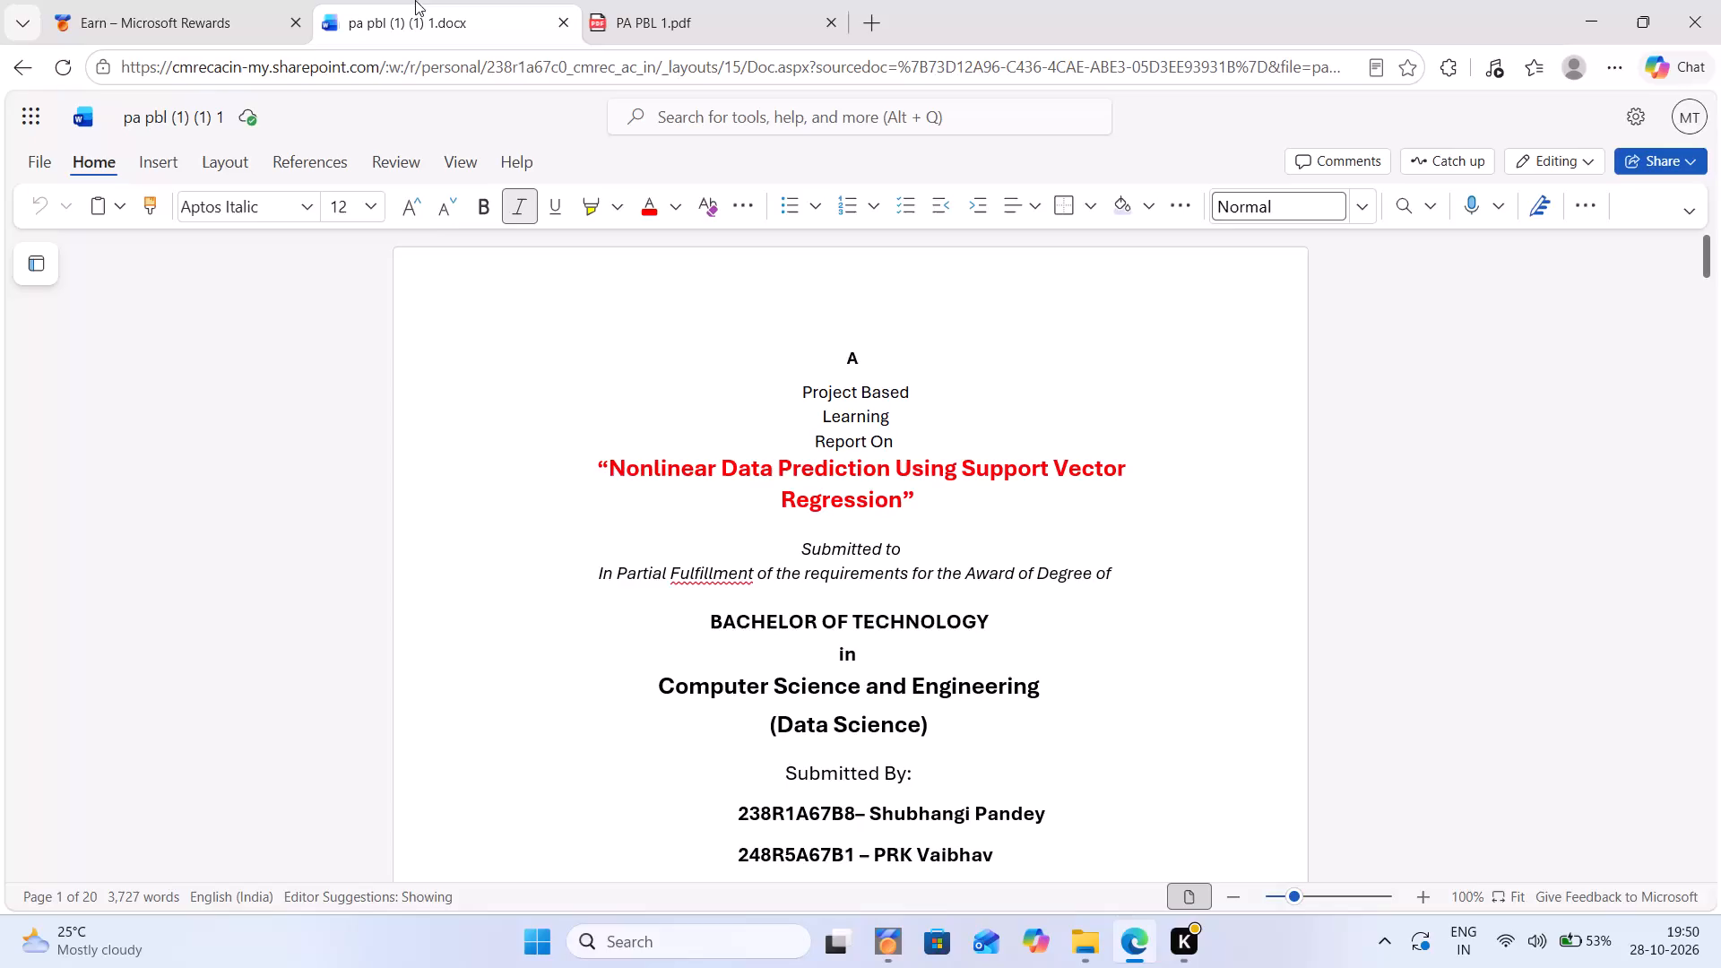
Move the PA PBL 1 PDF into its own window and place it side by side with the Word report, showing the PDF's title page.
drag(698, 17, 385, 187)
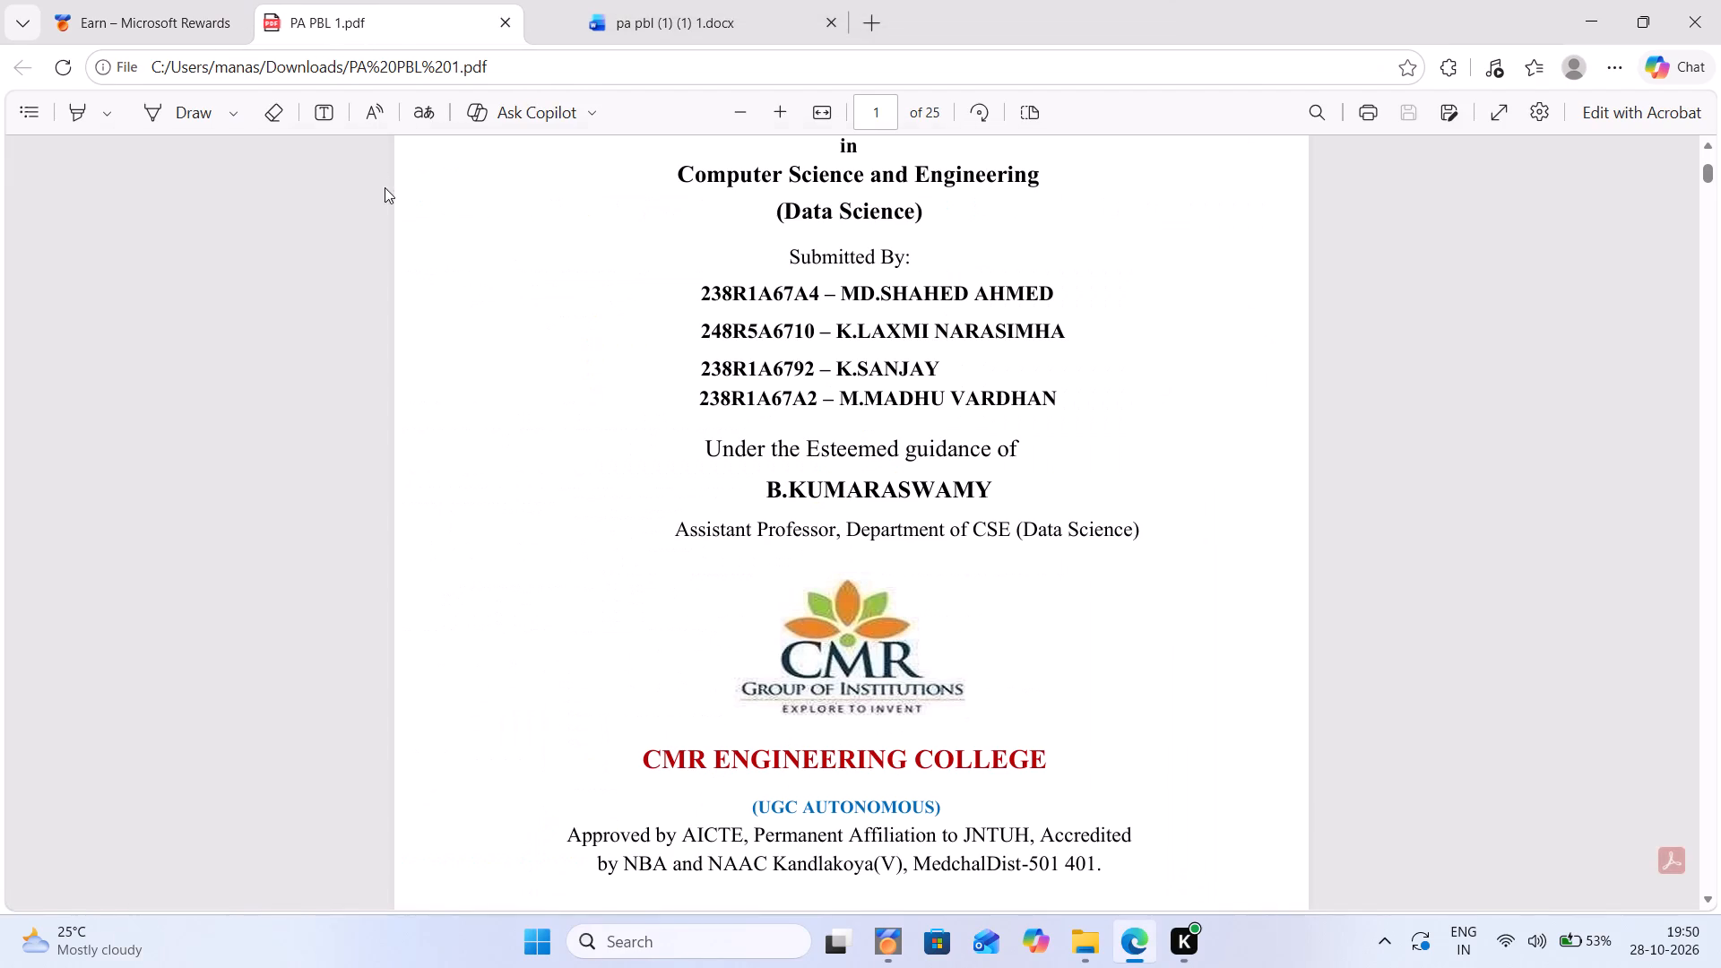
drag(385, 187, 499, 225)
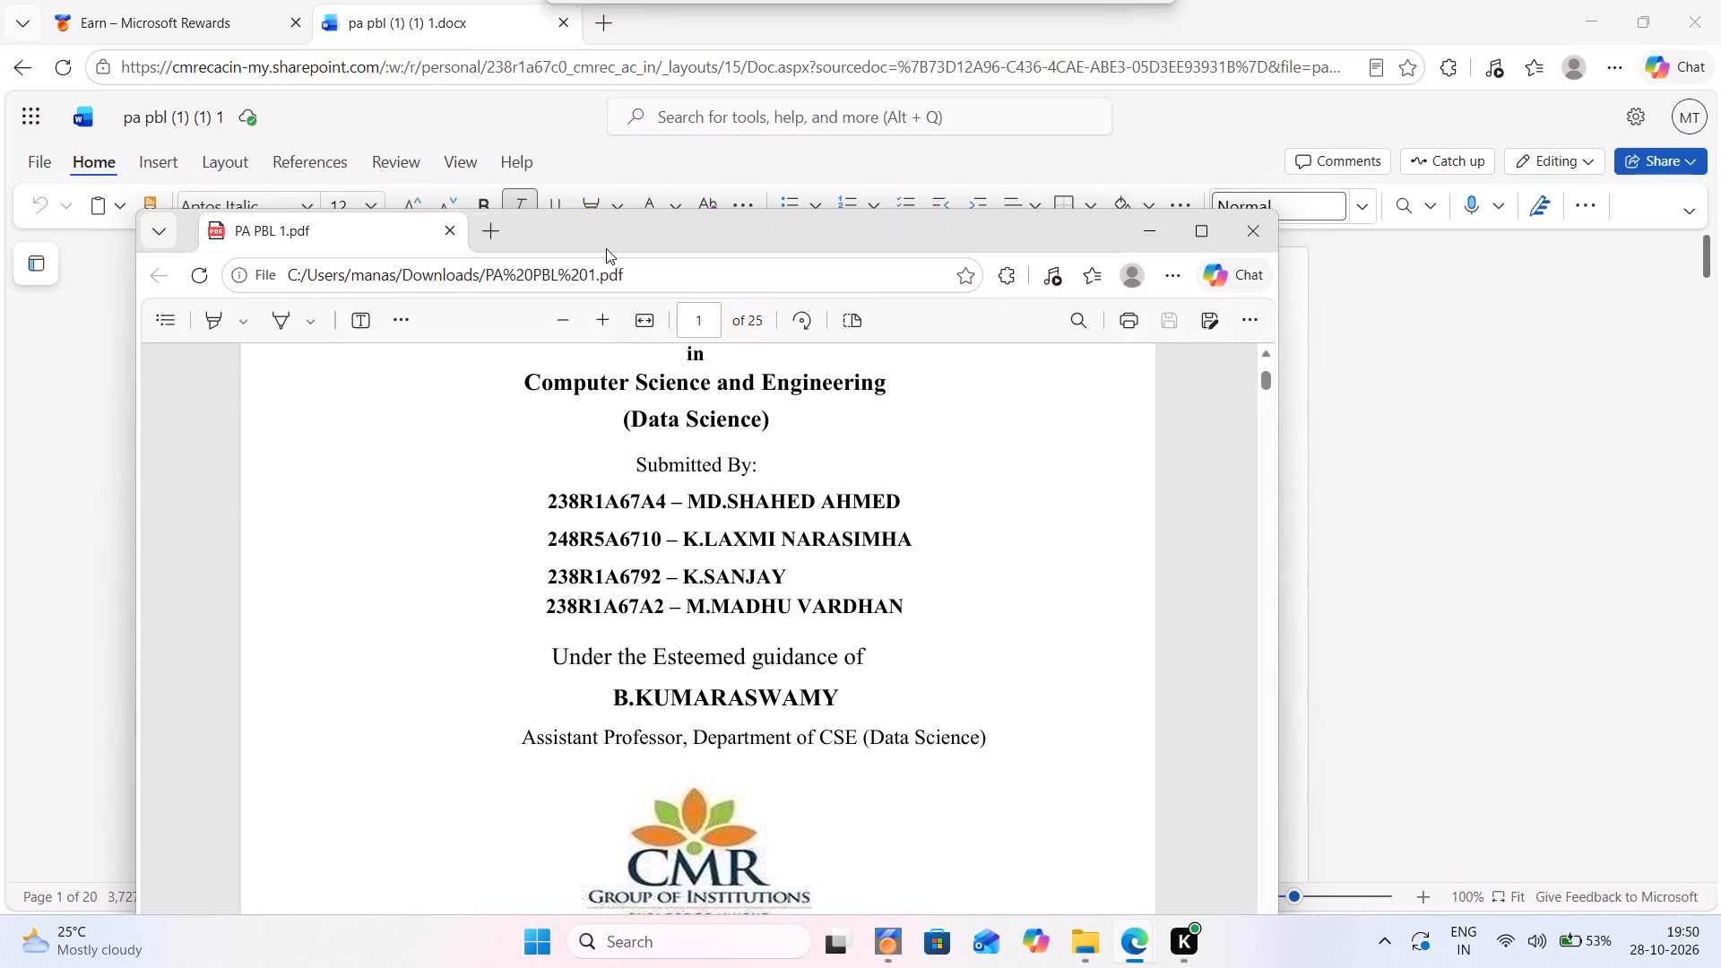
drag(717, 230, 558, 59)
scroll(561, 459, up, 8)
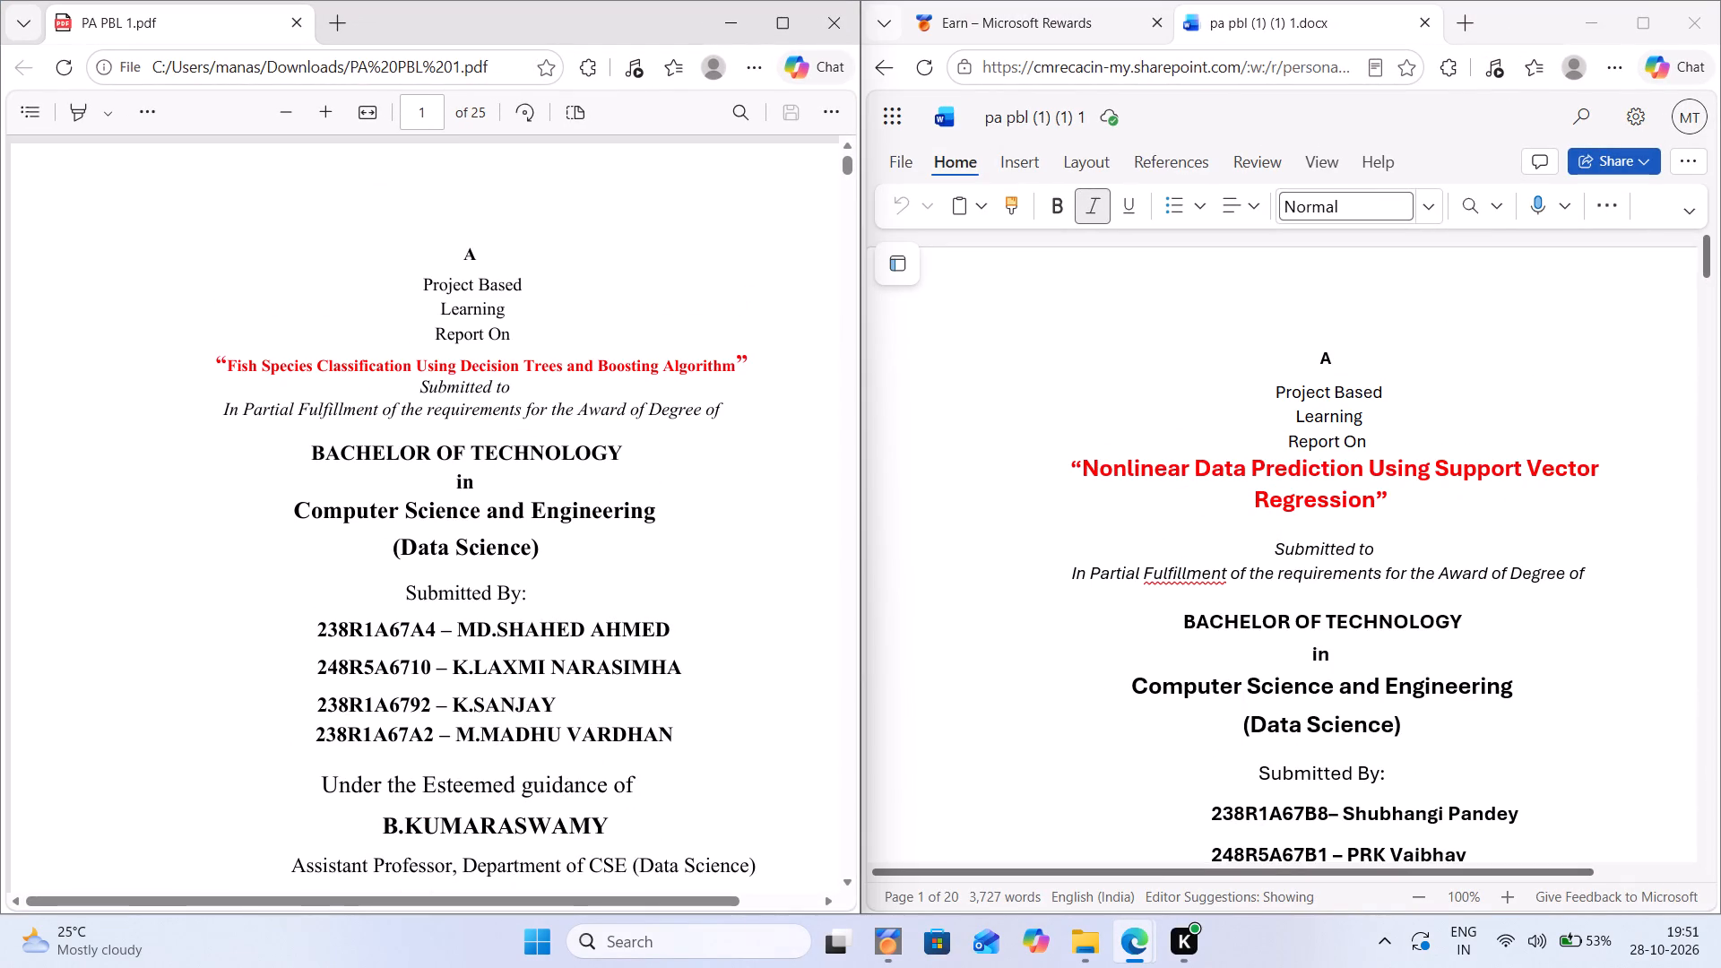
Correct the spelling of "Fulfillment" to "Fulfilment" in the submission line on the title page.
click(1145, 576)
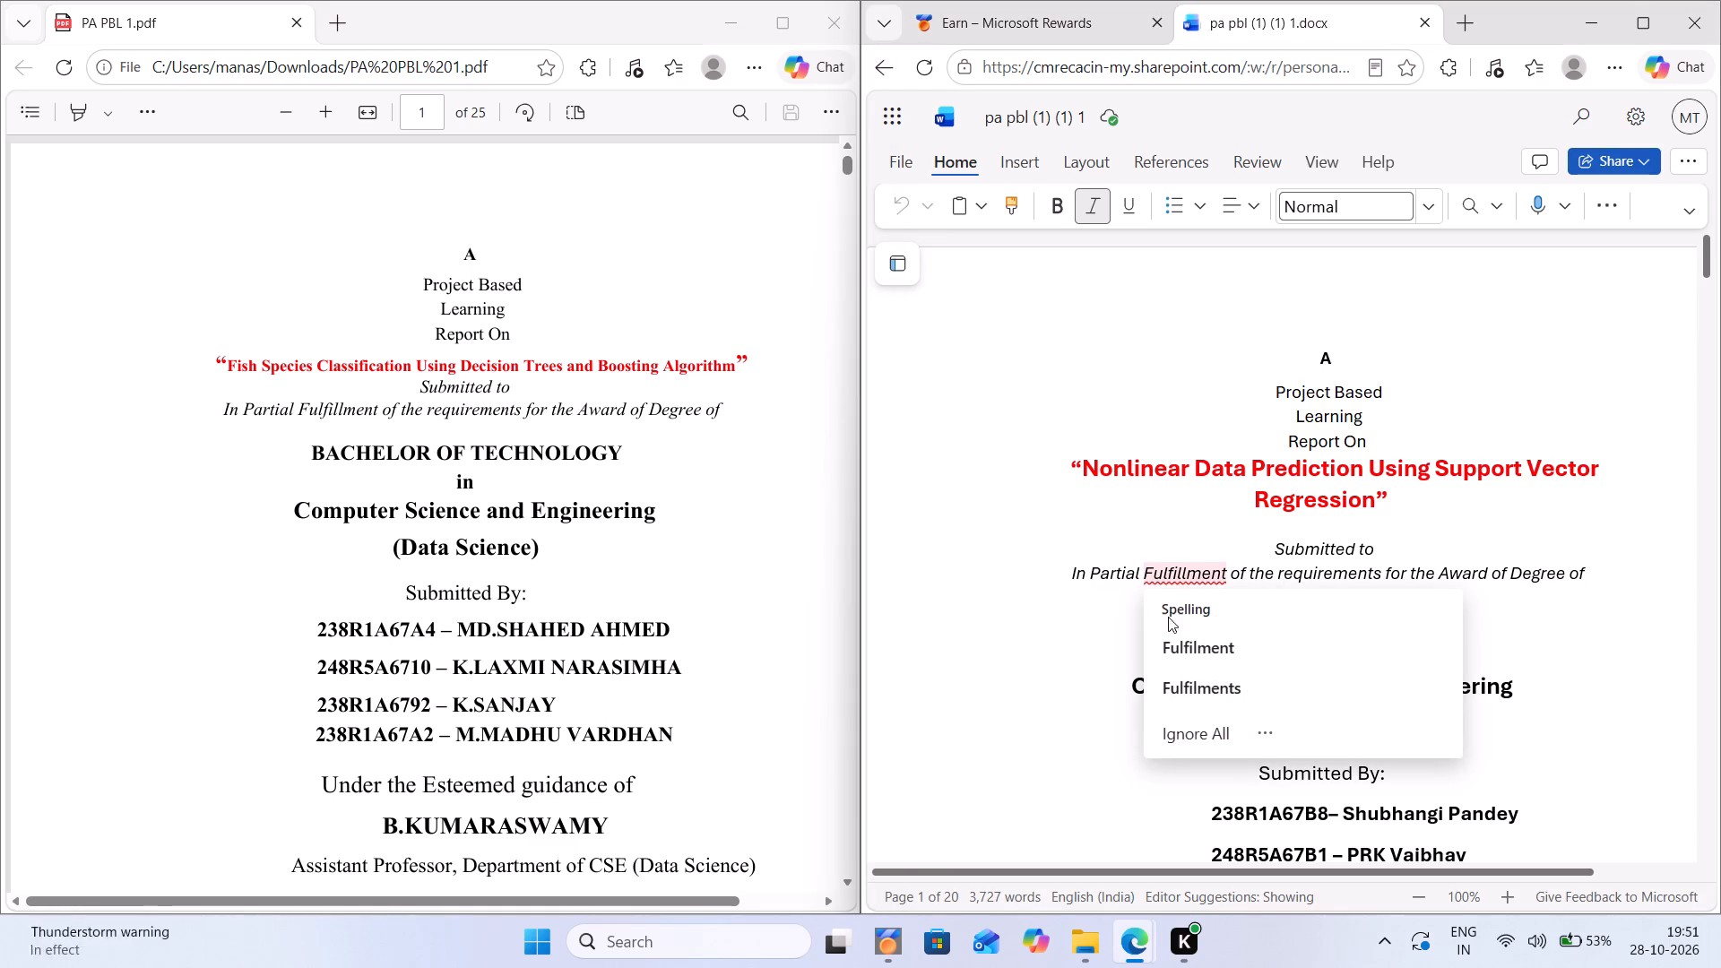
click(1171, 639)
click(1127, 634)
Insert a space after the initial "G." in the fourth student's name on the title page.
scroll(1201, 554, down, 1)
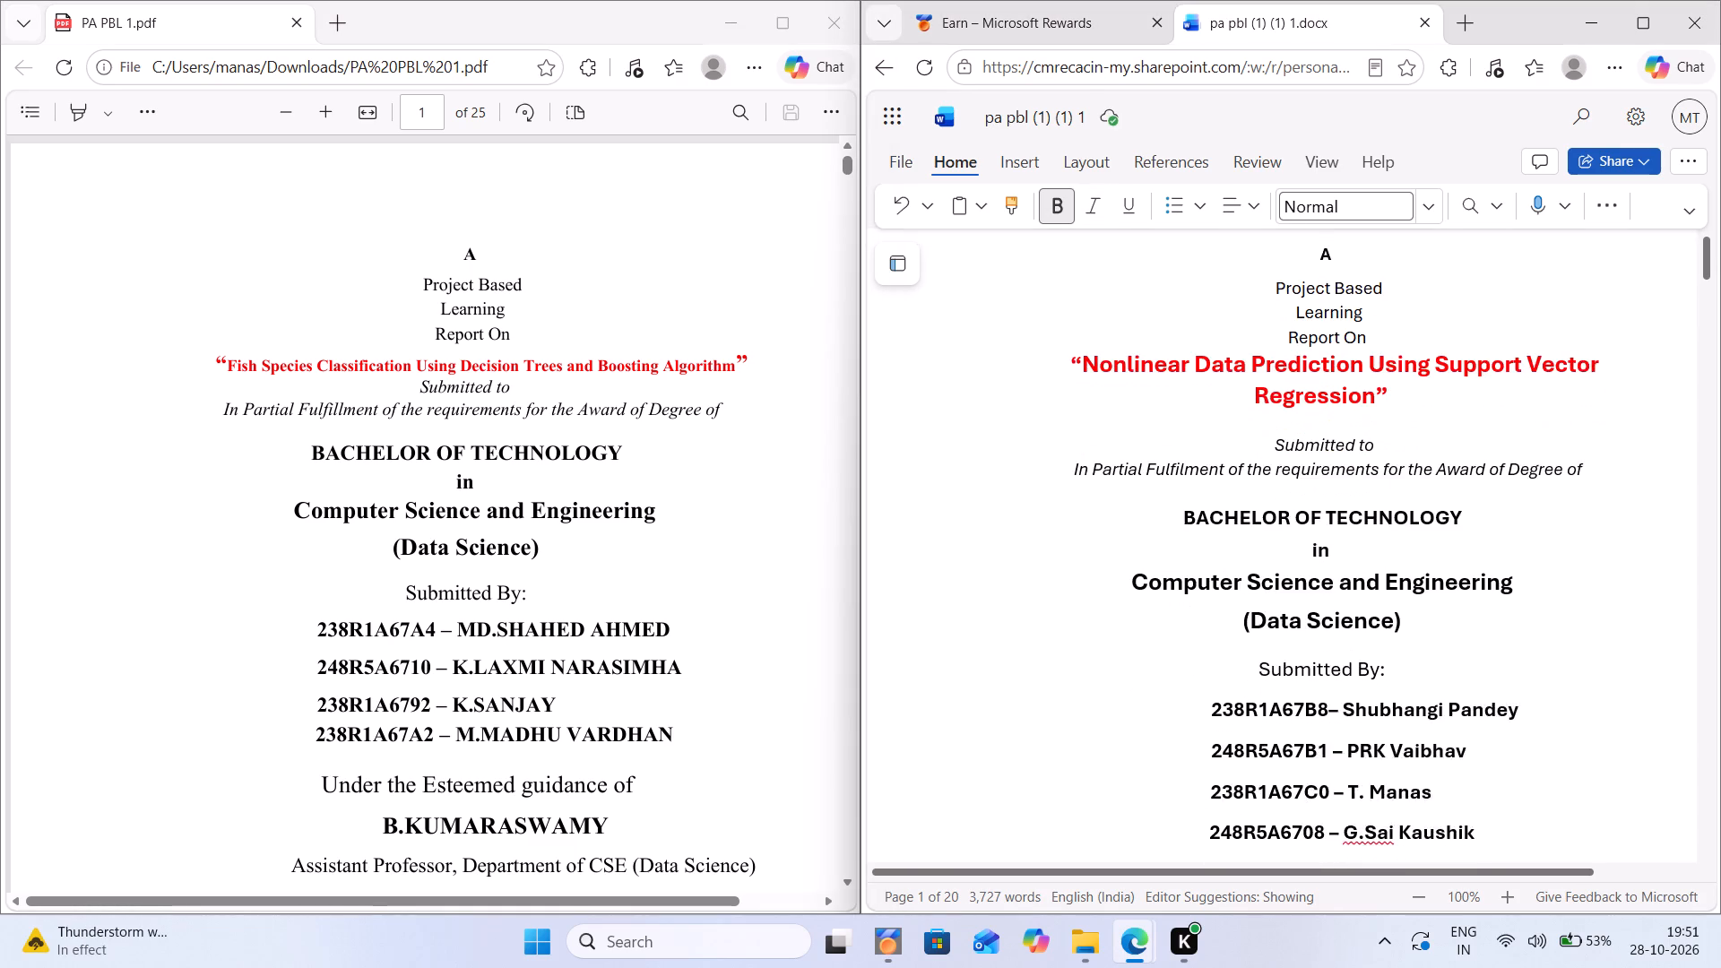
scroll(1215, 541, down, 3)
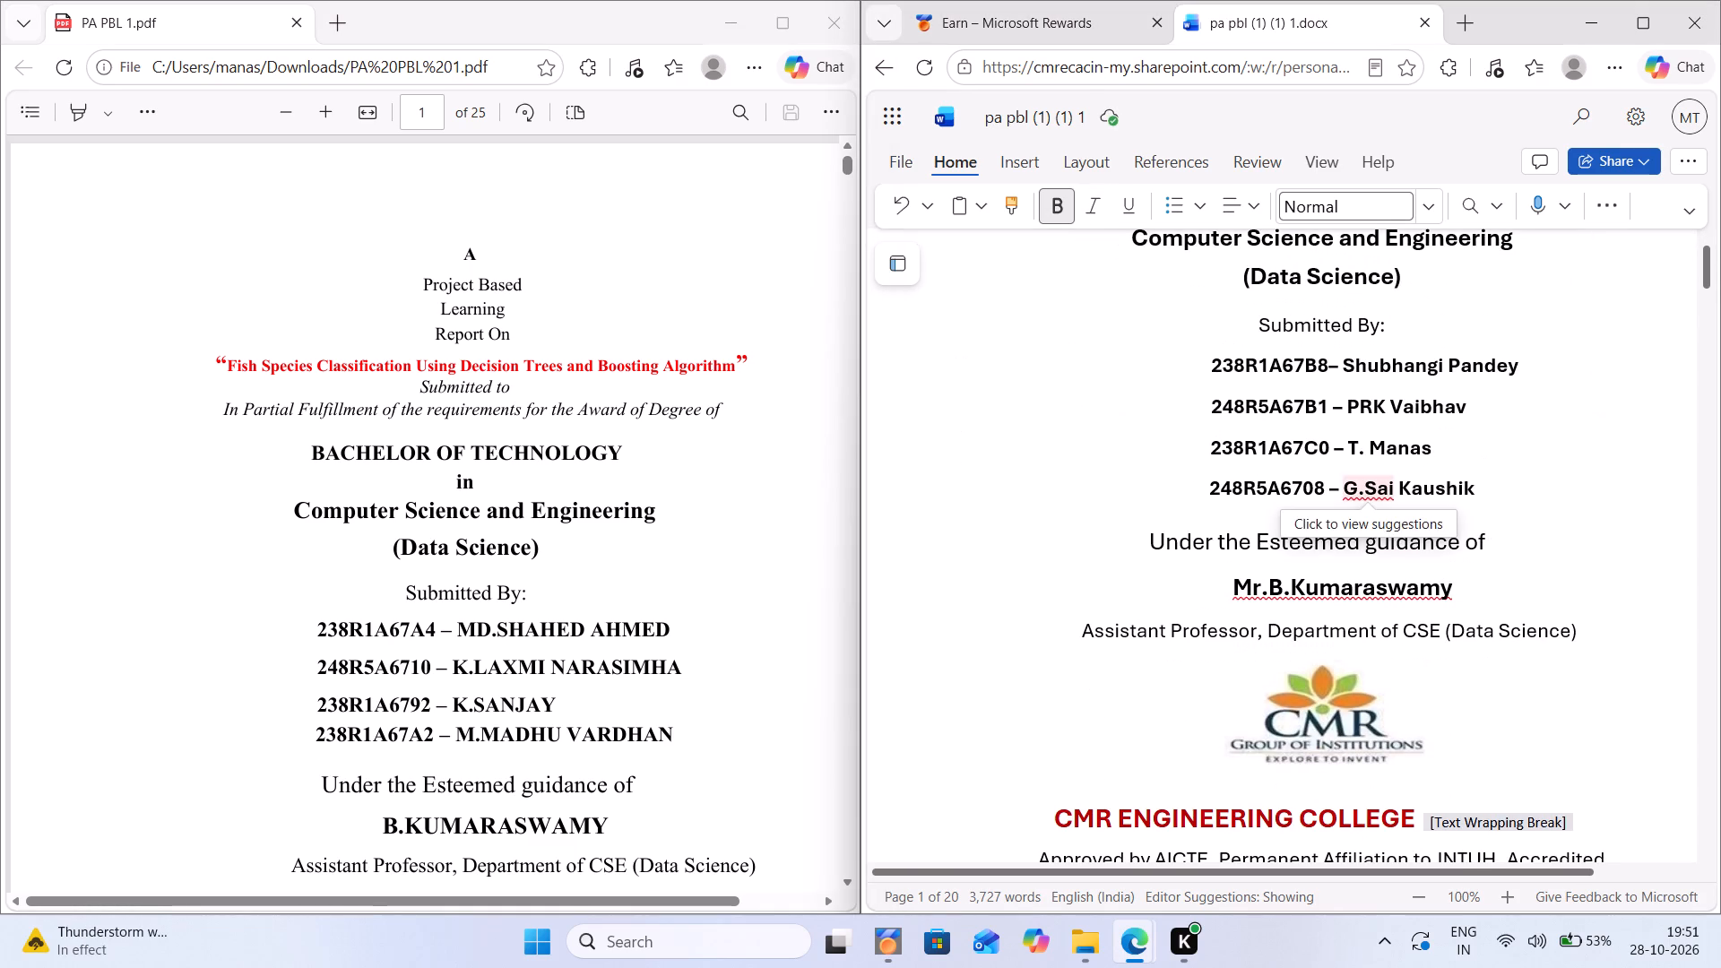
click(1376, 491)
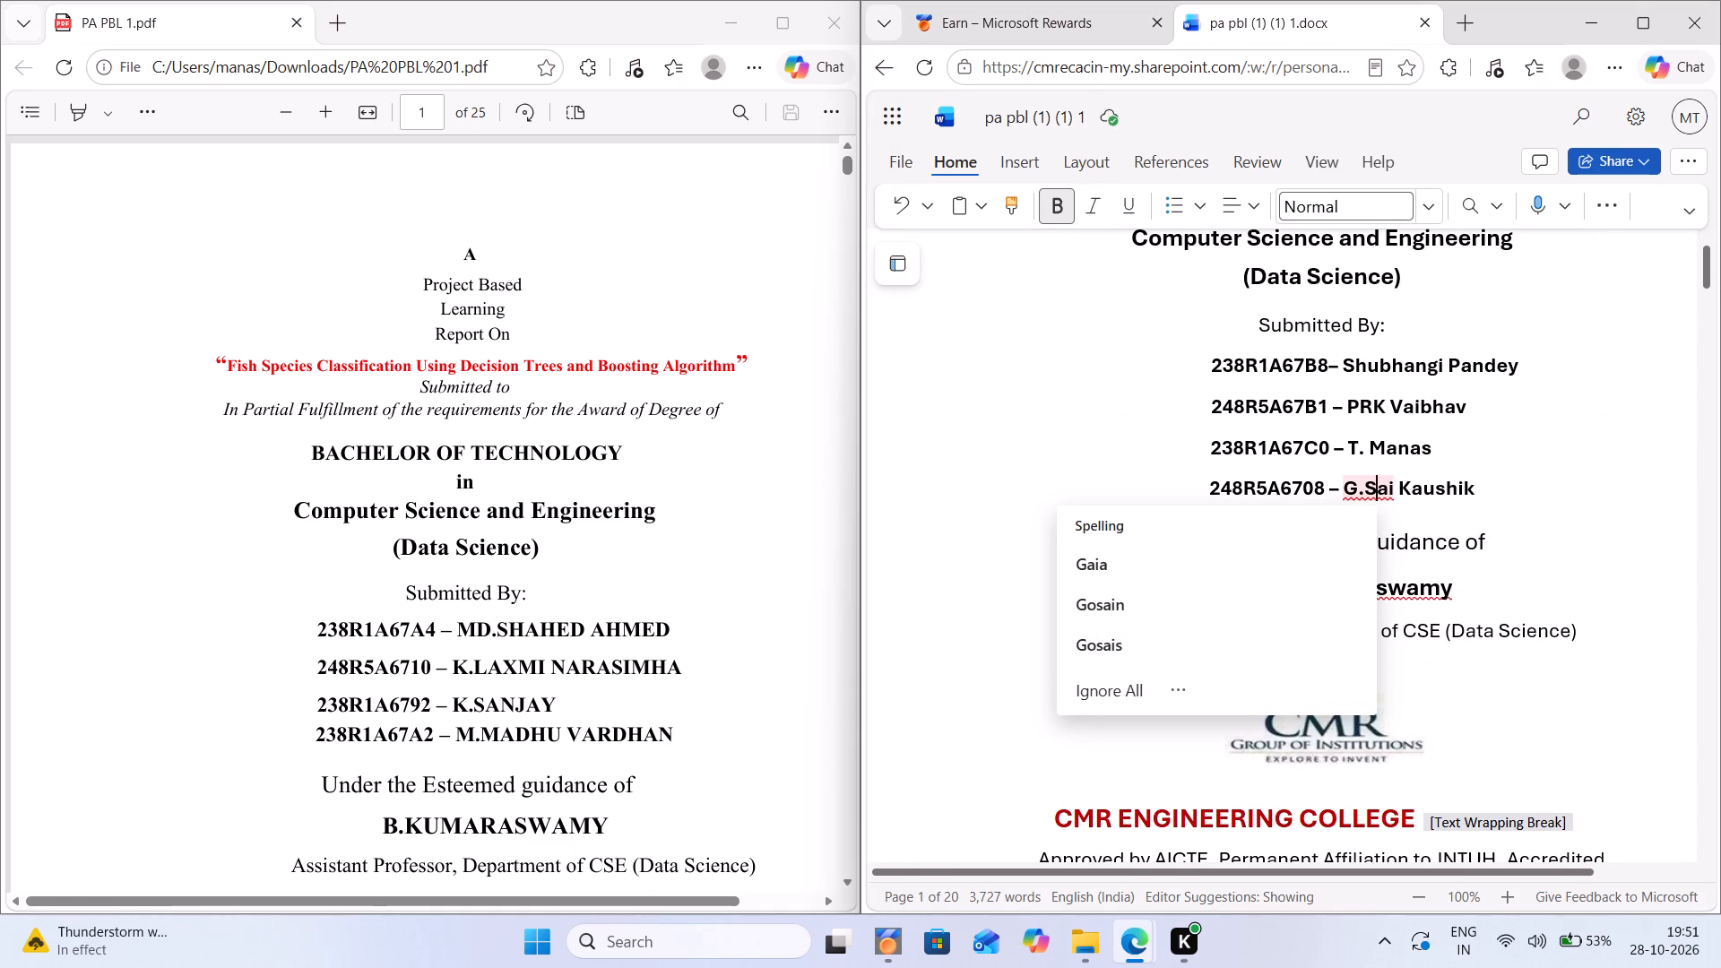
click(1366, 501)
click(1365, 489)
key(space)
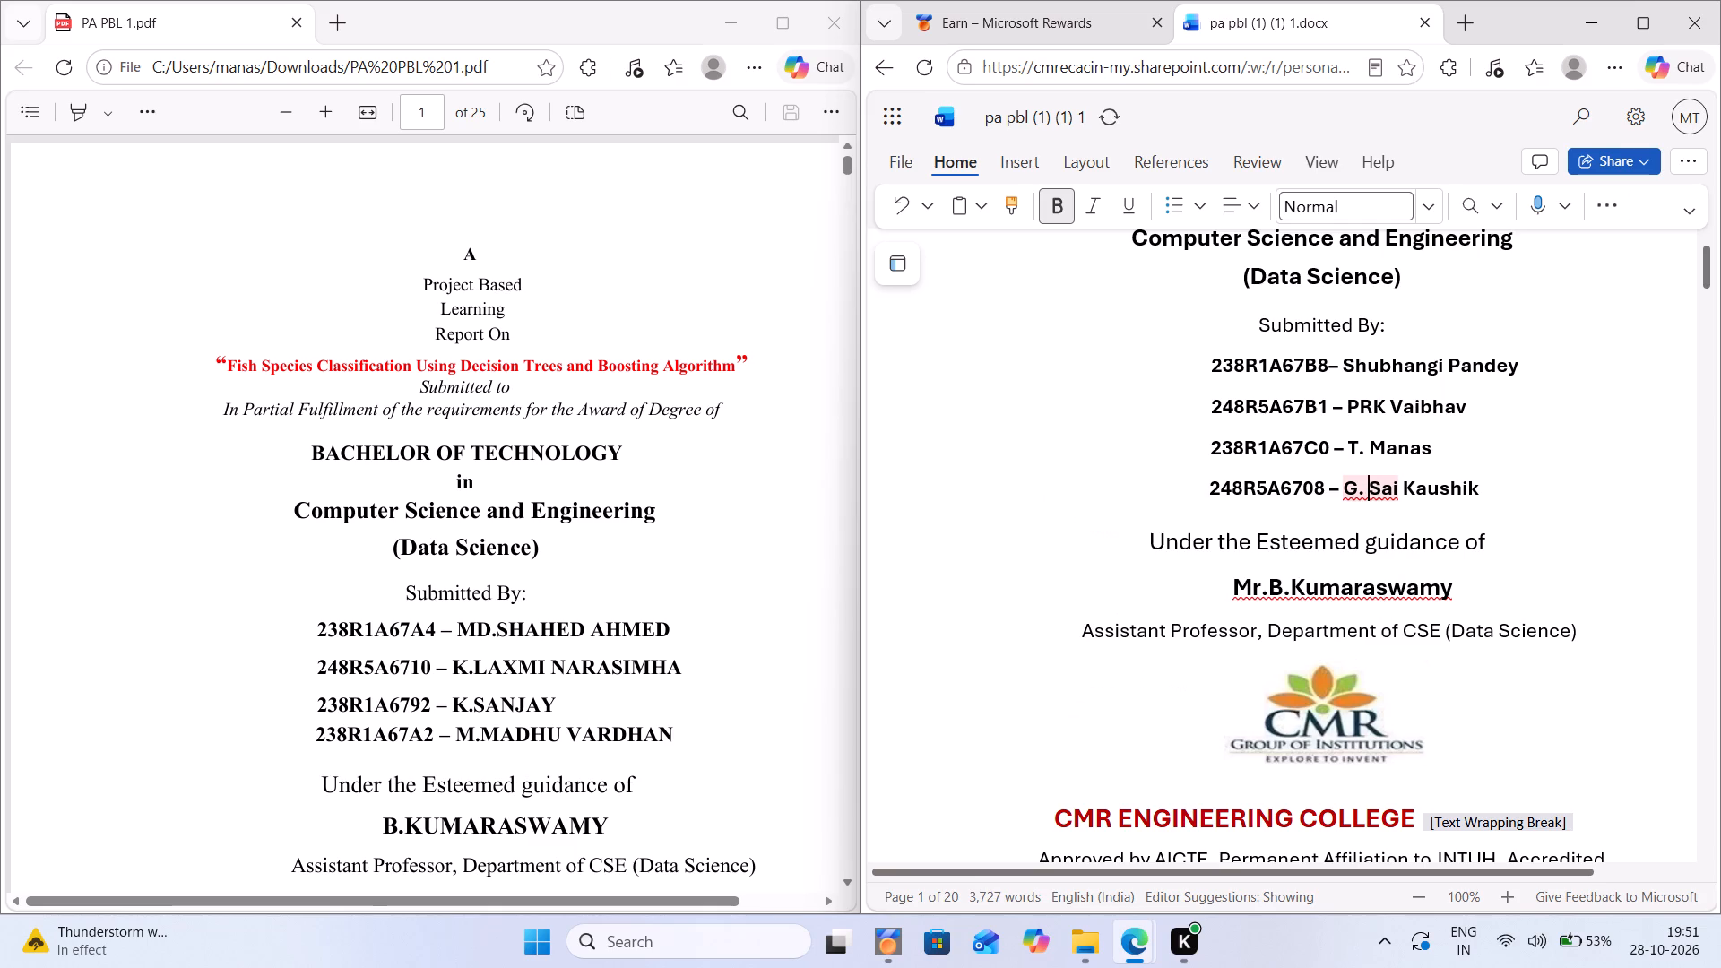
Insert a space after "Mr." in the project guide's name on the title page.
scroll(1367, 469, down, 2)
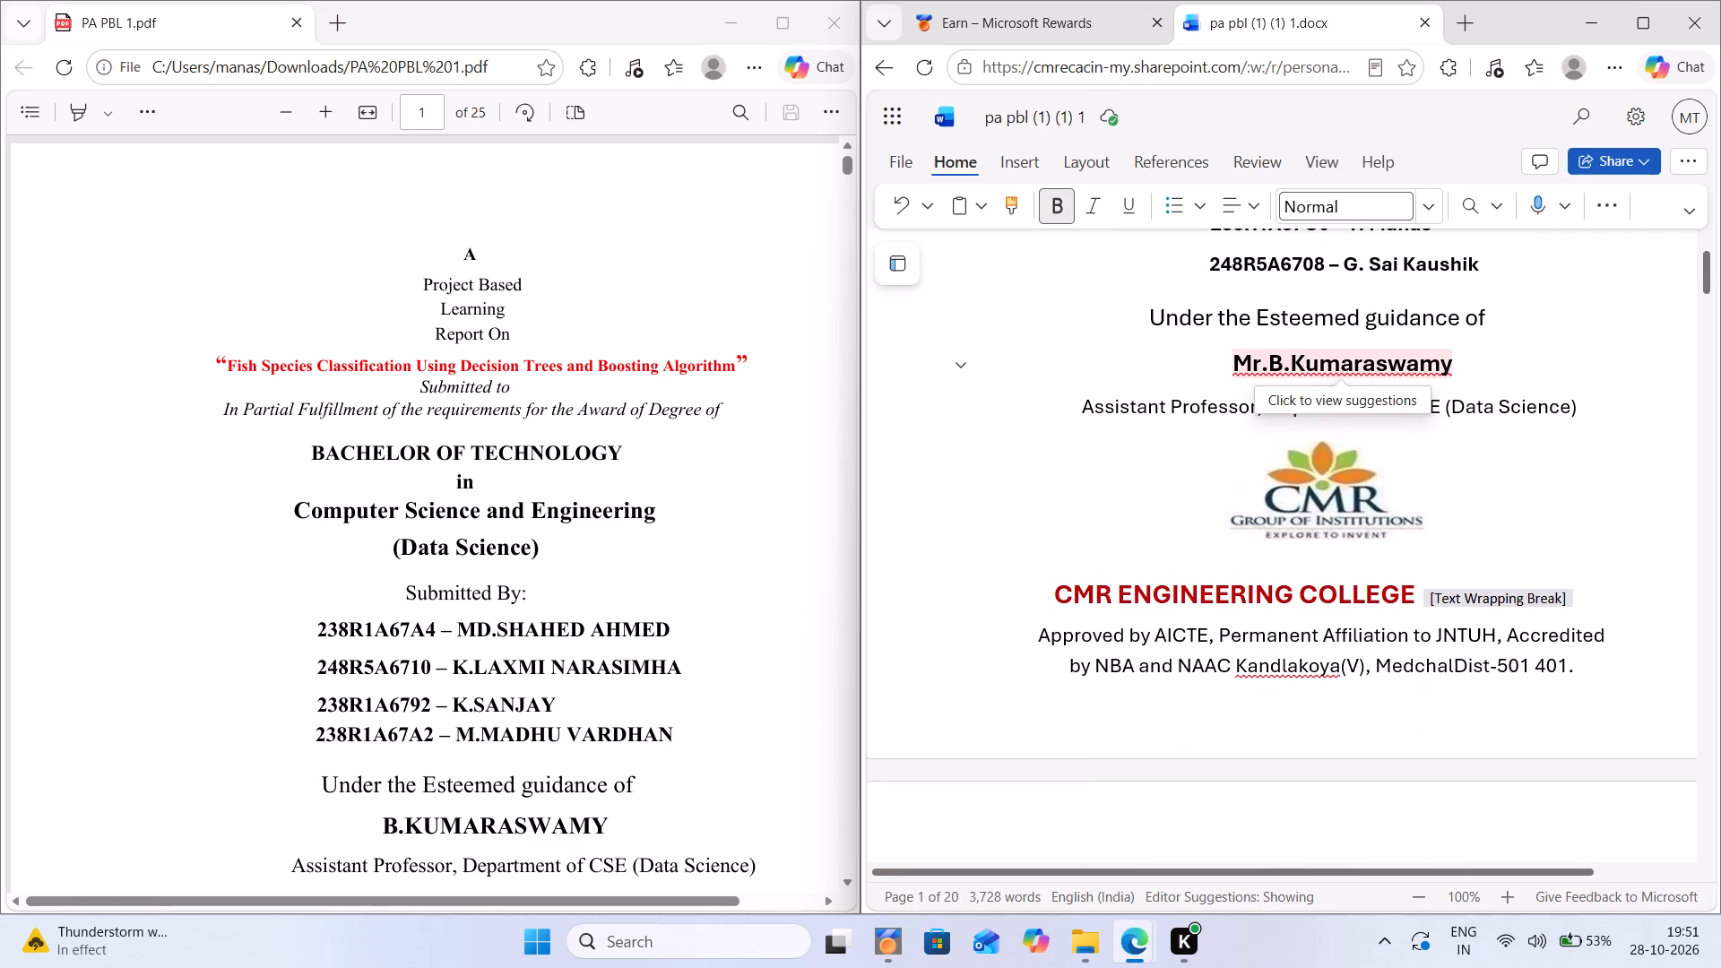
click(1274, 361)
key(space)
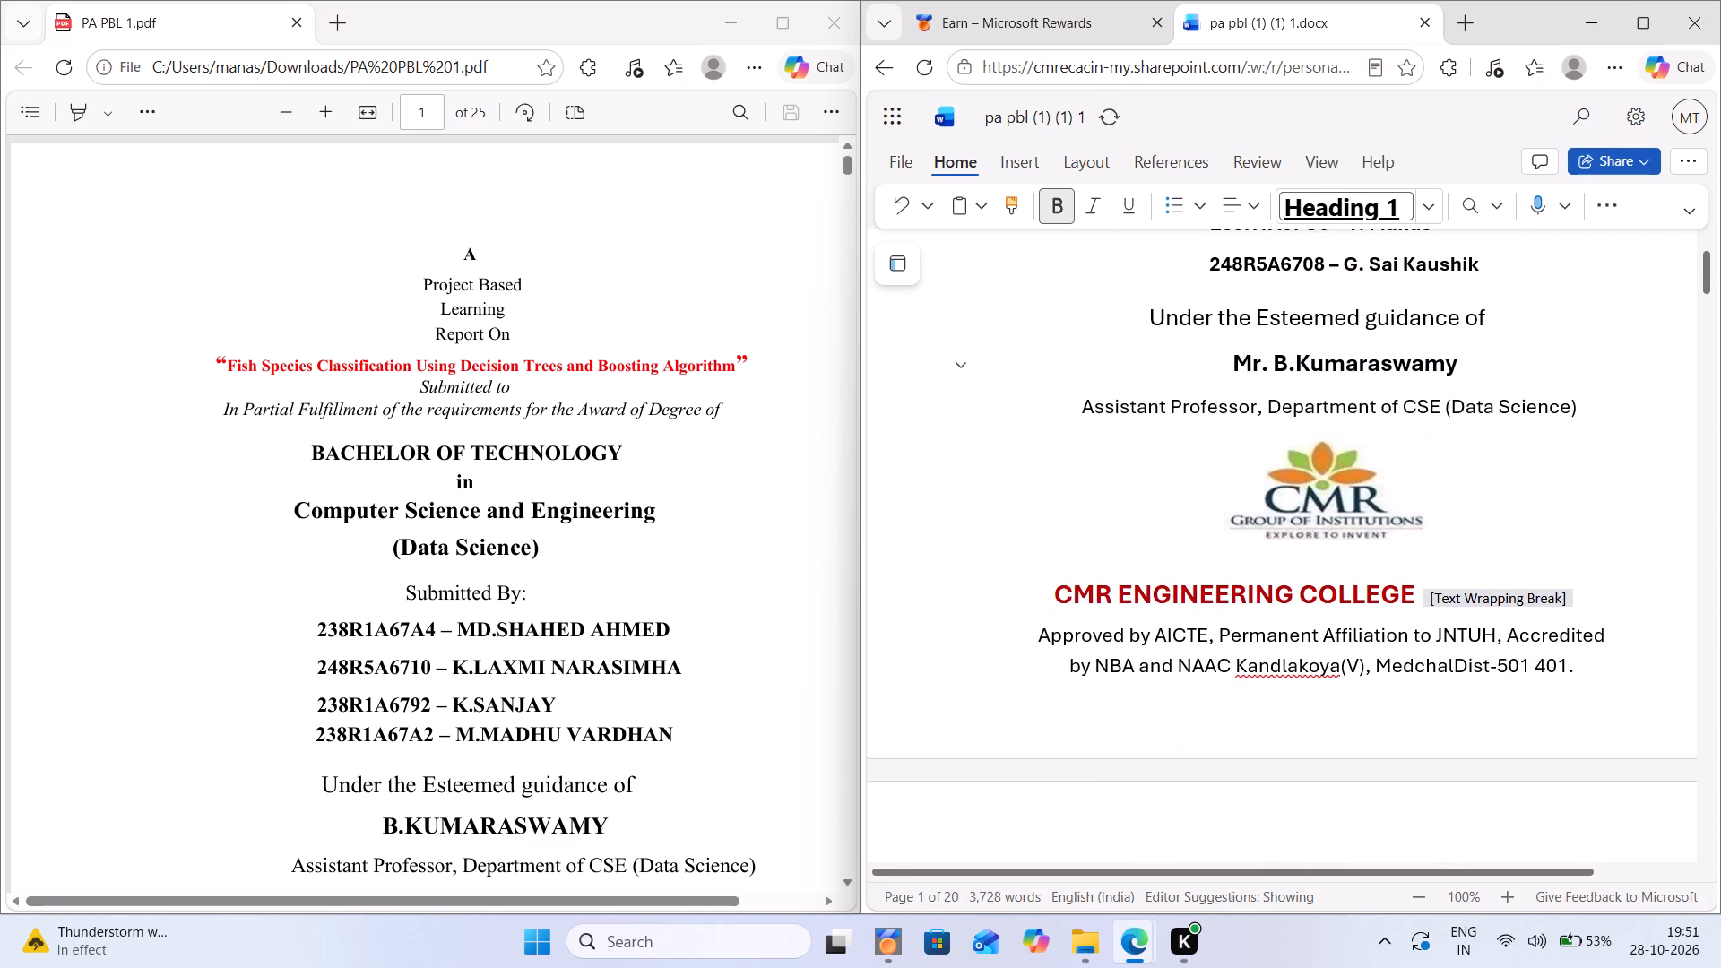
Compare the college details at the end of the title page with the PDF and check the spelling suggestions for "Kandlakoya".
scroll(1318, 434, down, 1)
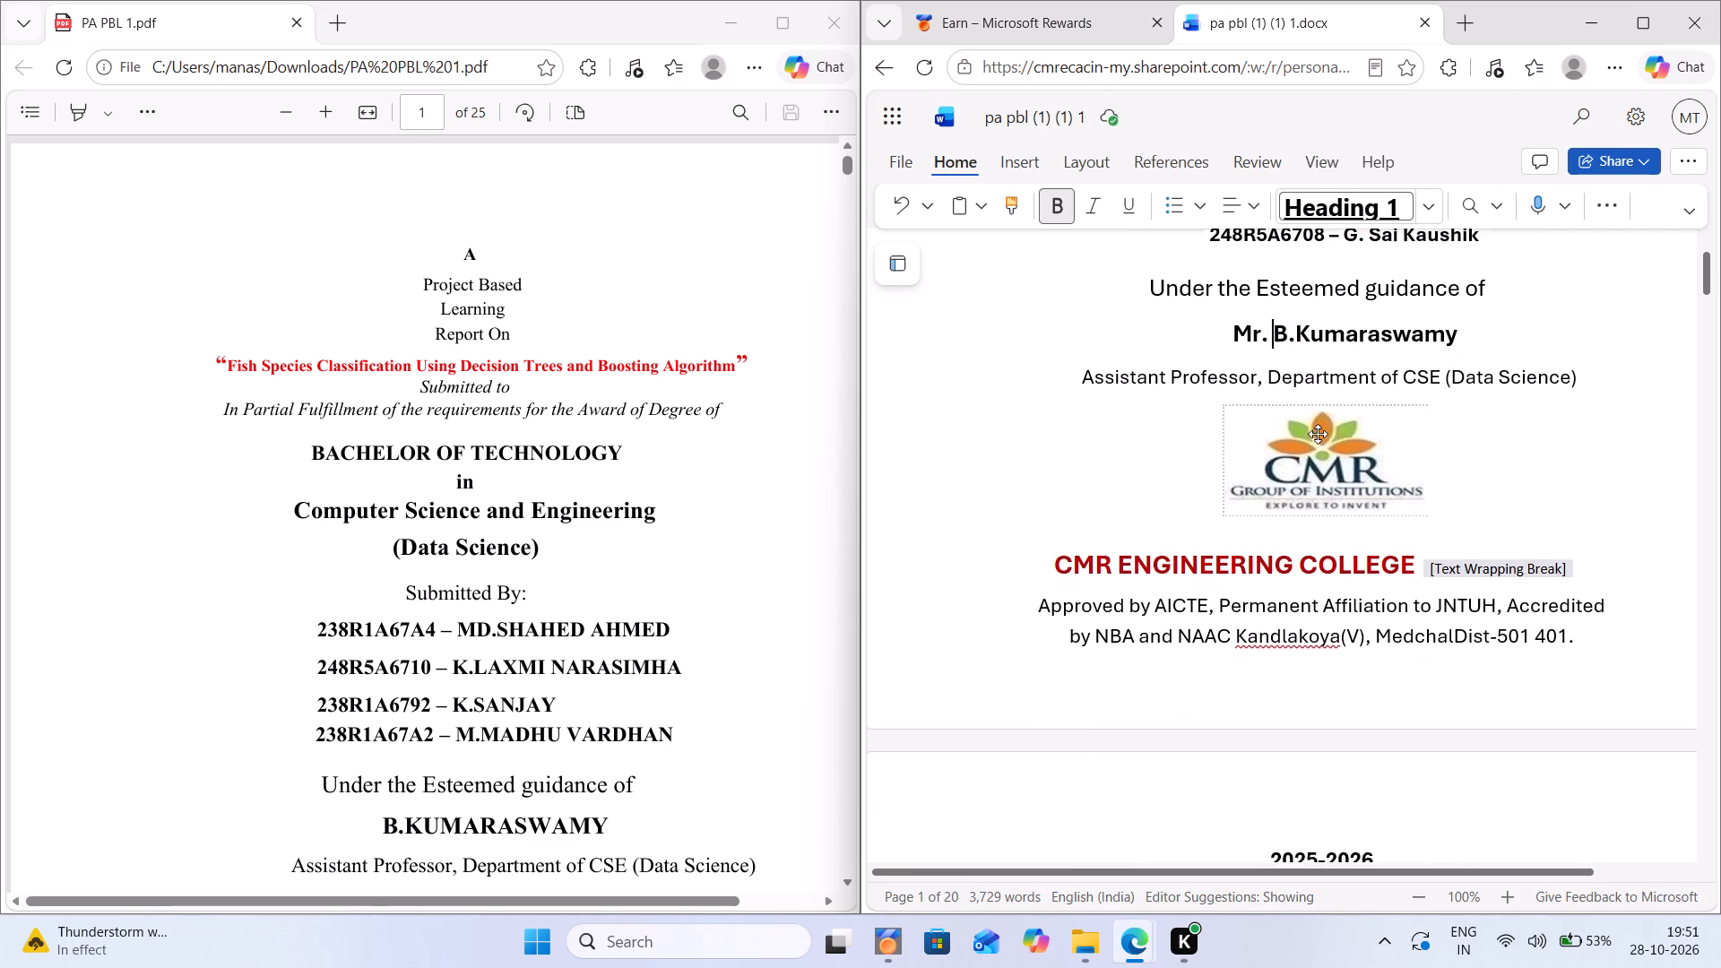
scroll(529, 401, down, 2)
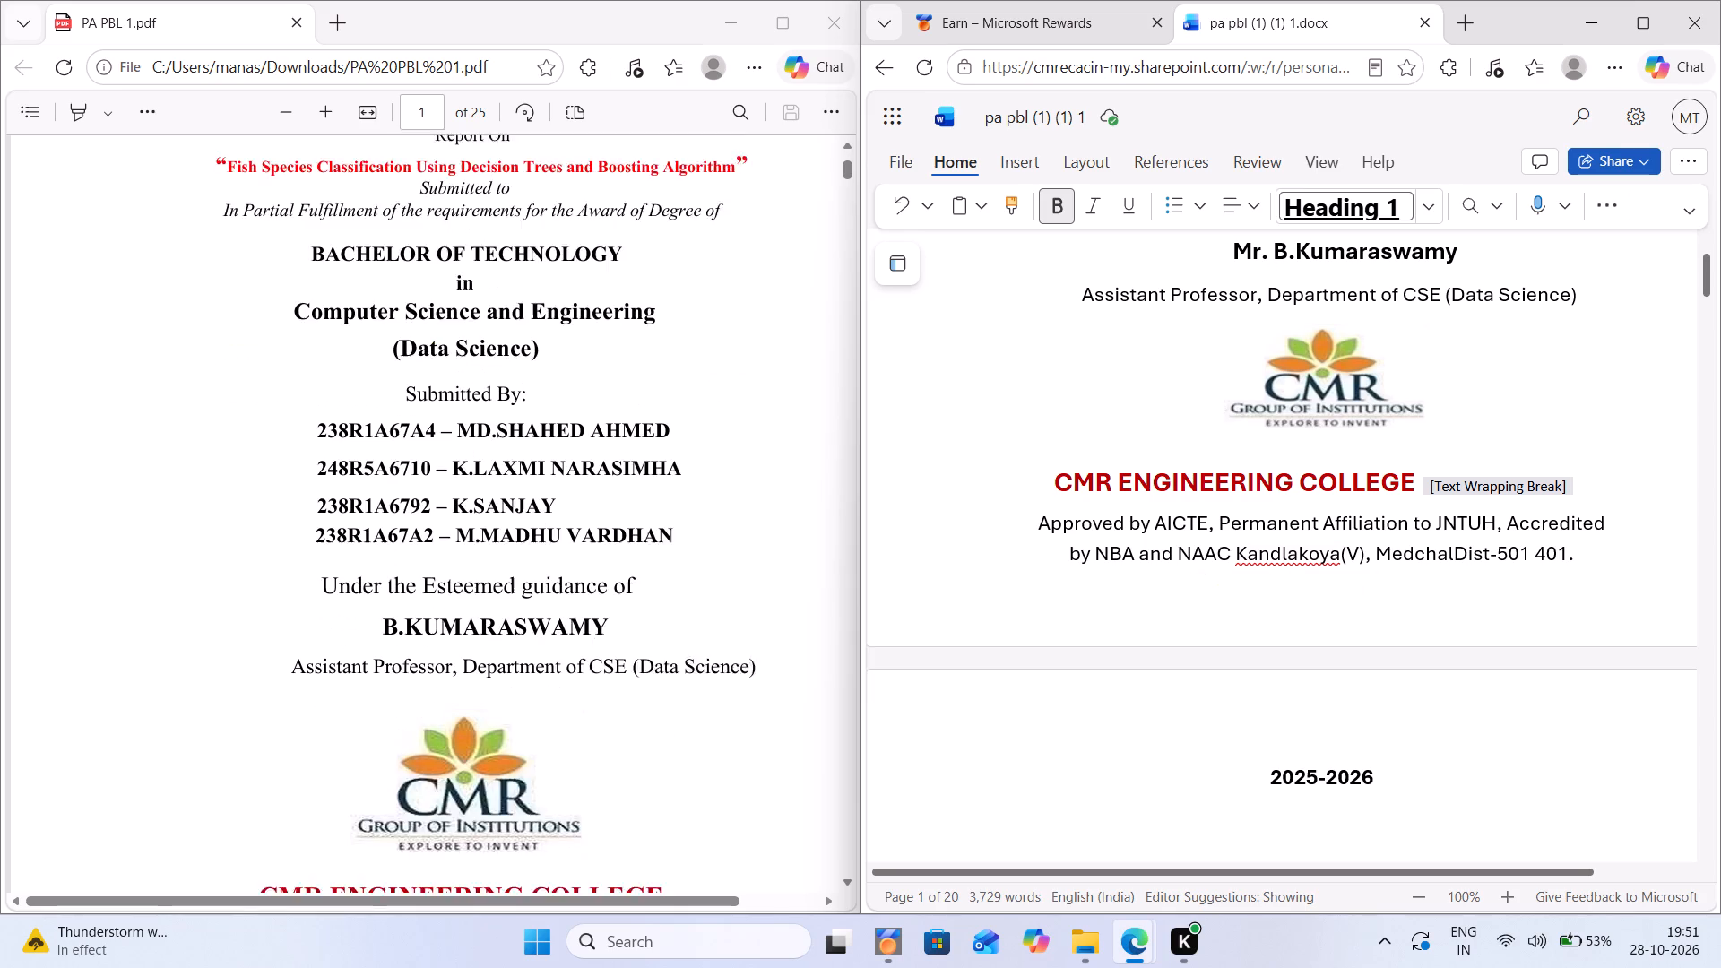
scroll(425, 374, down, 2)
scroll(595, 372, down, 1)
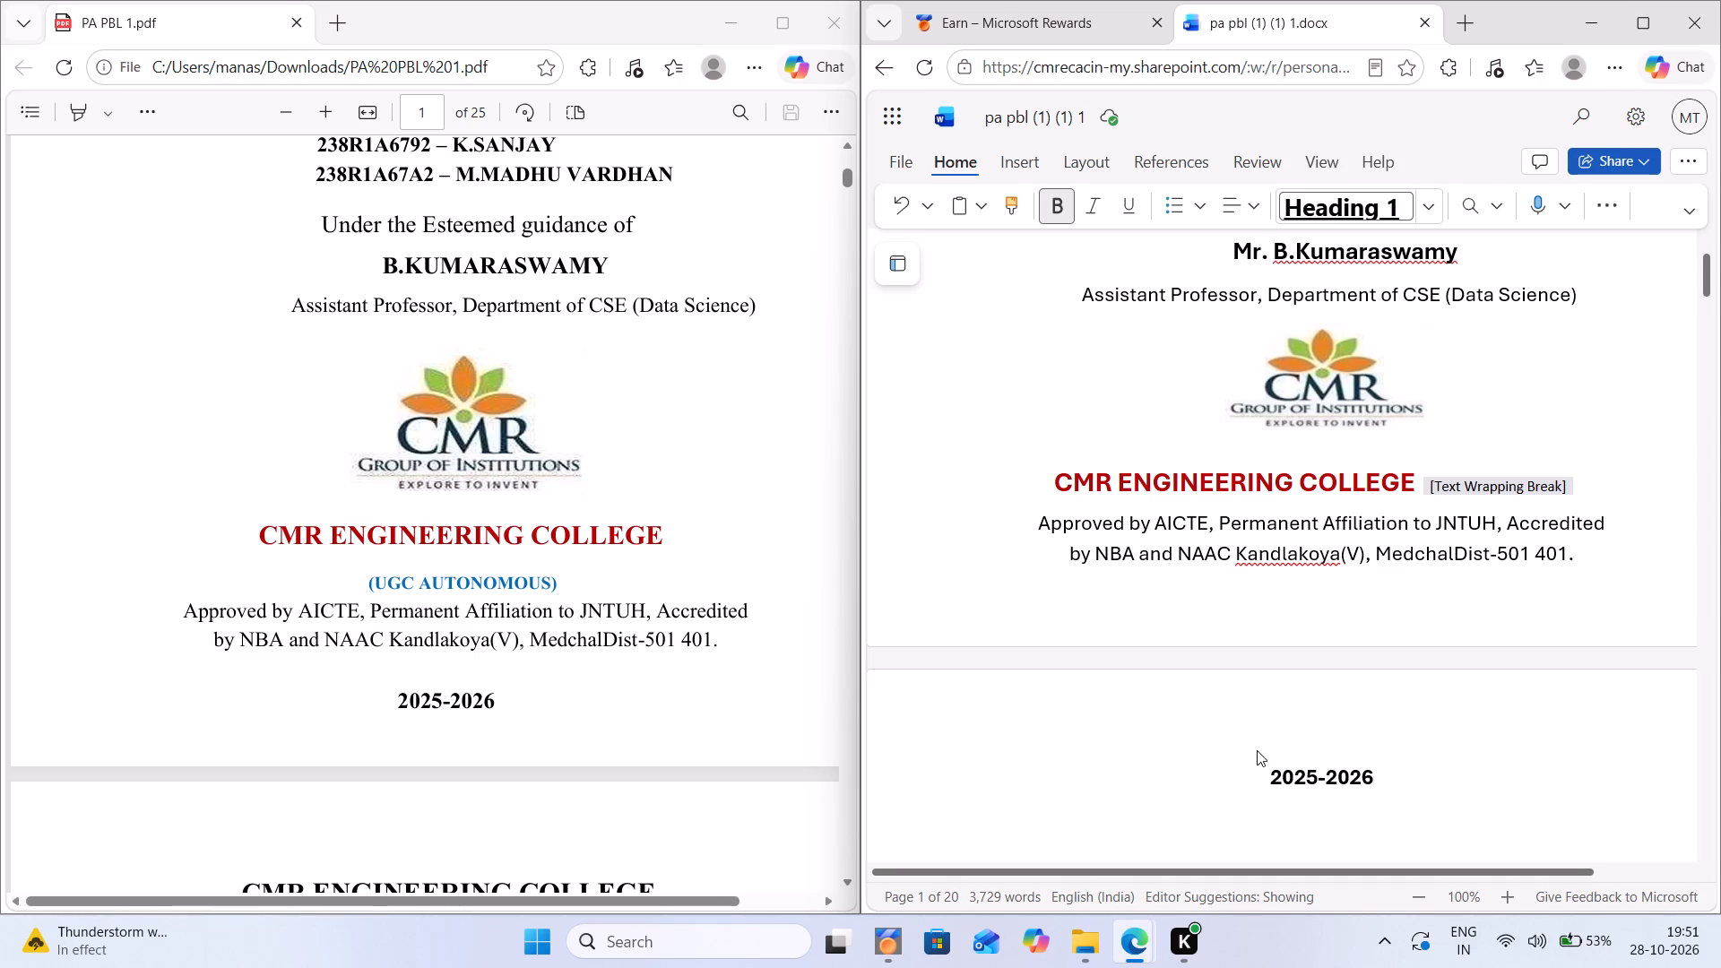
click(1257, 774)
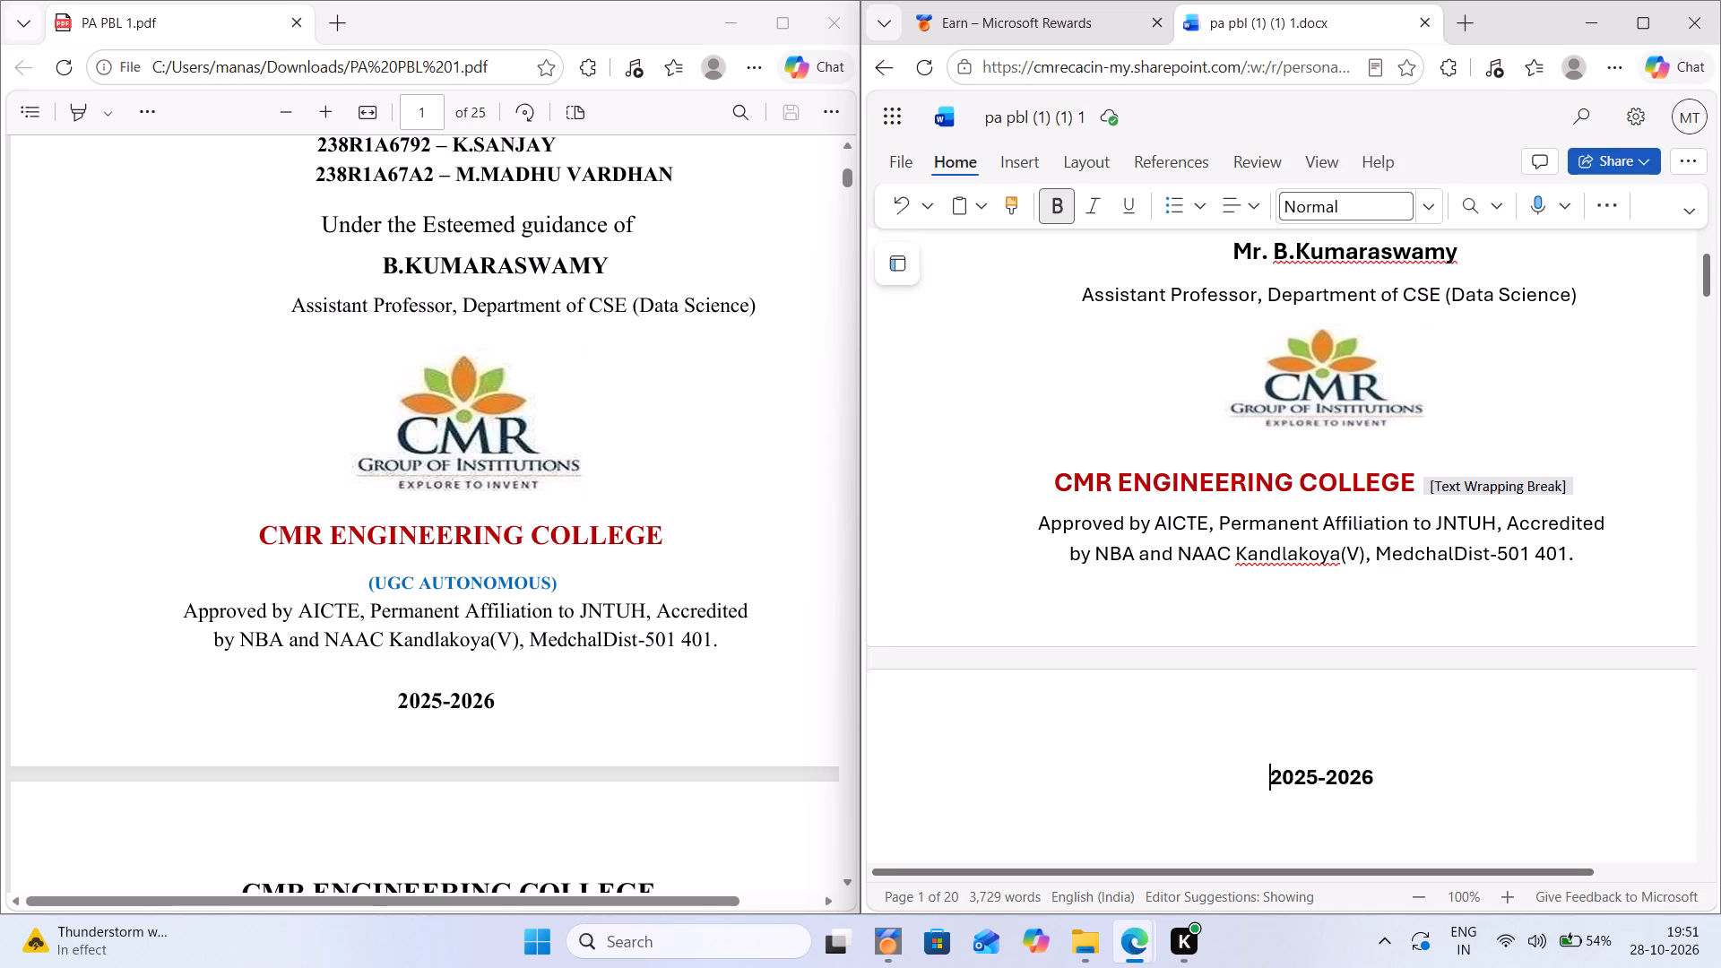
click(1261, 542)
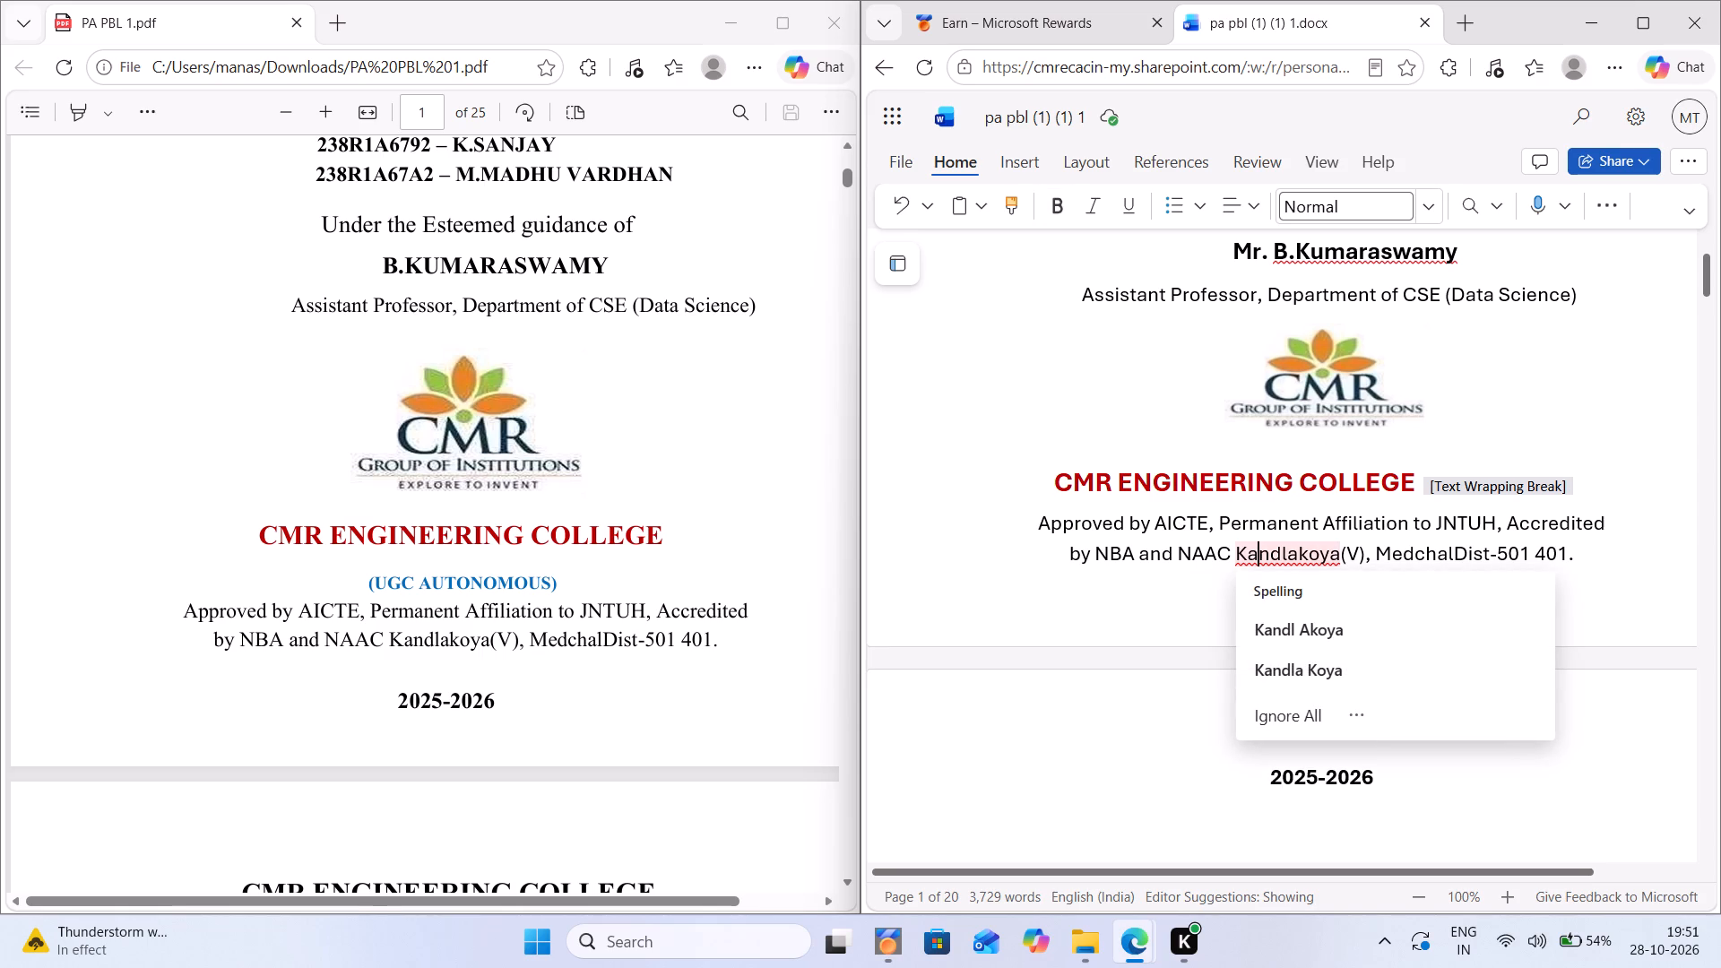
click(1075, 586)
click(1197, 757)
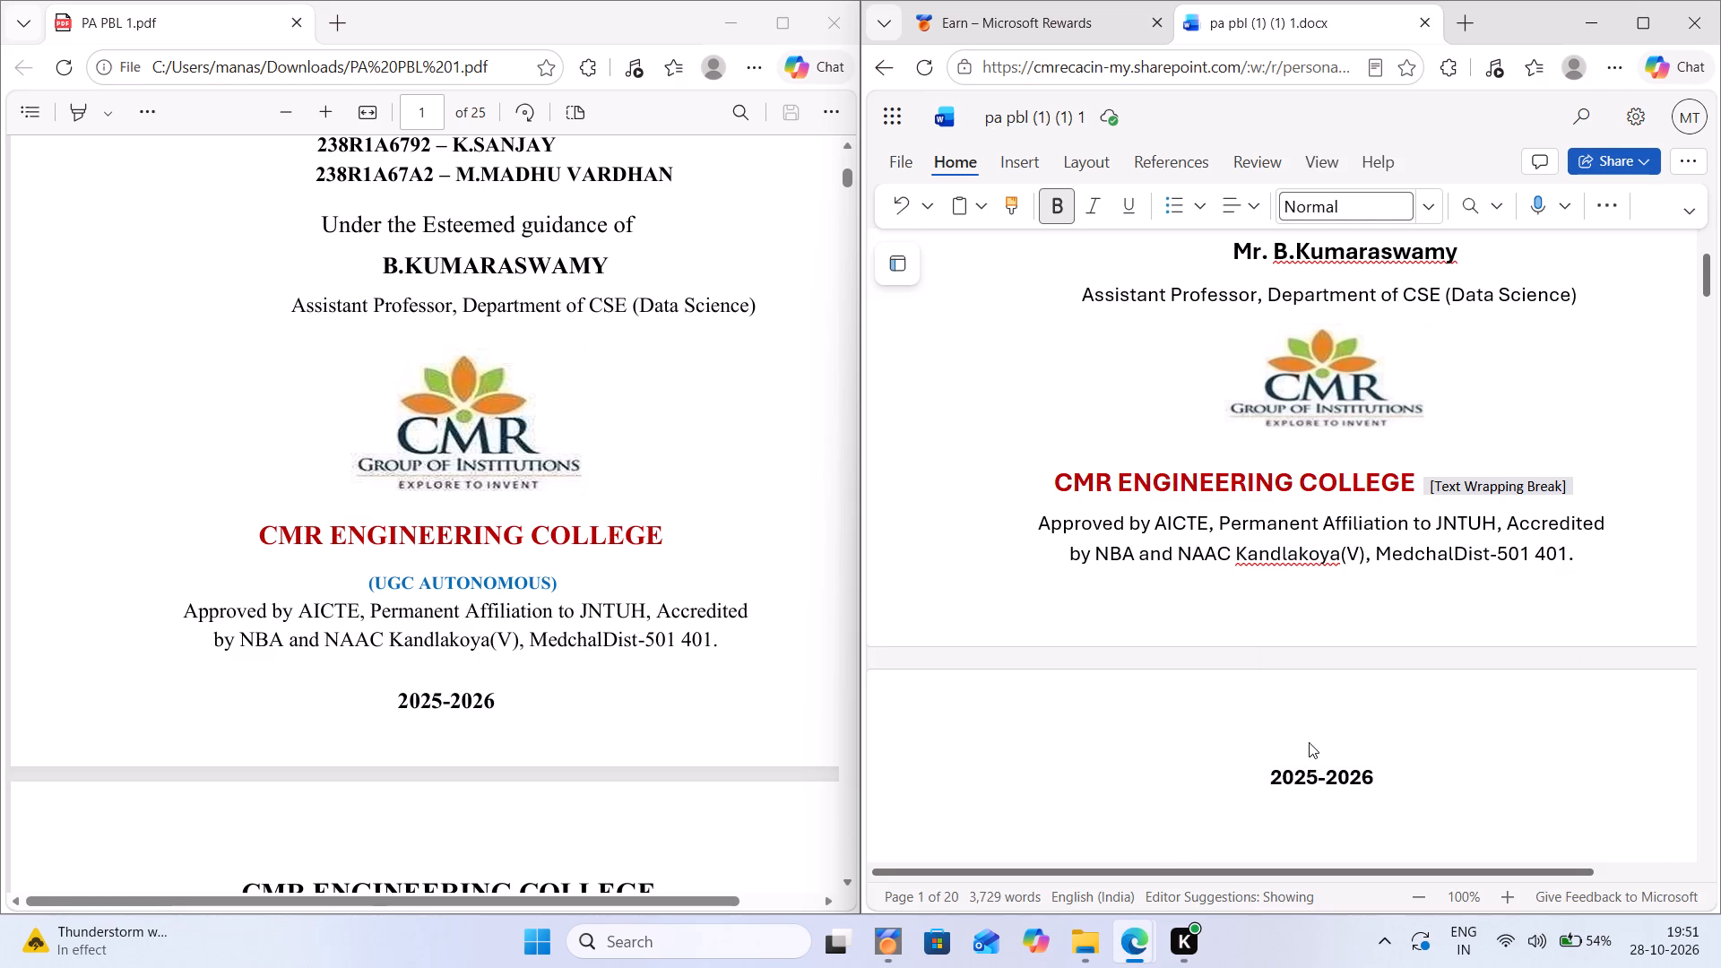
click(1315, 550)
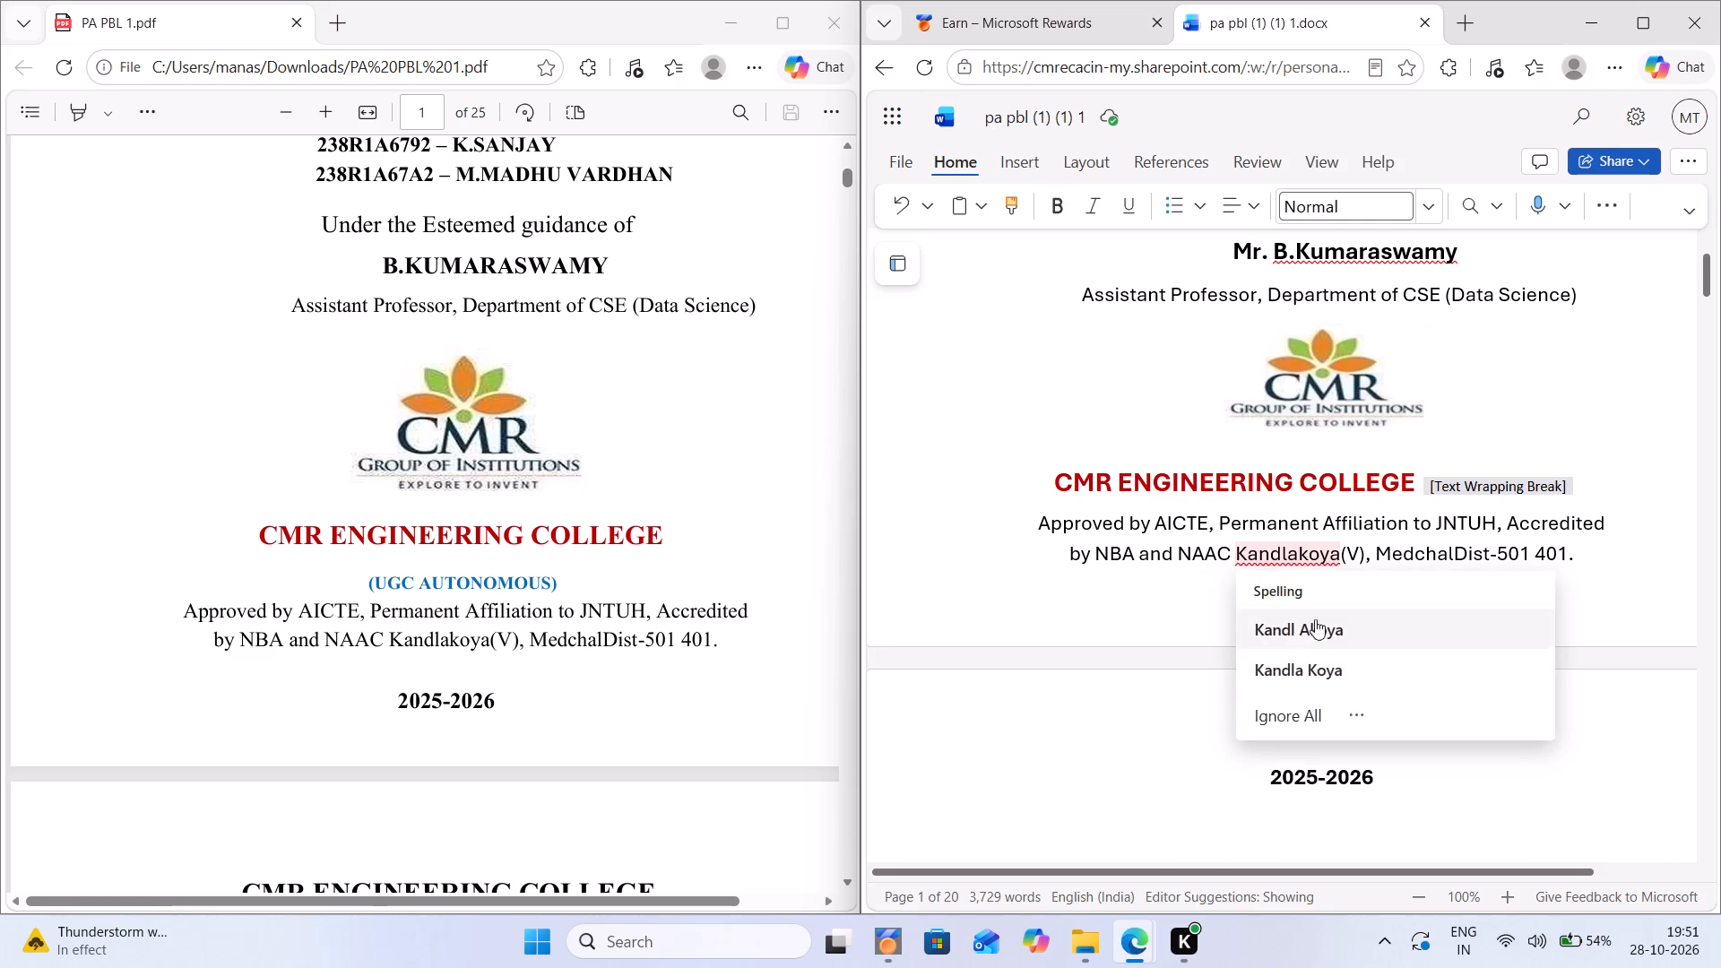
click(1123, 696)
click(1133, 656)
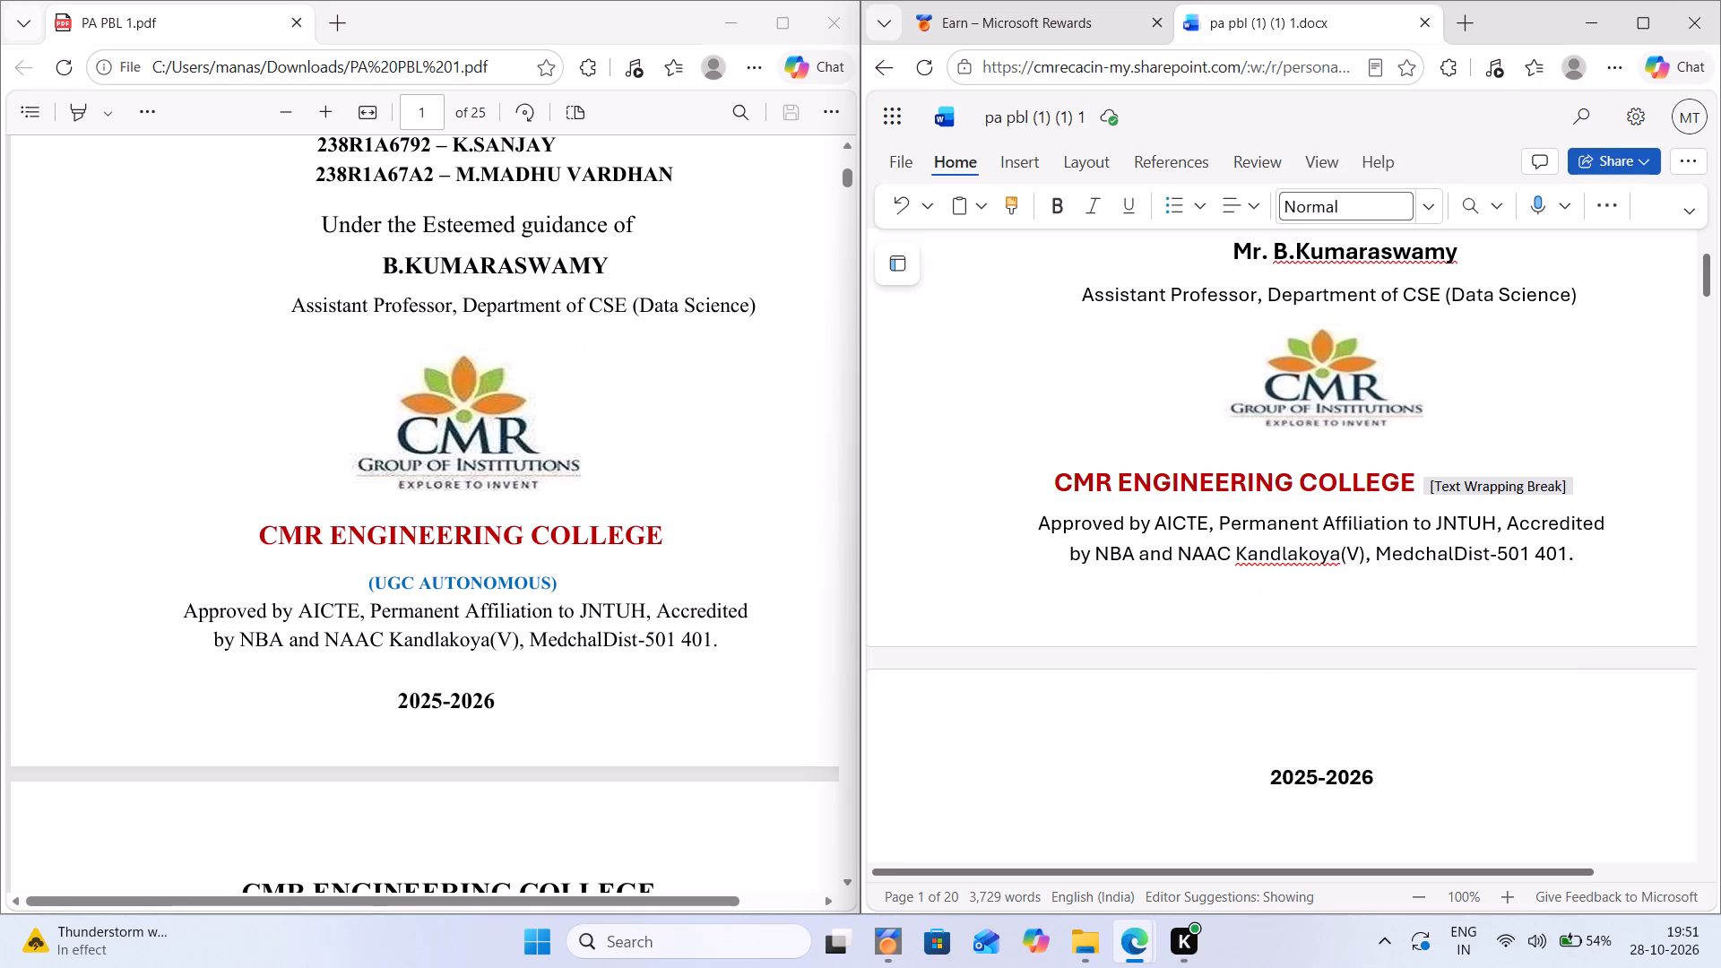
scroll(1294, 532, up, 2)
scroll(1299, 557, down, 3)
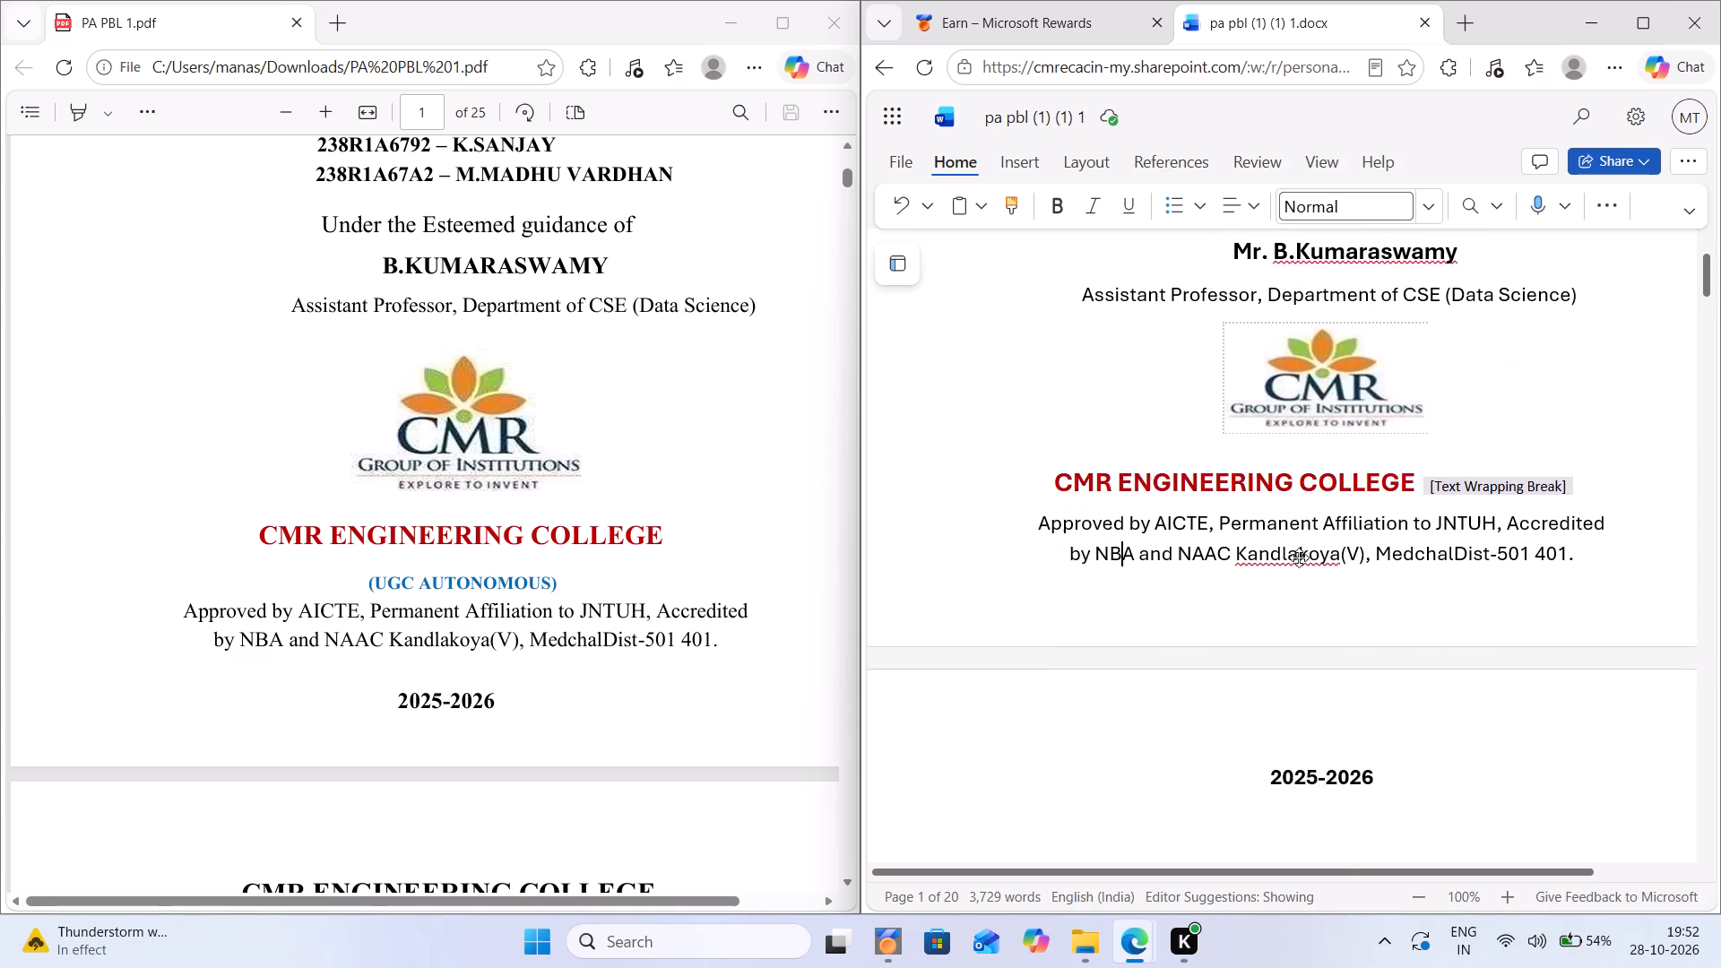
Remove the extra indent before the 2025-2026 line, undoing the attempt to join it to the accreditation line above.
scroll(1299, 557, down, 1)
click(1272, 556)
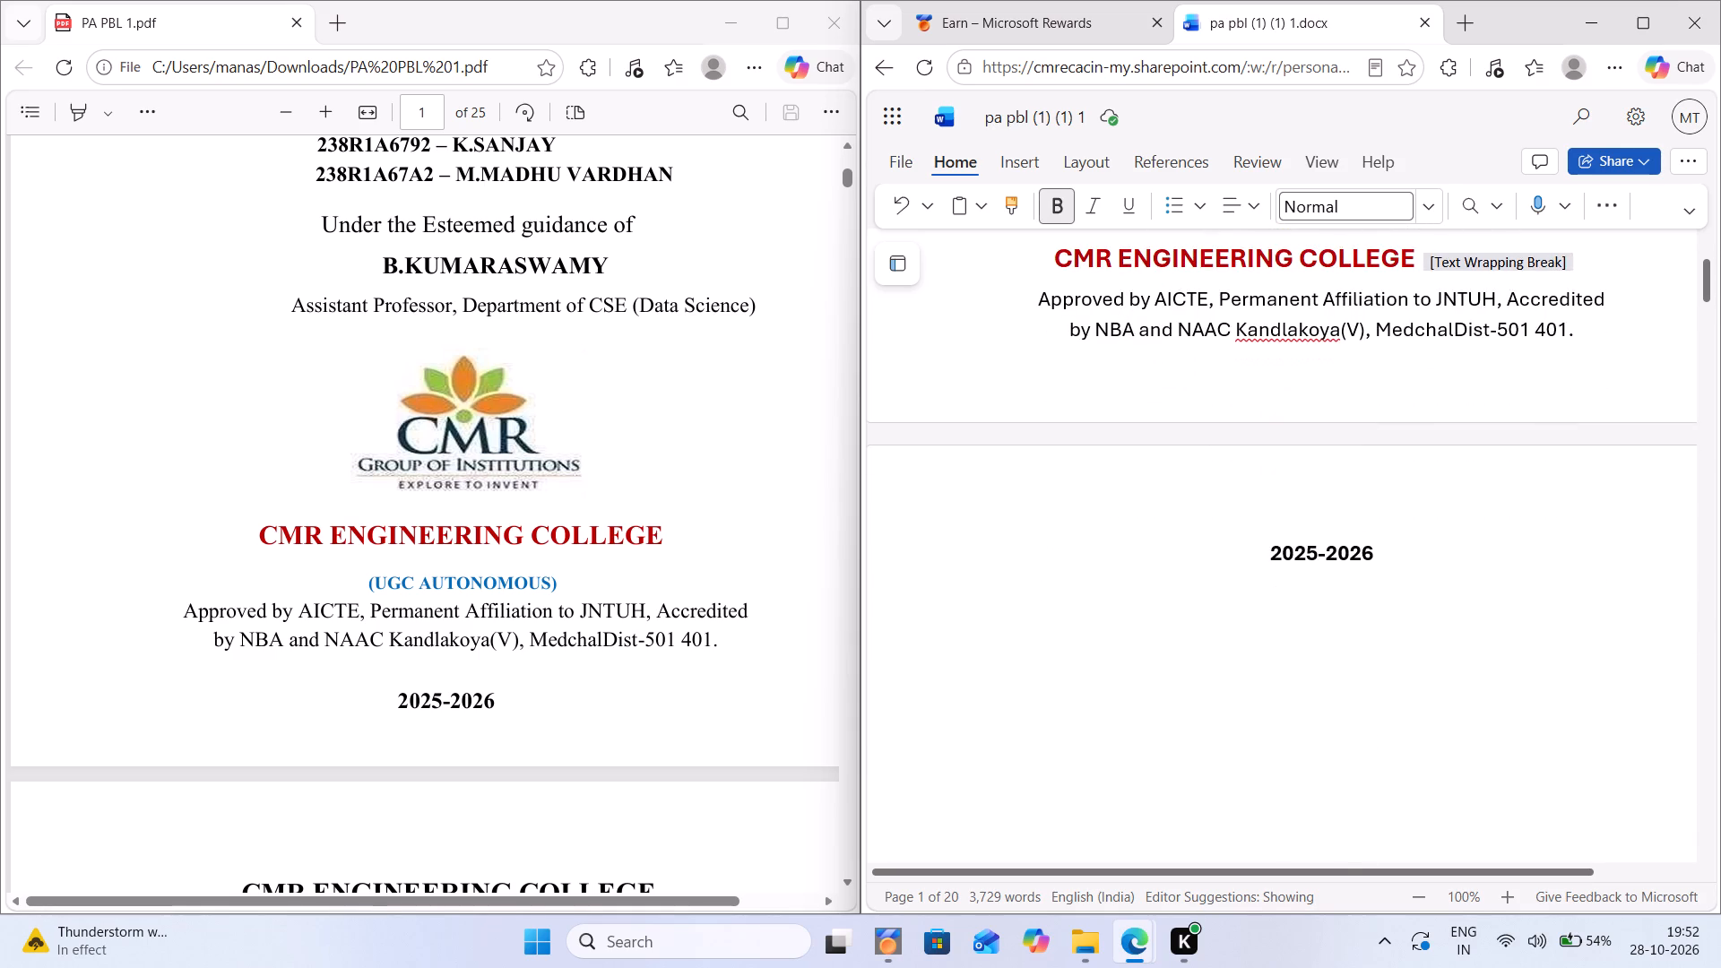
key(BackSpace)
key(BackSpace)
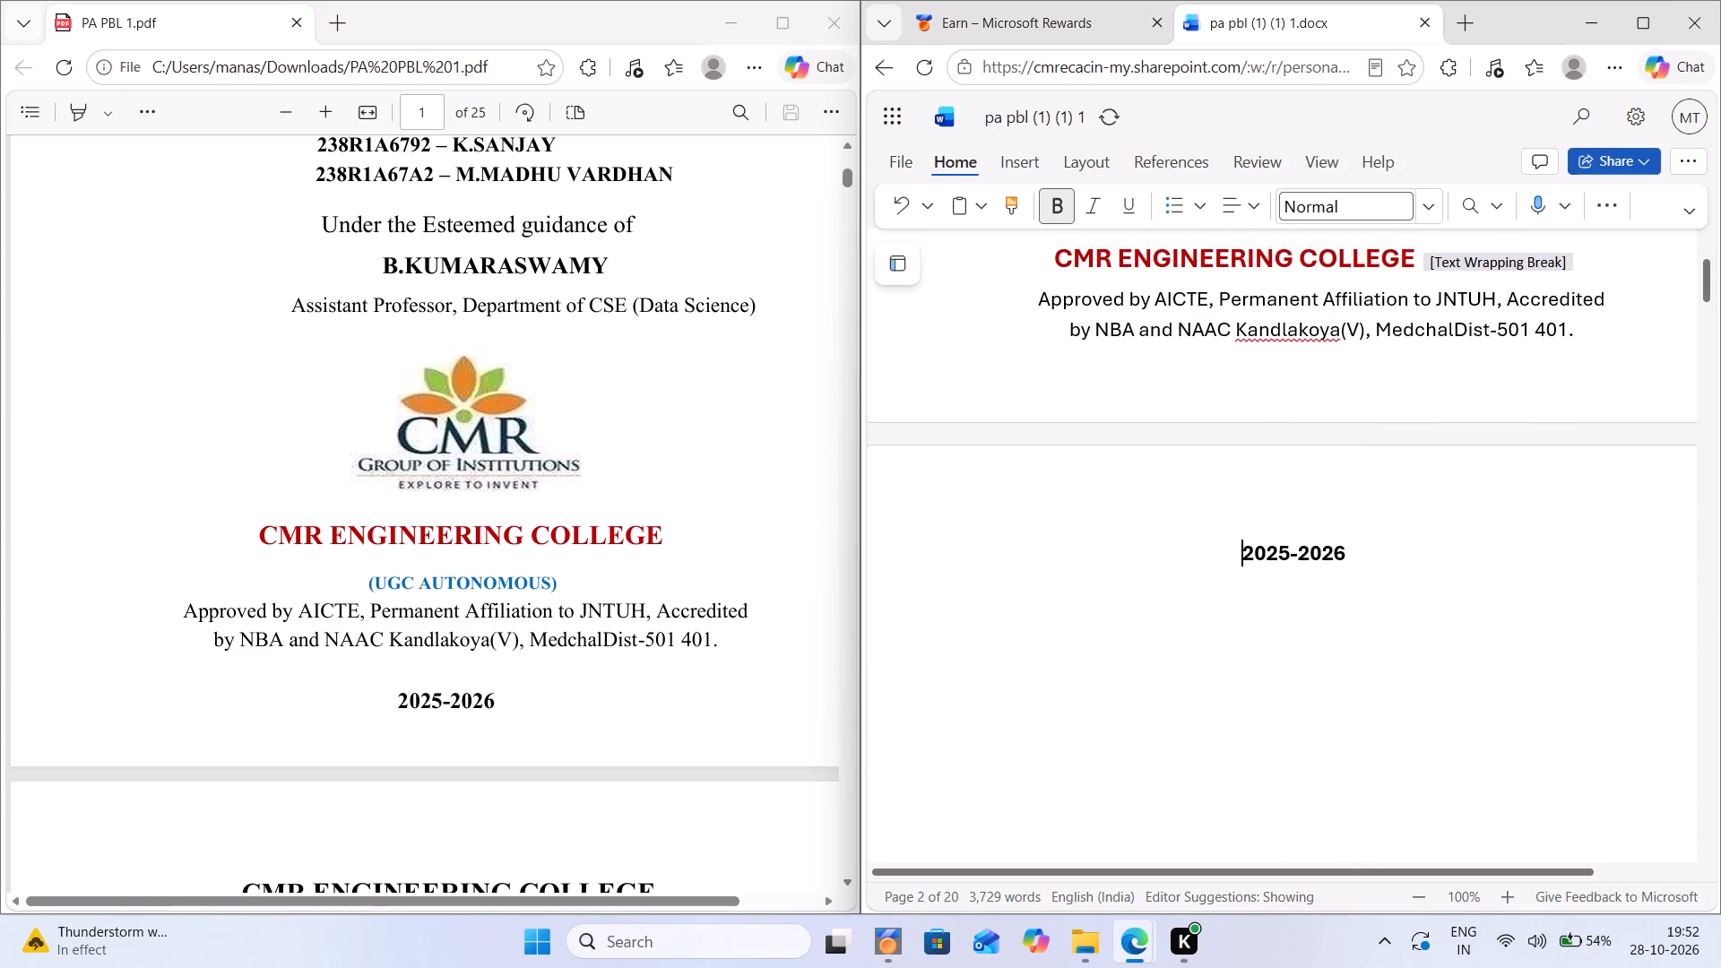
key(BackSpace)
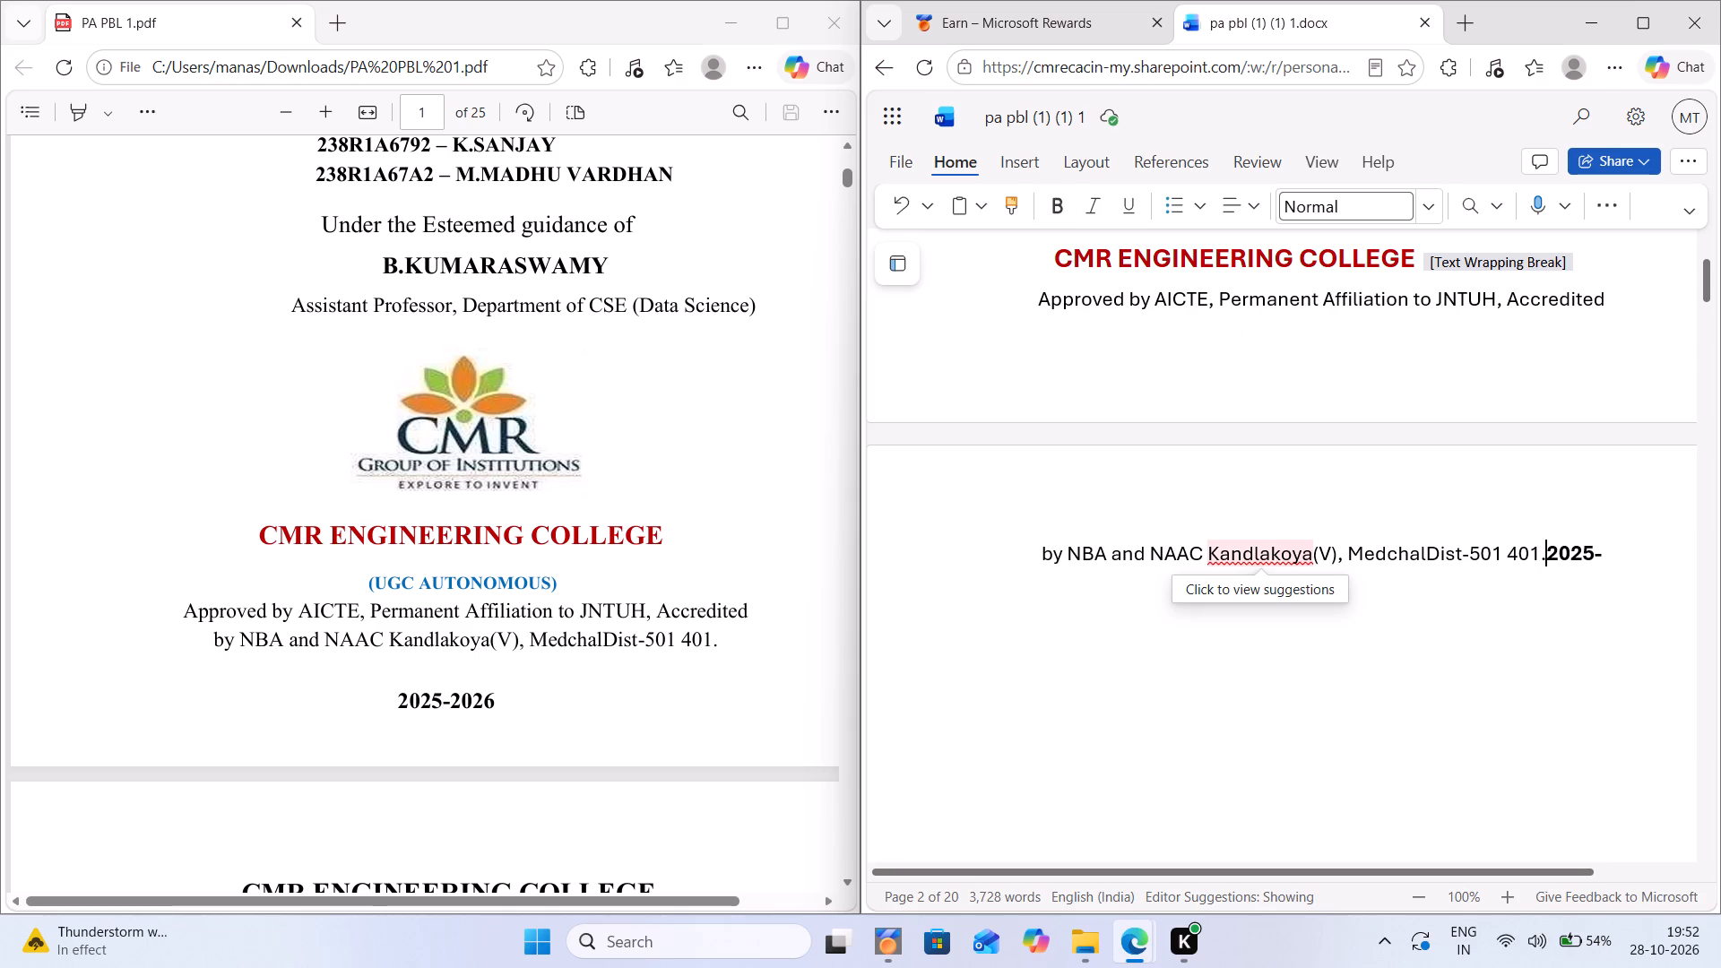
key(ctrl+z)
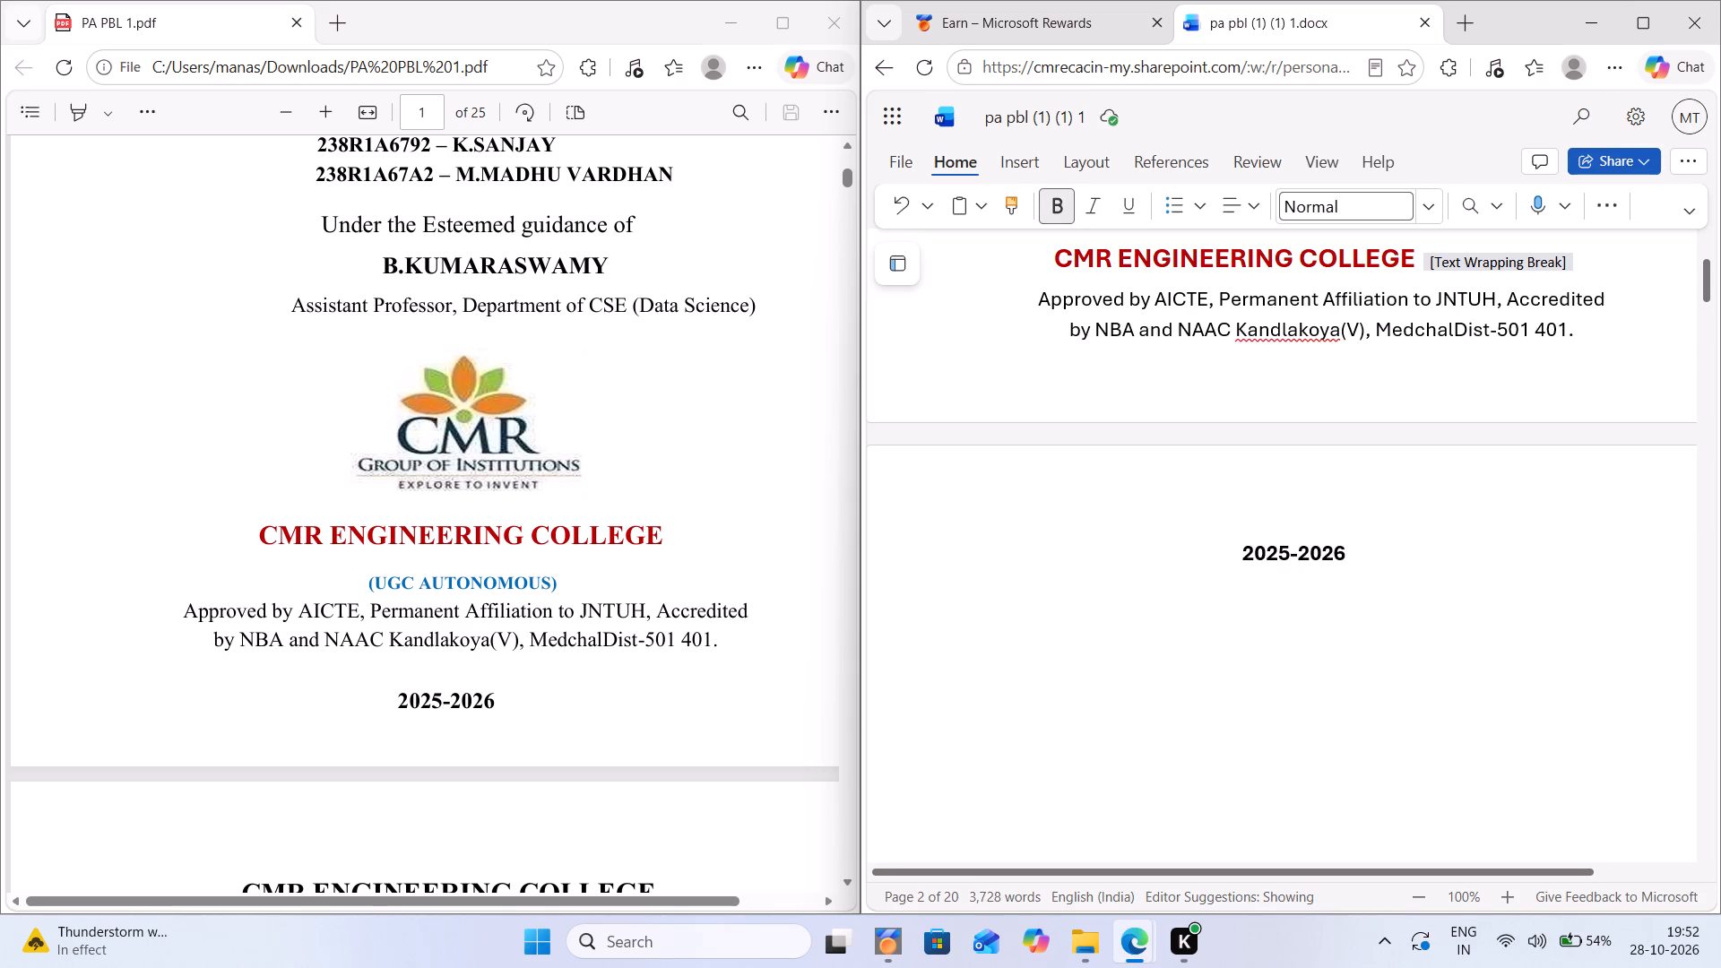
Examine the title page layout from the report title down to the 2025-2026 line on page 2.
scroll(1352, 456, up, 10)
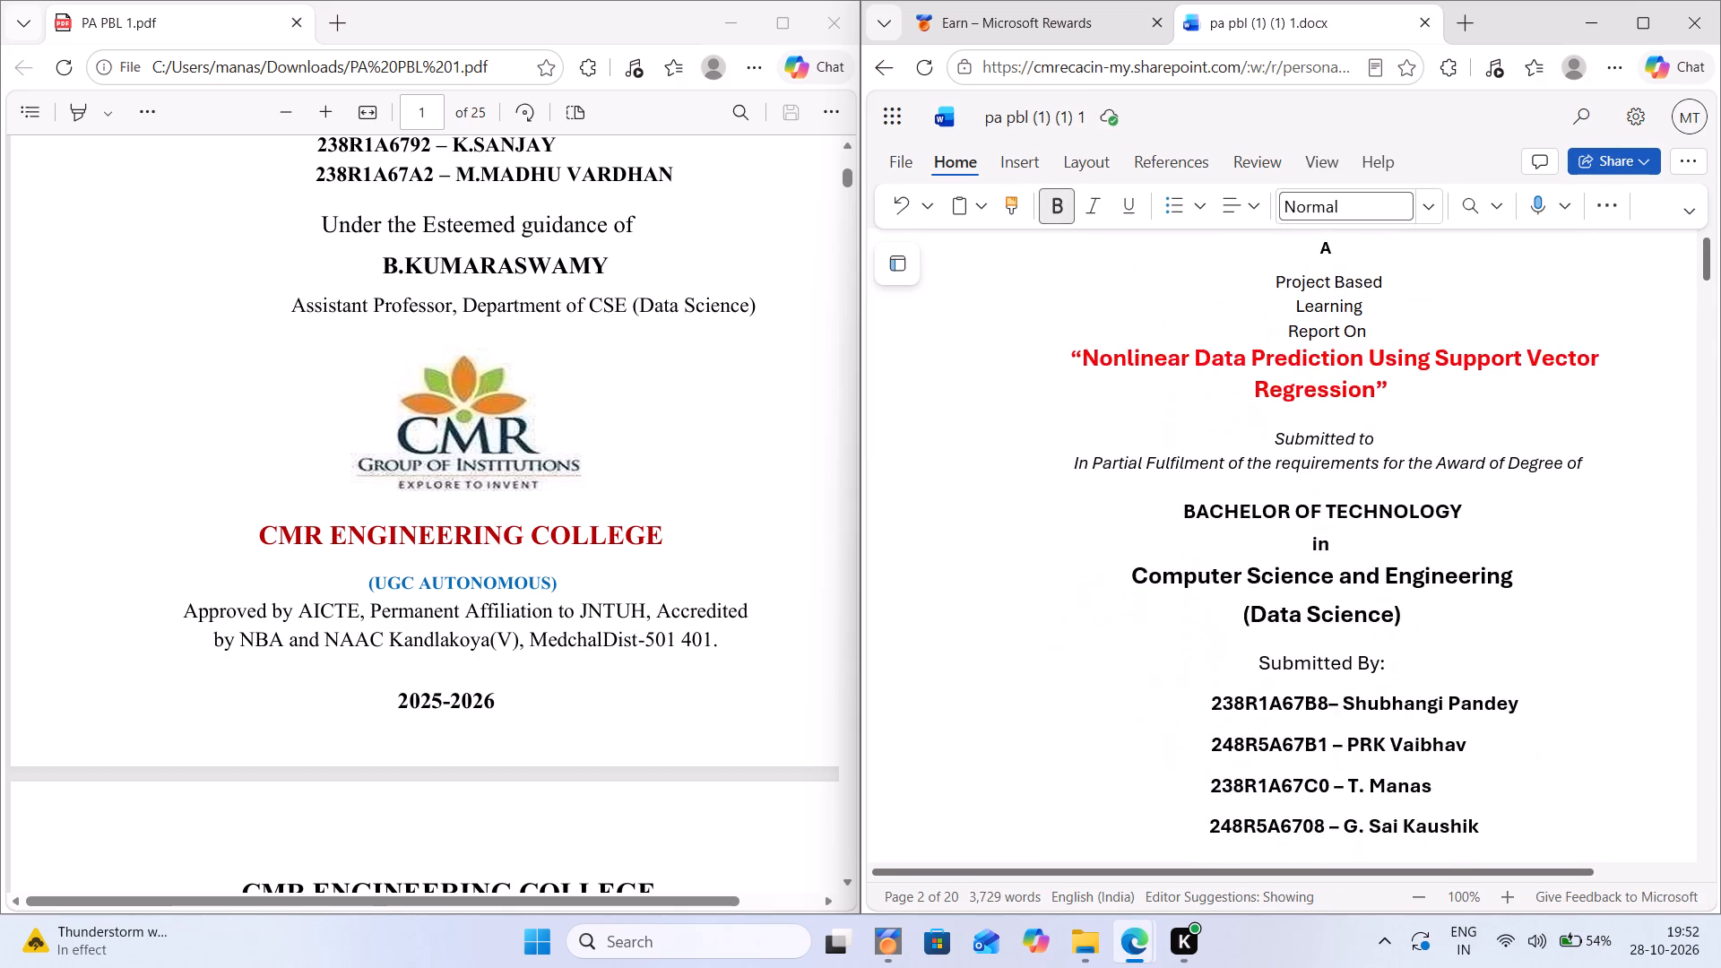
scroll(1356, 457, up, 5)
scroll(1356, 457, down, 8)
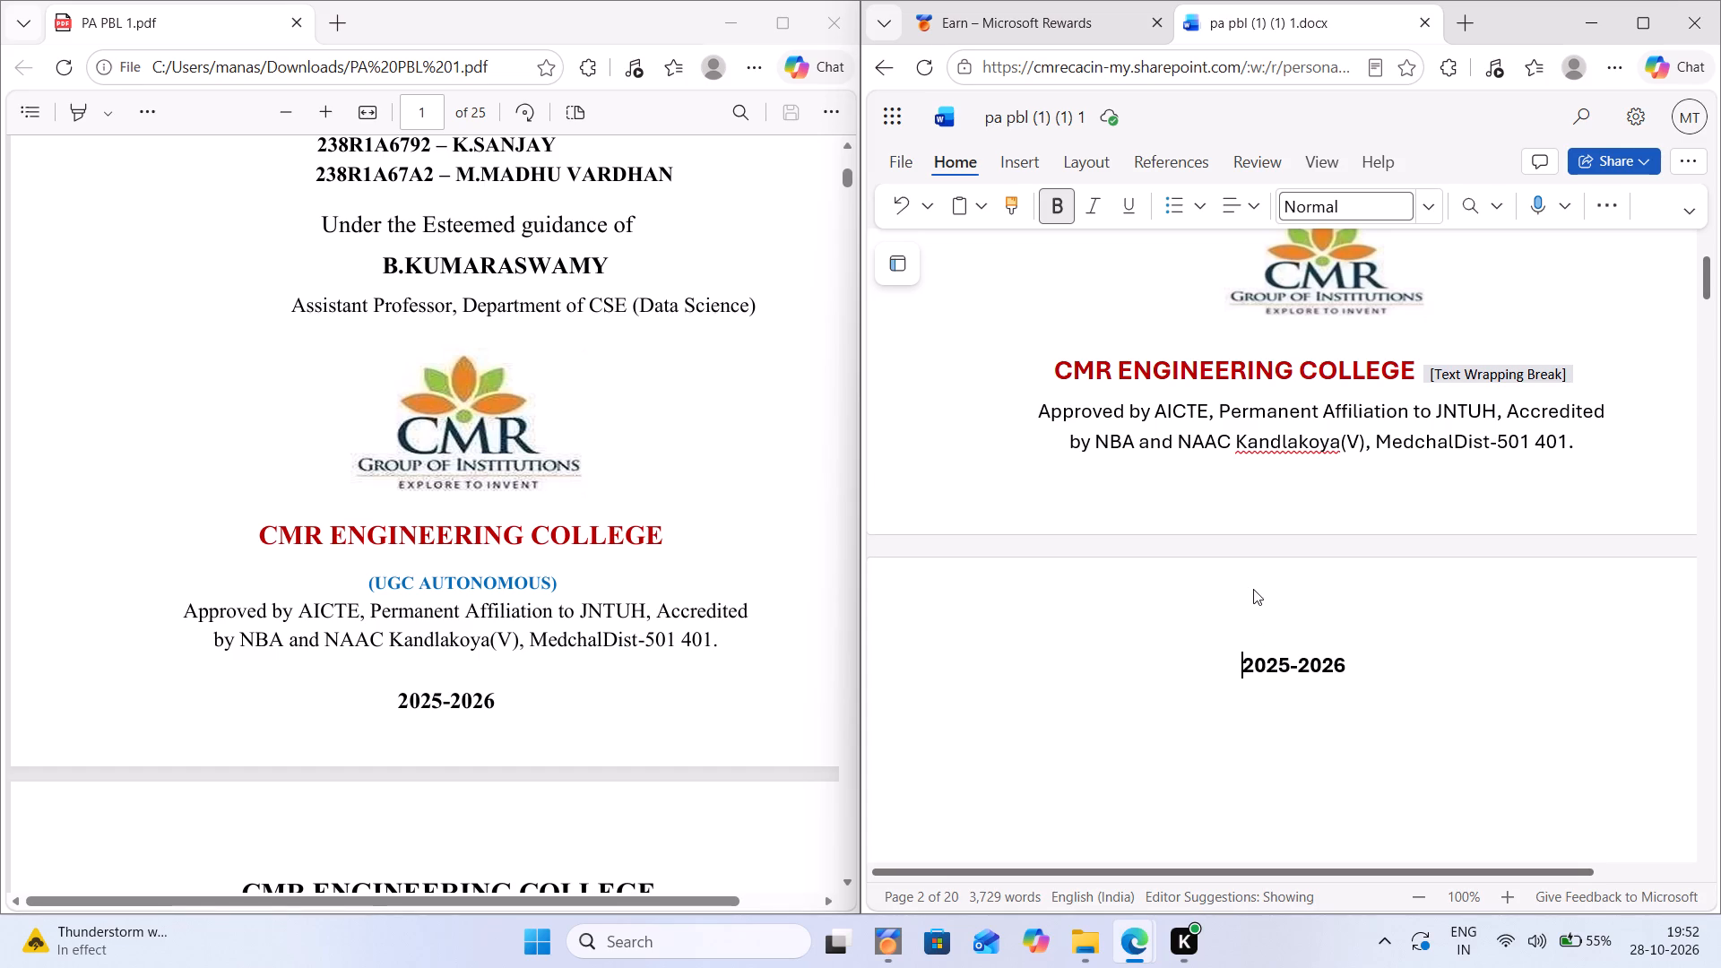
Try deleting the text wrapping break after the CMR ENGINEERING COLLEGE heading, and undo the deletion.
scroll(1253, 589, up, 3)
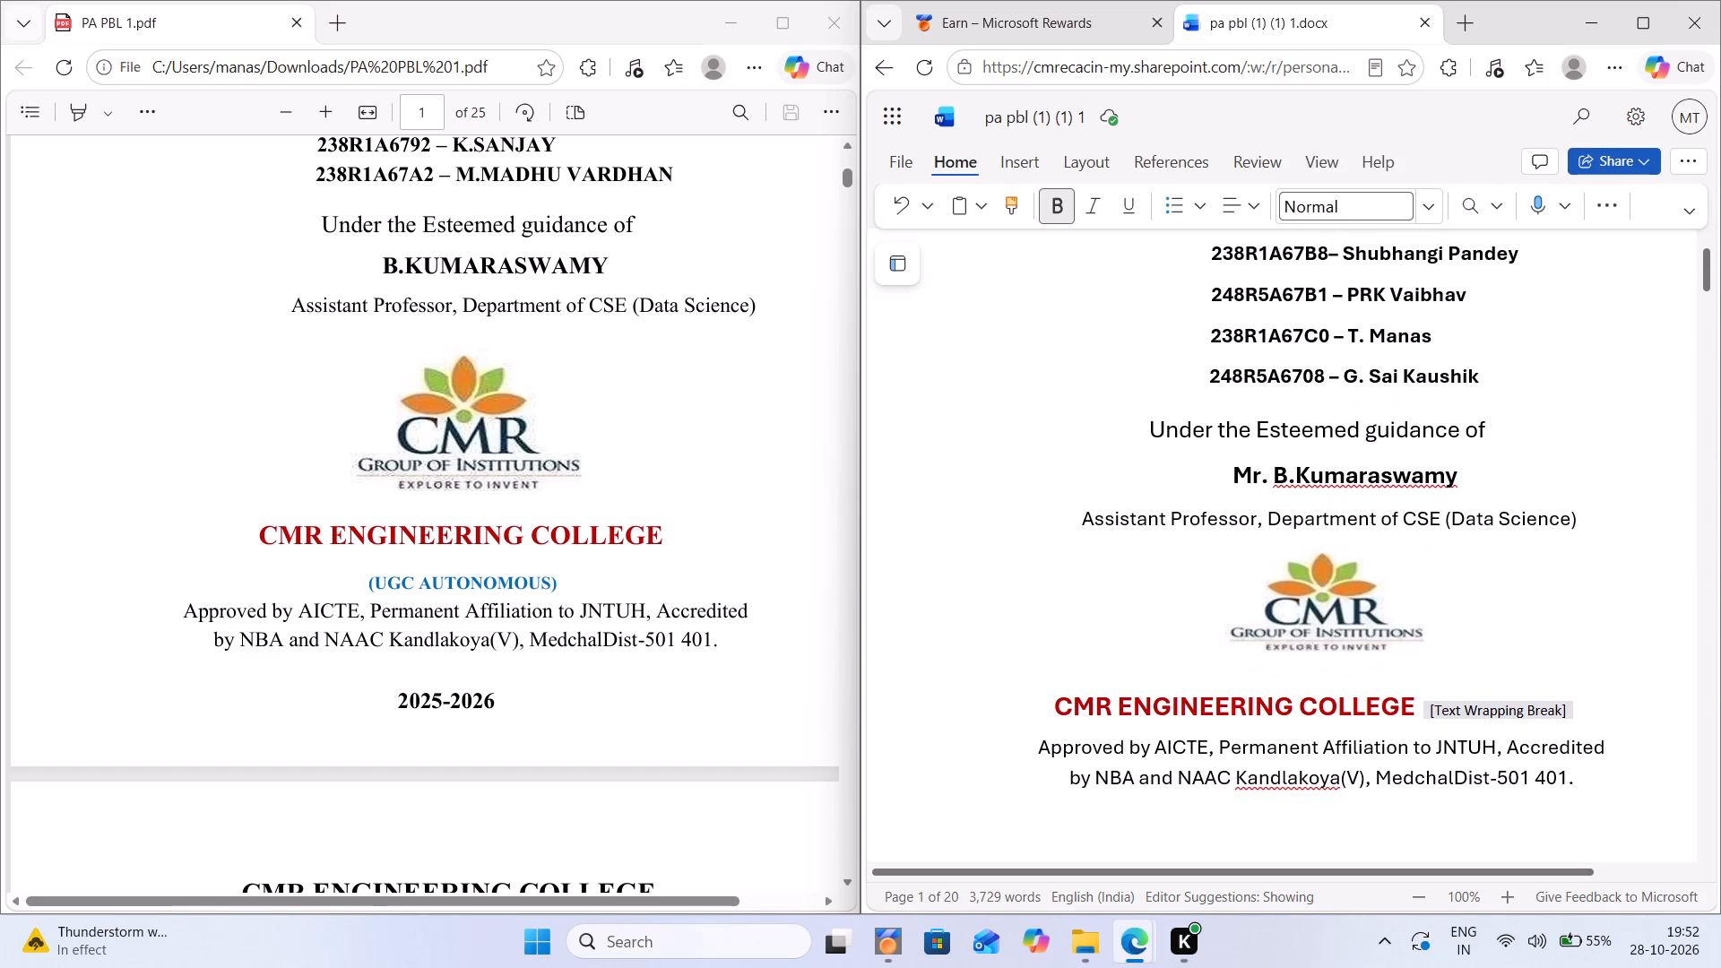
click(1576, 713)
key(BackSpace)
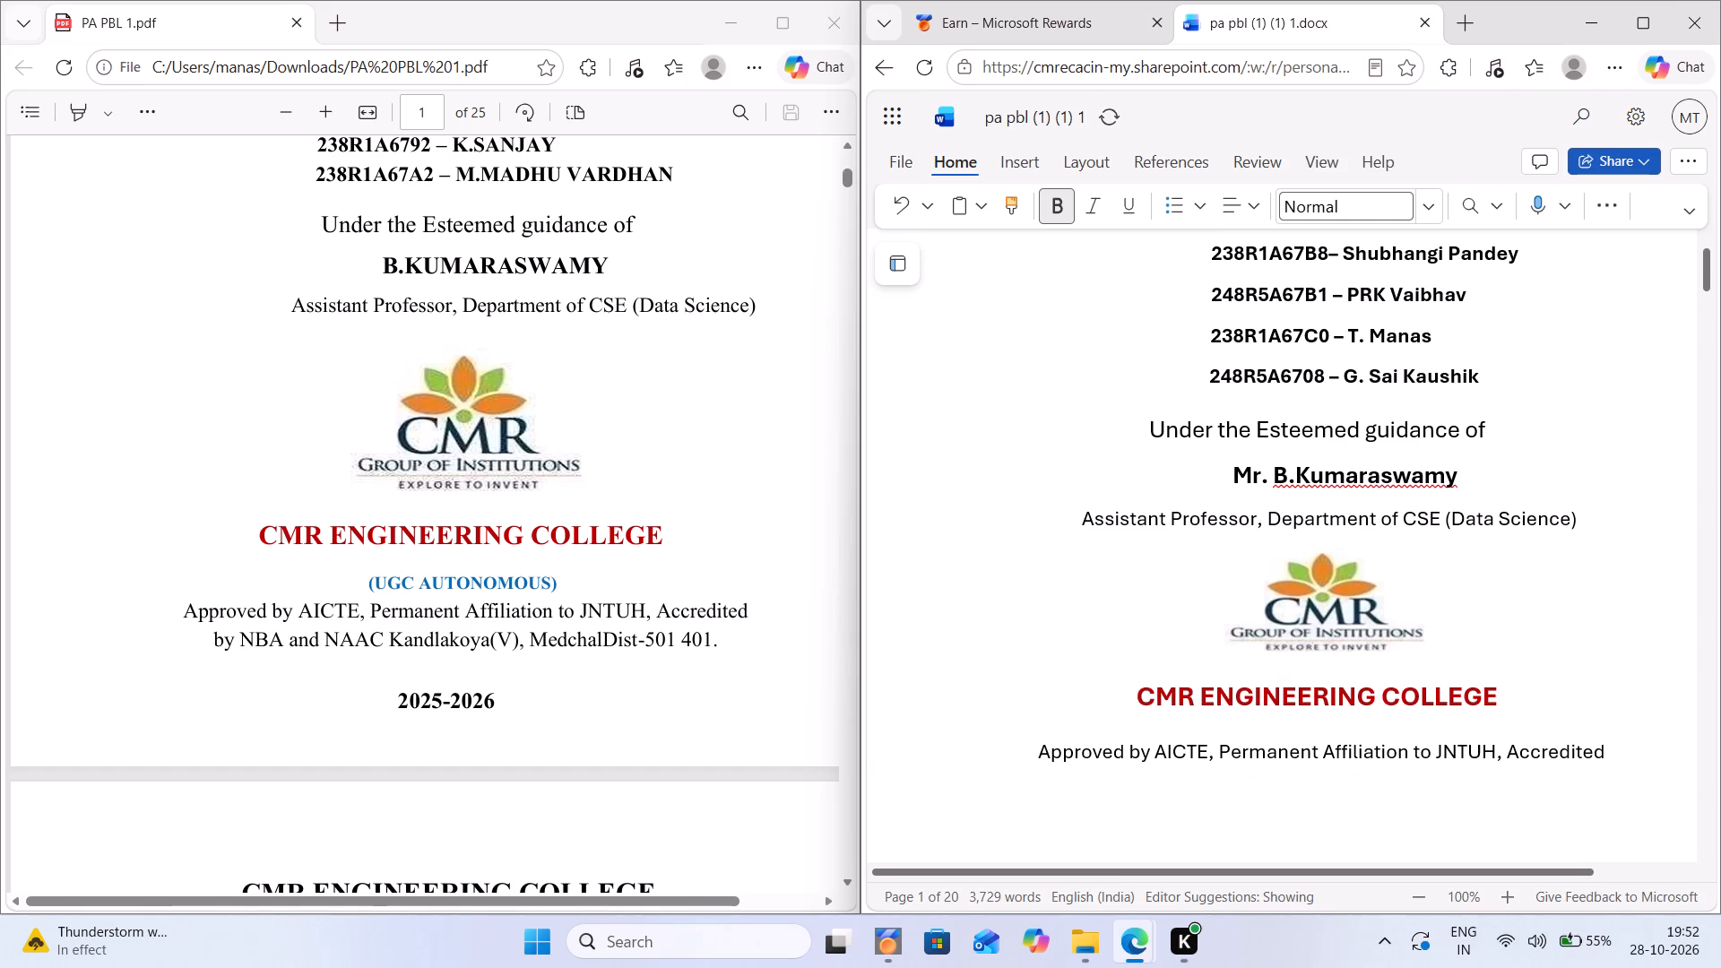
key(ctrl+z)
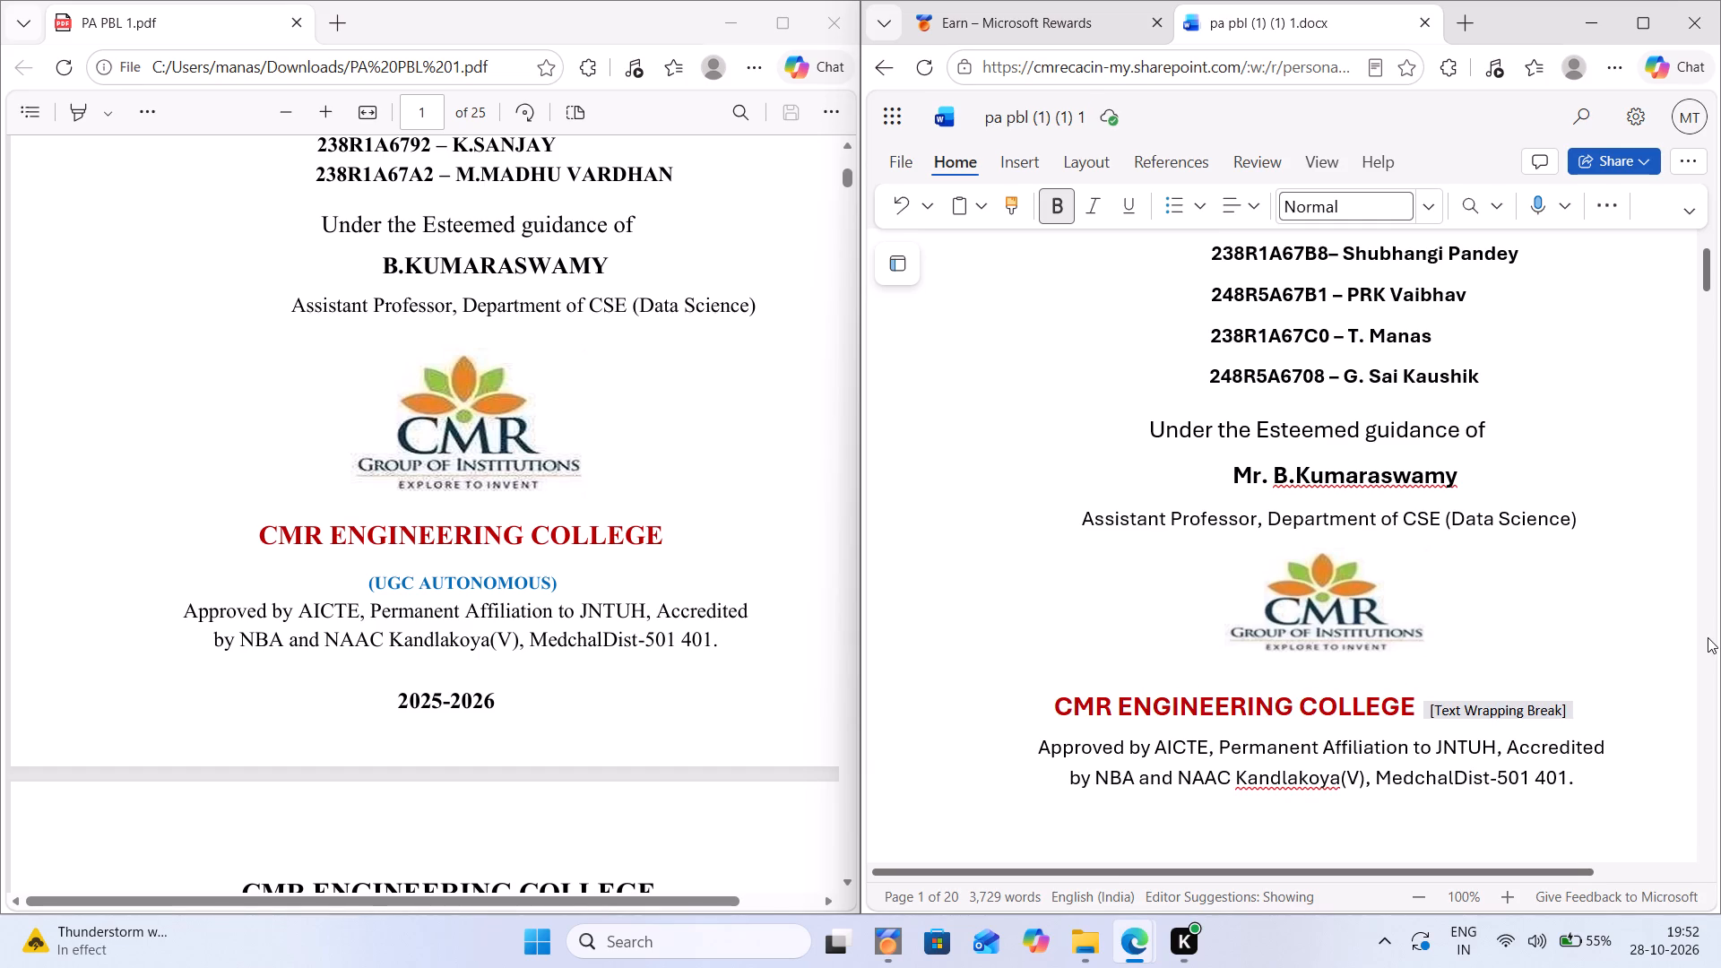
Delete the text wrapping break after the CMR ENGINEERING COLLEGE heading and check how the lines below it fall.
key(Left)
key(Right)
key(Right)
key(Left)
key(Left)
key(Right)
key(BackSpace)
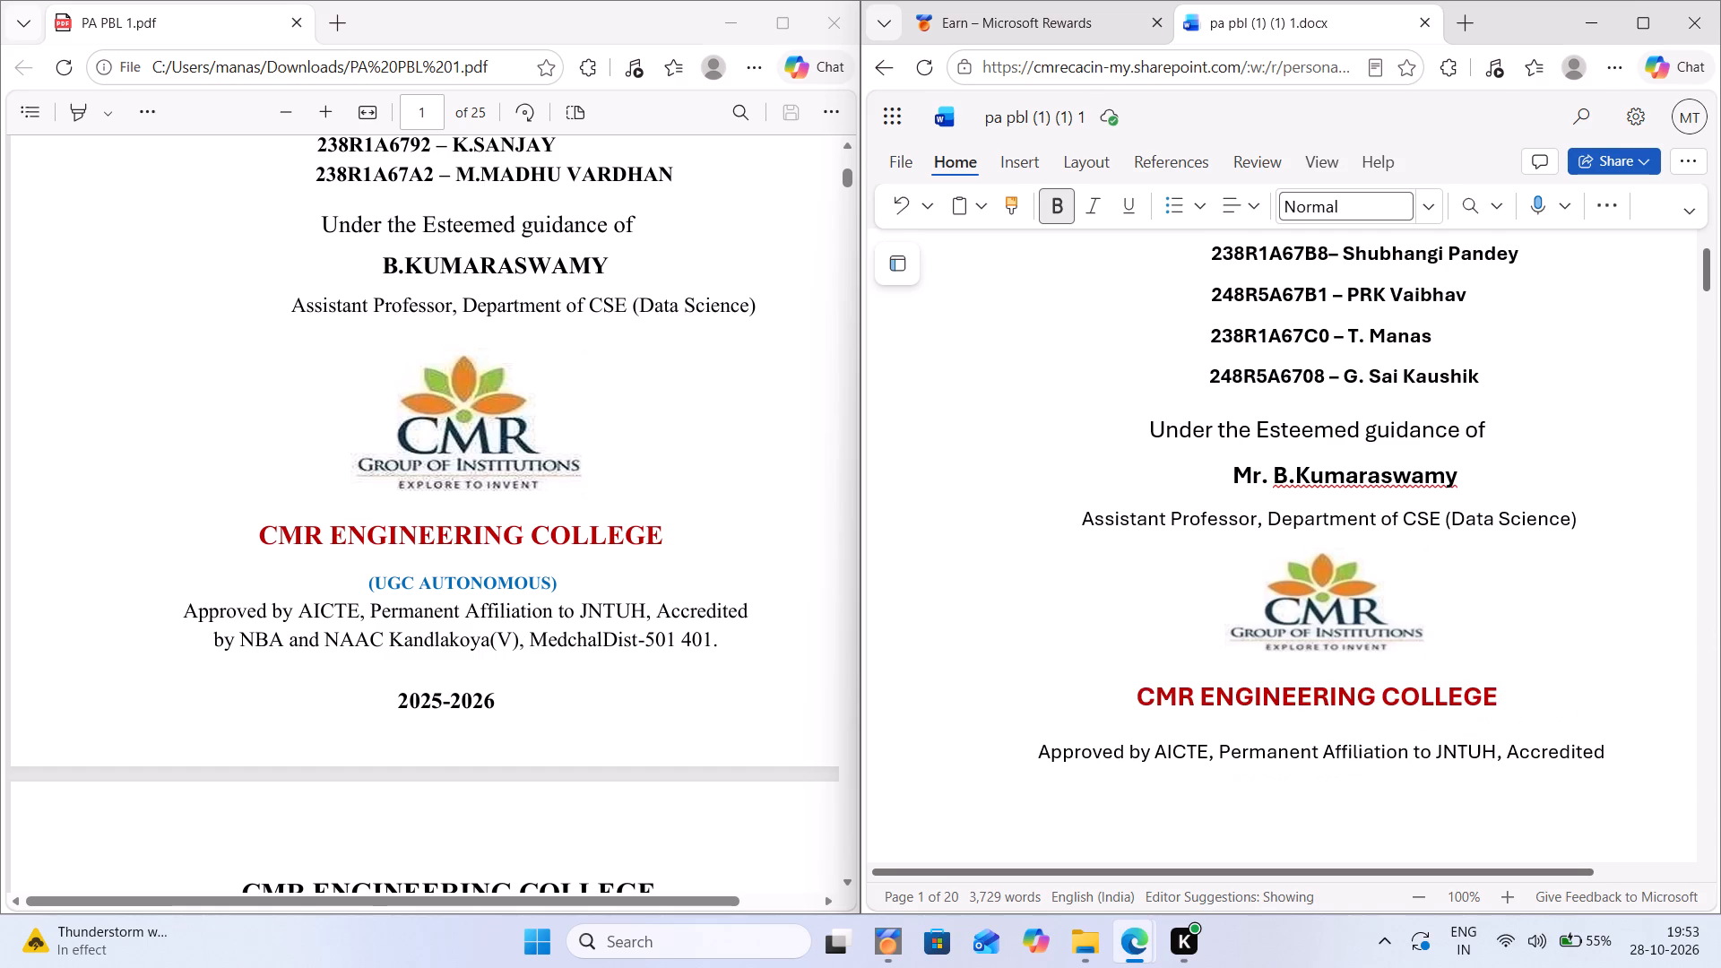
scroll(1514, 785, down, 2)
scroll(1347, 664, down, 4)
scroll(1116, 492, up, 3)
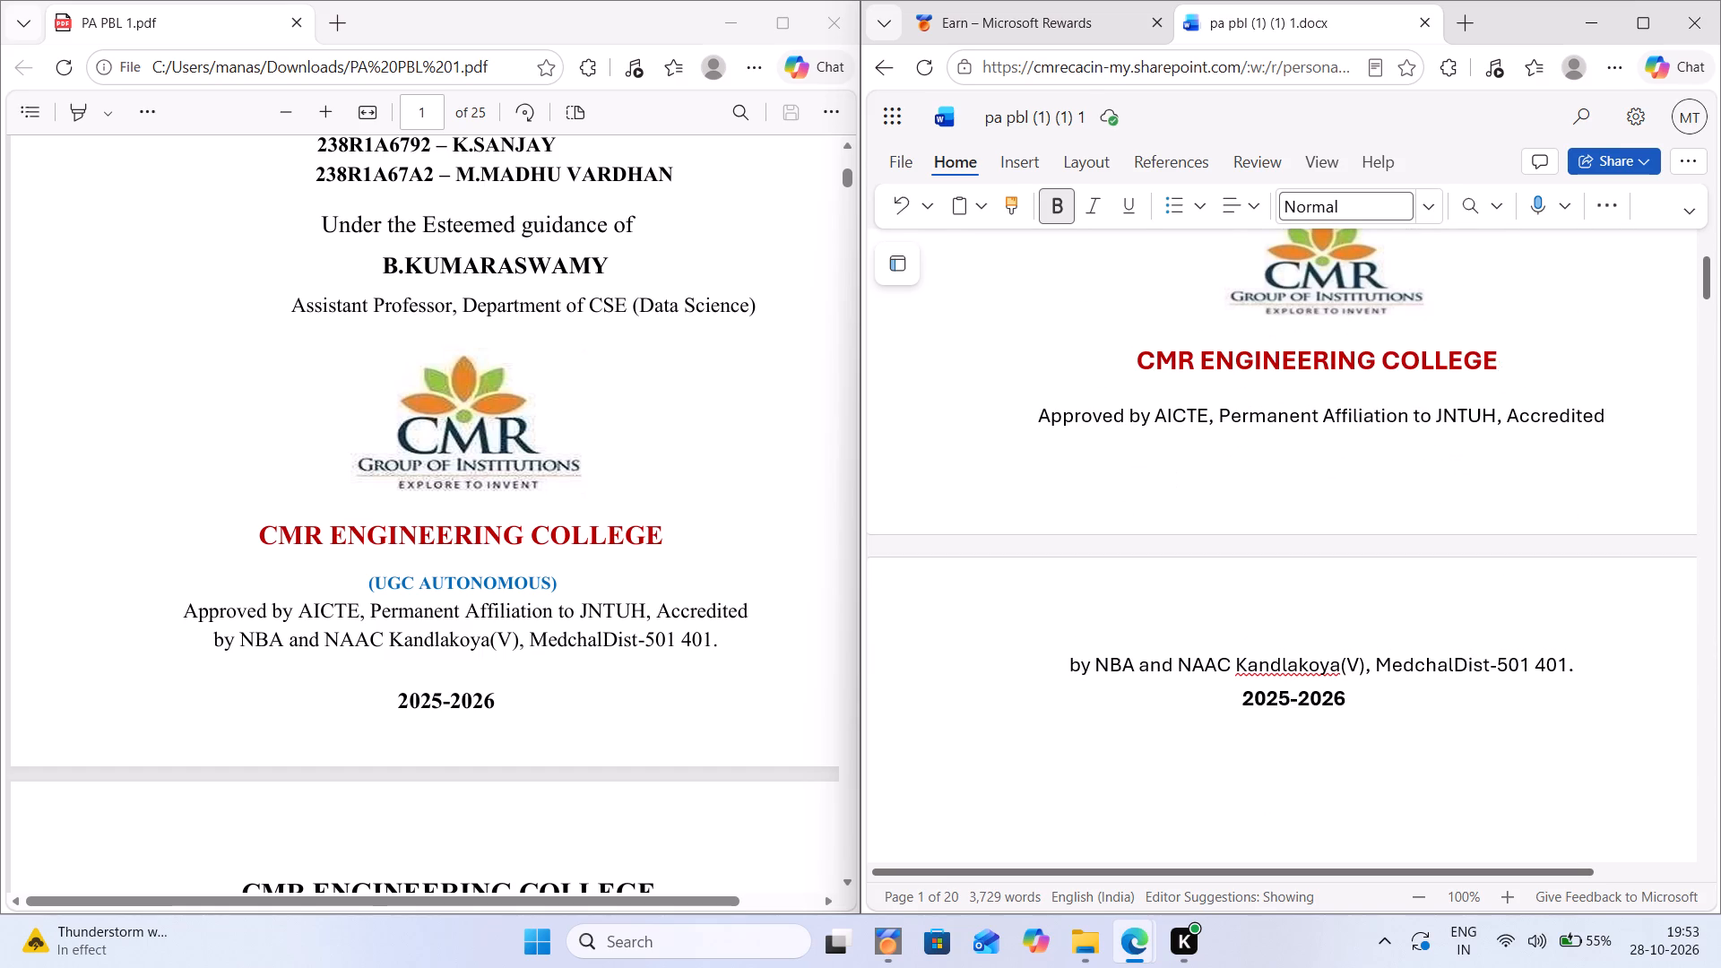
Examine the report's title page and the pages after it up to the certificate page, comparing them with the reference PDF.
click(1205, 380)
scroll(1172, 474, up, 14)
scroll(1125, 458, down, 3)
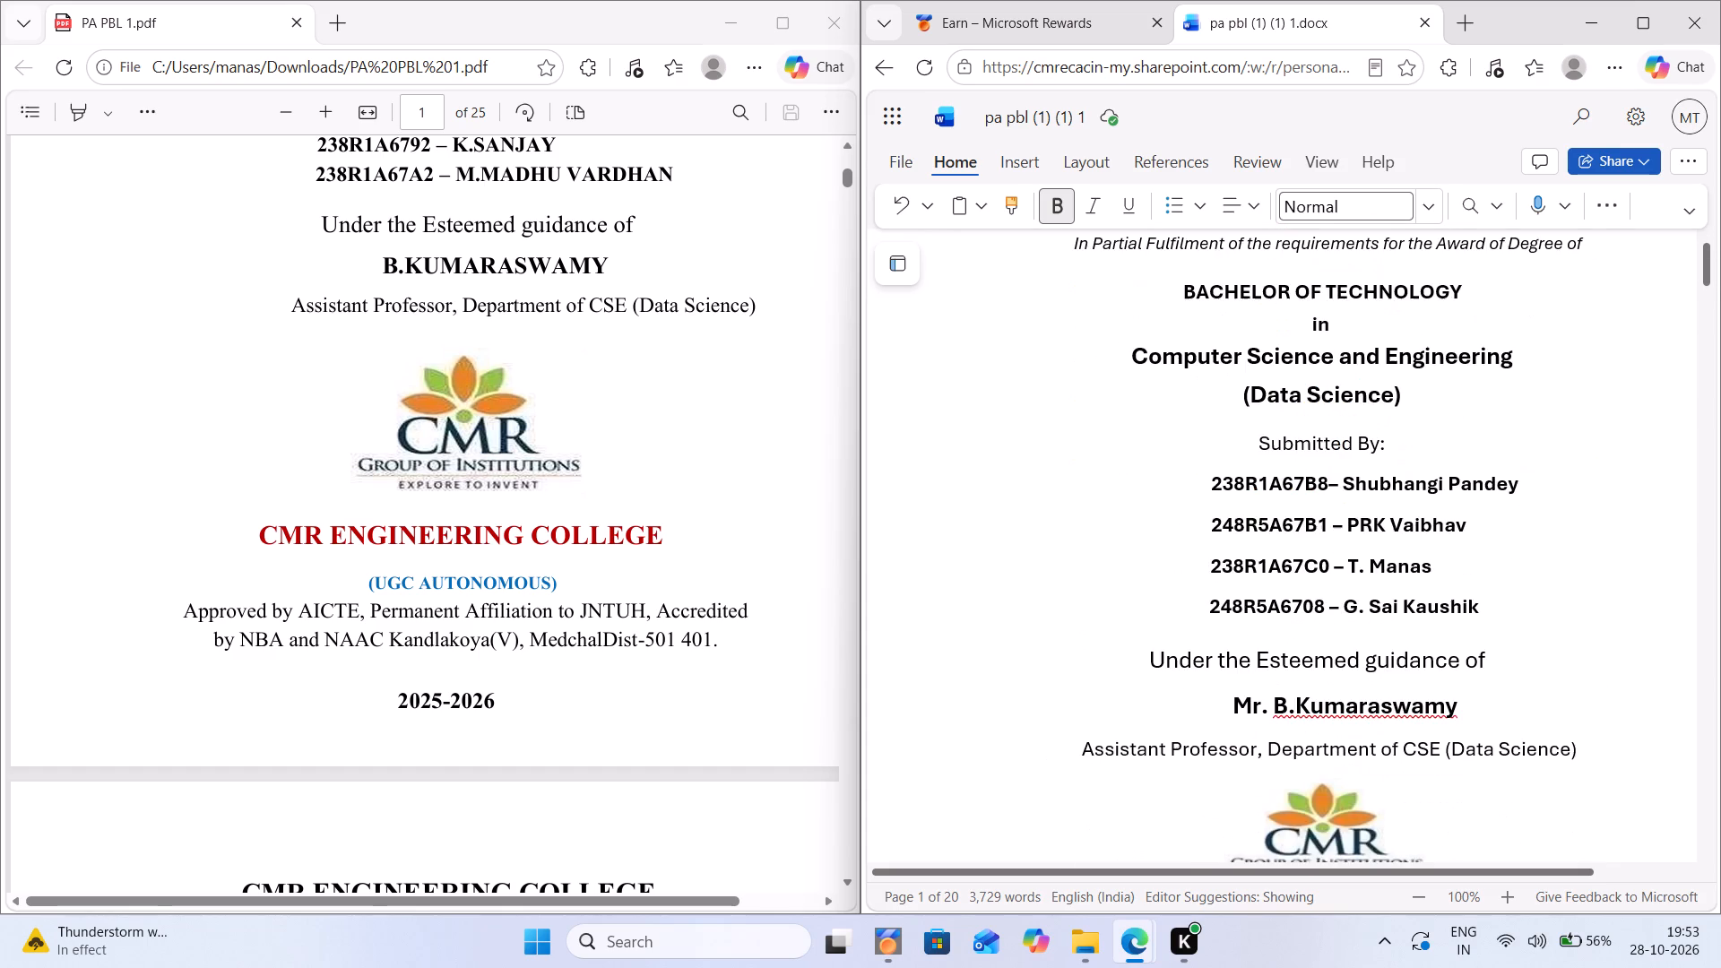
scroll(1125, 458, up, 2)
scroll(1125, 458, down, 18)
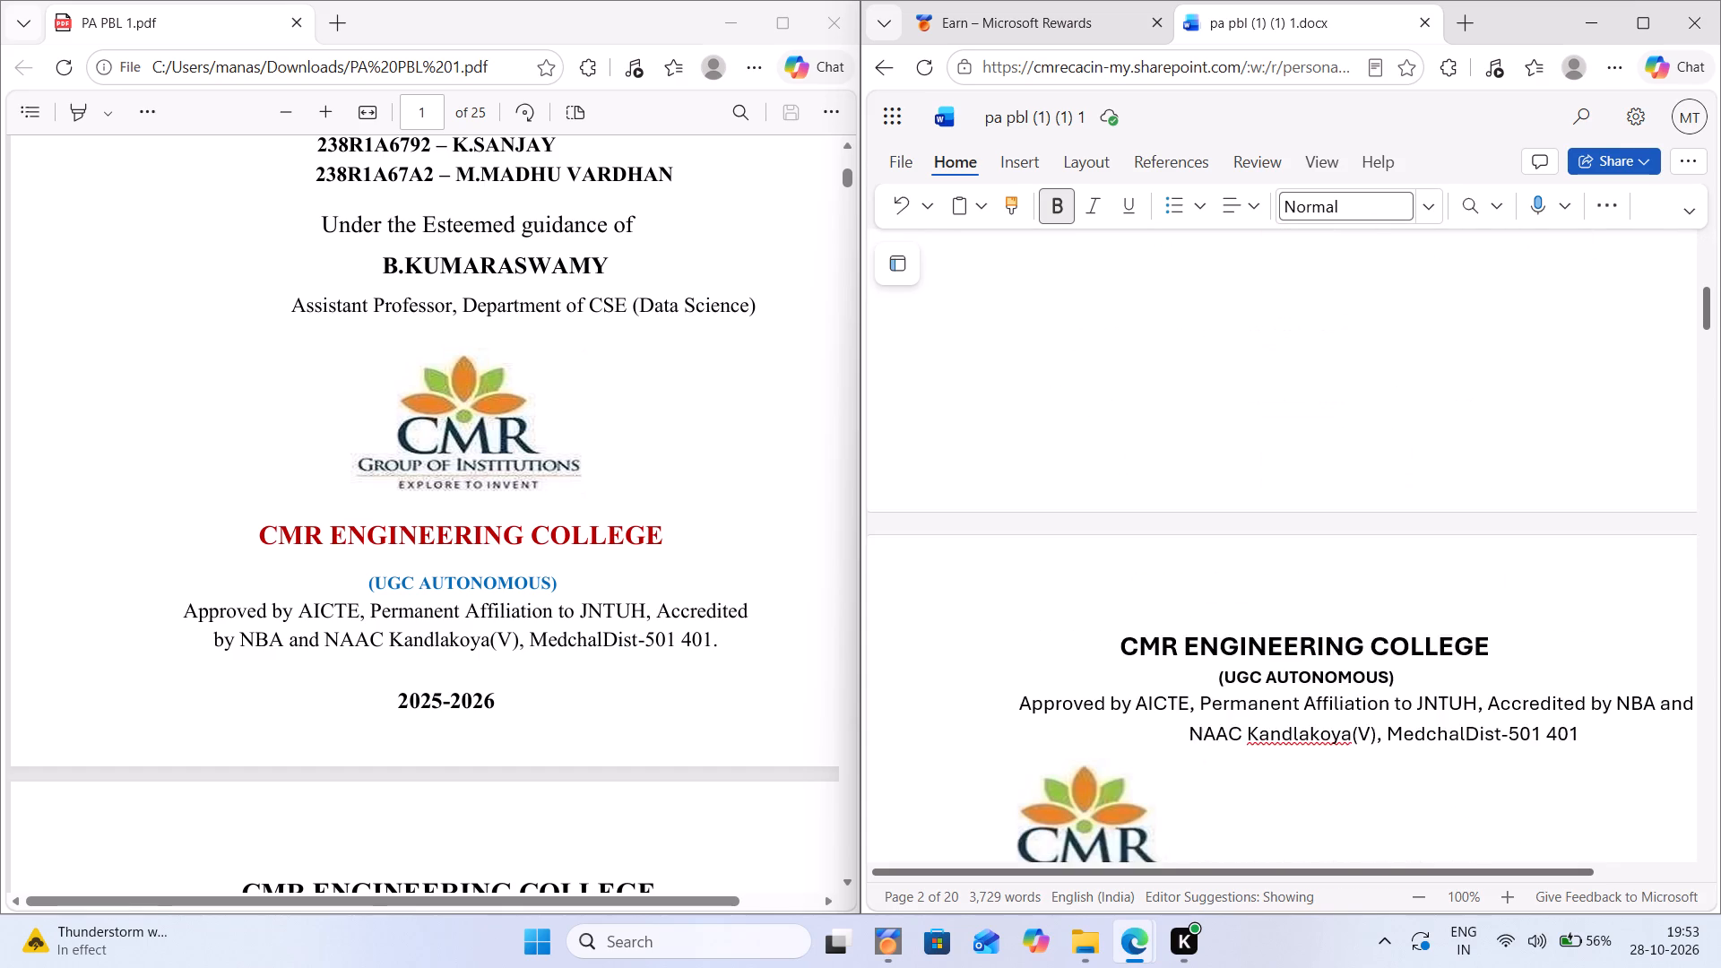
scroll(1267, 460, down, 2)
scroll(1240, 477, up, 3)
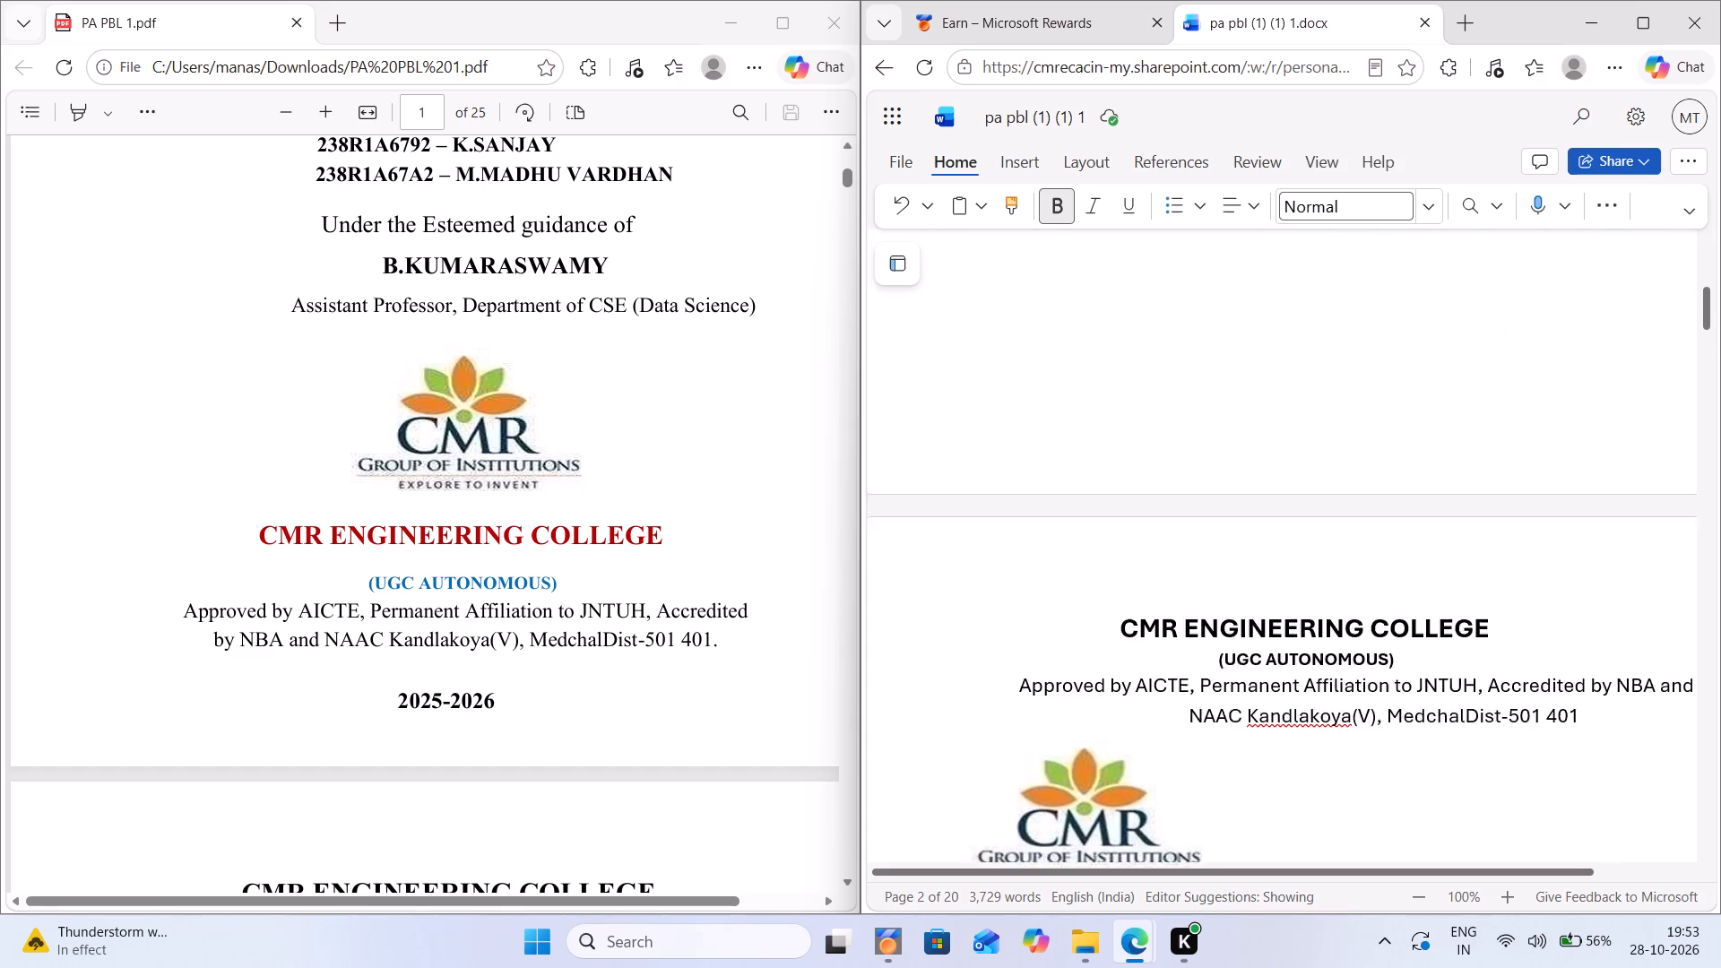
scroll(1245, 485, up, 2)
scroll(622, 568, down, 2)
scroll(301, 599, down, 2)
scroll(549, 698, down, 2)
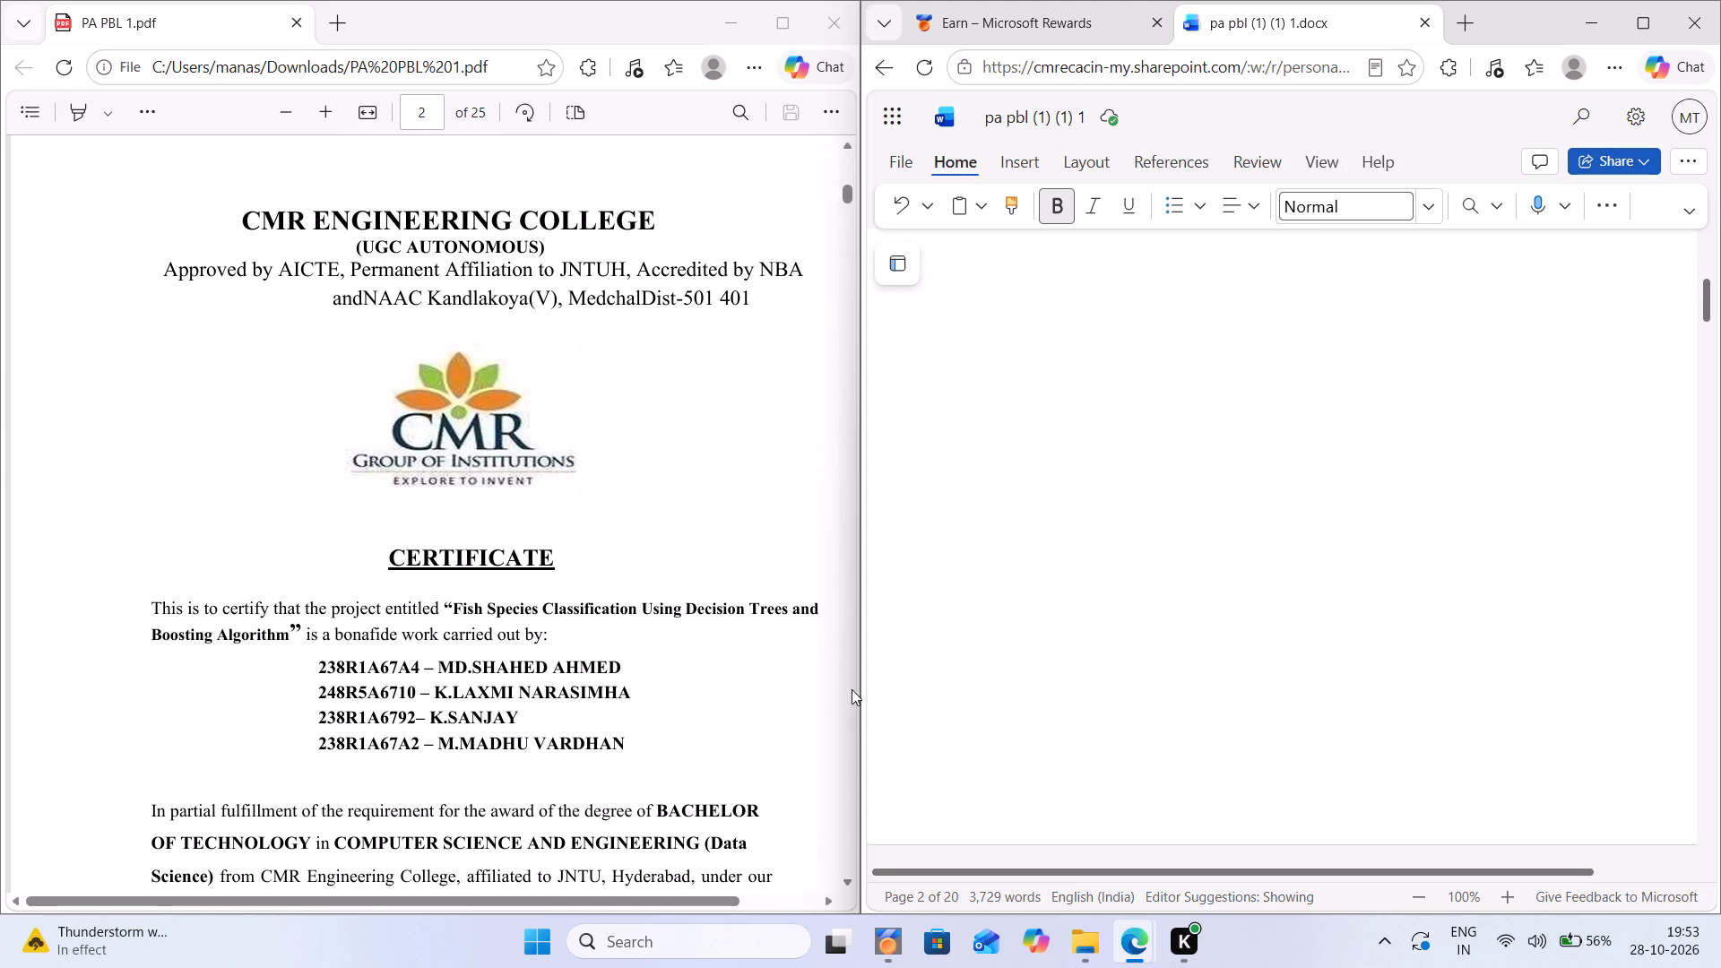
scroll(1275, 561, down, 6)
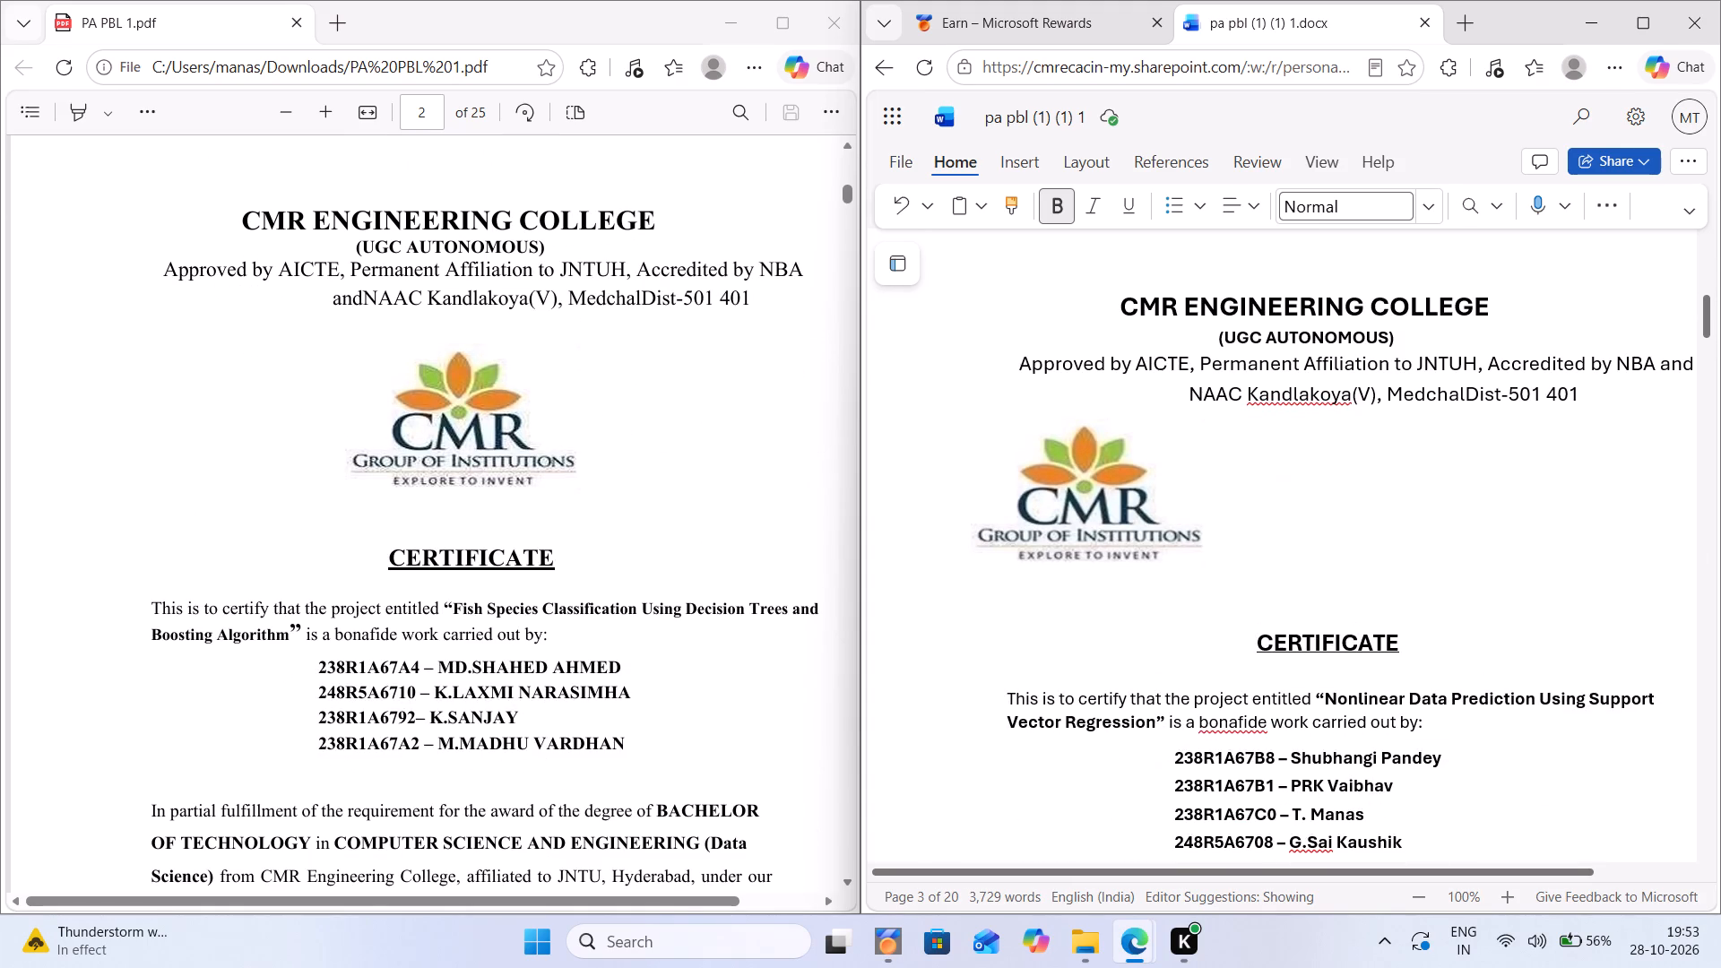
Move the CMR logo on the certificate page to the centre by cutting it, inserting 20 spaces on its line and pasting it back.
click(1137, 438)
right_click(1137, 438)
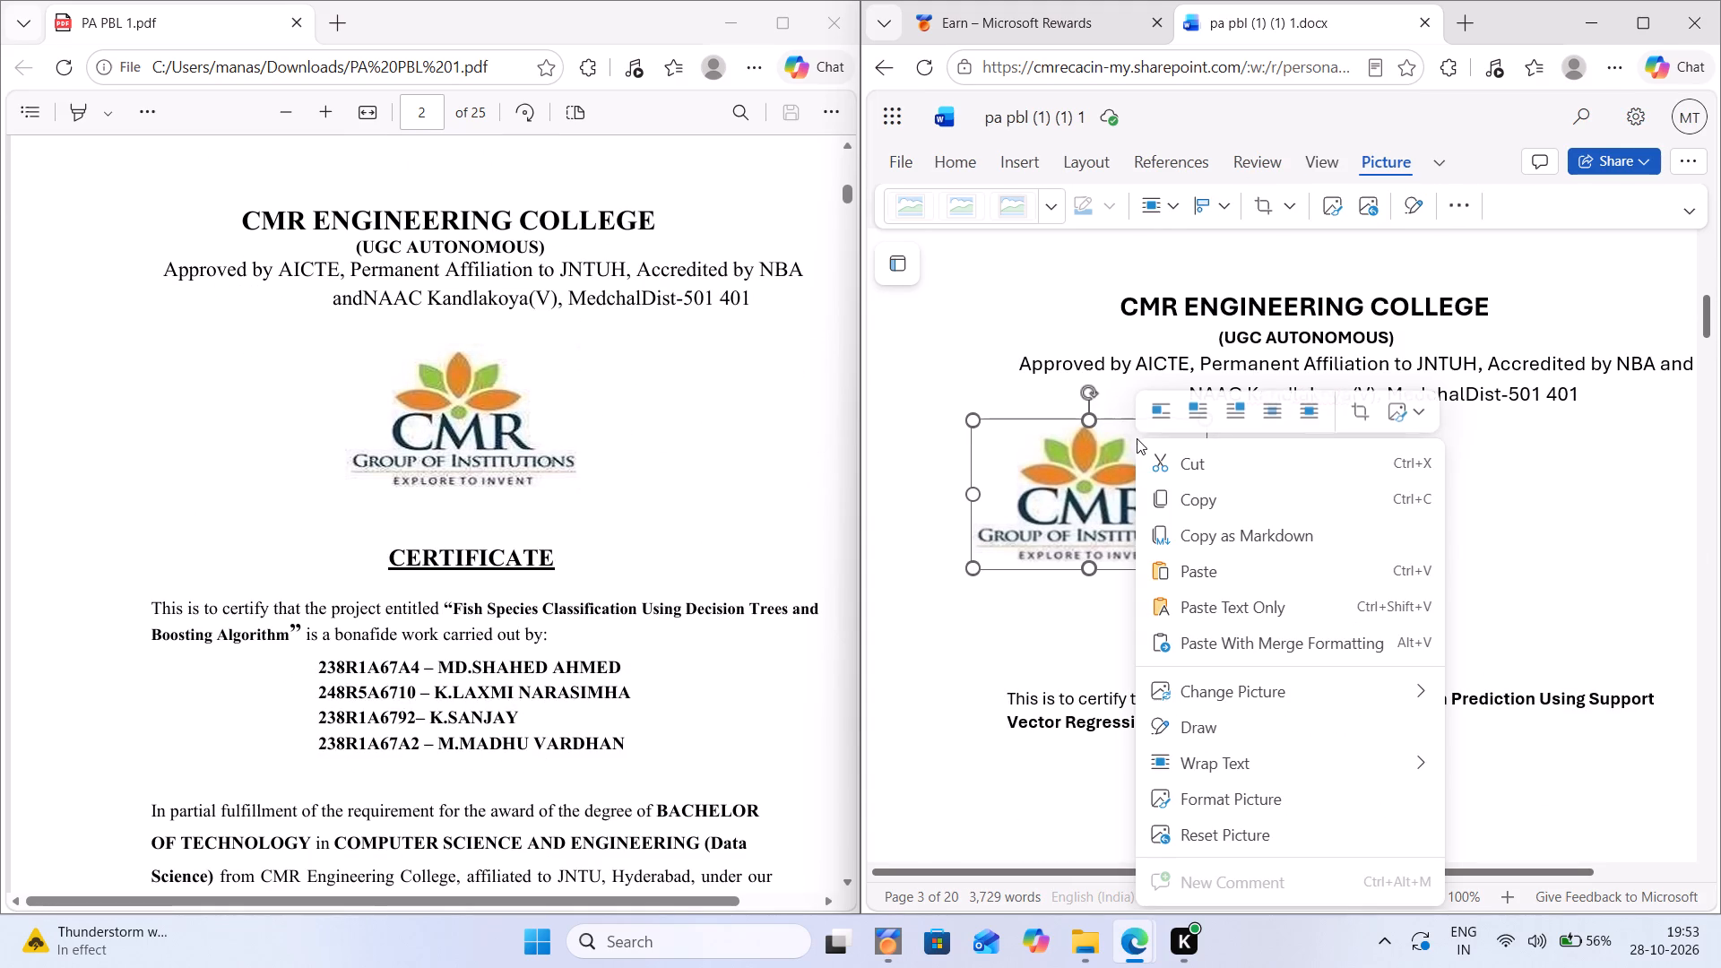
click(1174, 459)
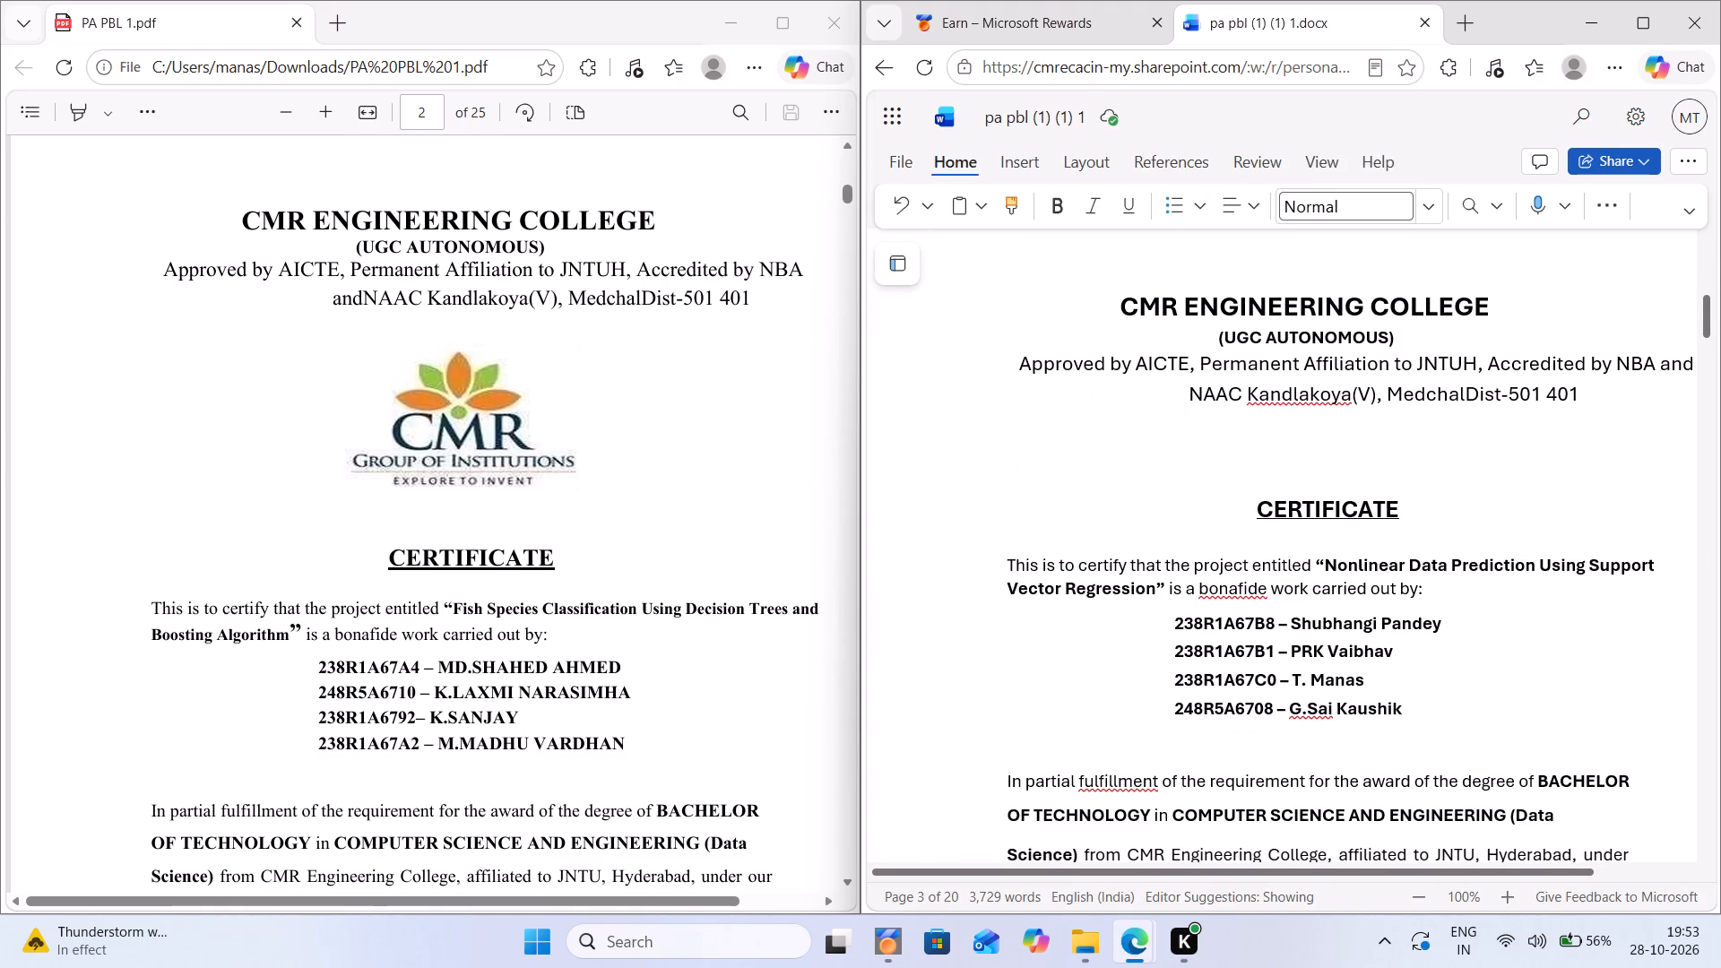
key(space)
key(space)
key(space)
key(space)
key(space)
key(space)
key(space)
key(space)
key(space)
key(space)
key(space)
key(space)
key(space)
key(space)
key(space)
key(space)
key(space)
key(space)
key(space)
key(space)
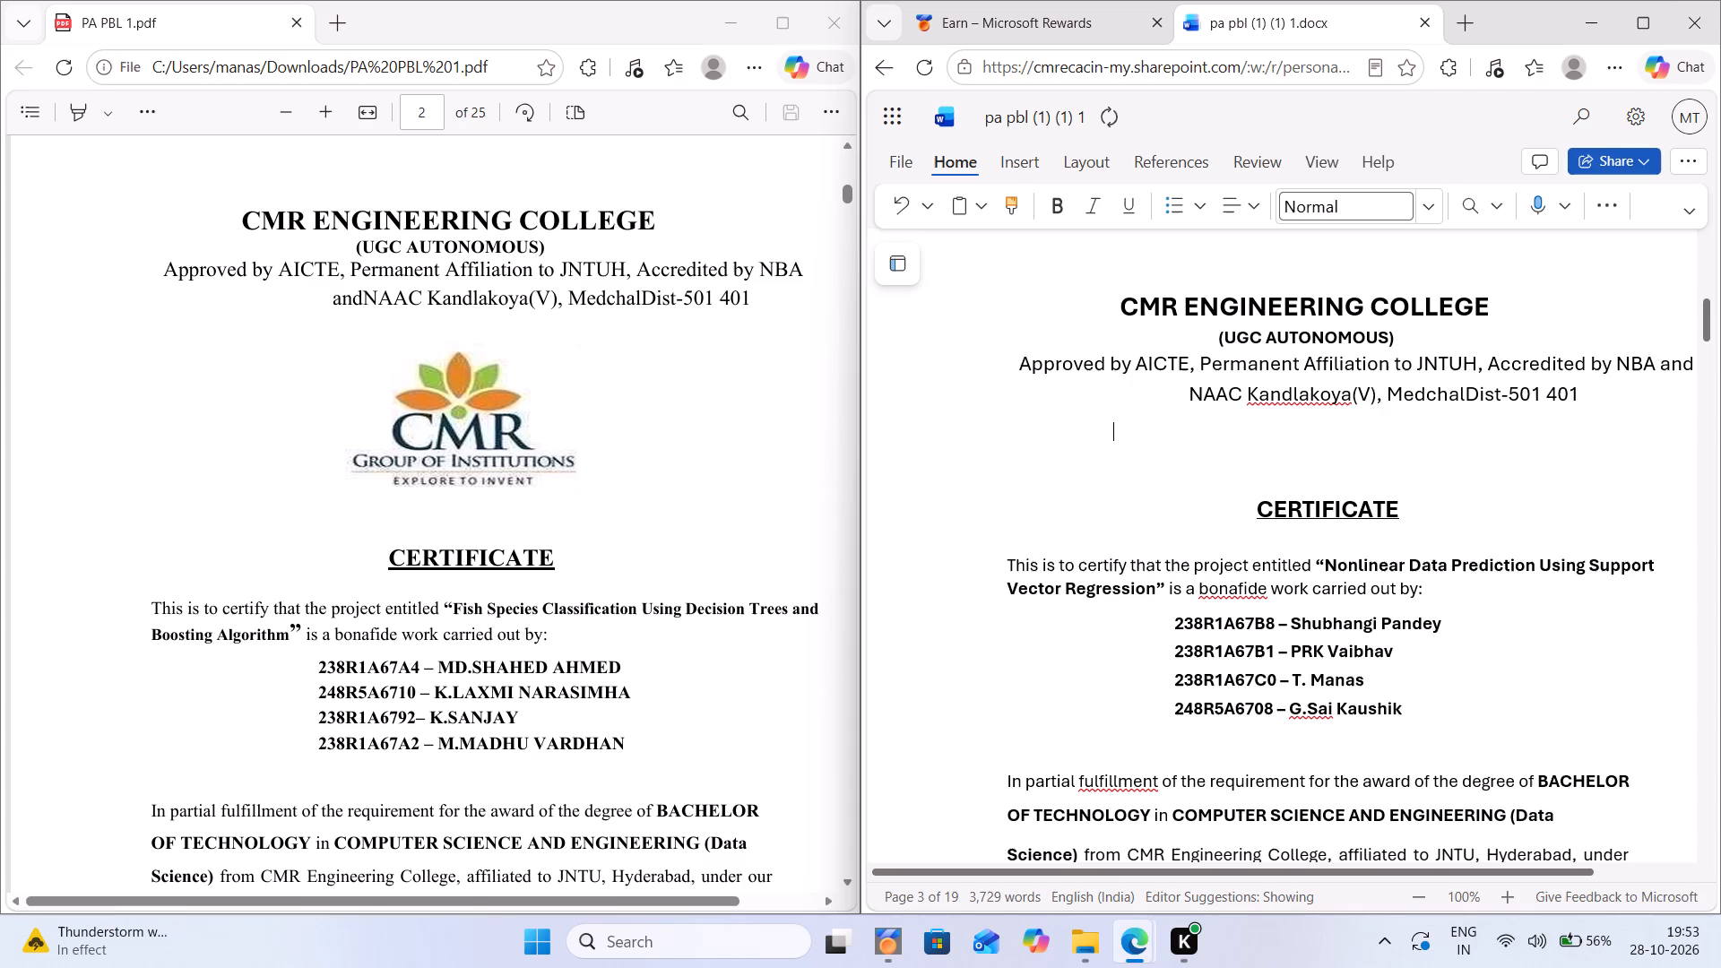
key(ctrl+v)
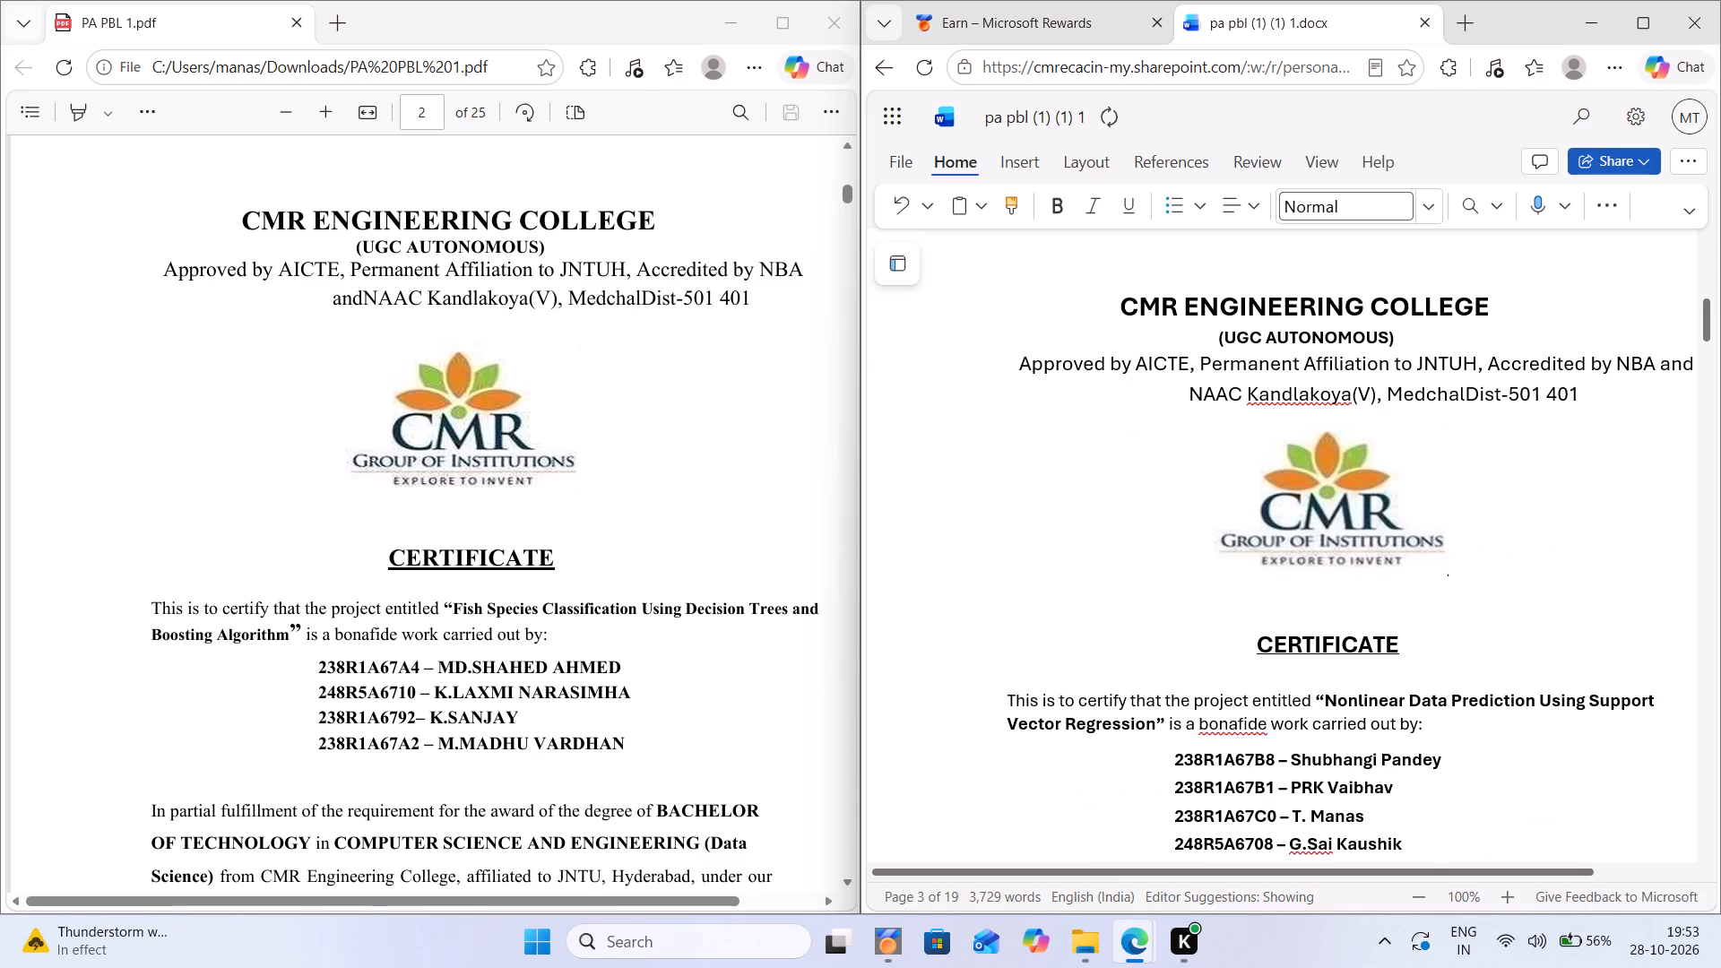
Compare the title page's heading lines and report title with those on the first page of the reference PDF.
scroll(1174, 459, up, 4)
scroll(1289, 450, down, 3)
scroll(1289, 450, up, 7)
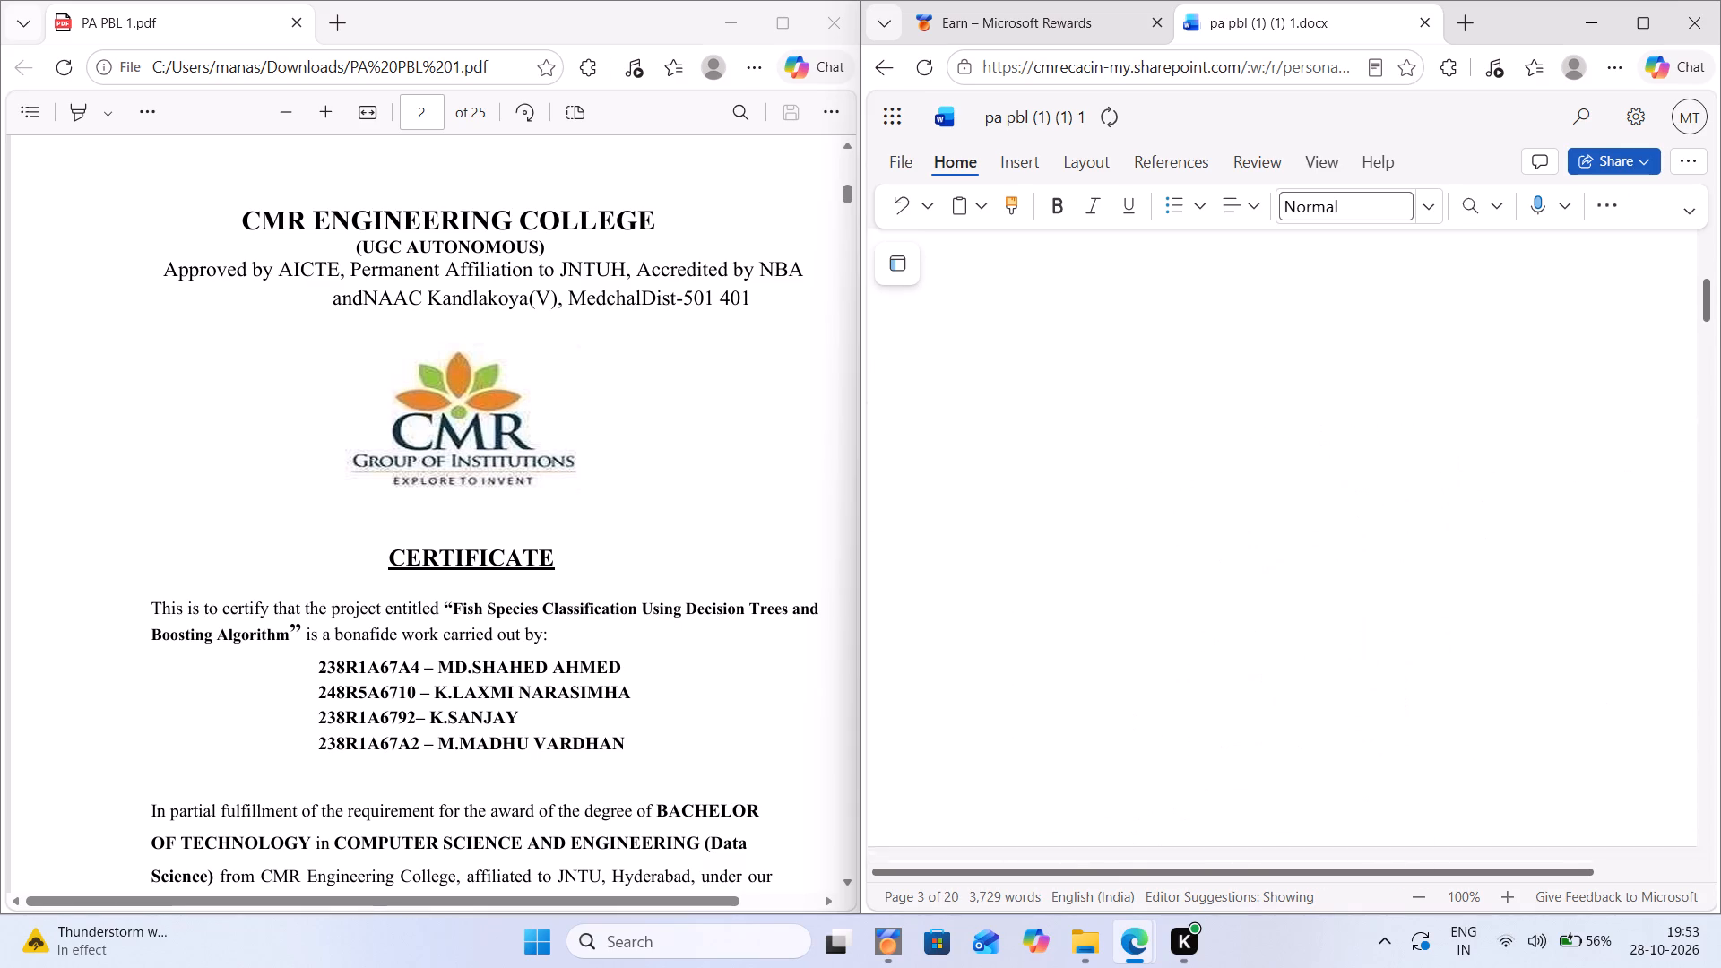
scroll(1289, 450, up, 8)
scroll(1289, 450, down, 4)
scroll(1232, 380, up, 3)
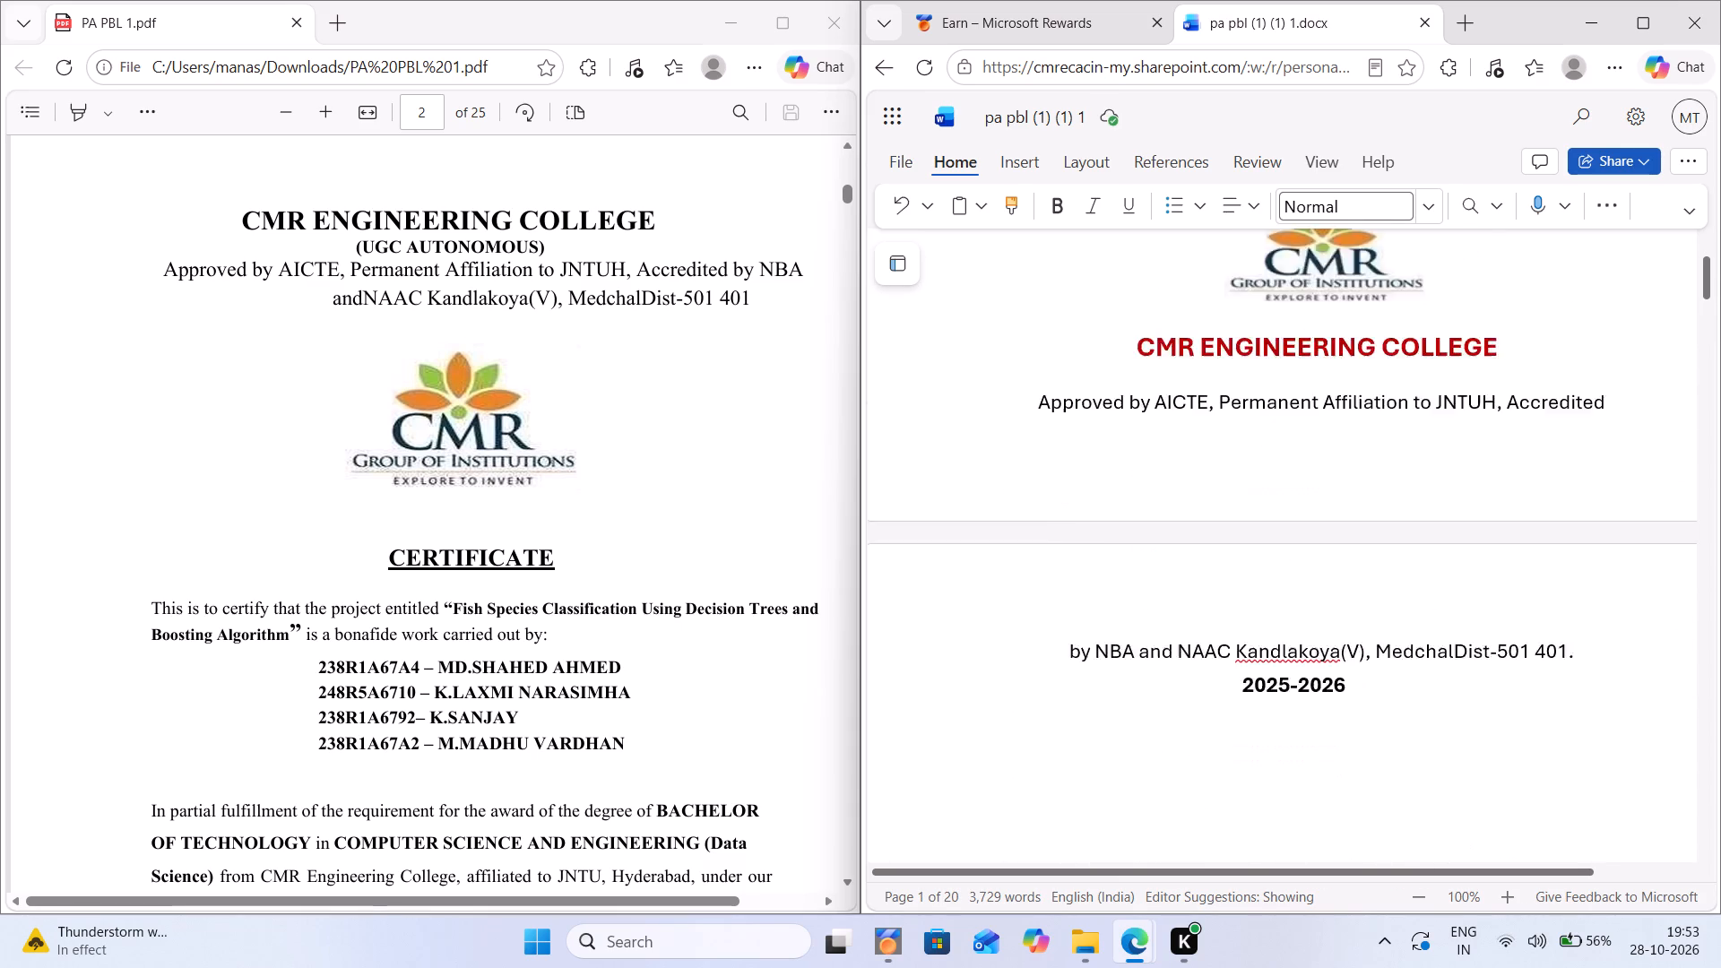
scroll(1299, 548, up, 6)
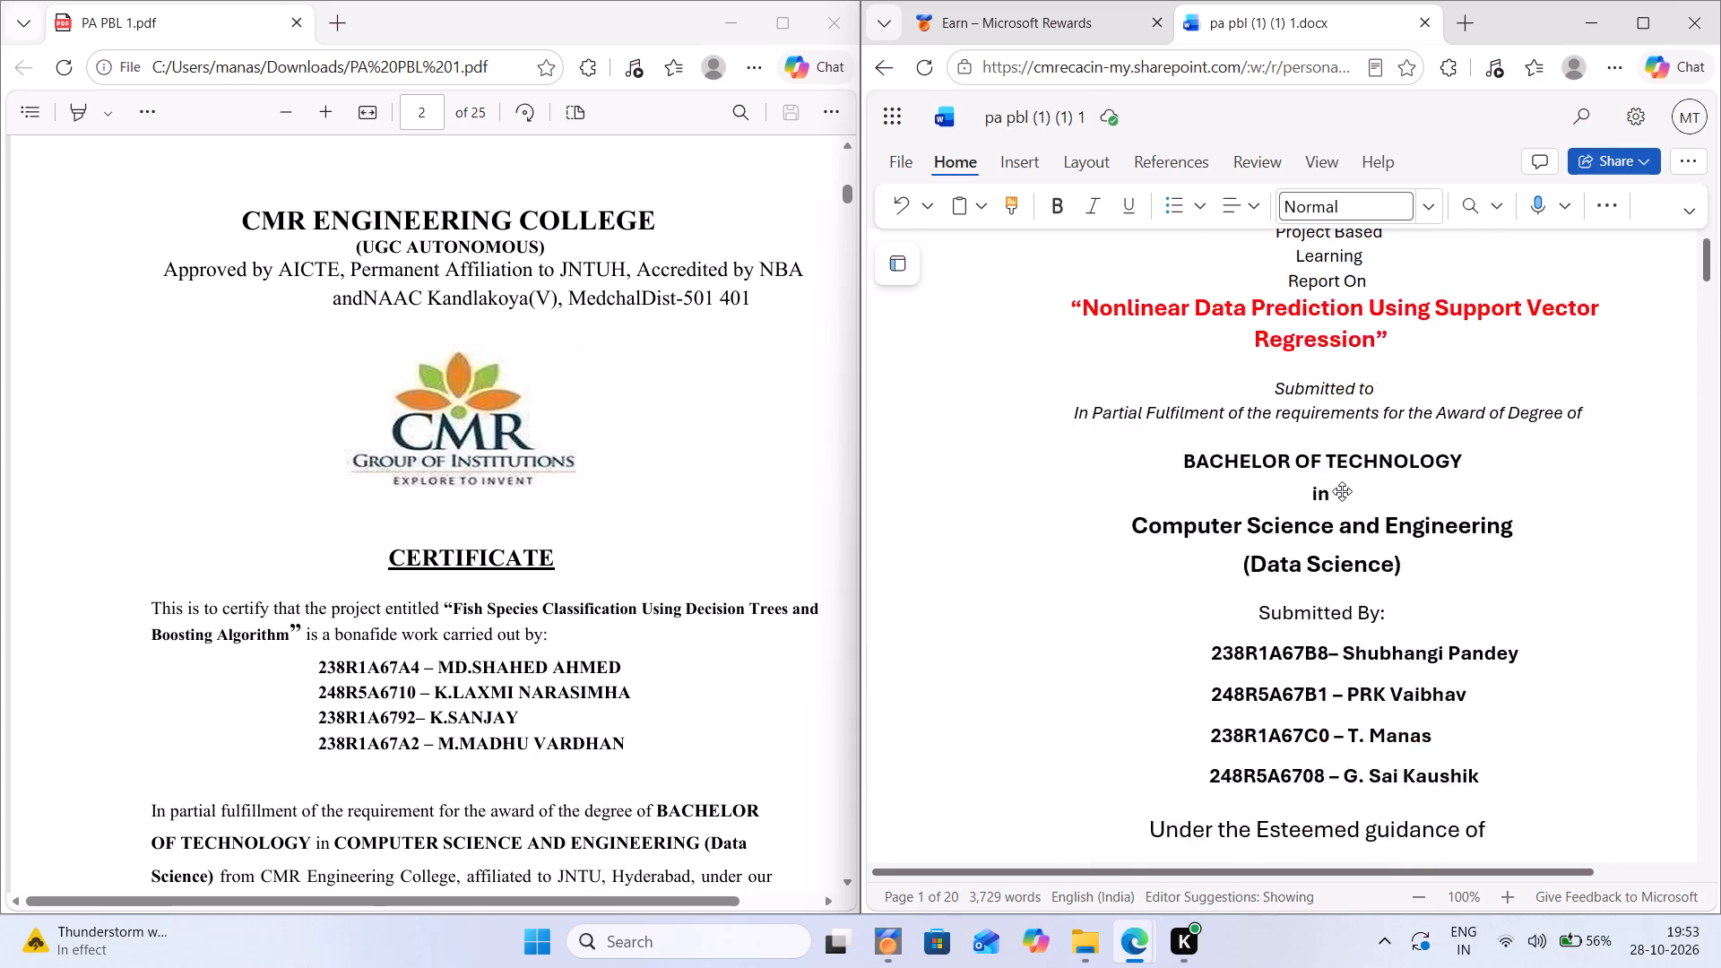
scroll(1342, 491, up, 2)
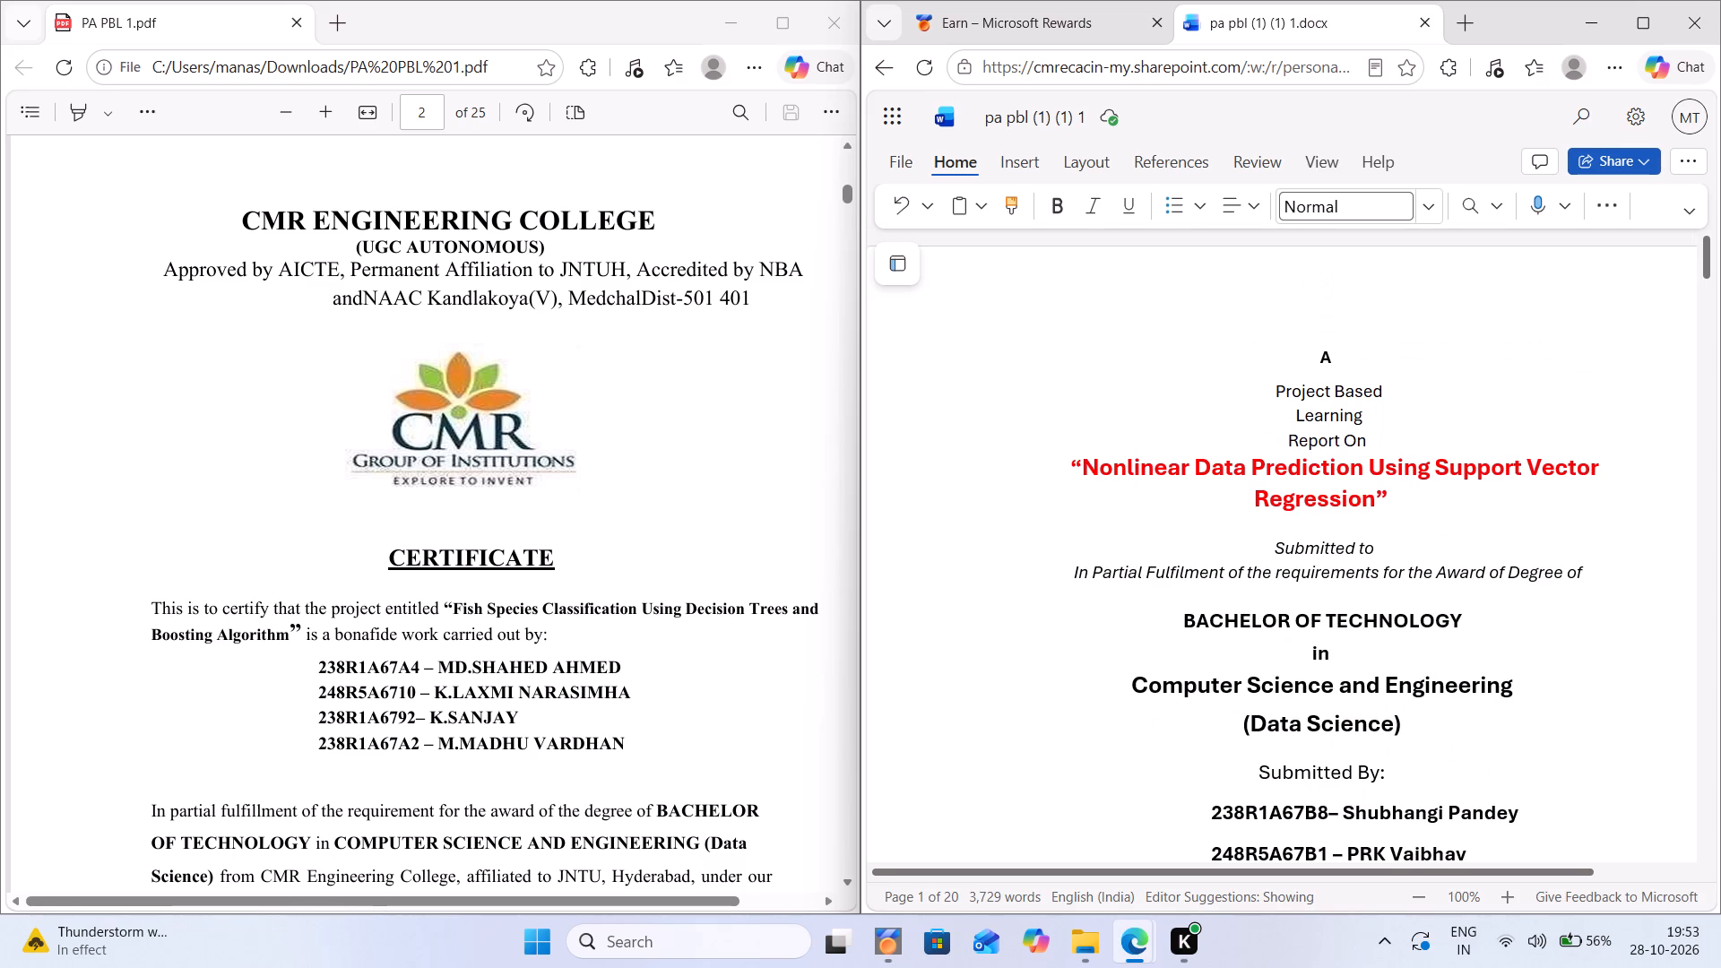
scroll(310, 331, up, 13)
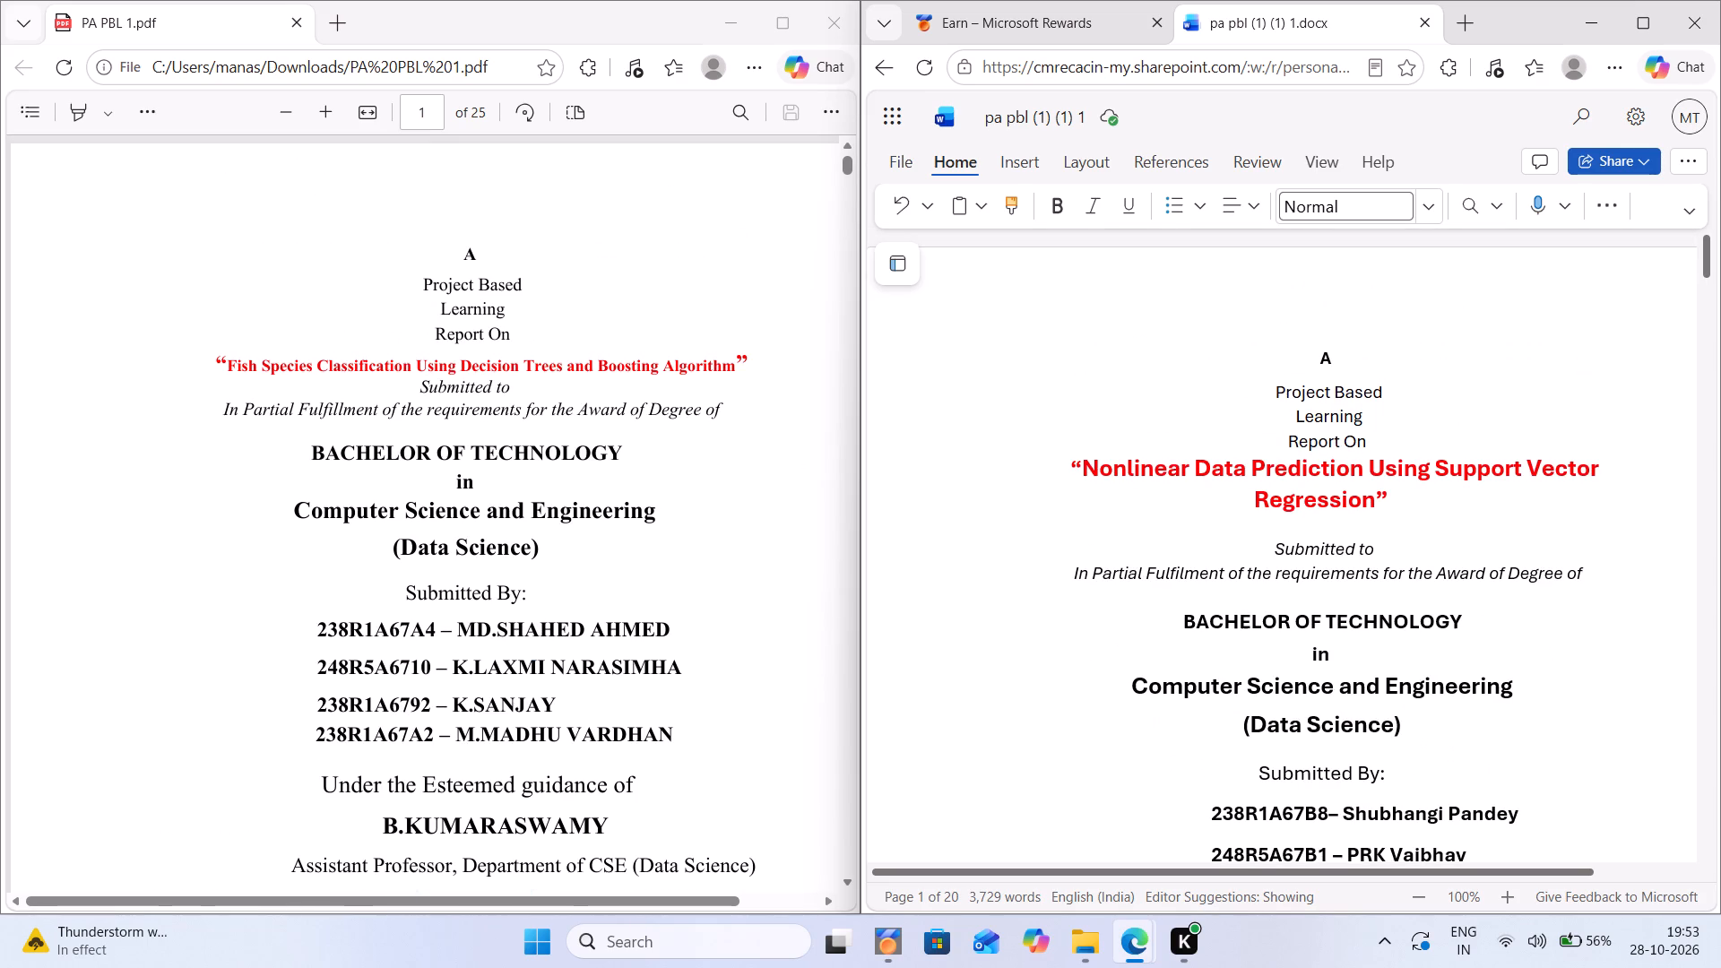
click(578, 363)
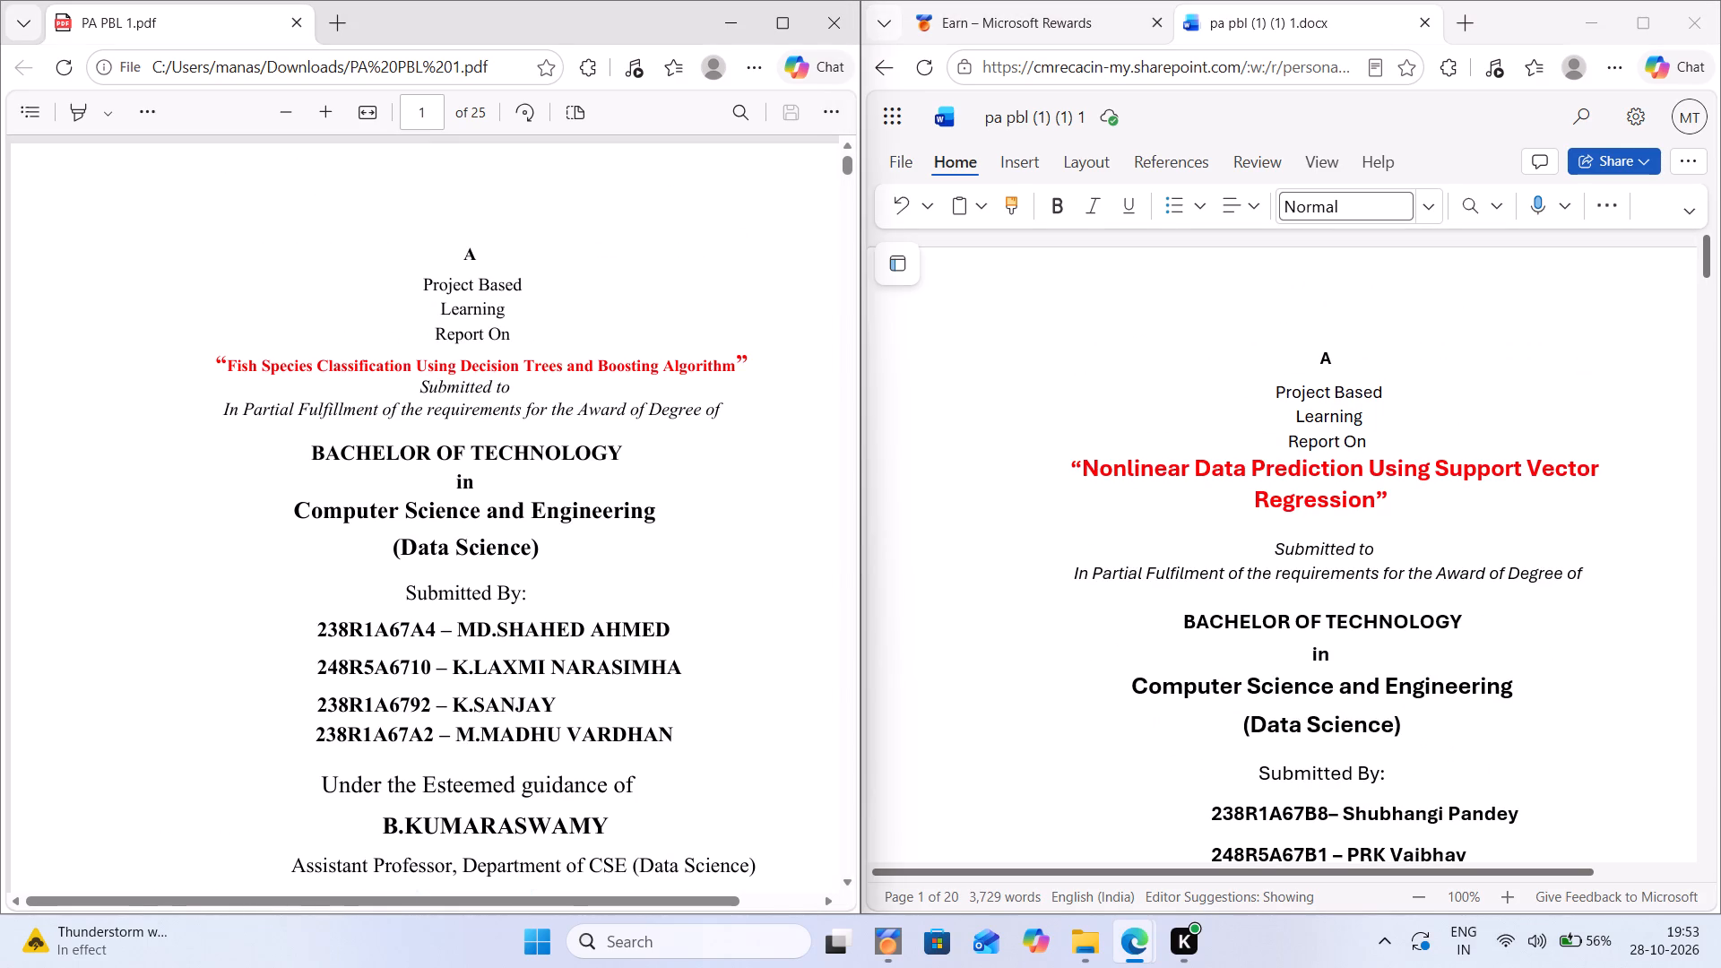
drag(414, 357, 470, 357)
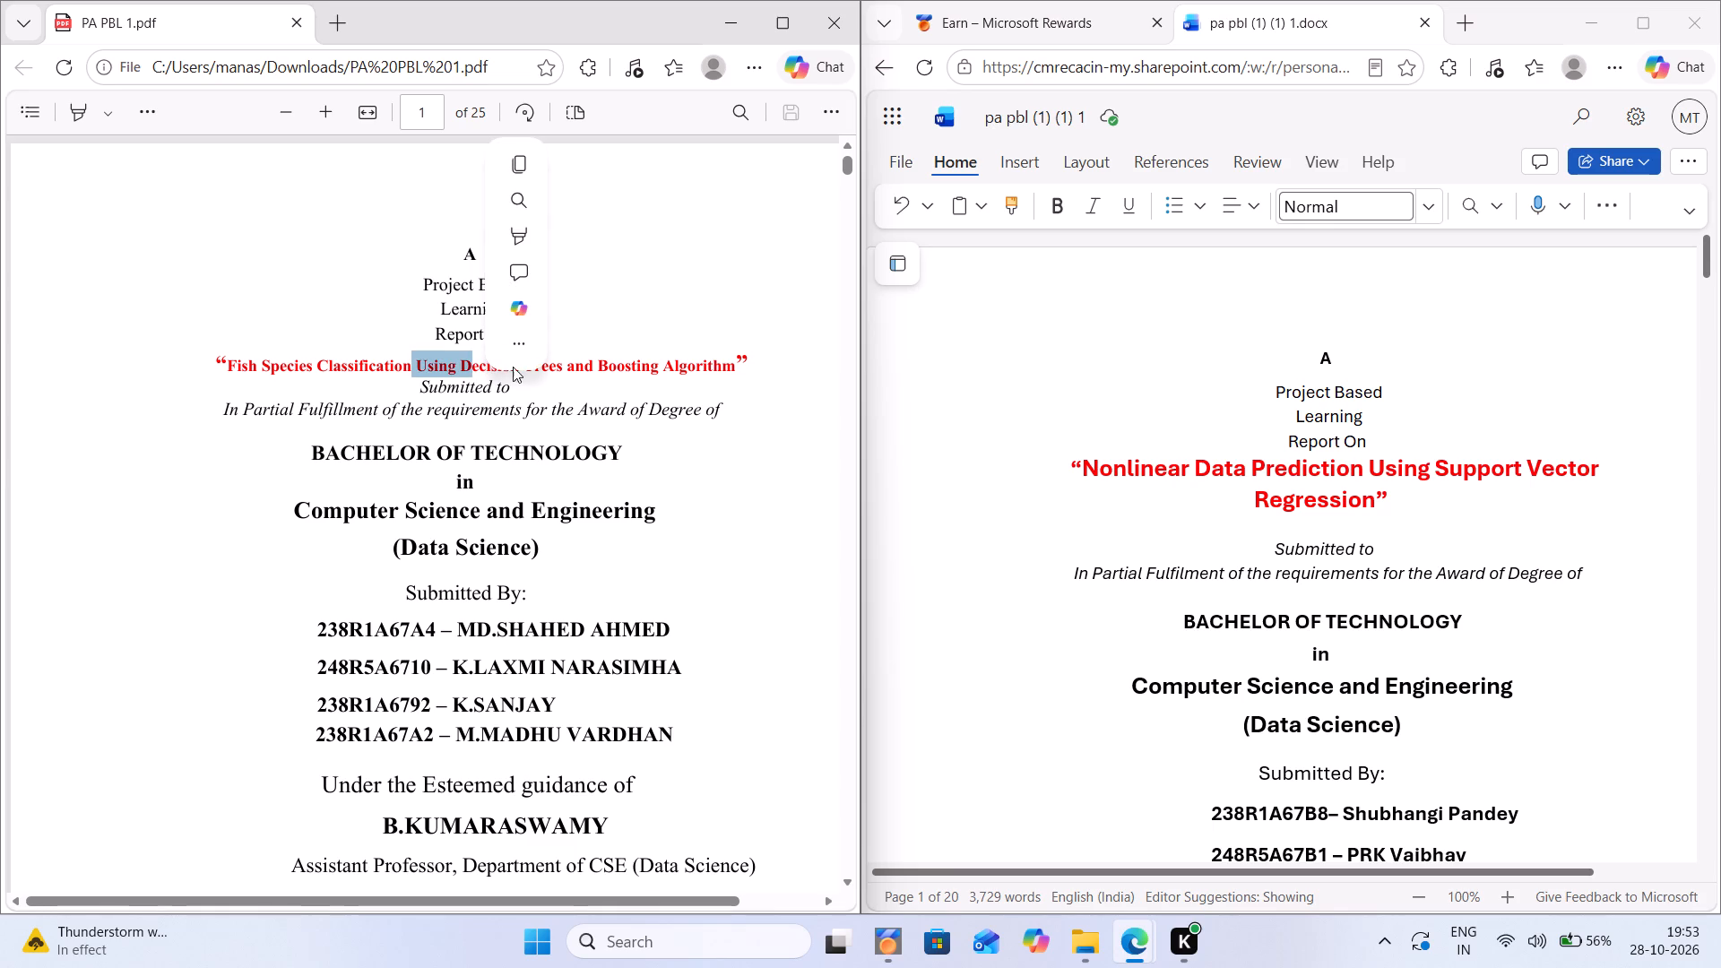
click(693, 350)
Close the gap between the red report title and the Submitted to line, keeping the two on separate lines.
click(1301, 471)
click(1325, 523)
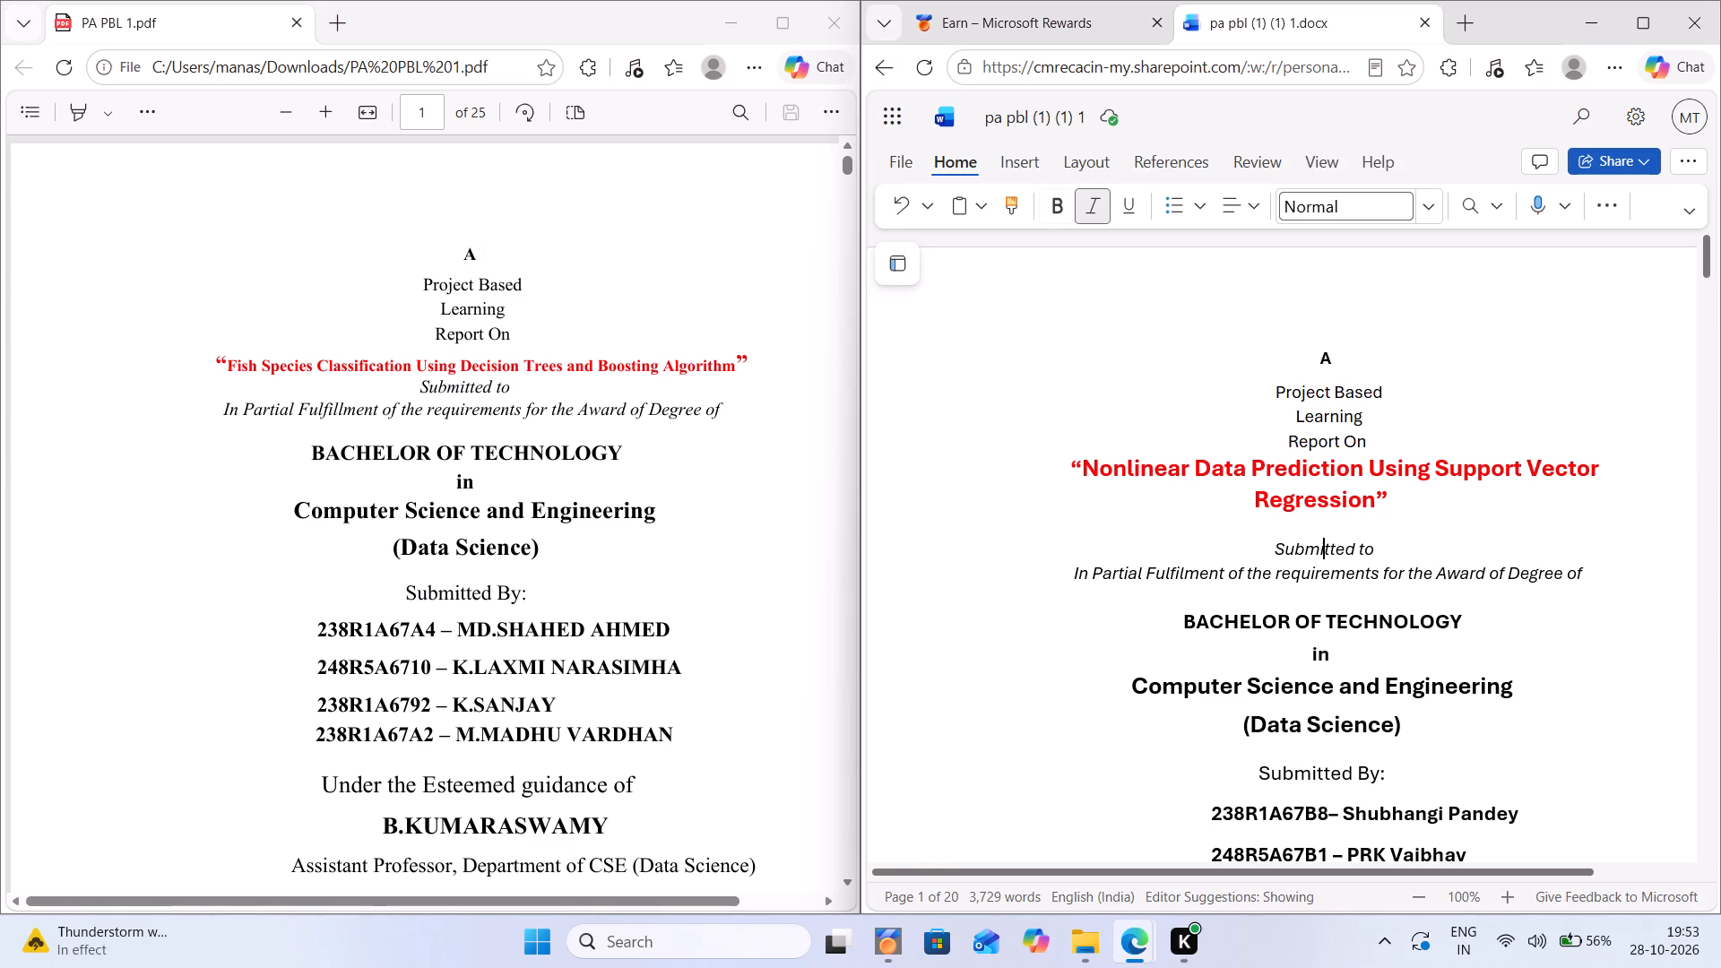
click(1301, 532)
click(1275, 547)
key(BackSpace)
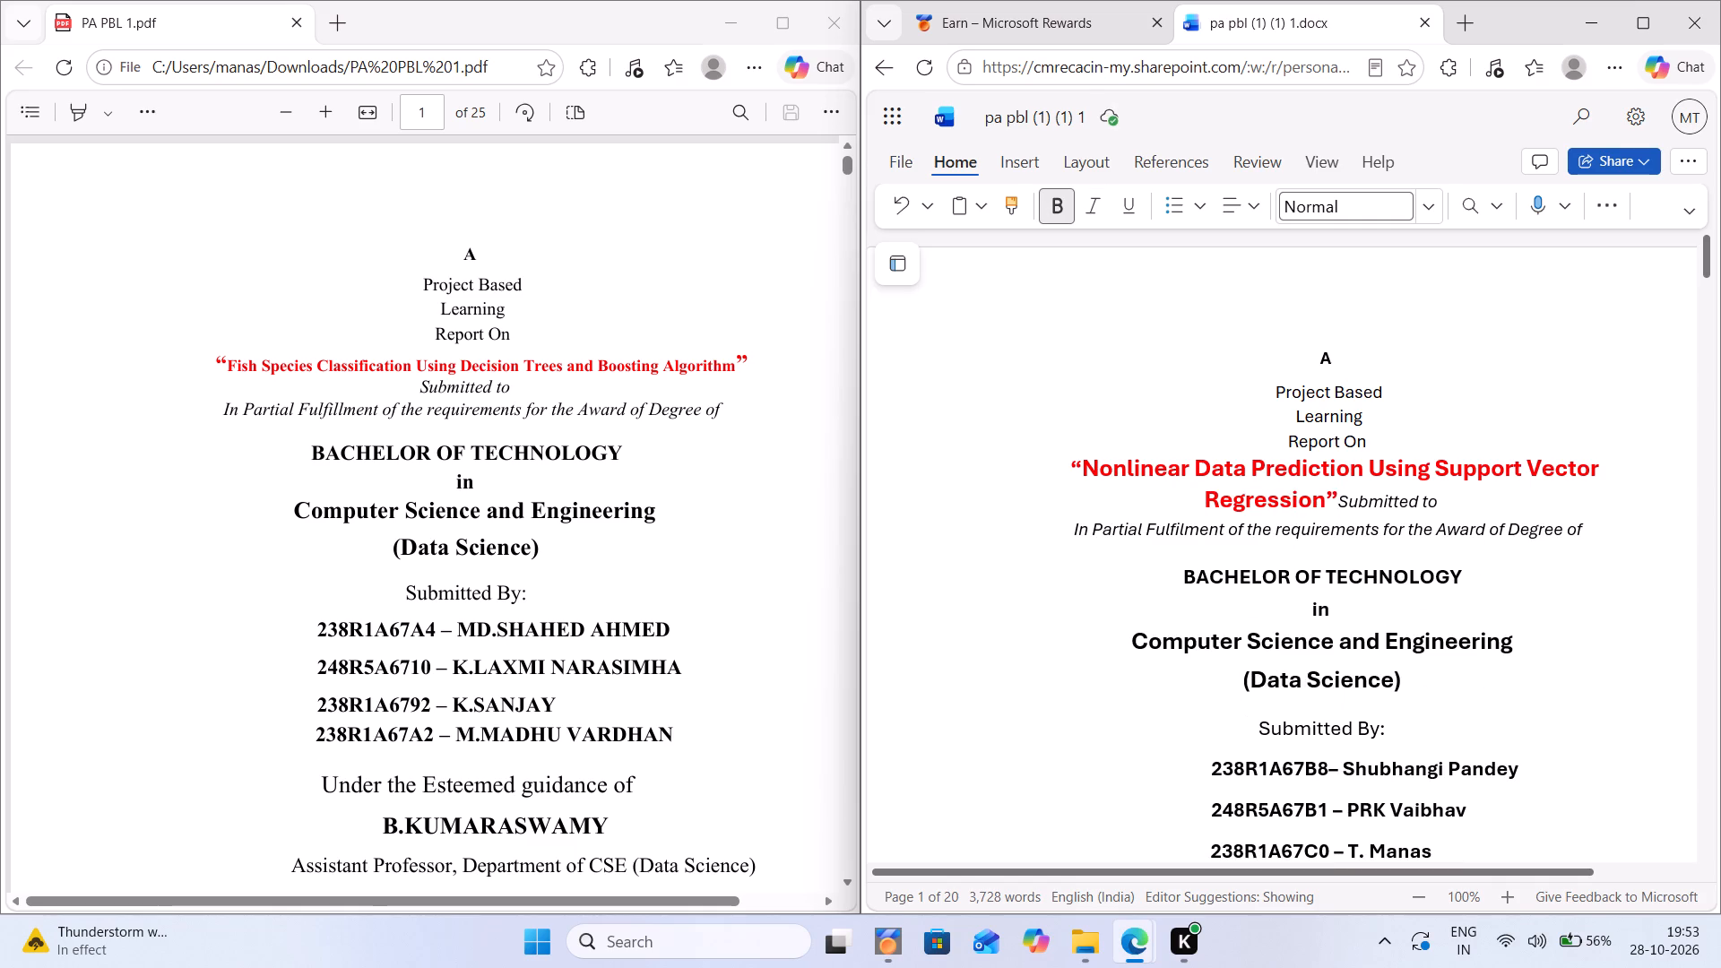
key(Return)
scroll(1275, 547, down, 8)
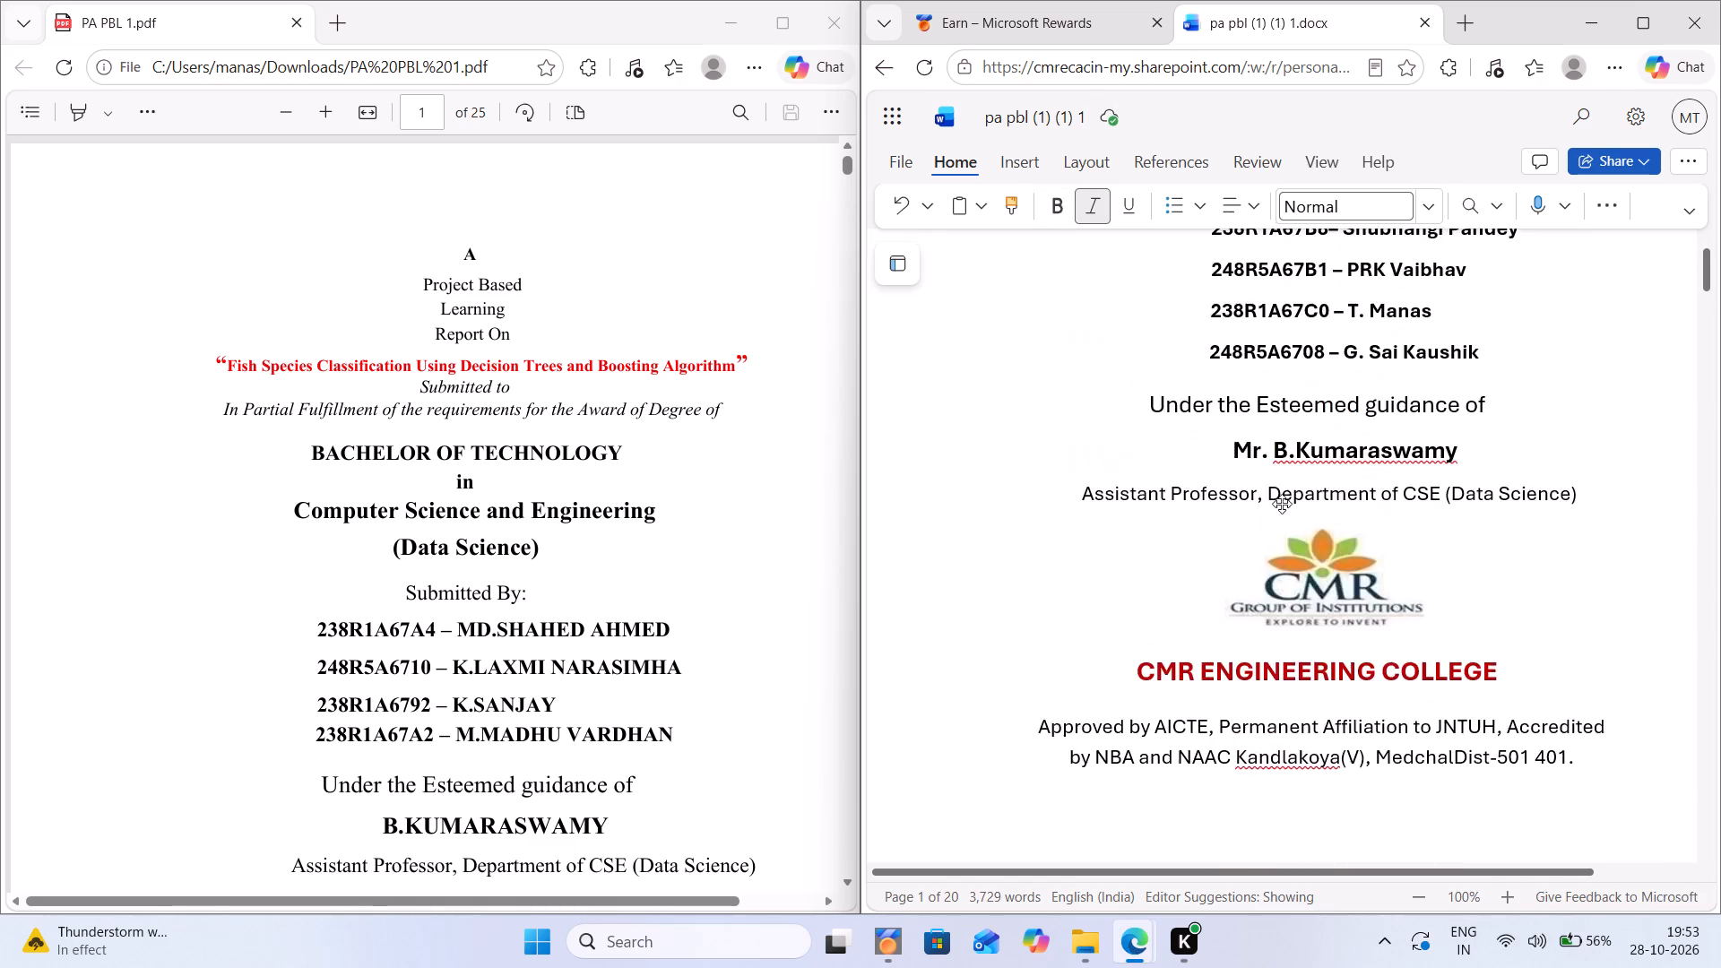
scroll(1232, 485, up, 8)
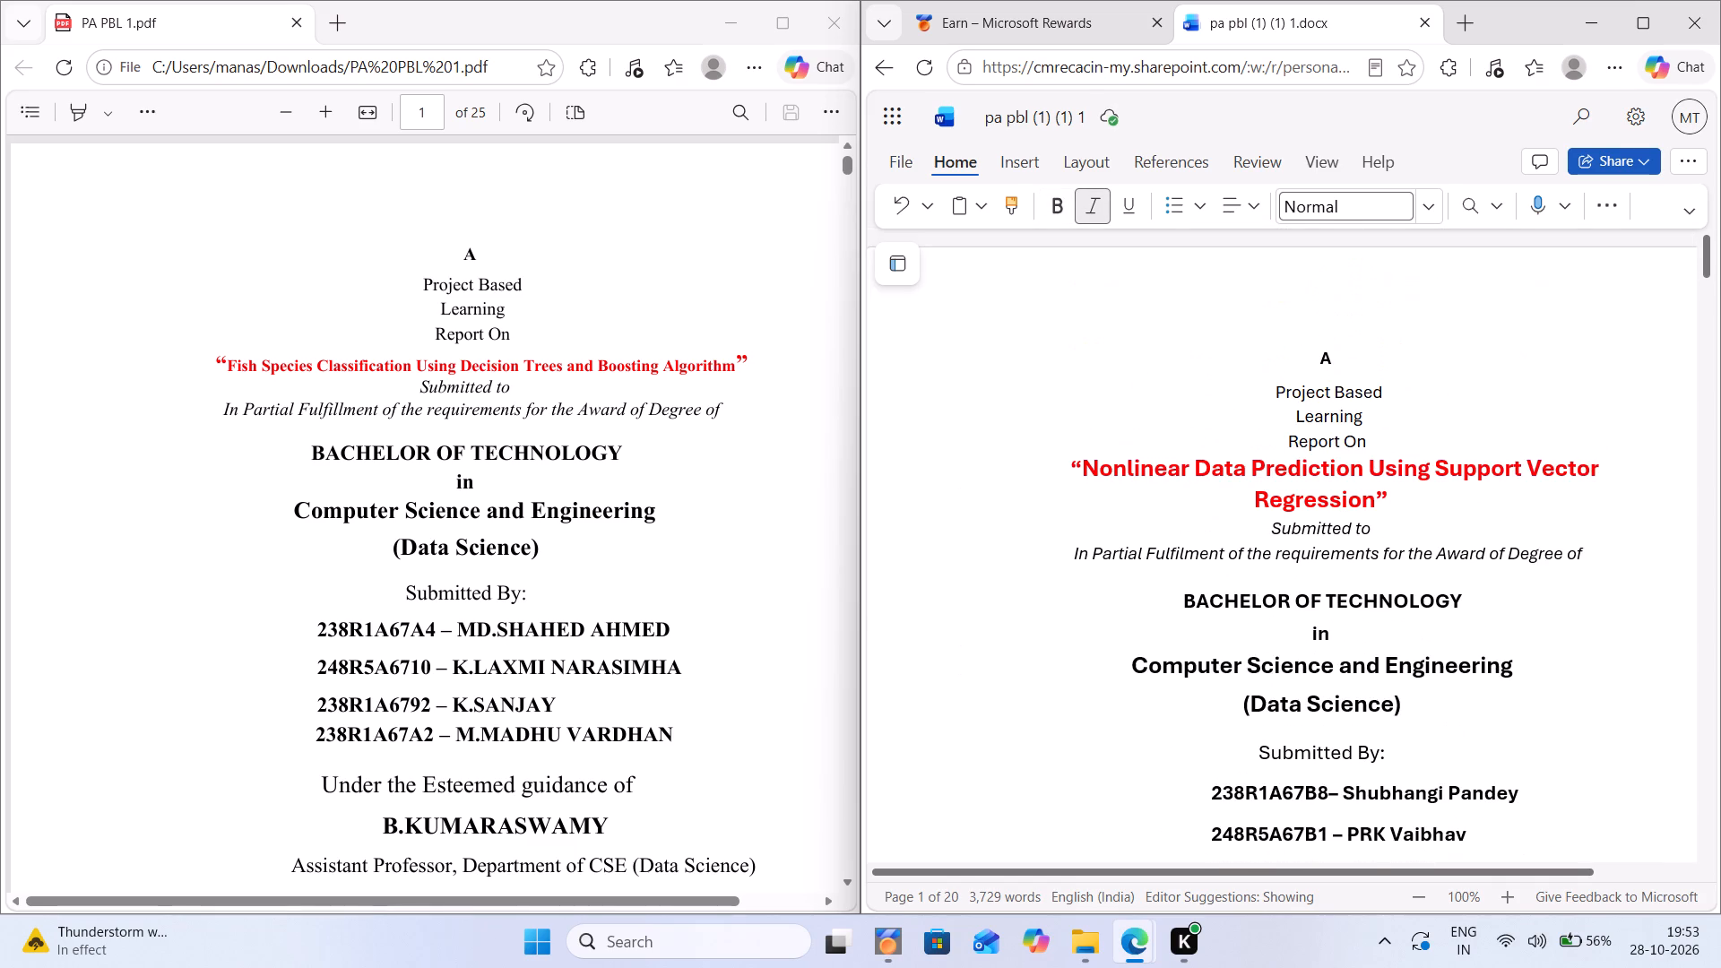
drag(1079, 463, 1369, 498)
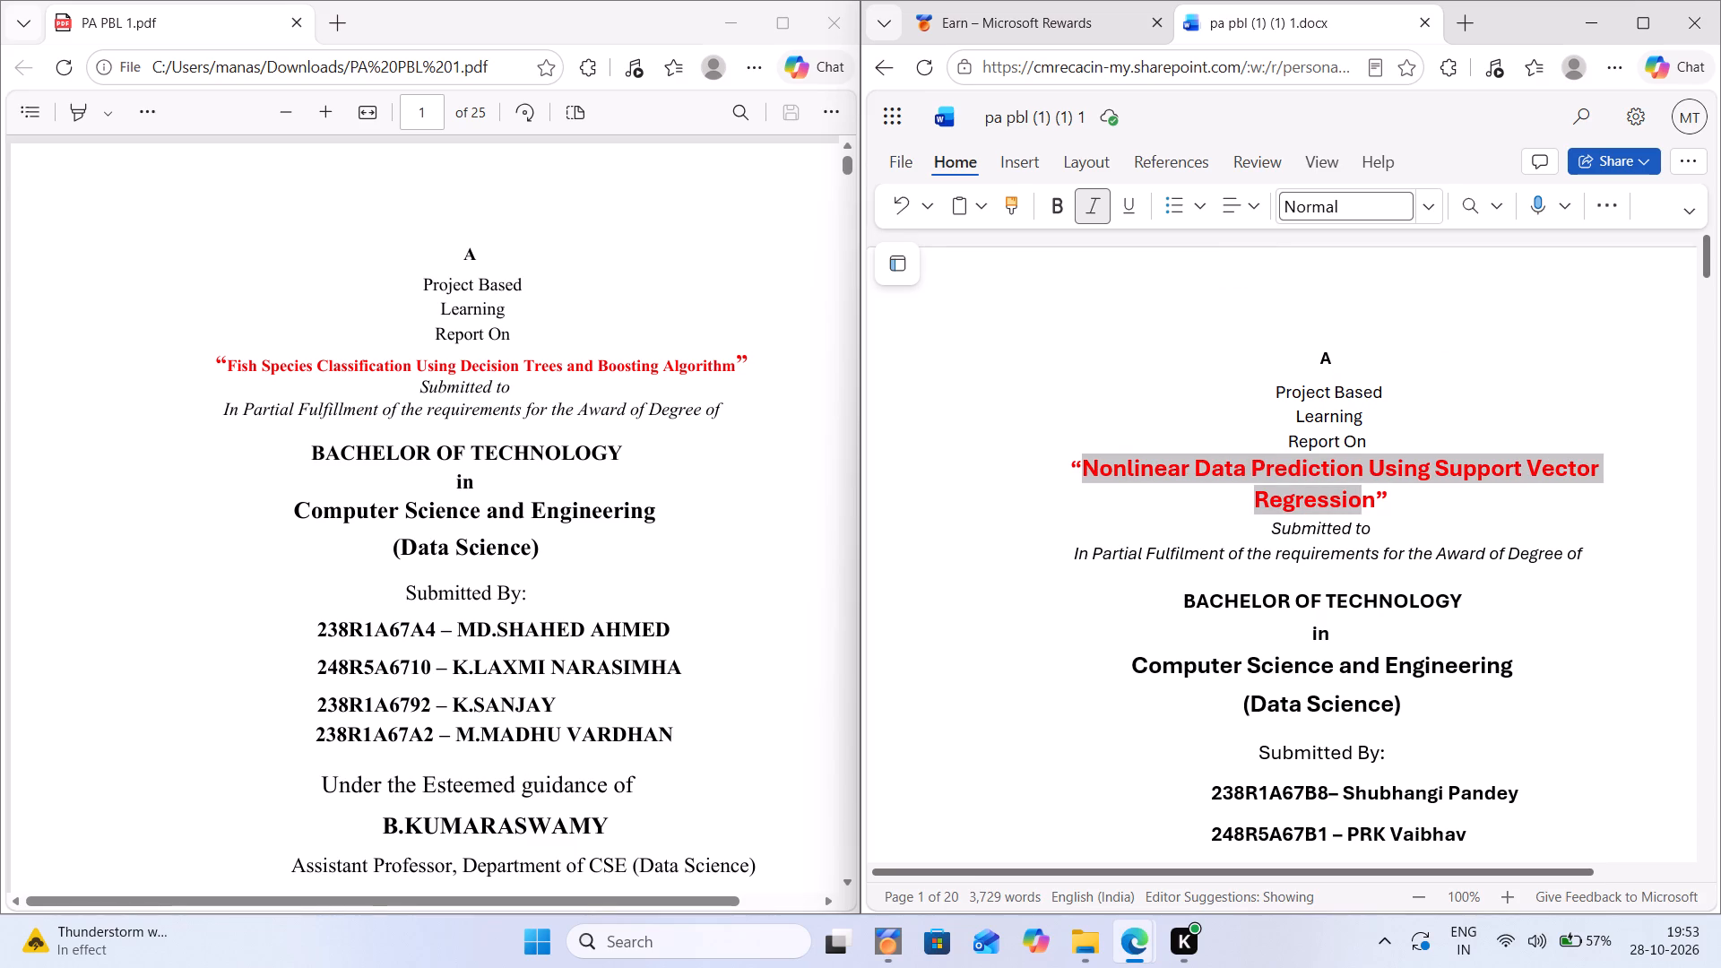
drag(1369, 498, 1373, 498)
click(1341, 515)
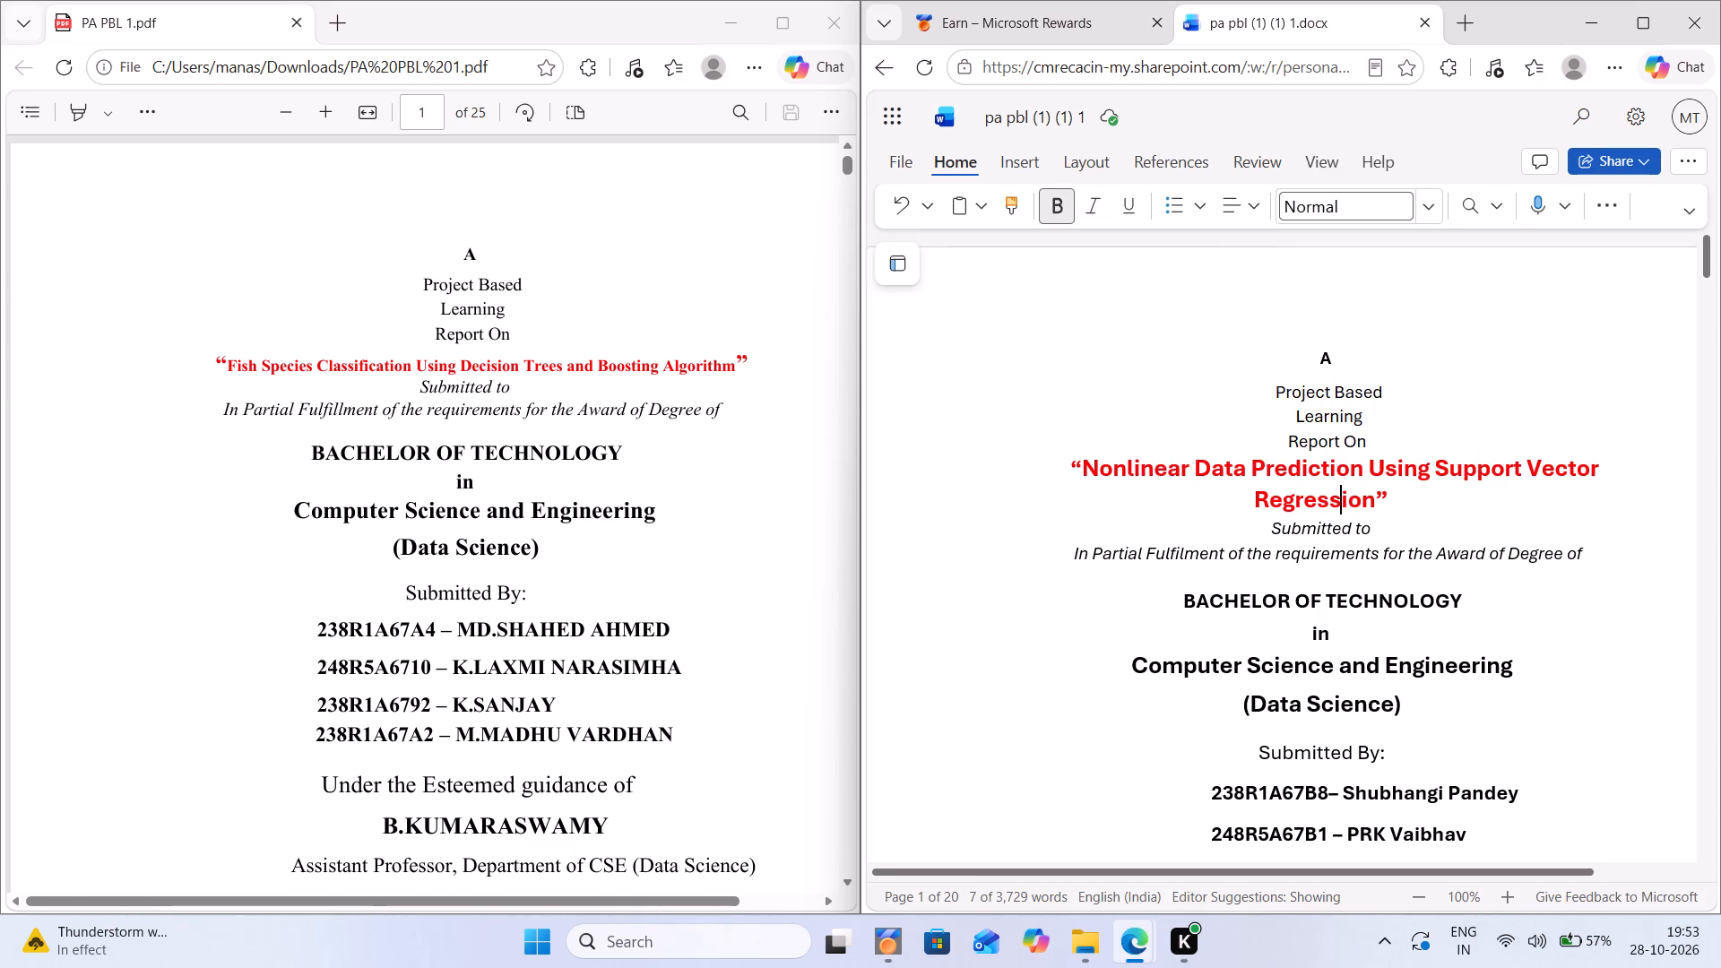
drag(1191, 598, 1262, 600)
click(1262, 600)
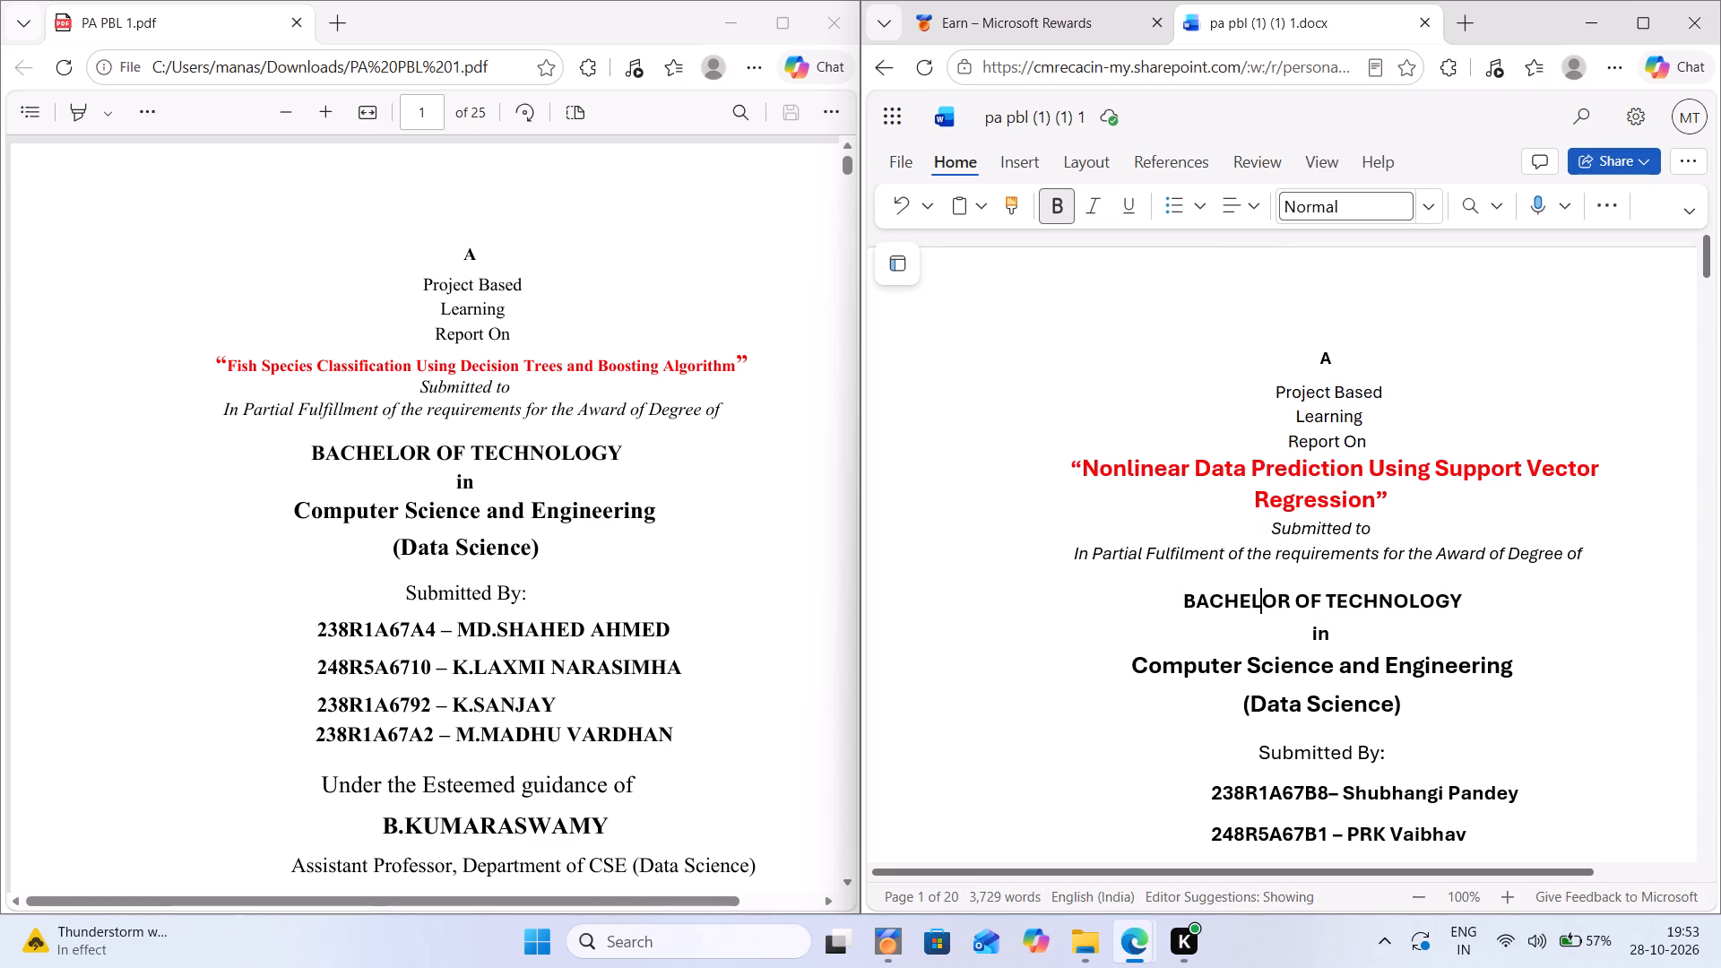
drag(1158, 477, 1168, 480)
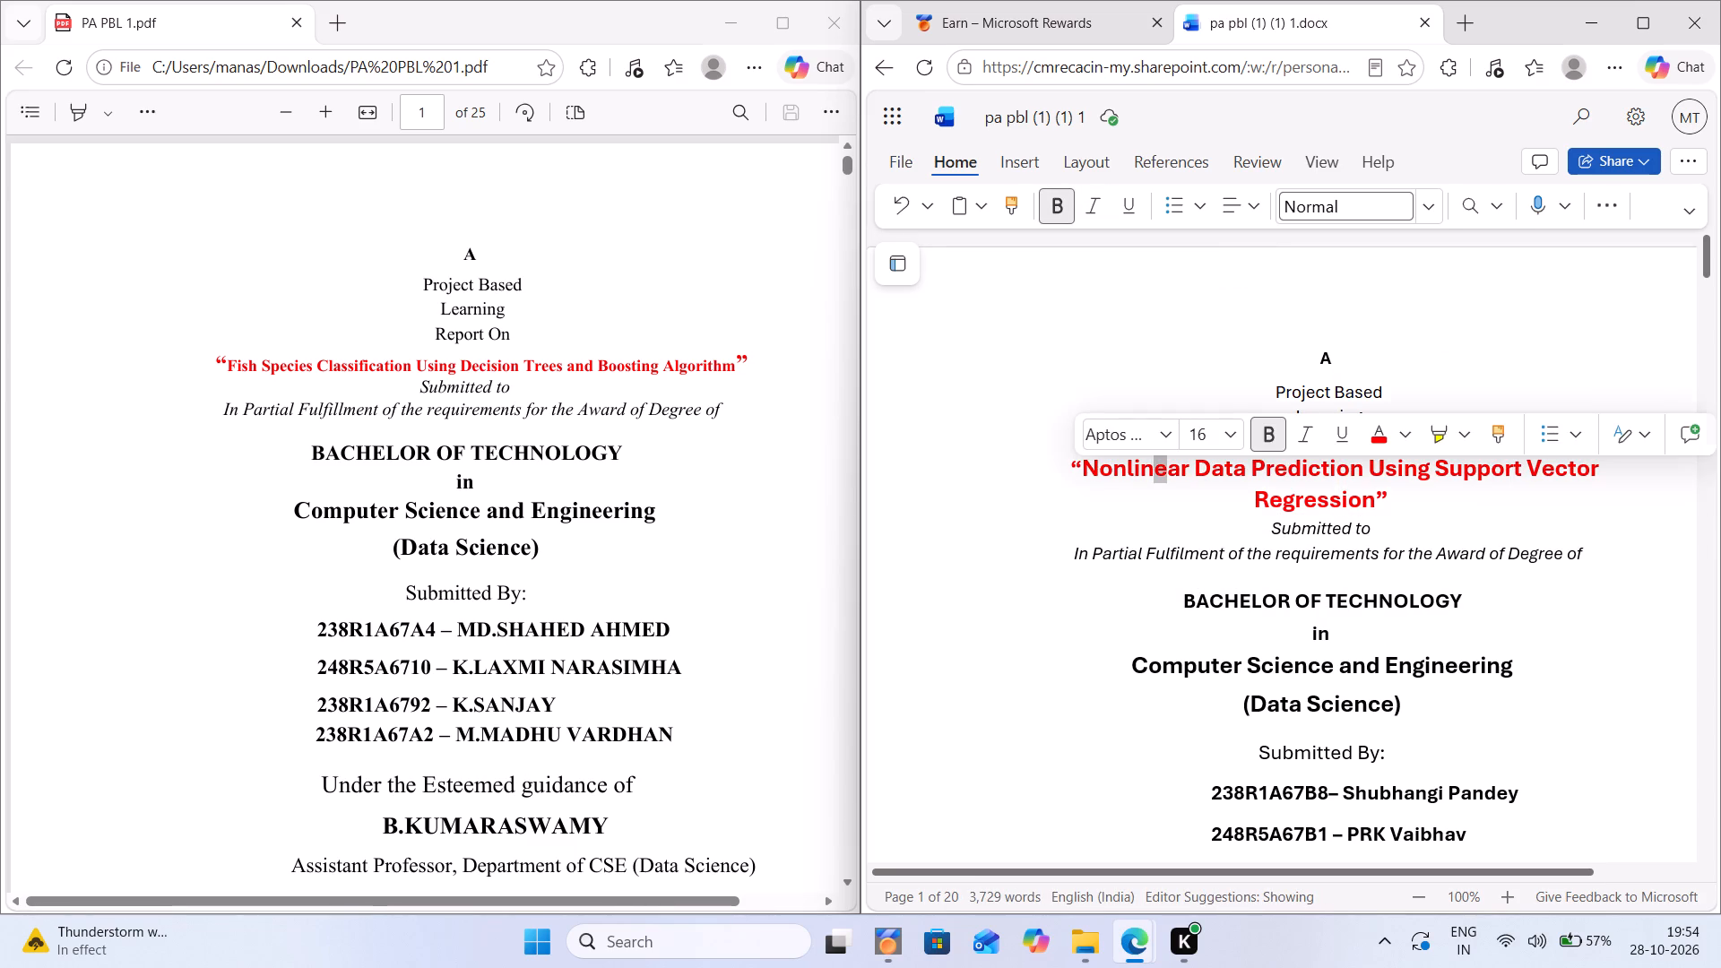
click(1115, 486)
Set the font size of the whole red report title, including its quotation marks, to 14 and check the title page layout.
drag(1071, 465, 1344, 504)
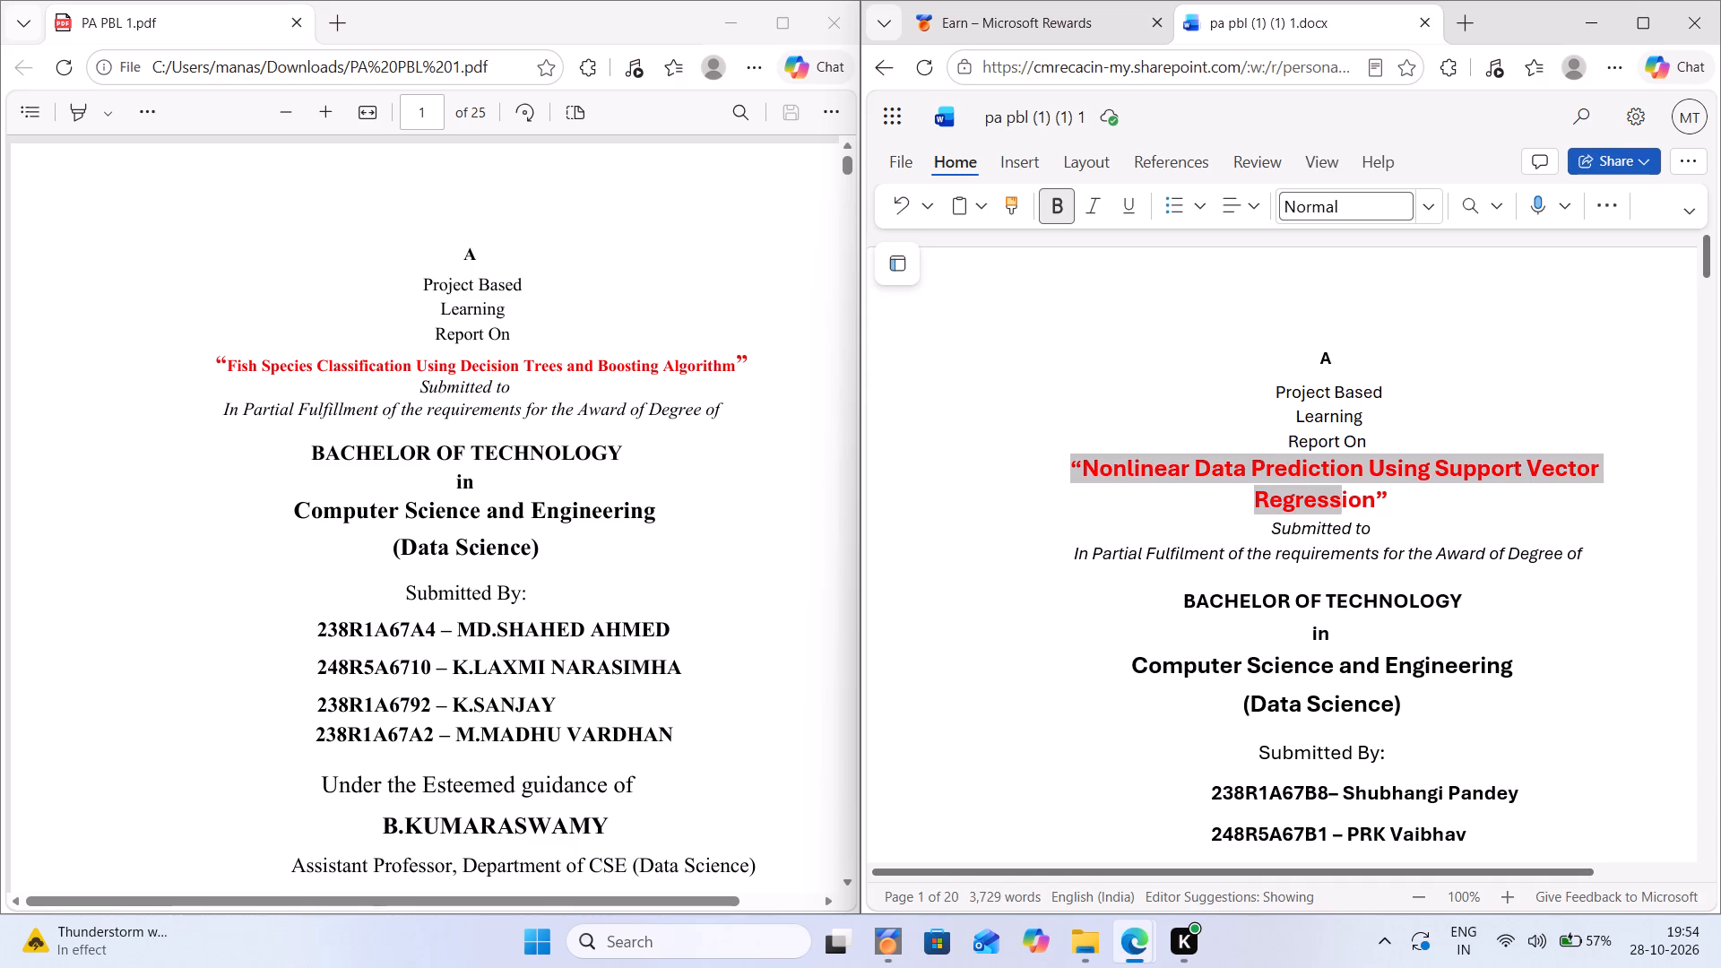
drag(1344, 504, 1391, 500)
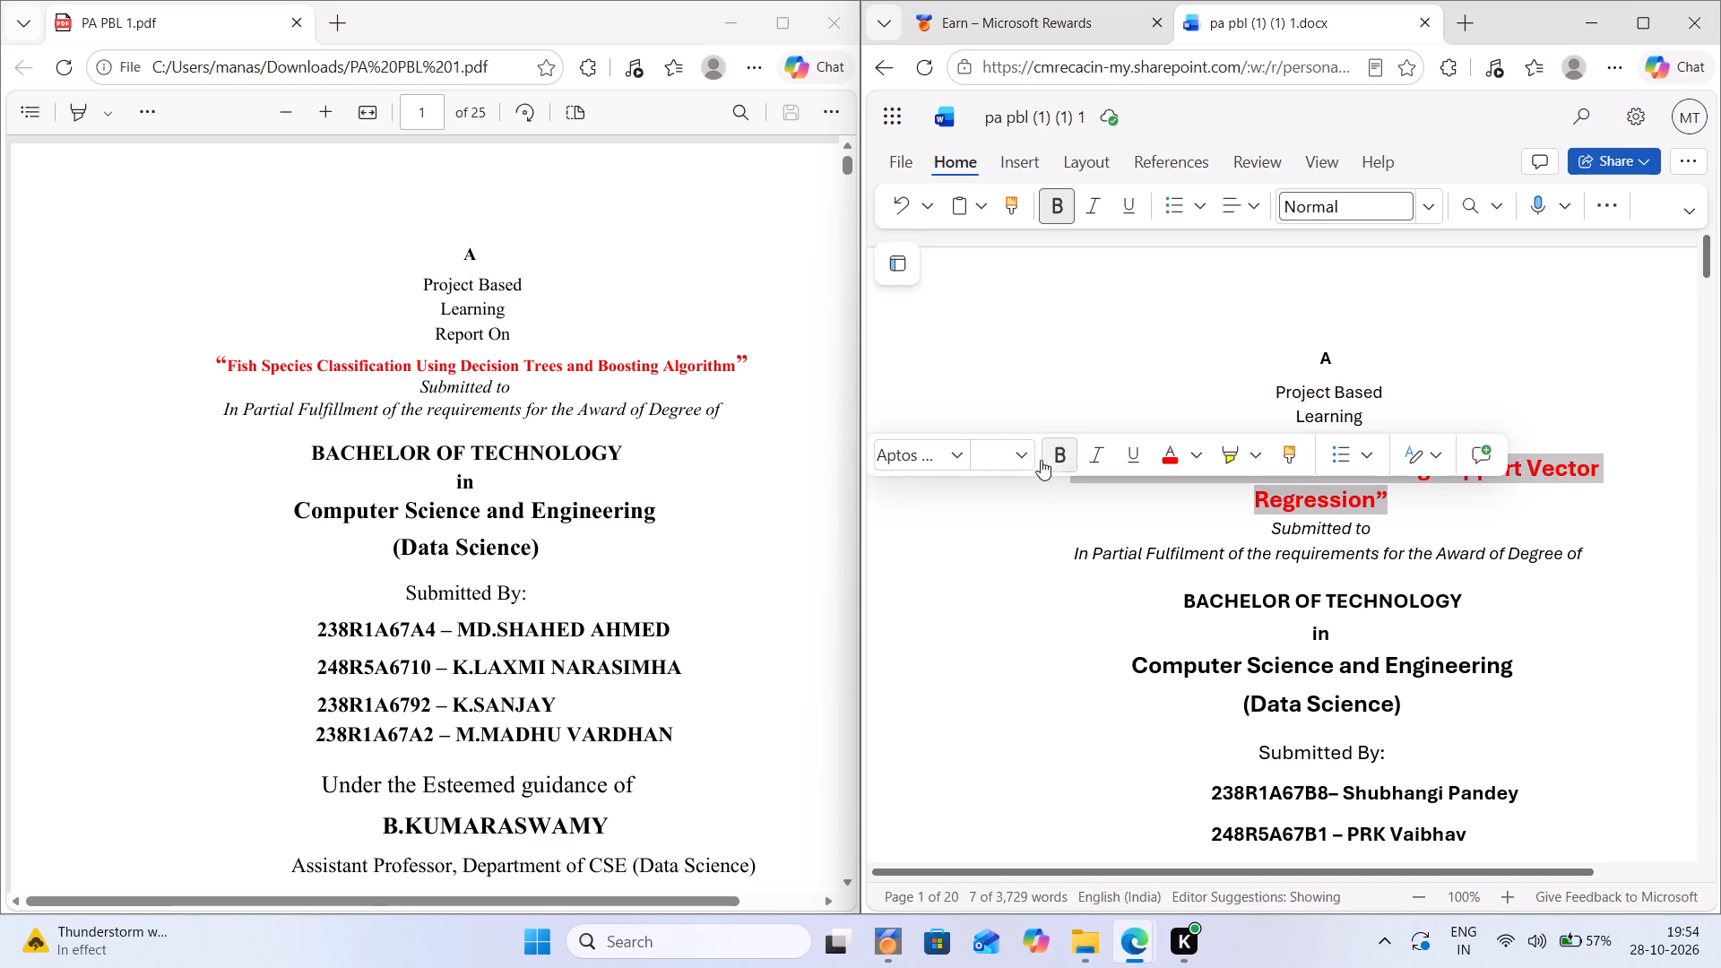
click(1026, 460)
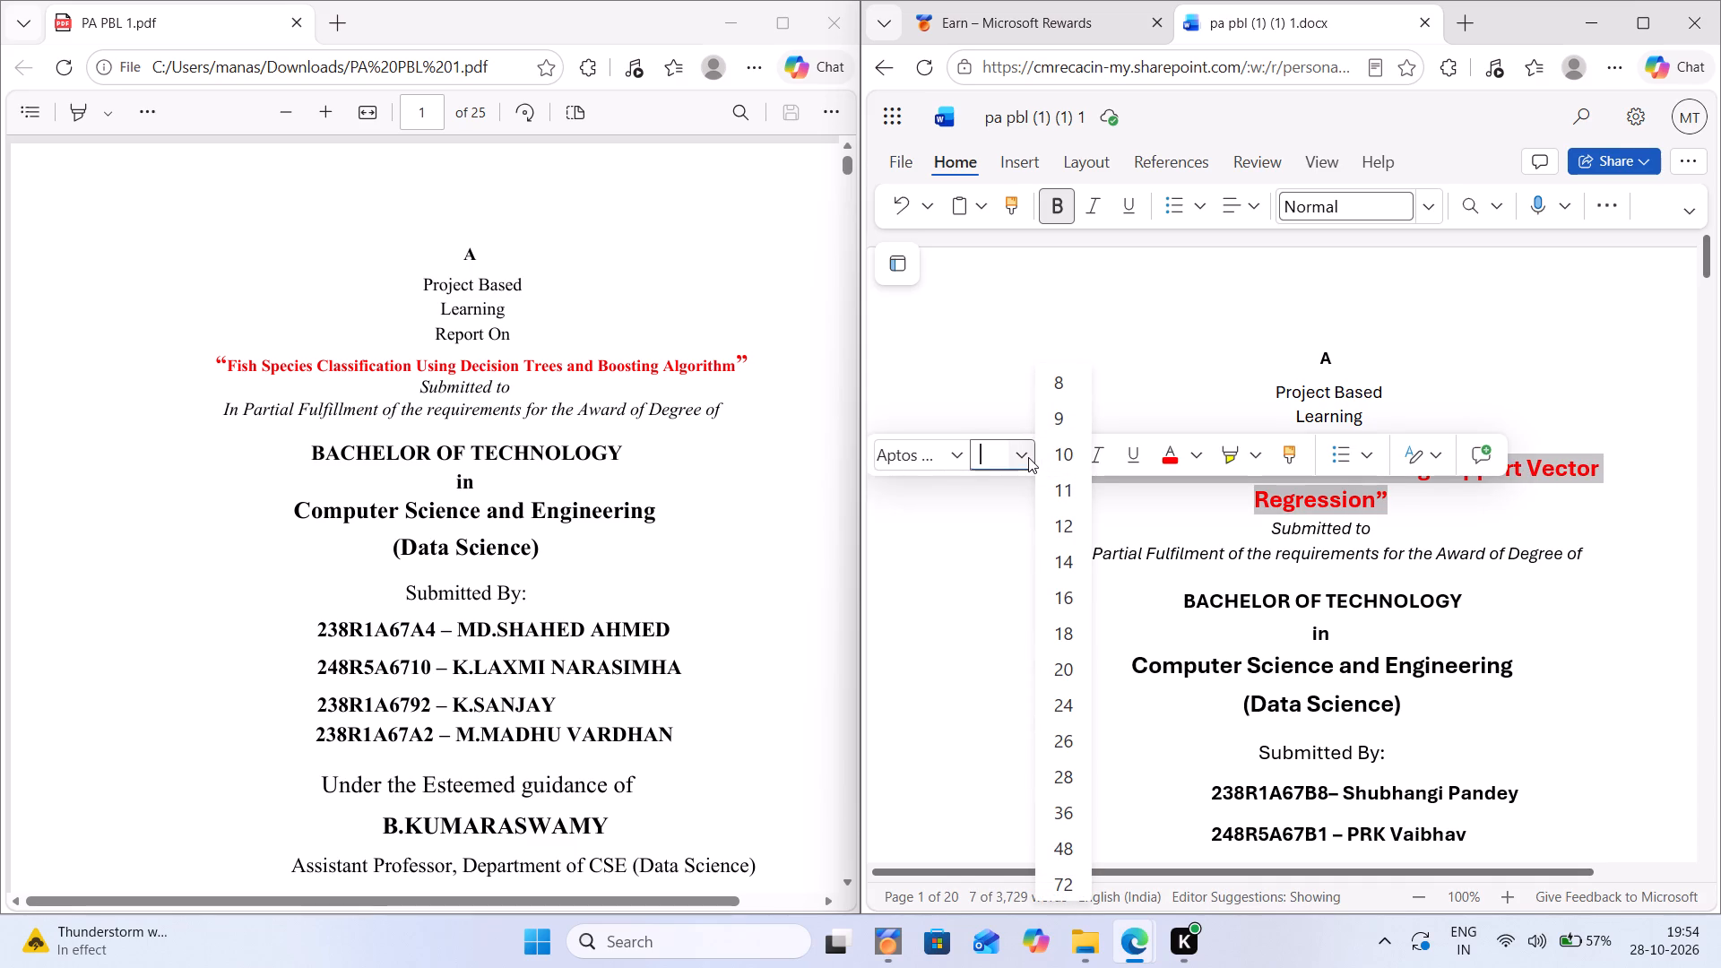
text(`4)
key(BackSpace)
key(BackSpace)
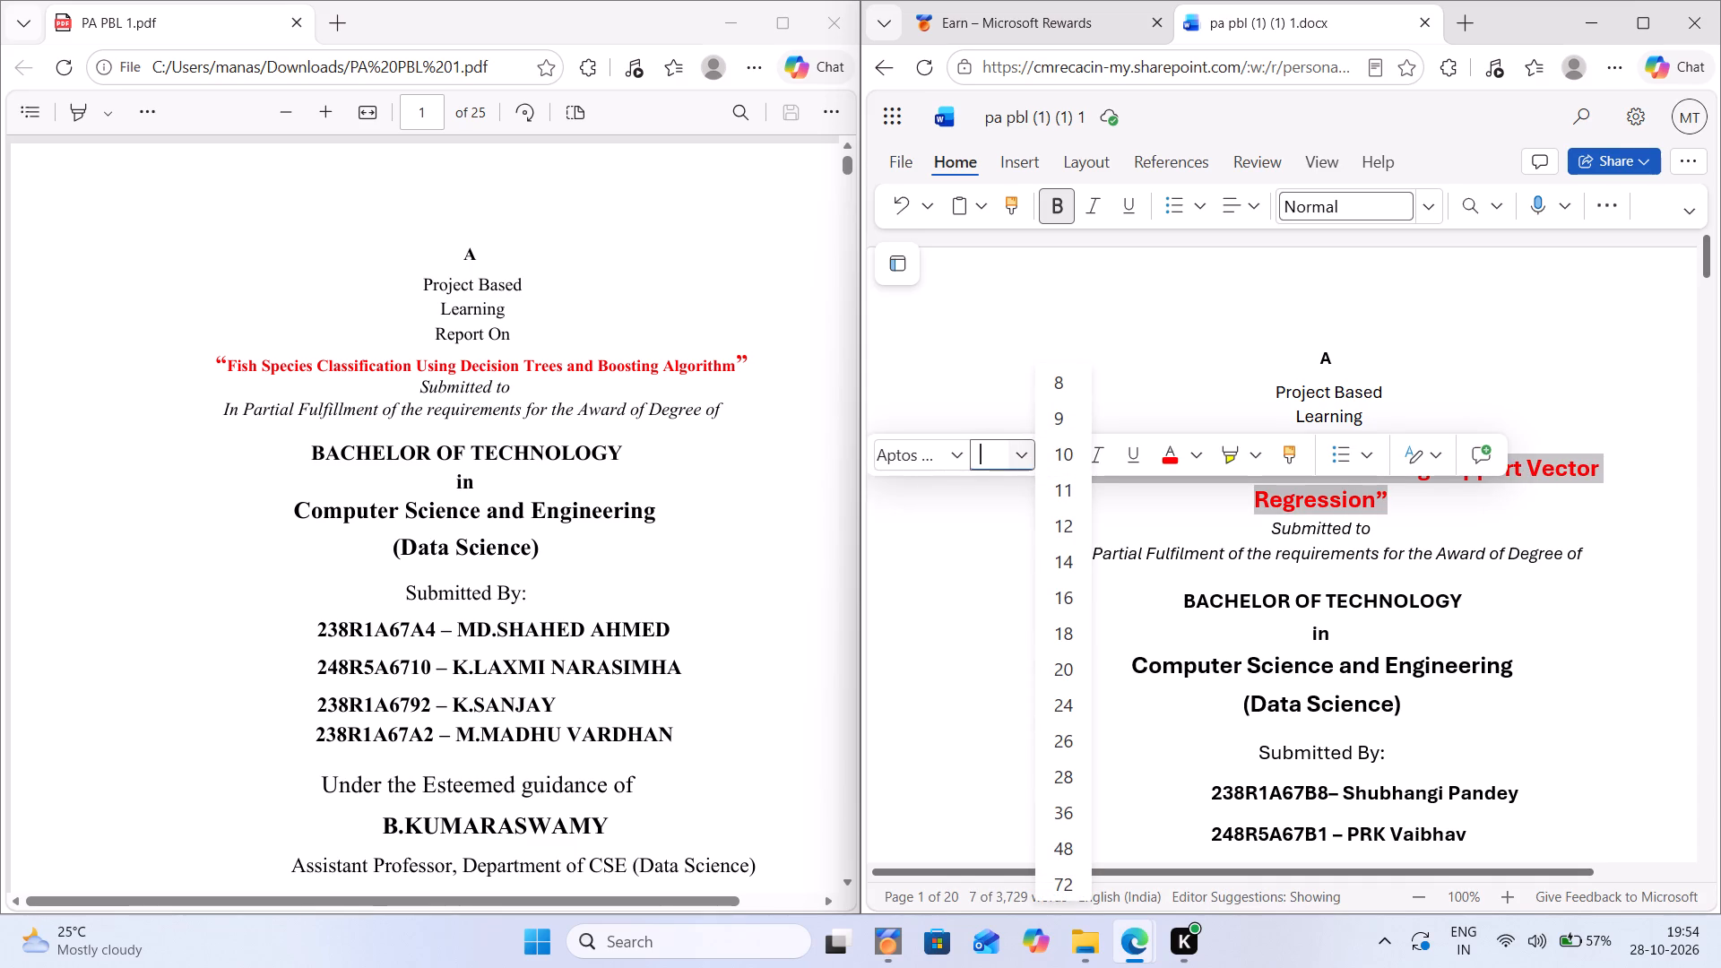
text(14)
key(Return)
click(1117, 566)
scroll(1118, 567, down, 7)
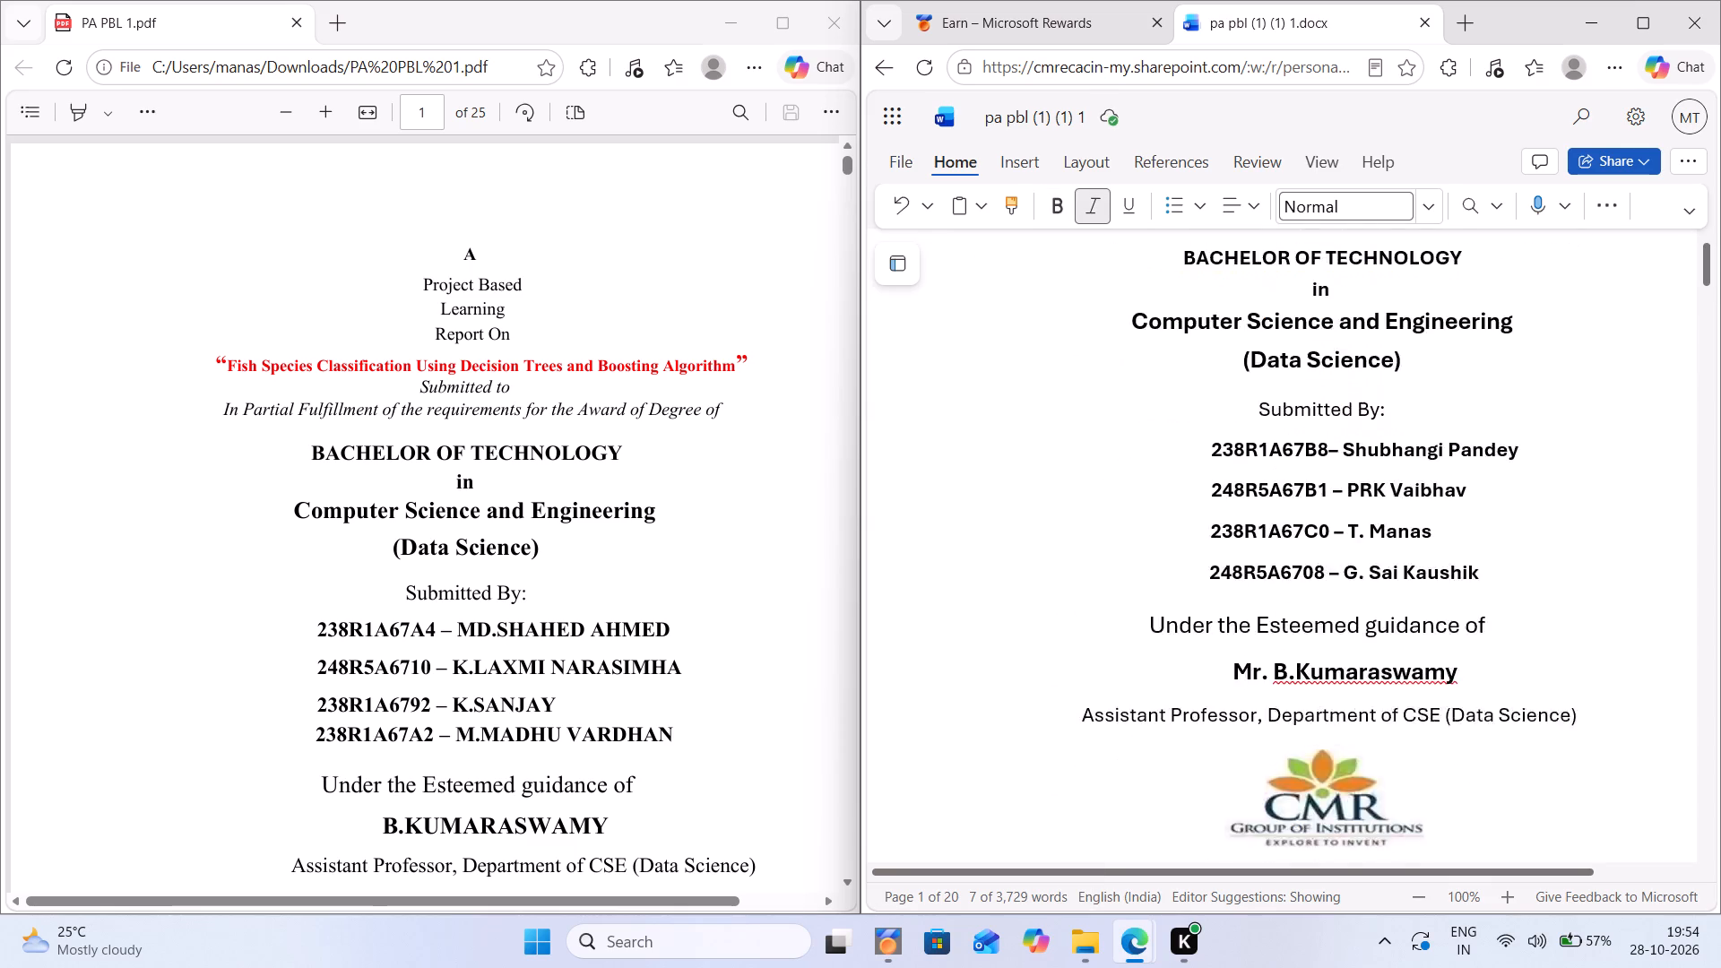
scroll(1118, 567, down, 1)
scroll(1126, 540, up, 8)
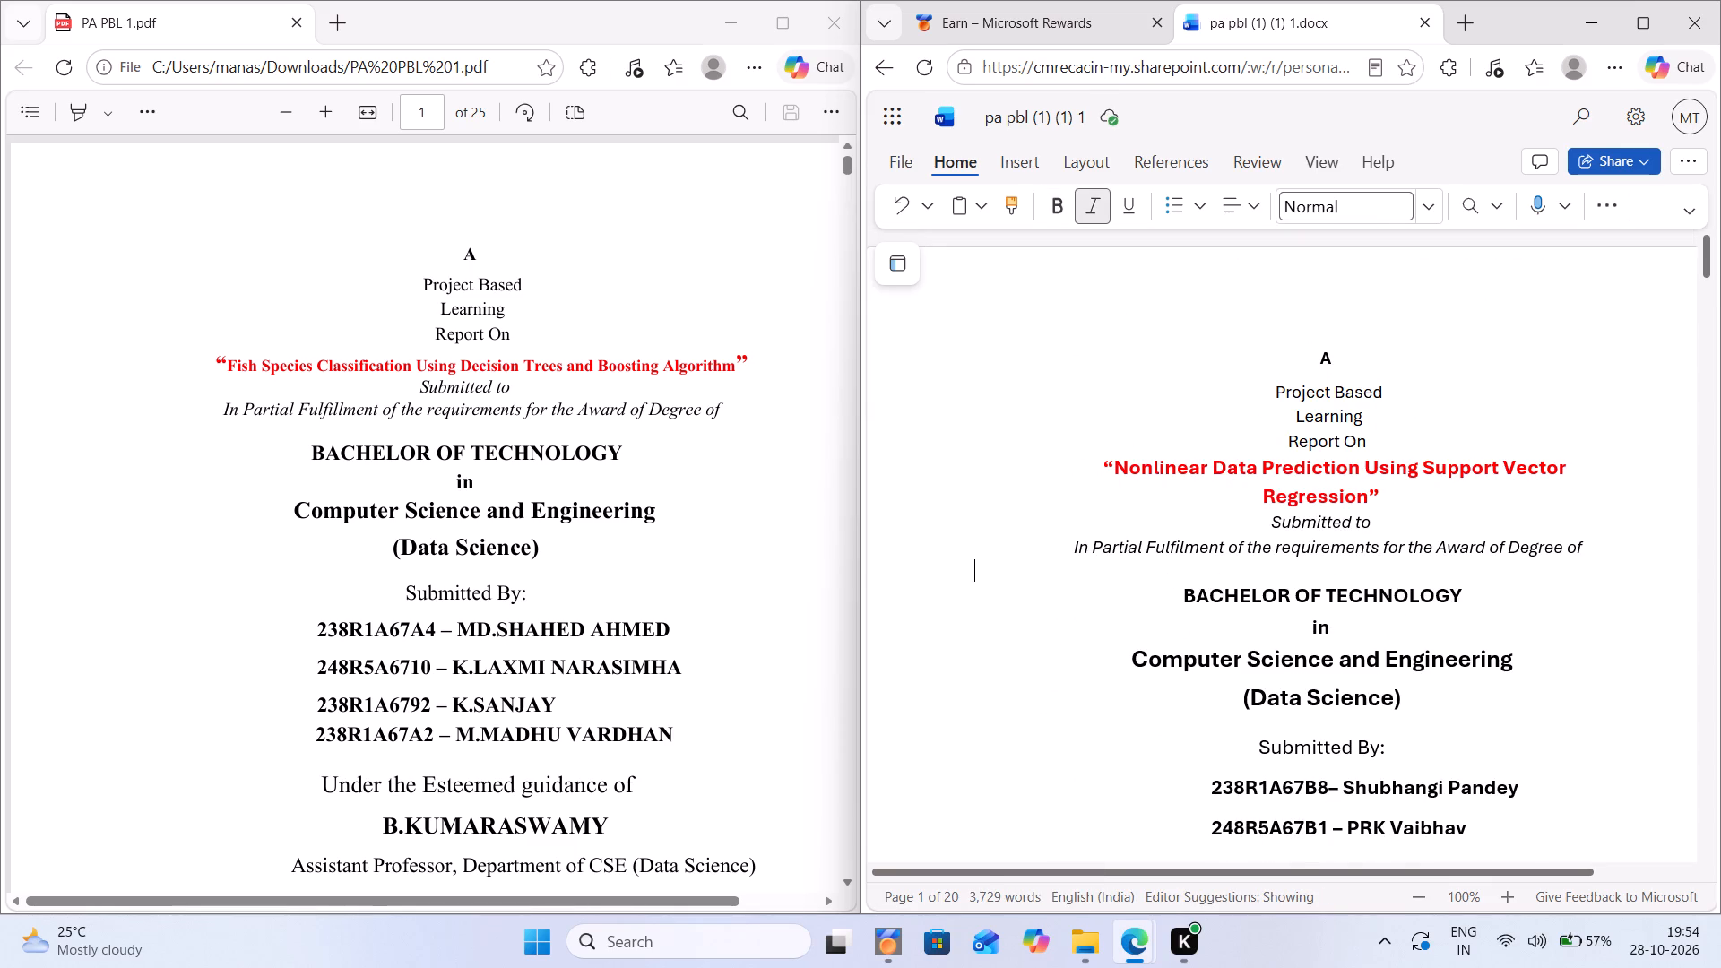
click(1311, 412)
Set the font size of the whole red report title on the title page, including its quotation marks, to 12.
drag(1284, 433, 1328, 421)
drag(1328, 421, 1297, 421)
click(1166, 465)
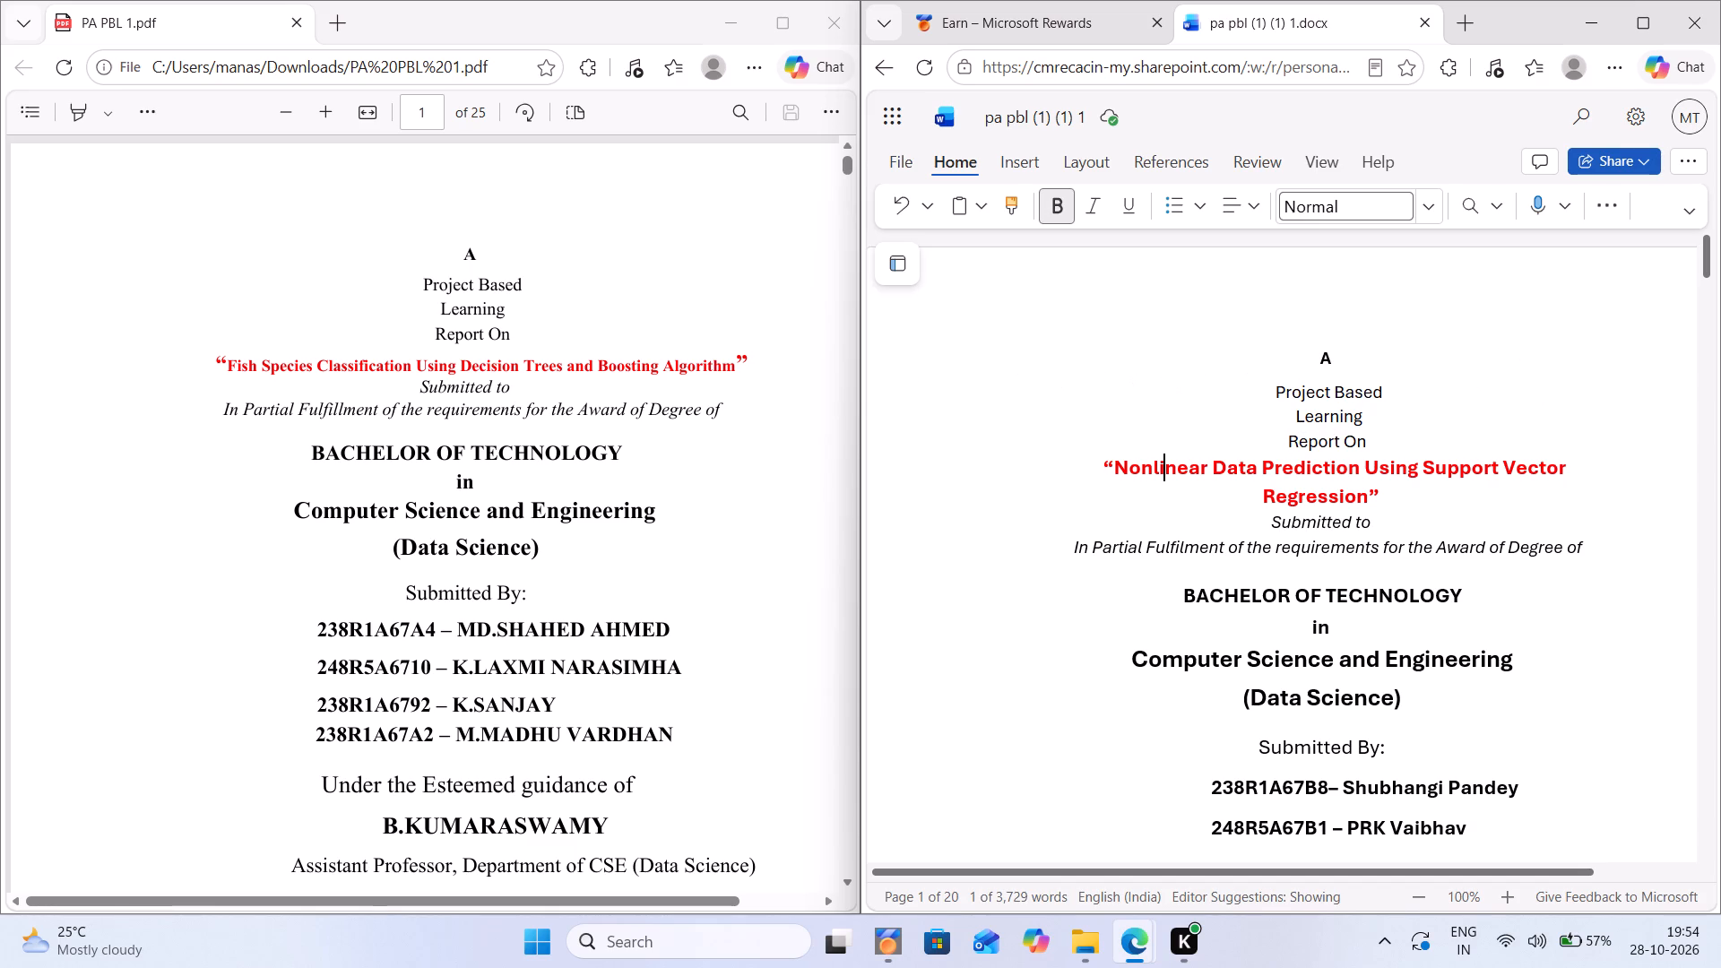
drag(1112, 464, 1383, 504)
click(1106, 560)
drag(1098, 471, 1278, 504)
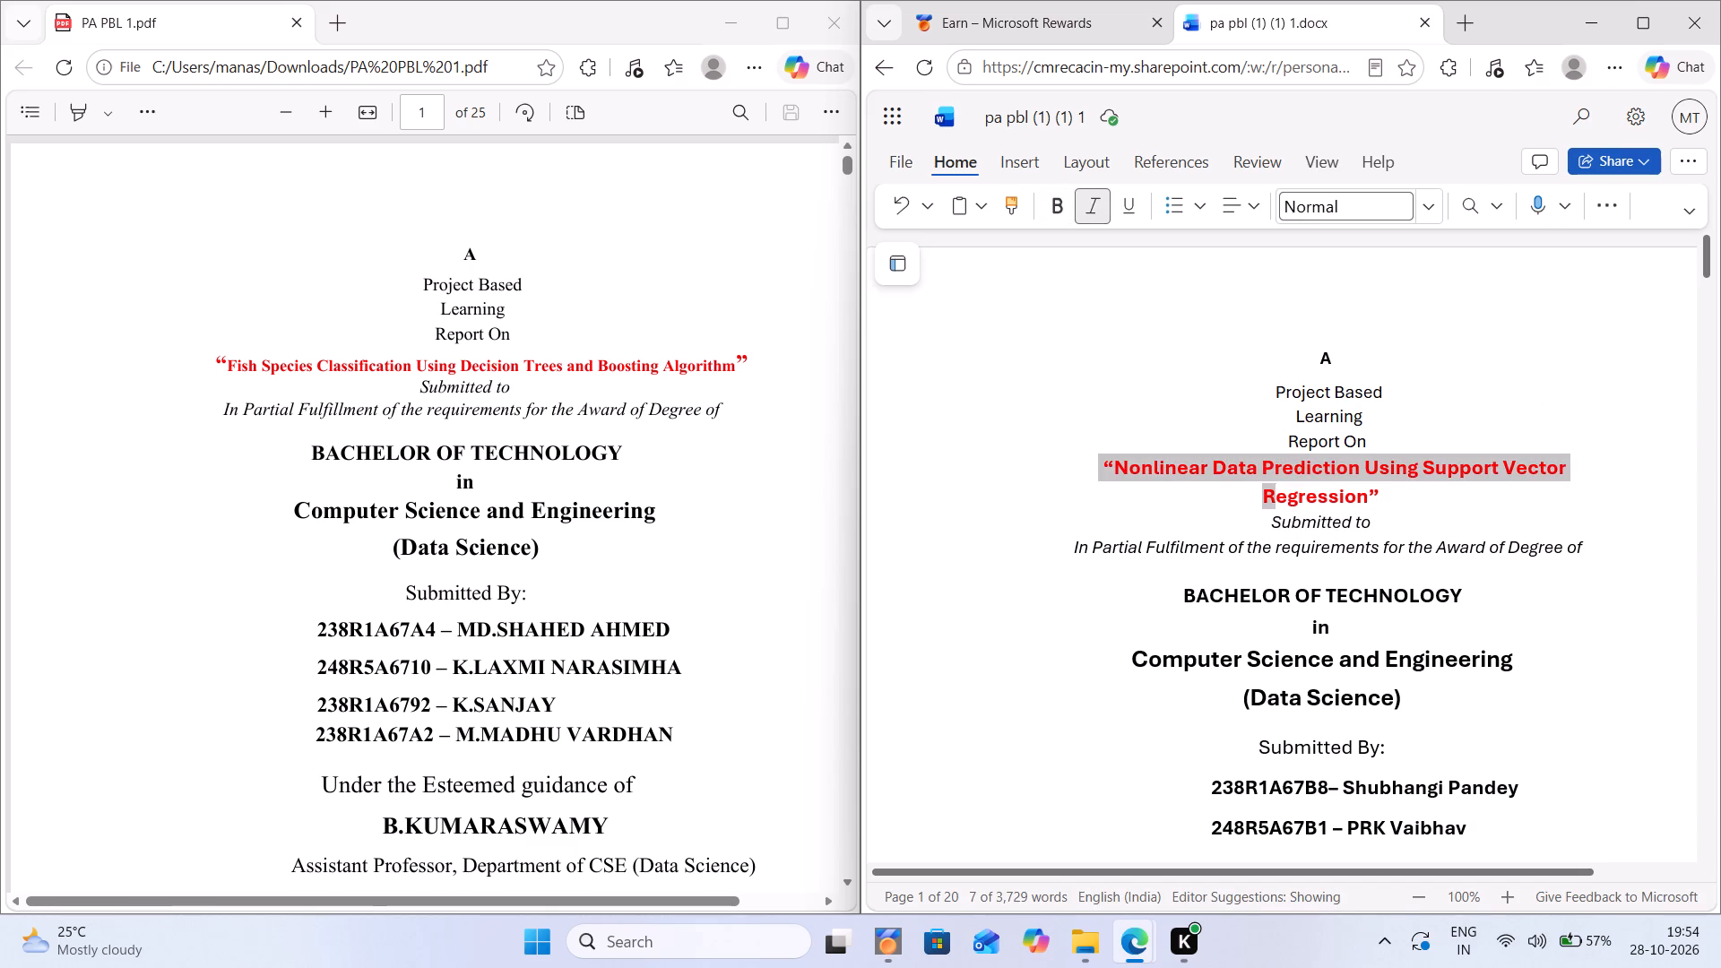
drag(1278, 504, 1393, 501)
click(1022, 461)
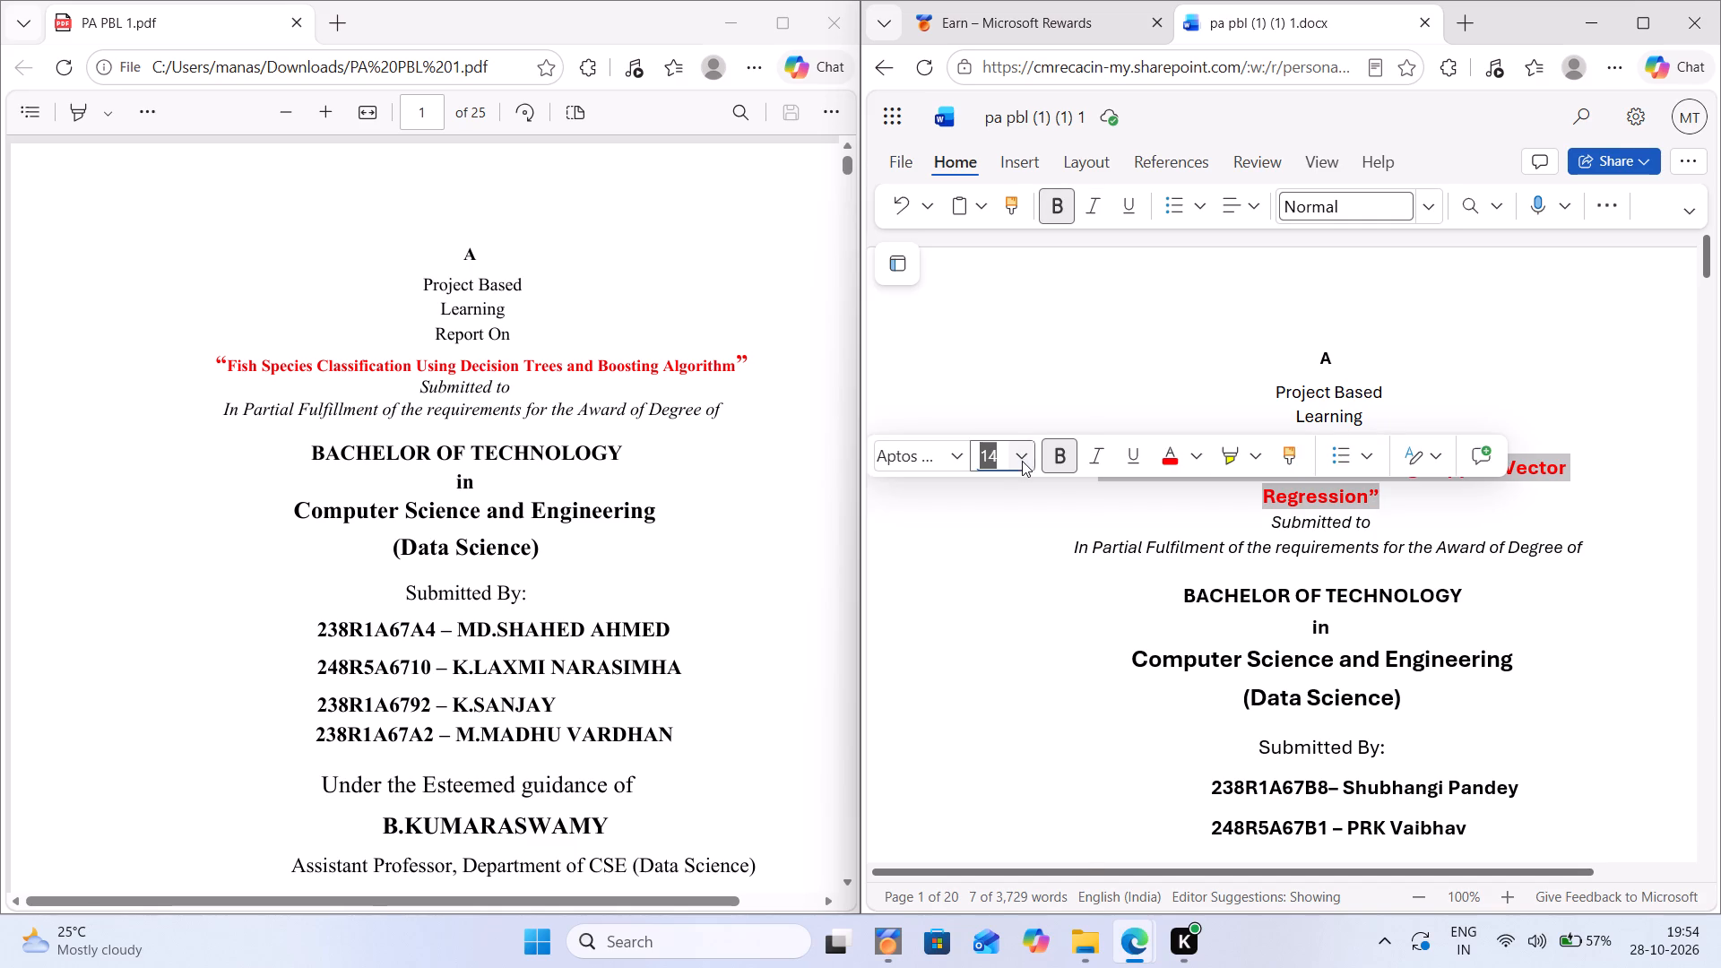
click(1062, 511)
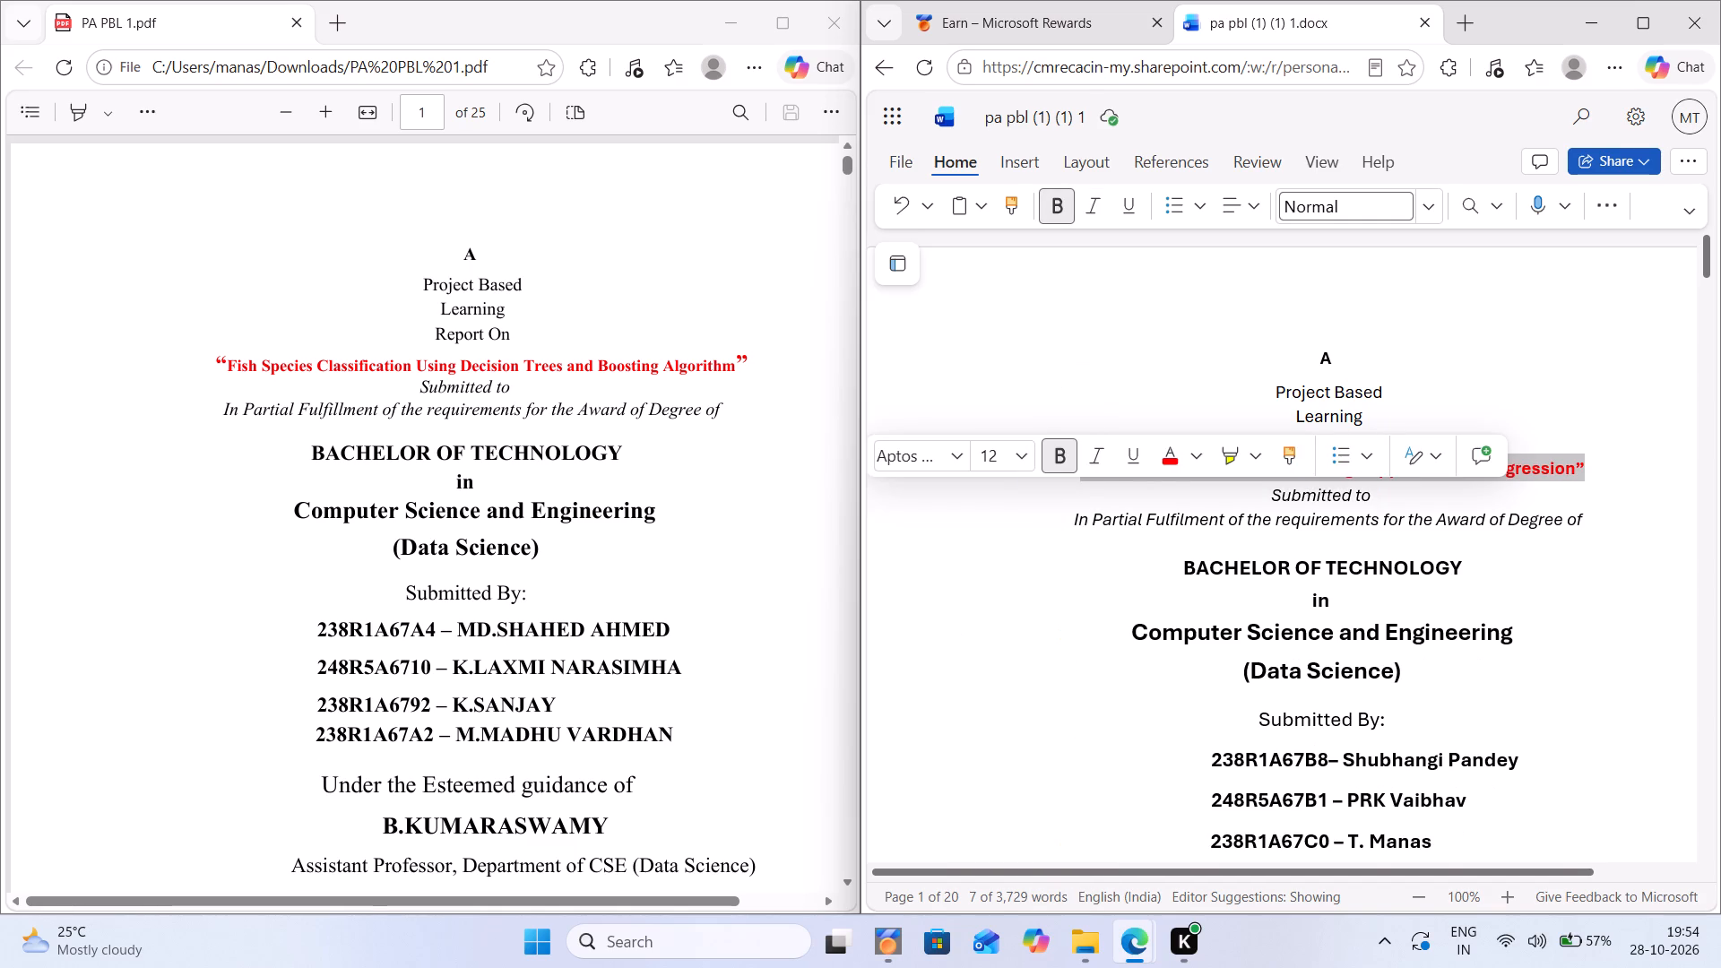
Check the title page's fit and compare the Word certificate page with the certificate page in the reference PDF.
scroll(1256, 566, down, 7)
scroll(1293, 558, up, 2)
scroll(1293, 558, down, 5)
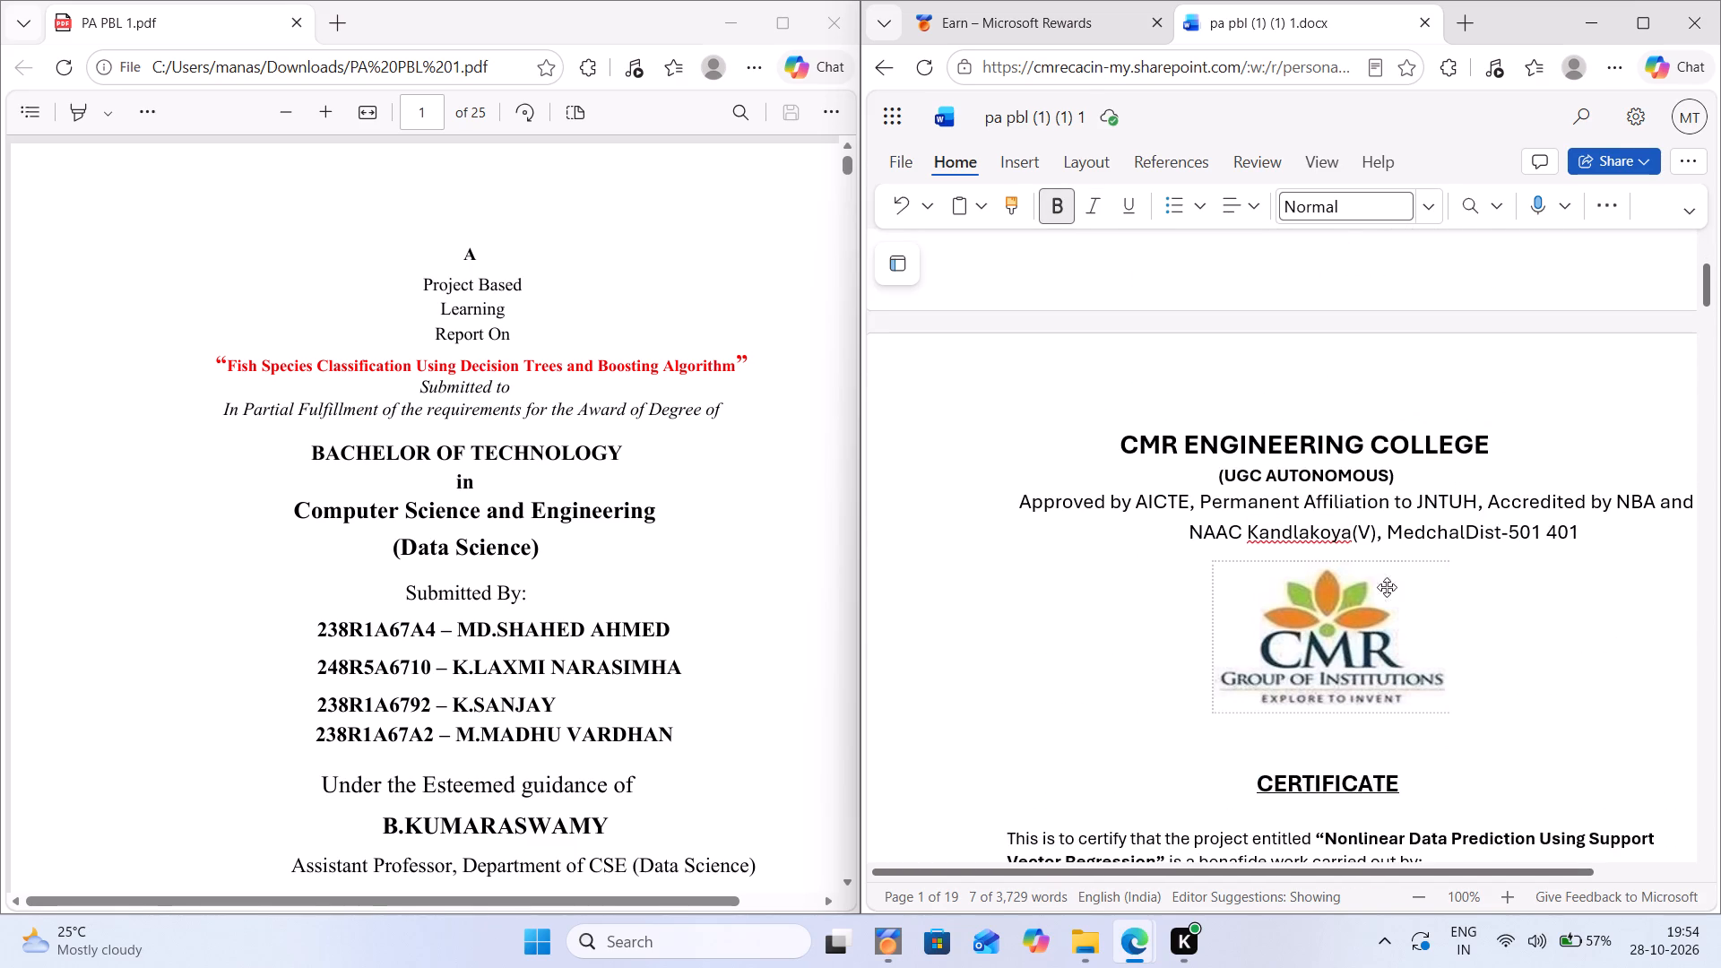
scroll(236, 365, down, 8)
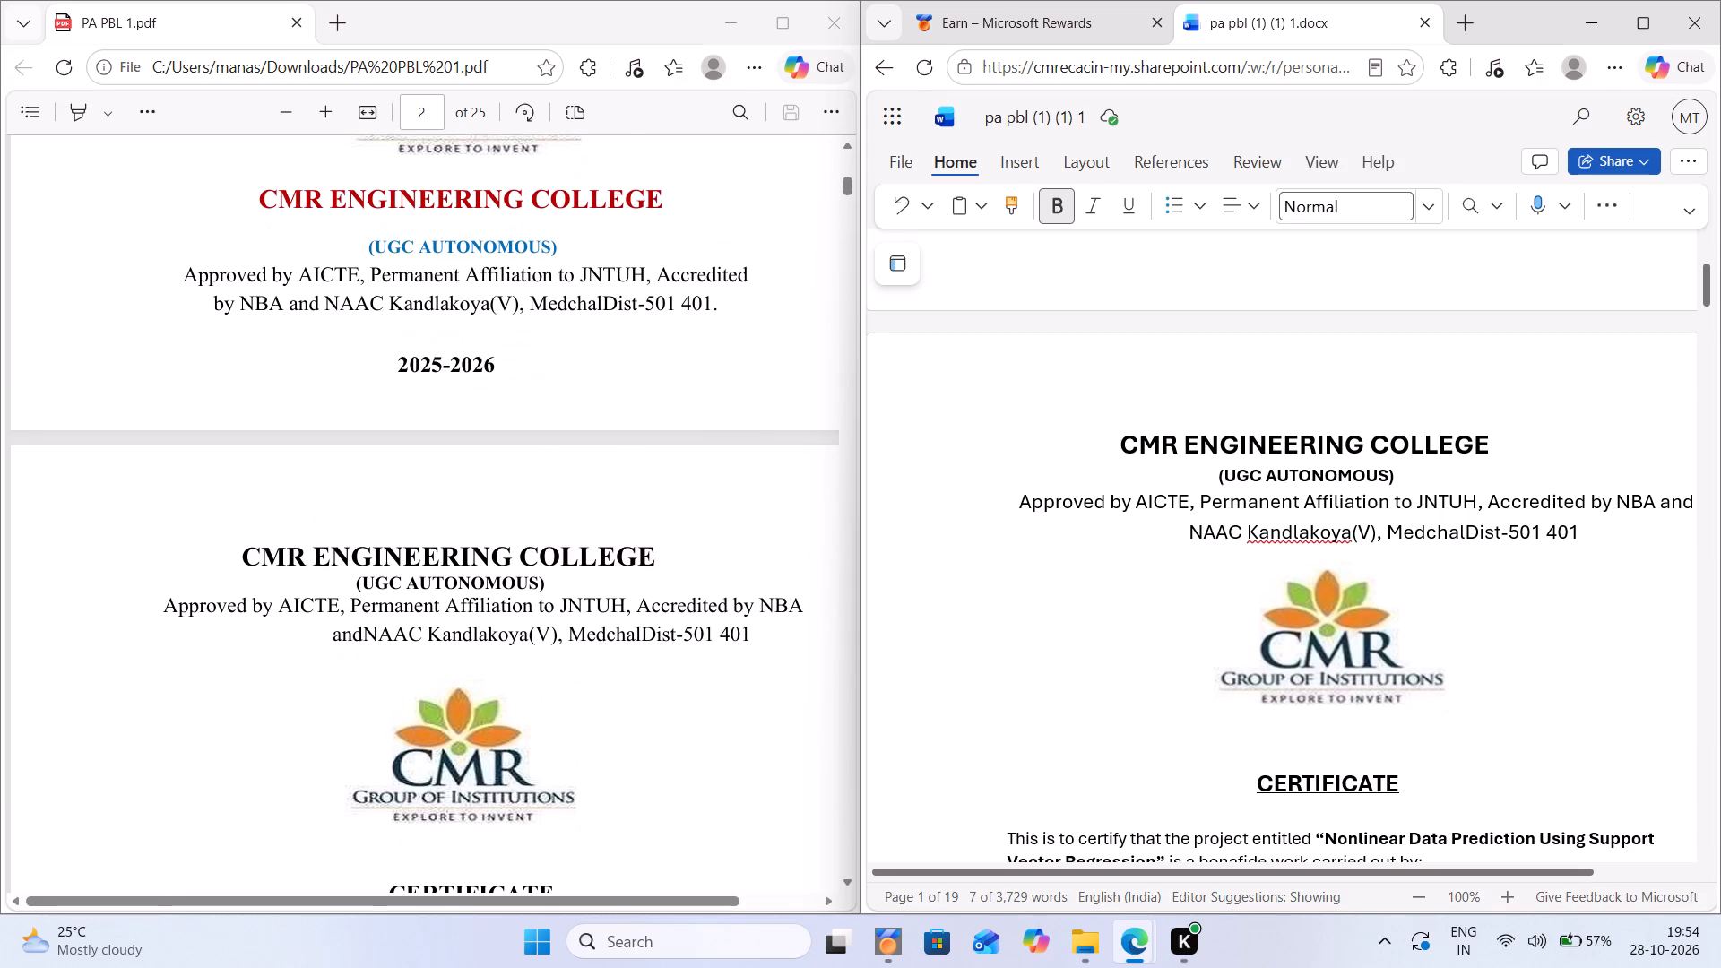
scroll(1571, 603, down, 2)
scroll(1250, 508, down, 3)
scroll(1294, 536, up, 2)
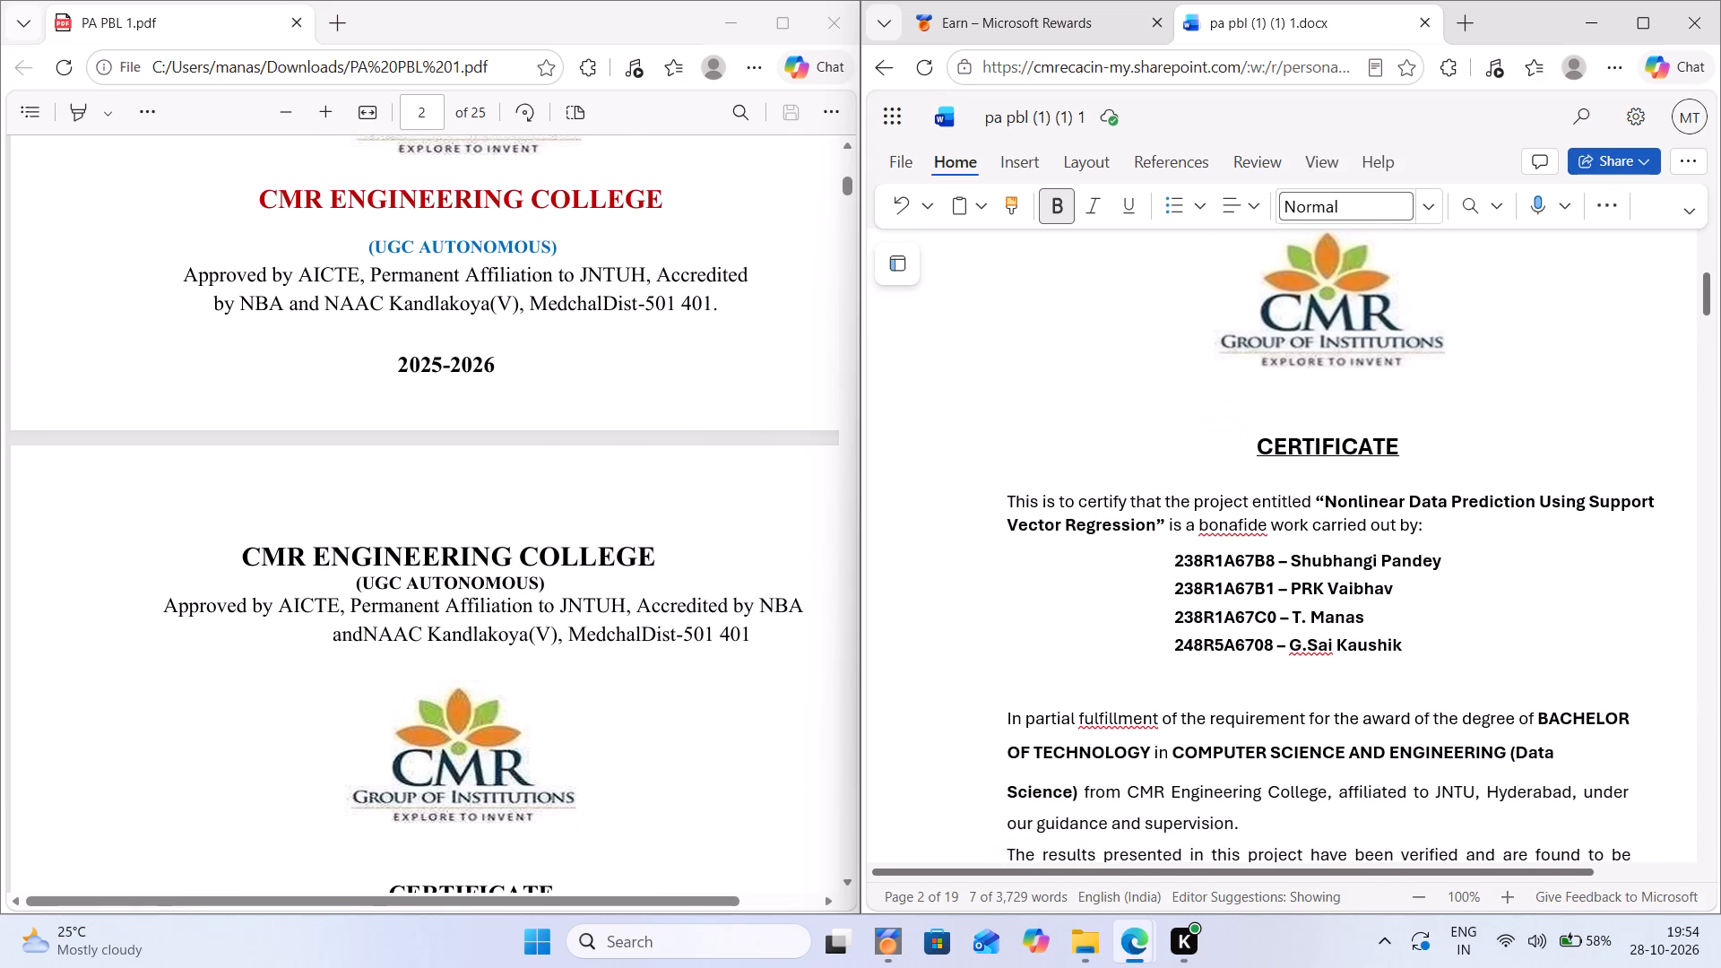
scroll(764, 514, down, 3)
scroll(670, 505, down, 1)
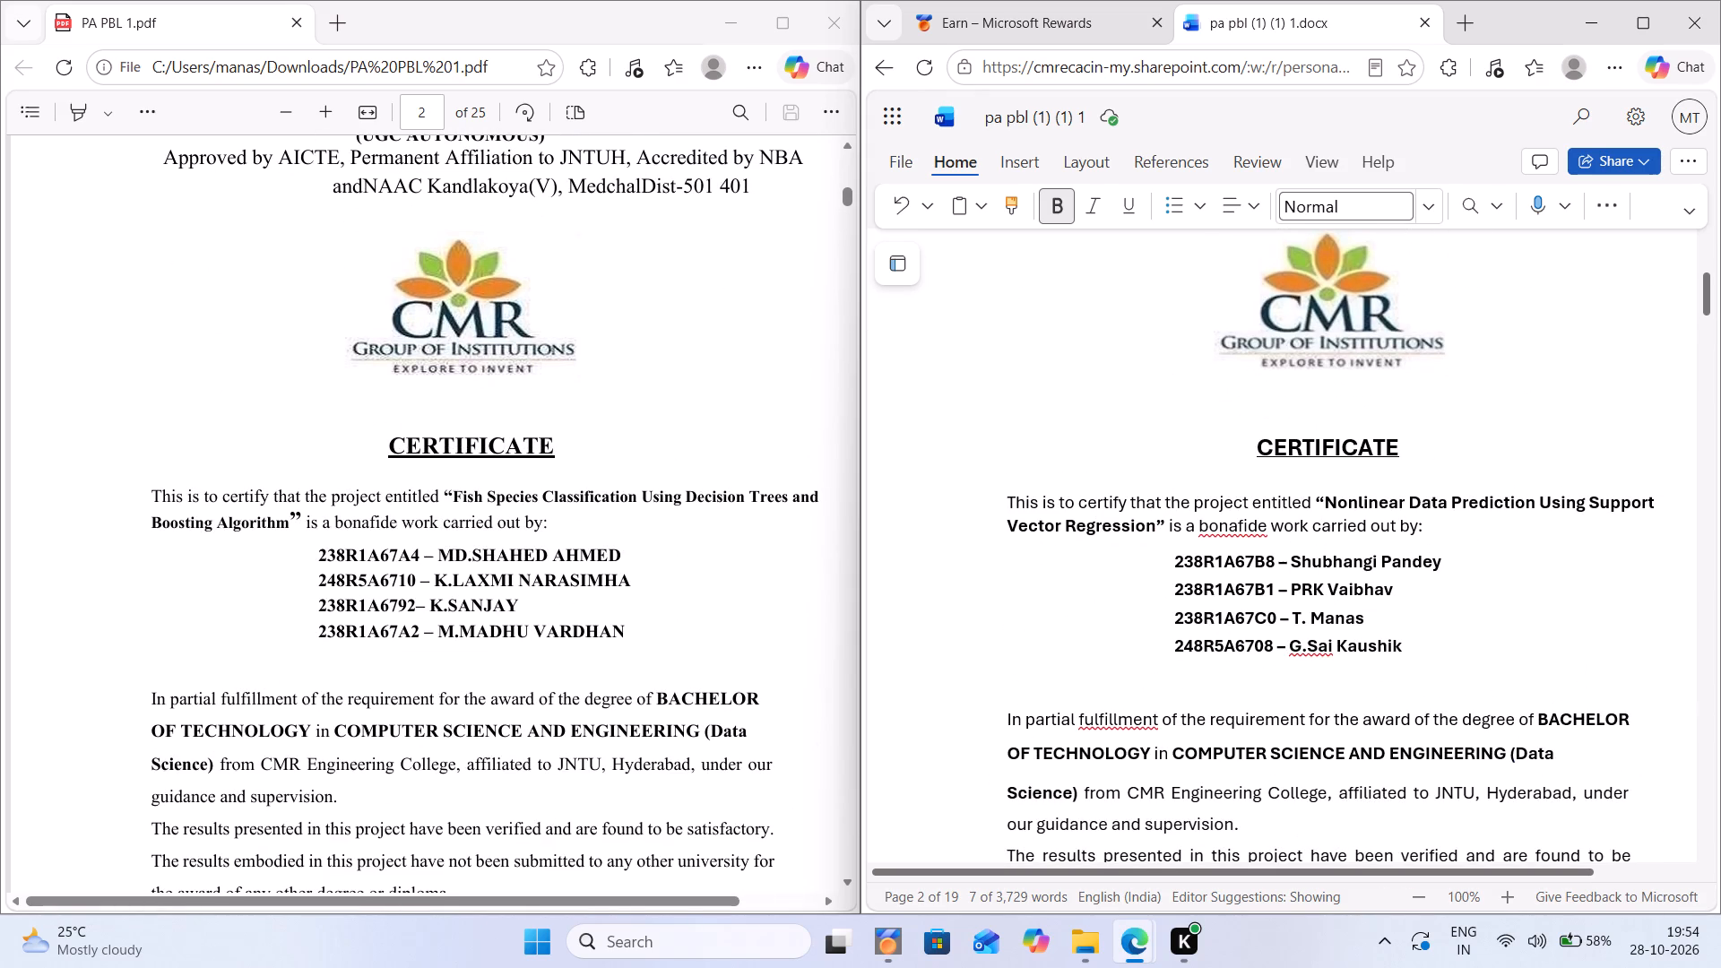
Fix the flagged words on the certificate page: Bonafide, fulfilment, and a space after the initial in the fourth student's name.
click(1213, 519)
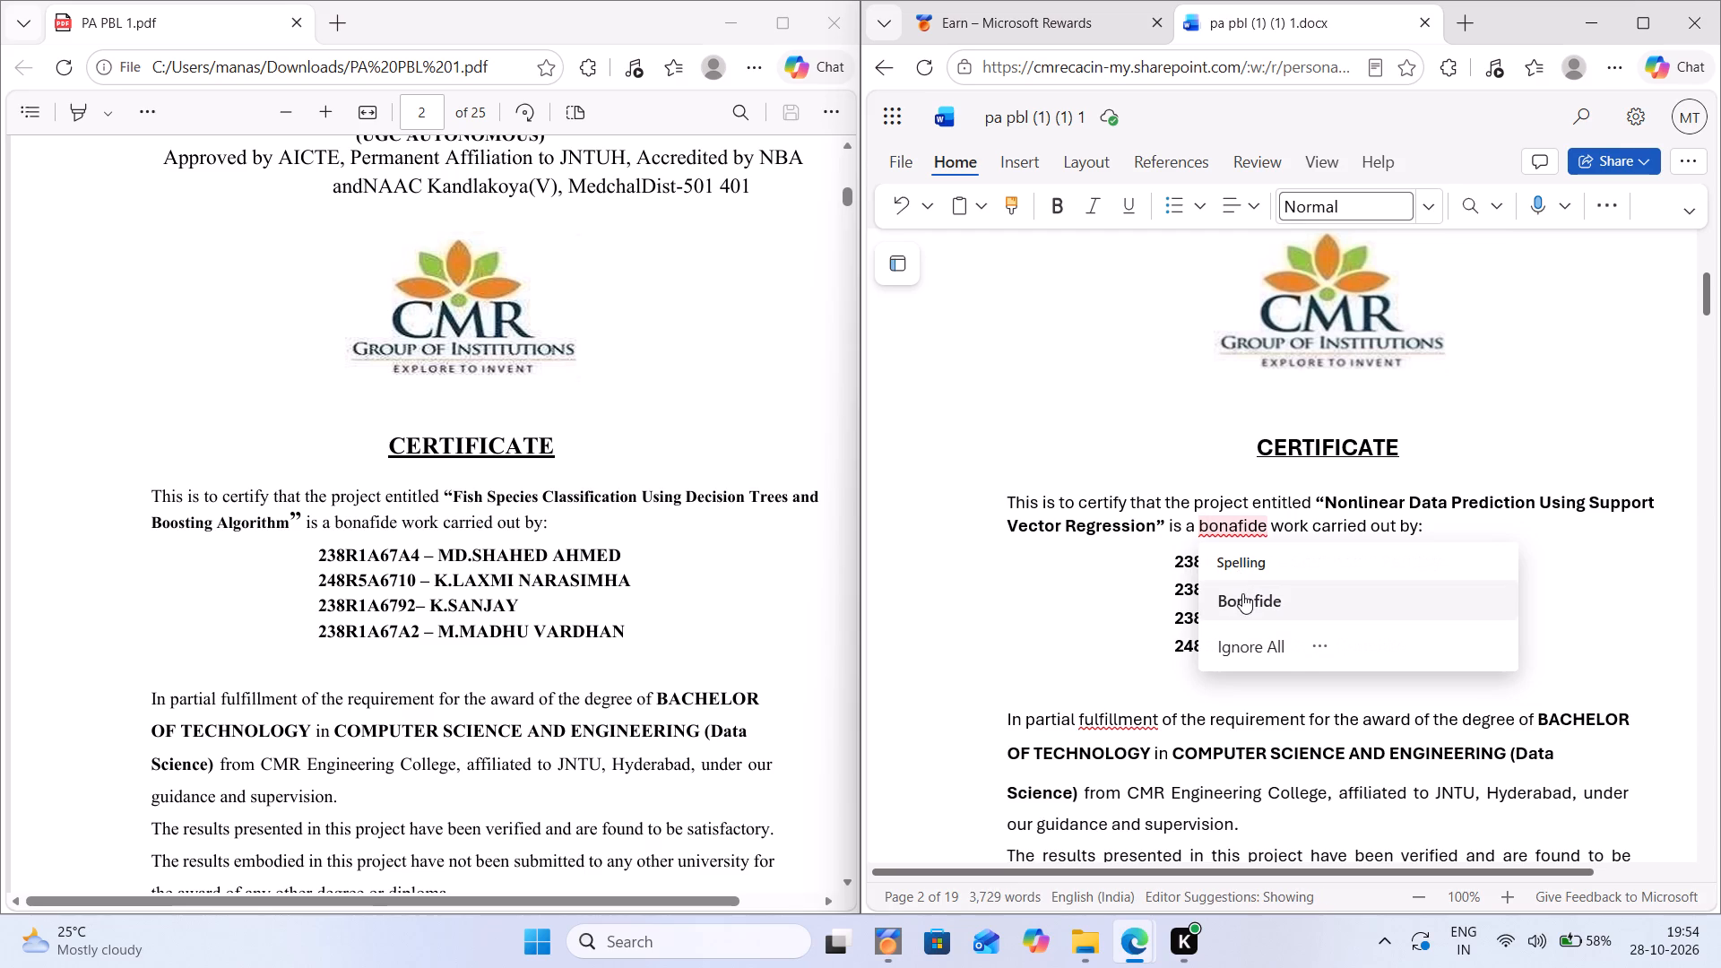
click(1243, 595)
scroll(1349, 549, up, 1)
scroll(1349, 551, down, 2)
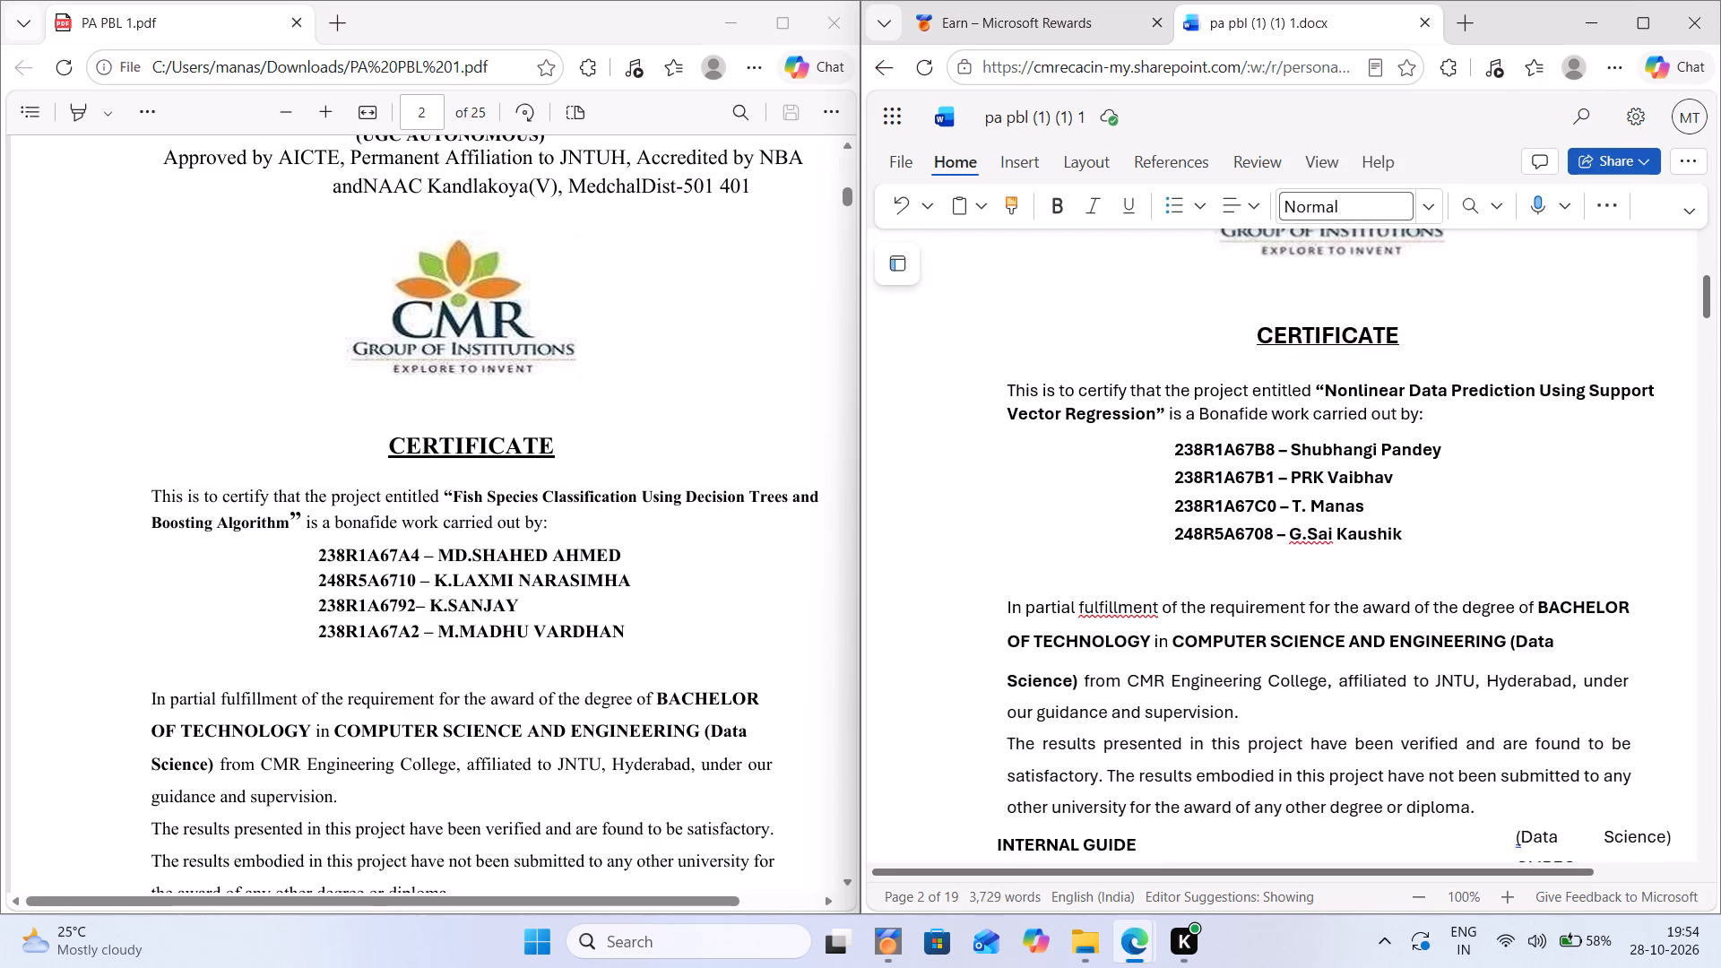
click(1304, 537)
key(Right)
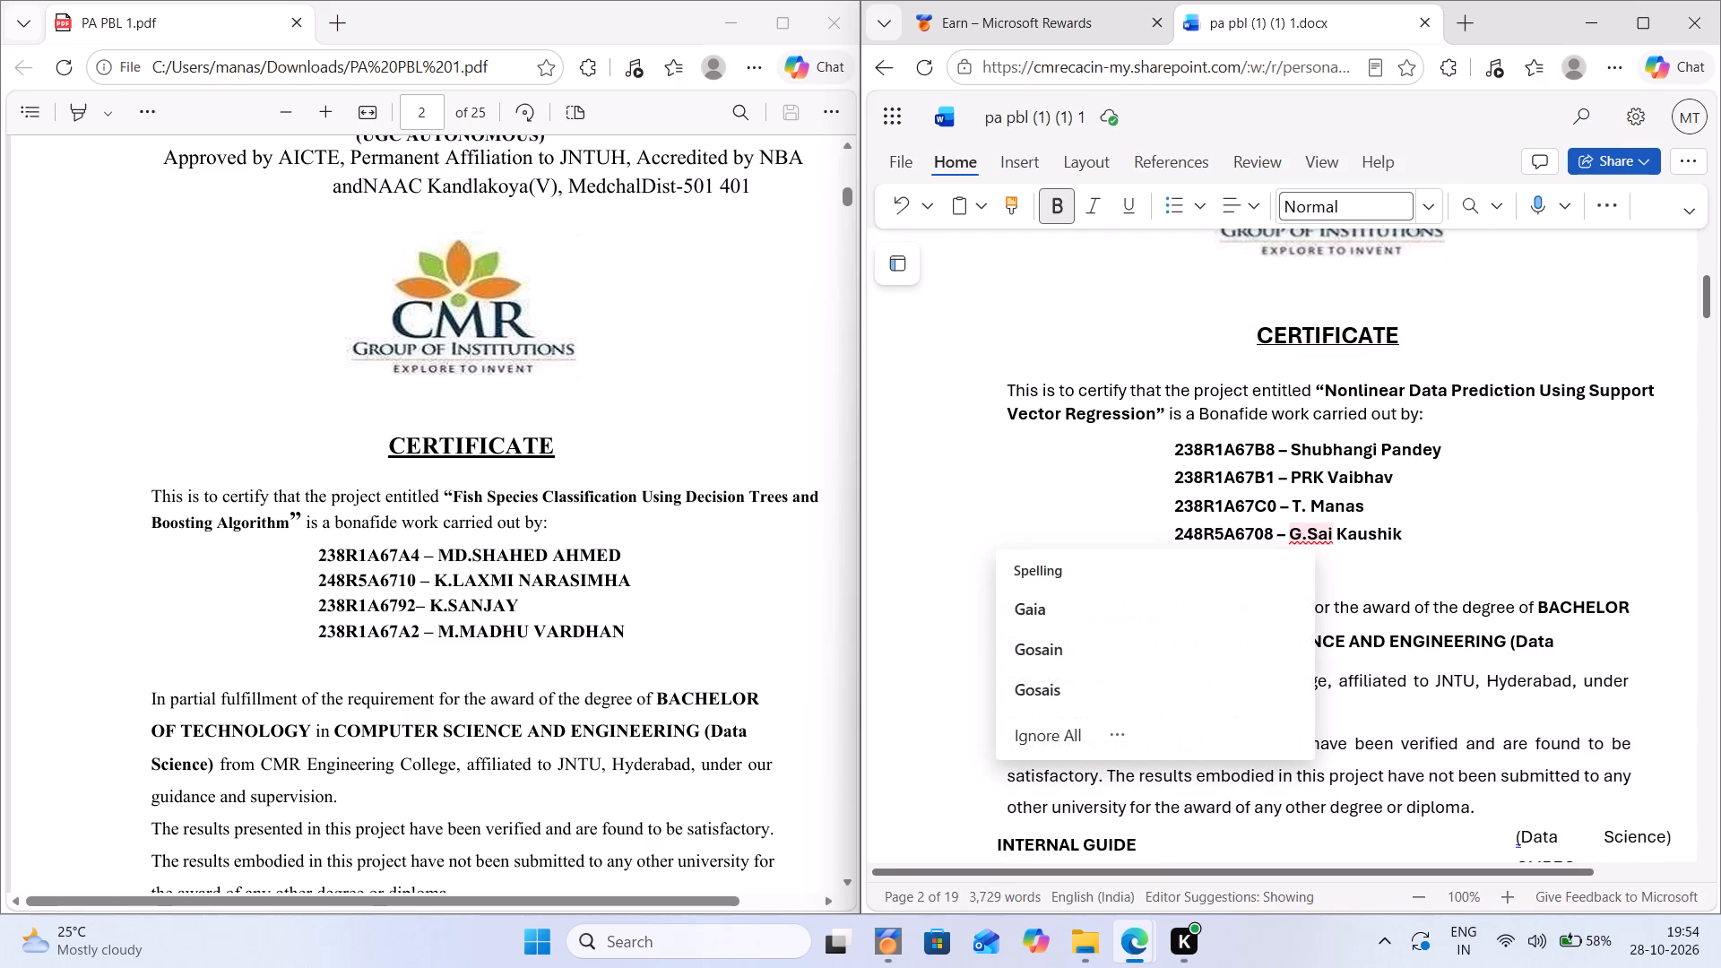
key(space)
scroll(1349, 468, up, 1)
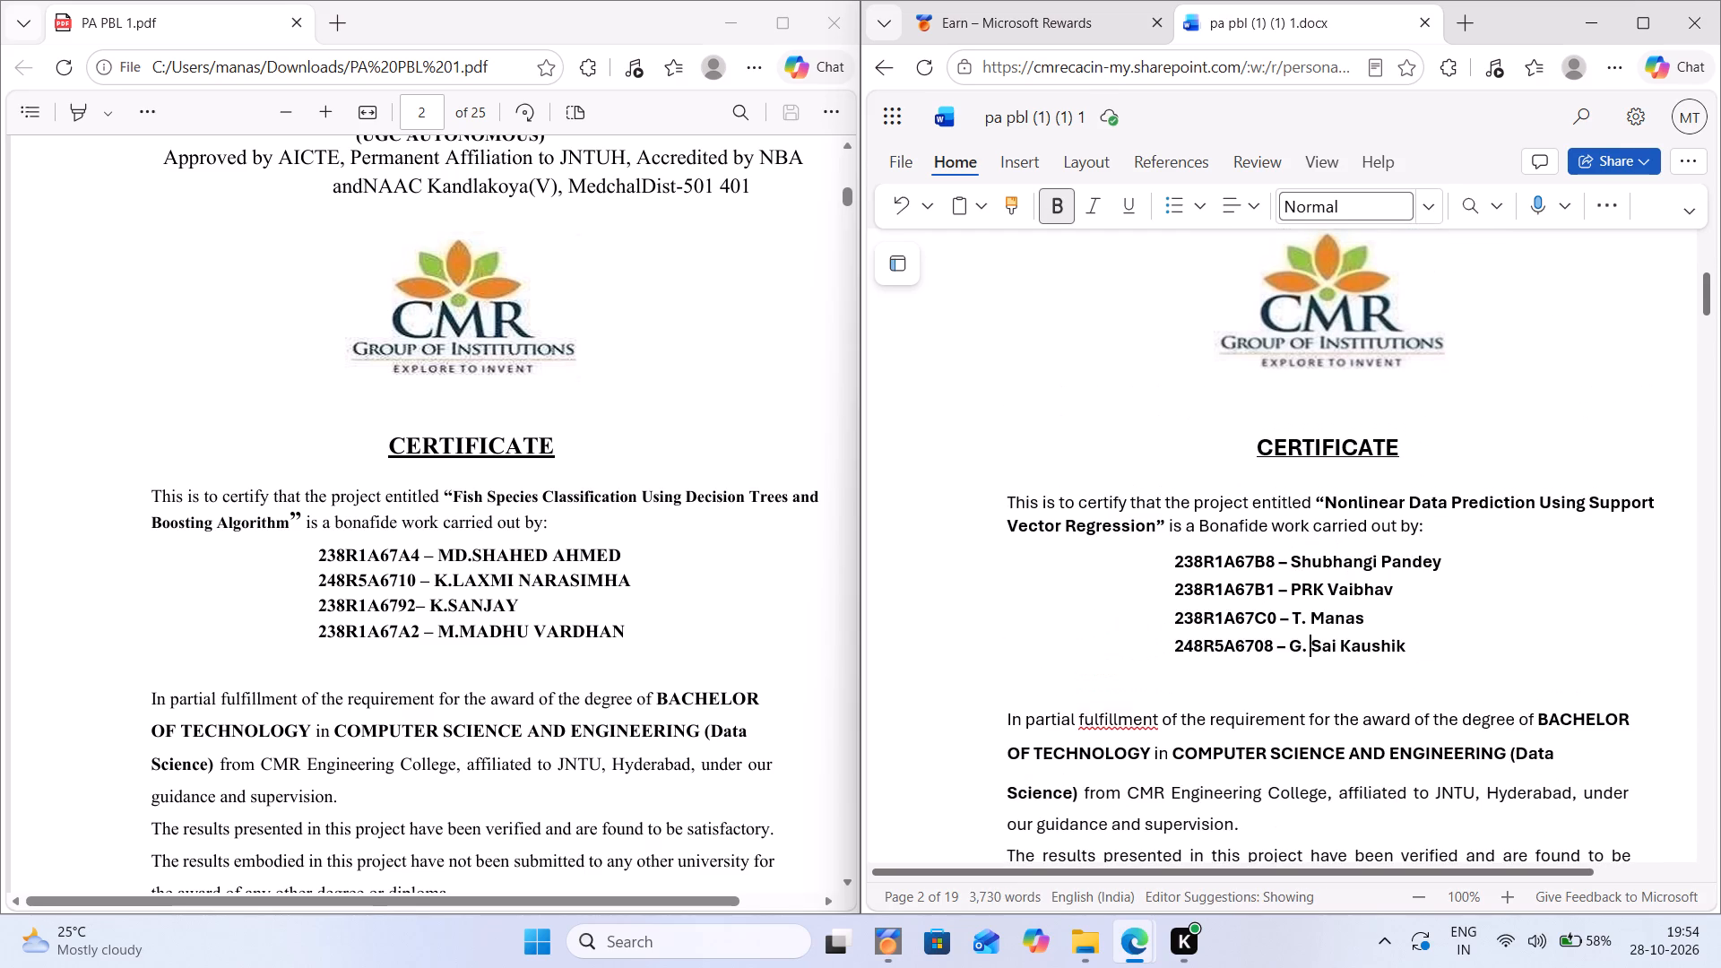
click(1107, 712)
click(1101, 782)
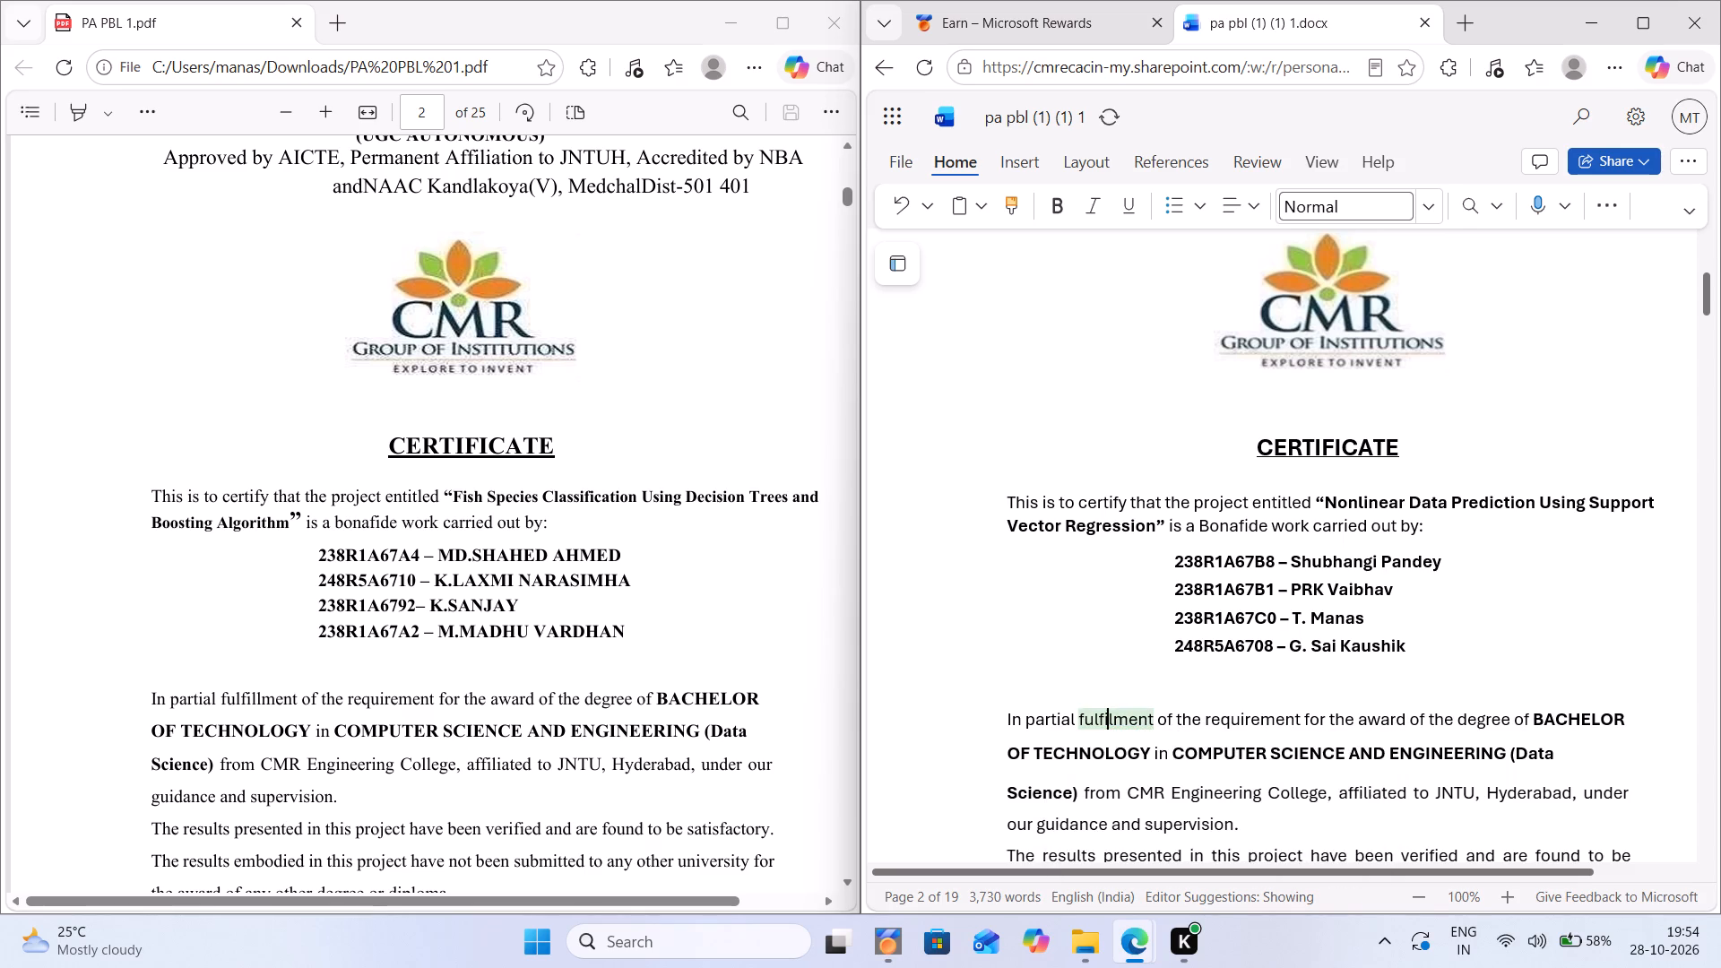
Insert a space after the initial in the guide's name on the title page.
scroll(1189, 661, up, 17)
scroll(1189, 661, down, 4)
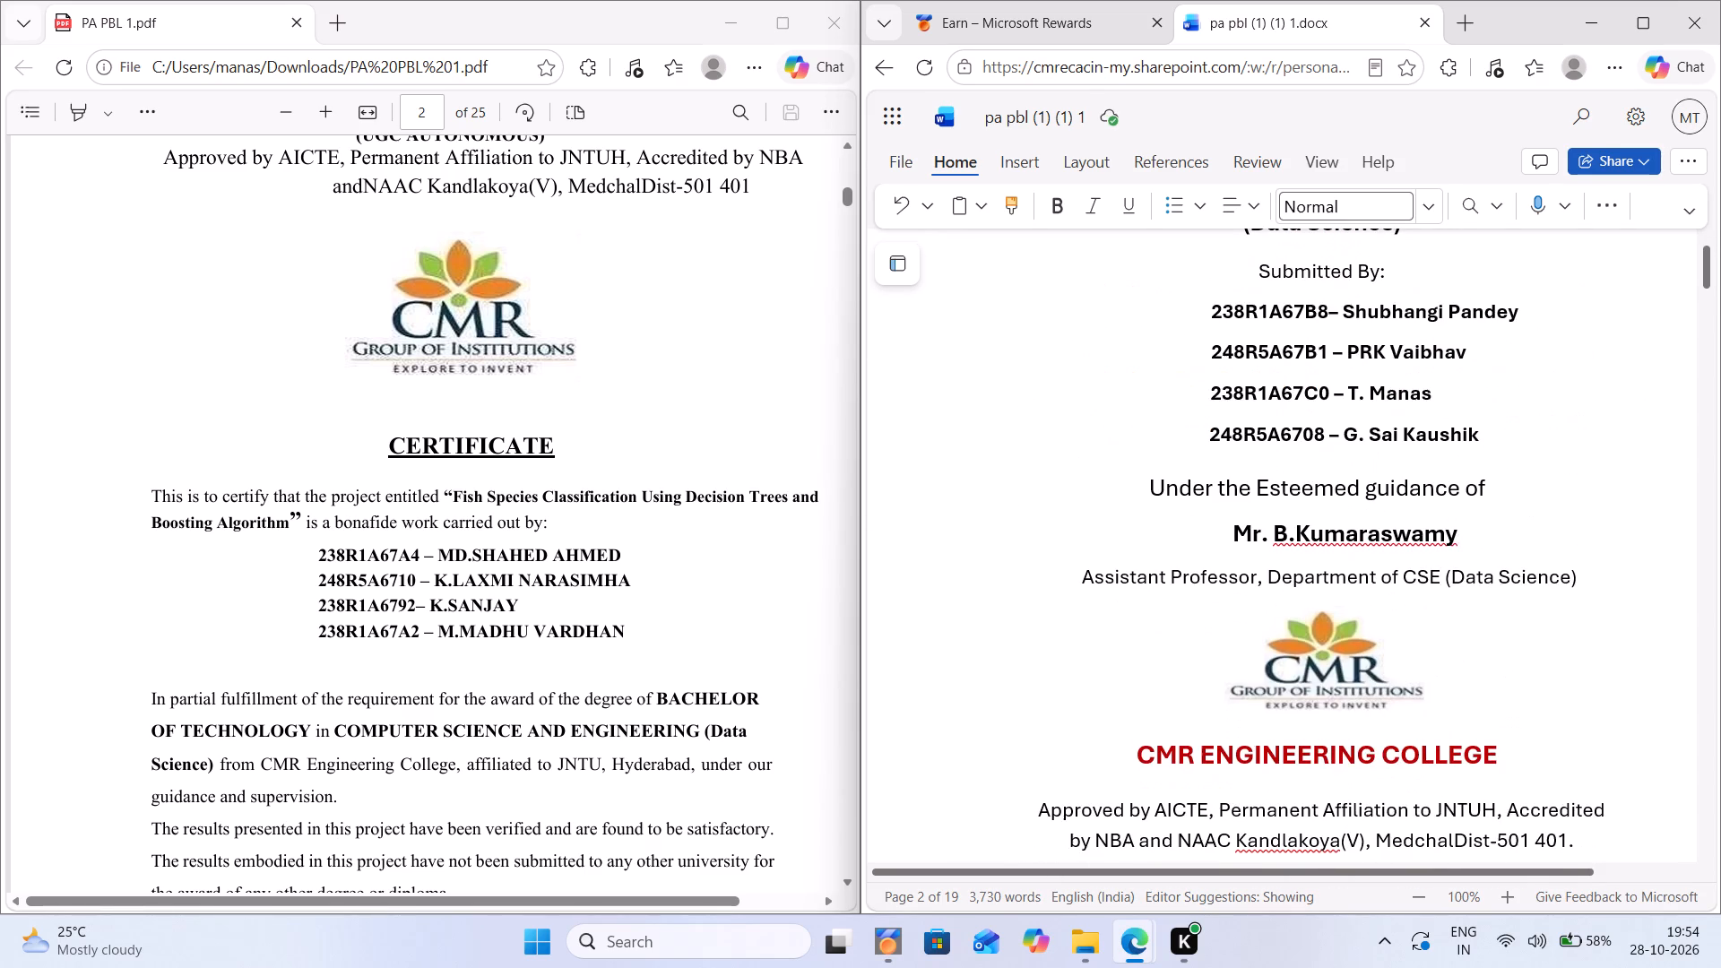
click(1298, 531)
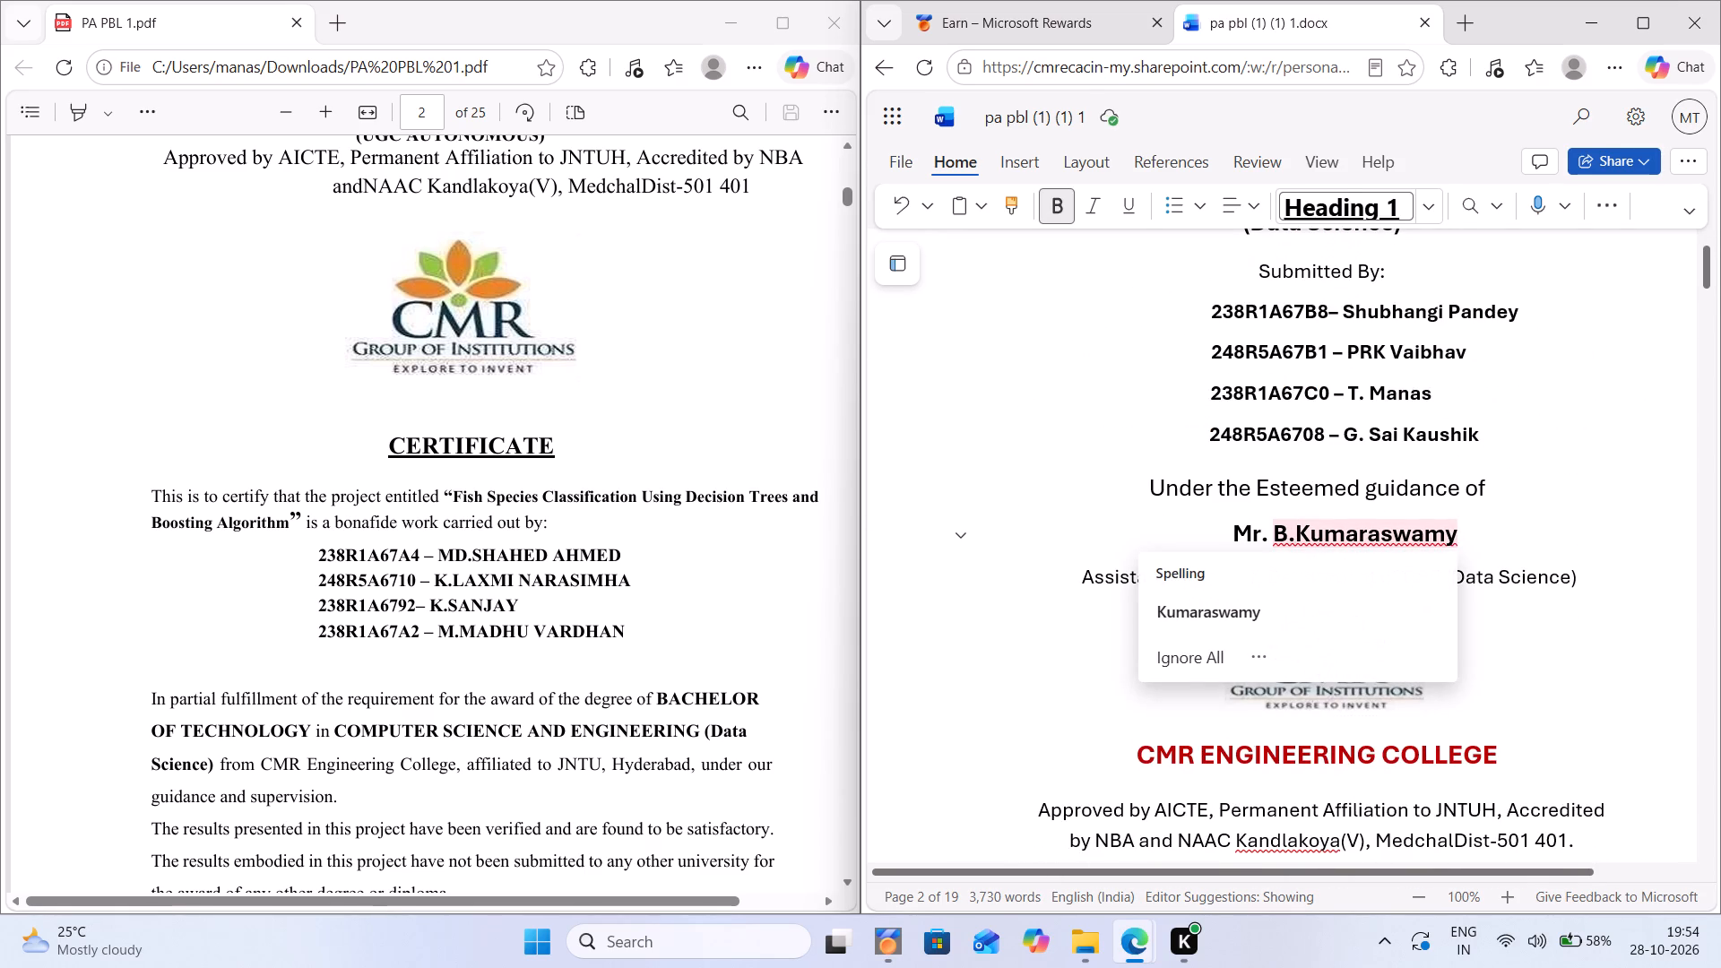
key(space)
Review the end of the title page and the certificate page down to its INTERNAL GUIDE block.
scroll(1298, 531, down, 3)
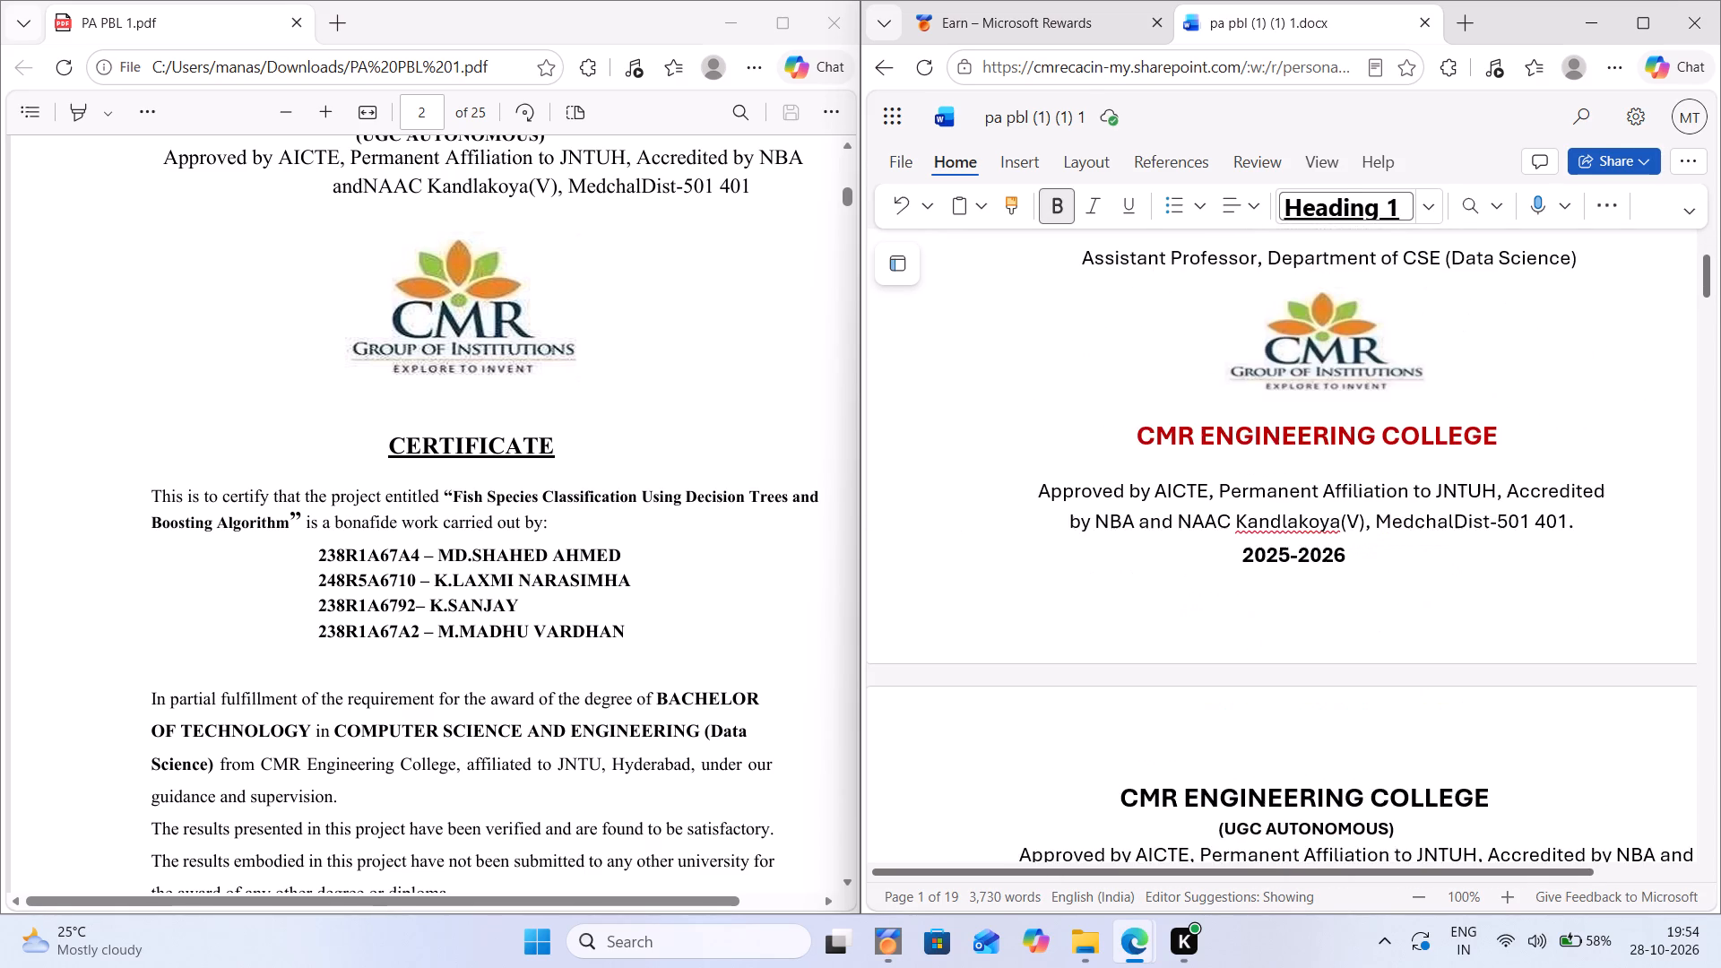
scroll(1298, 531, down, 2)
scroll(1287, 507, up, 2)
scroll(1288, 536, down, 6)
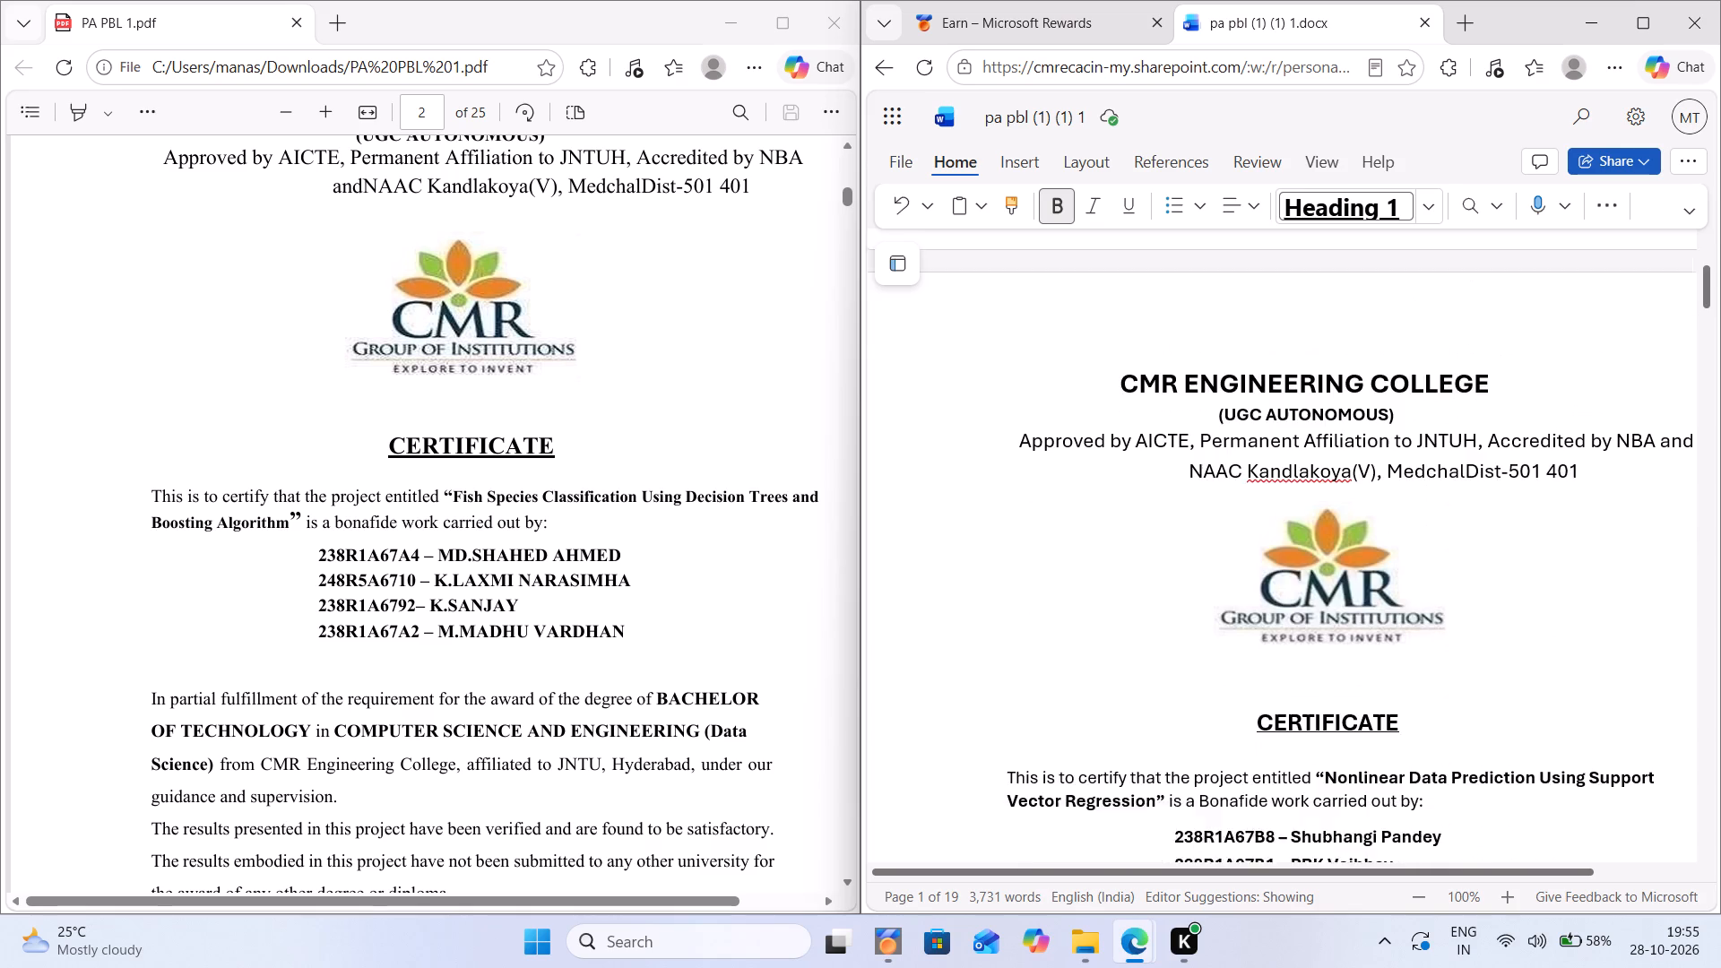
scroll(1288, 536, down, 5)
scroll(1288, 536, up, 3)
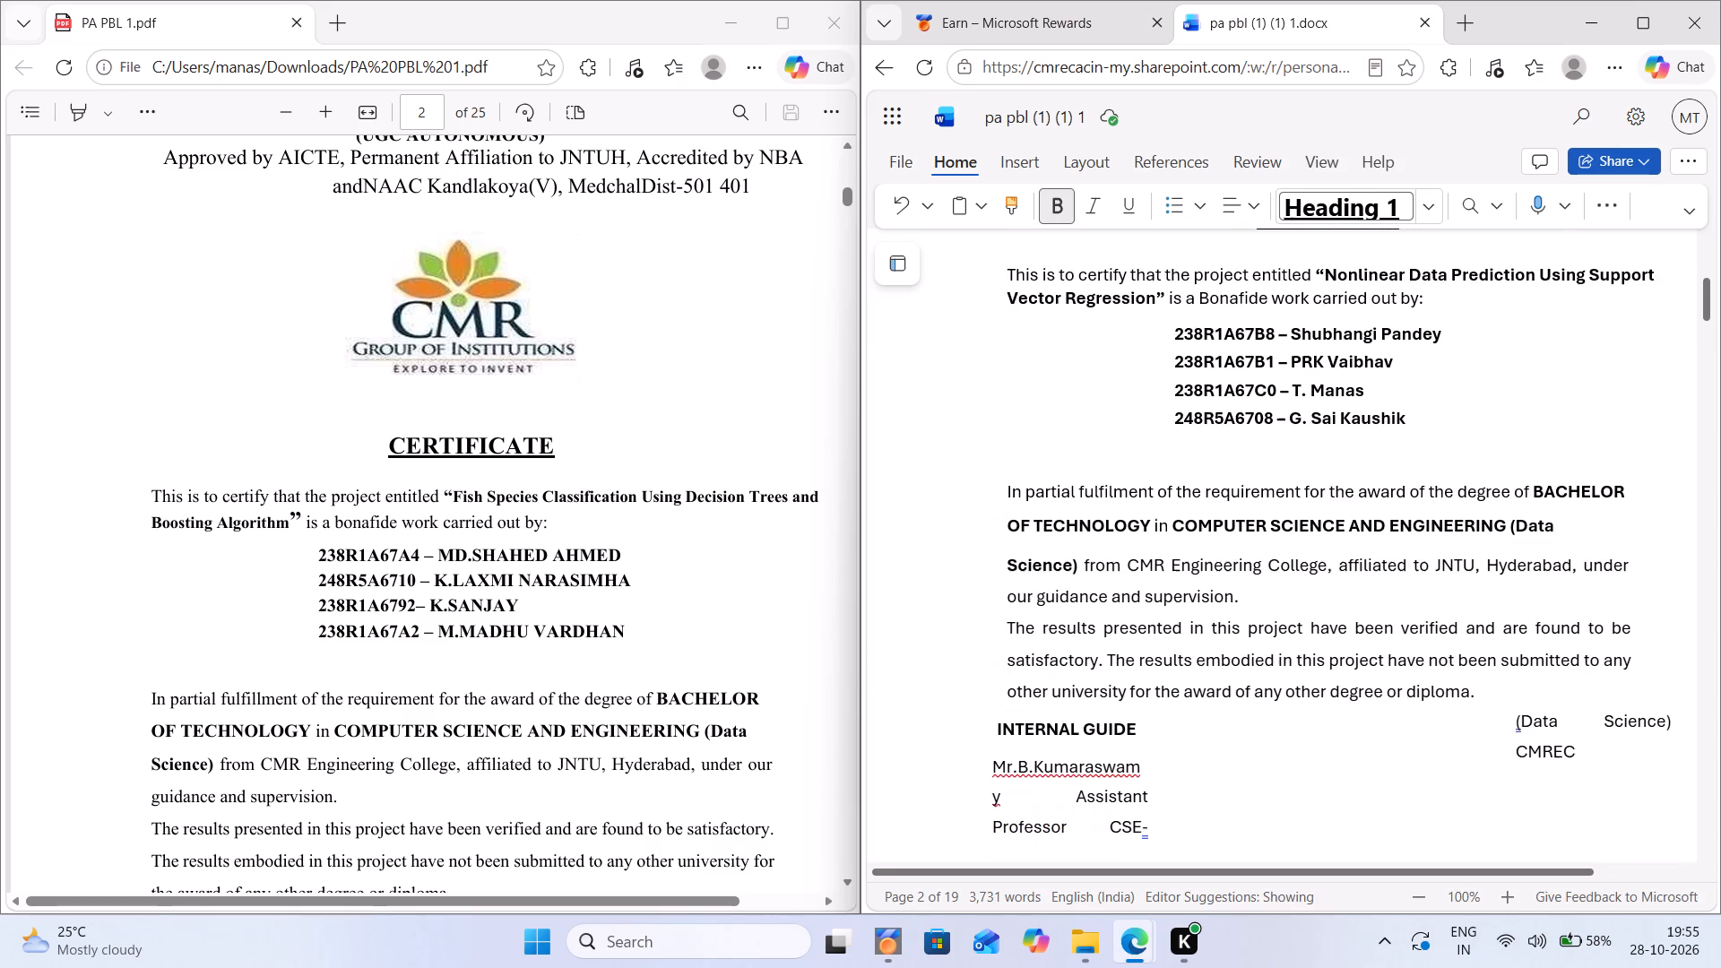
scroll(1288, 536, down, 1)
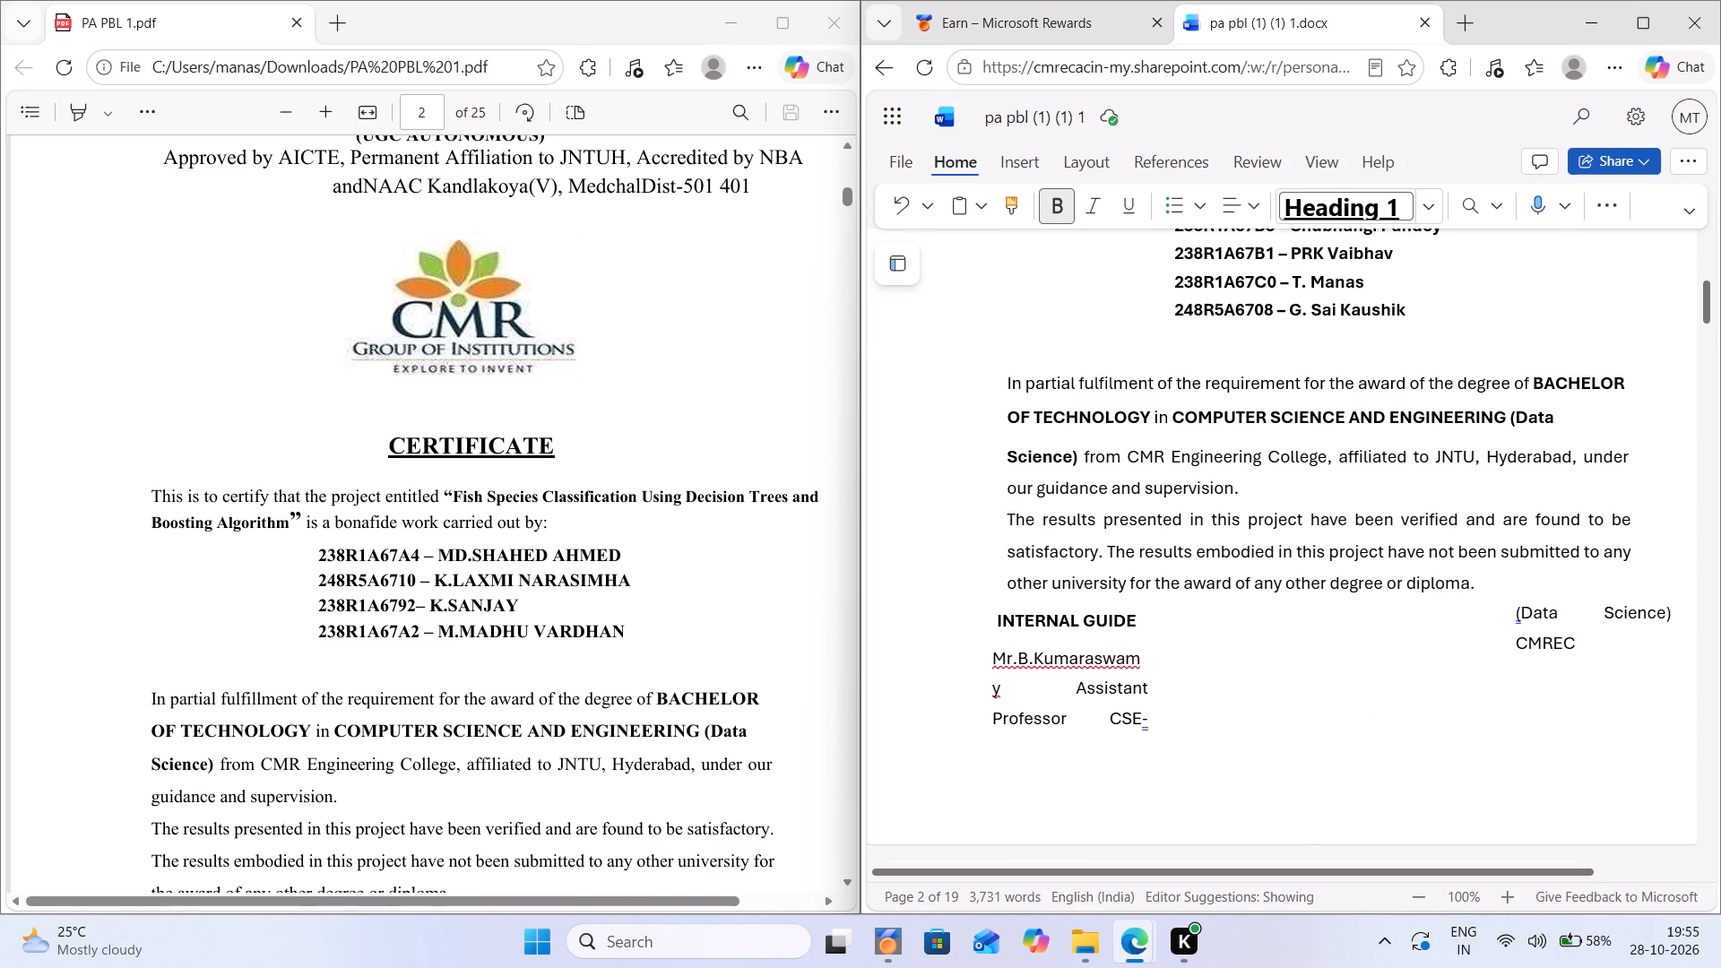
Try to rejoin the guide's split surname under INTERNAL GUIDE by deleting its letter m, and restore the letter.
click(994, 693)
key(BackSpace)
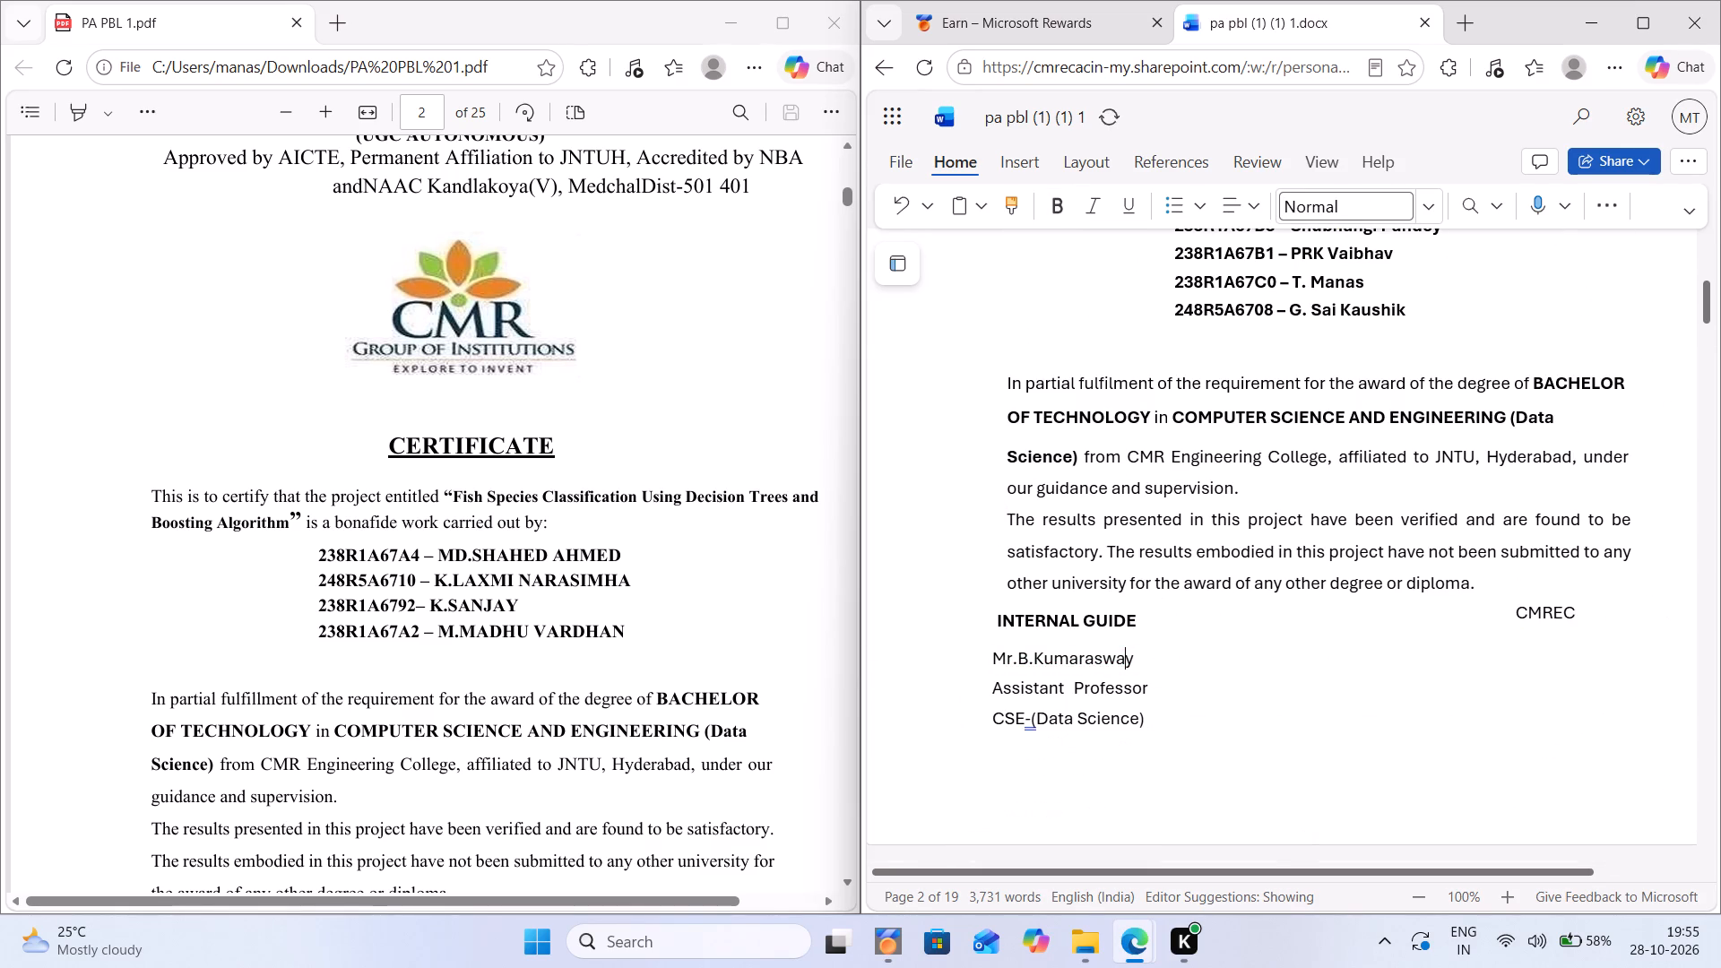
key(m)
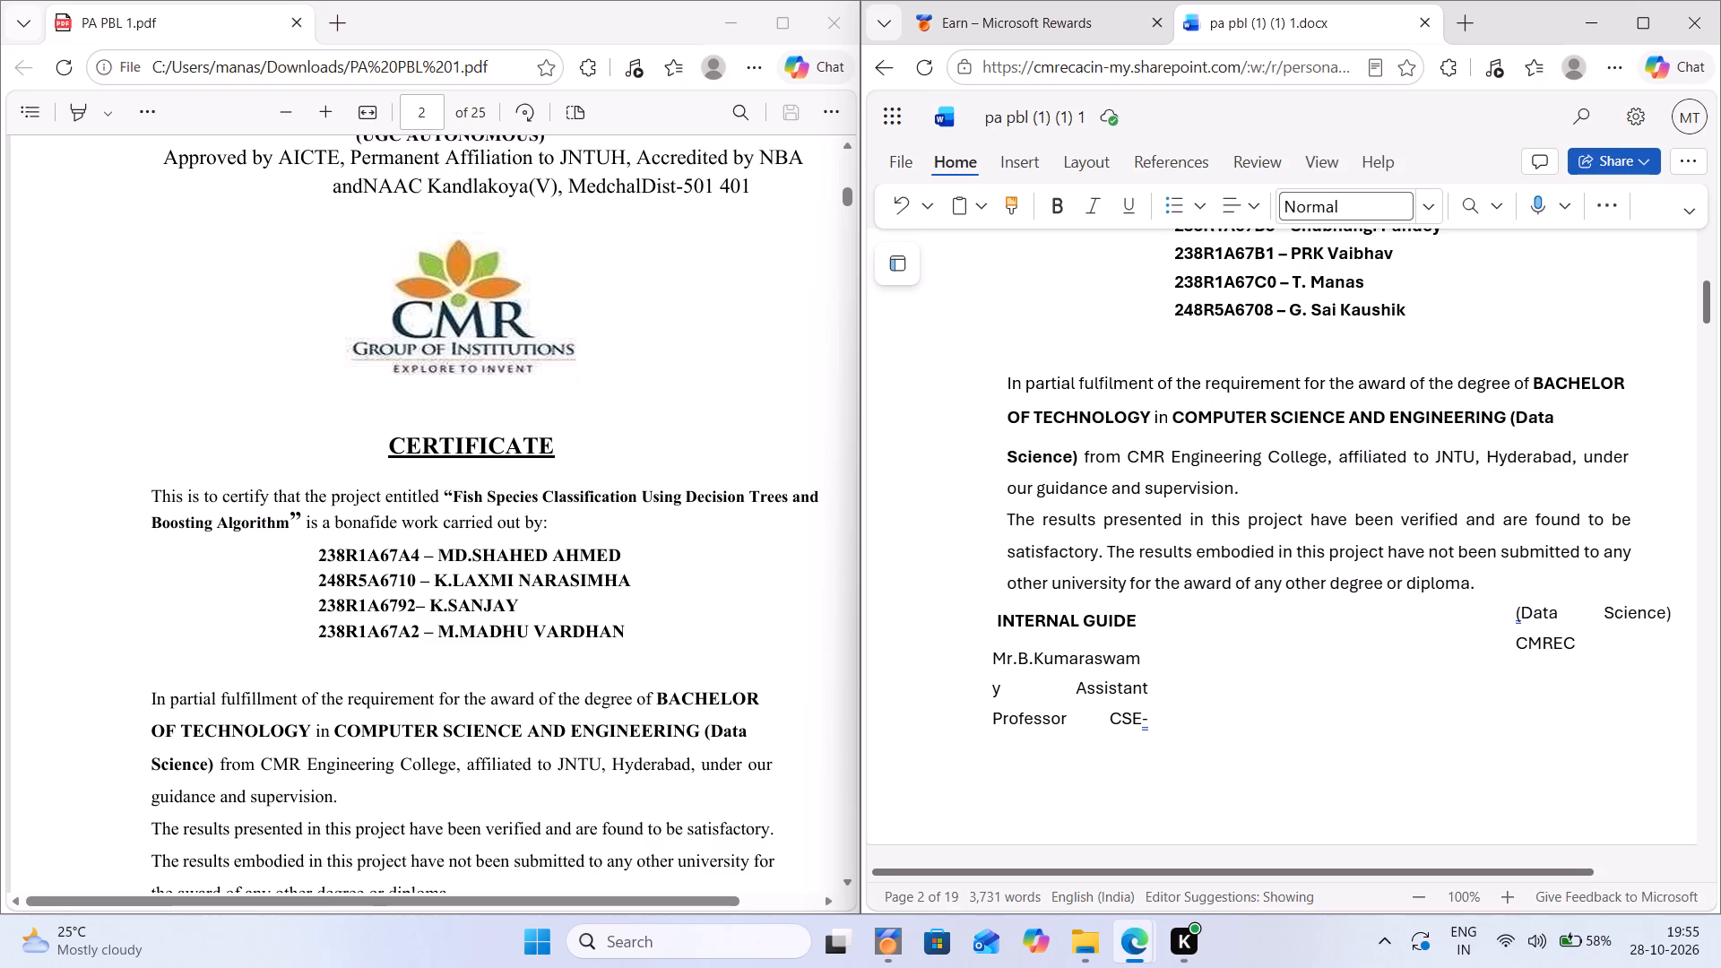
Examine the INTERNAL GUIDE and HOD signature blocks at the bottom of the reference PDF's certificate page.
scroll(443, 653, down, 11)
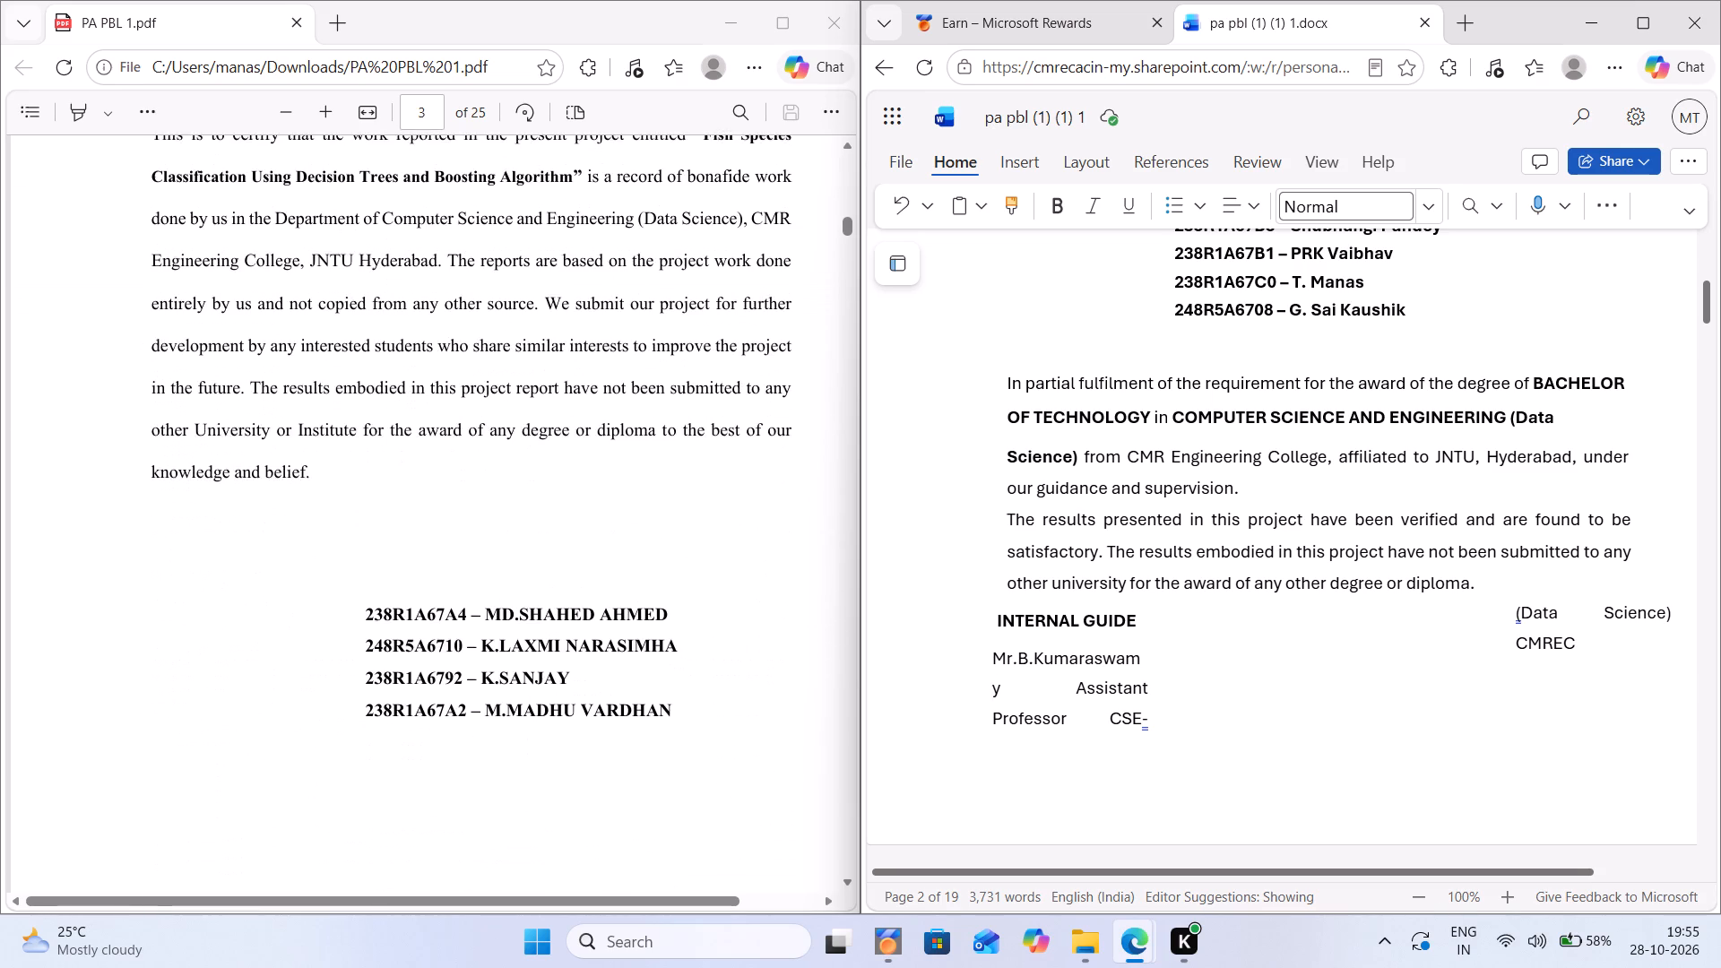
scroll(426, 644, down, 3)
scroll(426, 644, up, 10)
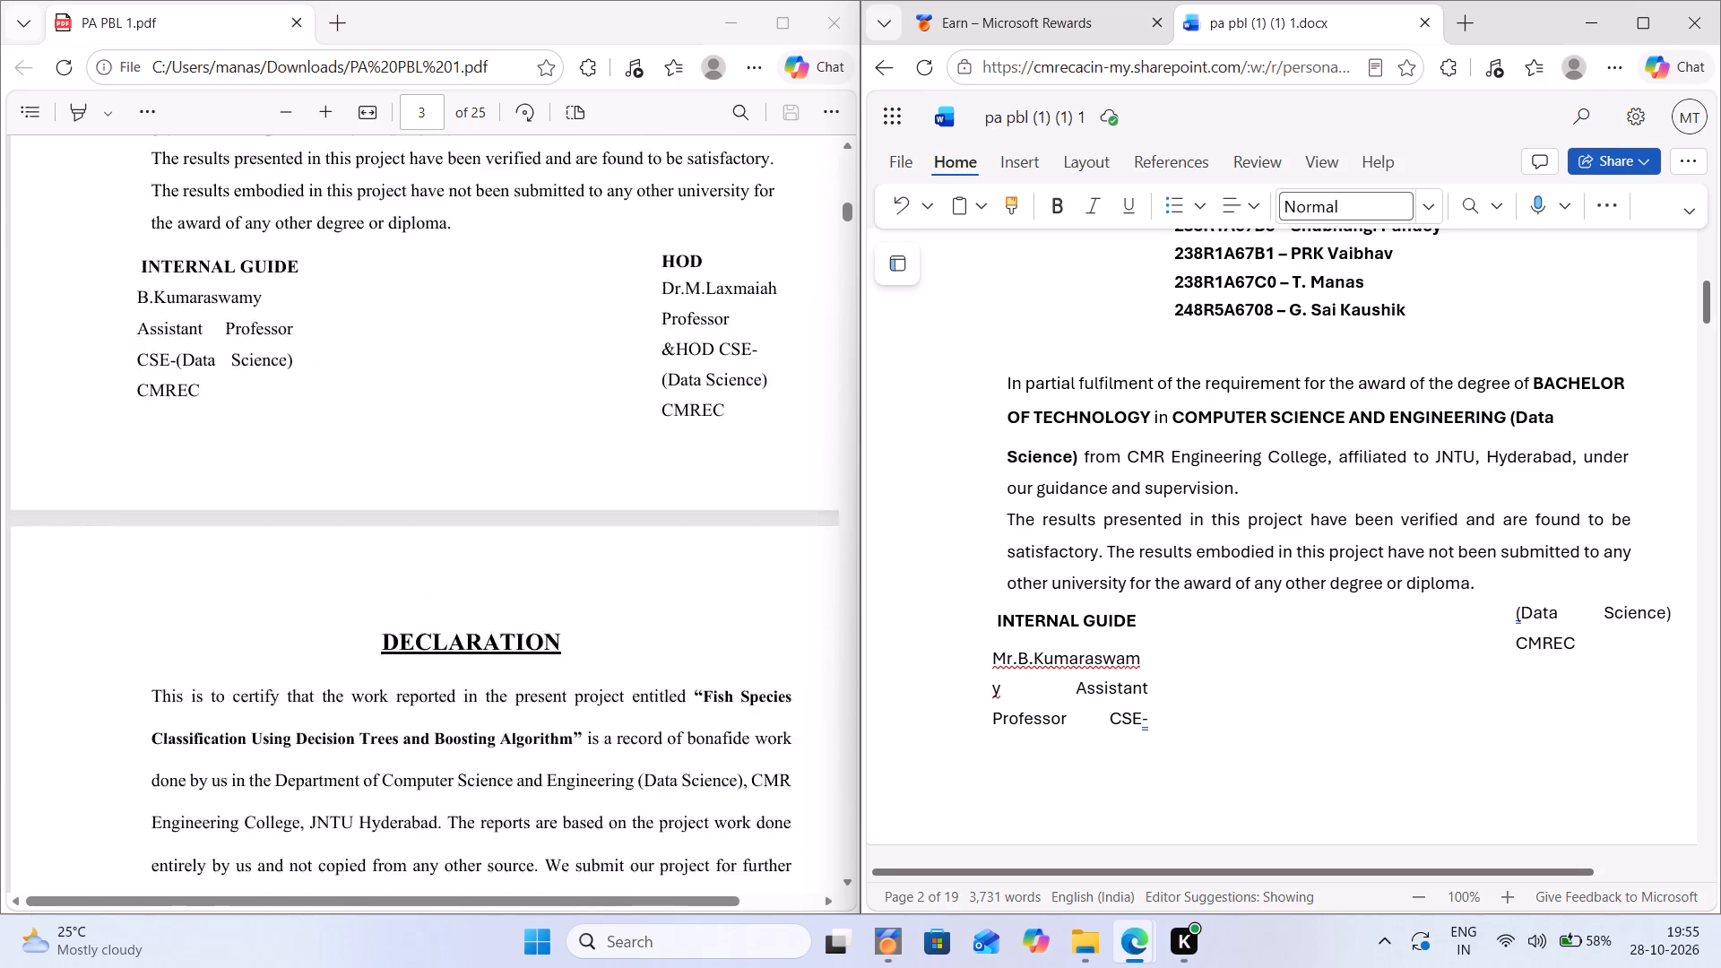
scroll(466, 597, up, 1)
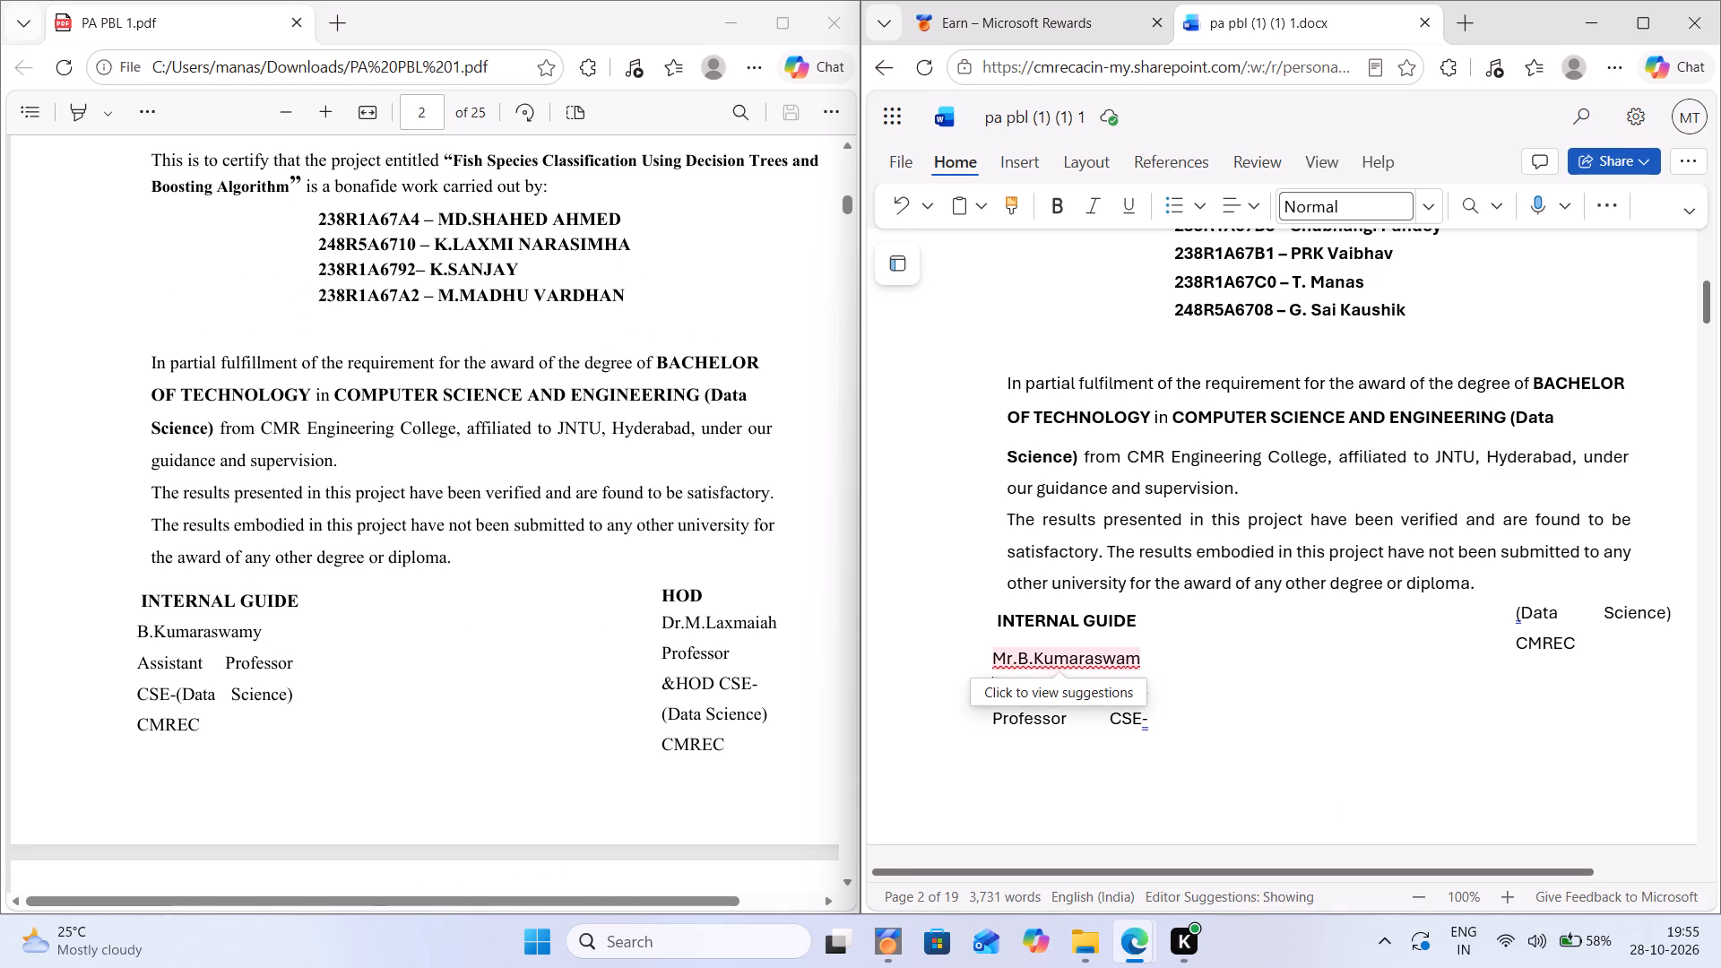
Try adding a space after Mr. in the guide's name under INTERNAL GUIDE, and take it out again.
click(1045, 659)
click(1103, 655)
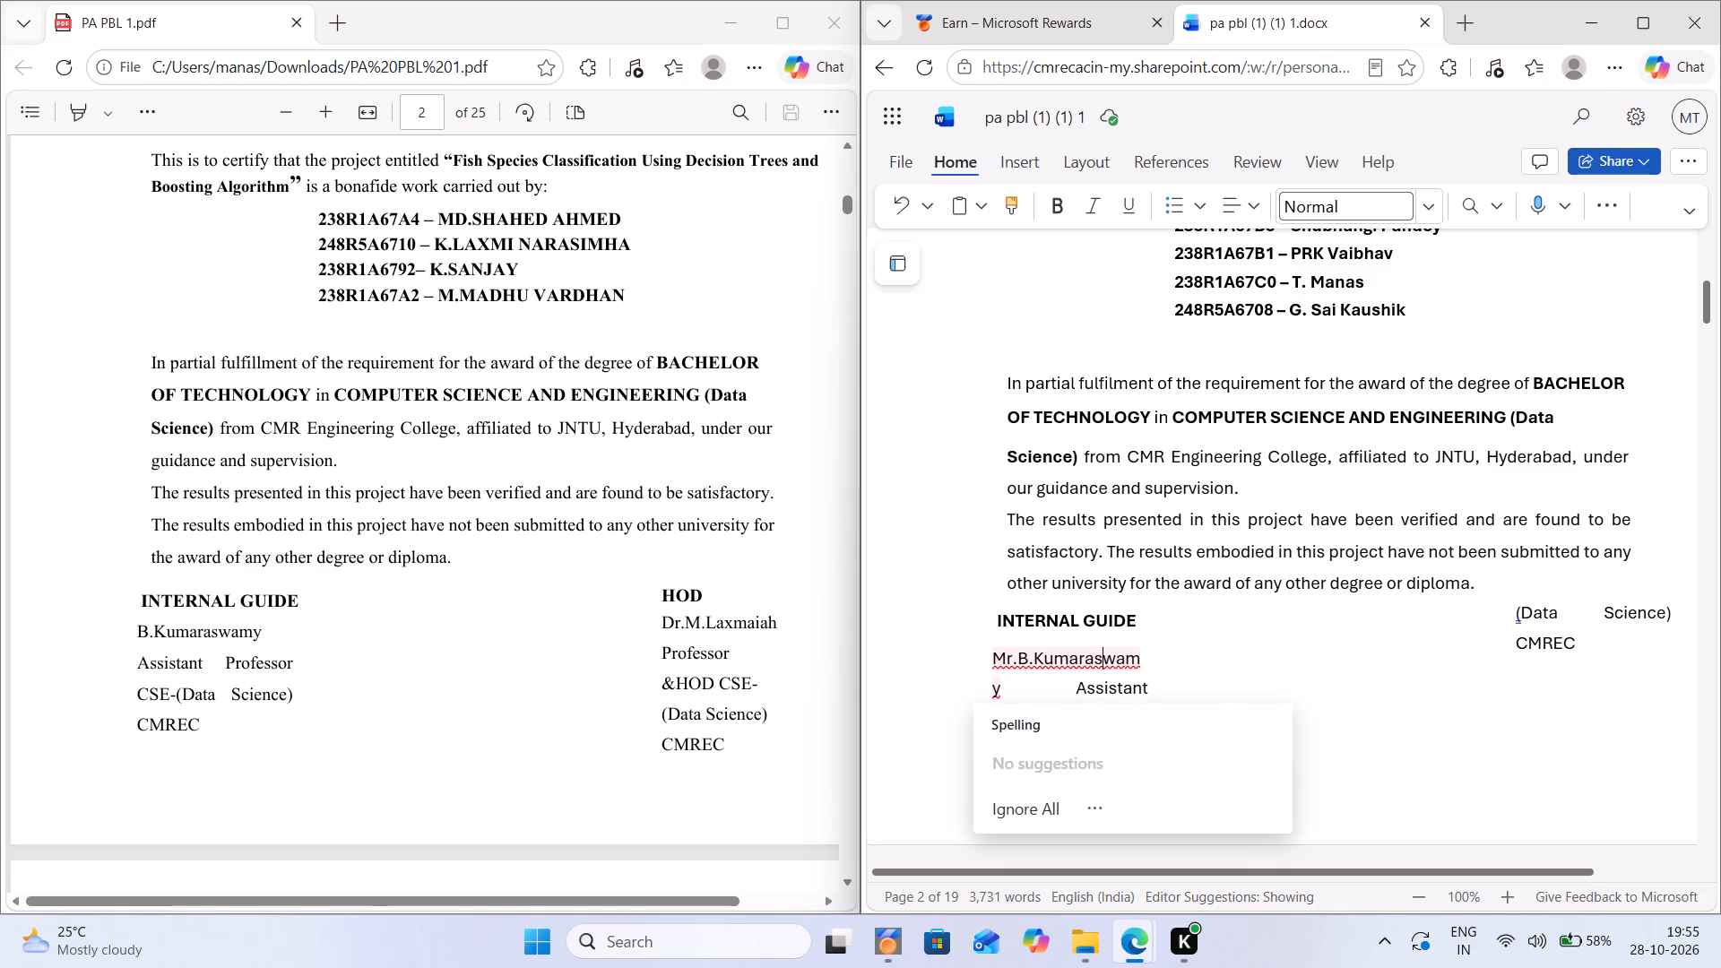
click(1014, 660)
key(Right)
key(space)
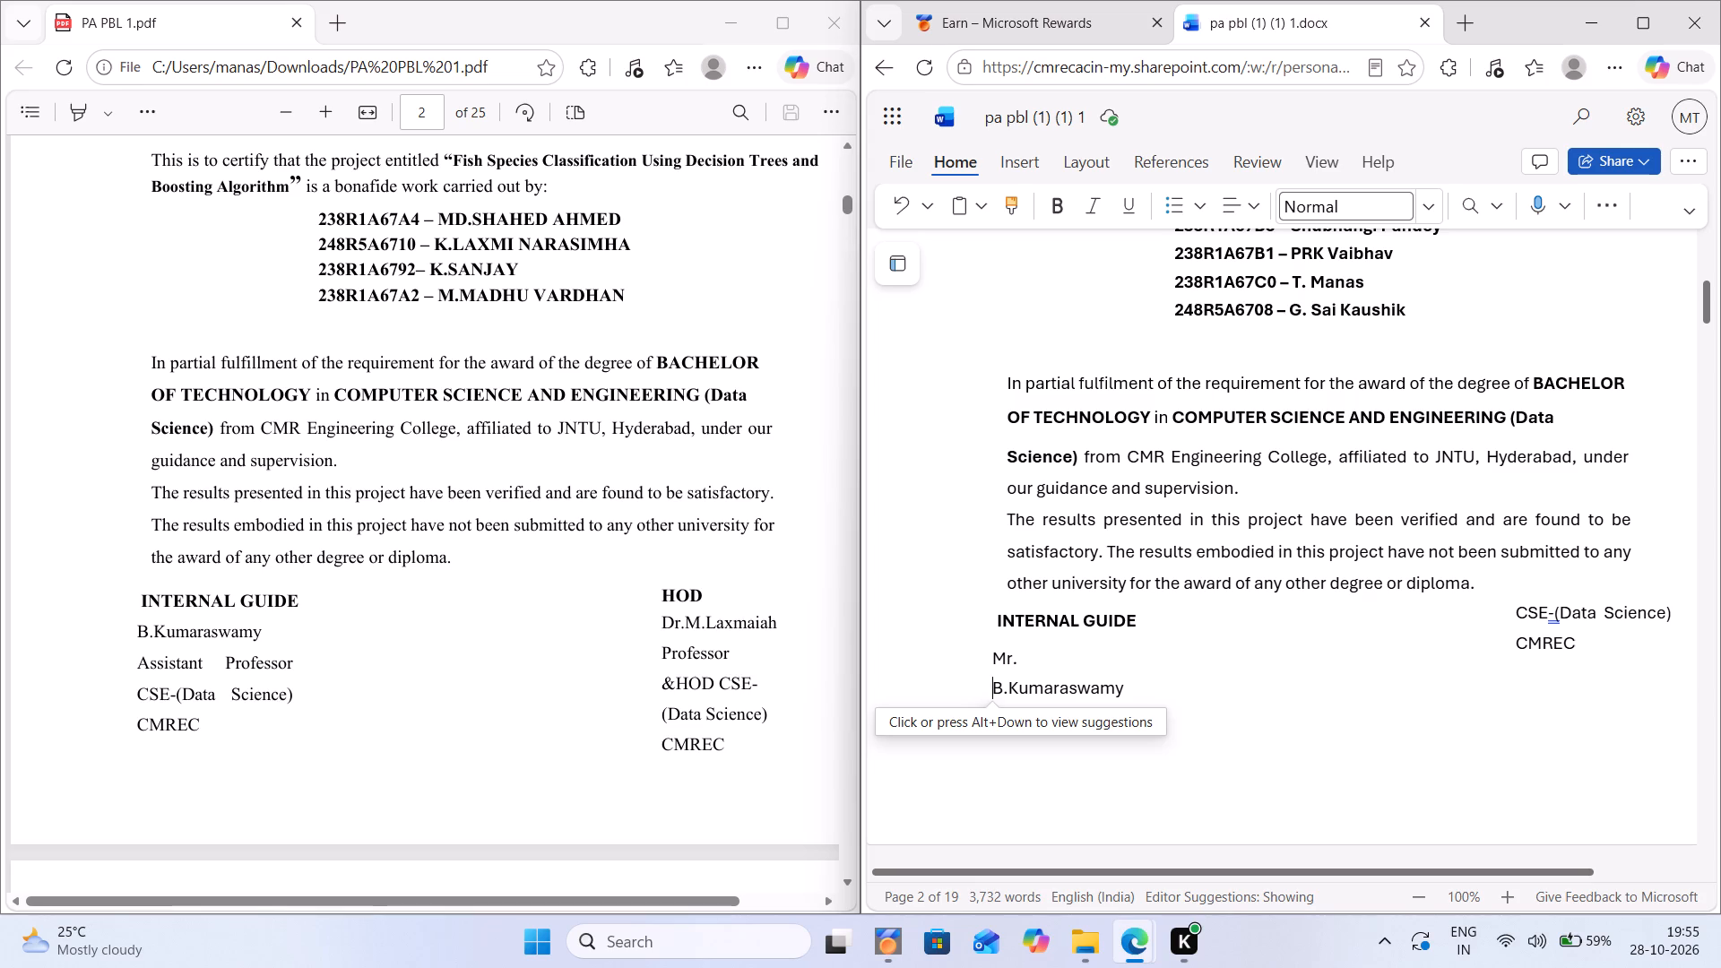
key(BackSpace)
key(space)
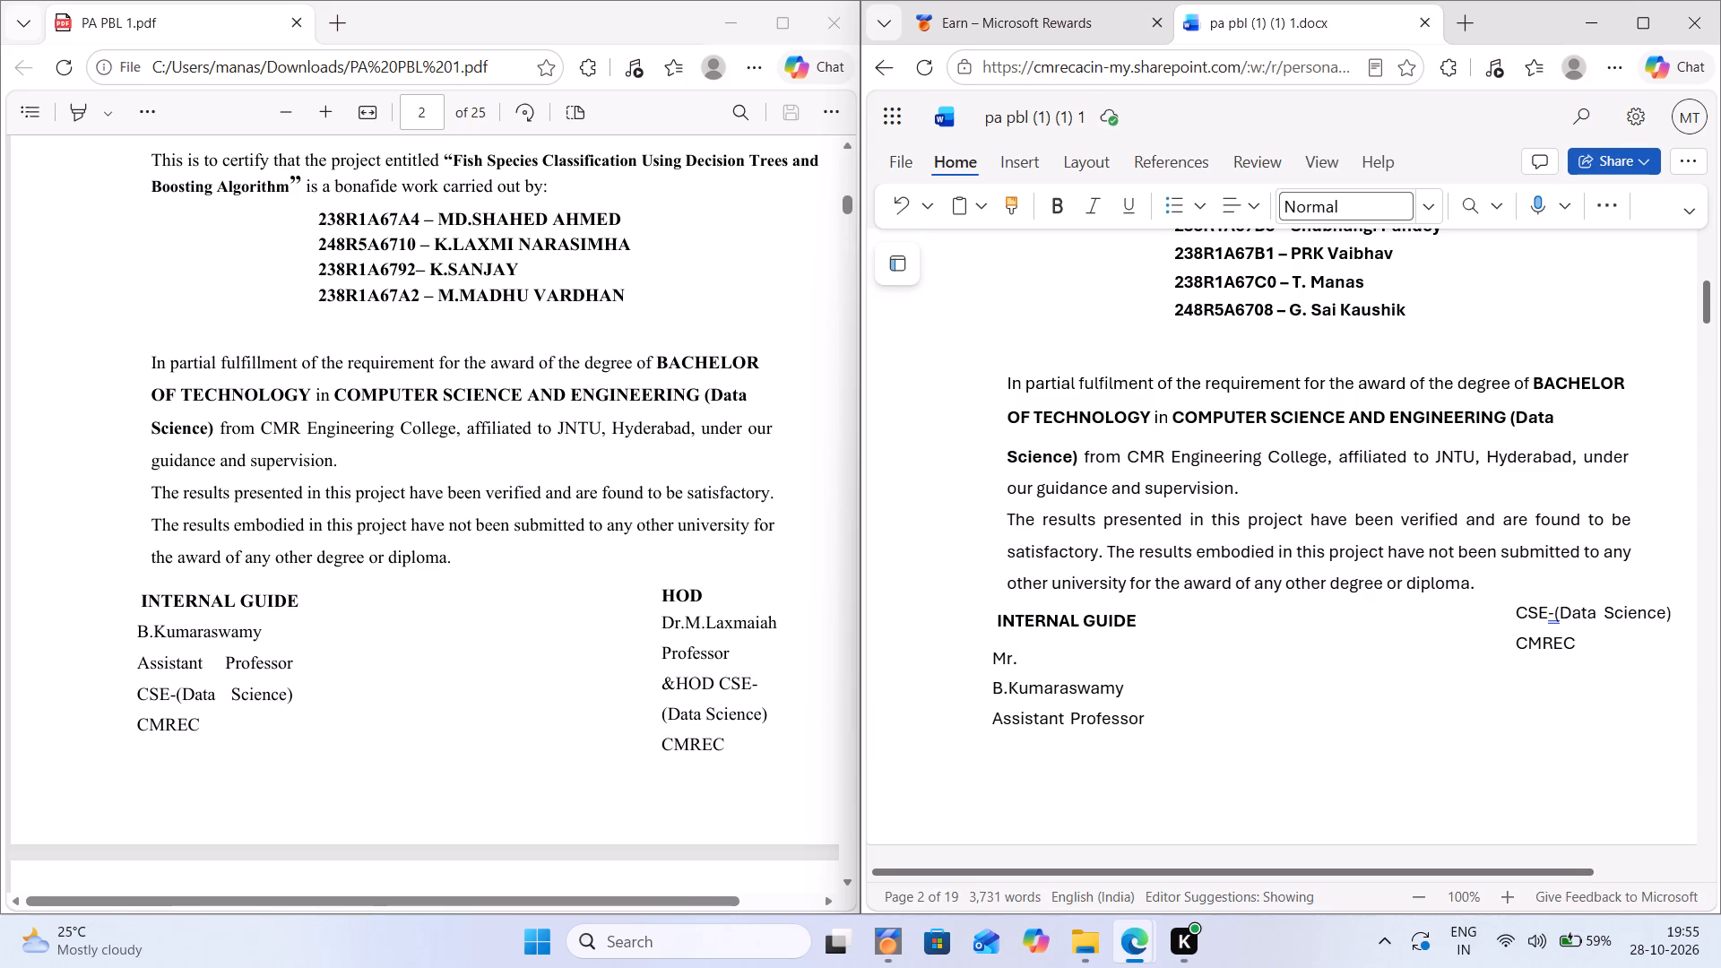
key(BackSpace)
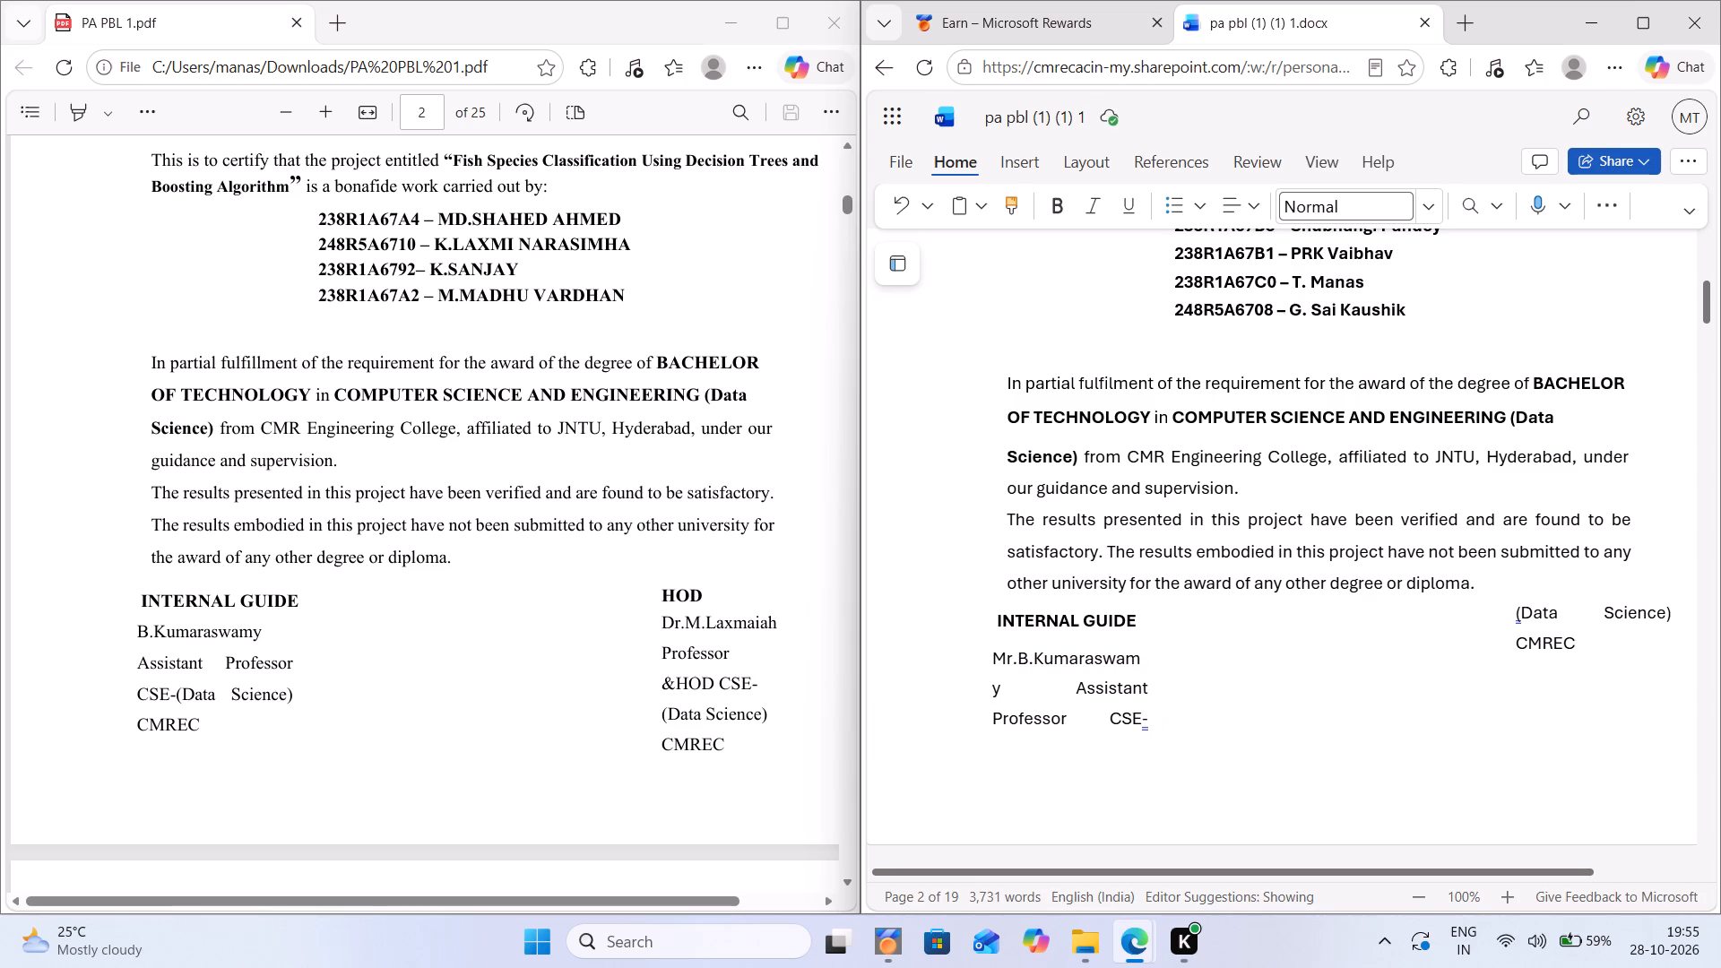
Delete the guide's details and the HOD block that follow the INTERNAL GUIDE heading on the certificate page.
scroll(1283, 647, down, 4)
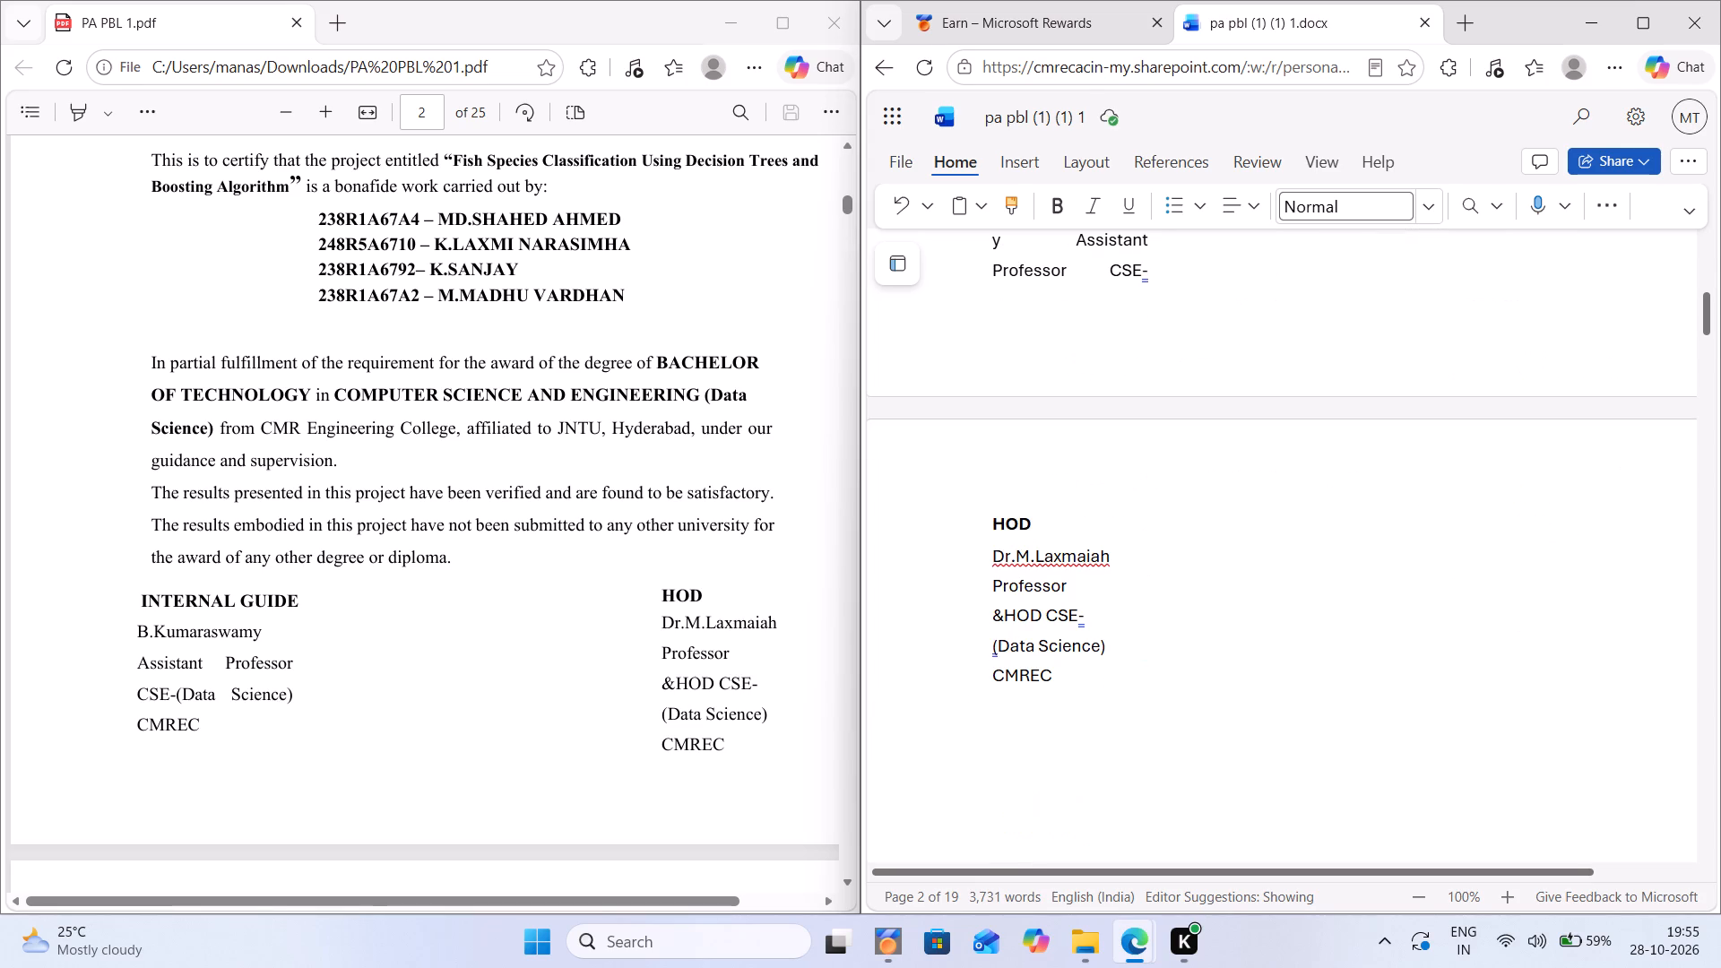
scroll(1138, 540, up, 2)
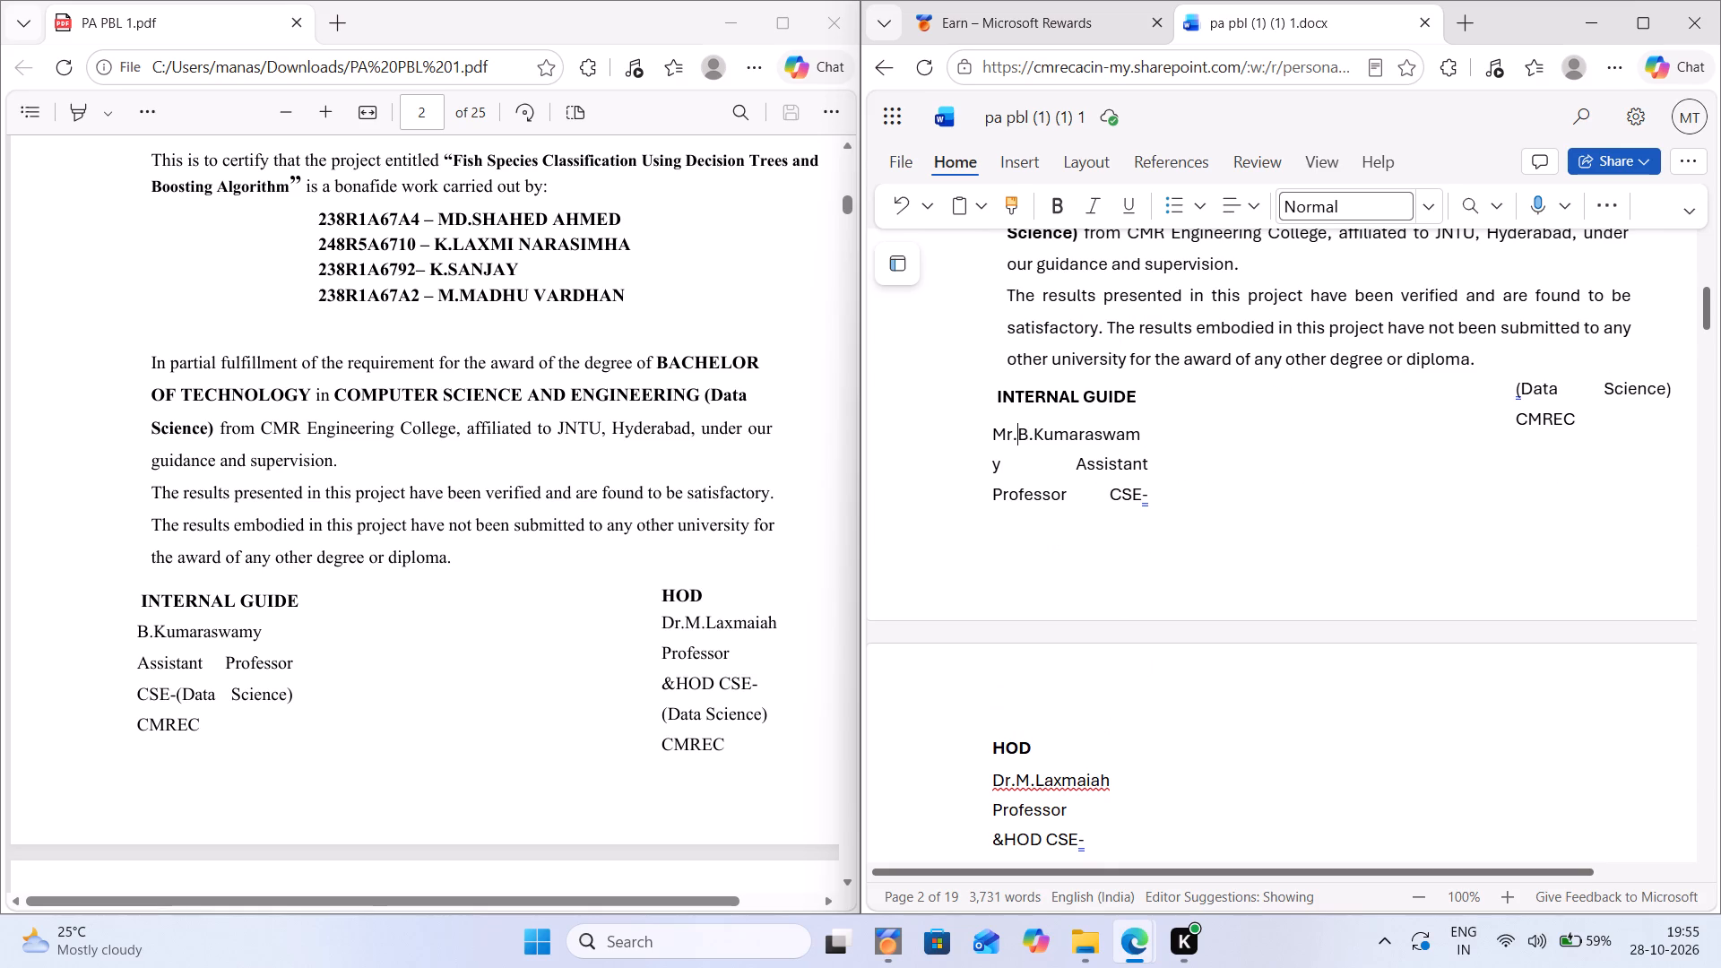
scroll(999, 670, down, 2)
scroll(1048, 592, up, 2)
drag(988, 425, 1185, 511)
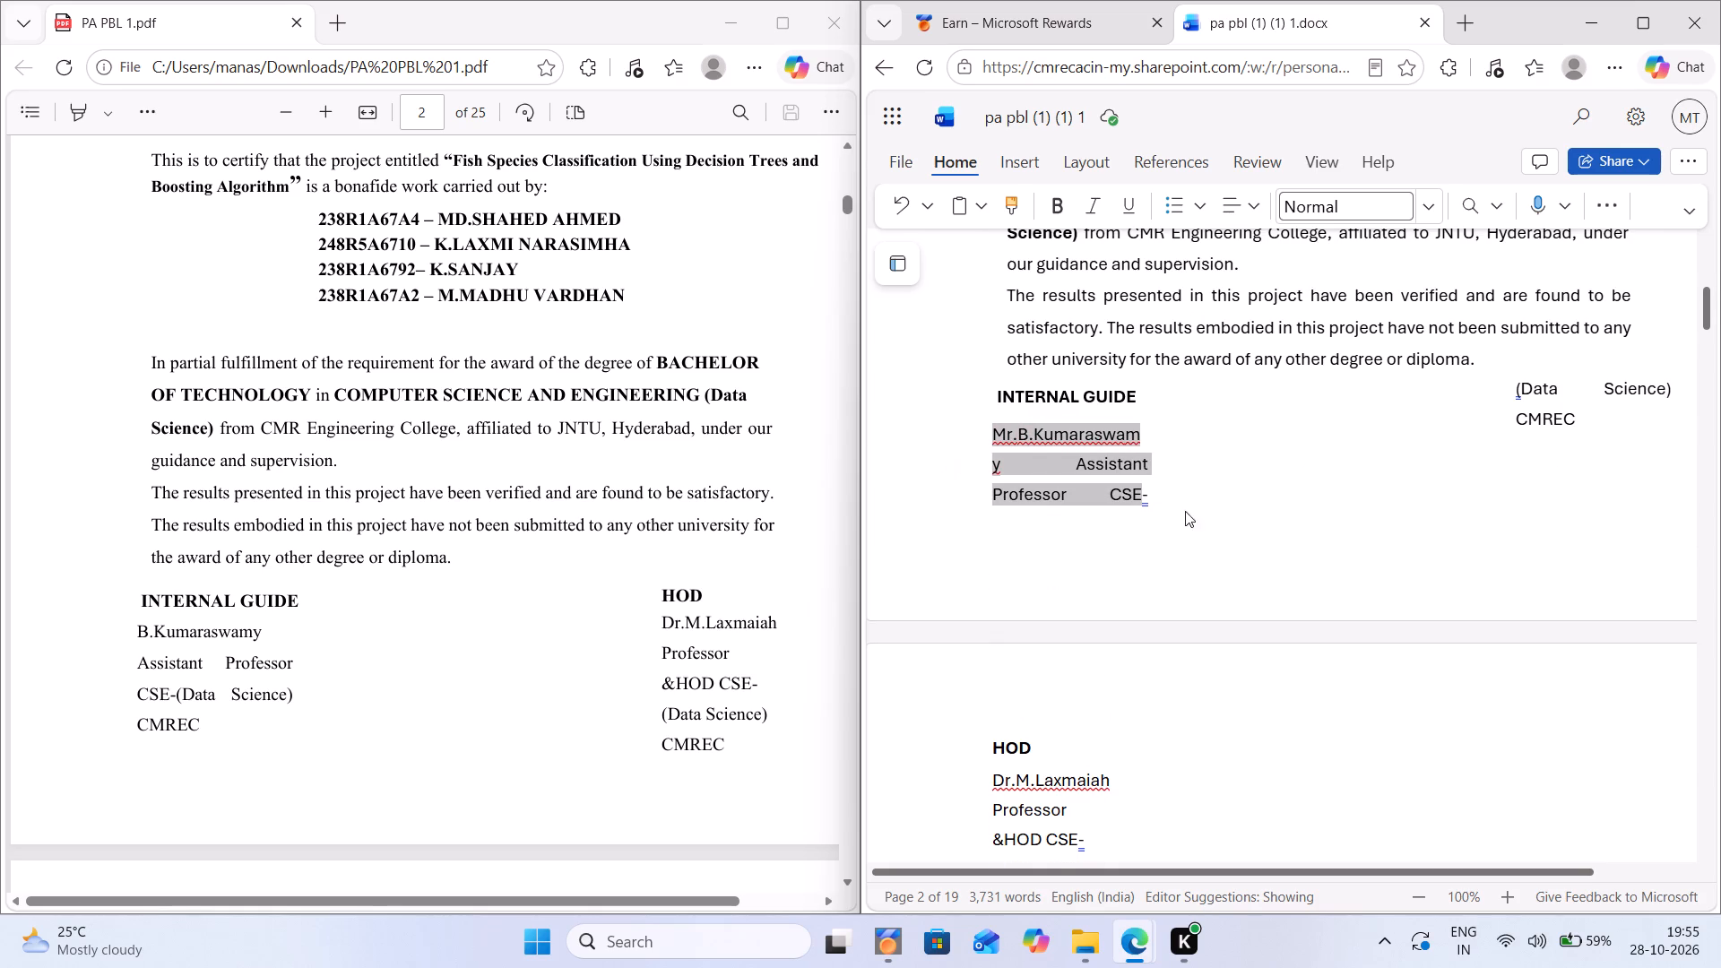
drag(1185, 511, 1587, 617)
drag(1587, 617, 1100, 841)
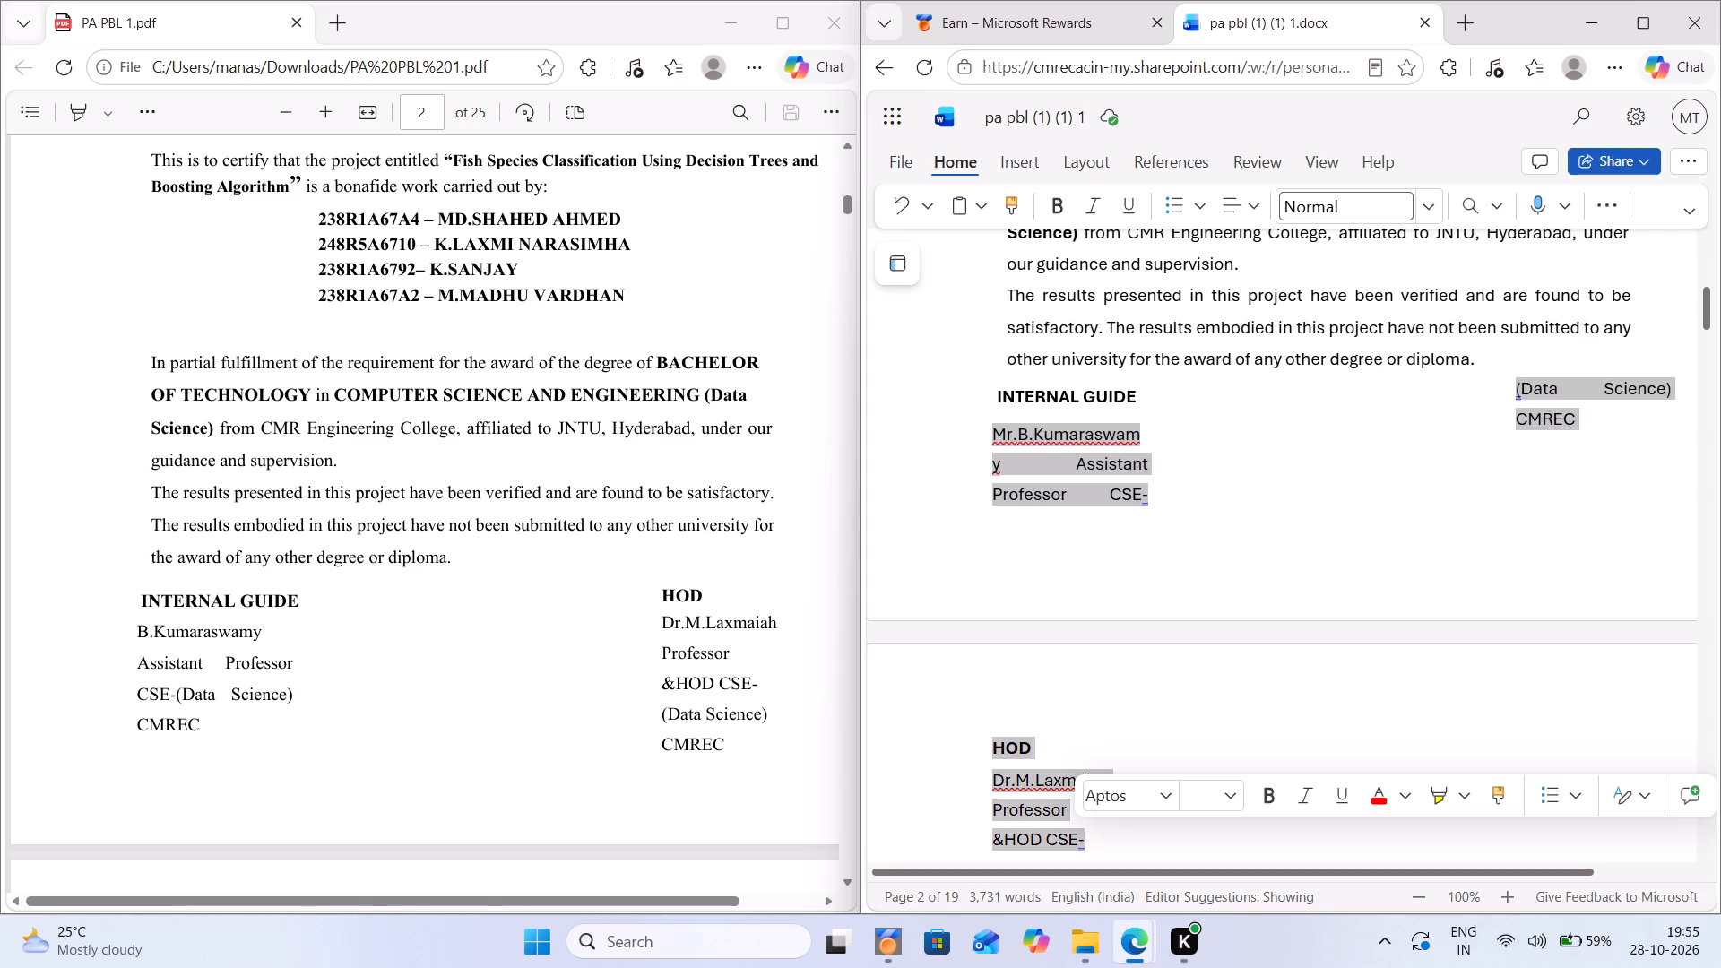
scroll(1120, 679, down, 5)
scroll(1118, 610, up, 5)
click(1133, 605)
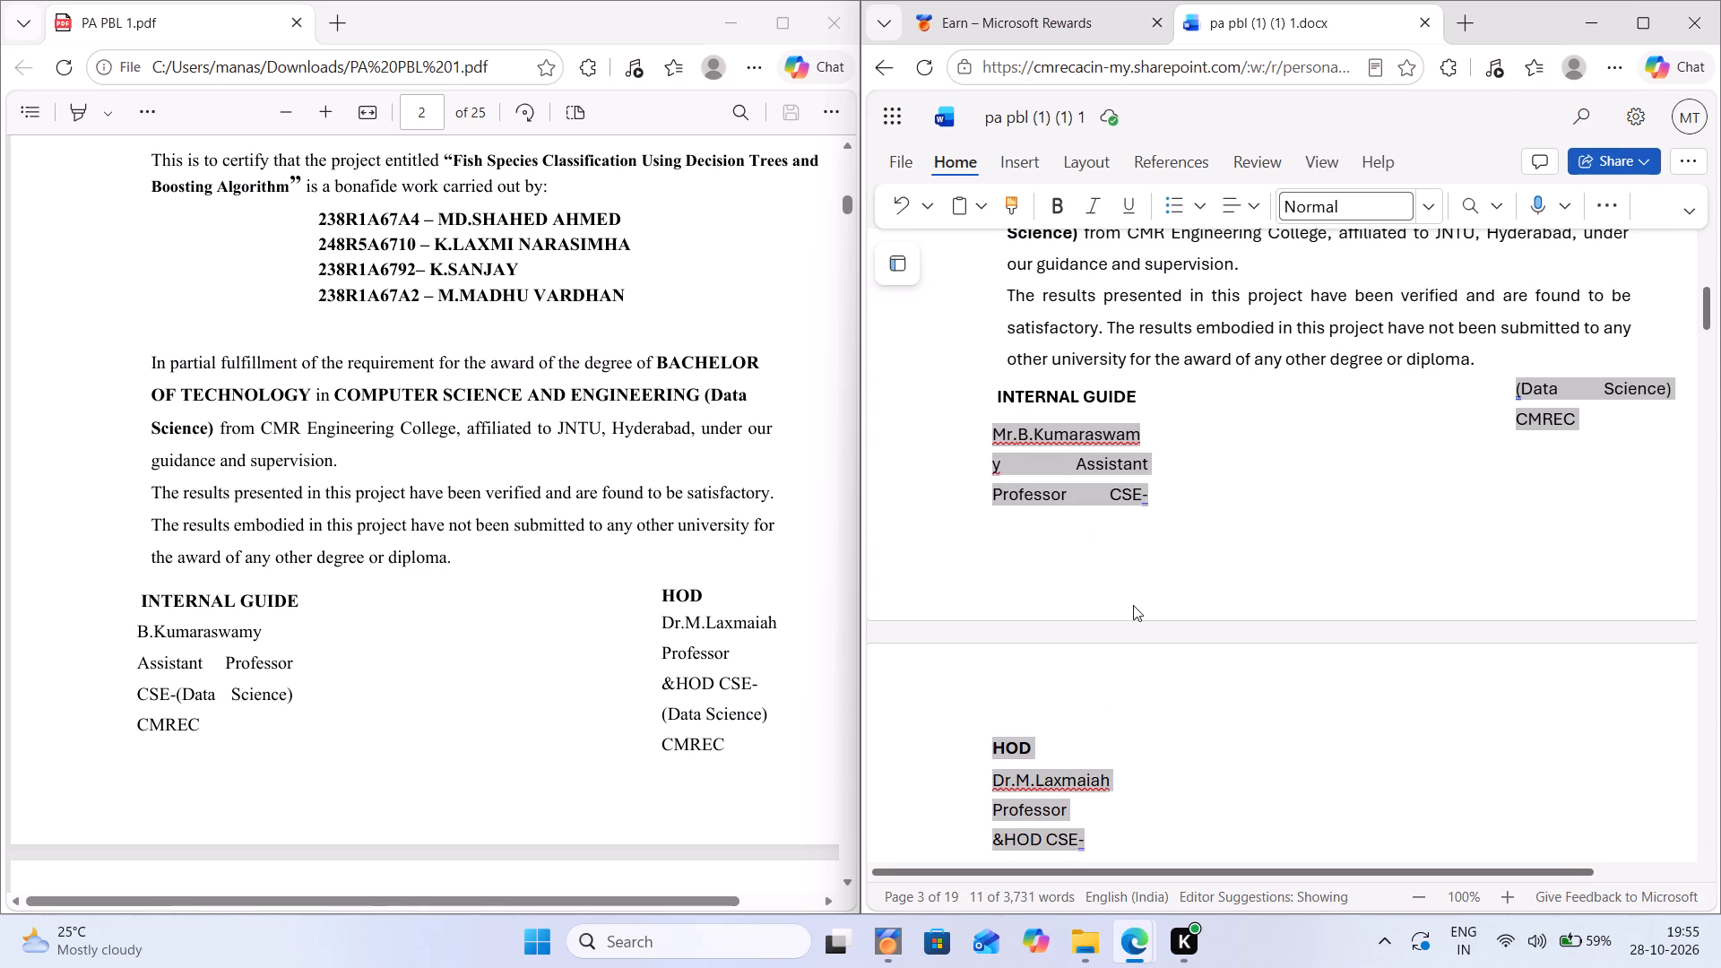
drag(988, 424, 1071, 507)
scroll(1042, 534, down, 5)
key(BackSpace)
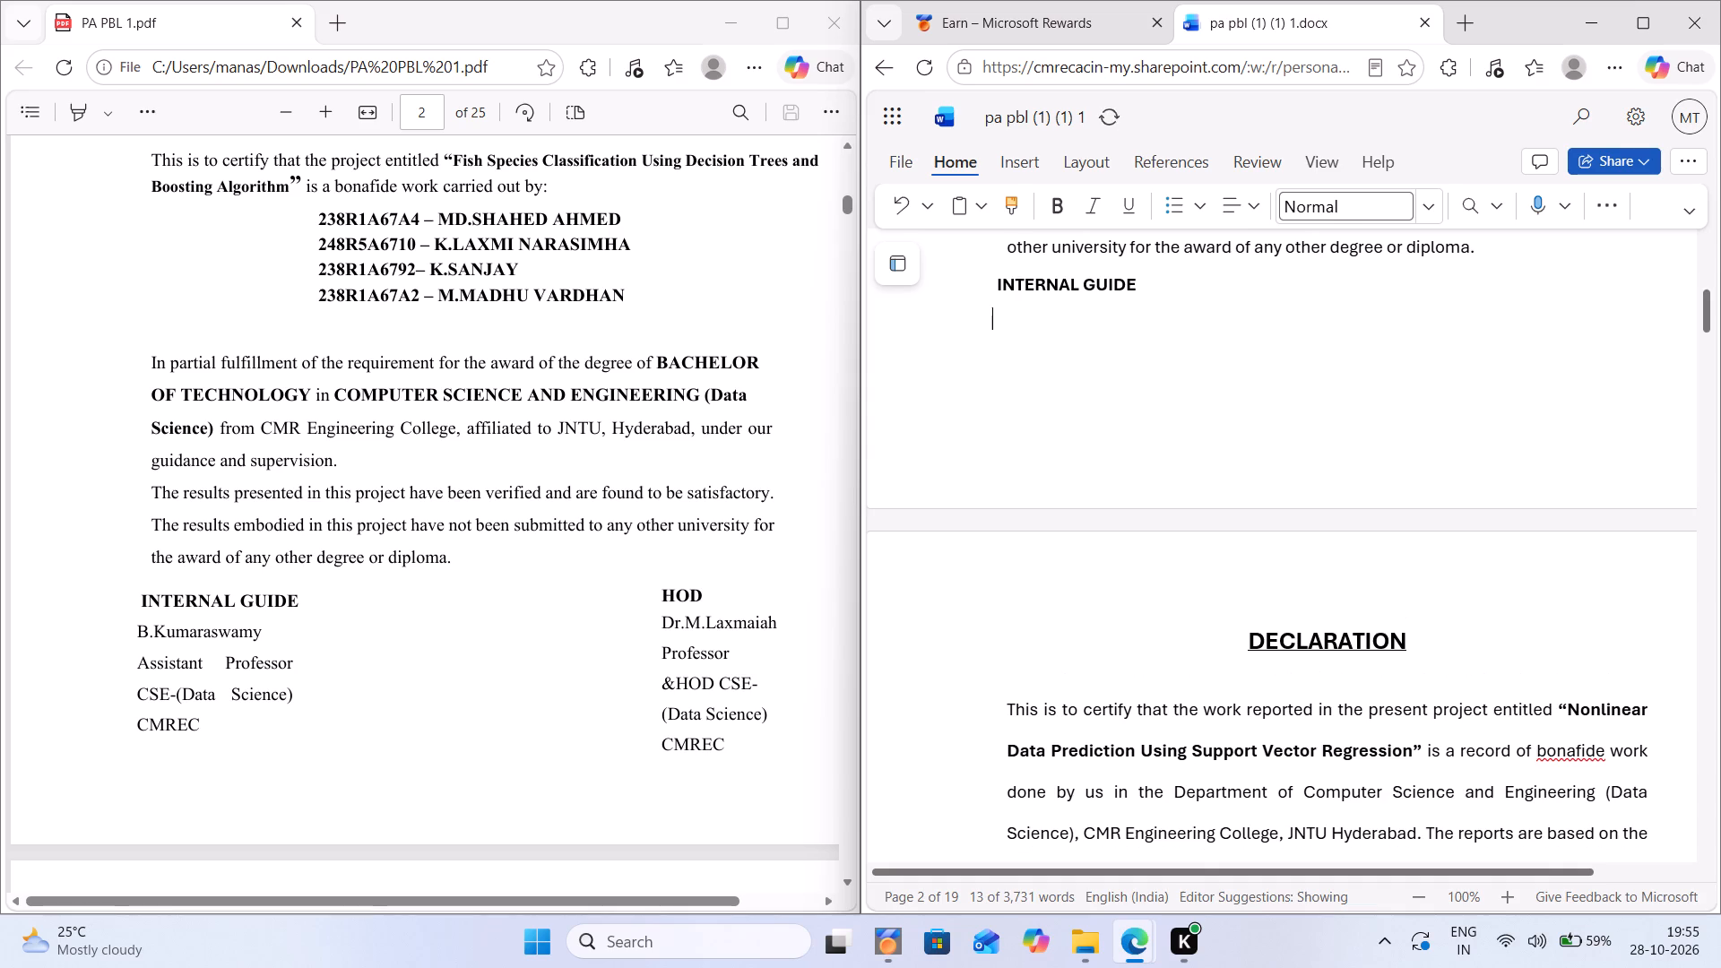
Copy the guide's name from the reference PDF's certificate page and place it after "Mr. " under INTERNAL GUIDE in the report.
scroll(1071, 507, up, 3)
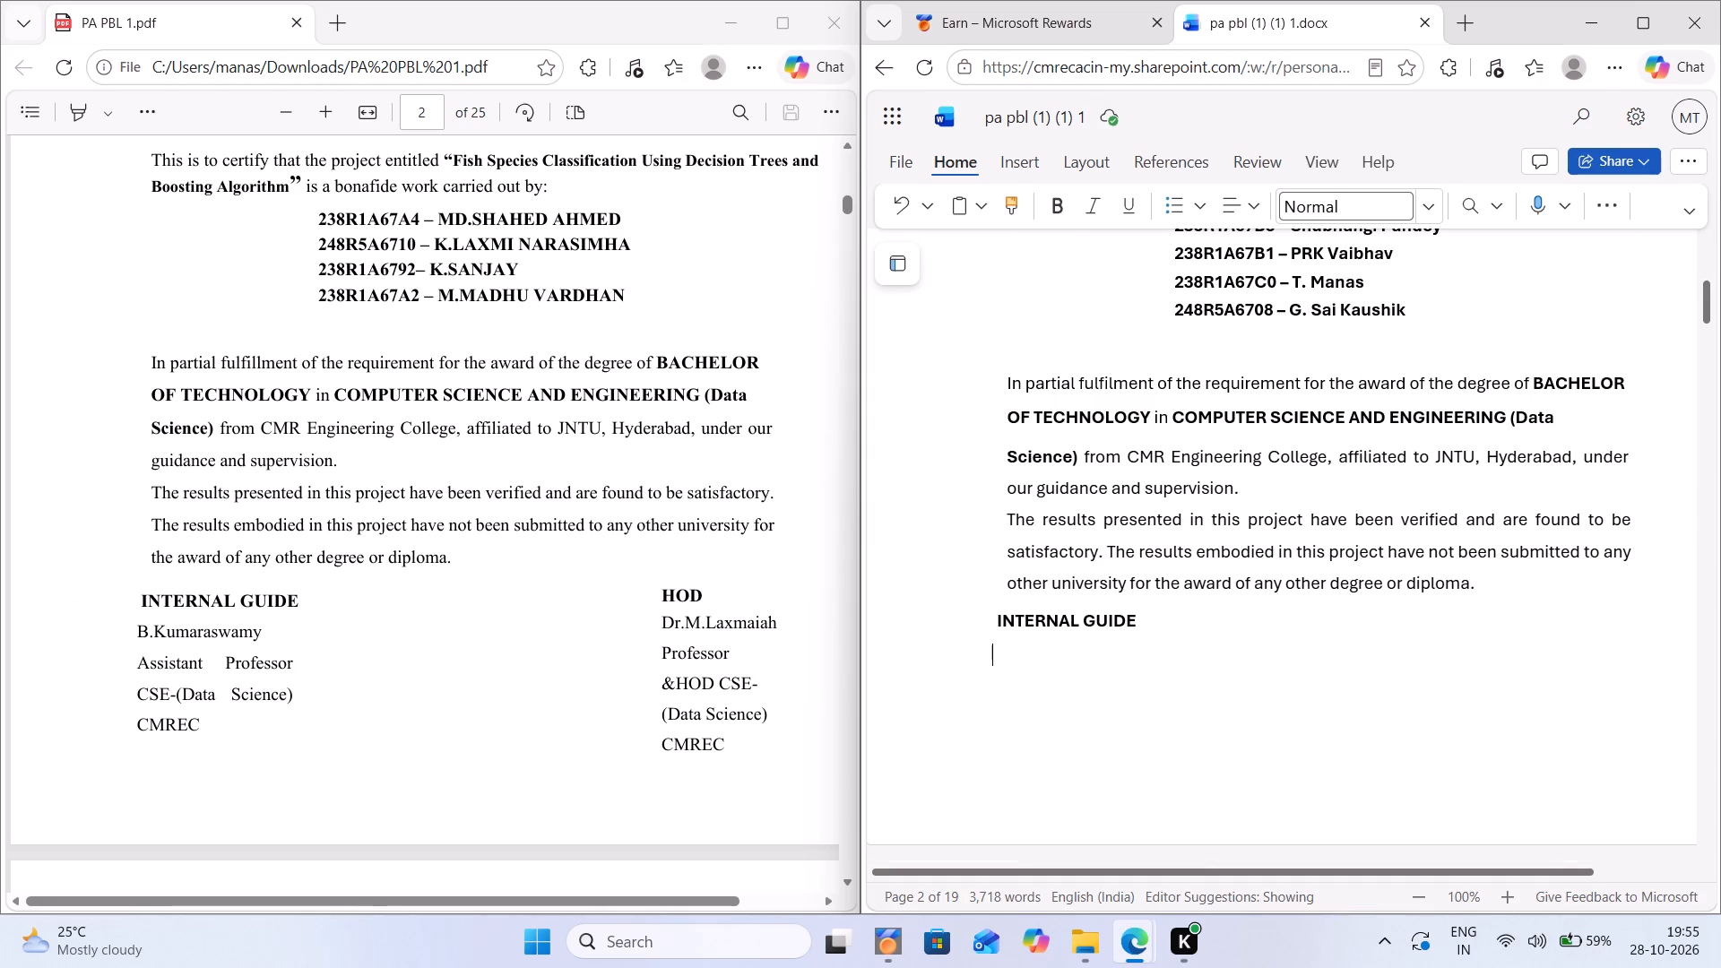
drag(128, 629, 172, 629)
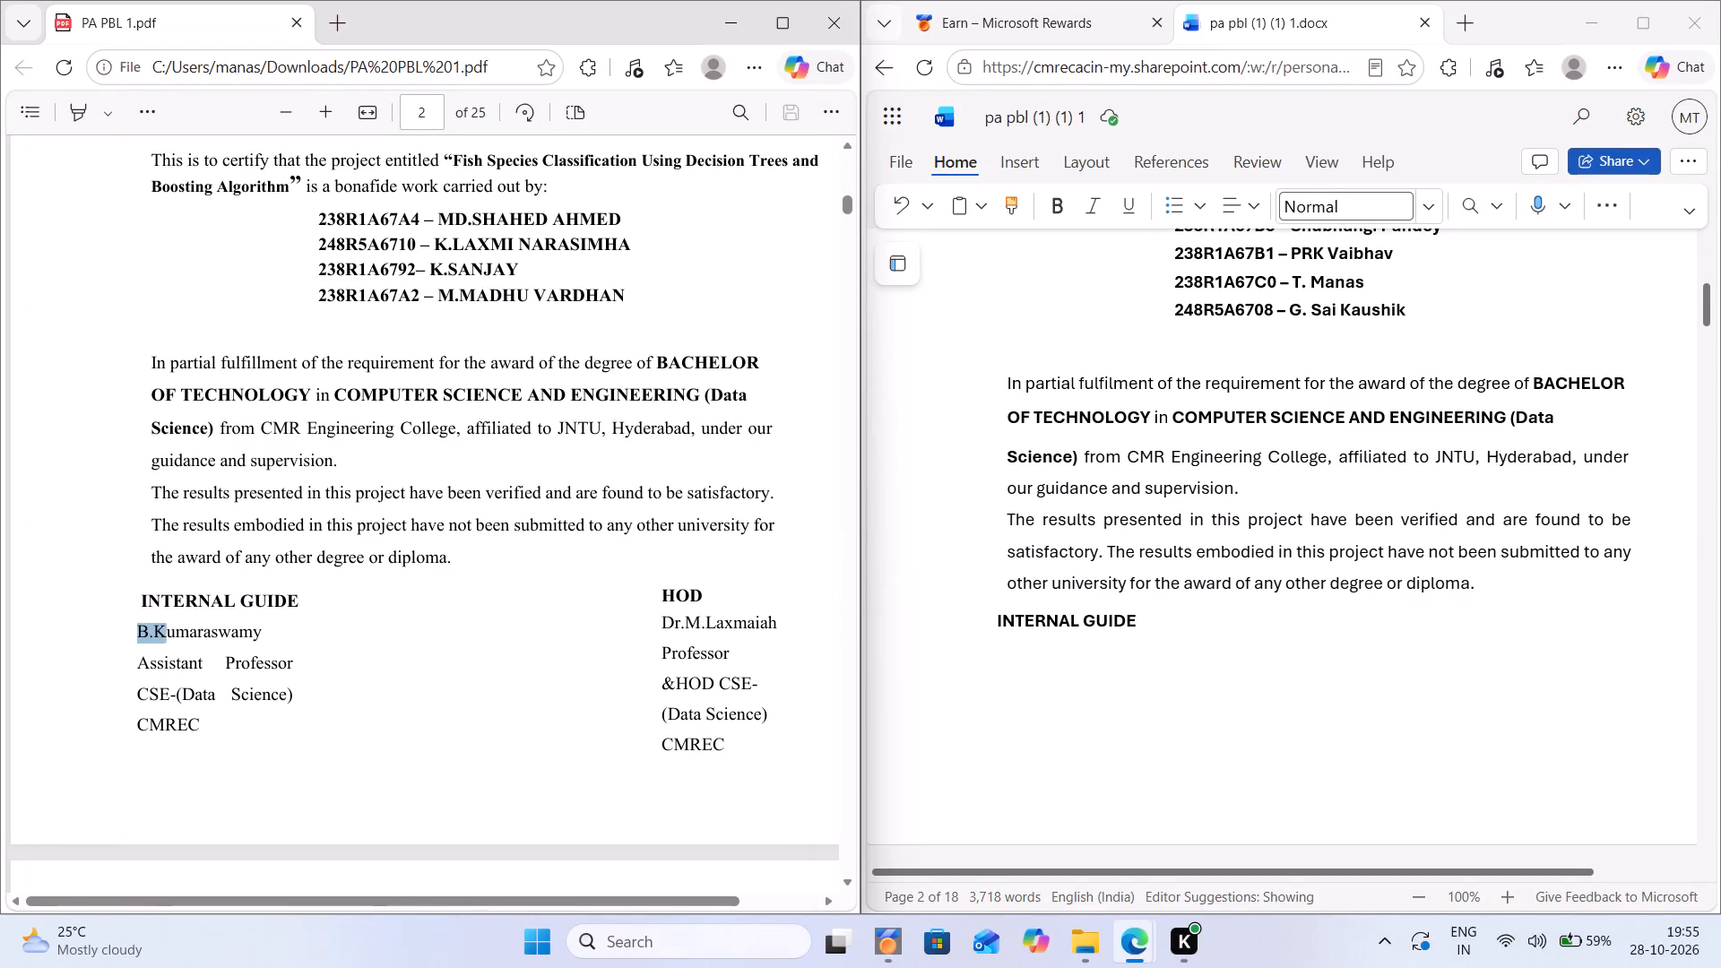
drag(172, 629, 278, 629)
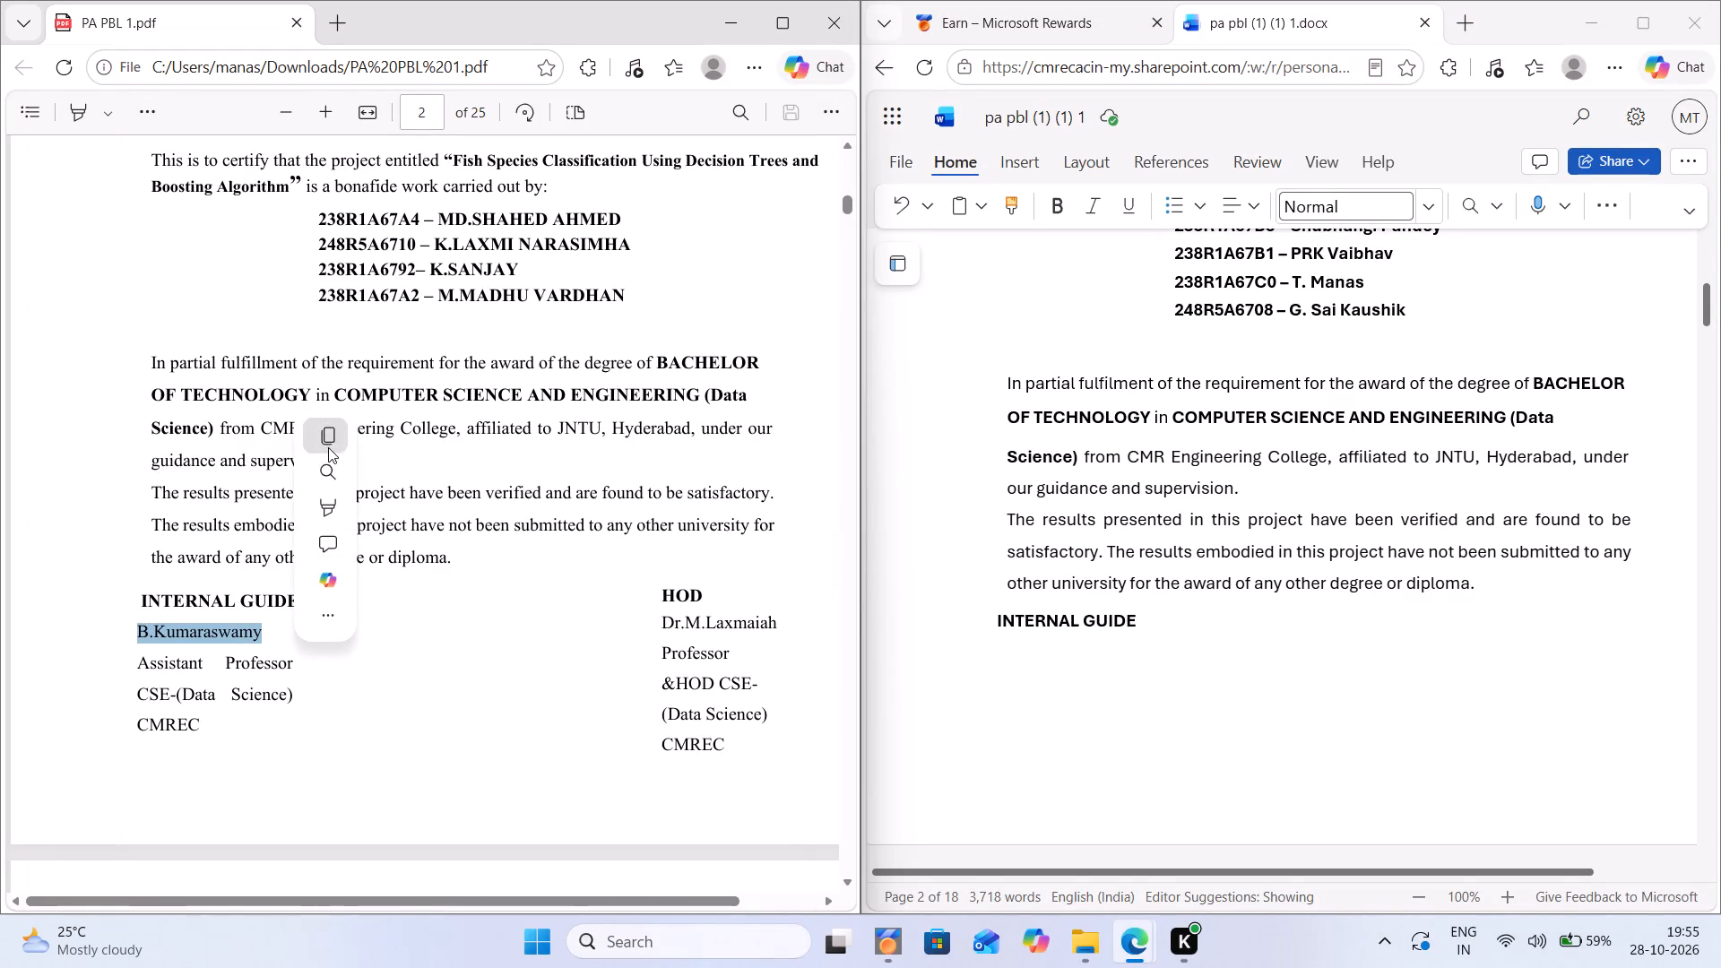
click(328, 447)
click(1033, 641)
text(mr)
key(BackSpace)
key(BackSpace)
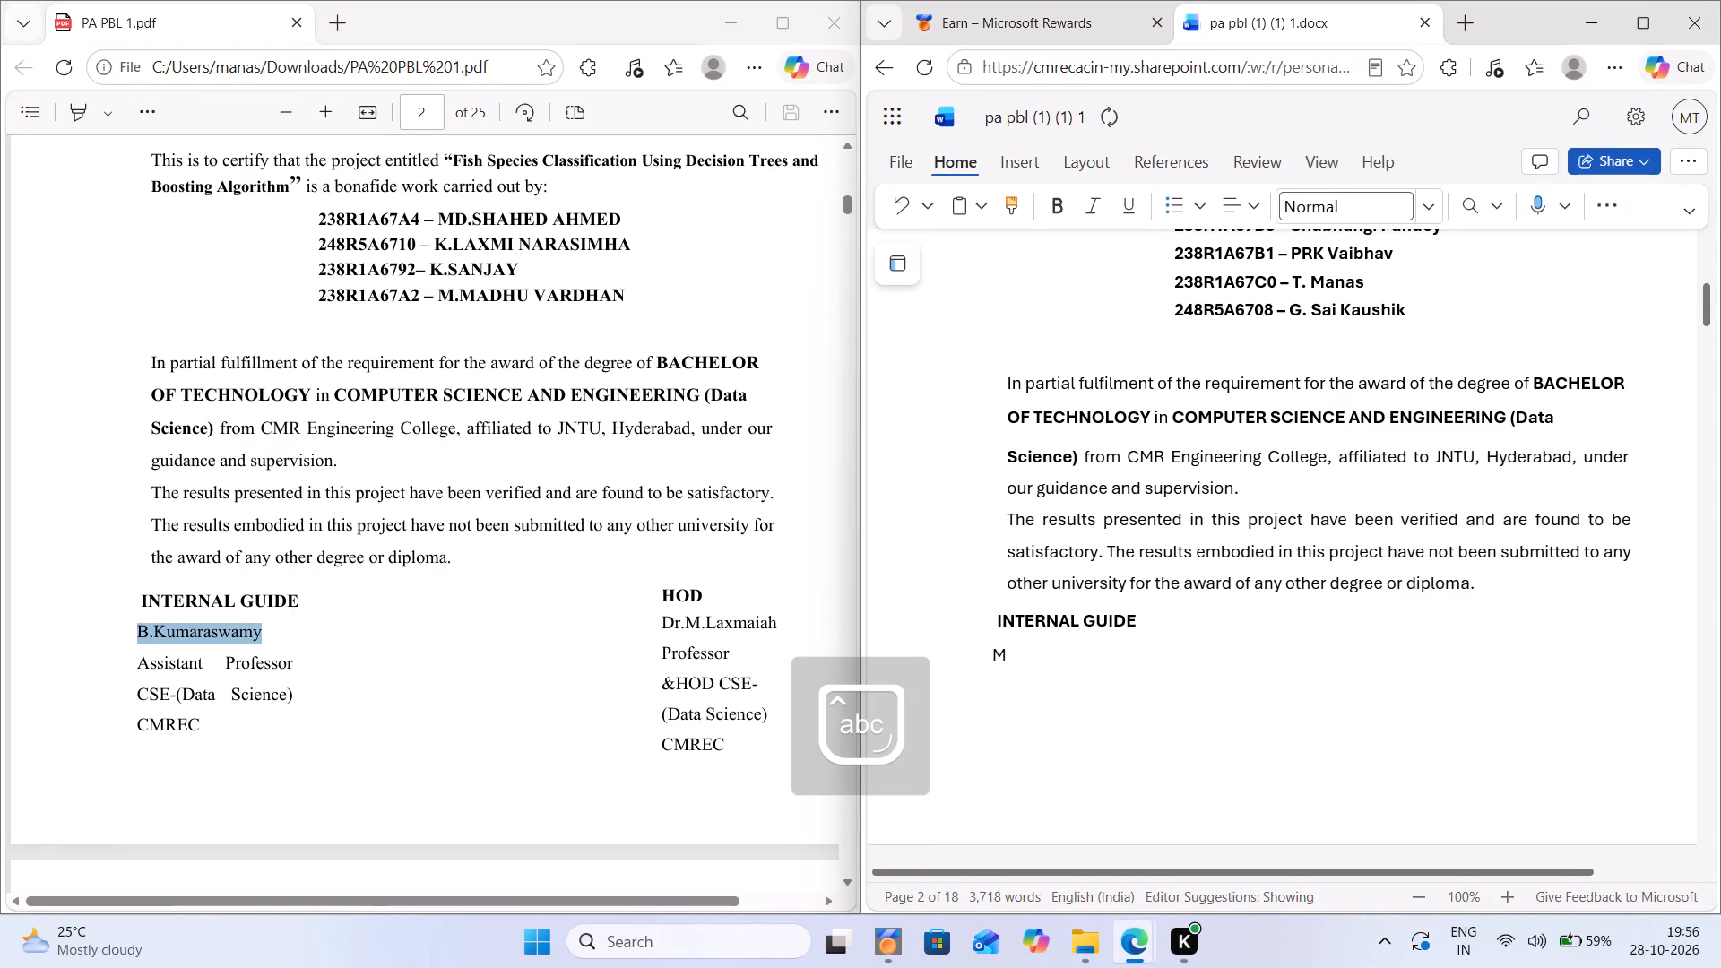
text(r.)
key(space)
key(ctrl+v)
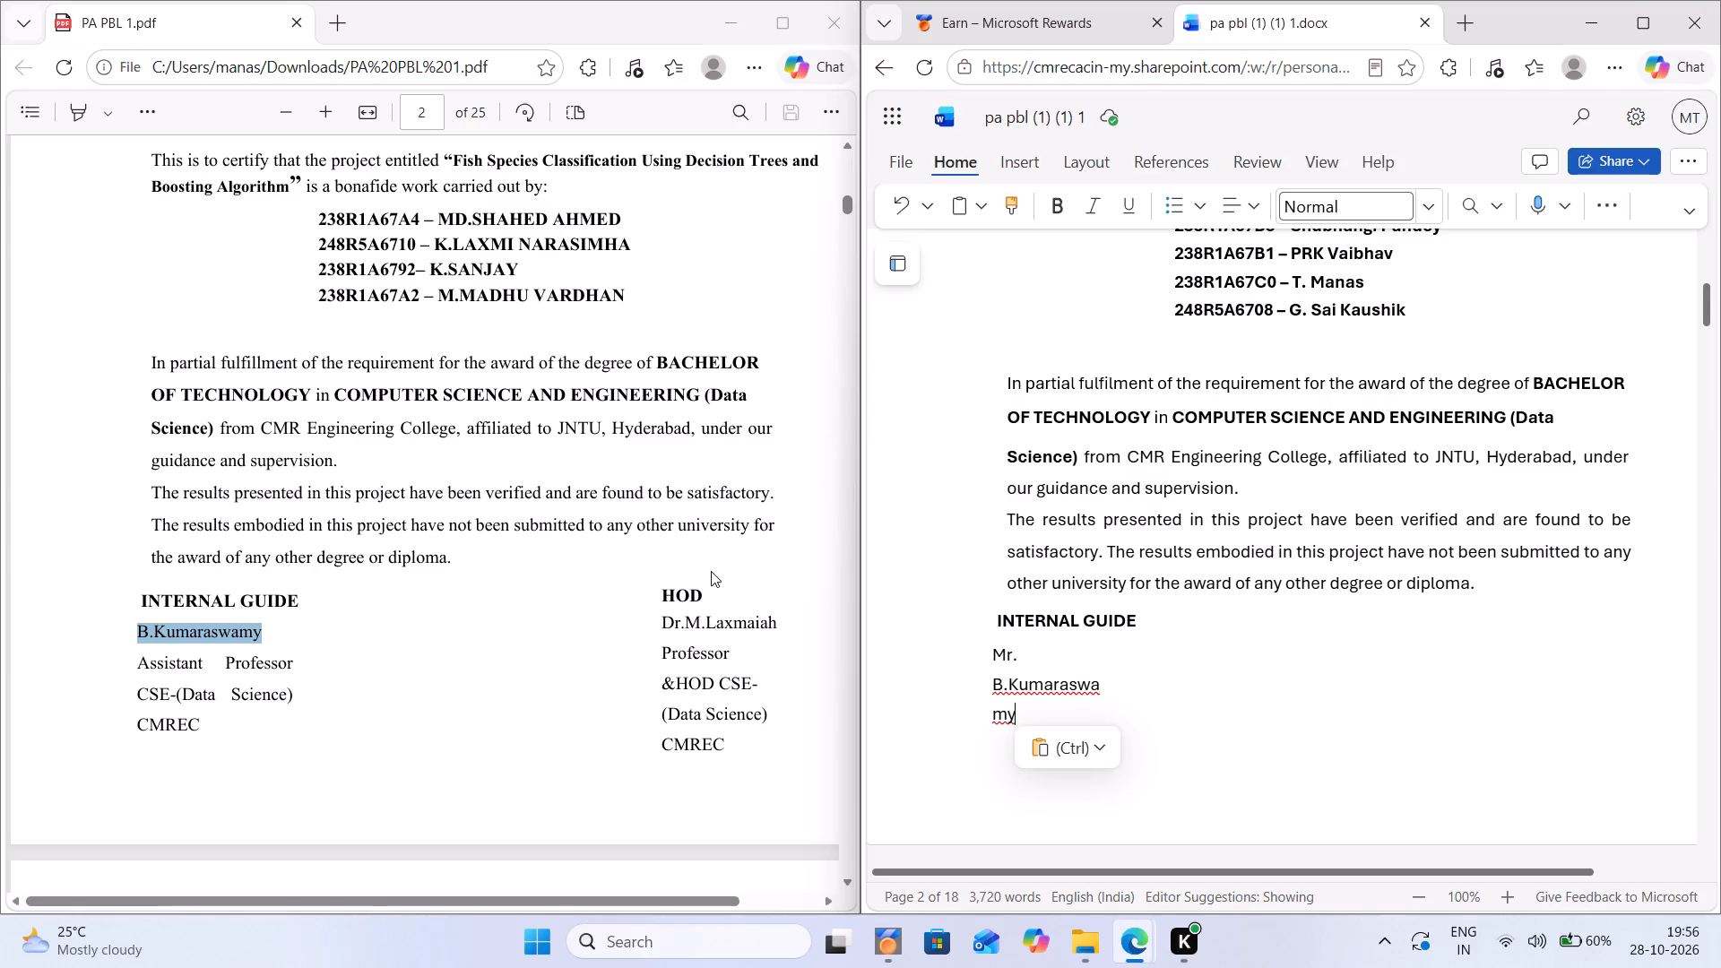
Search the web for "pdf to word" in a new tab beside the reference PDF and open iLovePDF's PDF to WORD converter.
scroll(716, 420, up, 4)
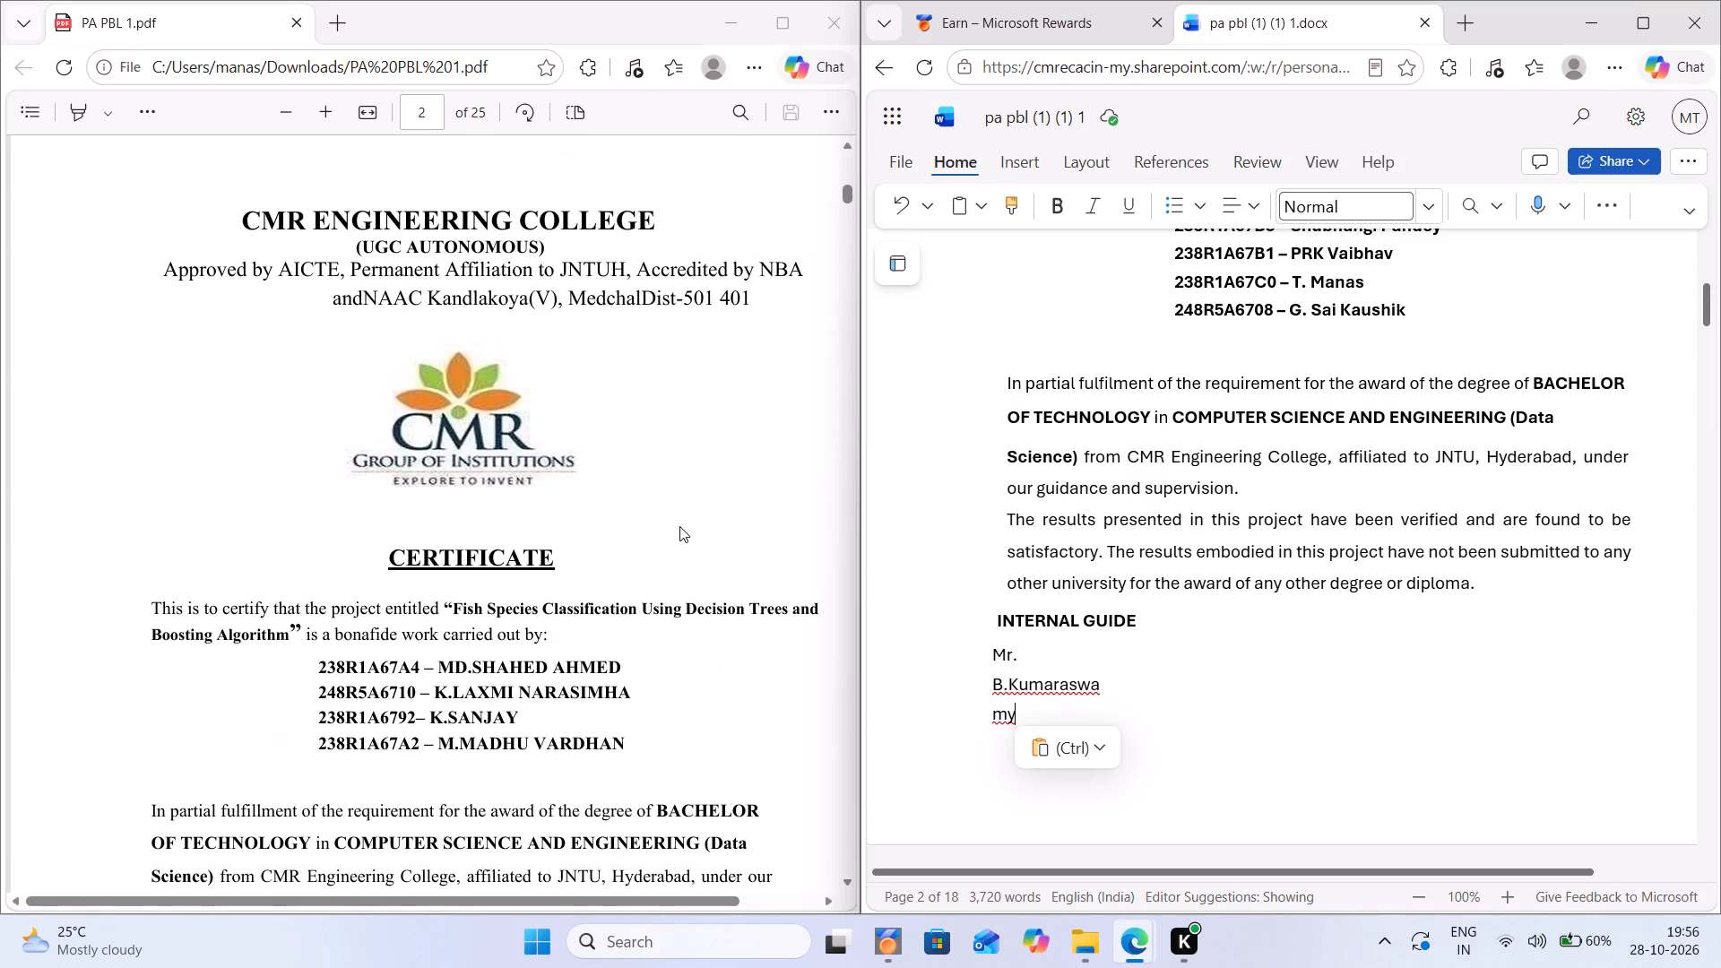
scroll(679, 529, down, 2)
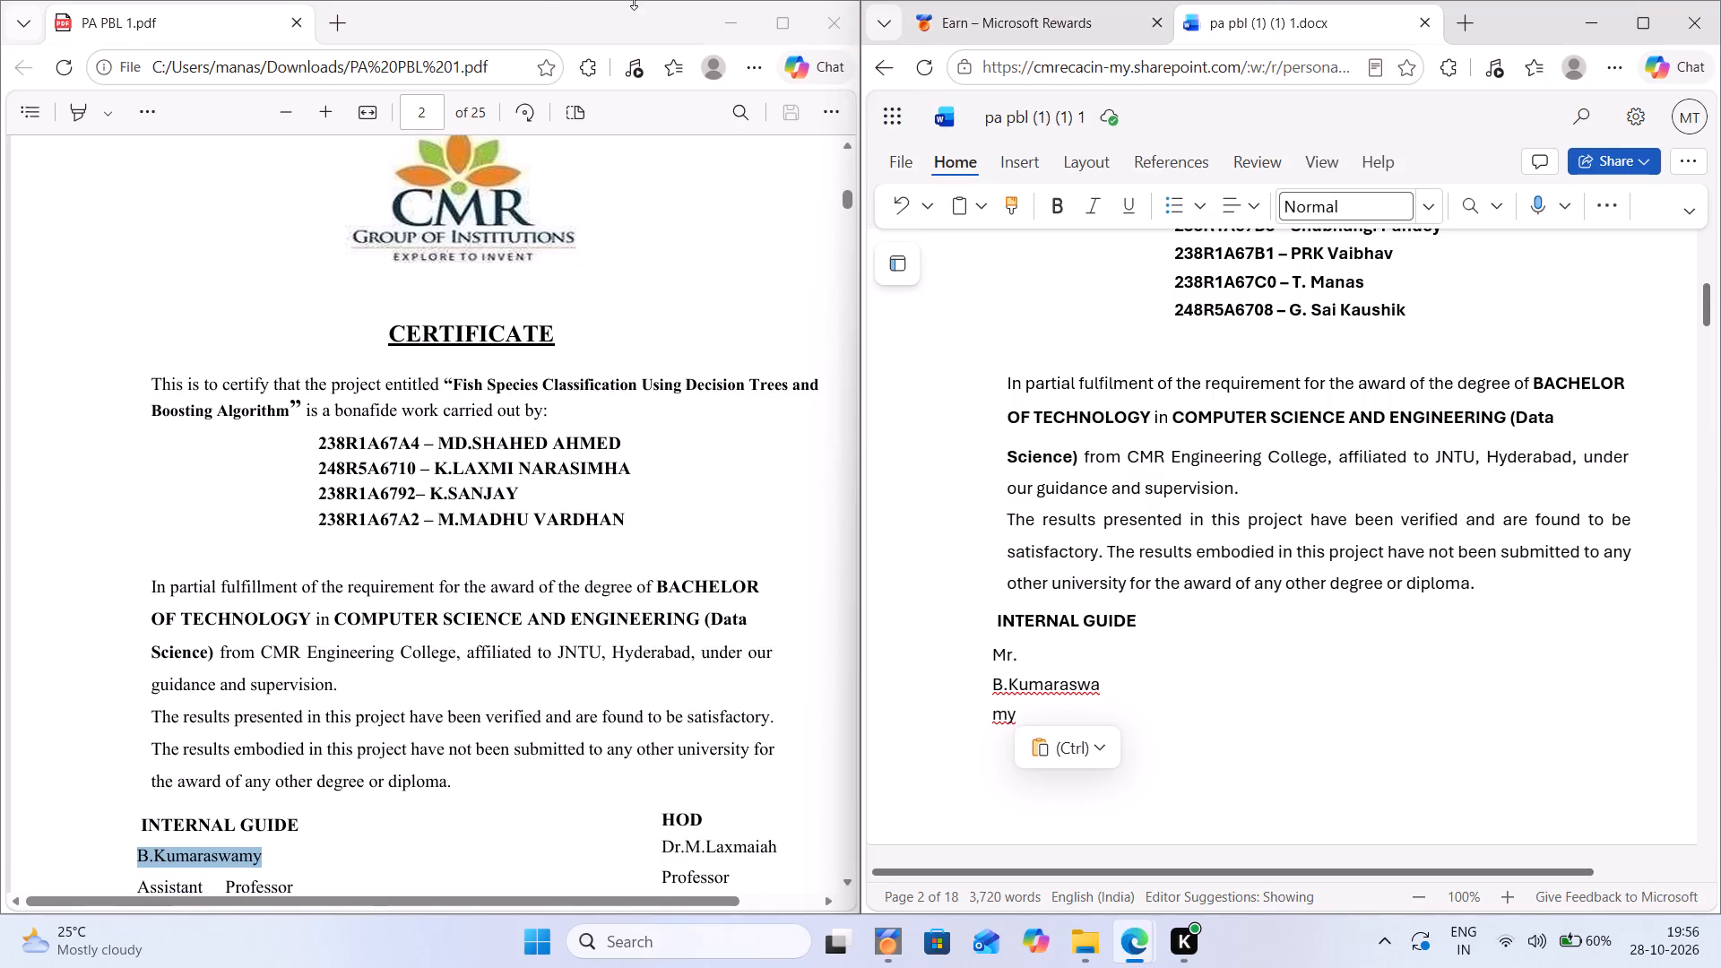
click(330, 21)
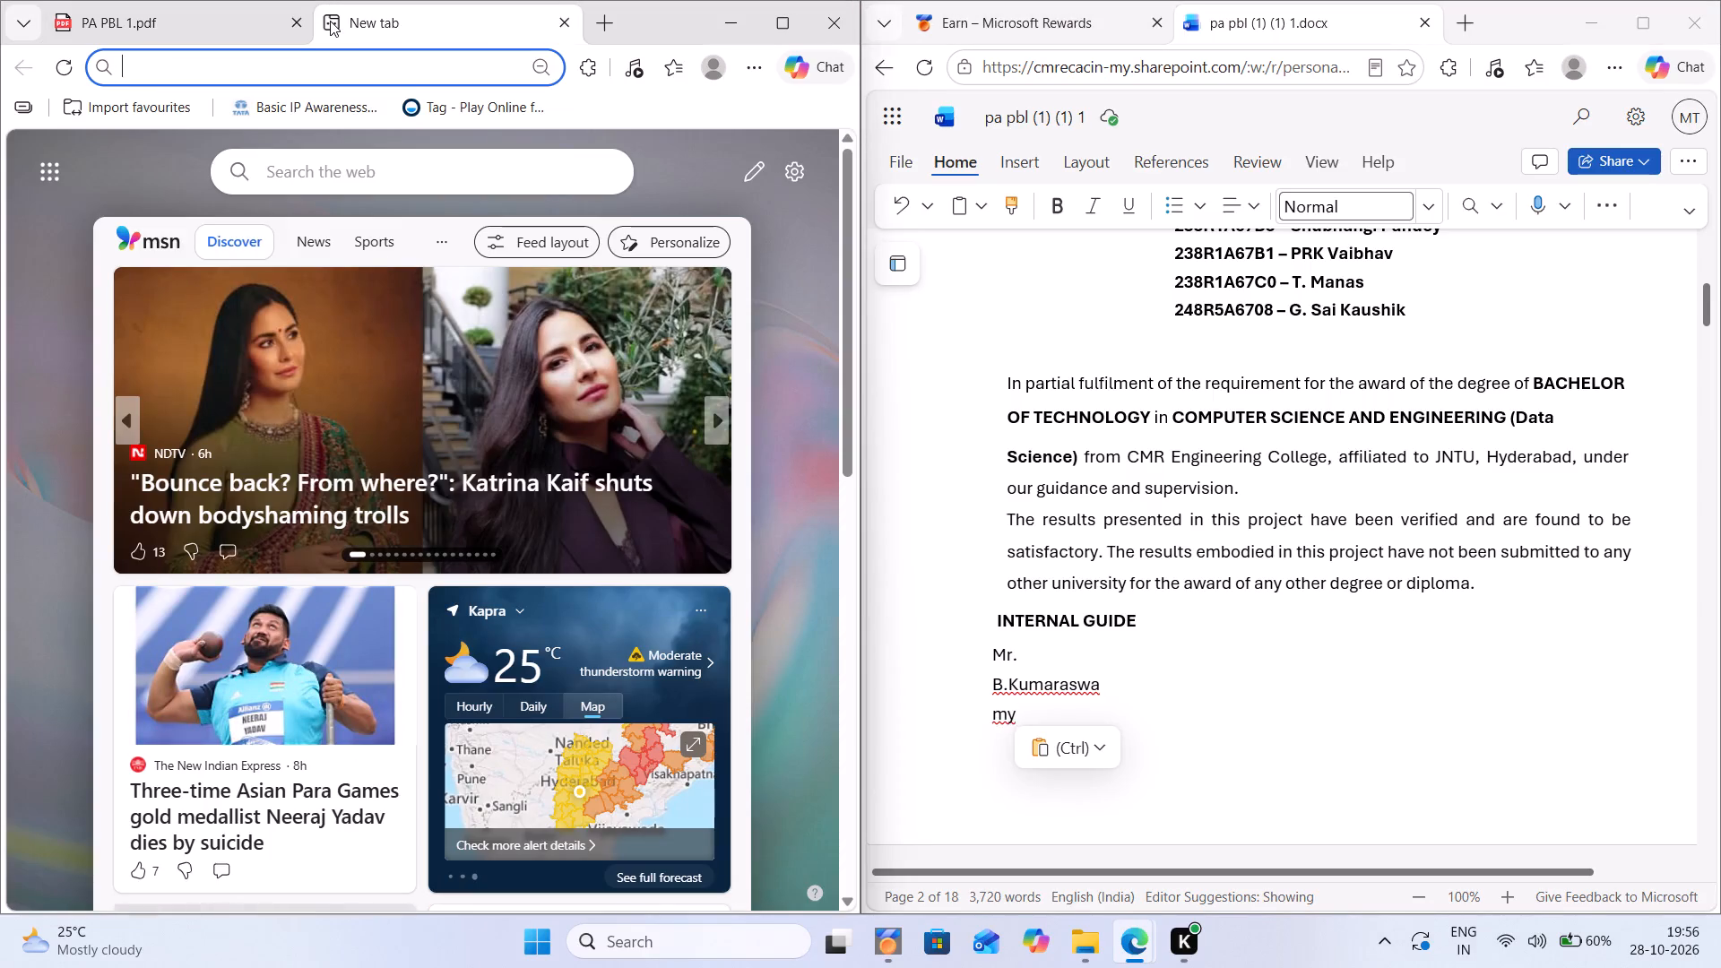
text(woe)
key(BackSpace)
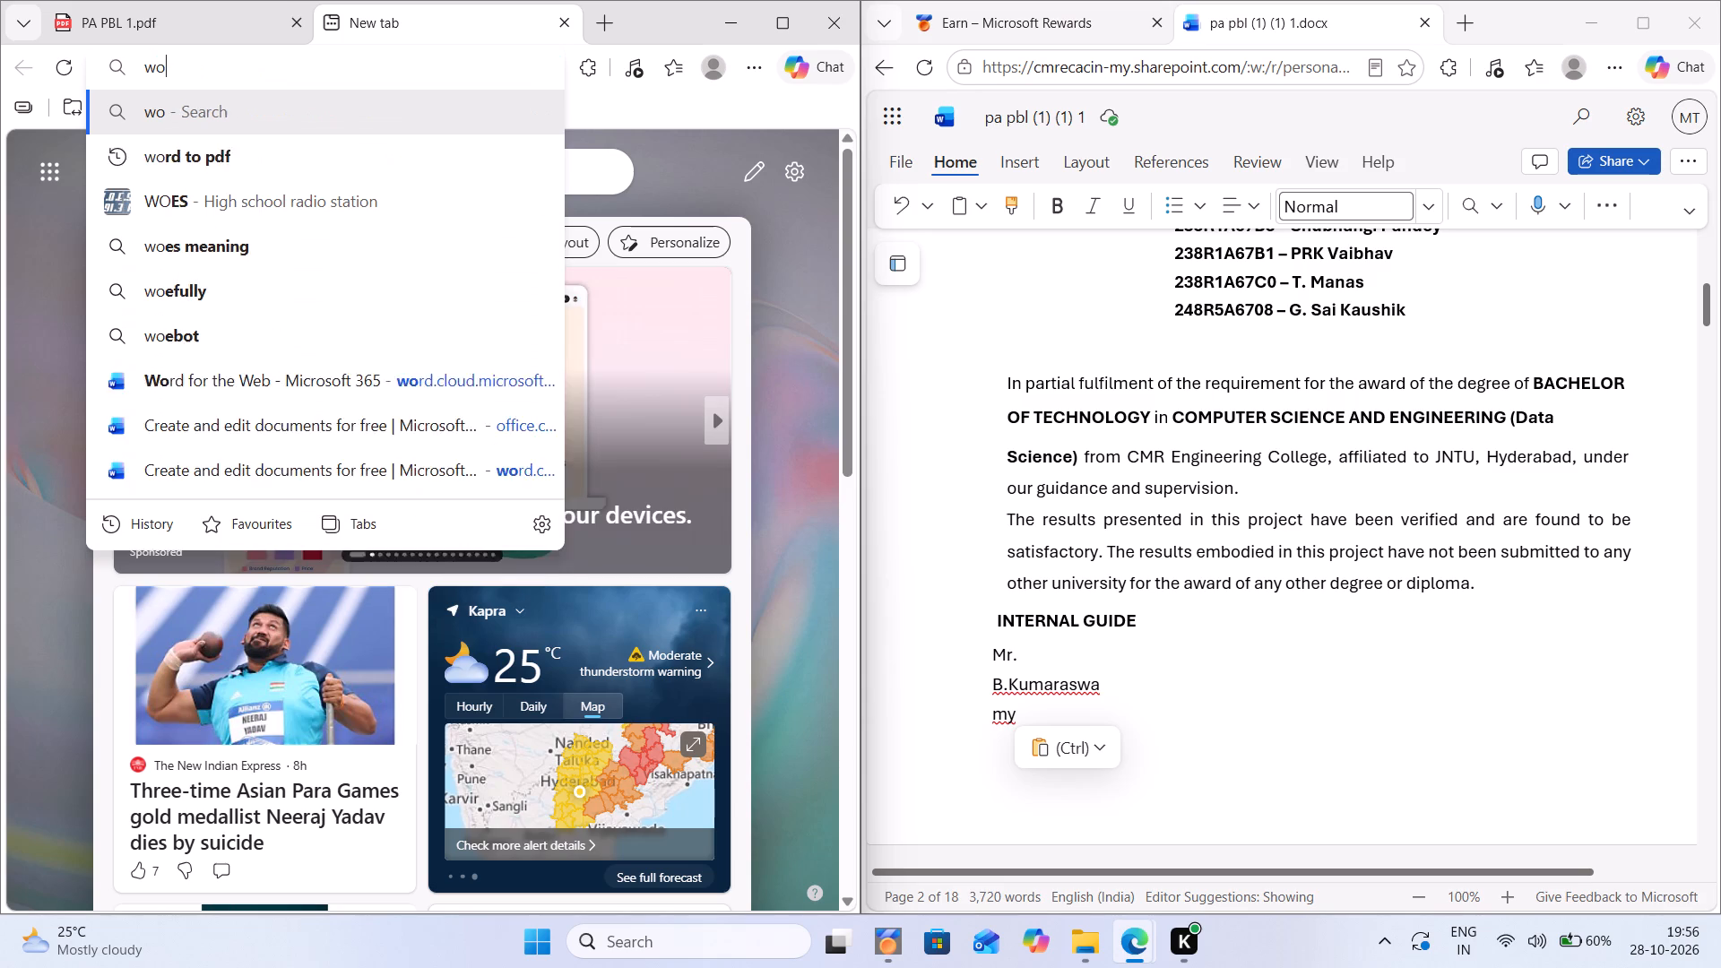
key(BackSpace)
key(BackSpace)
key(BackSpace)
text(pdf yo)
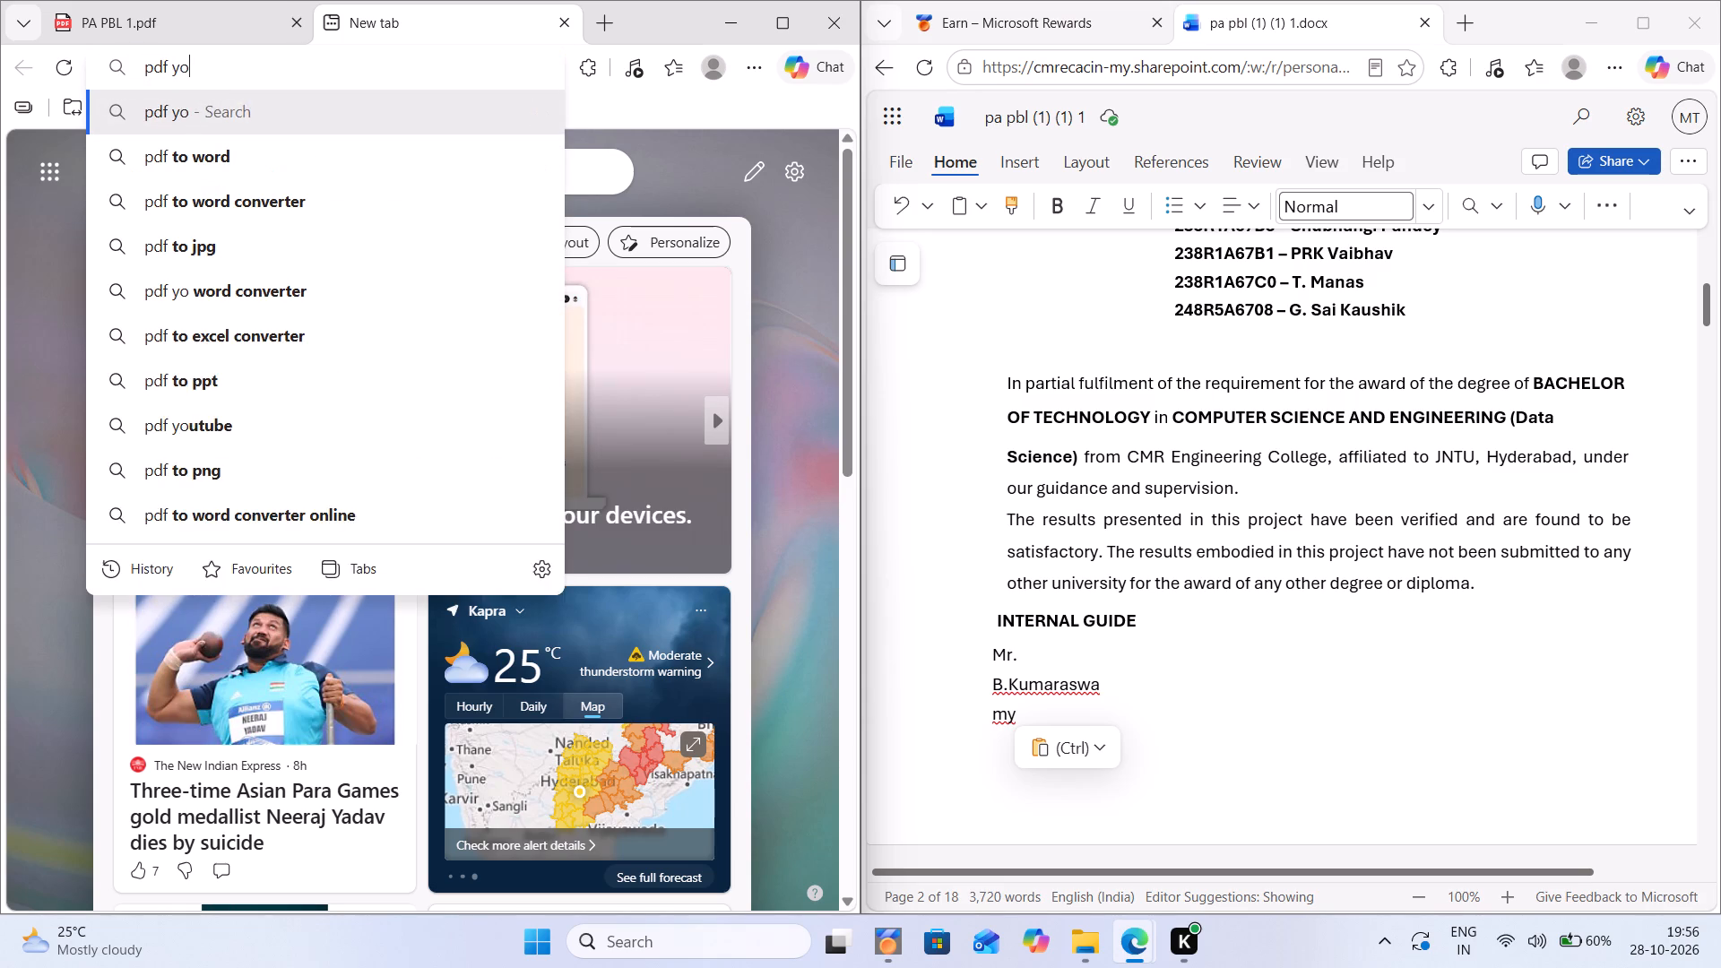
key(BackSpace)
key(BackSpace)
text(to w)
key(Return)
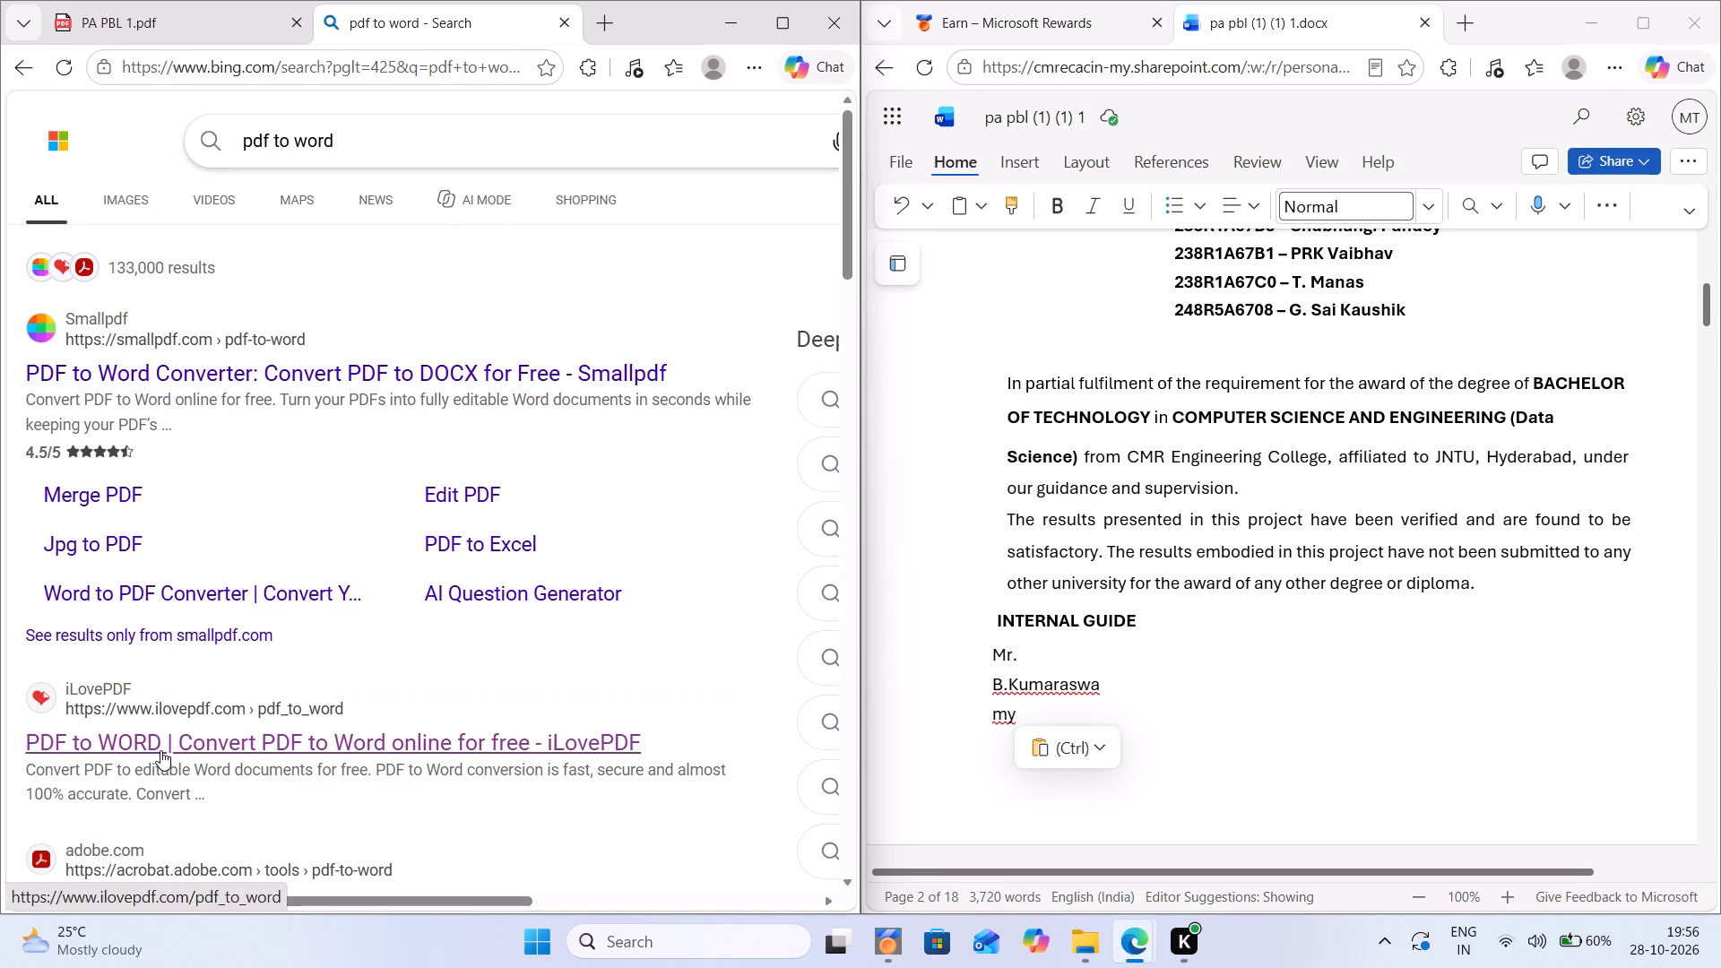
click(160, 750)
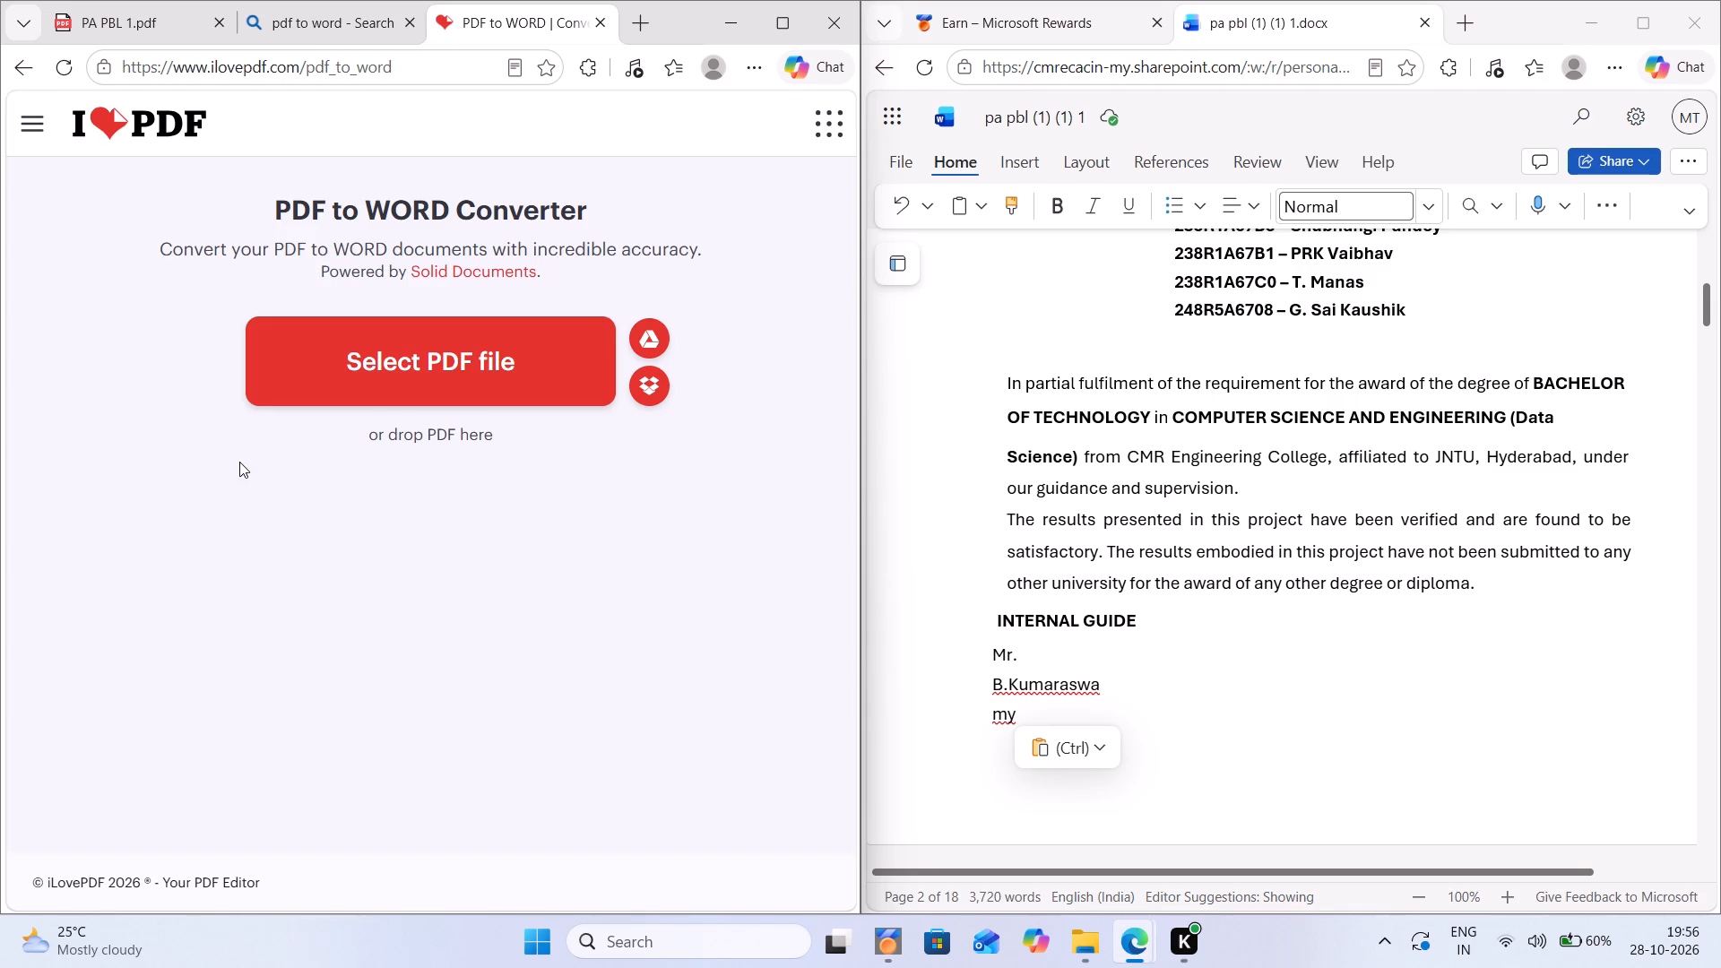
Convert PA PBL 1.pdf from Downloads to a Word document and download the result.
click(495, 366)
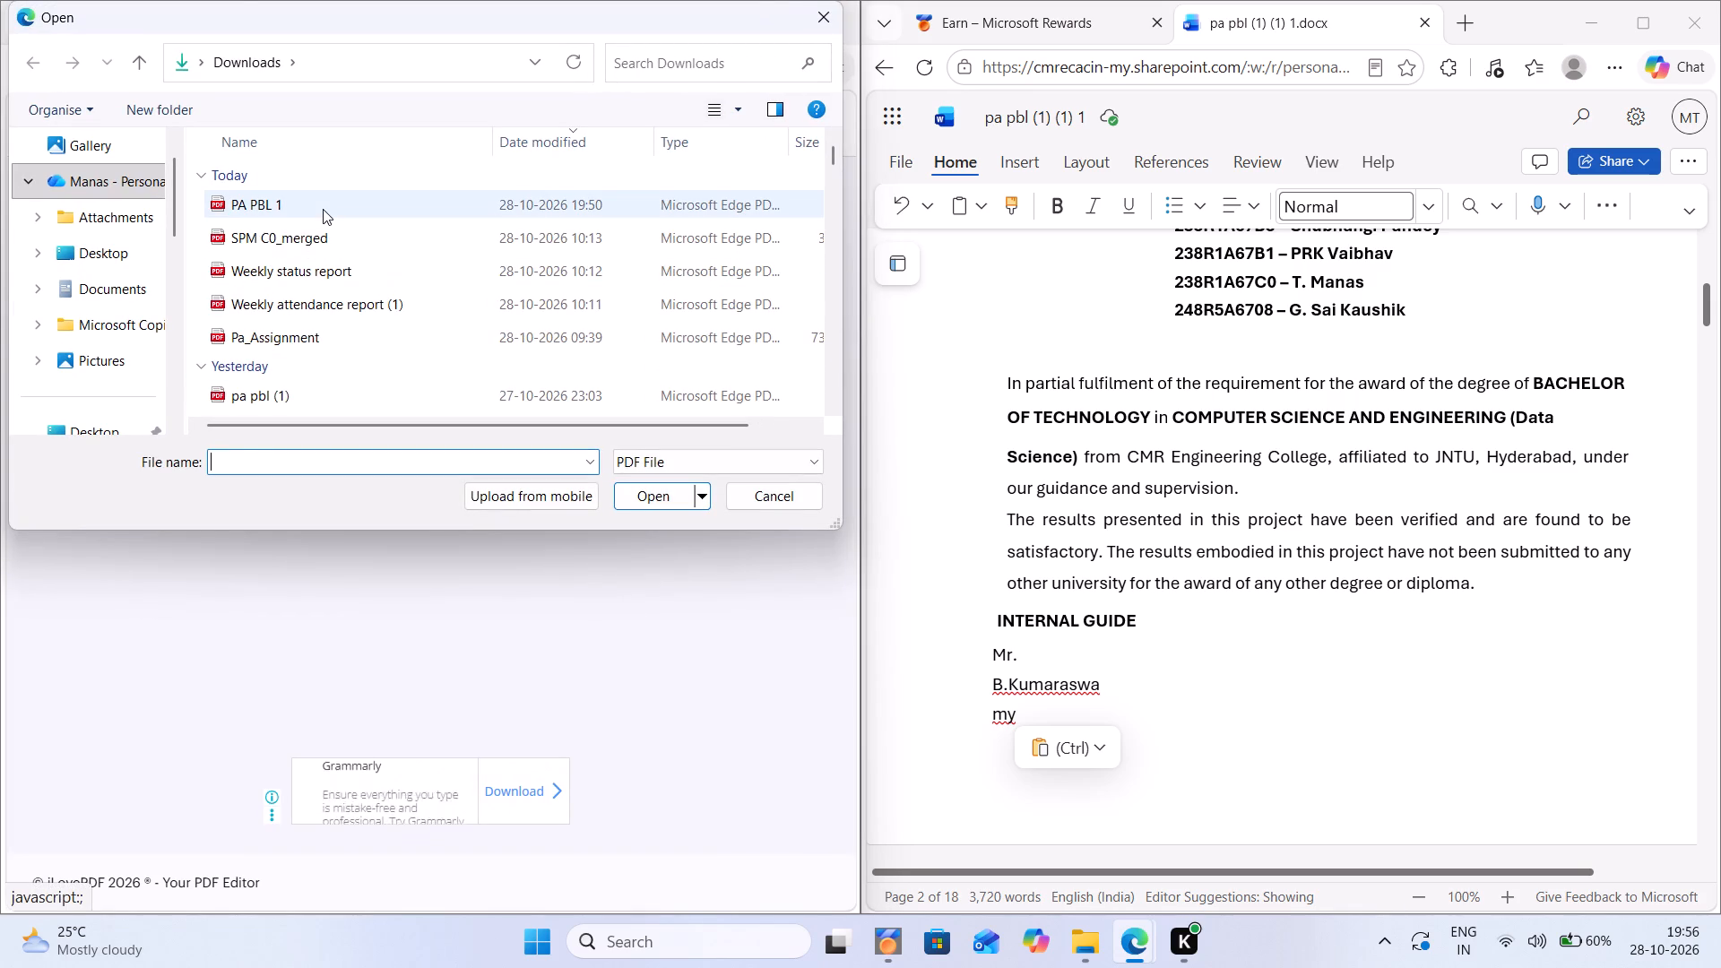
double_click(323, 200)
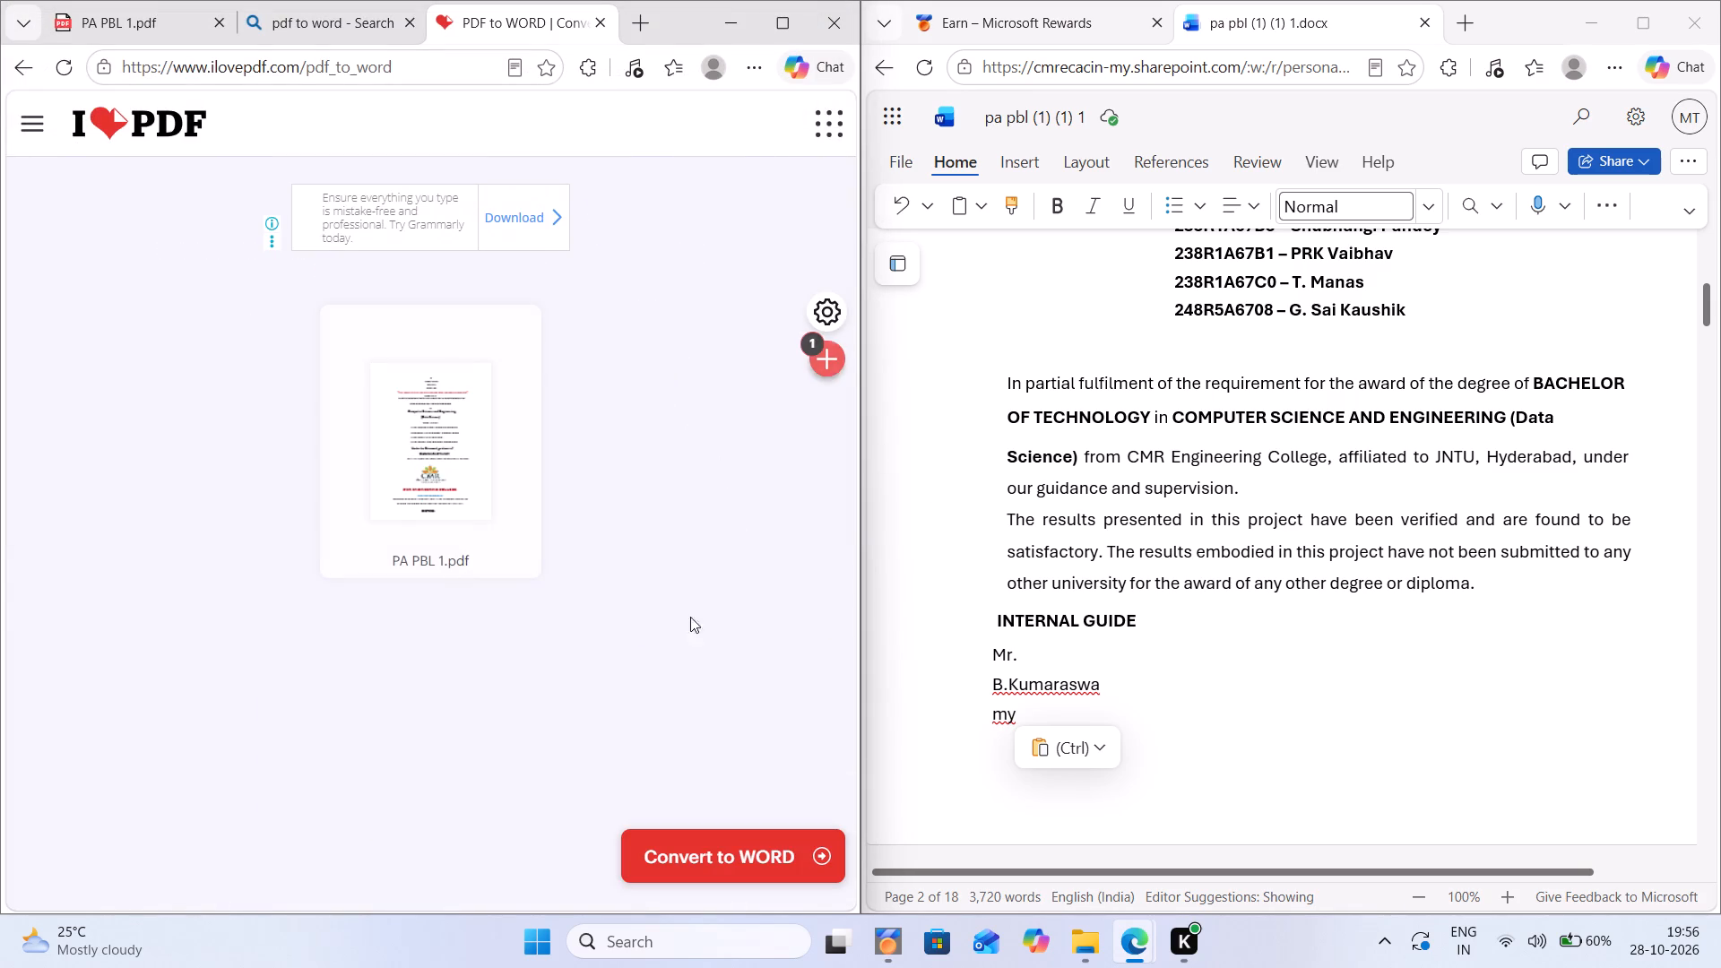
click(717, 872)
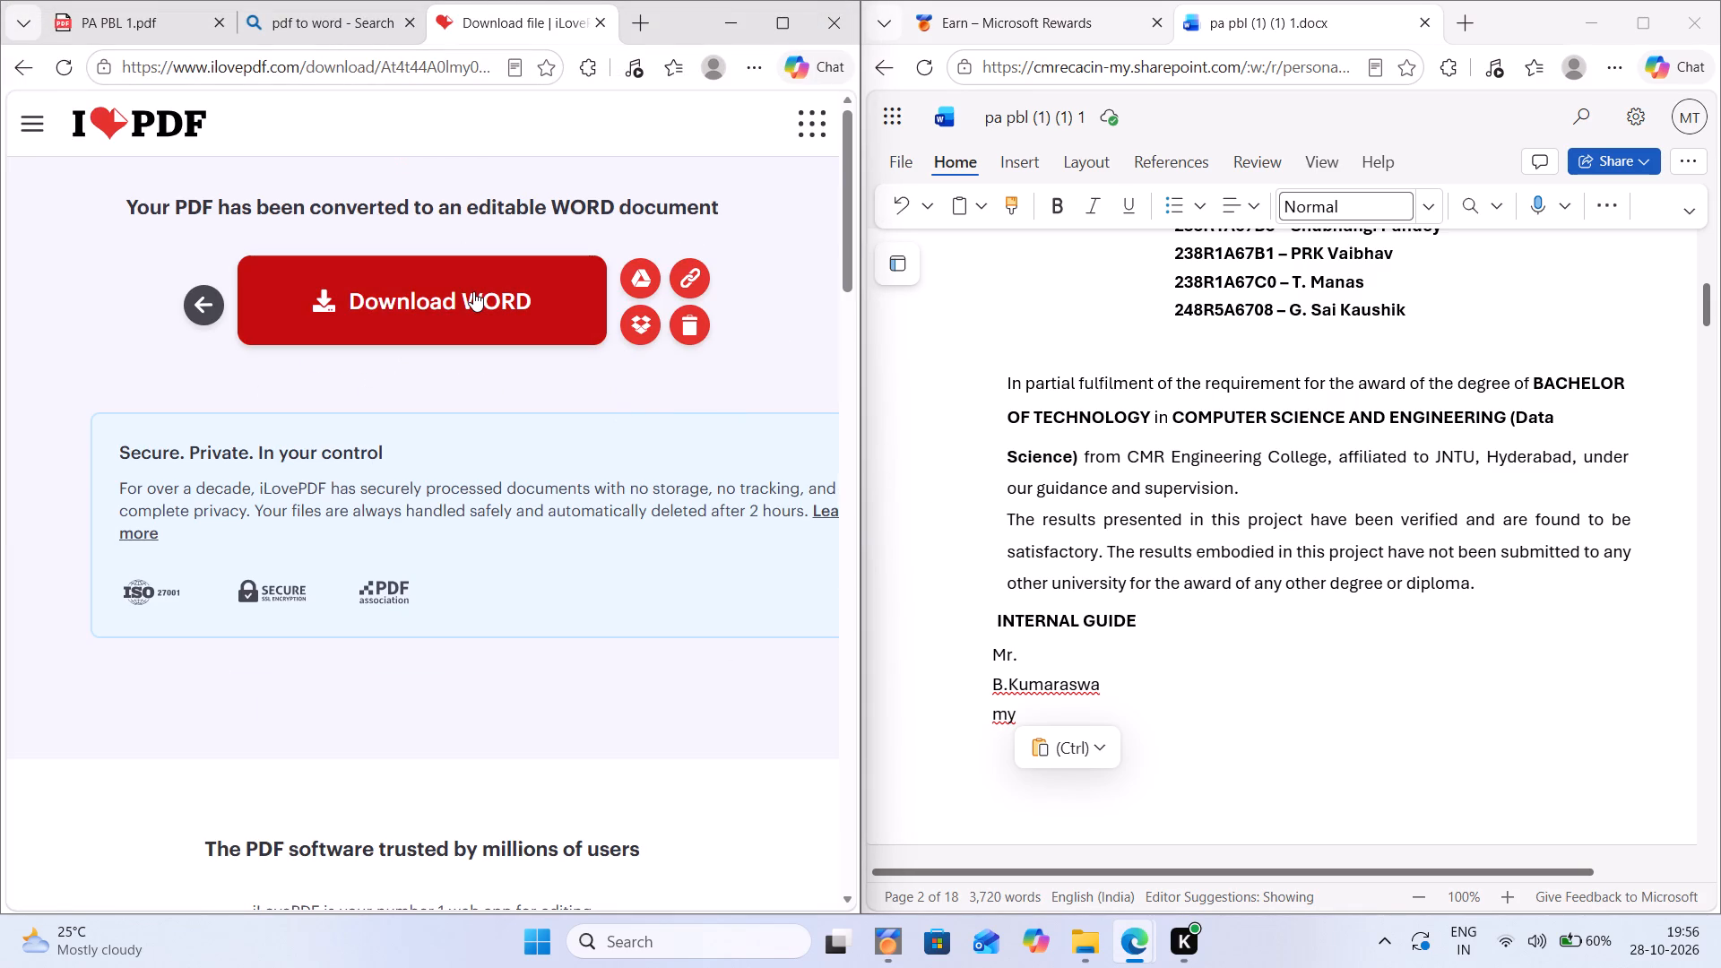
click(473, 291)
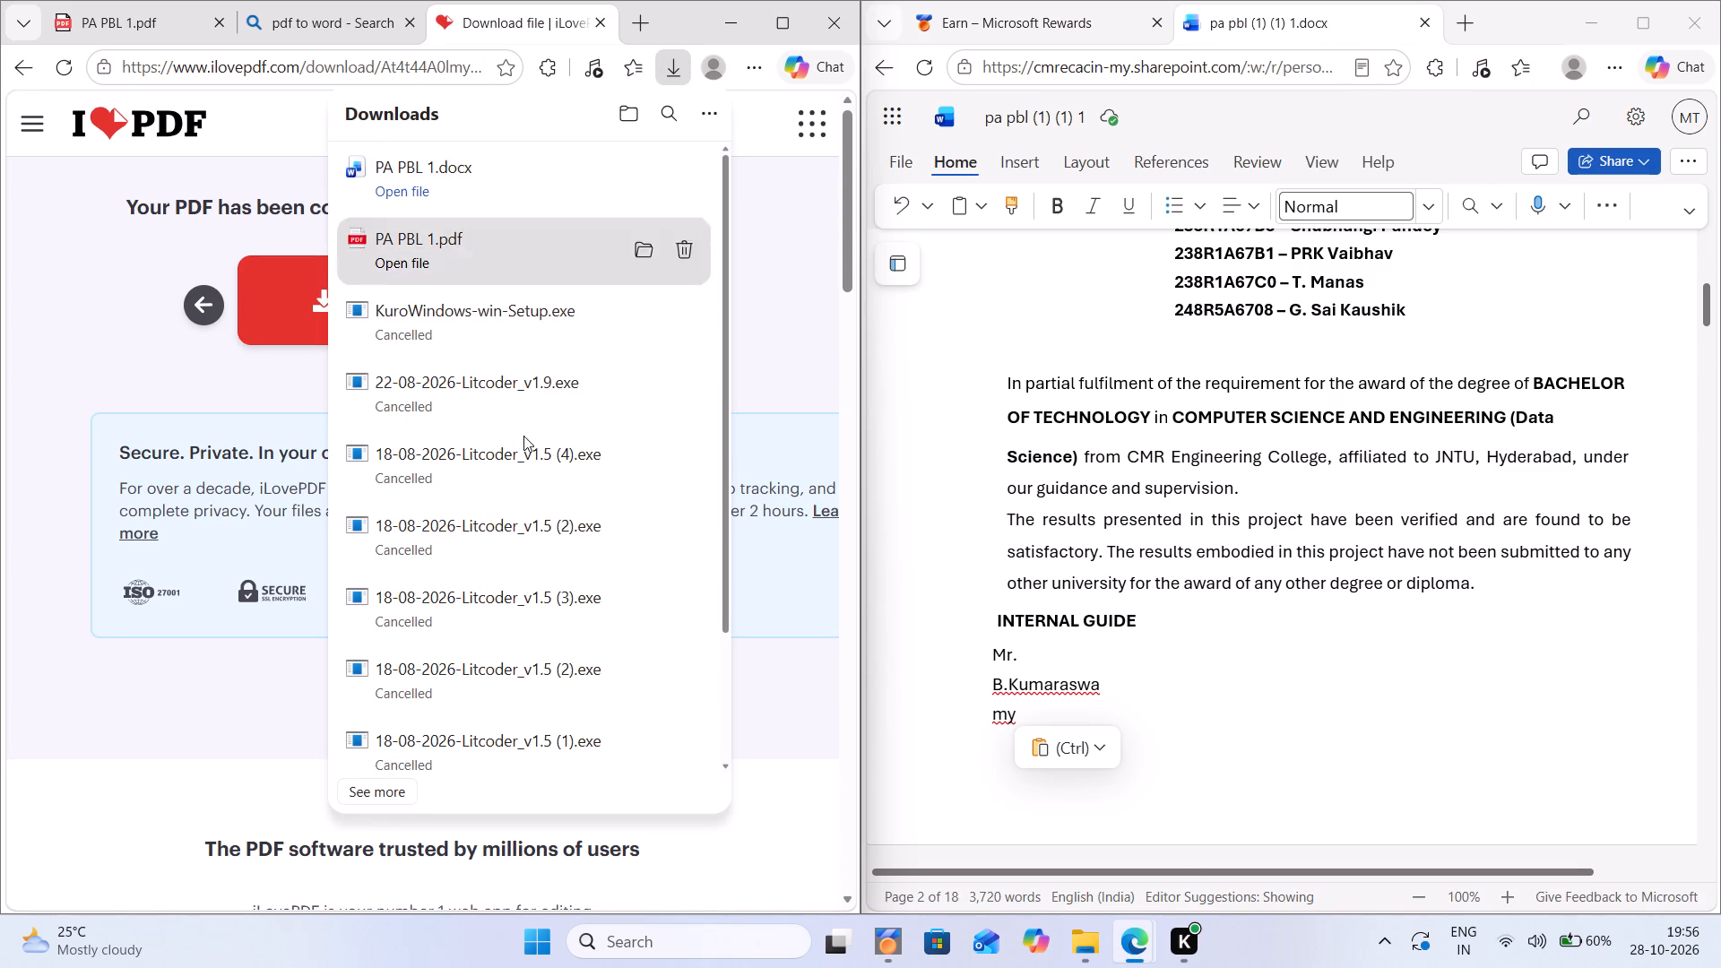
Open the downloaded PA PBL 1.docx in desktop Word, dismiss the Microsoft 365 offers, switch to Word for the web, and close desktop Word.
double_click(461, 161)
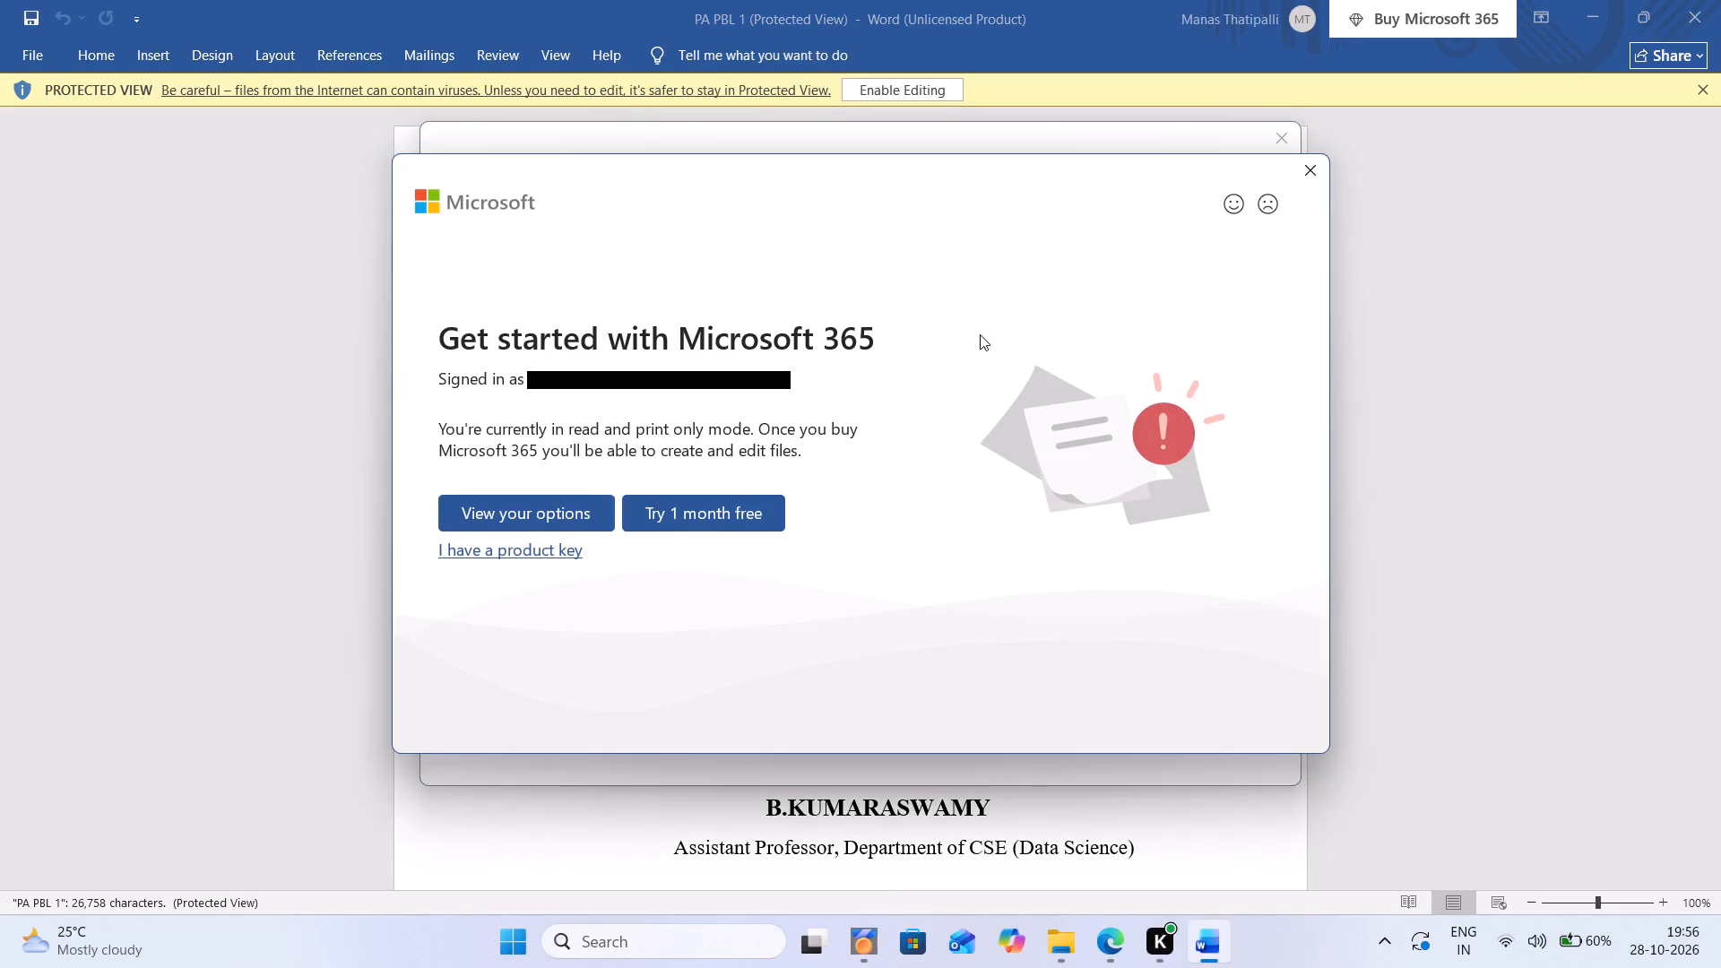
click(1313, 176)
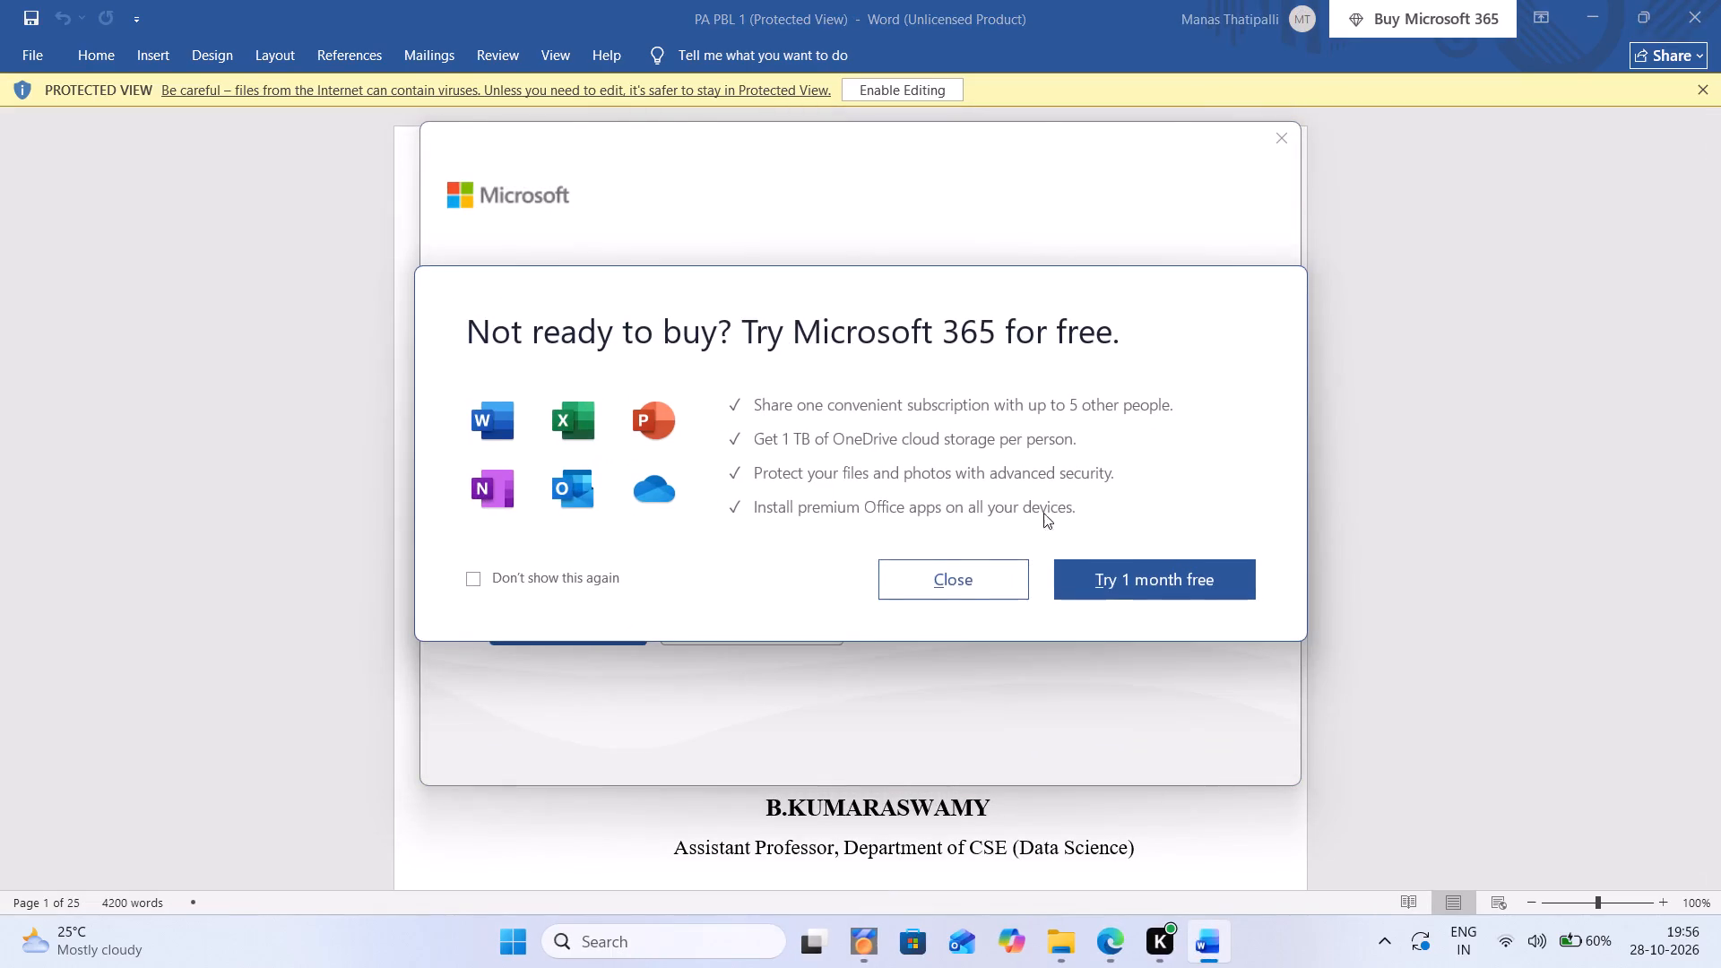
click(963, 576)
click(726, 624)
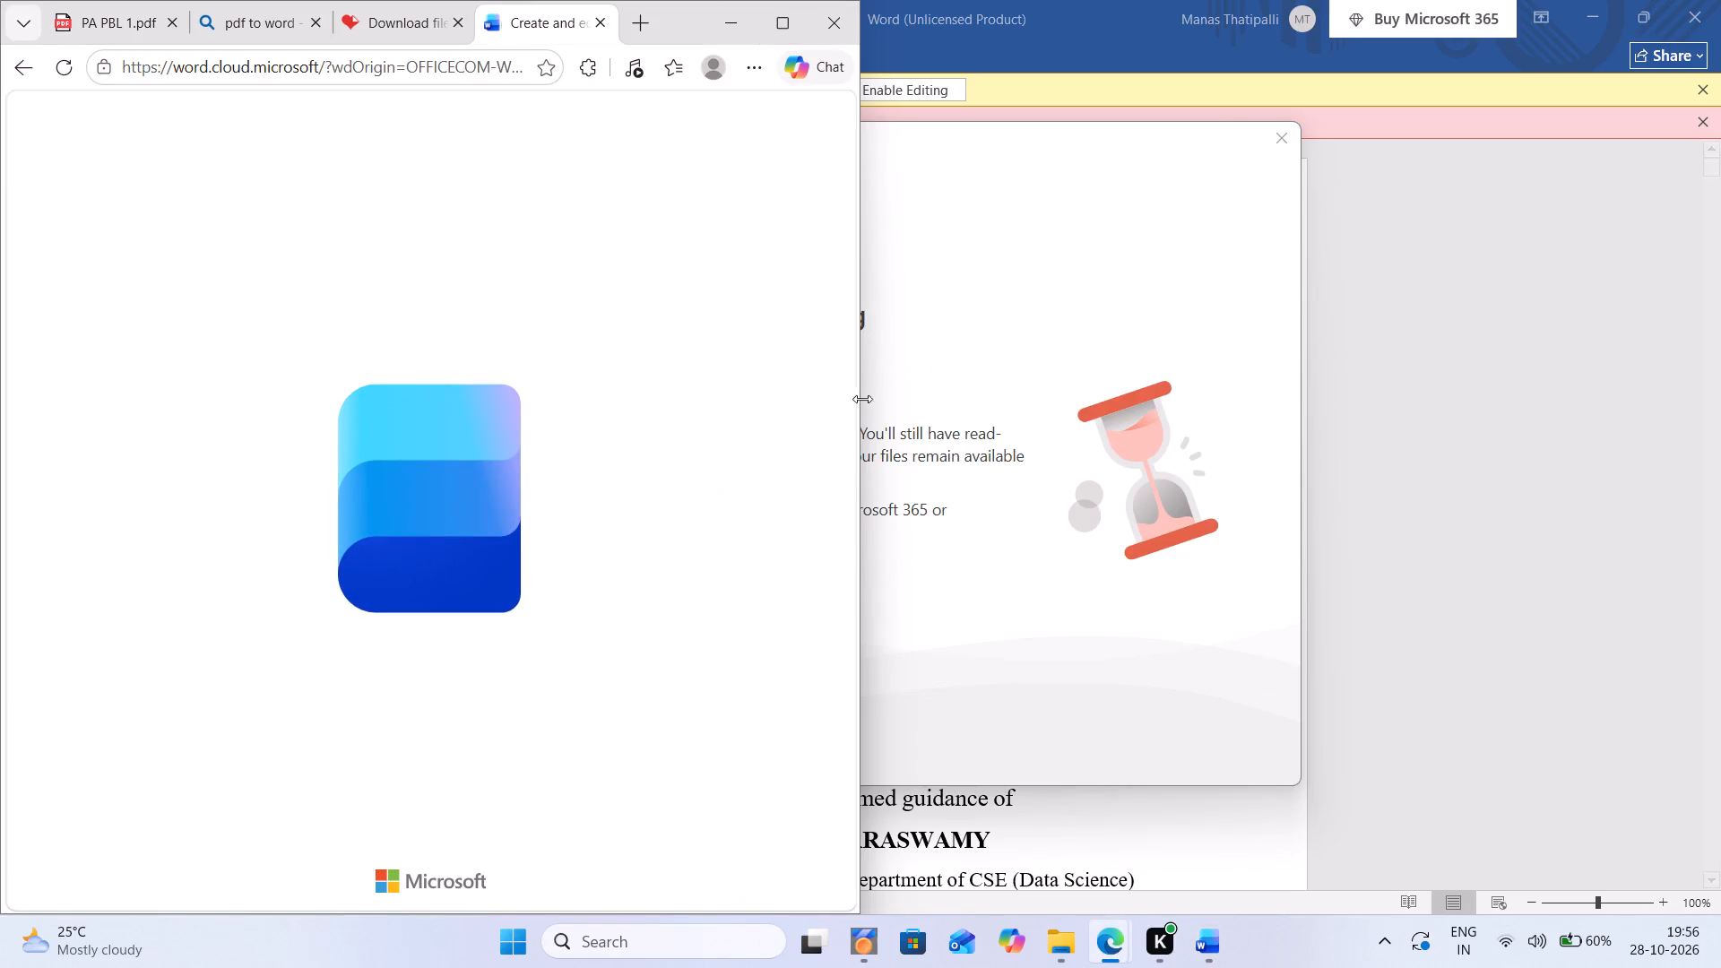
click(1693, 14)
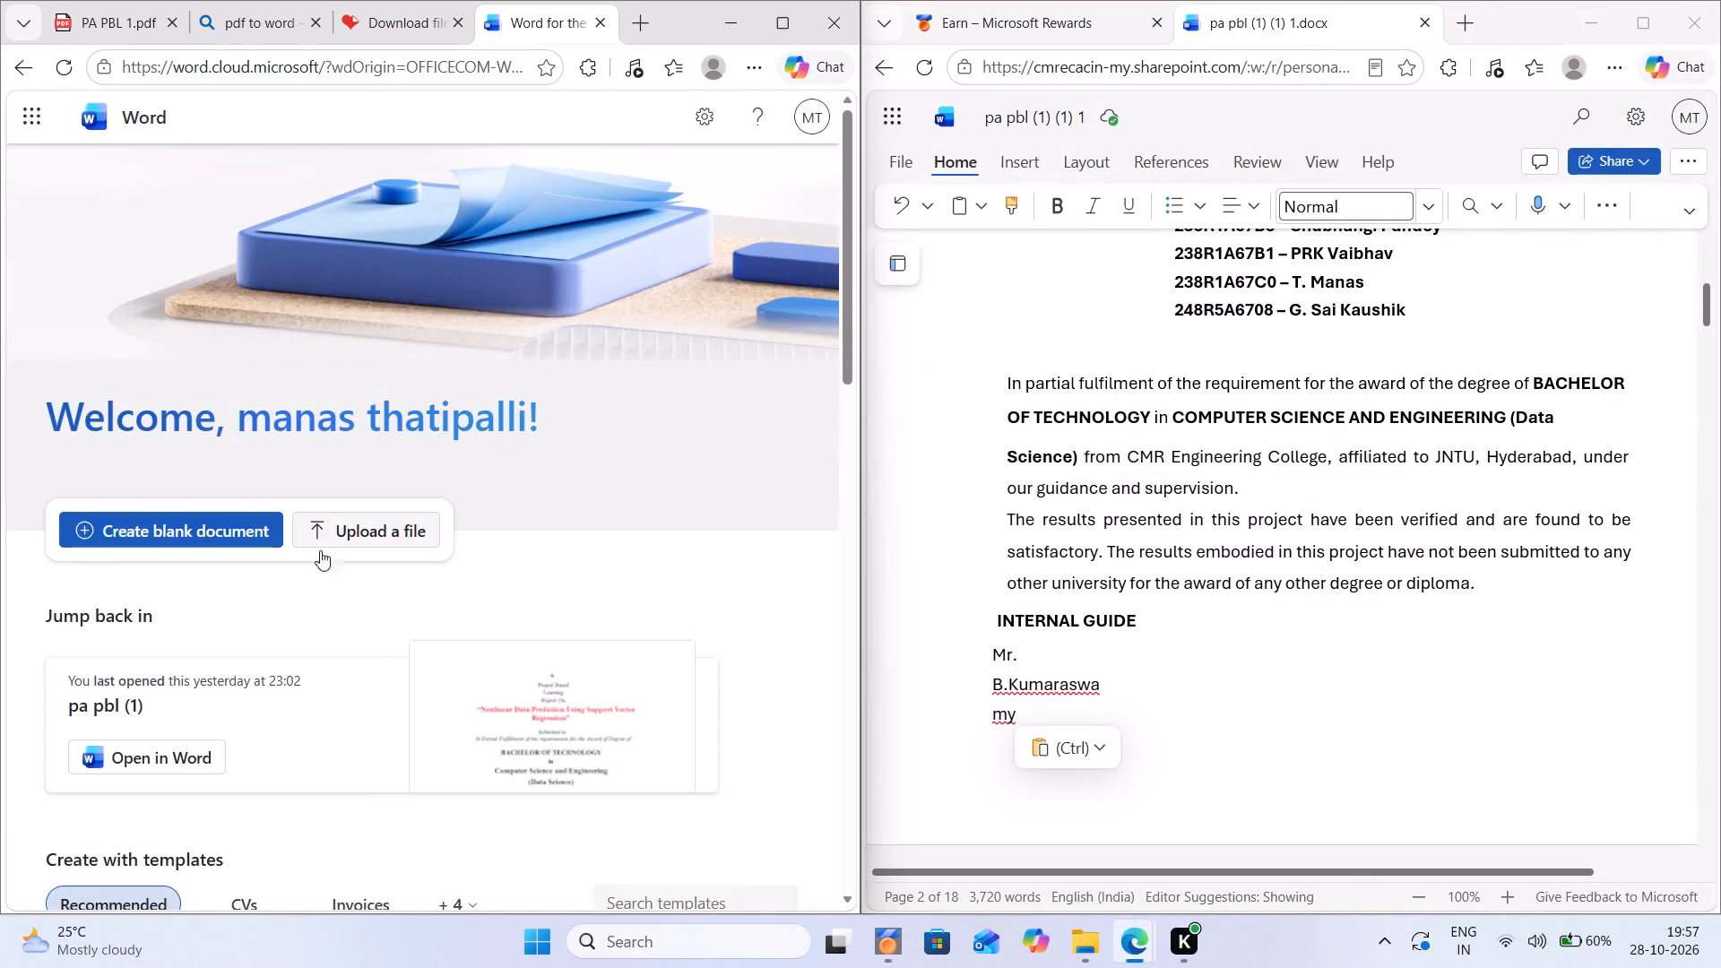
Upload the converted PA PBL 1 document from Downloads to Word for the web and close the iLovePDF download page.
click(331, 517)
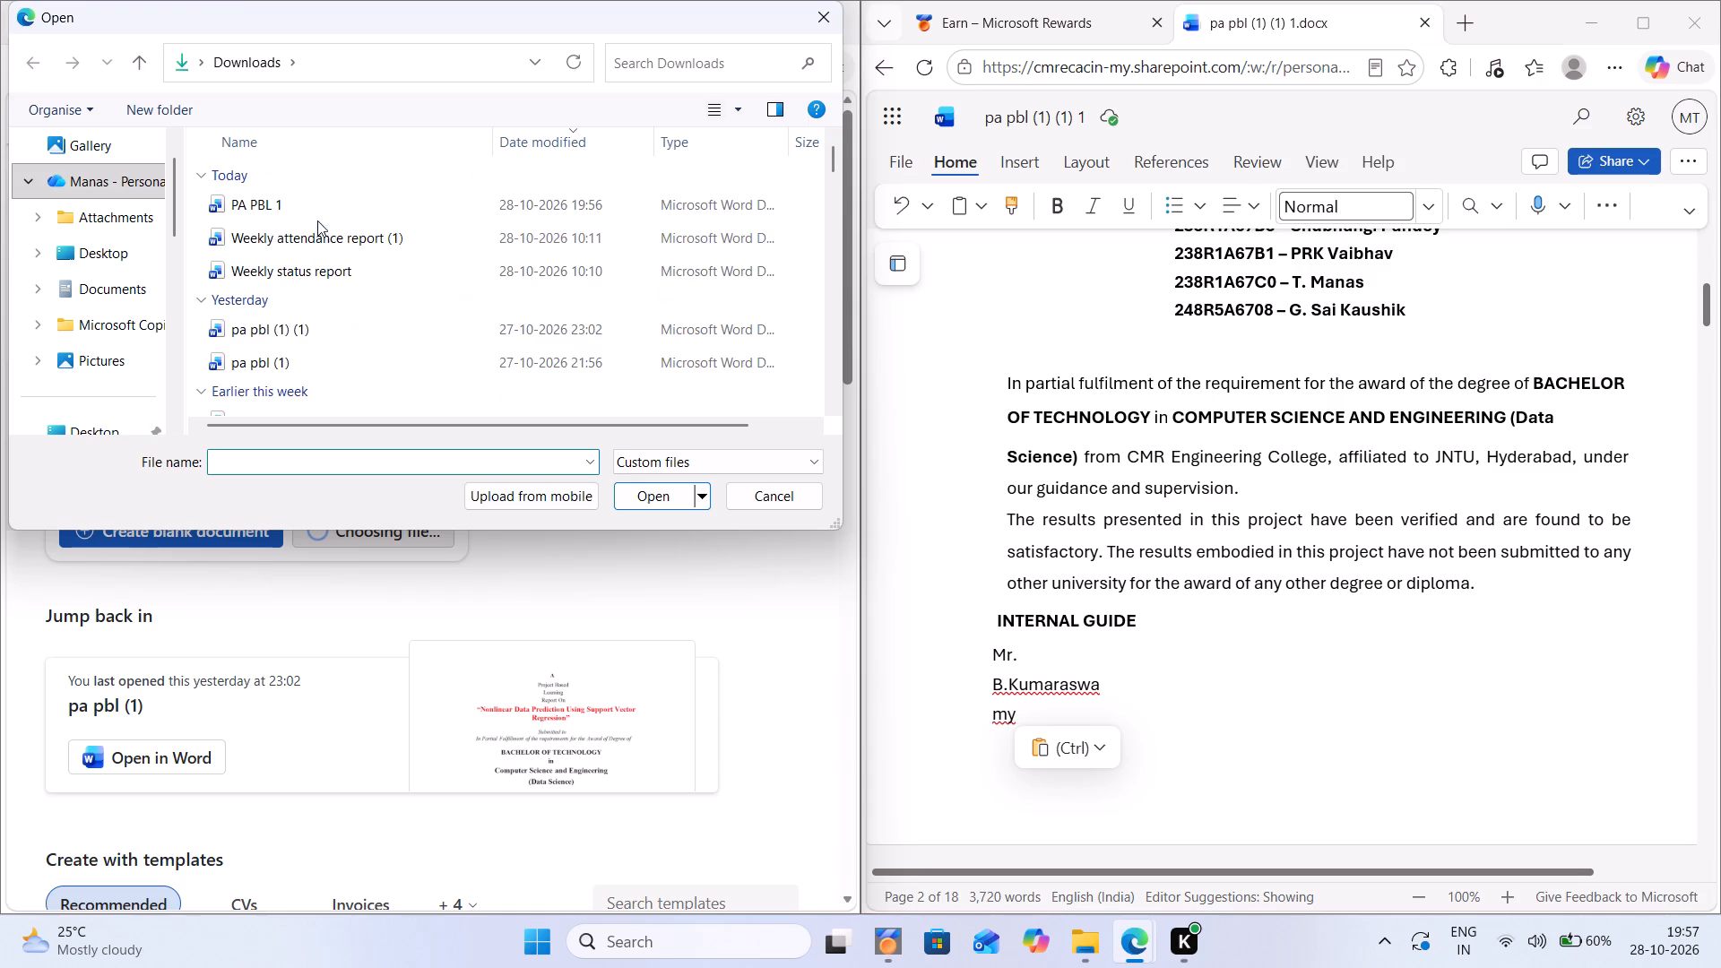
double_click(310, 207)
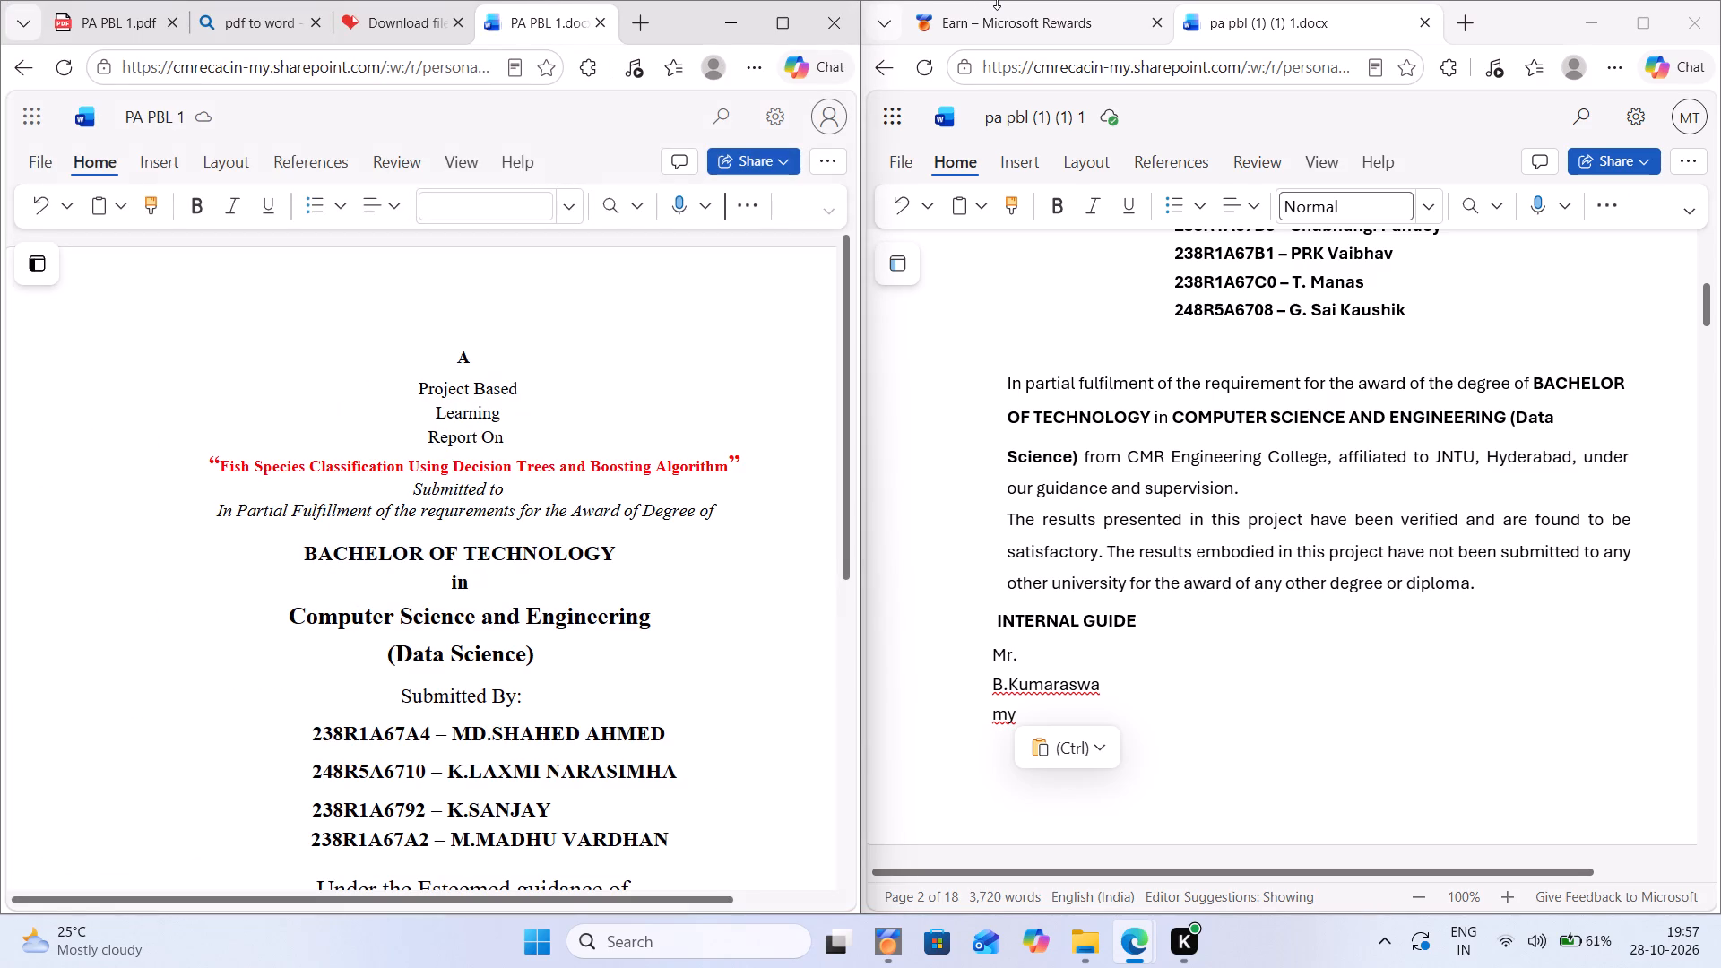
click(464, 23)
Examine the converted PA PBL 1 document's certificate page in a maximized window, down to its INTERNAL GUIDE and HOD signature blocks.
scroll(255, 513, down, 12)
scroll(341, 455, down, 4)
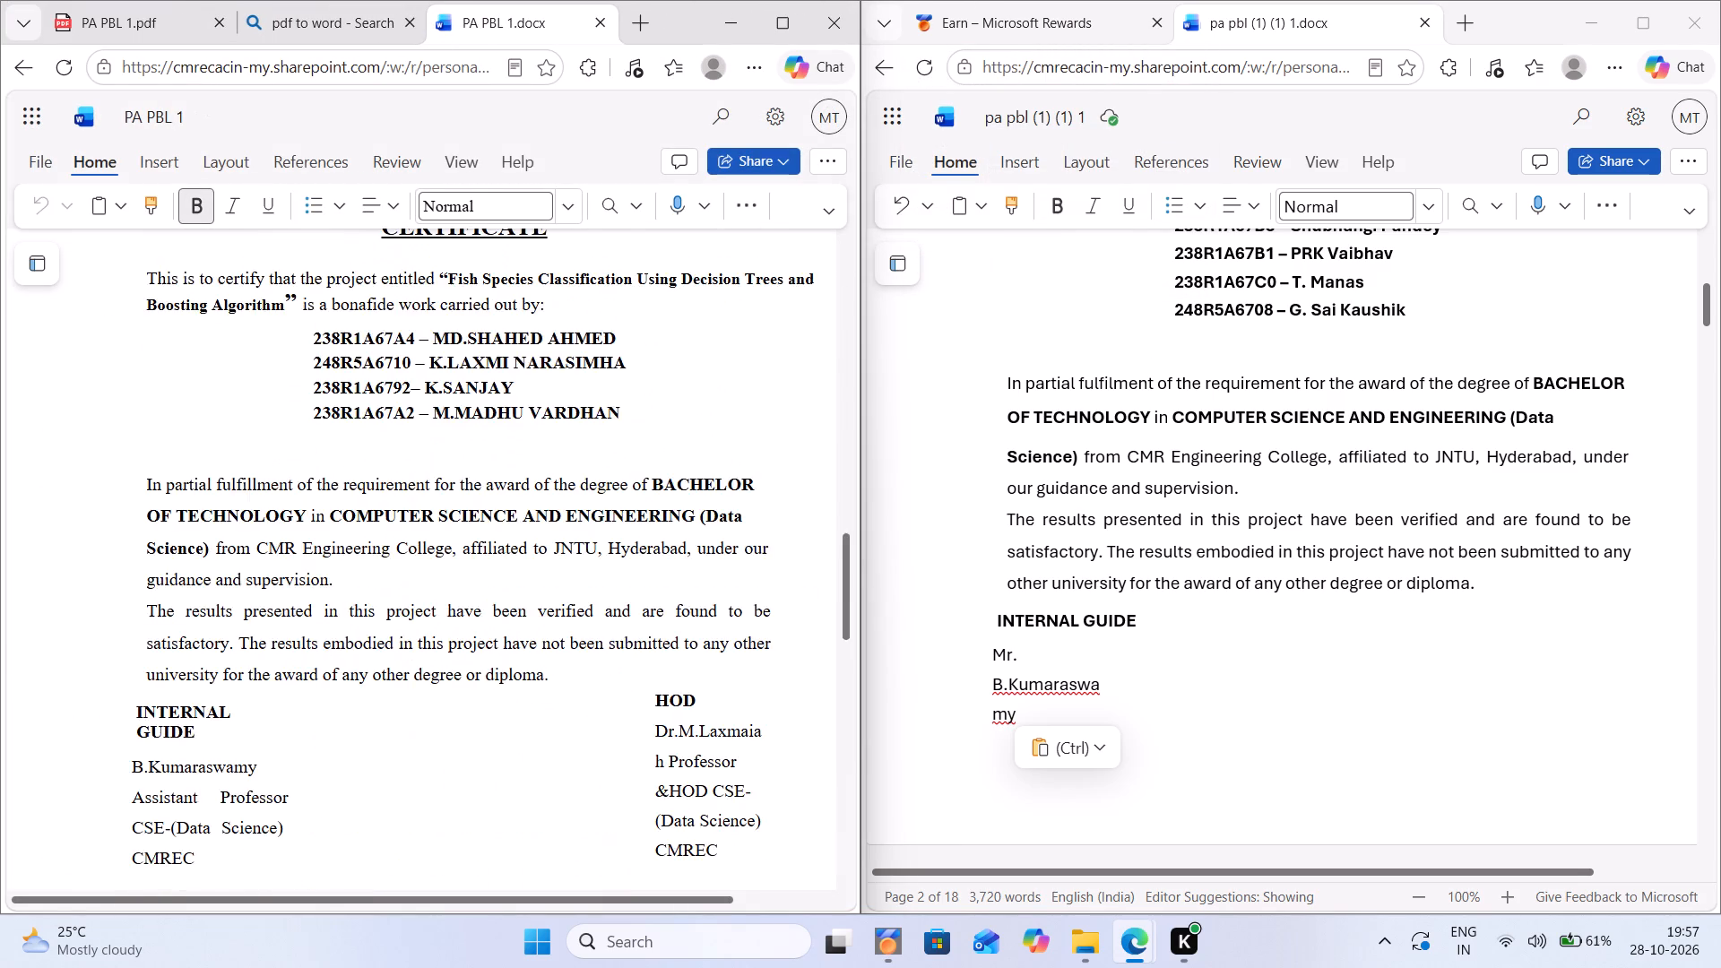
scroll(295, 464, up, 3)
scroll(295, 464, down, 2)
scroll(295, 464, up, 3)
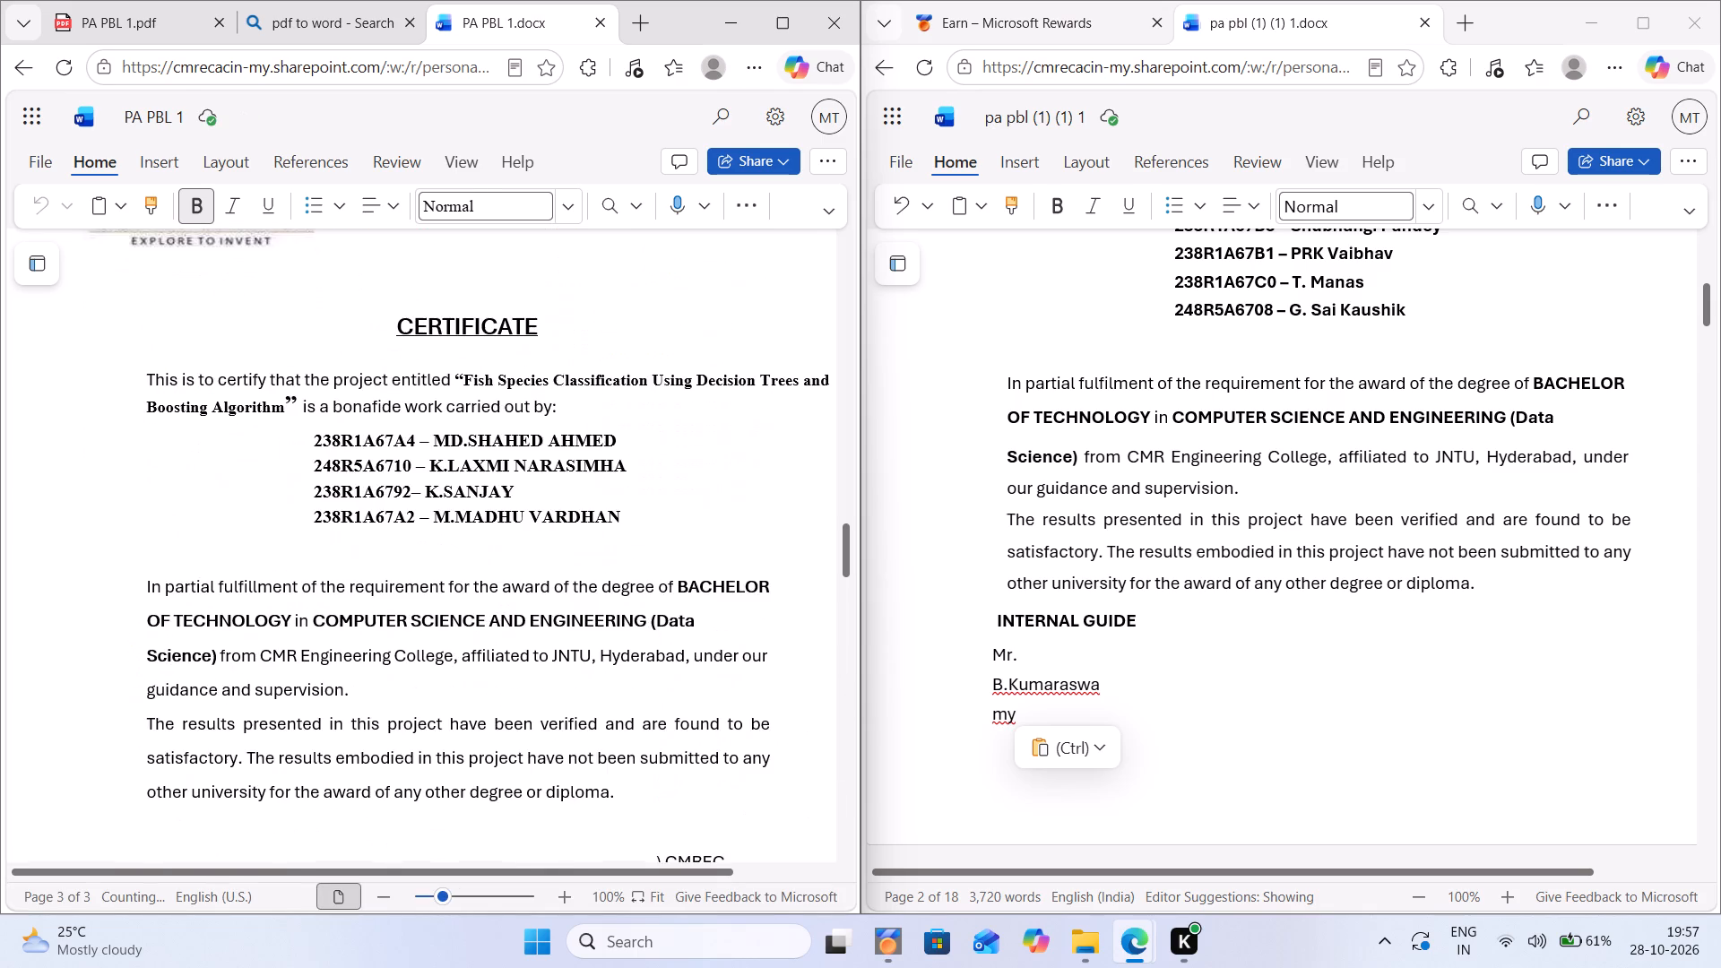
scroll(306, 506, up, 3)
click(781, 0)
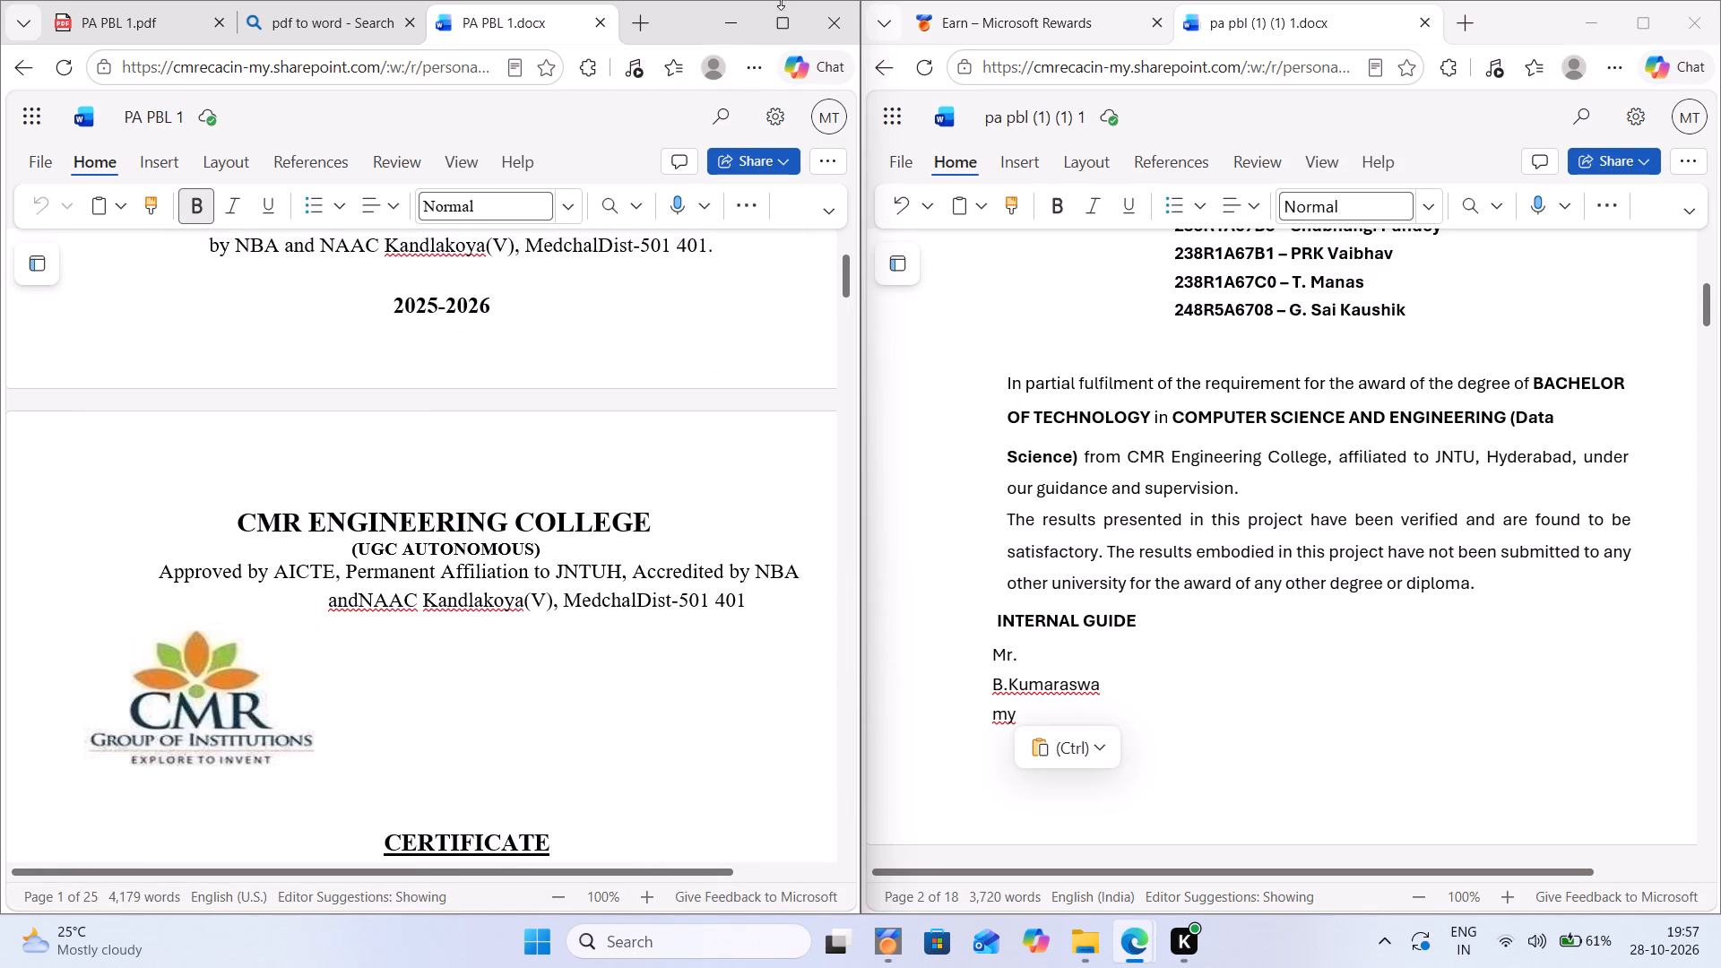
click(781, 20)
scroll(715, 454, down, 5)
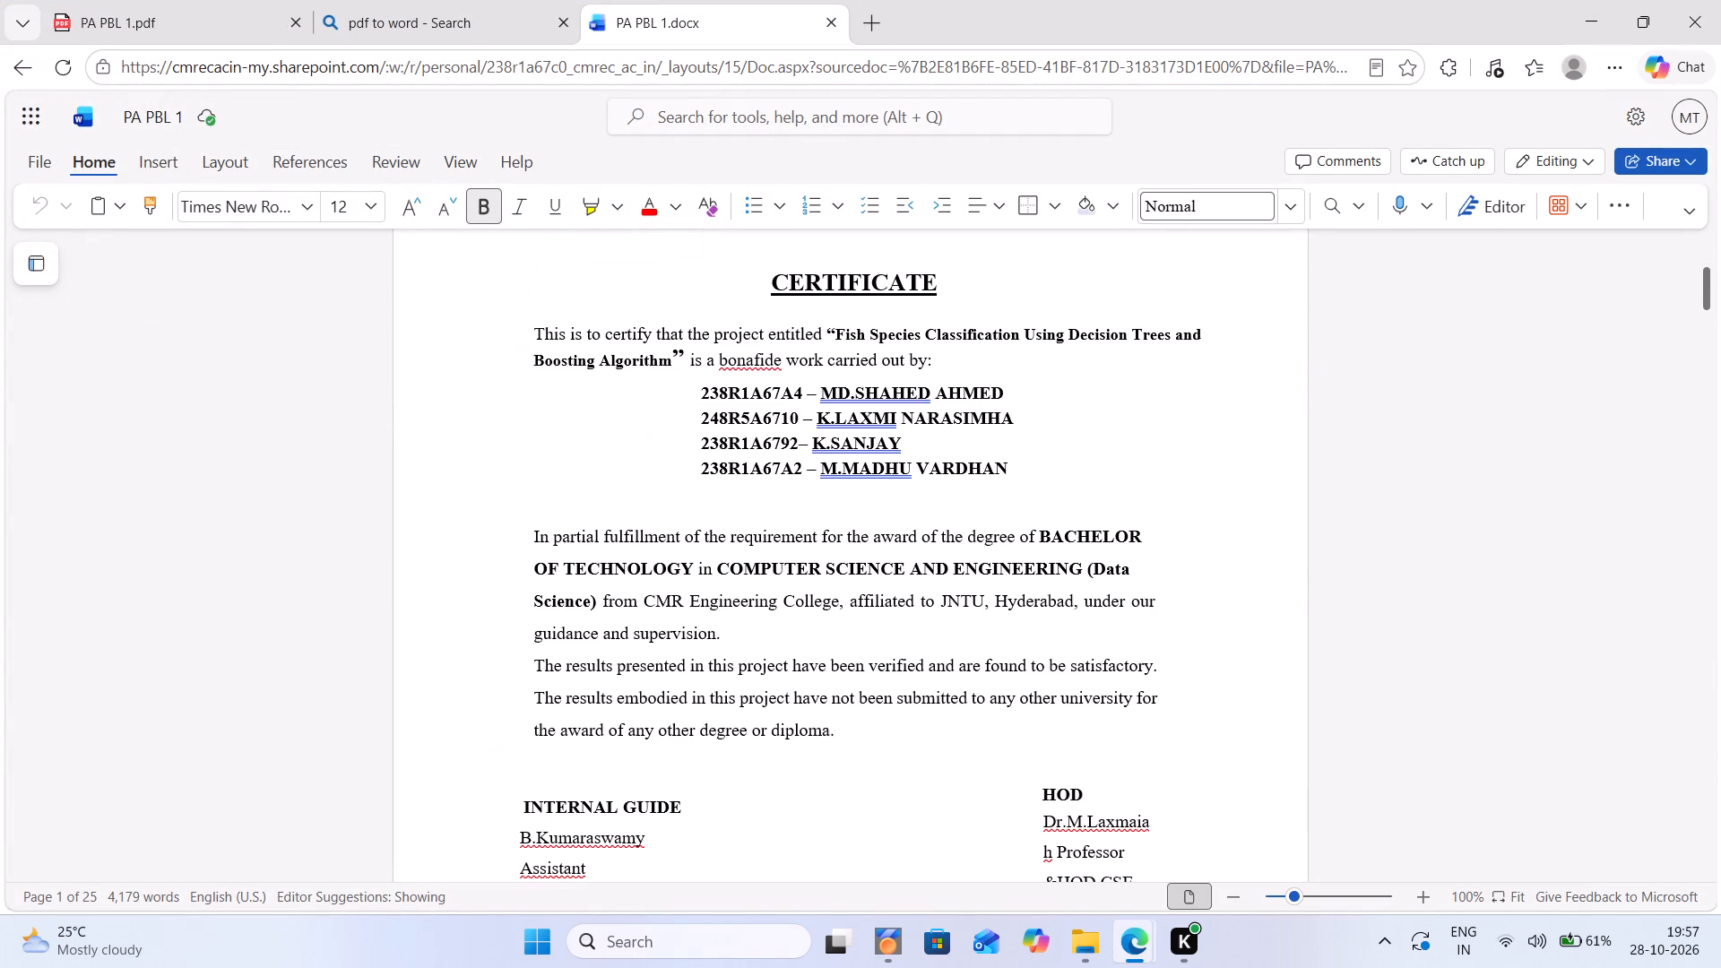
scroll(687, 399, down, 1)
scroll(544, 590, down, 1)
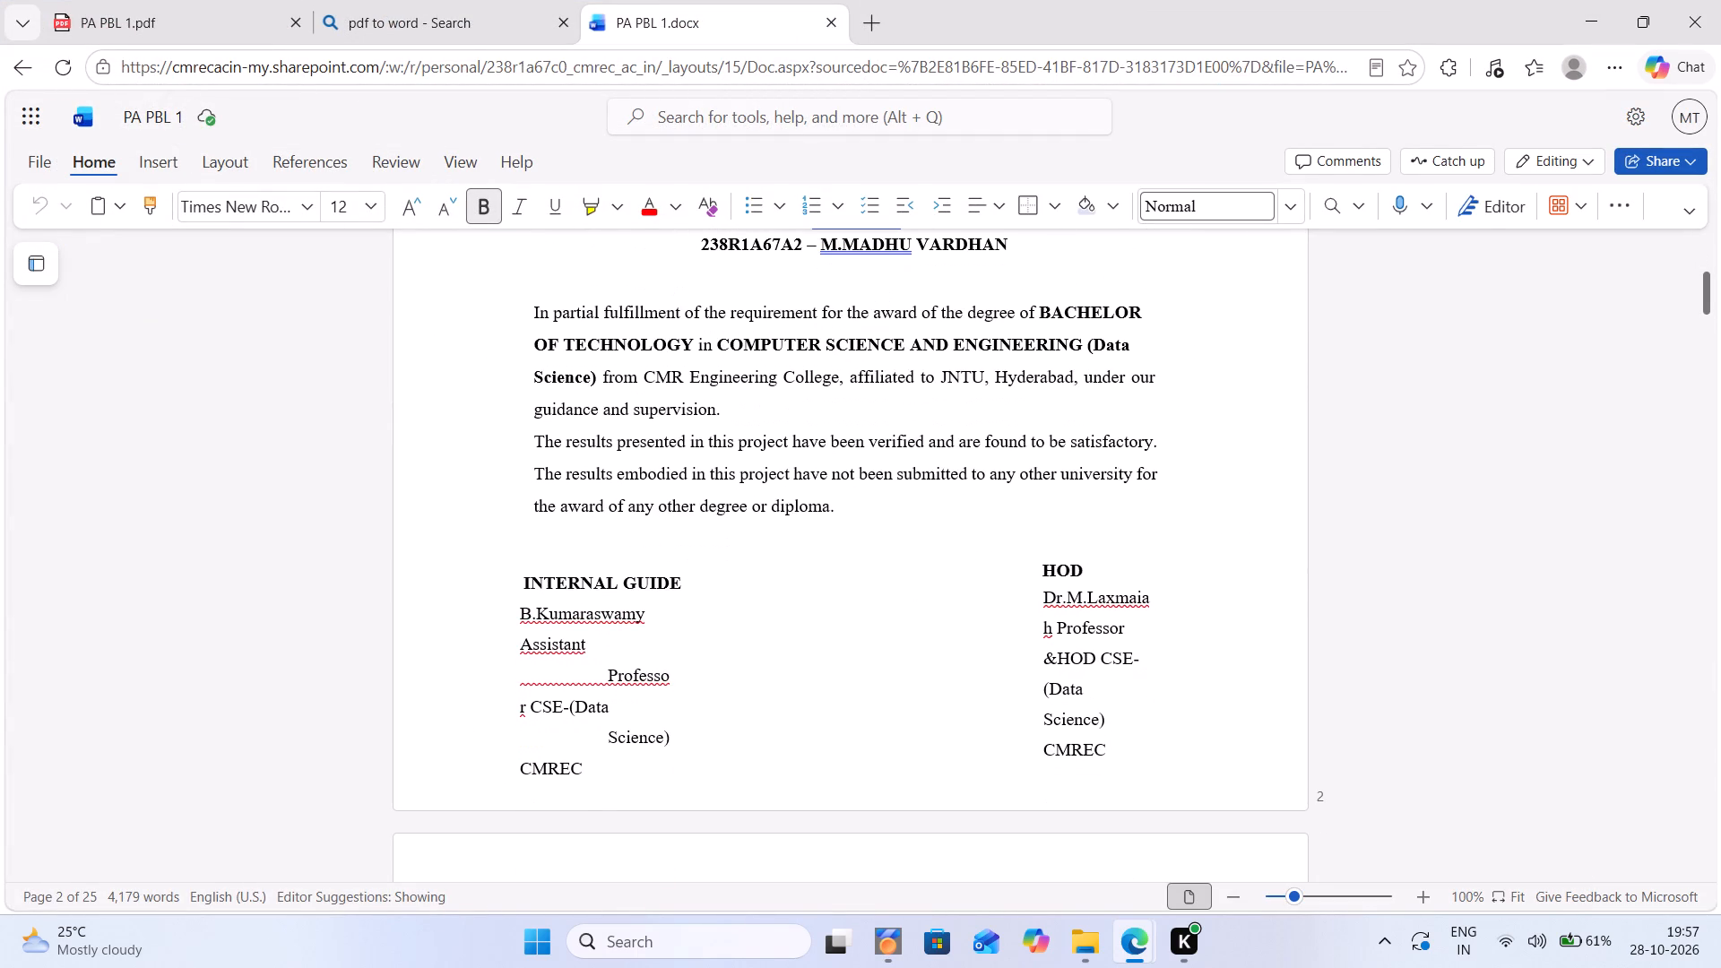
Return to PA PBL 1.pdf and close the pdf to word search page.
scroll(925, 657, up, 1)
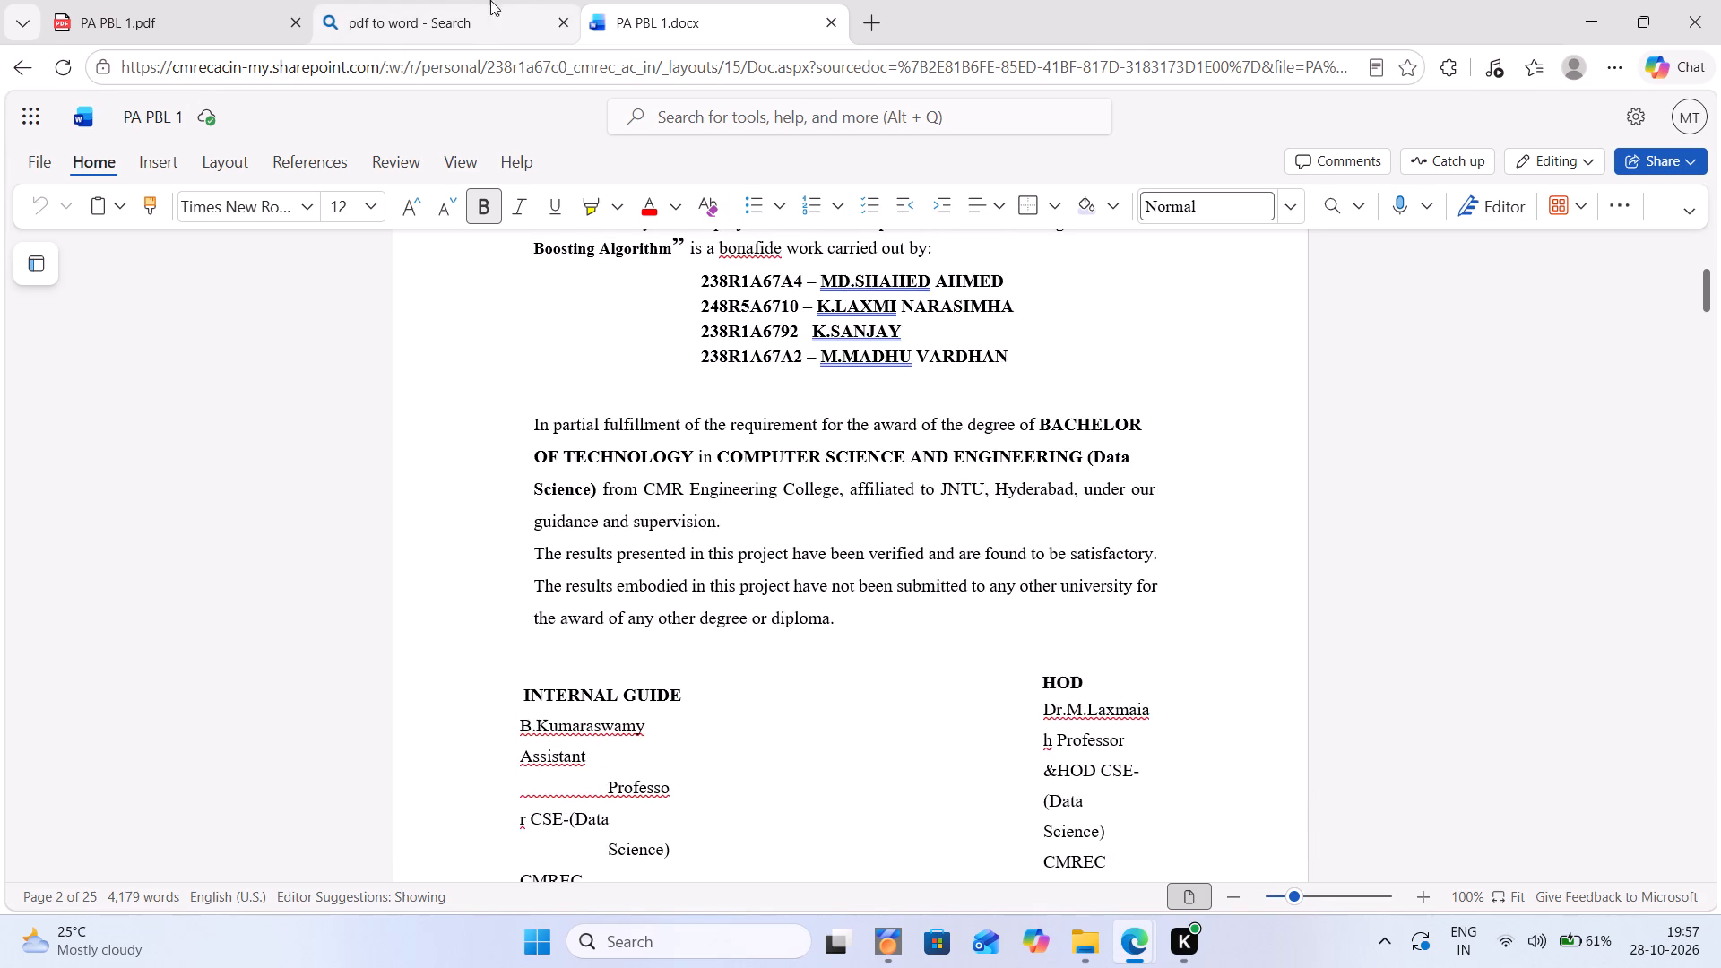
click(479, 0)
click(186, 0)
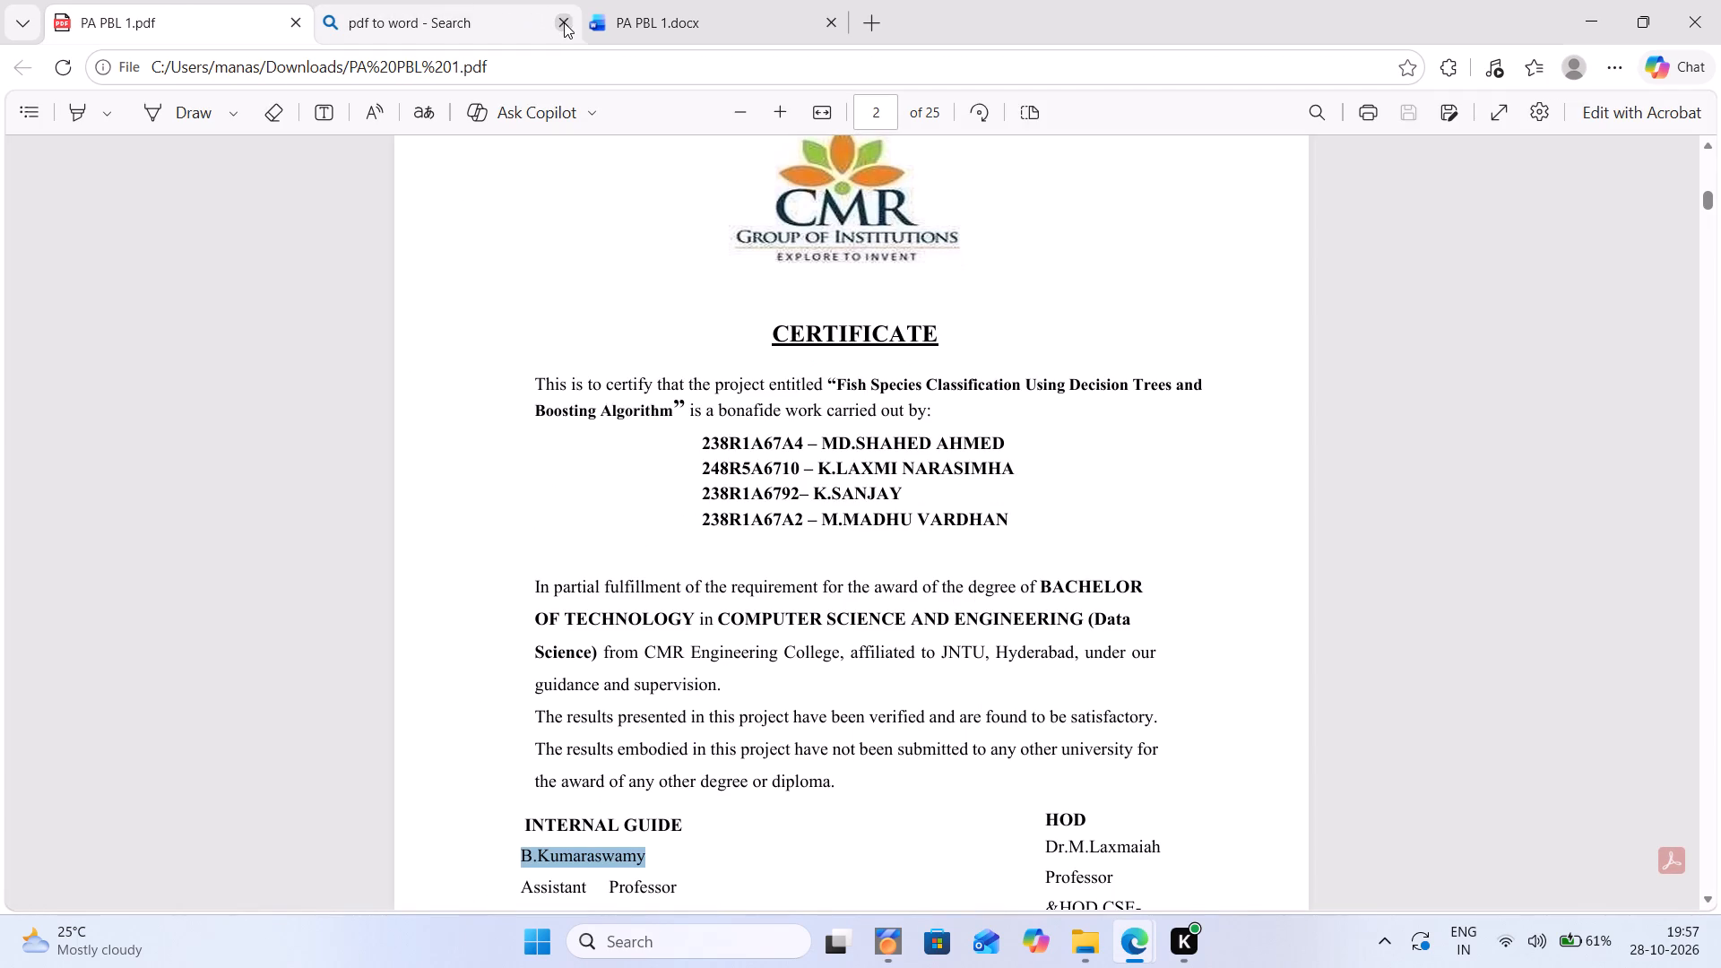
click(564, 22)
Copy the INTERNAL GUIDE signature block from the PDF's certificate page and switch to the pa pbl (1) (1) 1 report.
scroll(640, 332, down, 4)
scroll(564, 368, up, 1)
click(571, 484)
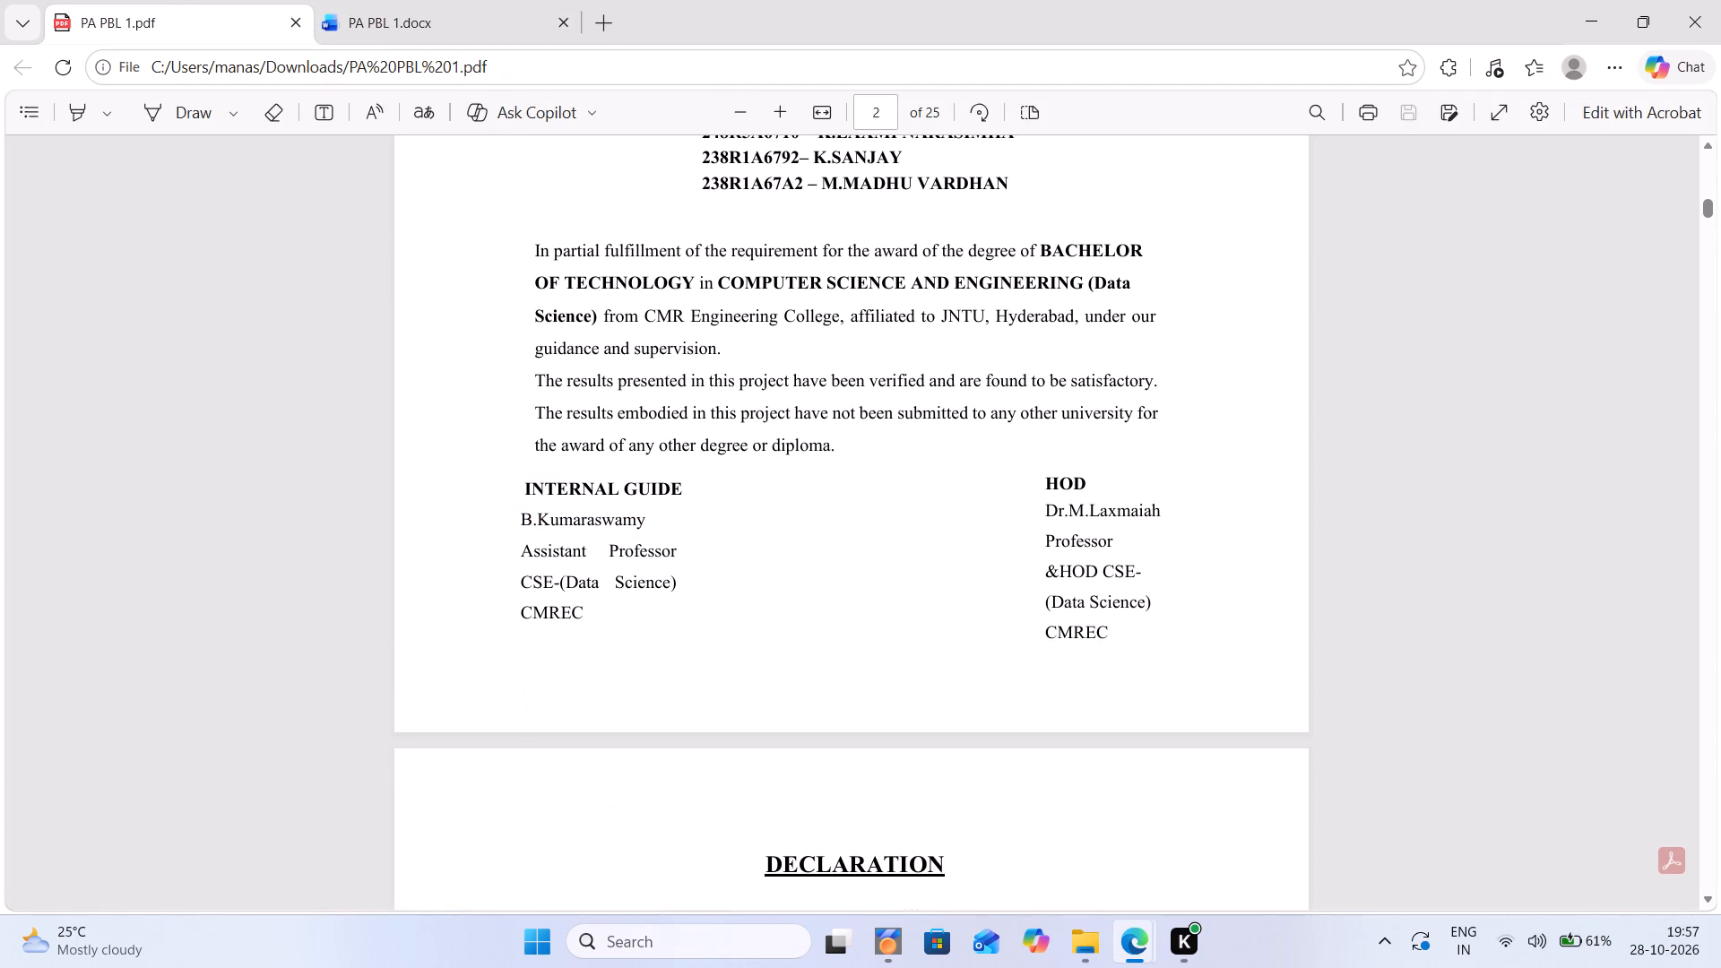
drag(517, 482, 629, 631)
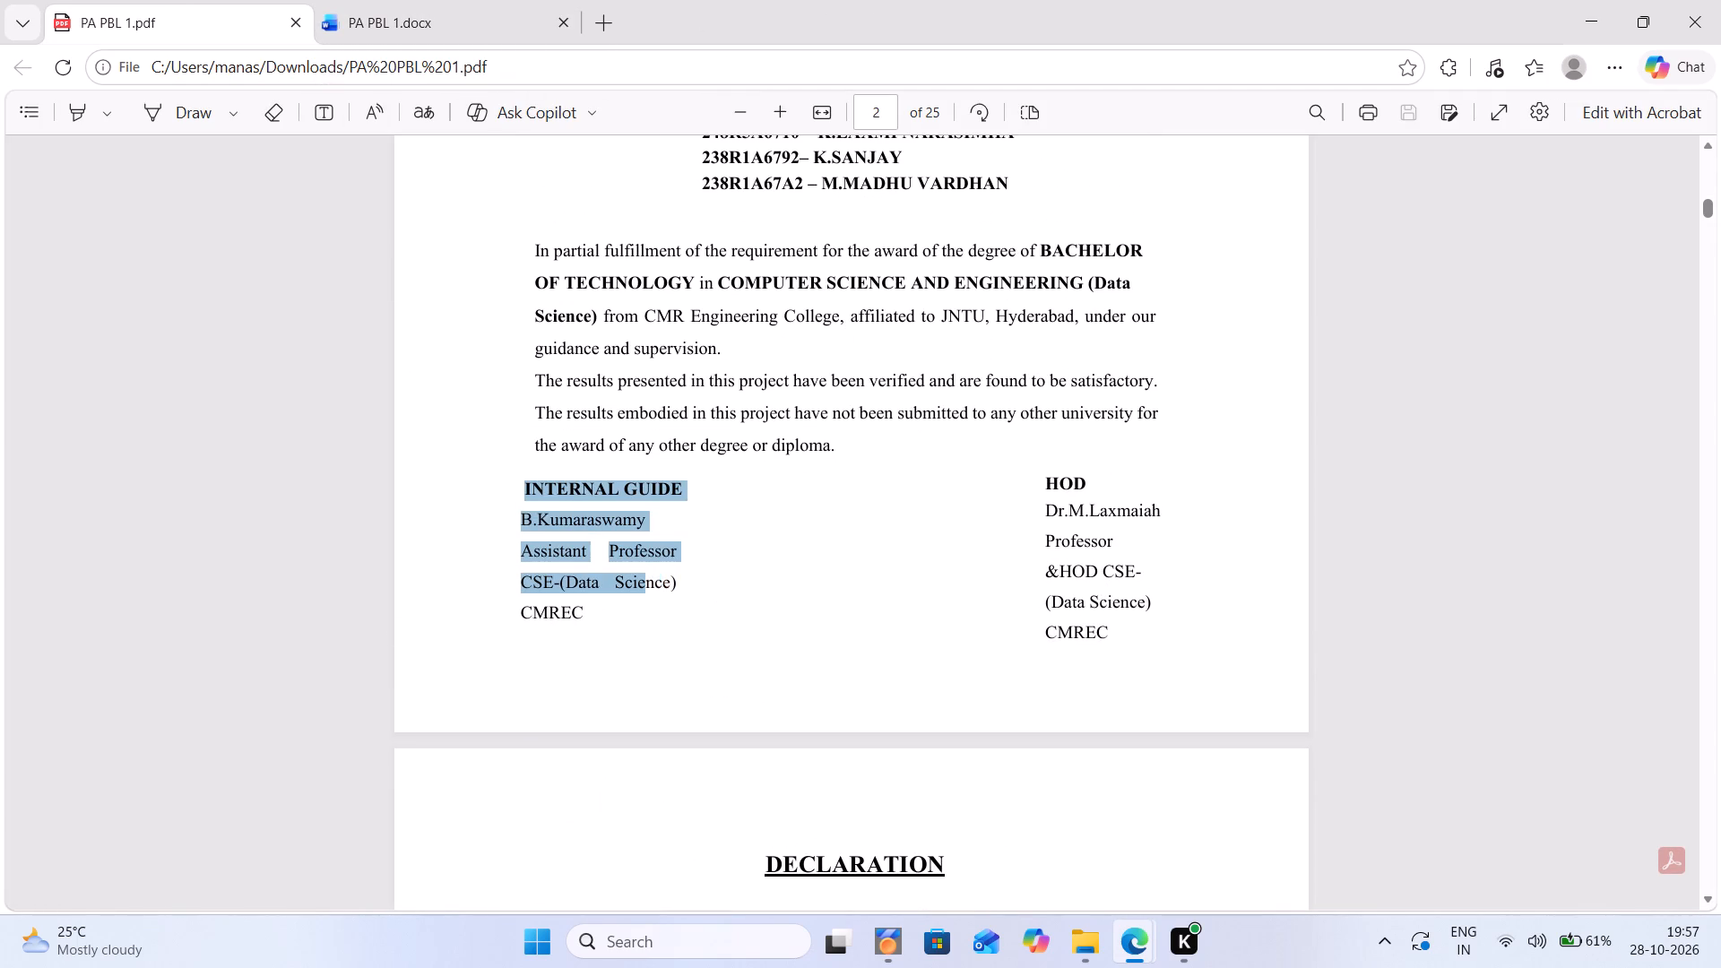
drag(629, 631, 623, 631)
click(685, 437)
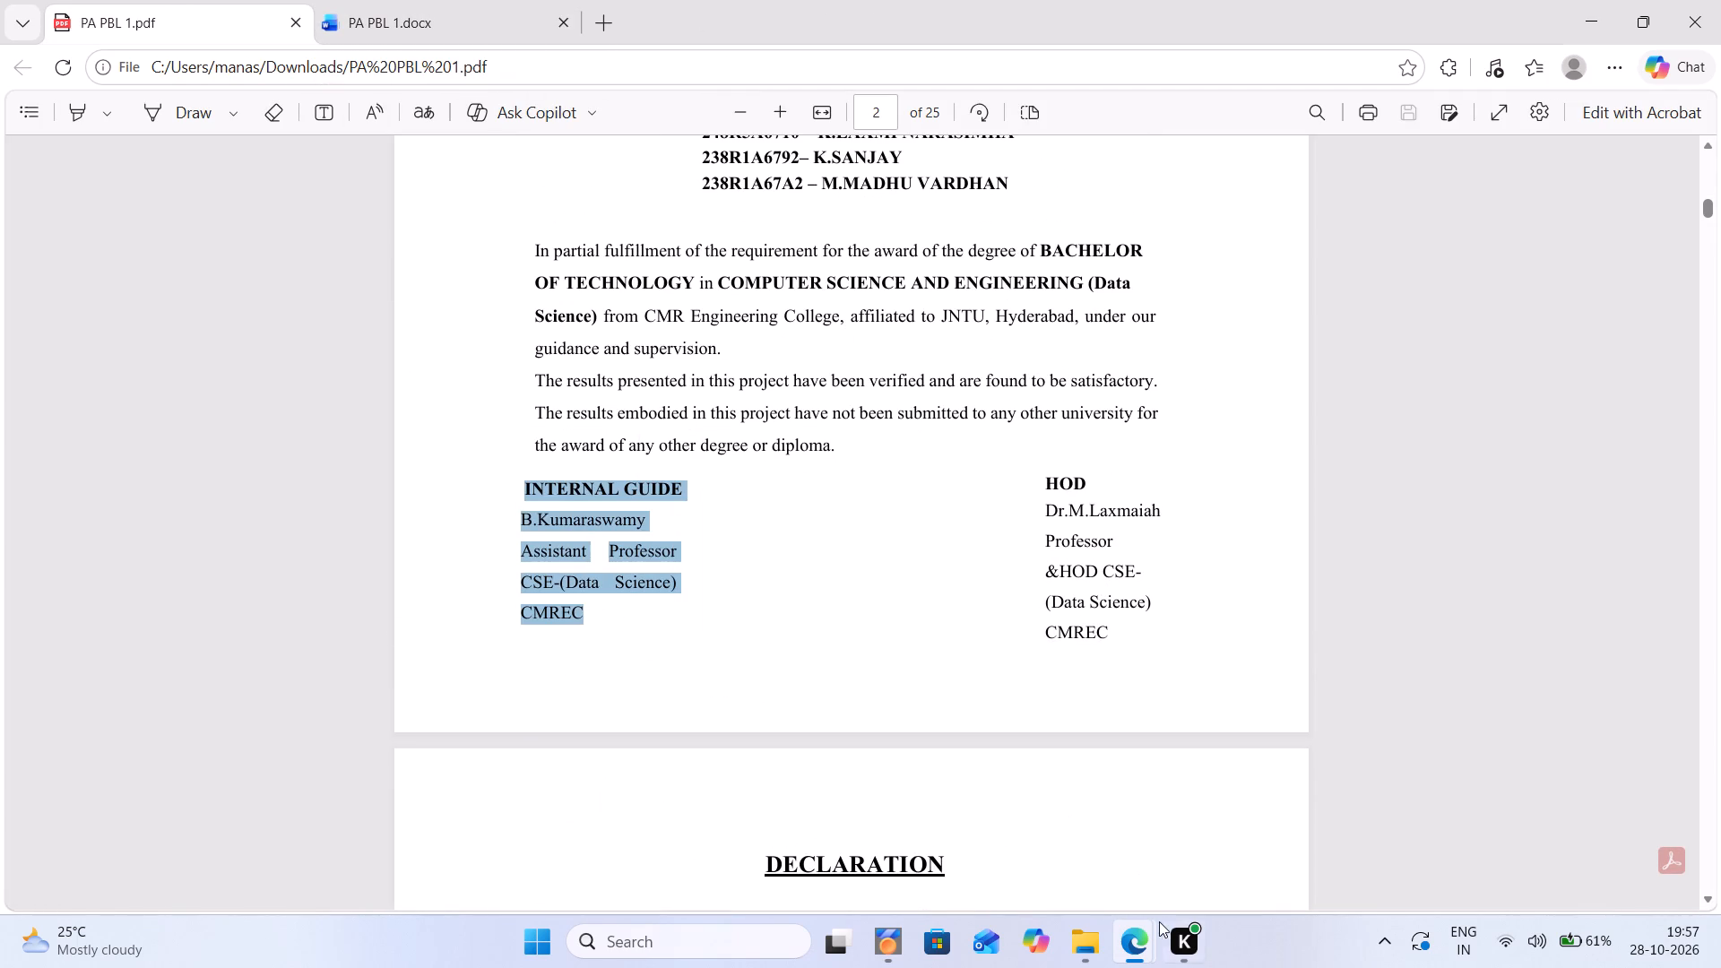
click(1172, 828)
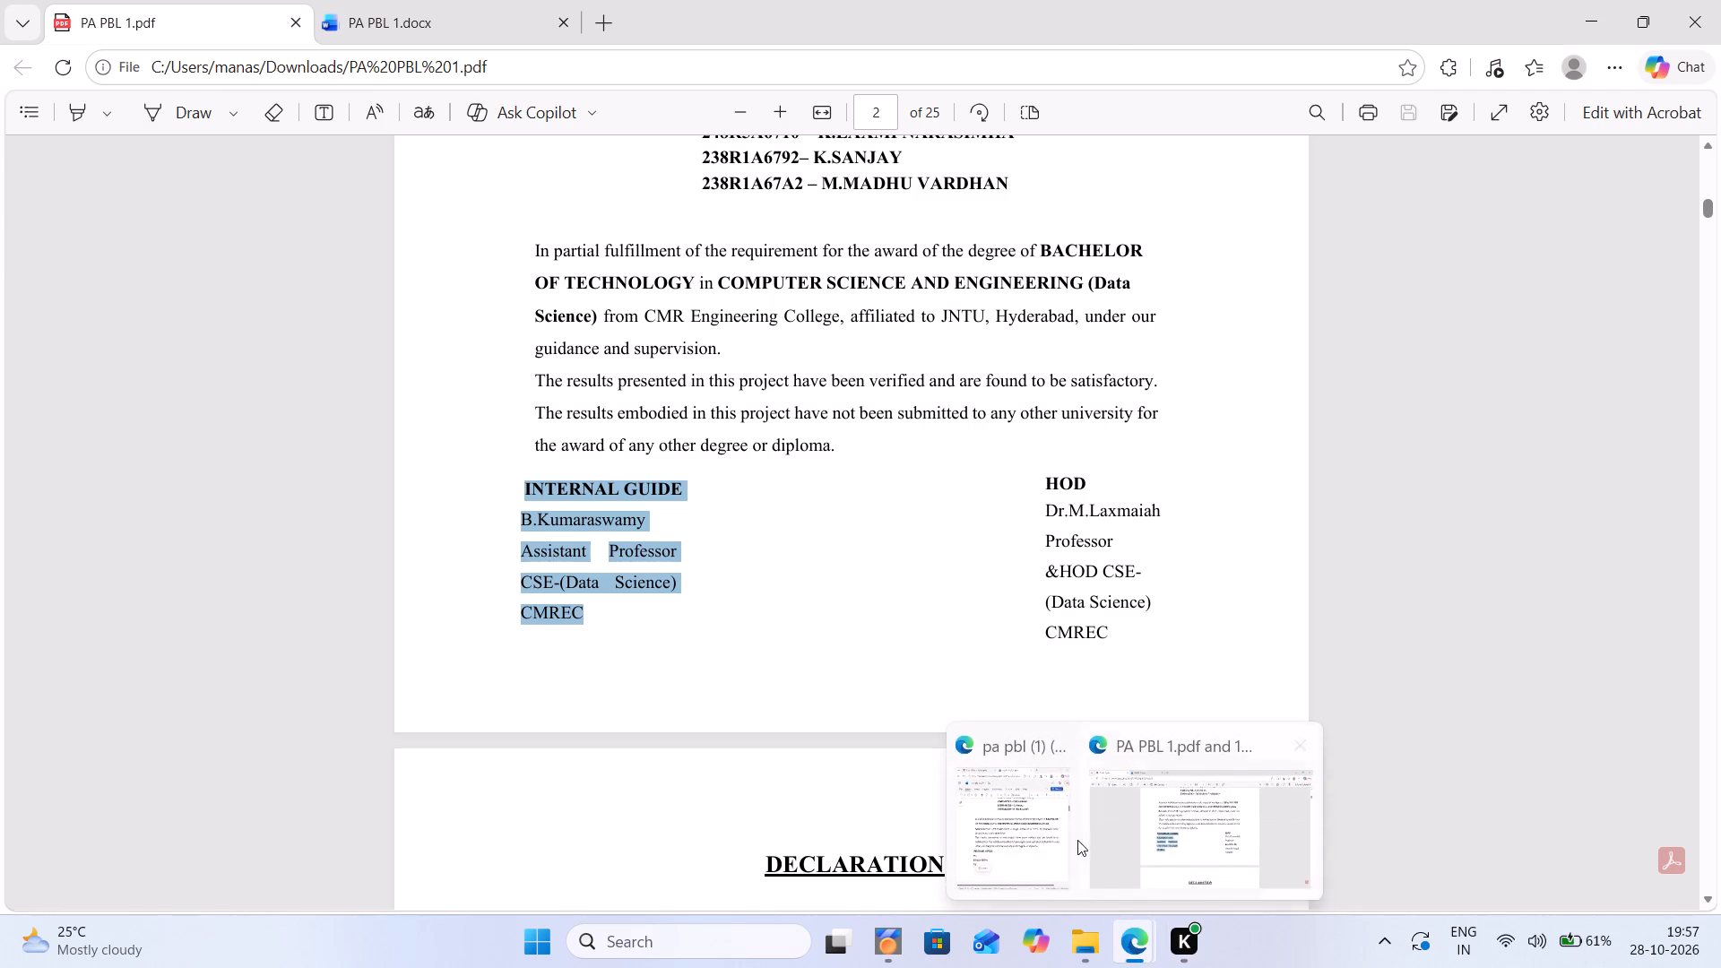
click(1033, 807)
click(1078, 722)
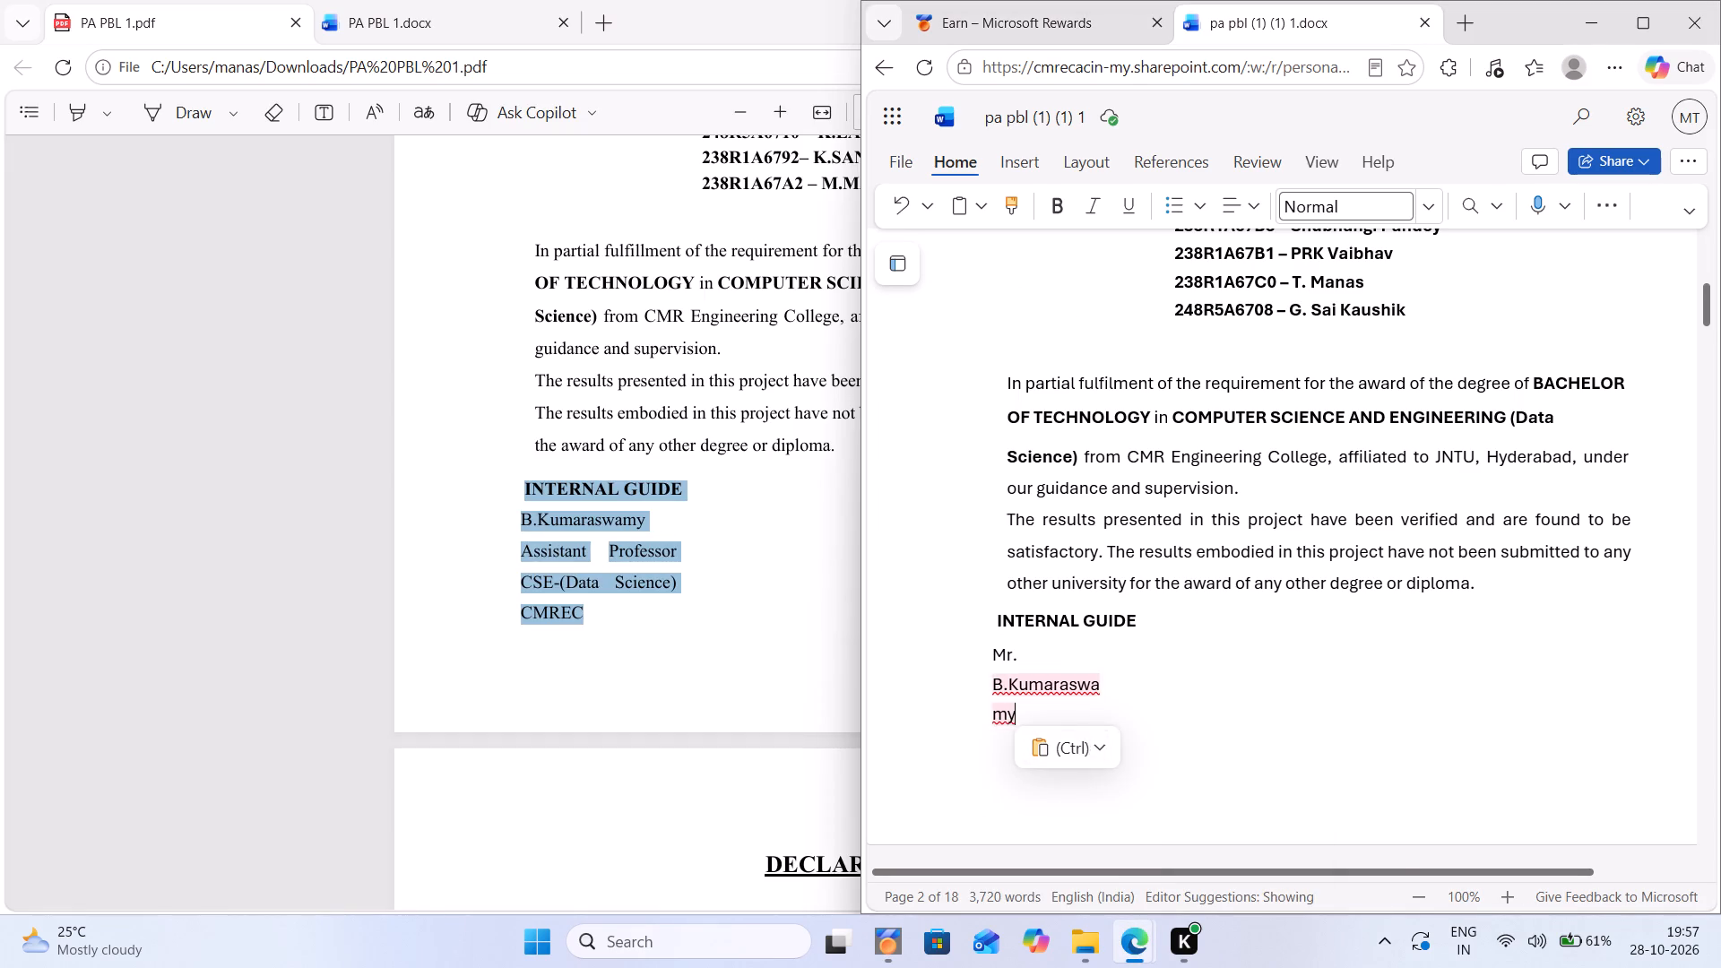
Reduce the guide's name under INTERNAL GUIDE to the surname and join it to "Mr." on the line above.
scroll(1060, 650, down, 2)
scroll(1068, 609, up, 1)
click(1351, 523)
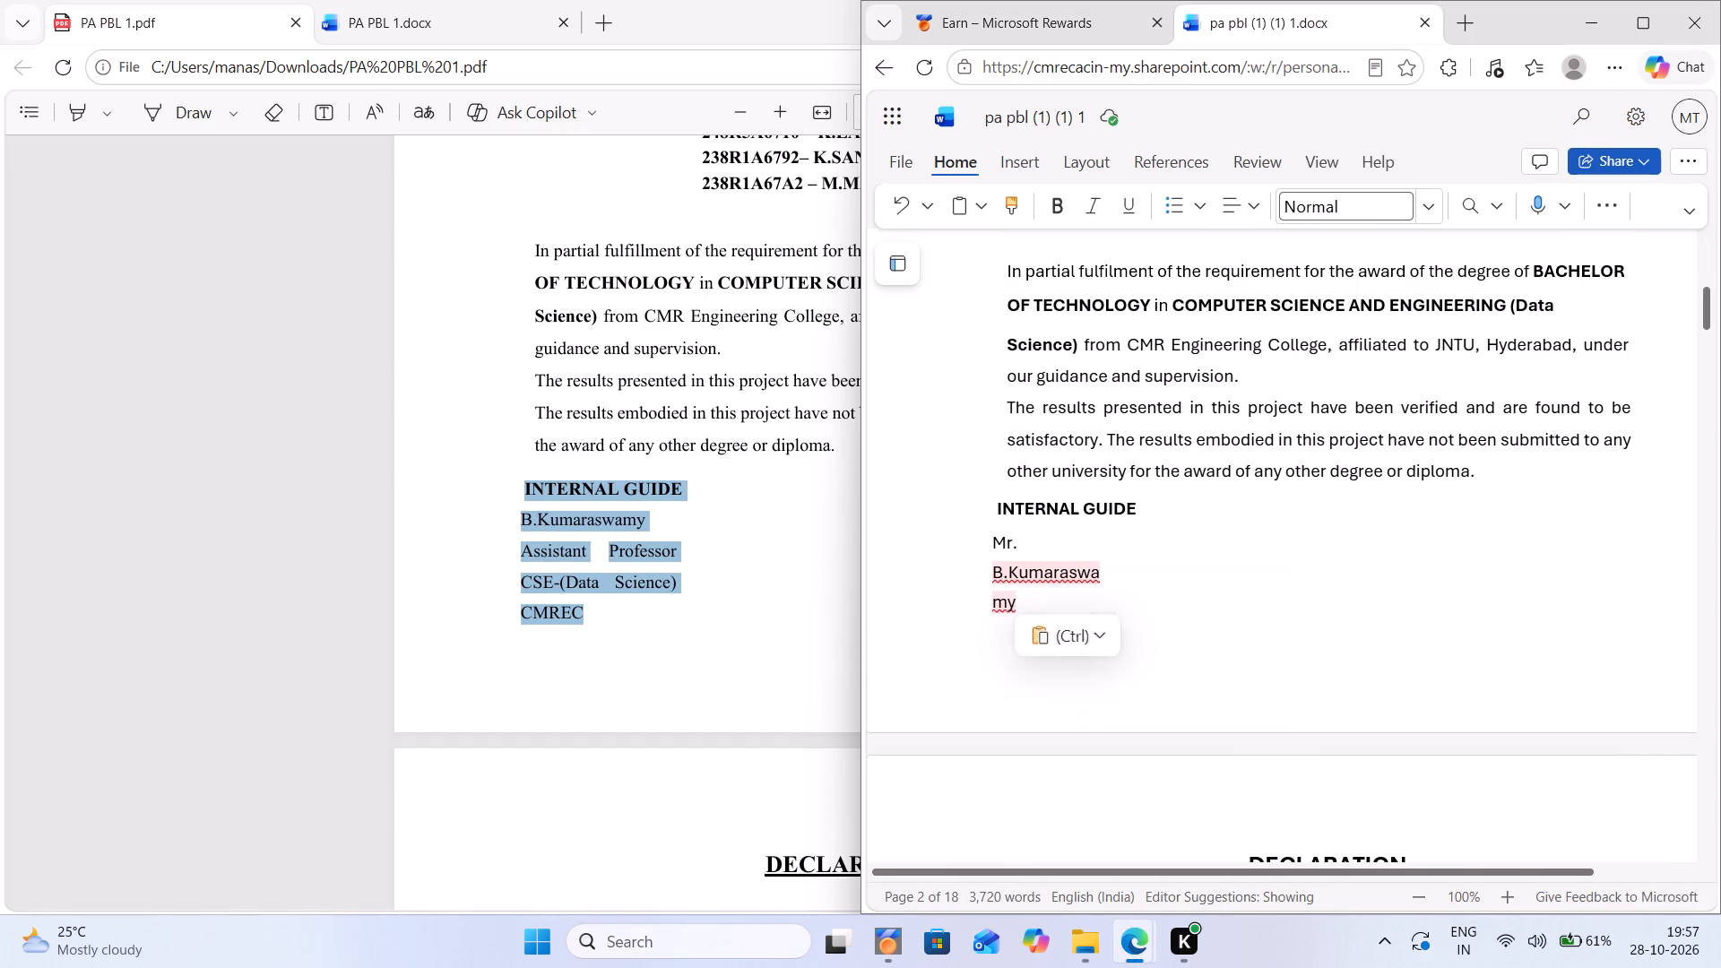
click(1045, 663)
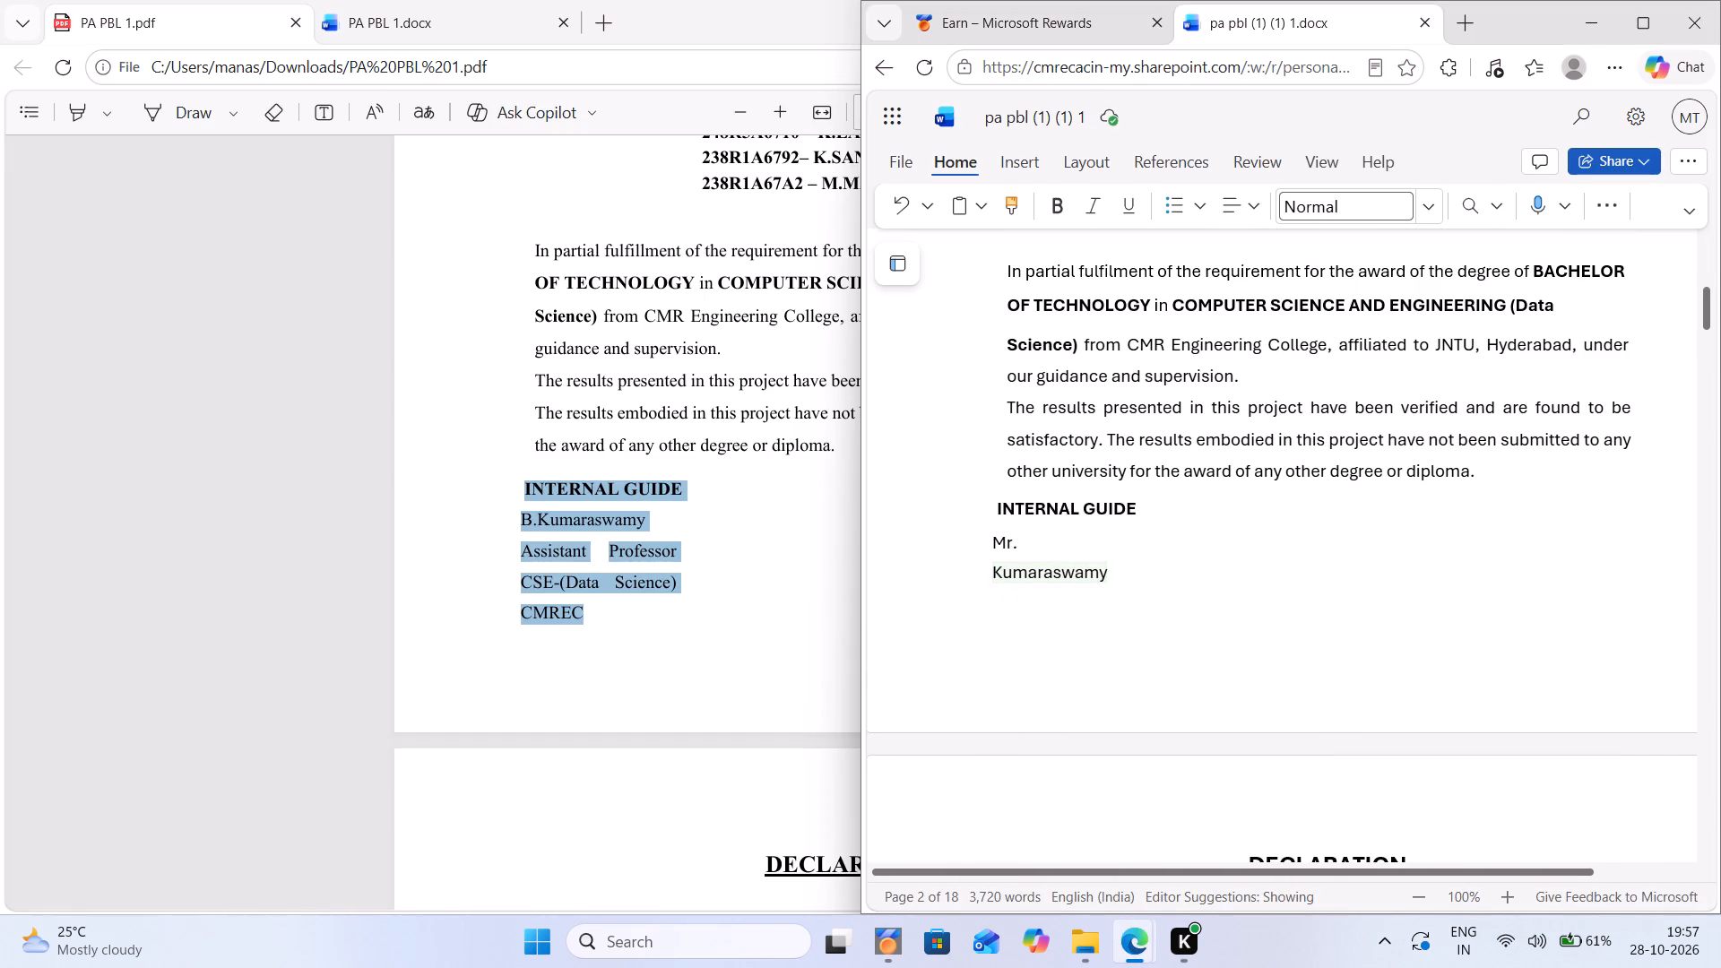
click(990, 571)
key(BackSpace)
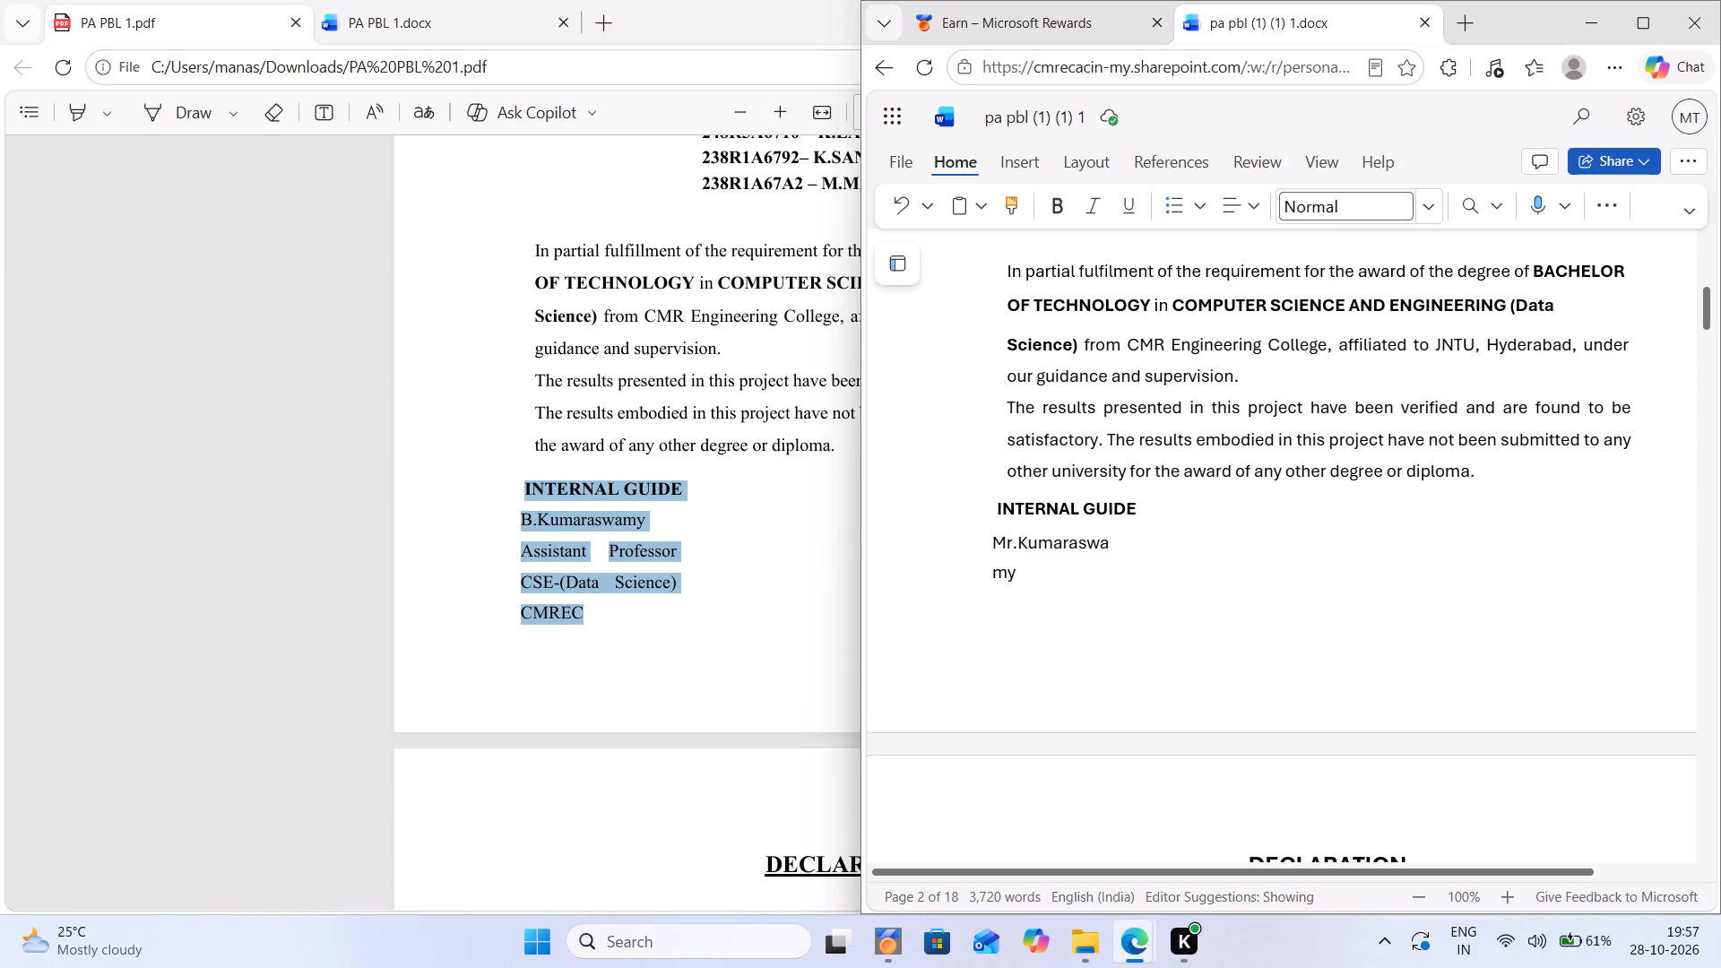
Delete the guide's title and name below the INTERNAL GUIDE heading on the report's certificate page.
drag(1024, 581, 997, 537)
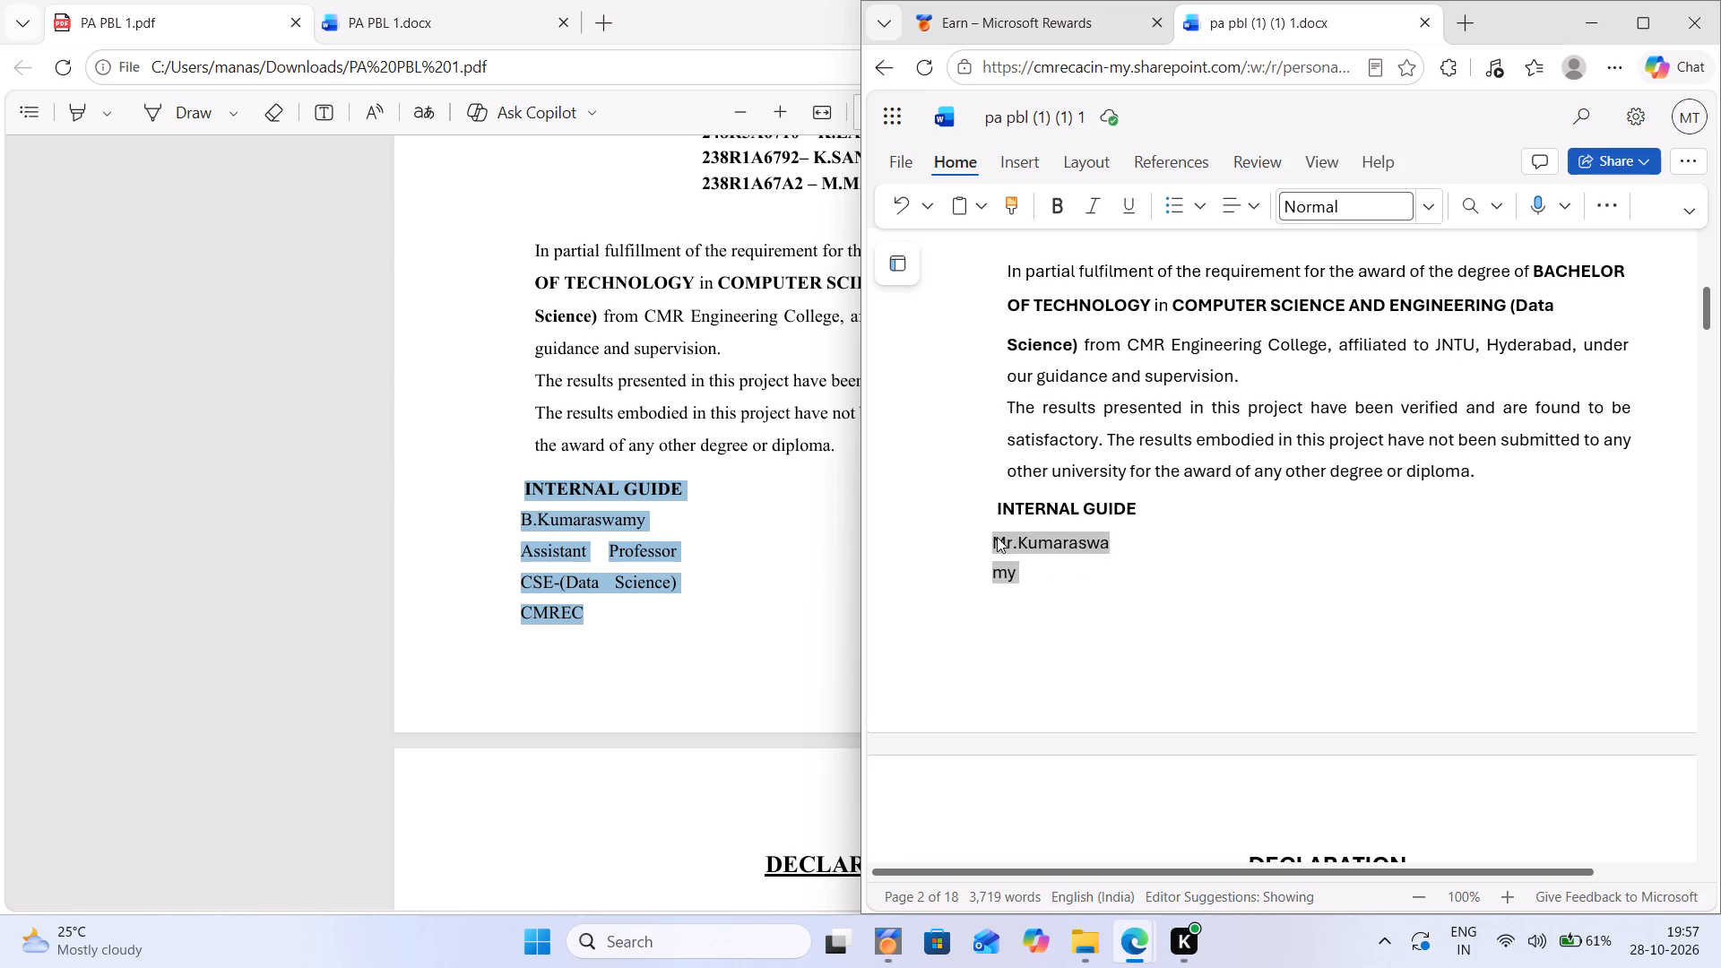
drag(997, 537, 994, 537)
key(BackSpace)
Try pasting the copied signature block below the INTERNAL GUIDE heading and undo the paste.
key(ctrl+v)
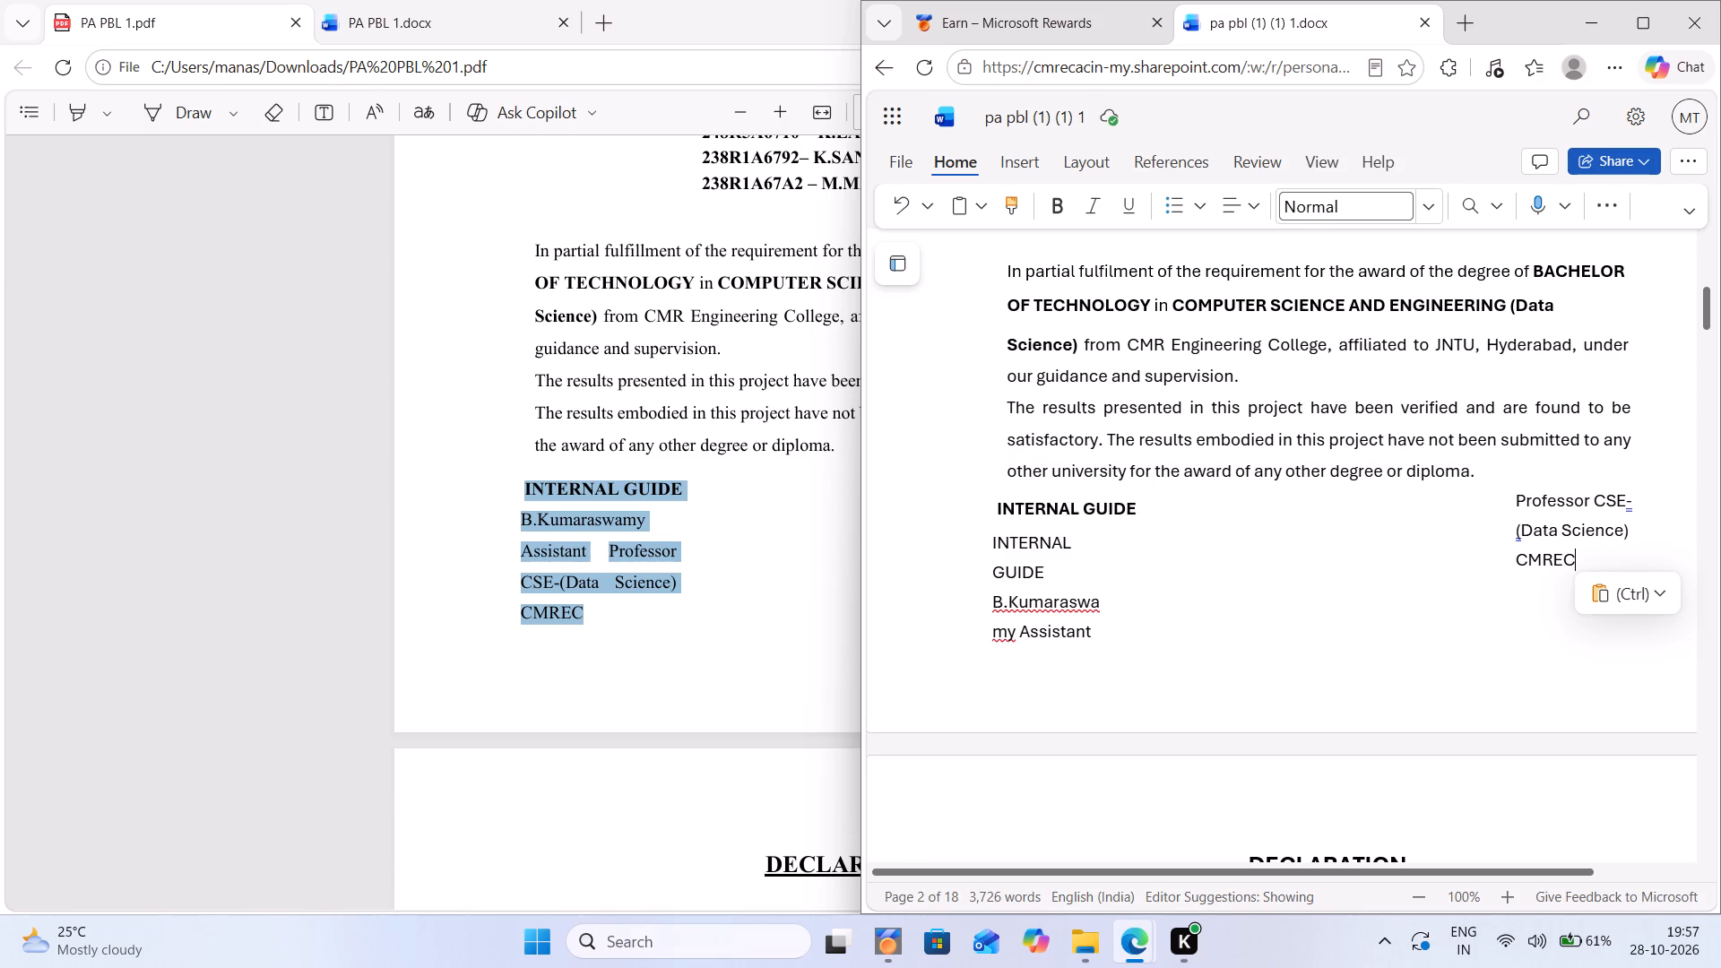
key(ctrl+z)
click(749, 537)
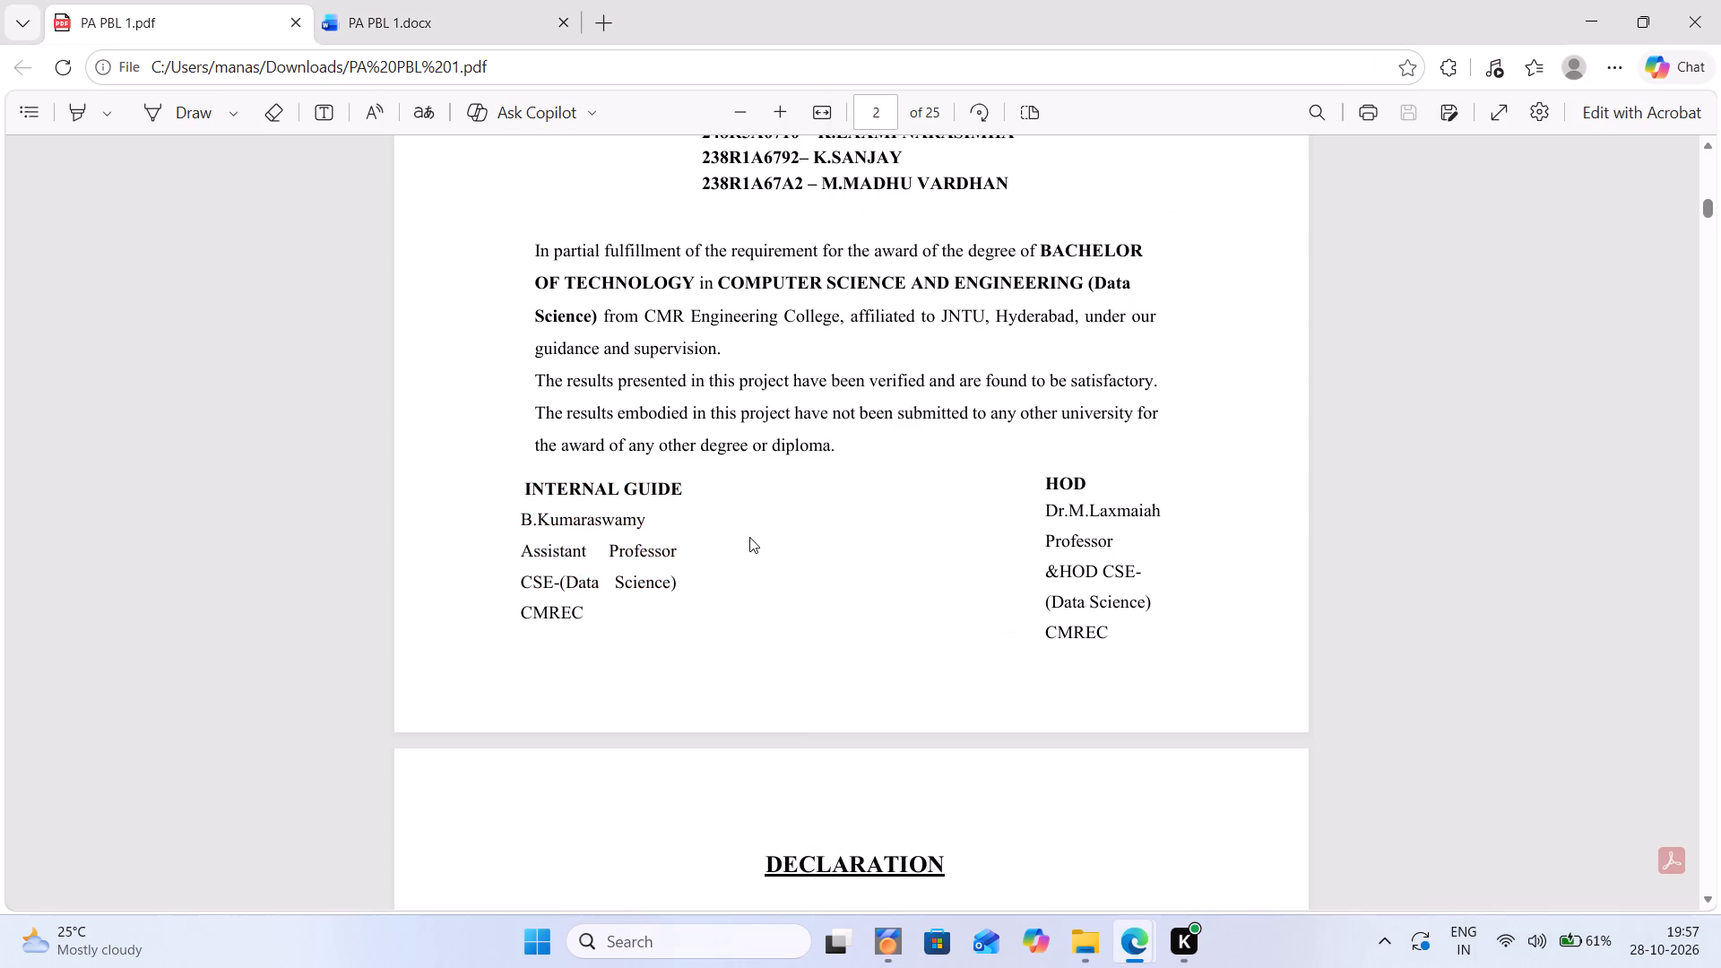
drag(518, 514, 650, 517)
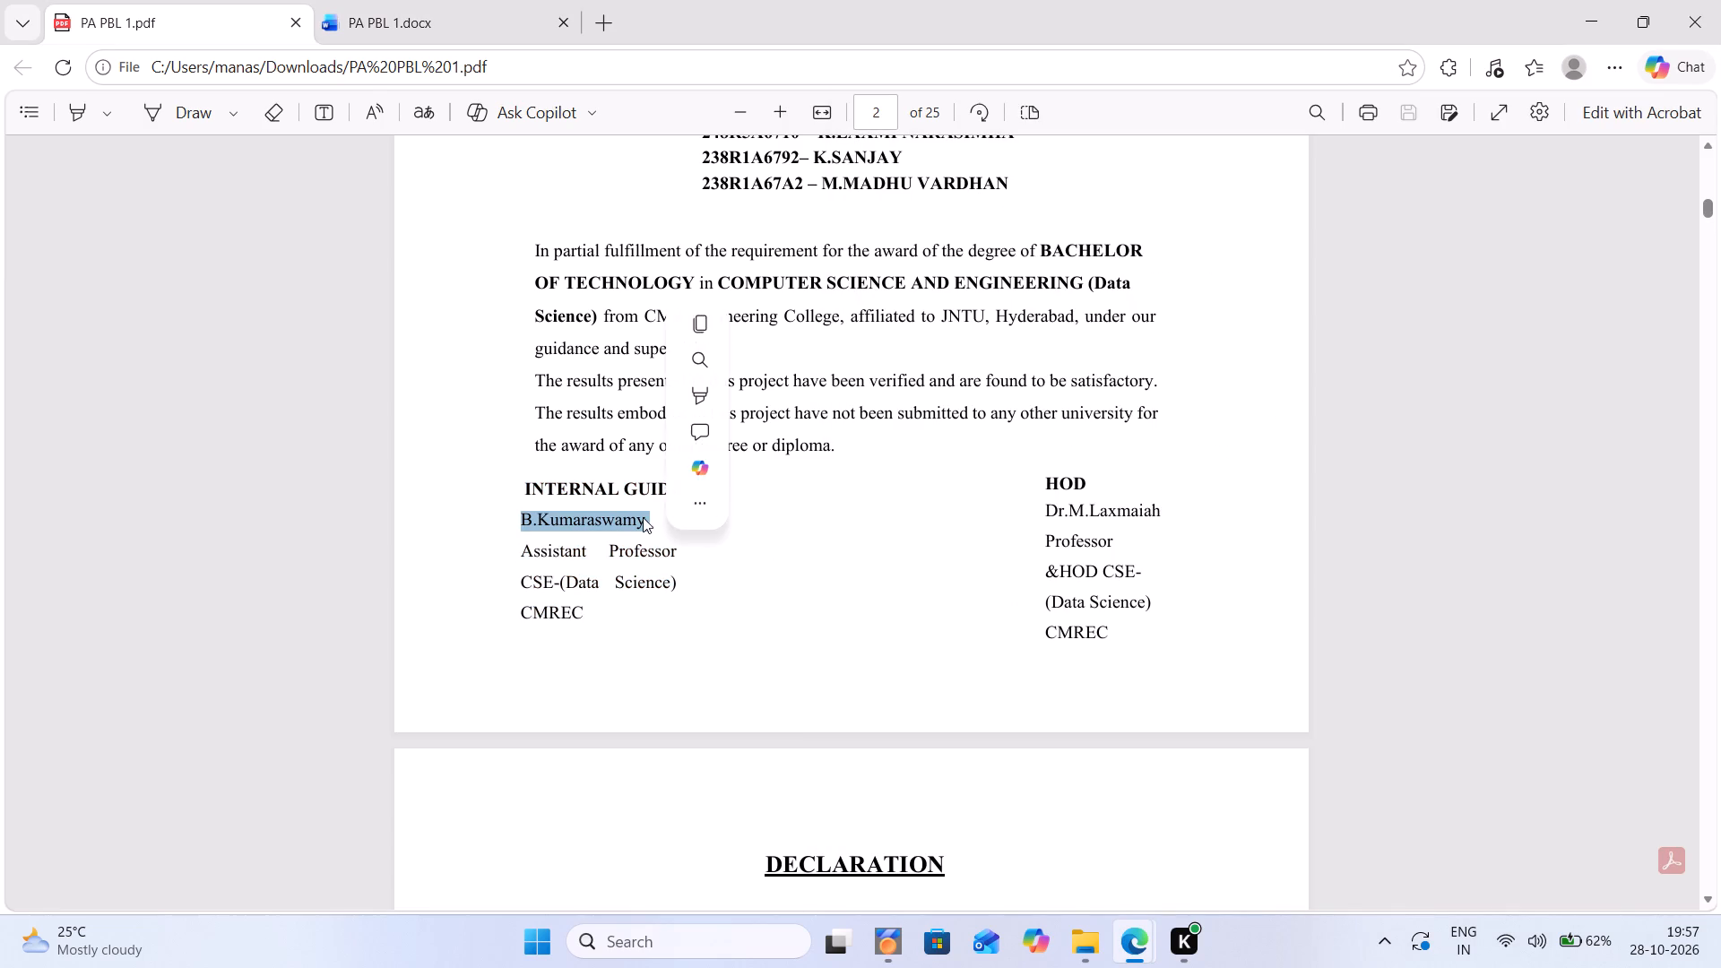
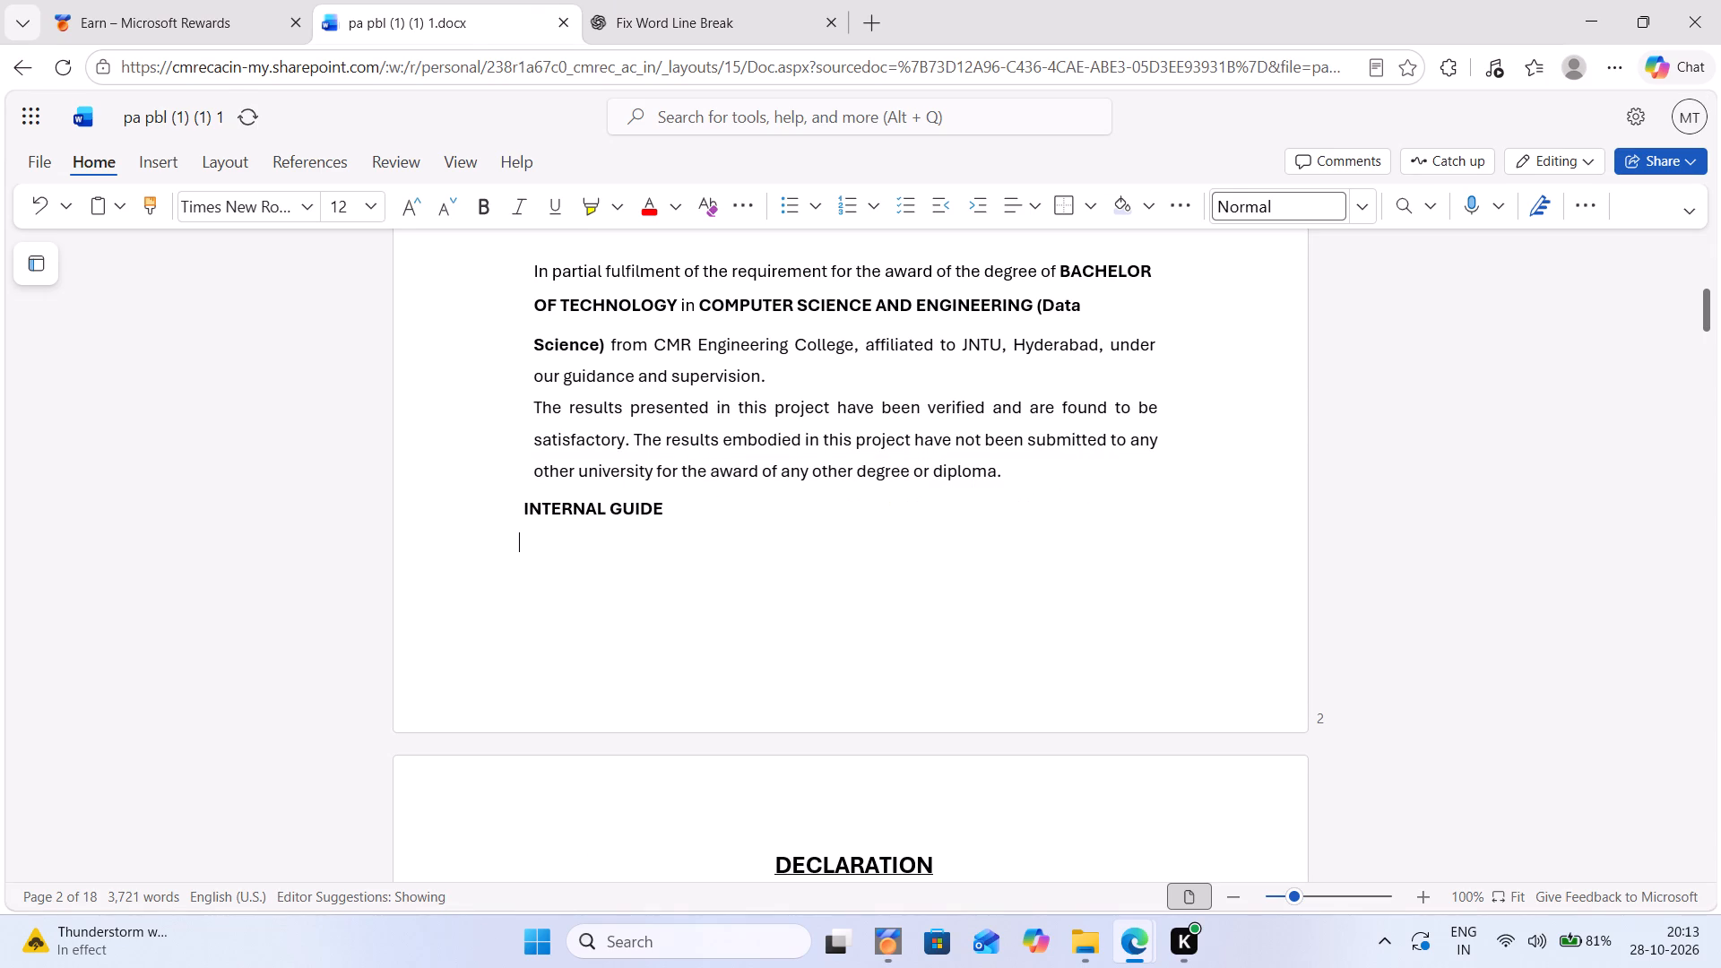
key(BackSpace)
key(BackSpace)
key(Return)
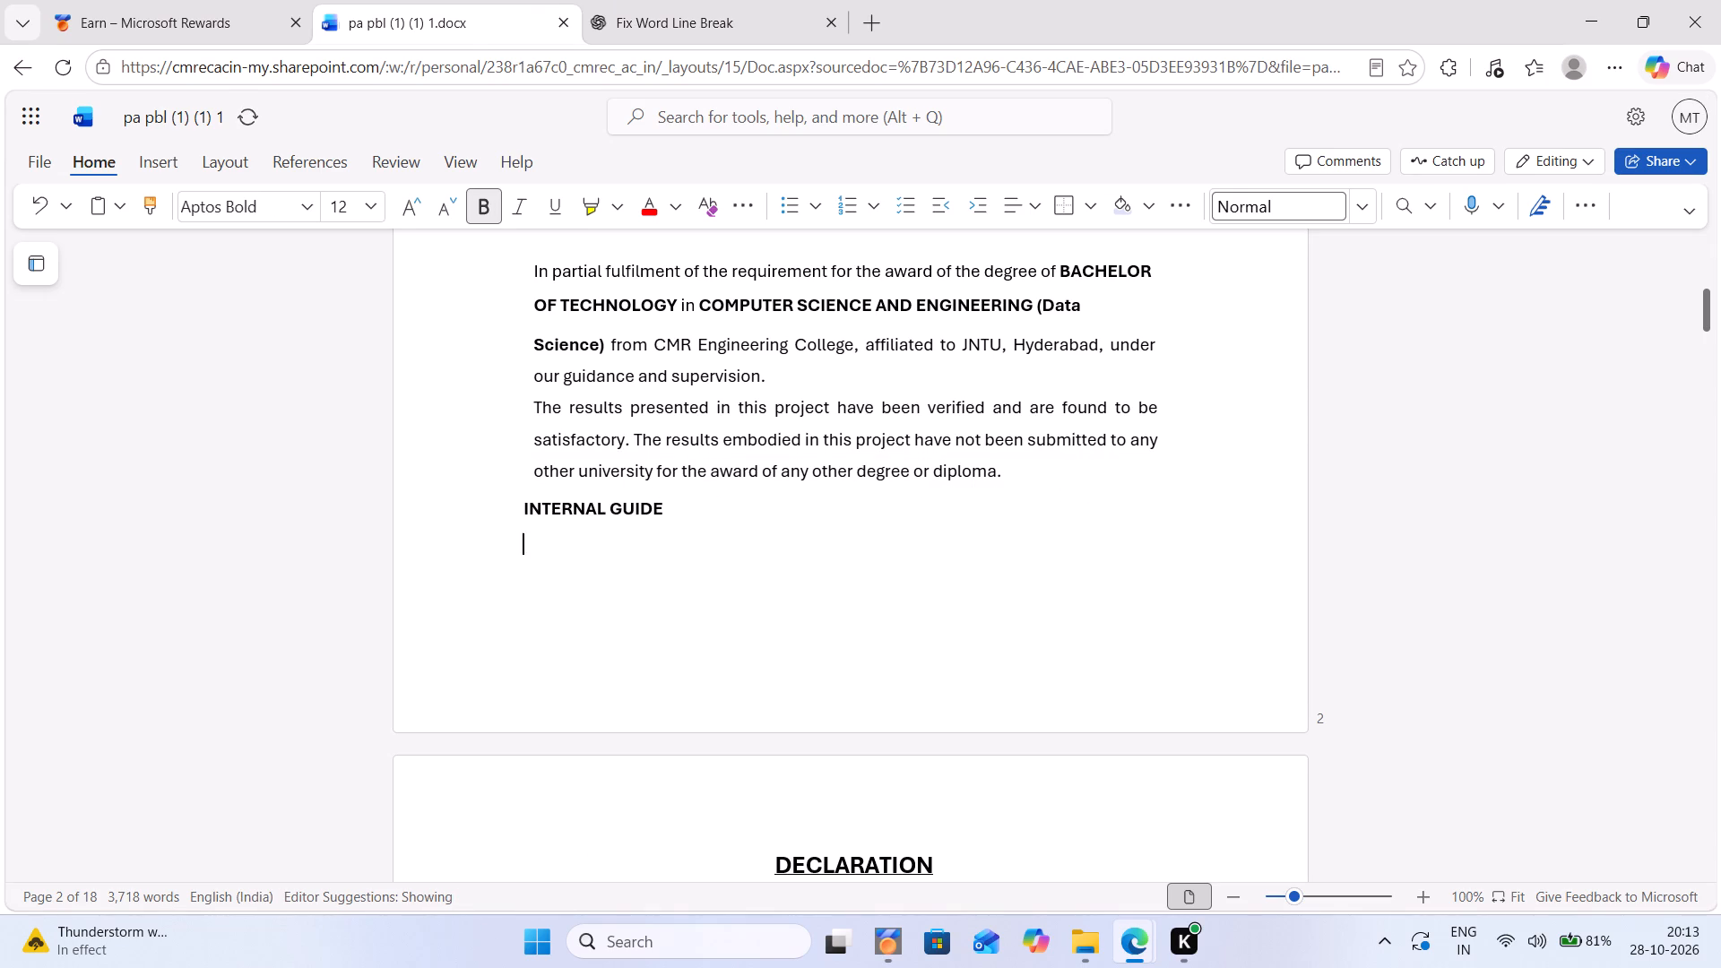
Paste the guide's copied single-line name below INTERNAL GUIDE and start a new line beneath it.
key(ctrl+v)
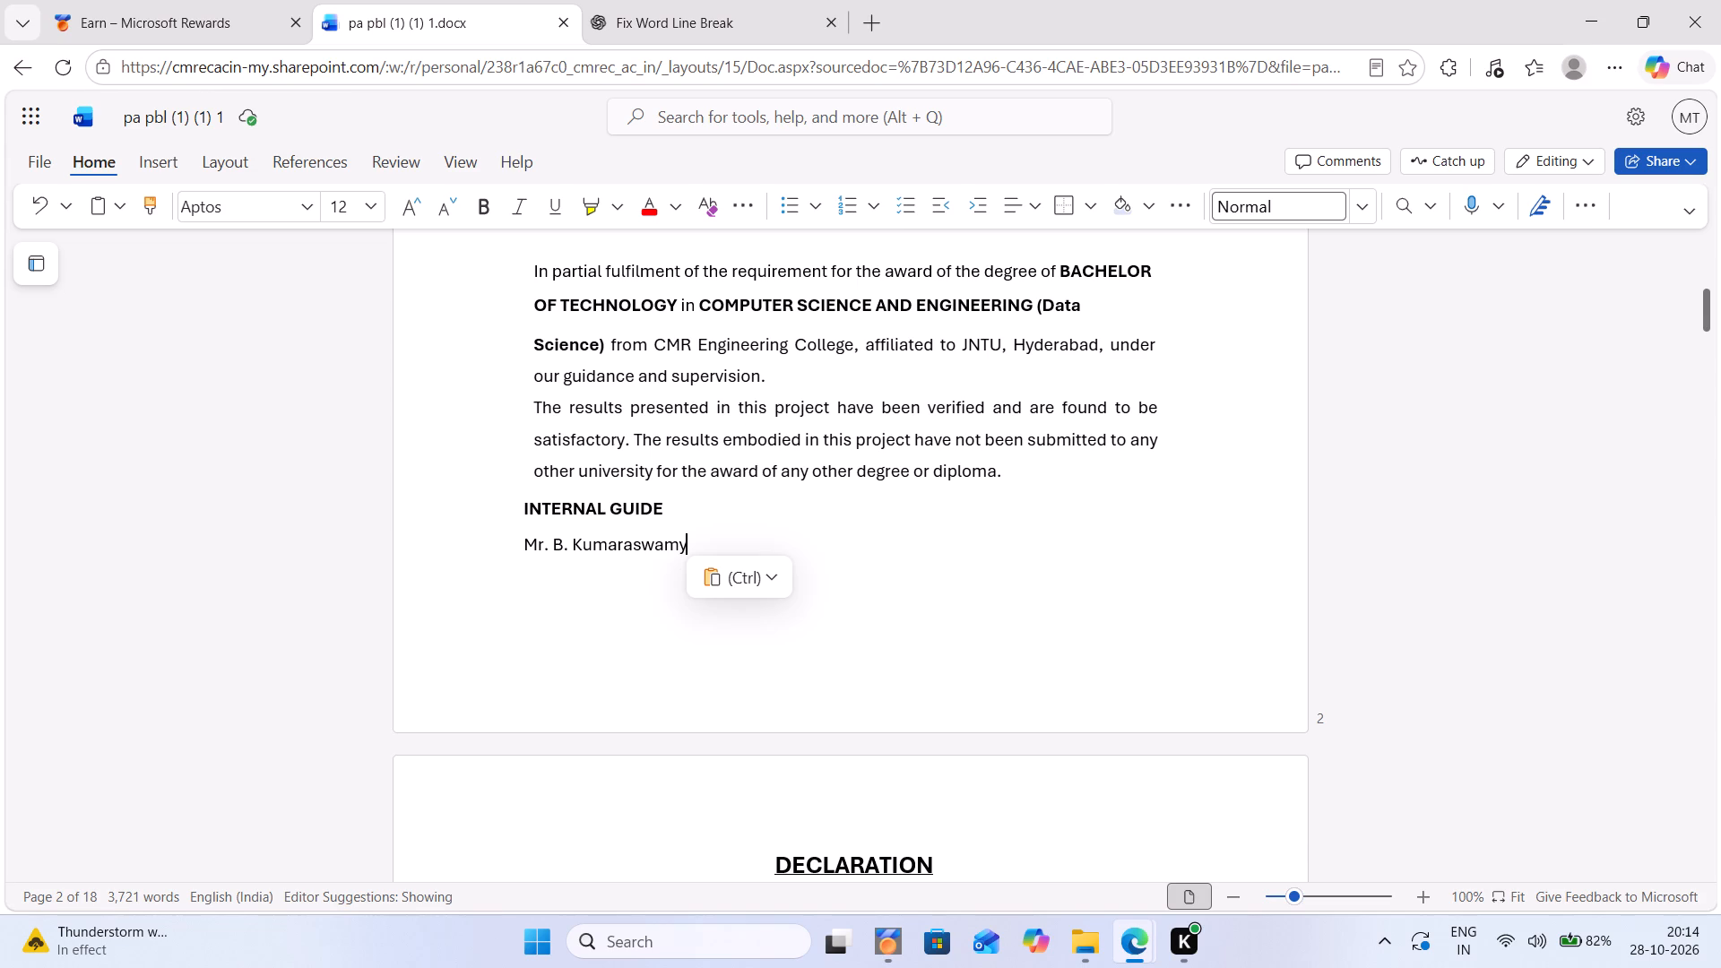
key(Return)
Copy "Assistant Professor" from the INTERNAL GUIDE block of PA PBL 1.pdf and paste it below the guide's name in the report.
click(1155, 941)
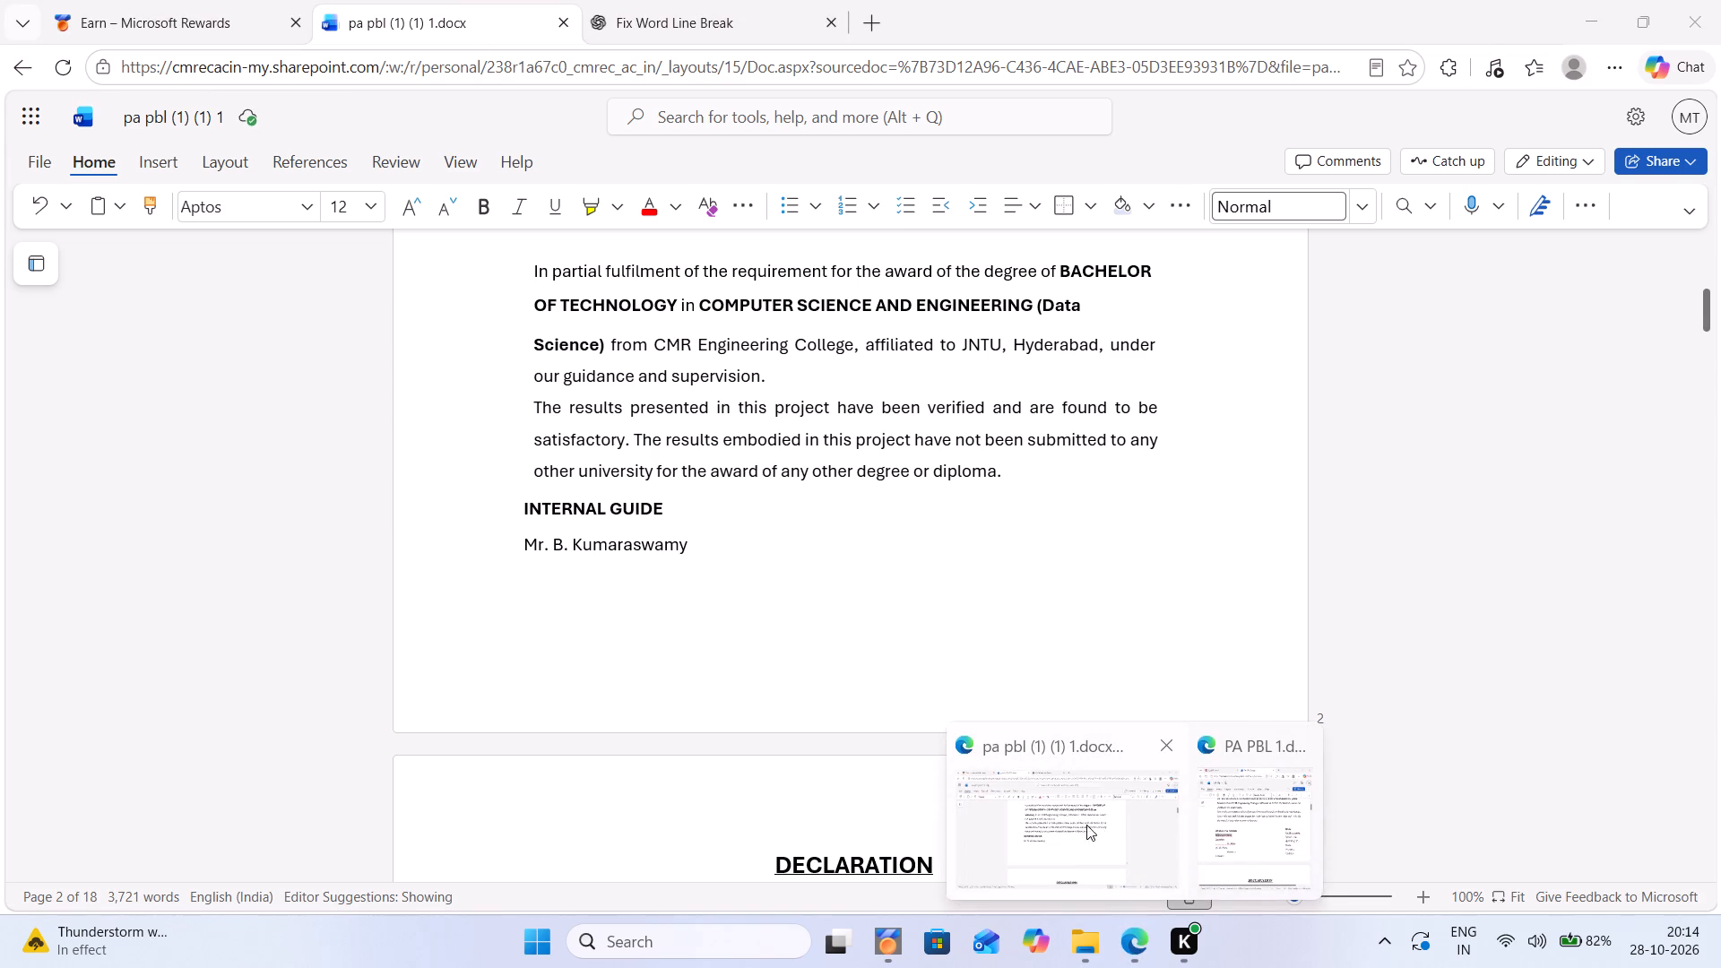
click(1223, 791)
click(422, 575)
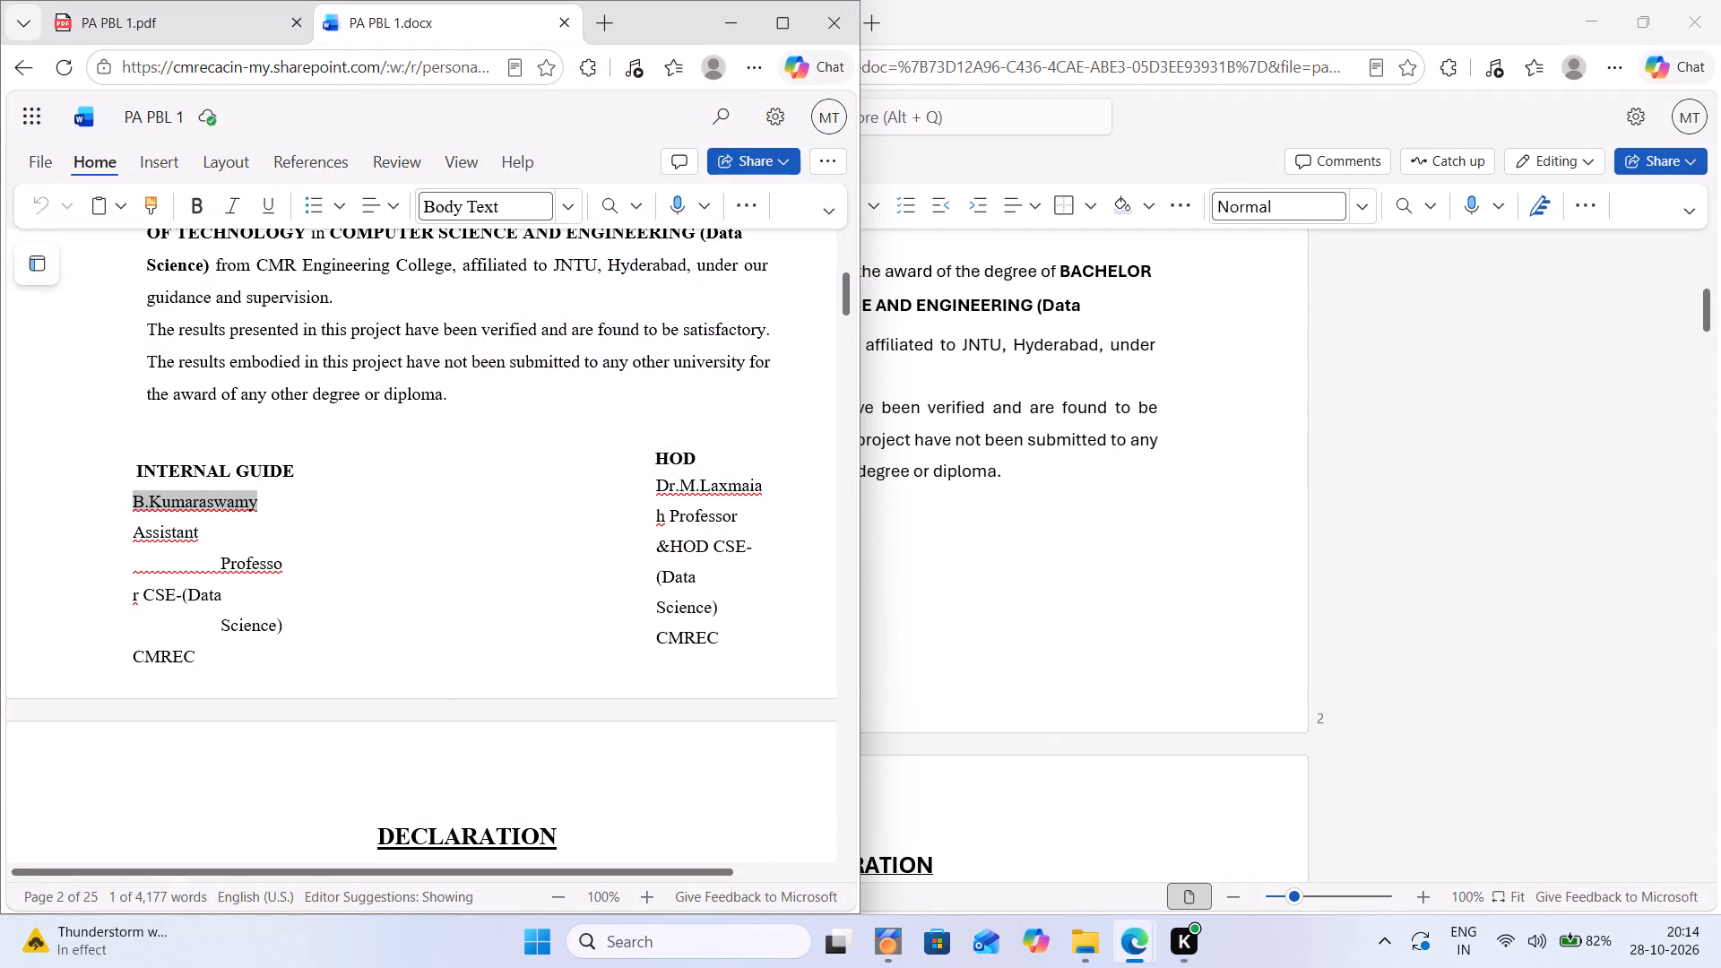
click(191, 0)
click(187, 14)
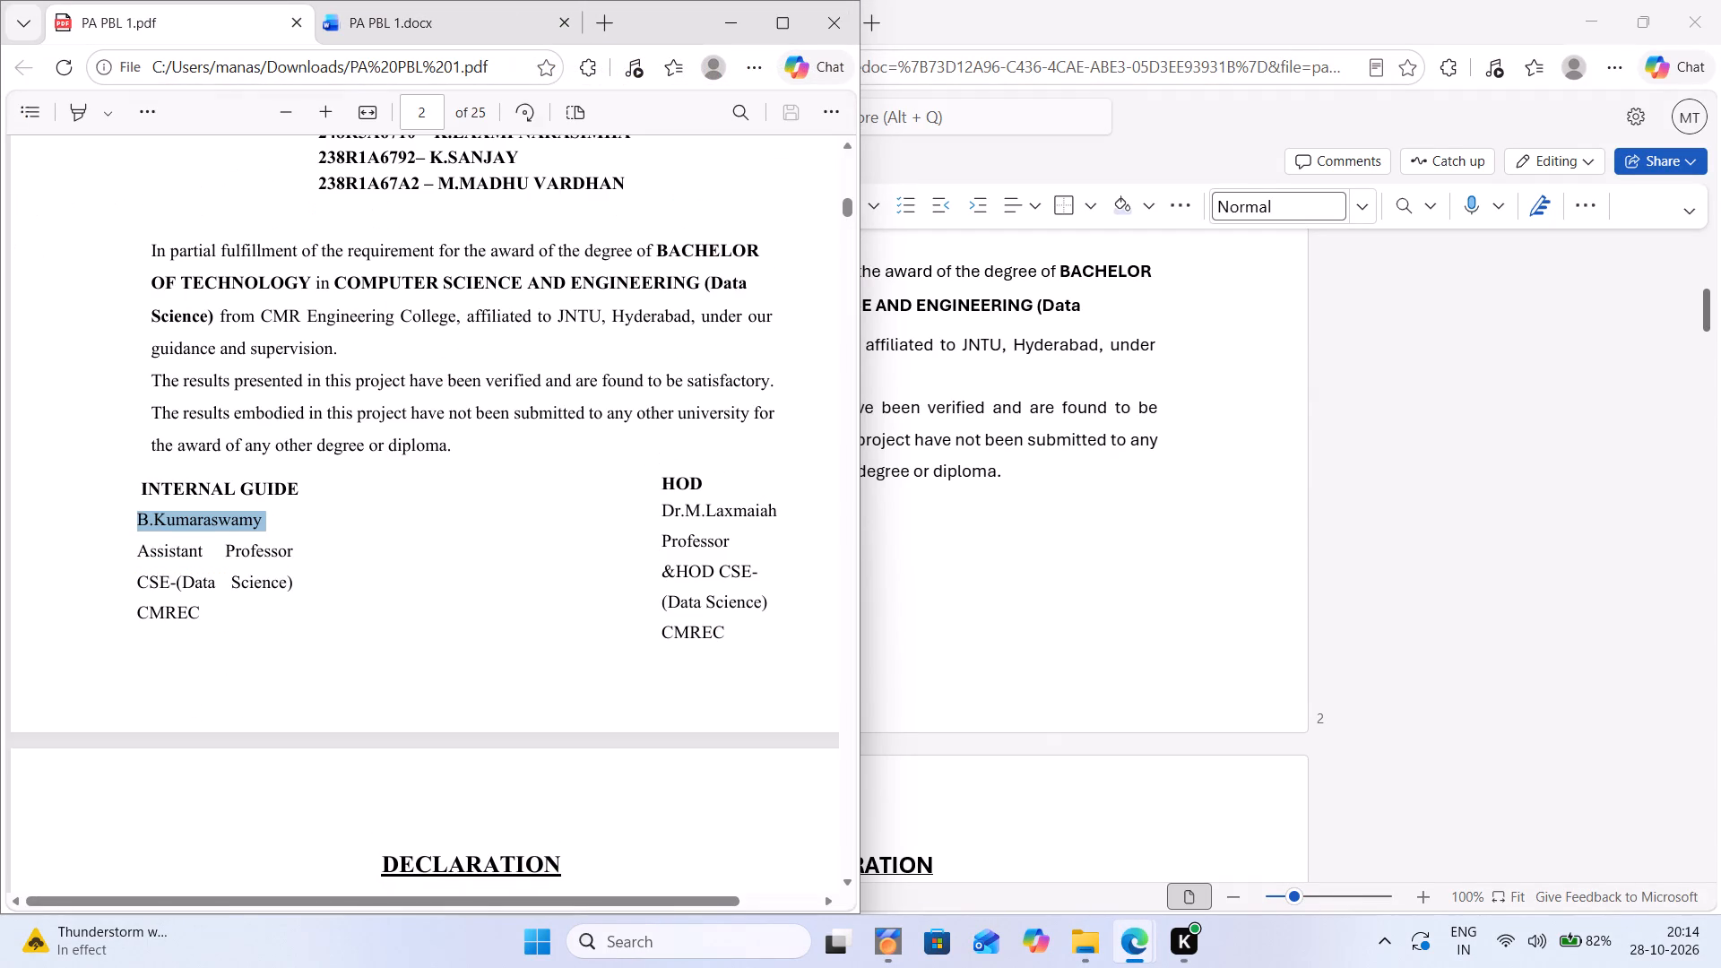
click(211, 543)
drag(122, 549, 280, 559)
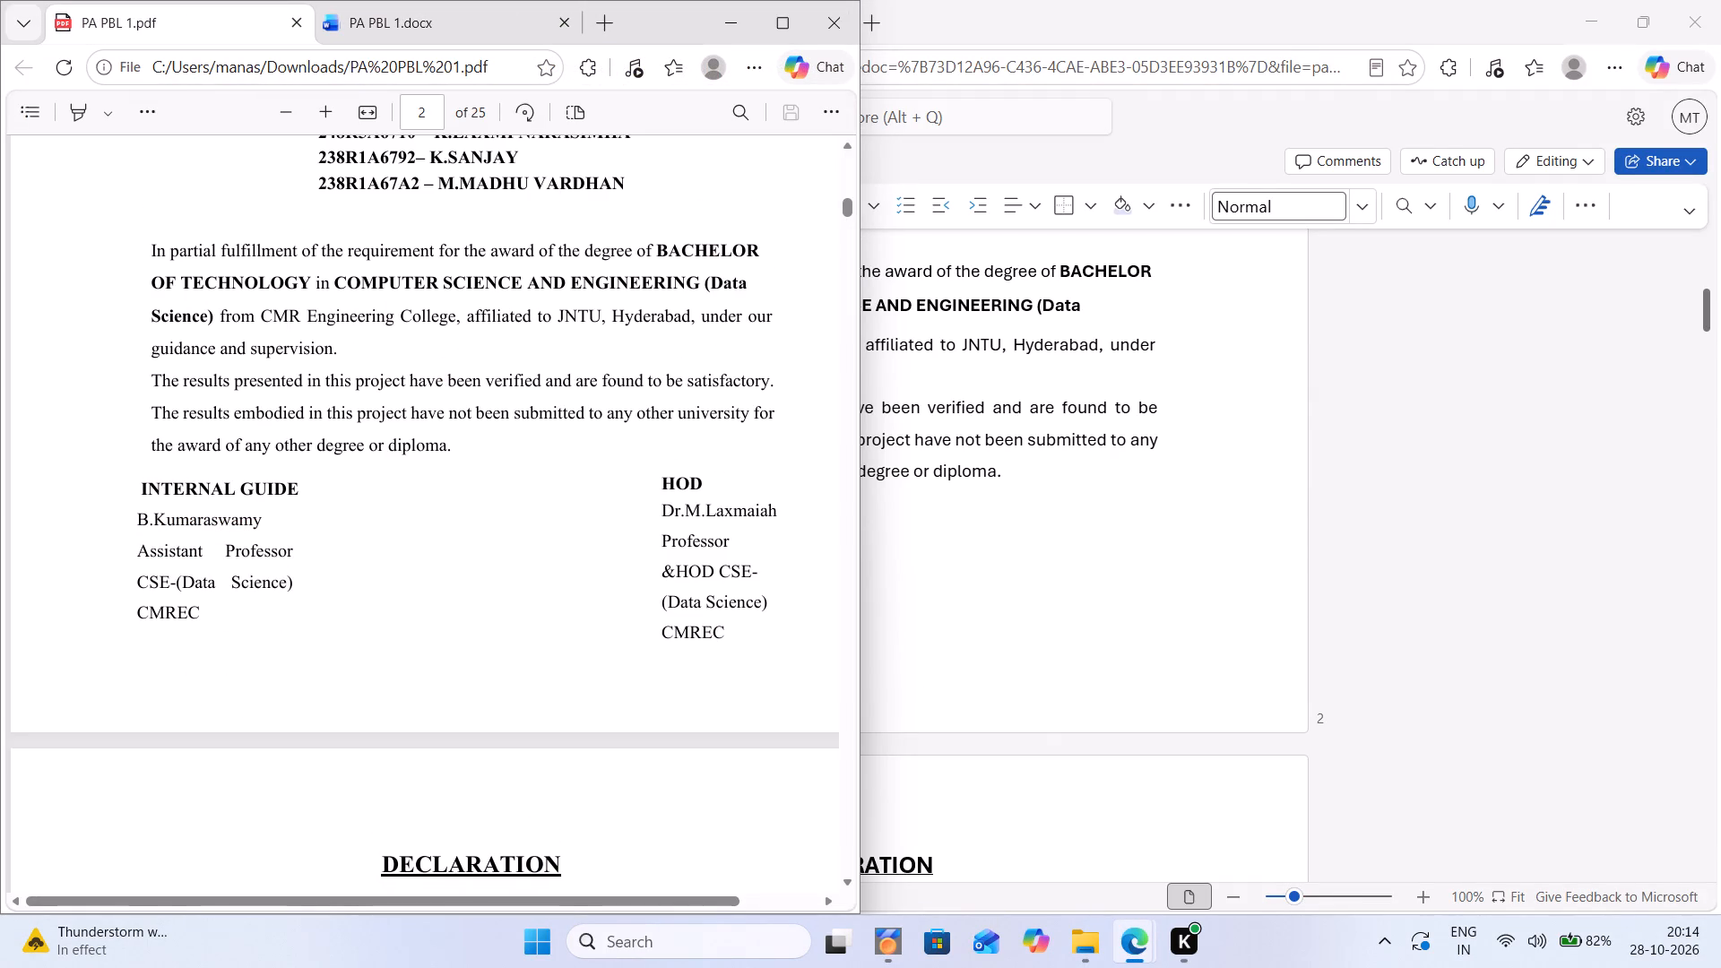
drag(139, 543, 303, 551)
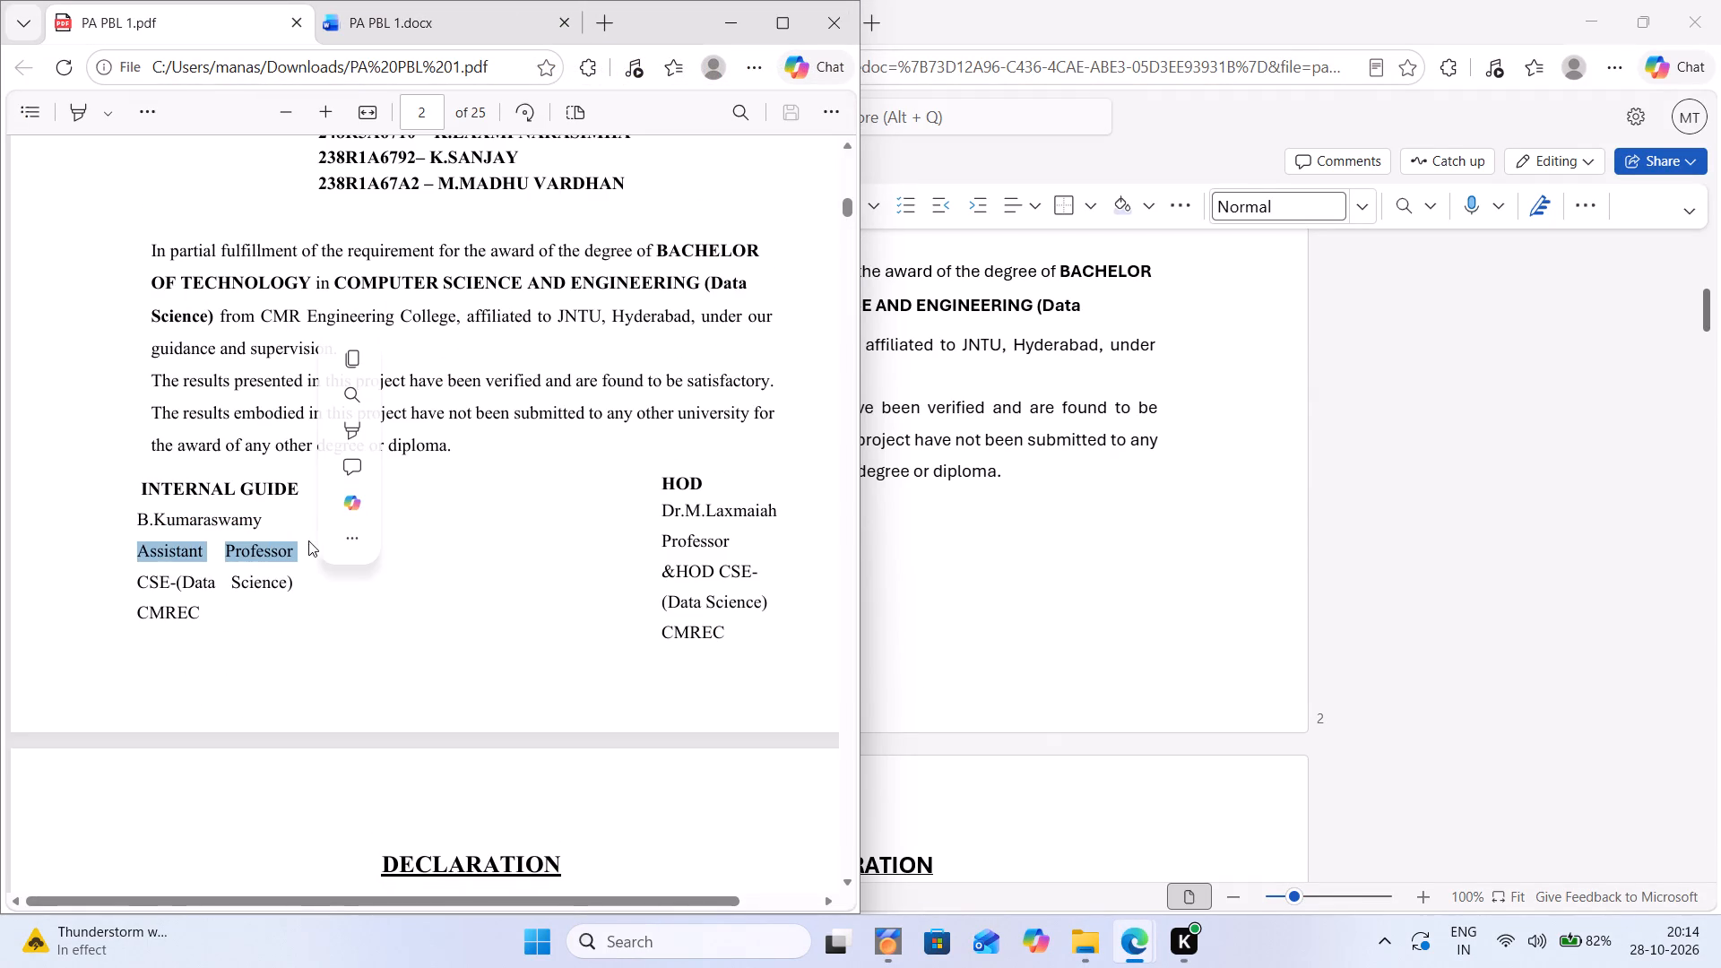
click(370, 354)
click(909, 609)
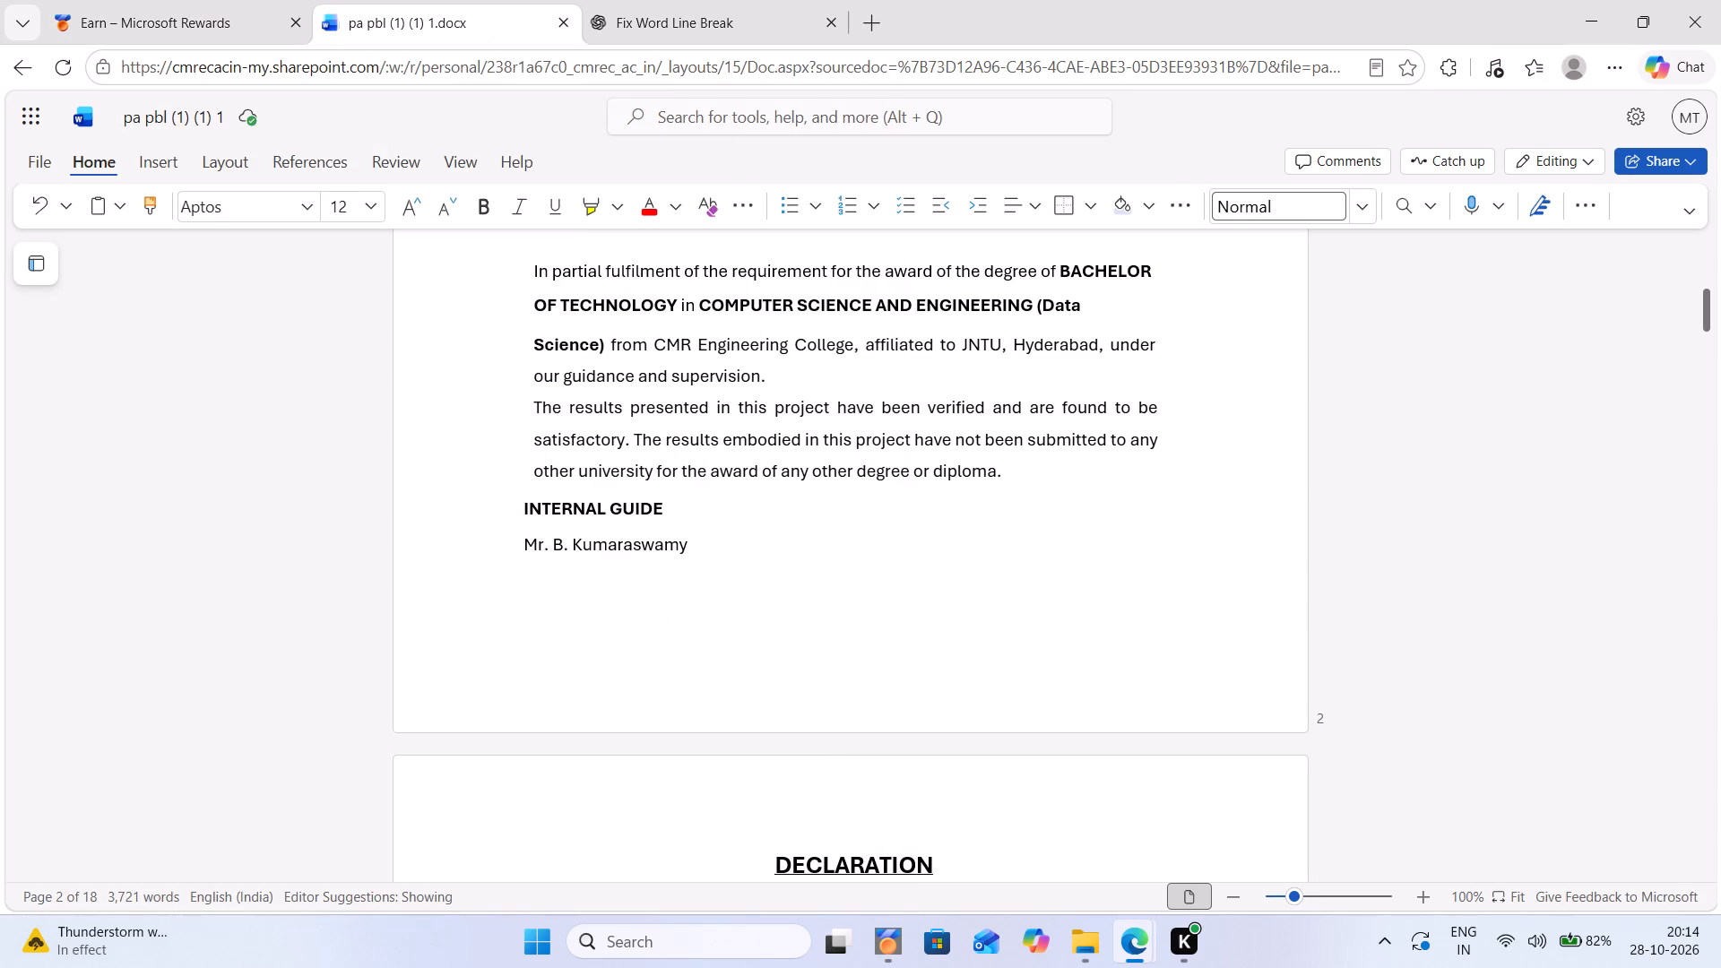
key(ctrl+v)
key(Return)
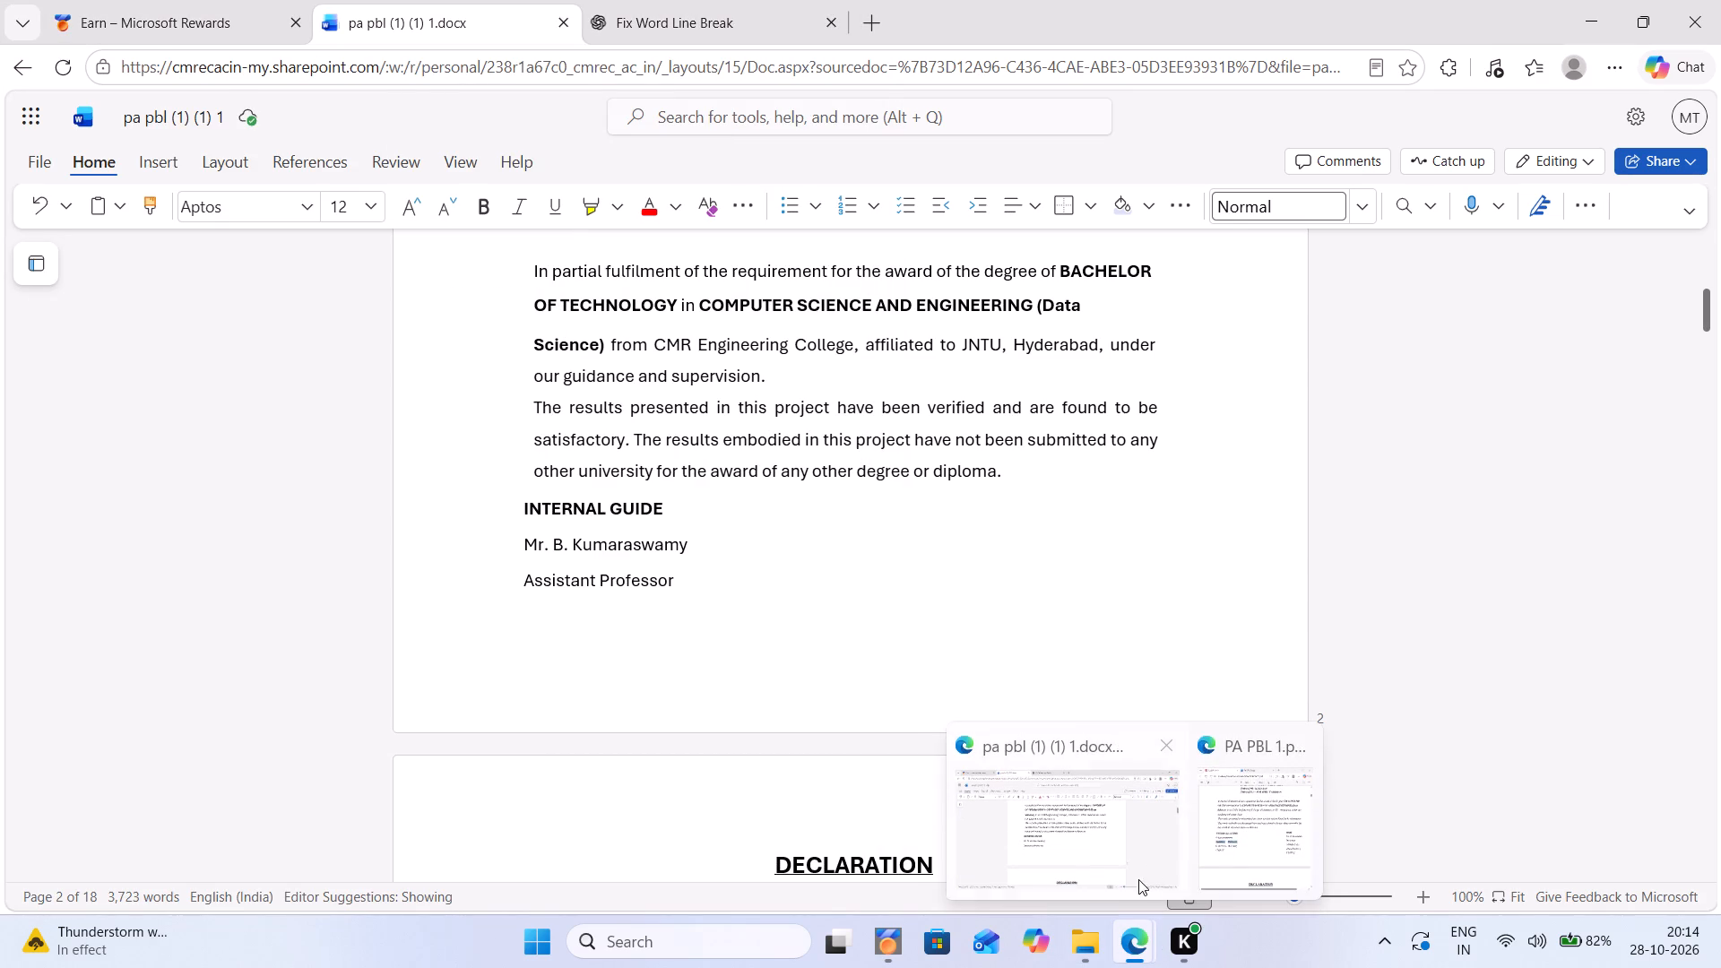
Copy "CSE-(Data Science)" from the reference PDF and paste it on a new line below Assistant Professor in the report.
click(1201, 834)
click(229, 605)
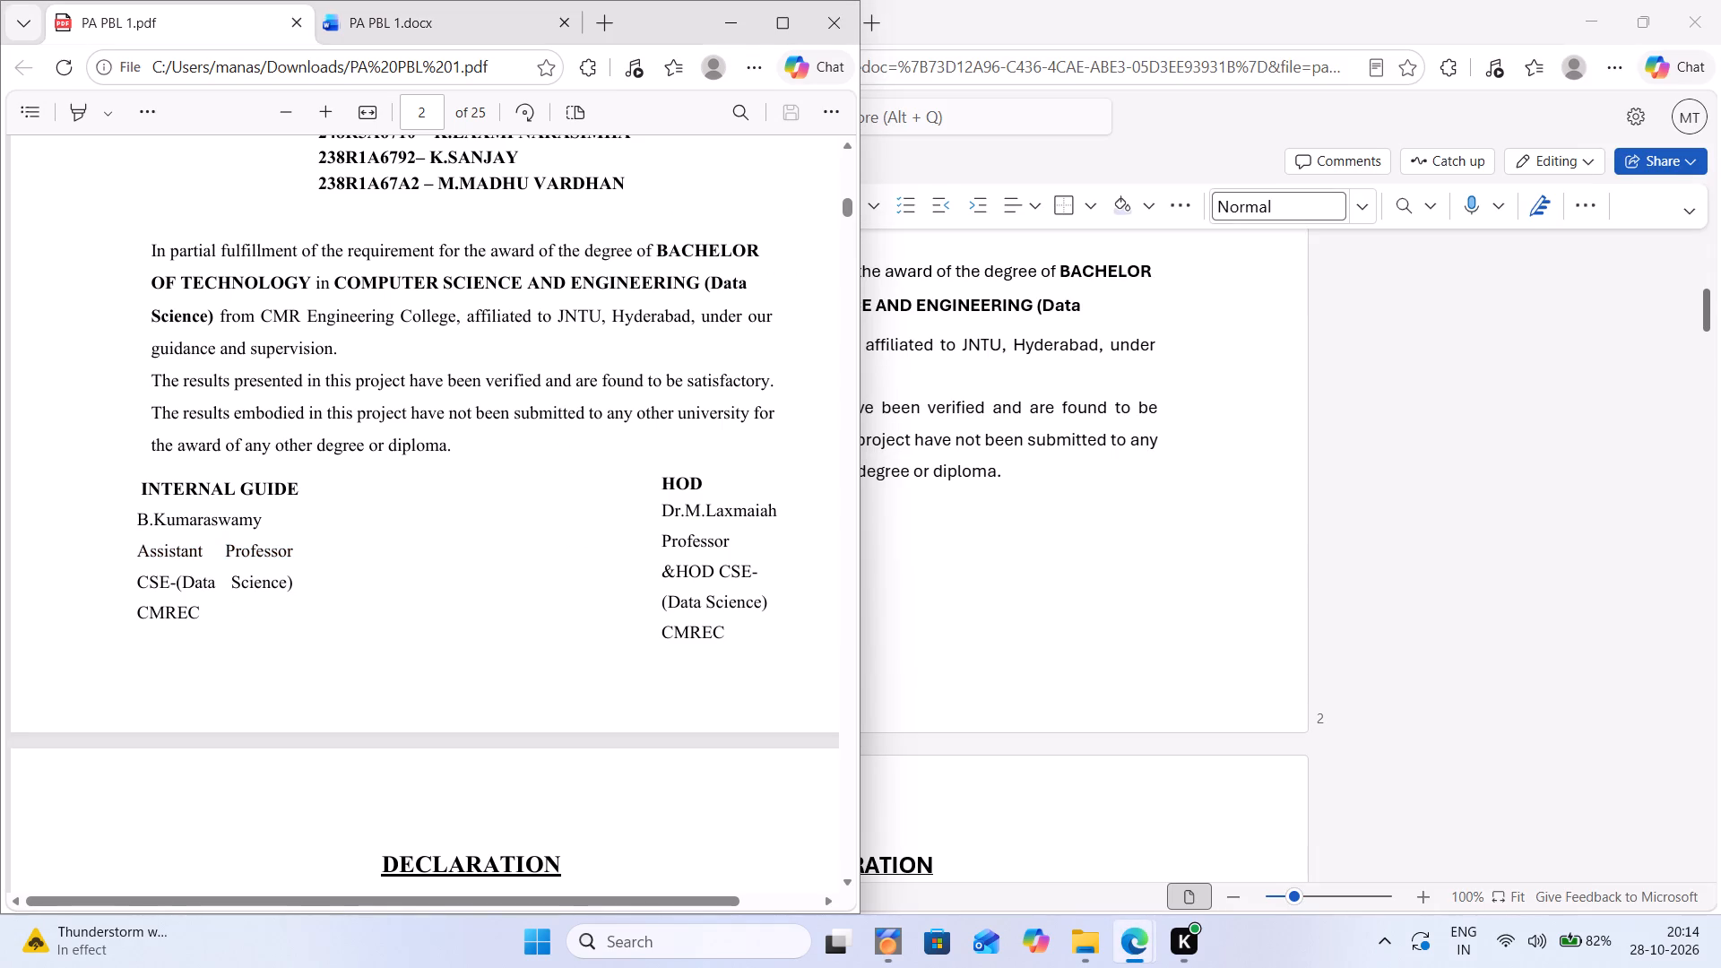
drag(136, 579, 295, 576)
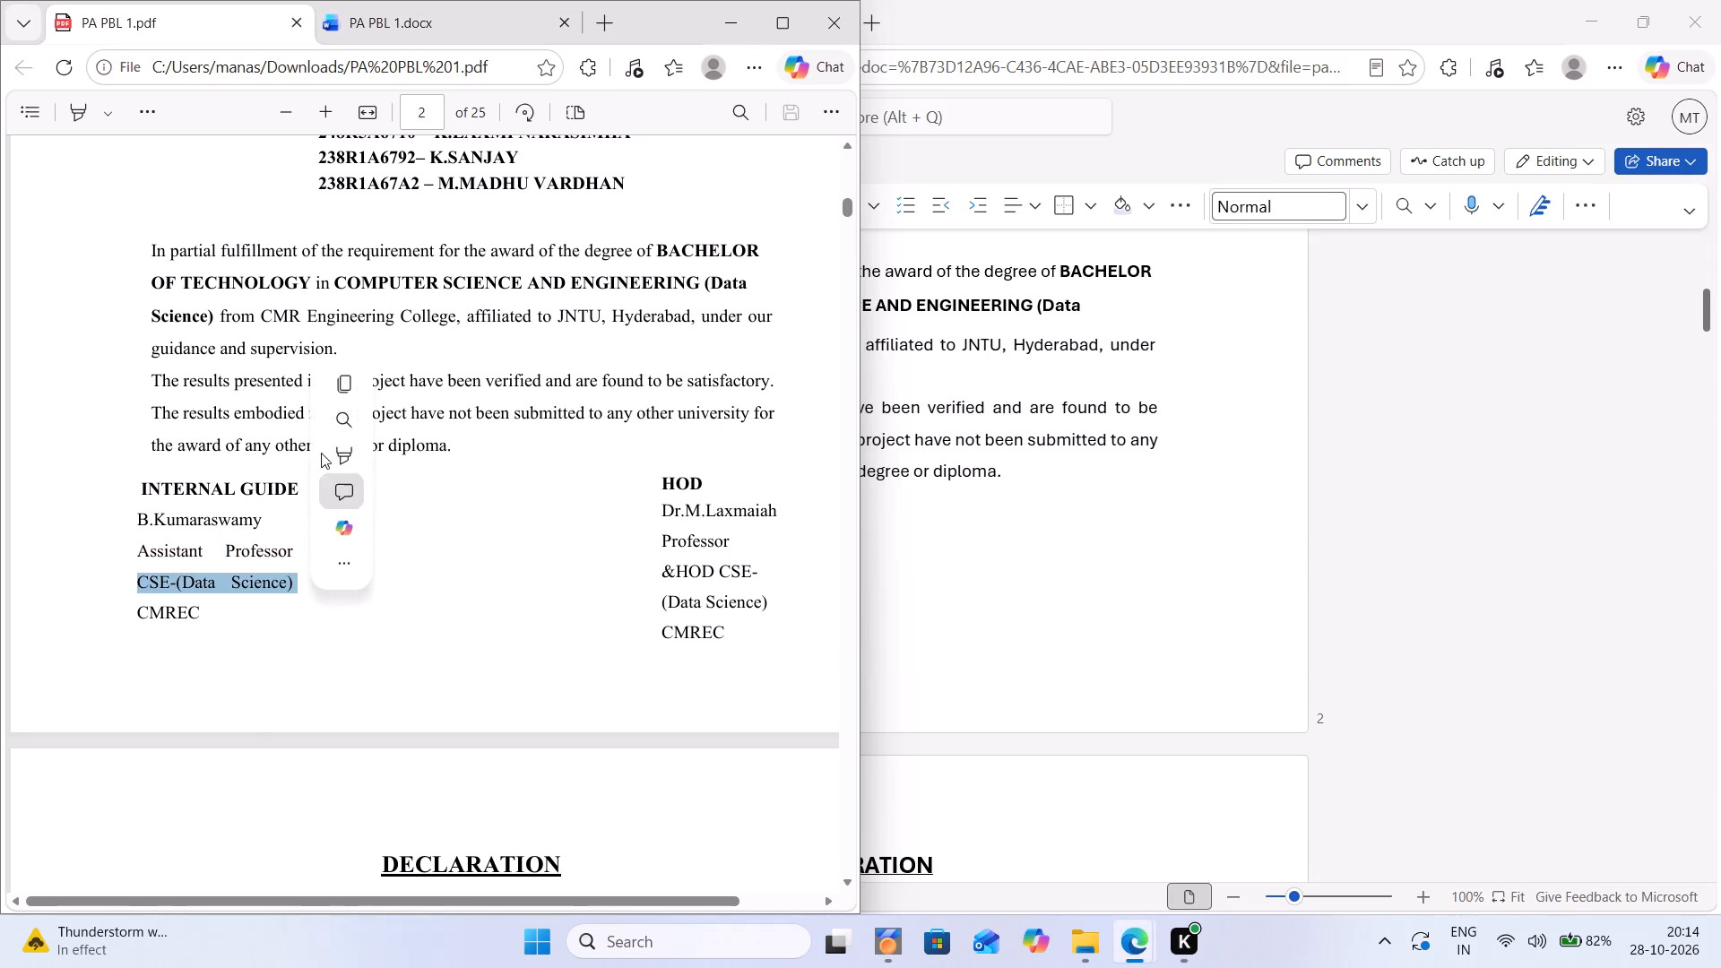
click(342, 388)
click(941, 589)
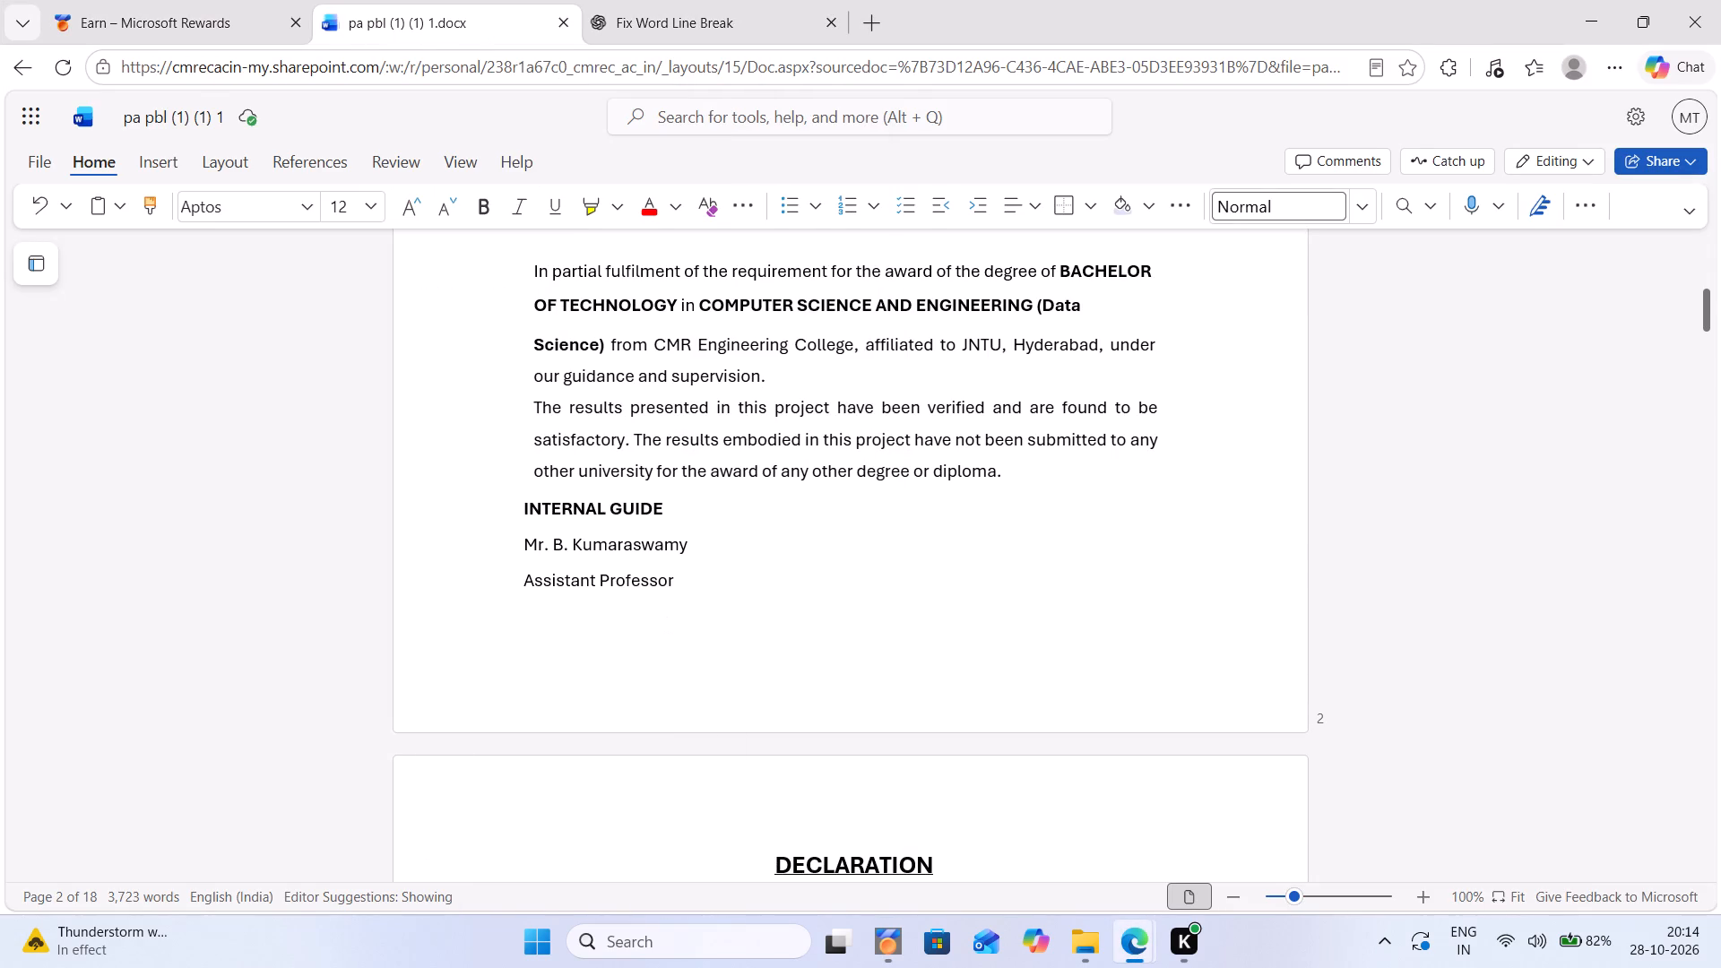
key(Return)
key(ctrl+v)
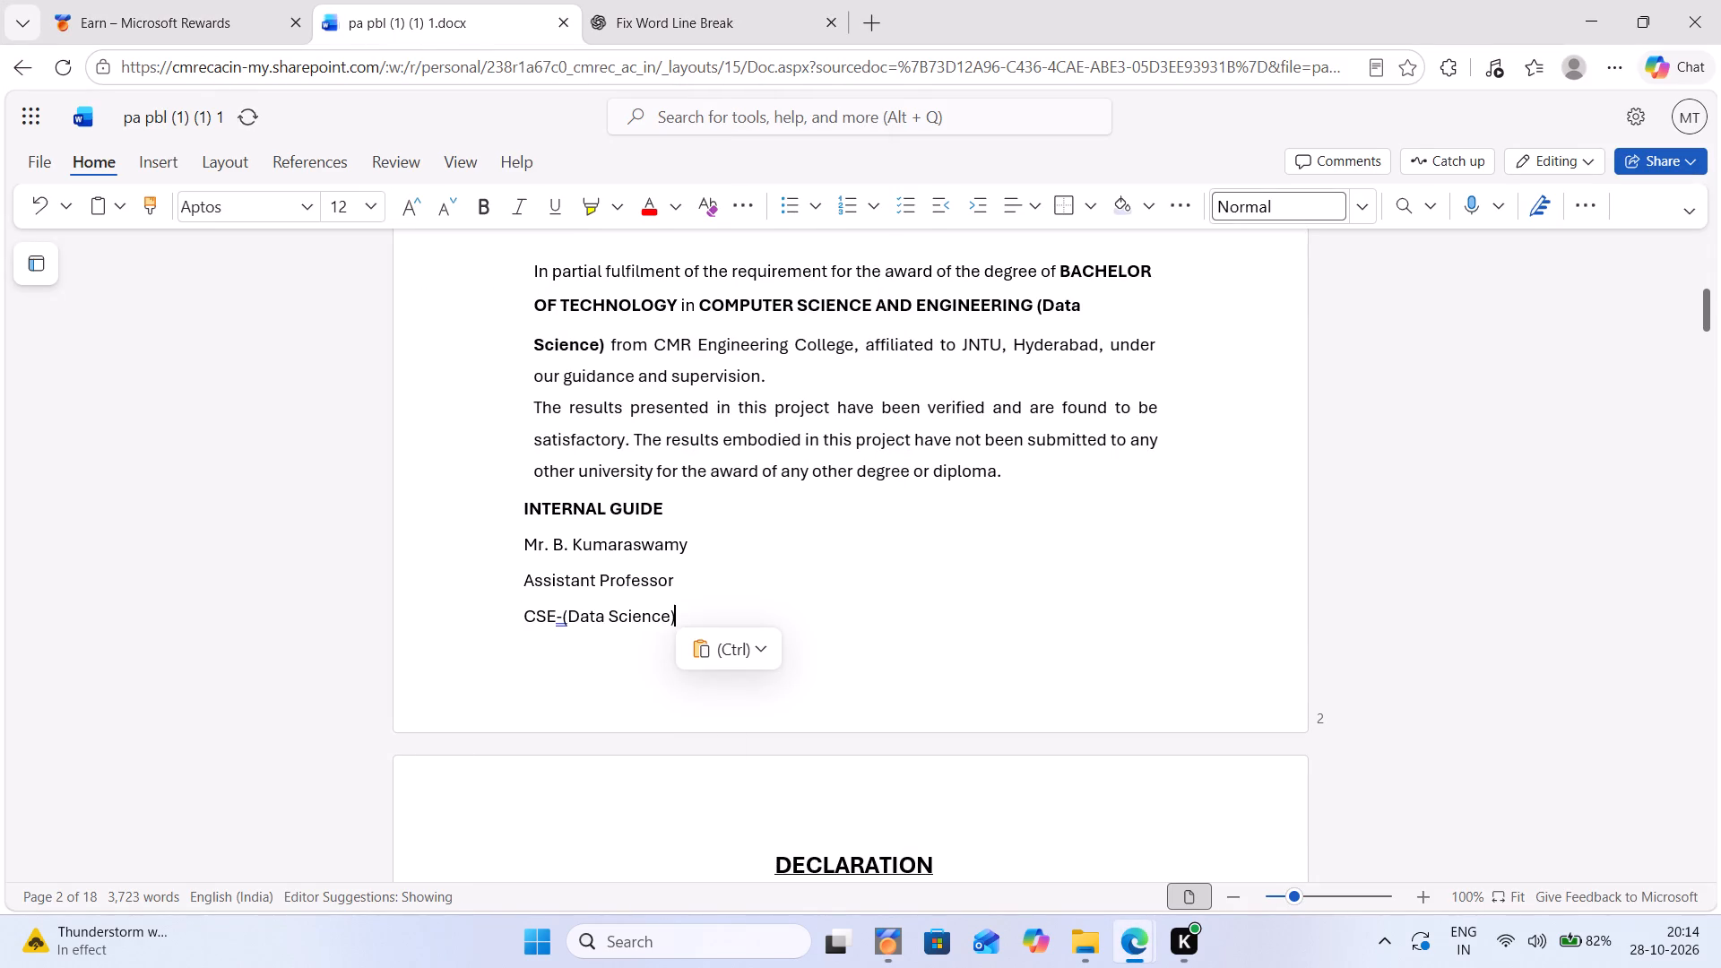
Accept the grammar suggestion that puts a space between "CSE-" and "(Data Science)".
click(562, 621)
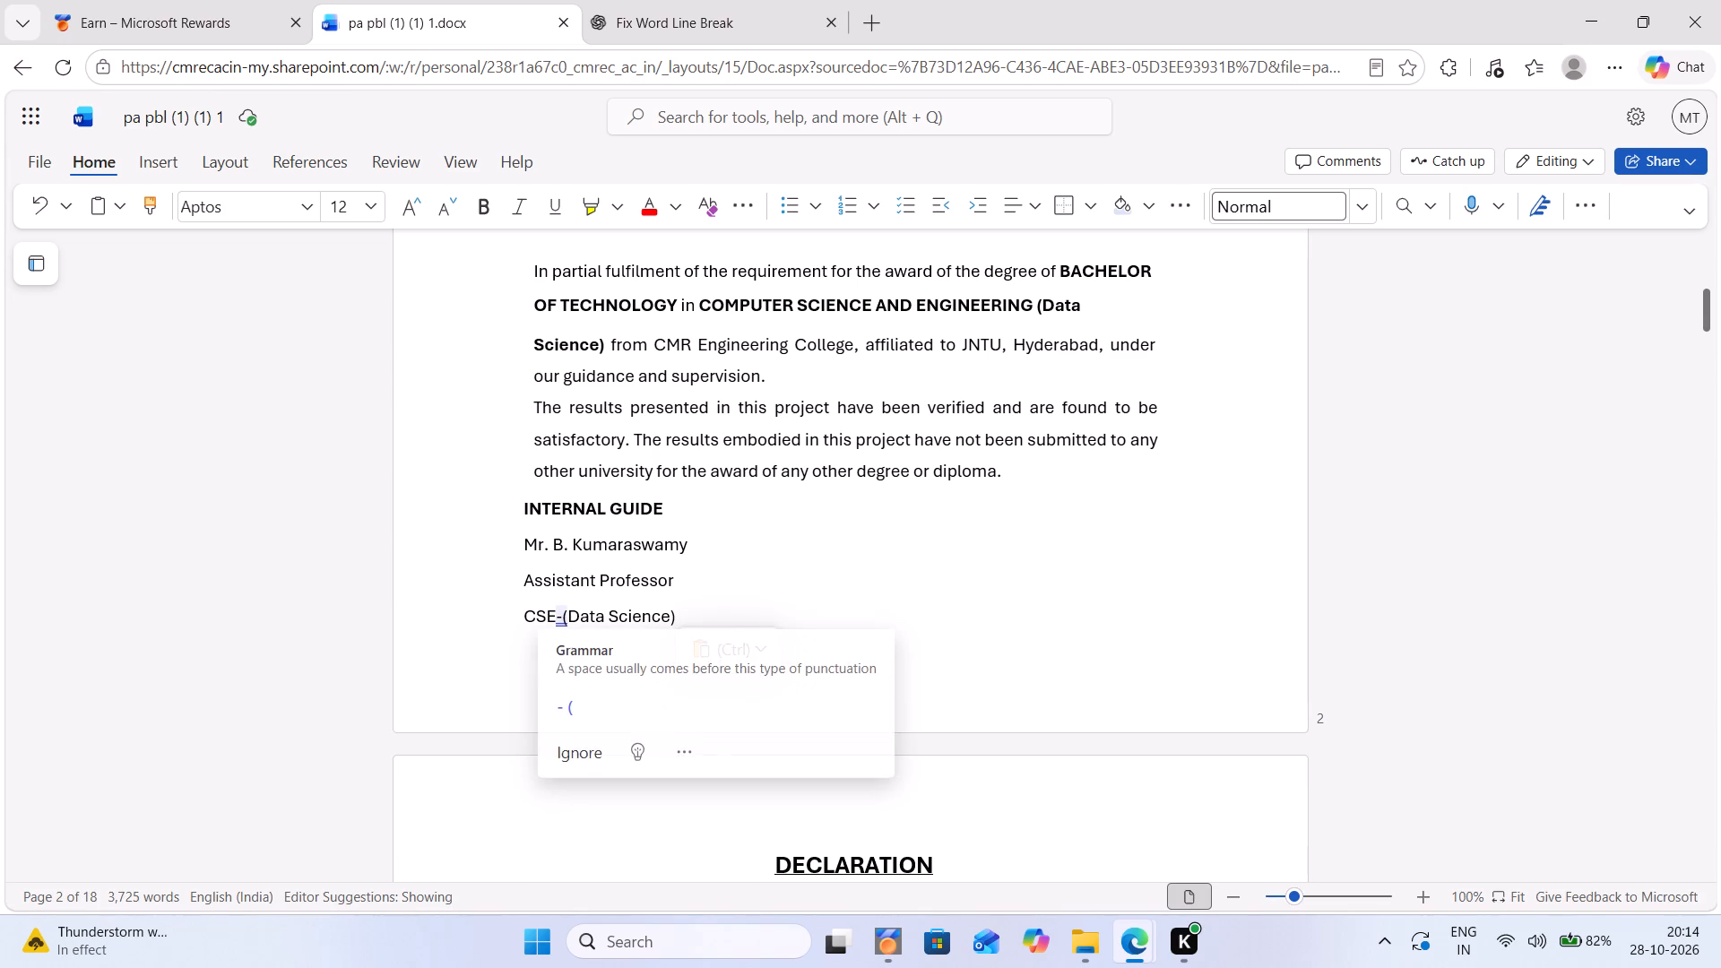
click(568, 702)
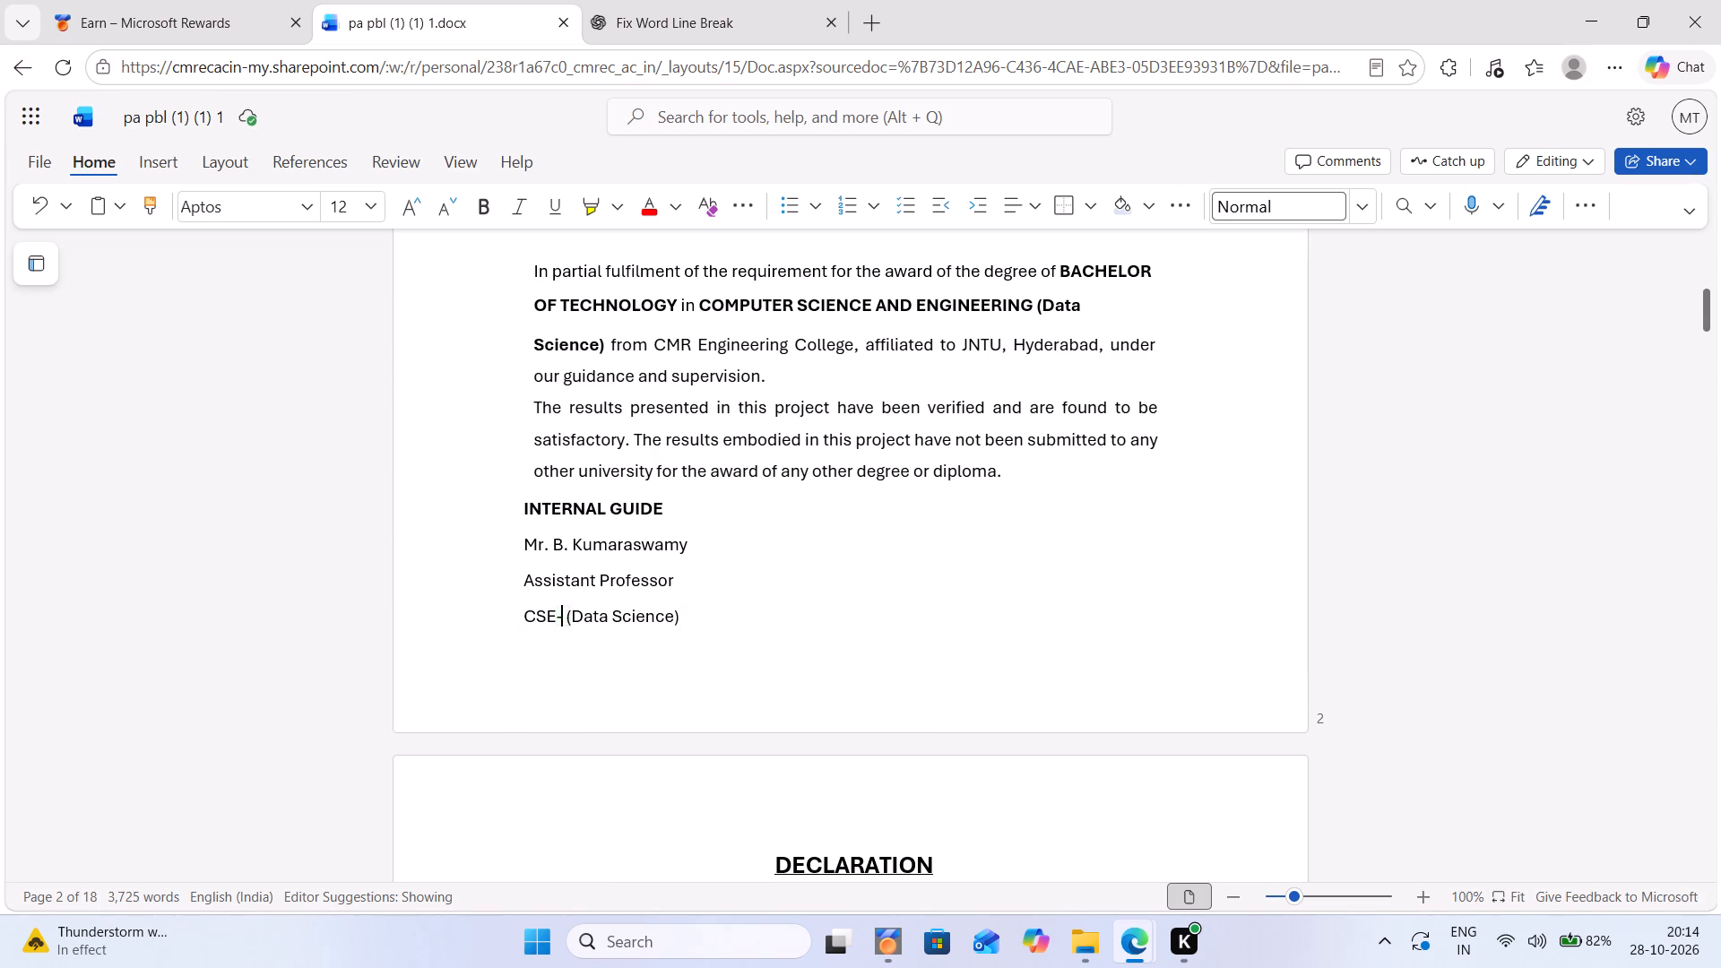
Start a new line below "CSE- (Data Science)", copy "CMREC" from the reference PDF's INTERNAL GUIDE block, and return to the report.
click(710, 618)
key(Return)
click(1127, 944)
click(1259, 833)
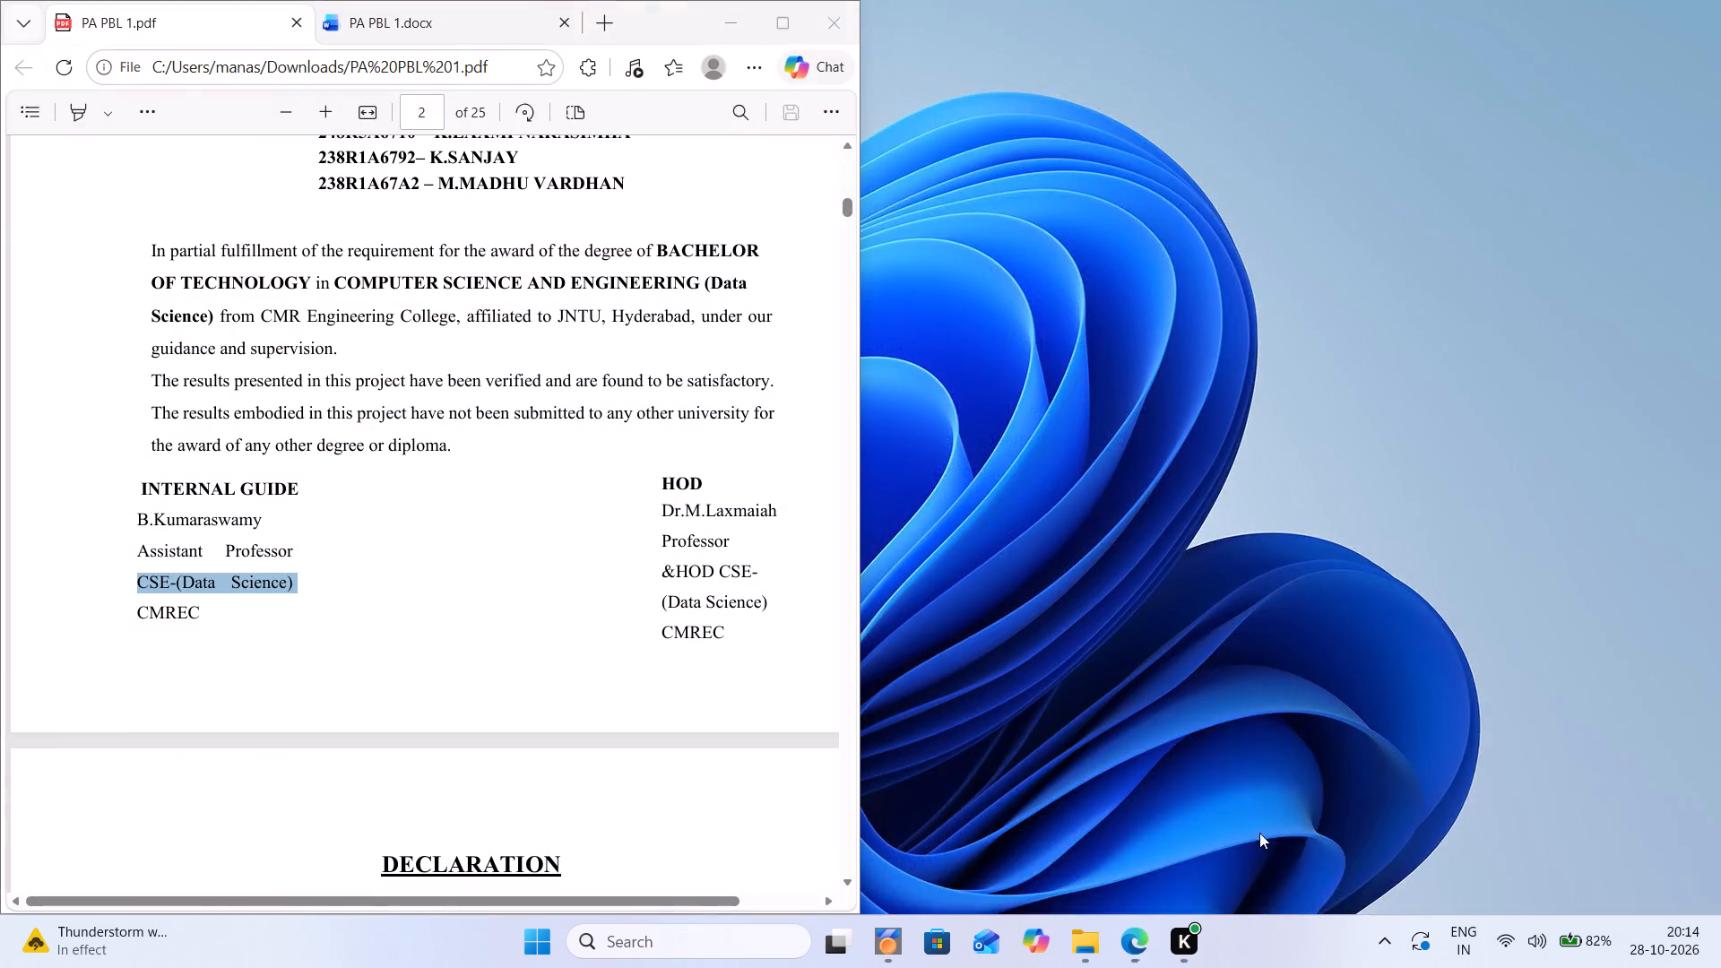
drag(136, 608, 205, 603)
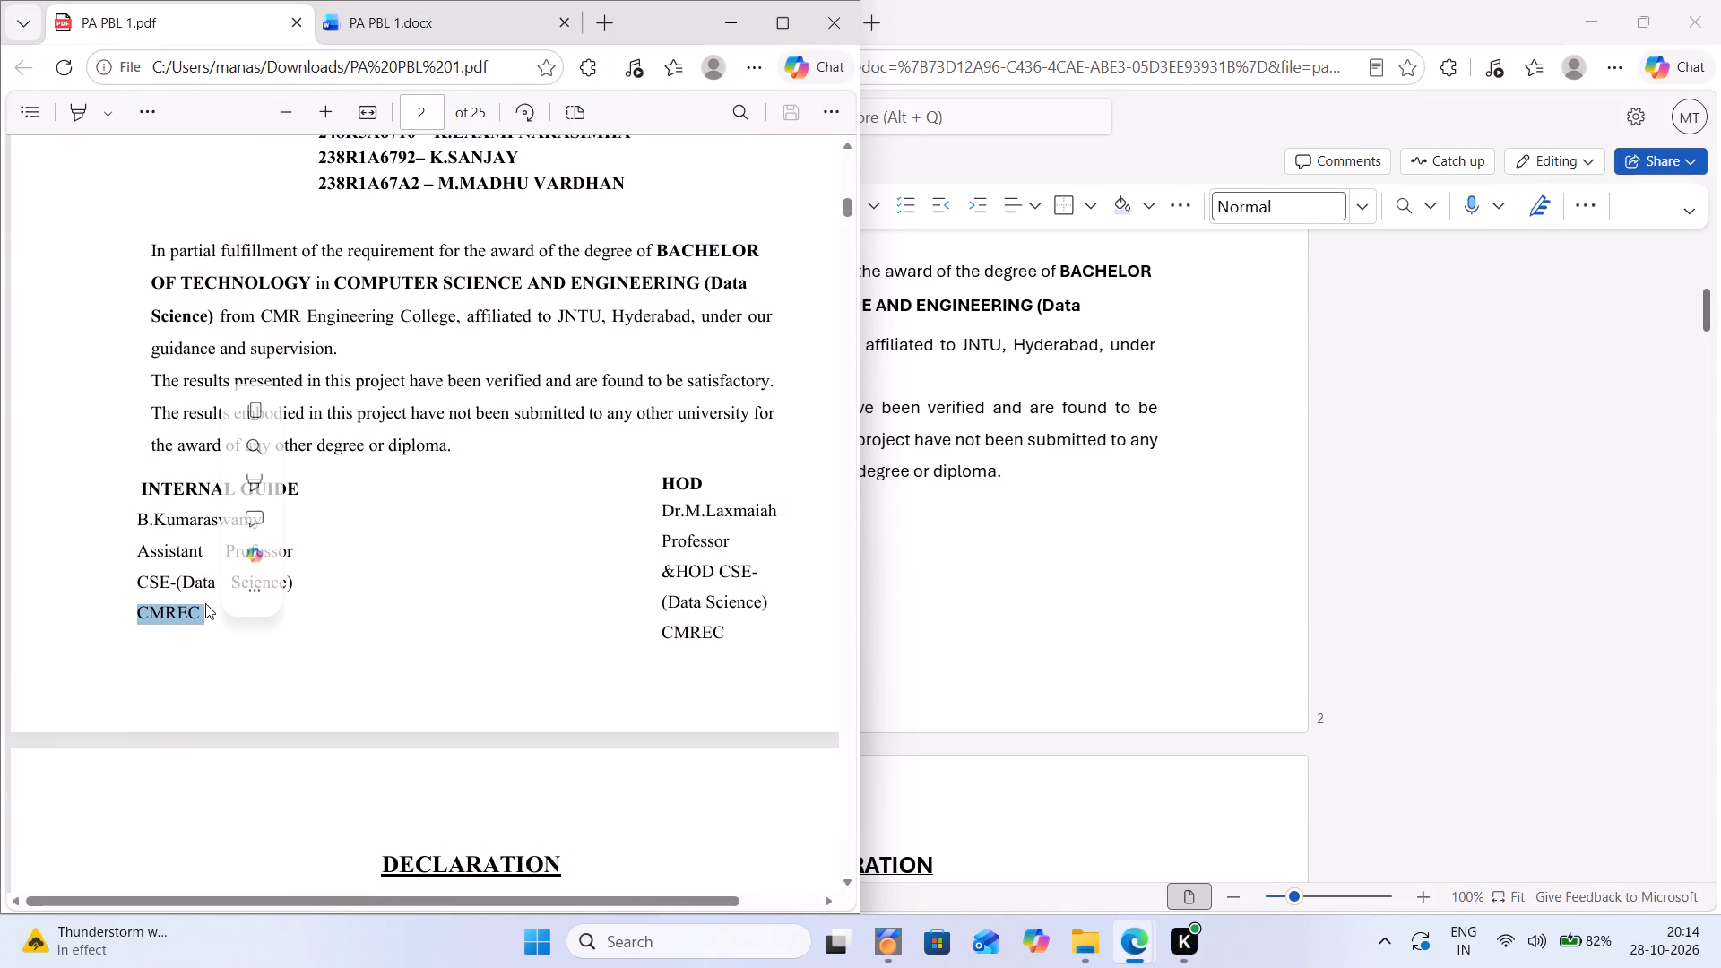
click(253, 416)
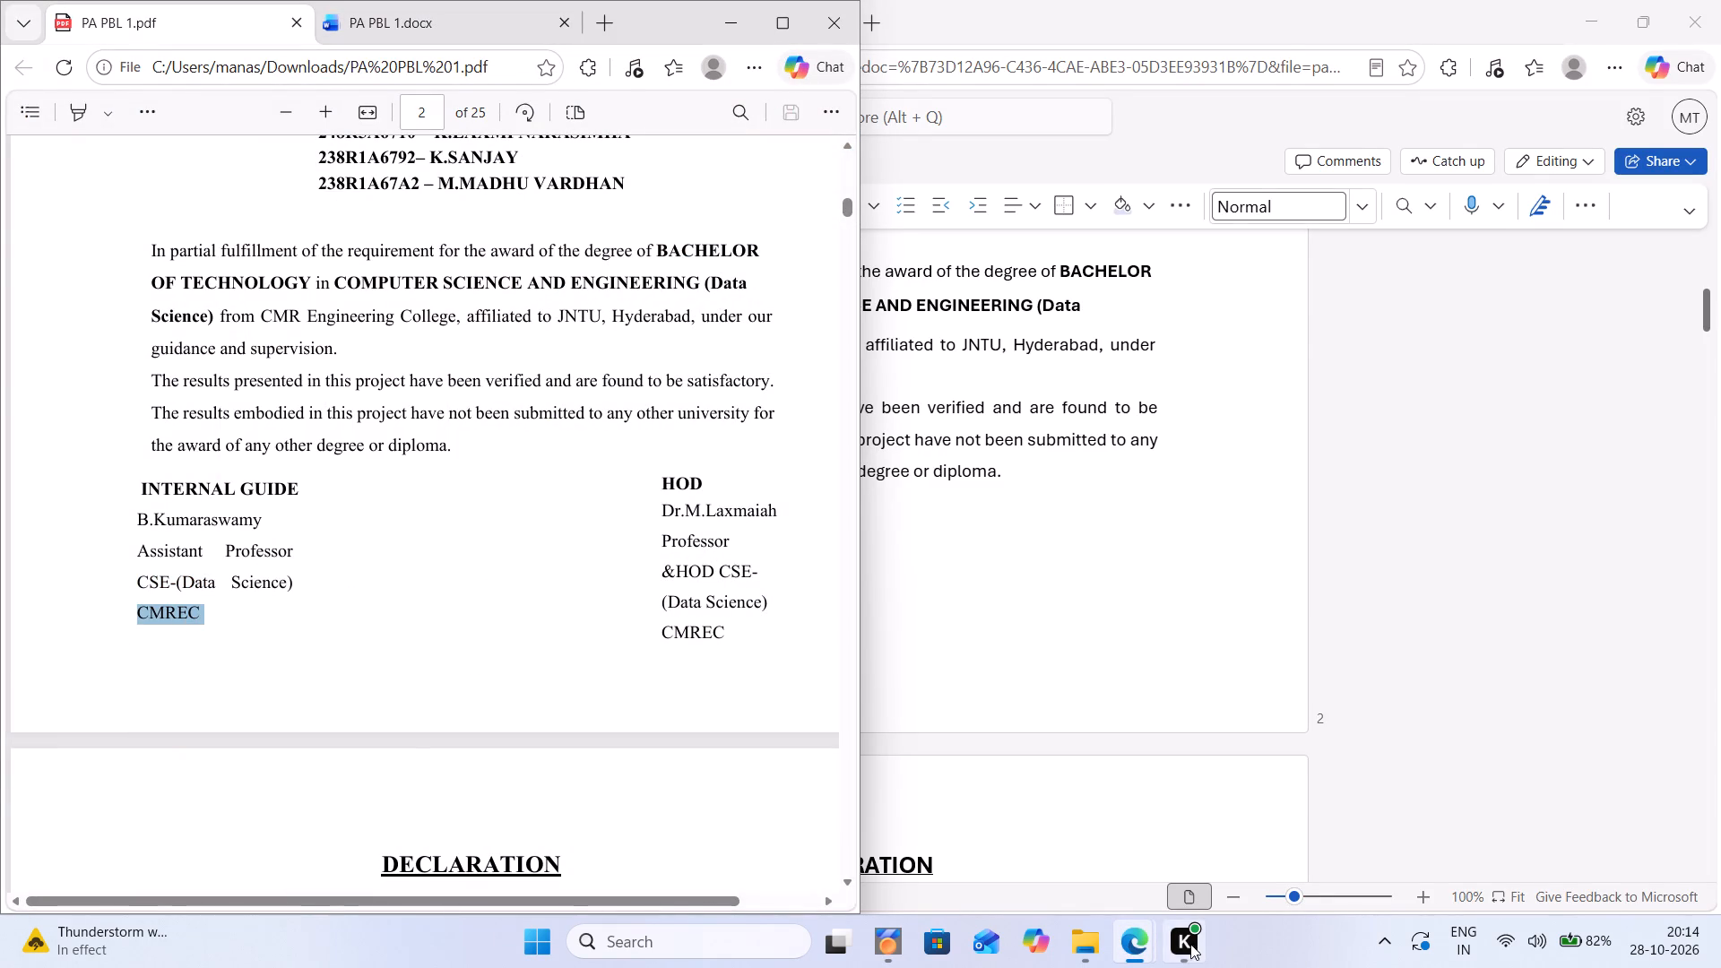
click(1115, 865)
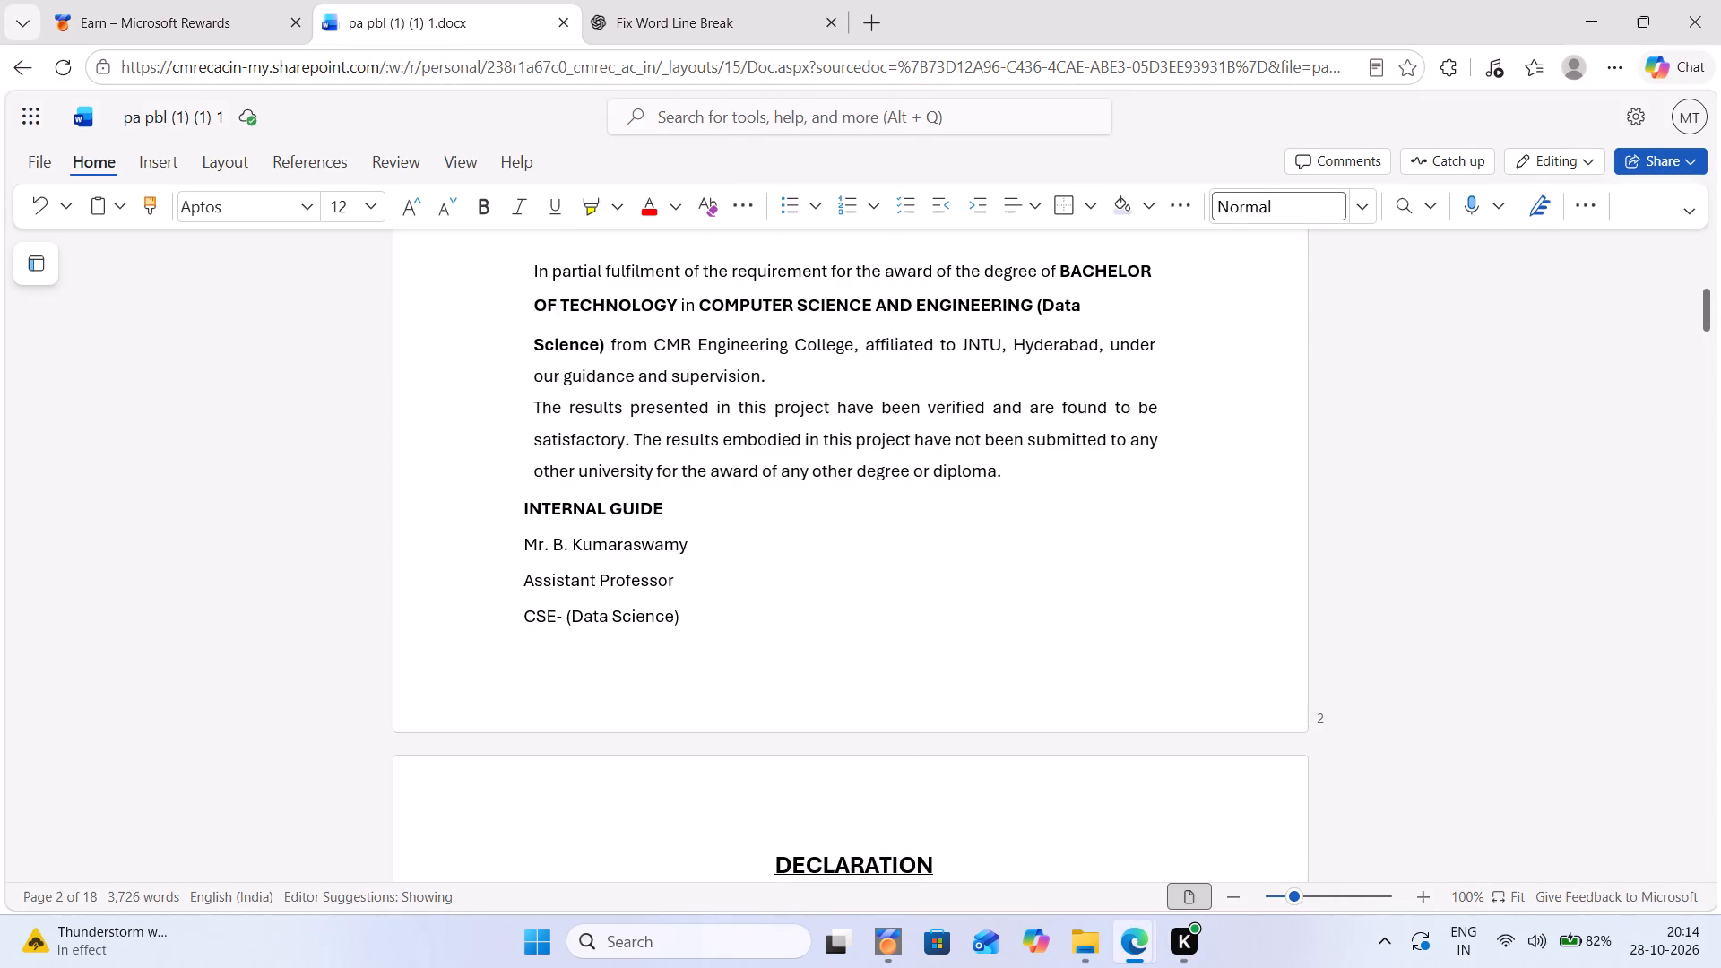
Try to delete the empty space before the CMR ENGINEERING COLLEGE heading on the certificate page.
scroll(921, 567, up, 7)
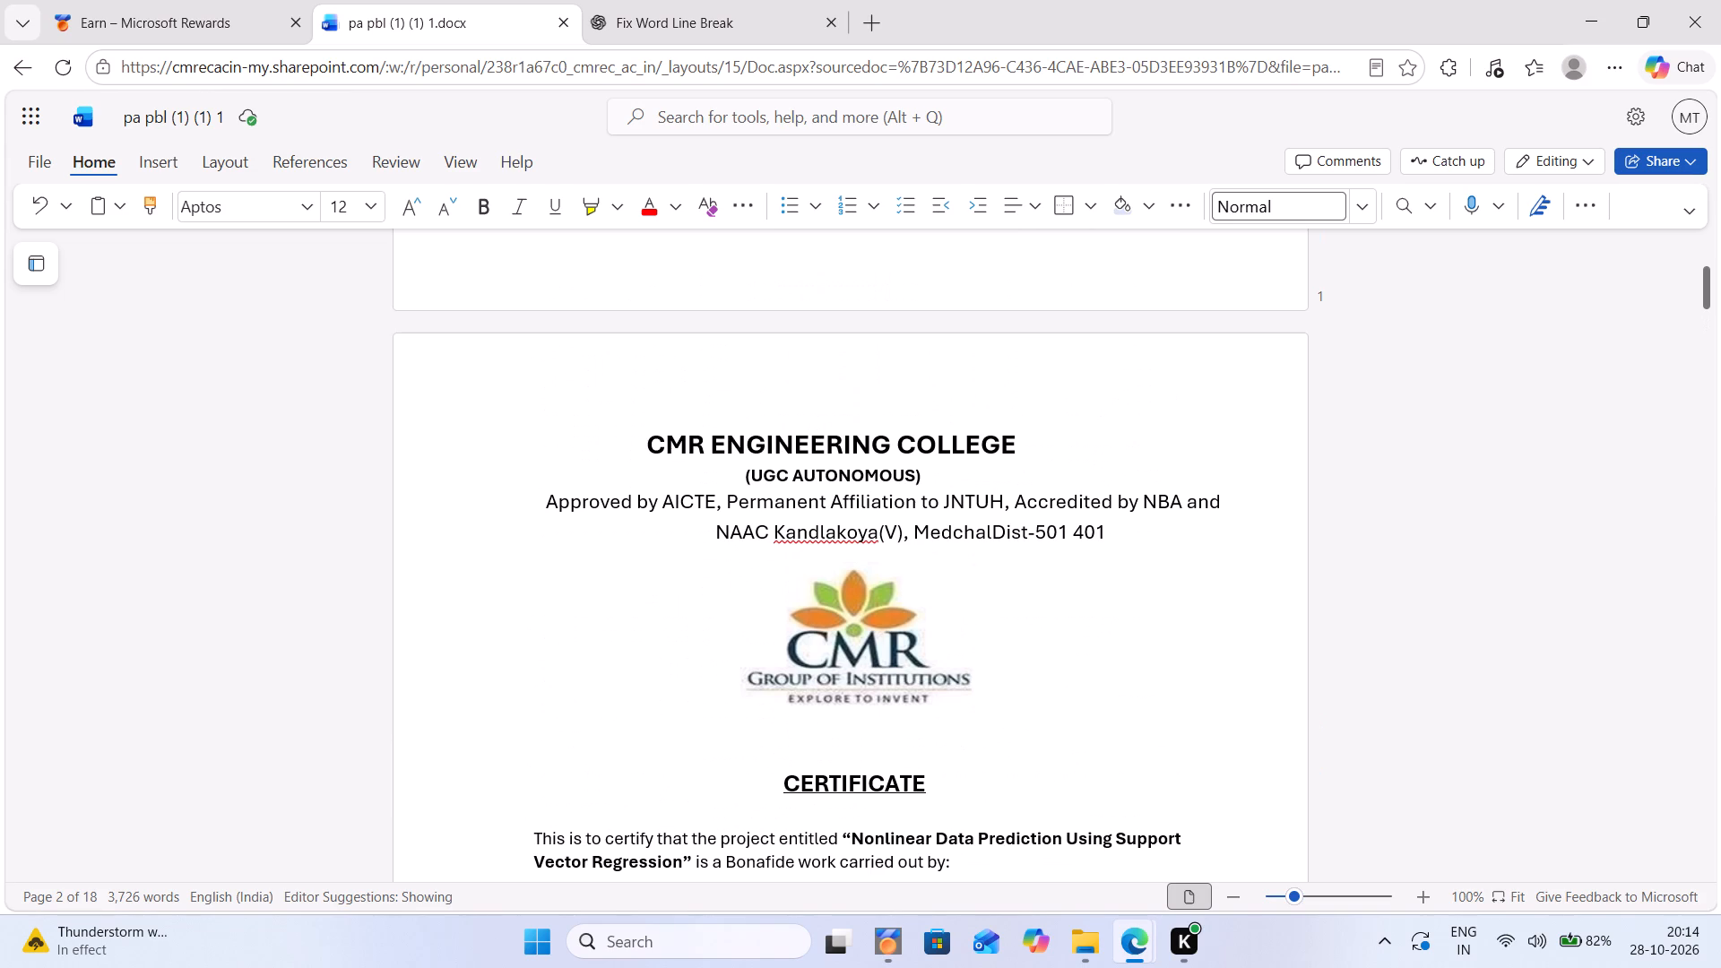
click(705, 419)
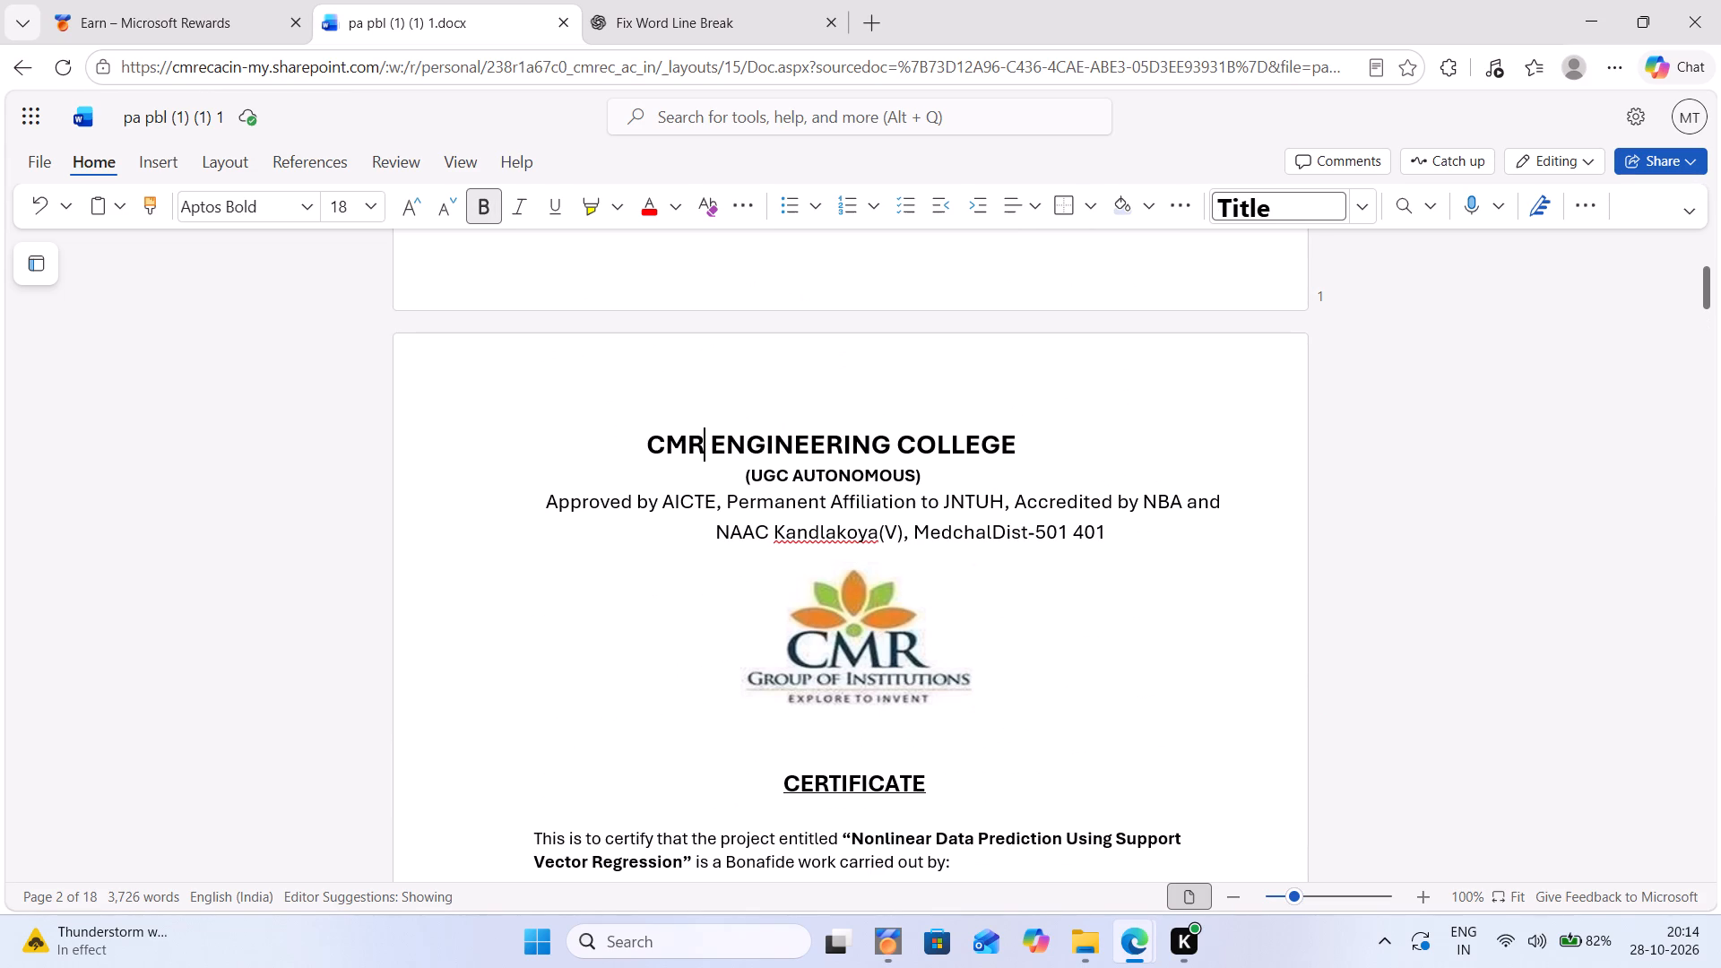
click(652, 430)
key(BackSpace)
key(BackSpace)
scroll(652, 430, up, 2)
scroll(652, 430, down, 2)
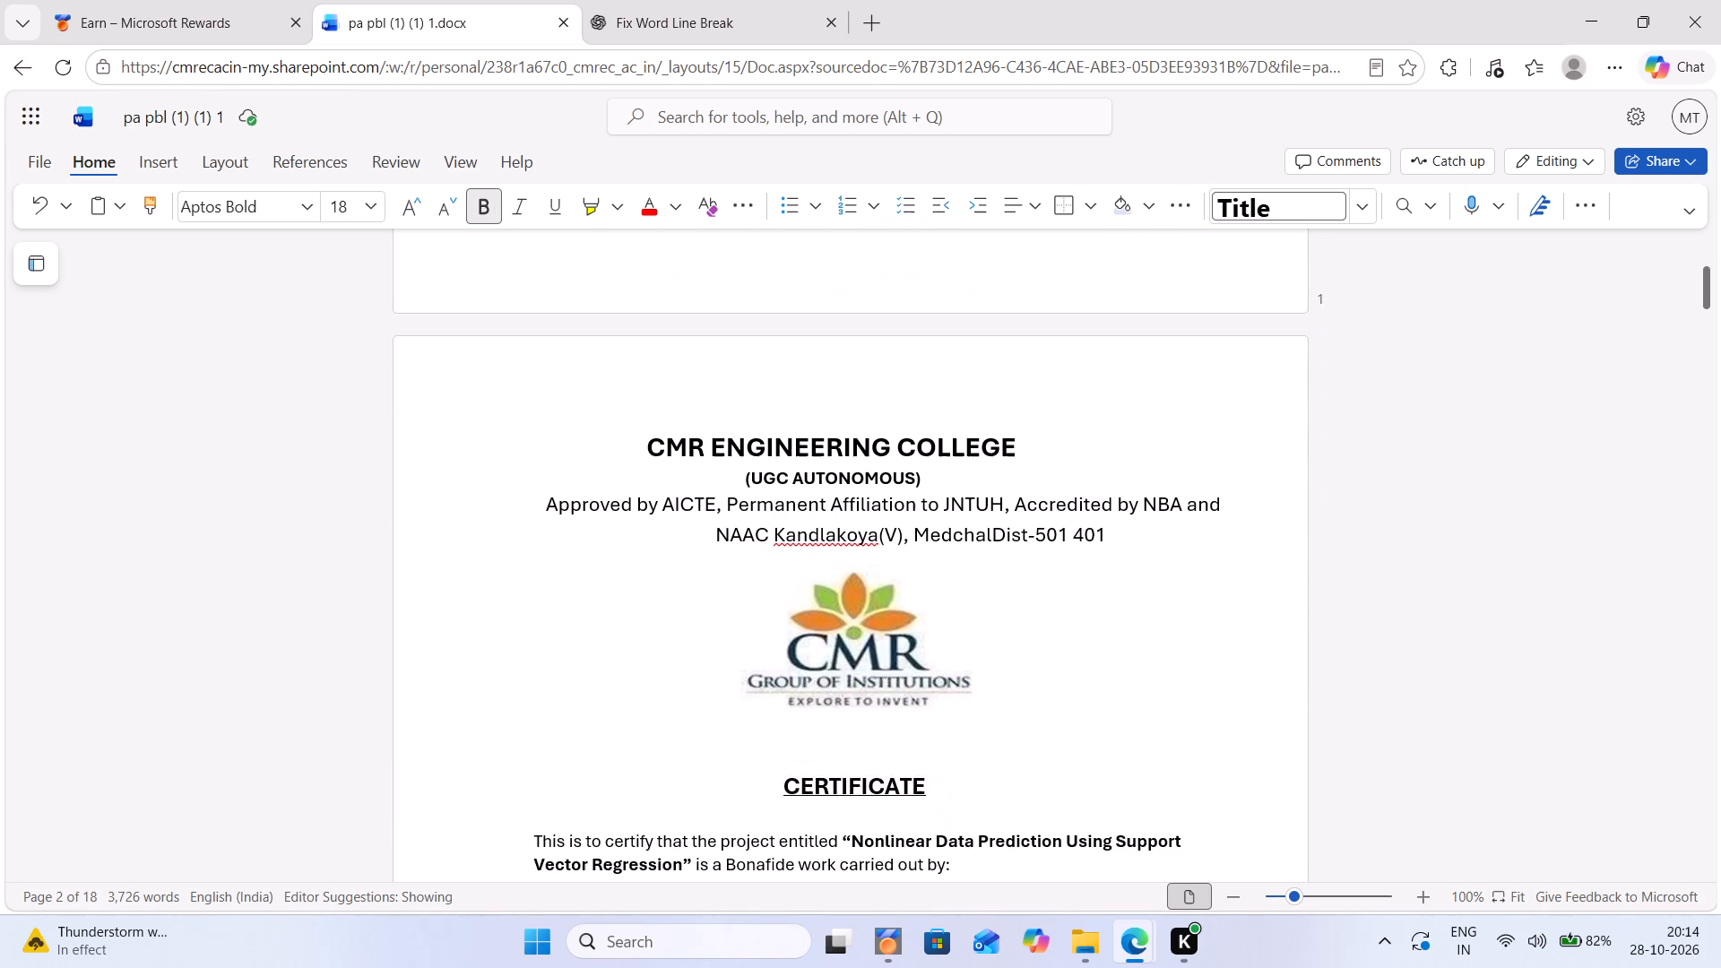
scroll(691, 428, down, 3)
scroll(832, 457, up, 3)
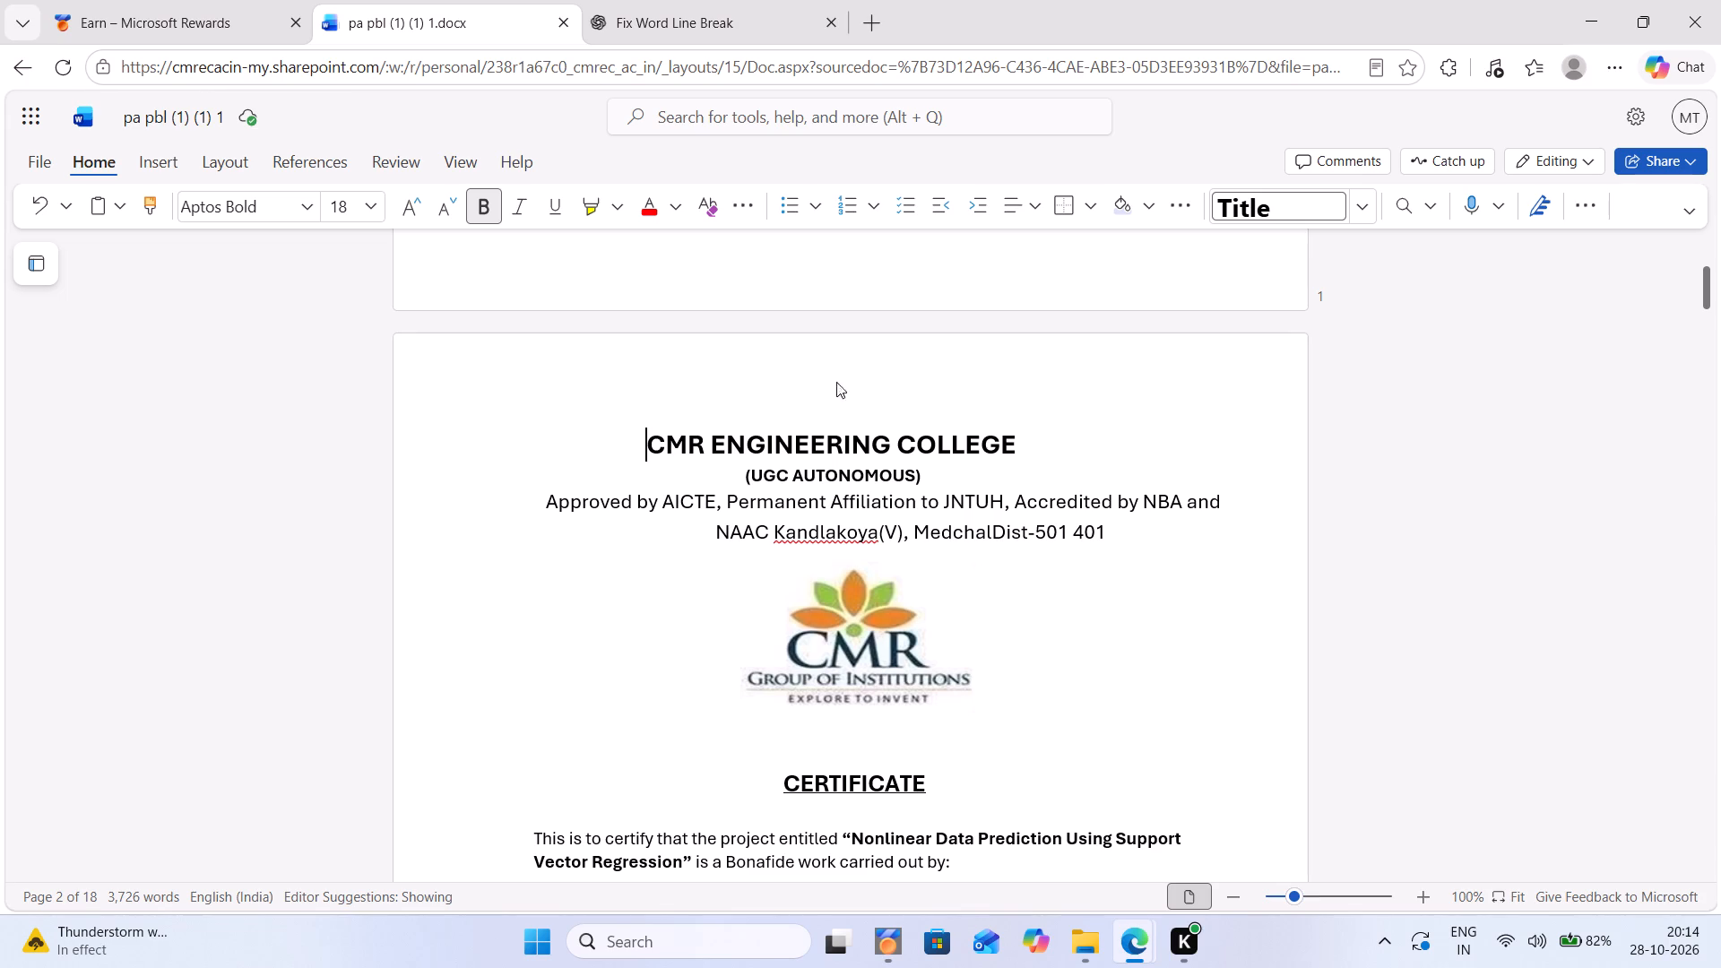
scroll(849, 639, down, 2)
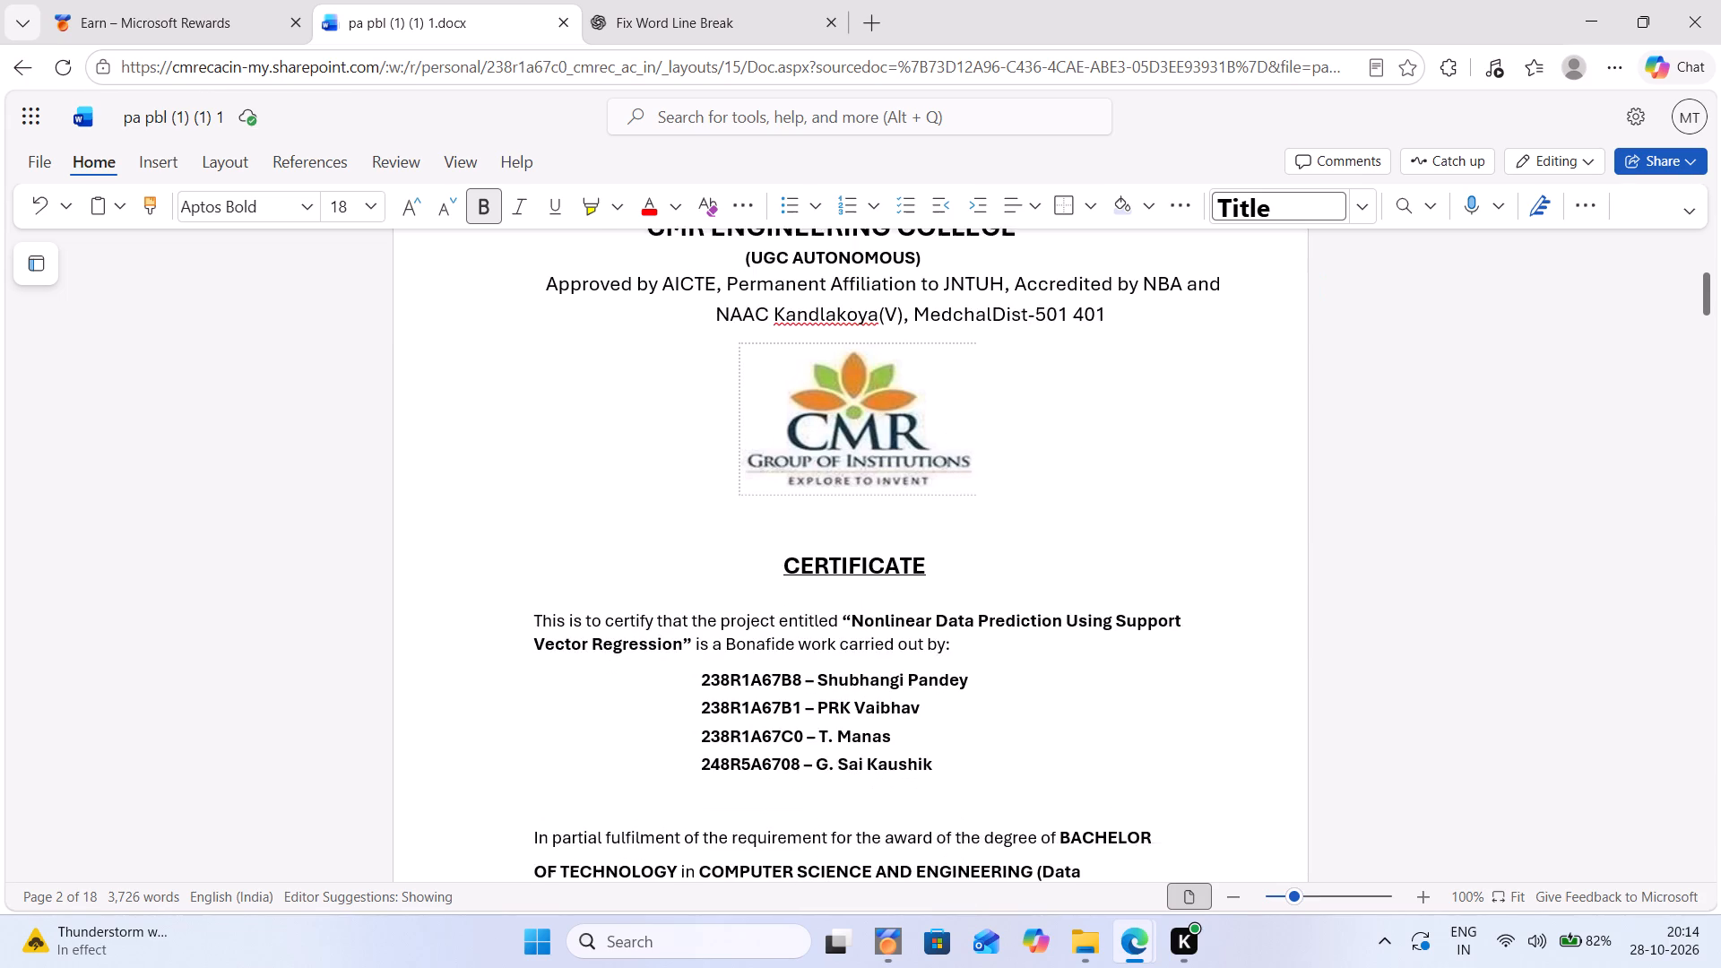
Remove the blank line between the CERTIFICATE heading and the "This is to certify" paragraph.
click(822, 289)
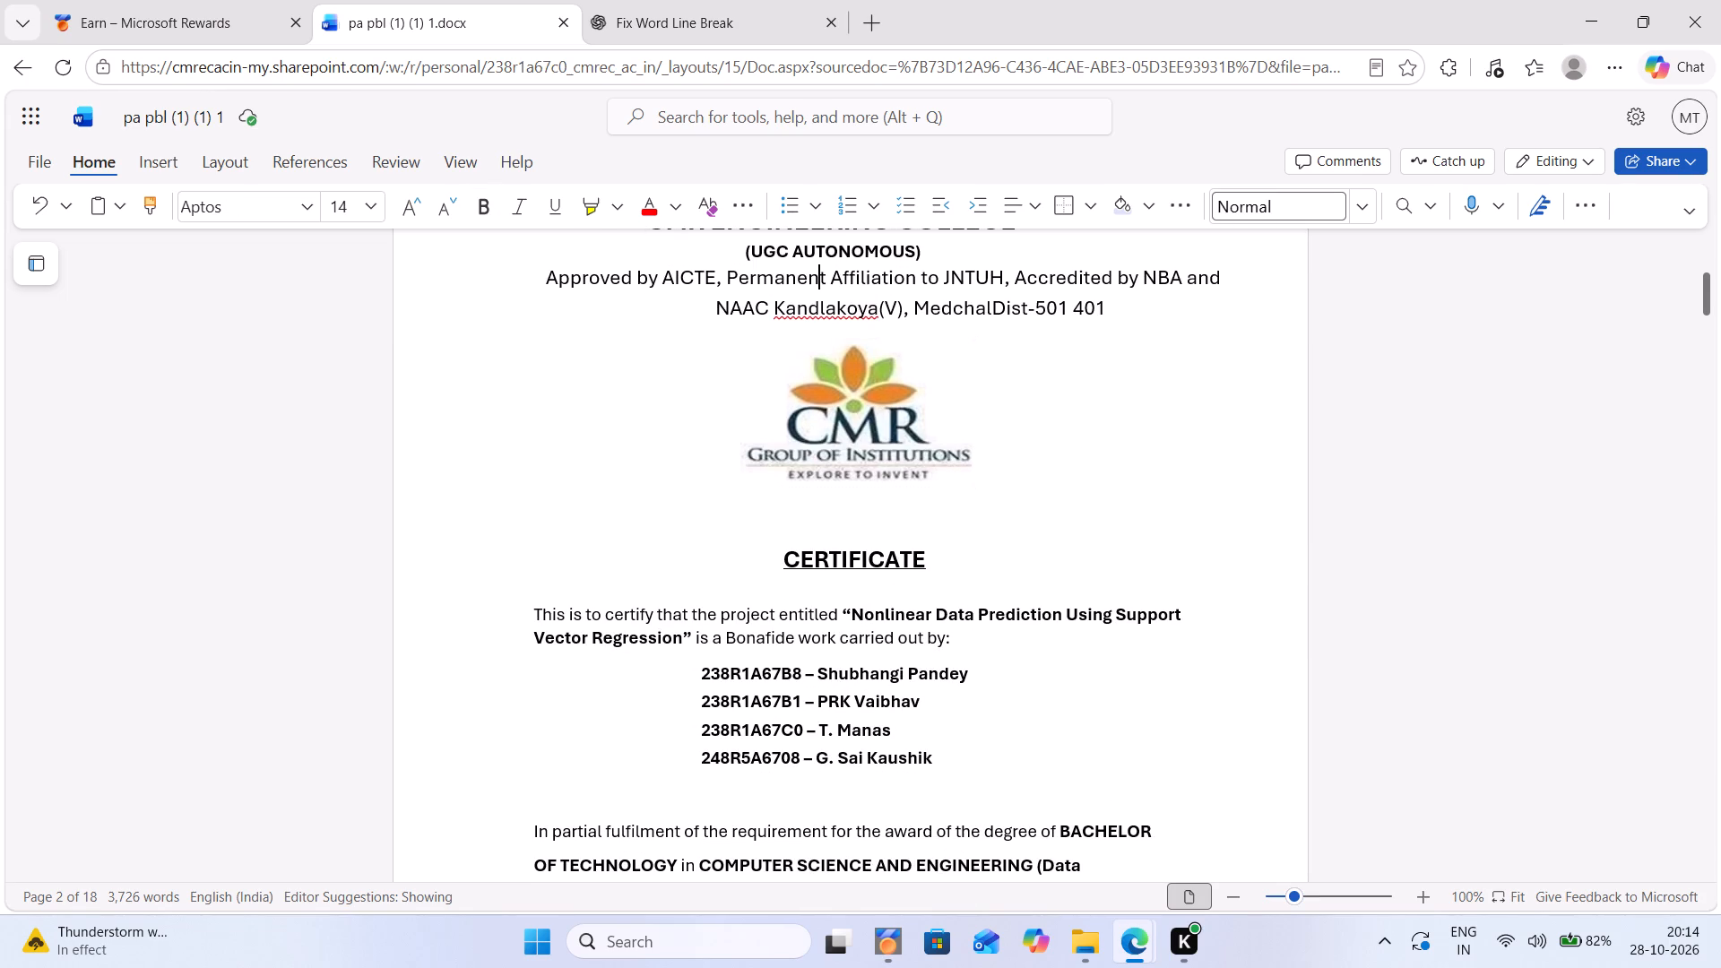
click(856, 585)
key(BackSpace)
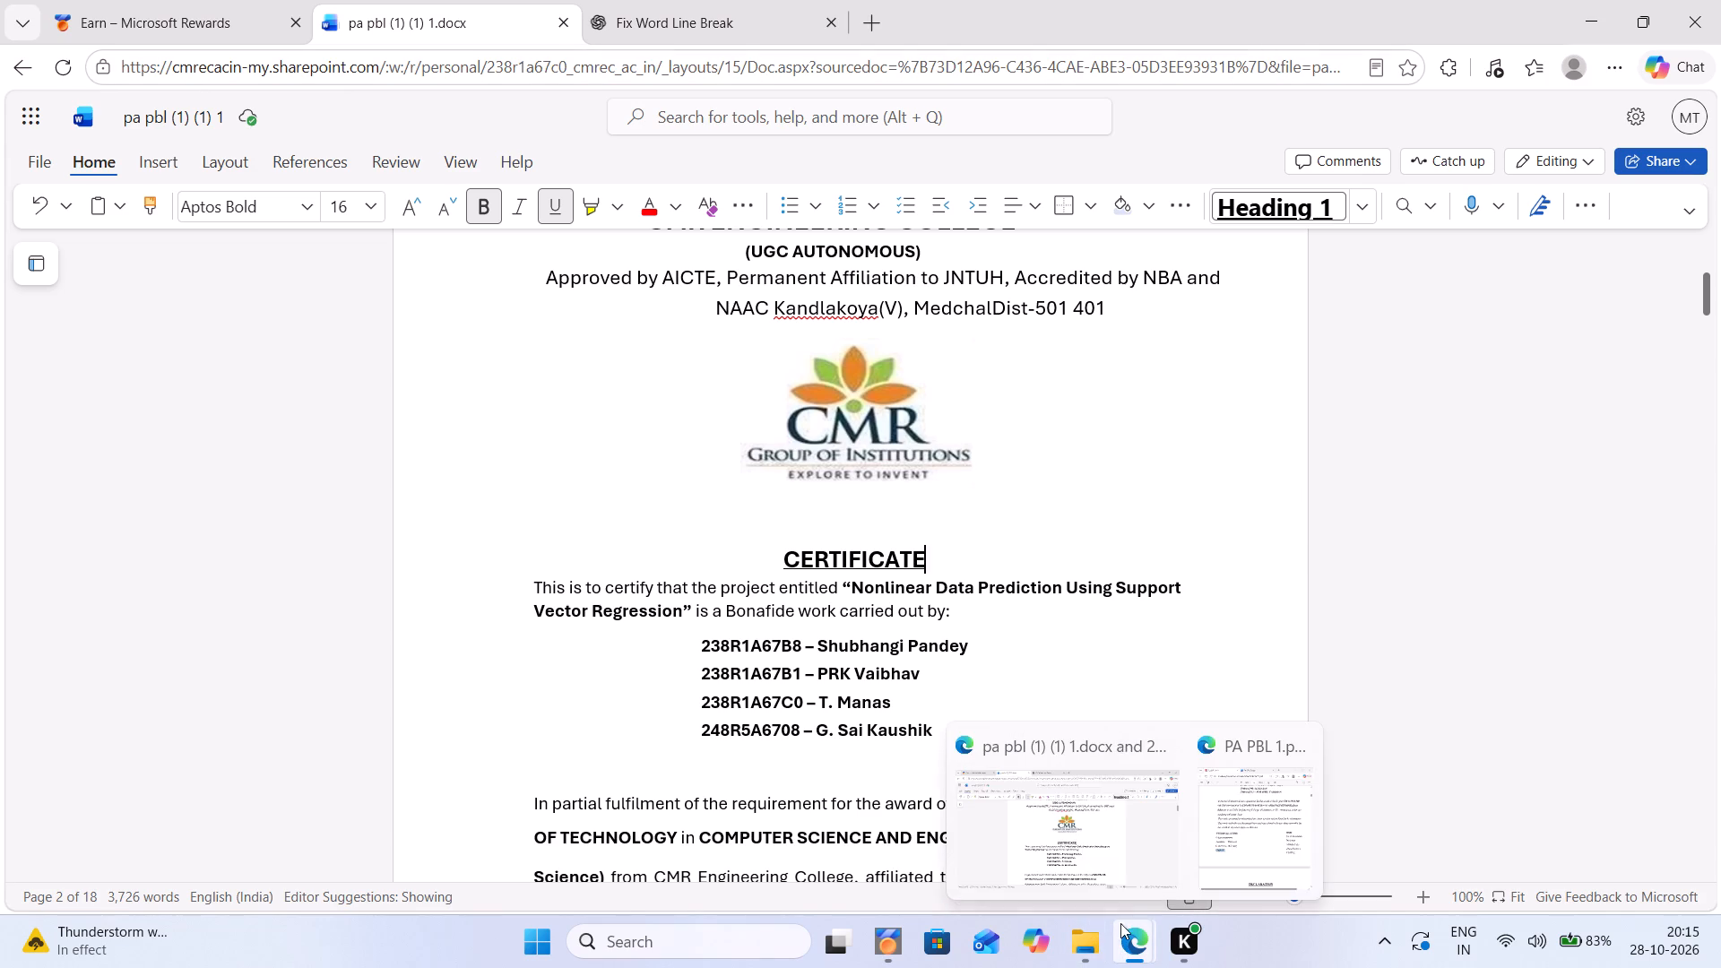
Arrange the report and the reference PDF windows side by side to compare their certificate pages.
drag(480, 23, 485, 139)
drag(933, 11, 628, 0)
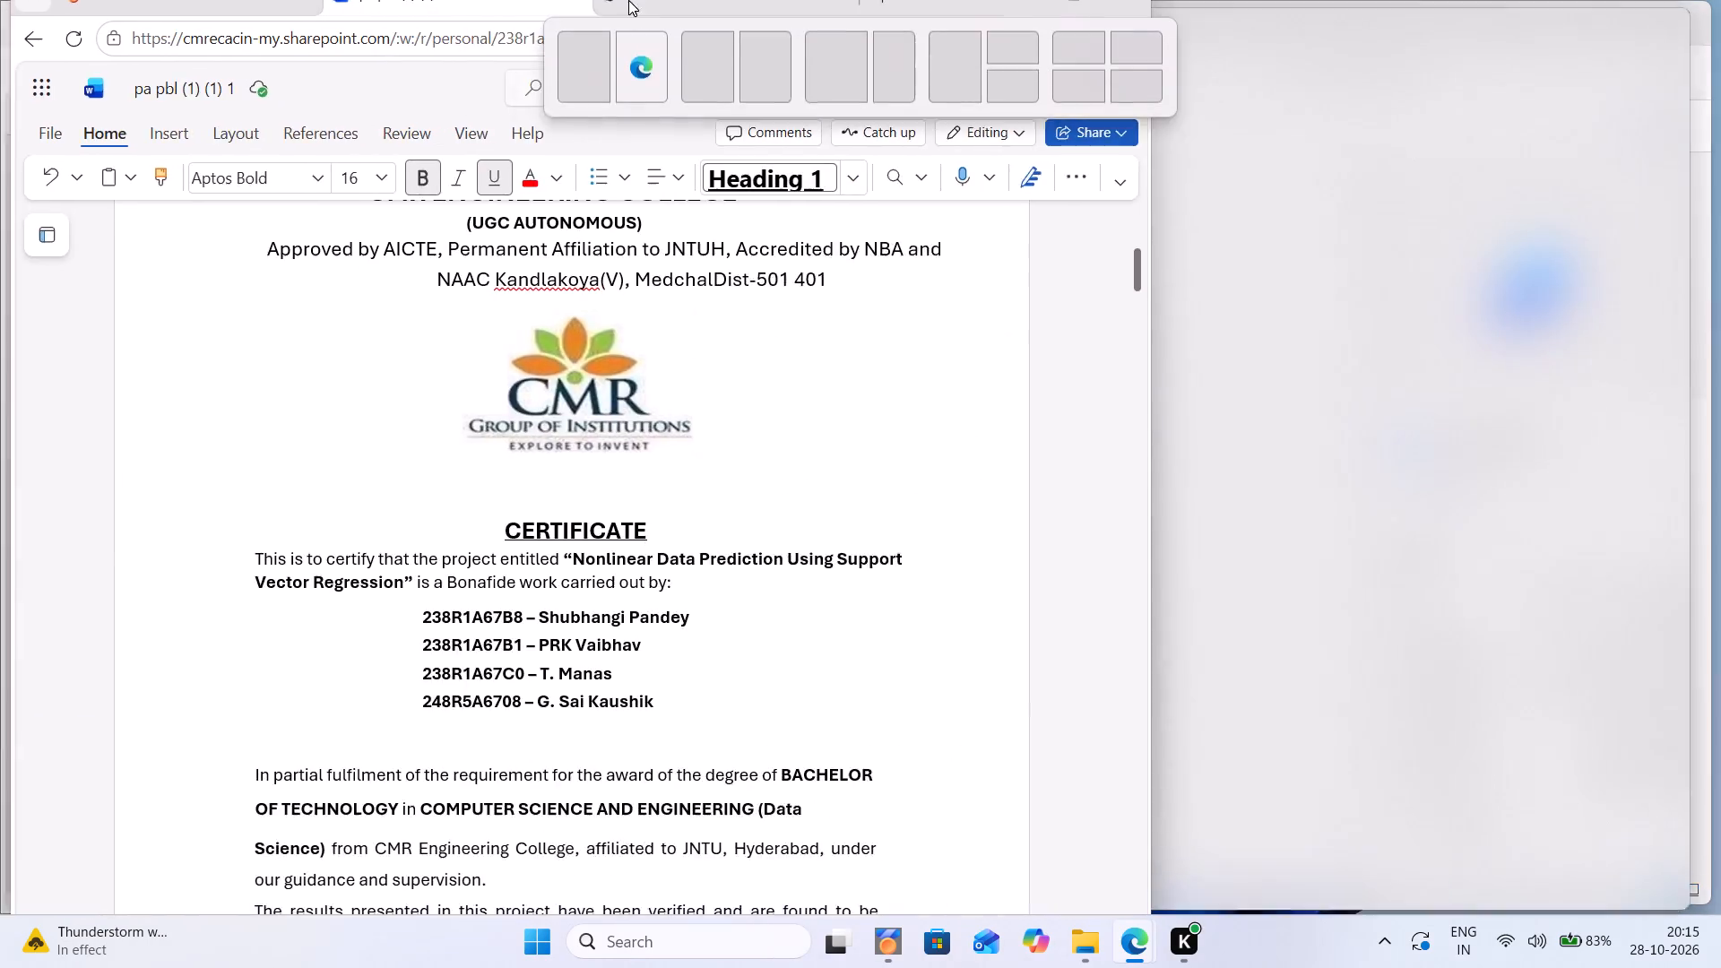
drag(628, 0, 588, 46)
scroll(1258, 603, up, 3)
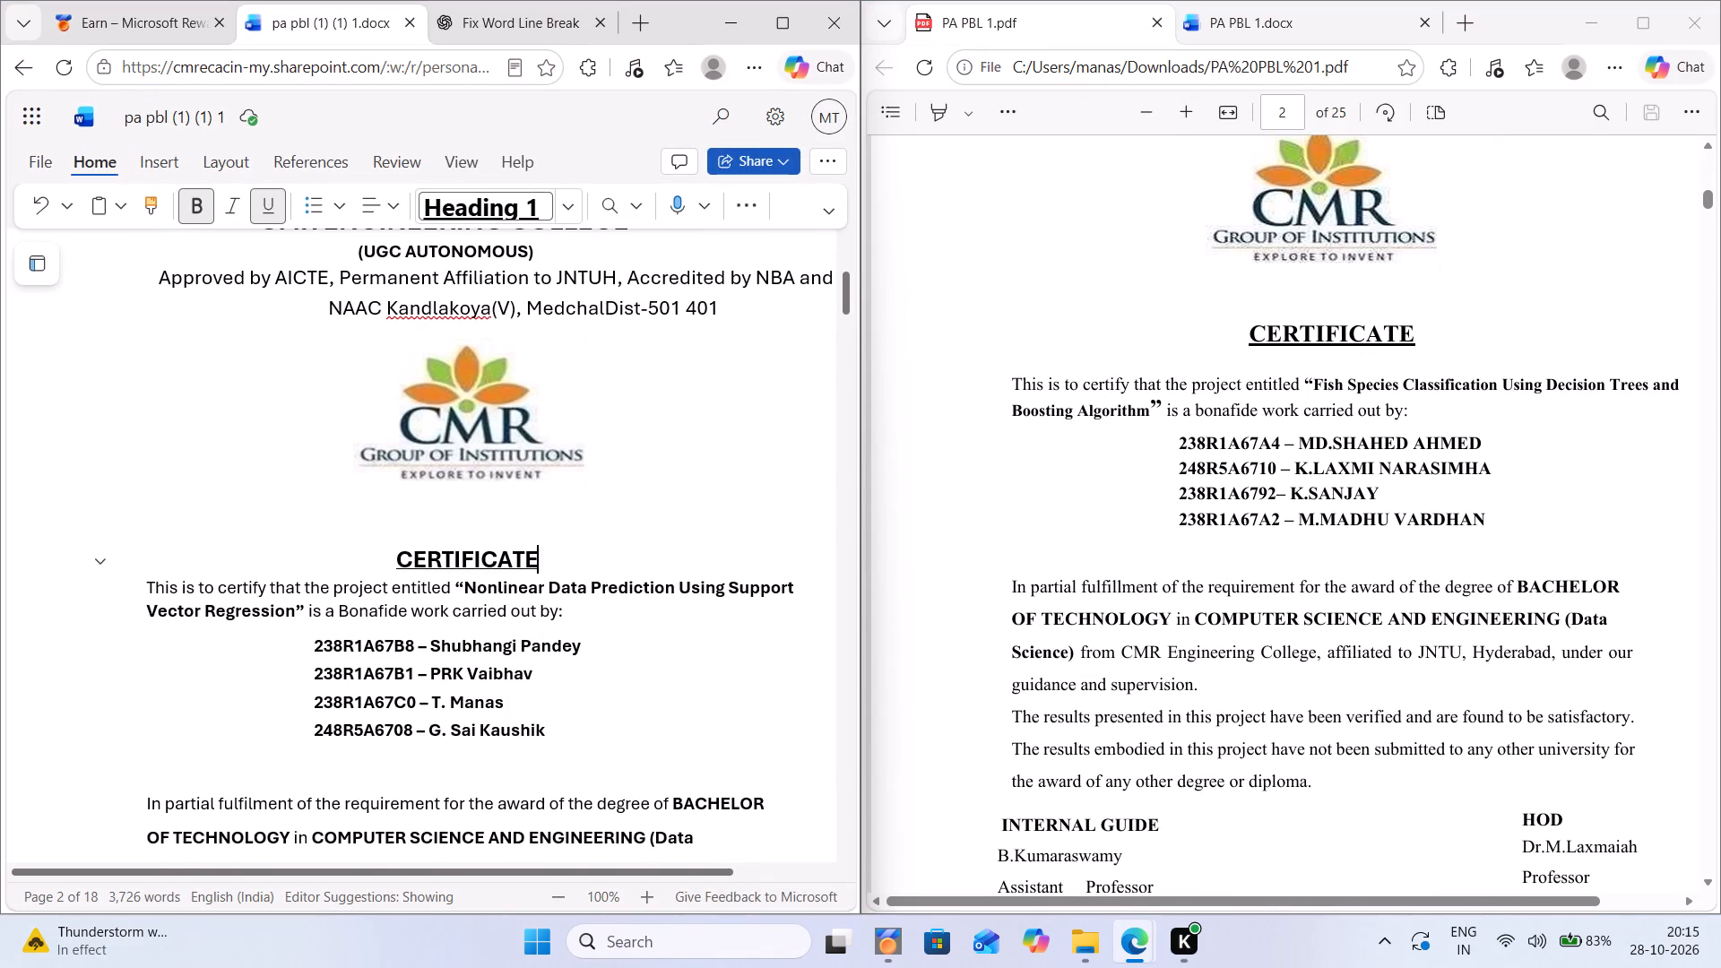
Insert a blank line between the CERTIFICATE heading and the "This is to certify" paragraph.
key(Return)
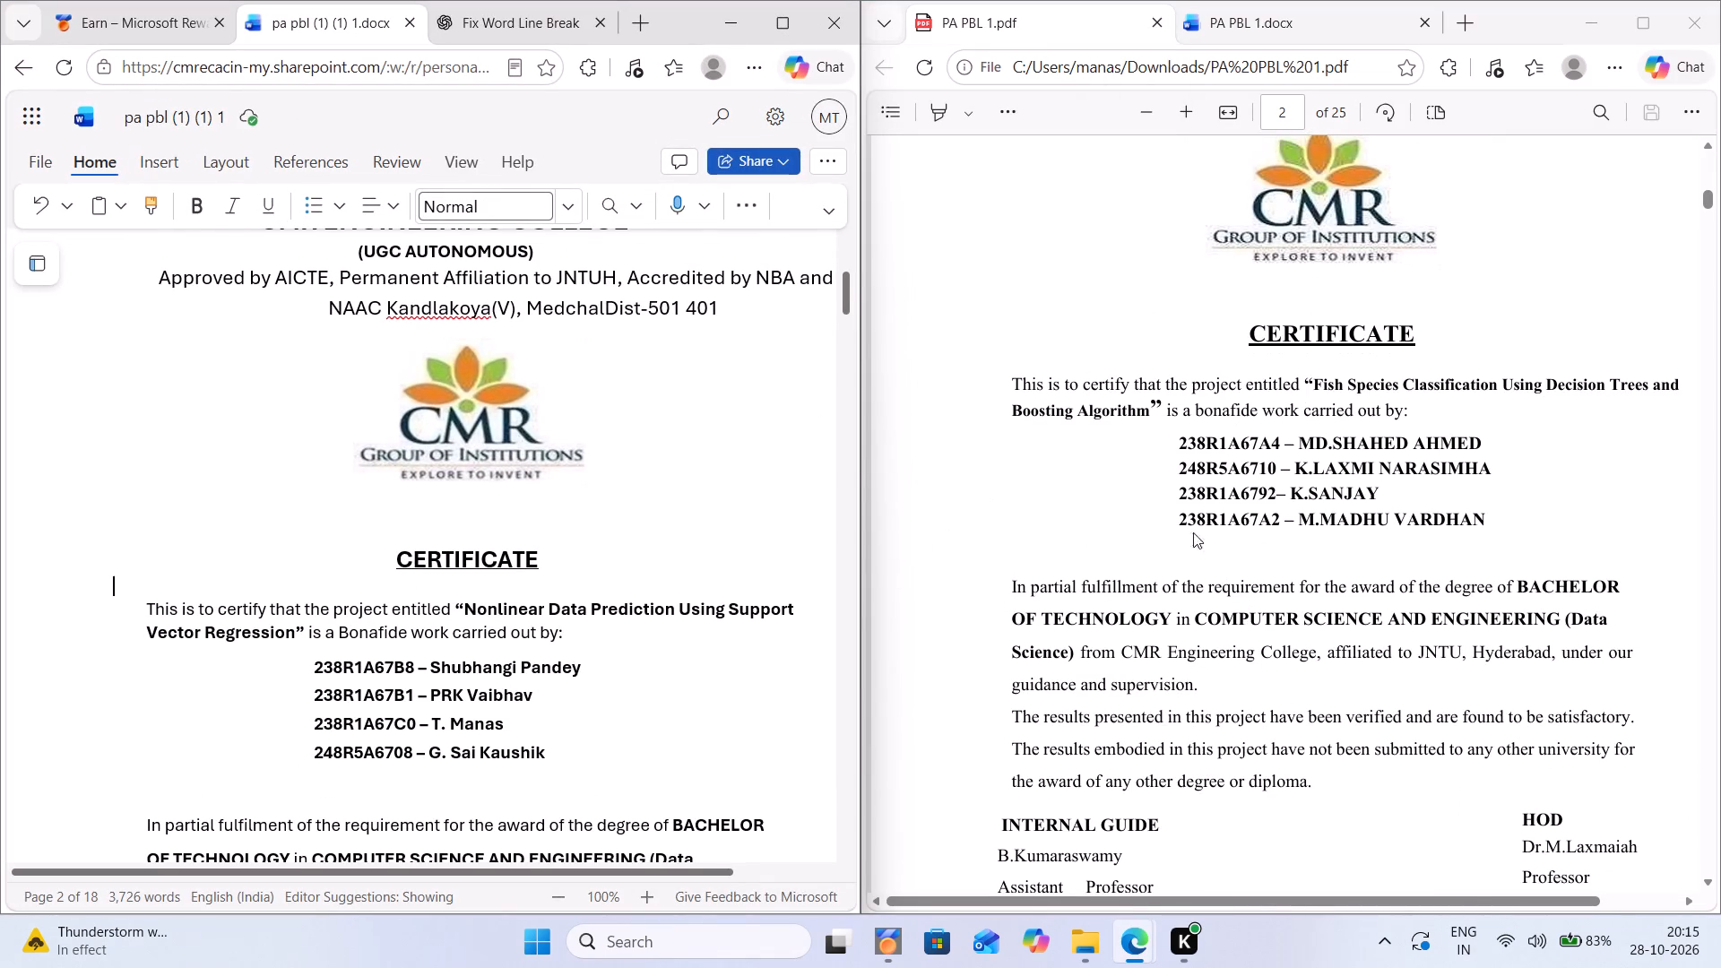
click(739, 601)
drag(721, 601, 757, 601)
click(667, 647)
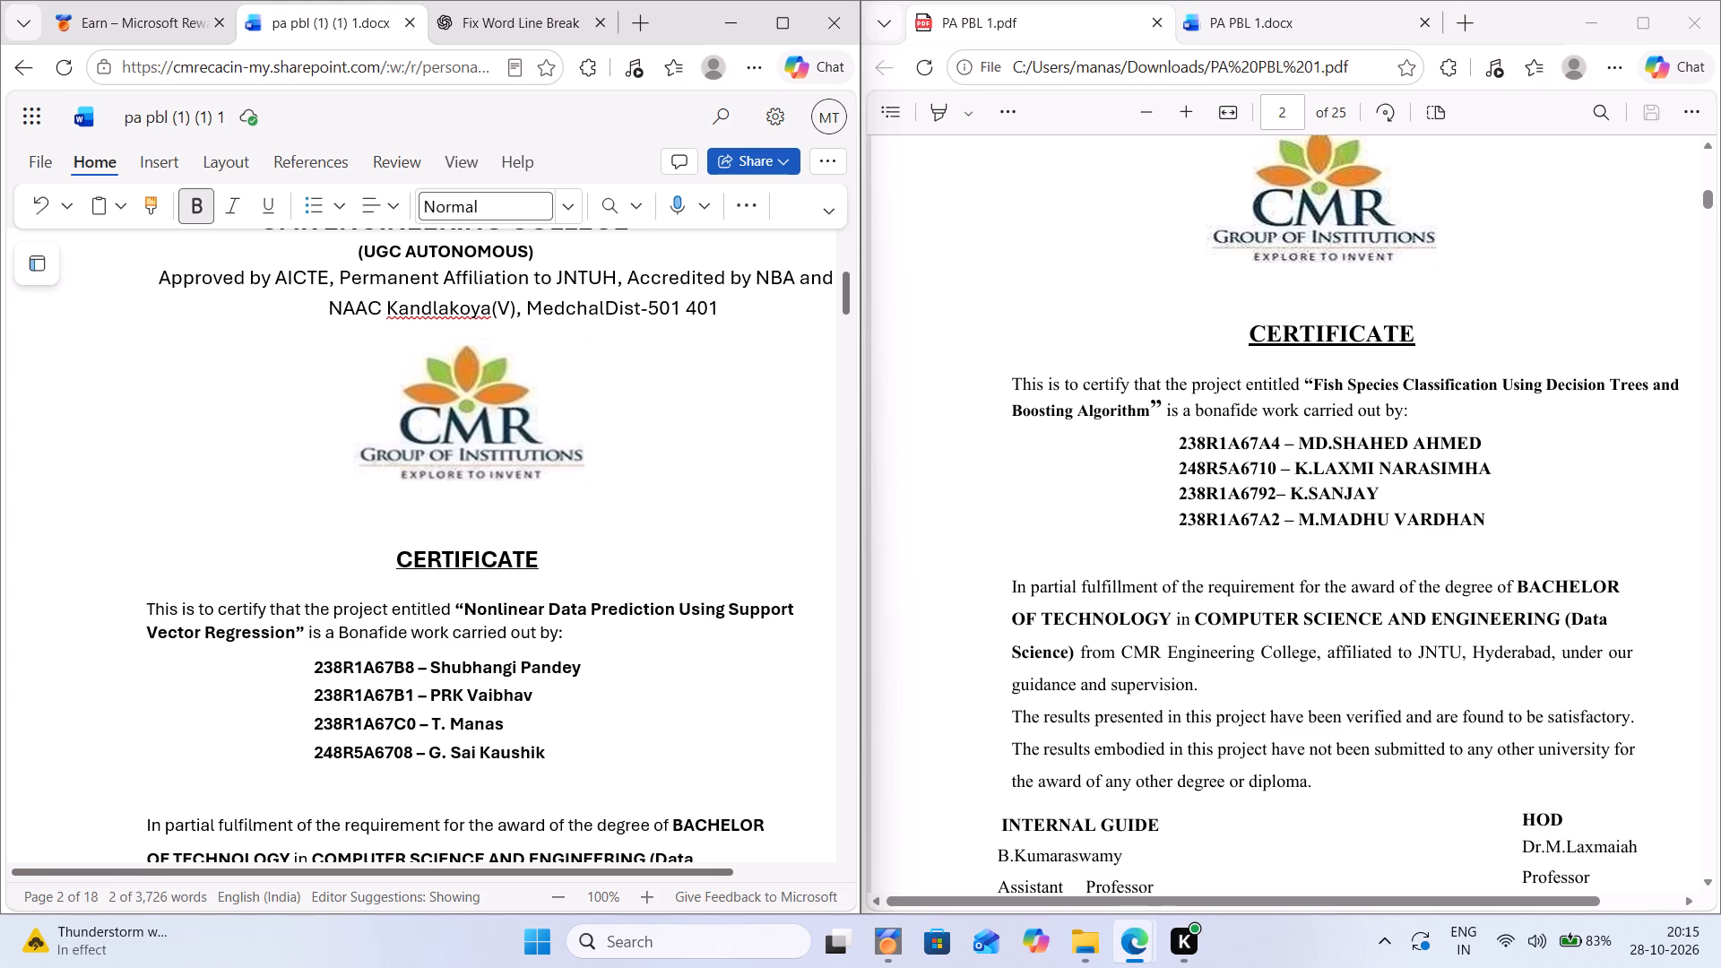
Remove the blank line between the student roll-number list and the "In partial fulfilment" paragraph on the certificate page.
scroll(692, 644, down, 1)
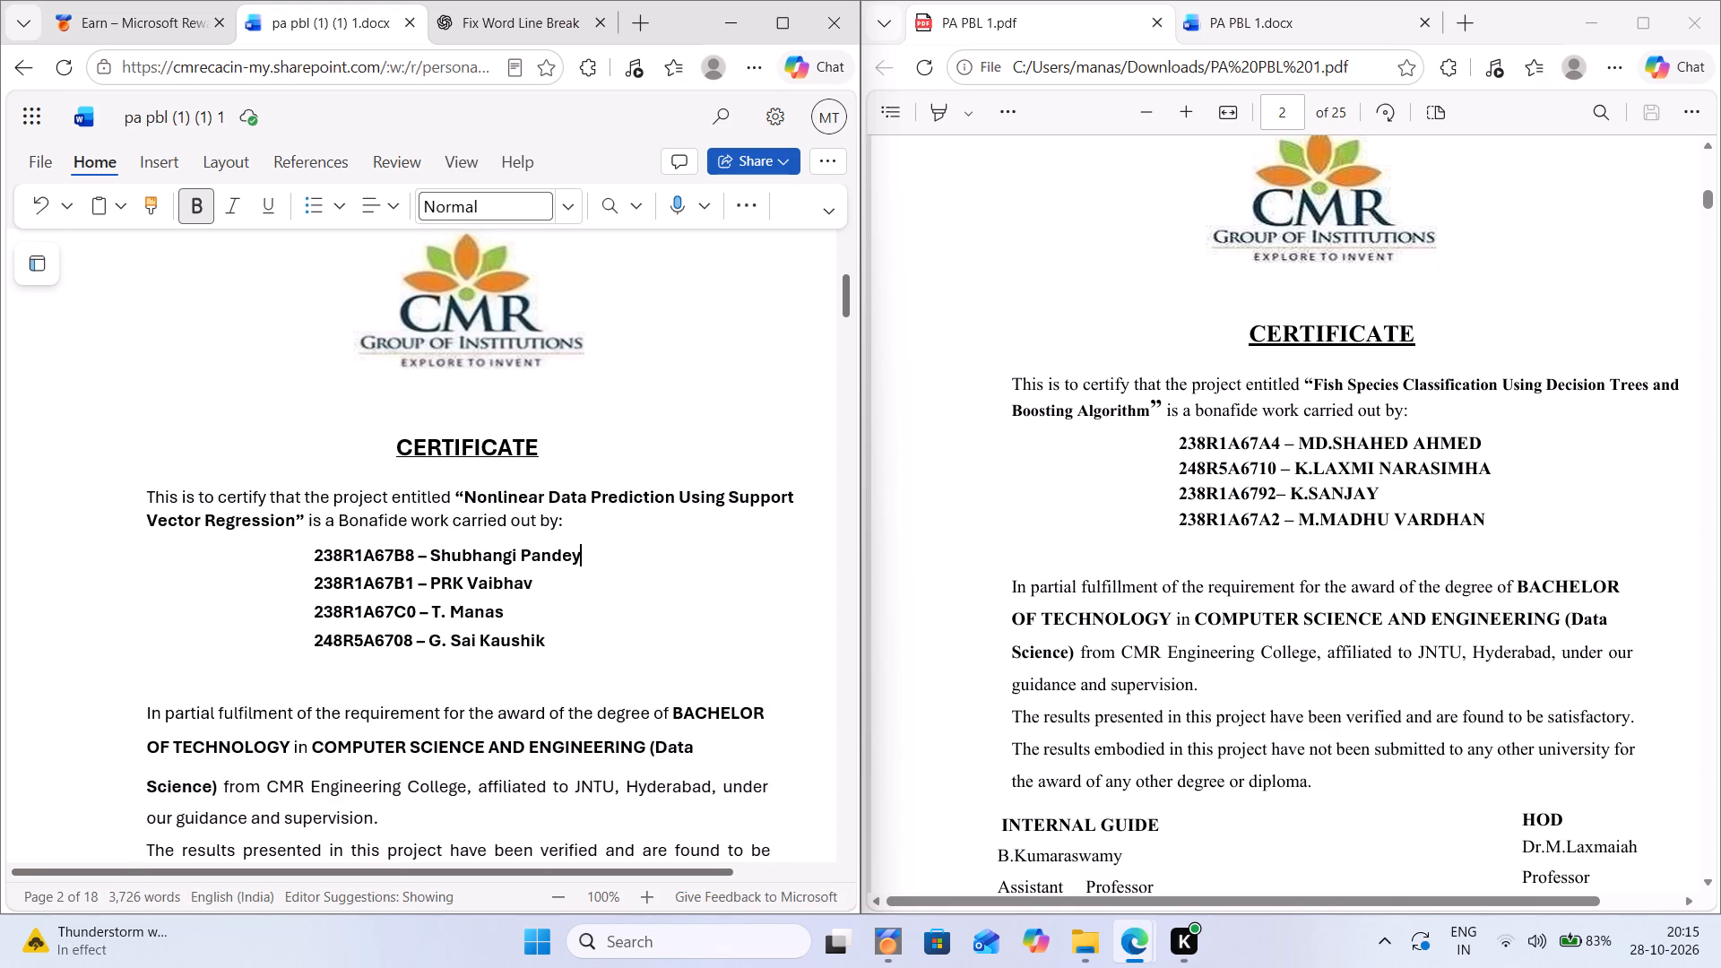
click(361, 671)
key(equal)
key(BackSpace)
key(BackSpace)
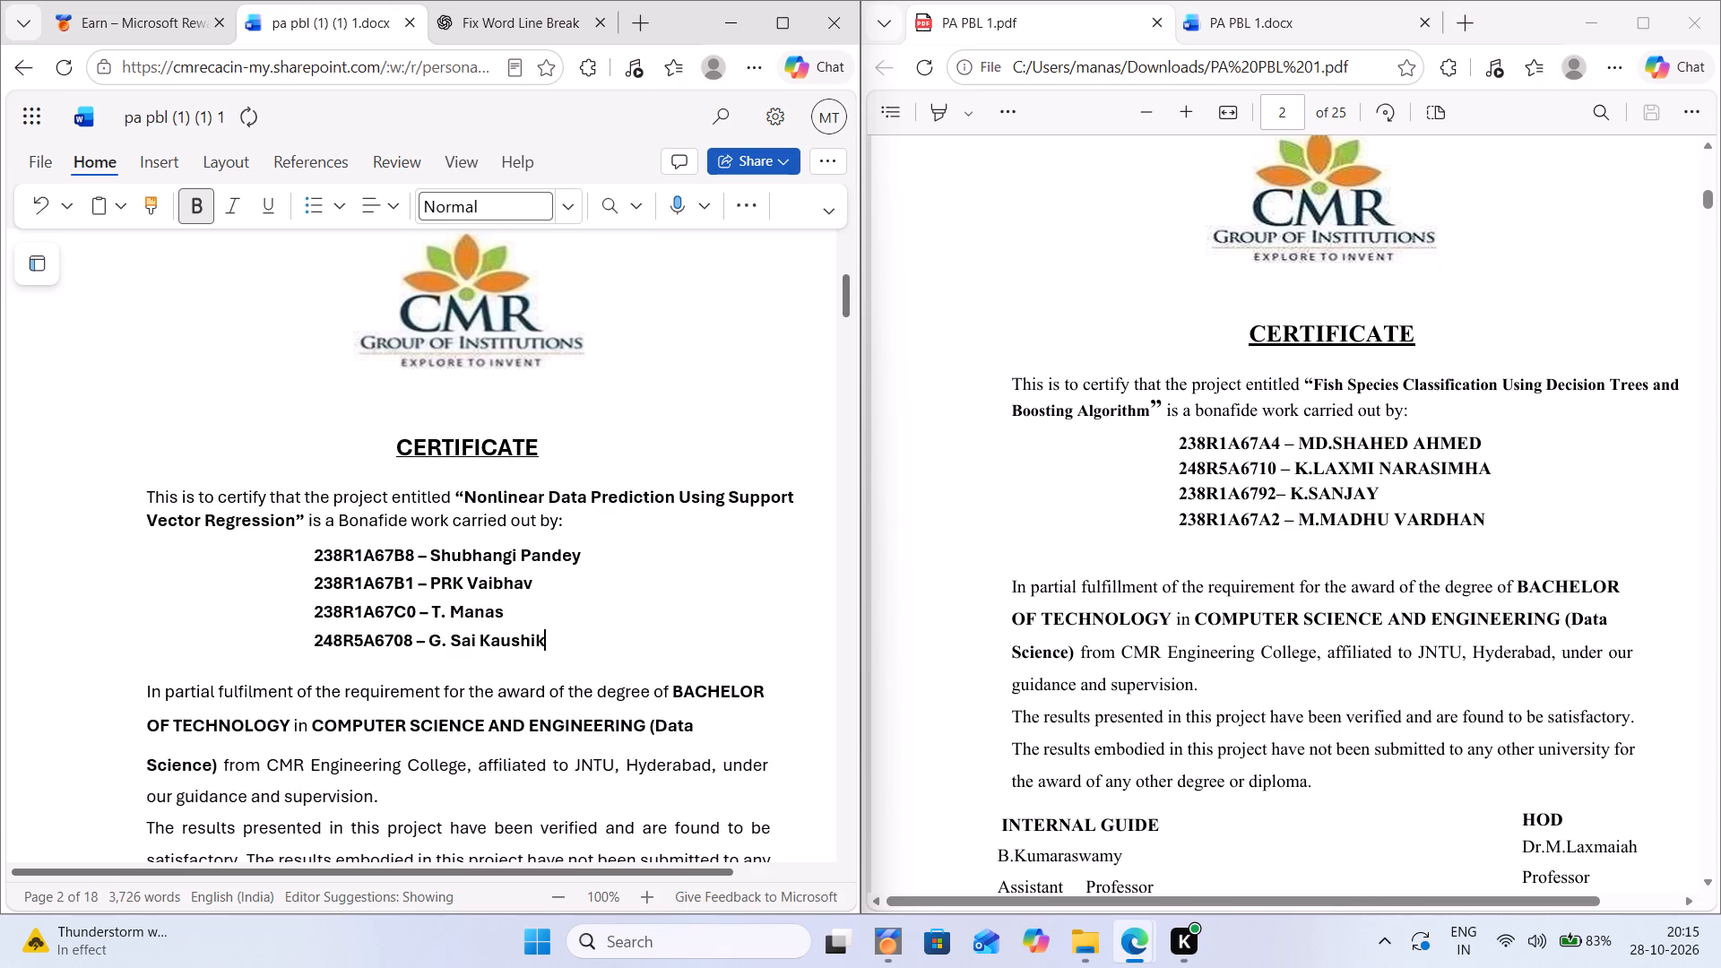
Add the line CMREC below "CSE- (Data Science)" in the certificate page's internal guide block.
scroll(361, 671, down, 4)
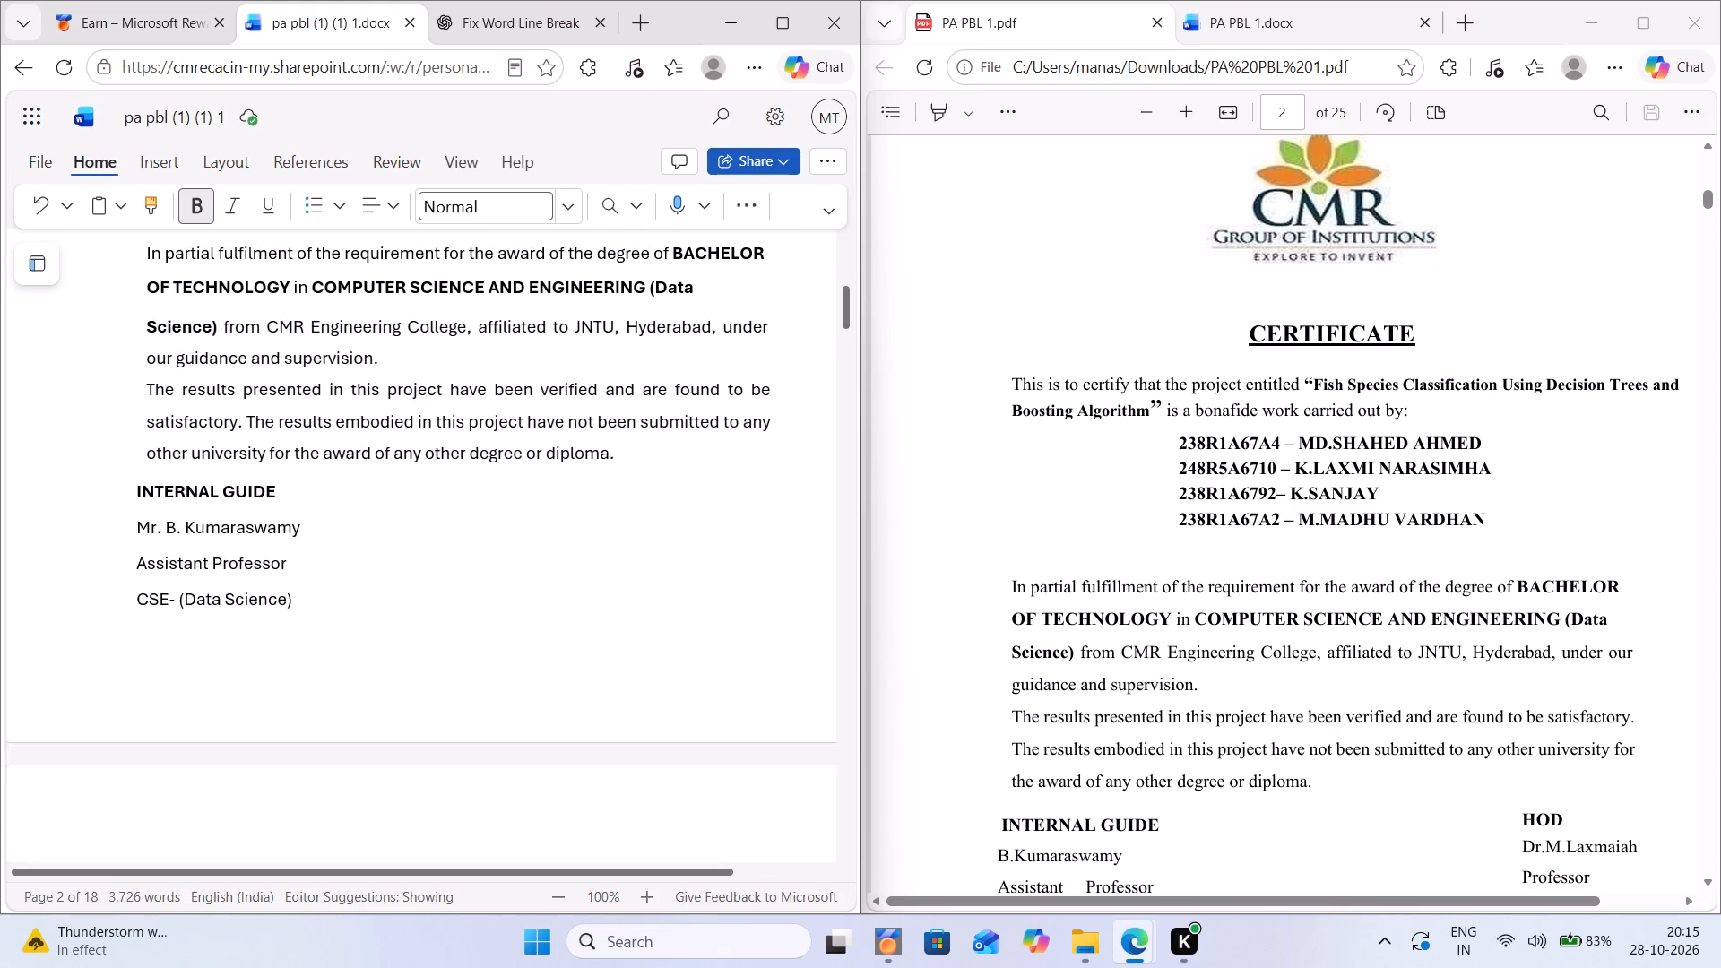
click(305, 583)
key(Return)
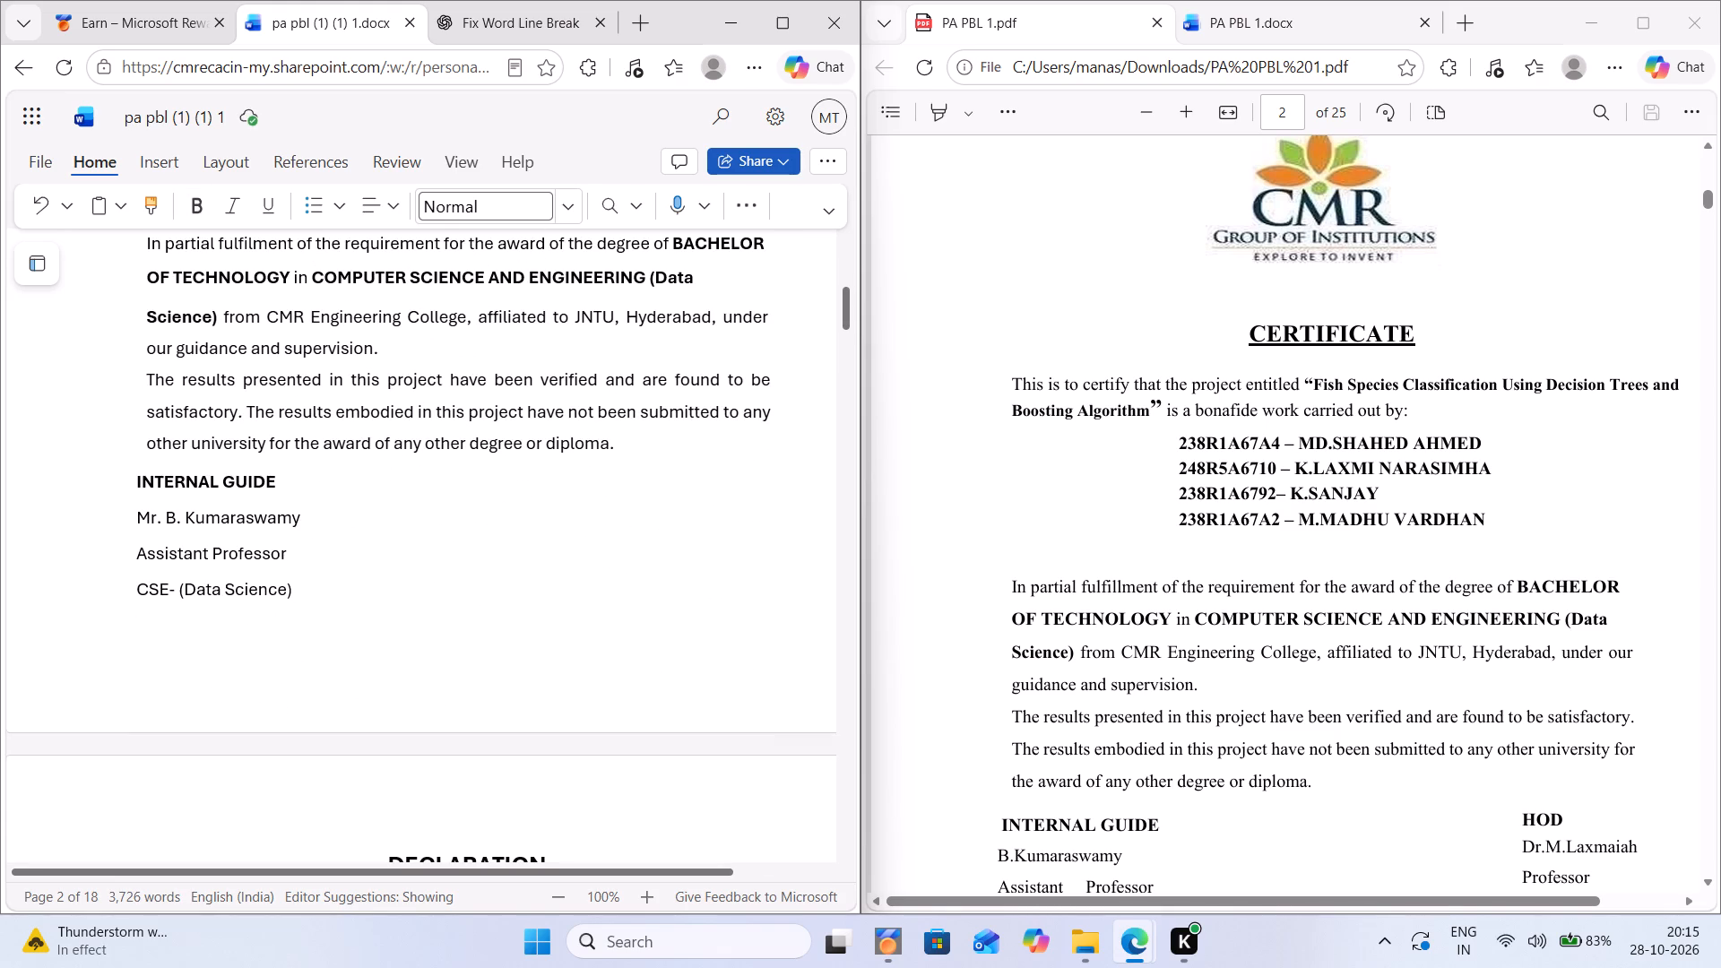
key(ctrl+v)
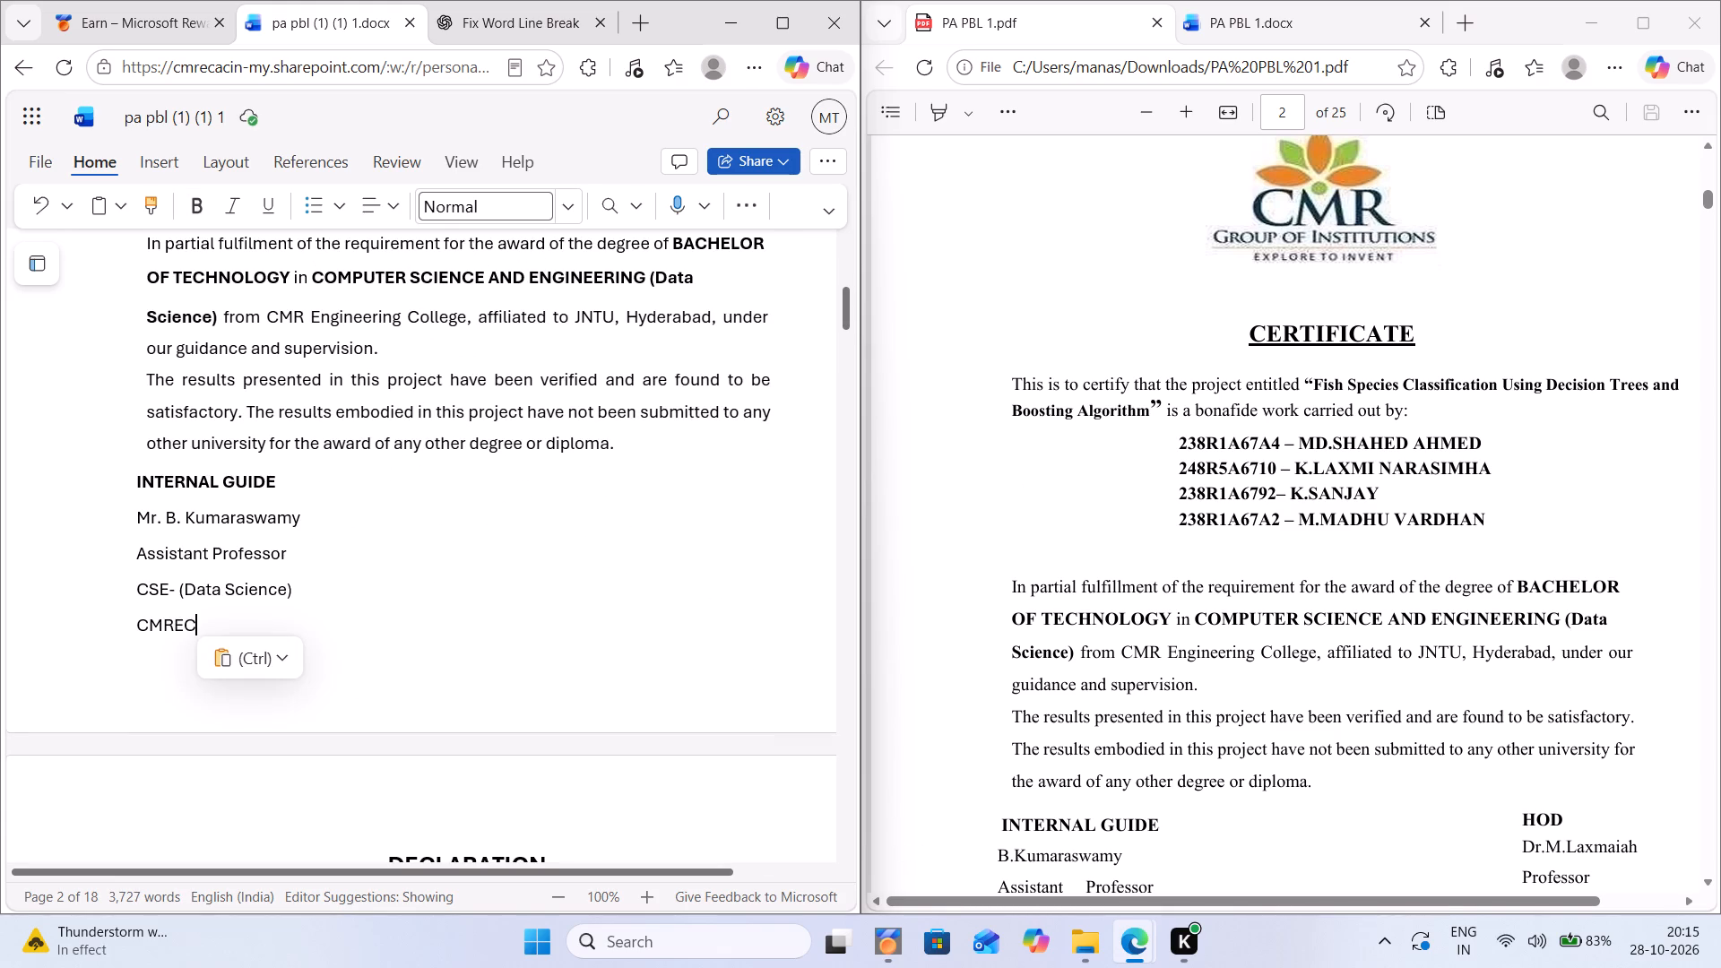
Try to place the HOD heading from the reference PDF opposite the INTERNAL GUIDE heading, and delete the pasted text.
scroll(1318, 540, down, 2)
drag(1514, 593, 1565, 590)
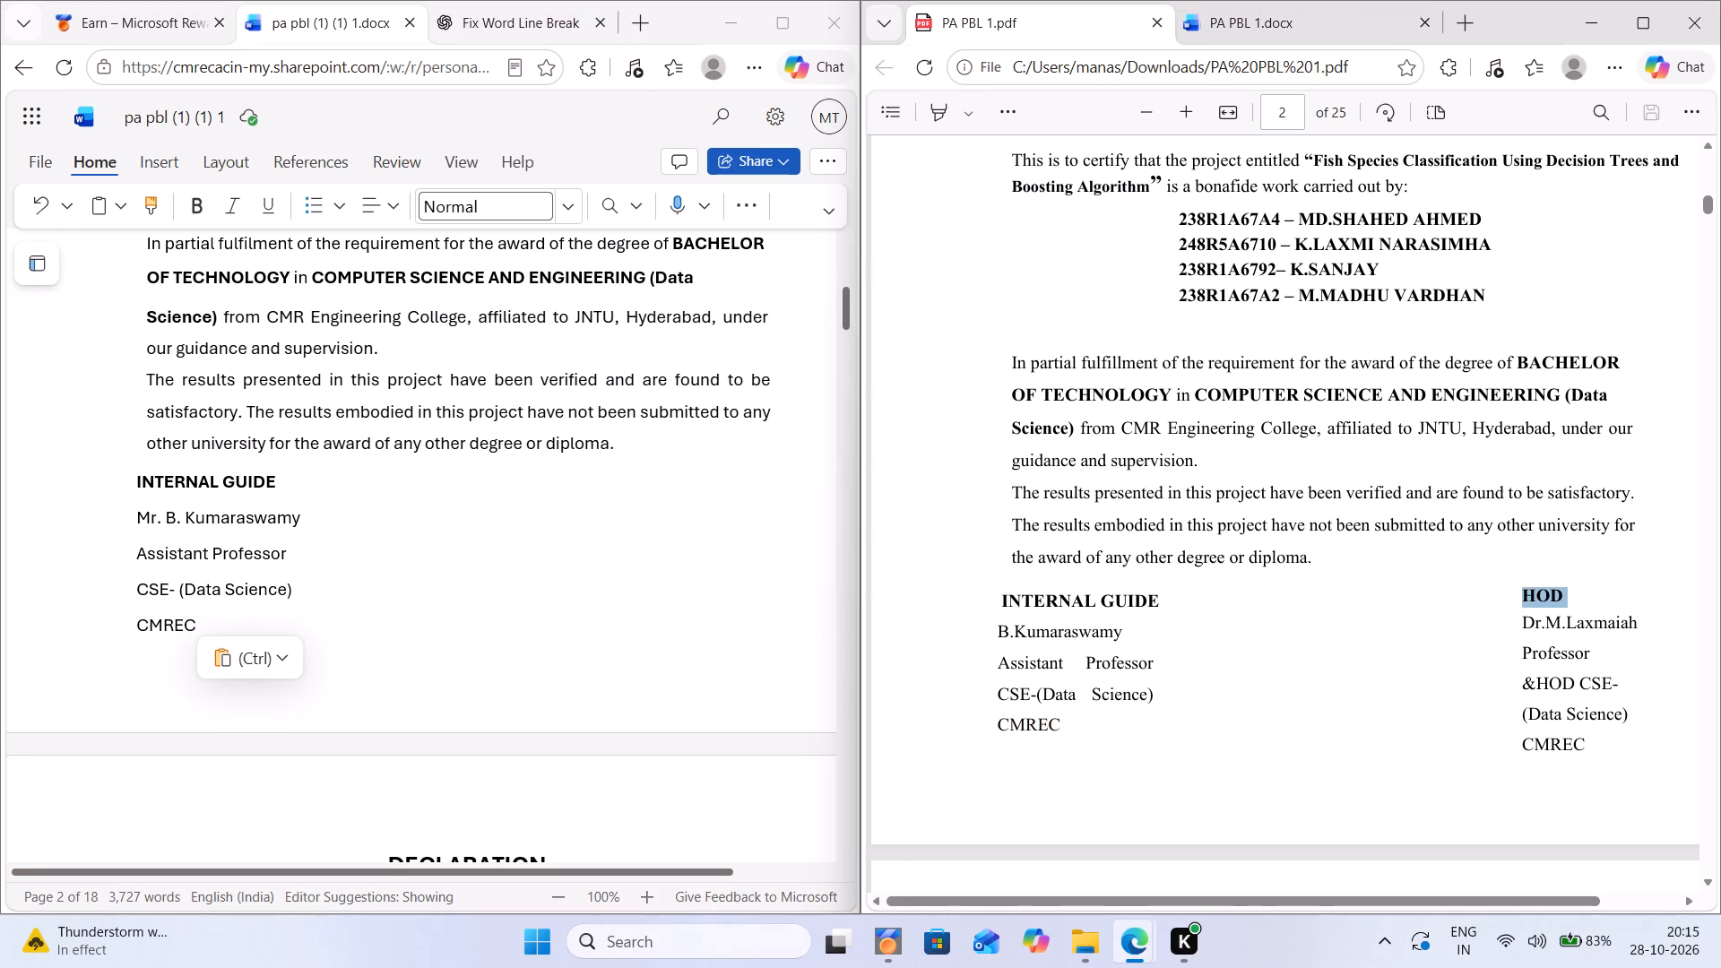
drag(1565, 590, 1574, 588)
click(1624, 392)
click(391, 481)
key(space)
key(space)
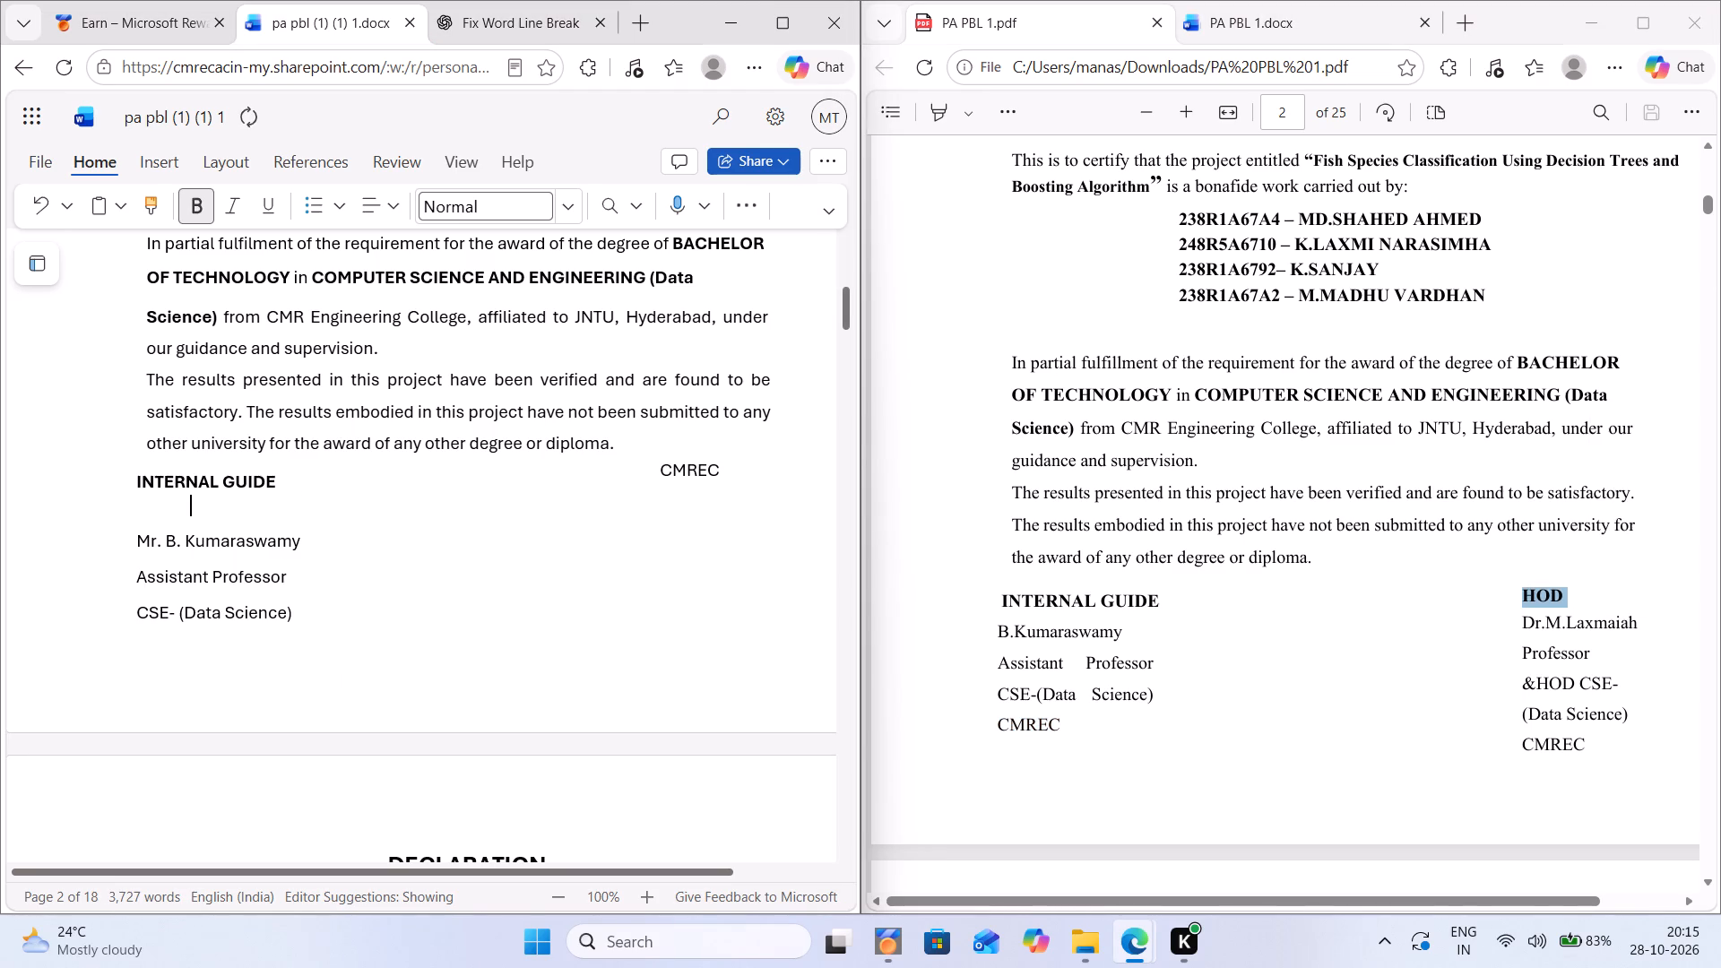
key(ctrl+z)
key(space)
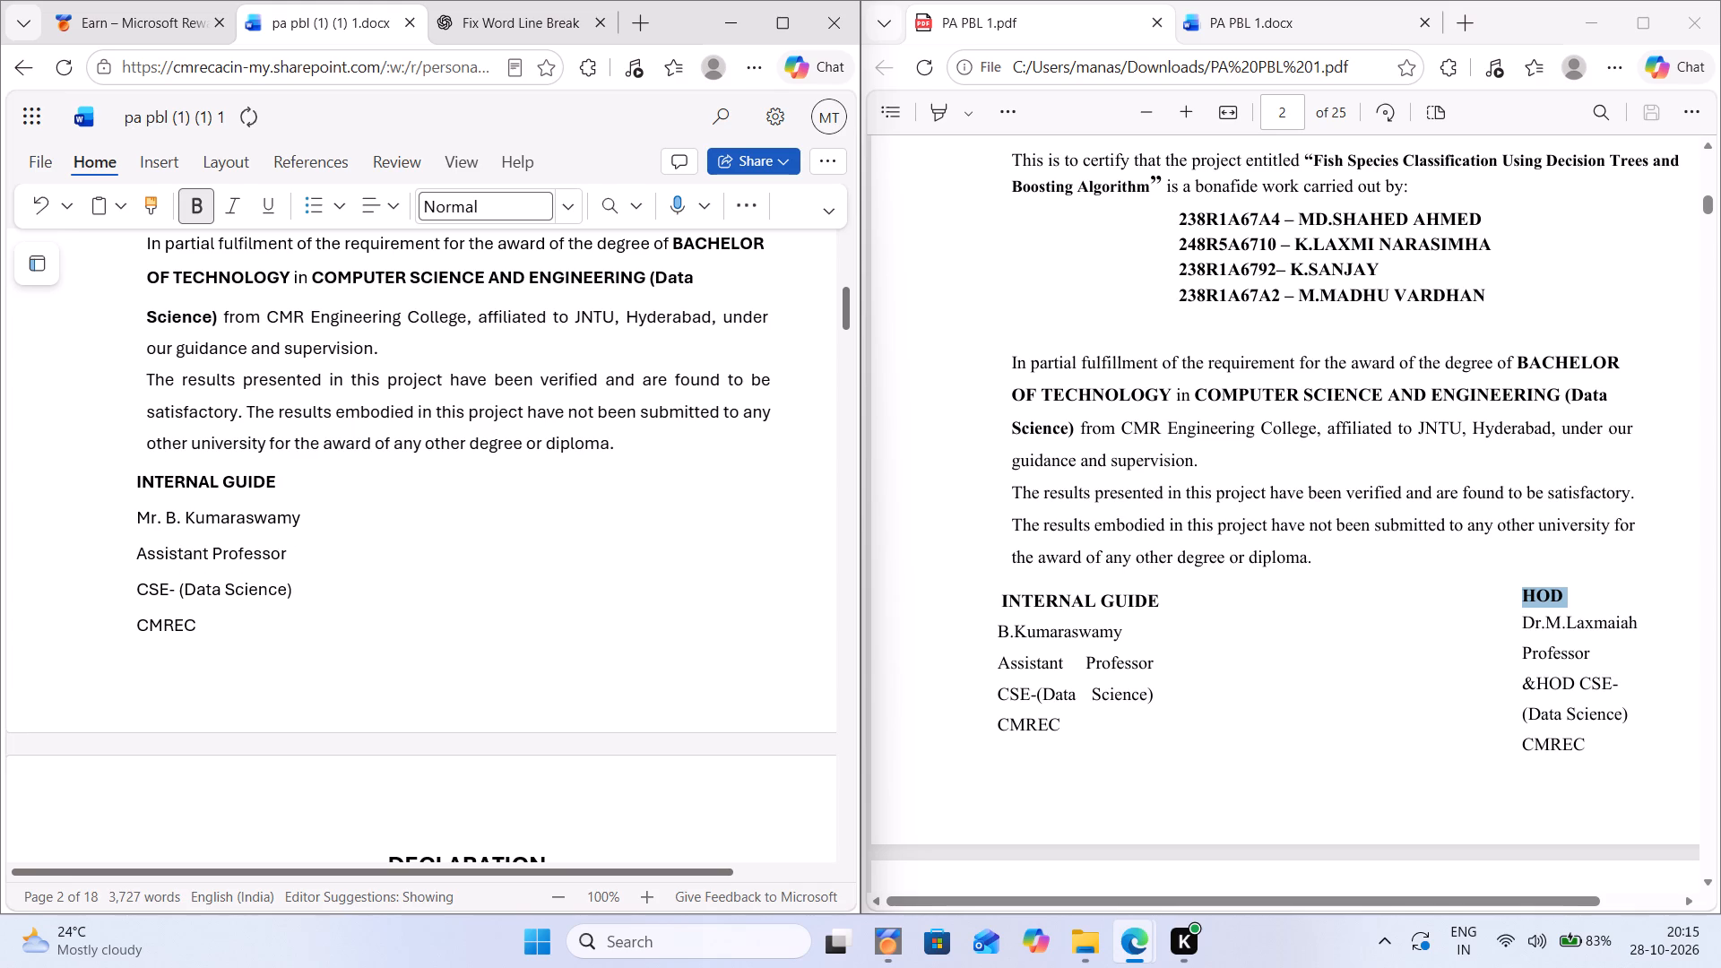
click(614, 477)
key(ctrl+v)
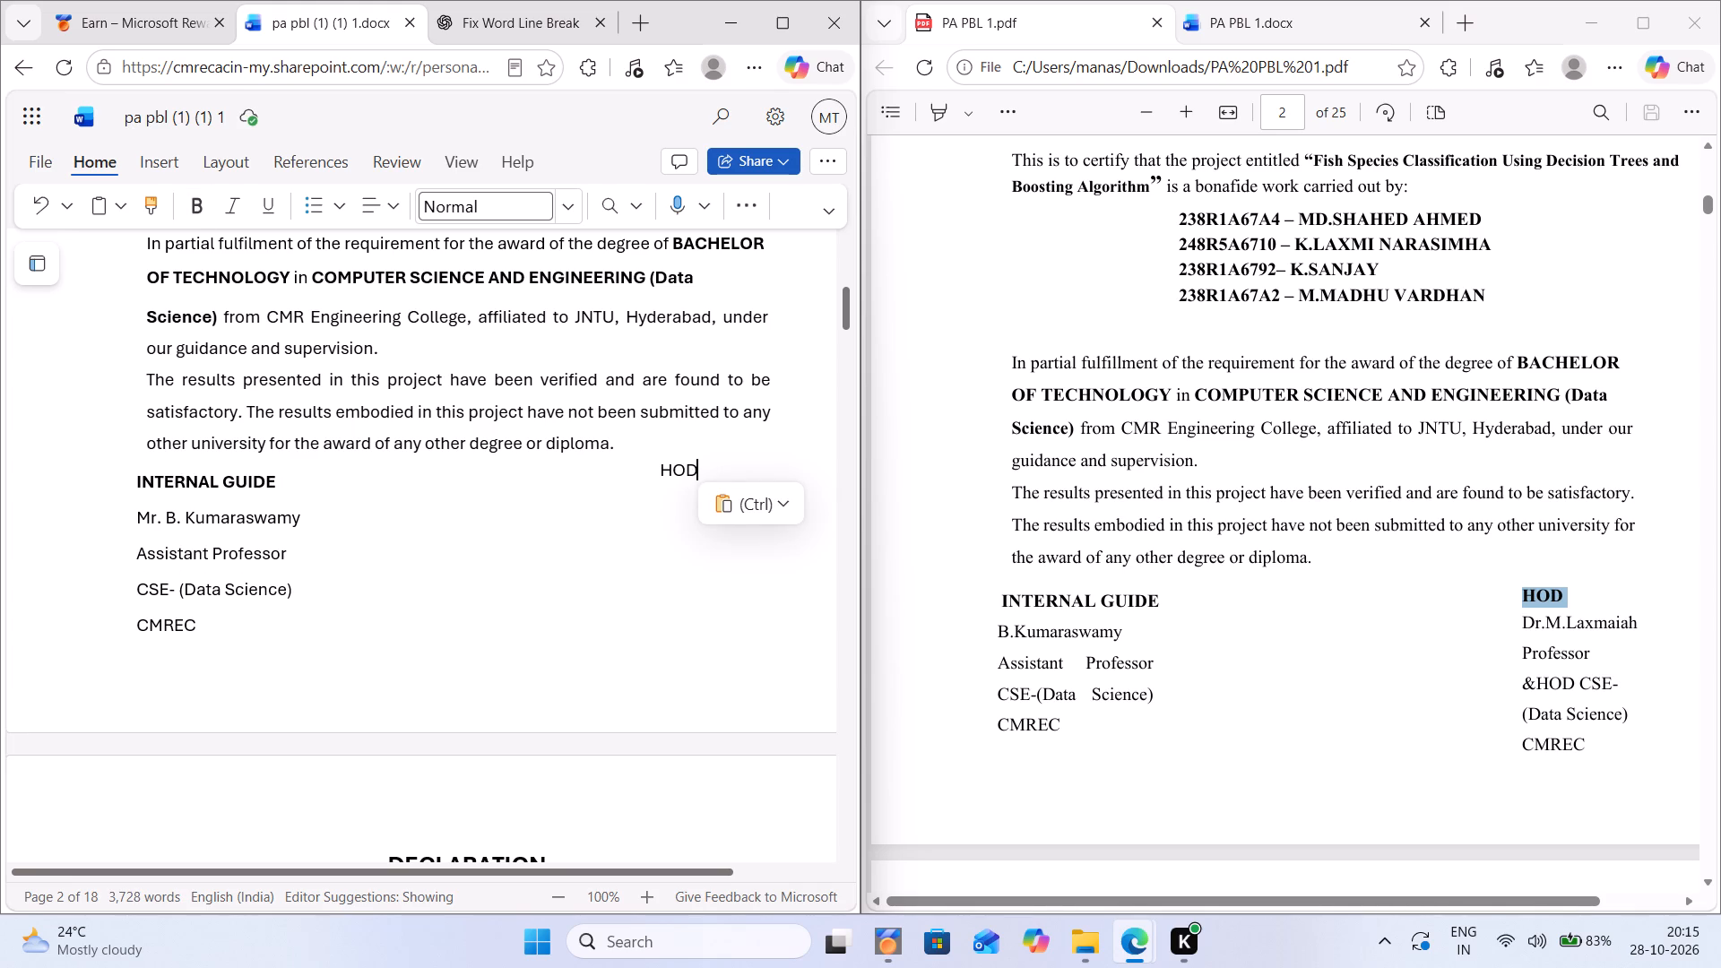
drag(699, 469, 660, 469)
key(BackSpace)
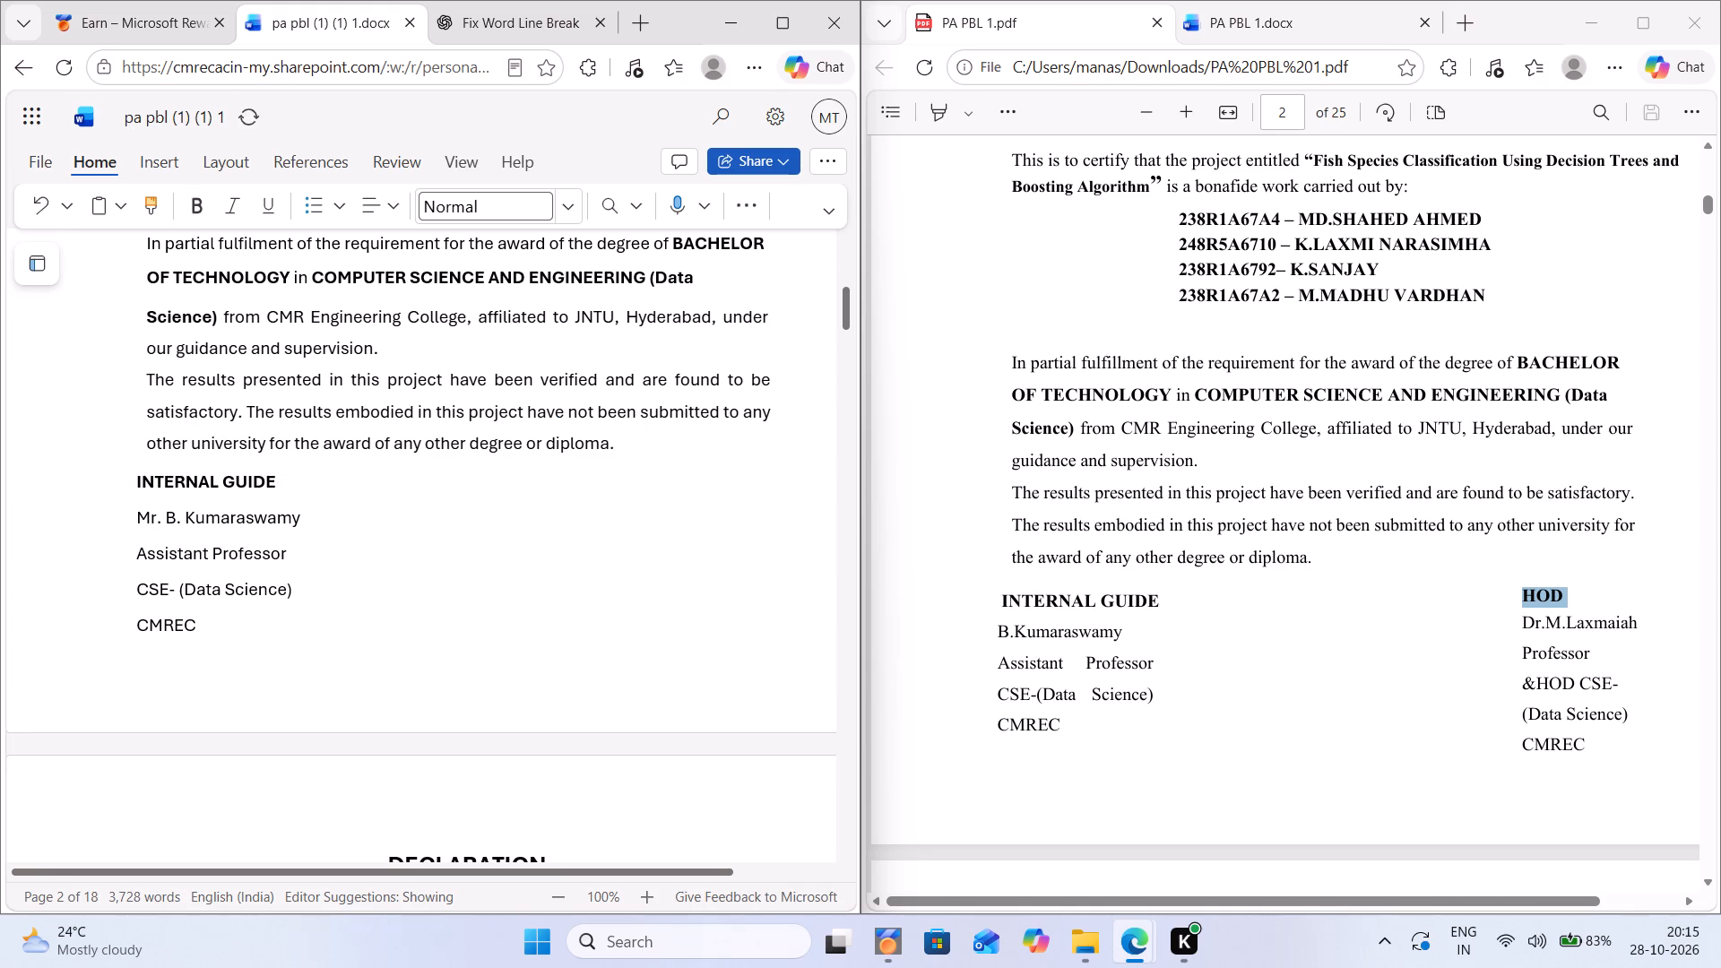
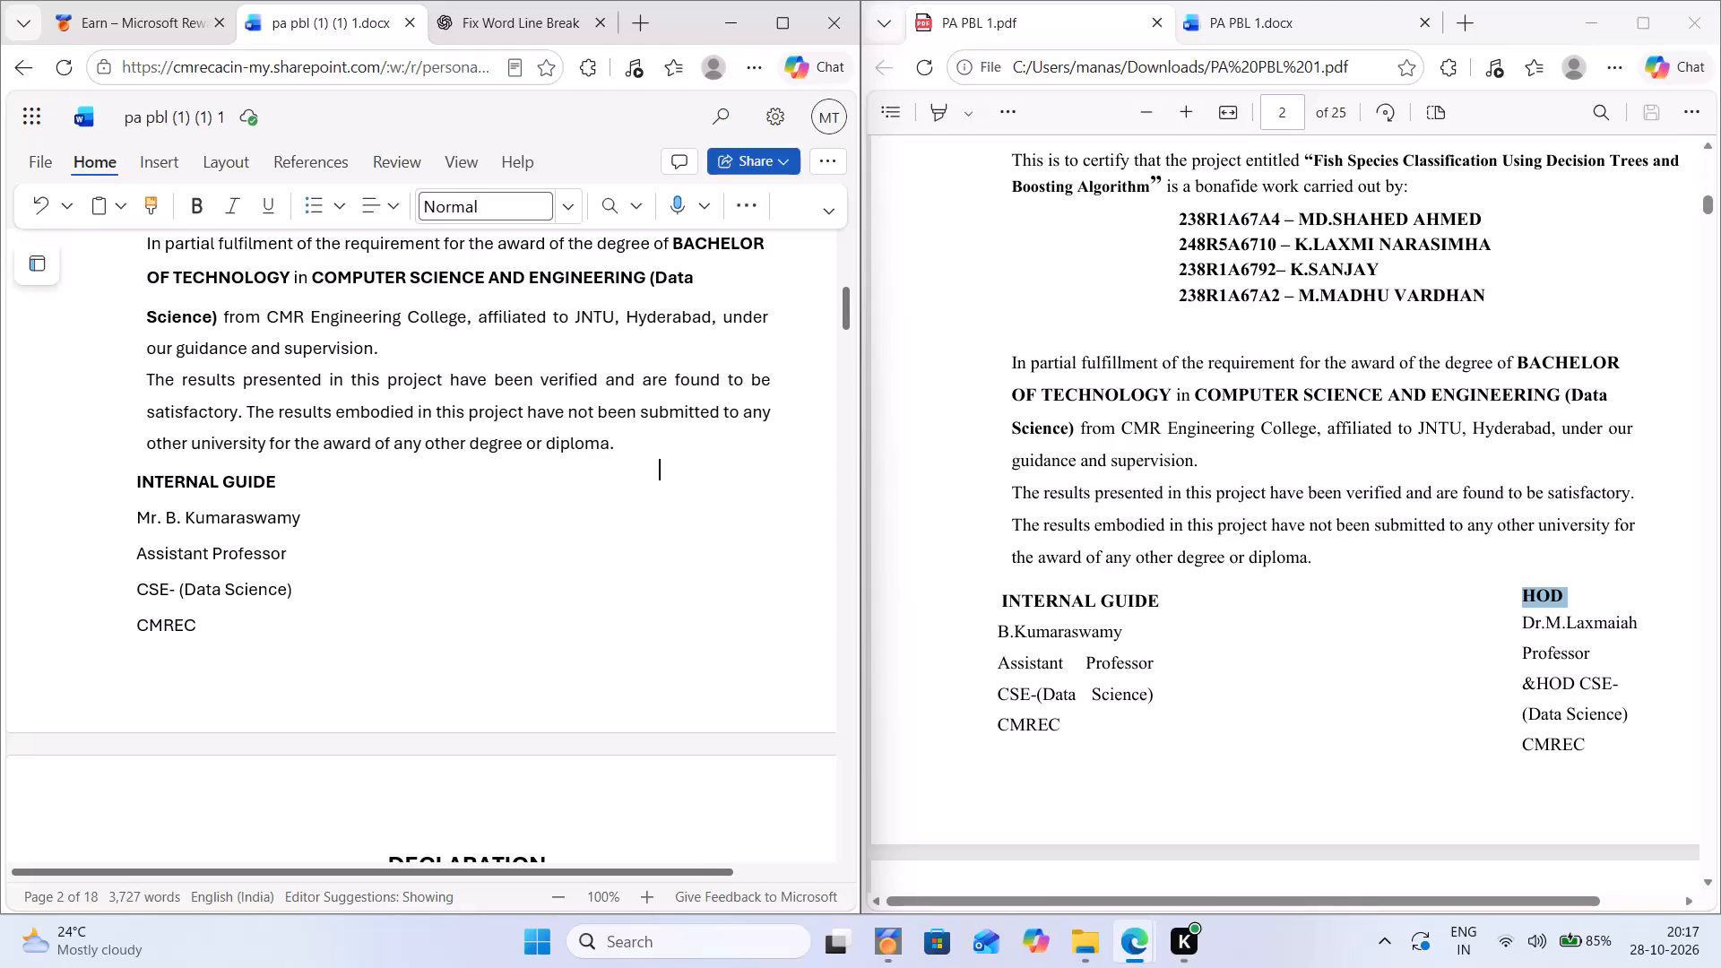
Pad the INTERNAL GUIDE line on the certificate page with trailing spaces until the CMREC line moves into the second column.
click(313, 488)
key(space)
key(space)
key(space)
key(space)
key(space)
key(space)
key(space)
key(space)
key(space)
key(space)
key(space)
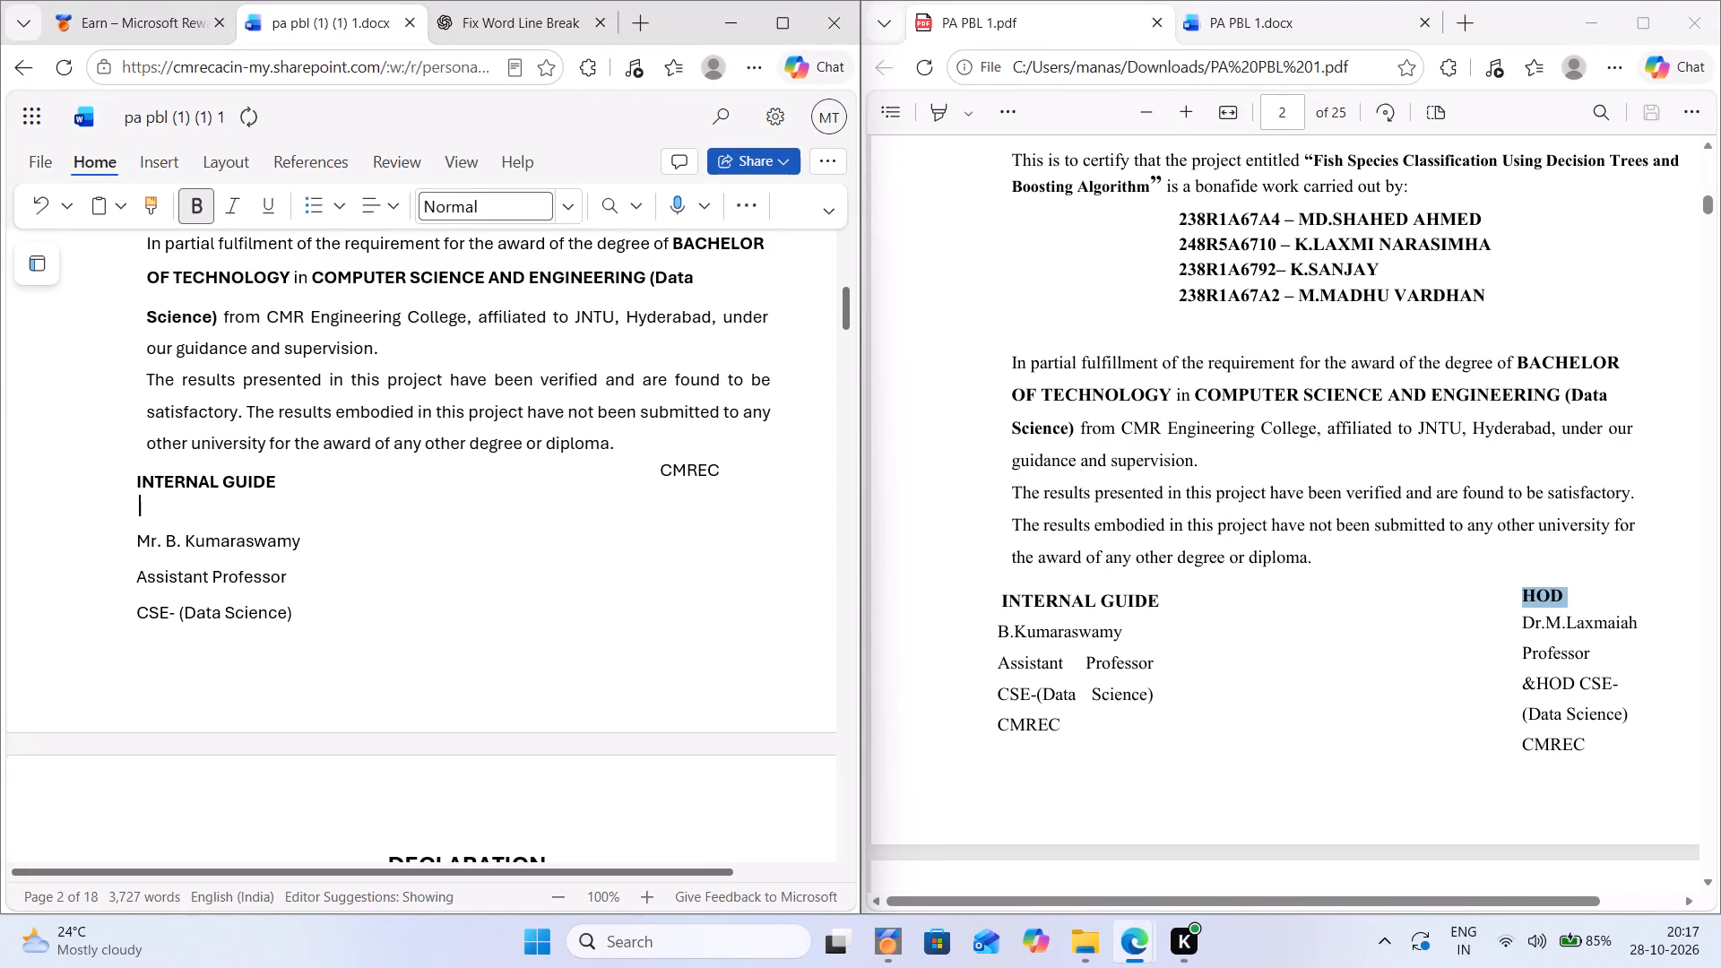
key(BackSpace)
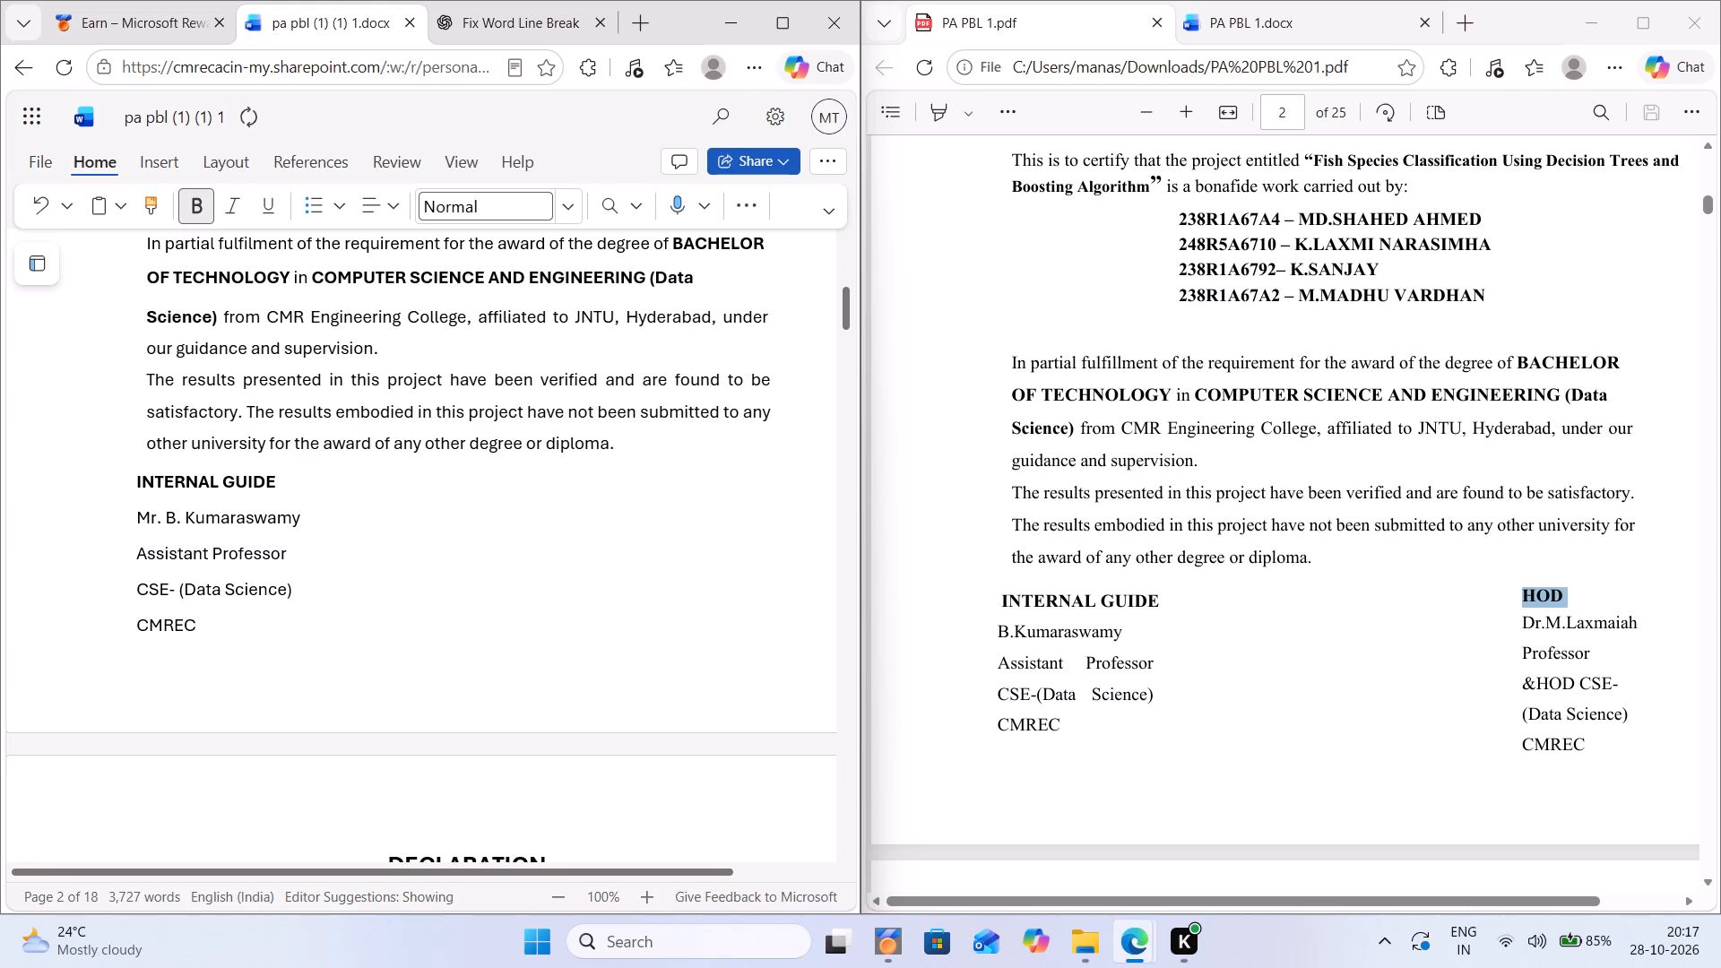
key(space)
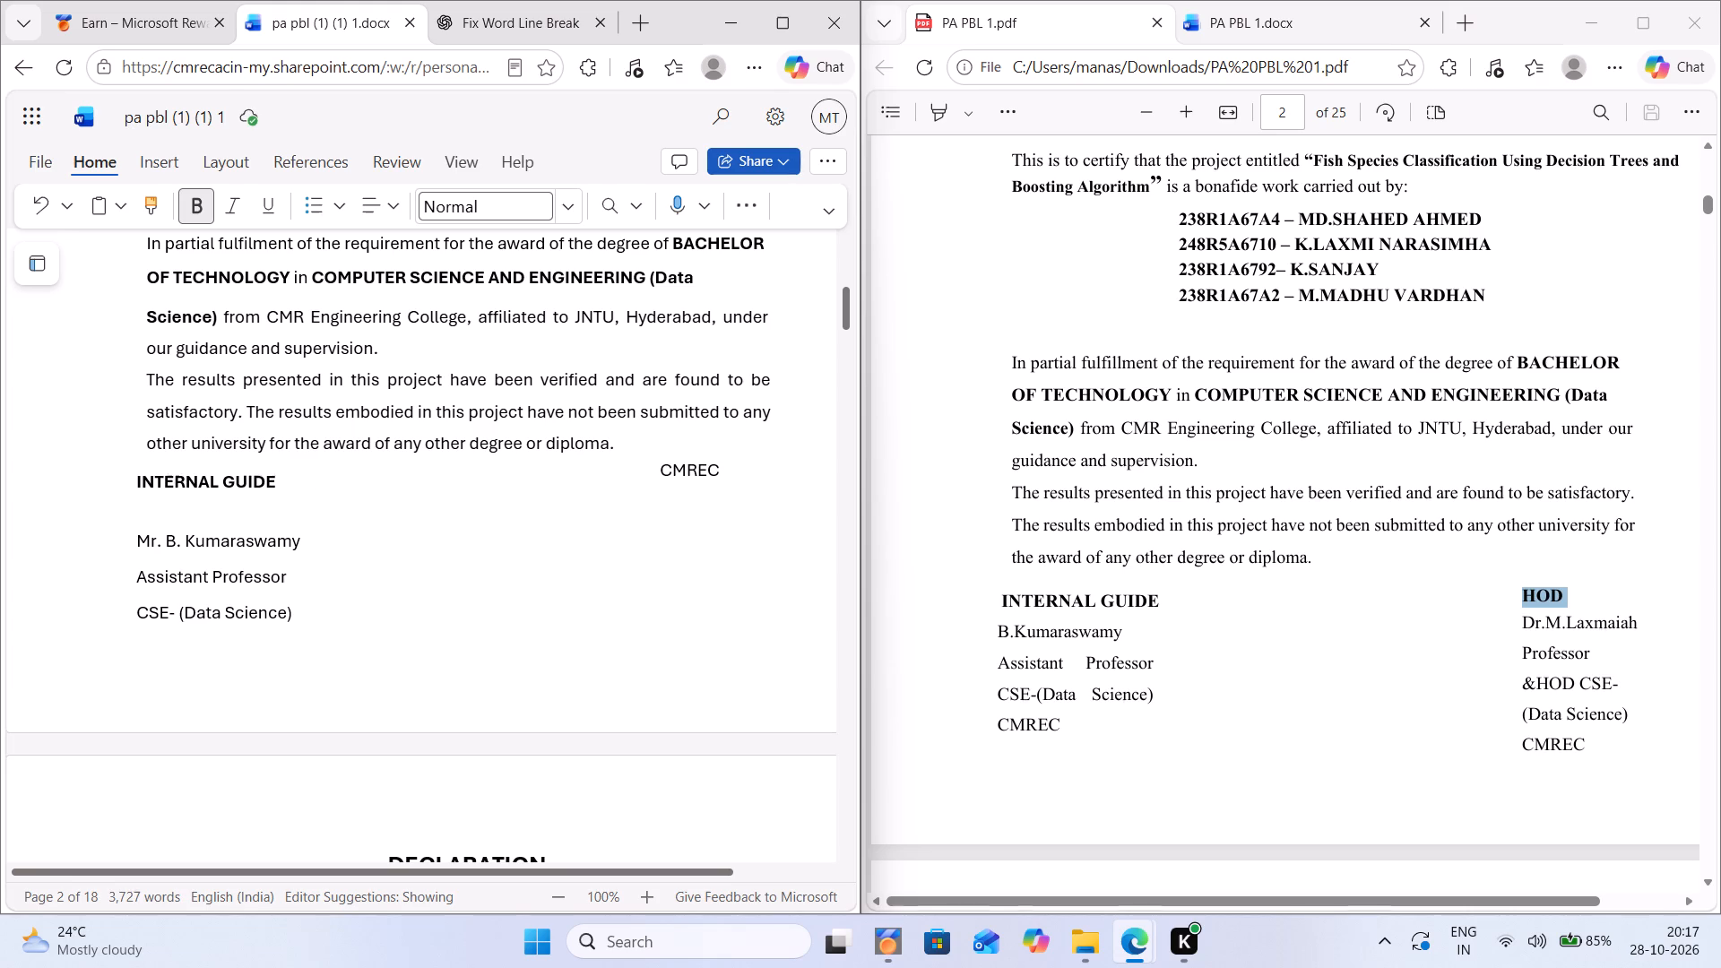
Replace CMREC with HOD in the second column opposite the INTERNAL GUIDE heading.
click(657, 467)
click(731, 466)
text(ho)
key(BackSpace)
key(BackSpace)
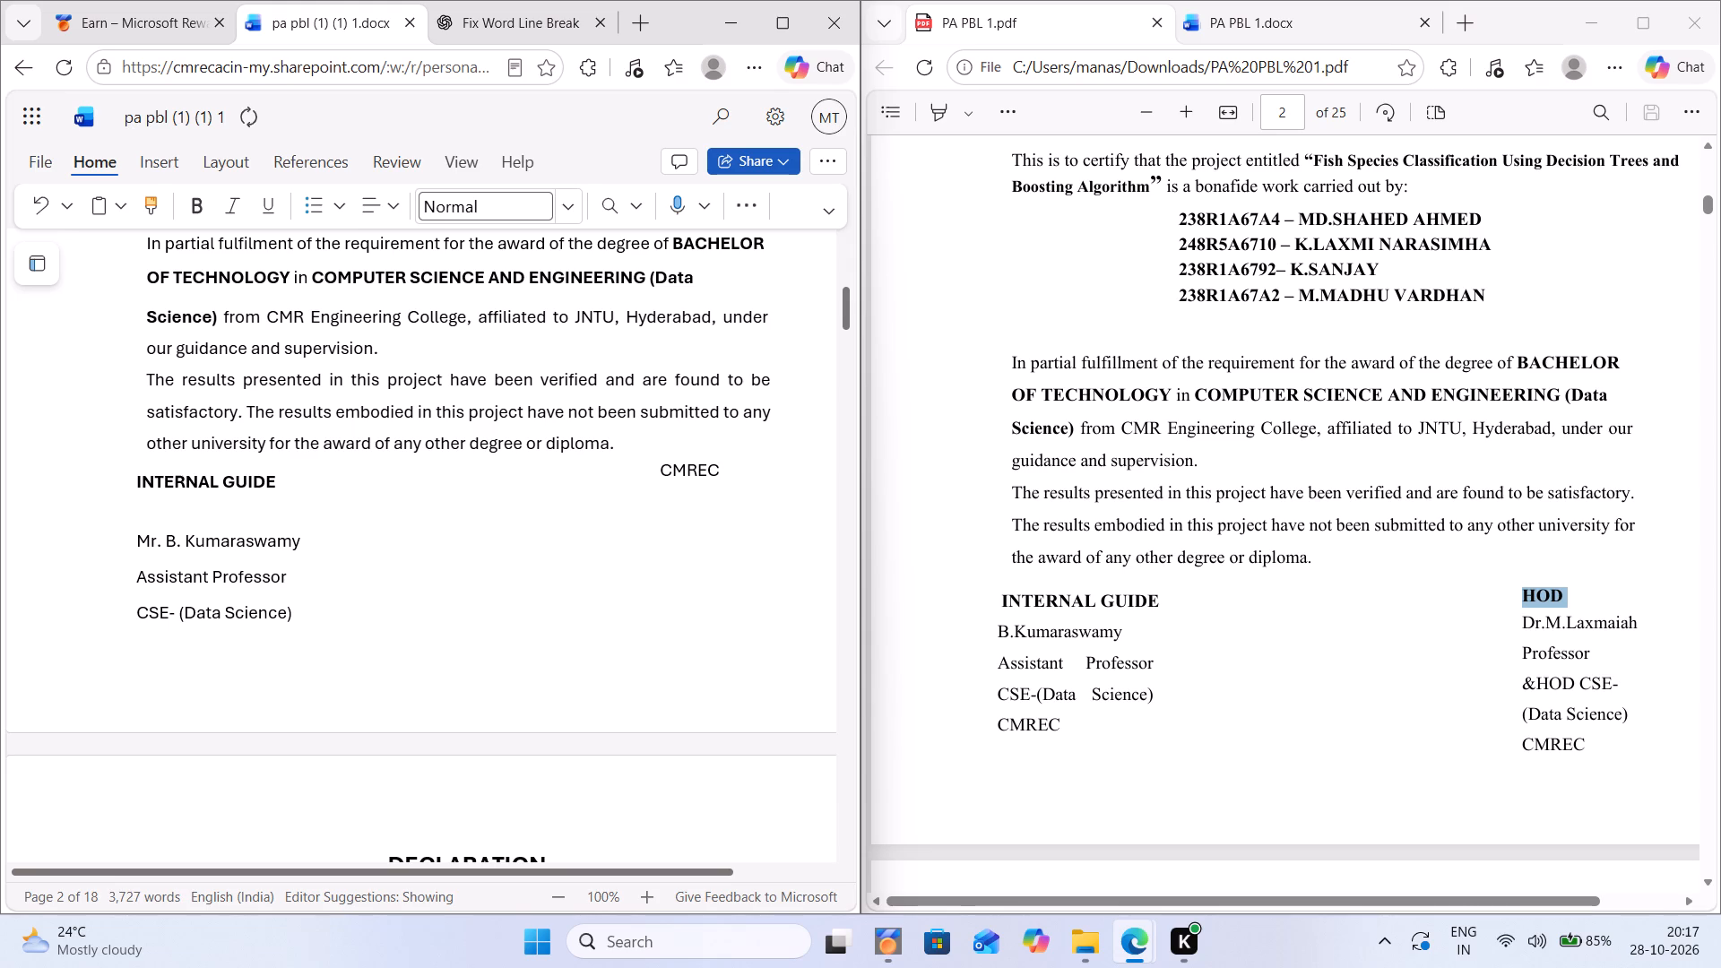
text(HOD)
key(Left)
key(Left)
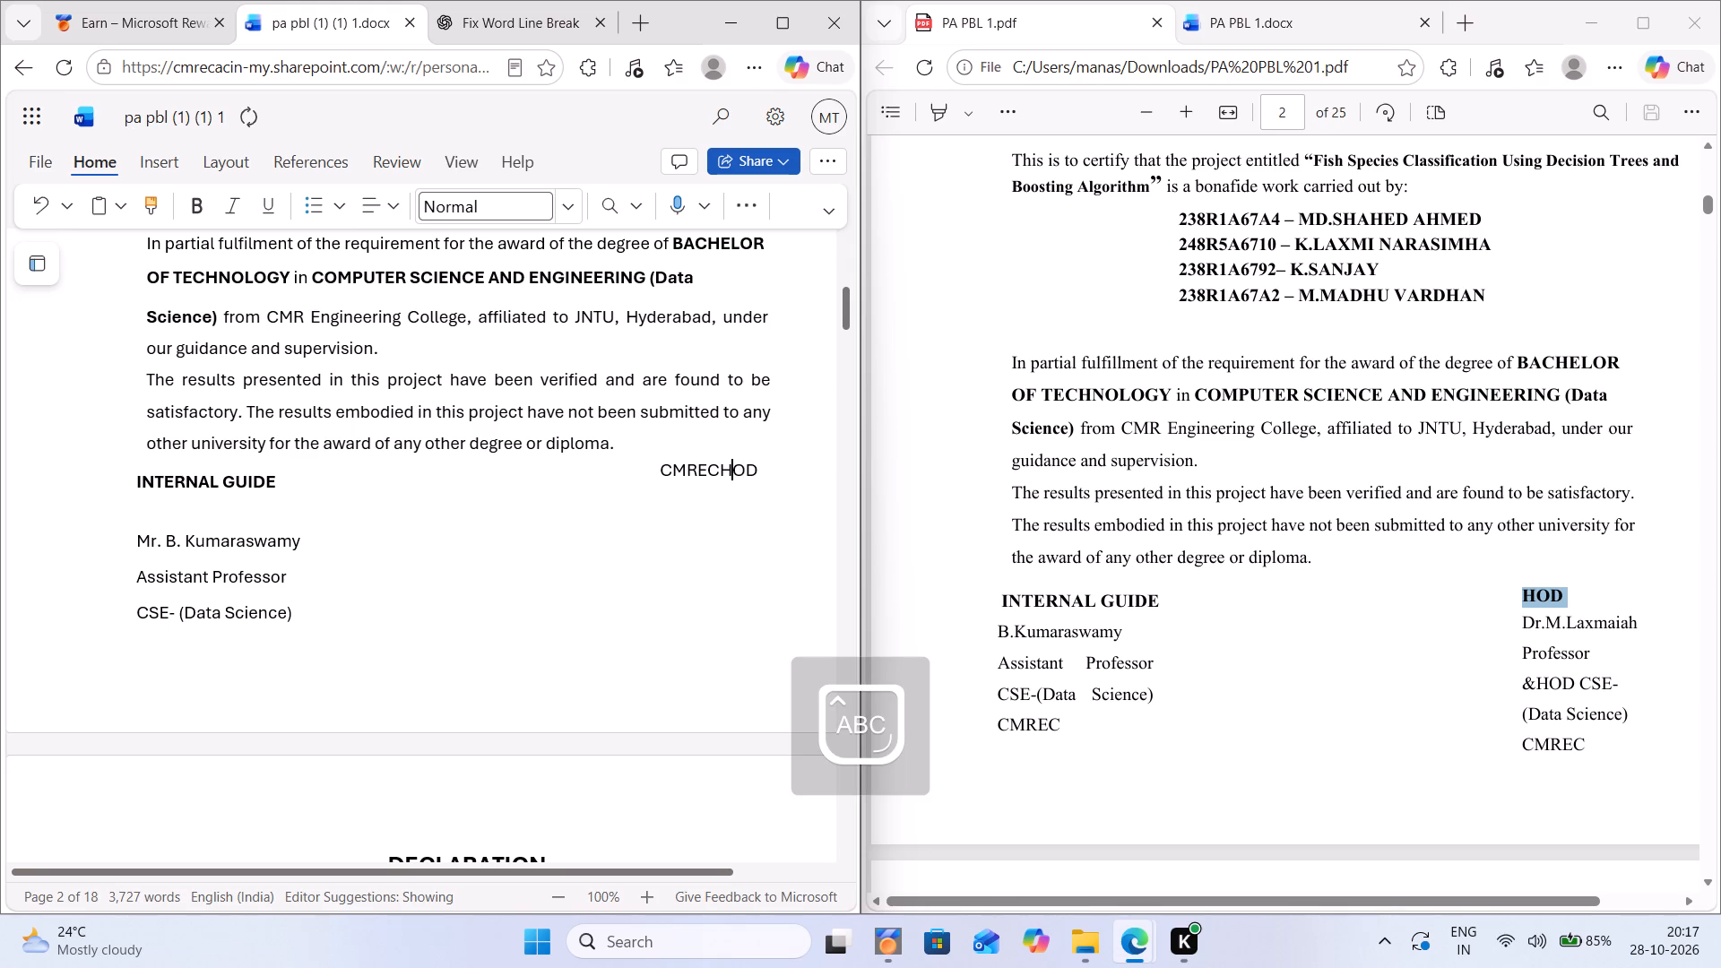
key(Left)
key(BackSpace)
key(BackSpace)
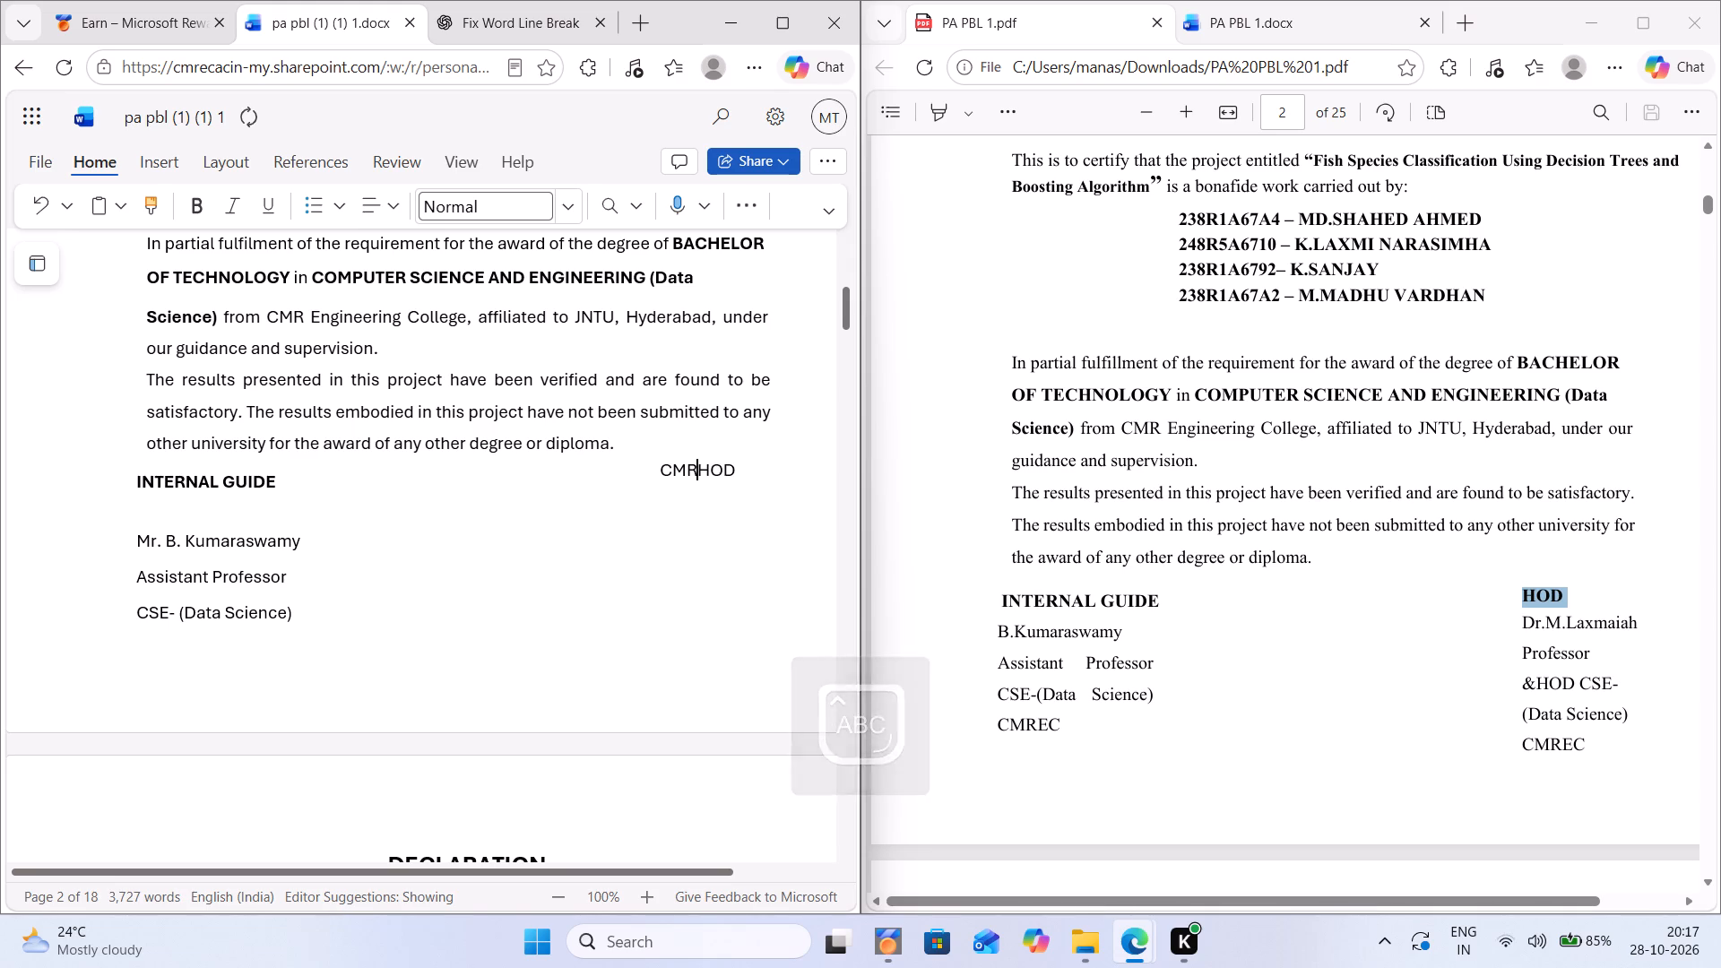
key(BackSpace)
key(BackSpace)
key(BackSpace)
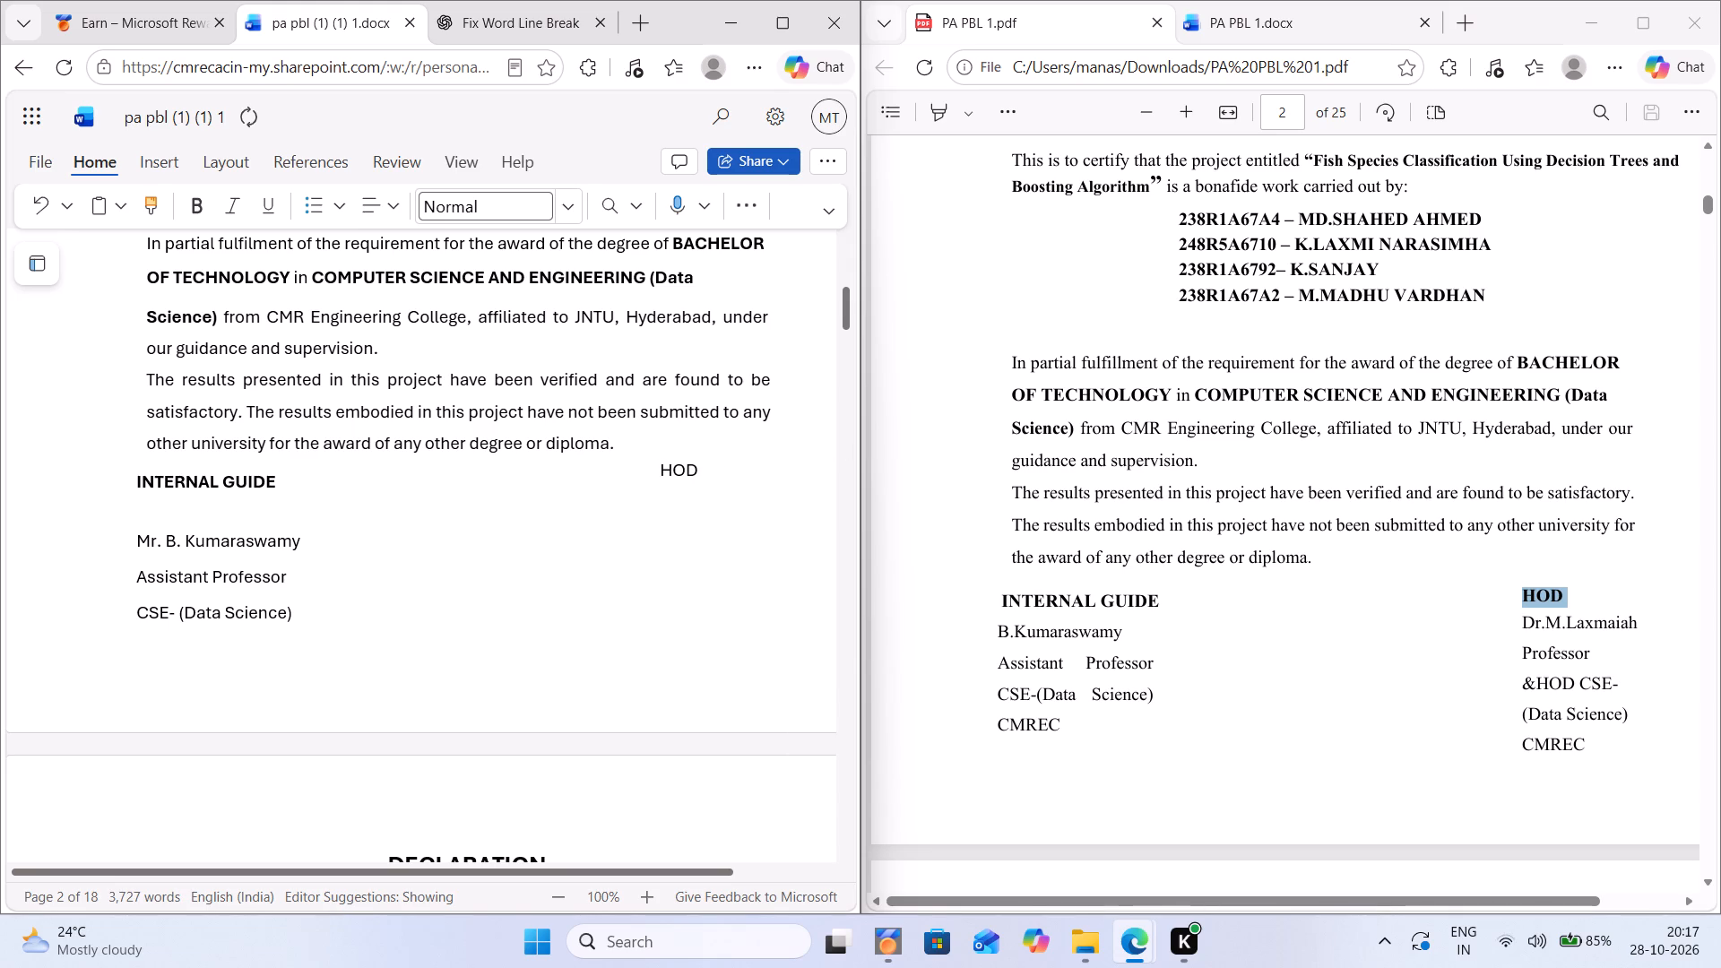
Make the HOD heading in the second column bold.
drag(648, 474, 693, 471)
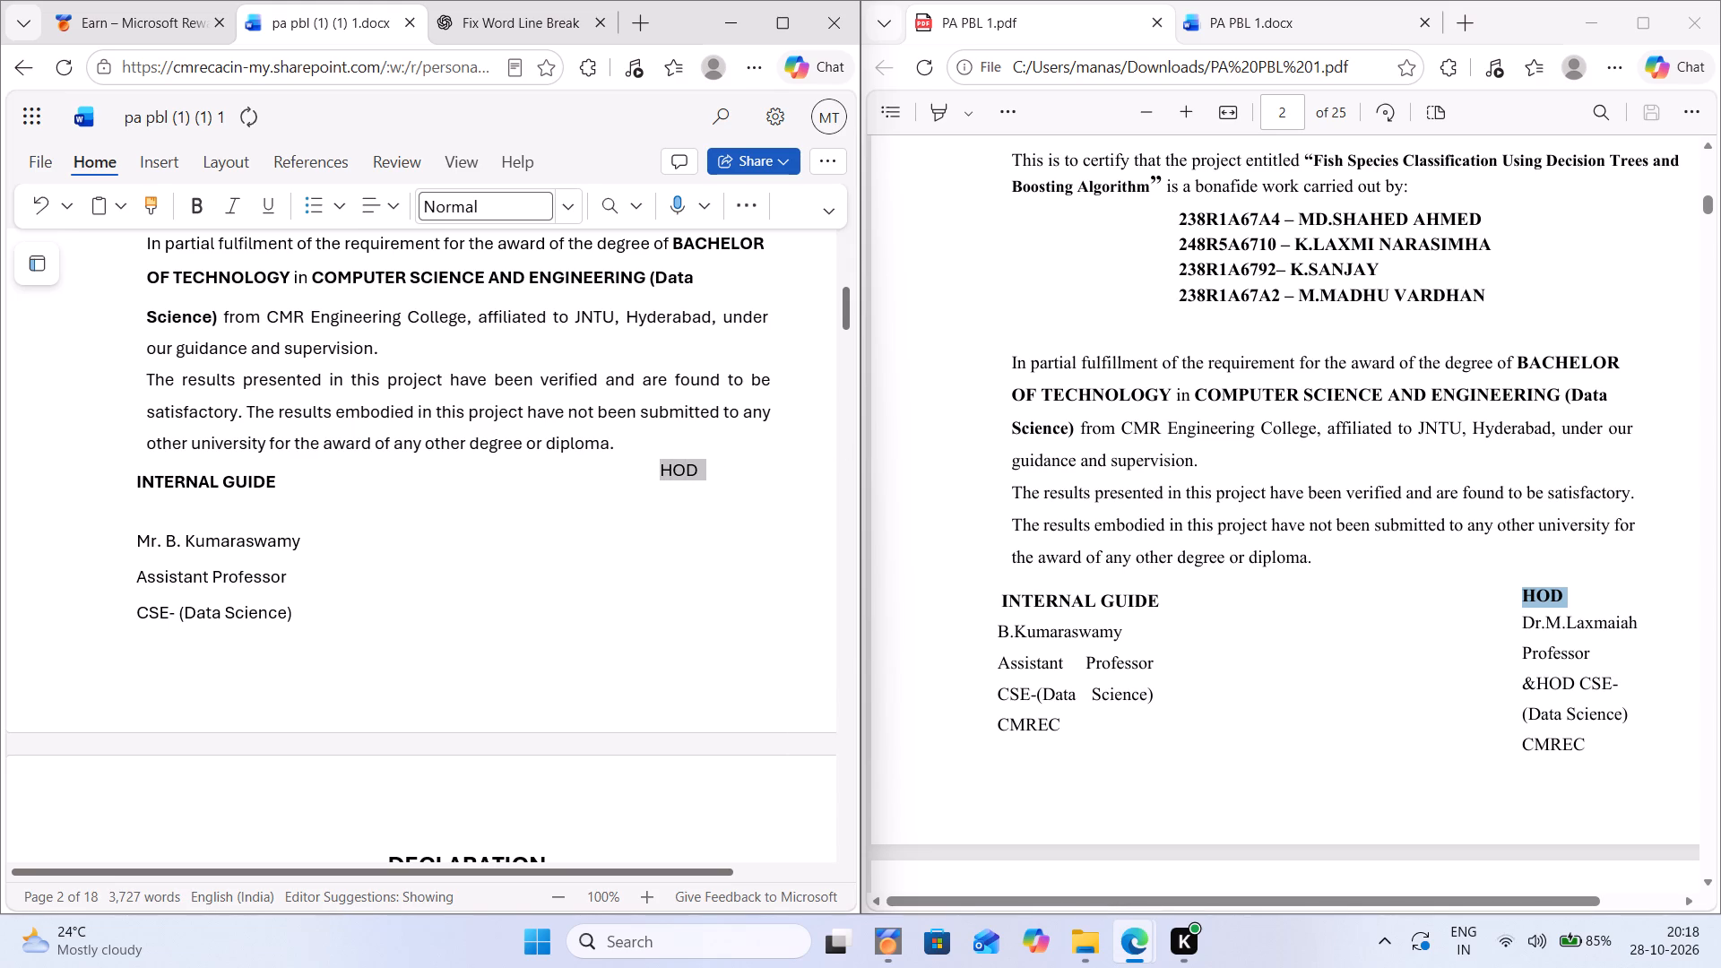
drag(693, 471, 696, 469)
click(696, 469)
drag(696, 469, 697, 469)
drag(697, 469, 658, 469)
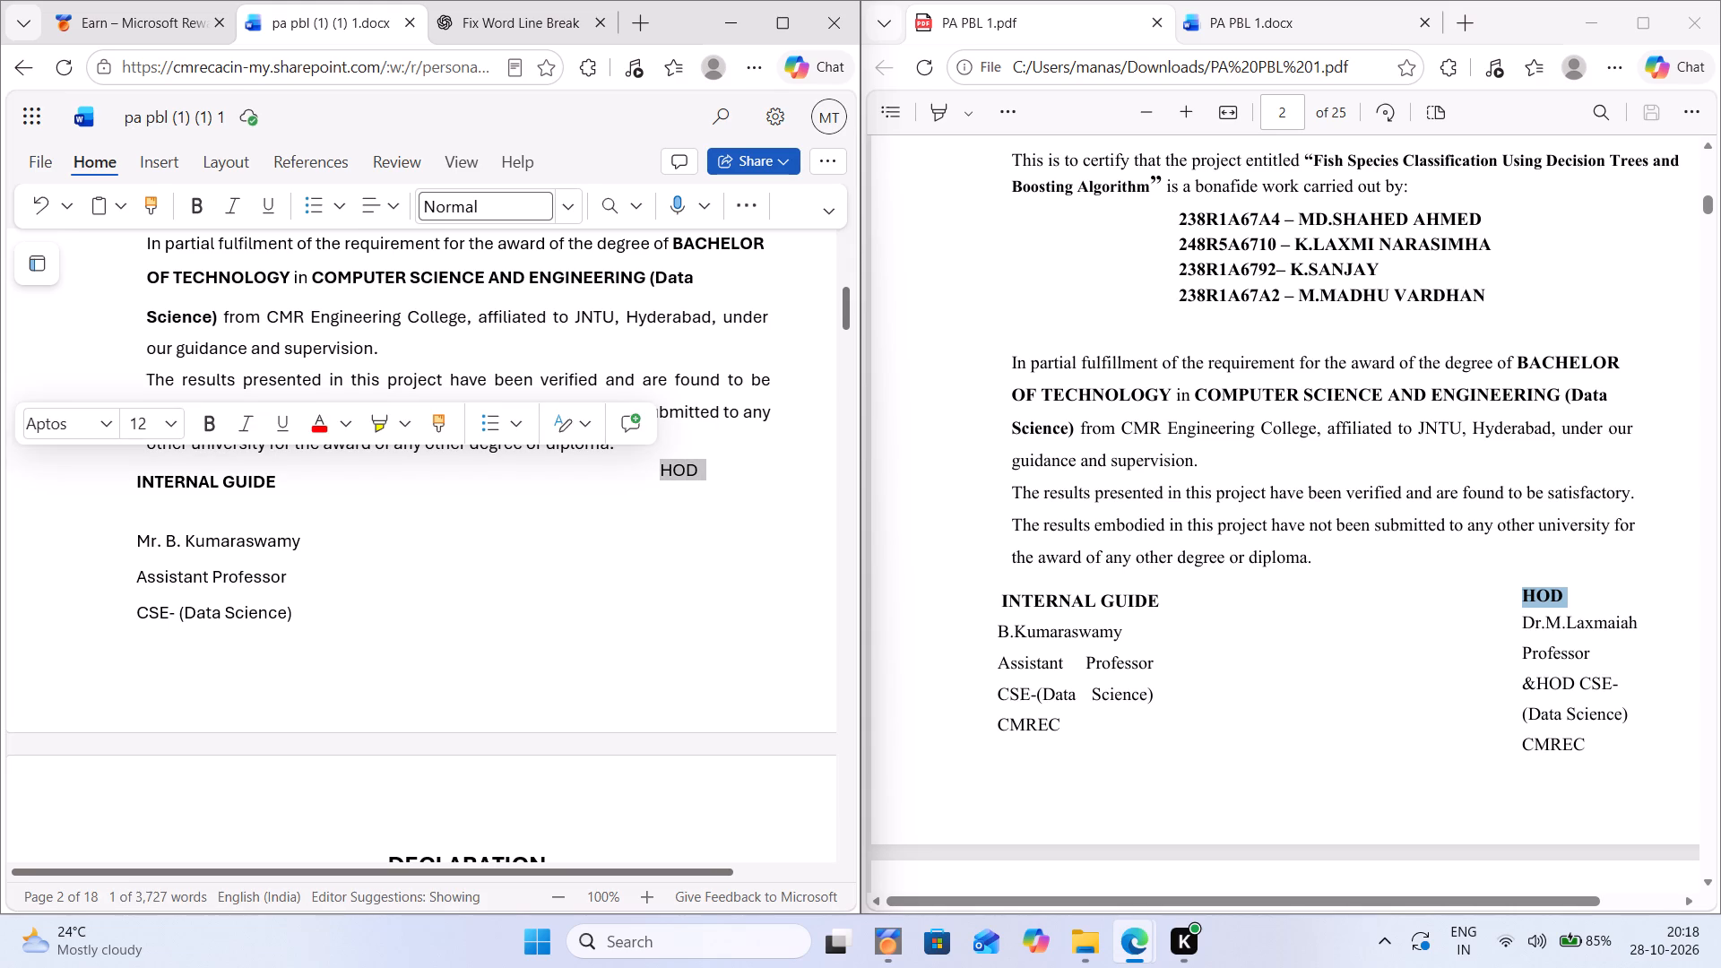
click(214, 422)
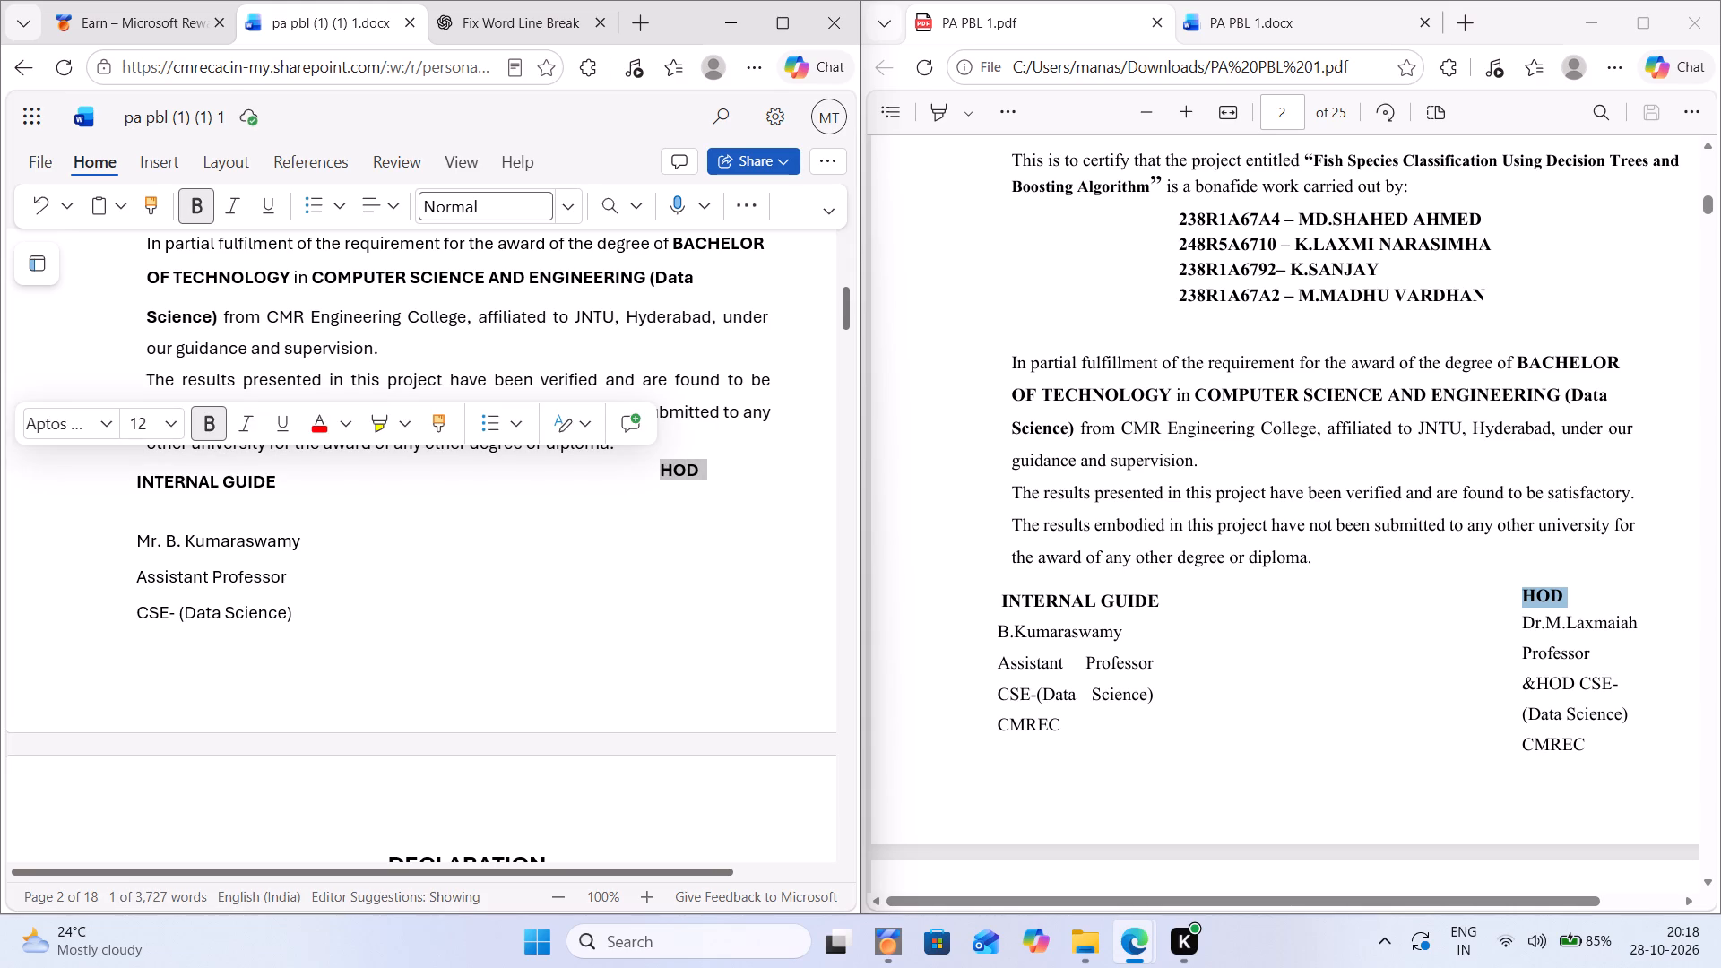
Remove the blank line between the INTERNAL GUIDE heading and the guide's name.
click(176, 514)
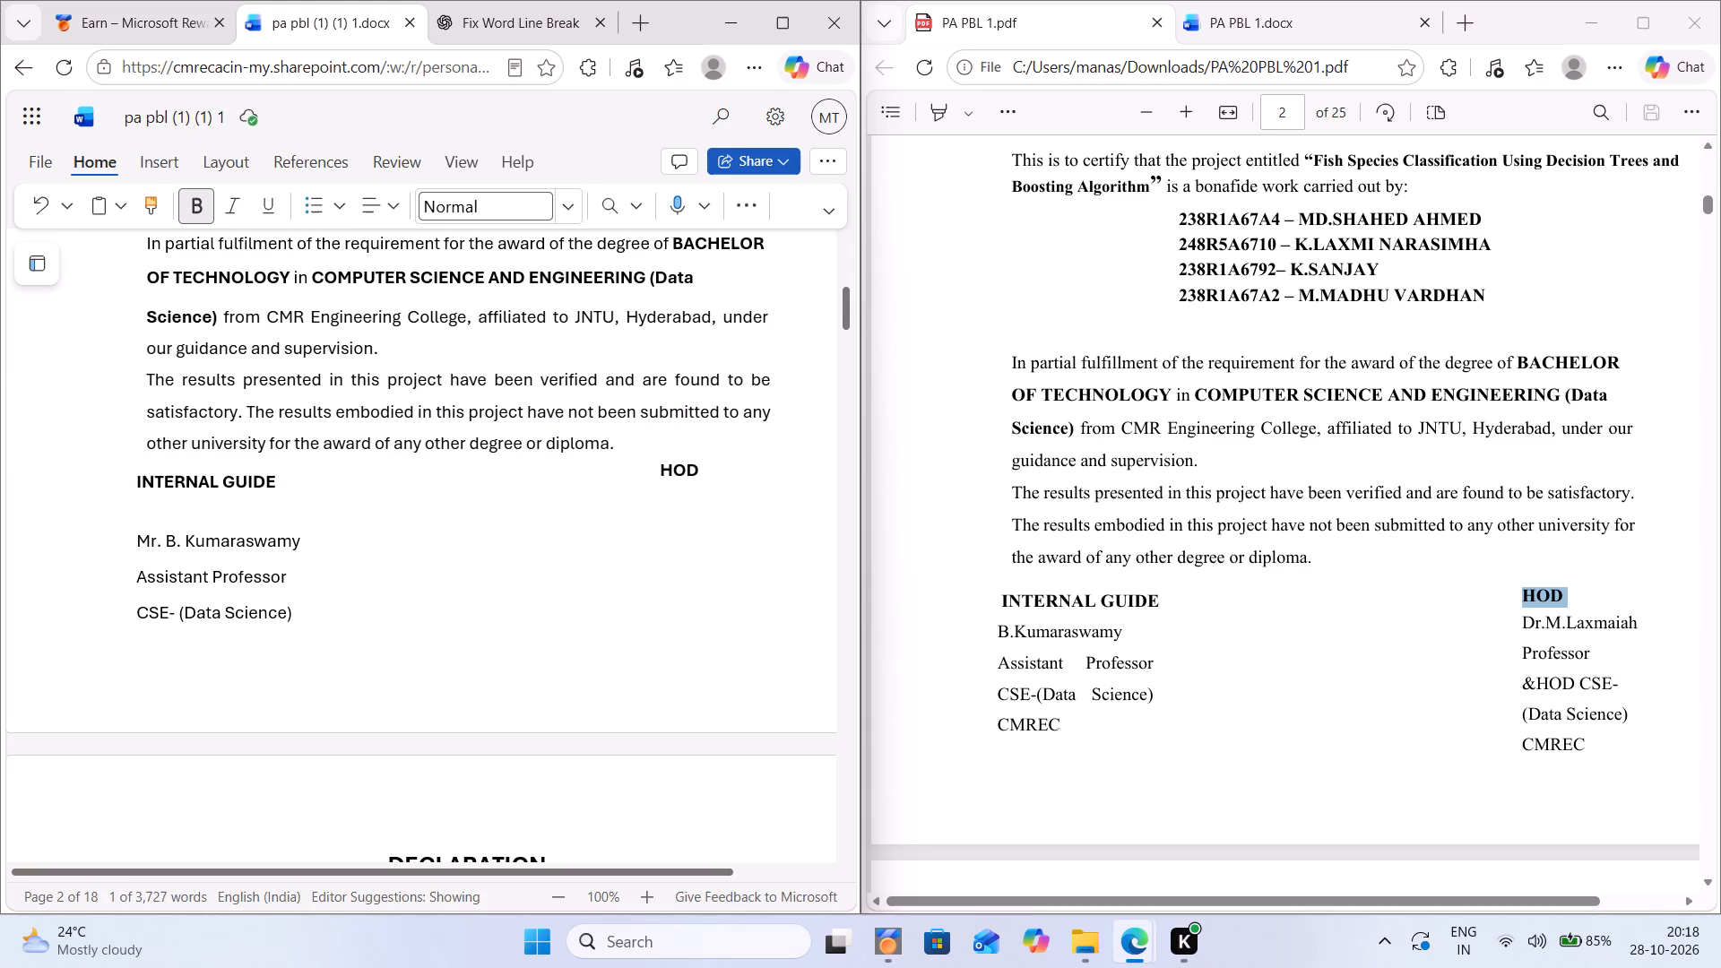
key(BackSpace)
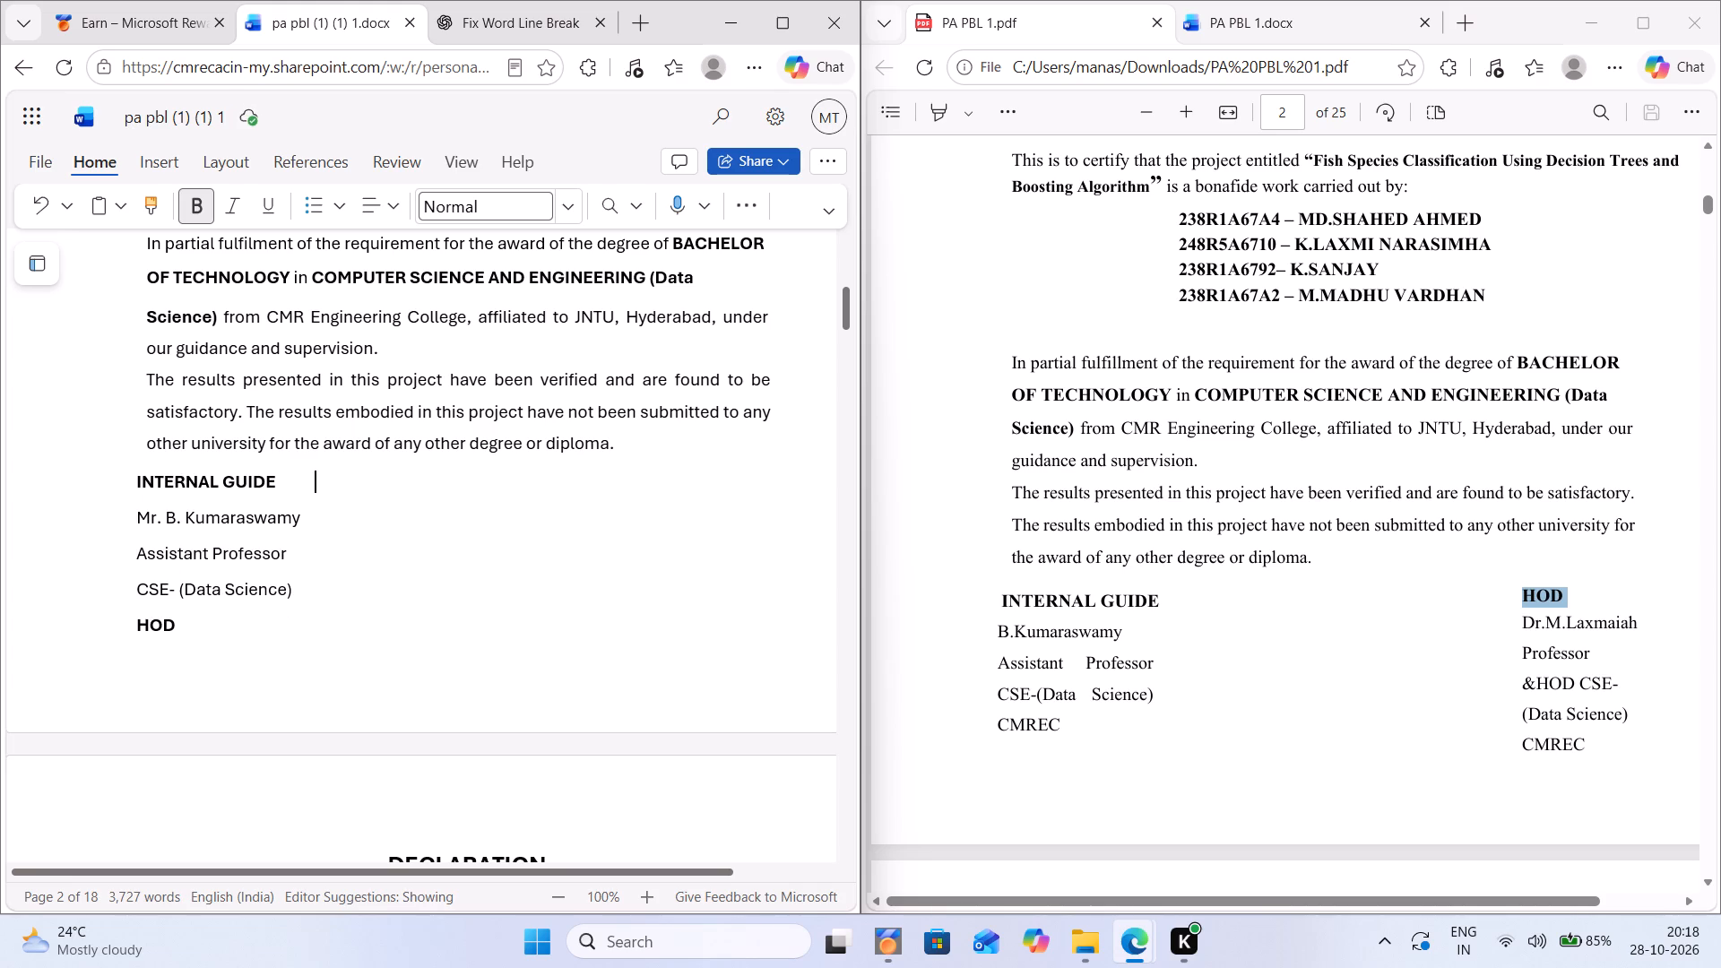
Add the line CMREC below "CSE- (Data Science)" in the internal guide block.
click(136, 626)
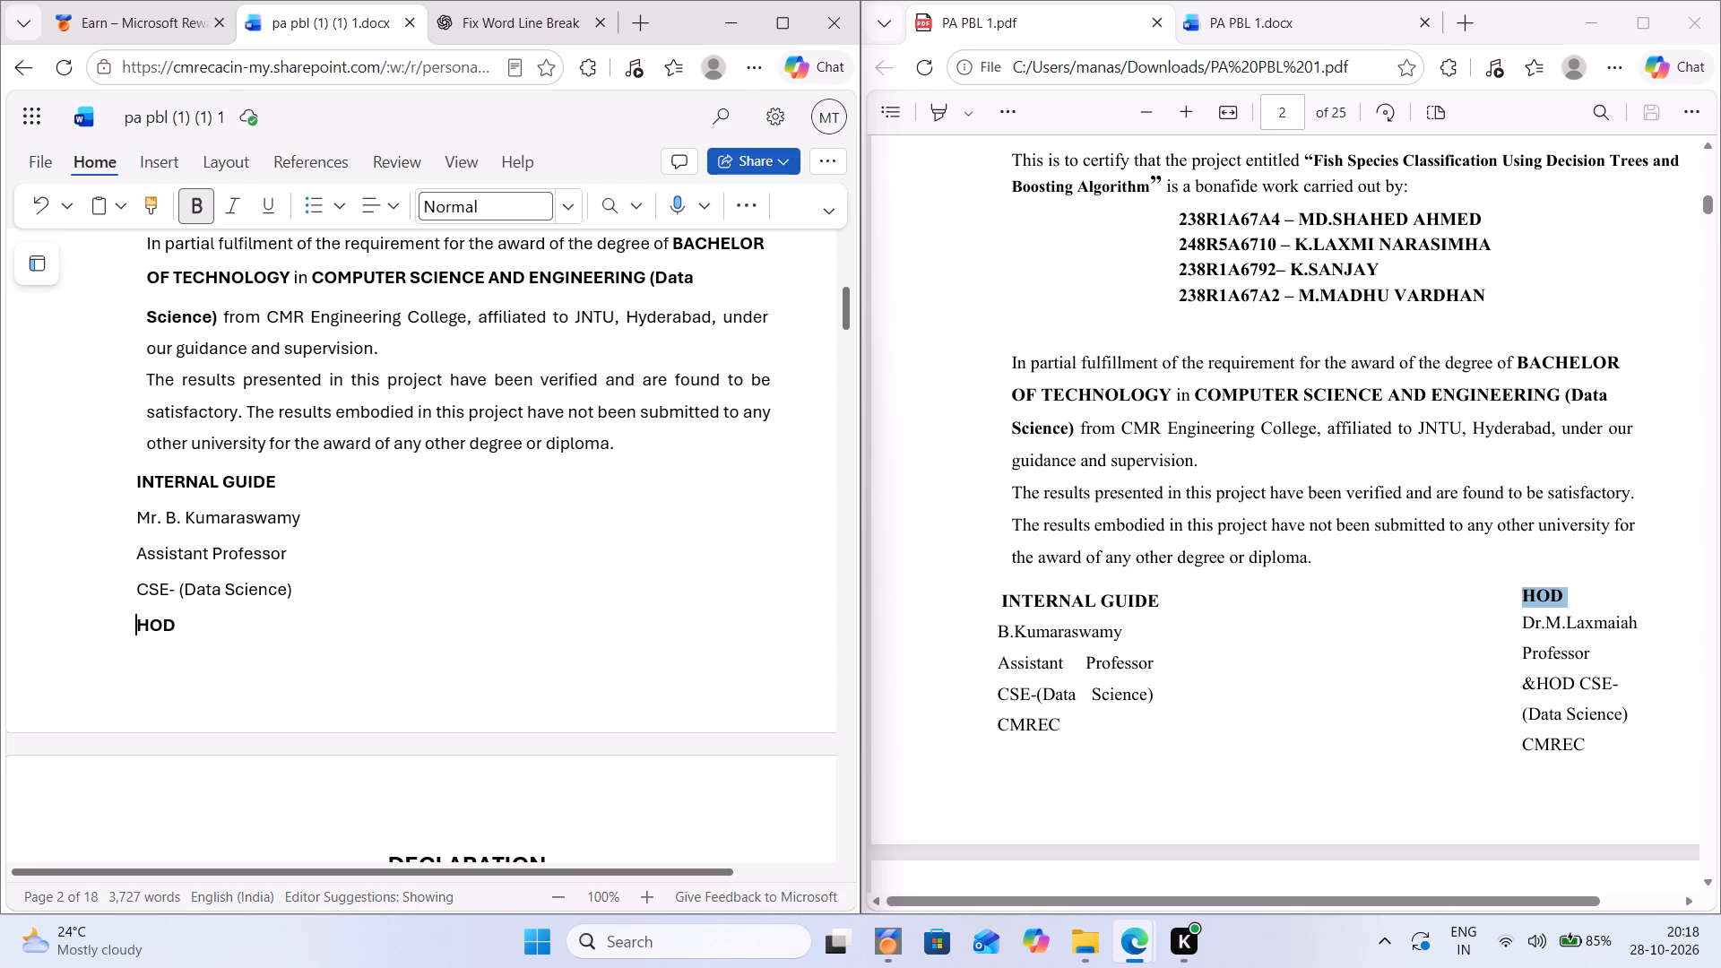
click(307, 592)
key(Return)
text(CMREC)
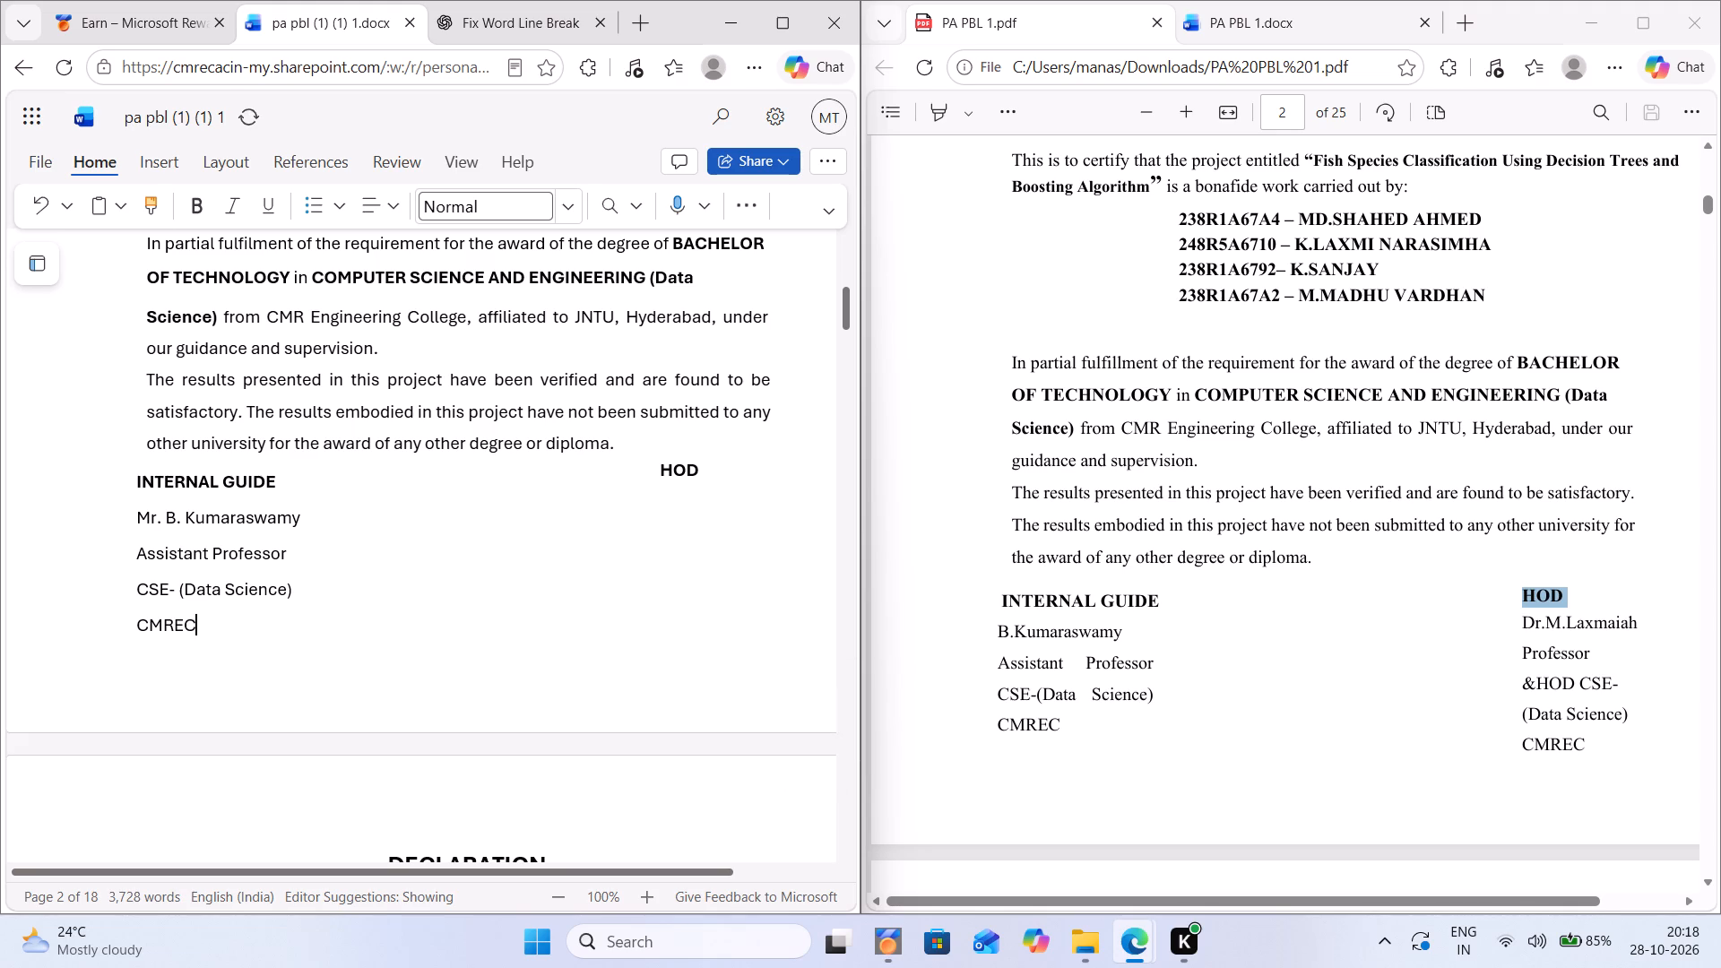
Copy the department head's name from the reference PDF onto a new line below the HOD heading.
click(702, 478)
key(Return)
drag(1514, 613, 1518, 615)
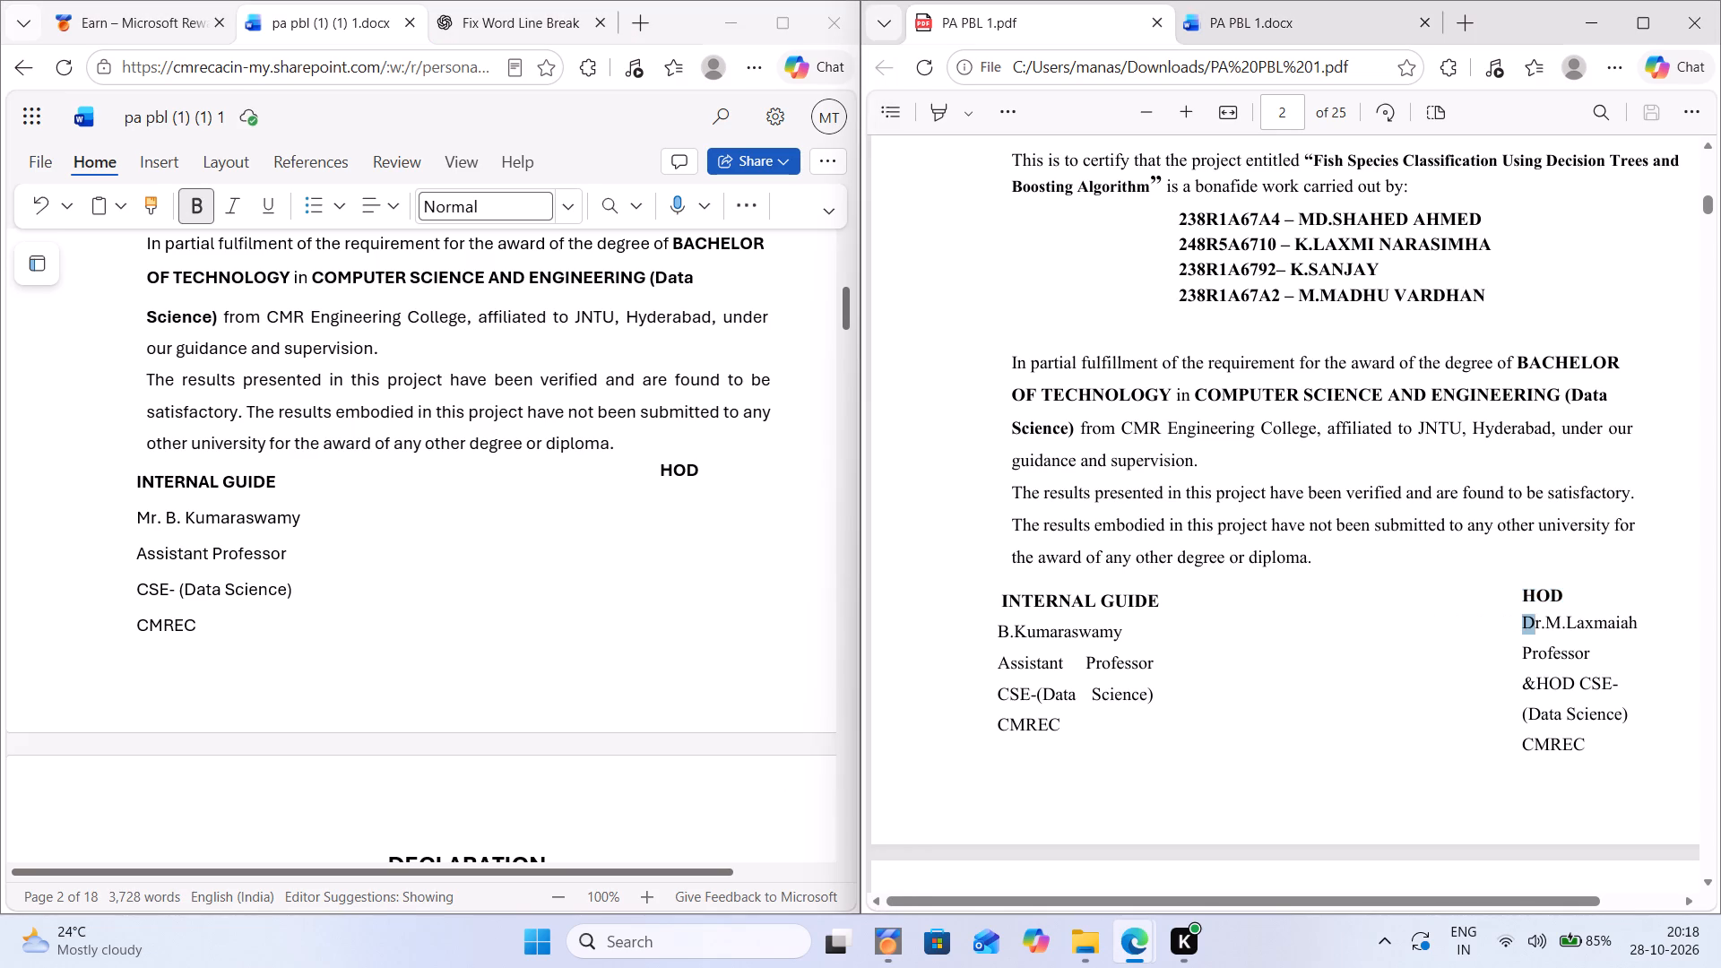
drag(1518, 615, 1643, 629)
click(1717, 445)
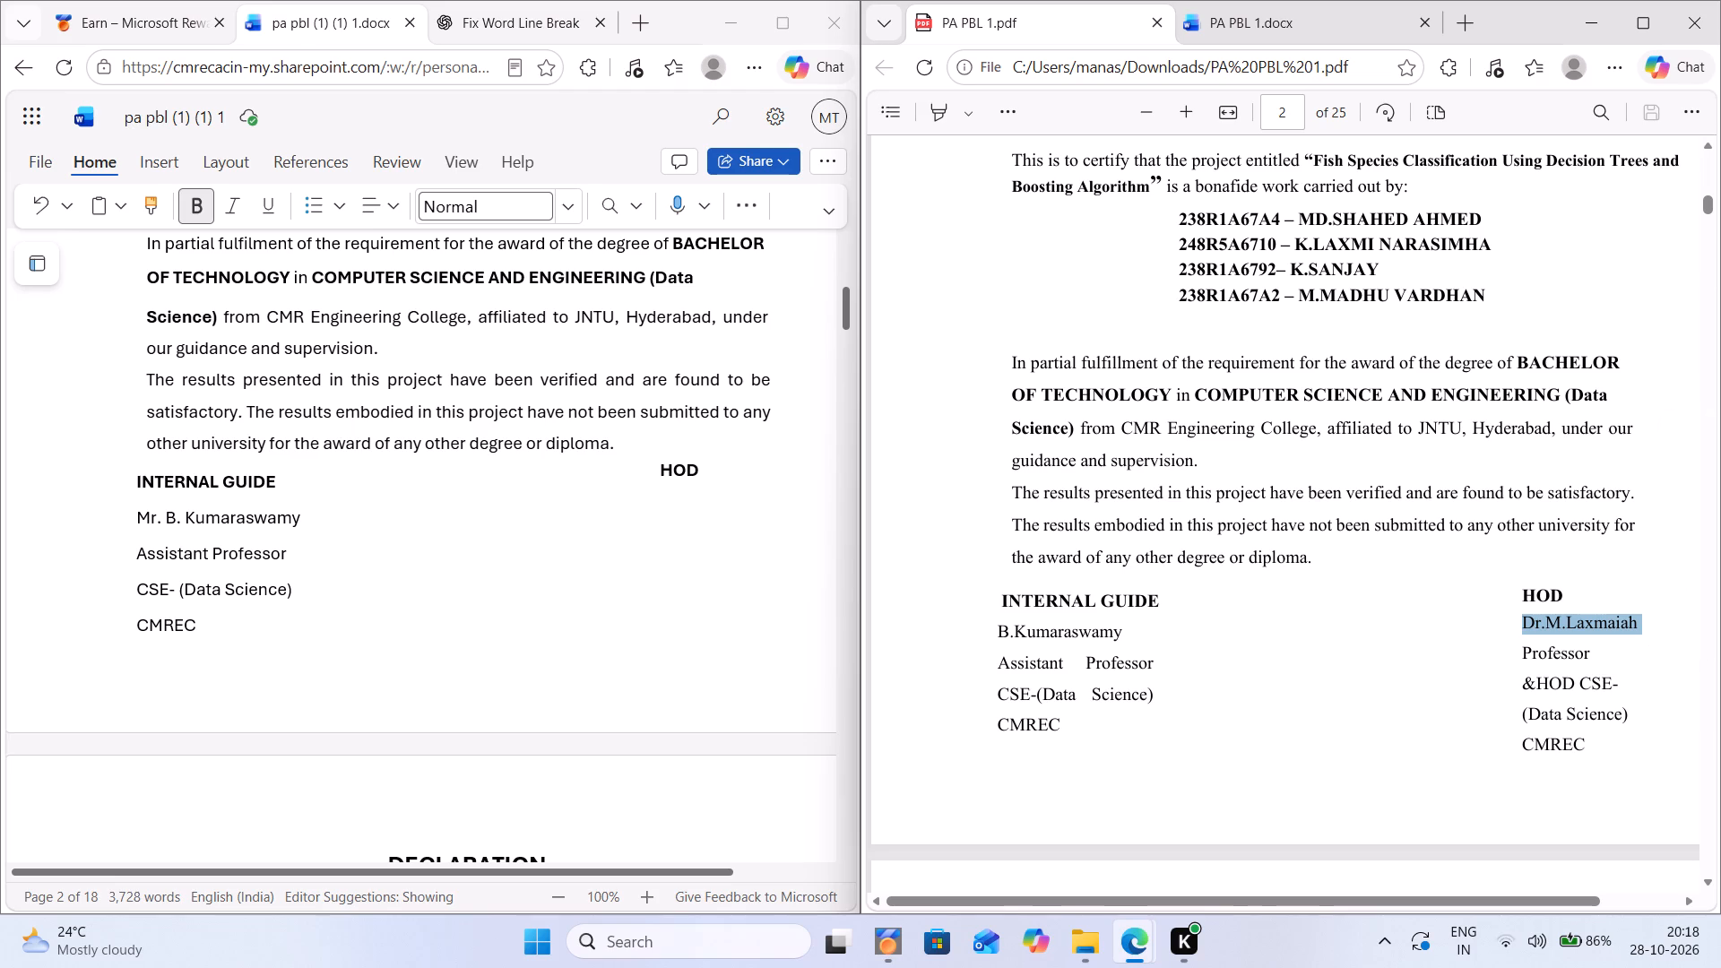
click(699, 505)
key(ctrl+v)
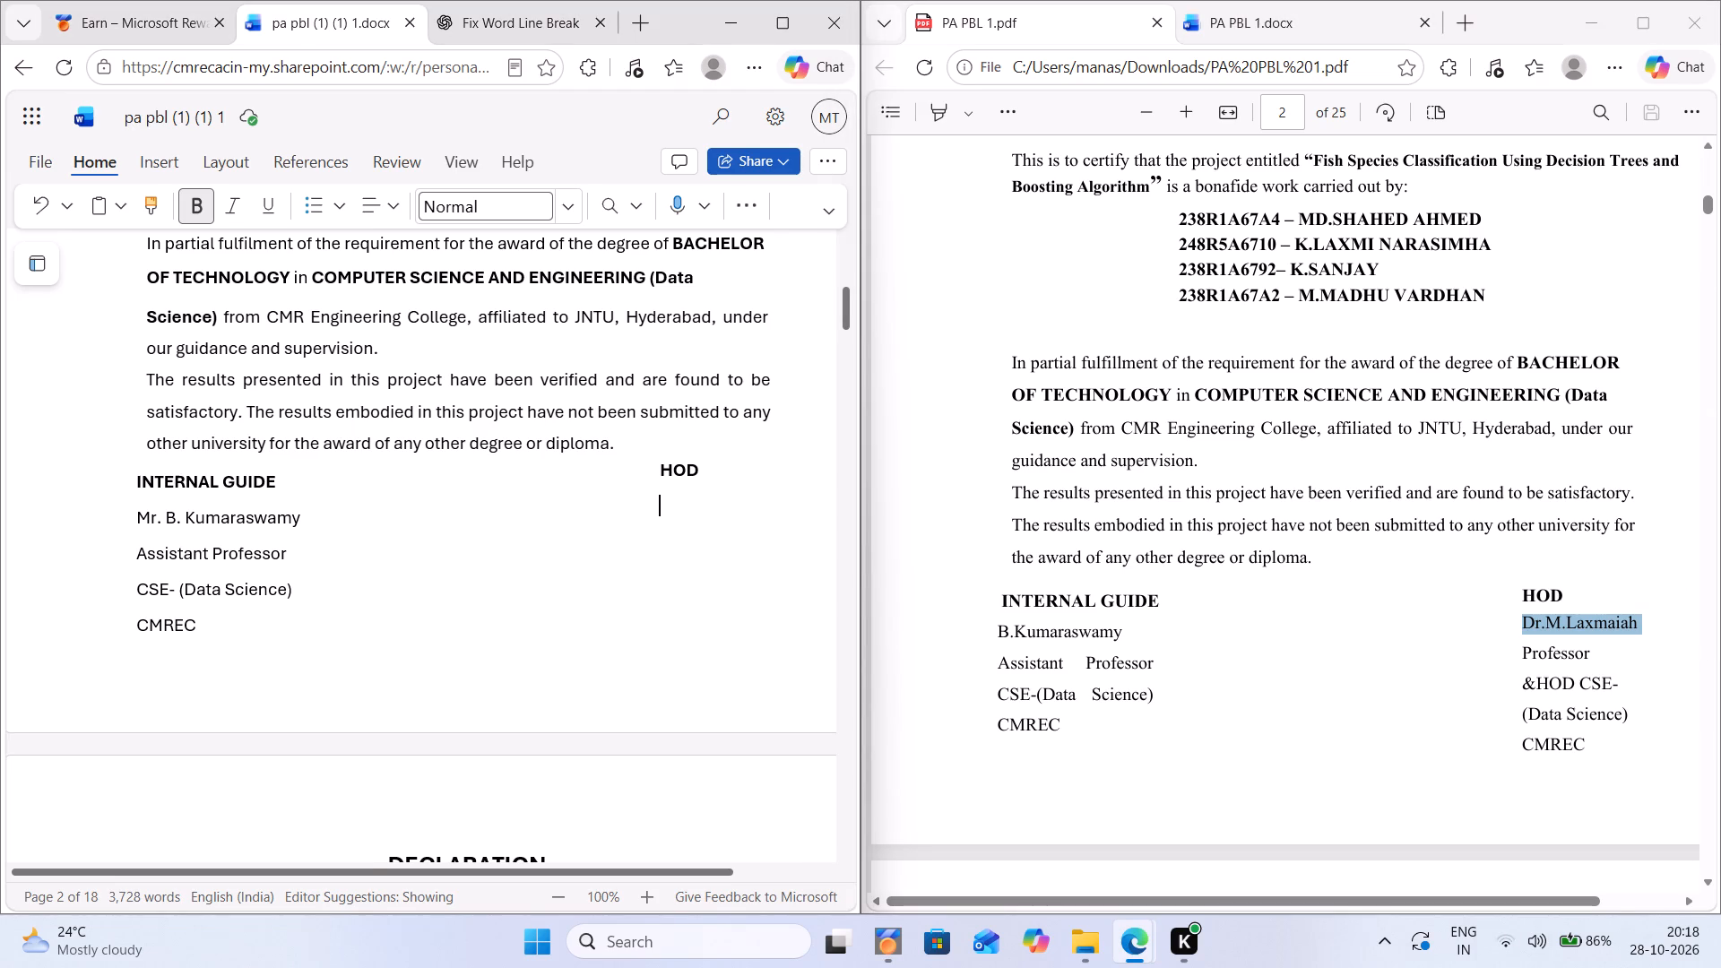
Copy the title Professor from the reference PDF onto a new line below the department head's name.
key(Return)
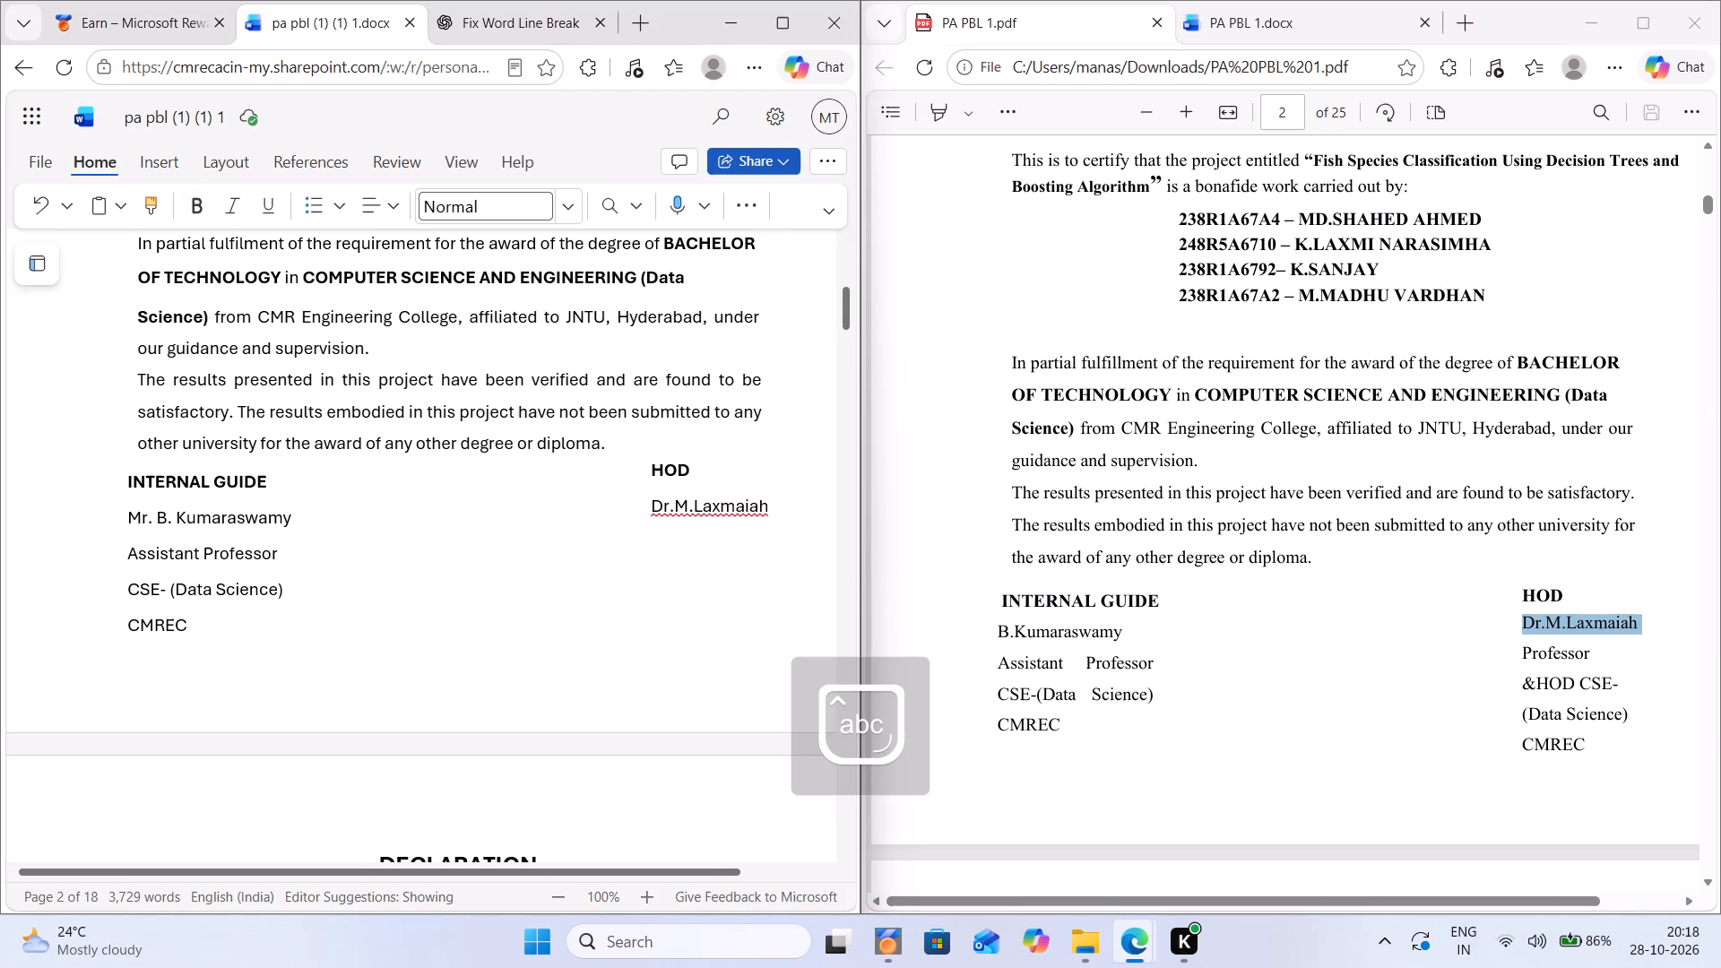
drag(1517, 656, 1597, 656)
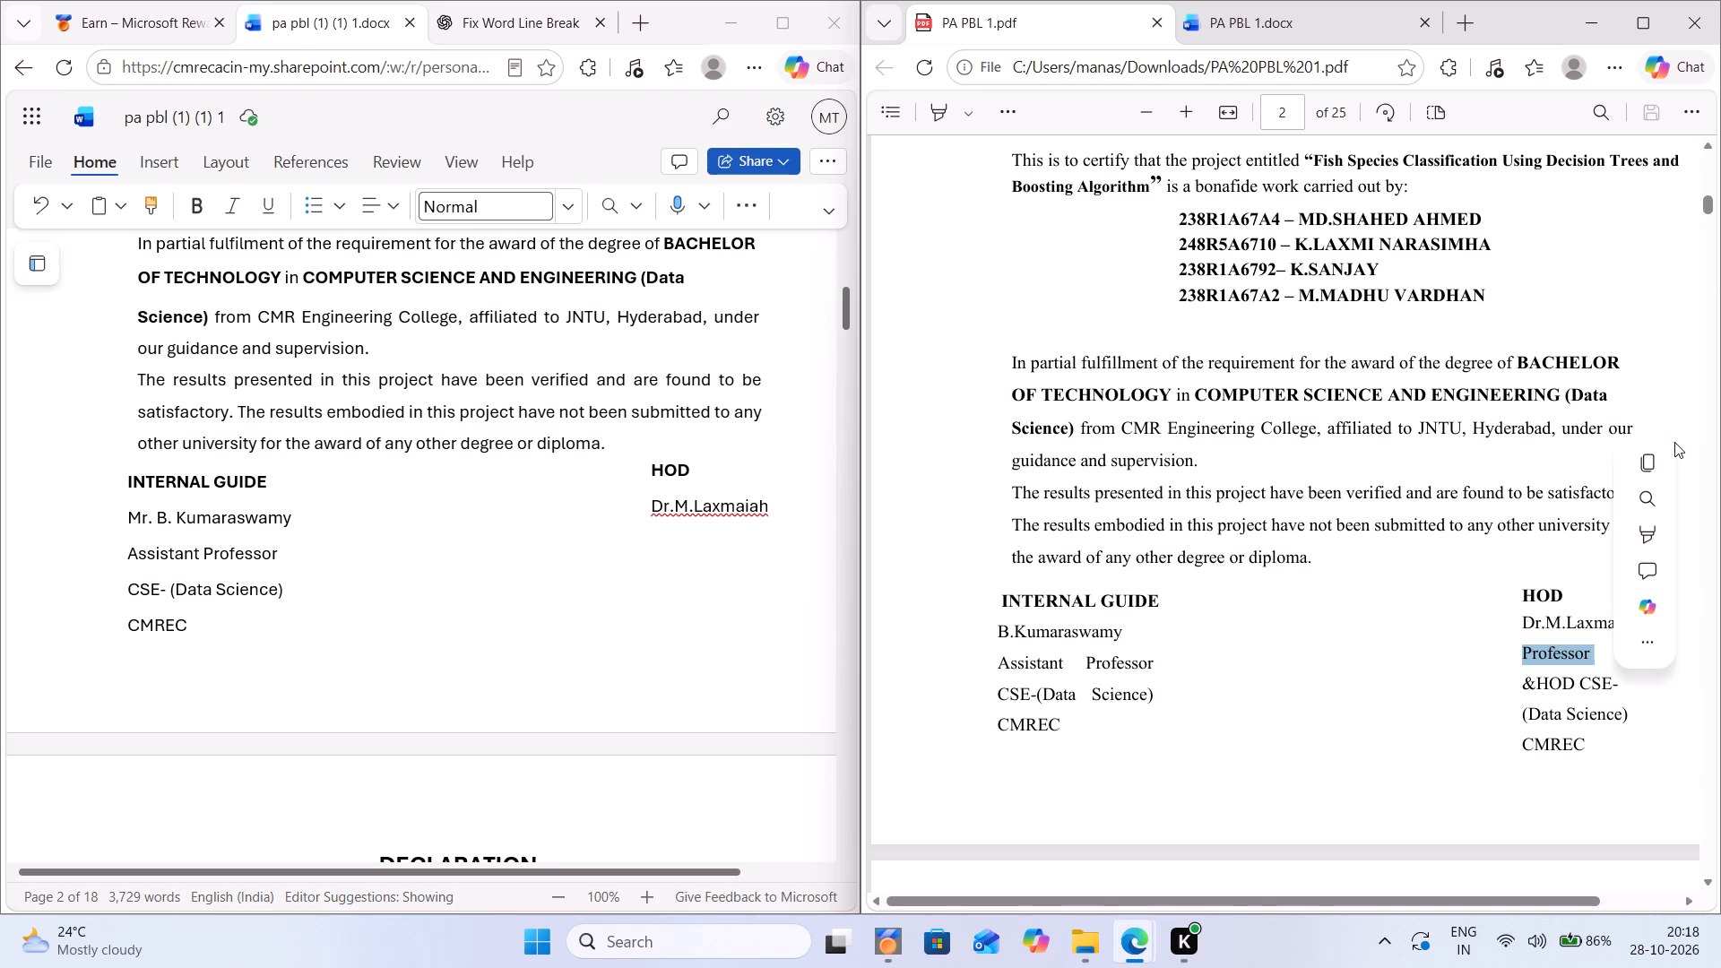
click(1674, 442)
click(1654, 459)
click(689, 538)
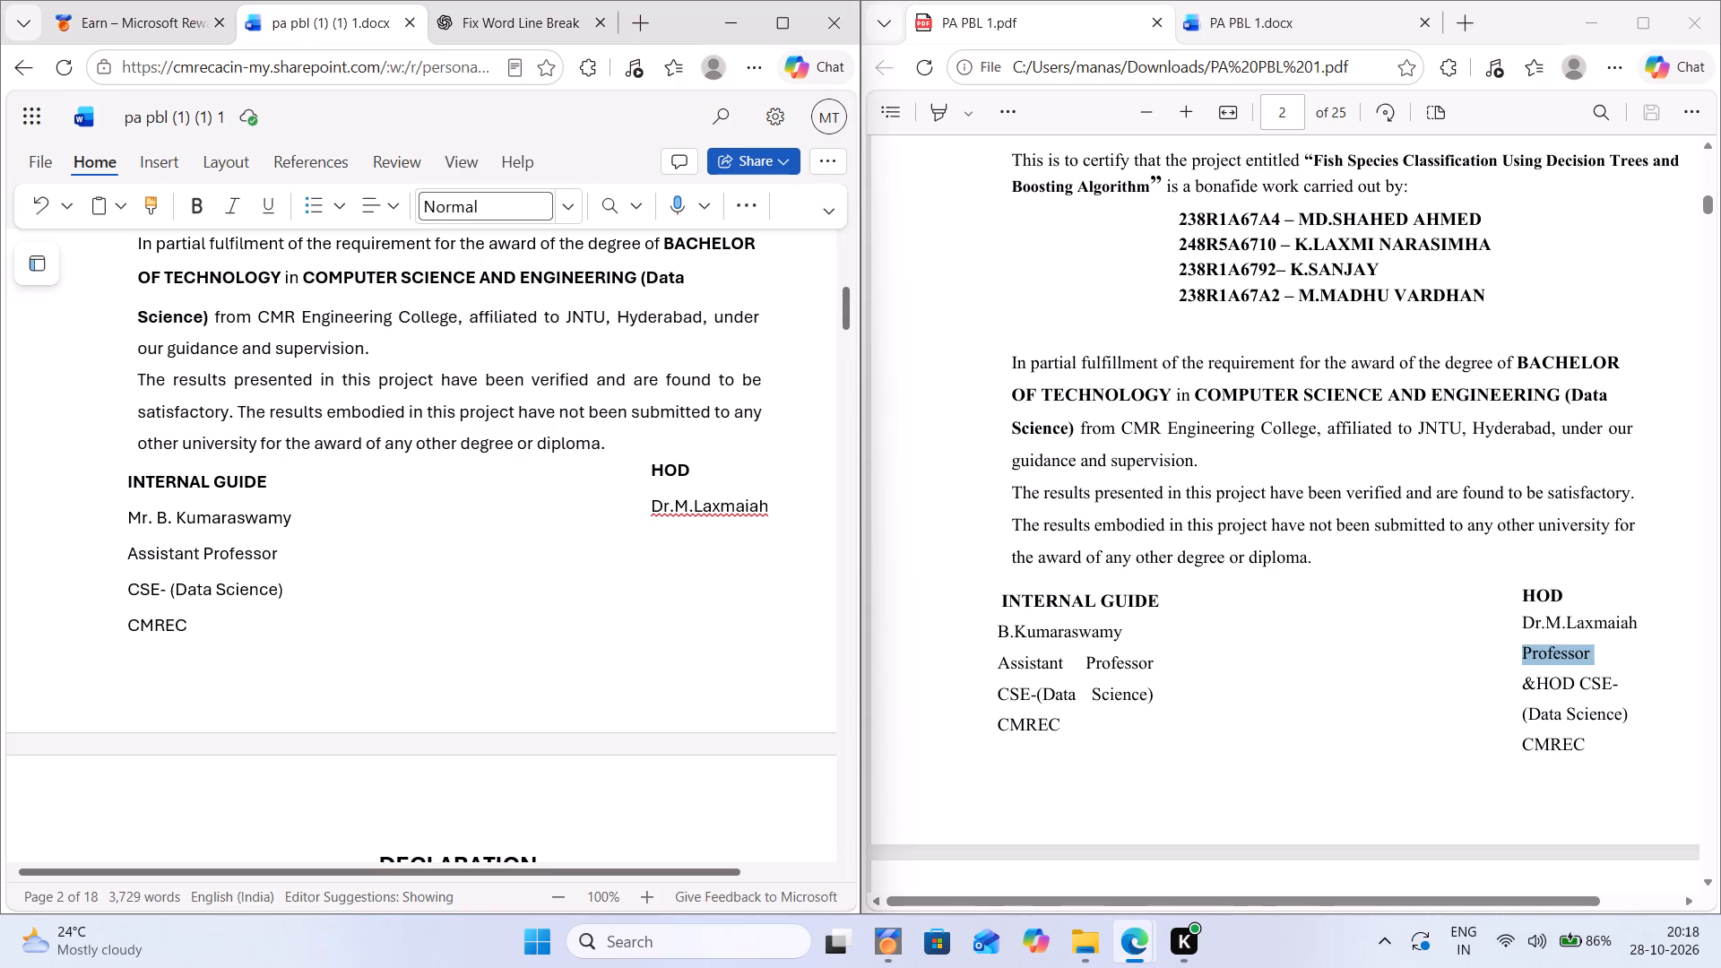
key(ctrl+v)
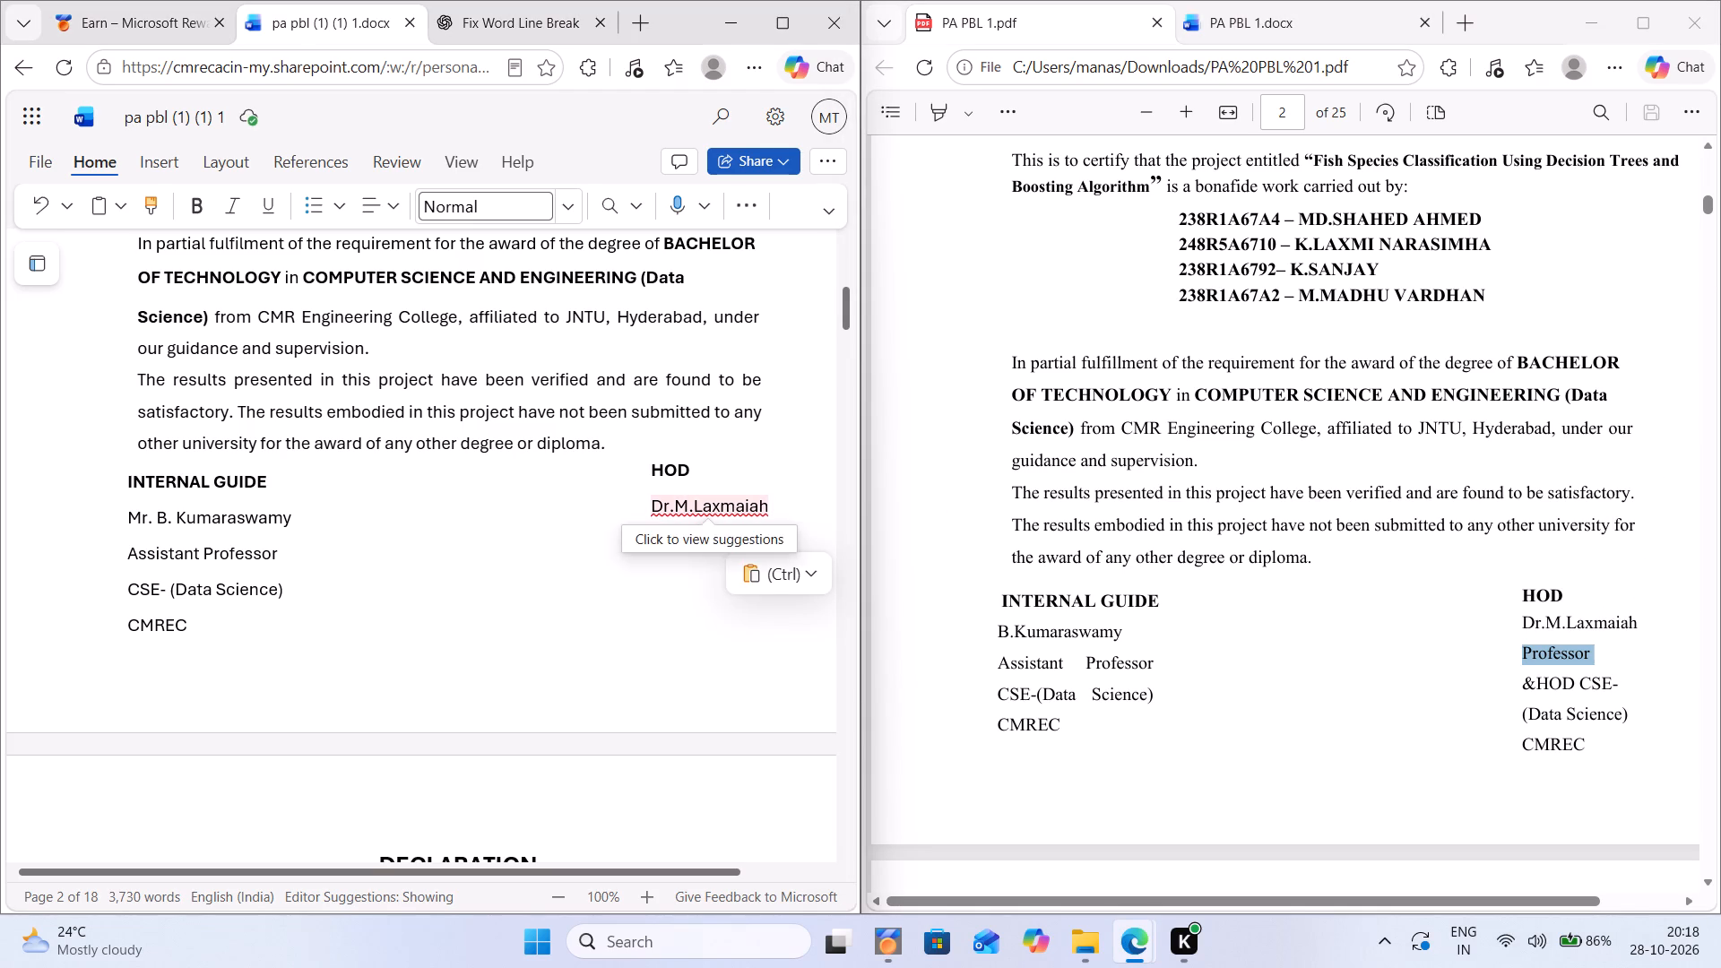
Insert spaces after "Dr." and after the initial in the department head's name.
click(674, 506)
key(space)
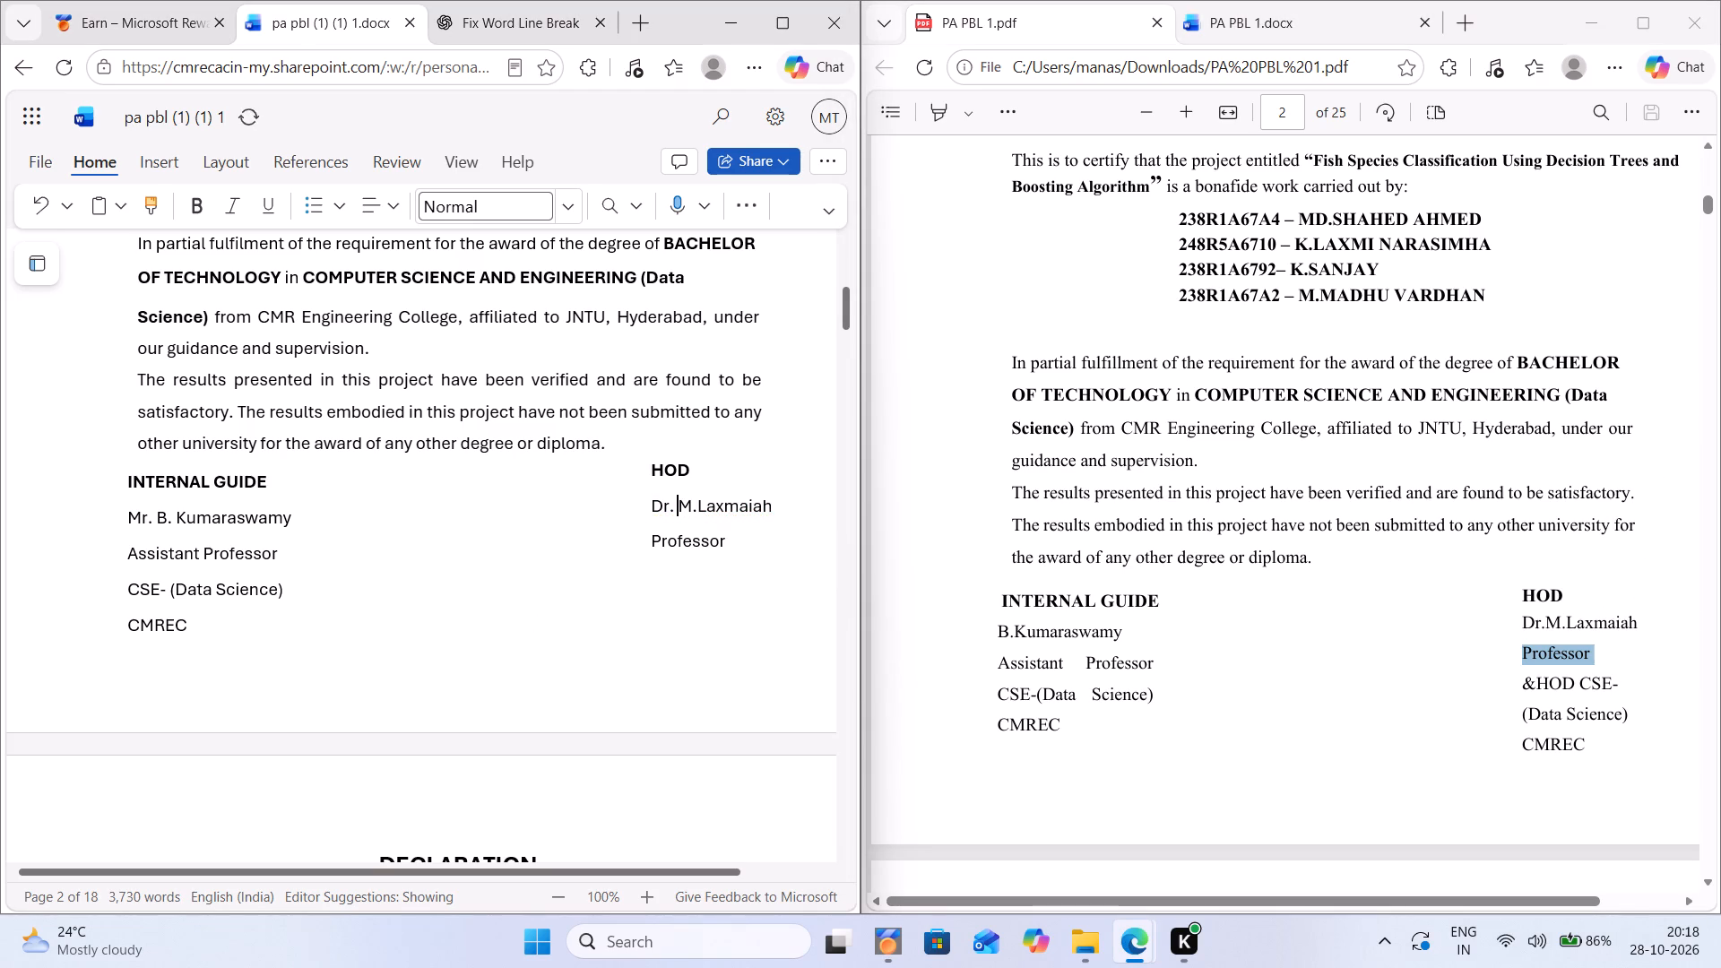
key(Right)
key(Right)
key(space)
Append "&HOD" from the reference PDF to the Professor line in the HOD block, and start a new line below it.
click(730, 539)
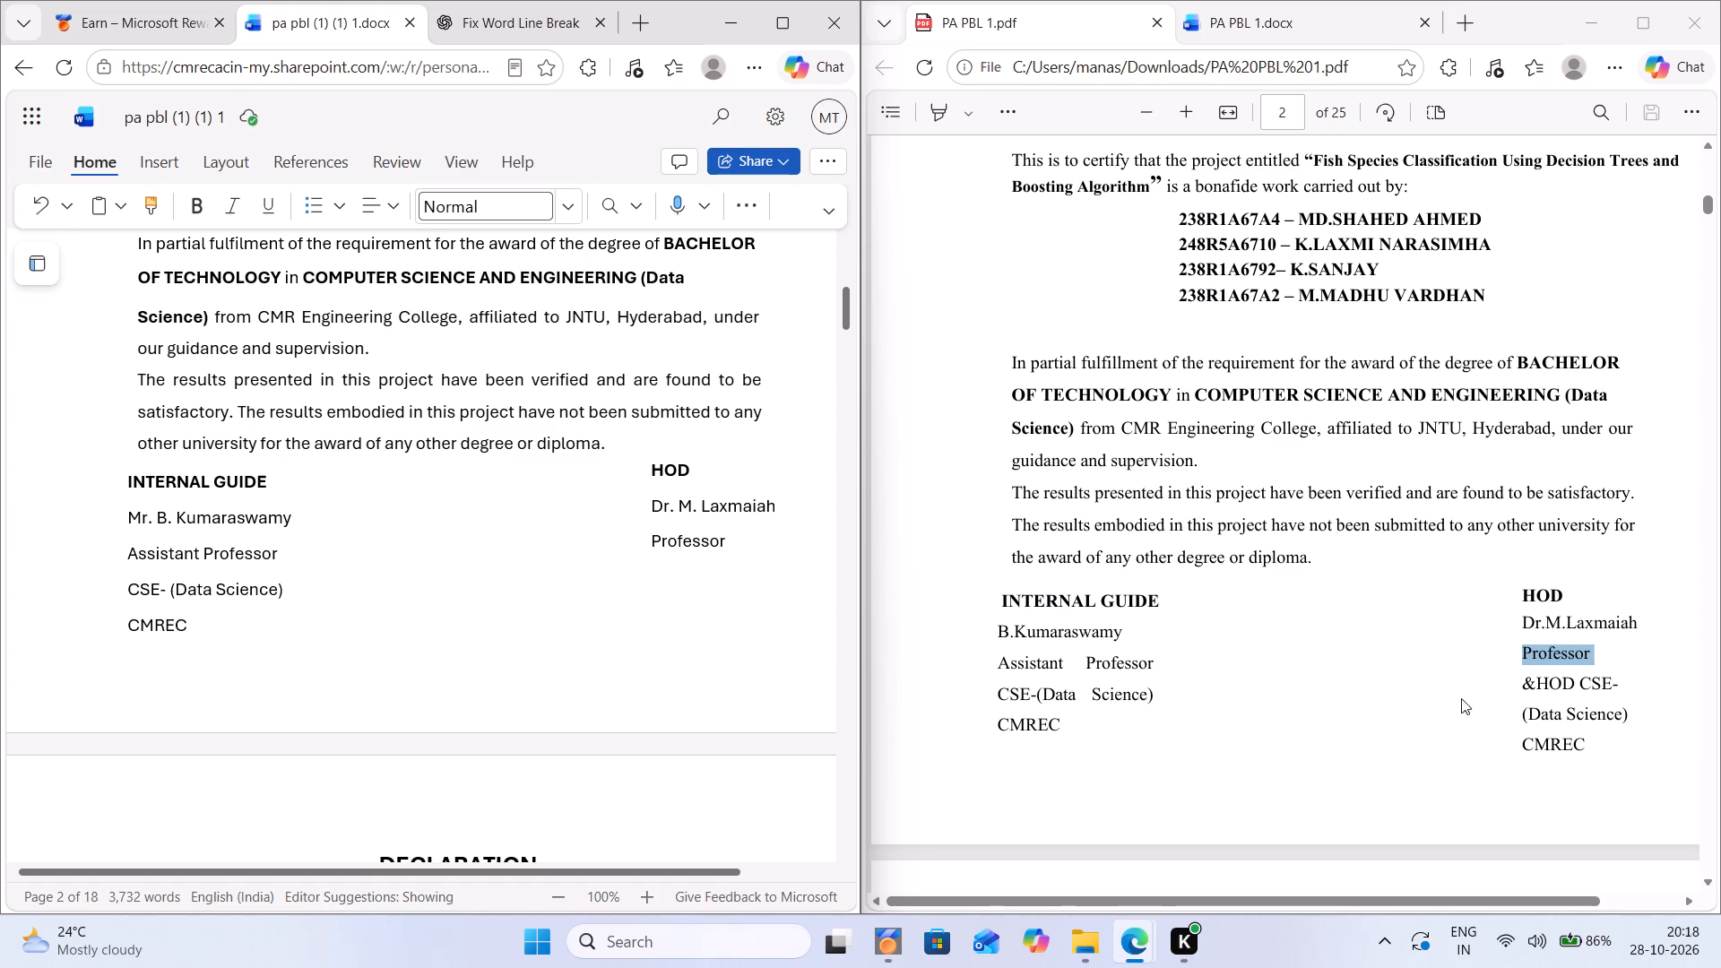
drag(1507, 679, 1609, 683)
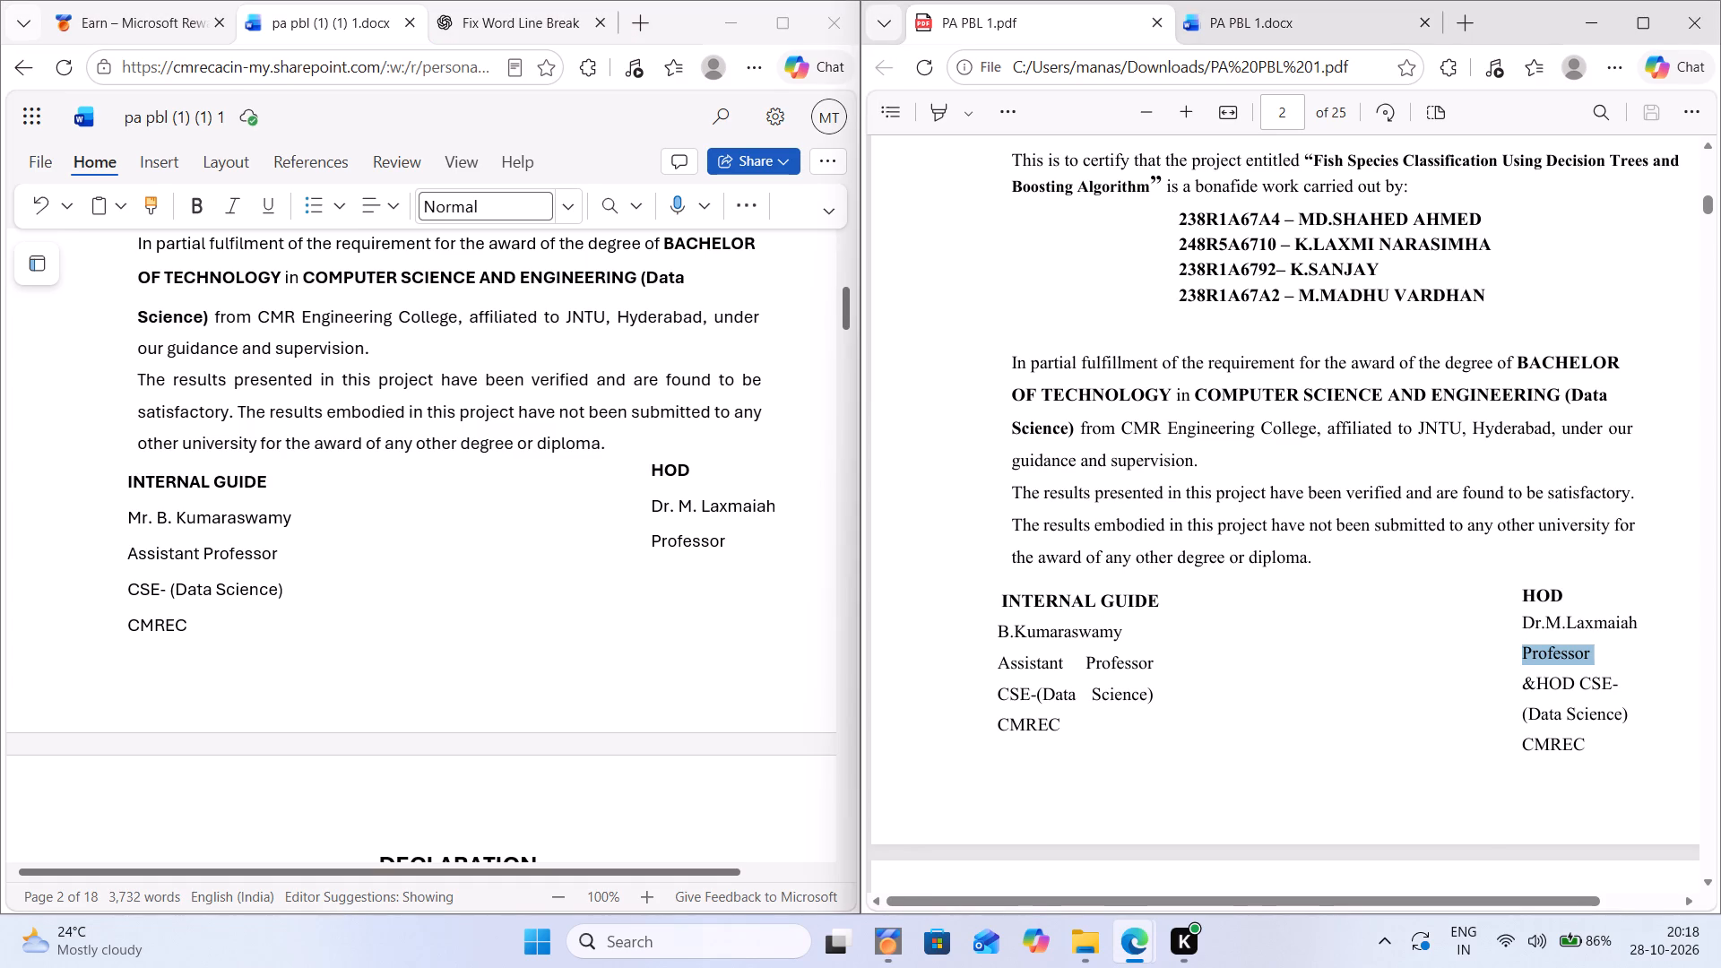
drag(1524, 680, 1612, 685)
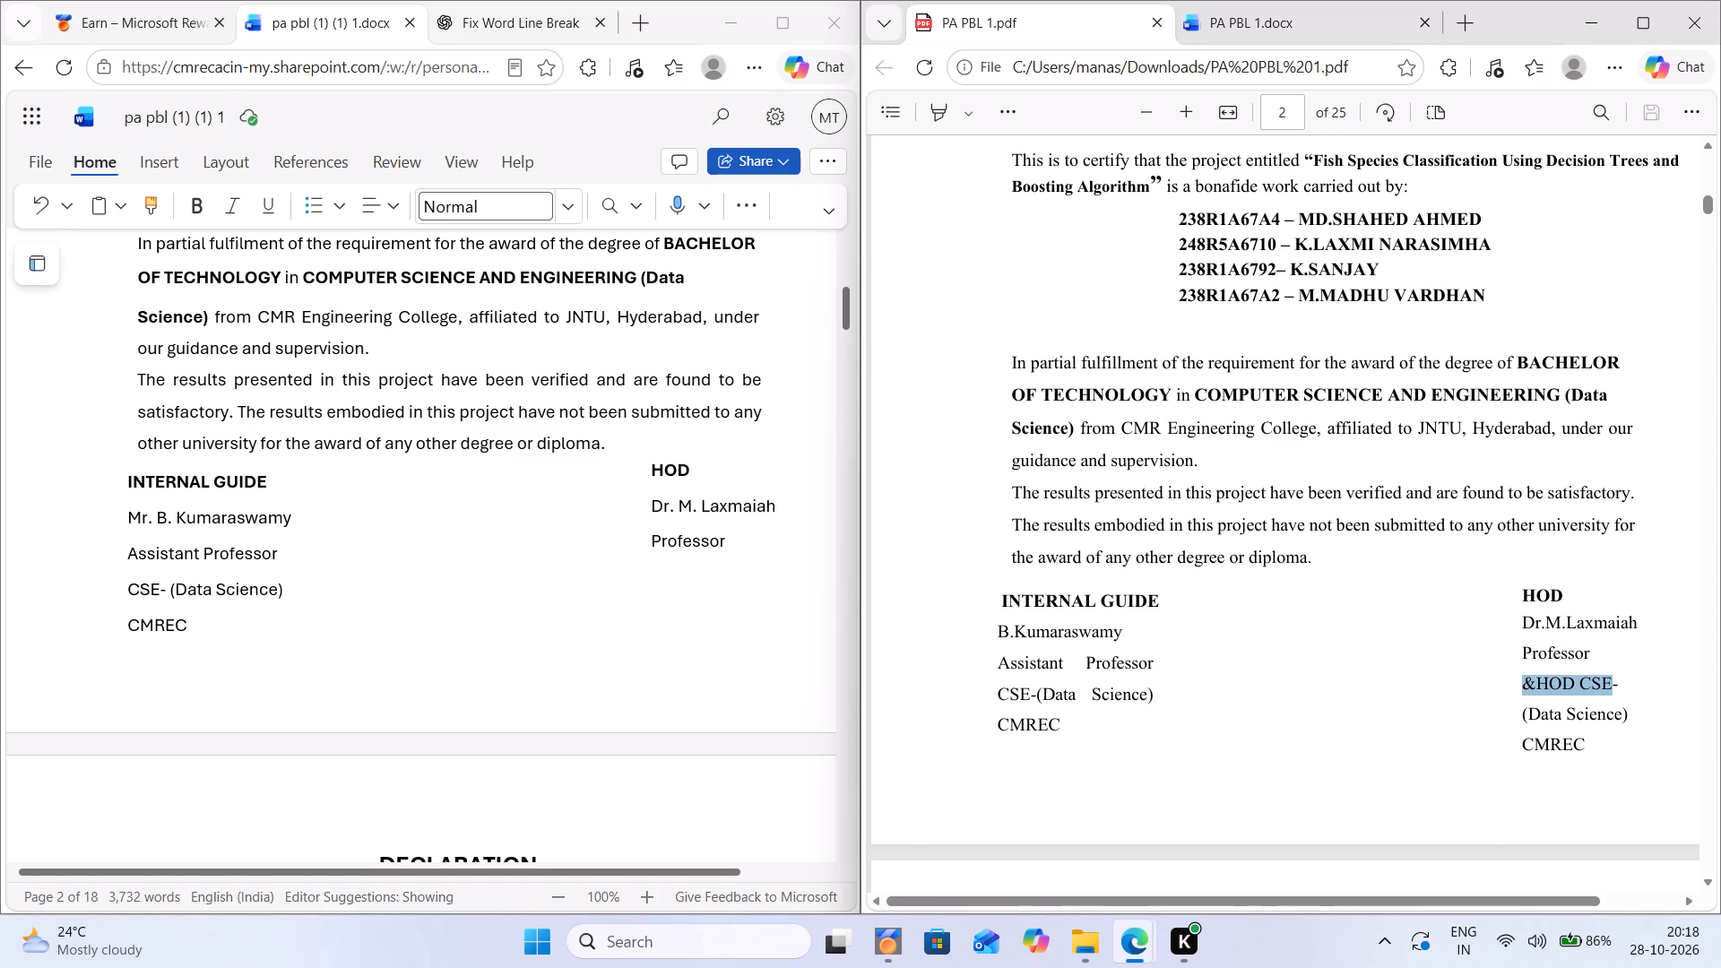
drag(1612, 685, 1575, 683)
click(1621, 489)
click(758, 537)
key(space)
key(ctrl+v)
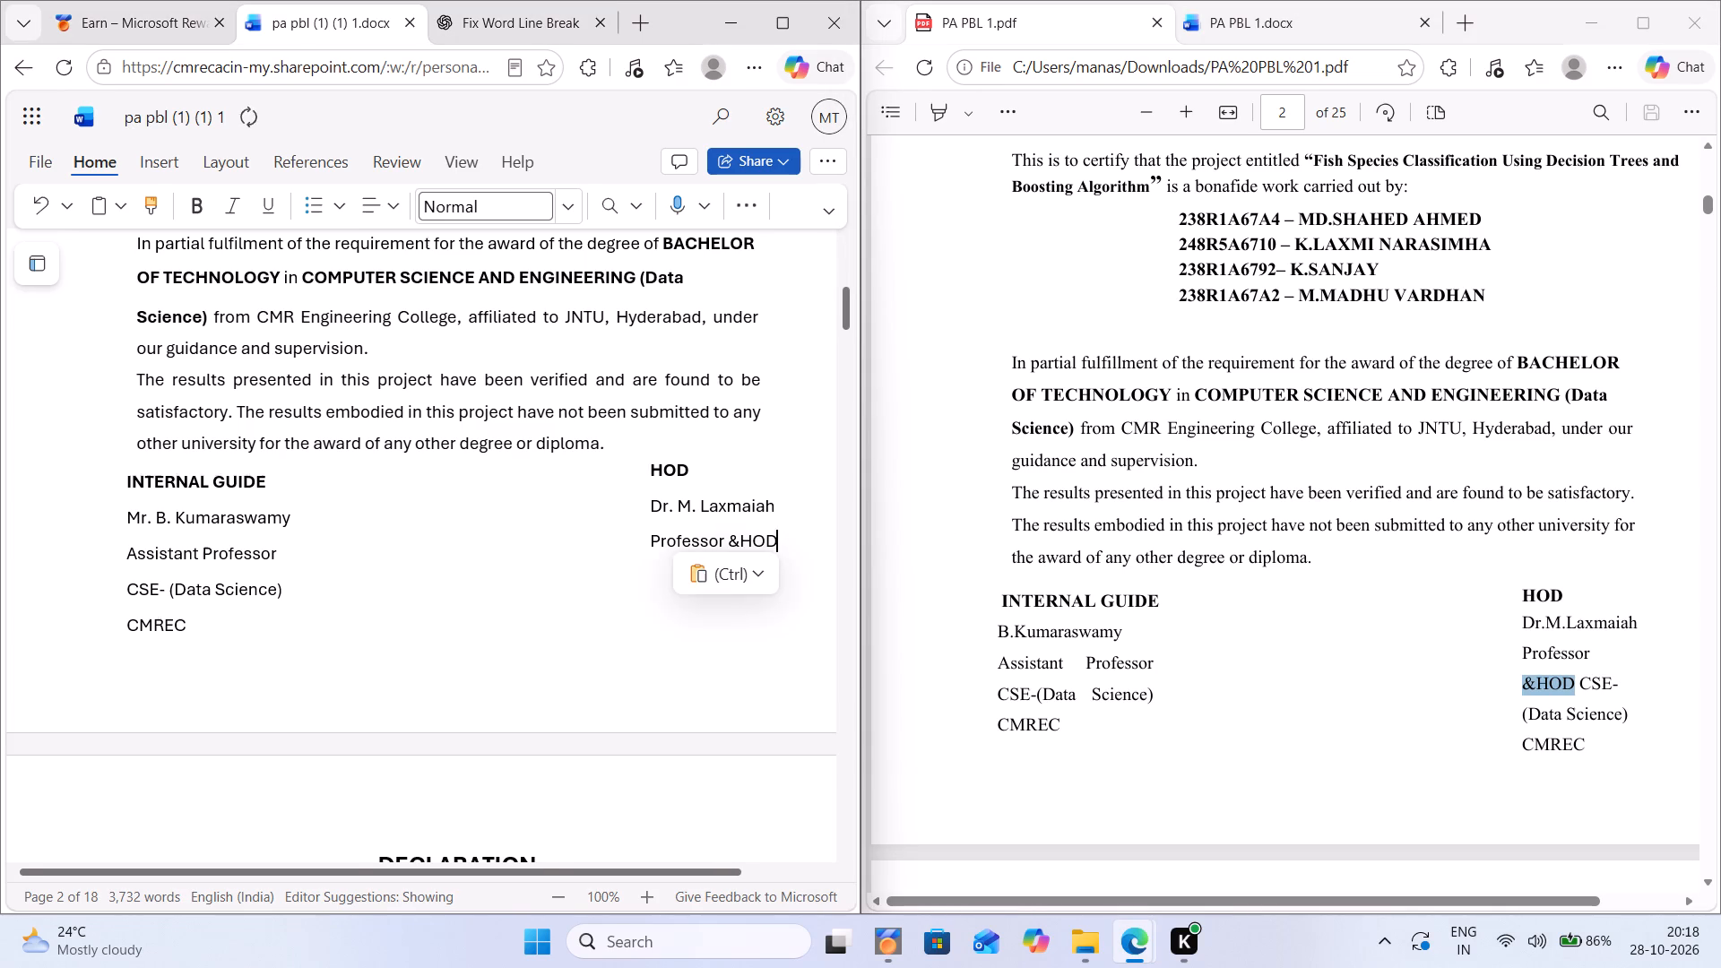
key(Return)
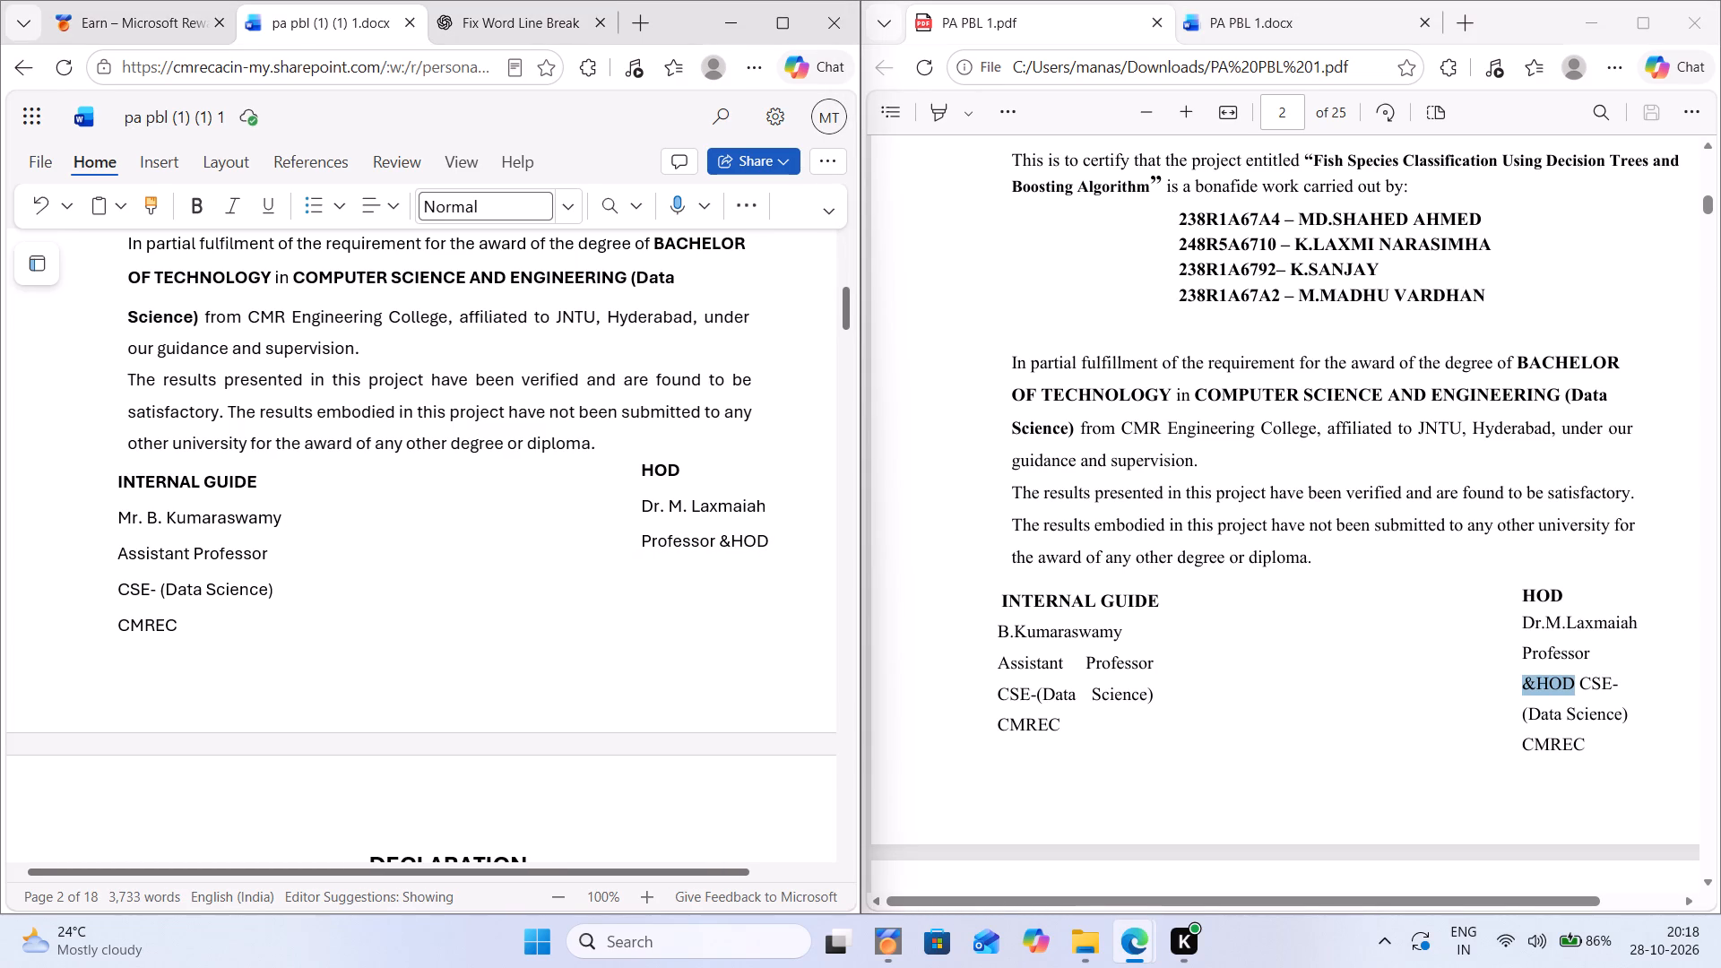
Copy "CSE-(Data Science)" from the reference PDF onto the empty line below "Professor &HOD" in the HOD block.
drag(1584, 684, 1631, 729)
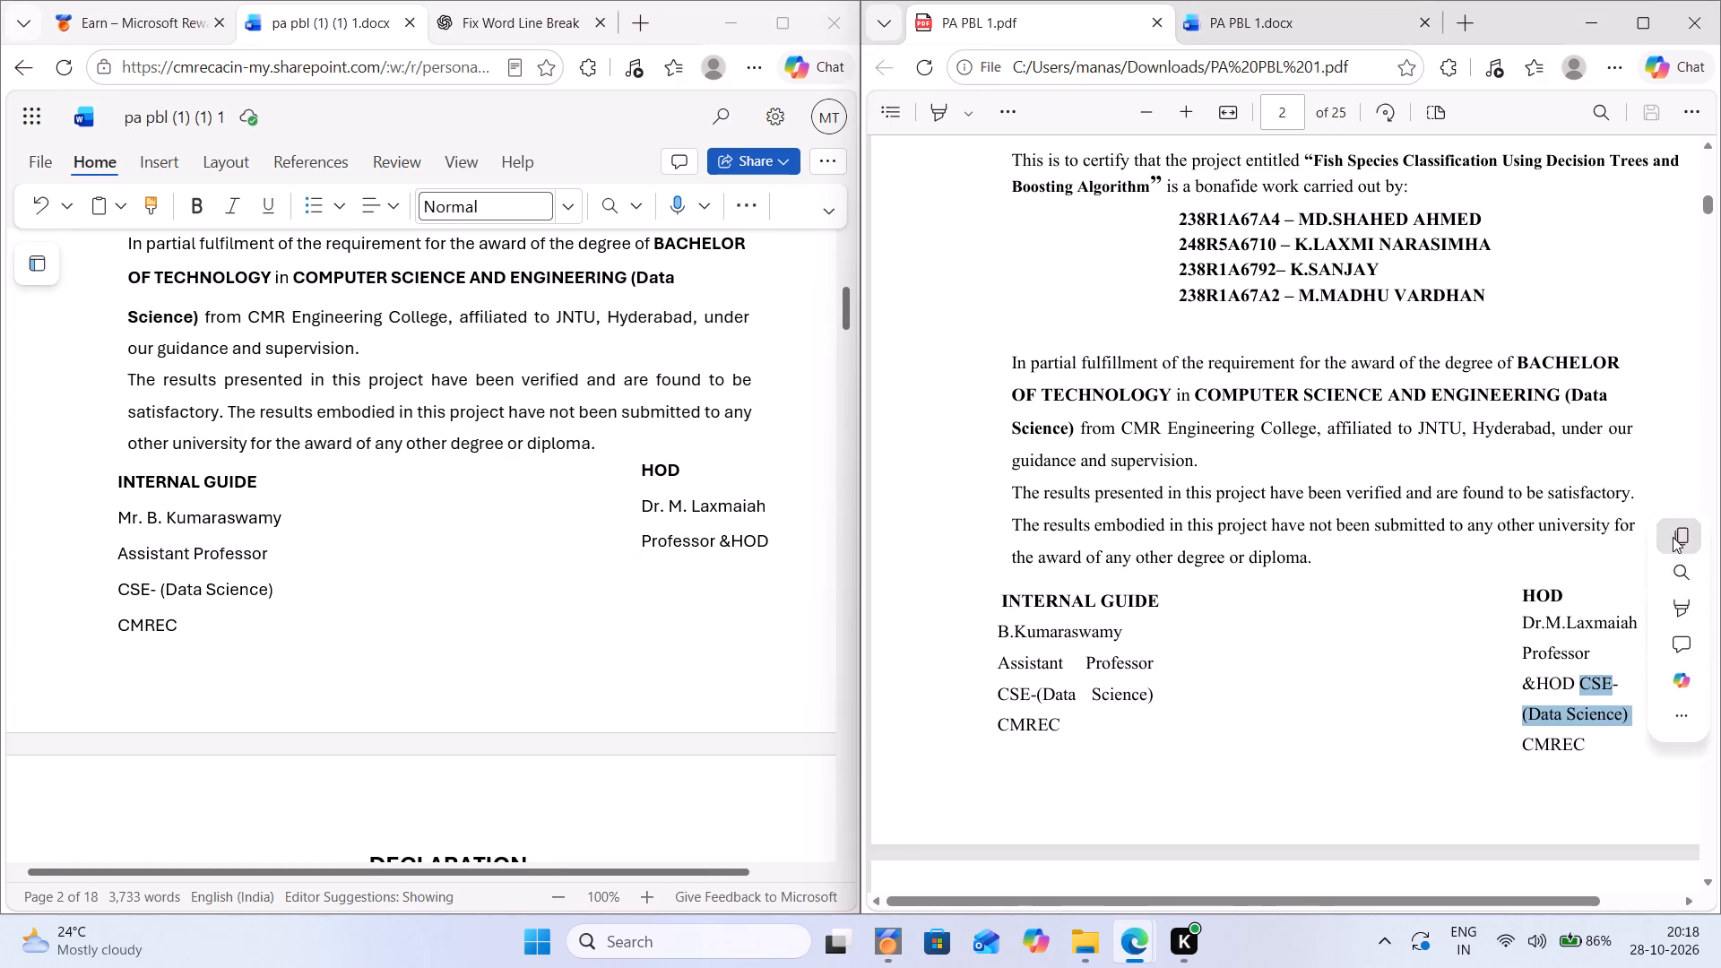
click(1673, 537)
click(672, 574)
key(ctrl+v)
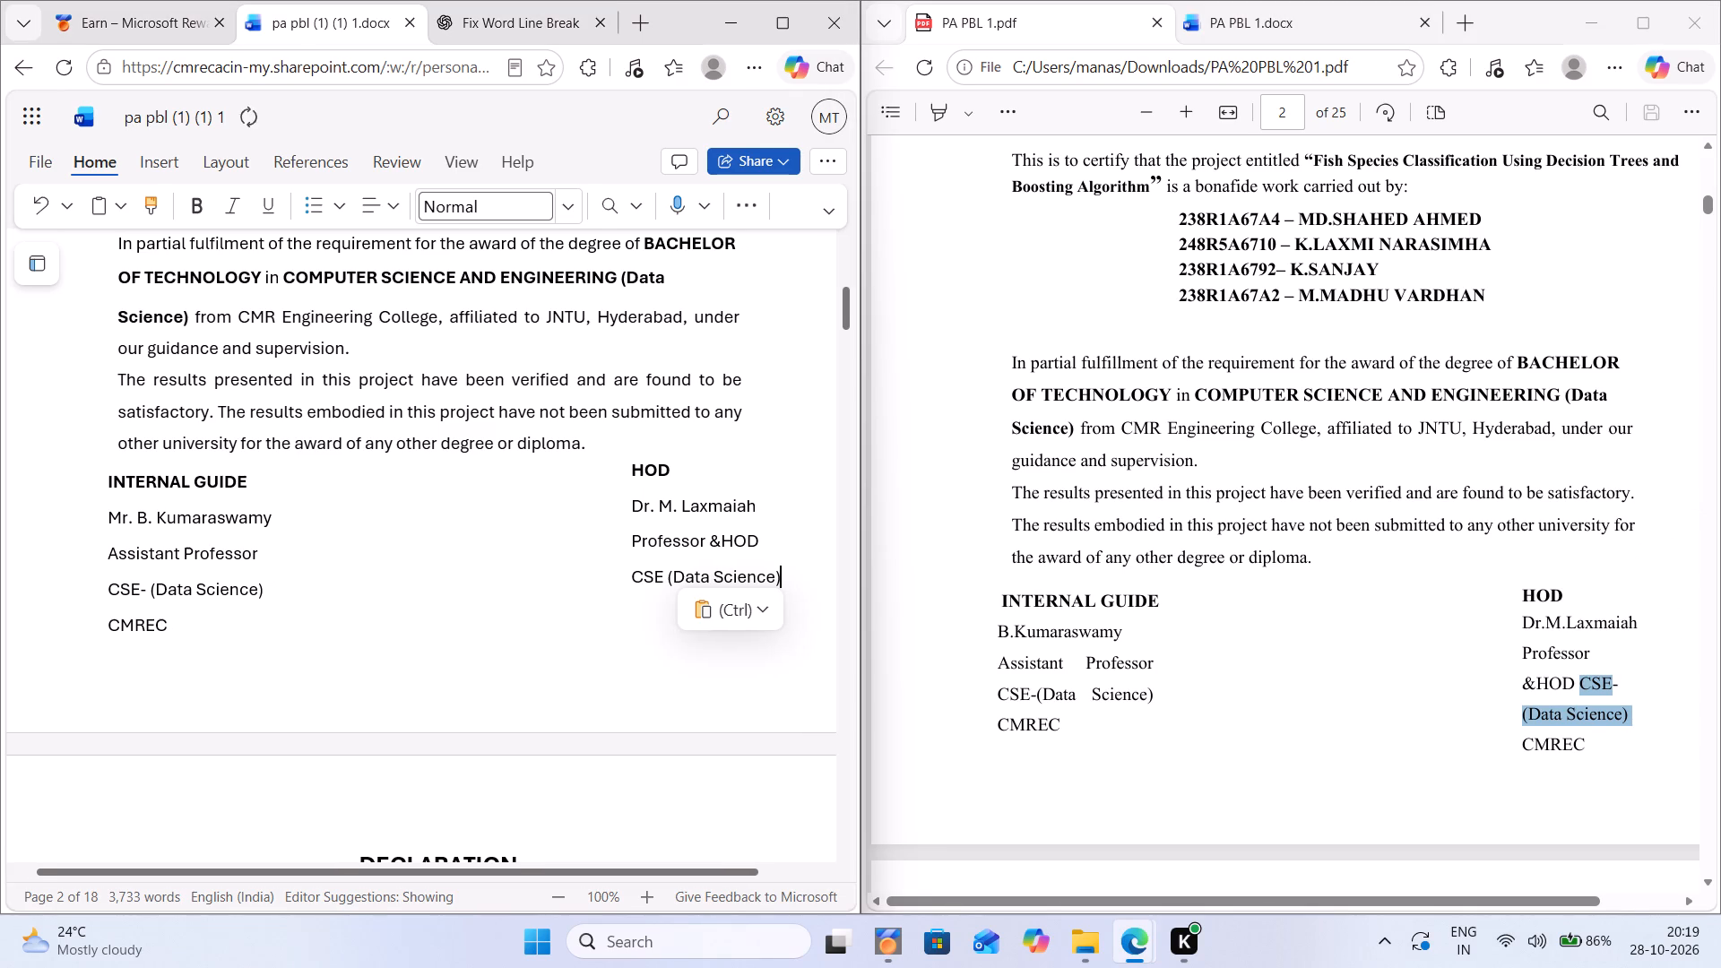
Copy "CMREC" from the reference PDF onto a new line below the department line in the HOD block.
key(Return)
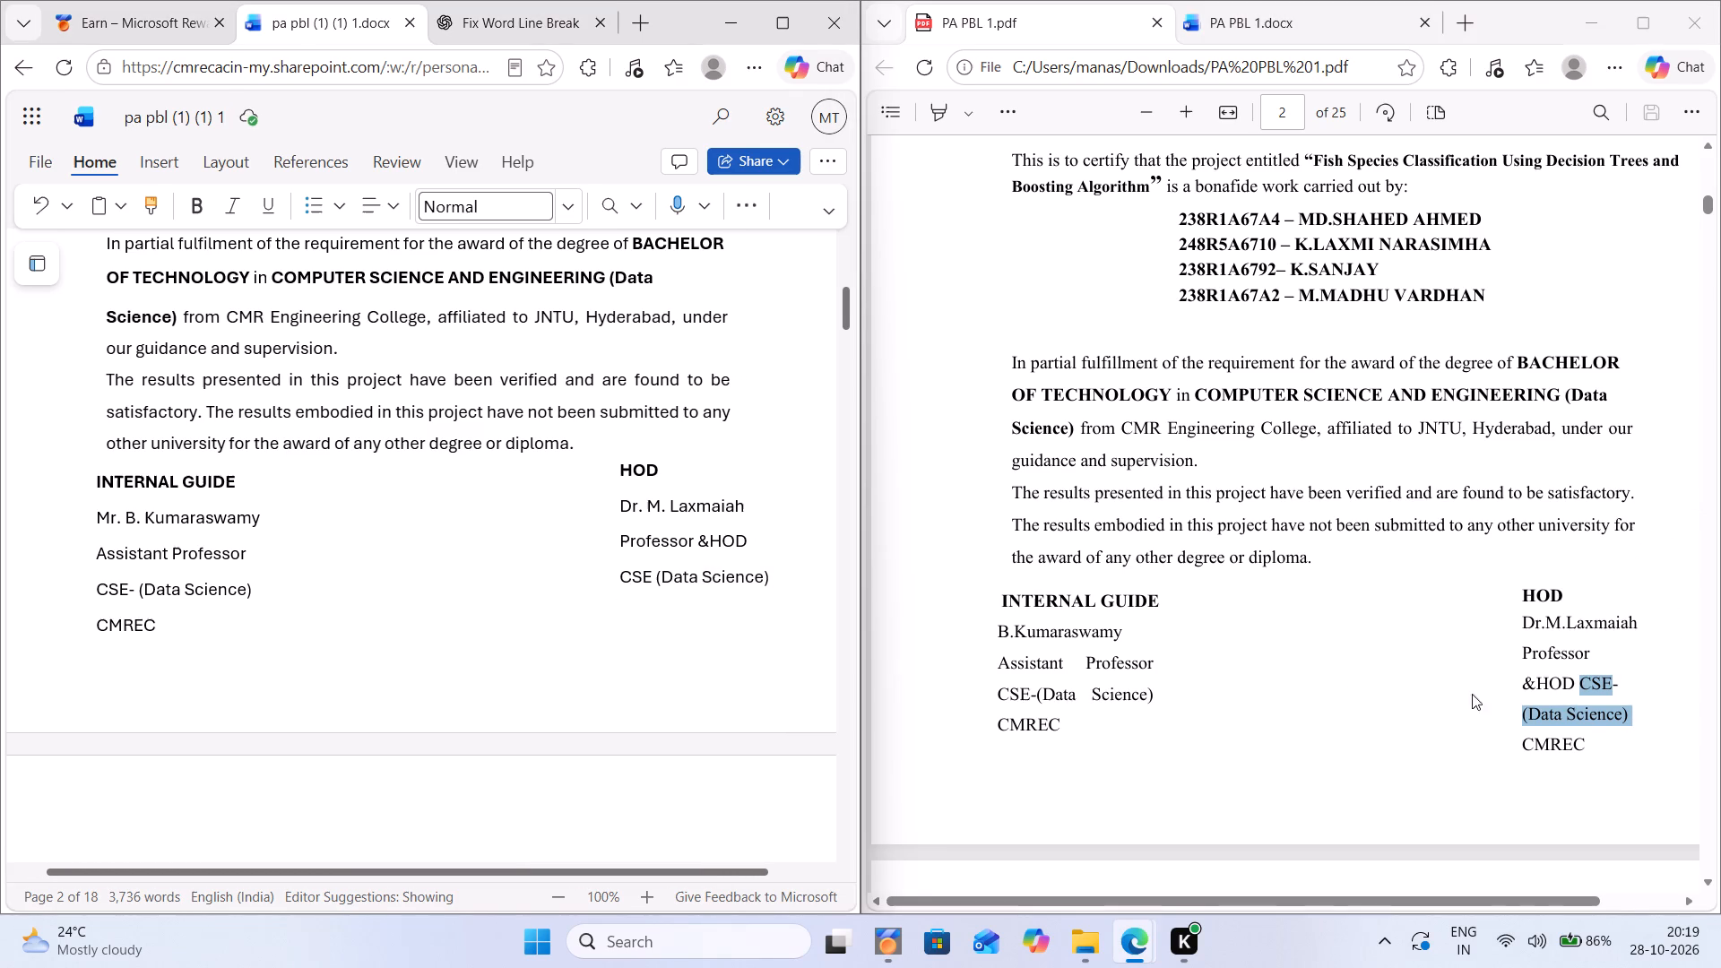
click(1522, 733)
drag(1520, 746, 1579, 739)
click(1622, 552)
click(626, 598)
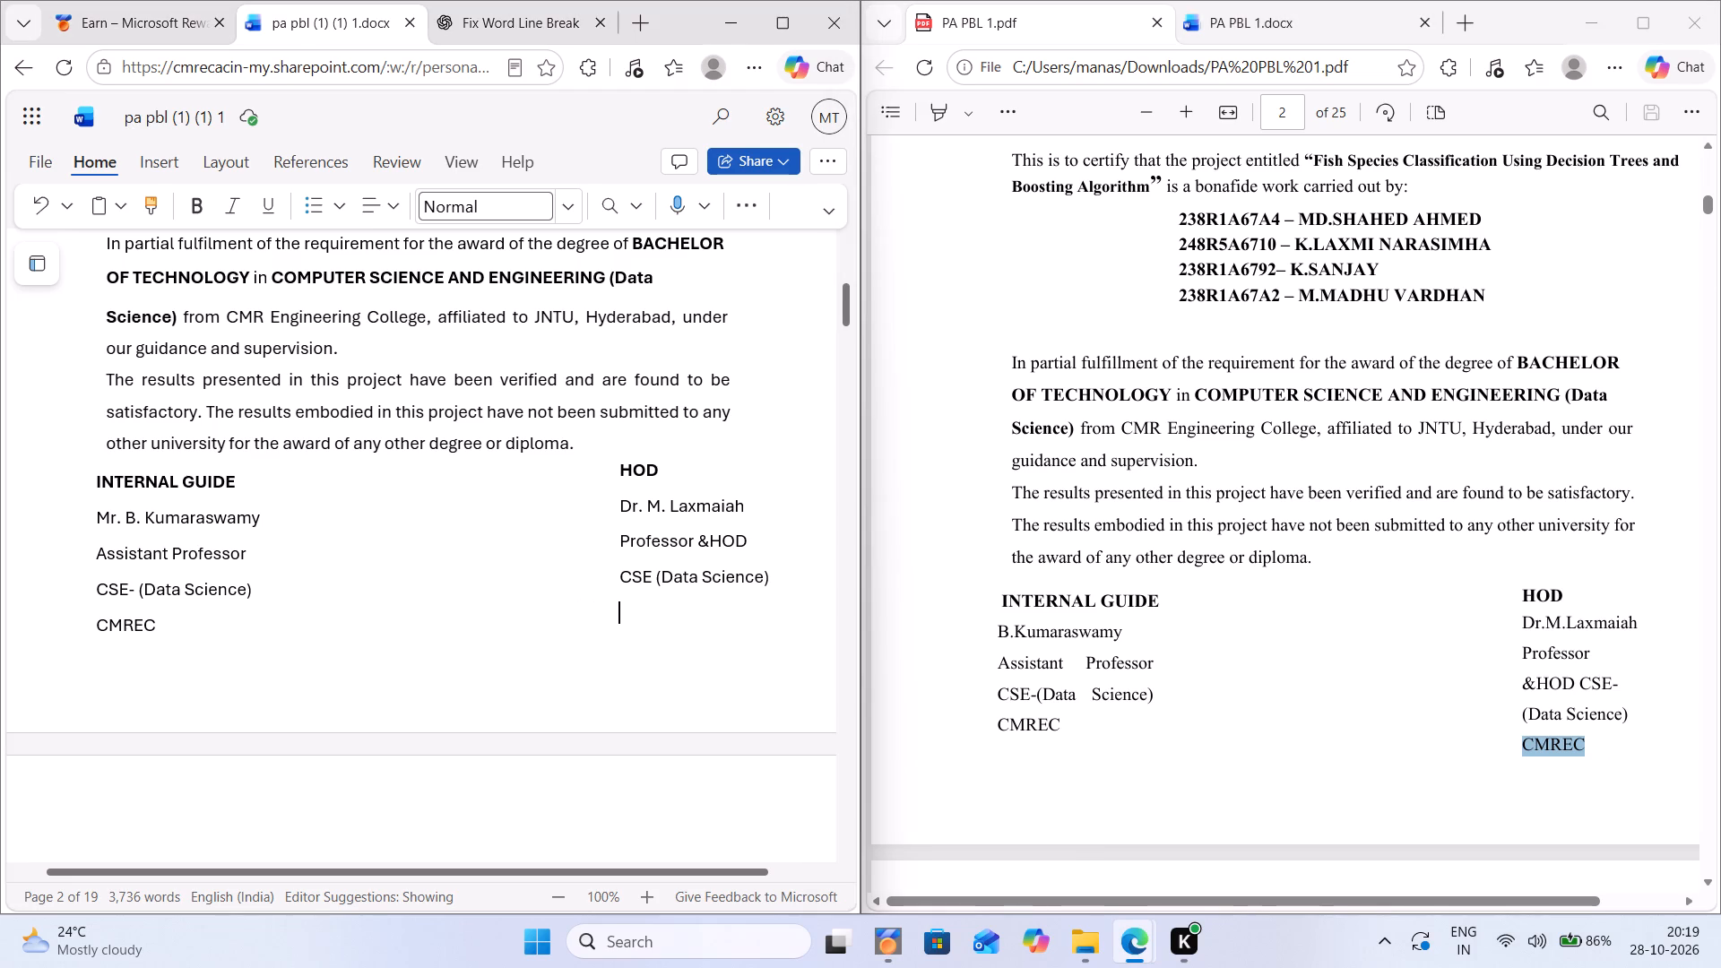
key(ctrl+v)
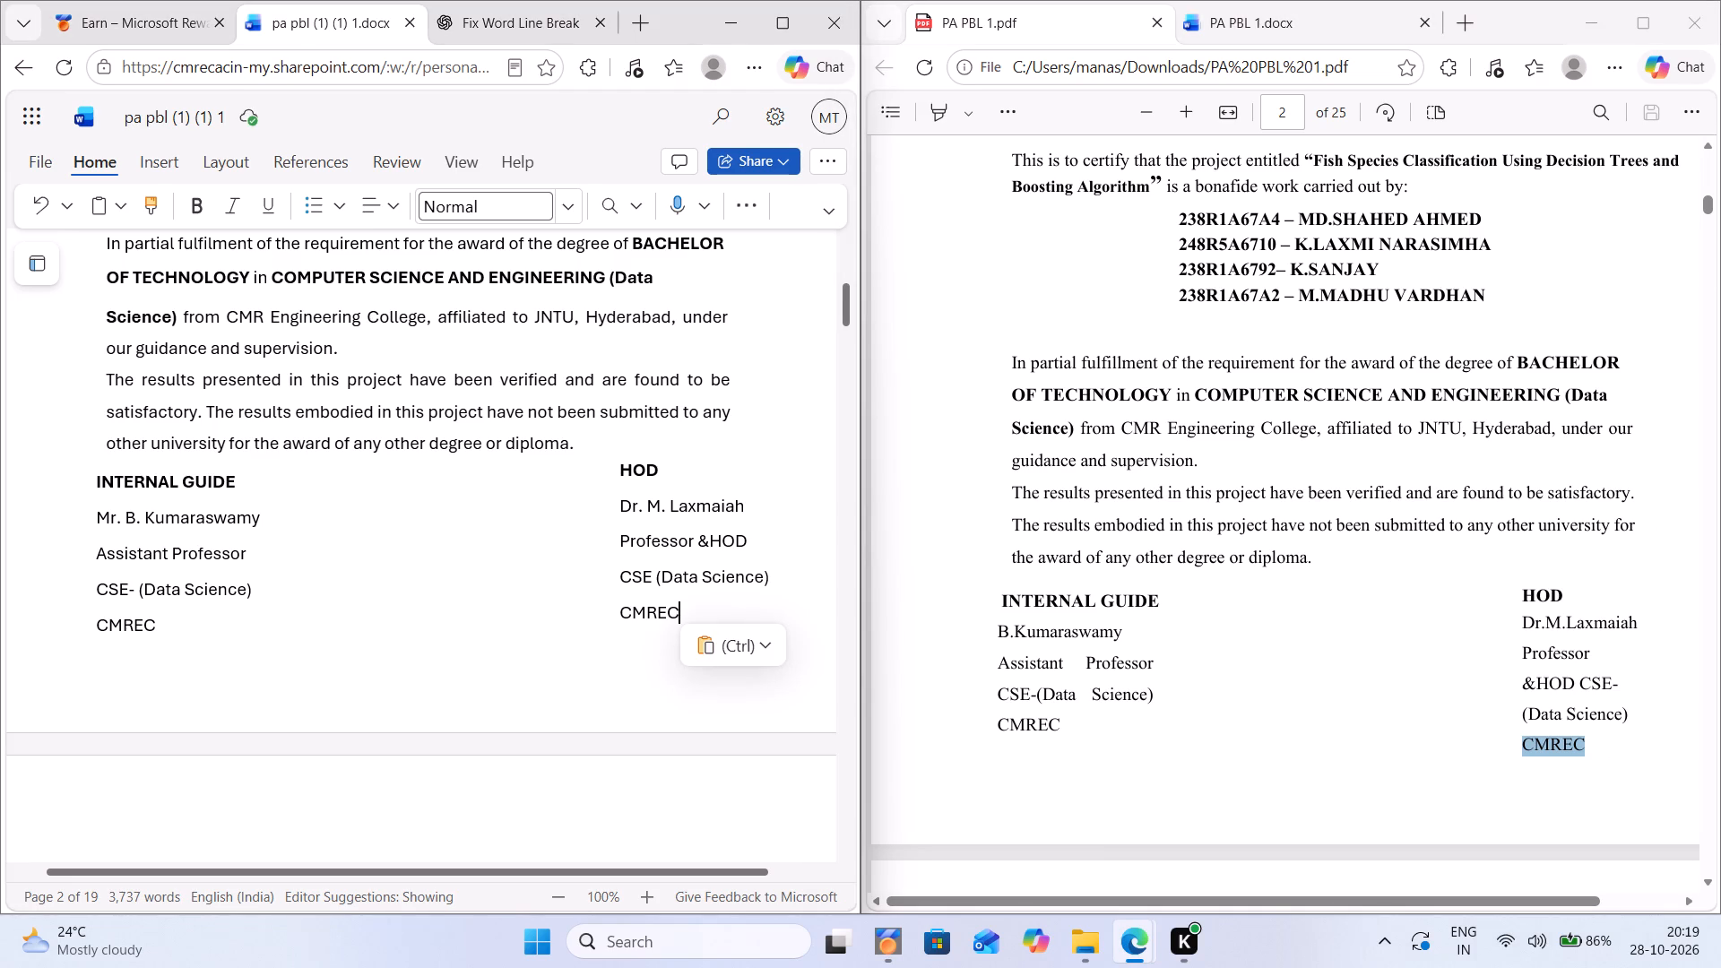
Delete the blank page between the certificate page and the Declaration page.
scroll(565, 475, down, 3)
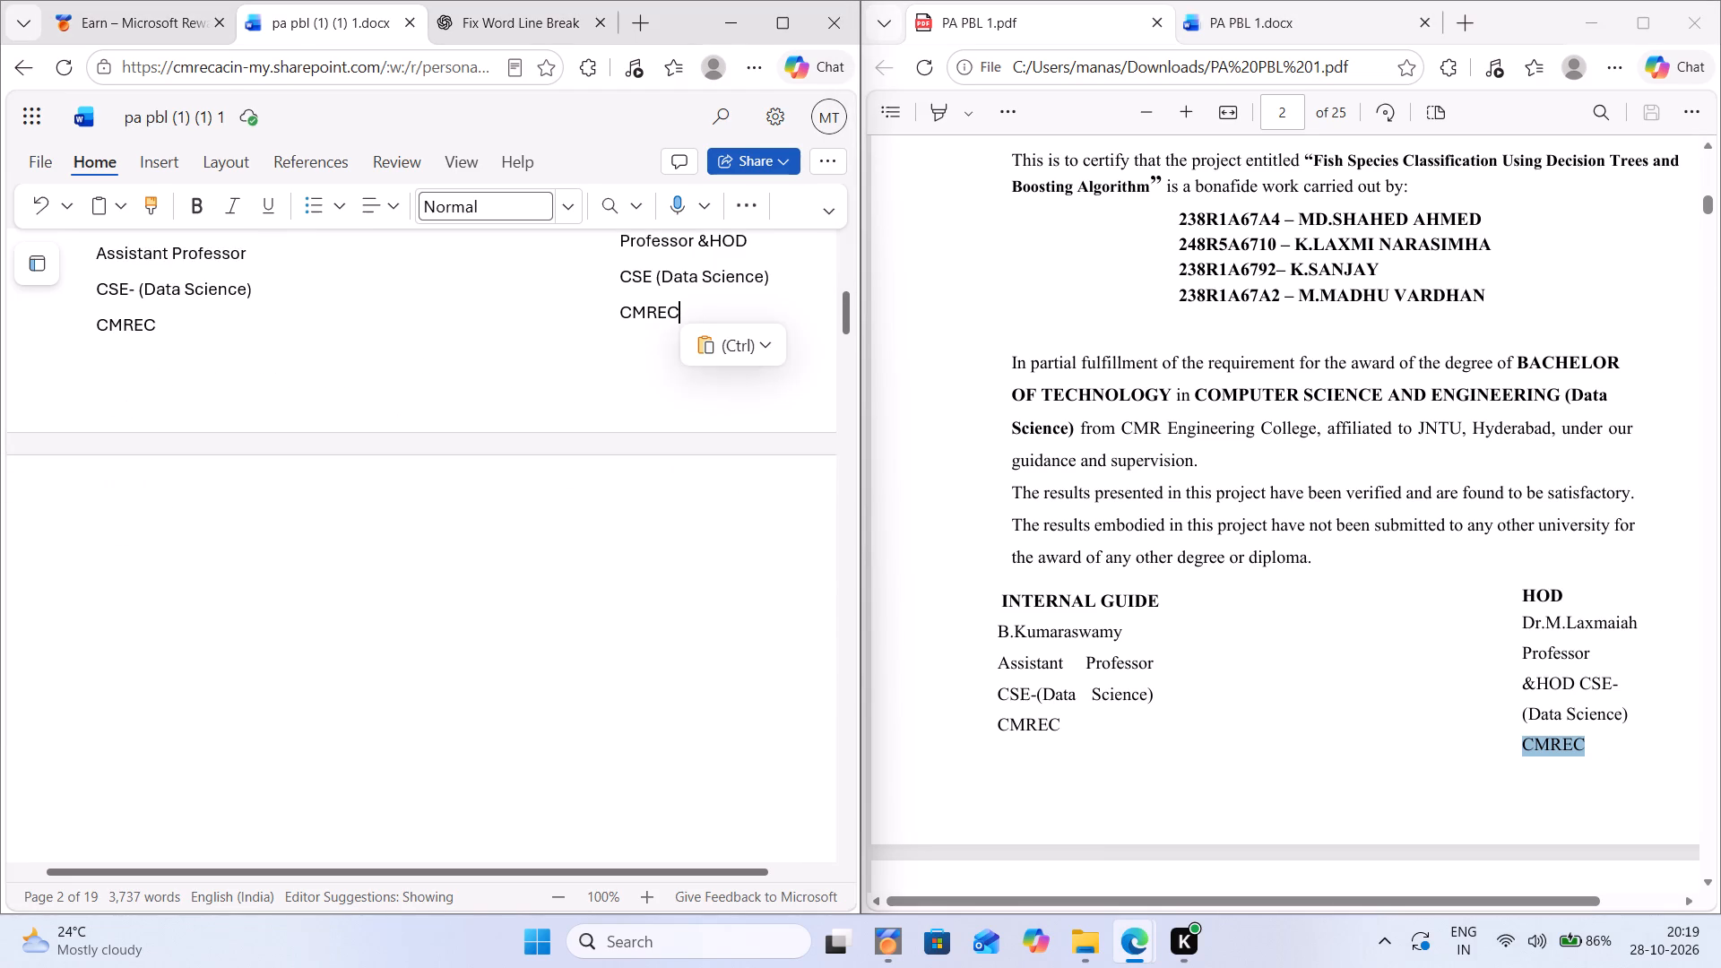
scroll(580, 545, up, 3)
scroll(580, 545, down, 13)
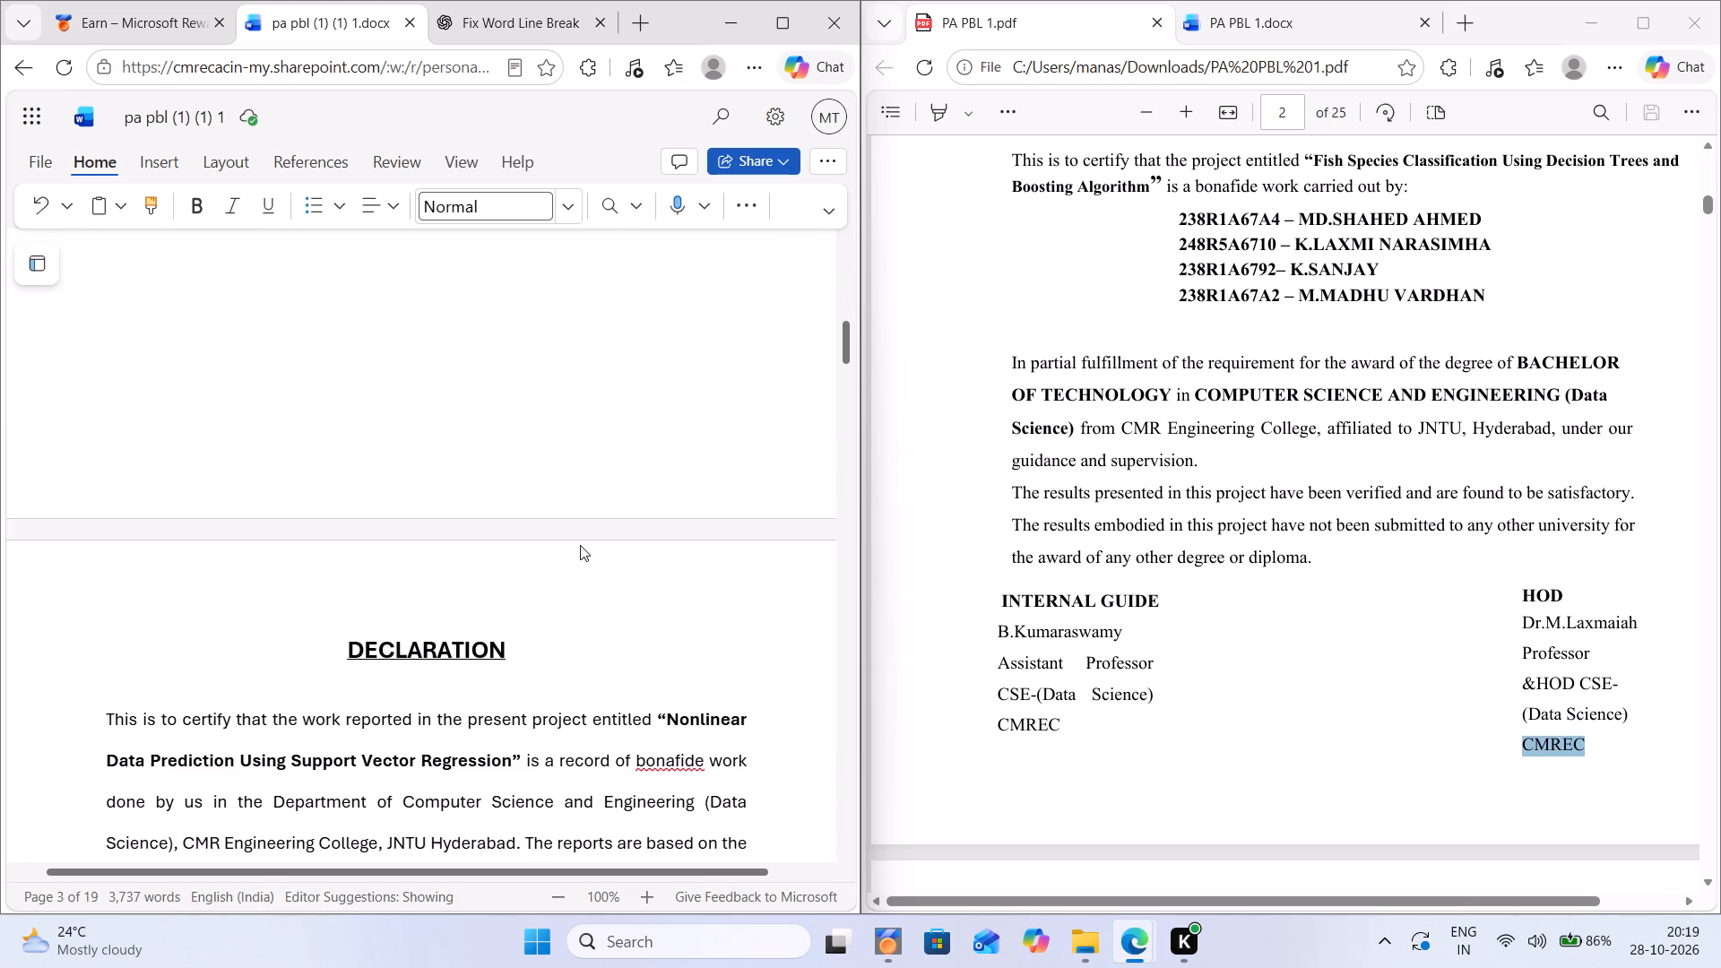
scroll(580, 545, up, 8)
scroll(485, 593, up, 2)
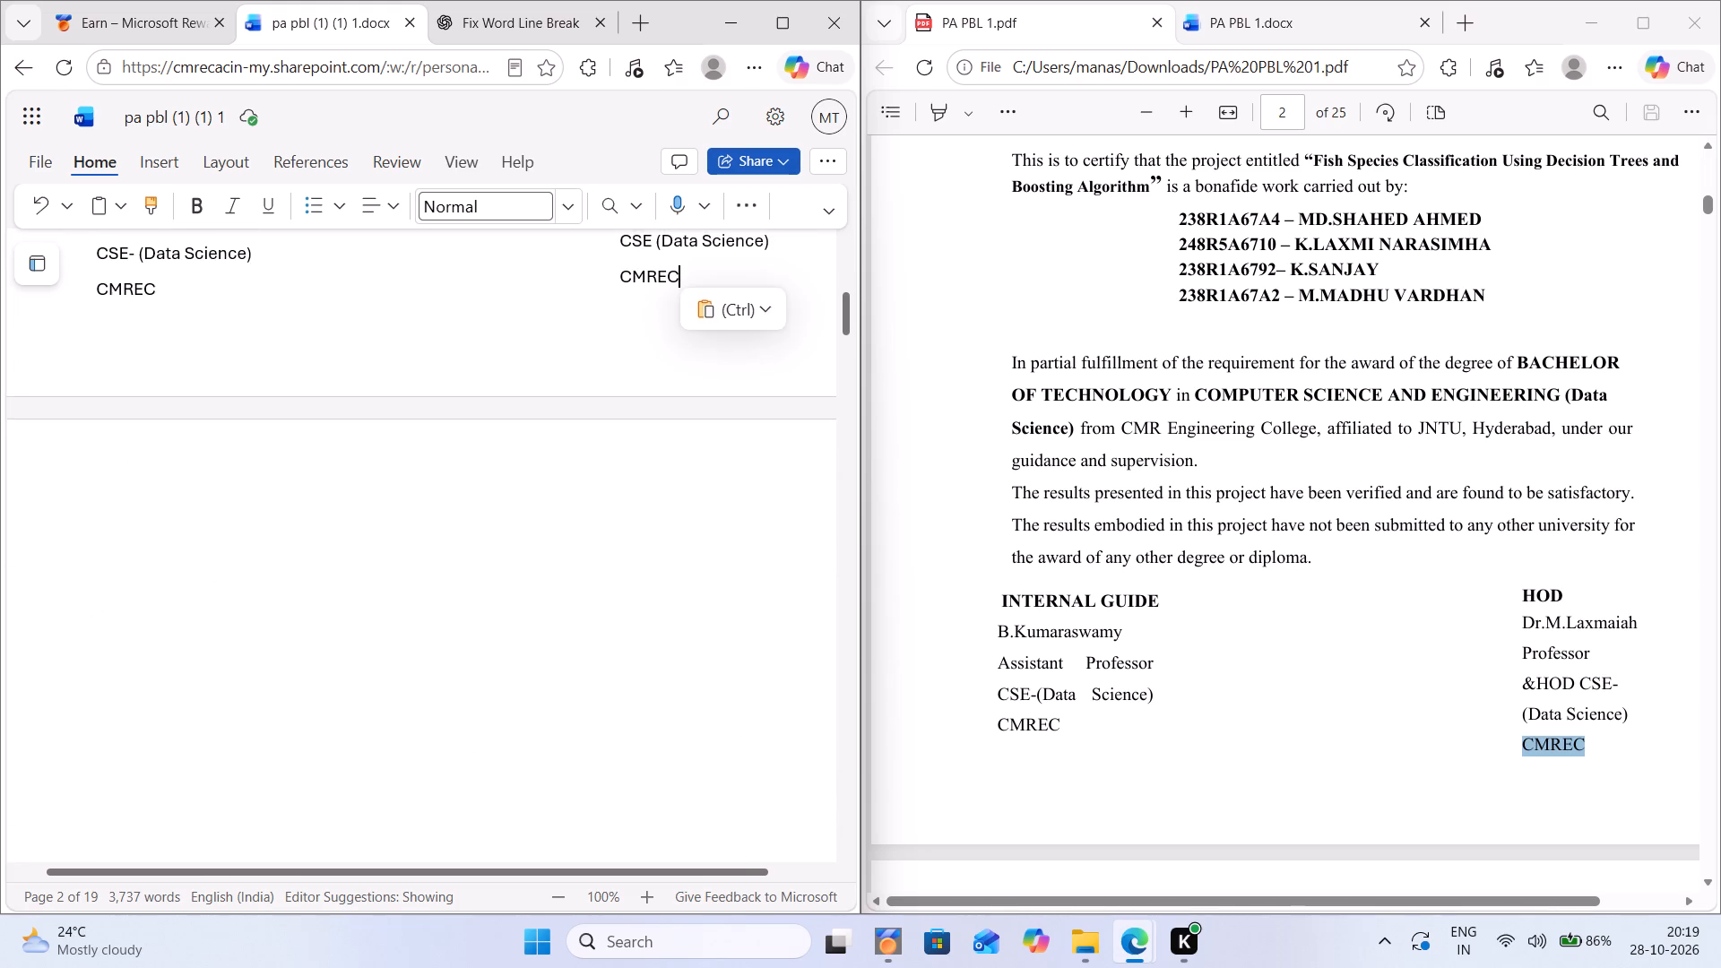
scroll(399, 625, down, 7)
click(392, 665)
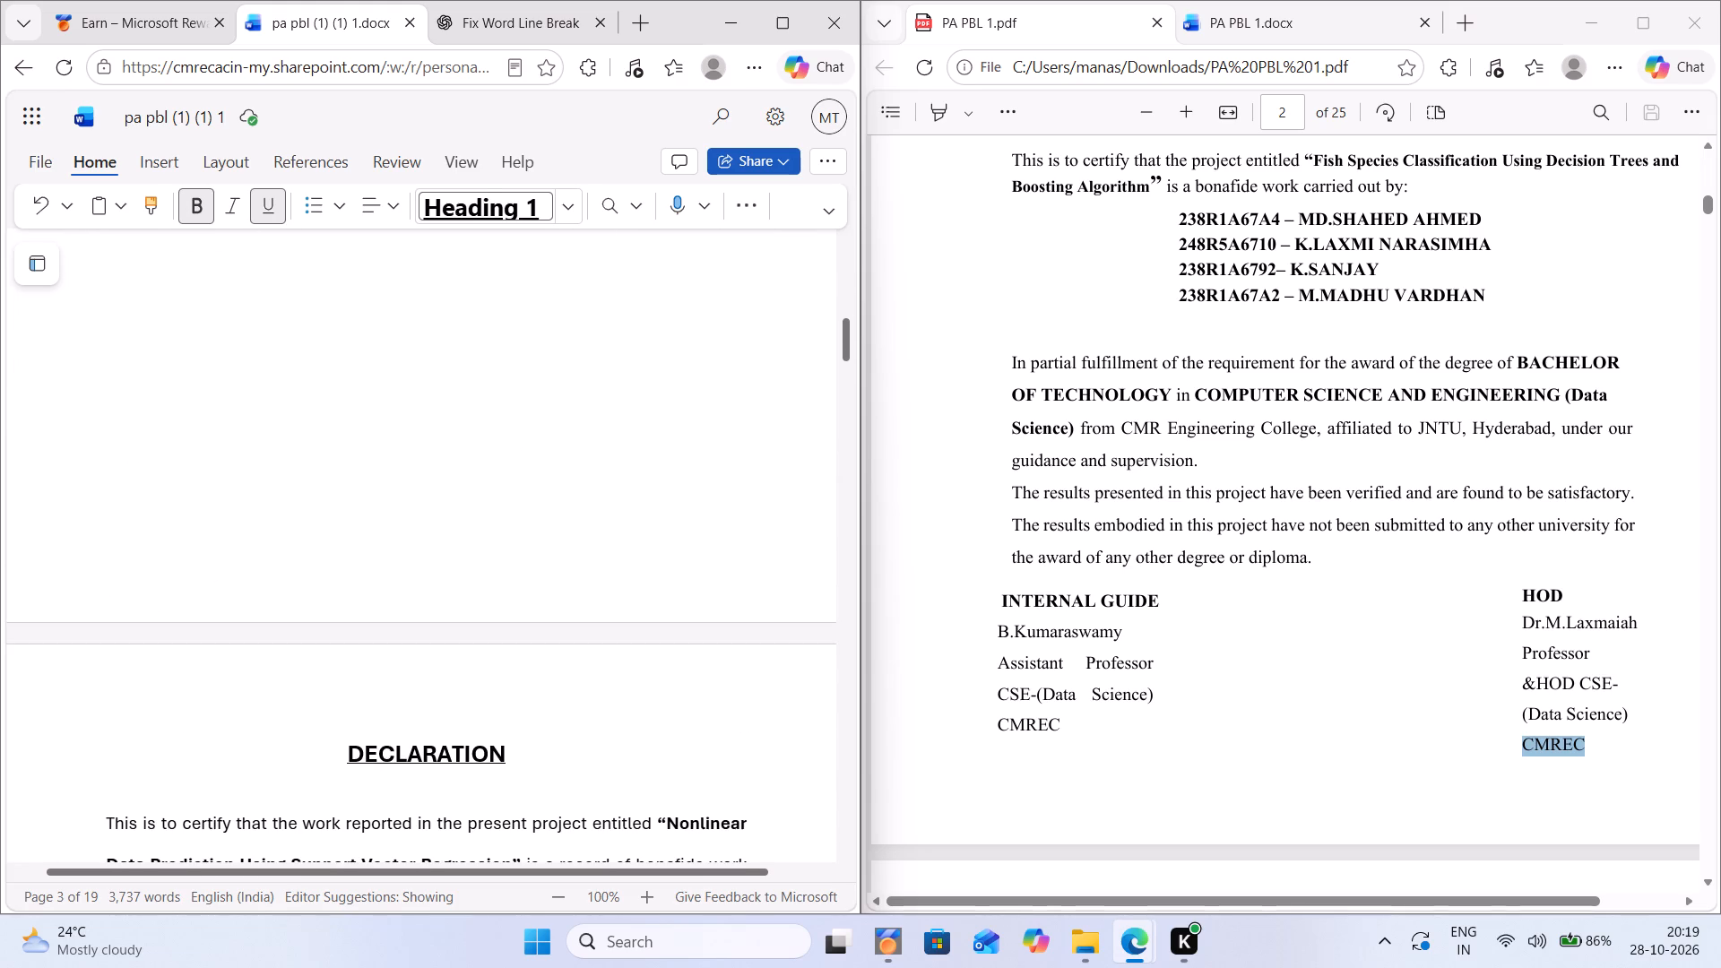
click(352, 755)
key(BackSpace)
key(BackSpace)
scroll(355, 678, up, 6)
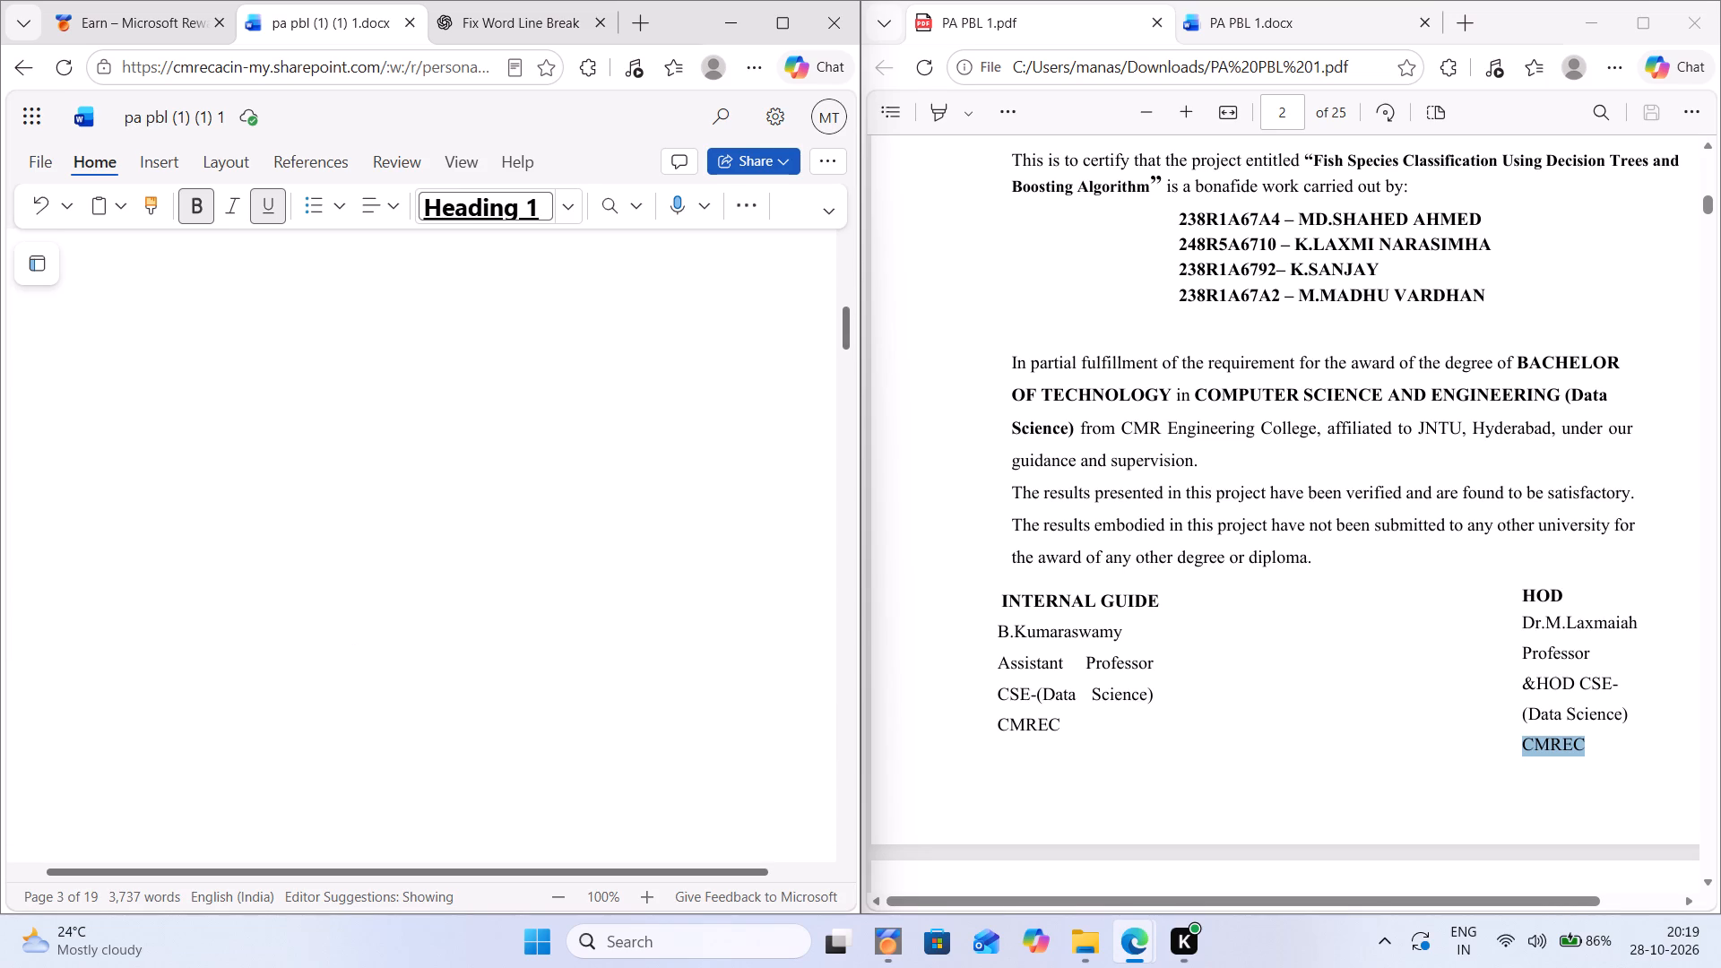
scroll(354, 644, up, 2)
click(428, 639)
key(BackSpace)
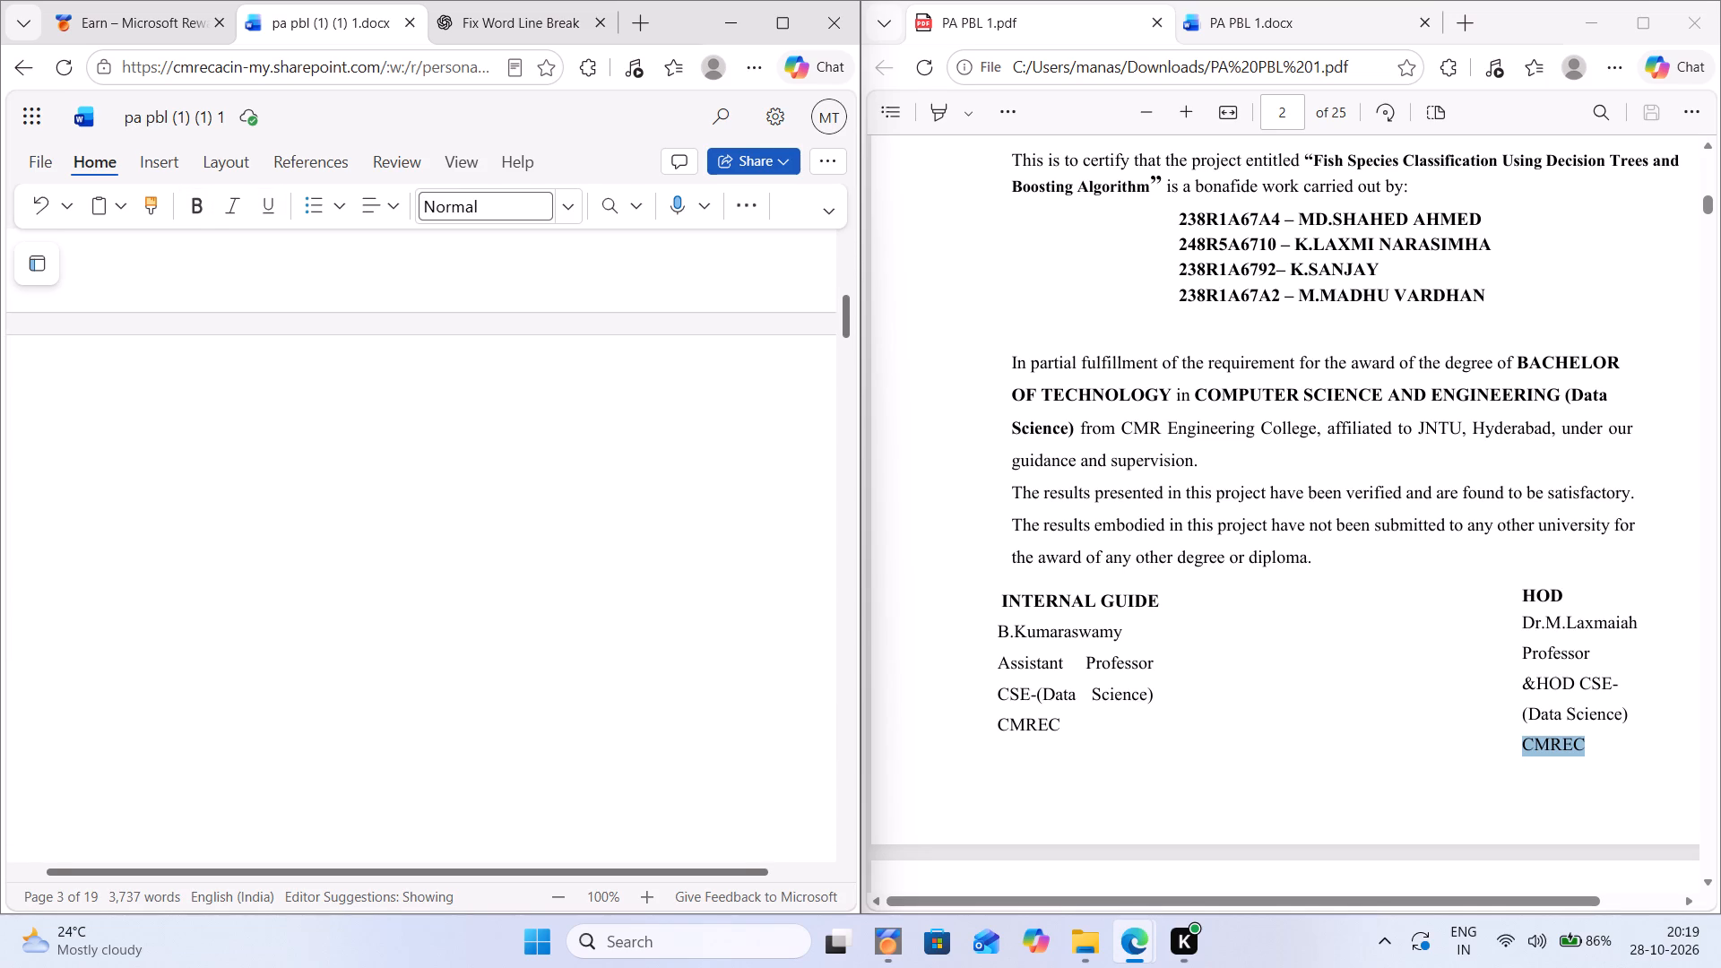
scroll(264, 579, down, 5)
scroll(357, 656, down, 5)
click(399, 322)
scroll(374, 344, up, 3)
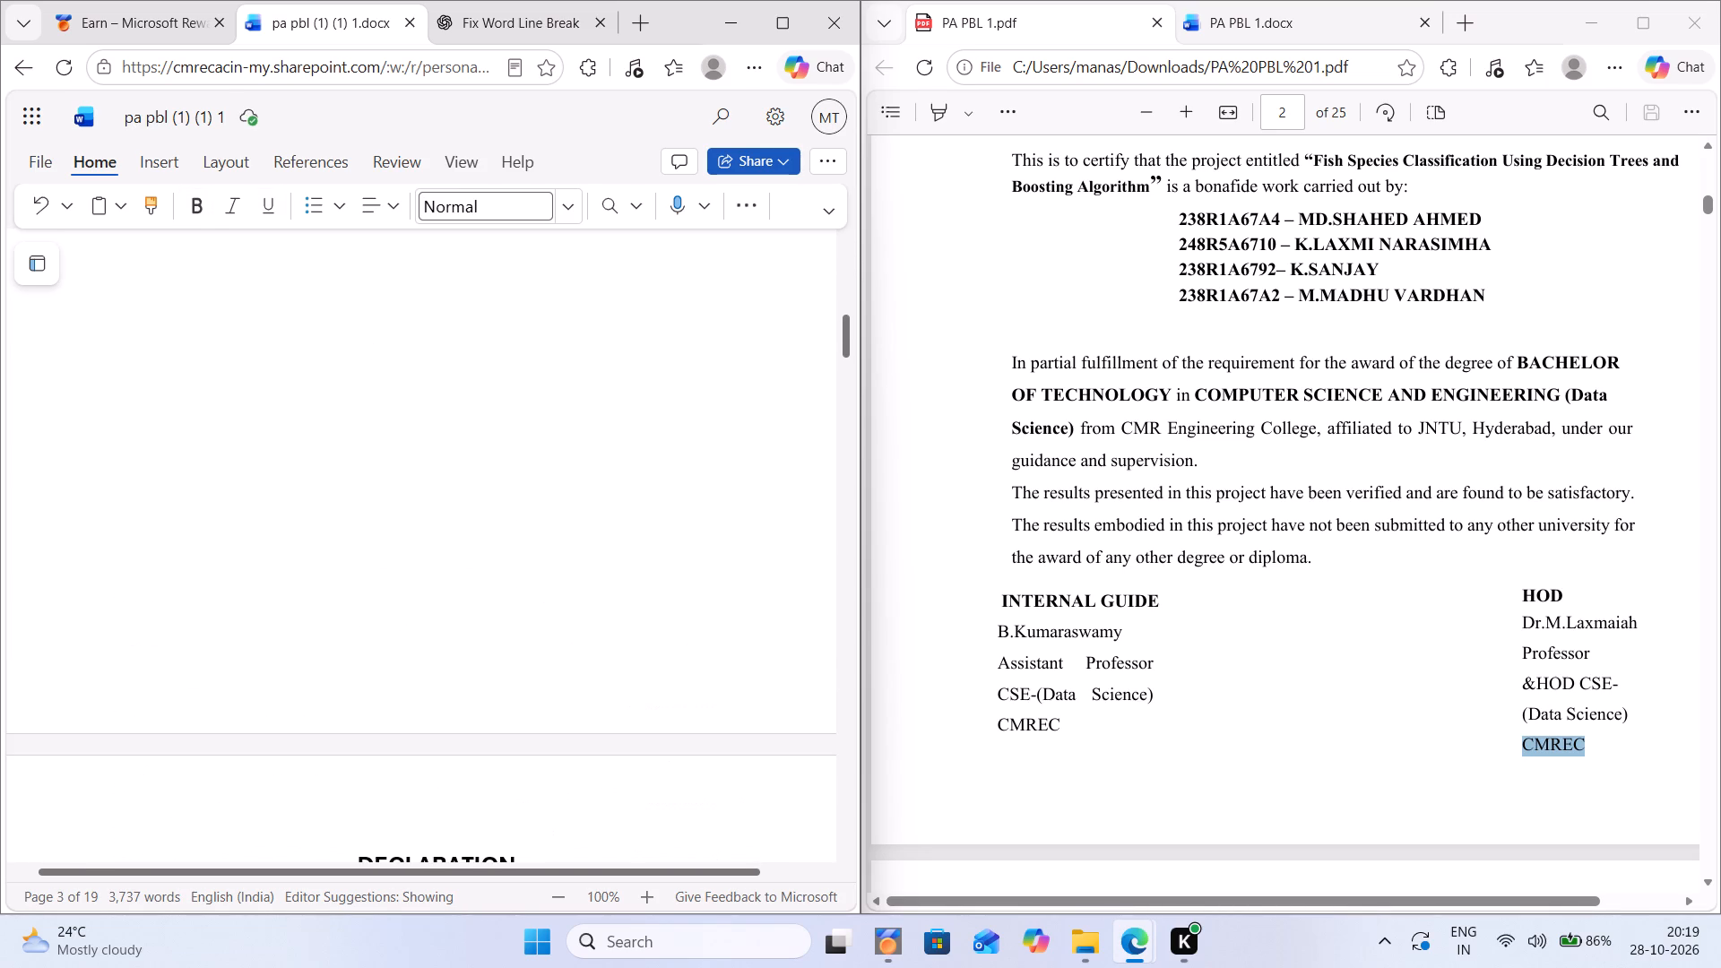
click(313, 577)
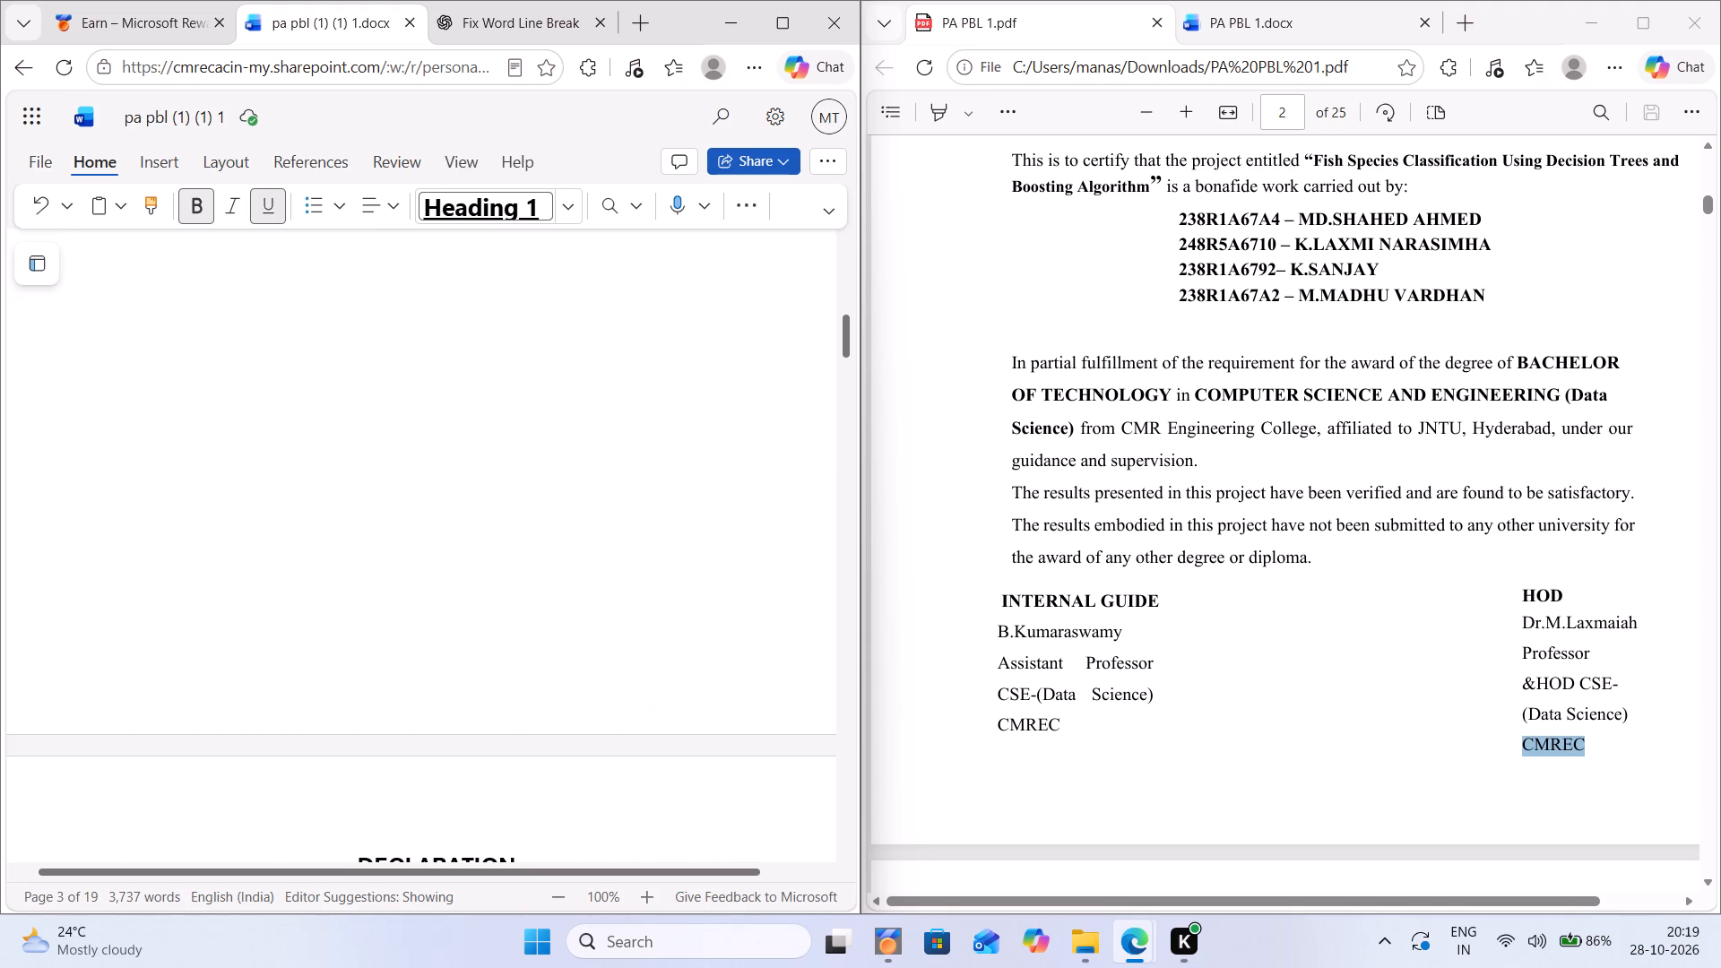
key(BackSpace)
key(BackSpace)
scroll(350, 524, up, 8)
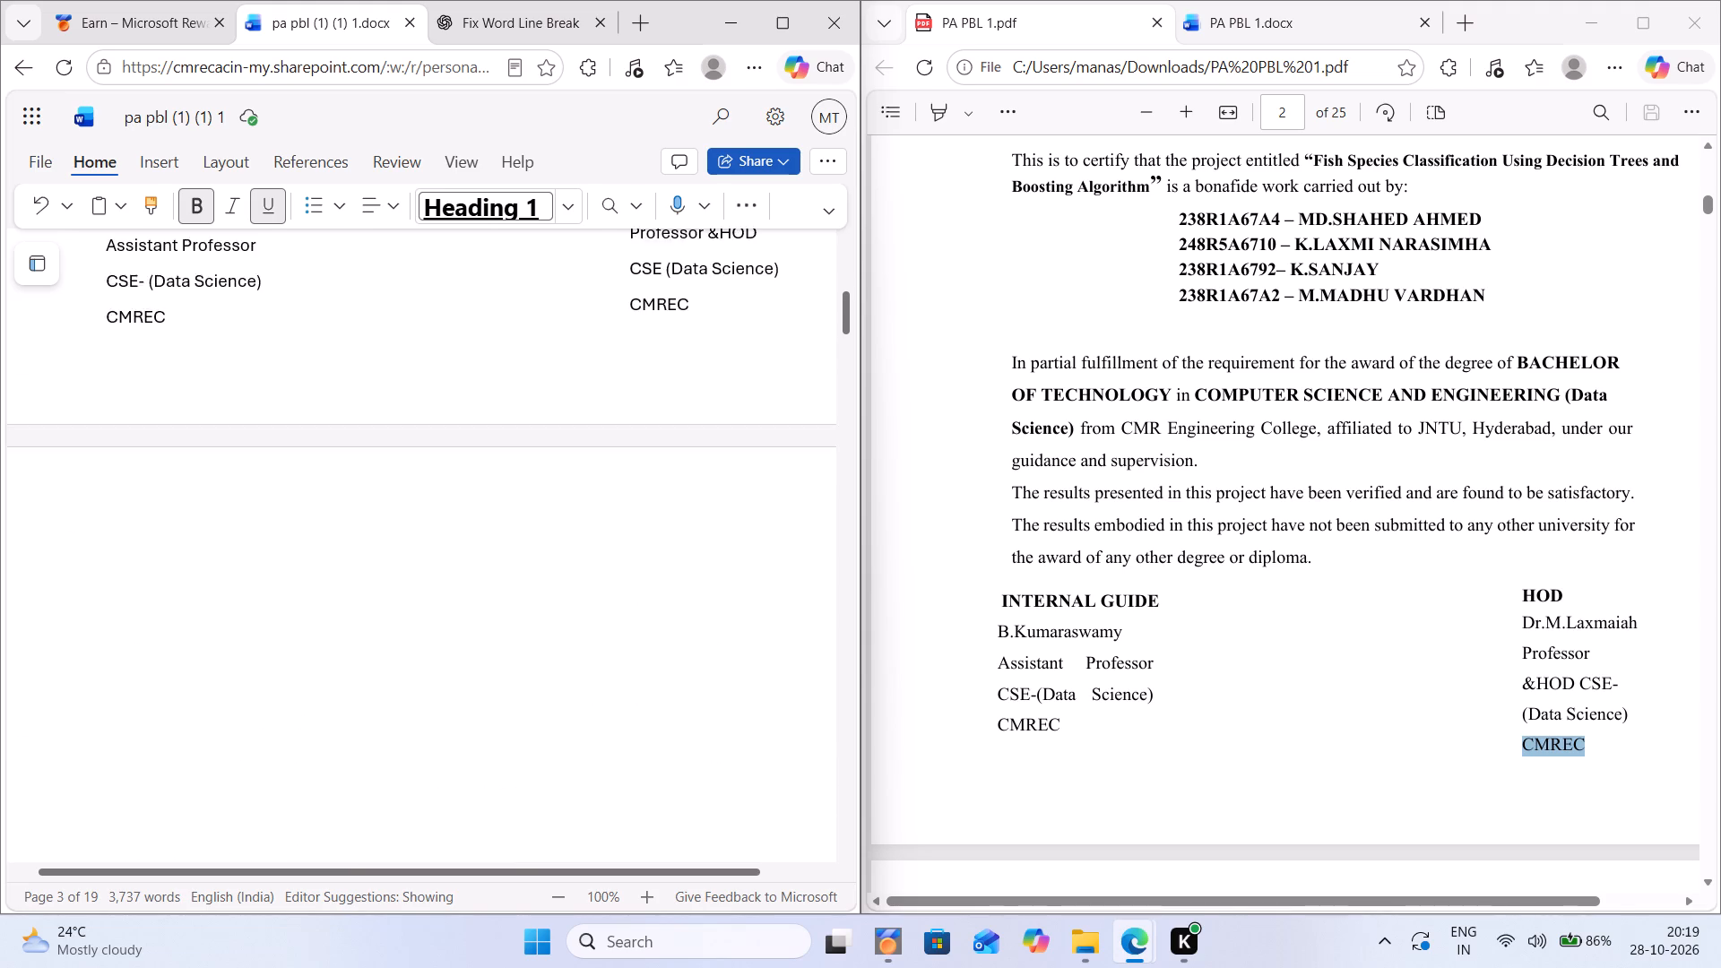
scroll(350, 524, up, 2)
scroll(482, 592, down, 2)
click(399, 578)
key(BackSpace)
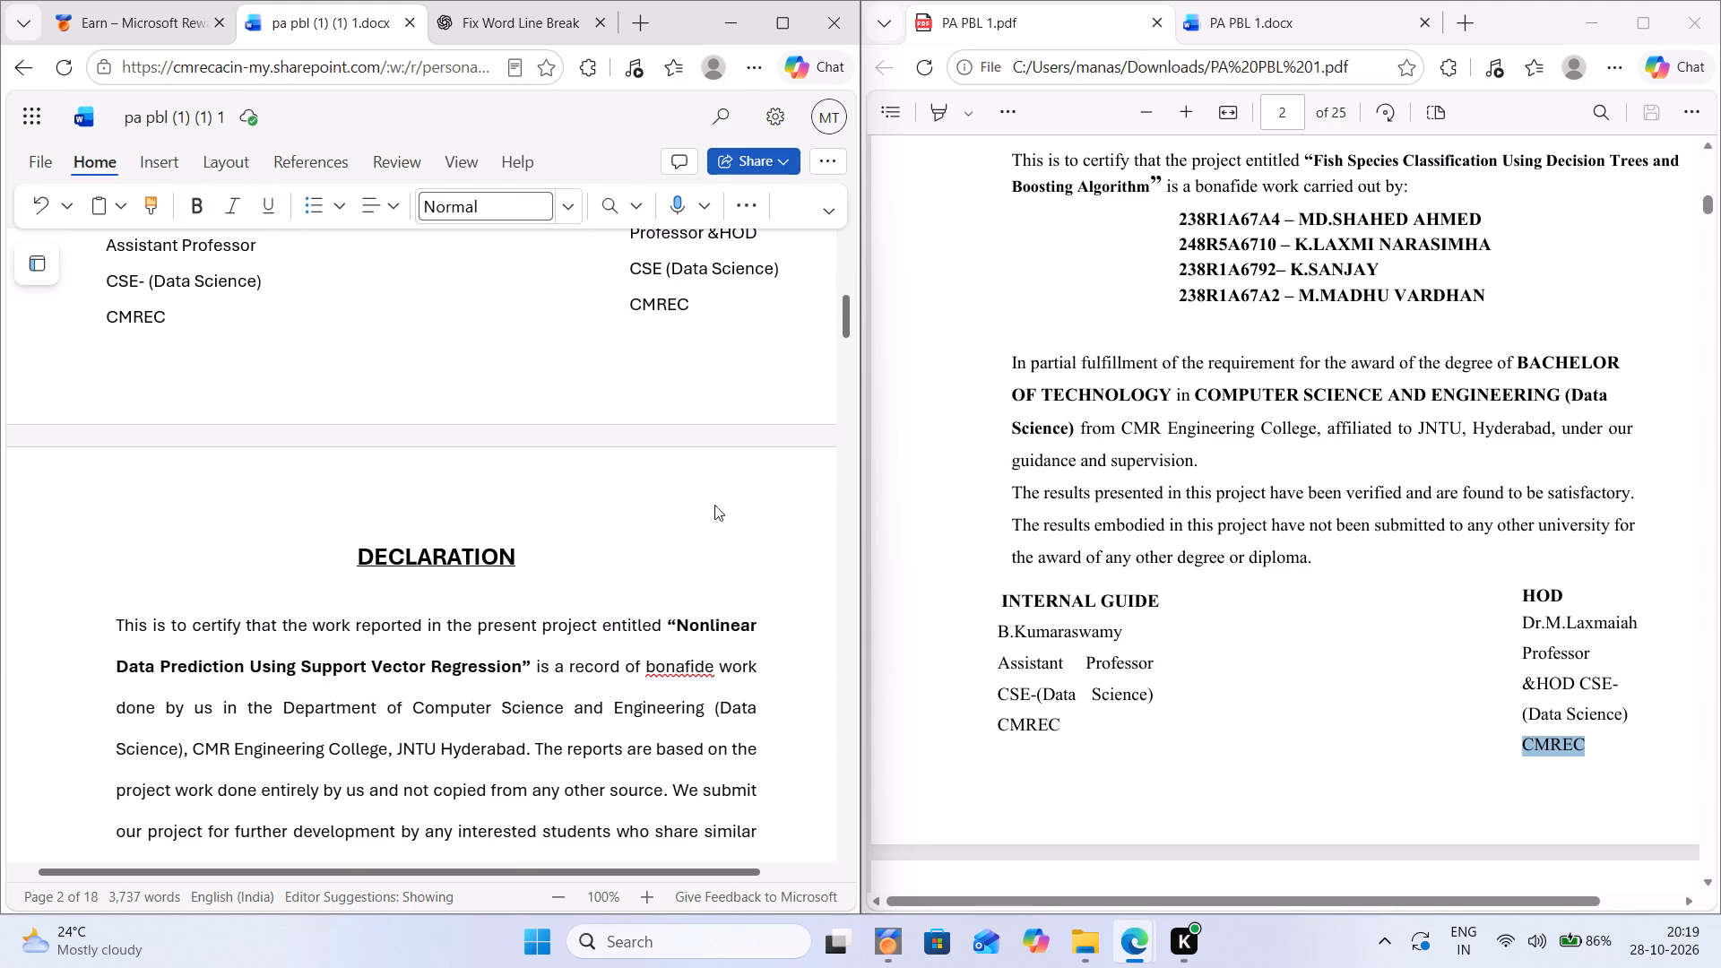
Compare the Declaration page's text and student list with the Declaration page in the reference PDF.
scroll(1276, 518, down, 4)
scroll(1423, 511, up, 1)
scroll(1298, 431, up, 3)
scroll(1340, 583, down, 6)
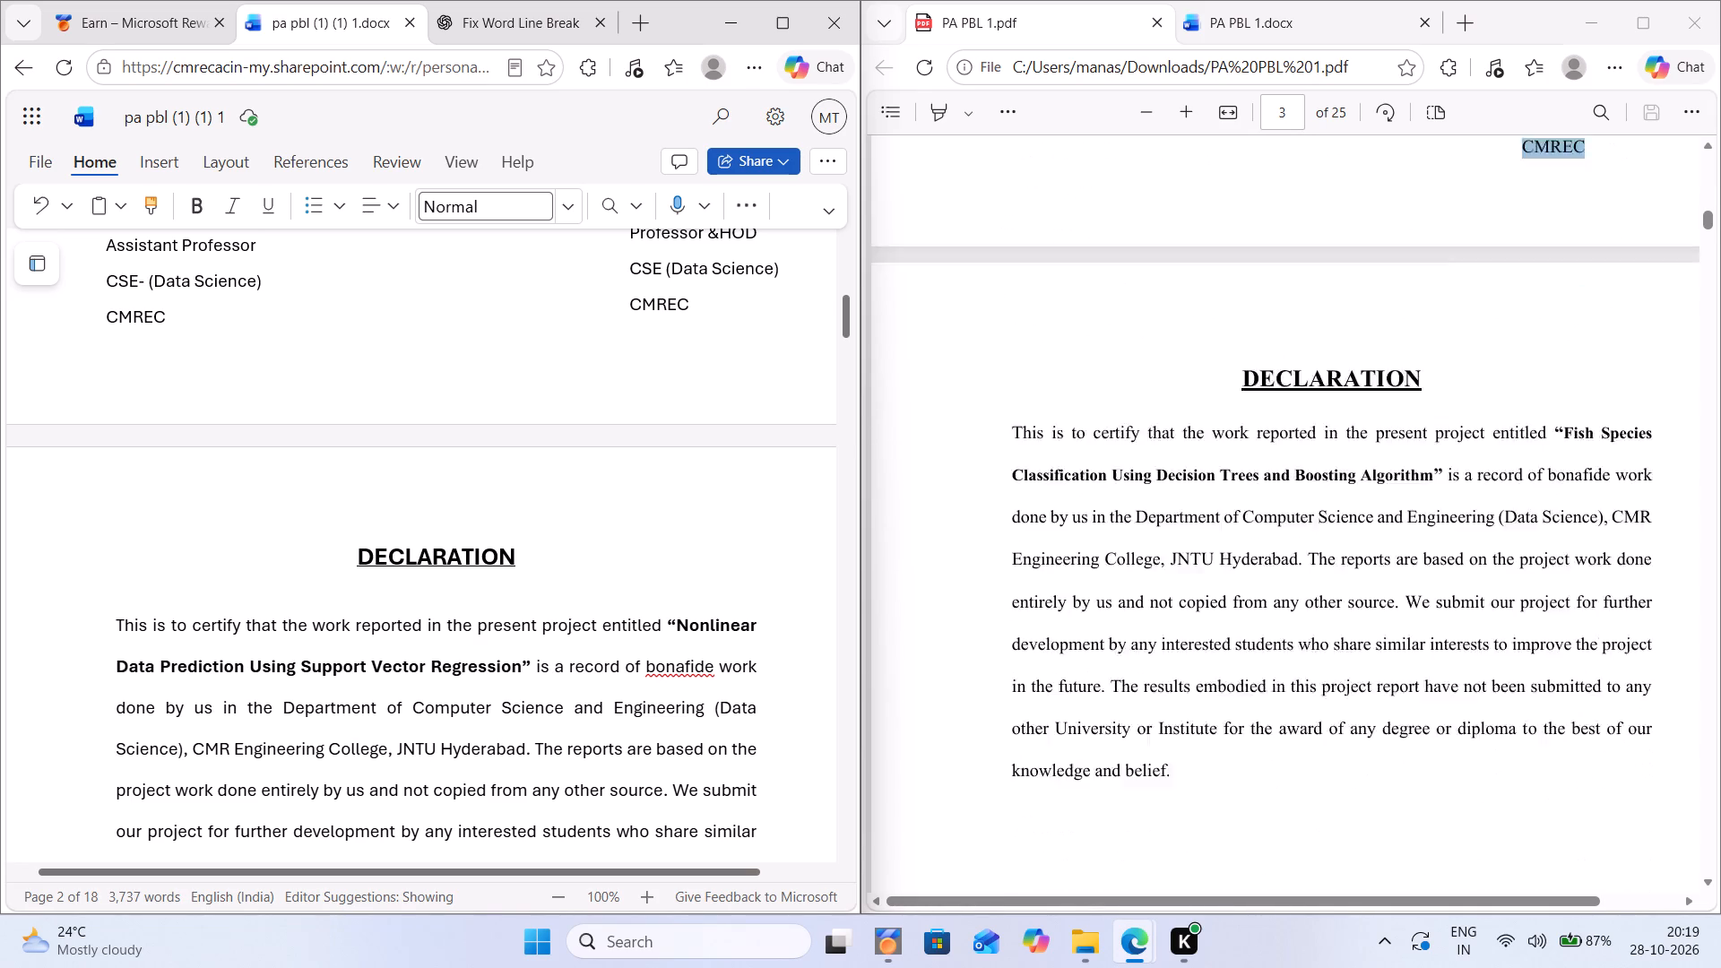
click(581, 519)
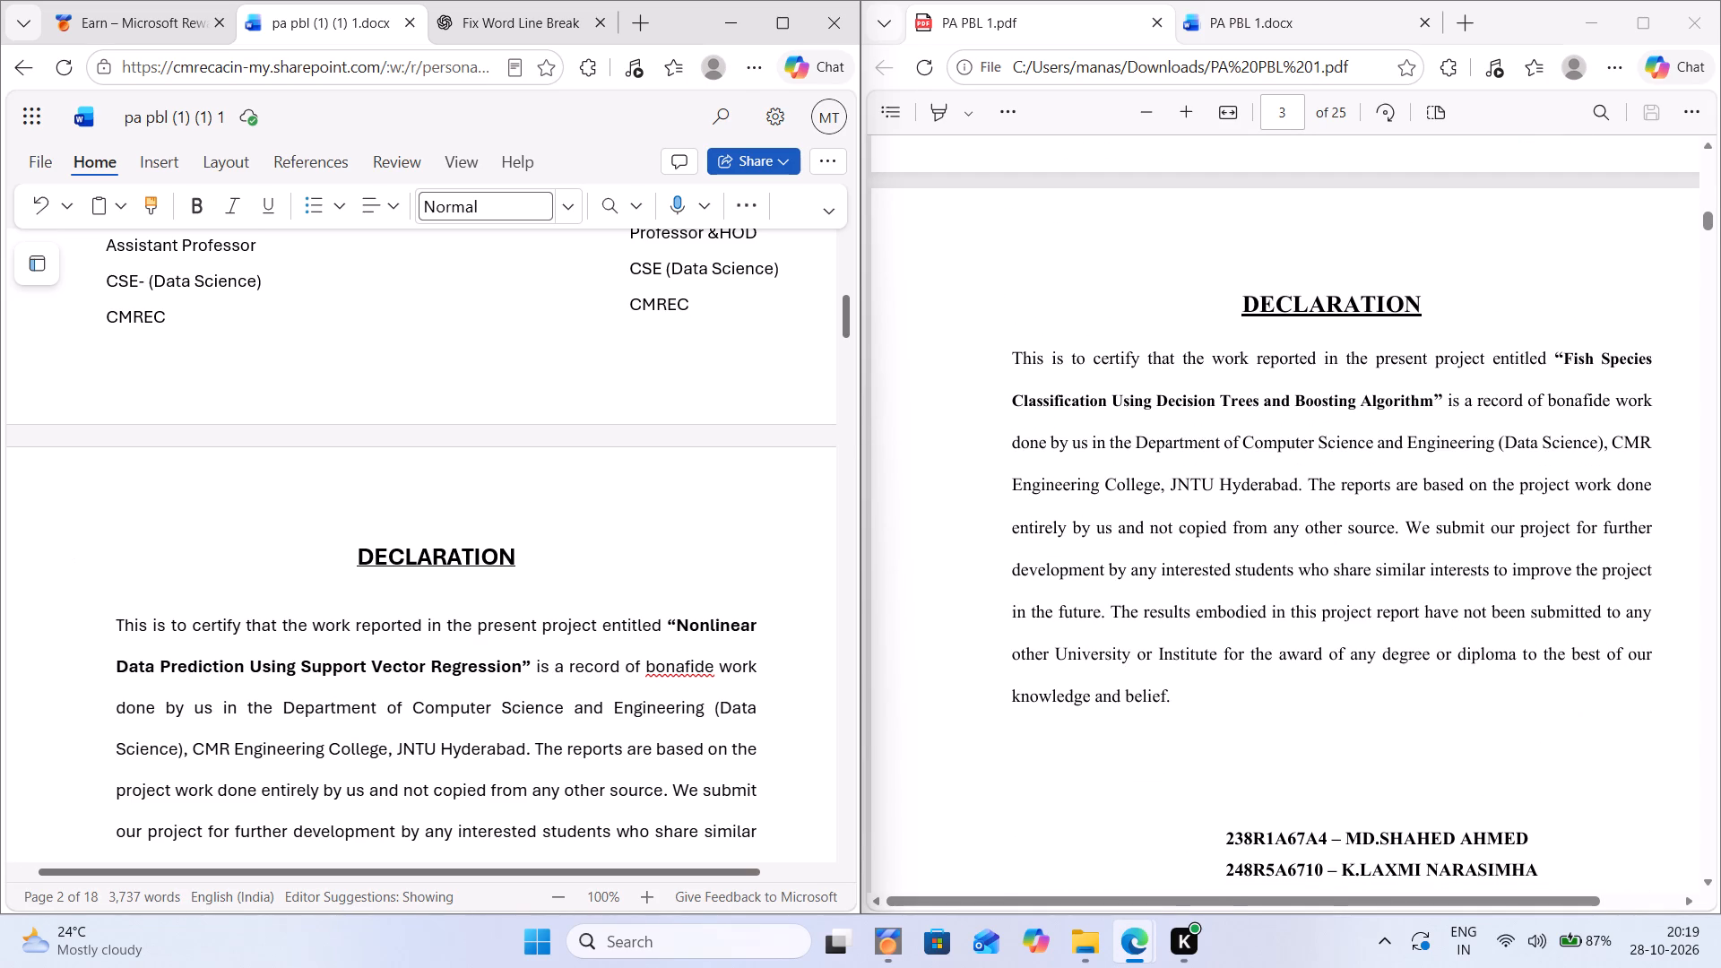
click(618, 630)
scroll(1325, 460, down, 1)
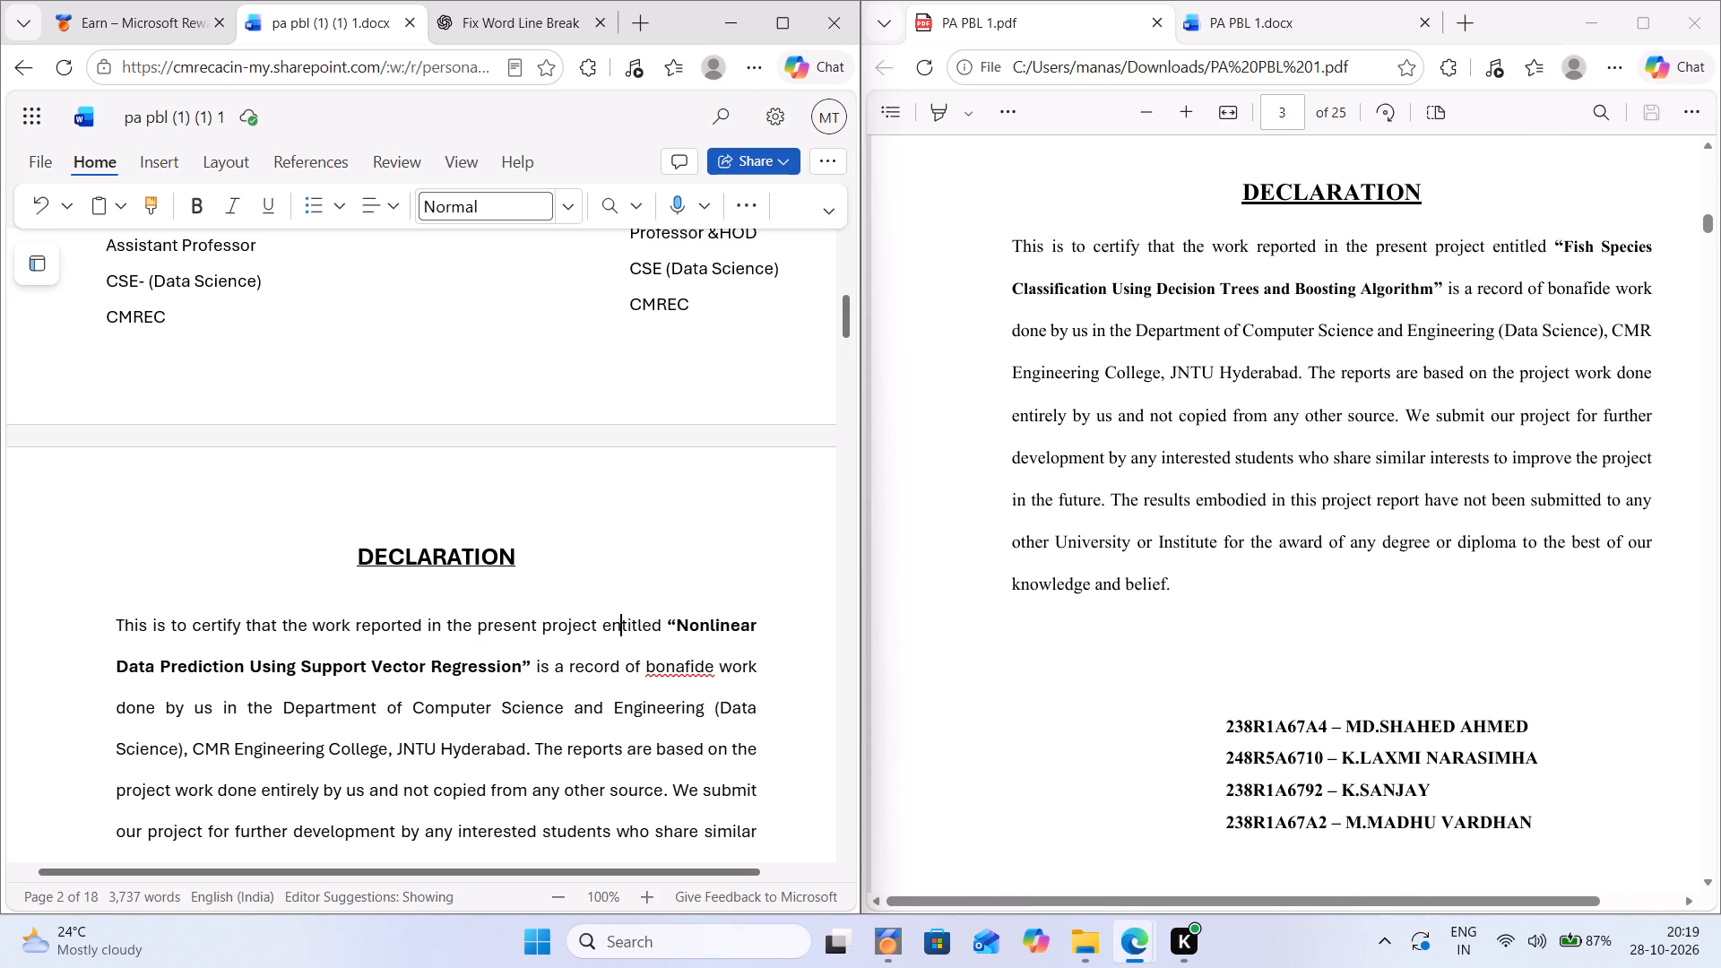
scroll(582, 644, down, 5)
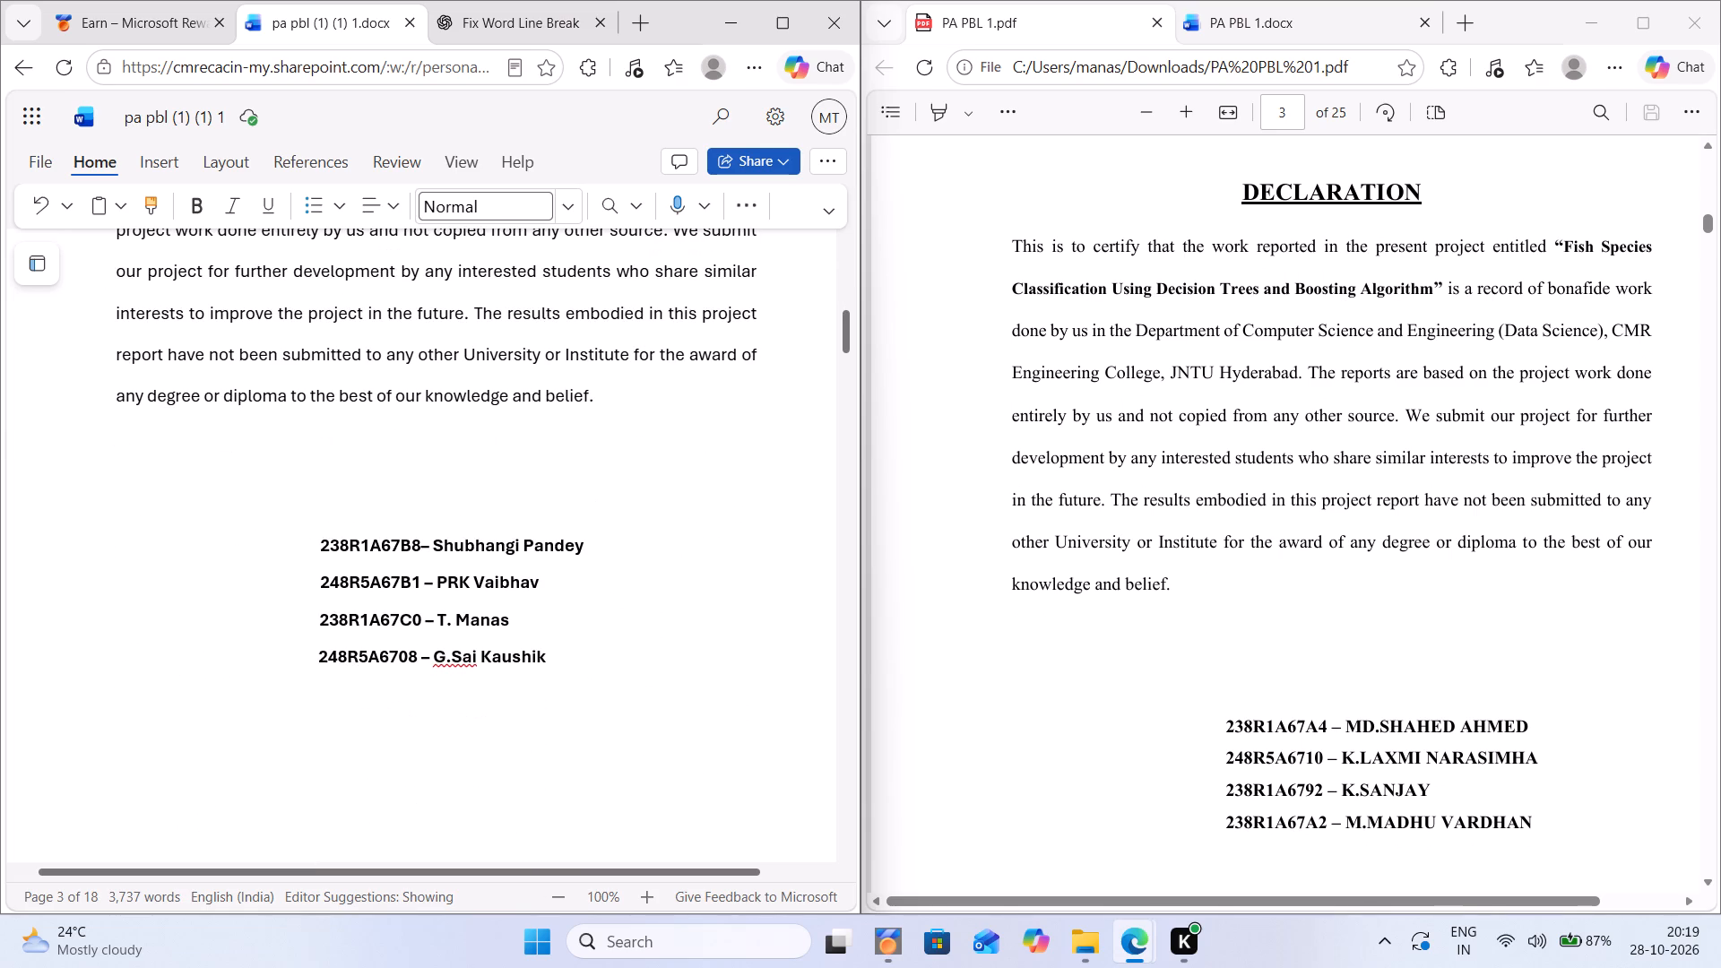
scroll(532, 536, down, 3)
scroll(1385, 613, down, 2)
scroll(1085, 554, down, 3)
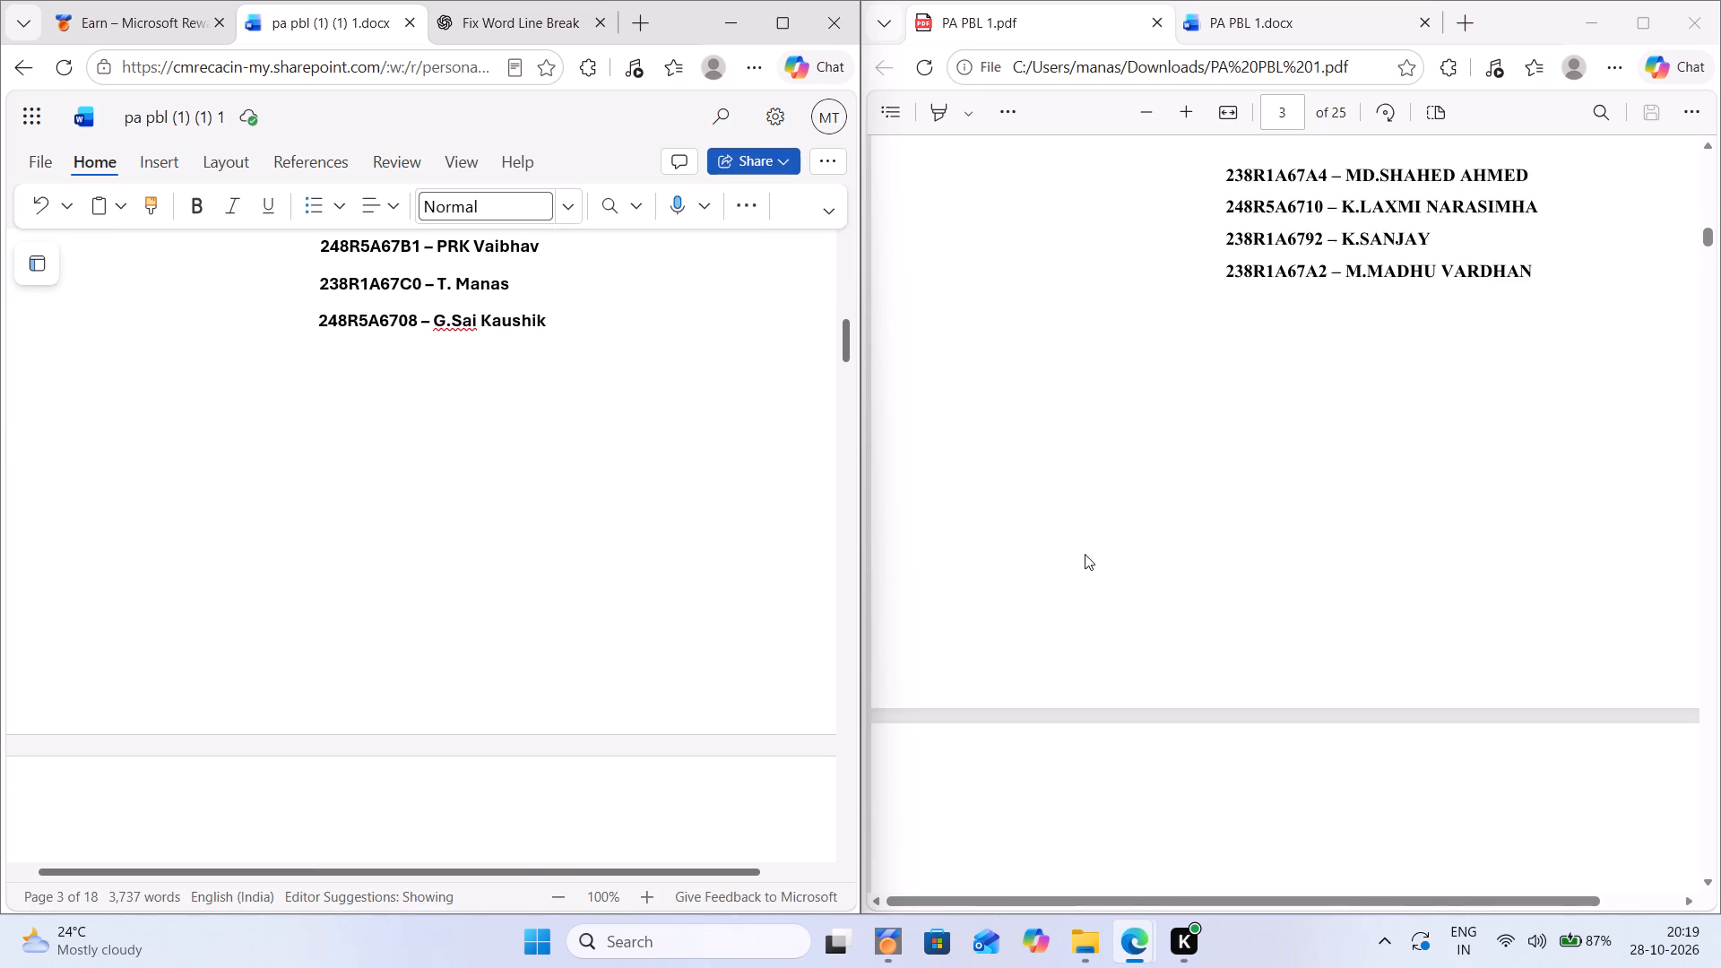
Insert spaces after "Mr." and after the initial in the Principal's name in the first Acknowledgment paragraph.
scroll(999, 592, down, 5)
scroll(488, 630, down, 3)
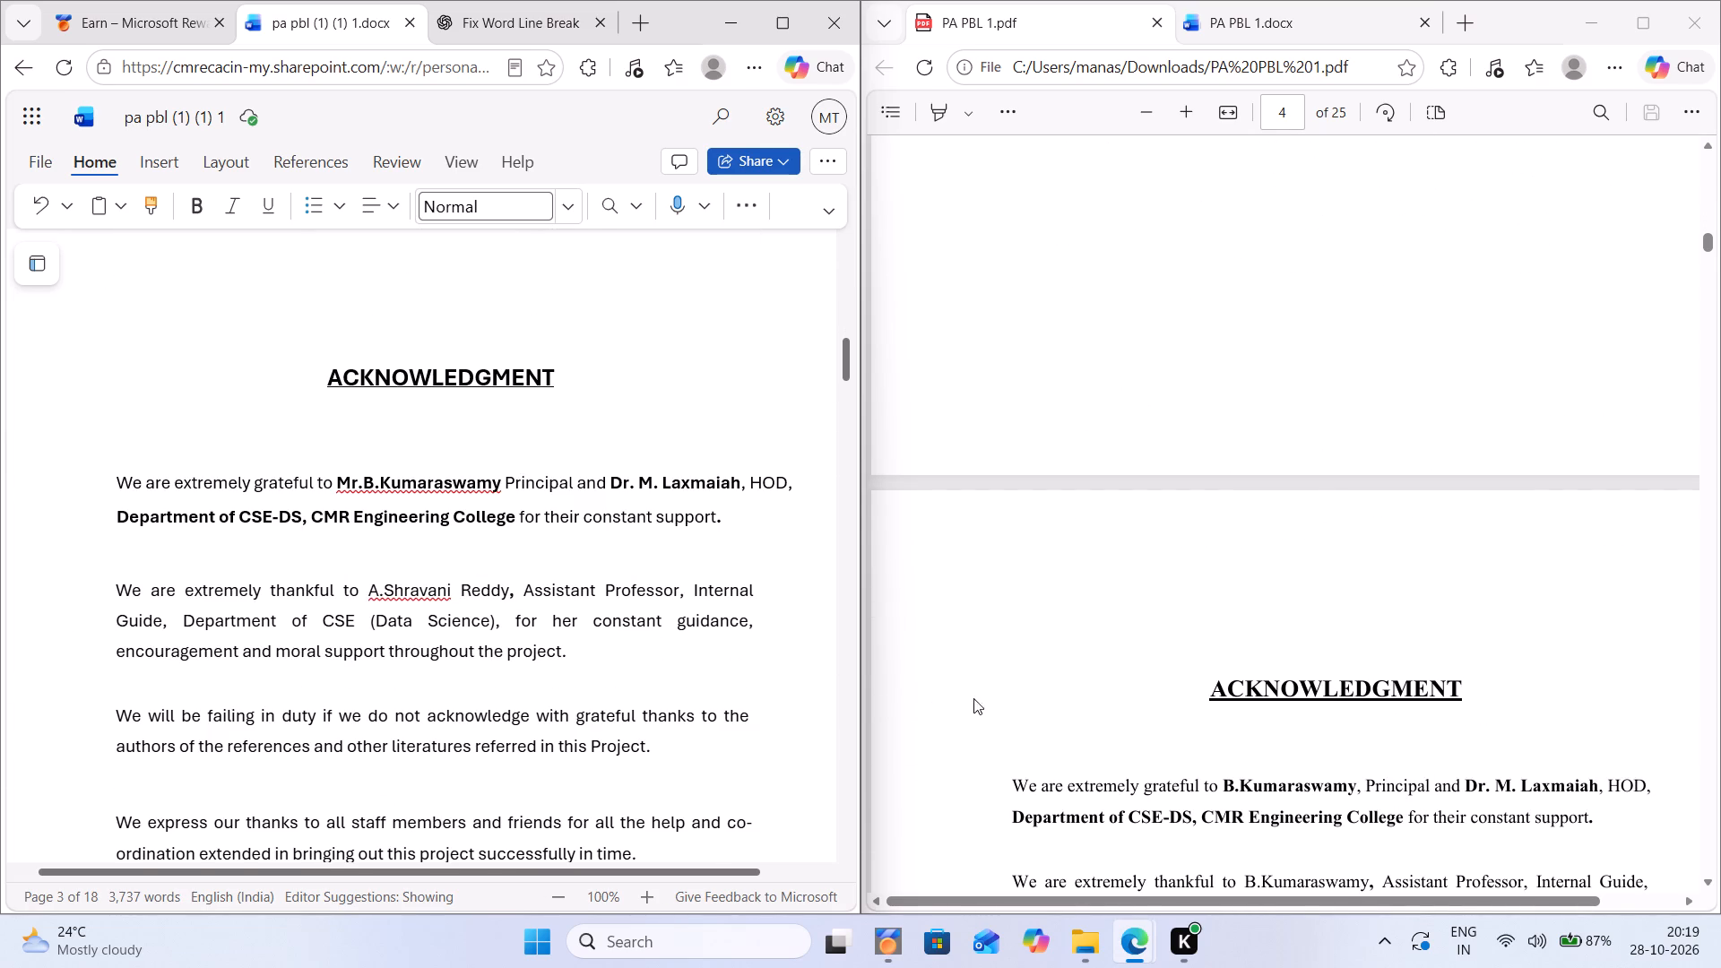
click(365, 488)
key(space)
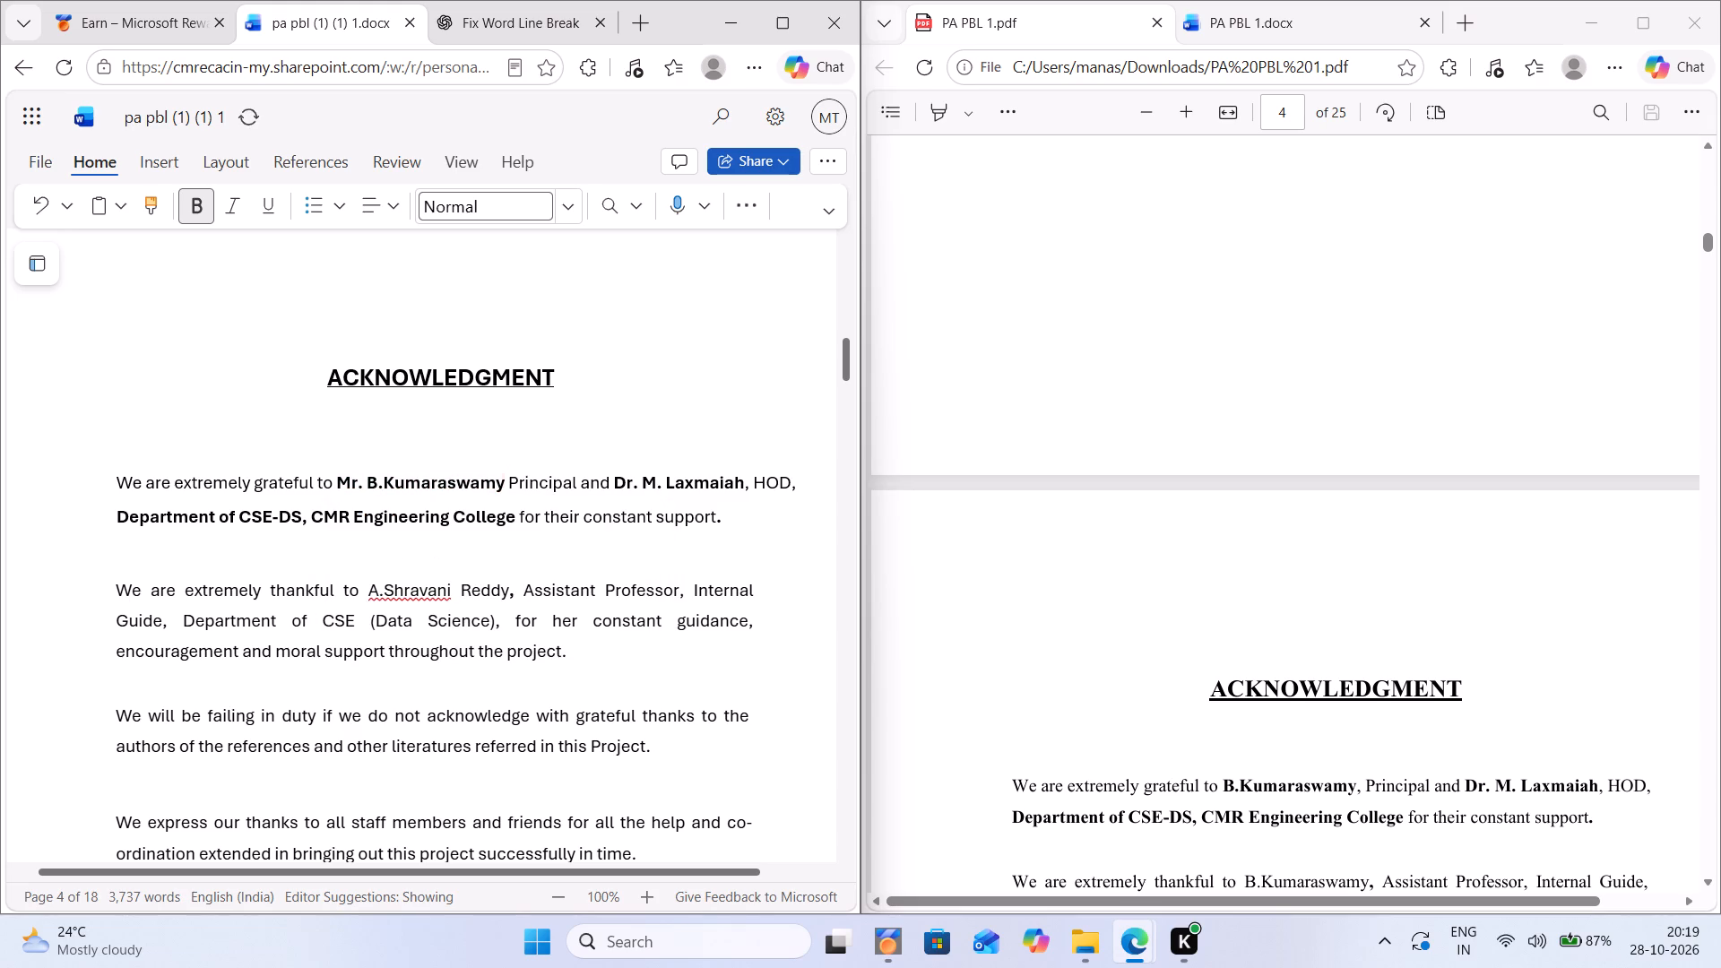
key(Right)
key(Right)
key(space)
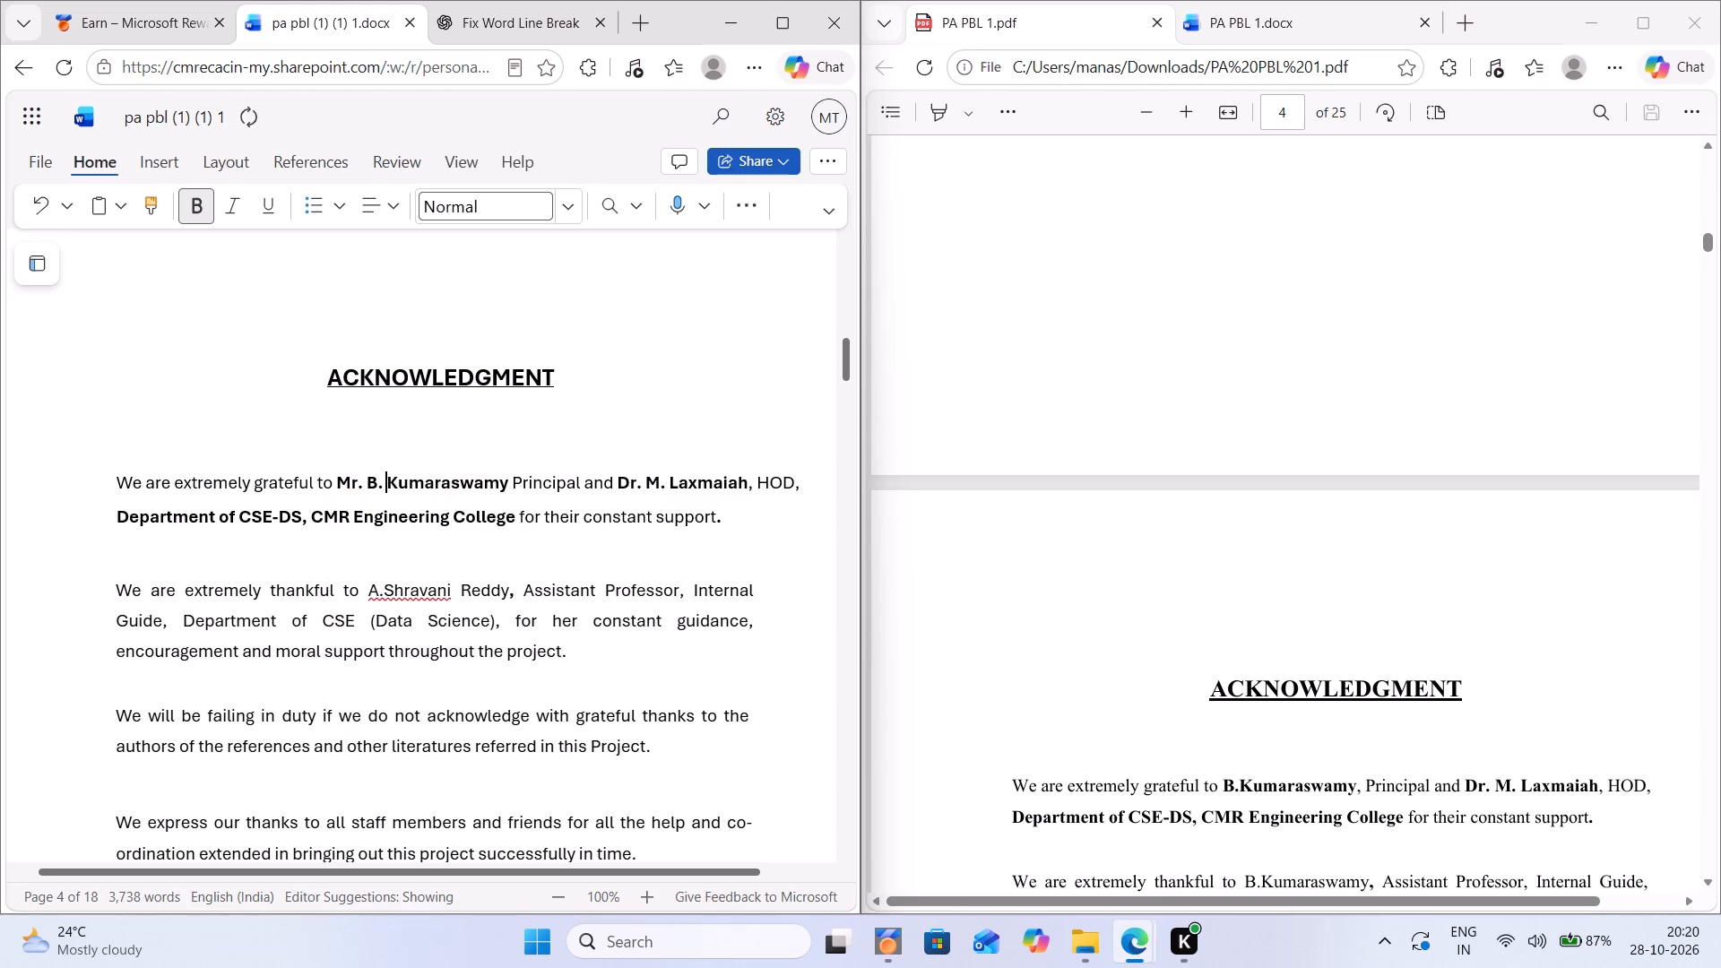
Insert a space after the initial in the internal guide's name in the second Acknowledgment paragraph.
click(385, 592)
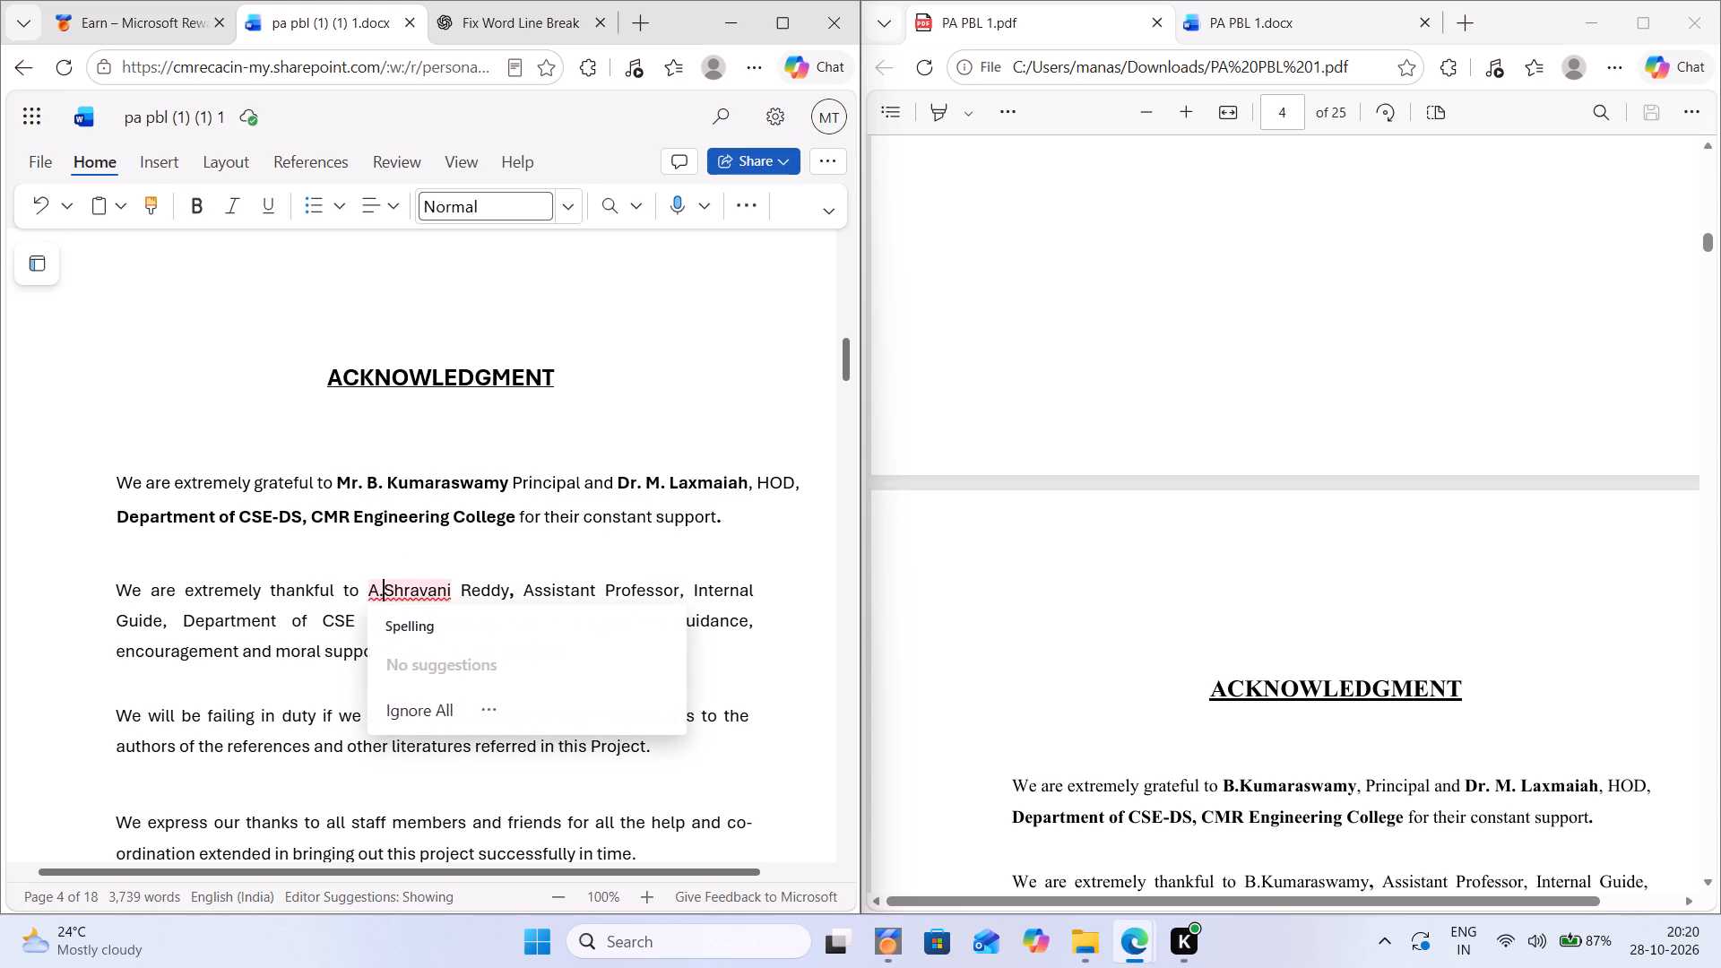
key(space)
Replace the internal guide's name in the second Acknowledgment paragraph with the bold "Mr." name copied from the first paragraph.
scroll(1296, 710, down, 2)
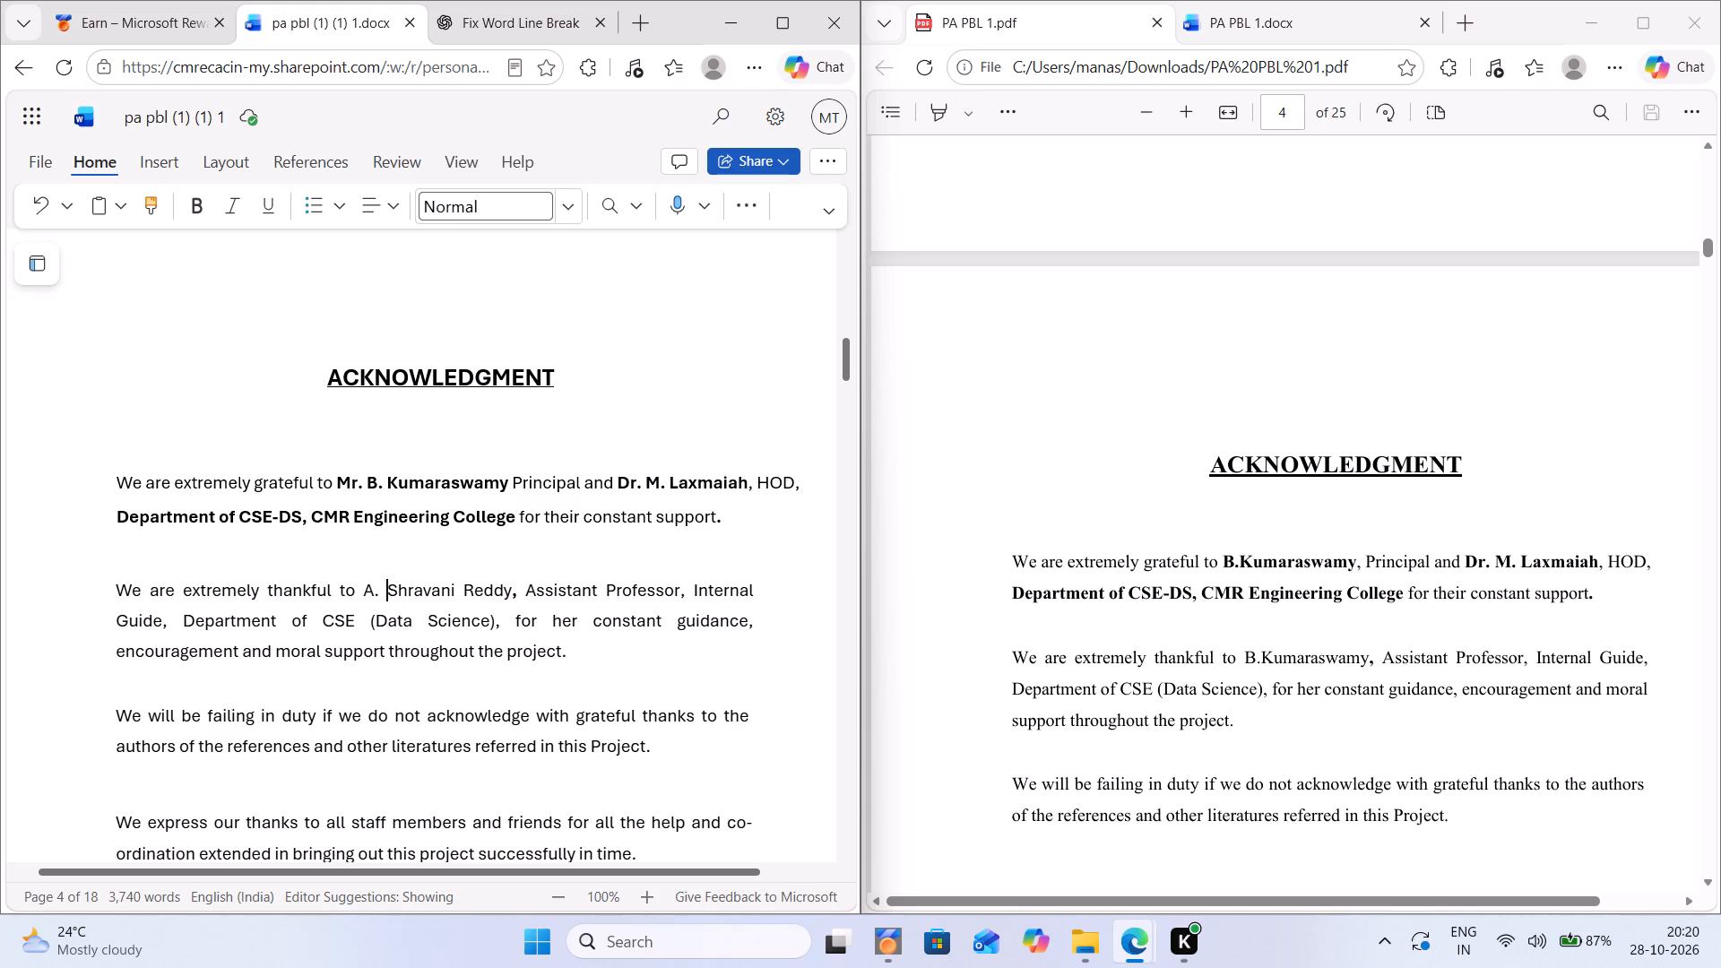
drag(339, 478, 509, 480)
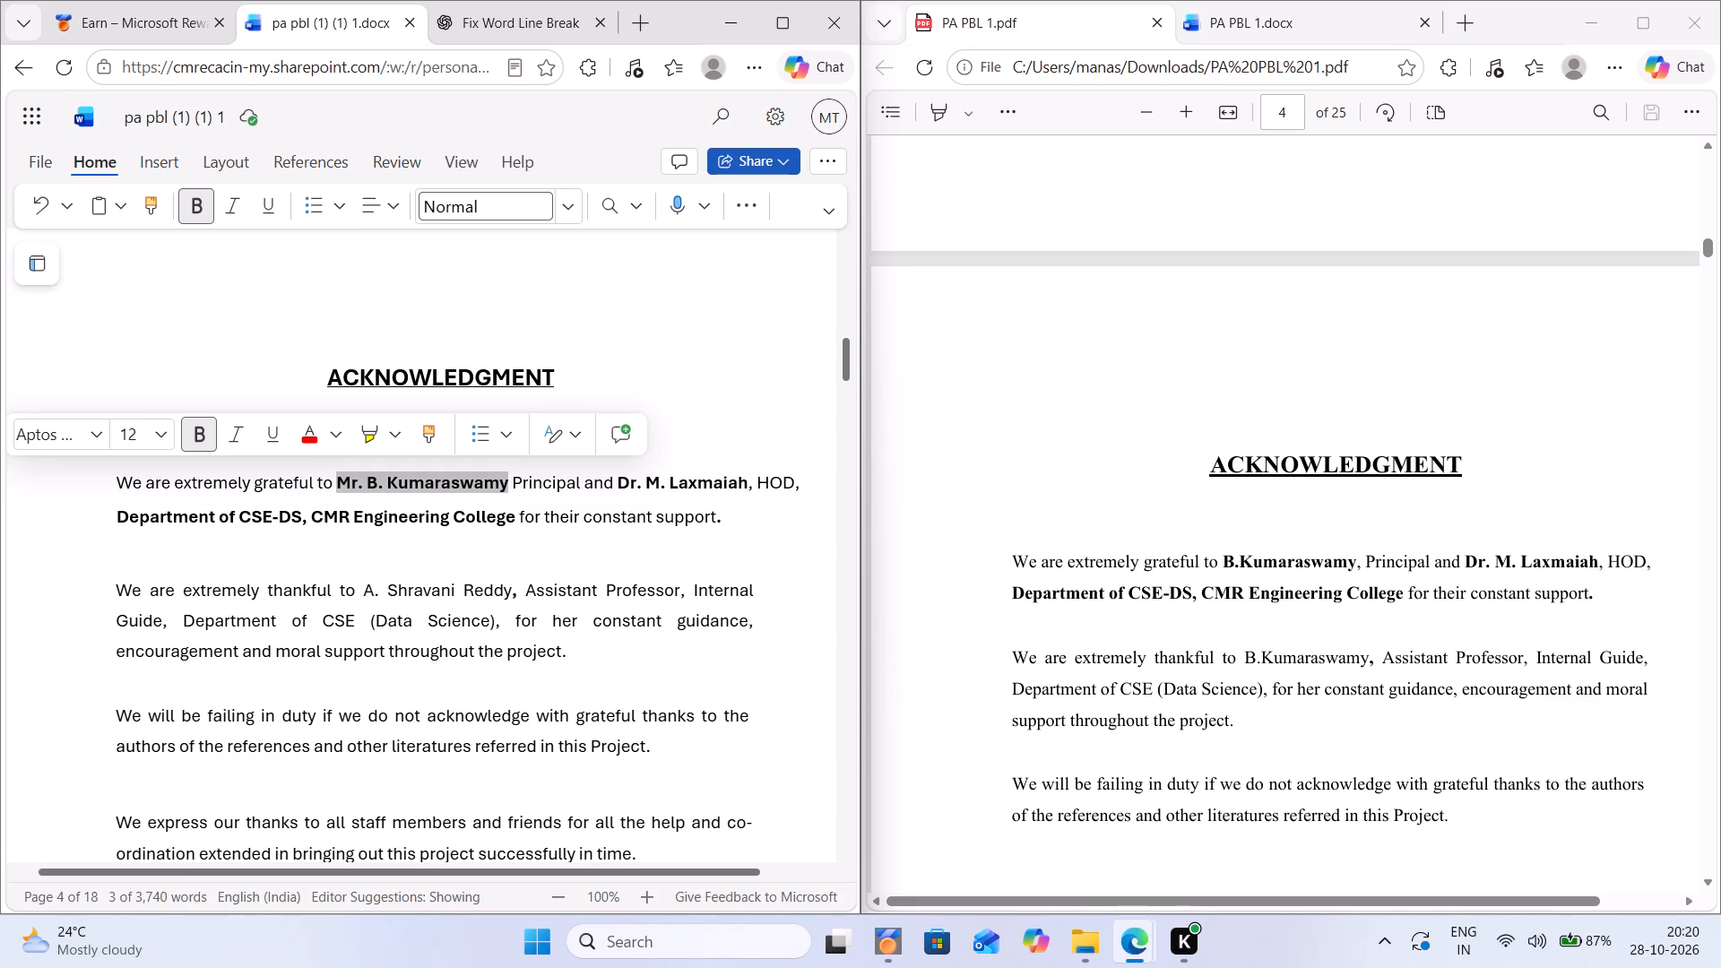
key(ctrl+c)
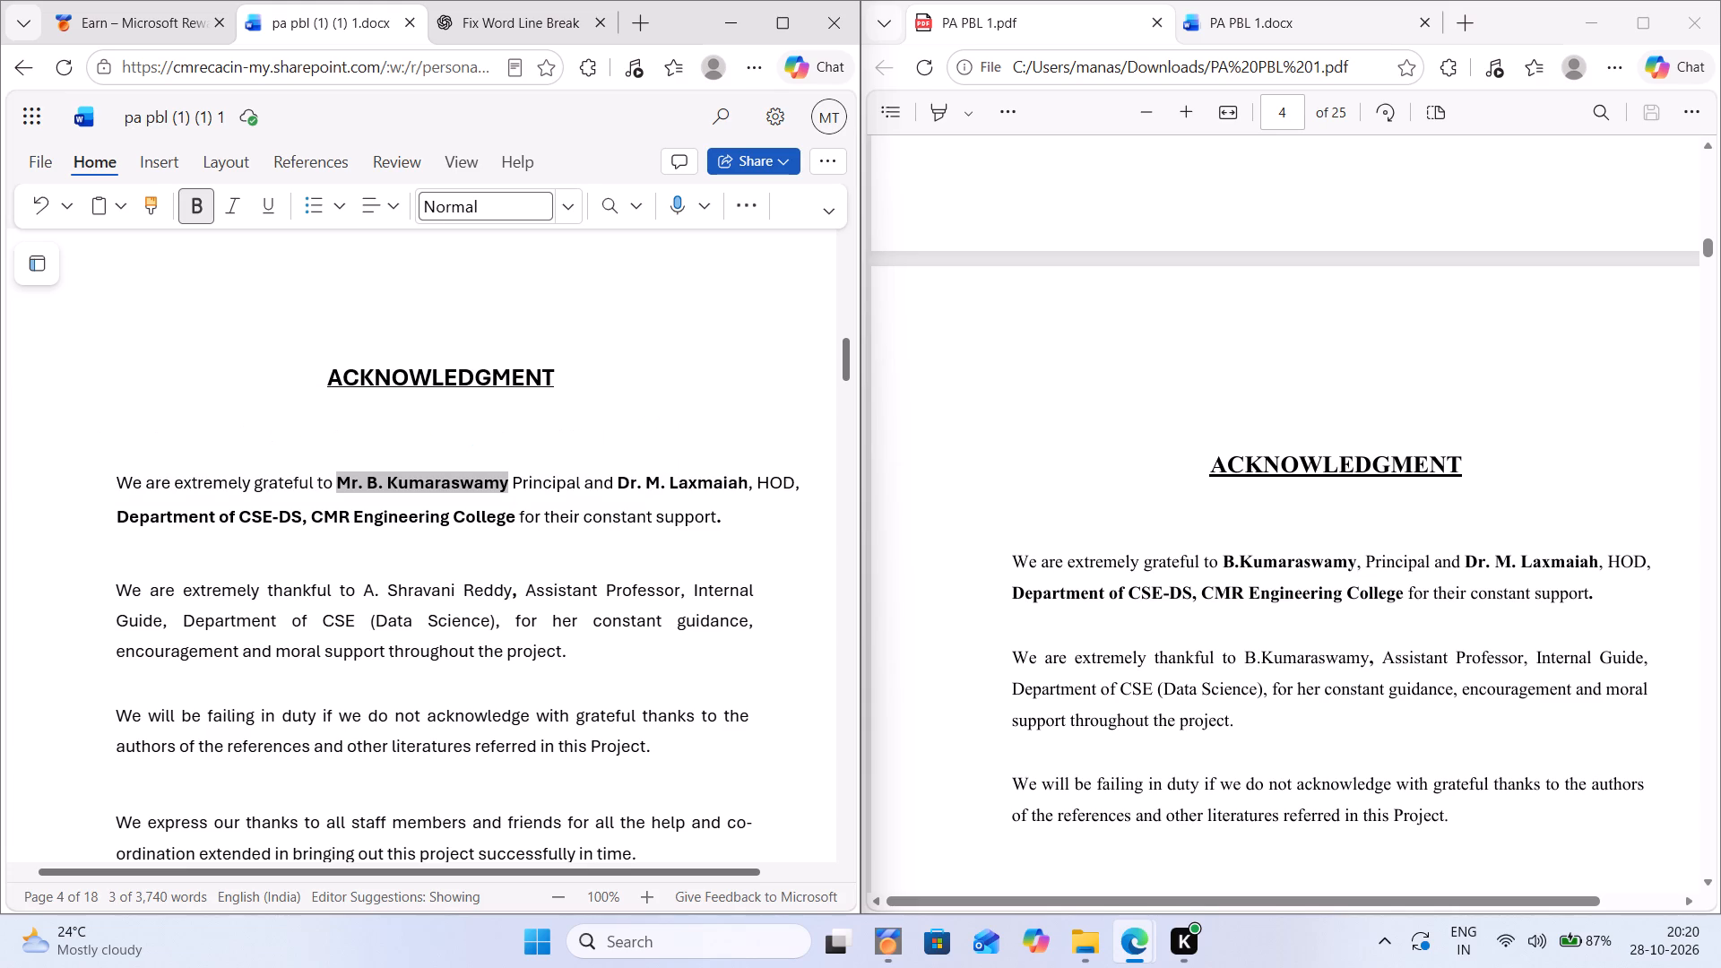
drag(368, 588, 498, 603)
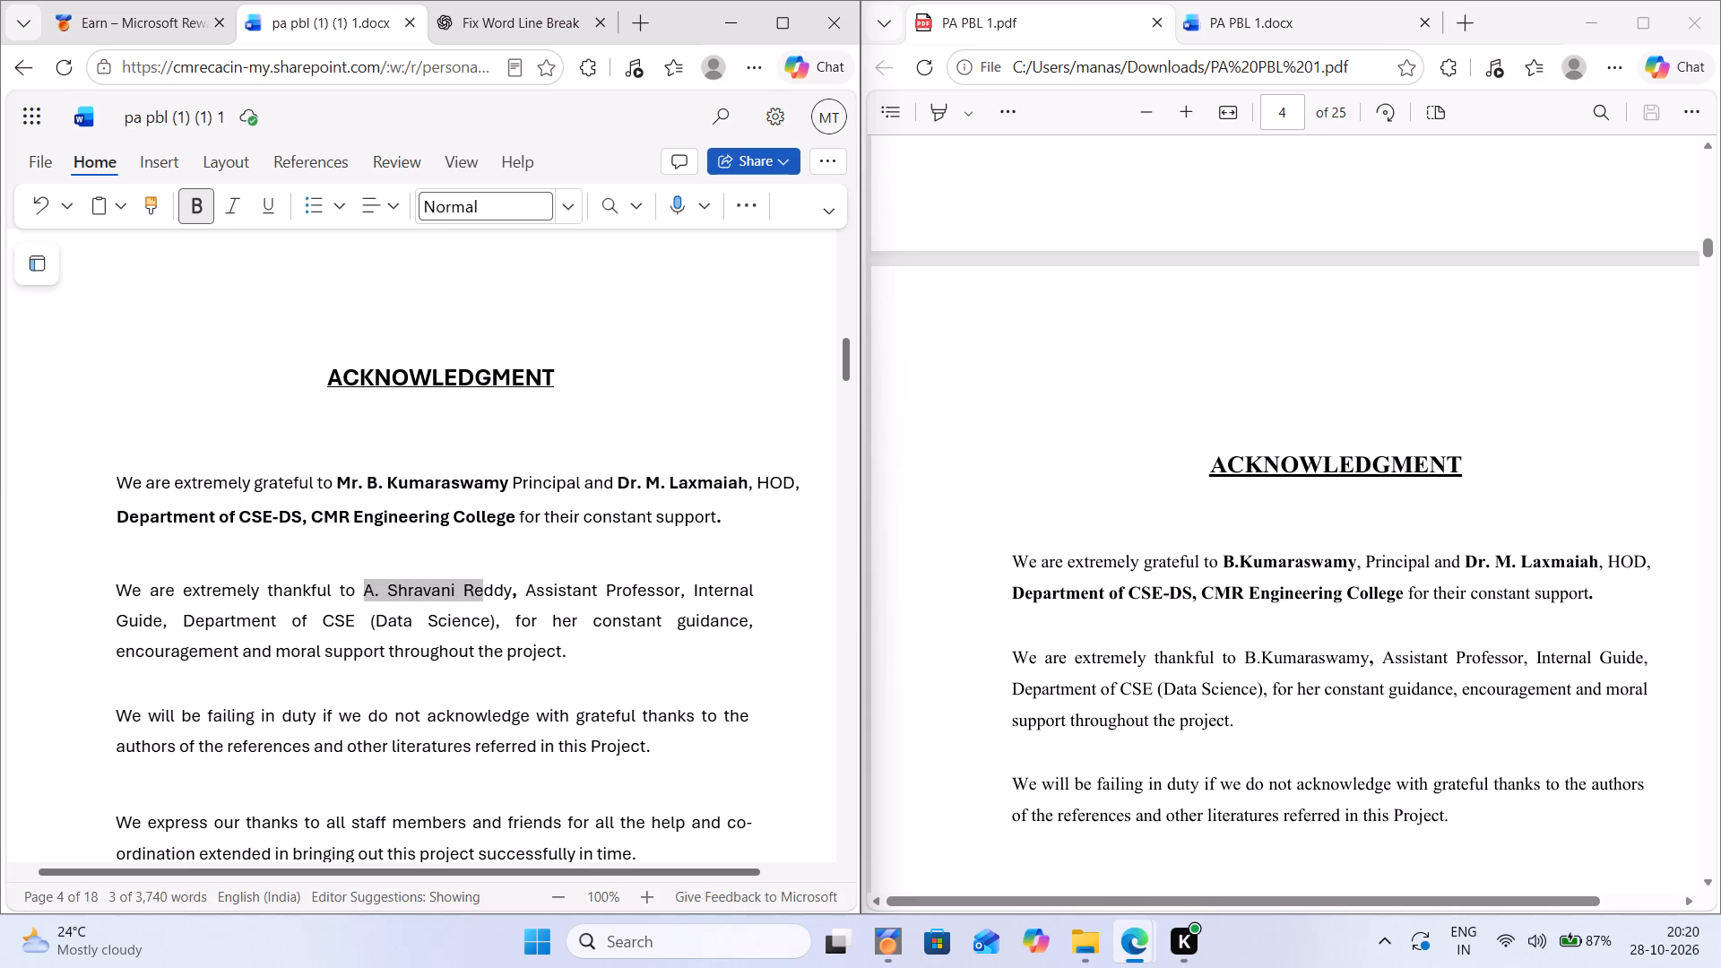
drag(498, 603, 506, 592)
drag(506, 592, 512, 589)
key(ctrl+v)
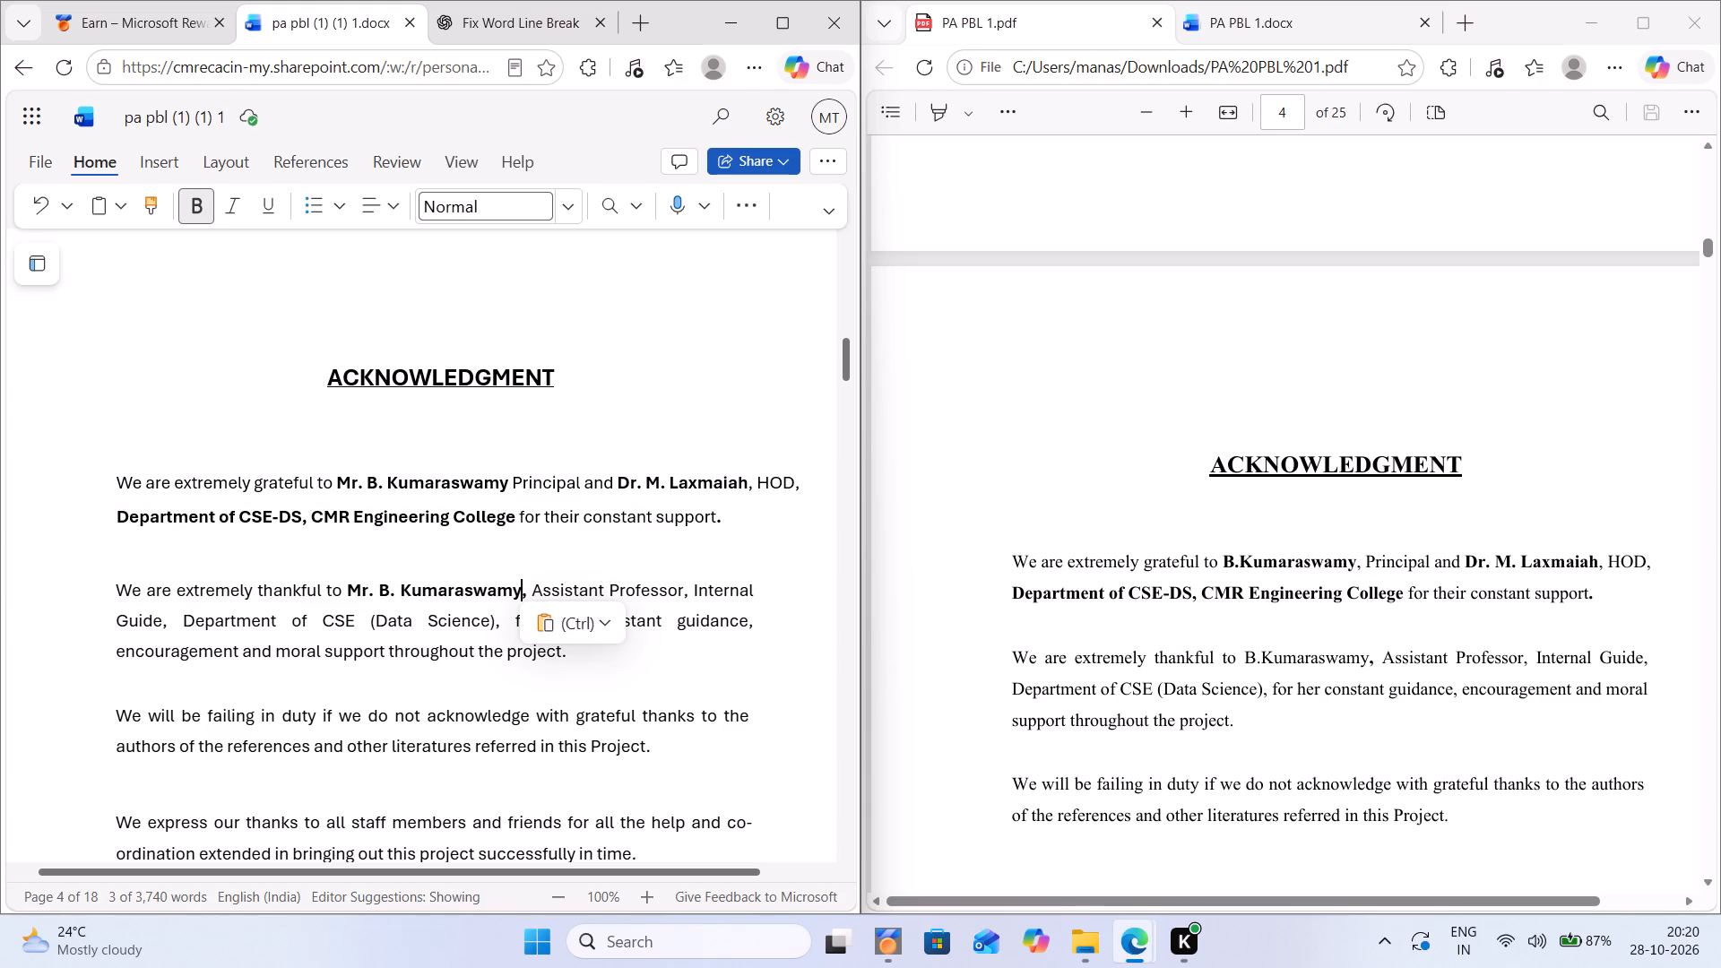
Remove the bold formatting from the internal guide's name in the second Acknowledgment paragraph.
drag(519, 590, 454, 597)
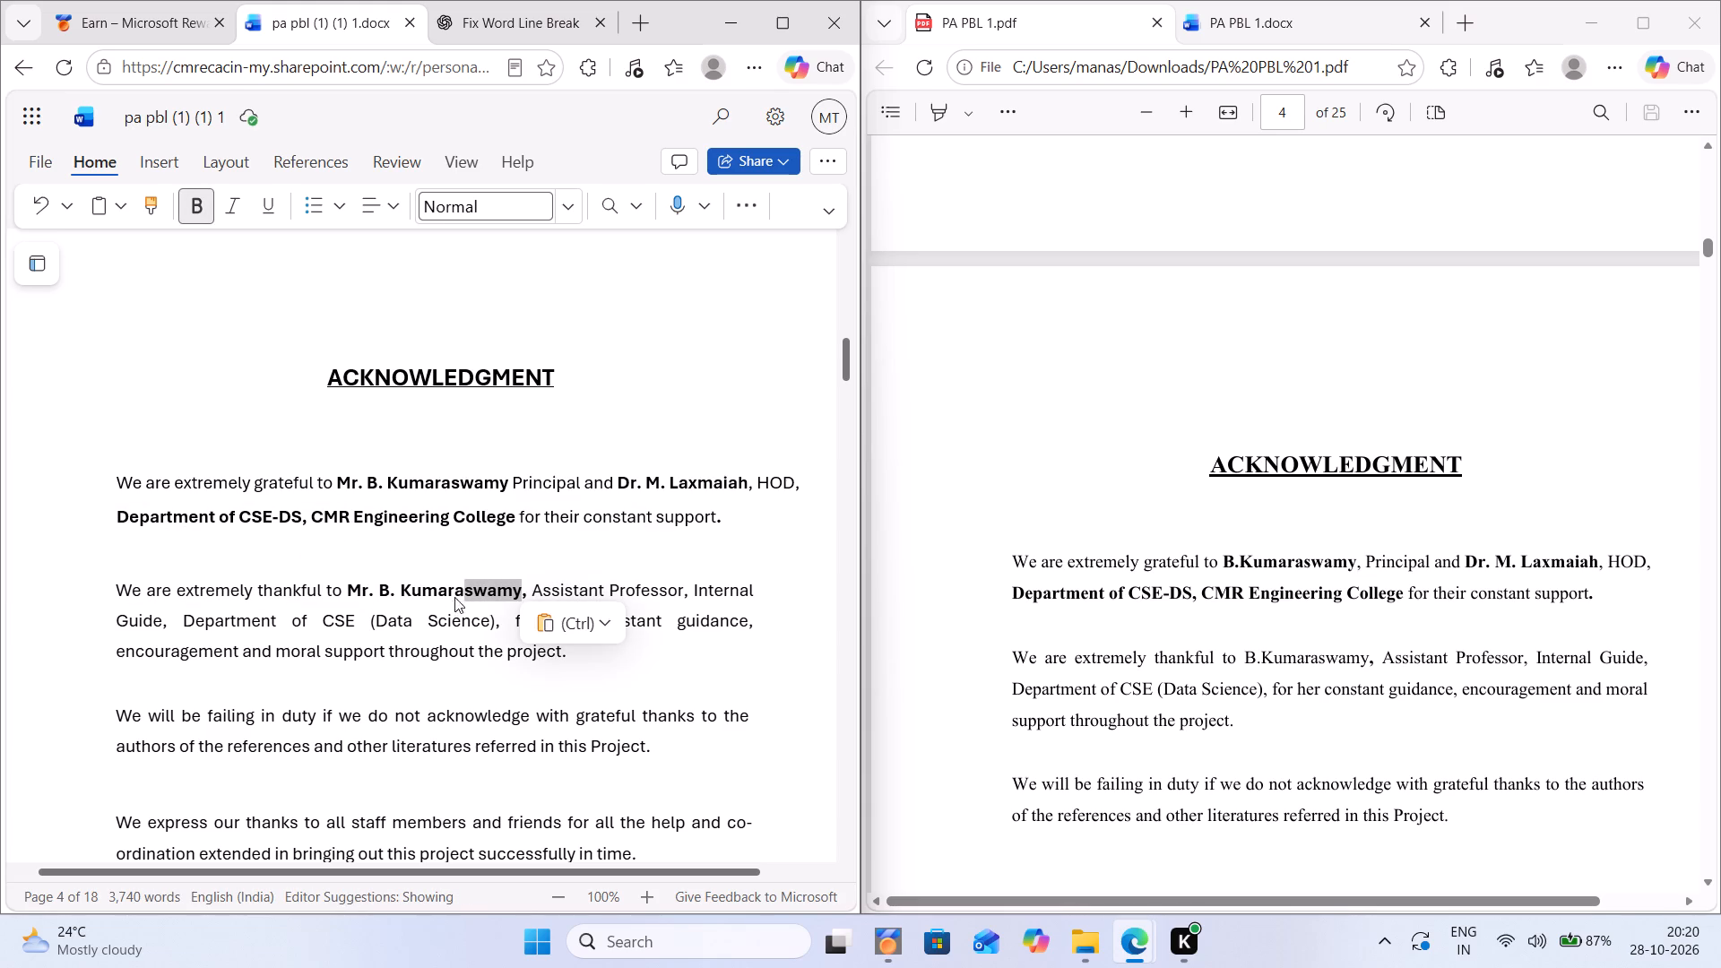
drag(454, 597, 346, 593)
click(413, 540)
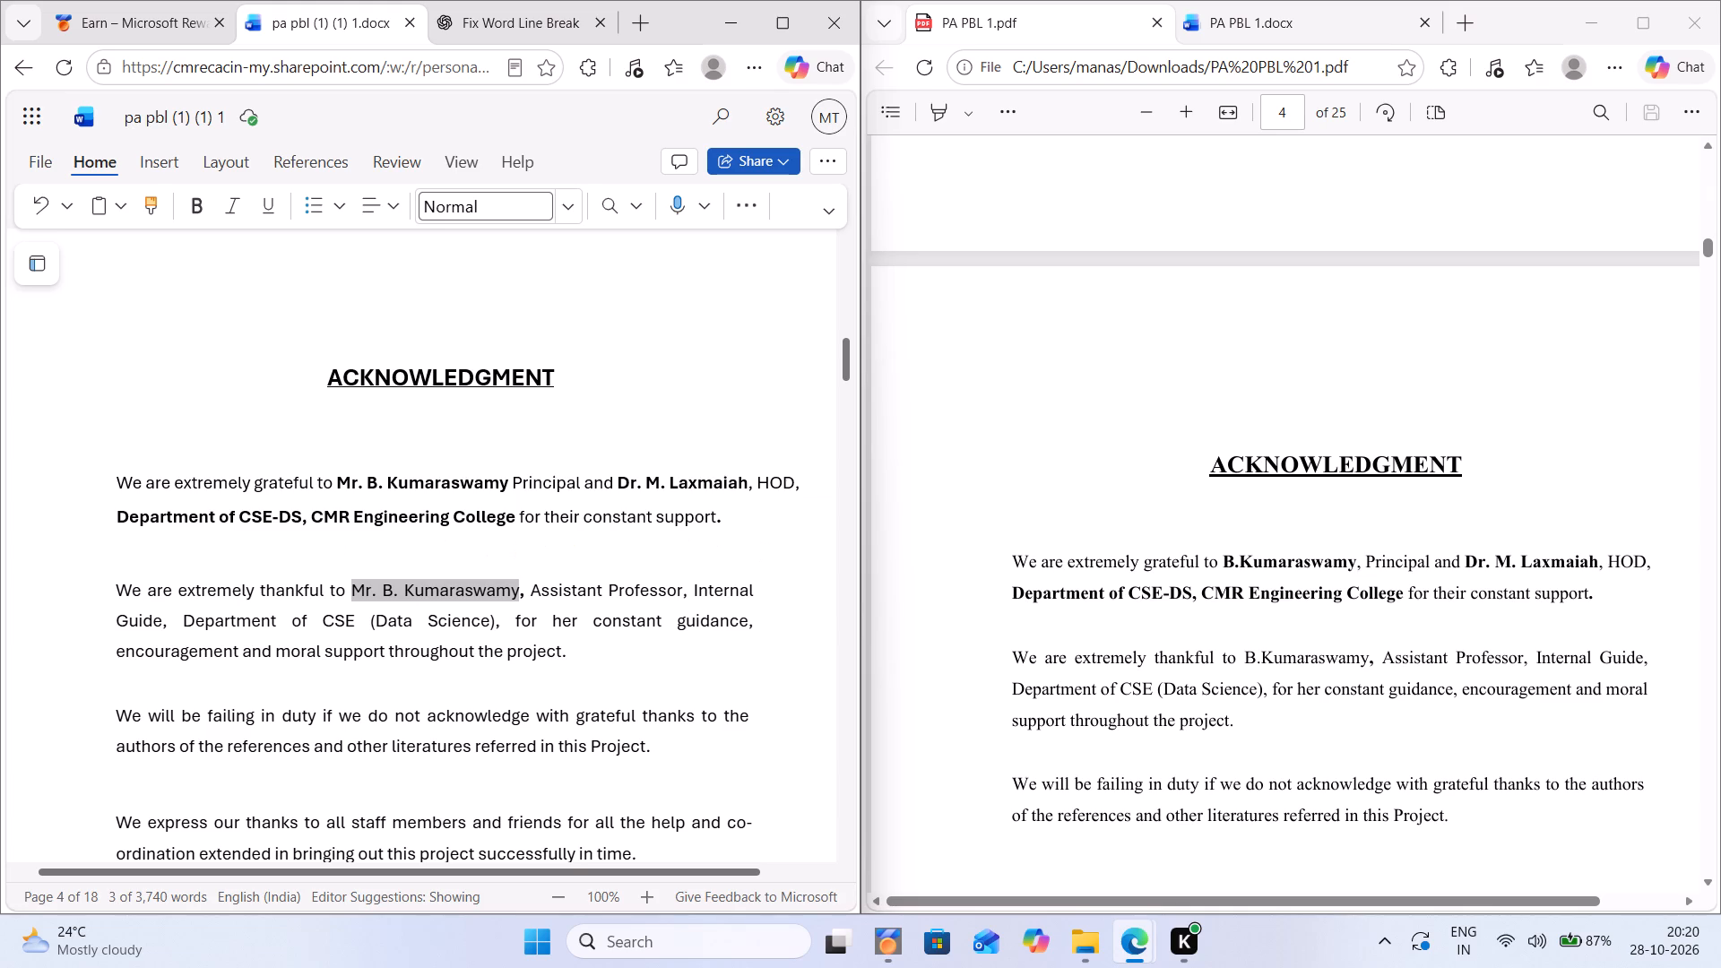
click(670, 566)
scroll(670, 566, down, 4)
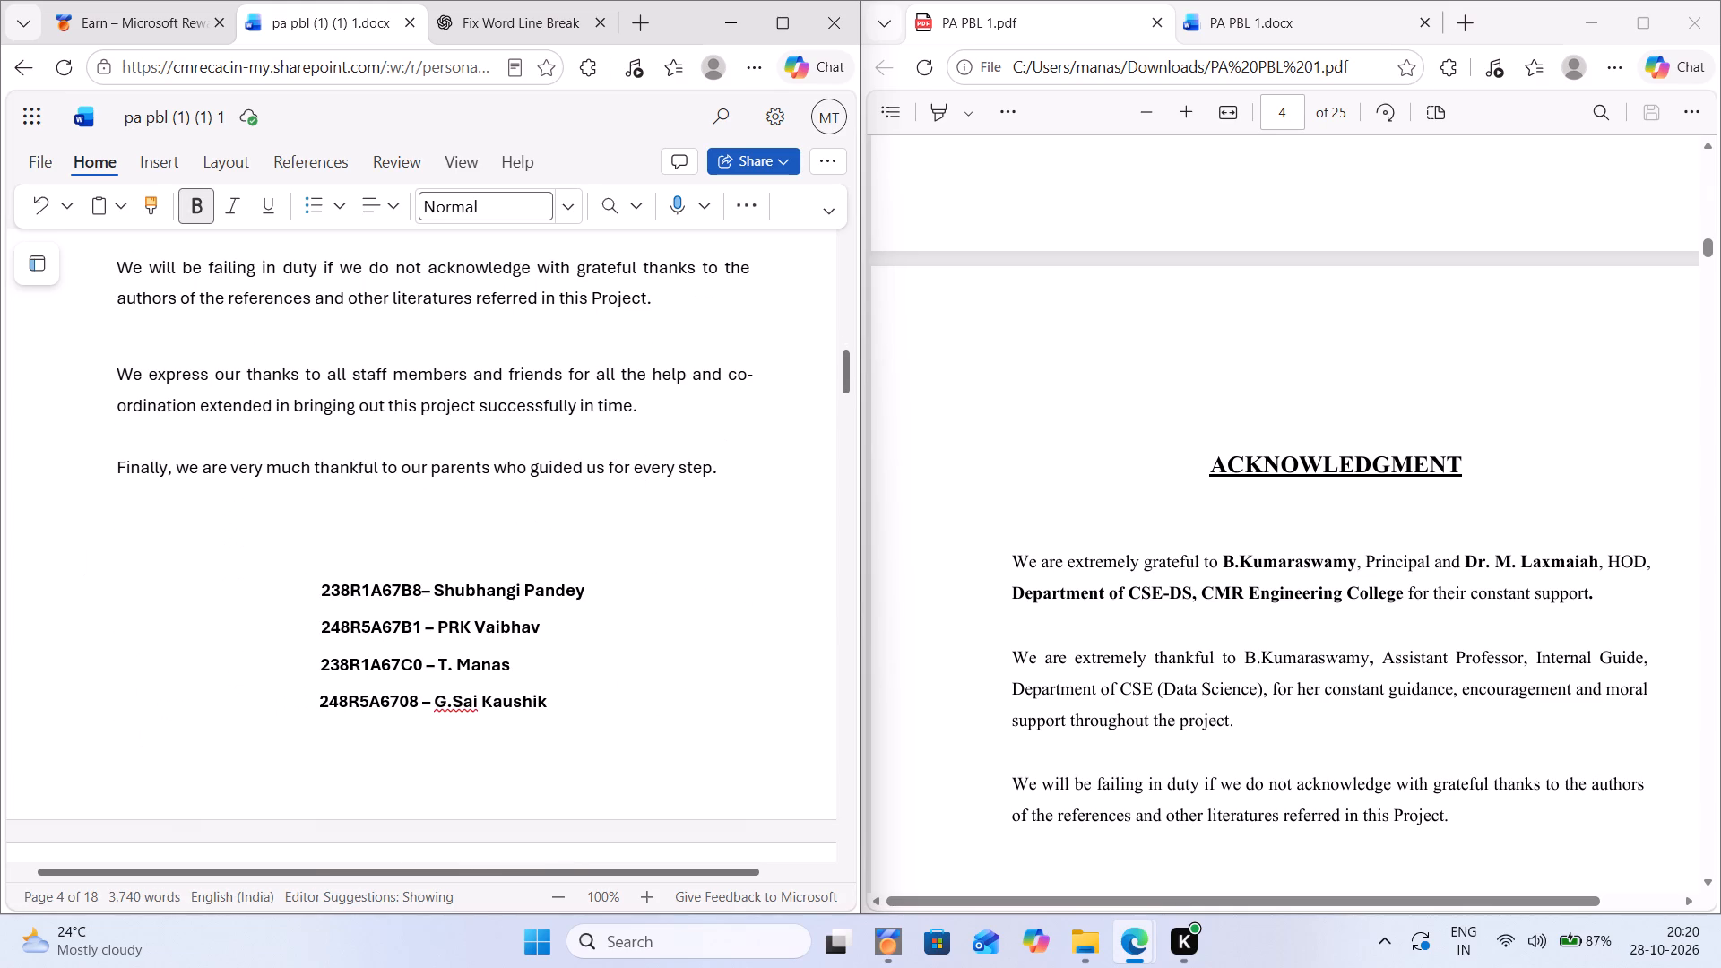
Insert a space after the initial in the last student's name in both the Acknowledgment and Declaration name lists.
scroll(1172, 601, down, 2)
click(449, 700)
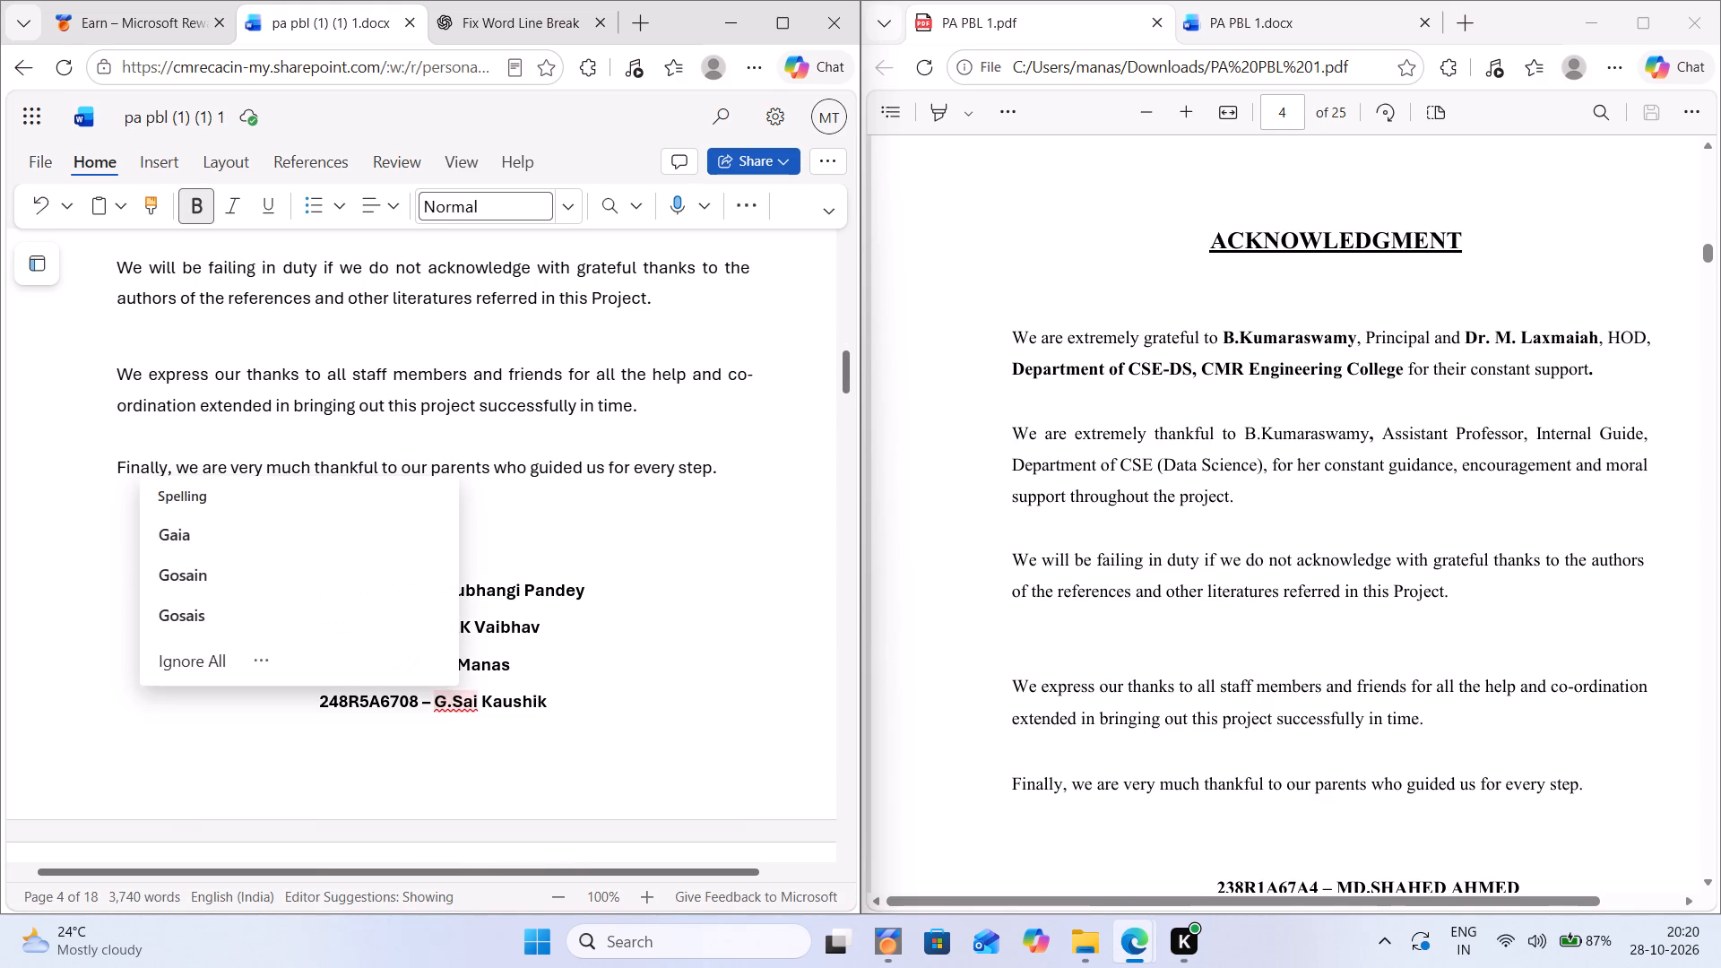
key(space)
scroll(411, 619, up, 11)
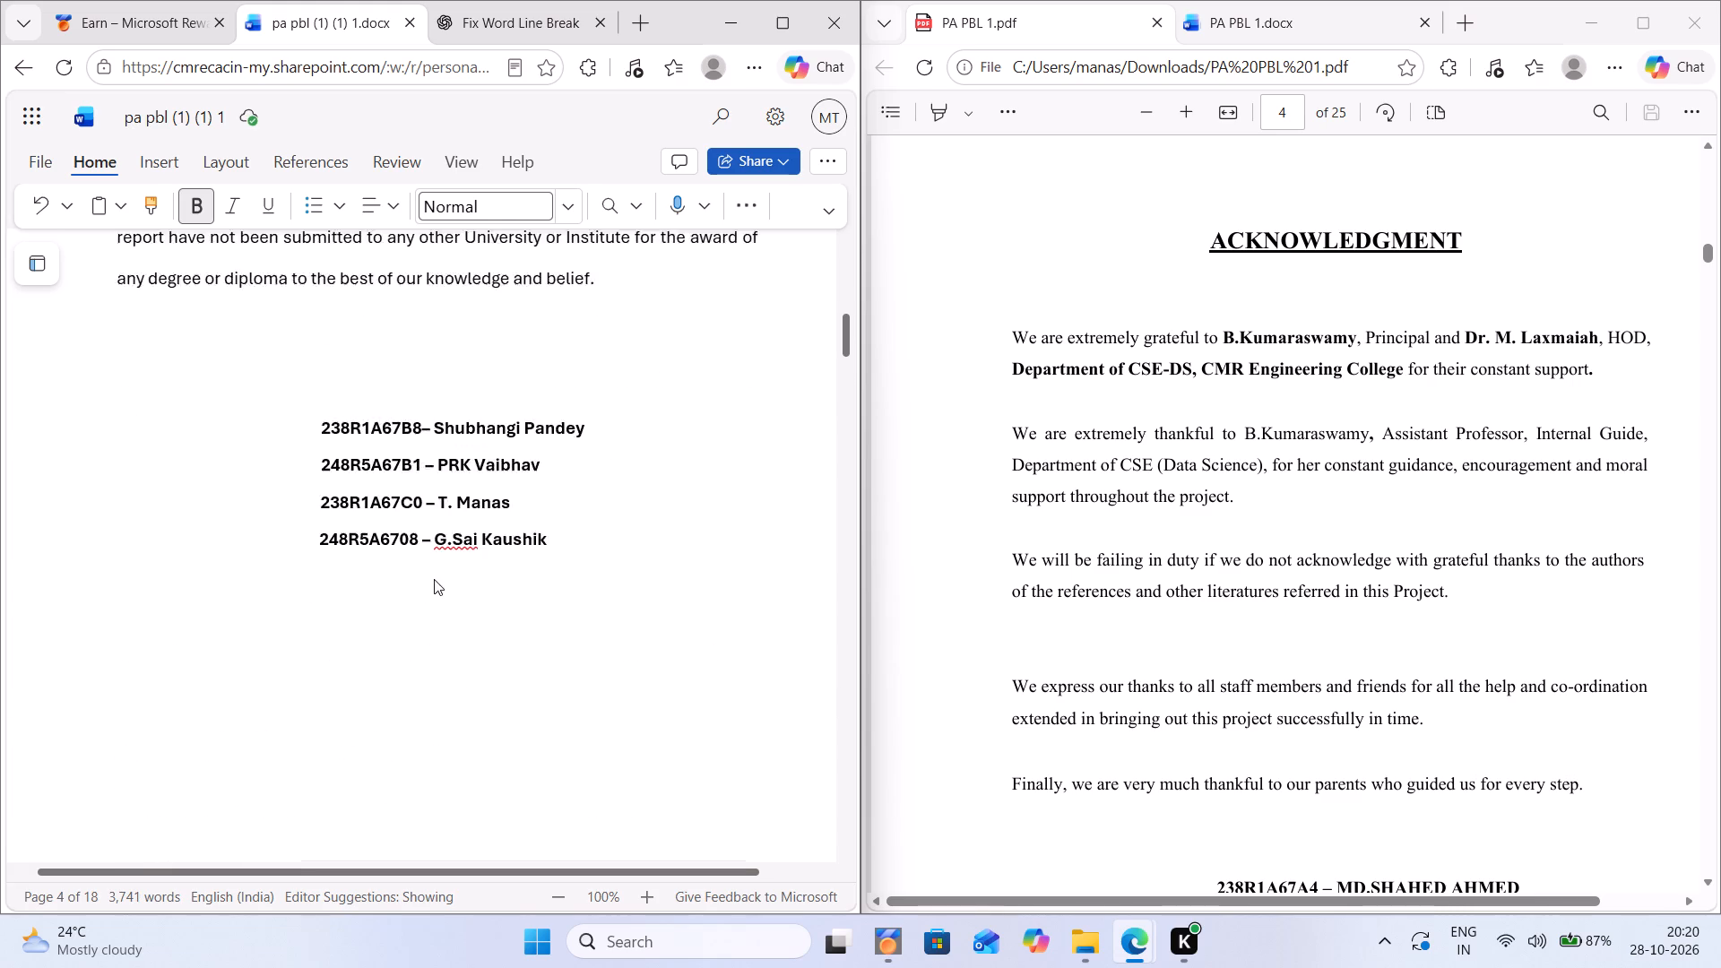
scroll(434, 579, up, 2)
click(454, 651)
key(space)
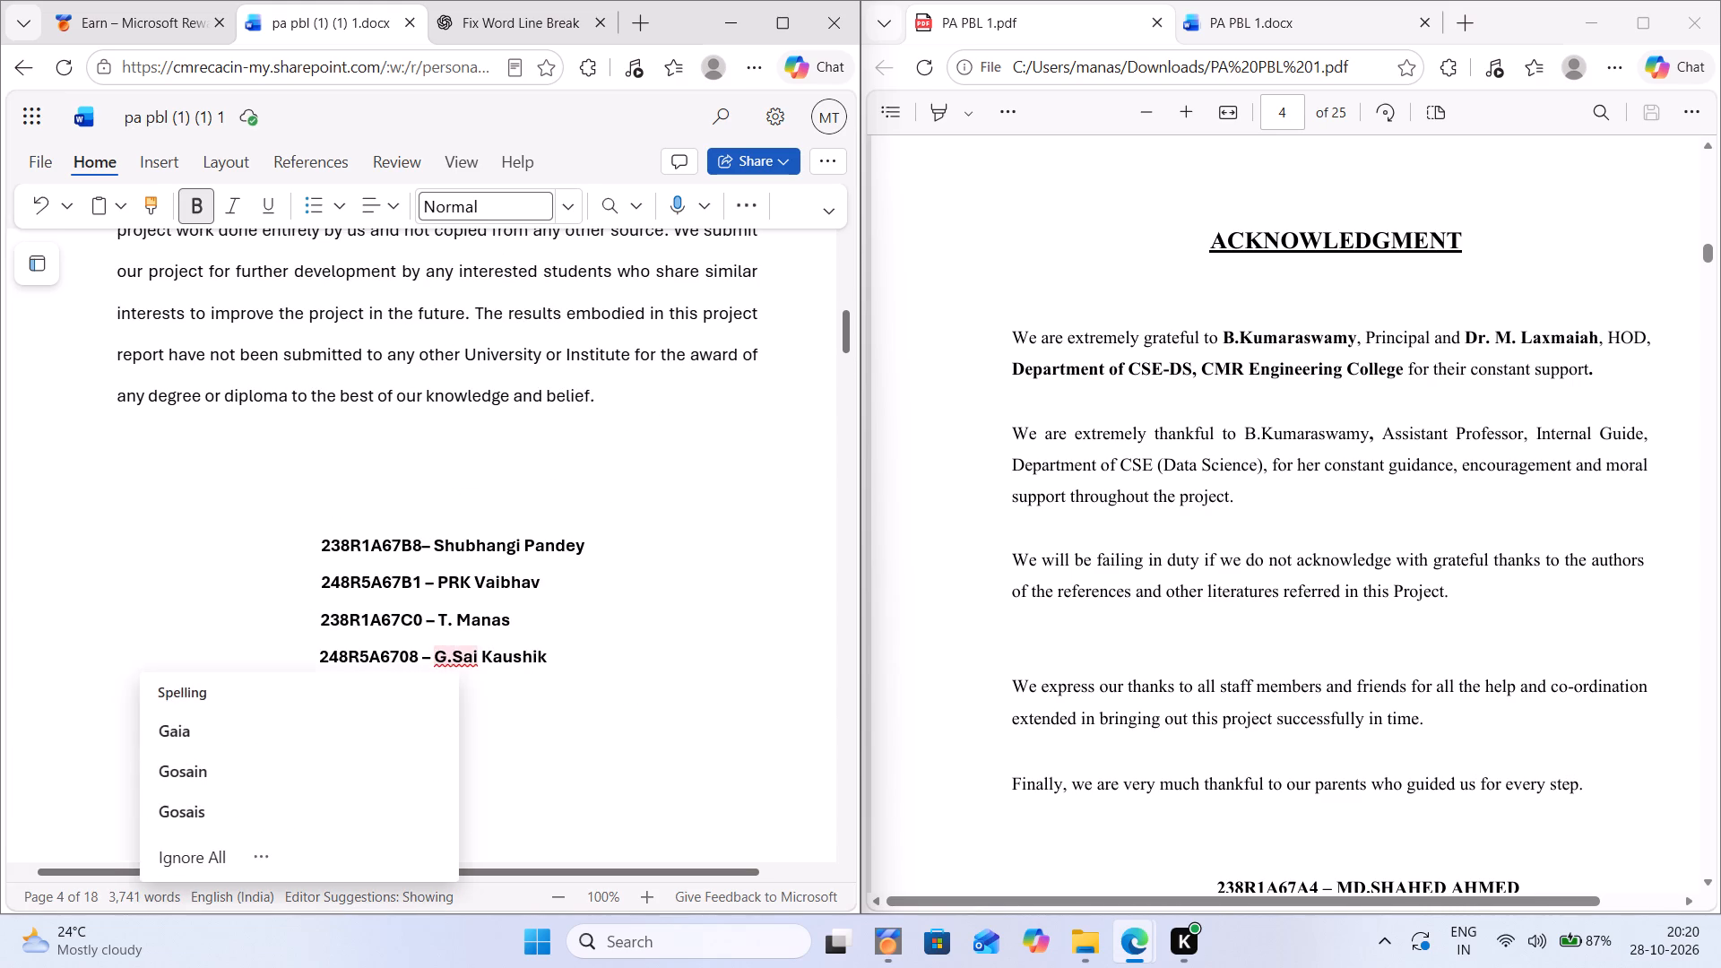
Compare the Contents, Abstract and Chapter 1 Introduction pages of the report with the matching pages of the reference PDF.
scroll(454, 665, down, 15)
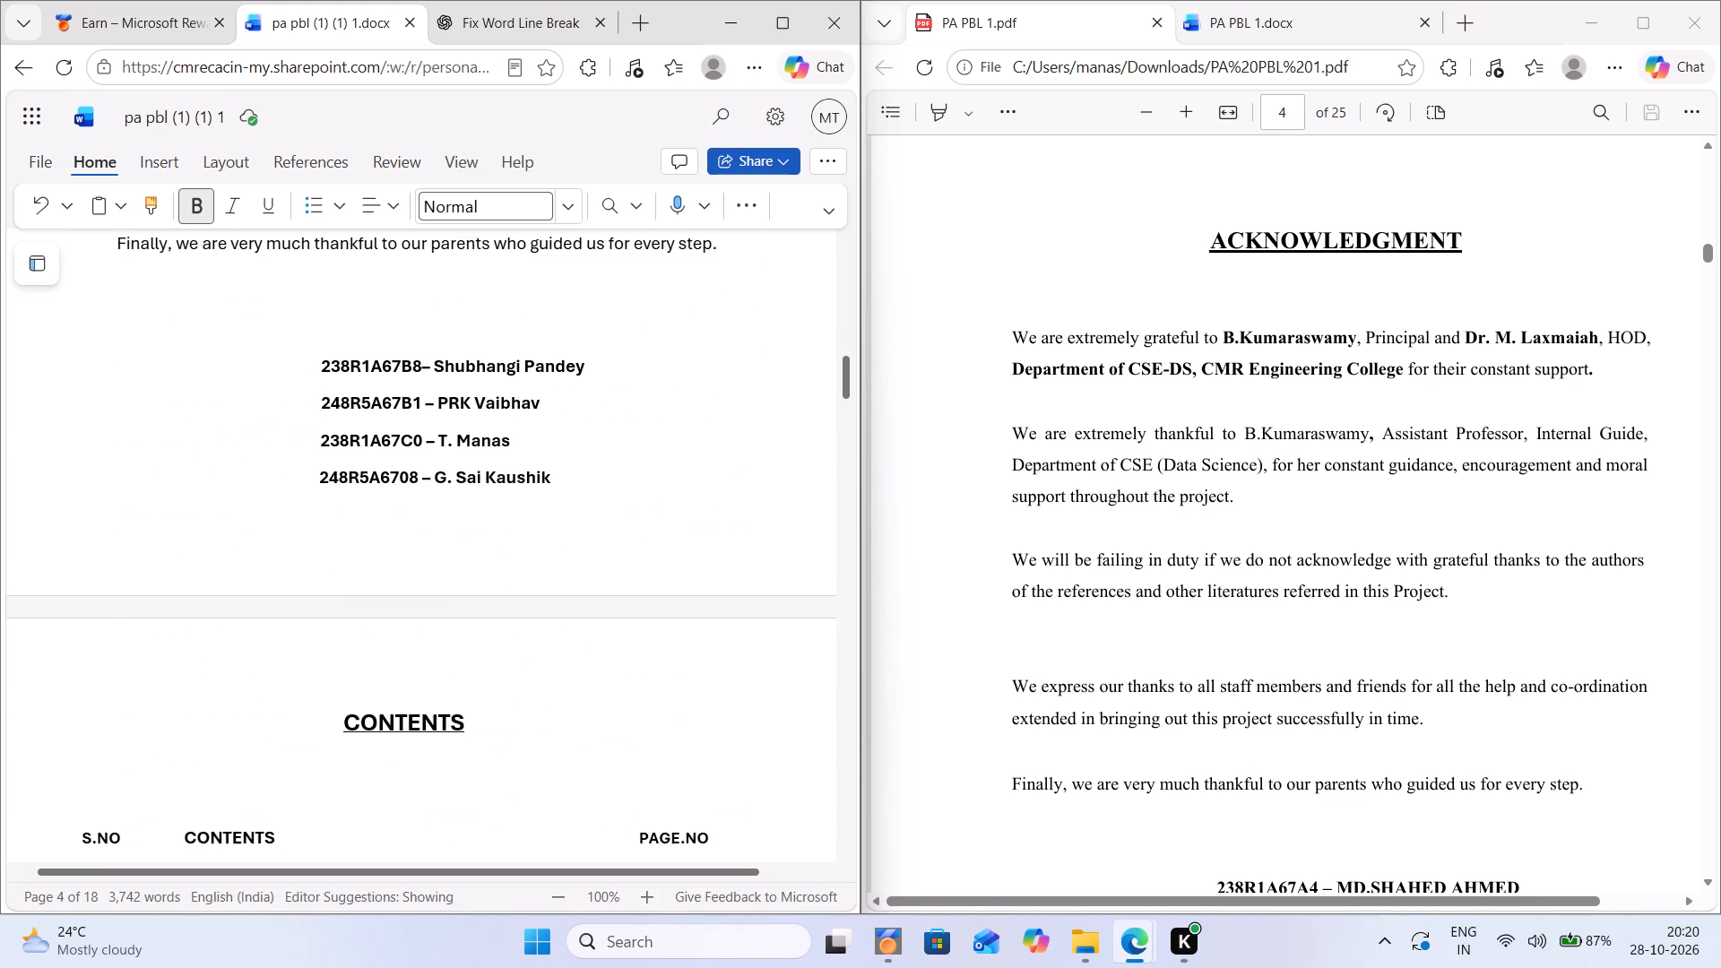
scroll(507, 520, down, 3)
scroll(1279, 512, down, 11)
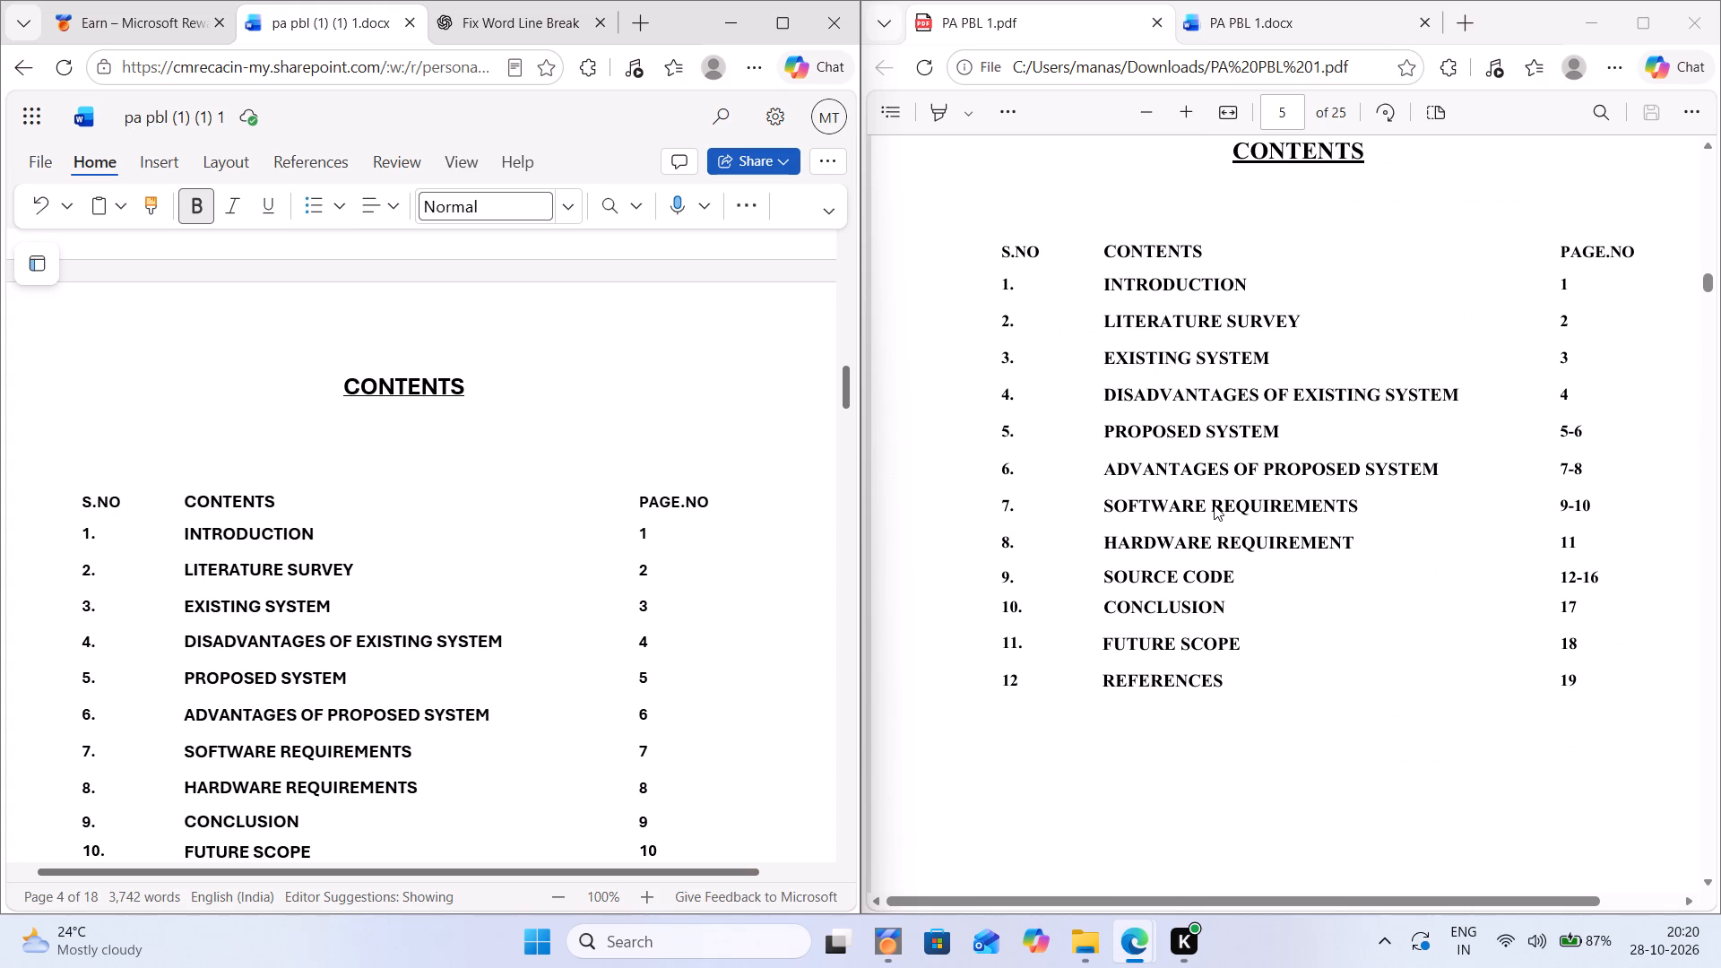
scroll(1234, 499, down, 3)
scroll(498, 562, down, 3)
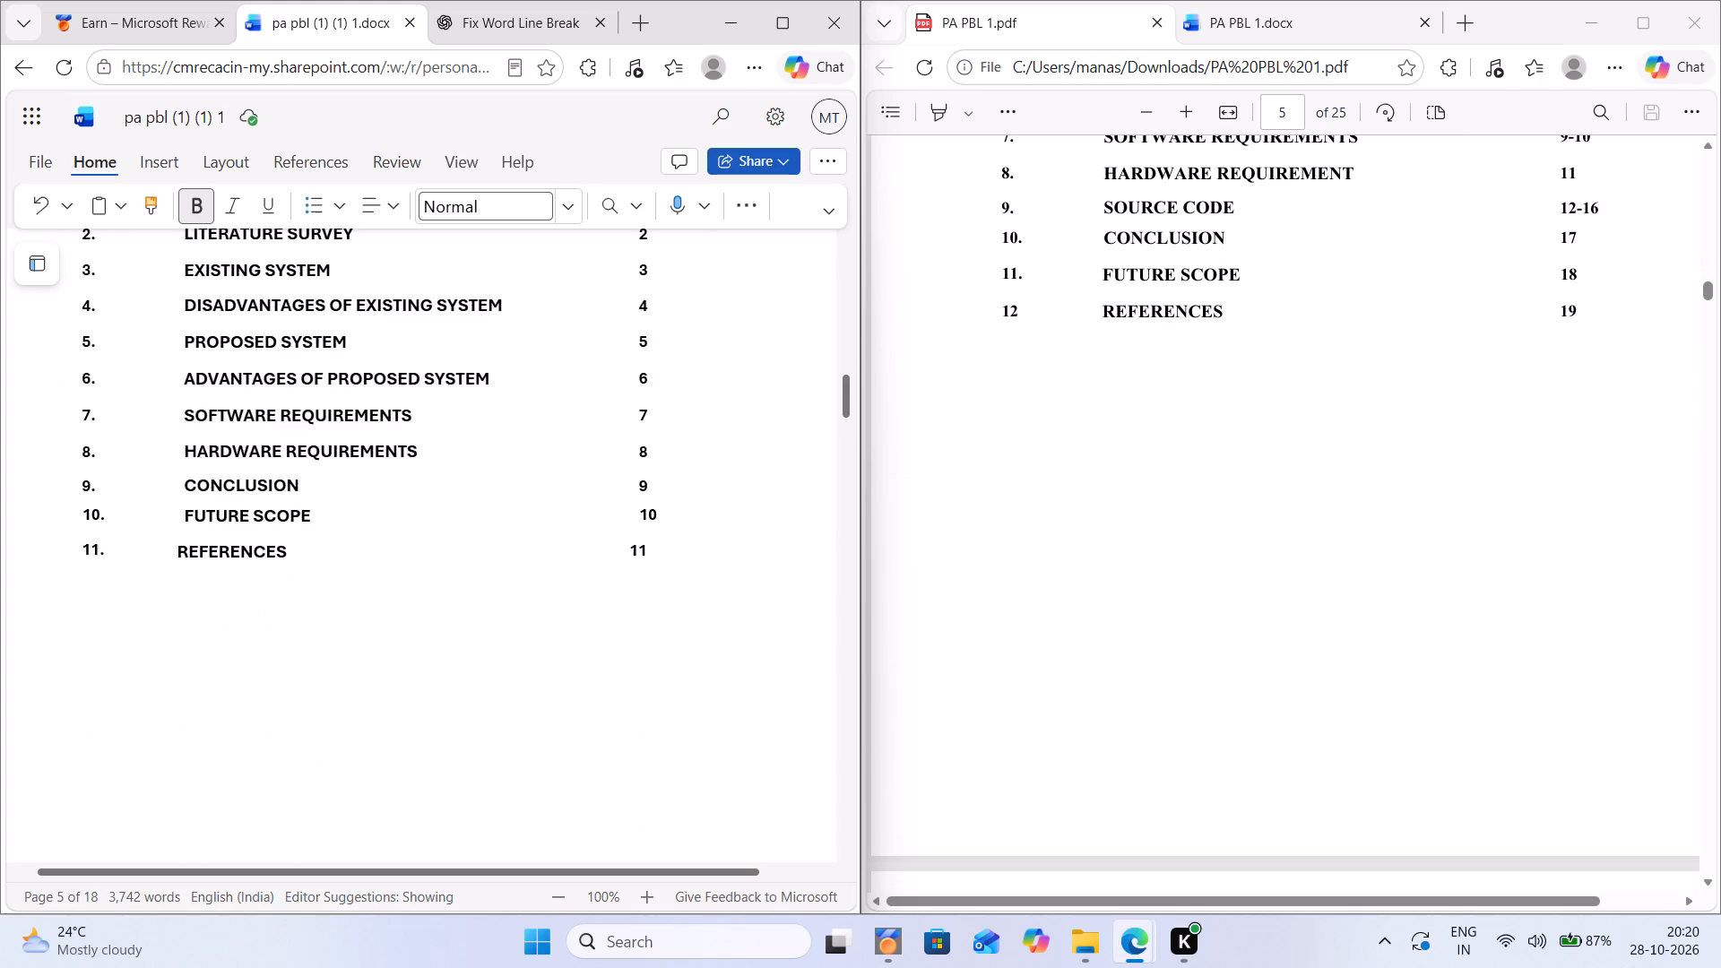
scroll(499, 564, down, 8)
scroll(1483, 592, down, 3)
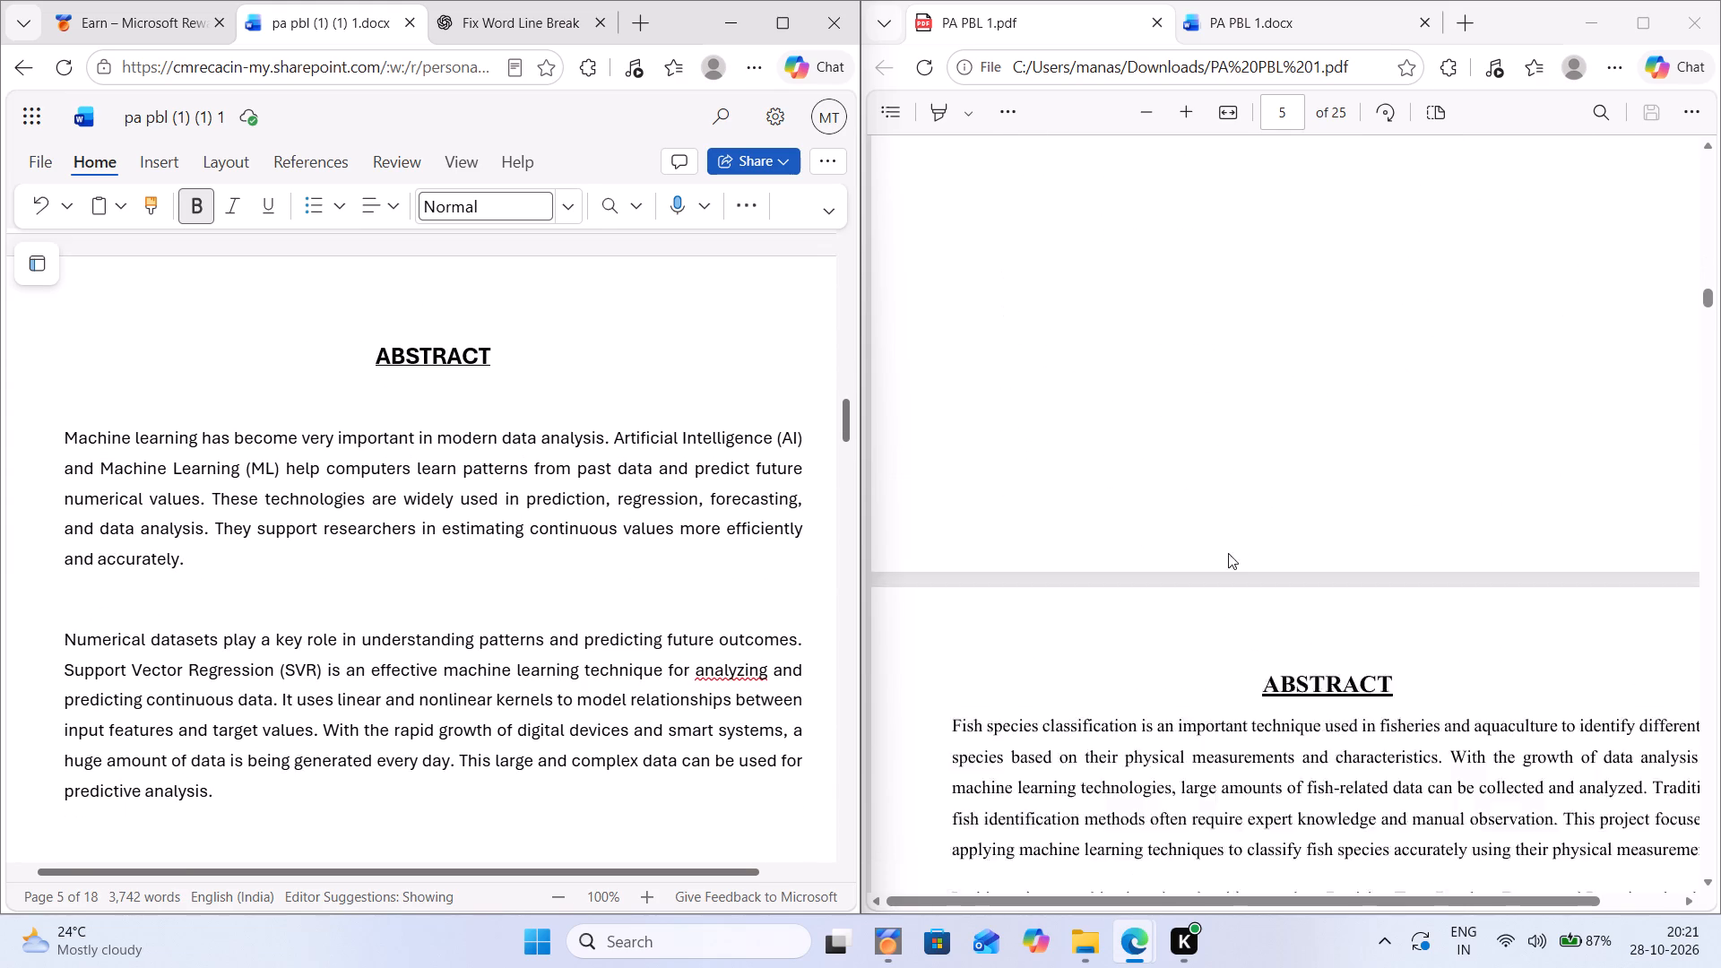
scroll(1228, 553, down, 4)
scroll(539, 527, down, 4)
scroll(1015, 532, down, 4)
scroll(1098, 556, down, 2)
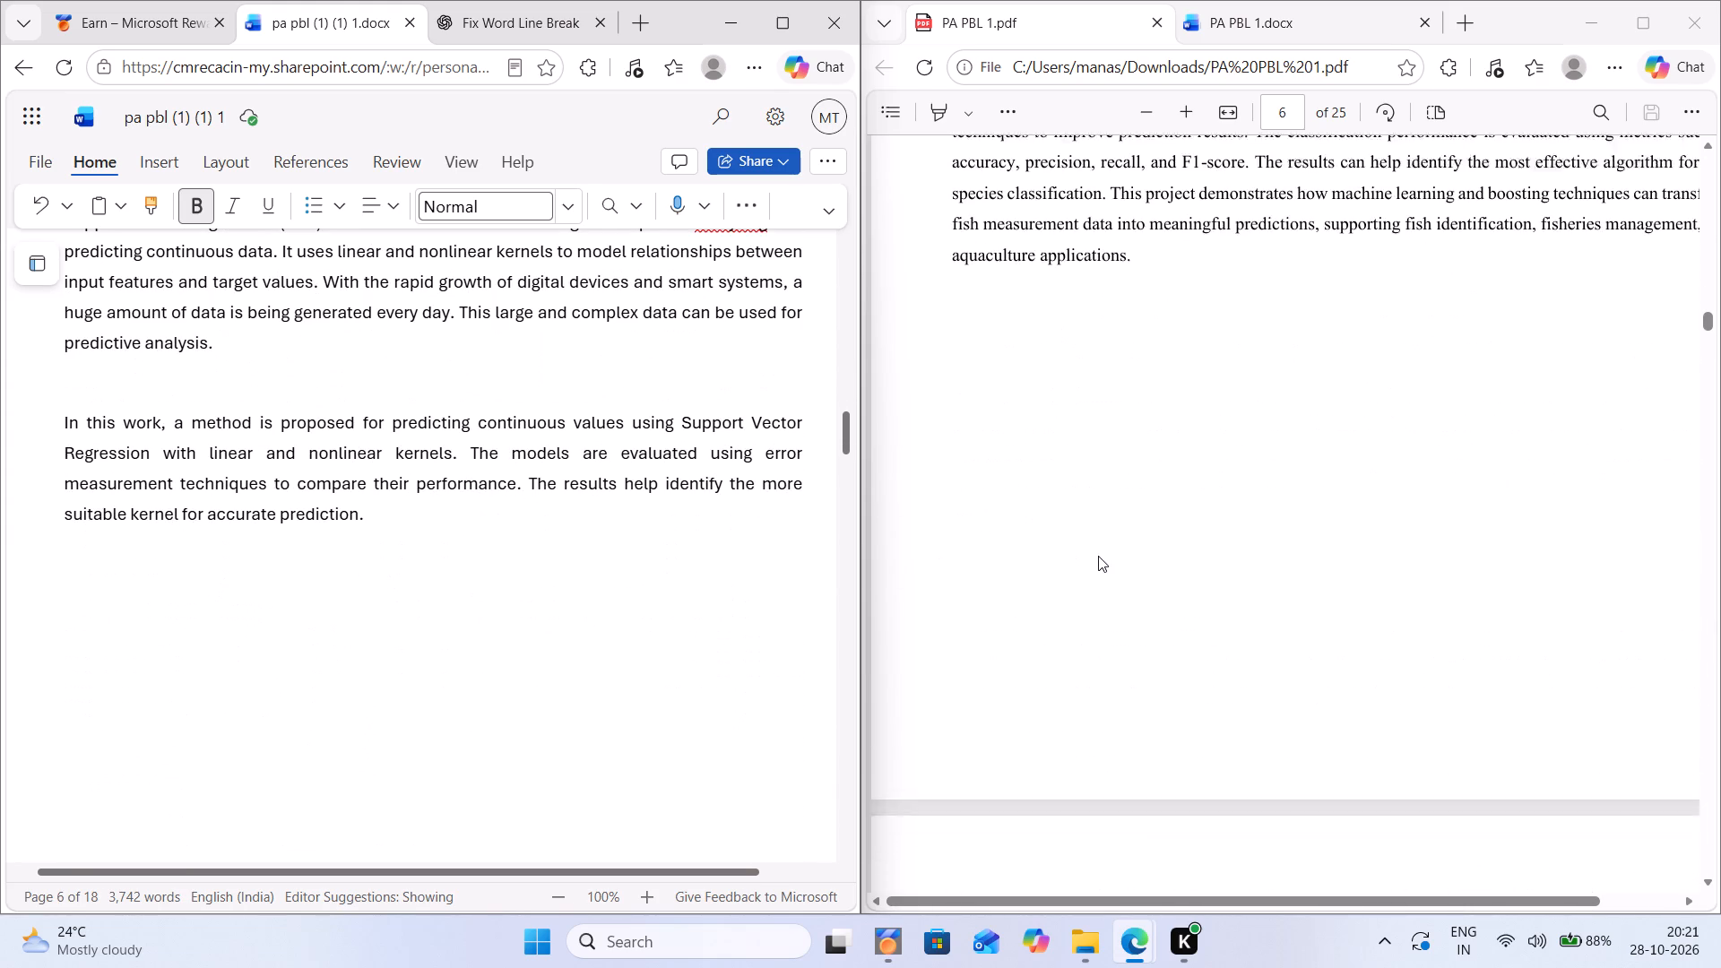
scroll(1098, 556, down, 4)
scroll(502, 485, up, 1)
scroll(502, 487, down, 8)
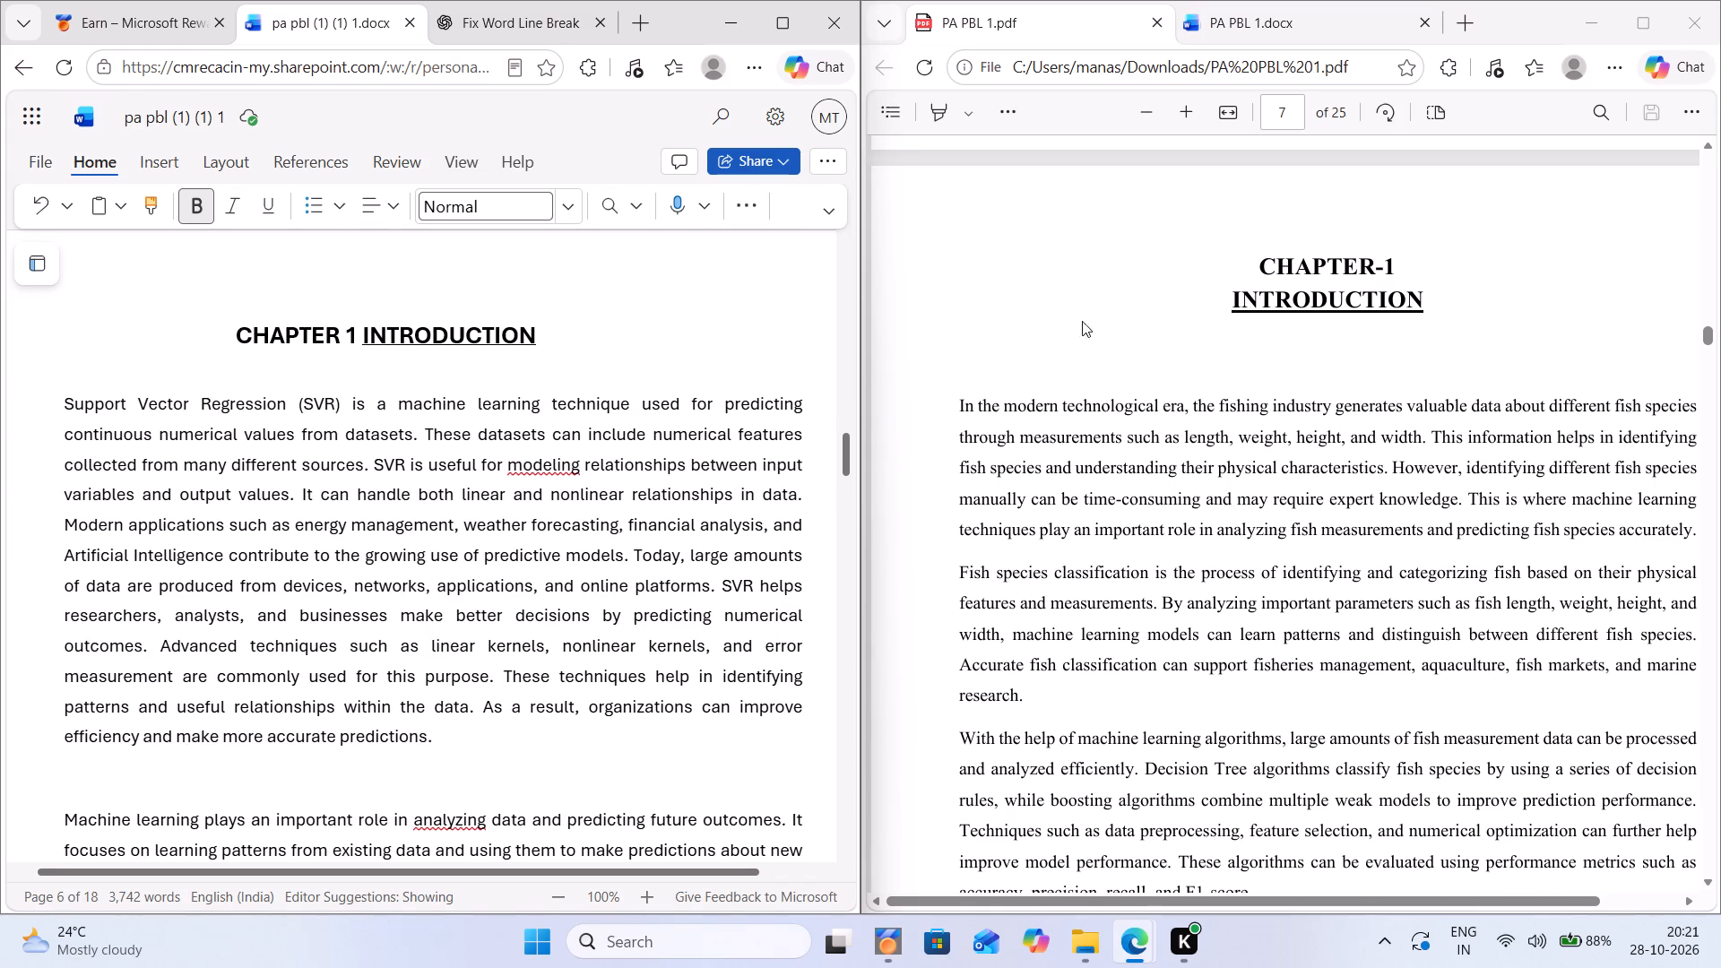
scroll(533, 462, up, 13)
scroll(1224, 566, down, 3)
scroll(1224, 566, up, 2)
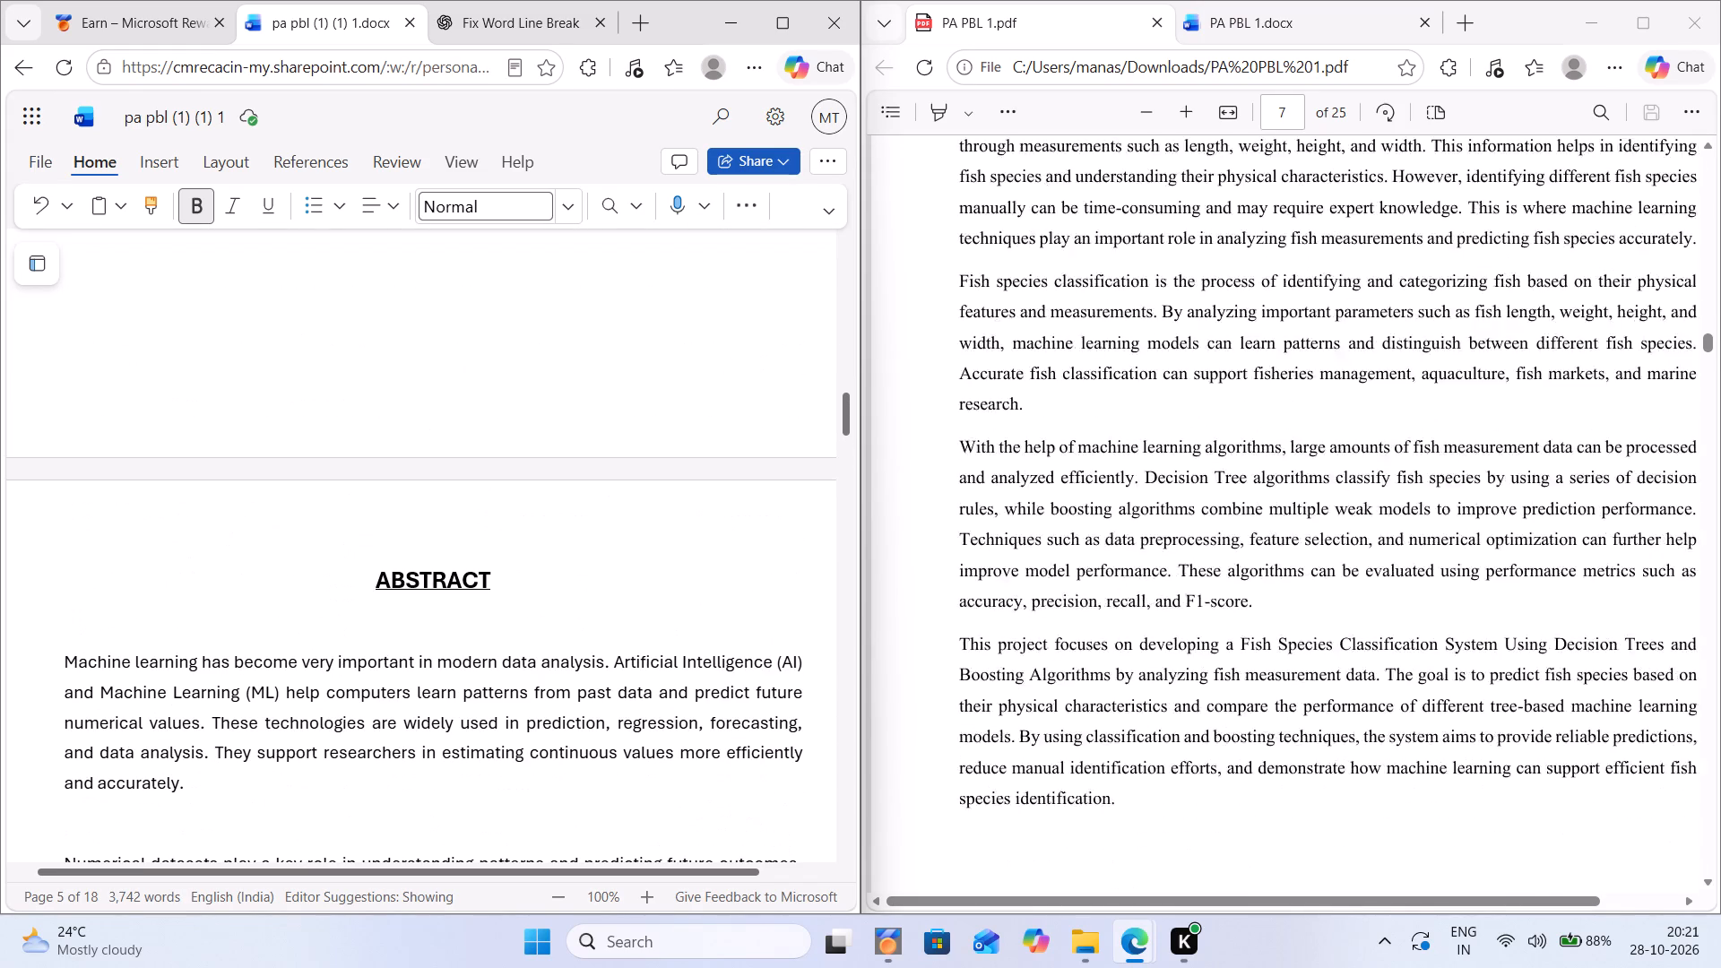
scroll(1234, 569, up, 12)
scroll(1137, 648, down, 17)
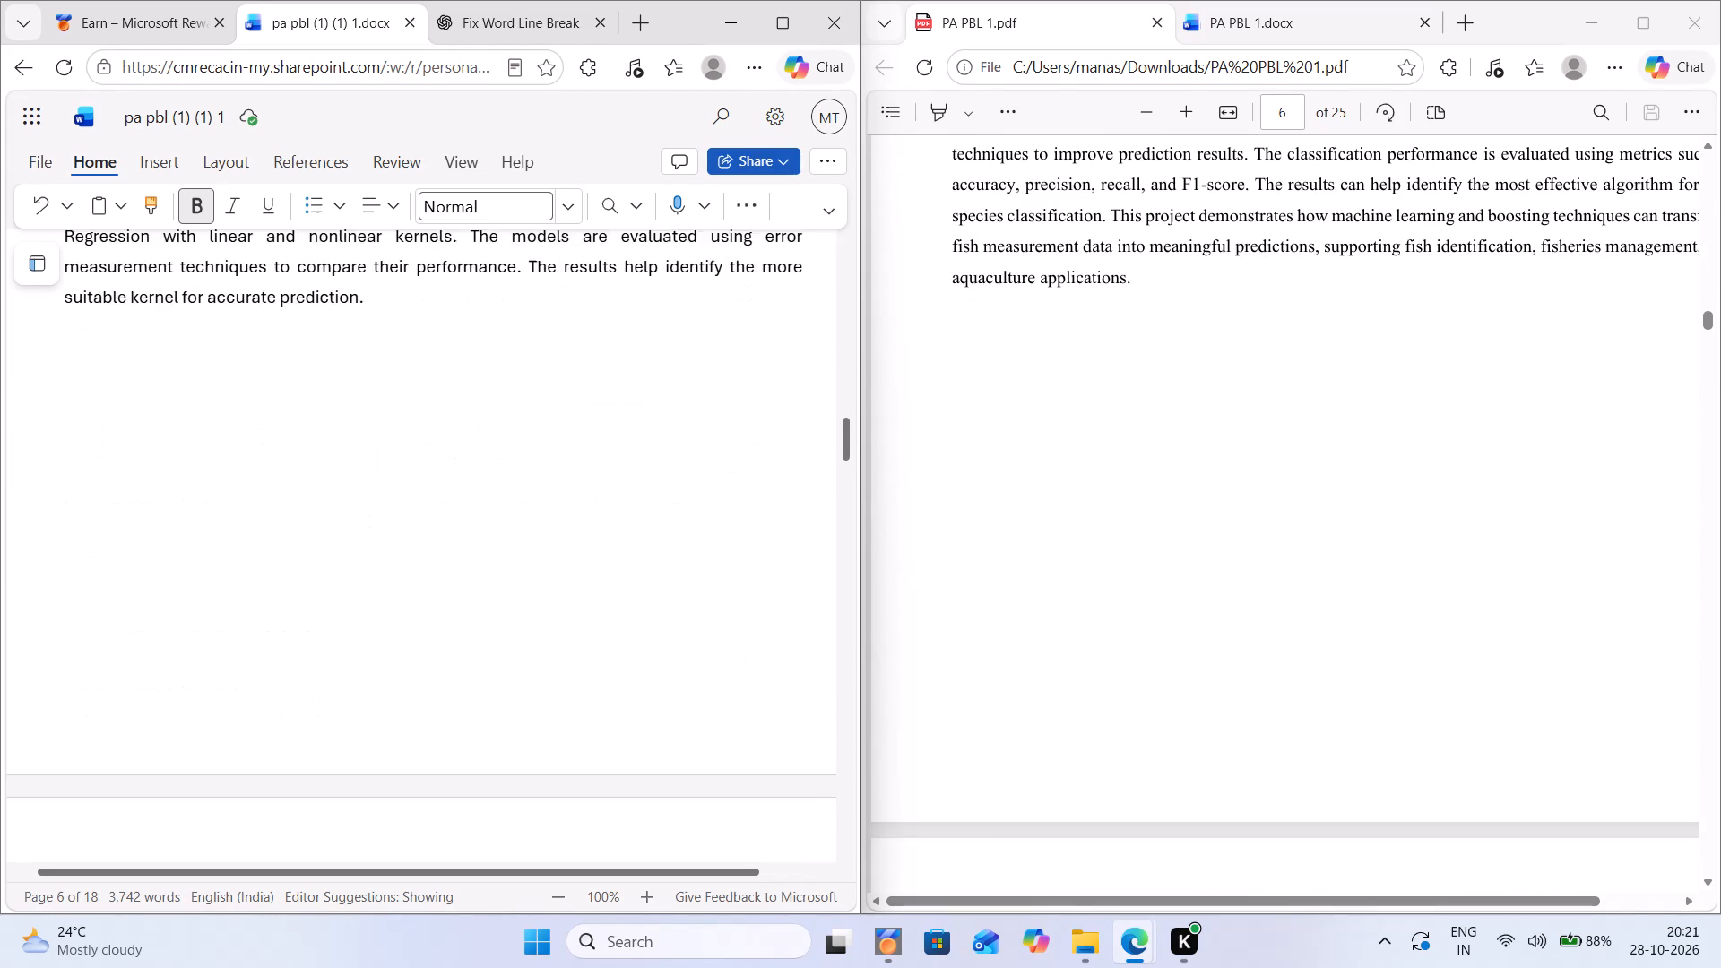
scroll(409, 461, down, 5)
scroll(1039, 393, up, 6)
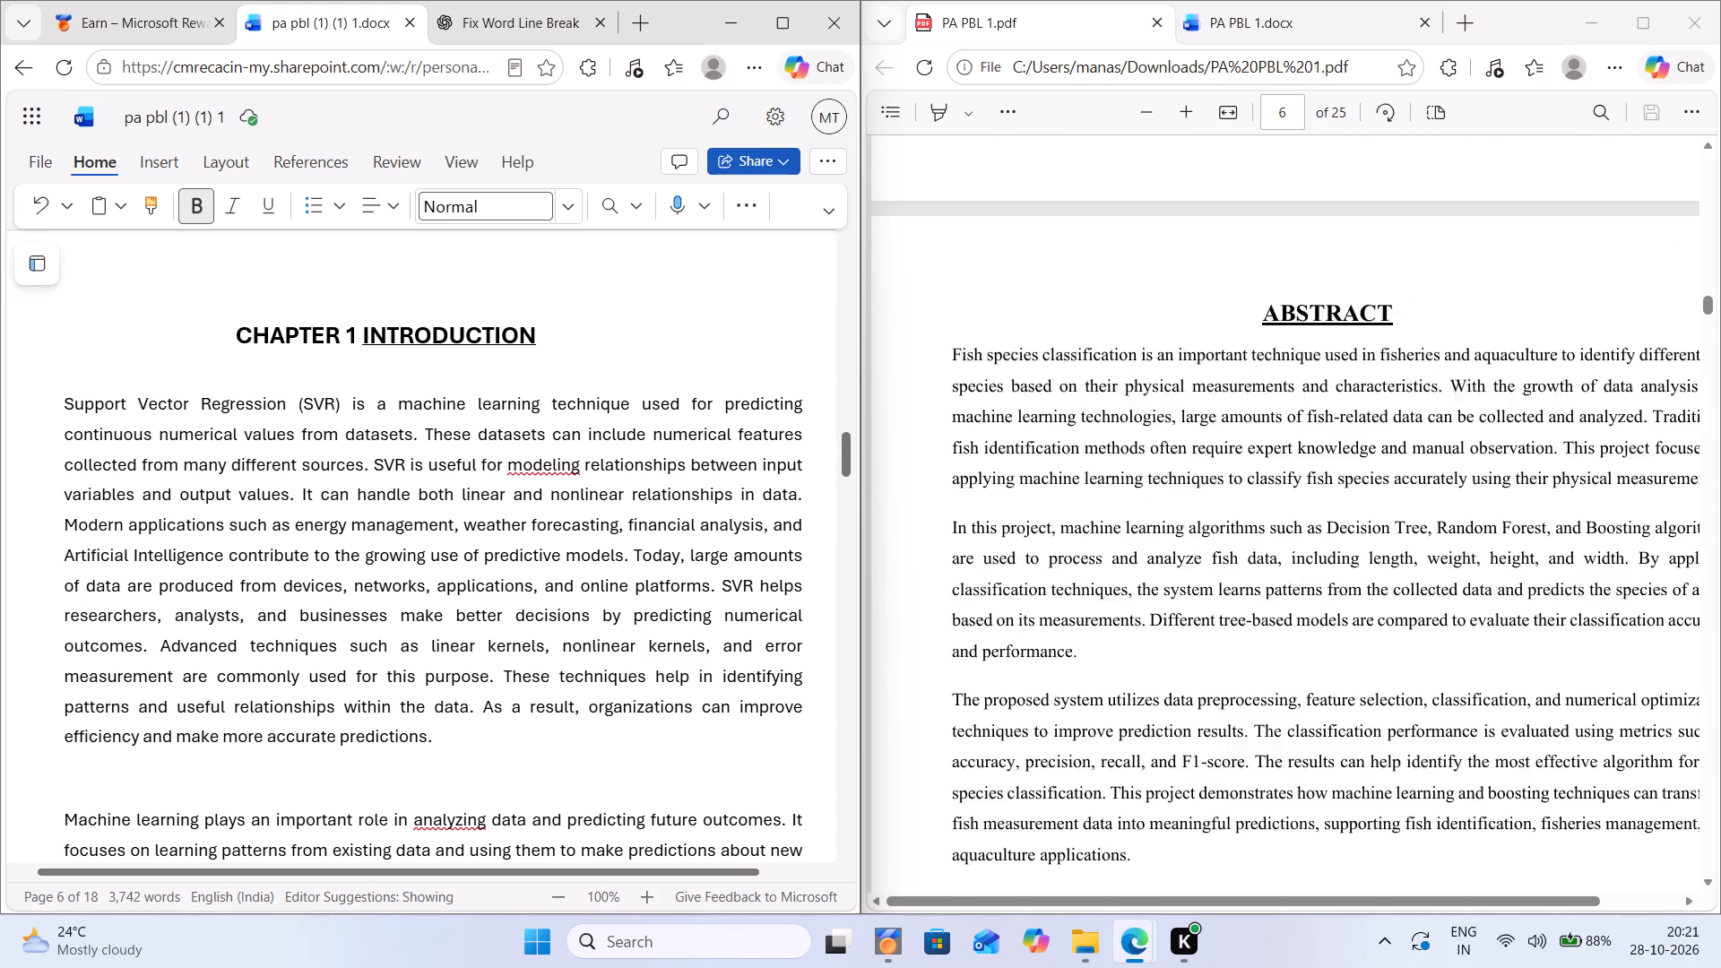
scroll(1137, 471, up, 2)
scroll(1184, 518, down, 4)
scroll(1184, 519, up, 3)
scroll(520, 485, up, 3)
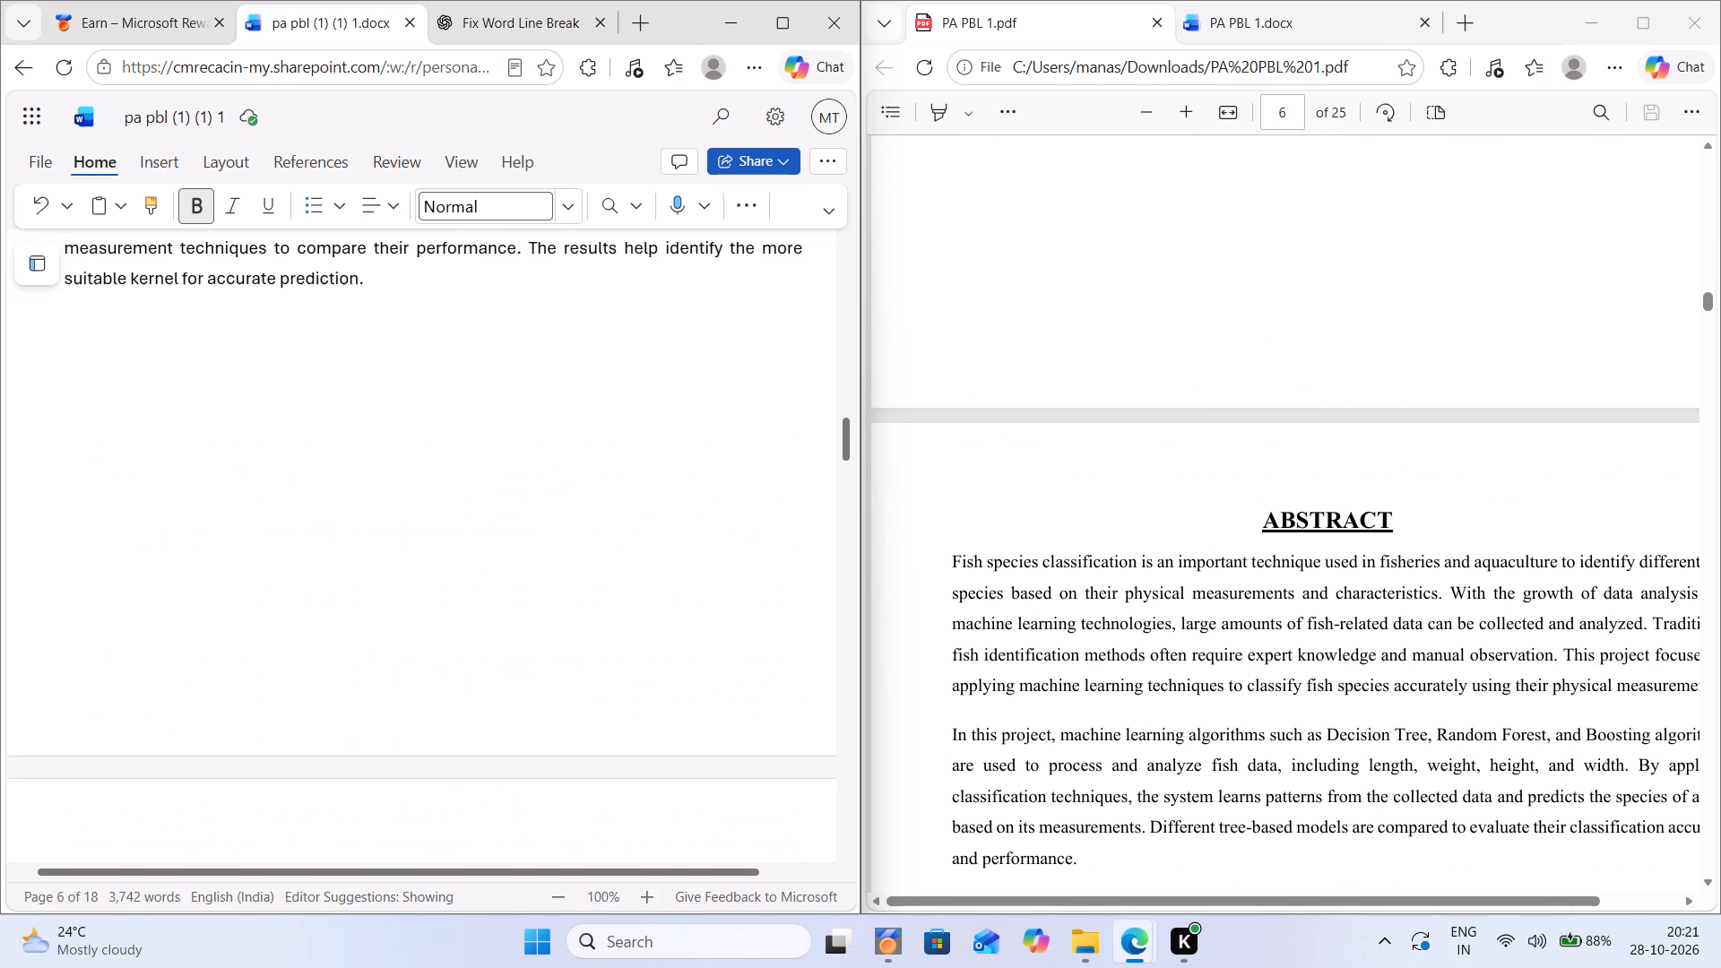
scroll(520, 485, up, 9)
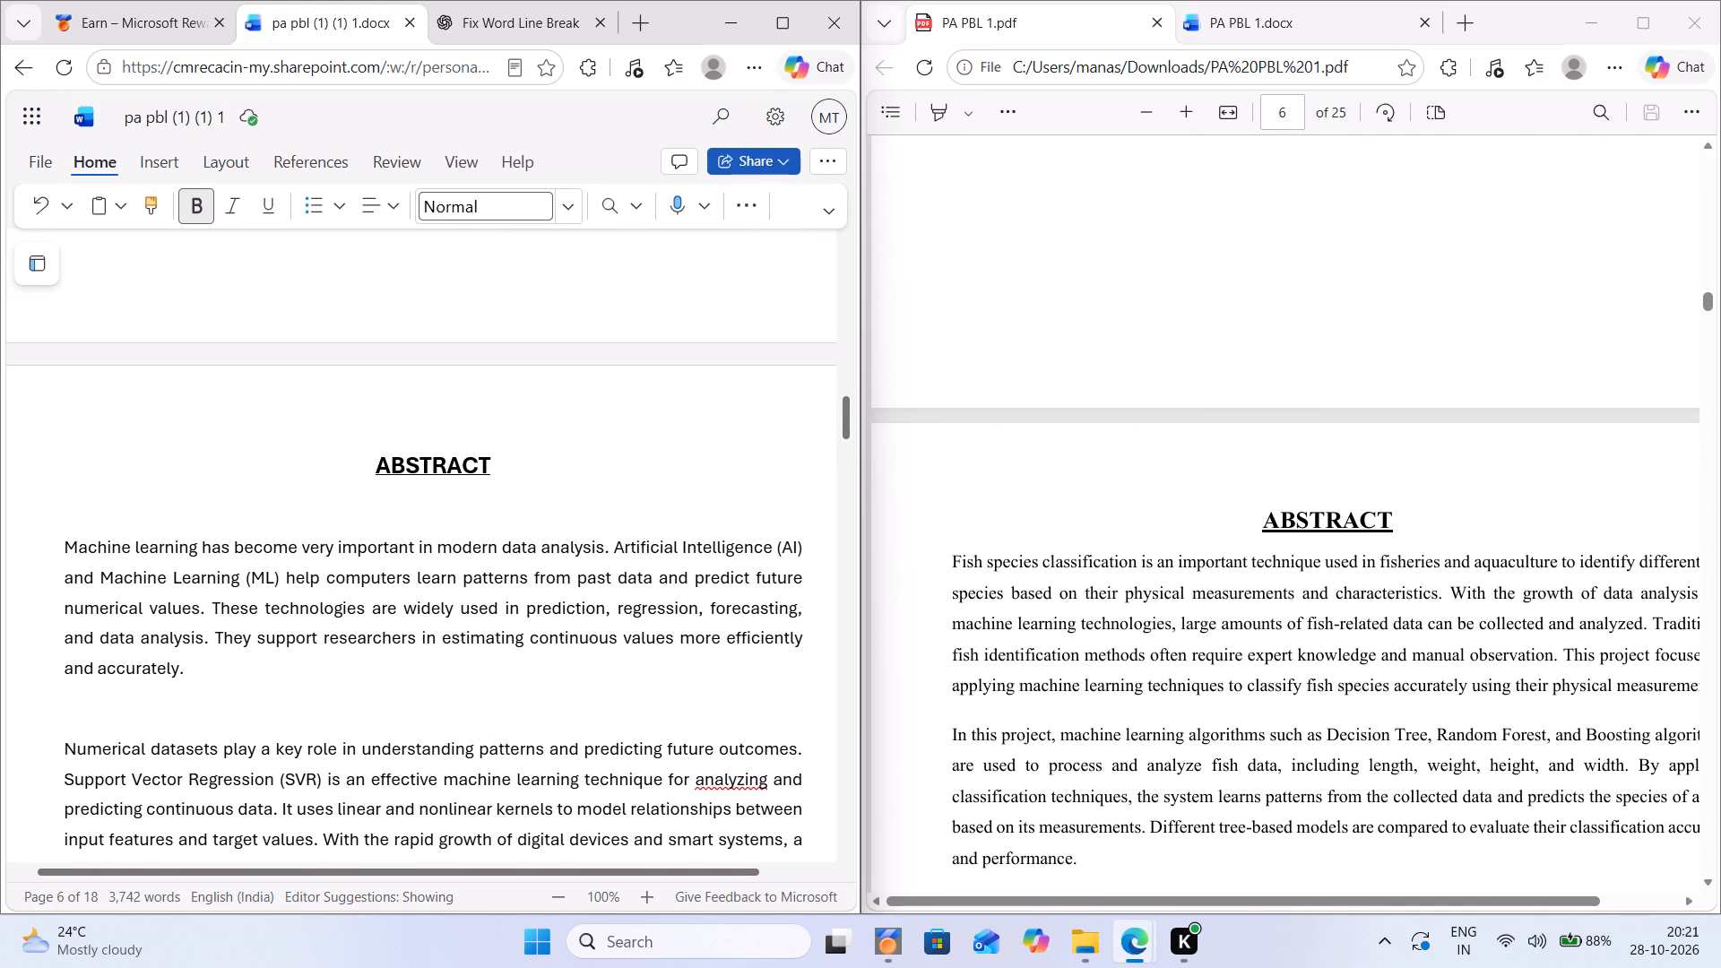
click(1407, 527)
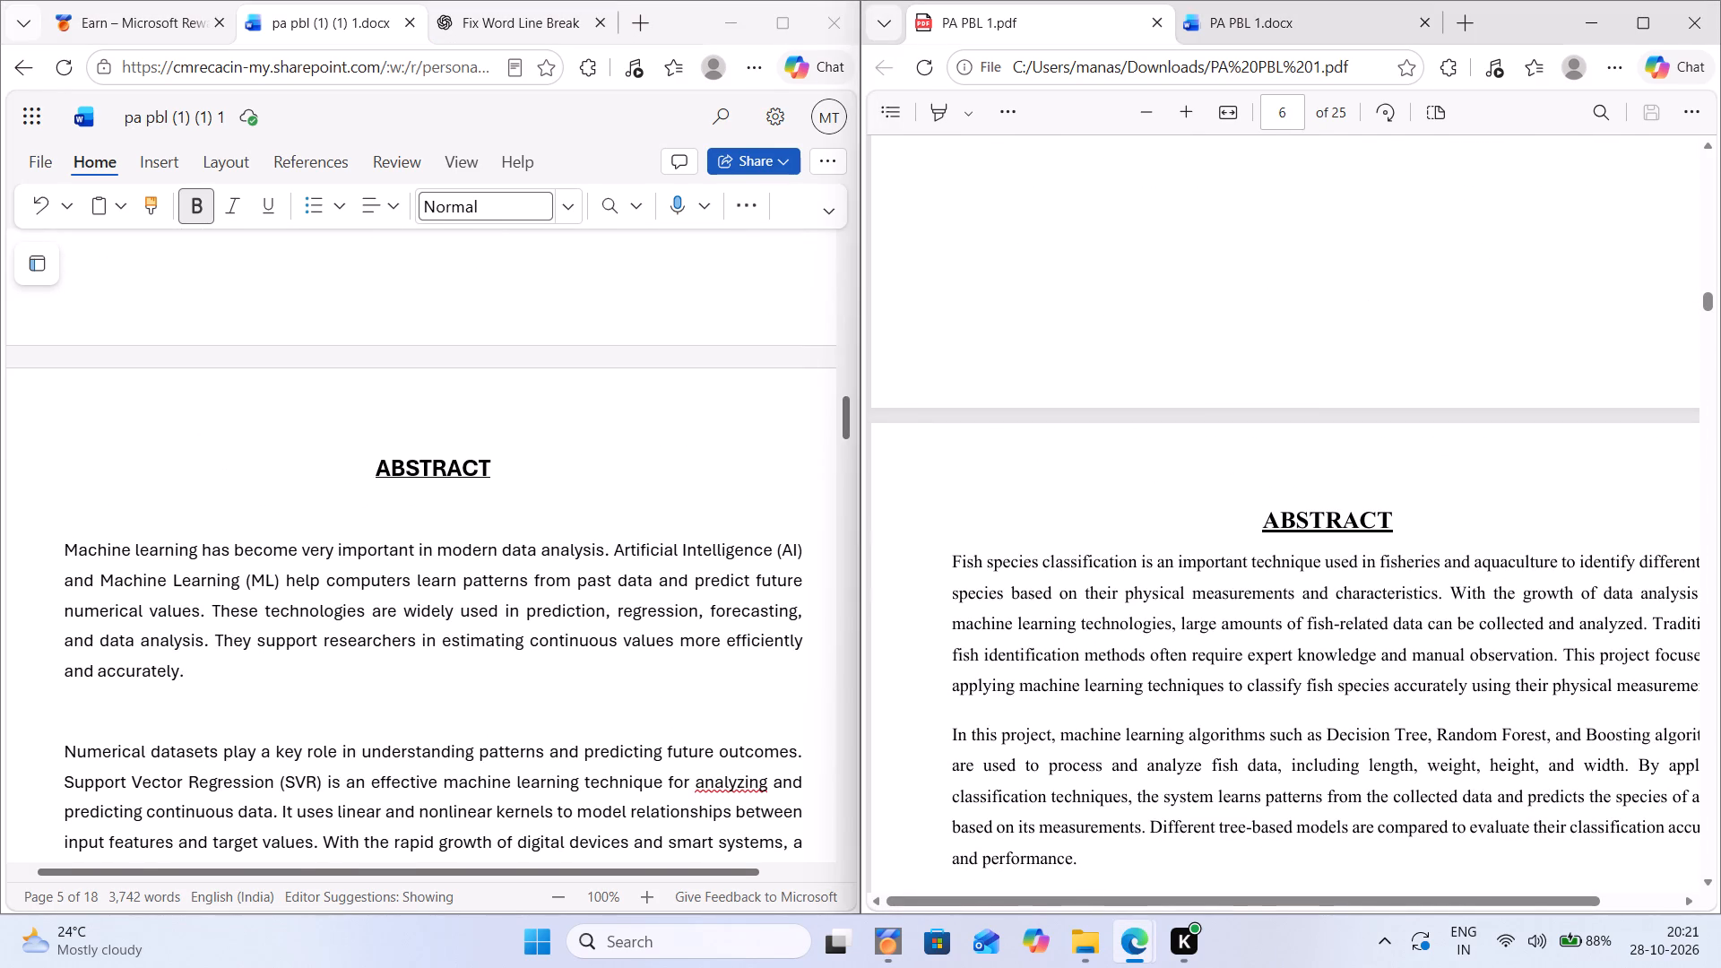
scroll(559, 483, up, 8)
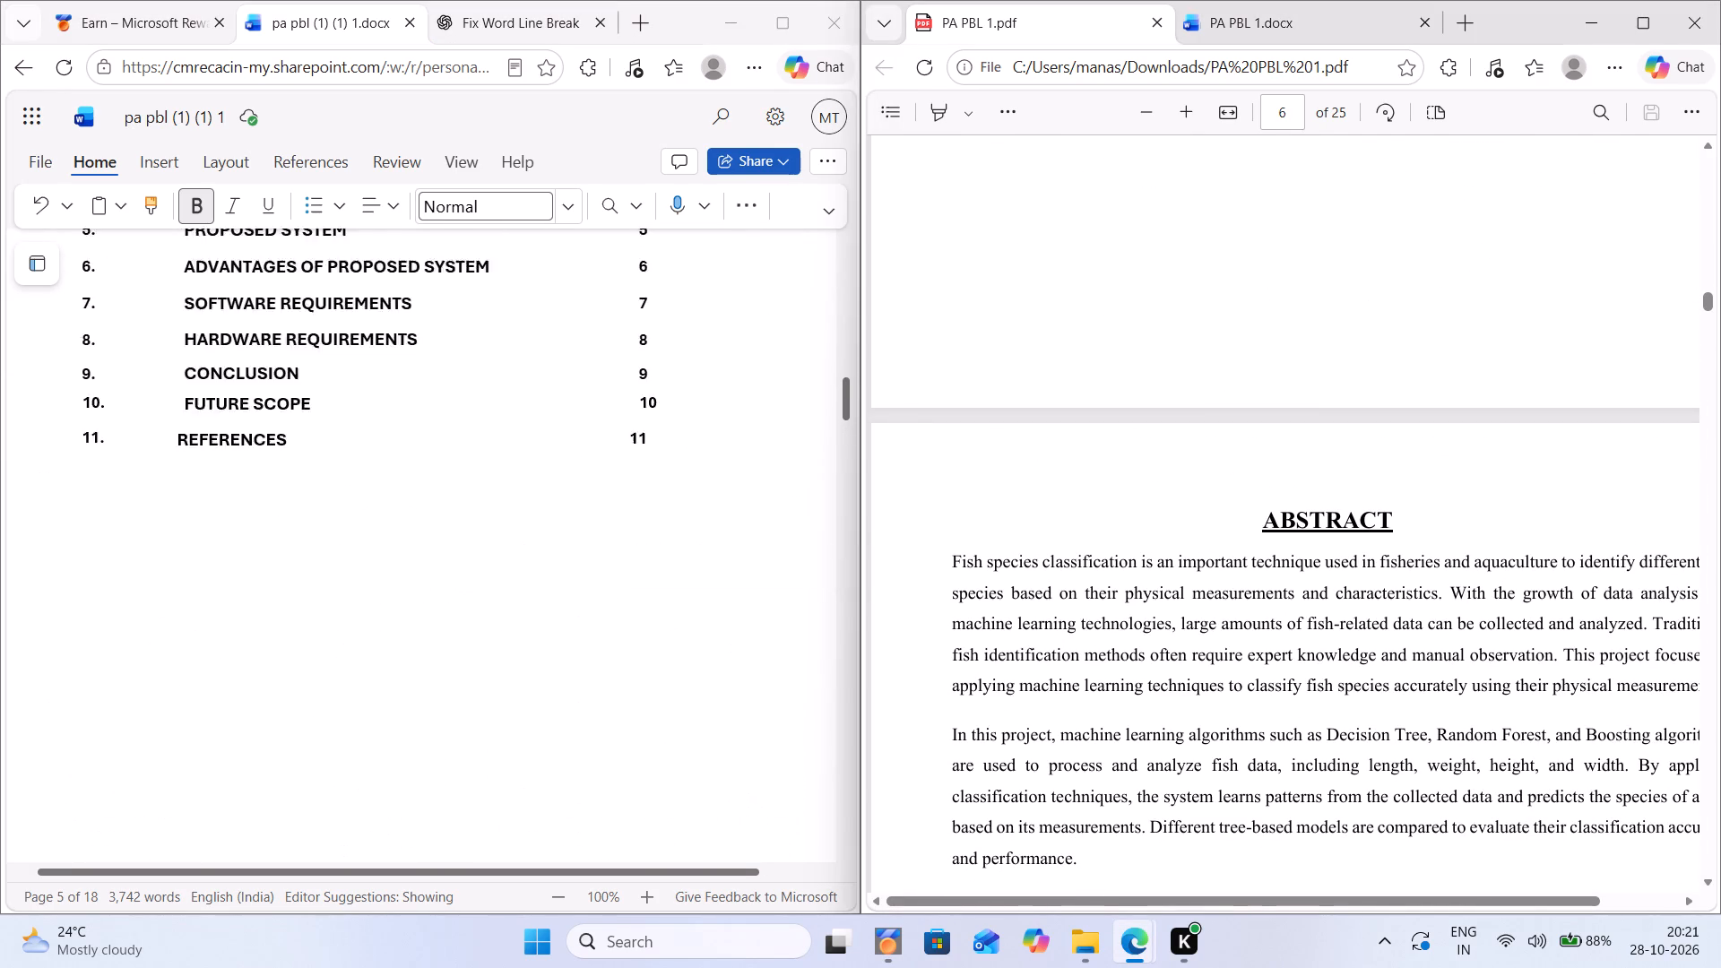
scroll(558, 483, up, 2)
scroll(558, 483, down, 18)
scroll(558, 483, down, 3)
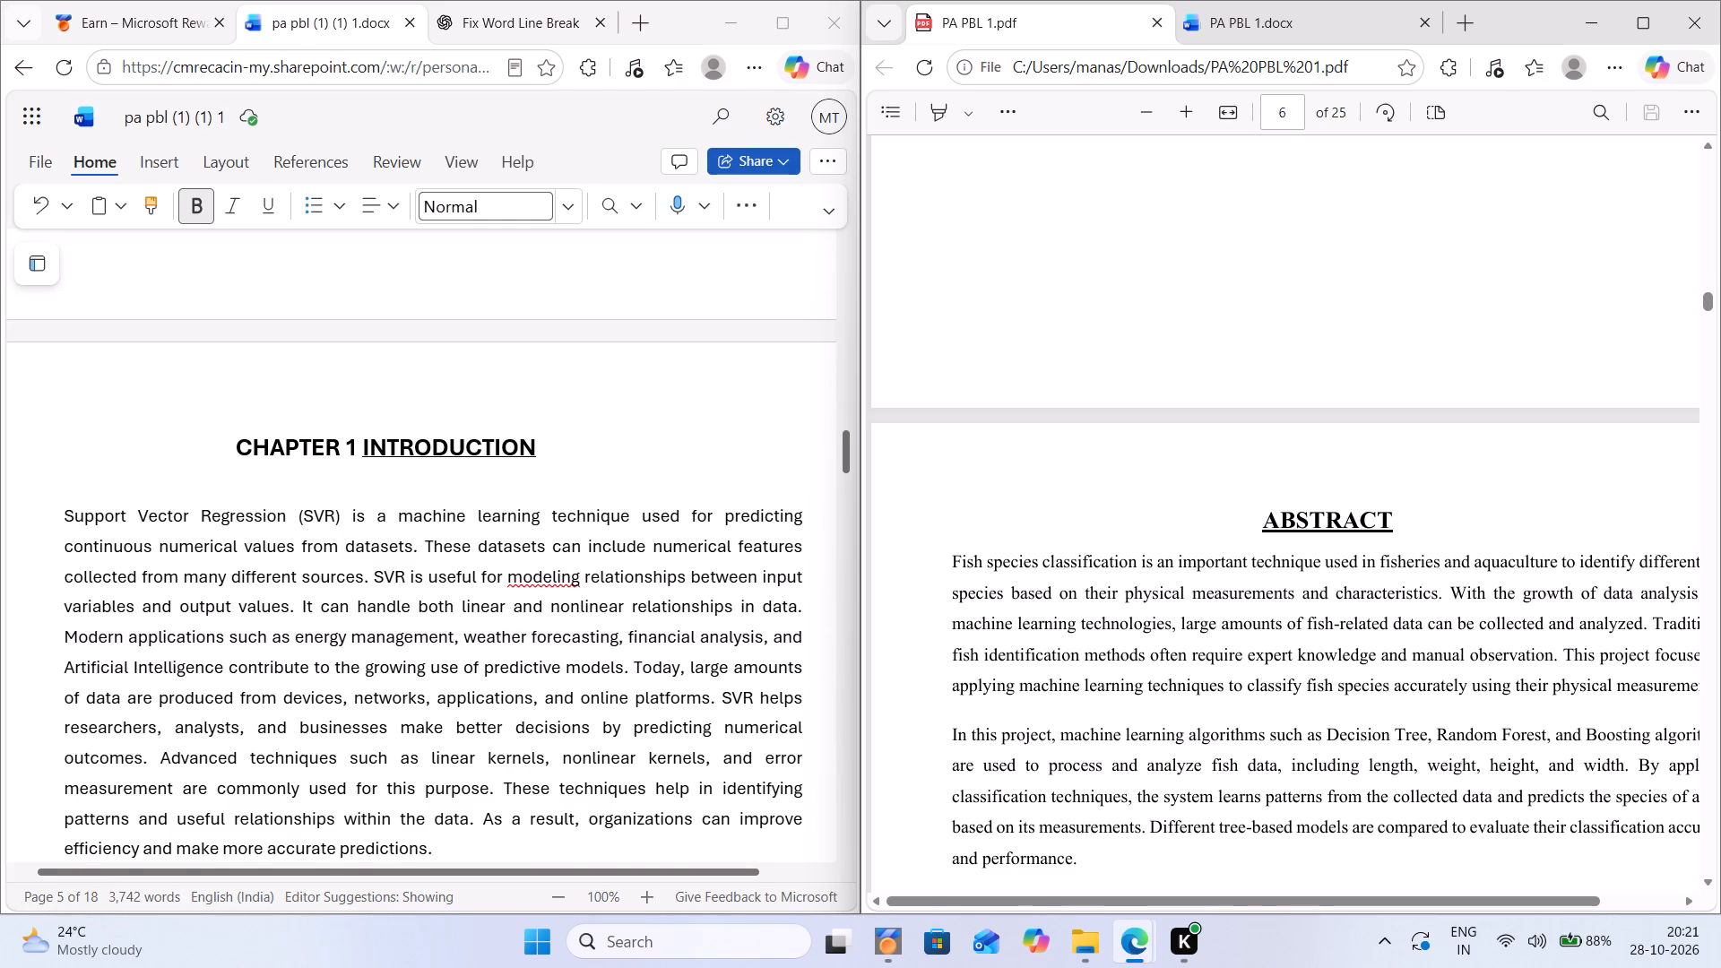
Correct "modeling" to "modelling" in the first paragraph of the Chapter 1 Introduction.
scroll(1519, 621, down, 11)
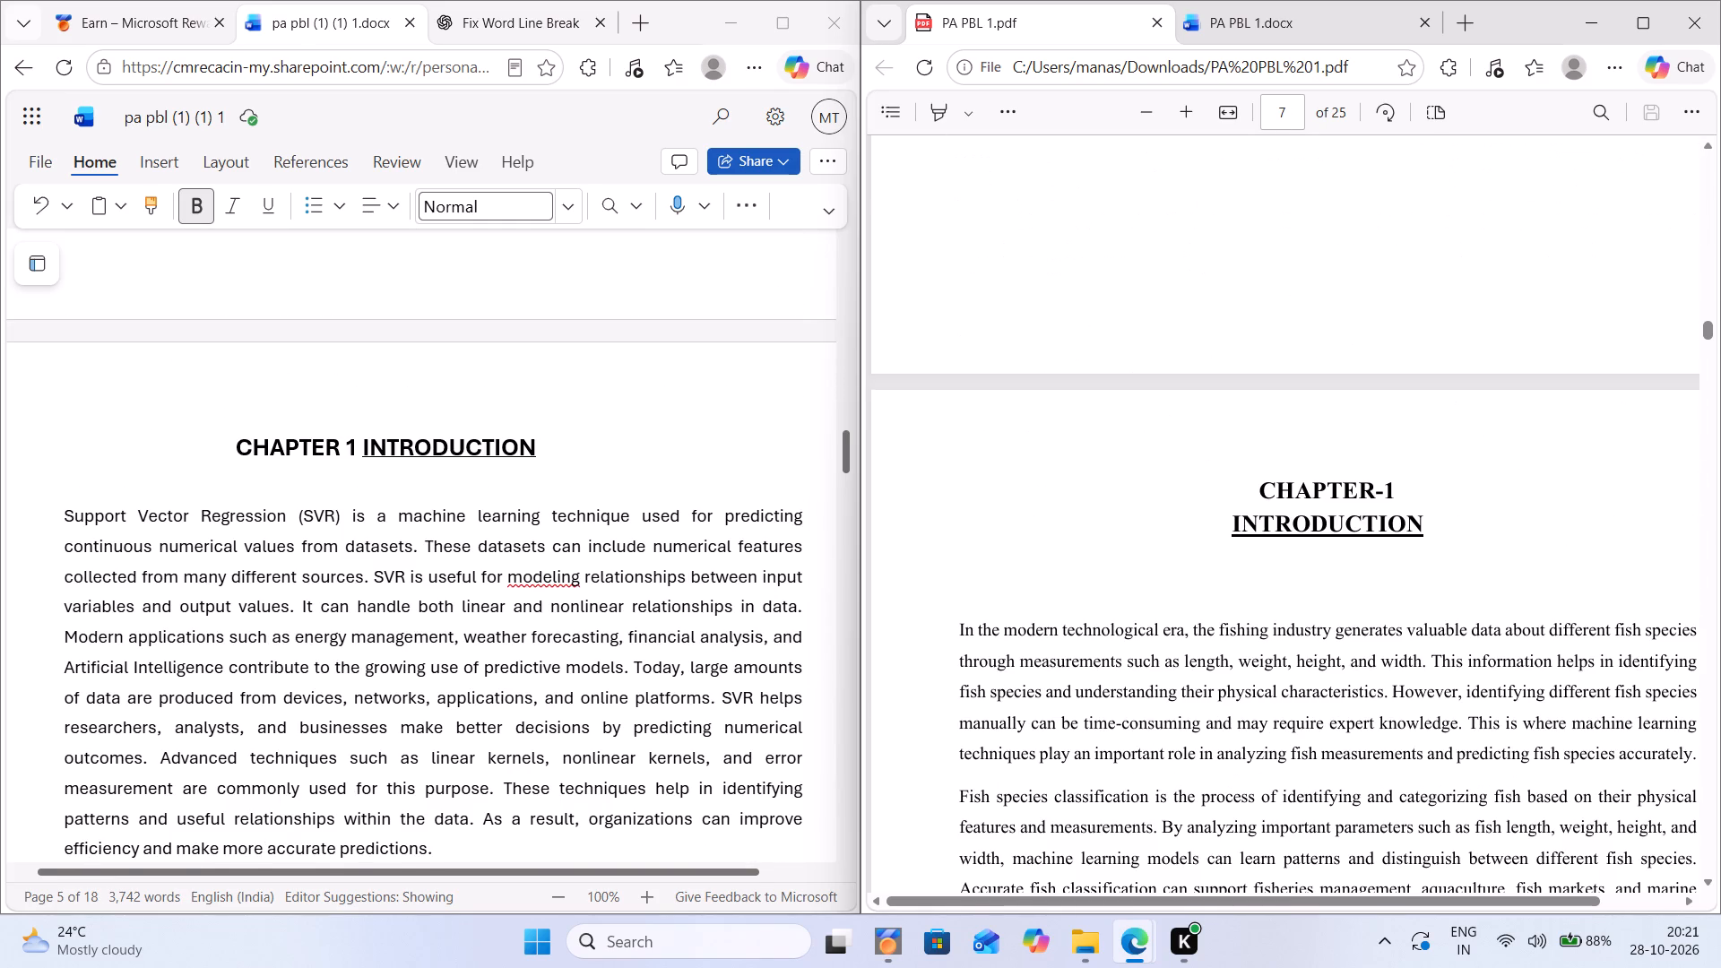
scroll(529, 515, down, 2)
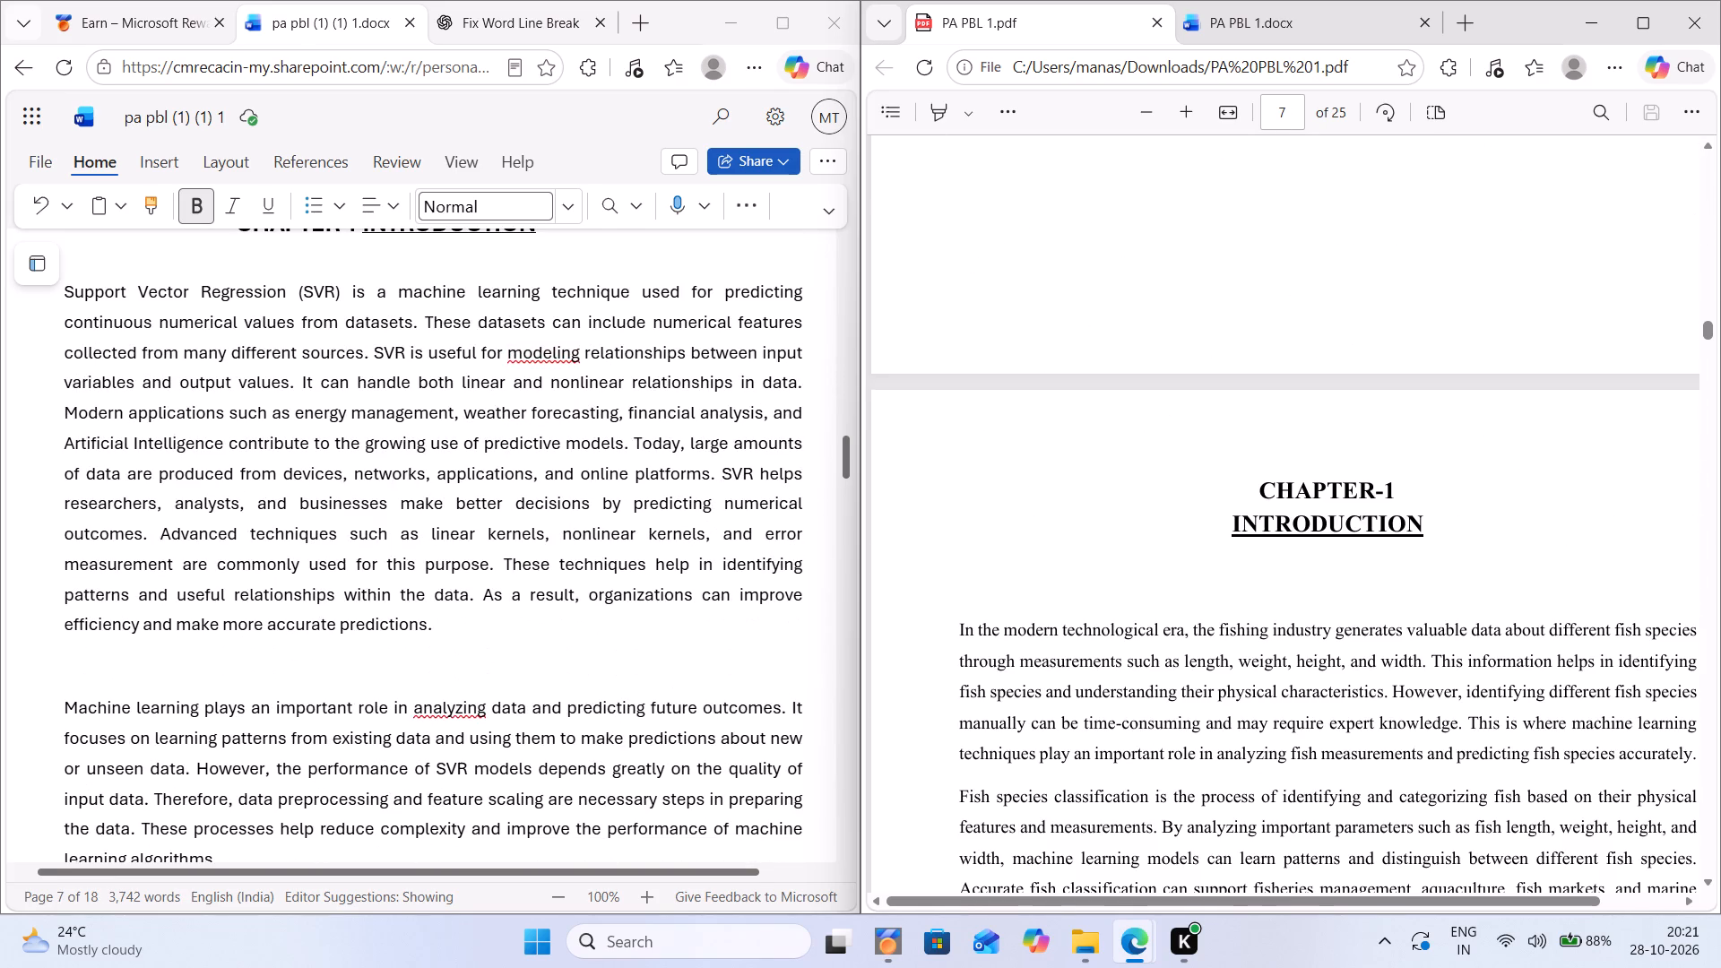
click(552, 359)
click(448, 420)
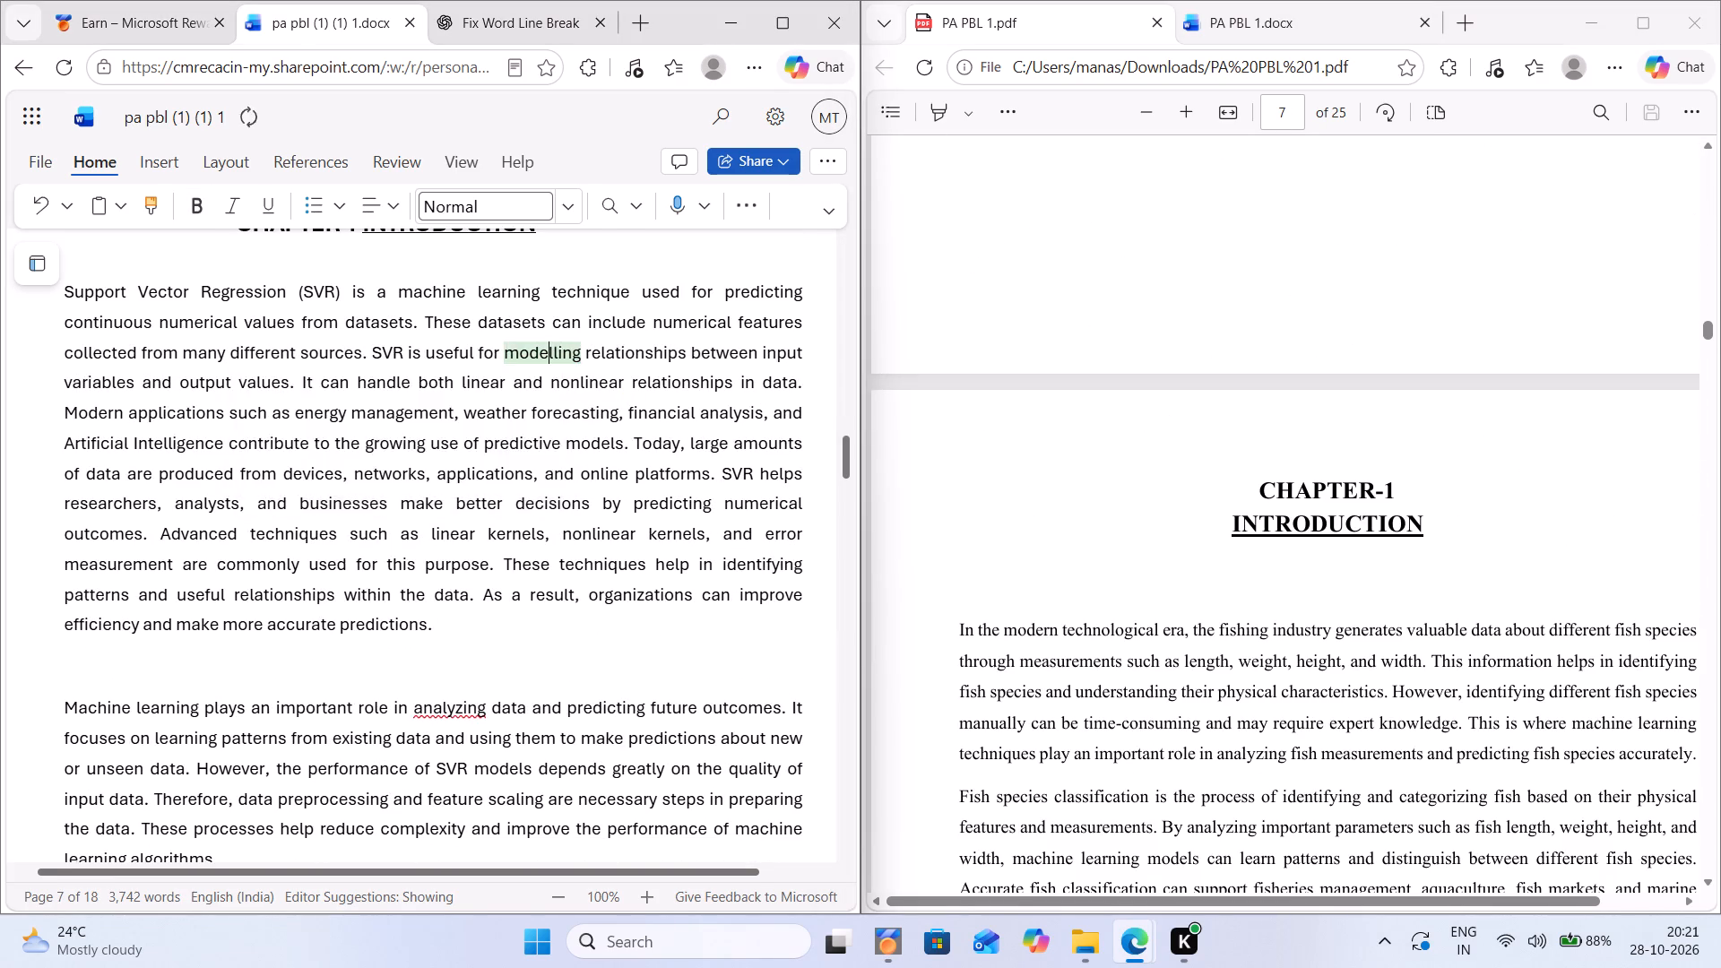
Delete the text wrapping break below the Chapter 2 Literature Survey heading.
scroll(480, 432, up, 17)
scroll(555, 491, up, 4)
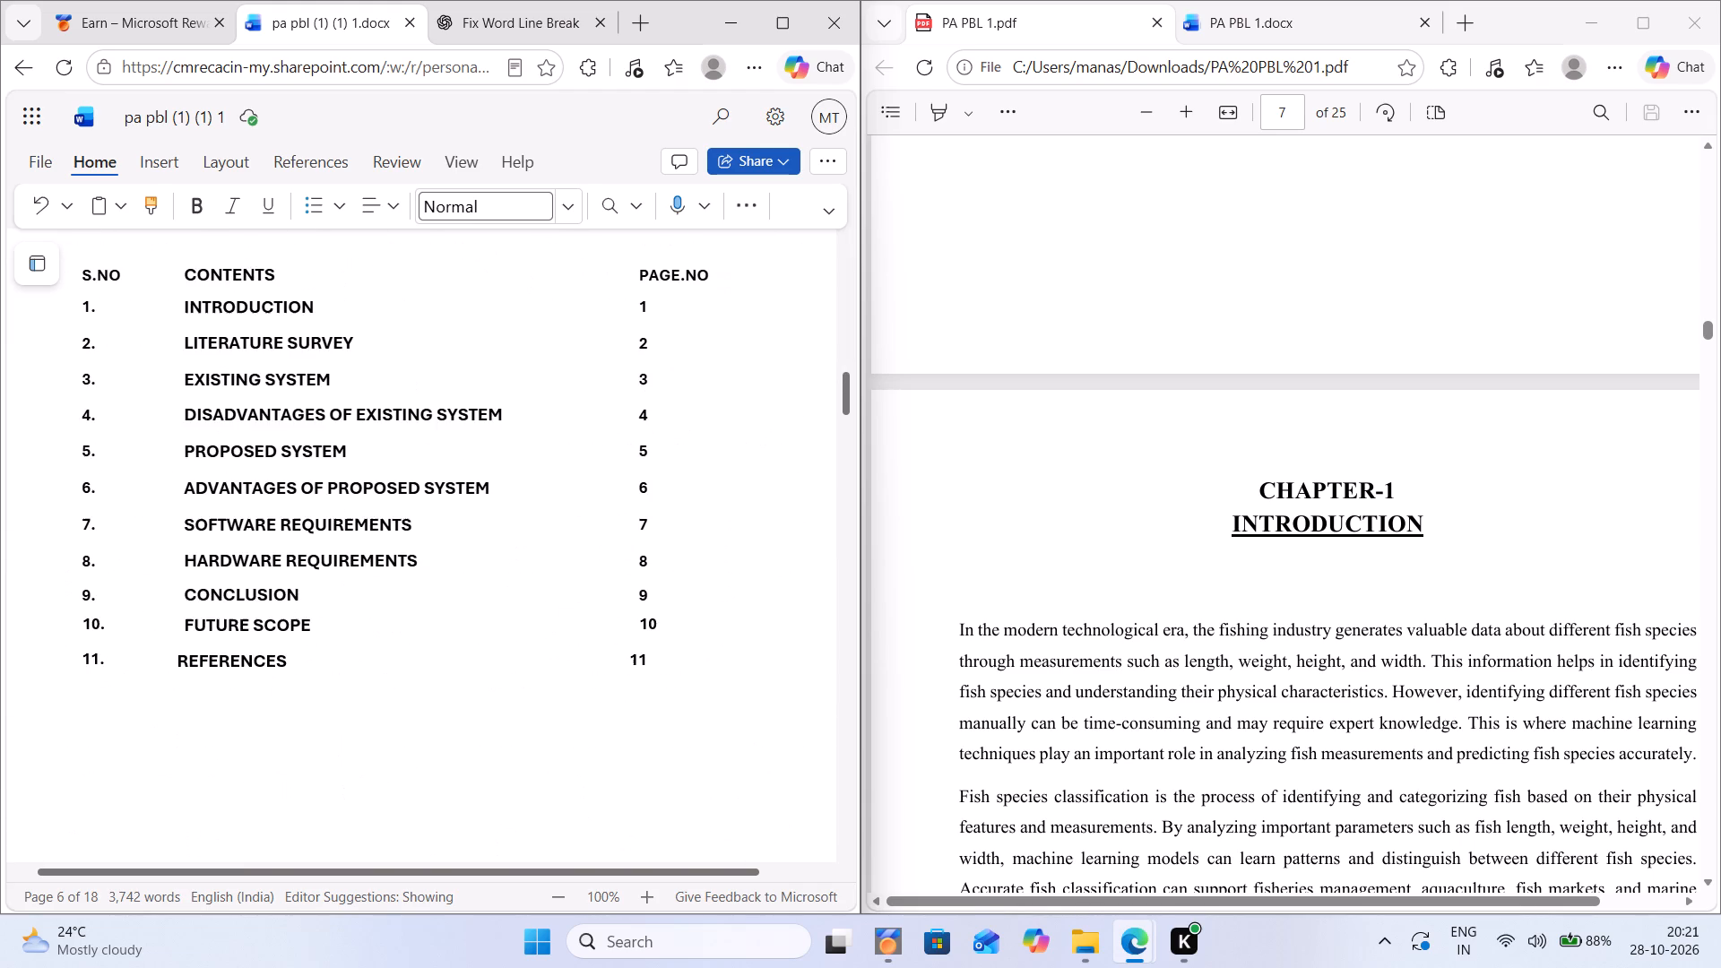
scroll(555, 491, down, 19)
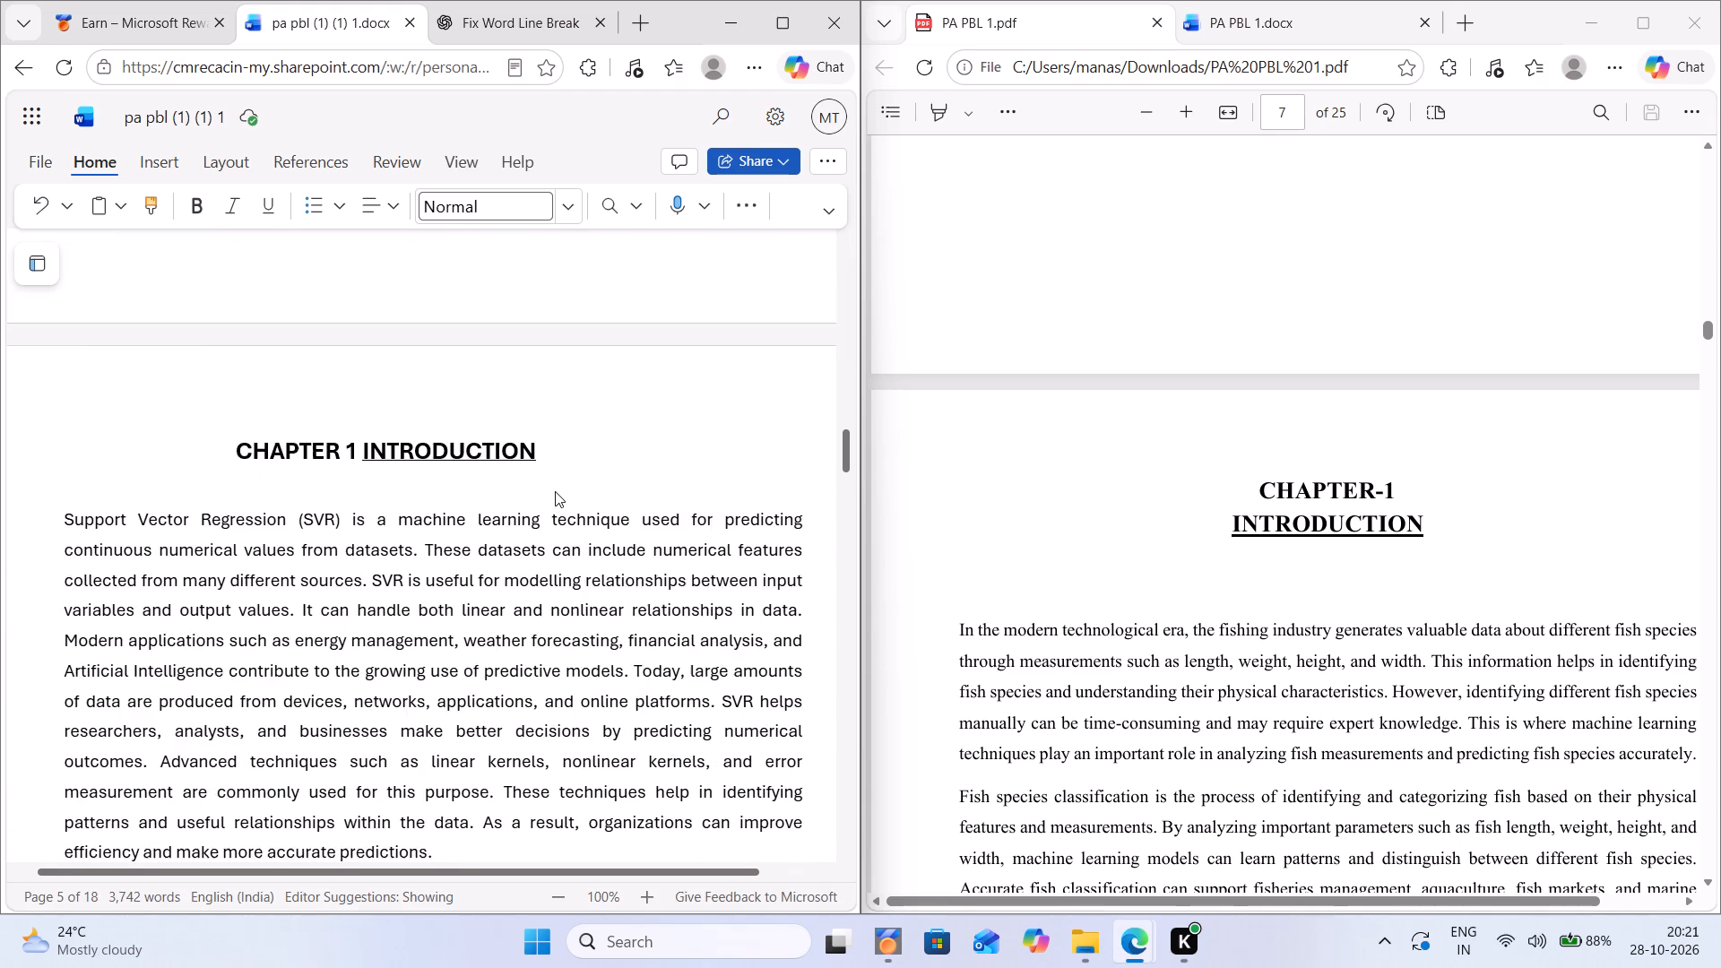
scroll(555, 491, down, 10)
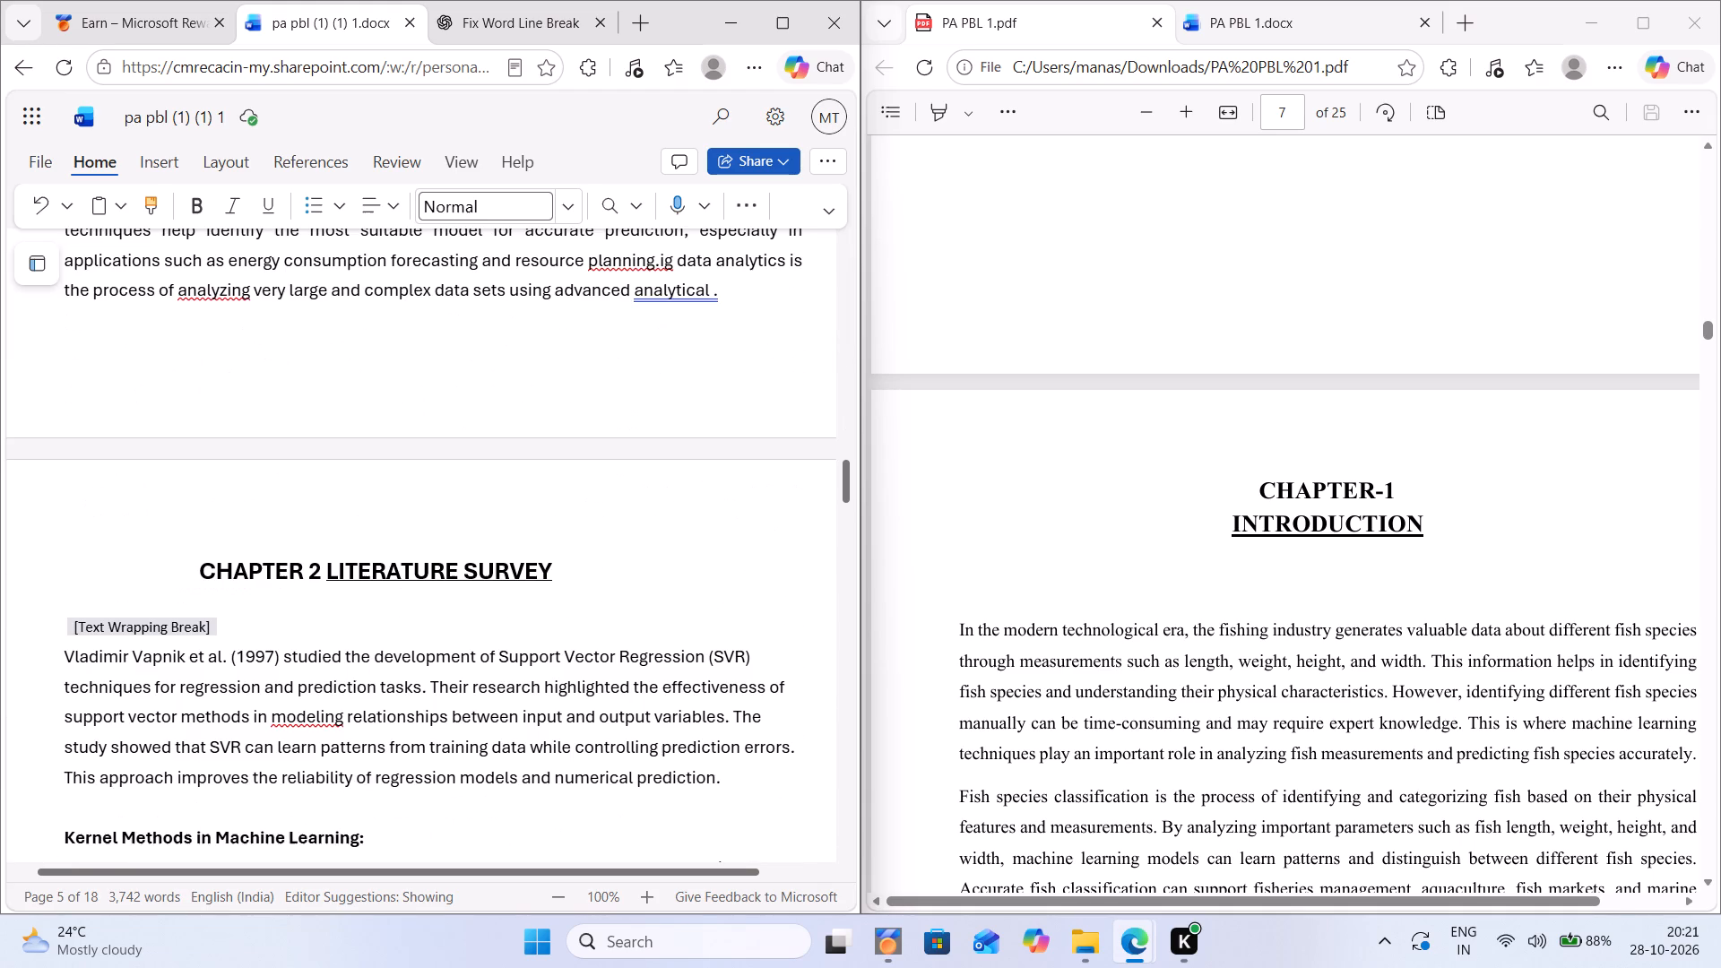
click(212, 596)
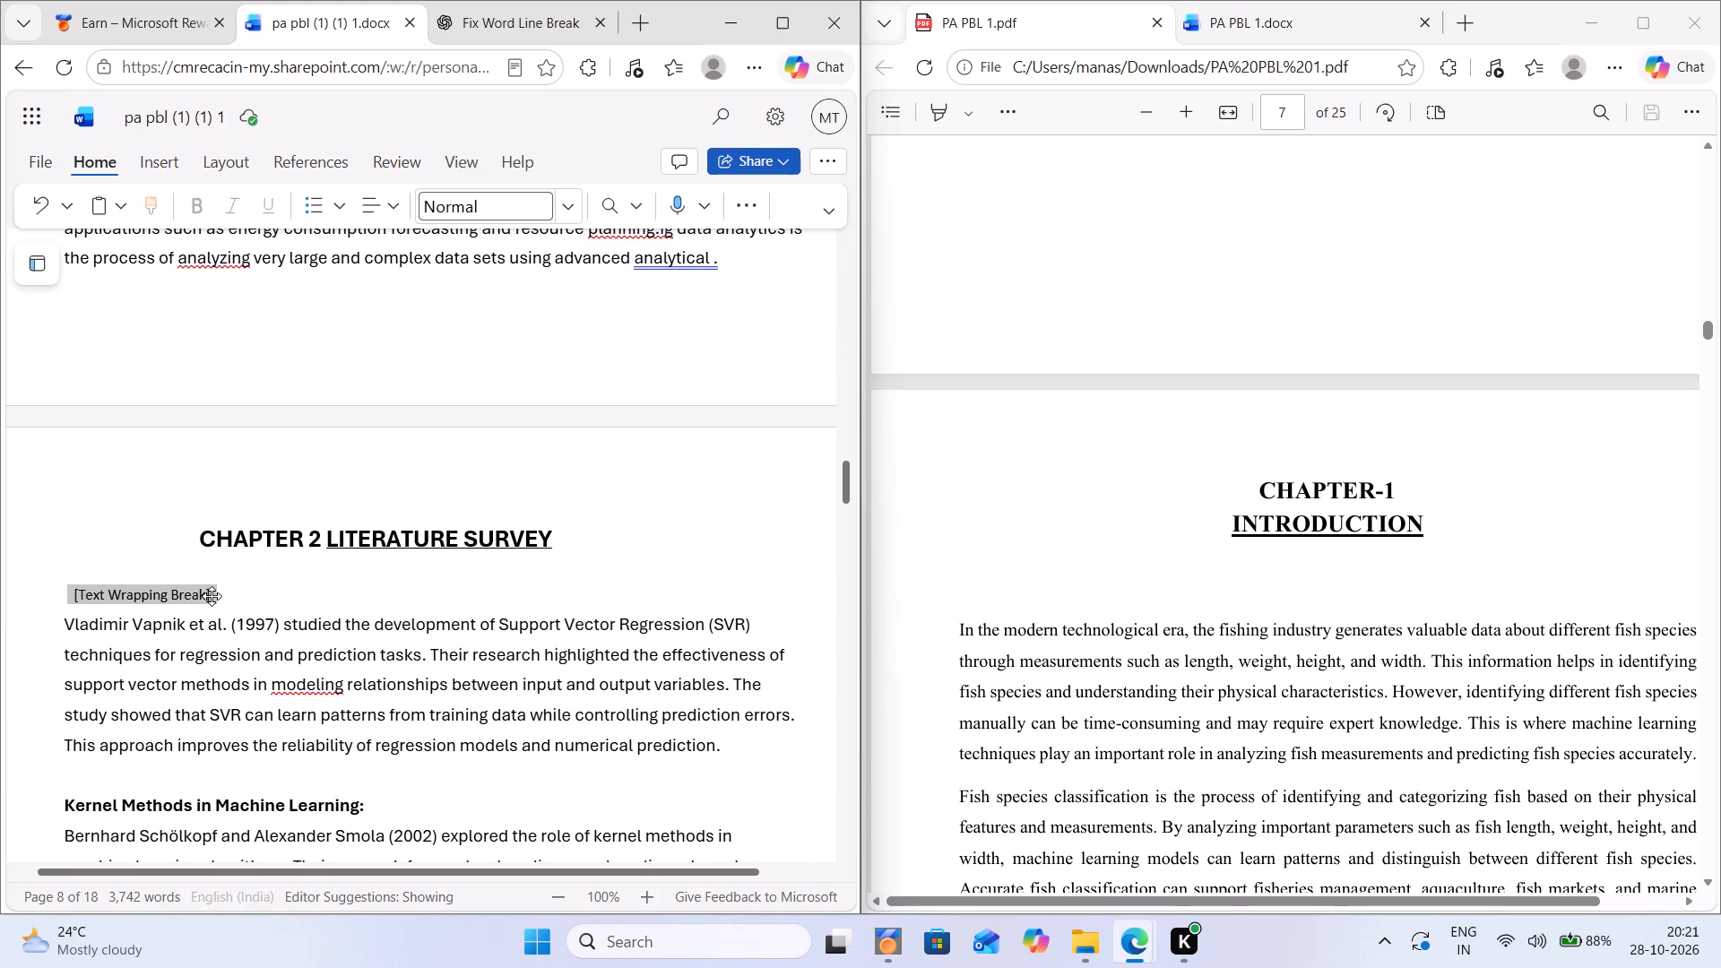
key(BackSpace)
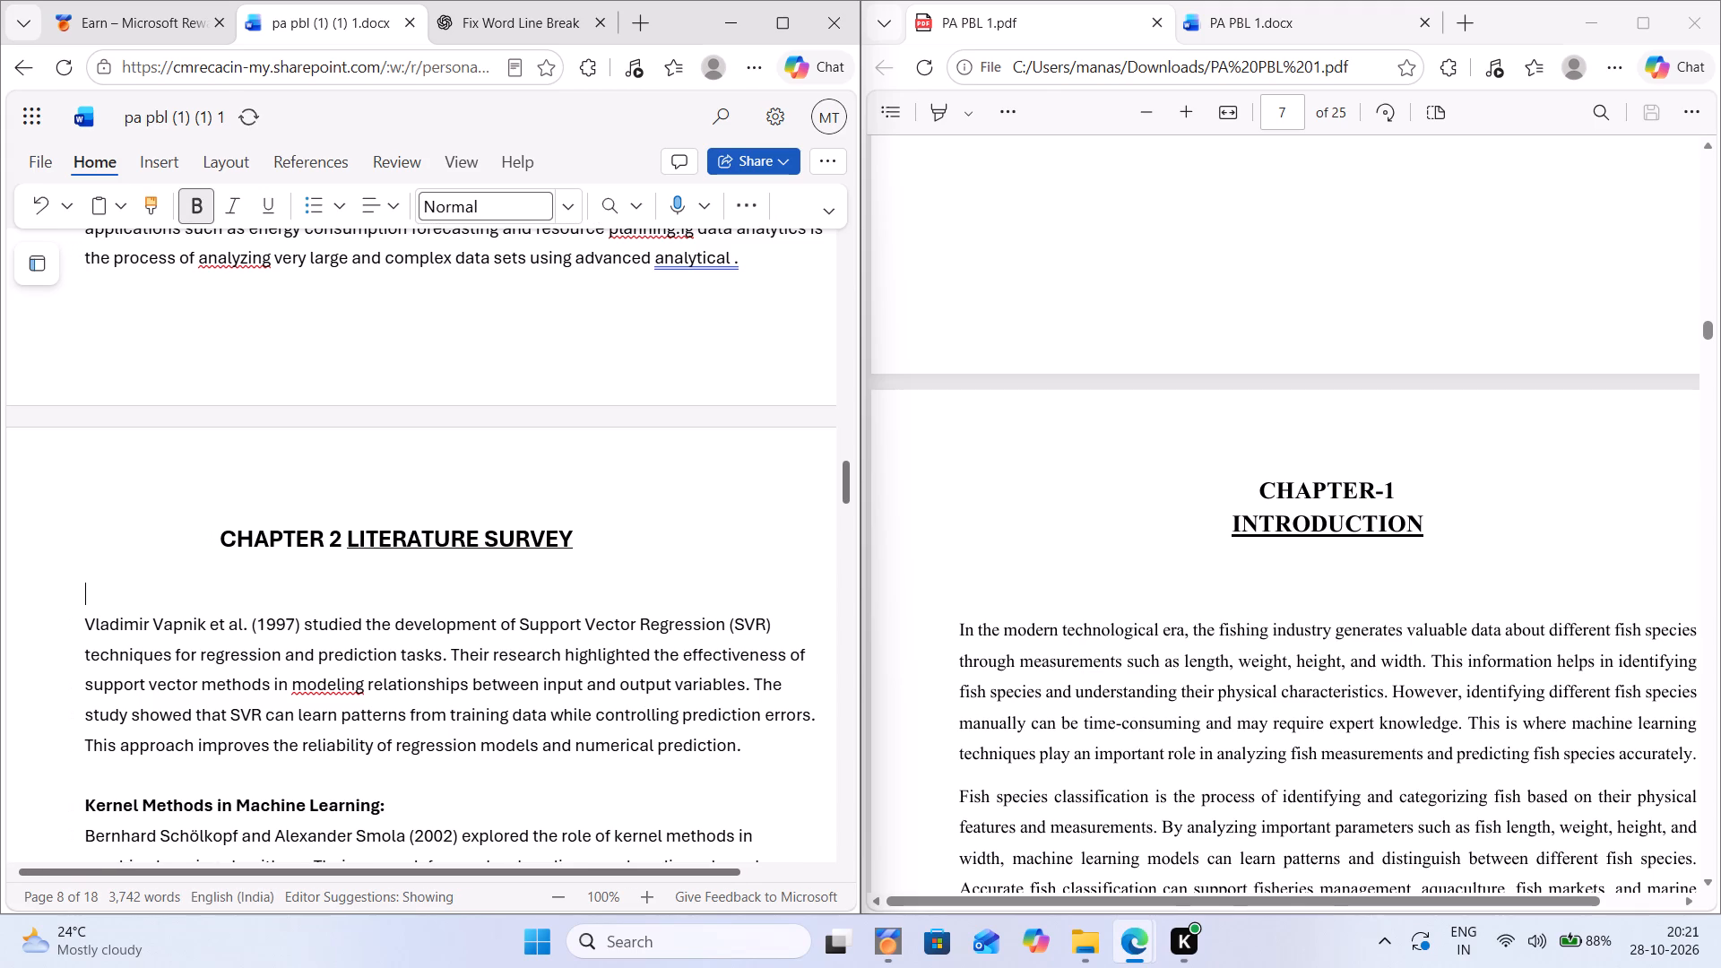
Correct "analyzing" to "analysing" in the second and third paragraphs of the Chapter 1 Introduction.
scroll(212, 596, up, 9)
scroll(212, 596, down, 3)
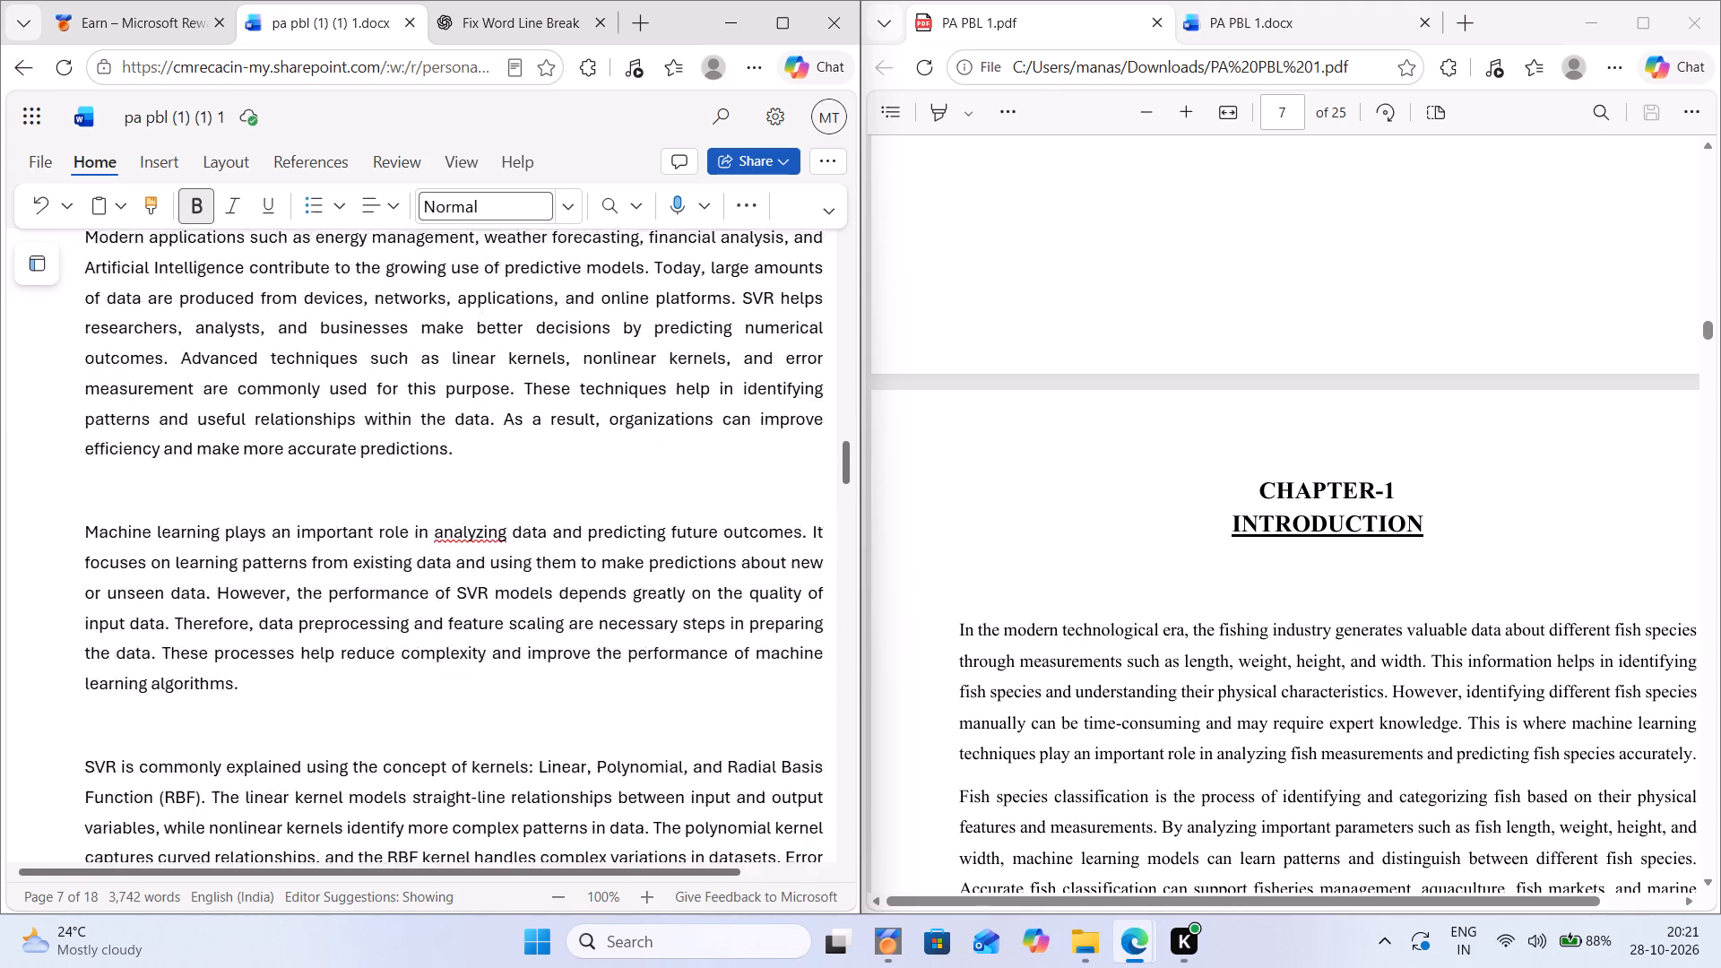
click(473, 480)
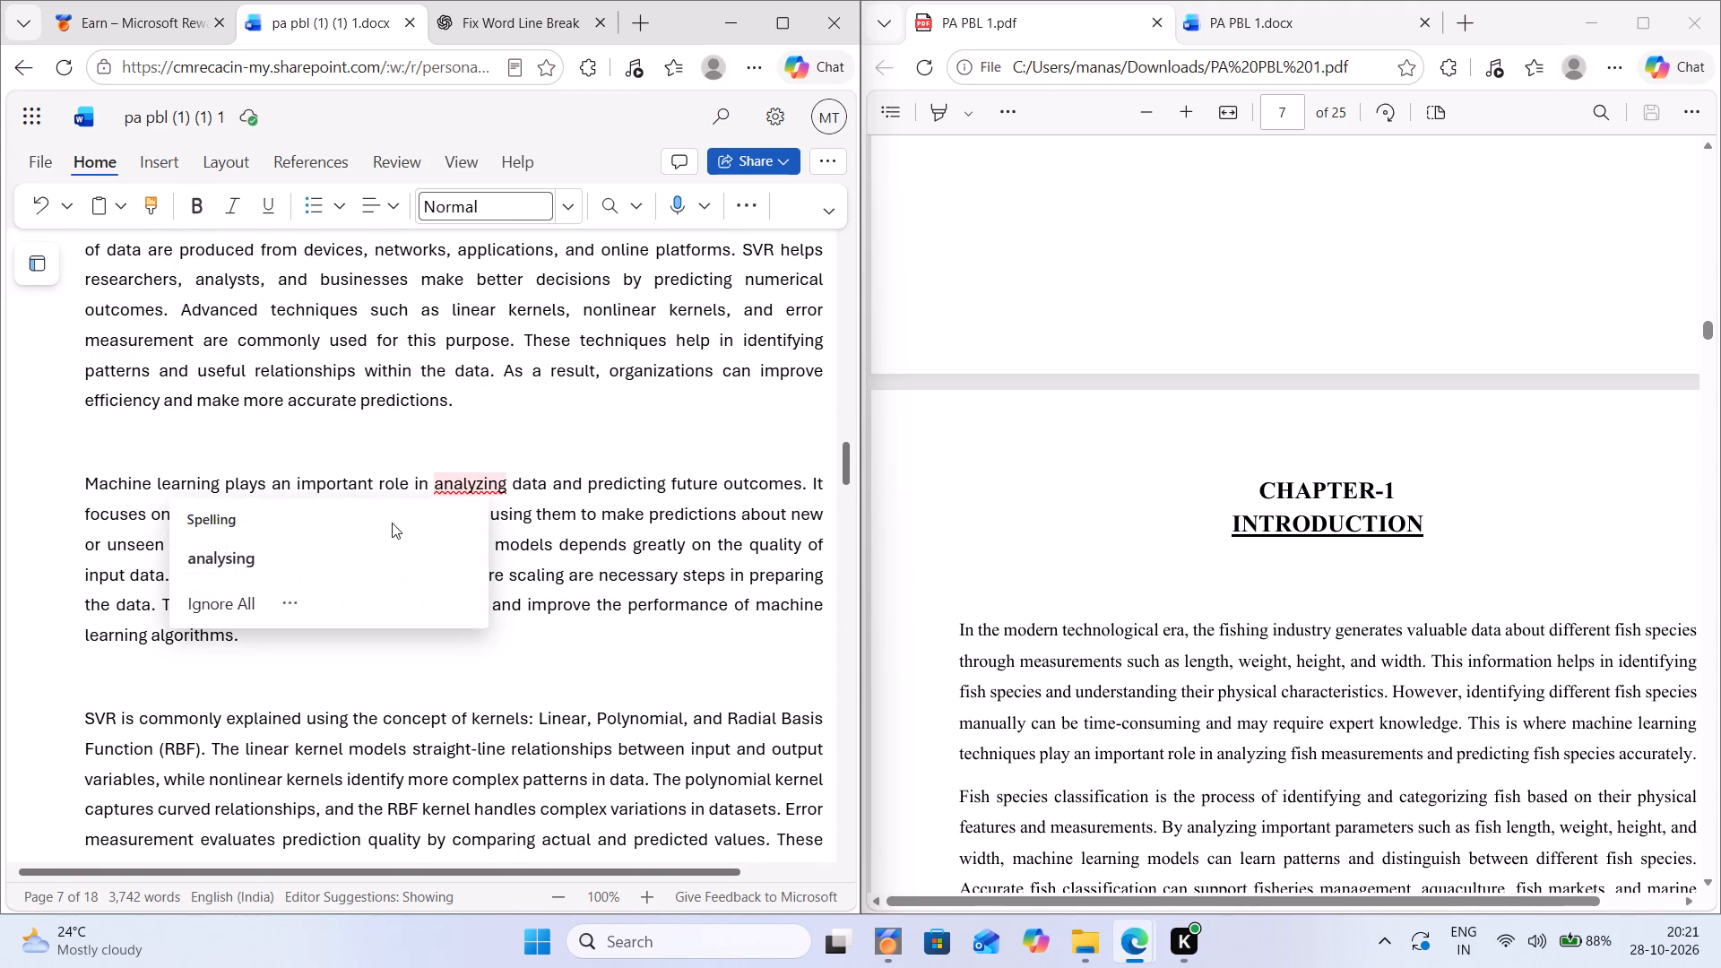
click(350, 551)
scroll(350, 551, down, 2)
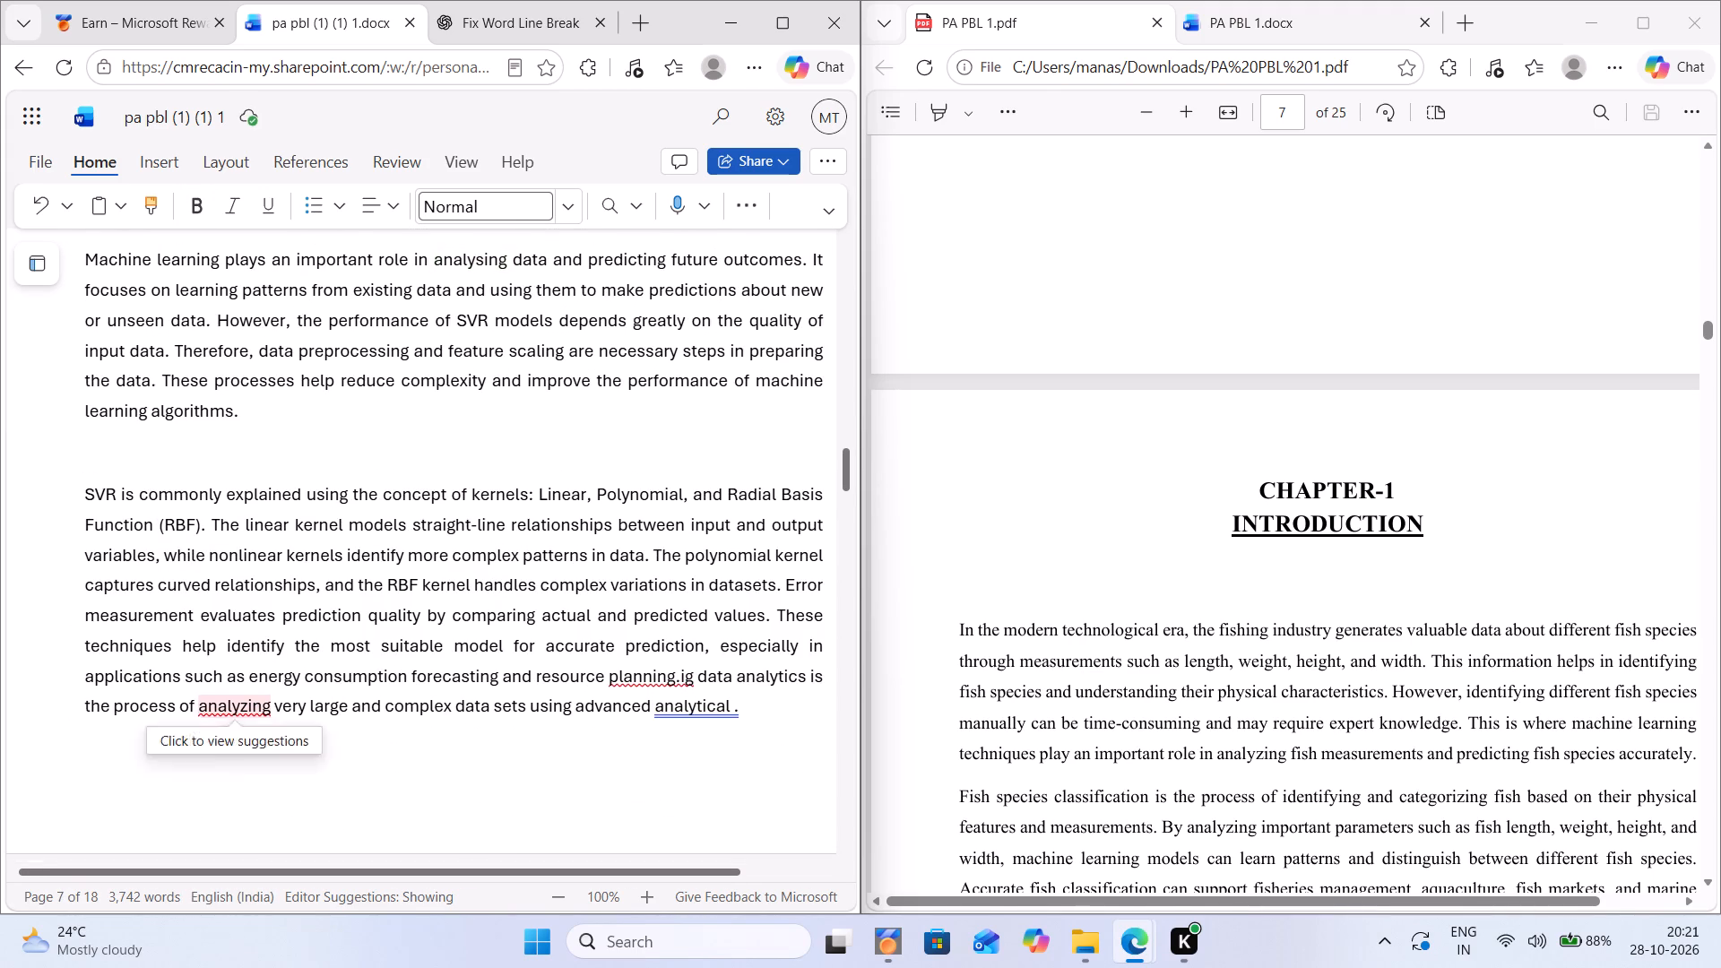
click(240, 707)
click(225, 771)
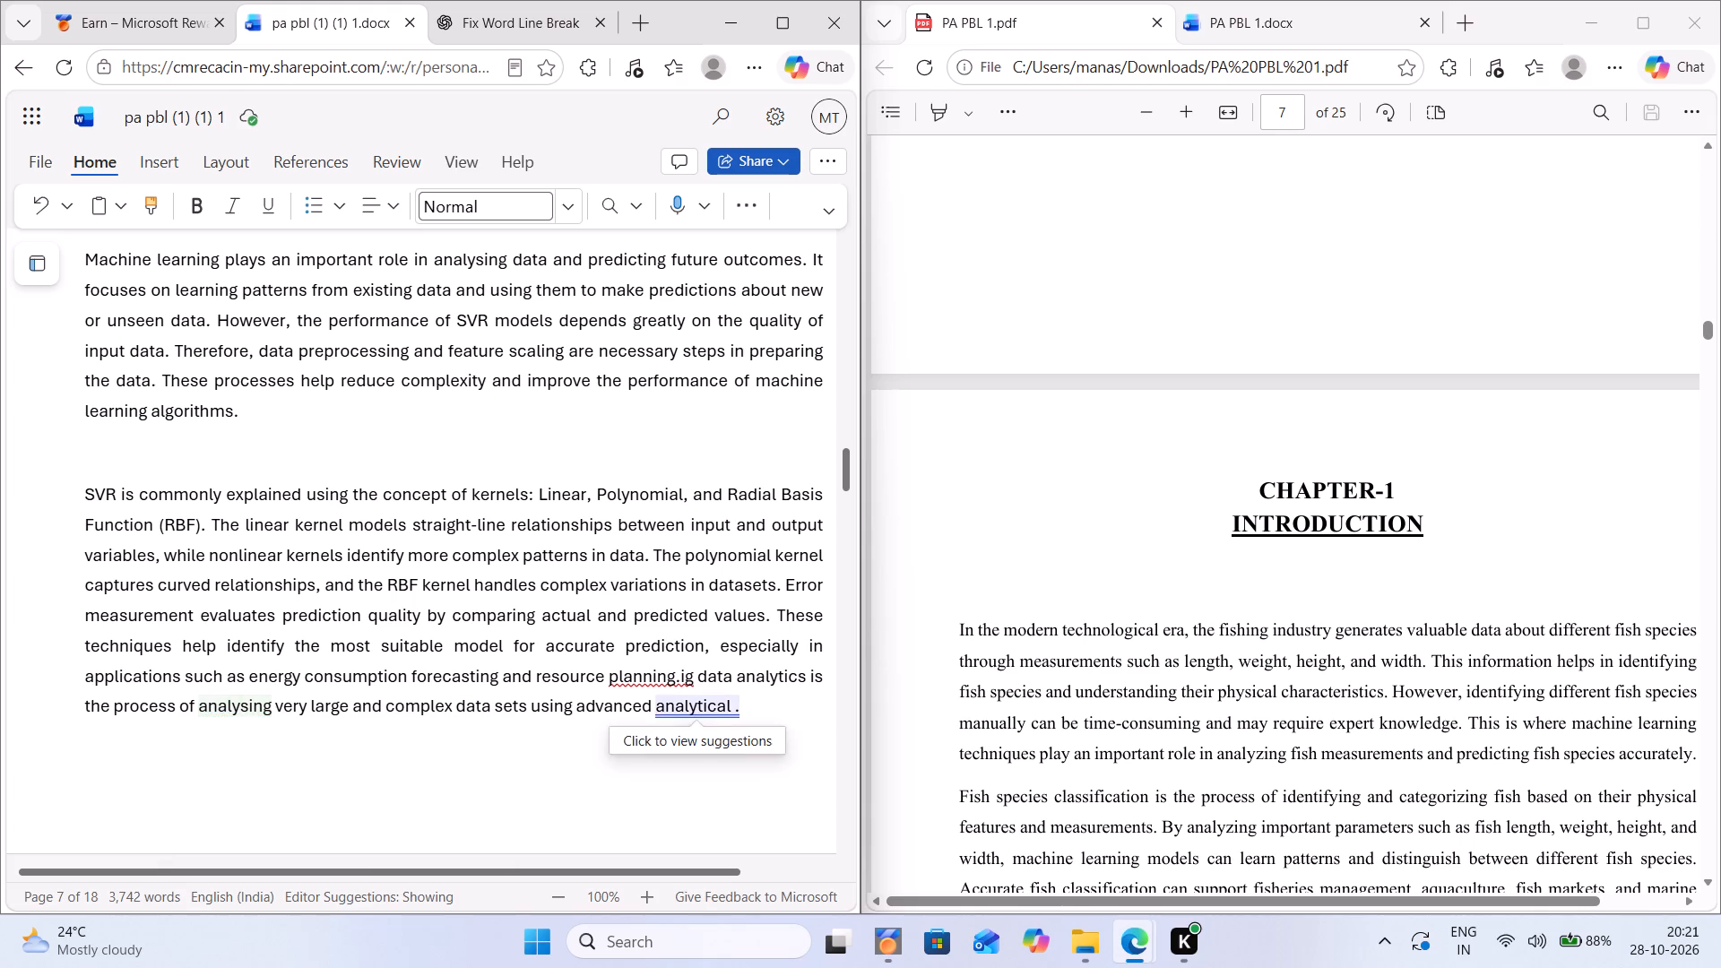
Remove the space before the full stop after "analytical" at the end of the Chapter 1 Introduction.
click(734, 707)
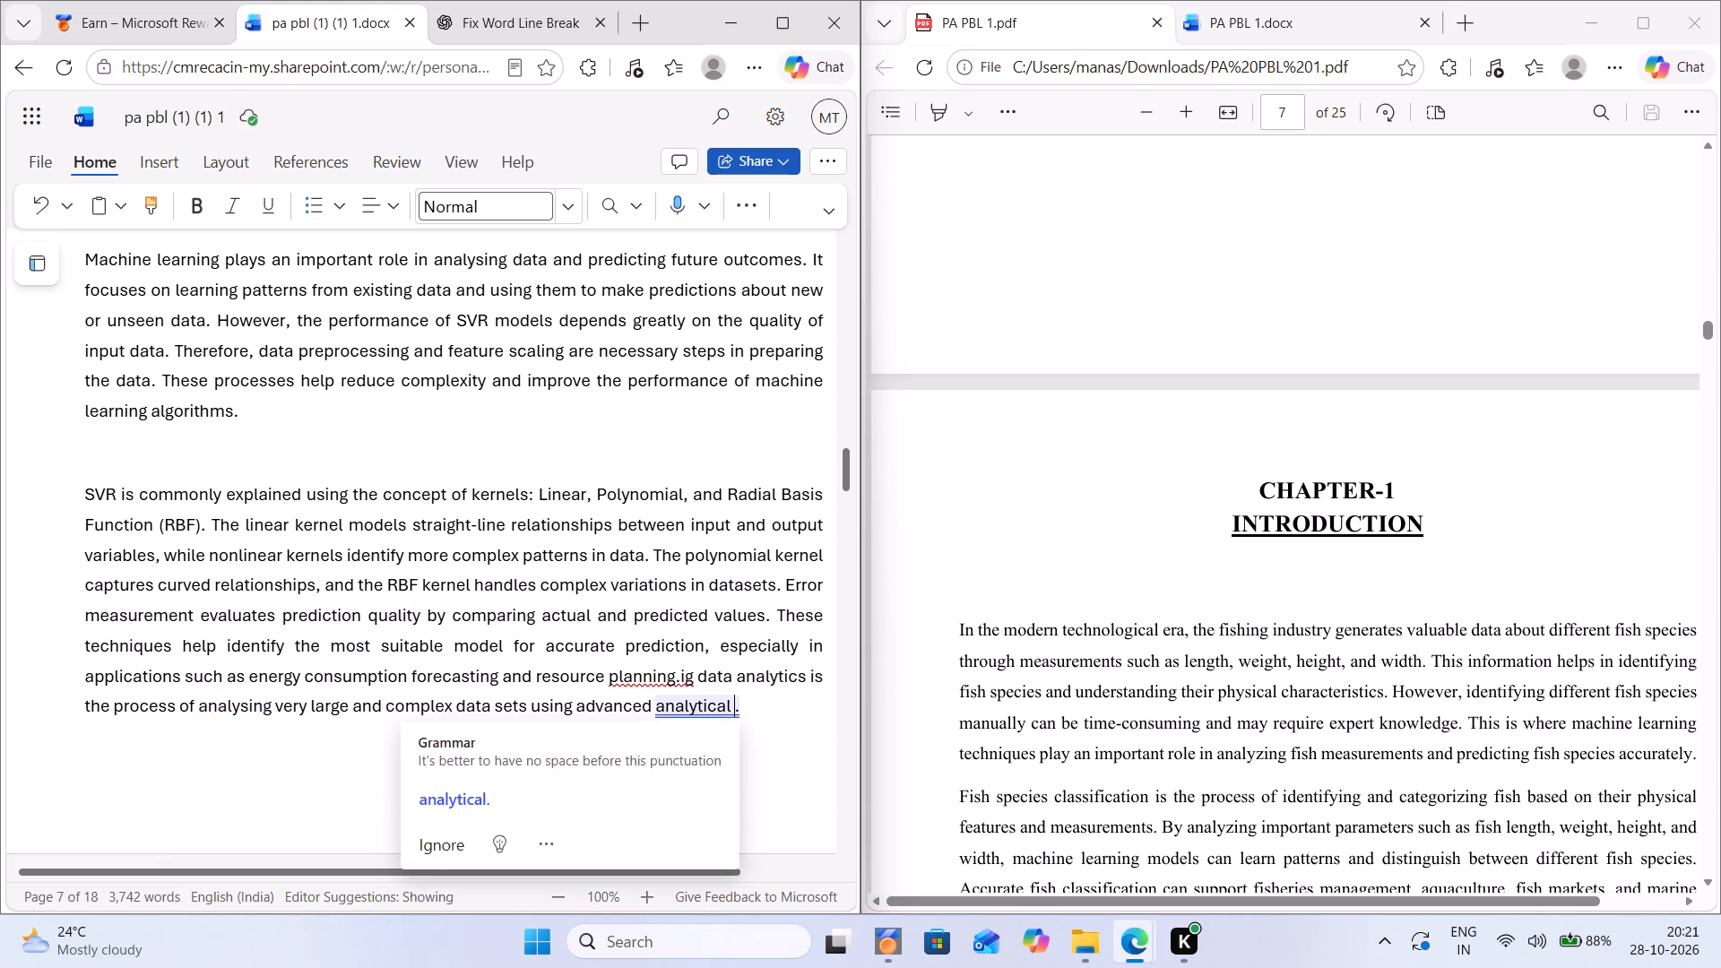
key(BackSpace)
Replace the misspelled "planning.ig" with the suggested "planning" in the last paragraph of the Chapter 1 Introduction.
scroll(711, 691, down, 4)
scroll(636, 376, up, 3)
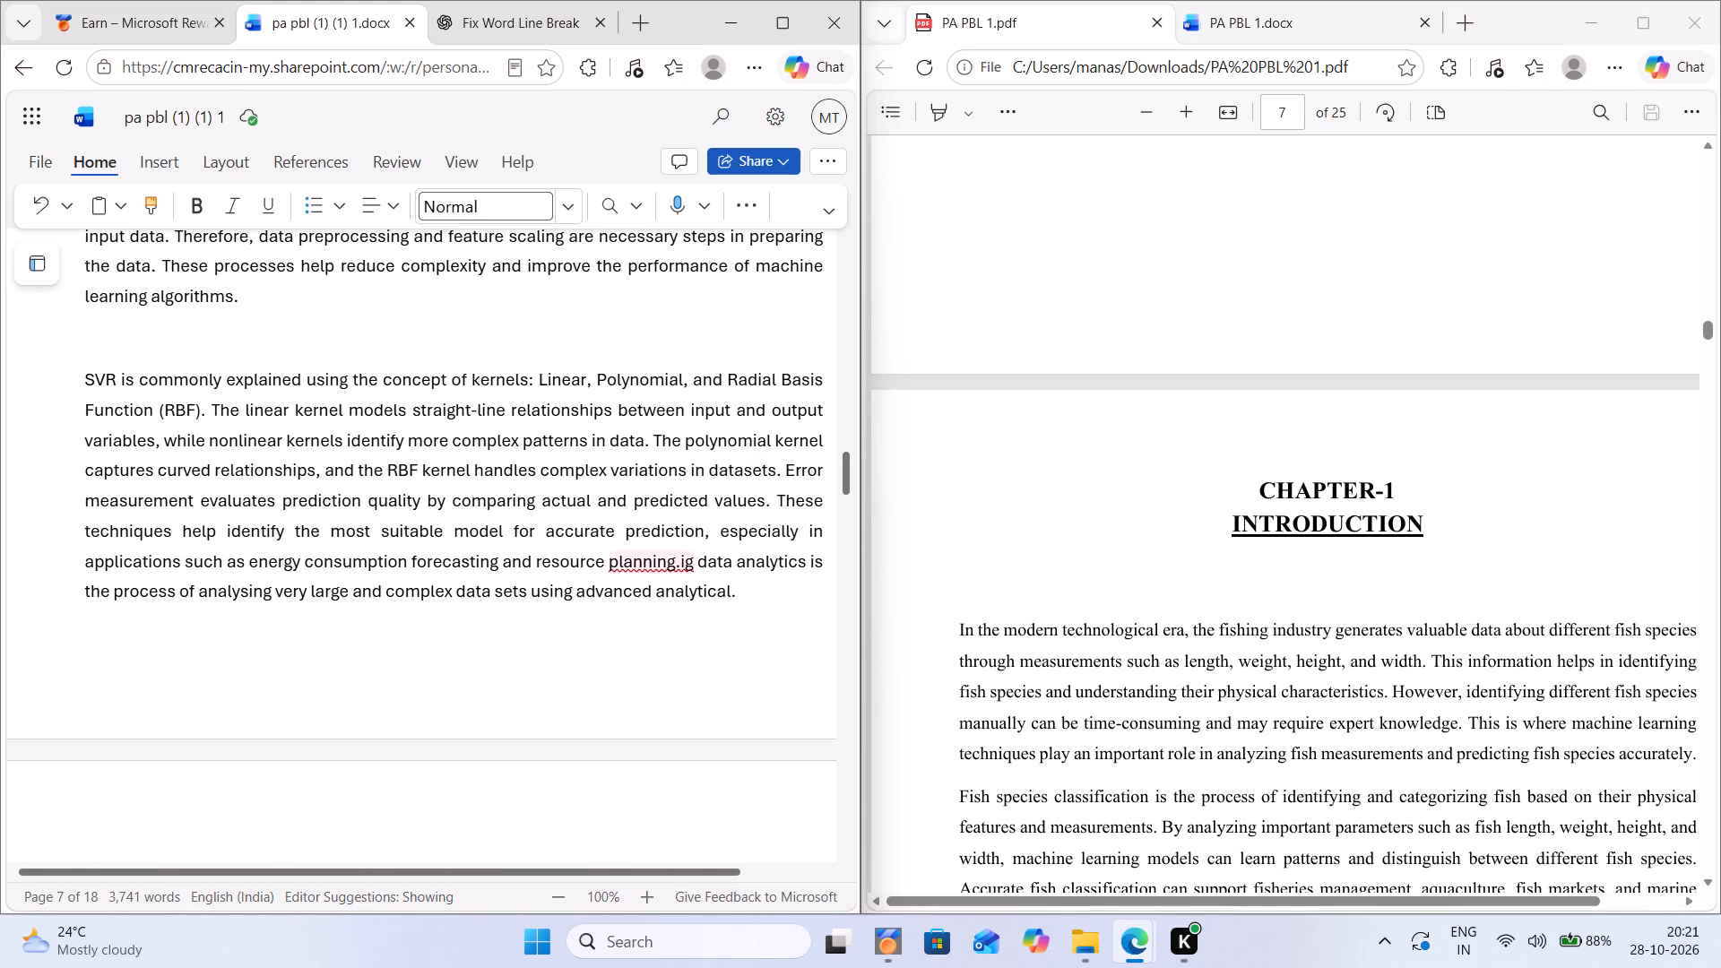
click(633, 570)
click(558, 635)
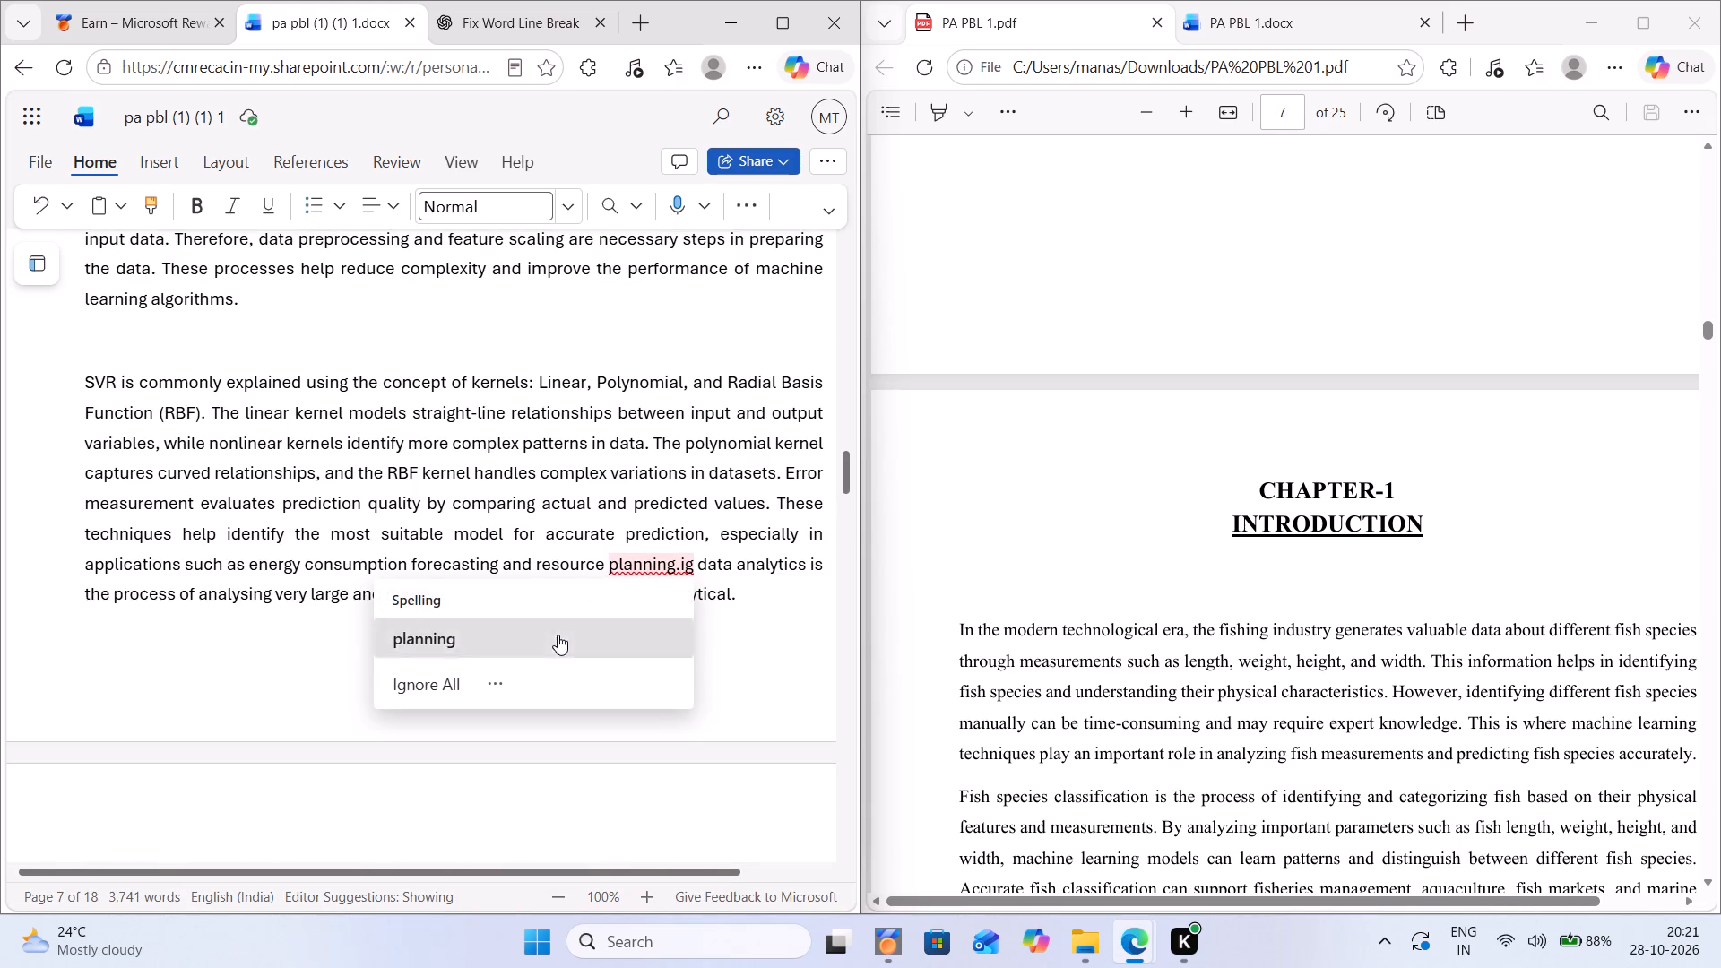
Correct "modeling" to "modelling" in the first paragraph of the Chapter 2 Literature Survey.
scroll(306, 589, down, 5)
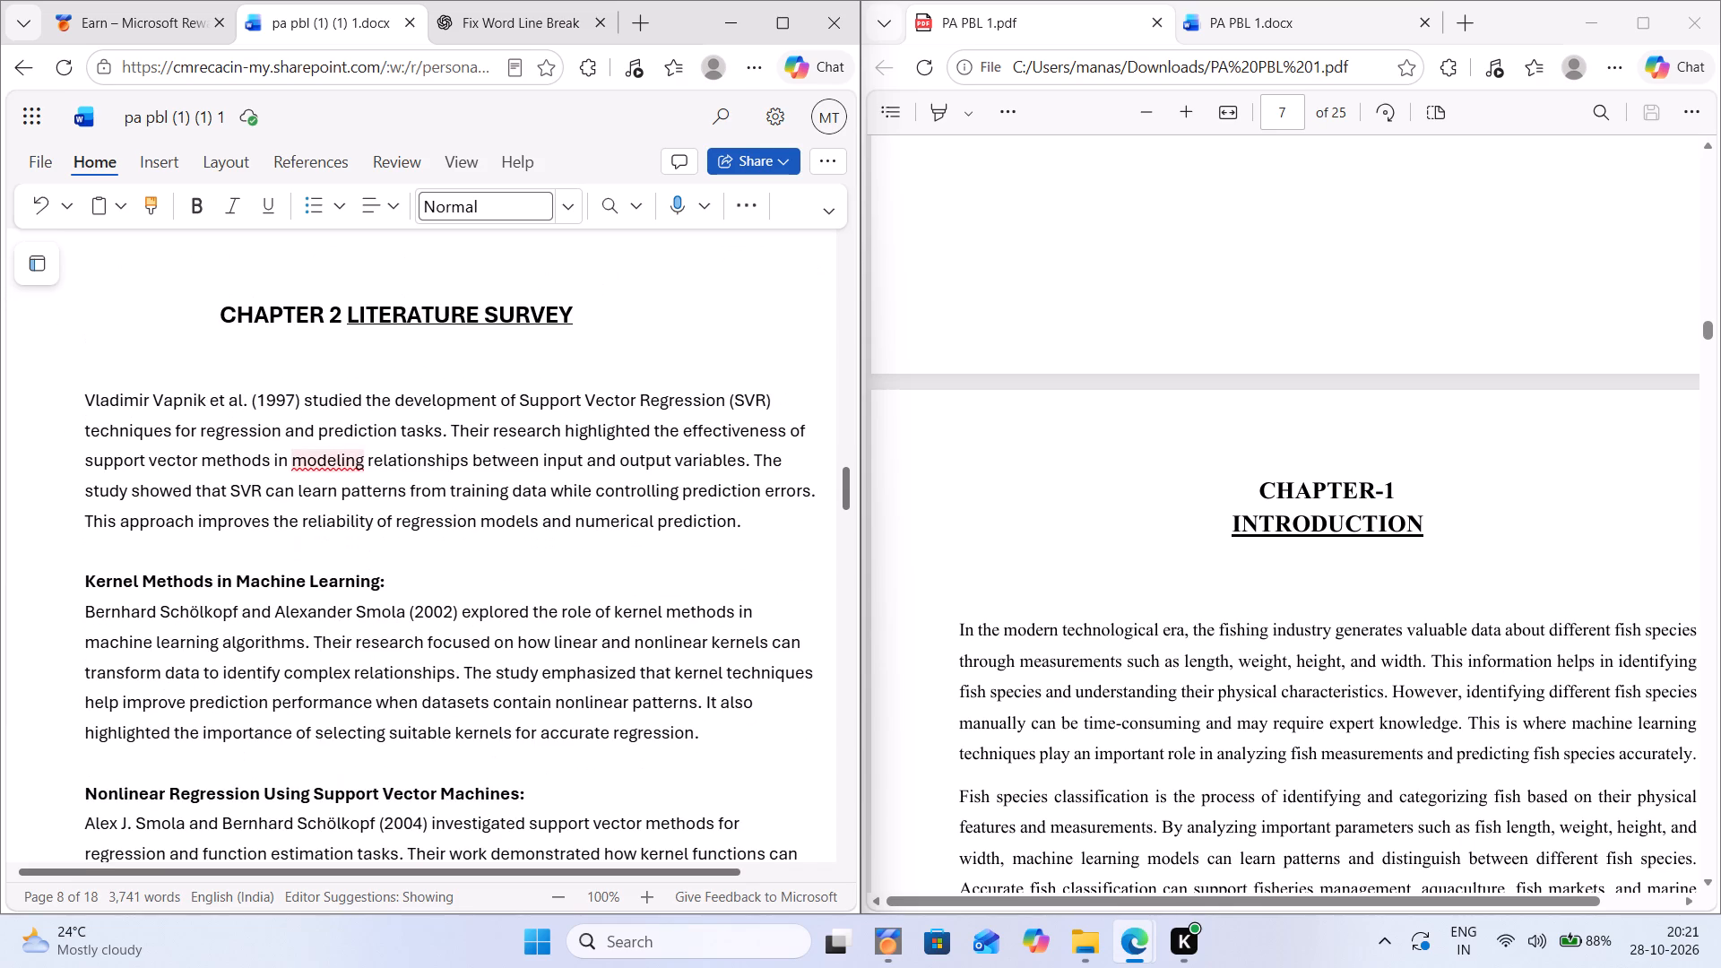
click(329, 462)
click(354, 532)
Correct "analyze" to "analyse" and "analyzing" to "analysing" in the first and third paragraphs of Chapter 3 Existing System.
scroll(370, 490, down, 3)
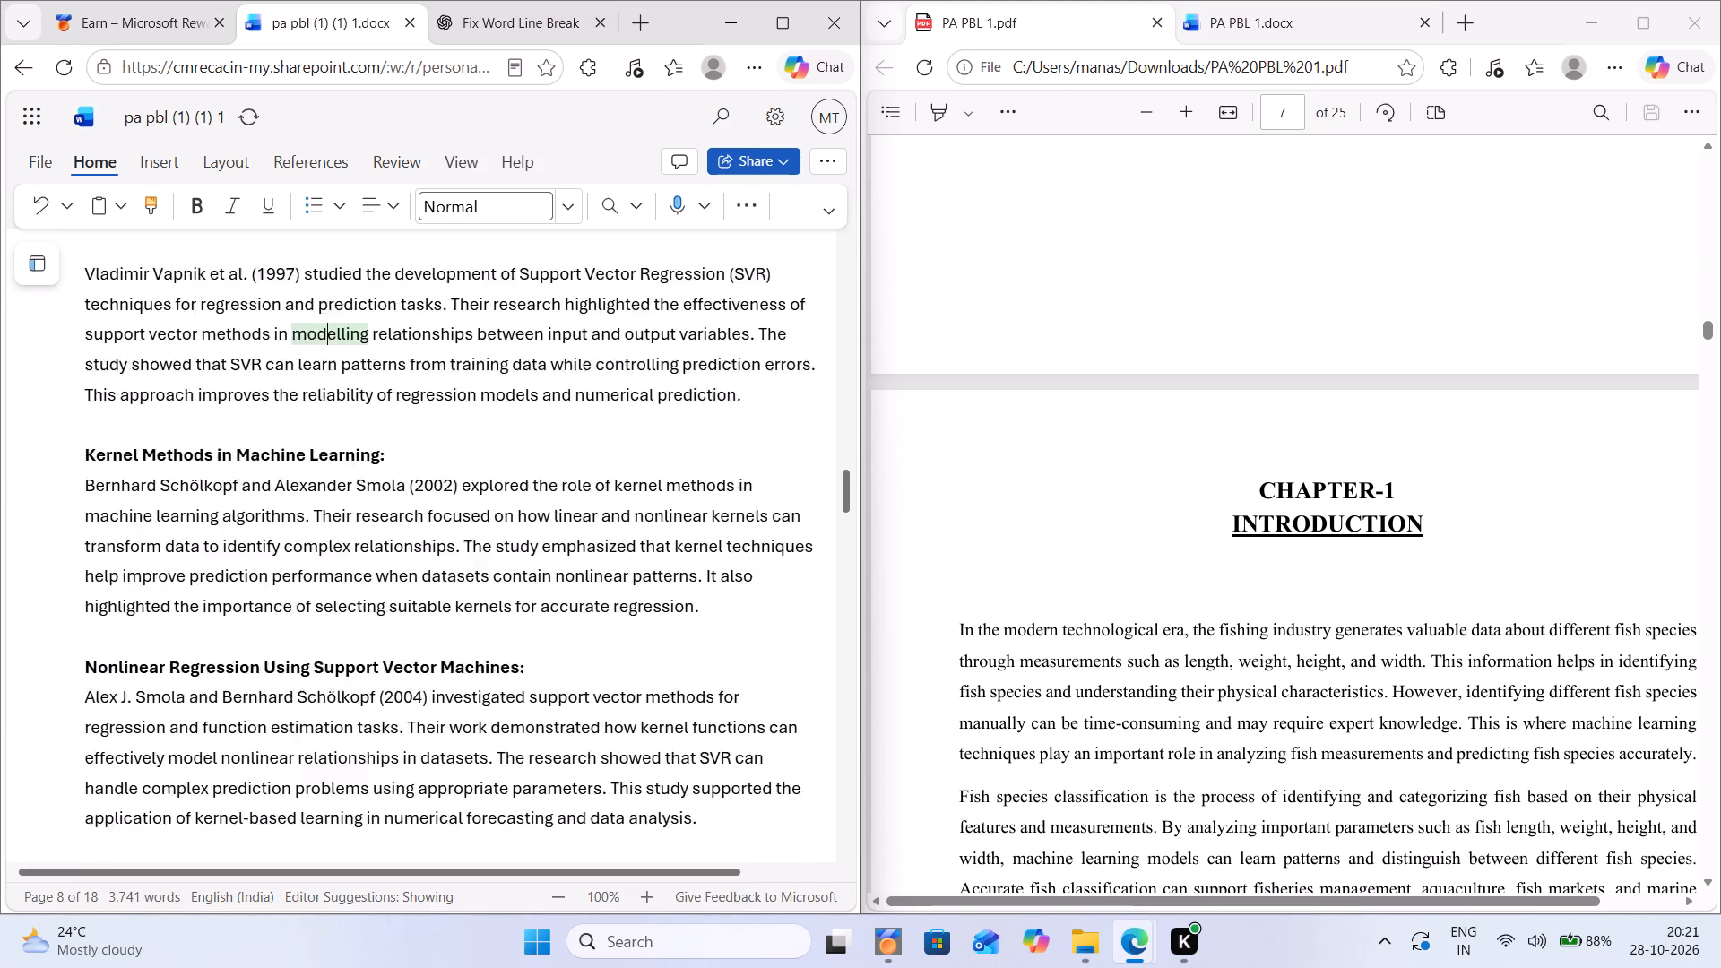
scroll(355, 488, down, 7)
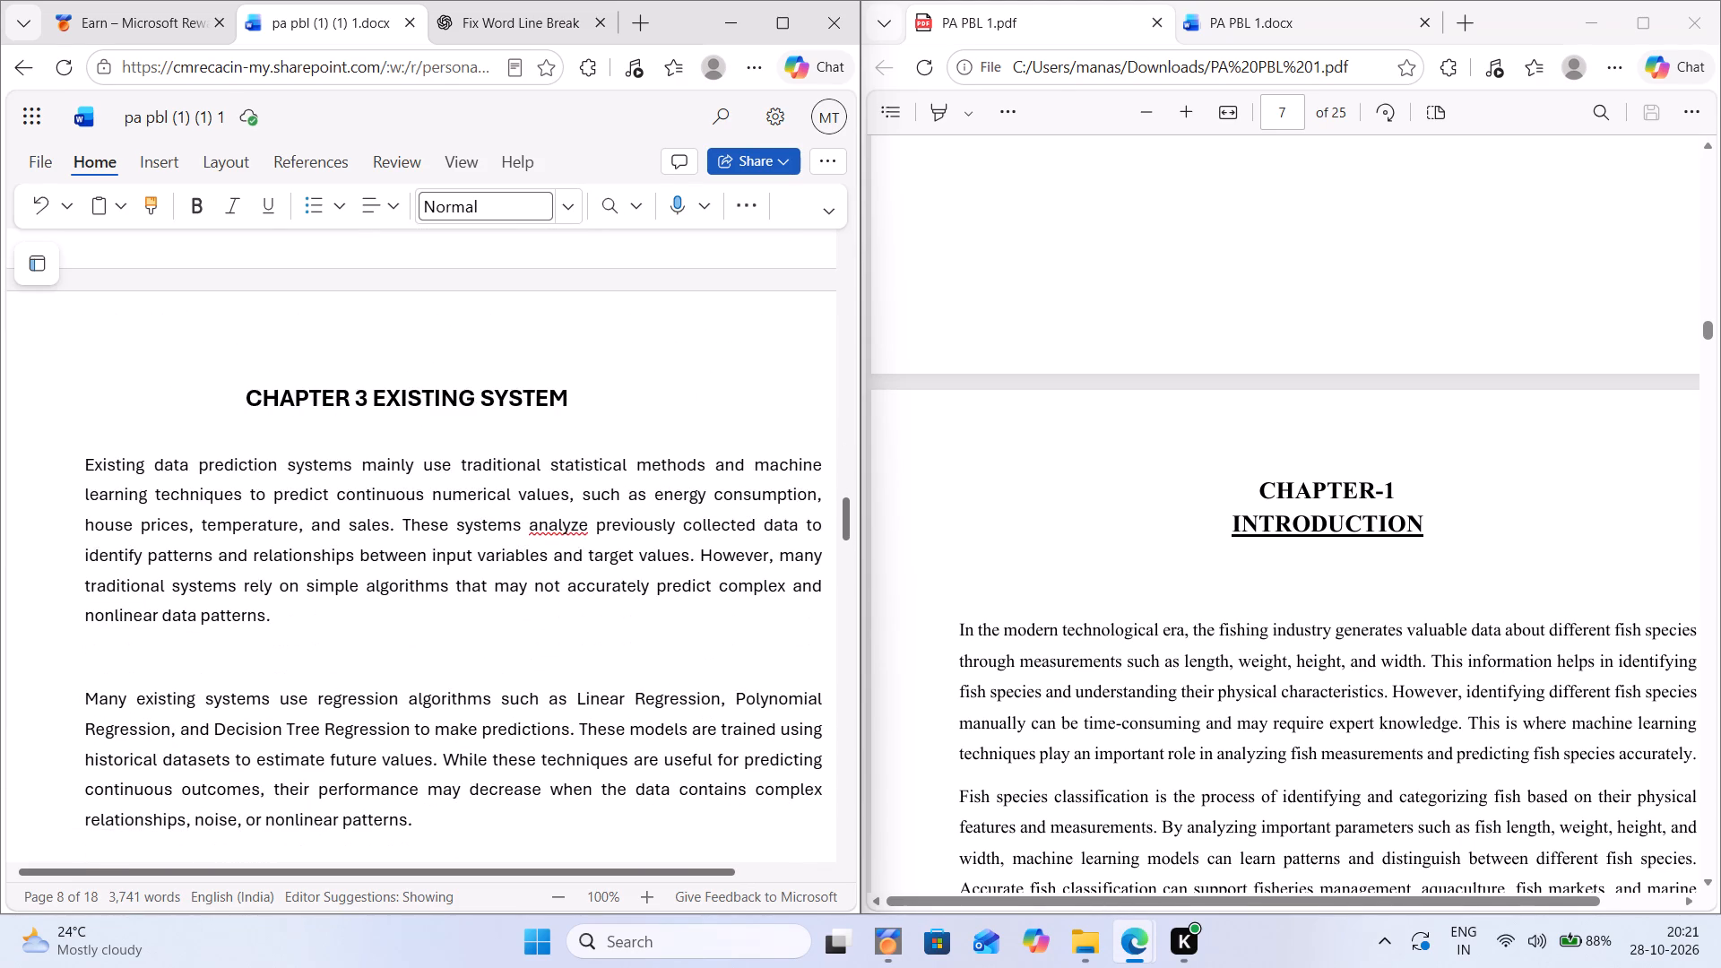
click(585, 525)
click(420, 583)
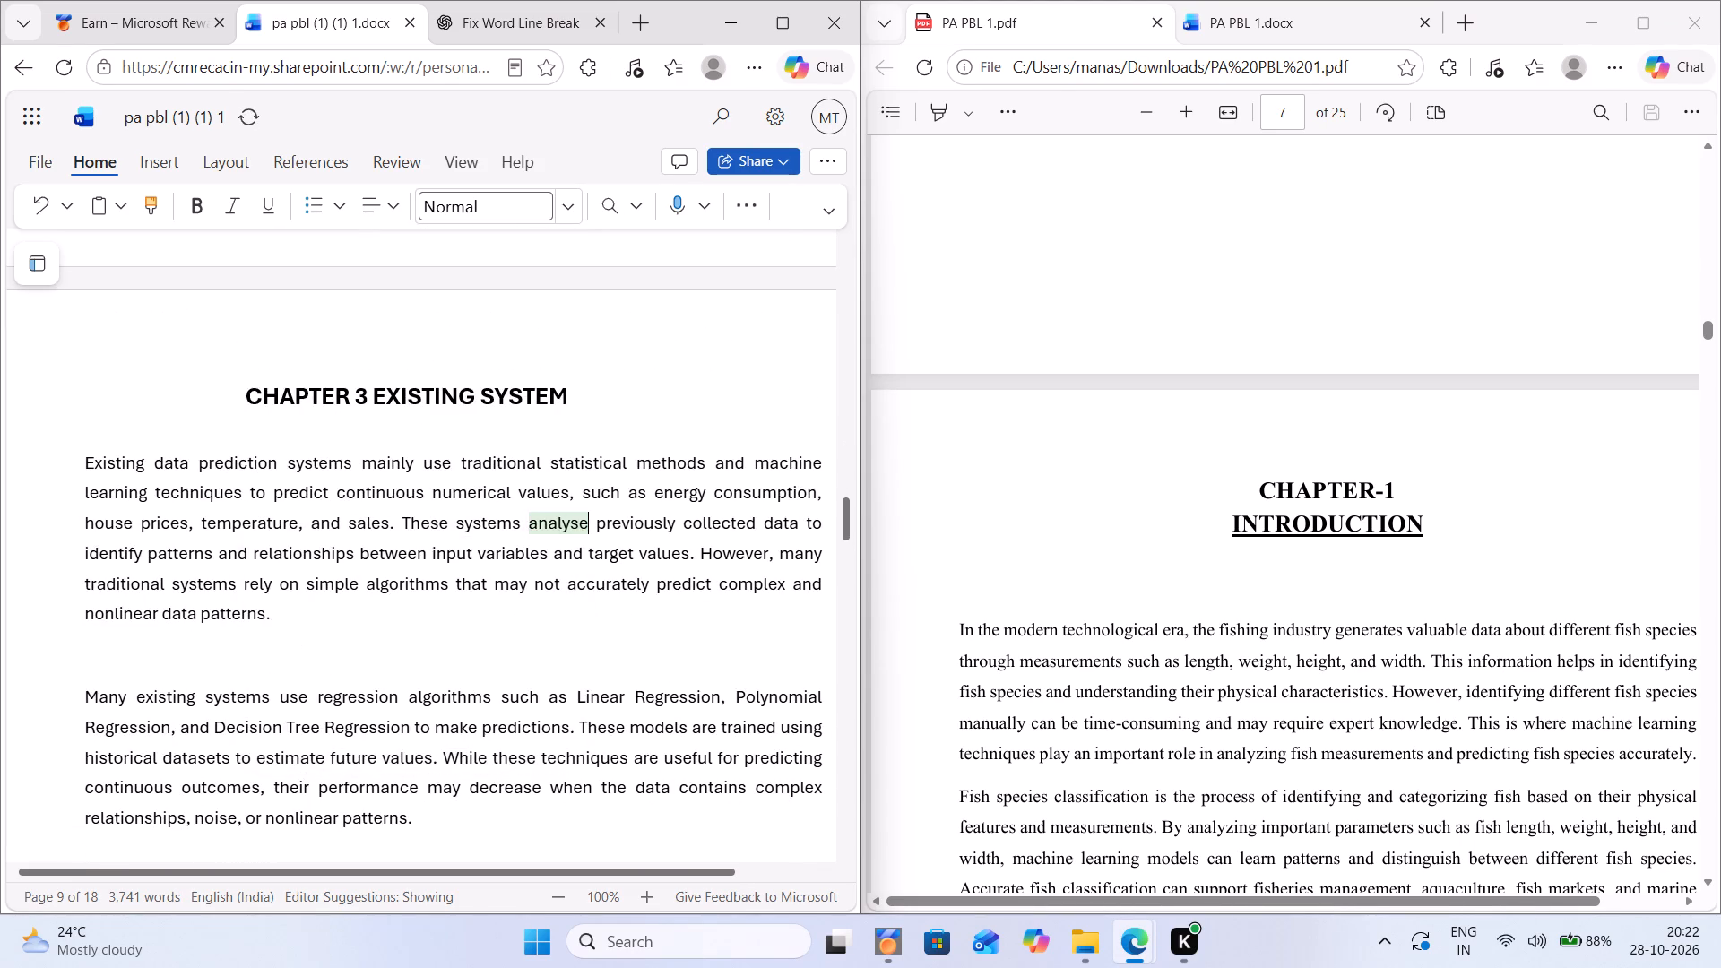
scroll(481, 494, down, 2)
scroll(255, 448, down, 1)
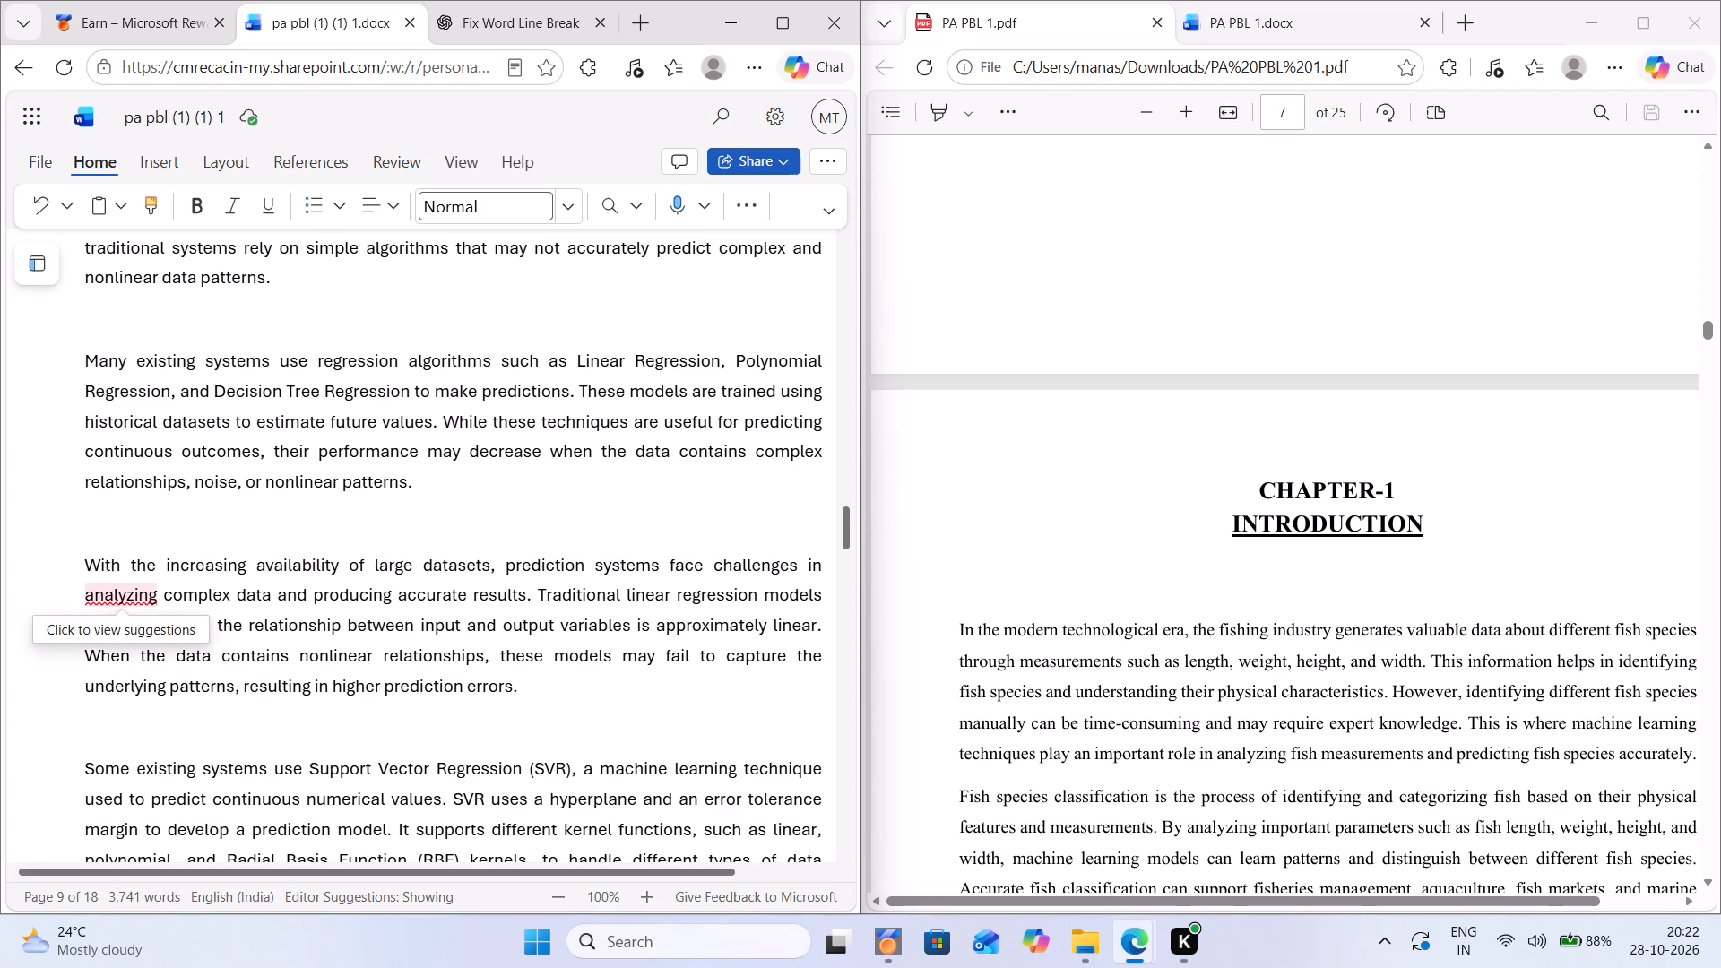
click(121, 594)
click(125, 660)
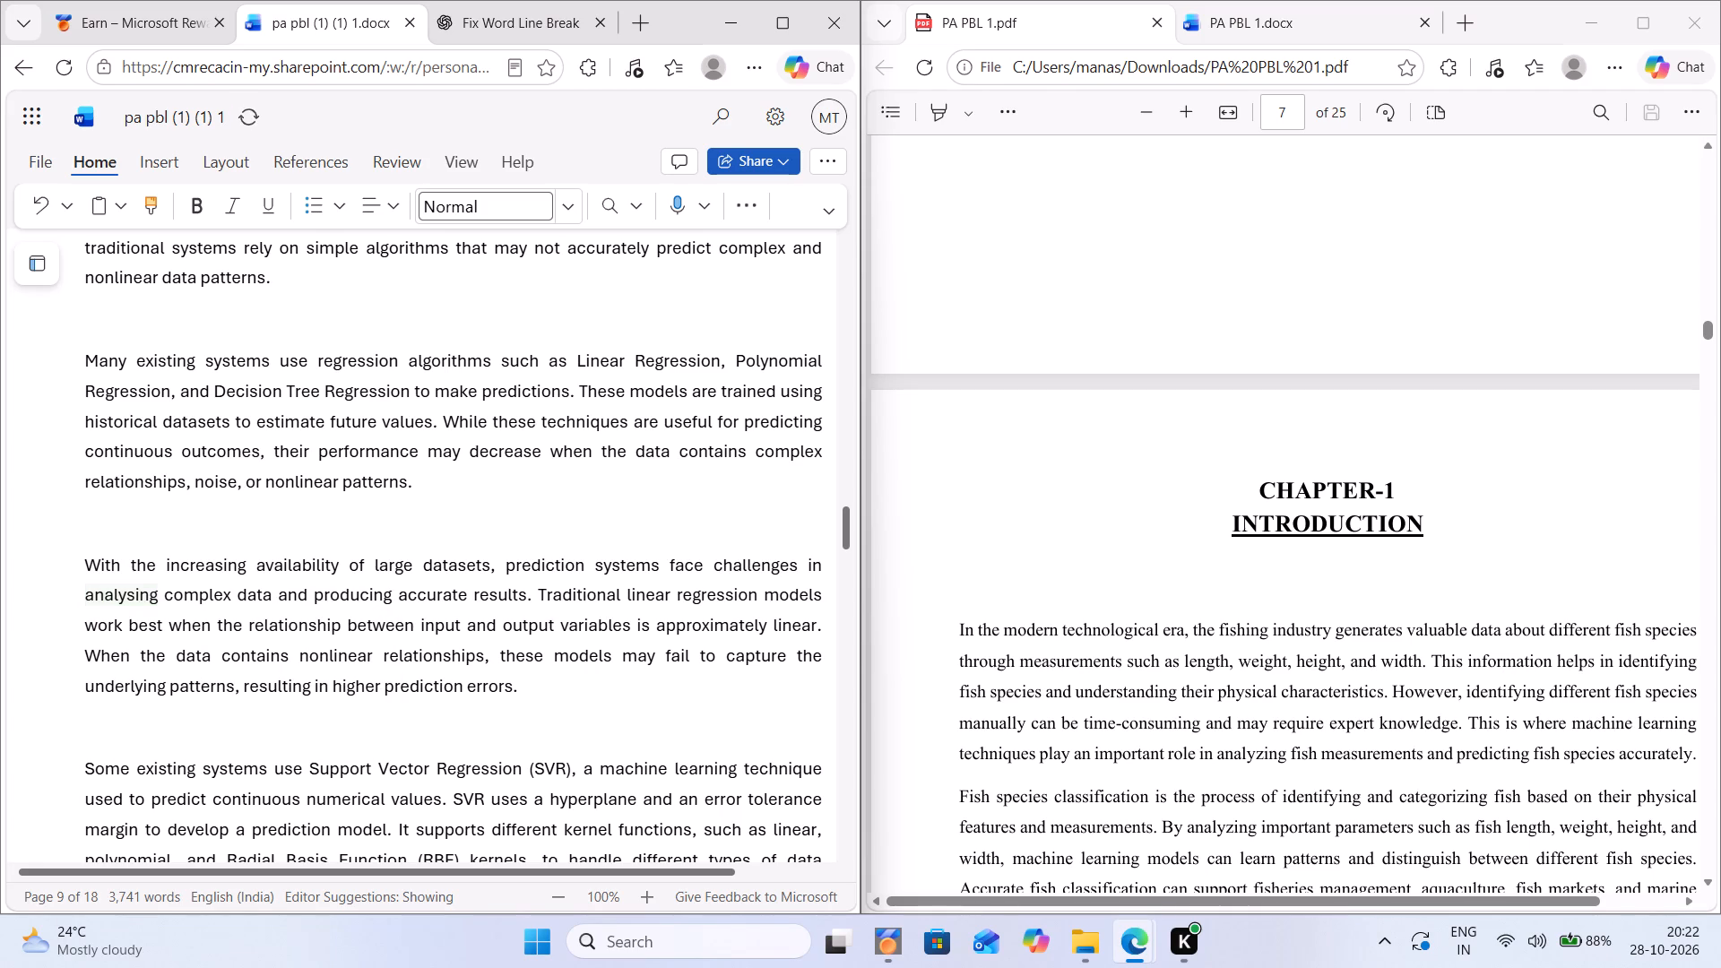
Replace "CHAPTER-6" with the suggested "CHAPTER 6" in the heading above Advantages of Proposed System.
scroll(319, 559, down, 5)
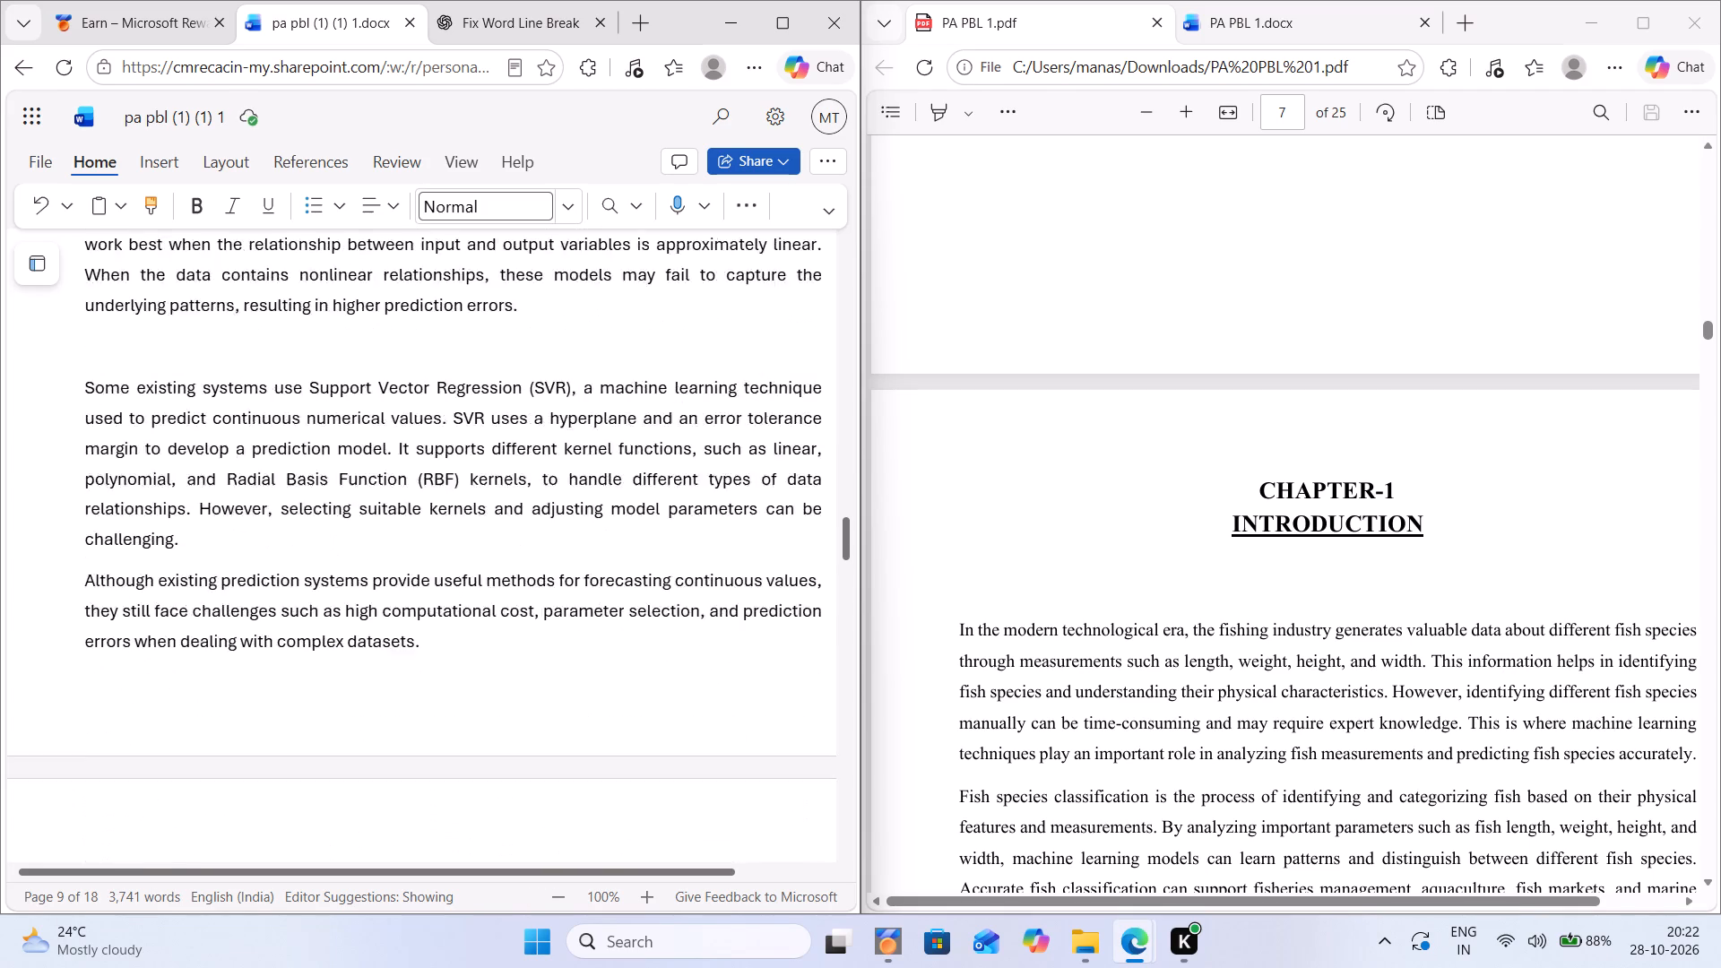
scroll(319, 559, down, 8)
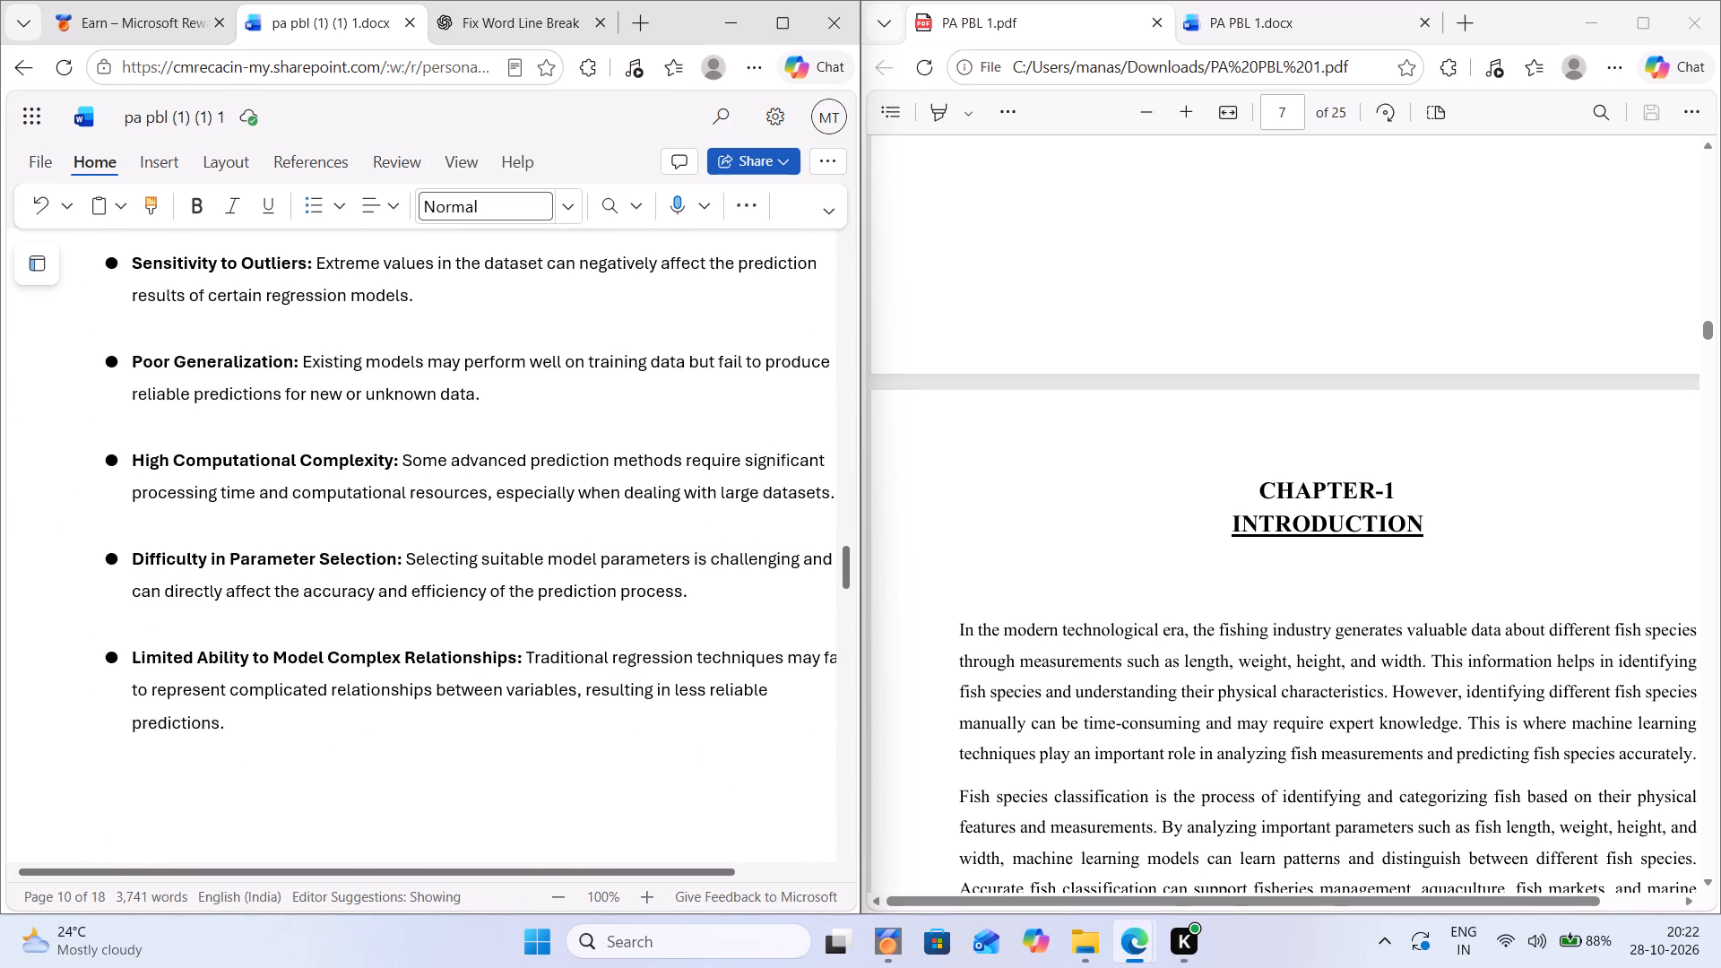
scroll(319, 559, down, 10)
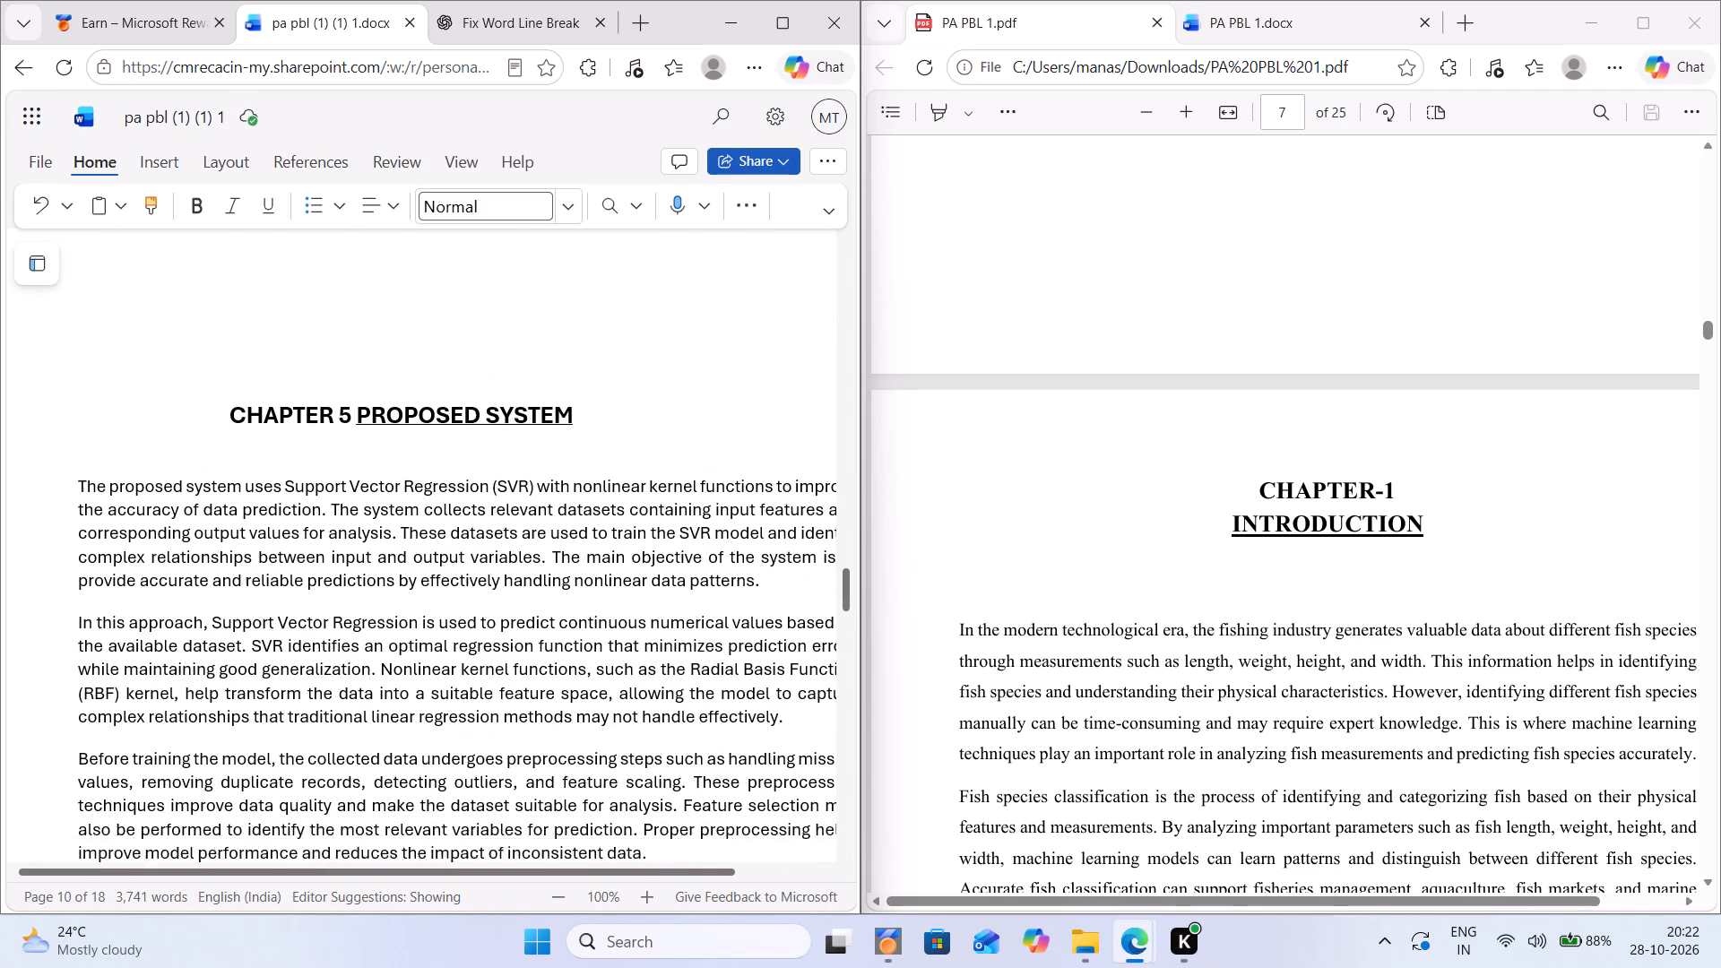
scroll(351, 531, down, 14)
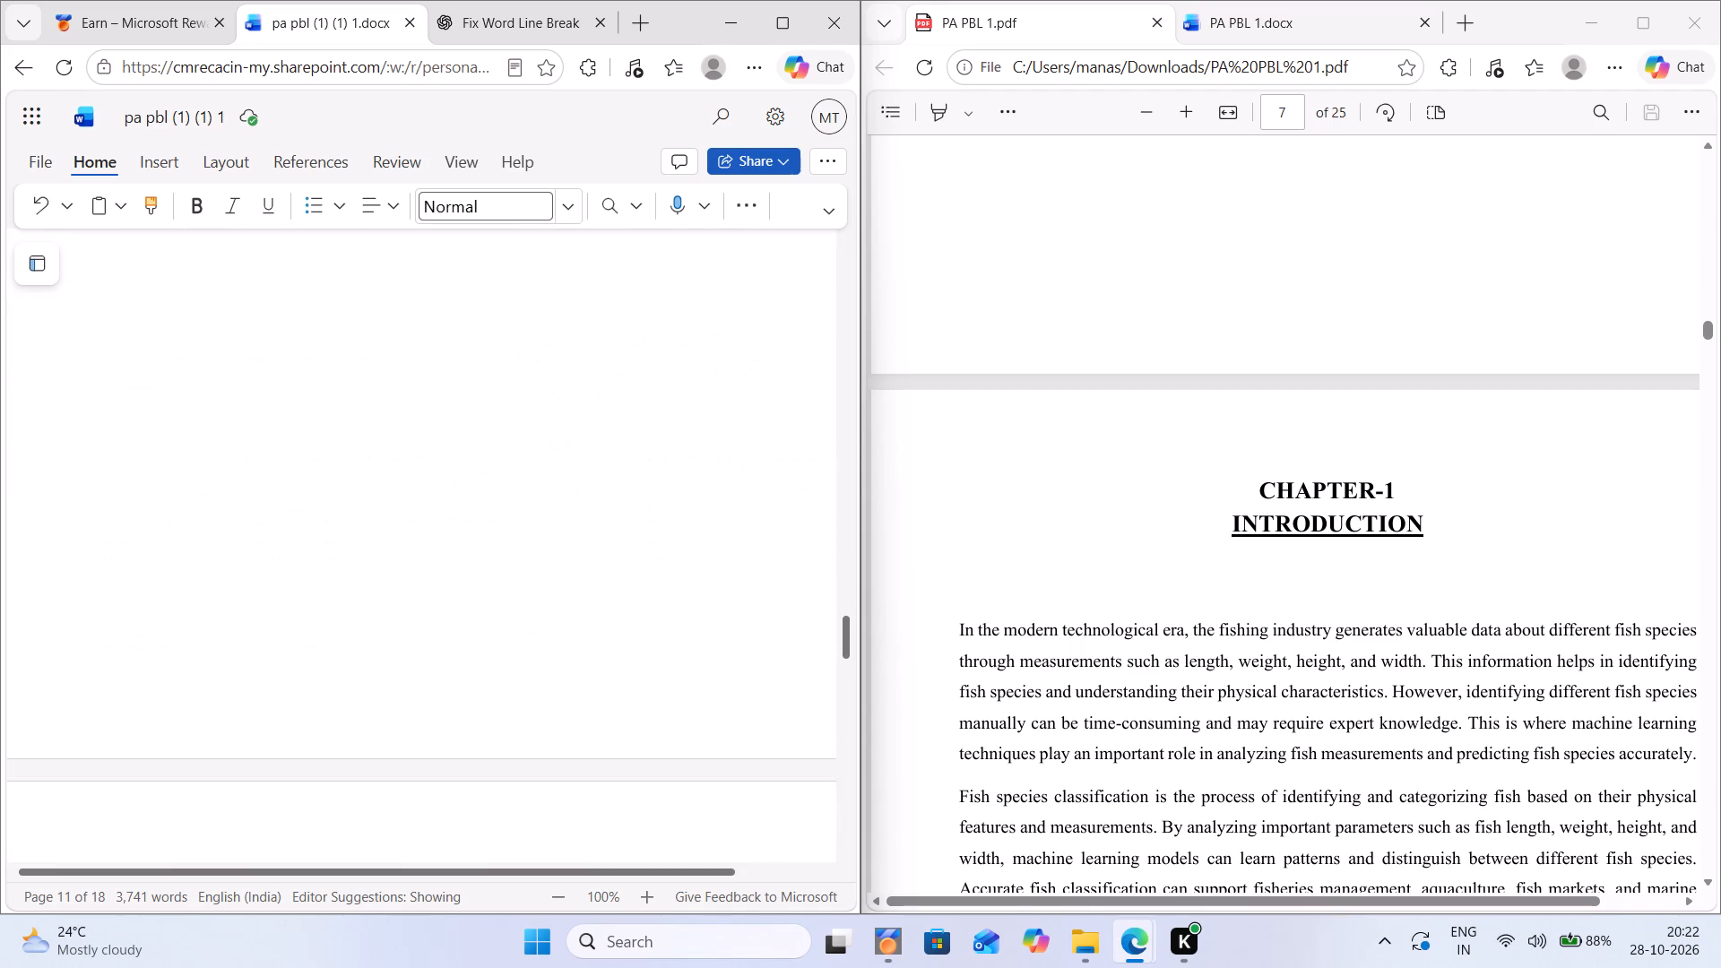
scroll(351, 531, down, 2)
scroll(351, 531, up, 4)
click(351, 531)
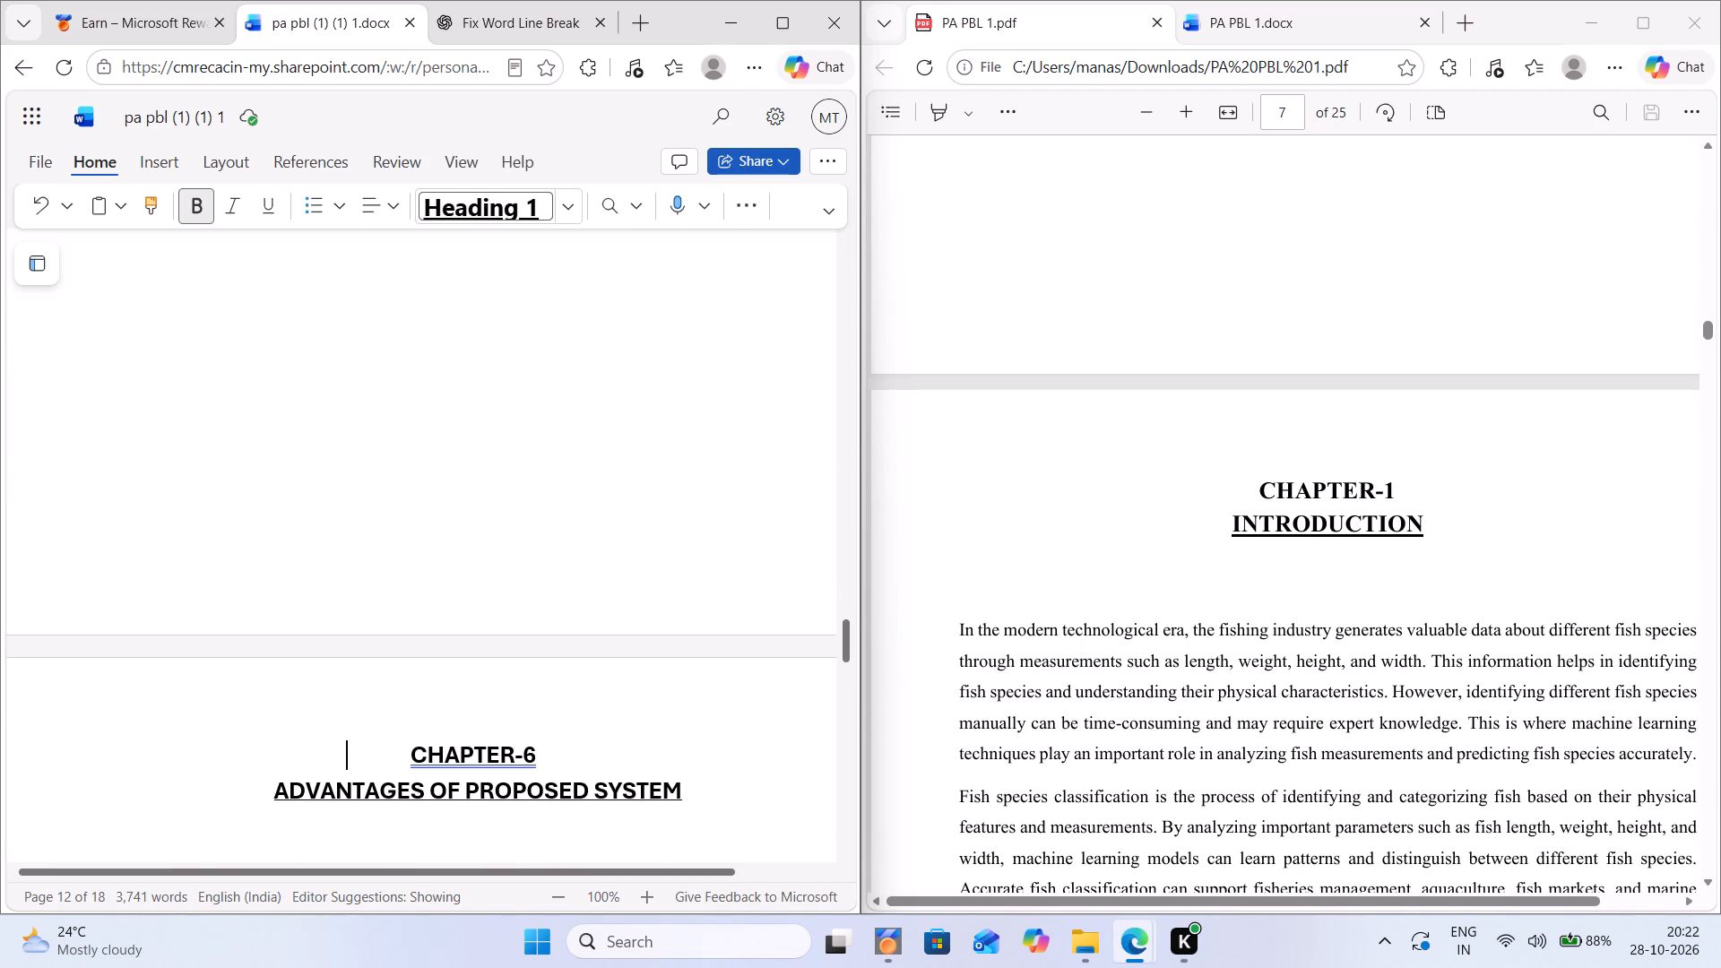
click(421, 550)
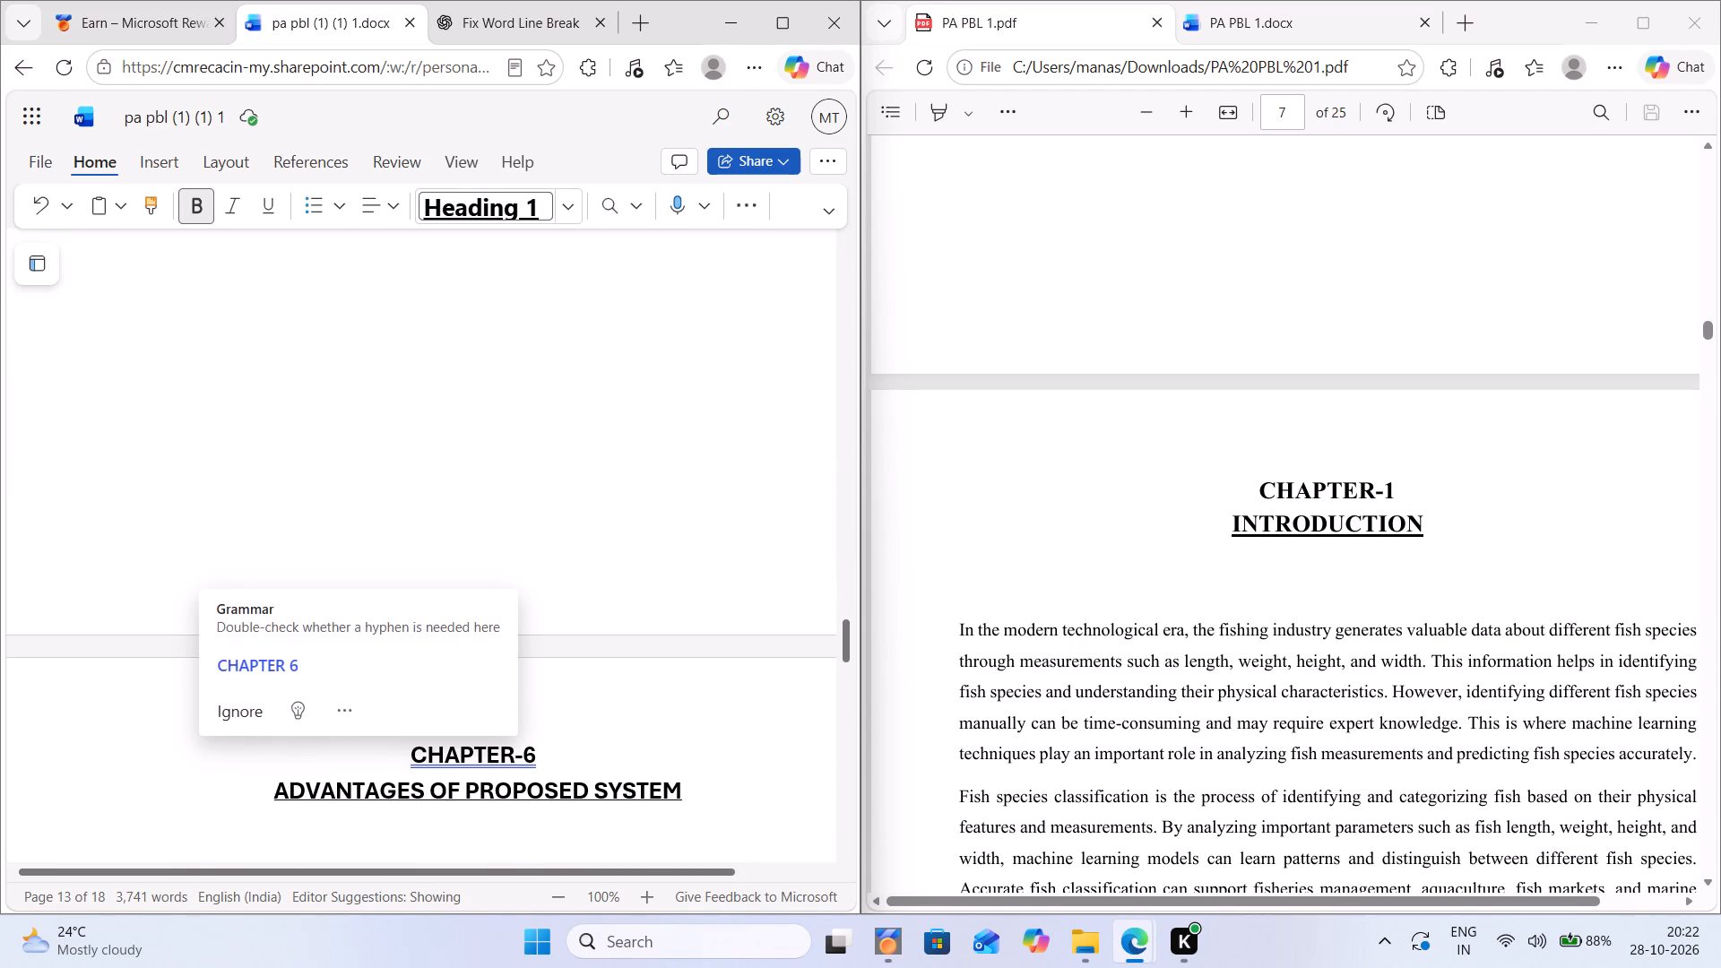
click(406, 662)
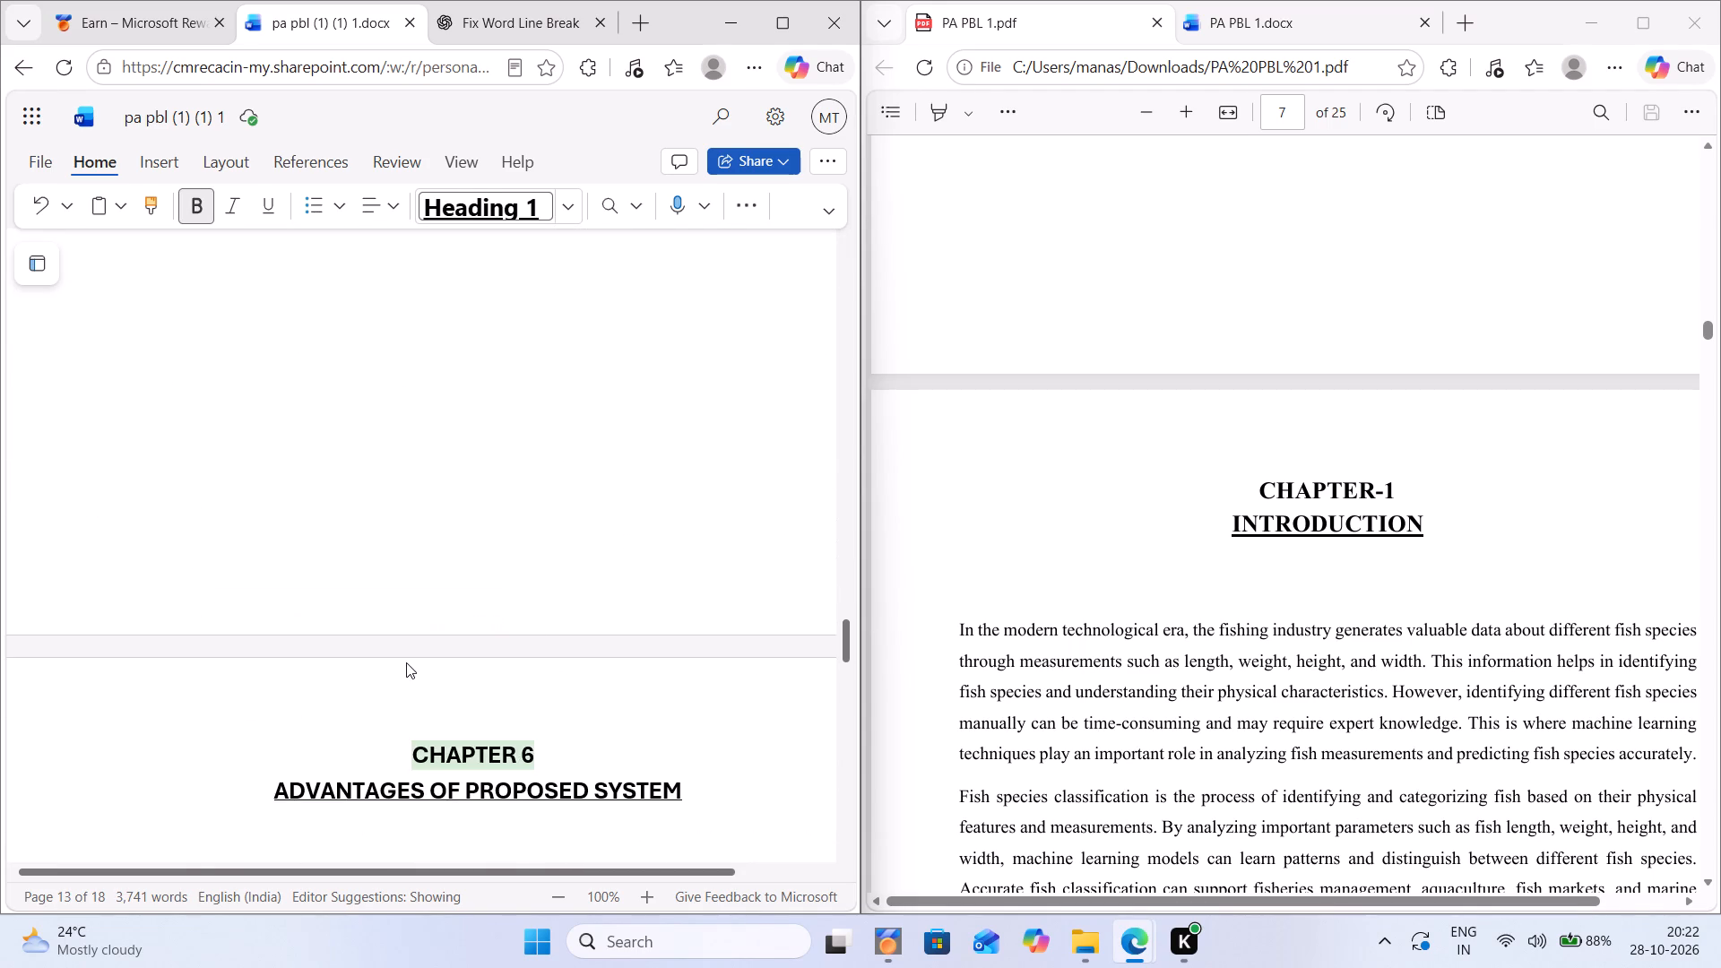
Delete the stray spacing in front of the "CHAPTER 6" heading text.
click(498, 554)
click(485, 564)
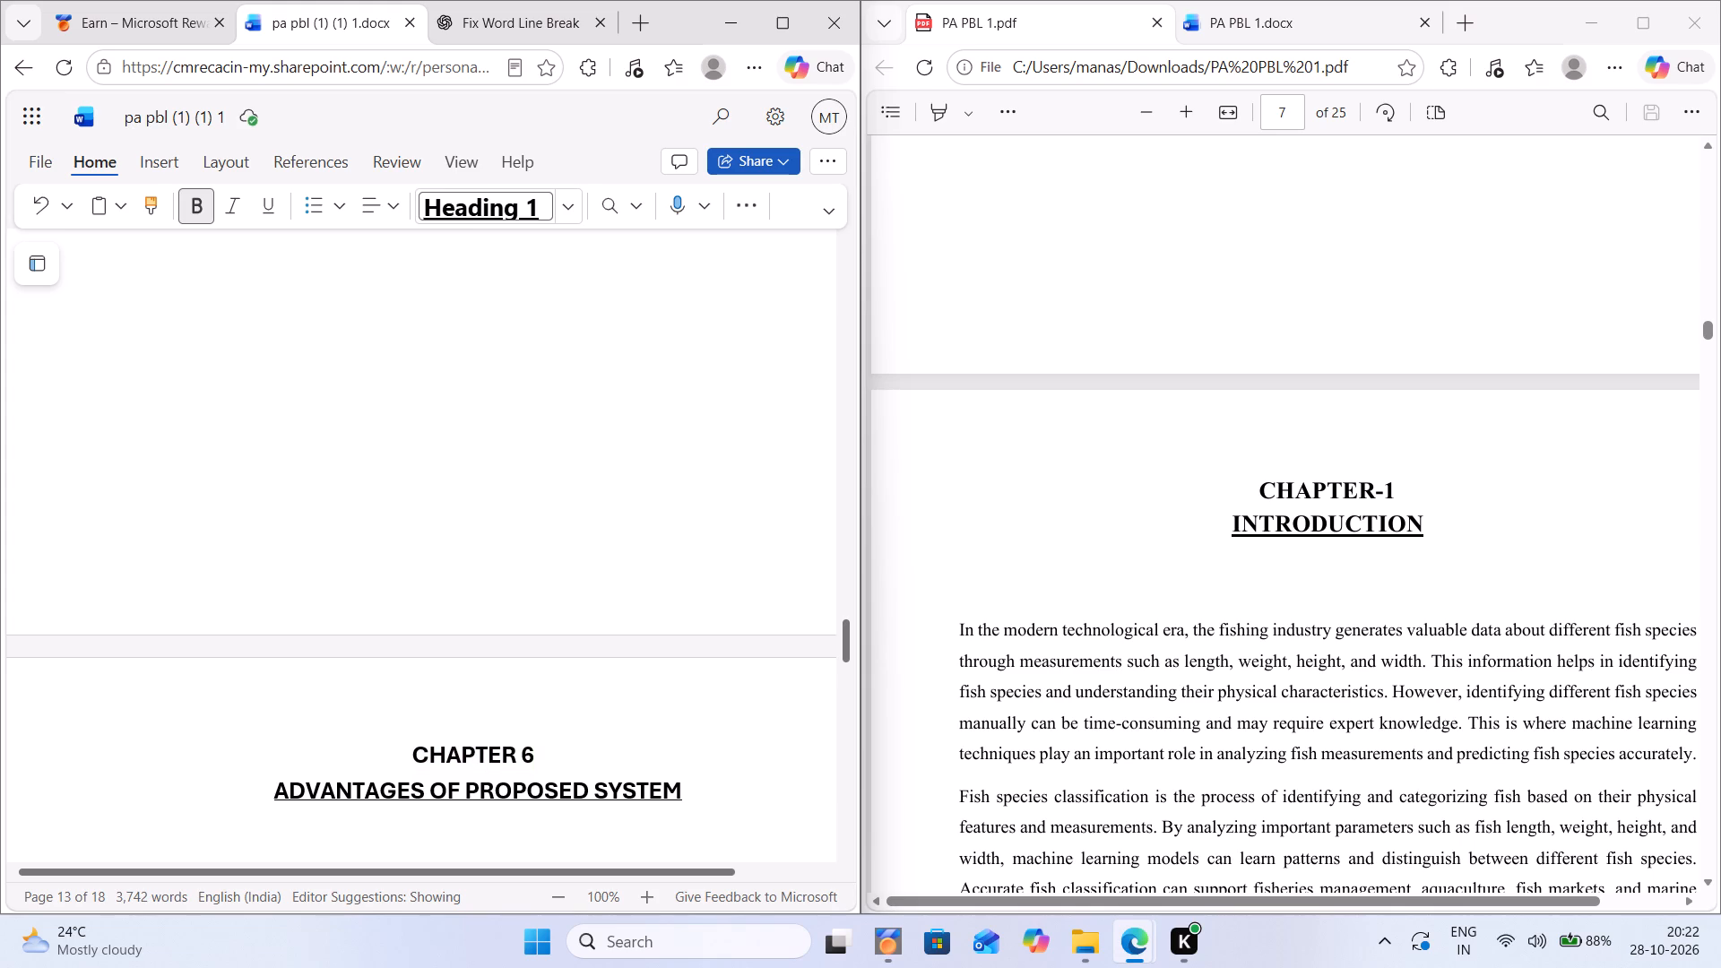
click(419, 753)
key(BackSpace)
key(BackSpace)
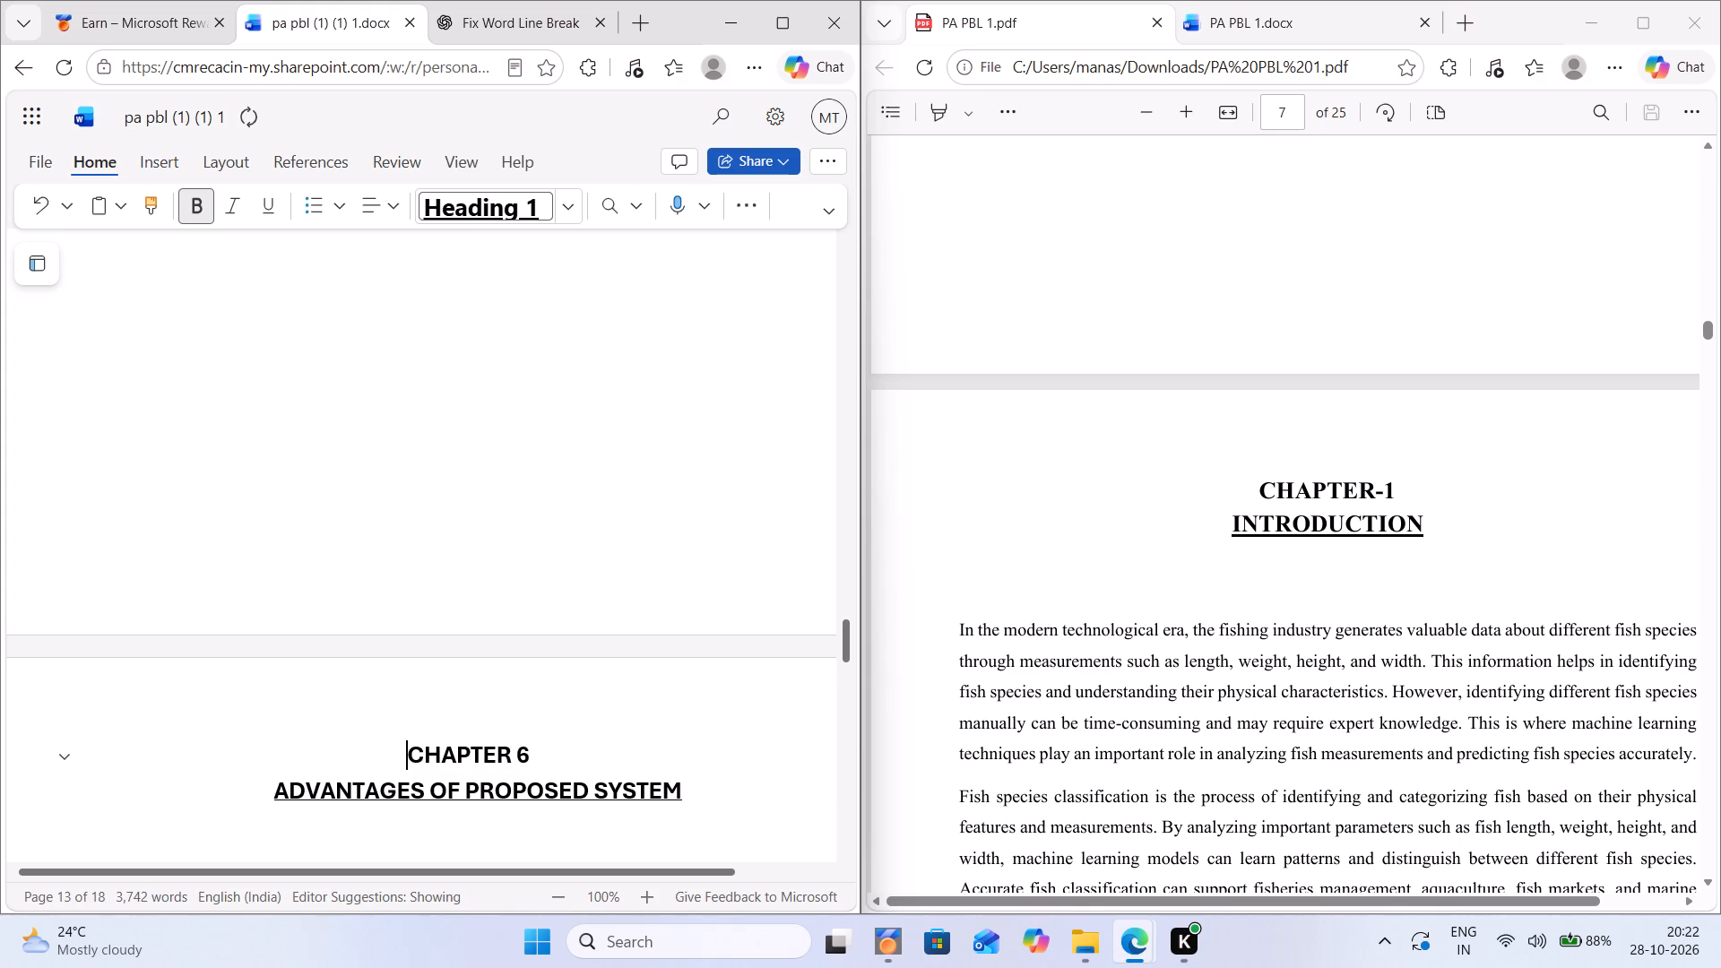
key(BackSpace)
Delete the empty paragraphs and break after the last Chapter 5 paragraph to remove the blank page before Chapter 6.
click(492, 428)
scroll(492, 428, up, 3)
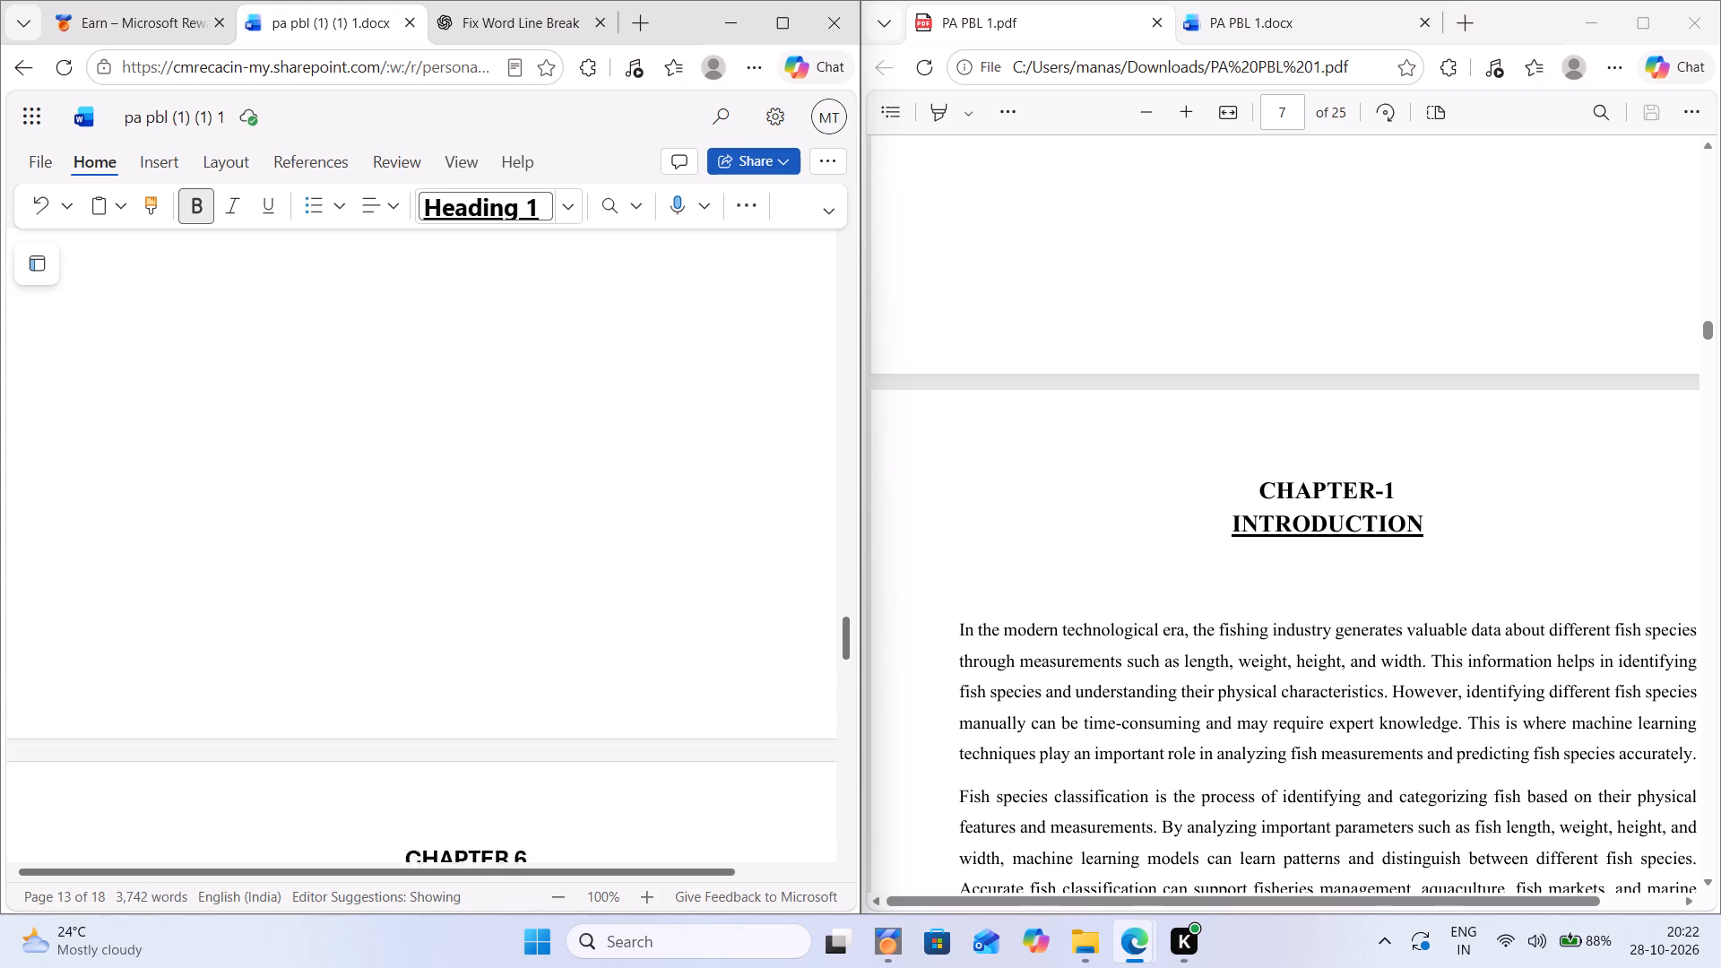
scroll(492, 428, up, 3)
scroll(498, 519, up, 3)
click(452, 584)
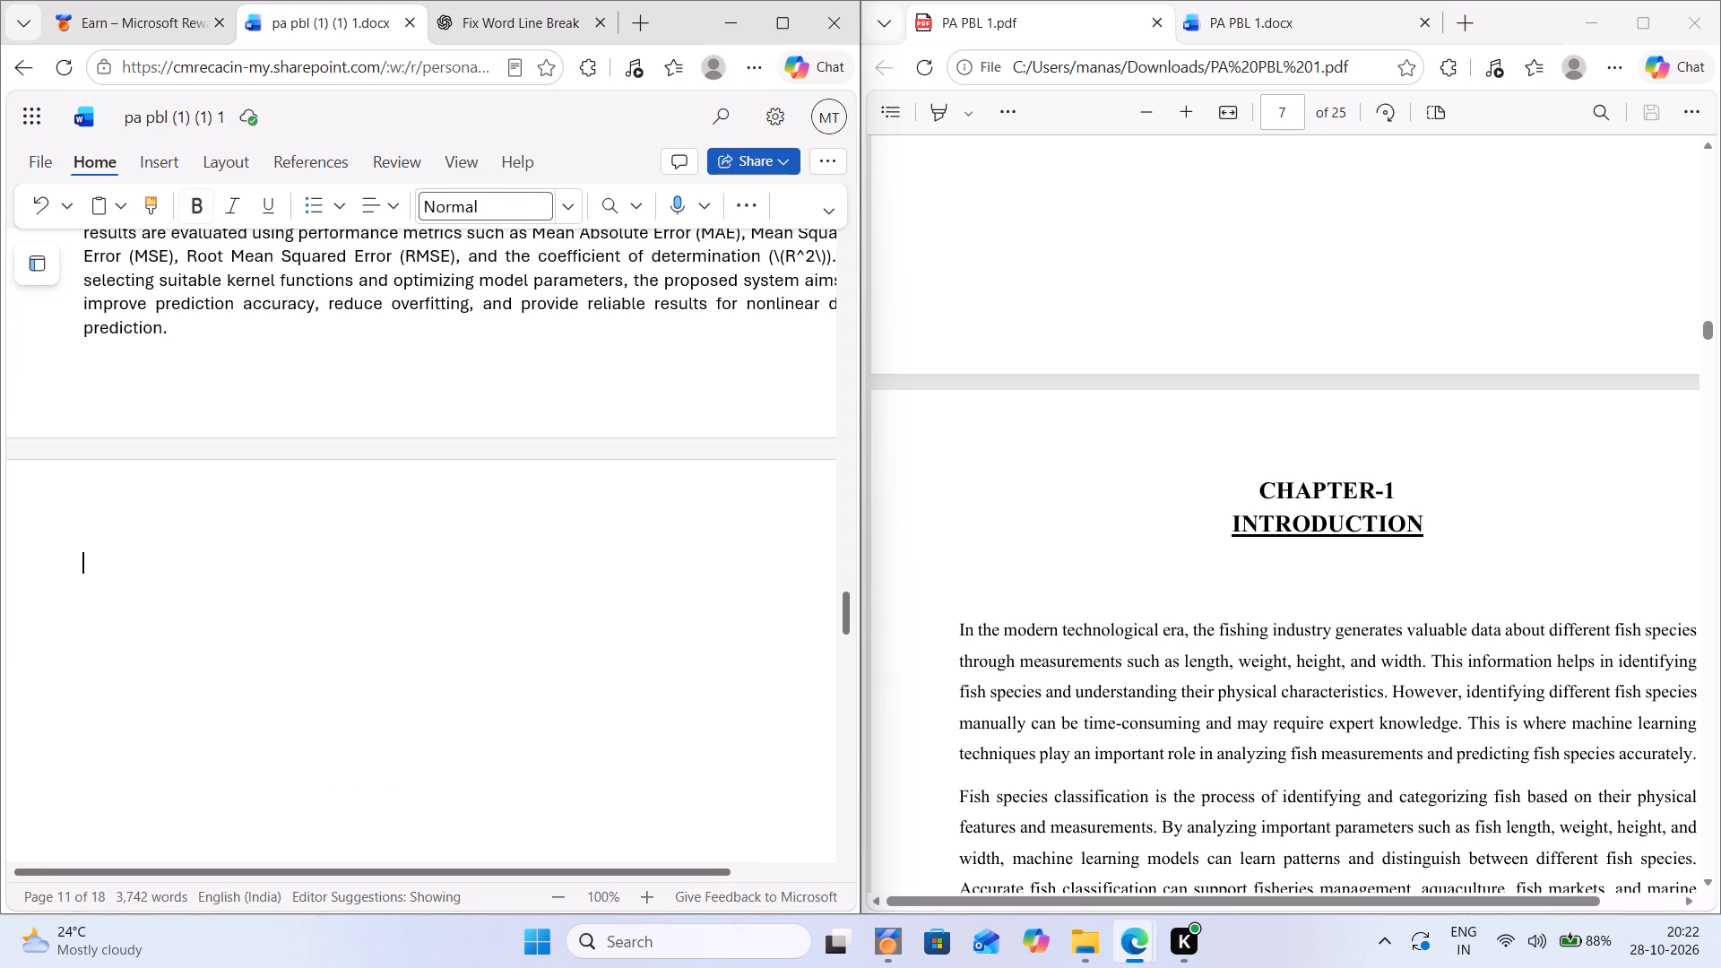
key(BackSpace)
key(Down)
key(BackSpace)
key(BackSpace)
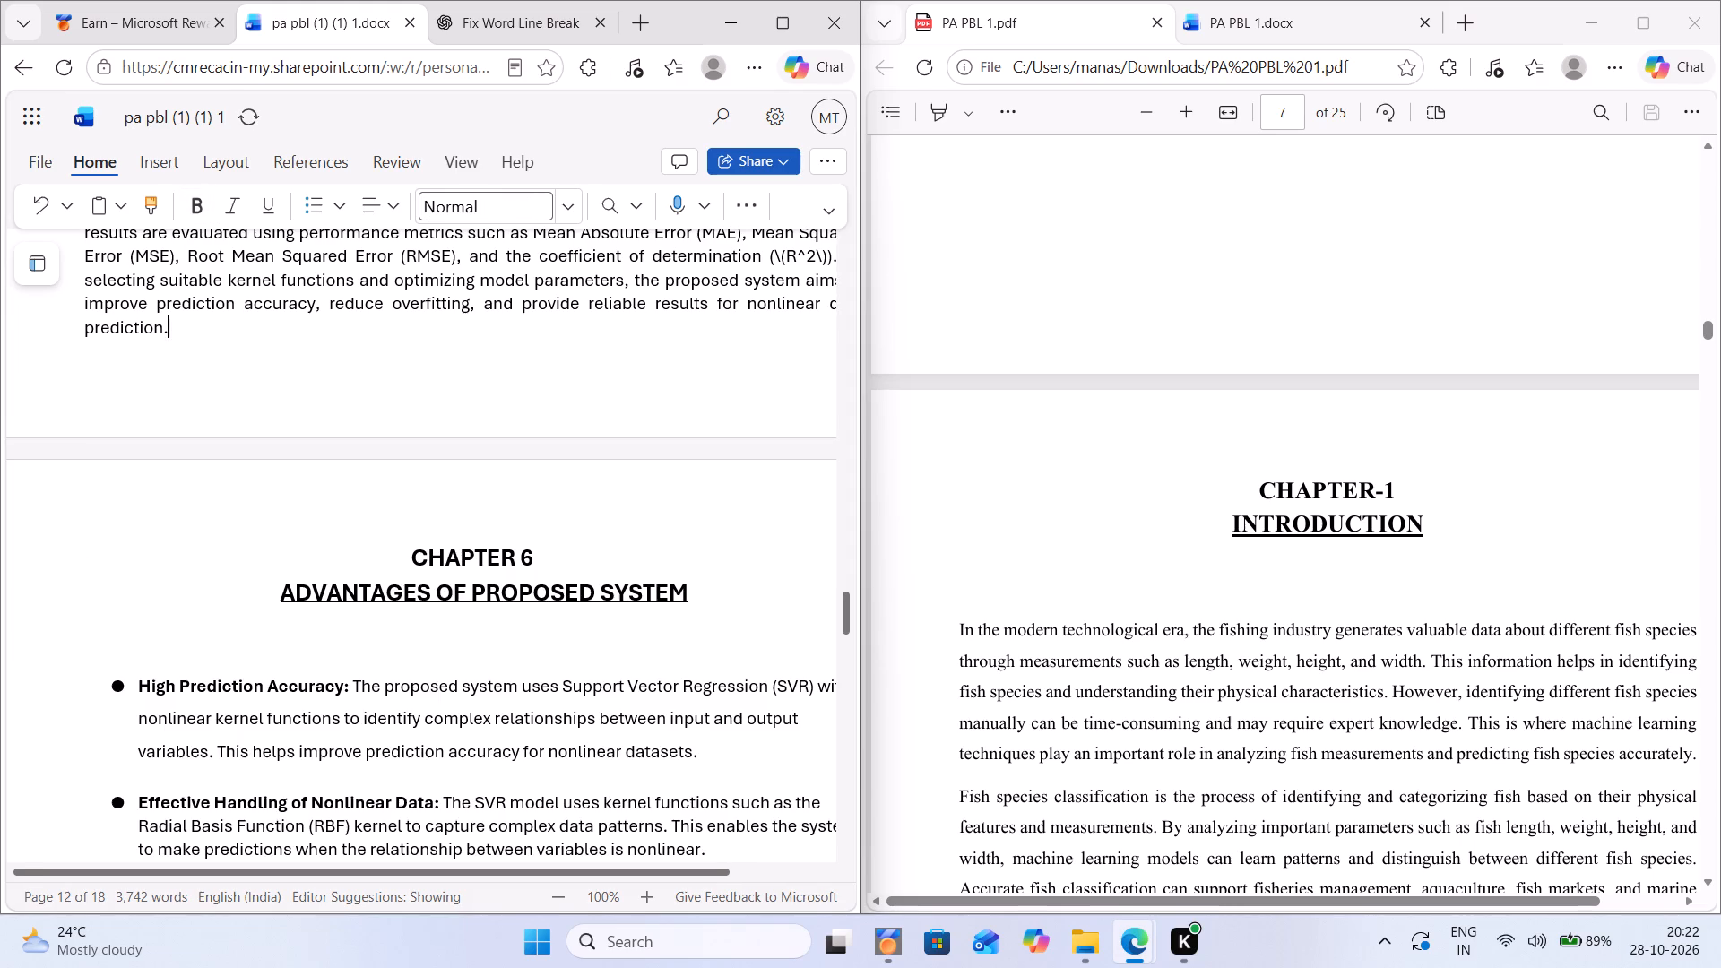
Maximise the report window and review the page layout from Chapter 6 through the references at the end.
scroll(414, 576, down, 2)
scroll(414, 576, up, 1)
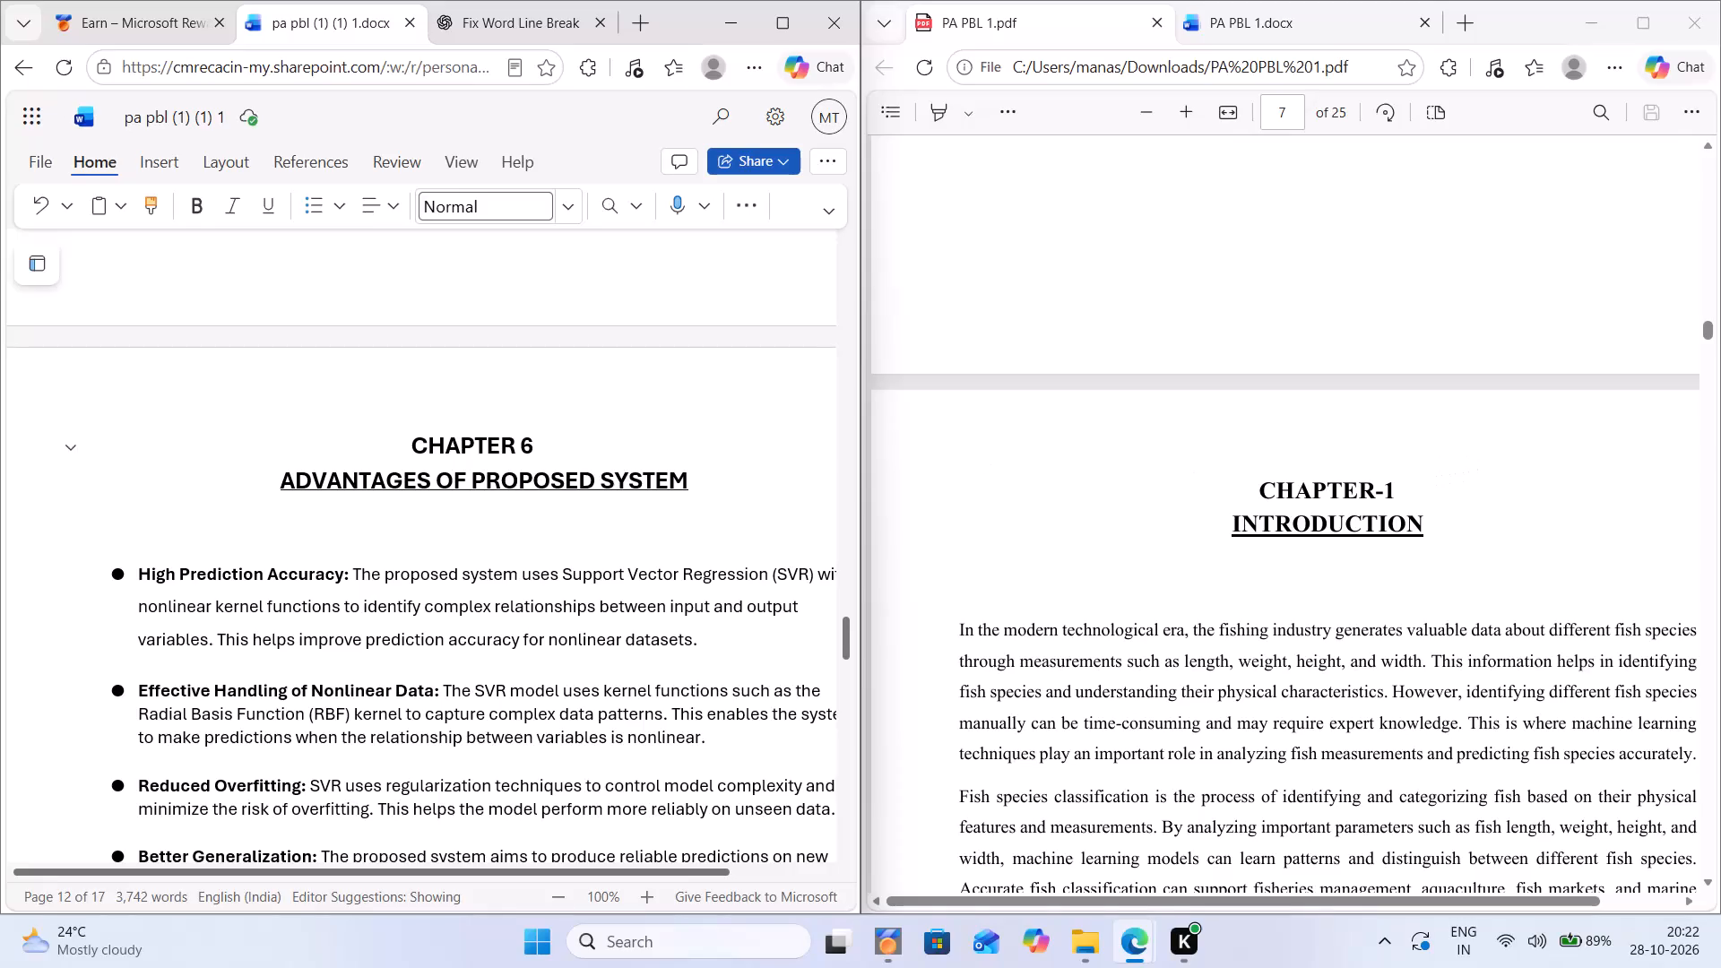
scroll(560, 393, down, 3)
scroll(570, 476, up, 3)
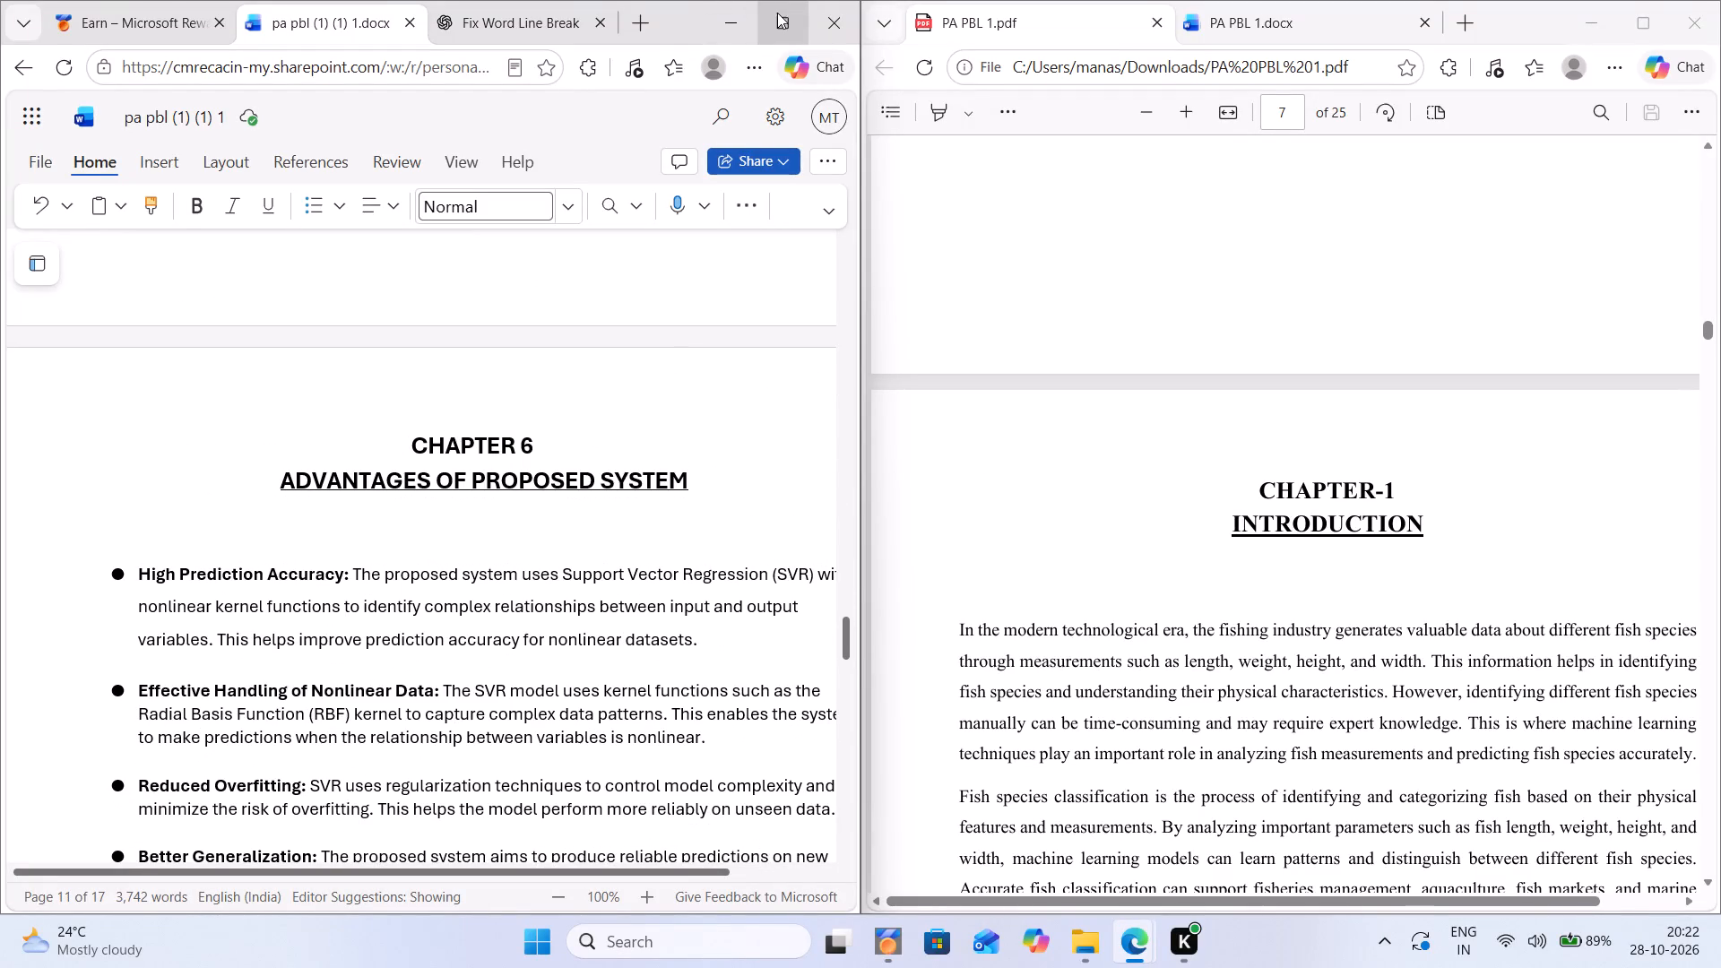
click(777, 13)
scroll(875, 488, down, 1)
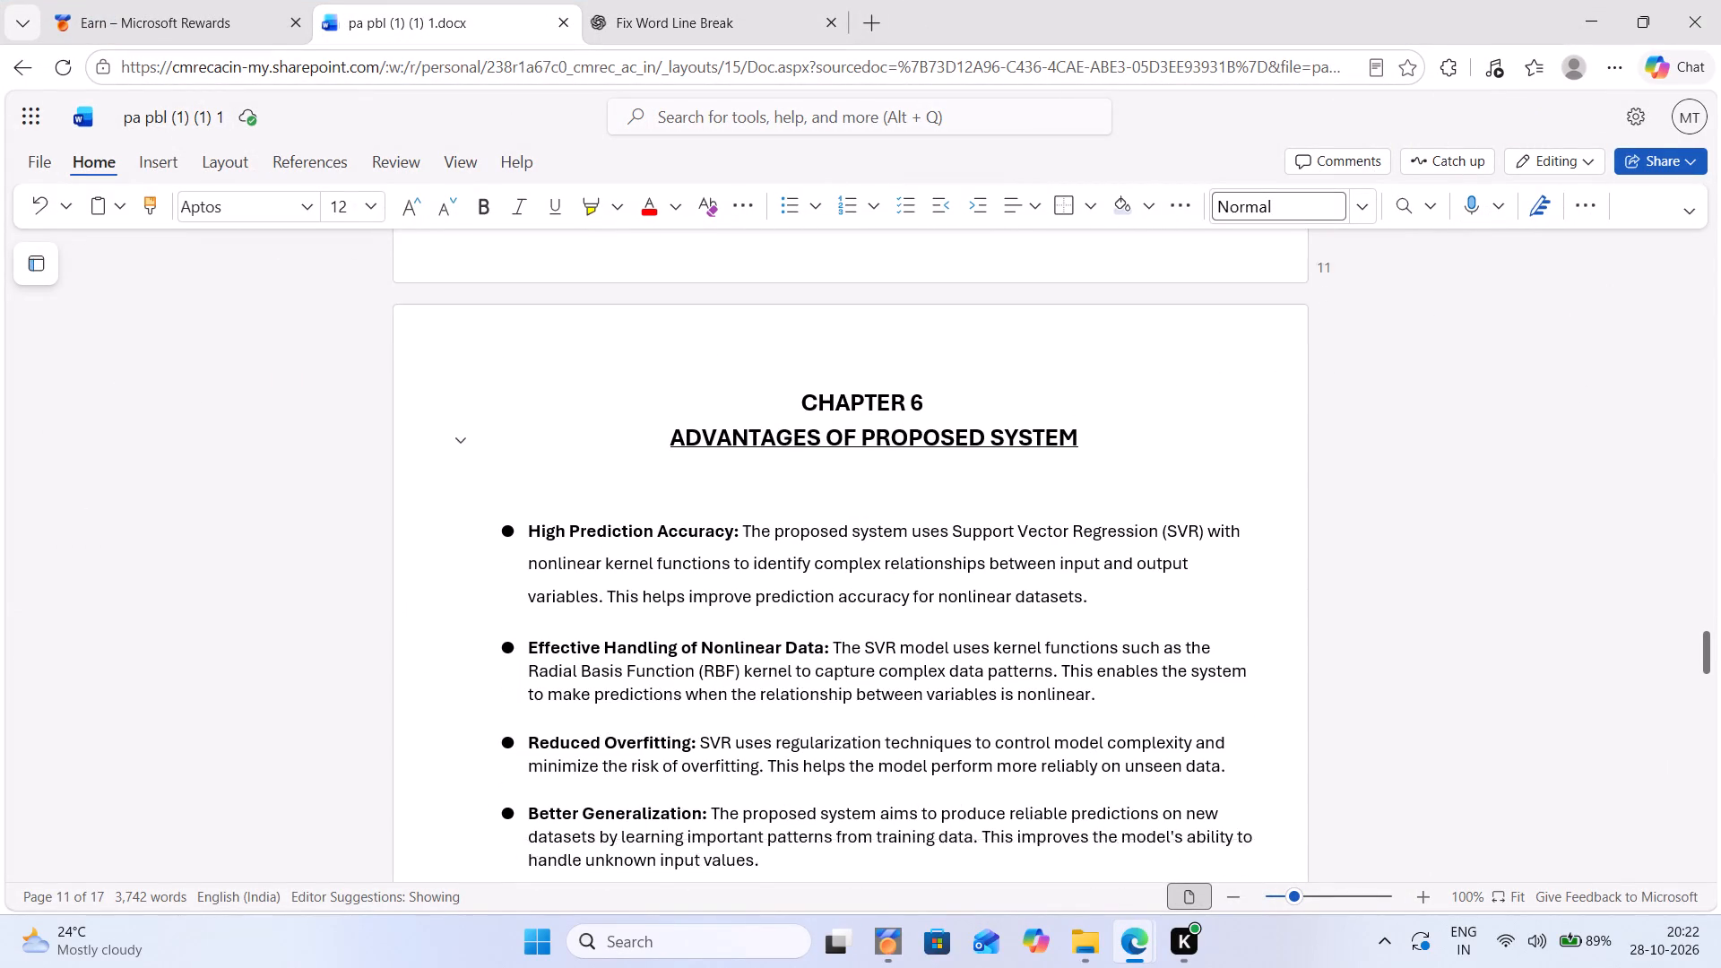
scroll(875, 488, down, 9)
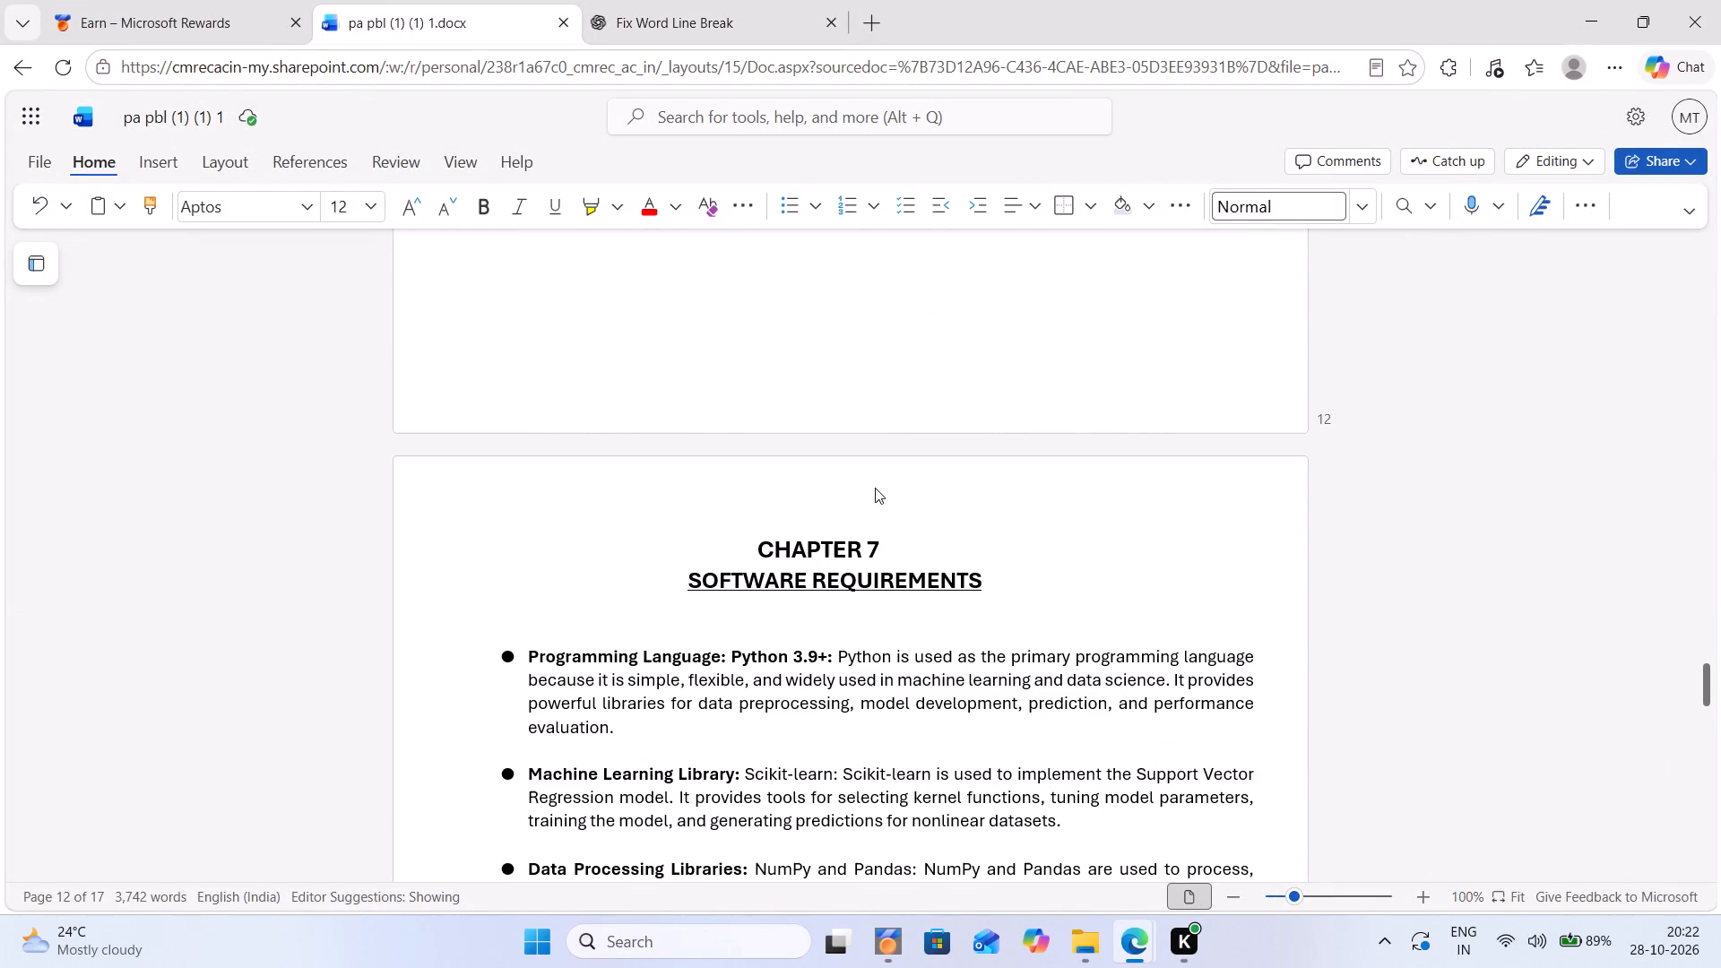
scroll(875, 488, down, 14)
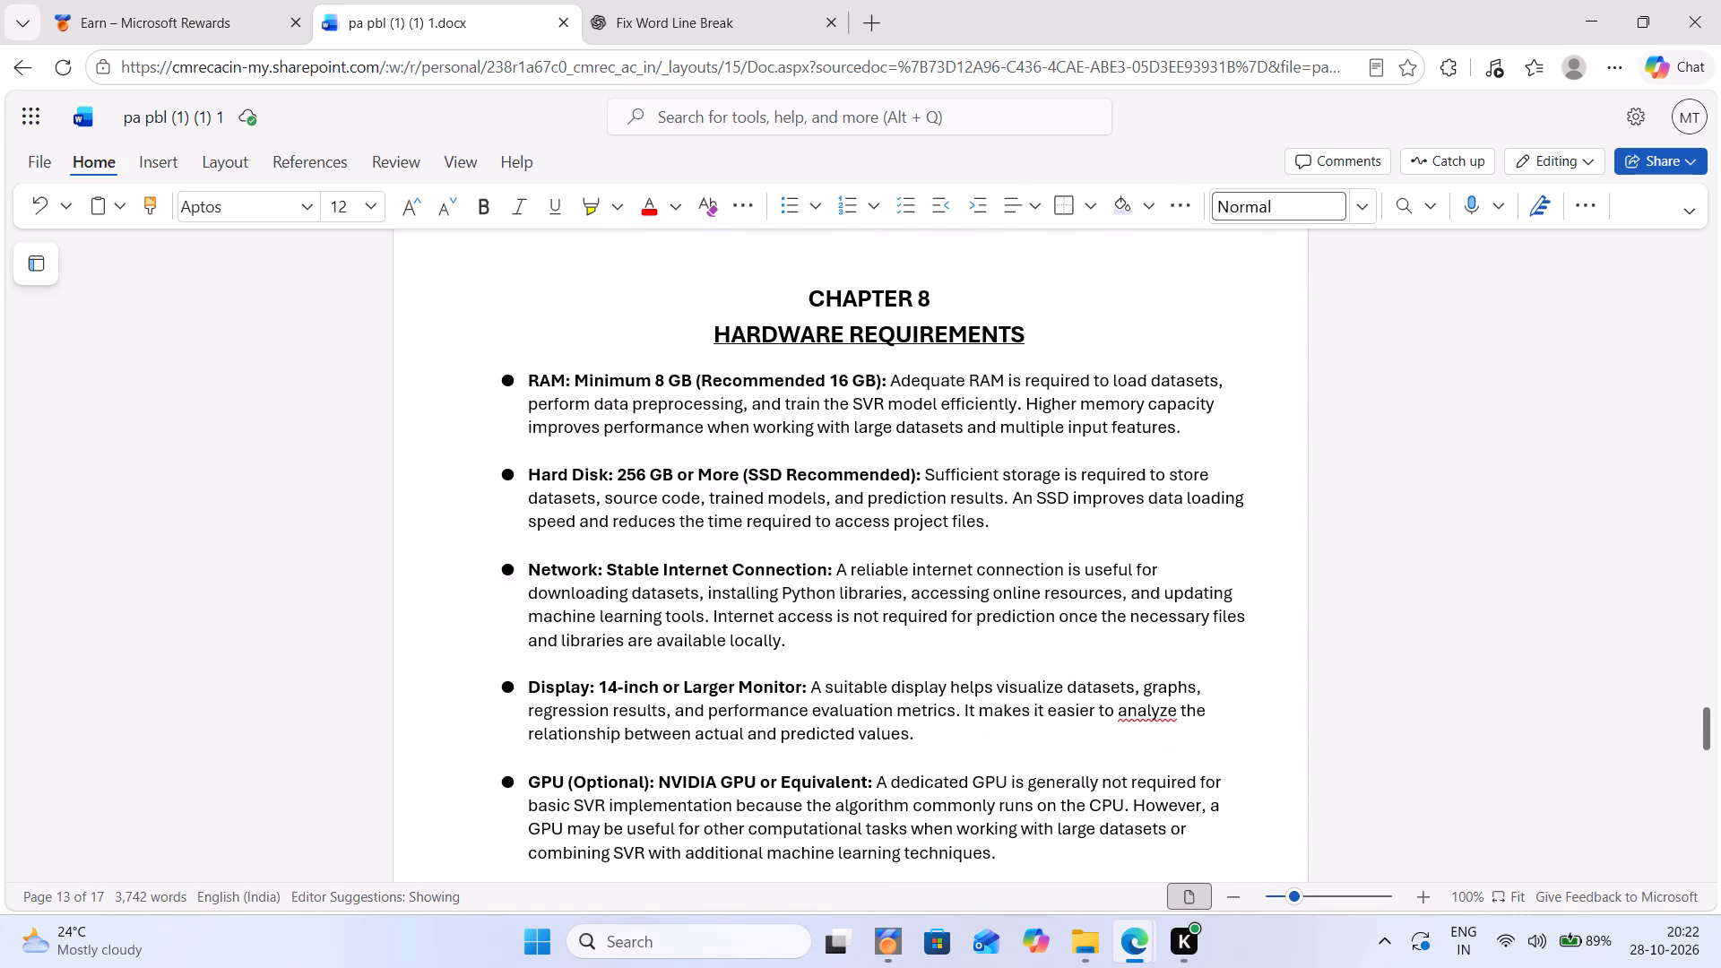
scroll(875, 488, down, 2)
scroll(875, 488, up, 3)
scroll(875, 488, down, 11)
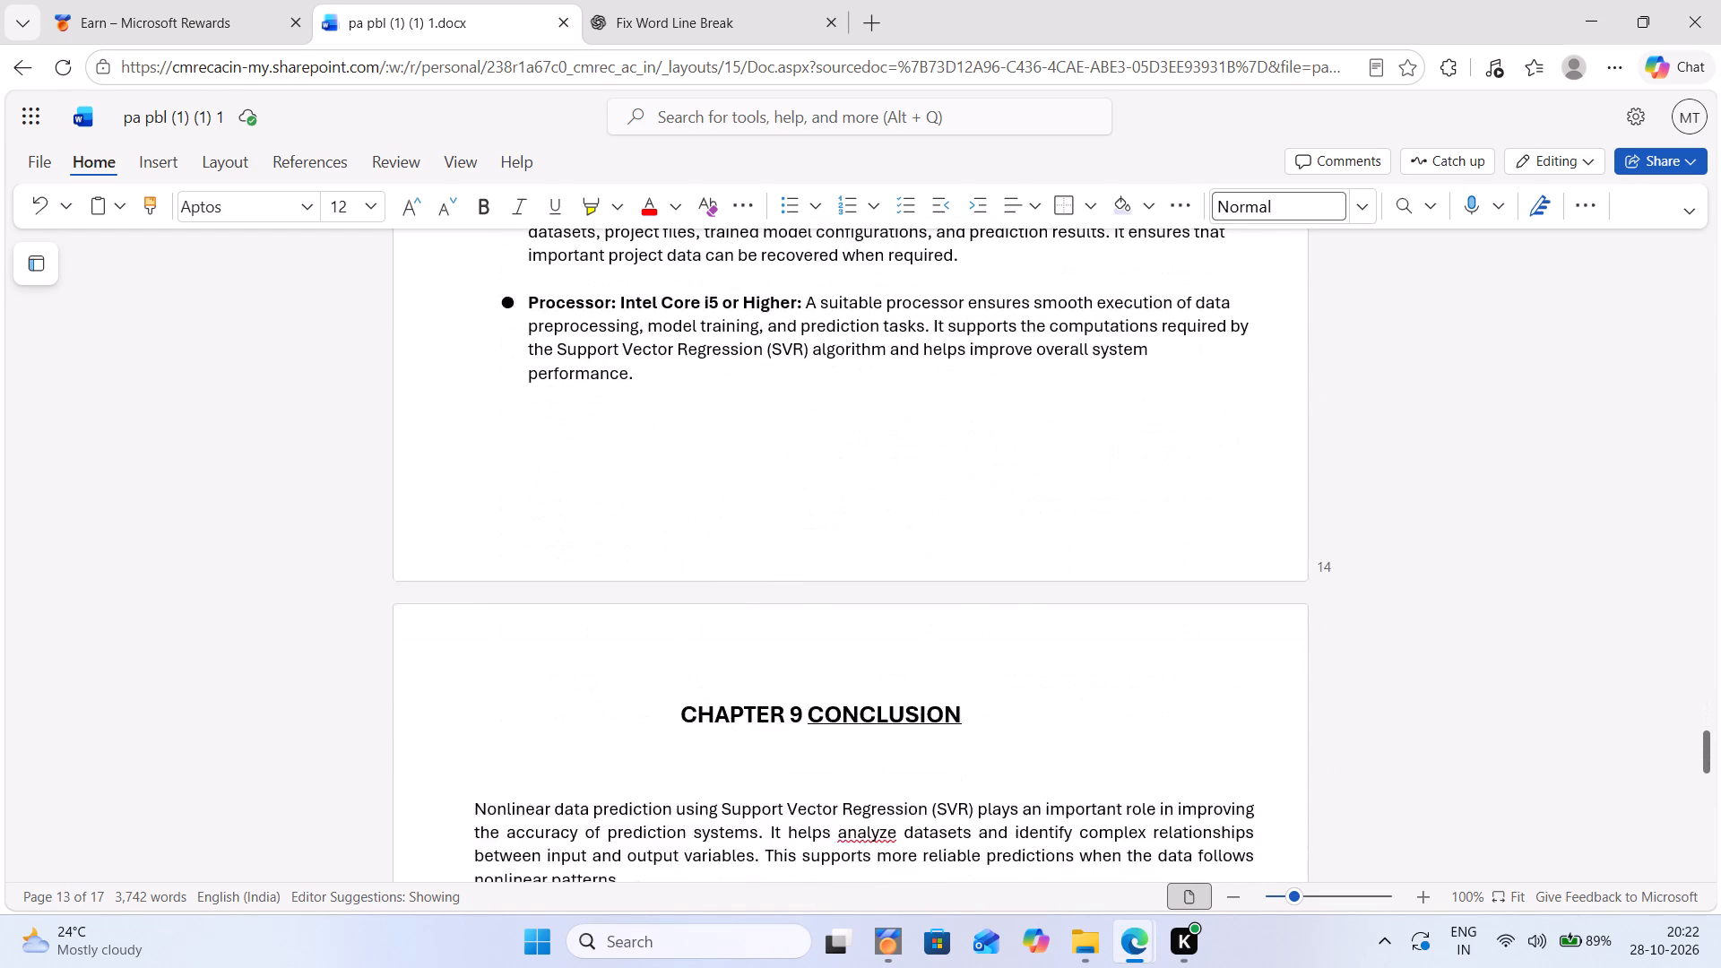
scroll(875, 488, down, 9)
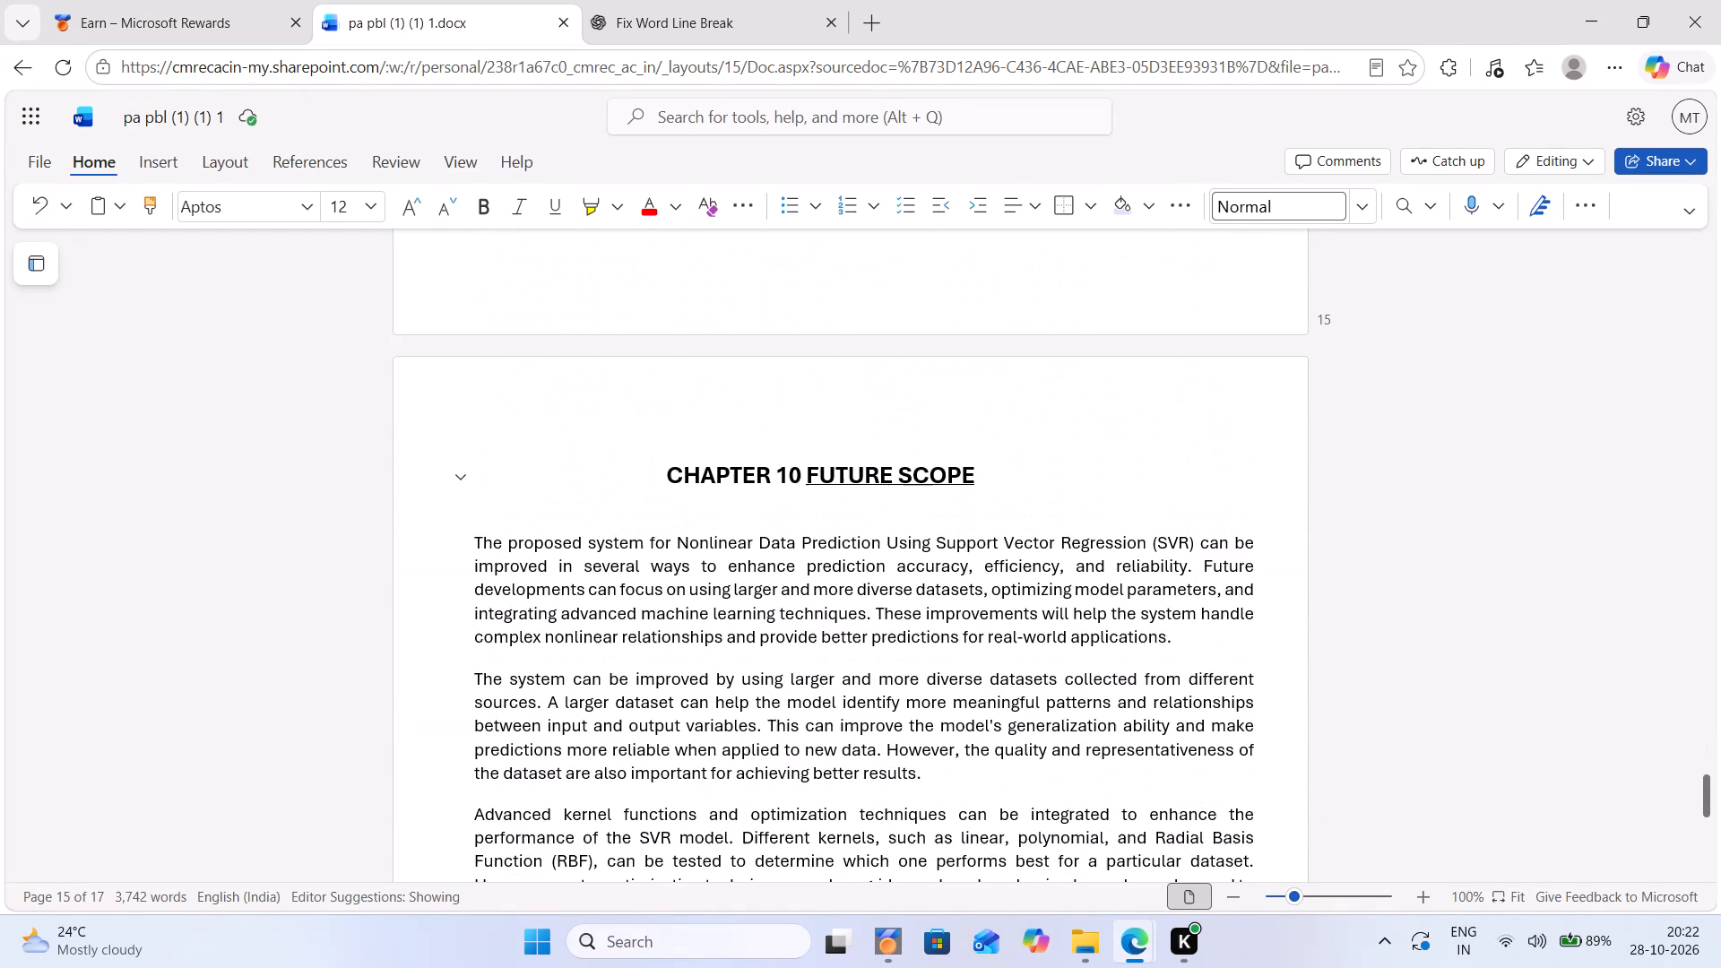
scroll(875, 488, down, 17)
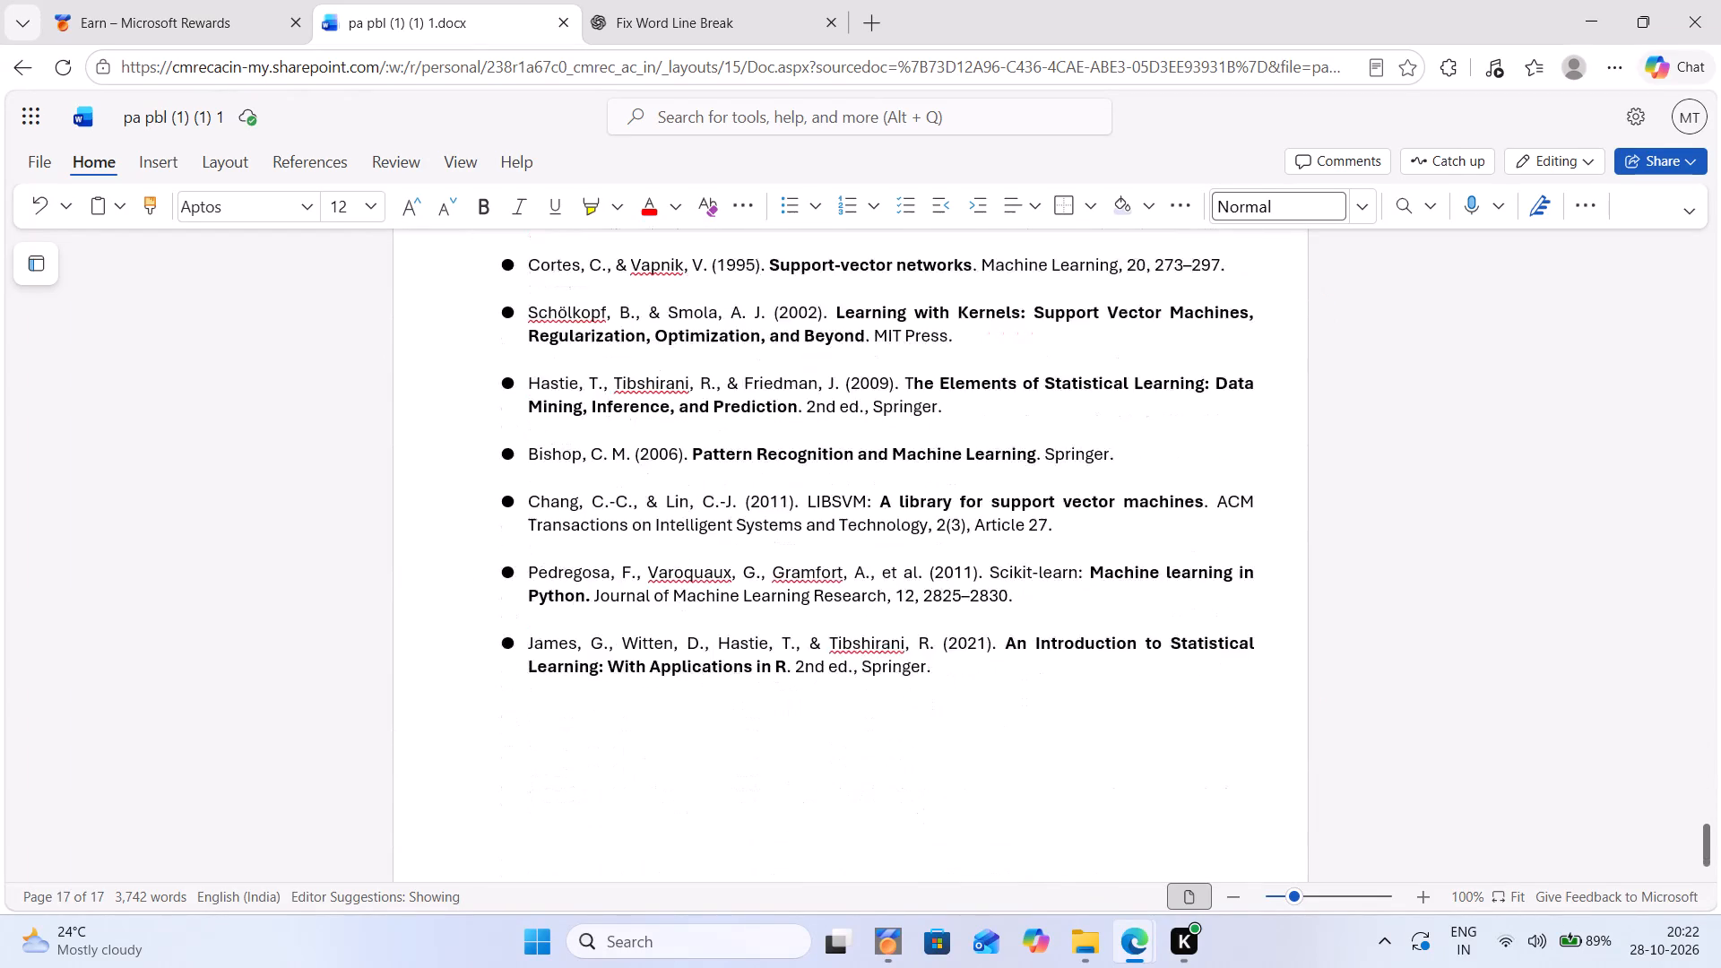
scroll(875, 488, down, 2)
scroll(875, 488, up, 2)
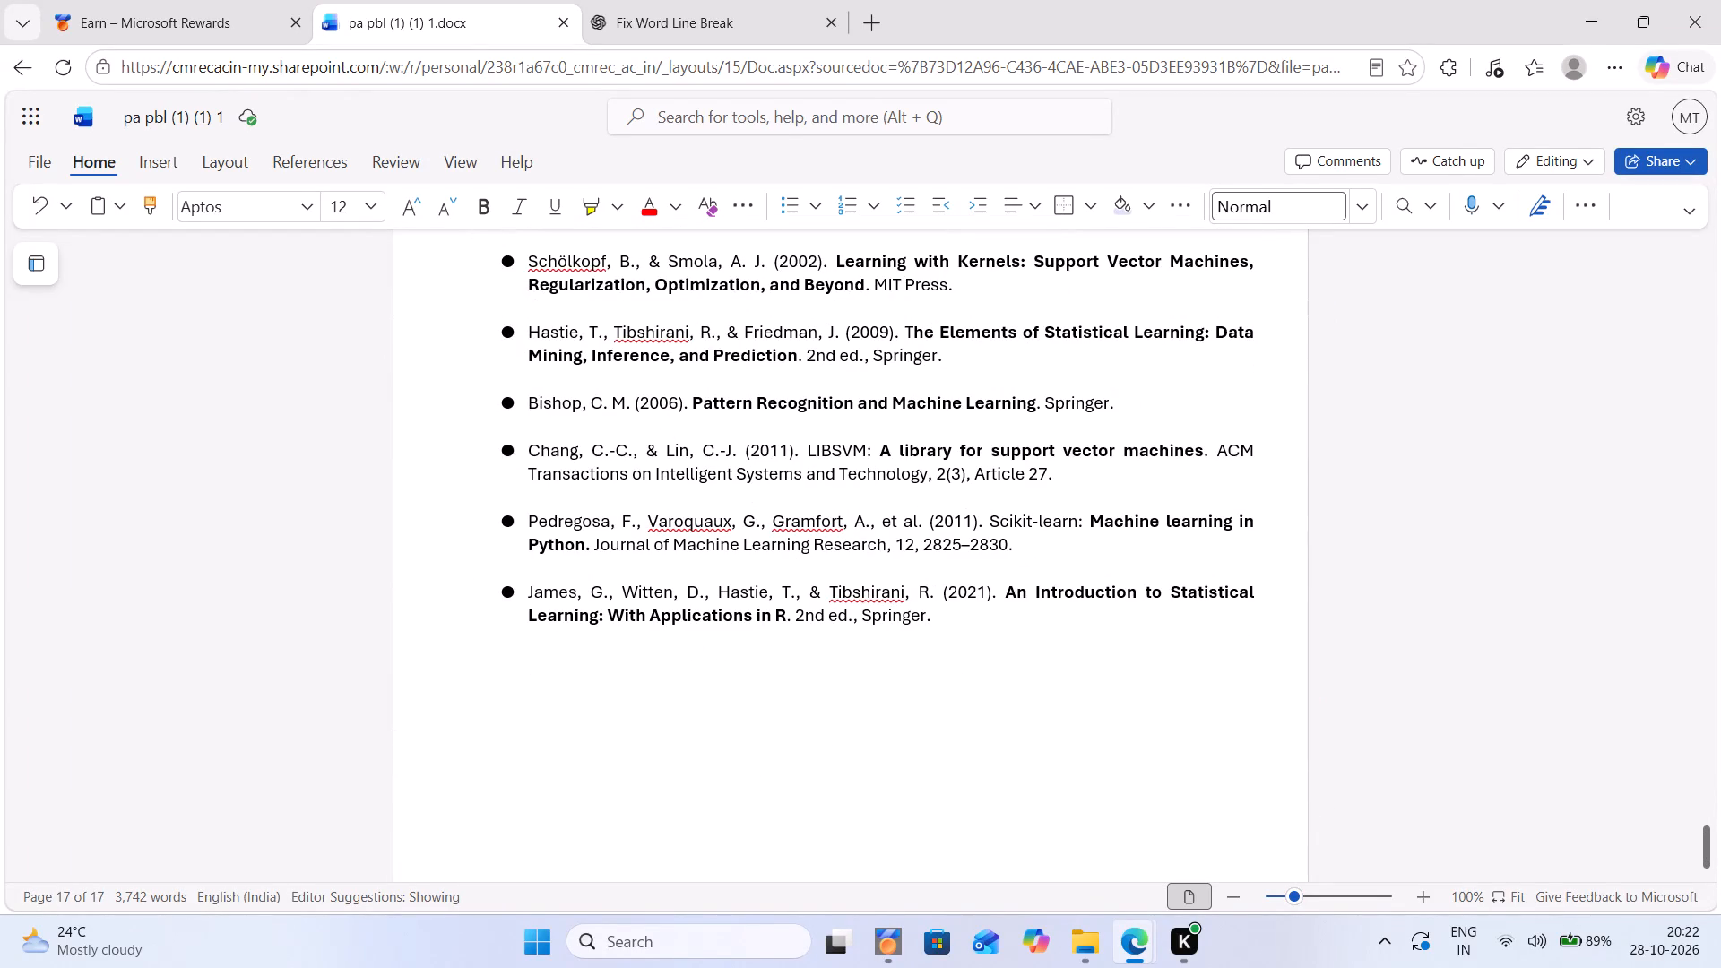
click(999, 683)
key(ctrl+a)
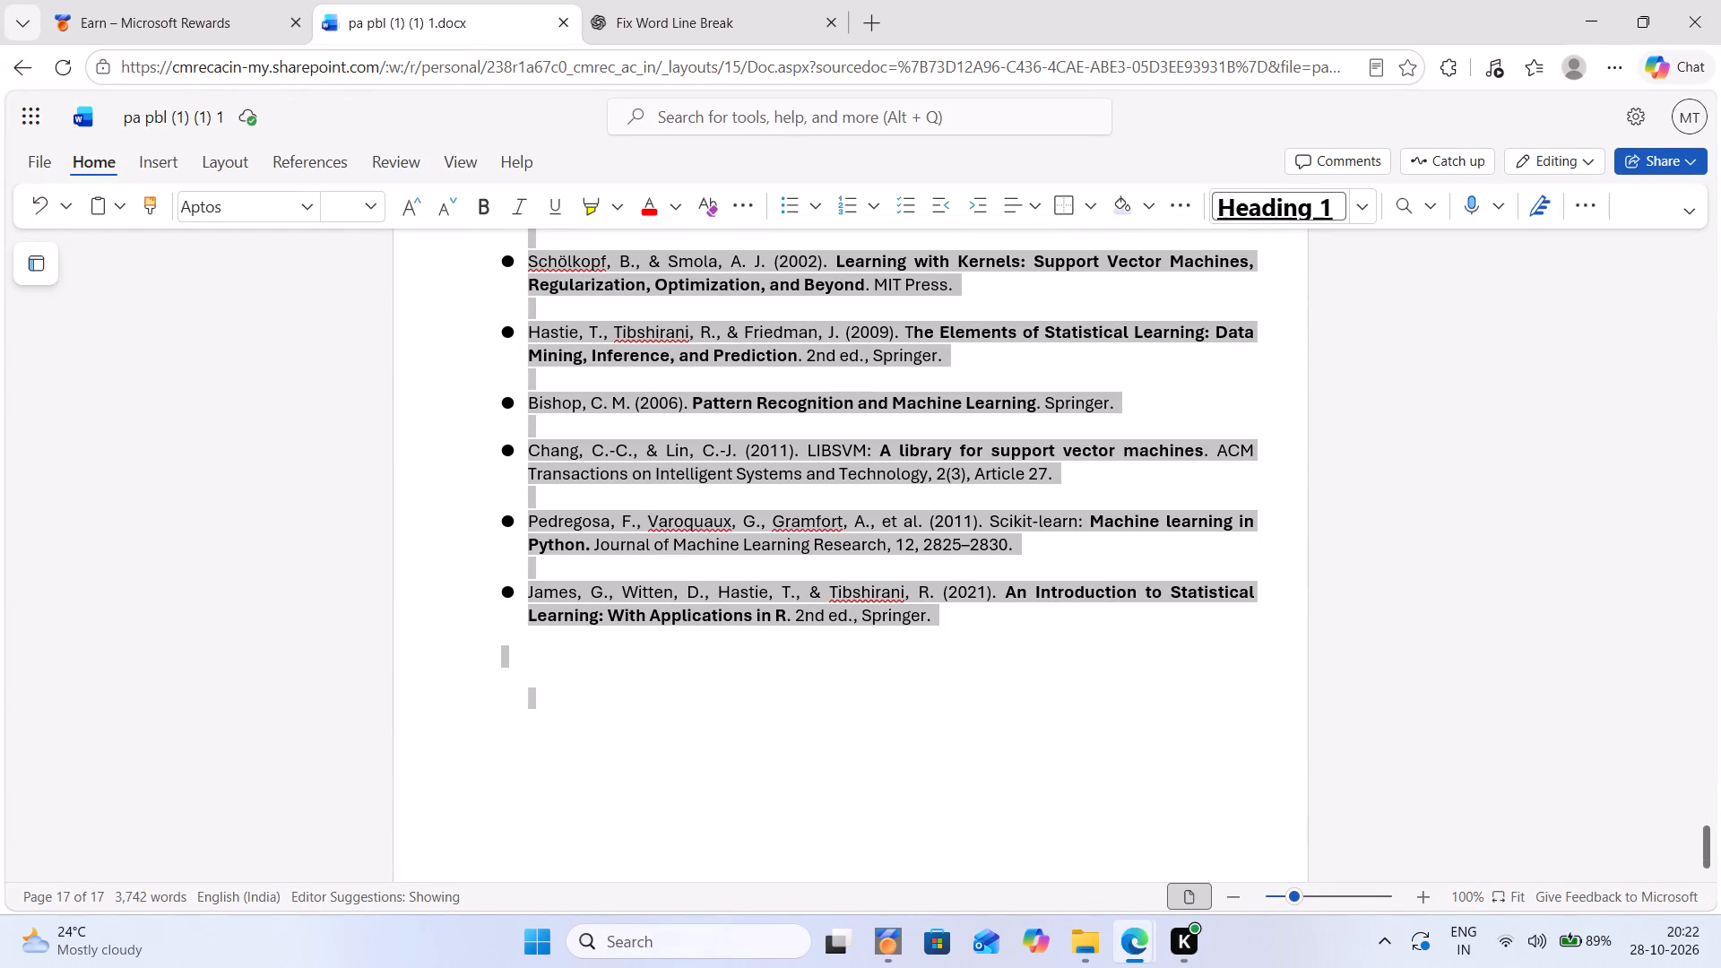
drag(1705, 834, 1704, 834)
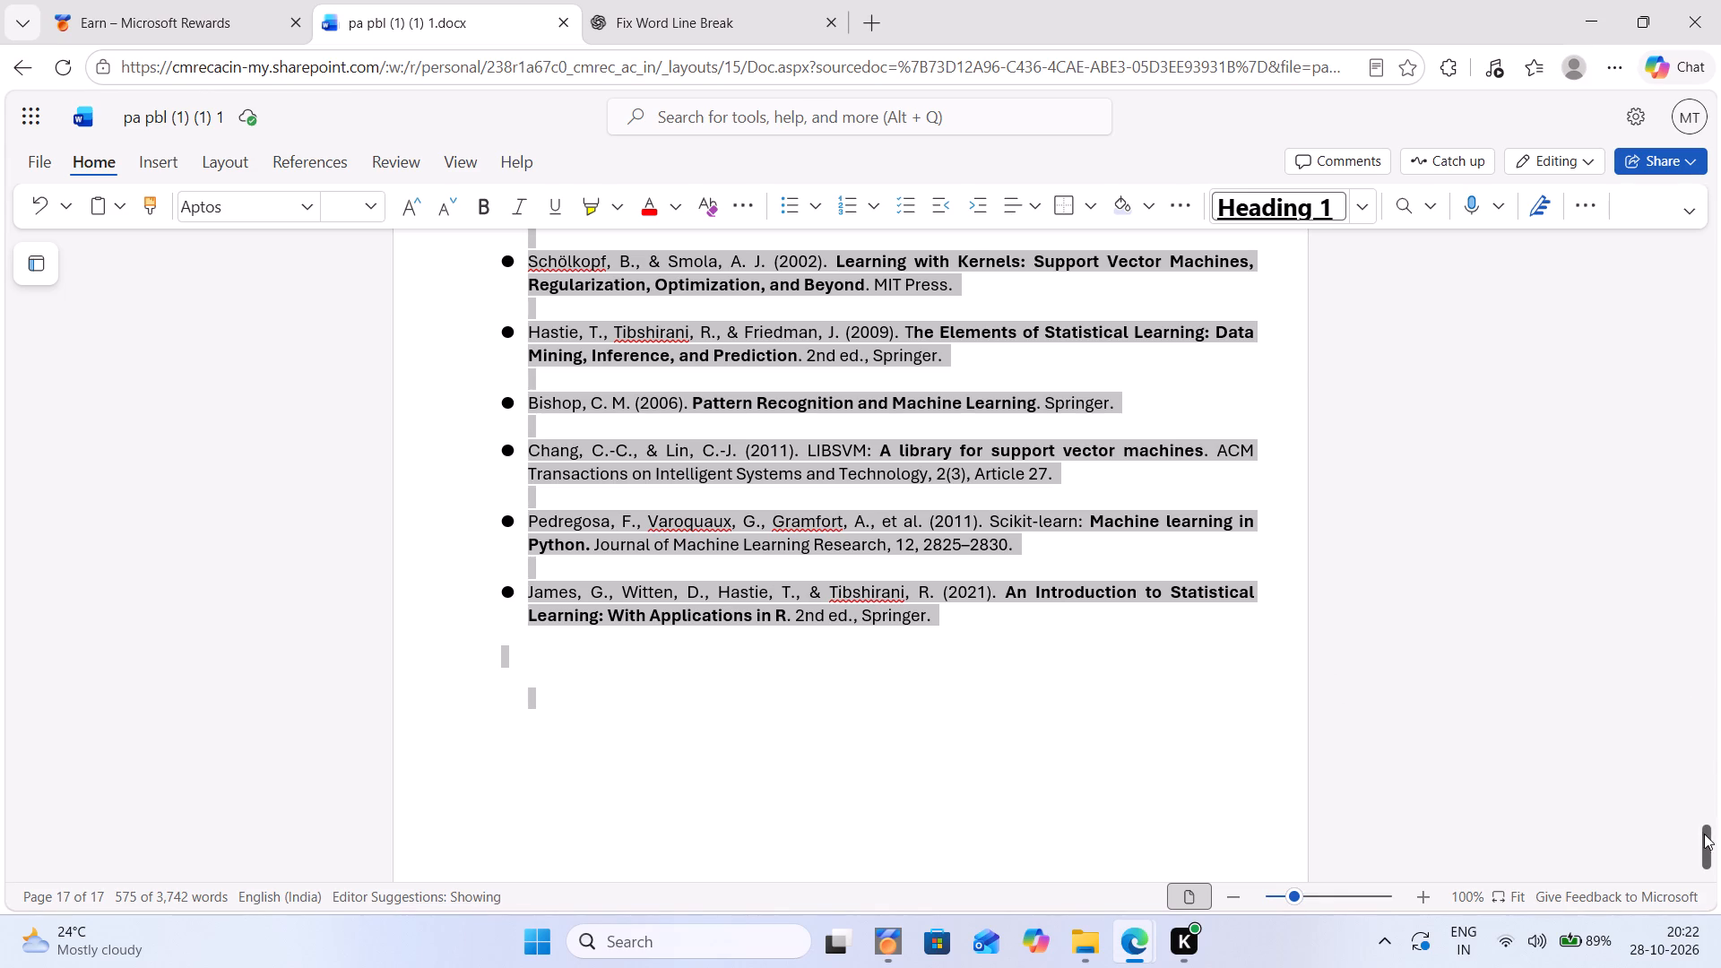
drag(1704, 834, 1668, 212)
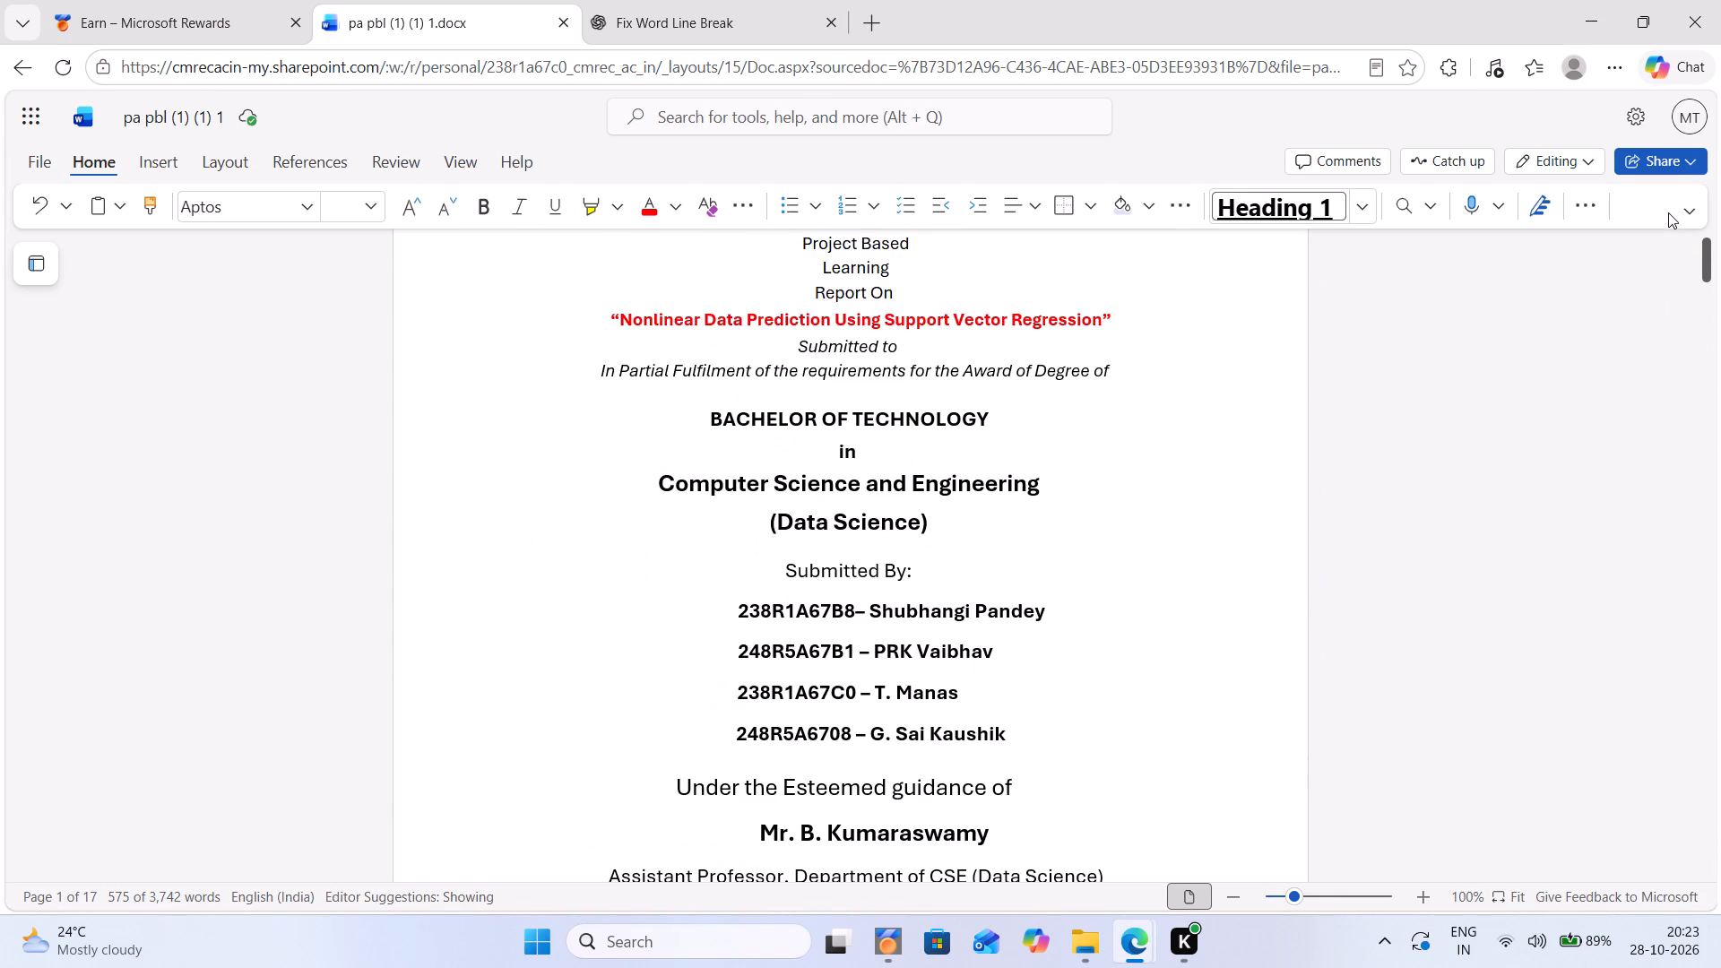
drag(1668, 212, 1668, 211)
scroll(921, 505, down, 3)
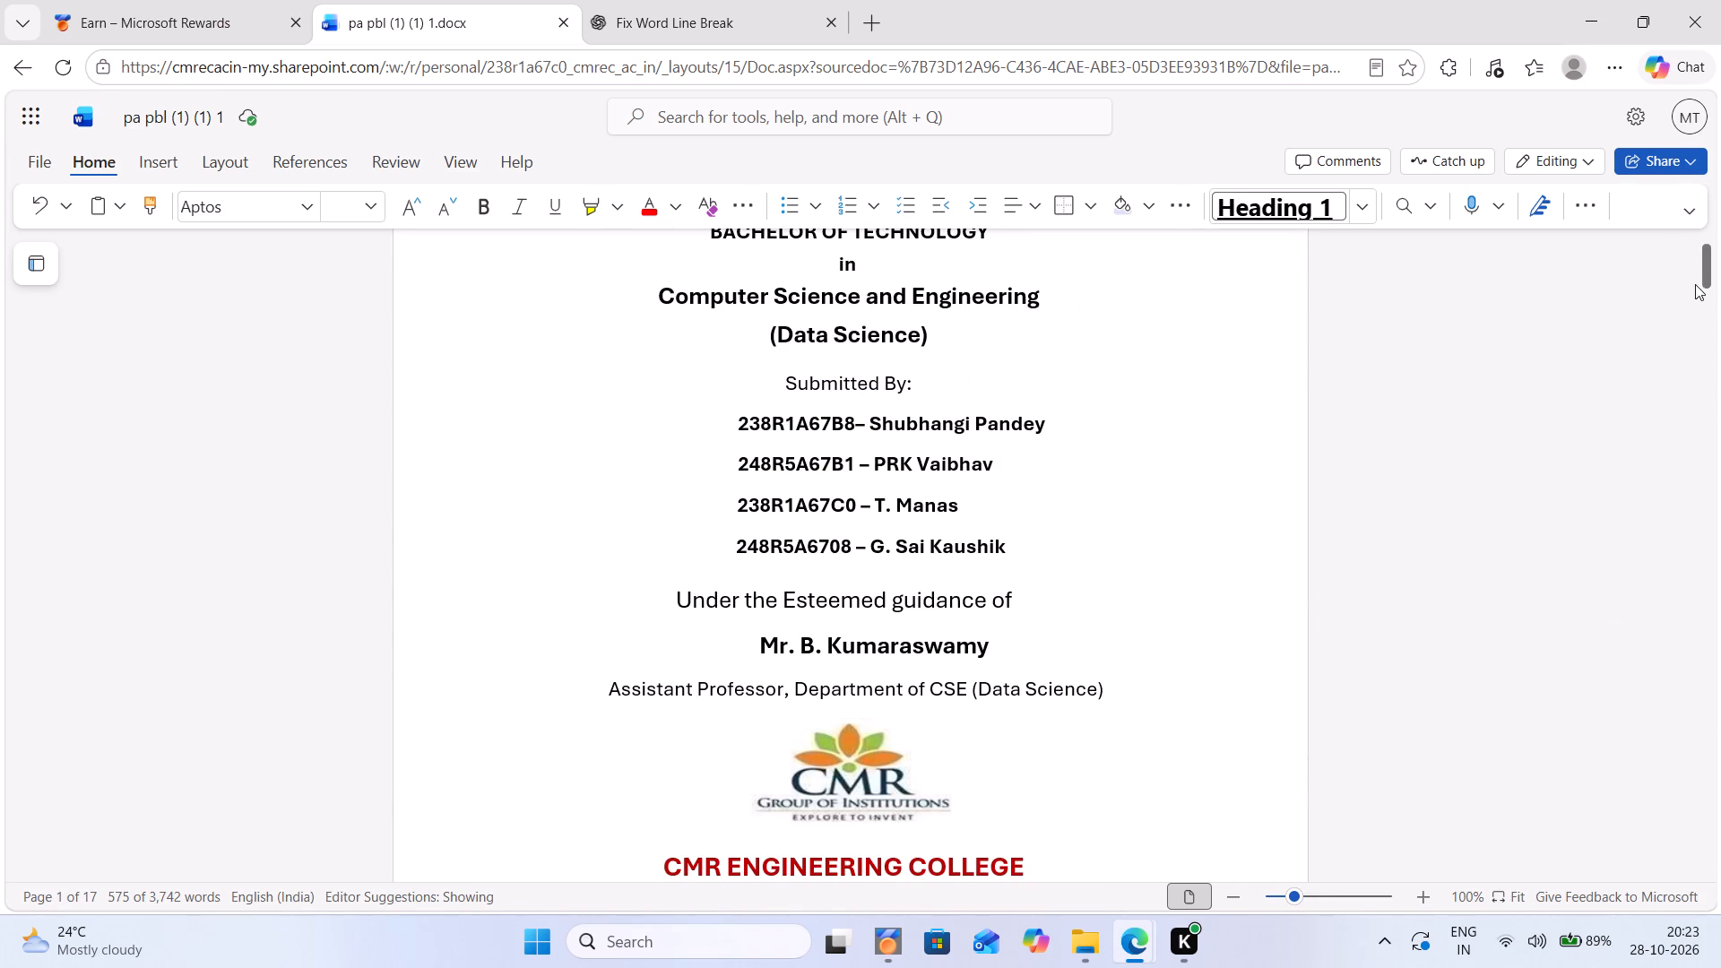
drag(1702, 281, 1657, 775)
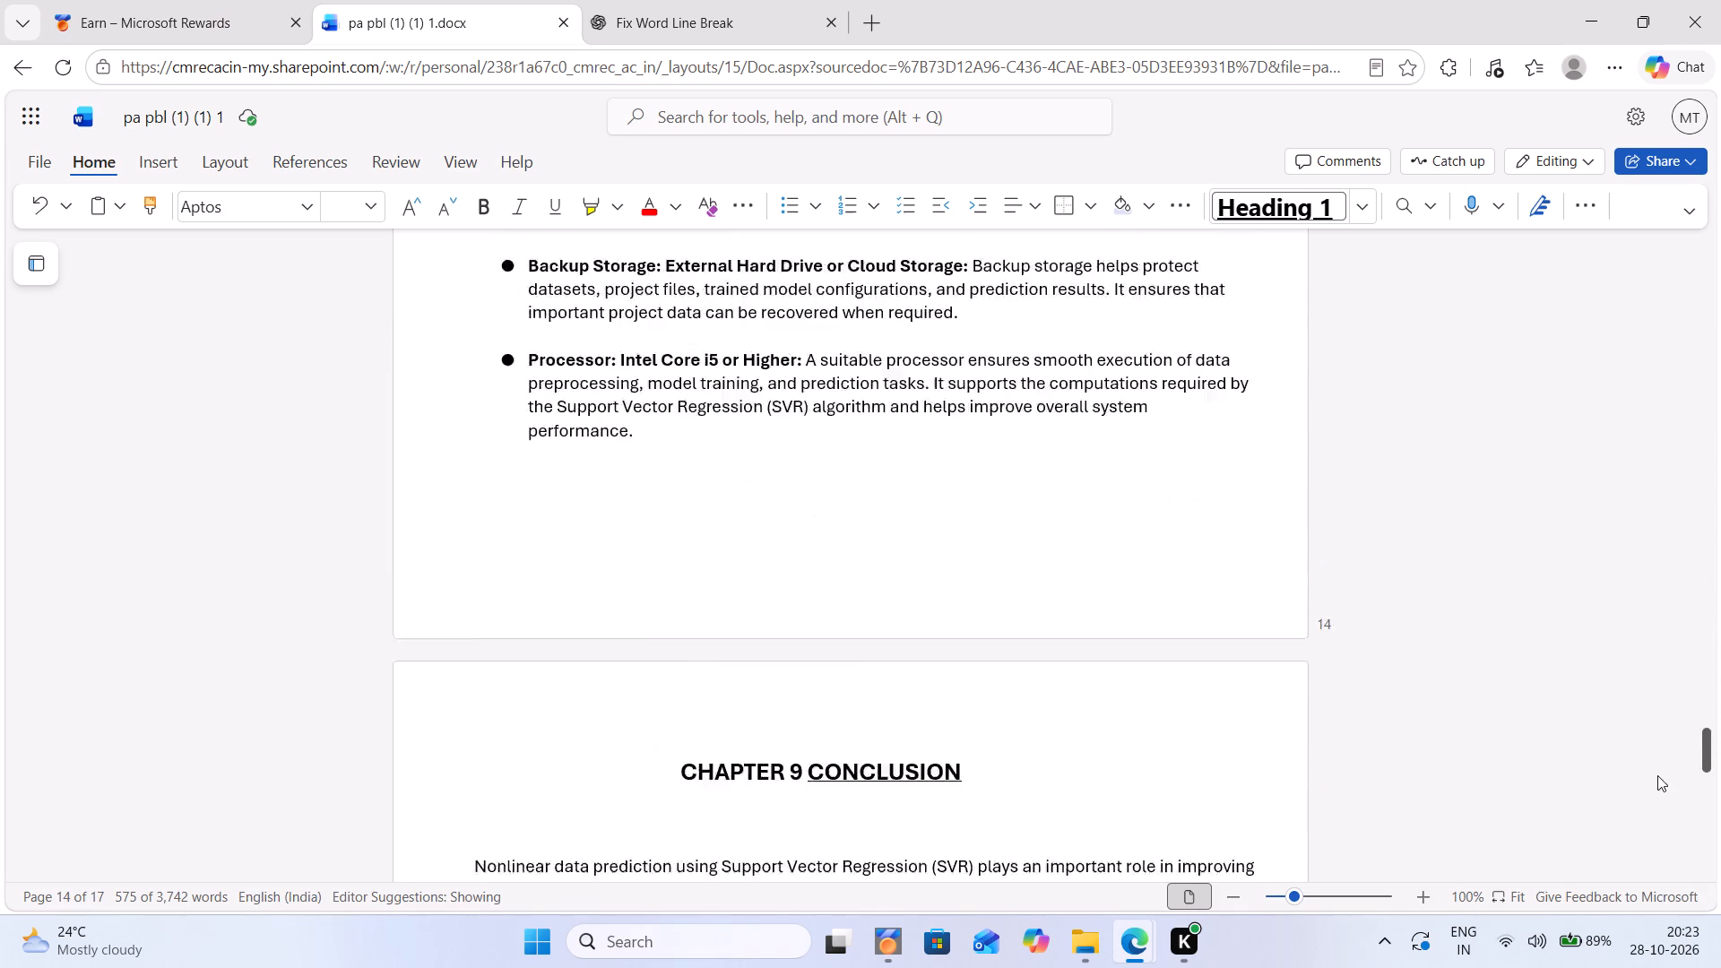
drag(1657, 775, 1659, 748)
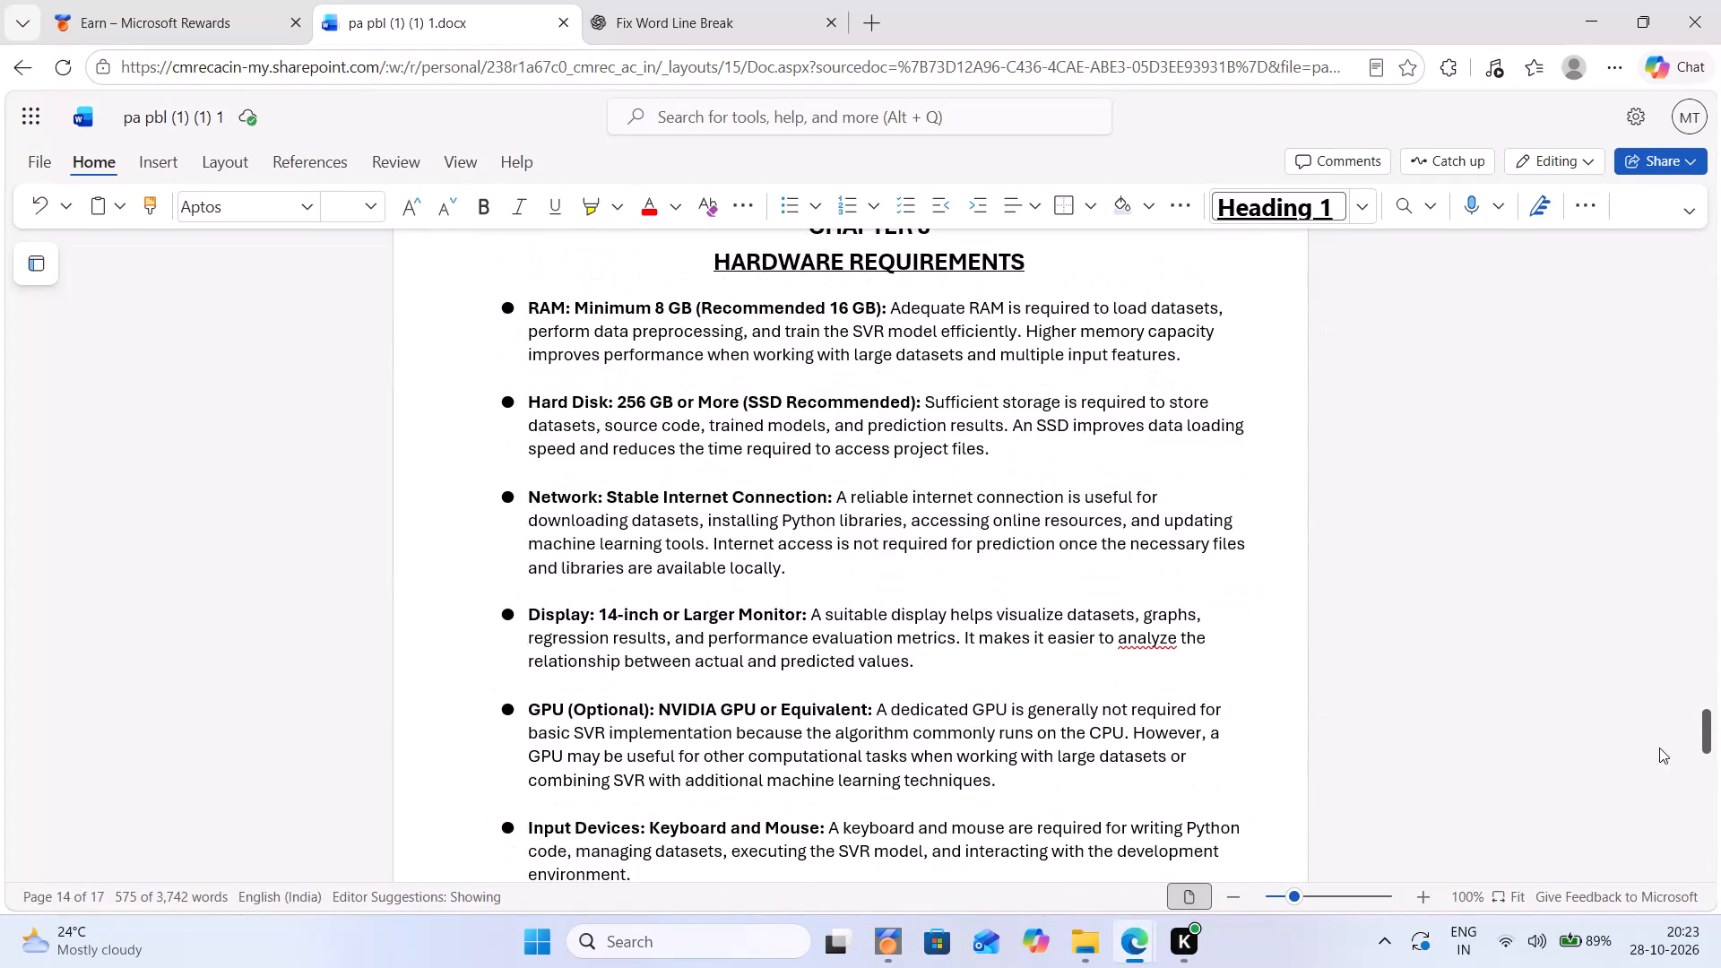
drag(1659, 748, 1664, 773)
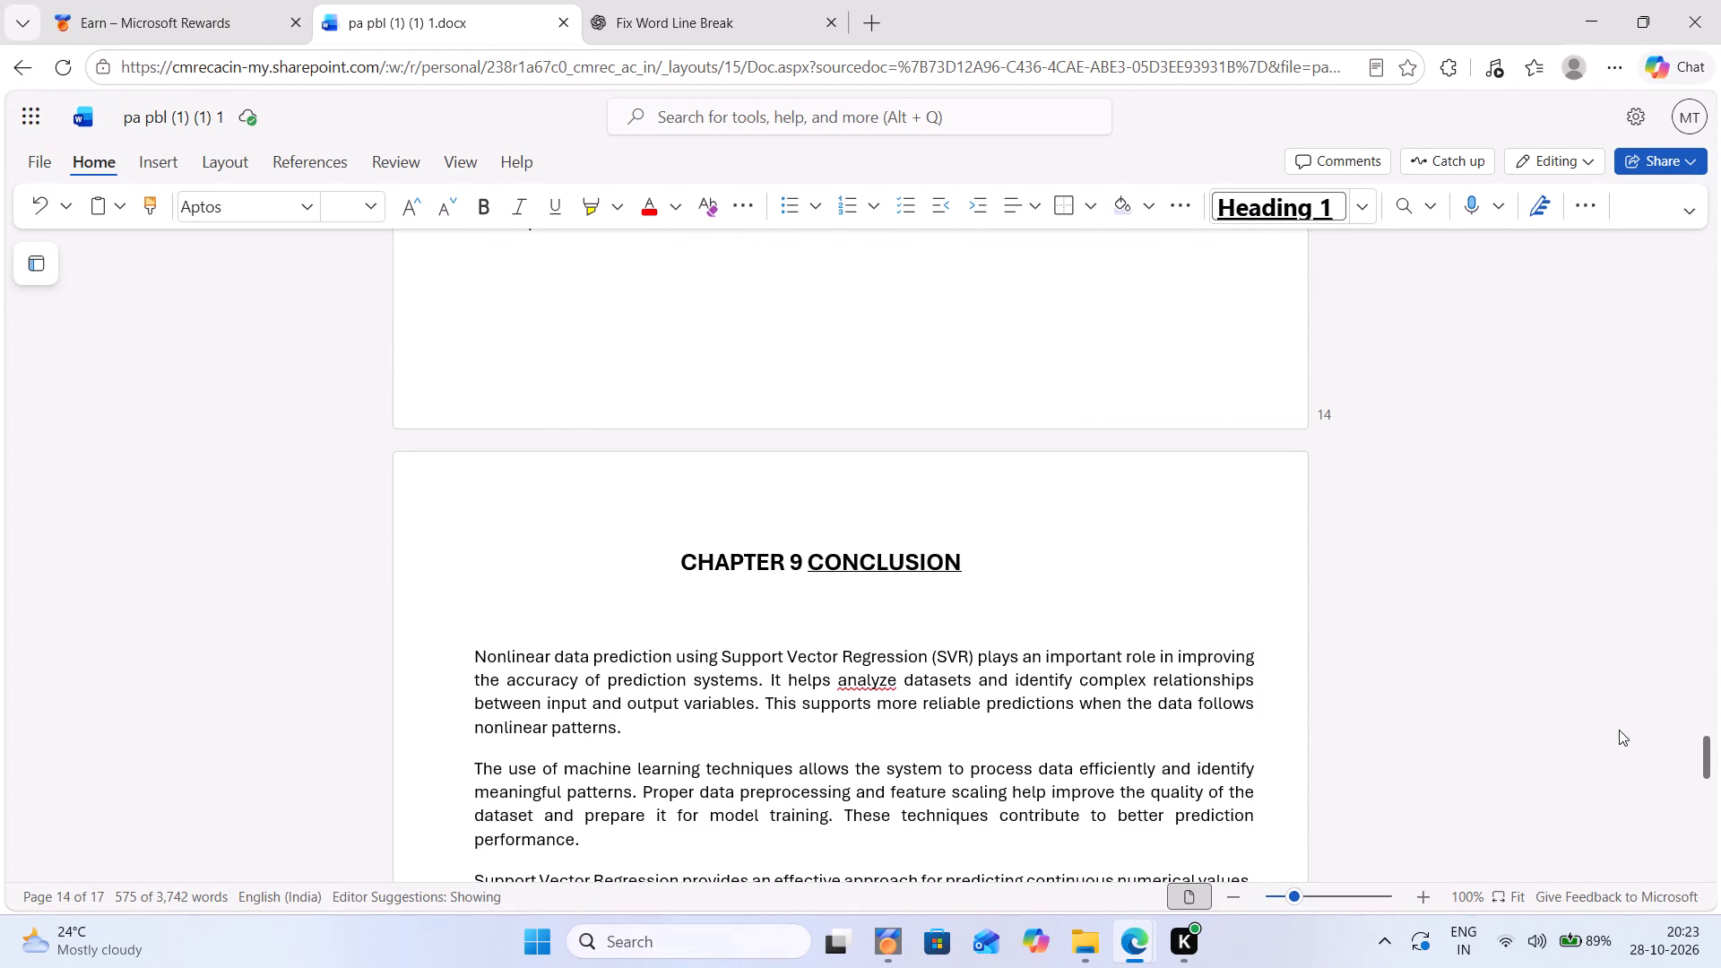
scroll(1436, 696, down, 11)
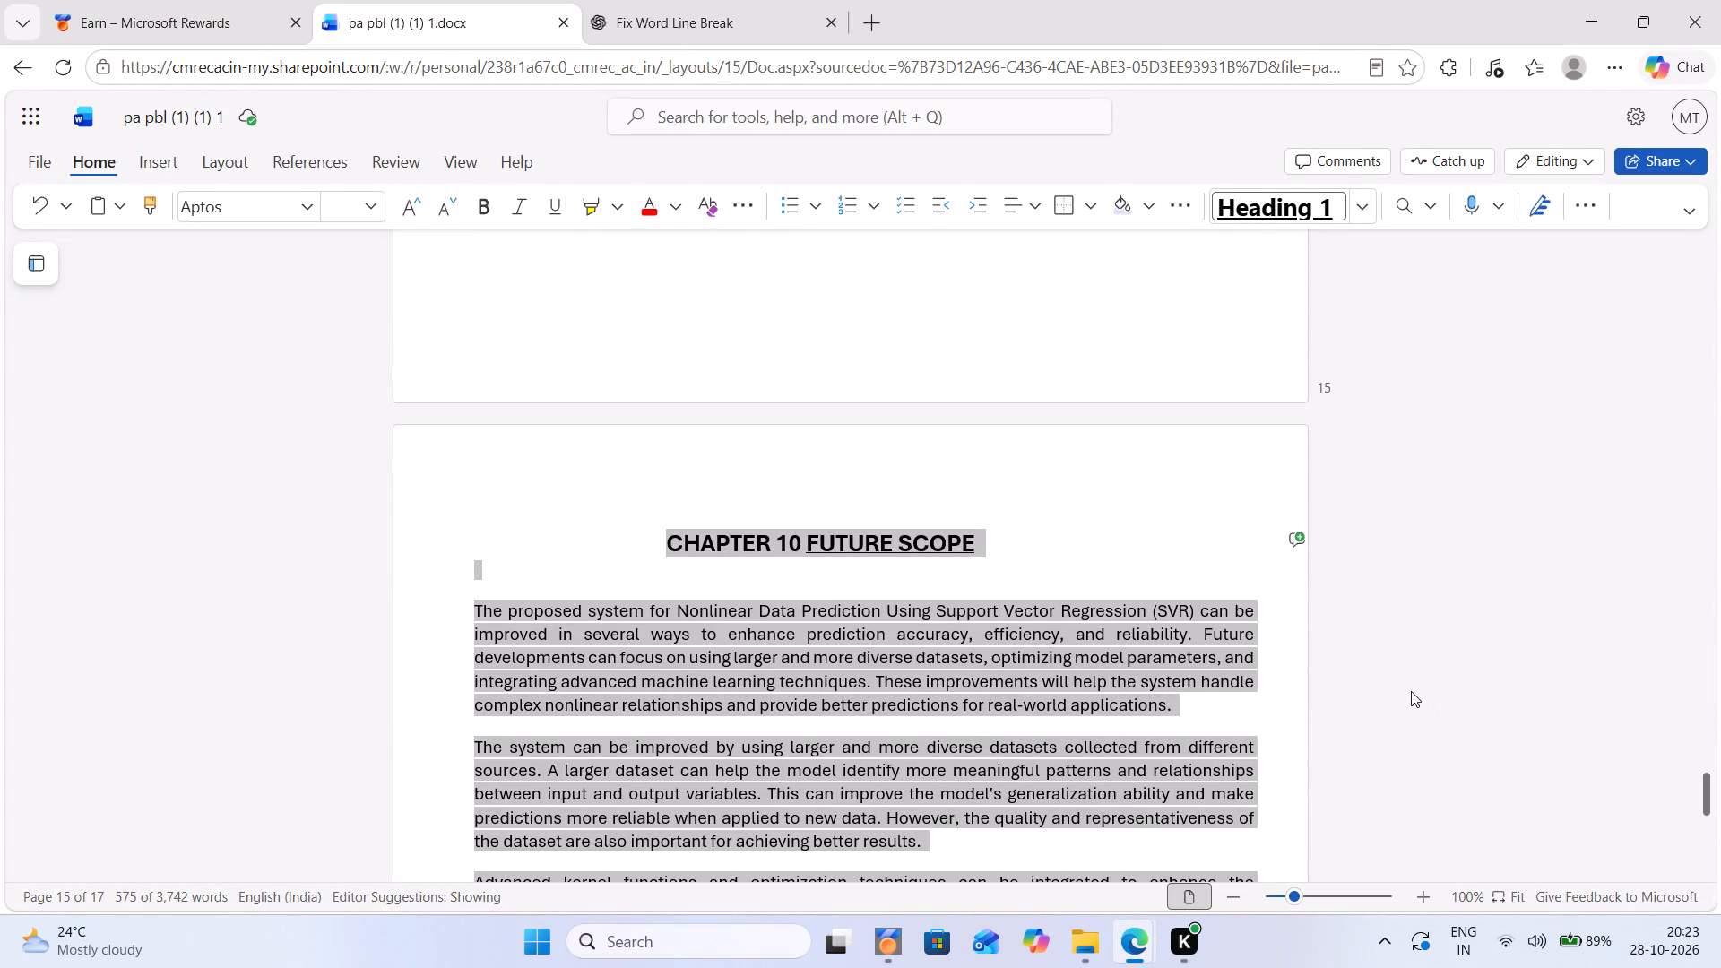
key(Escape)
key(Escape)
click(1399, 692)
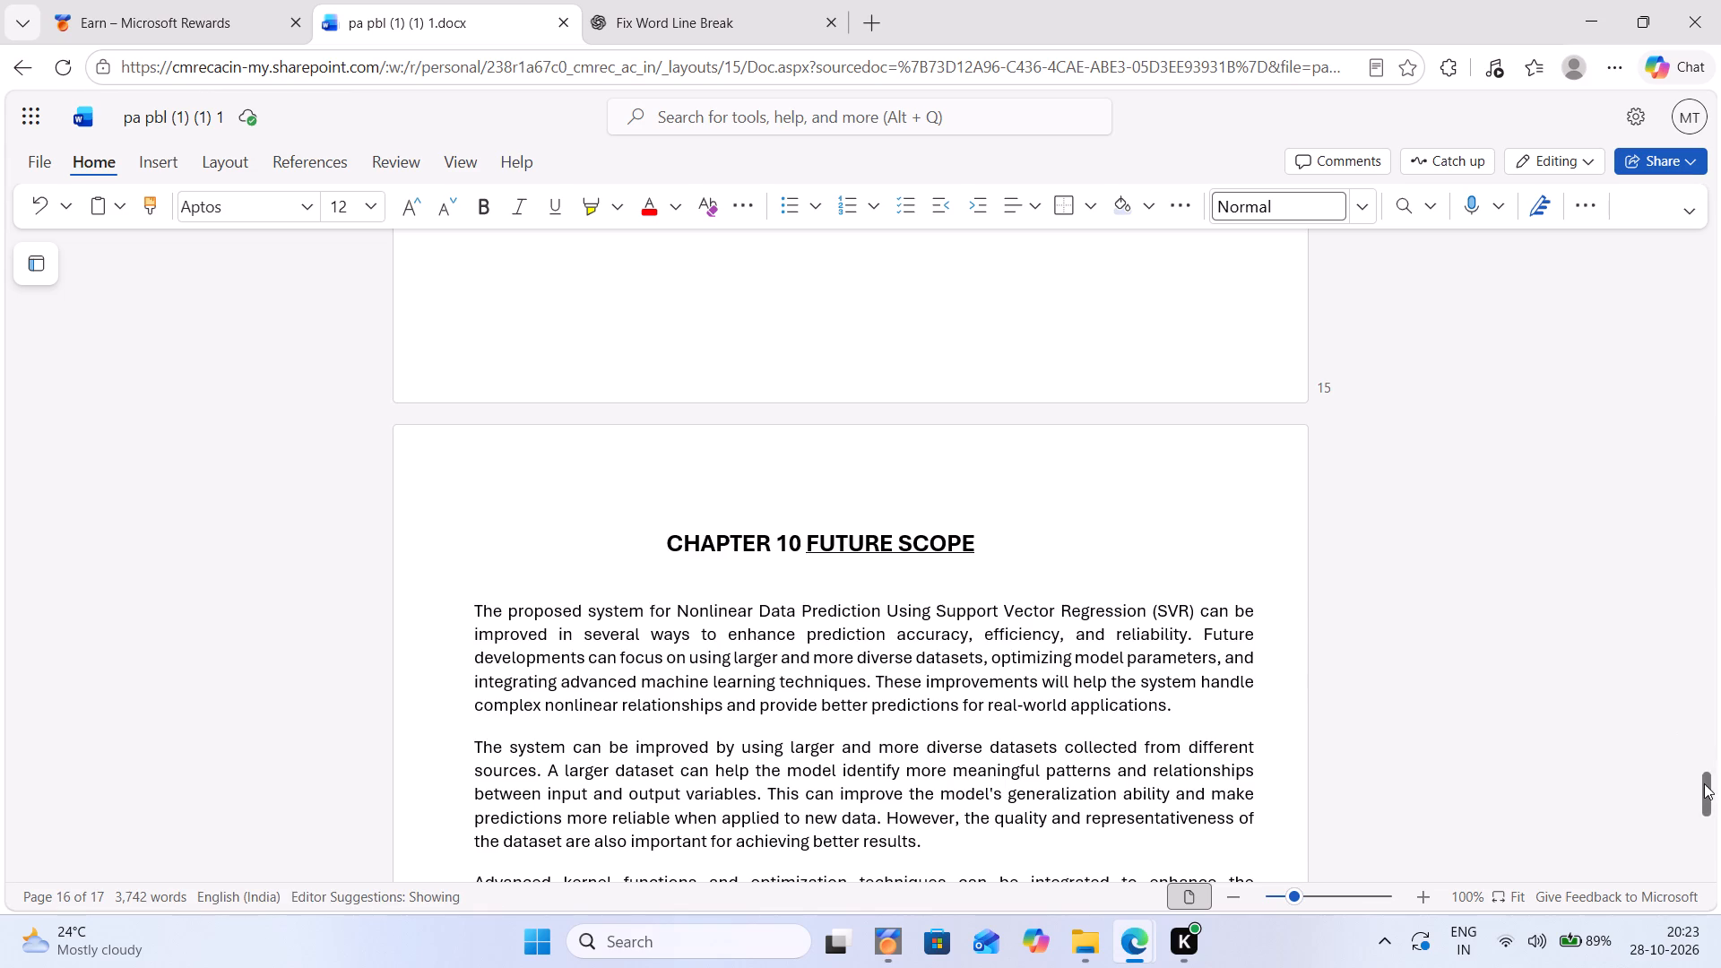
Change the font of all the cover page text to Times New Roman.
drag(1704, 783, 1659, 209)
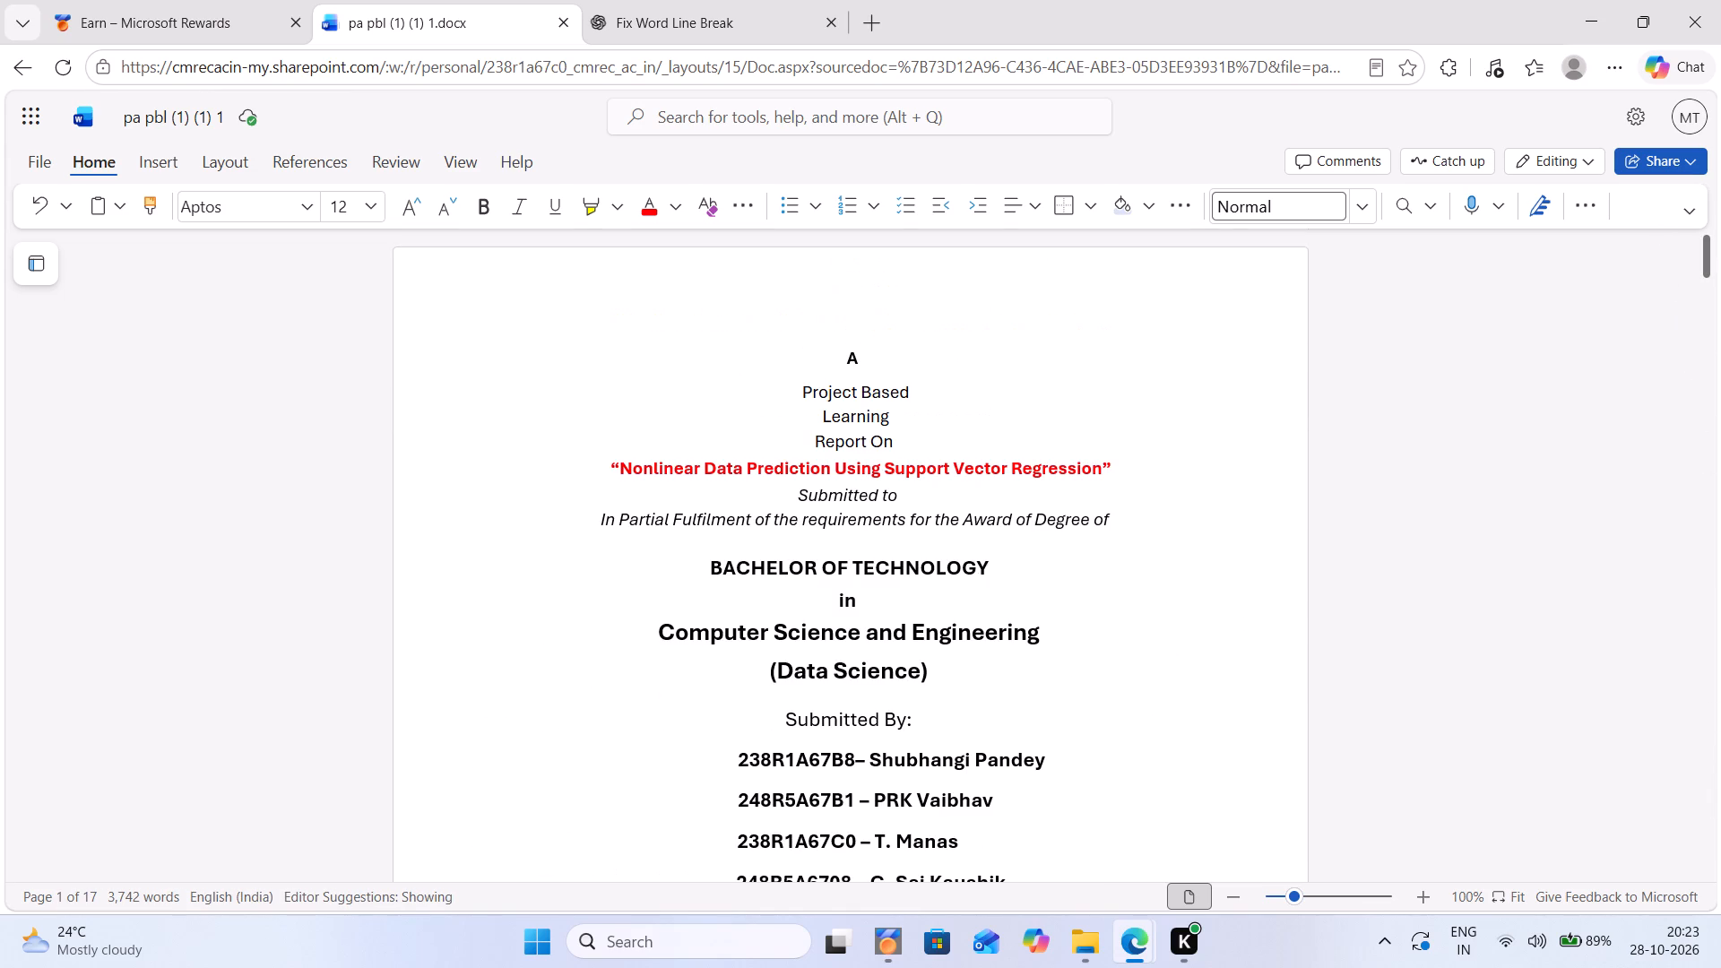
click(1120, 504)
key(ctrl+a)
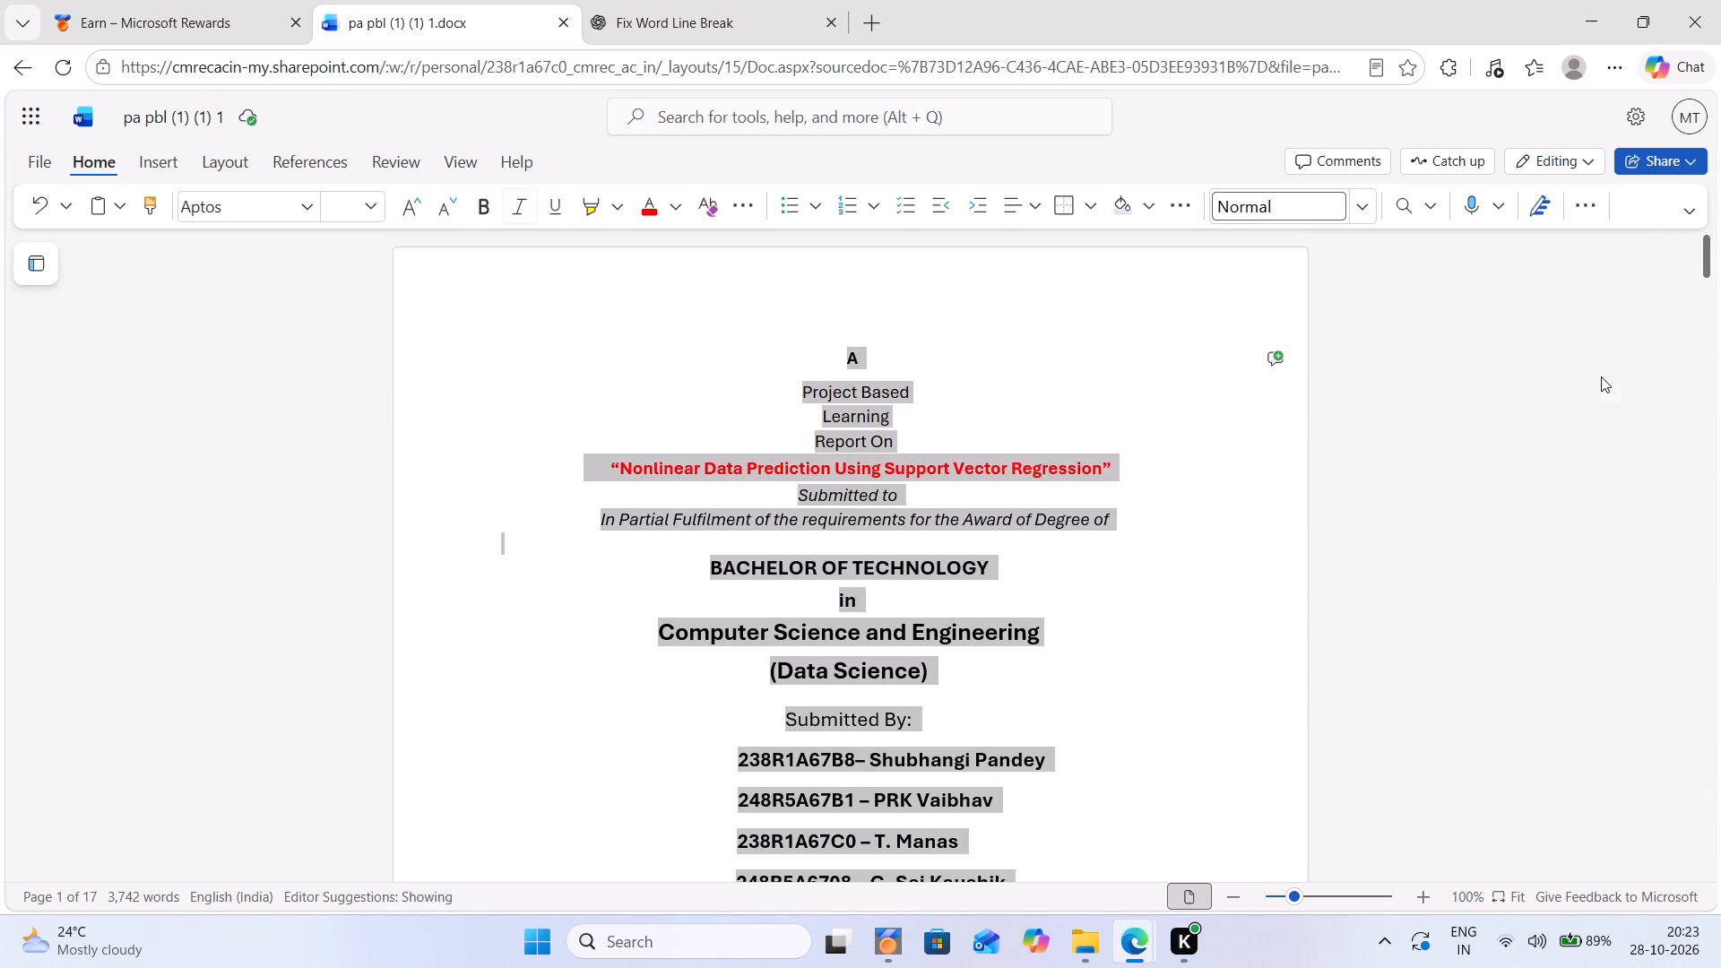
drag(1711, 259, 1703, 370)
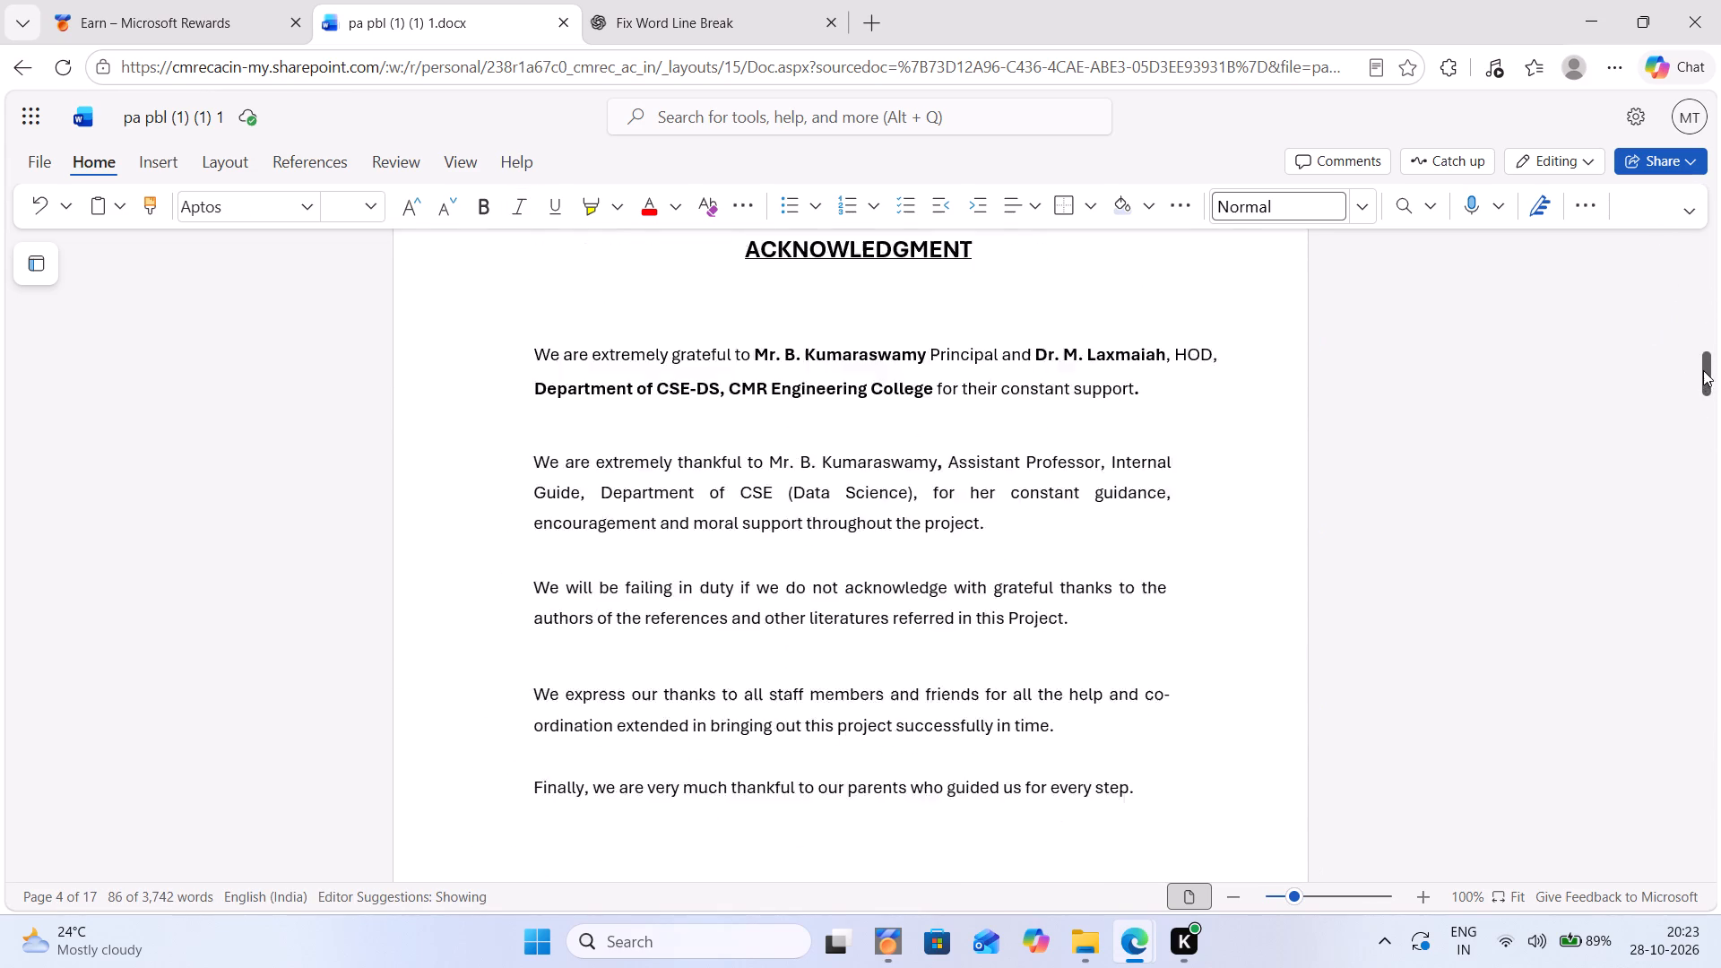
drag(1703, 370, 1711, 275)
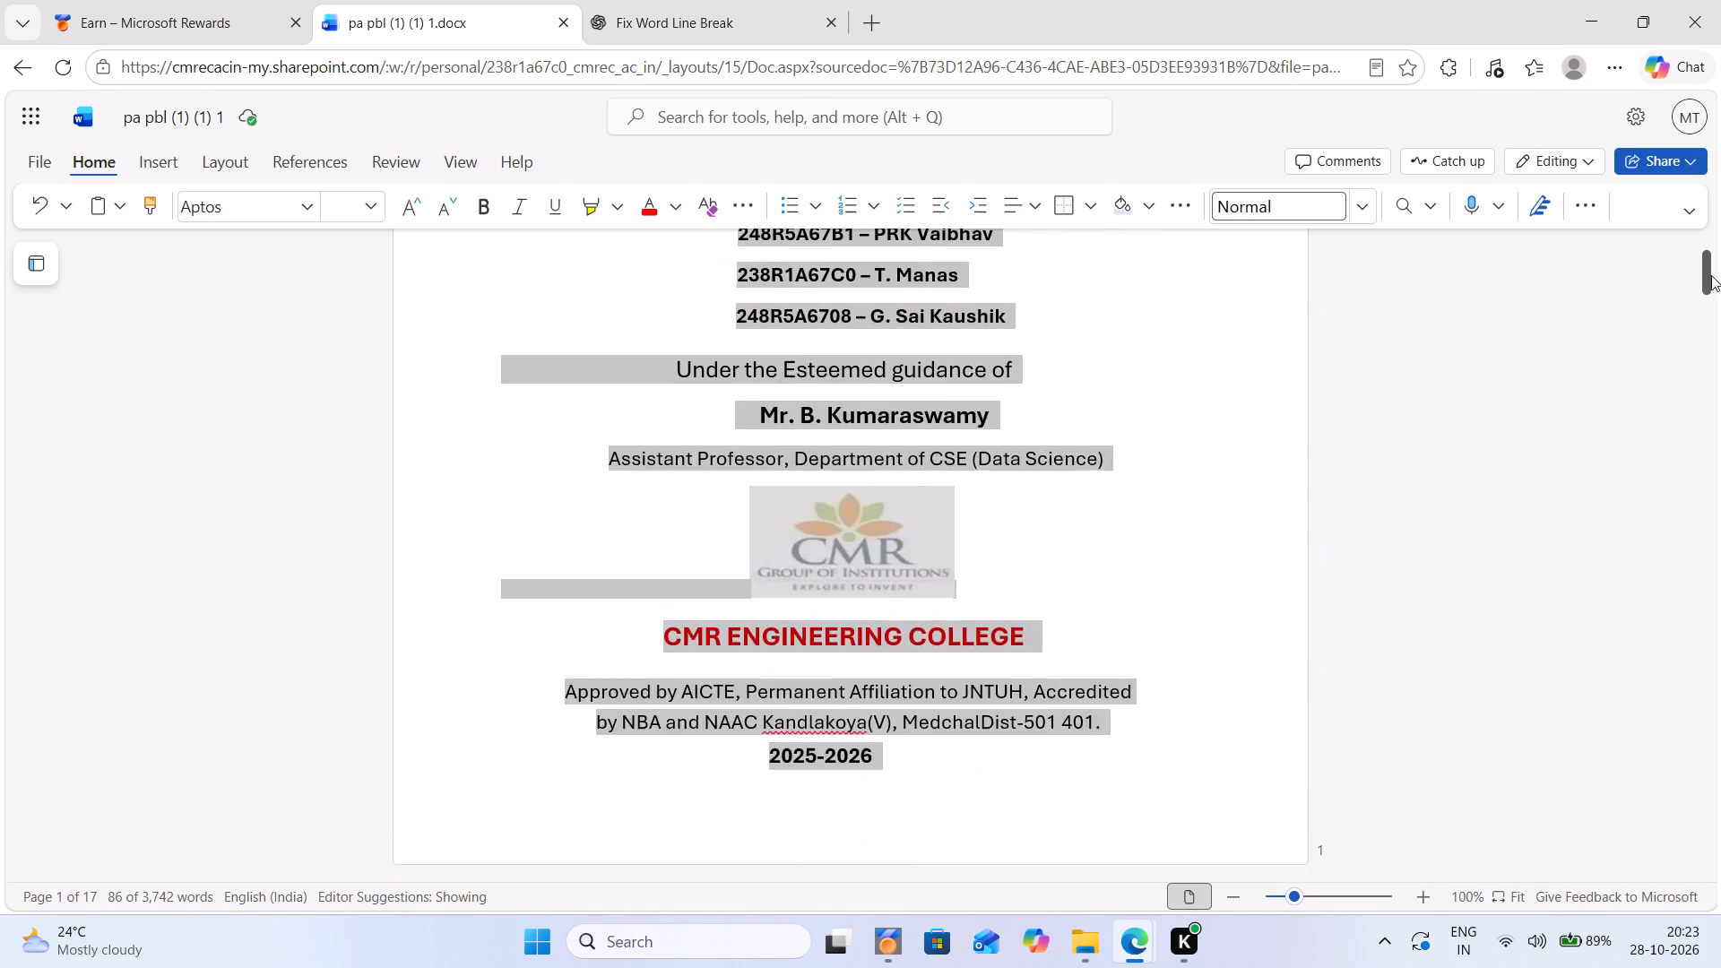
drag(1711, 275, 1713, 272)
click(310, 201)
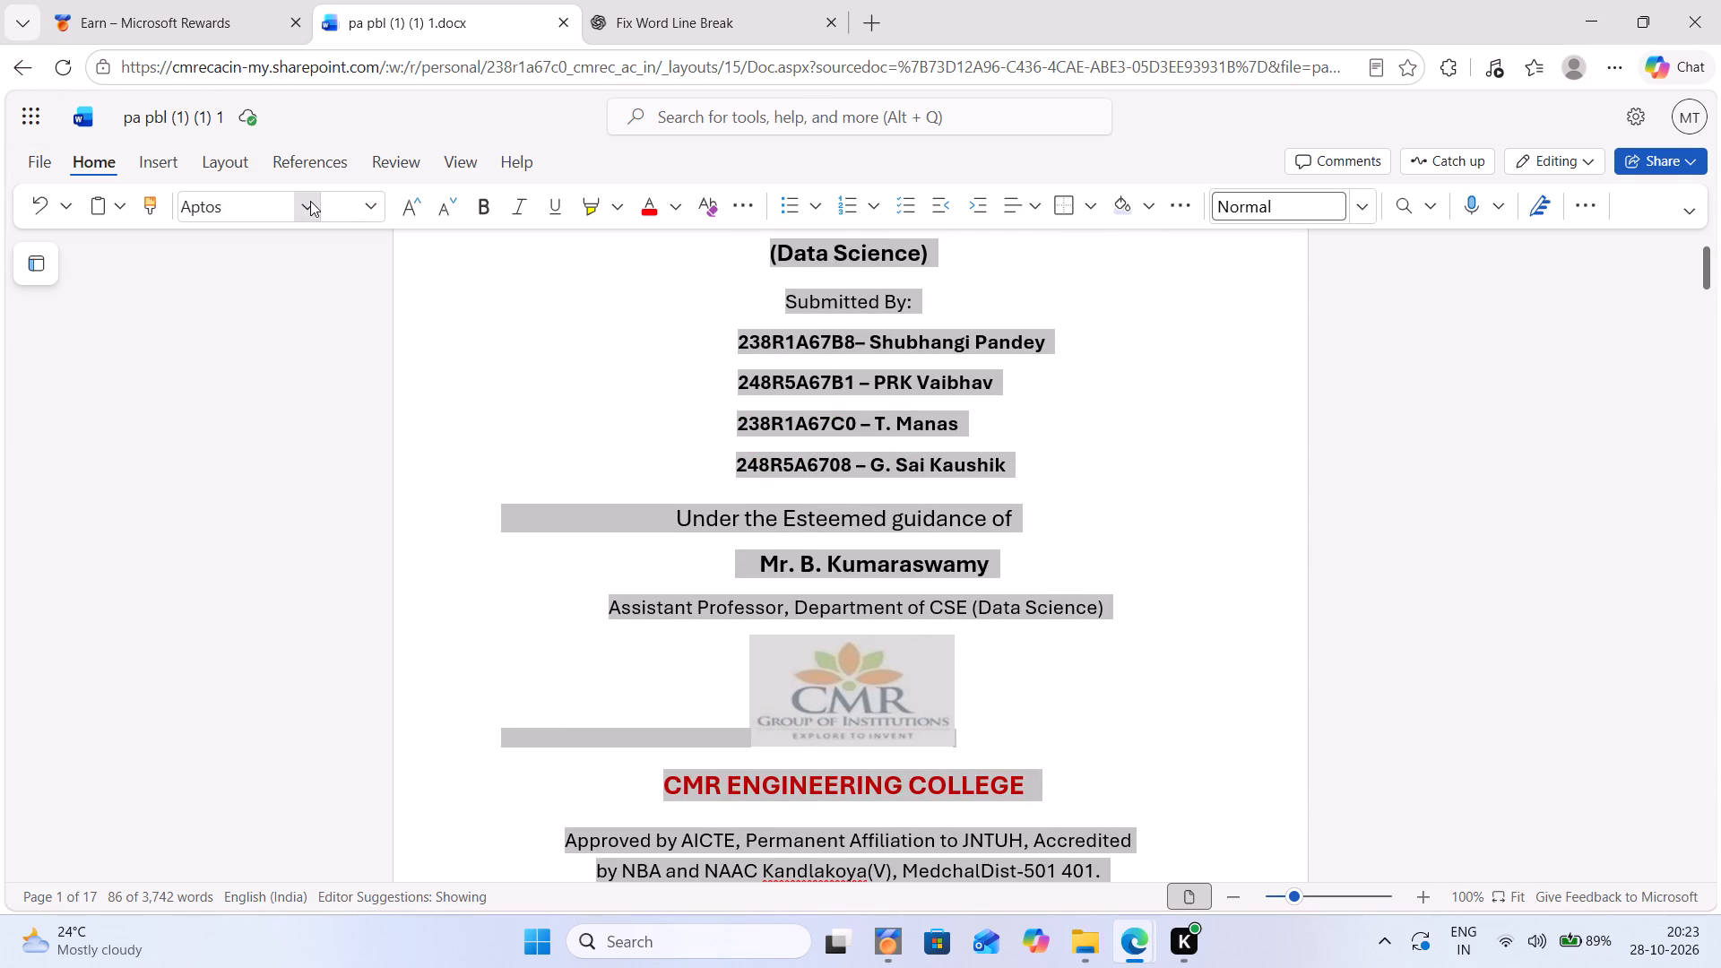
text(ti)
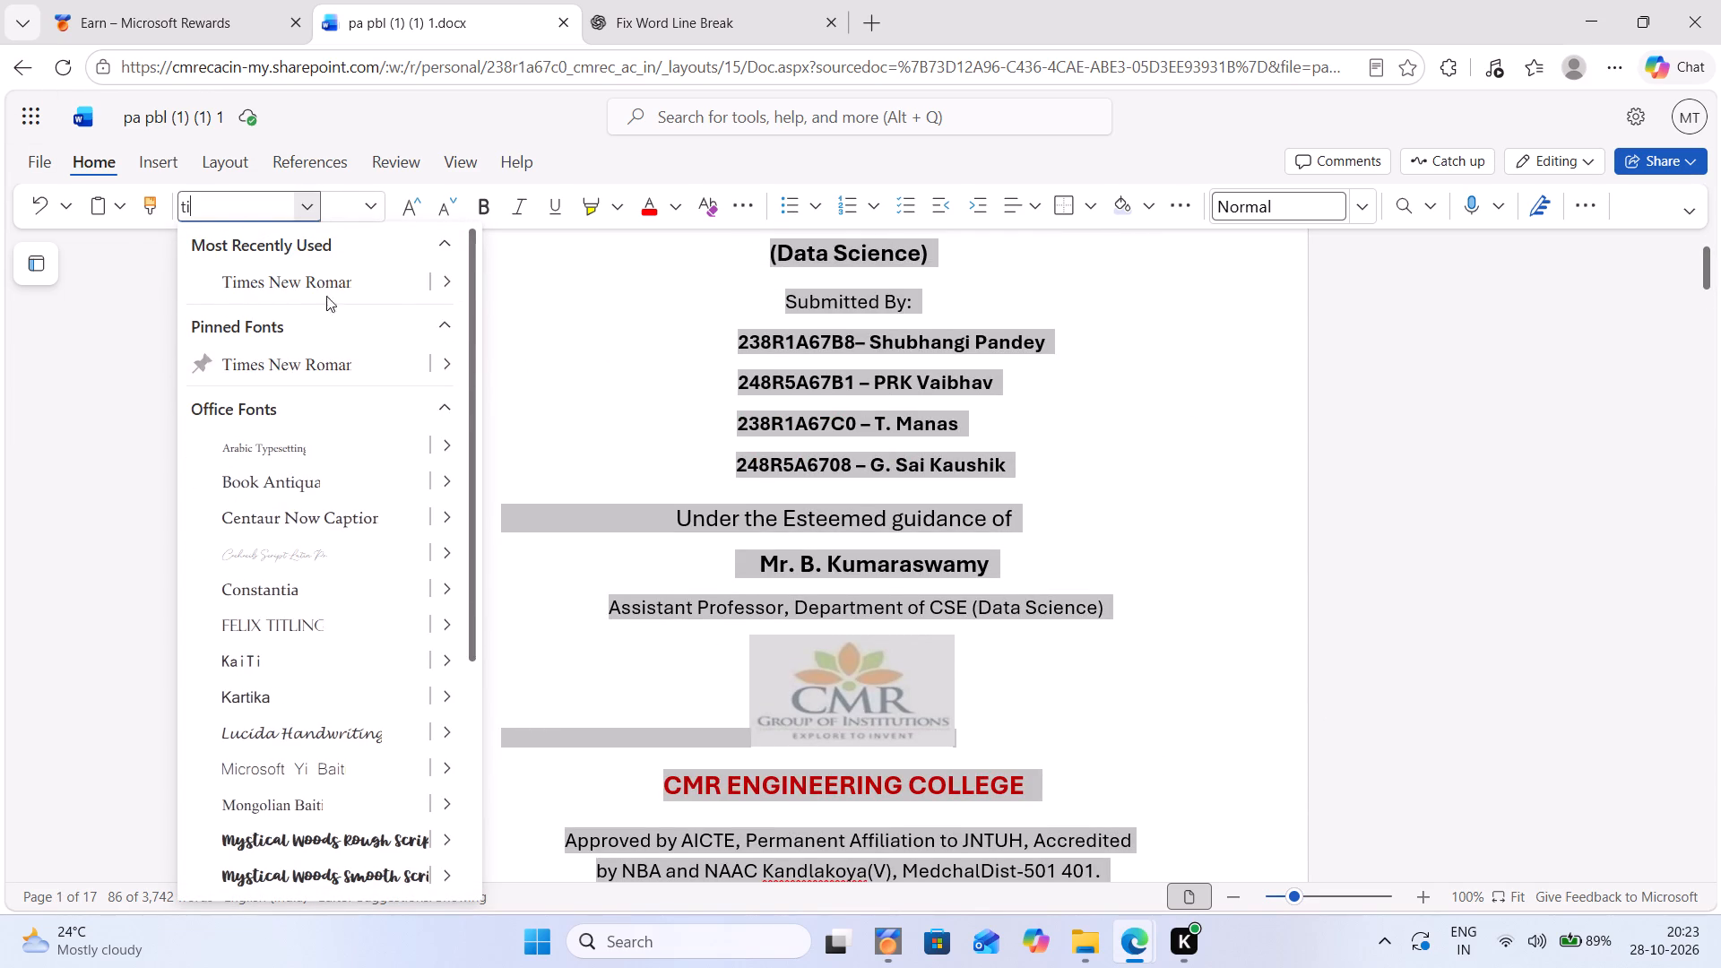
text(mes new roman)
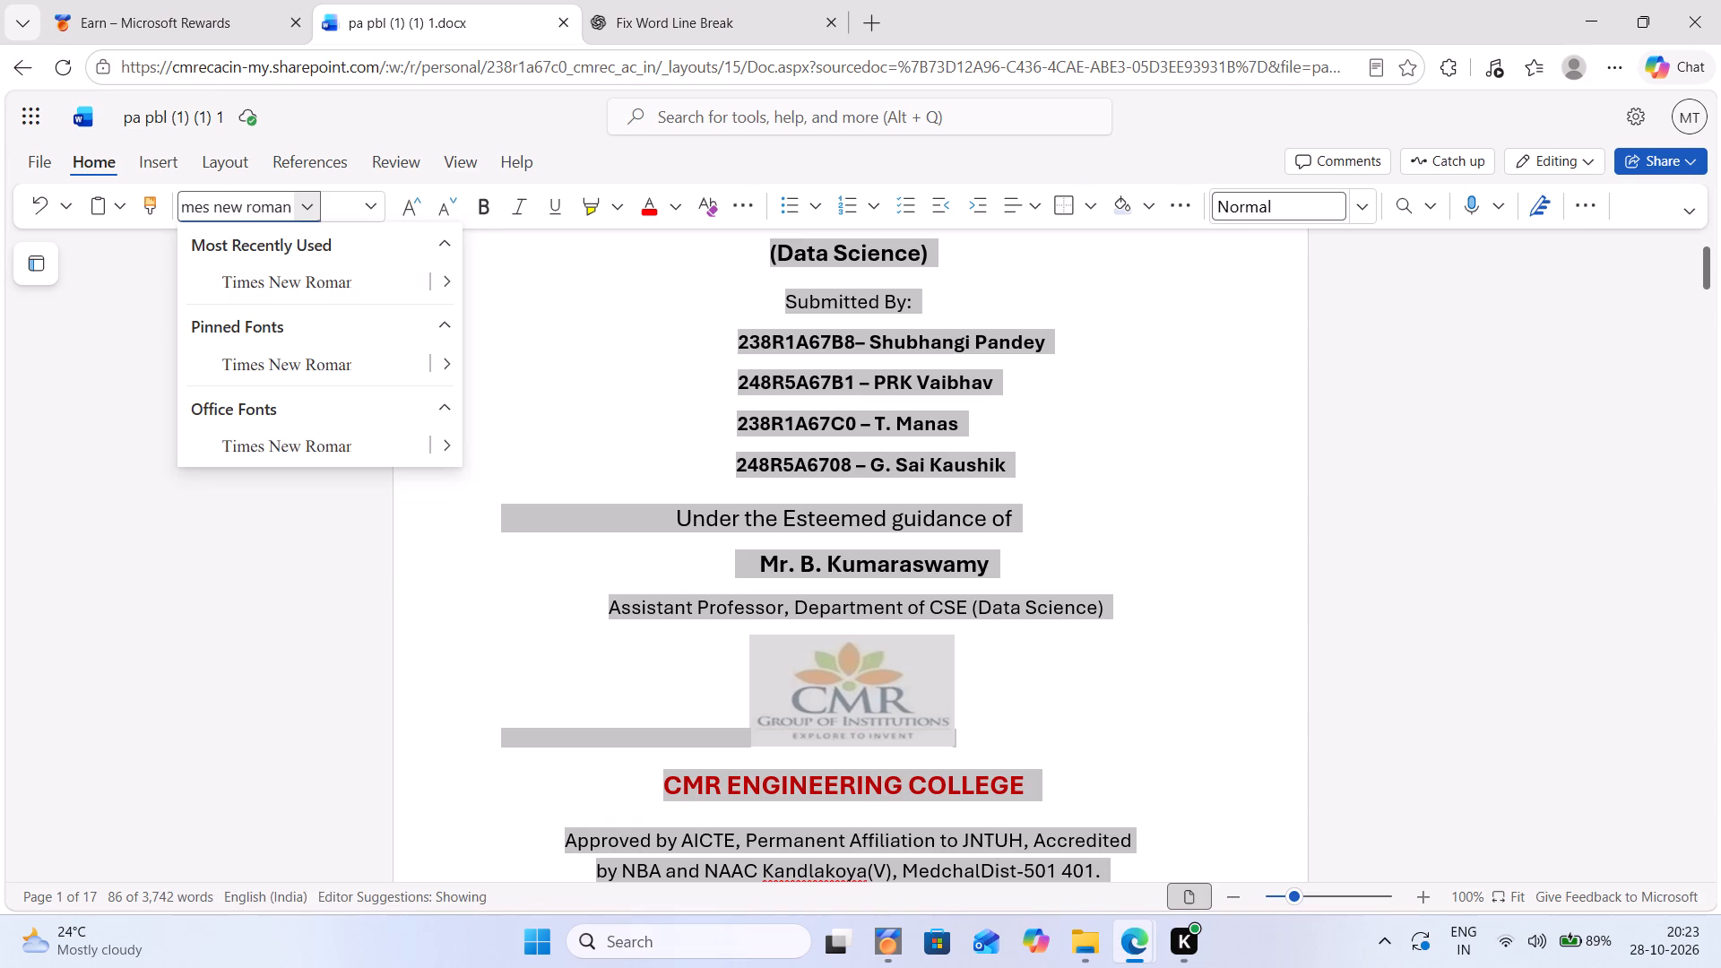
key(Return)
scroll(847, 438, up, 2)
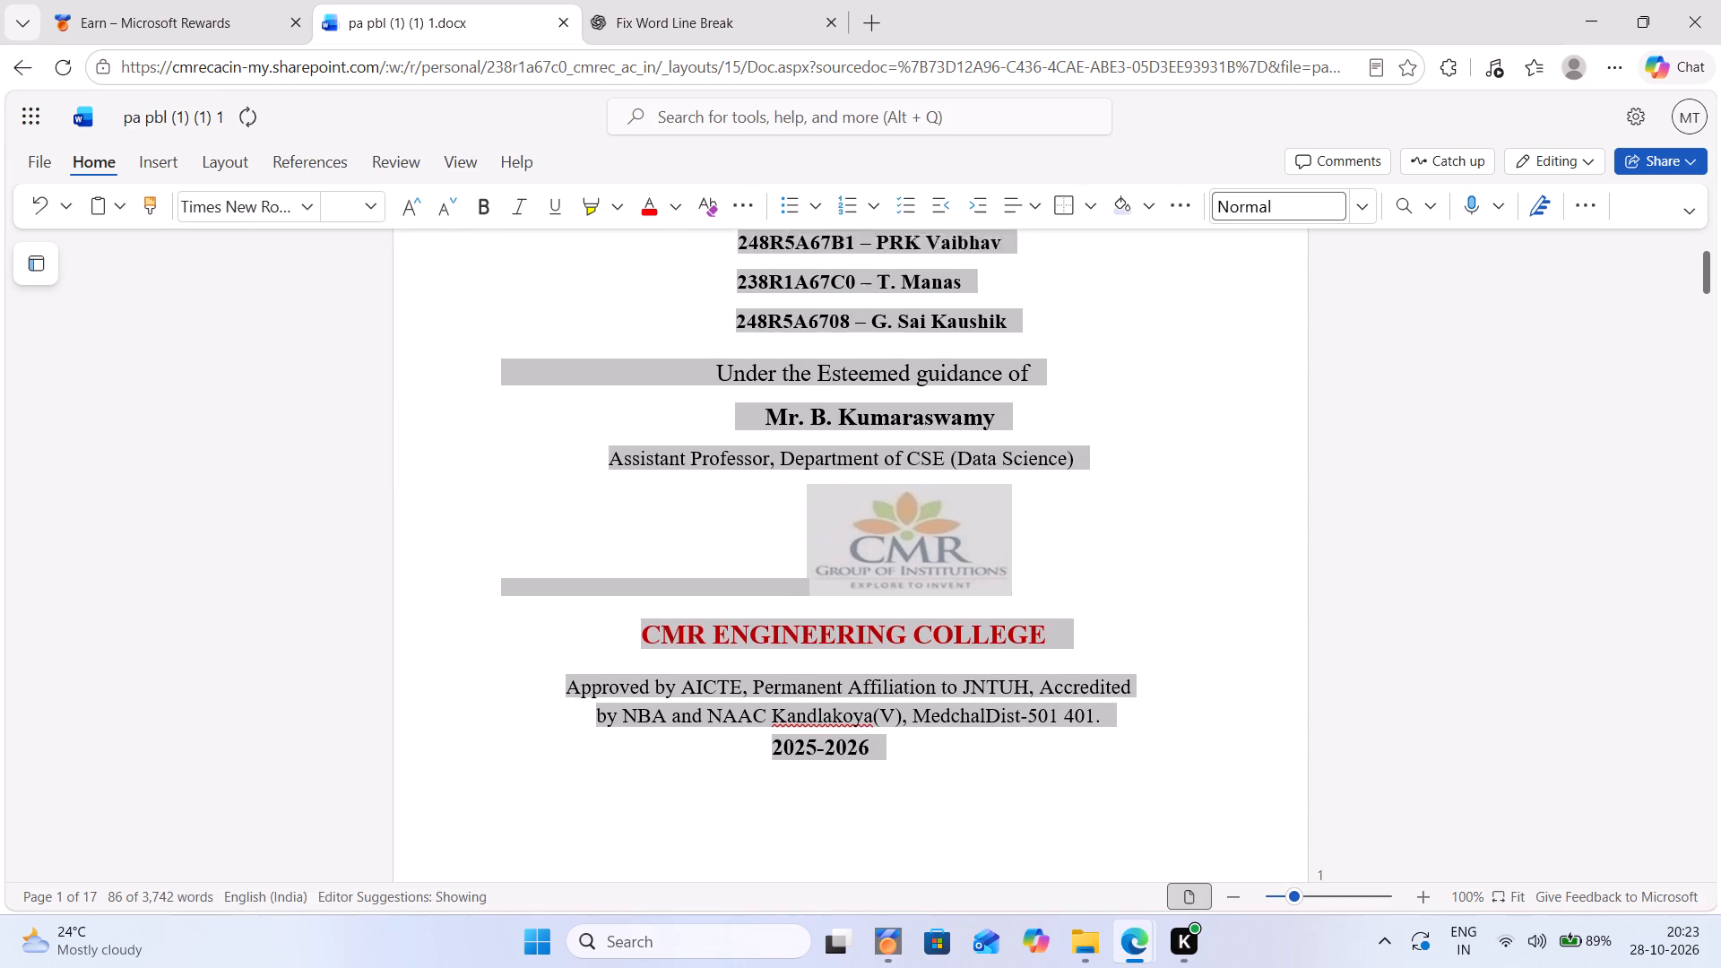
scroll(847, 438, up, 2)
click(886, 491)
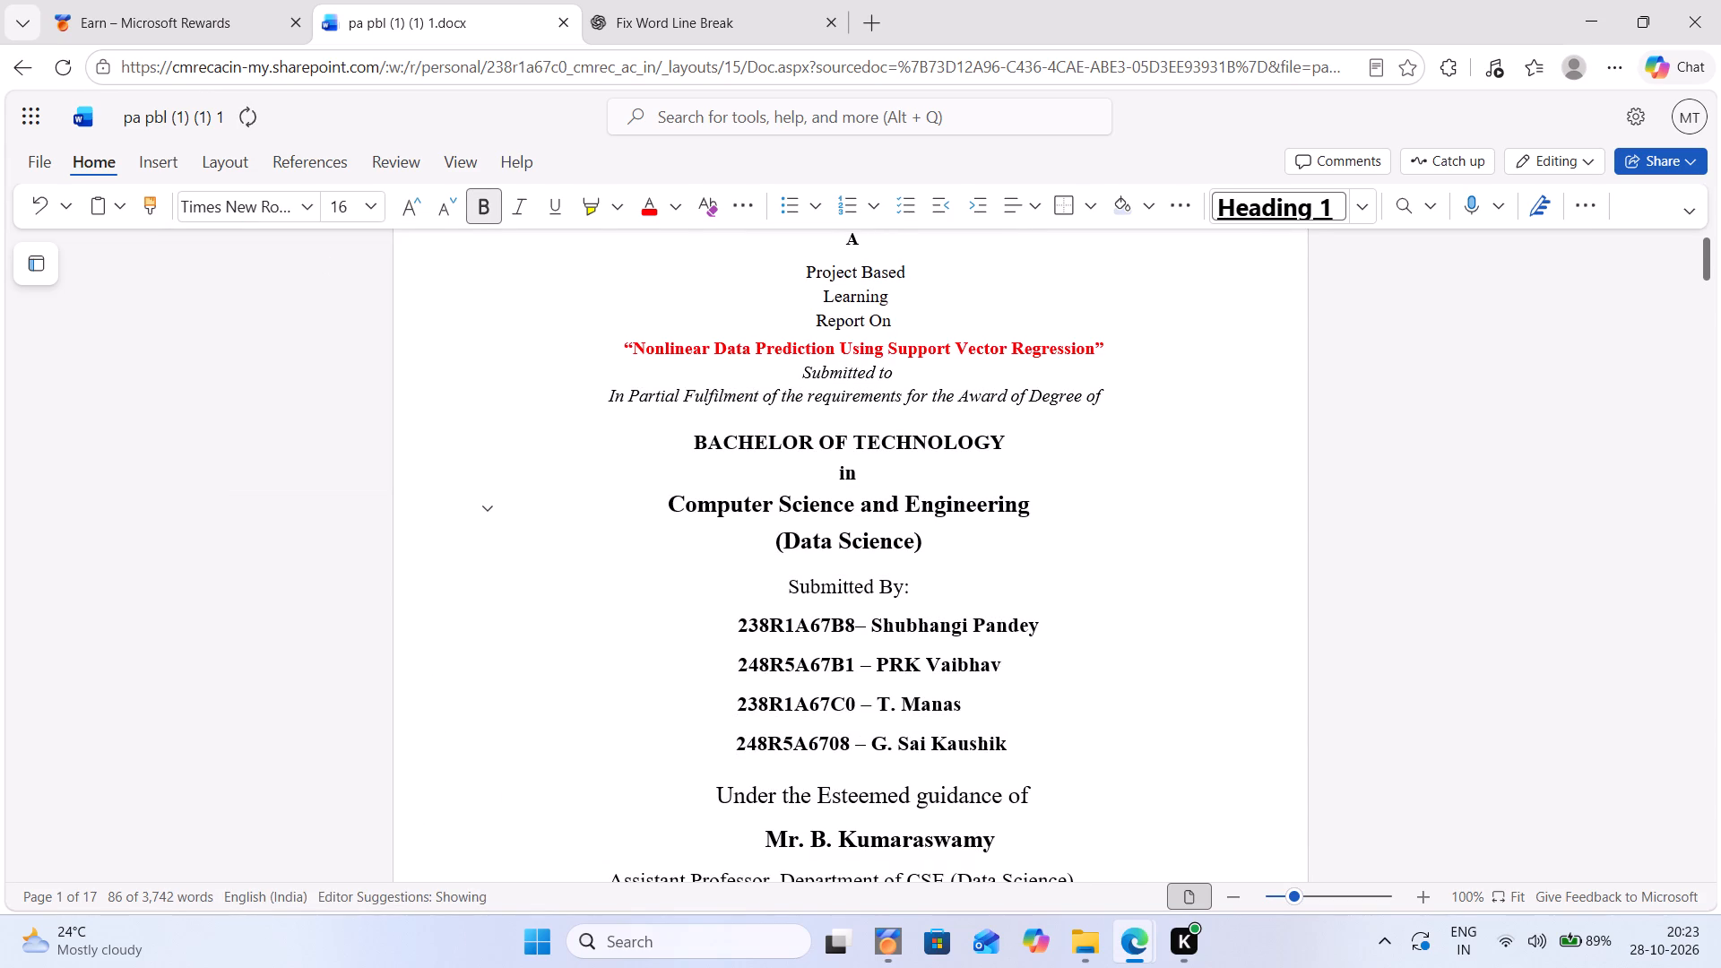
click(882, 505)
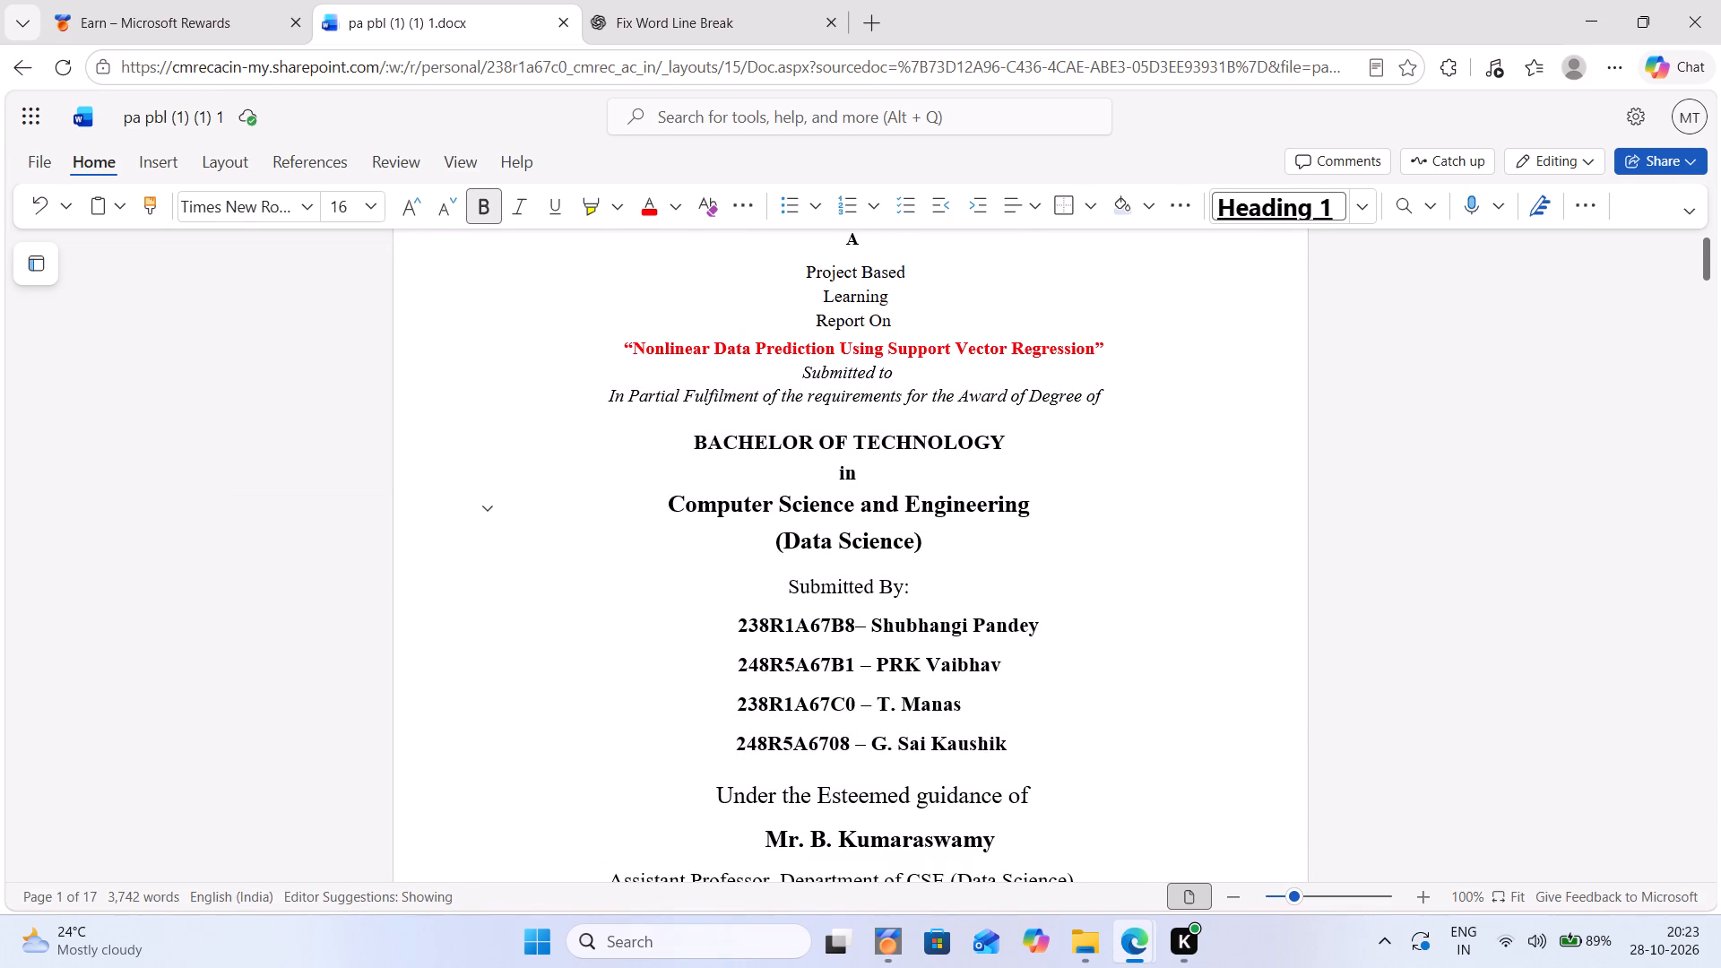
scroll(1166, 513, up, 5)
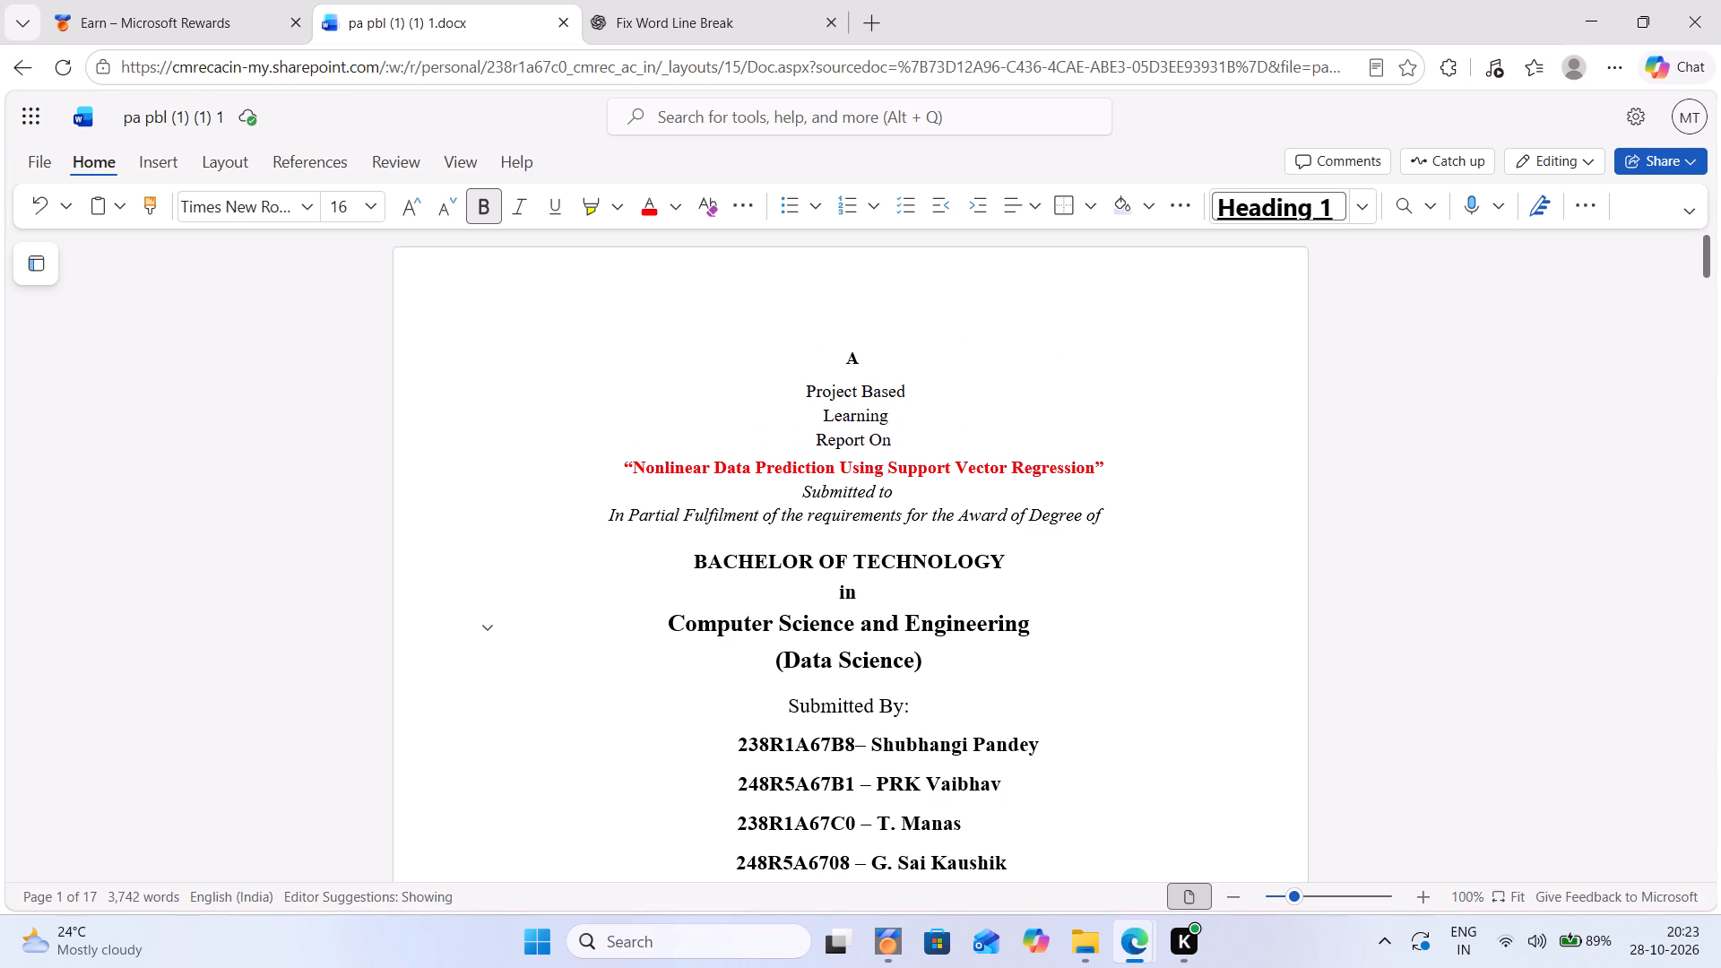
click(1214, 657)
Change the font of the certificate page's body content to Times New Roman.
scroll(1106, 645, down, 3)
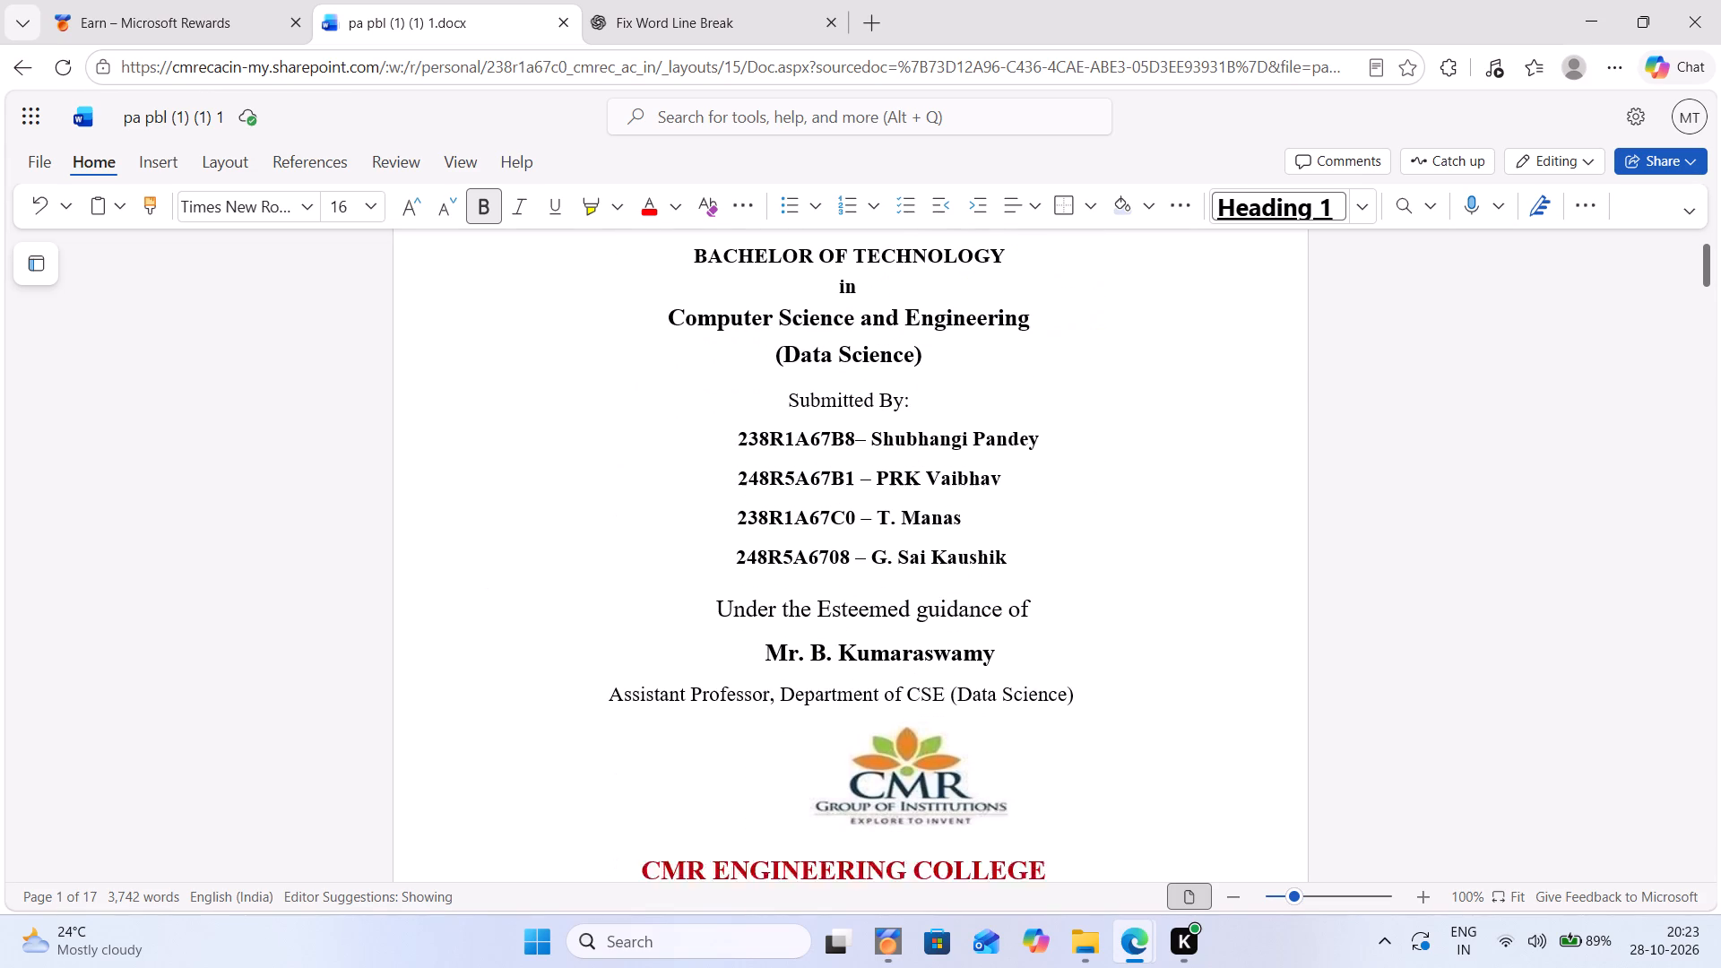
click(956, 579)
scroll(890, 579, down, 5)
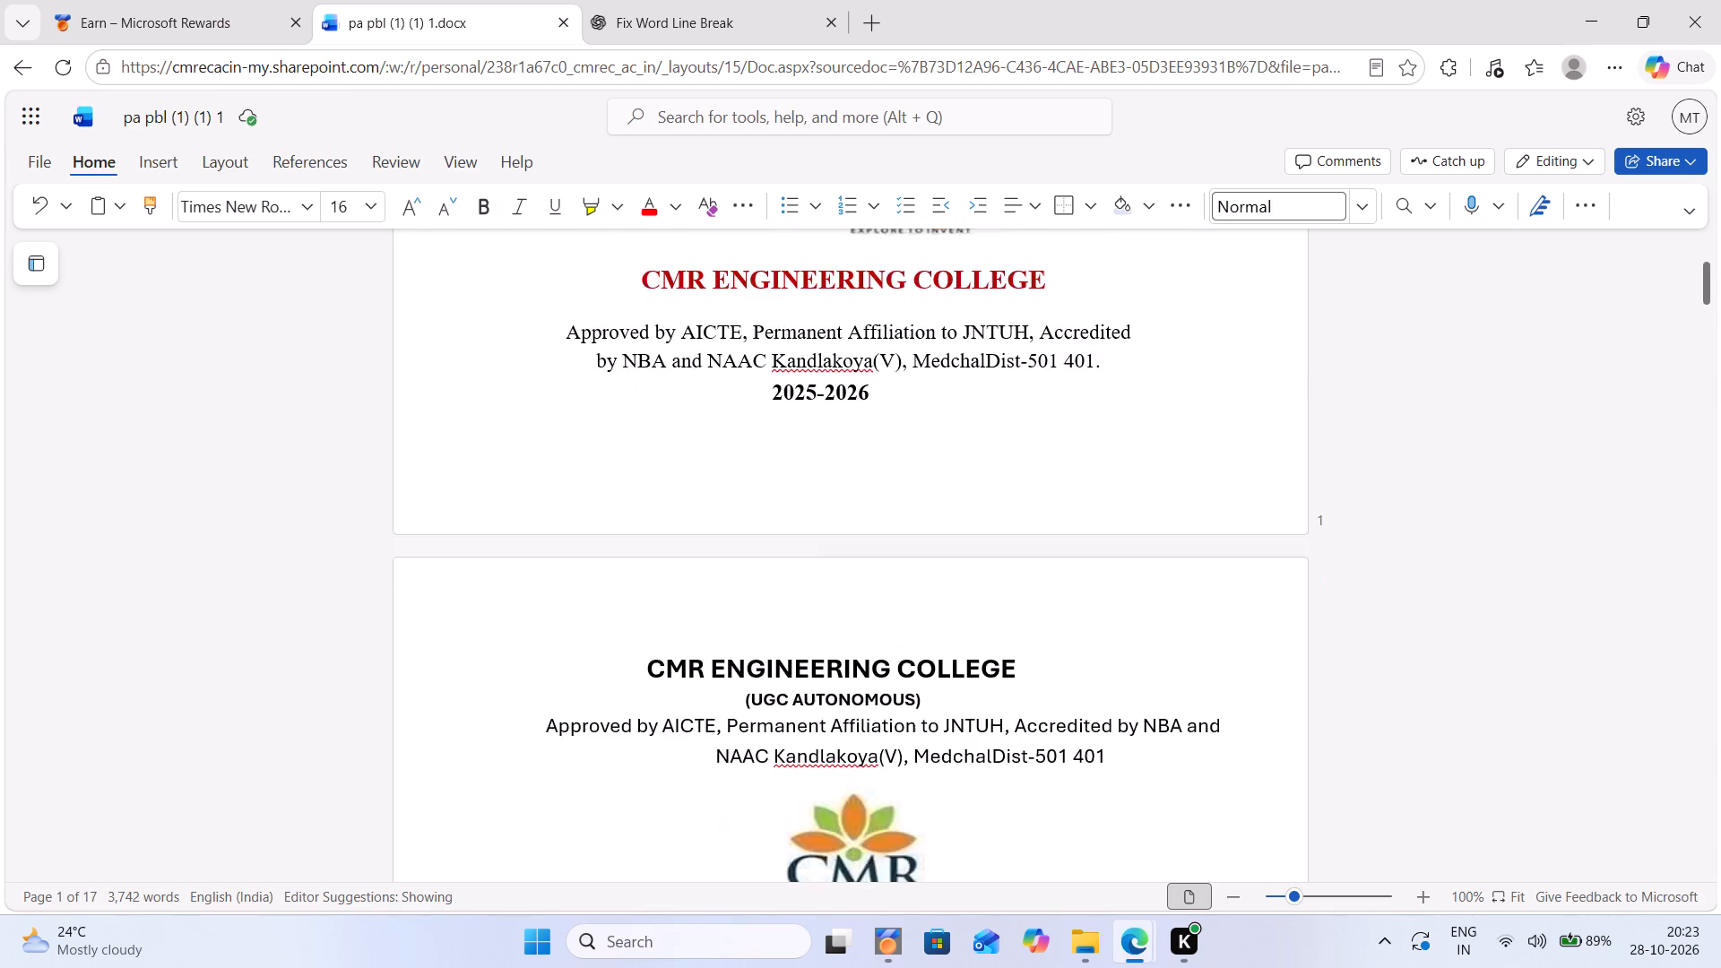
scroll(890, 579, down, 3)
click(981, 407)
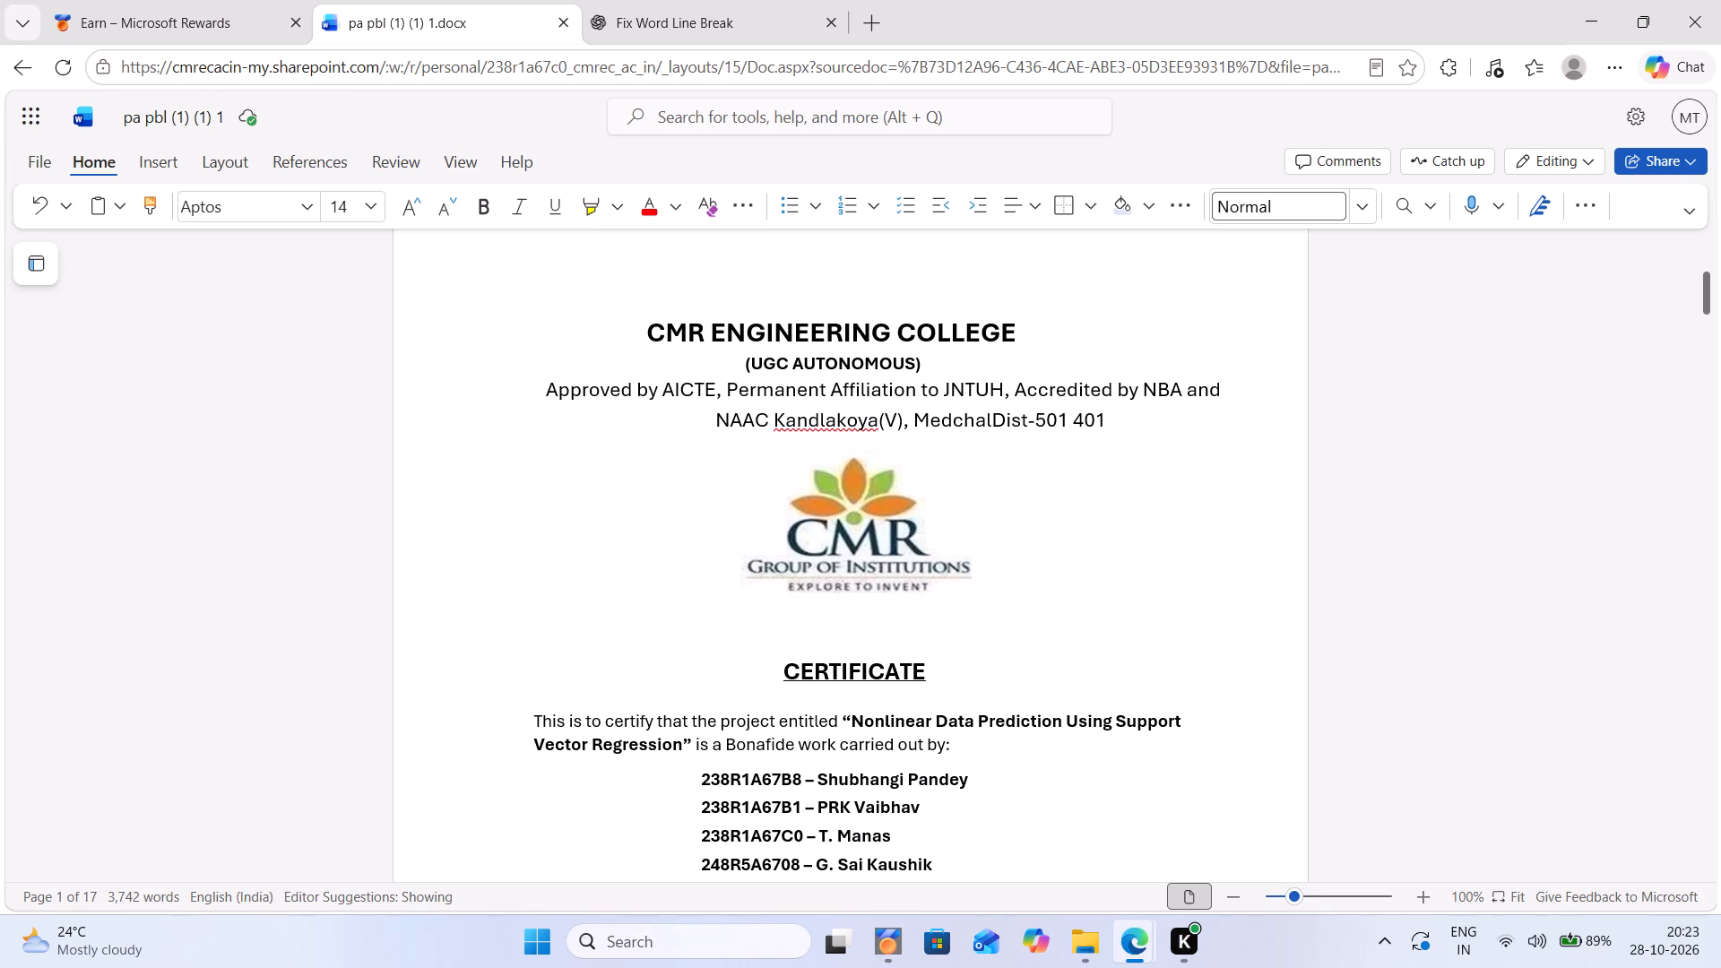
key(ctrl+a)
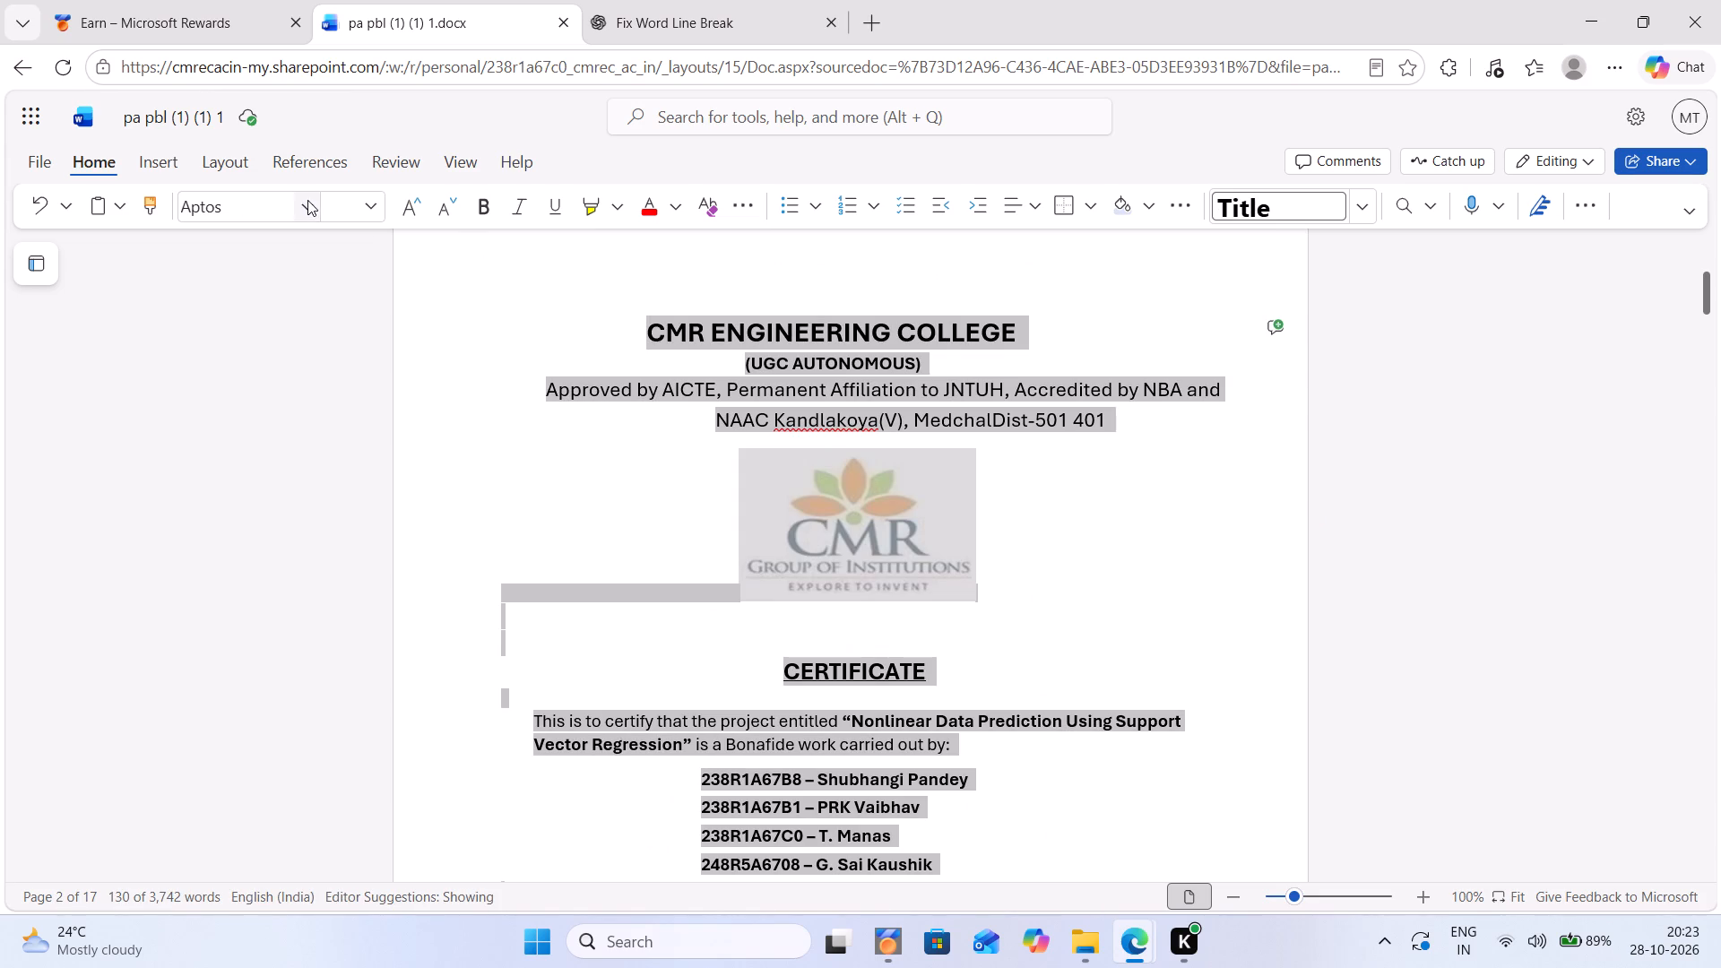
click(307, 200)
text(ti)
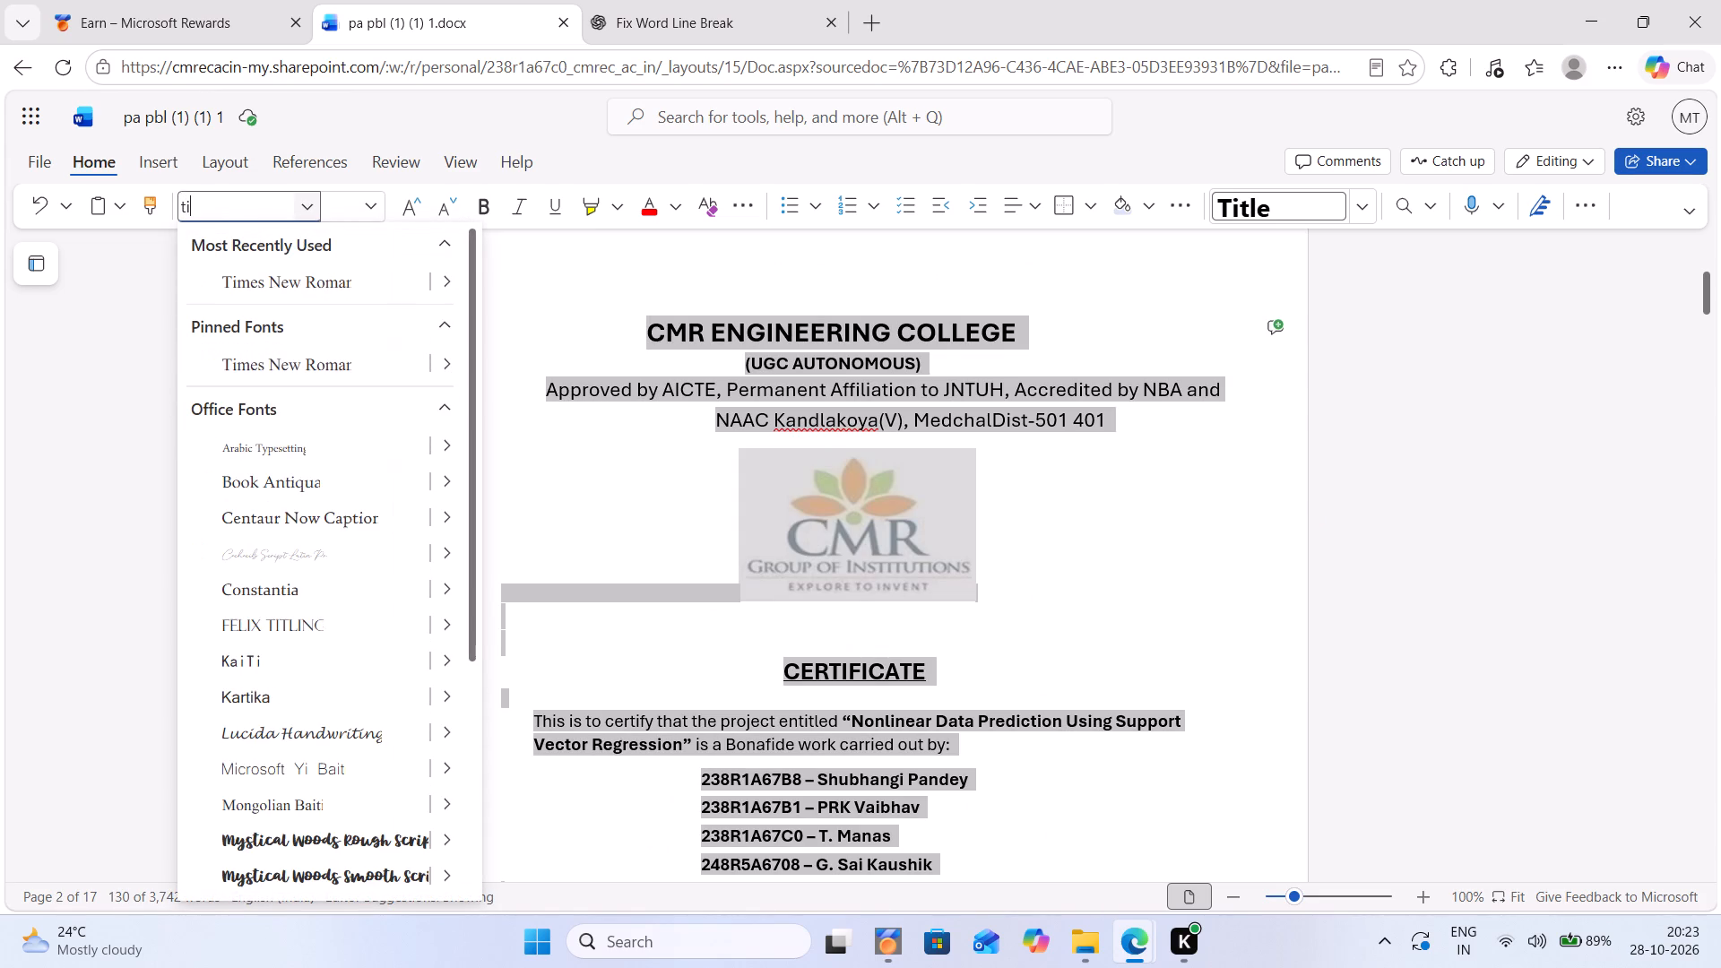
click(282, 273)
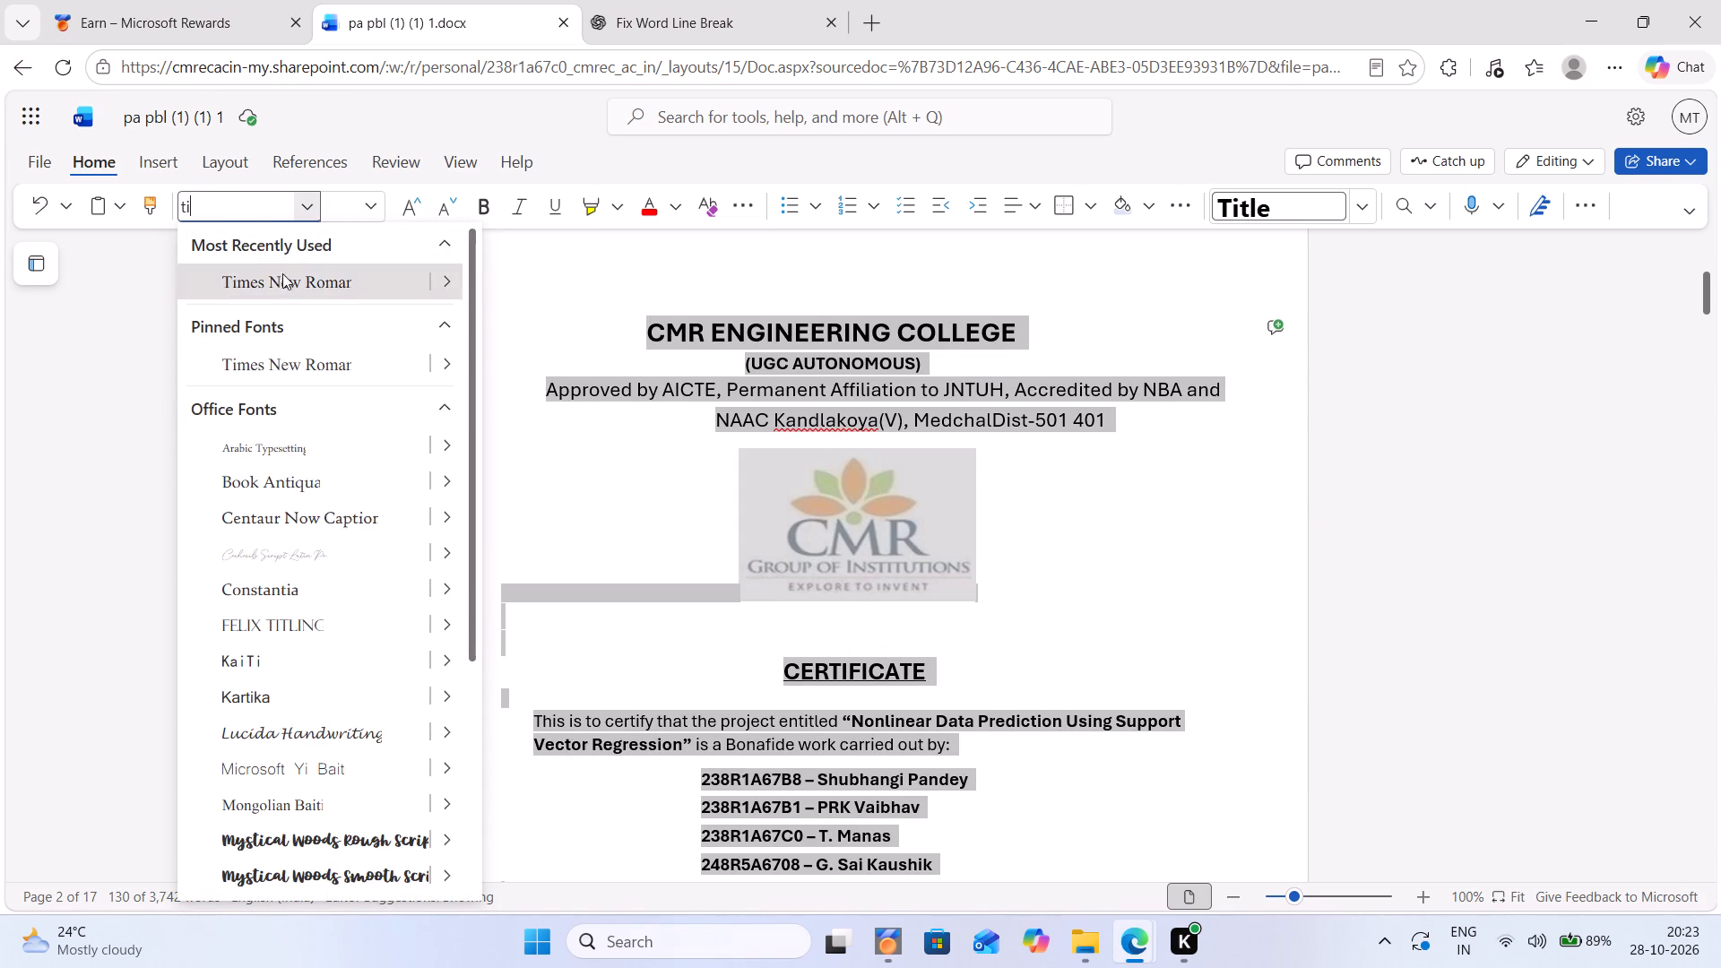
Review the fonts and layout of the cover page and the certificate page.
scroll(911, 445, up, 12)
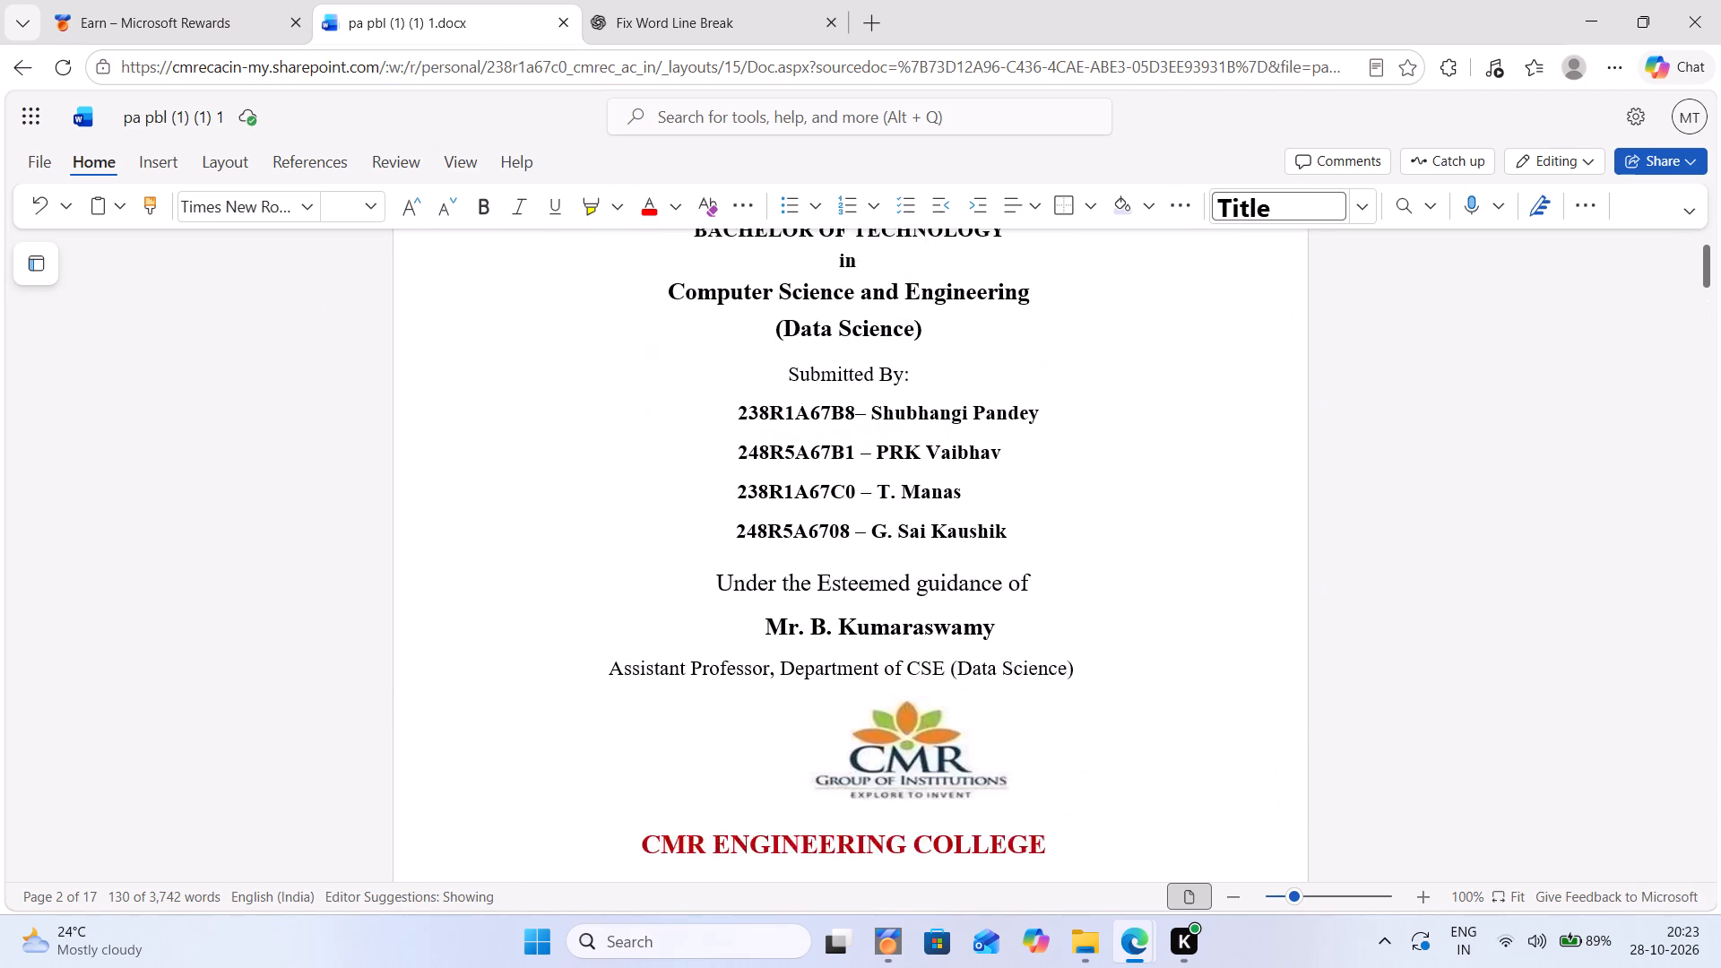
scroll(921, 479, up, 2)
click(927, 512)
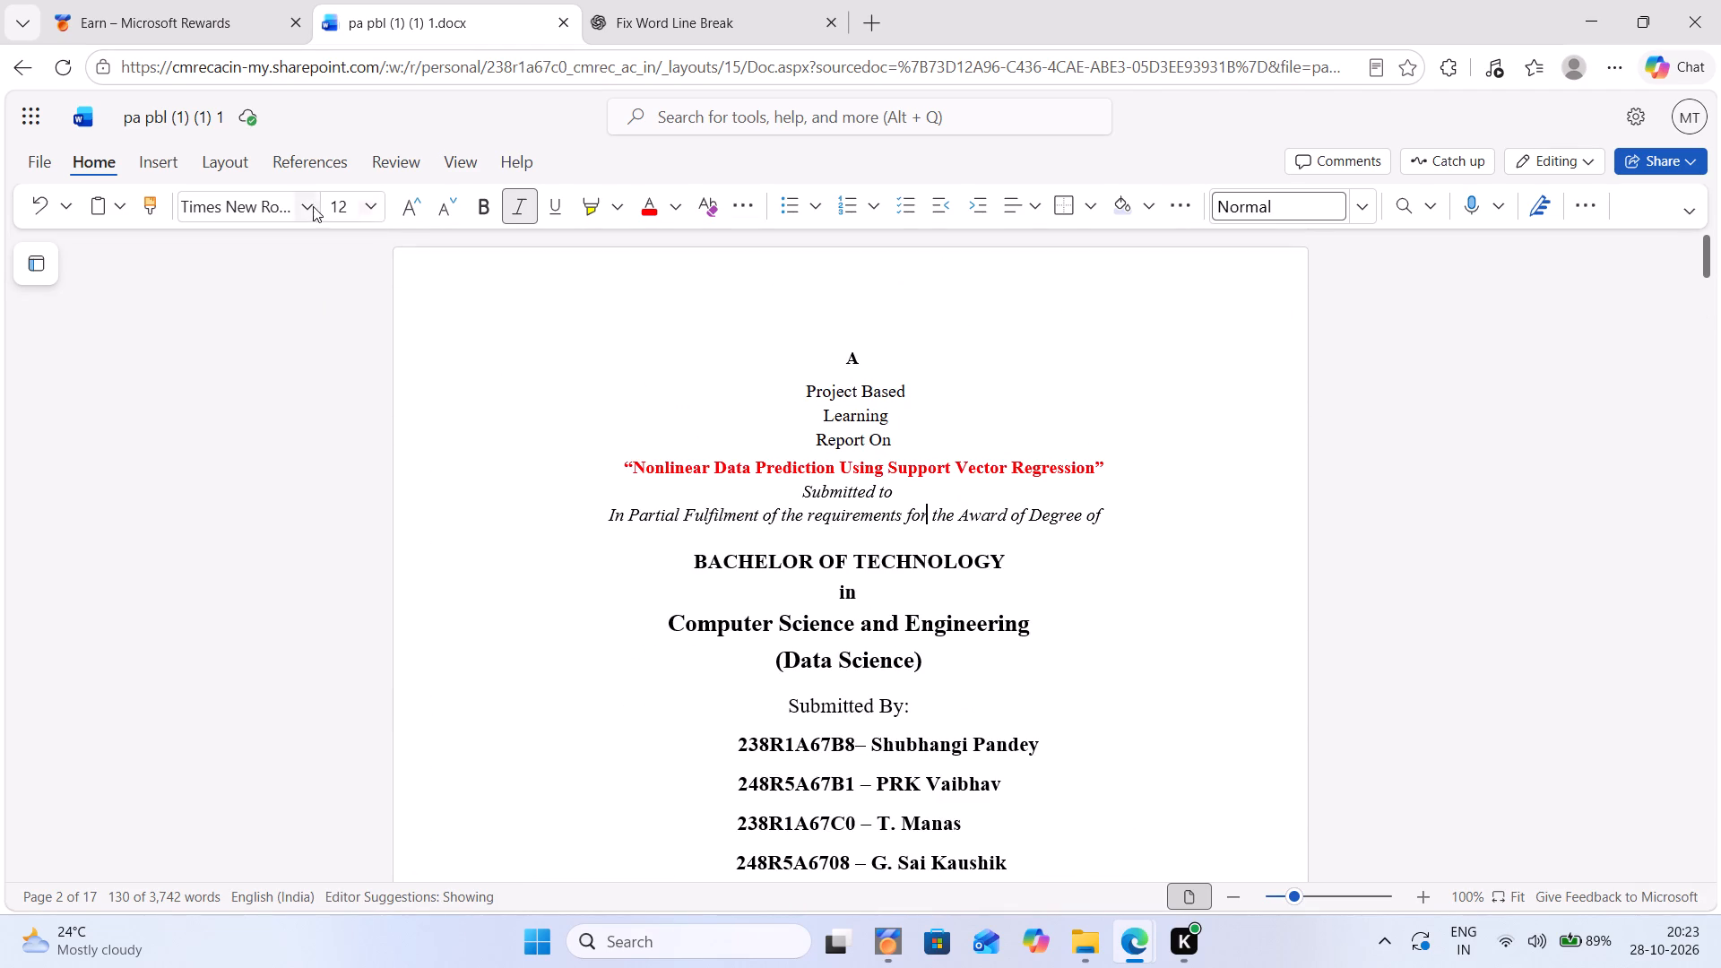
click(312, 207)
click(312, 207)
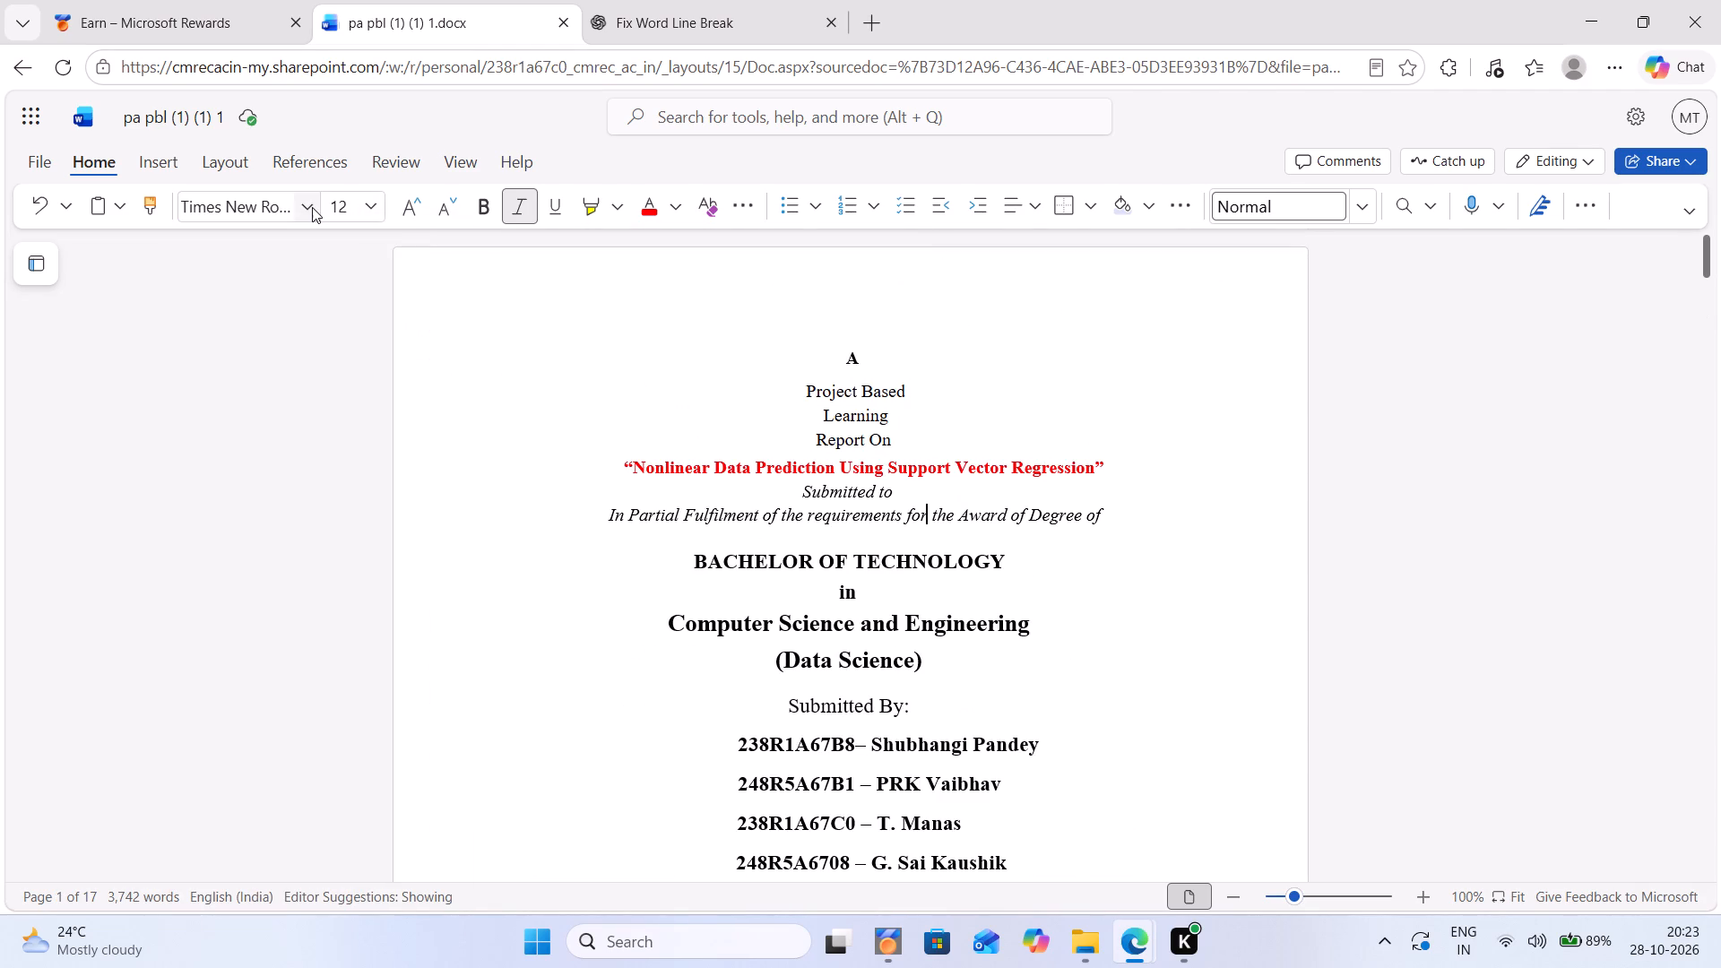
scroll(735, 491, down, 10)
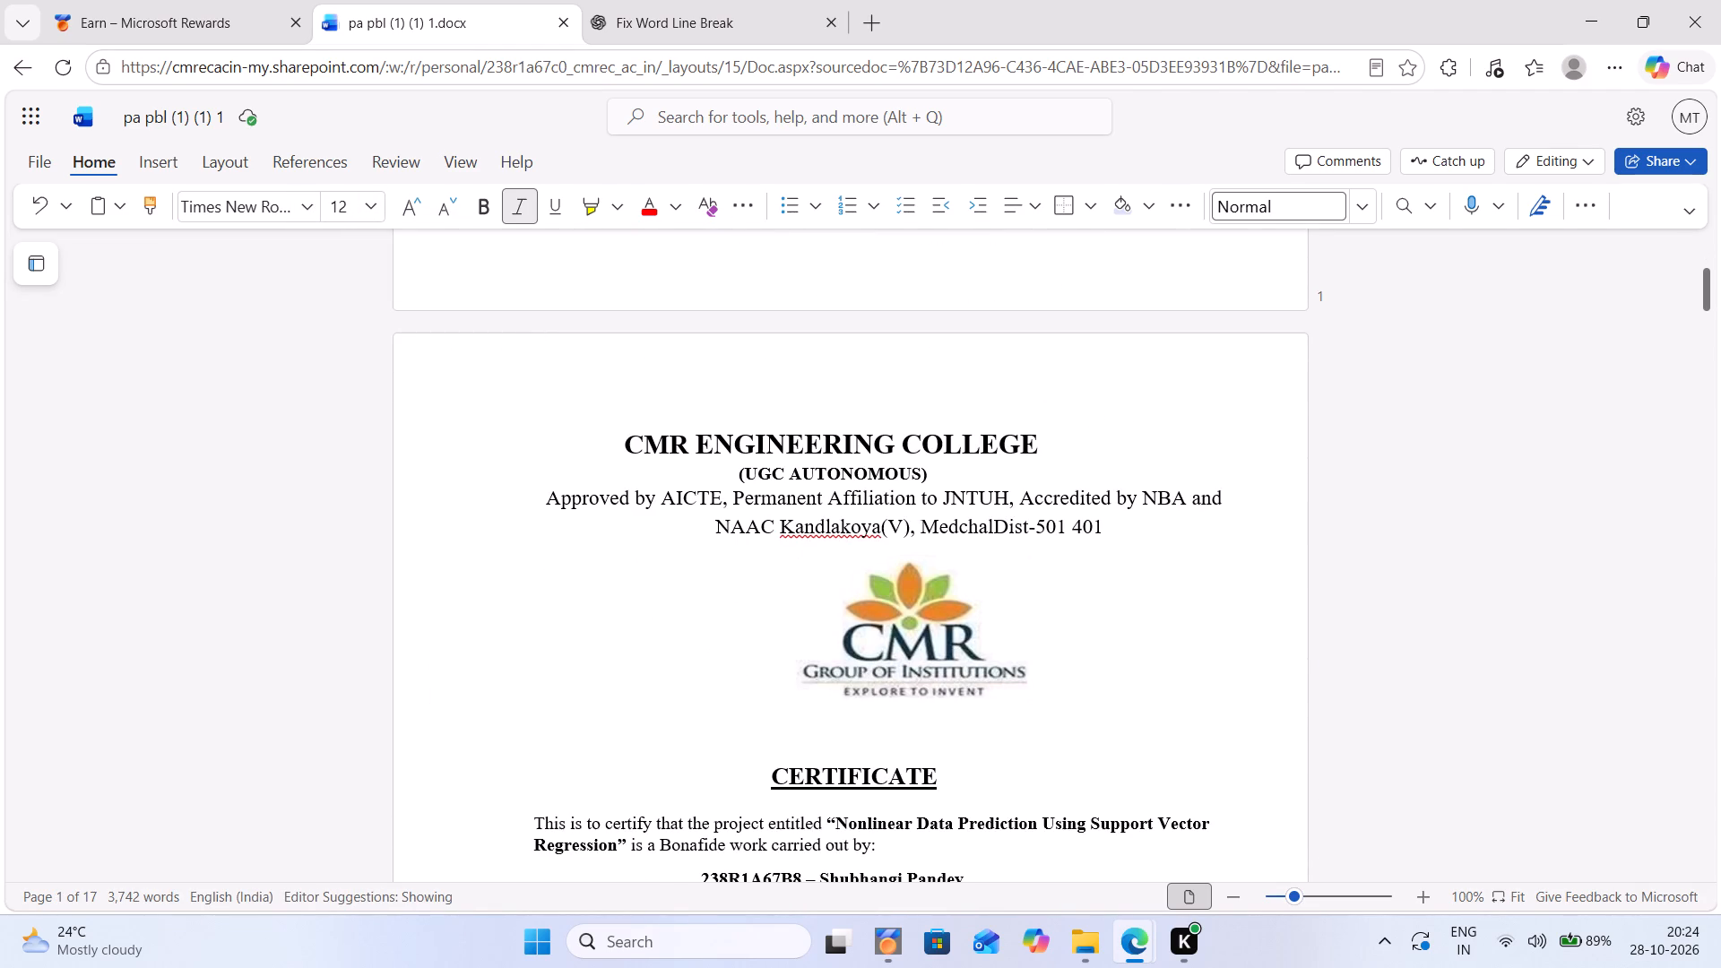
scroll(959, 473, up, 5)
click(938, 362)
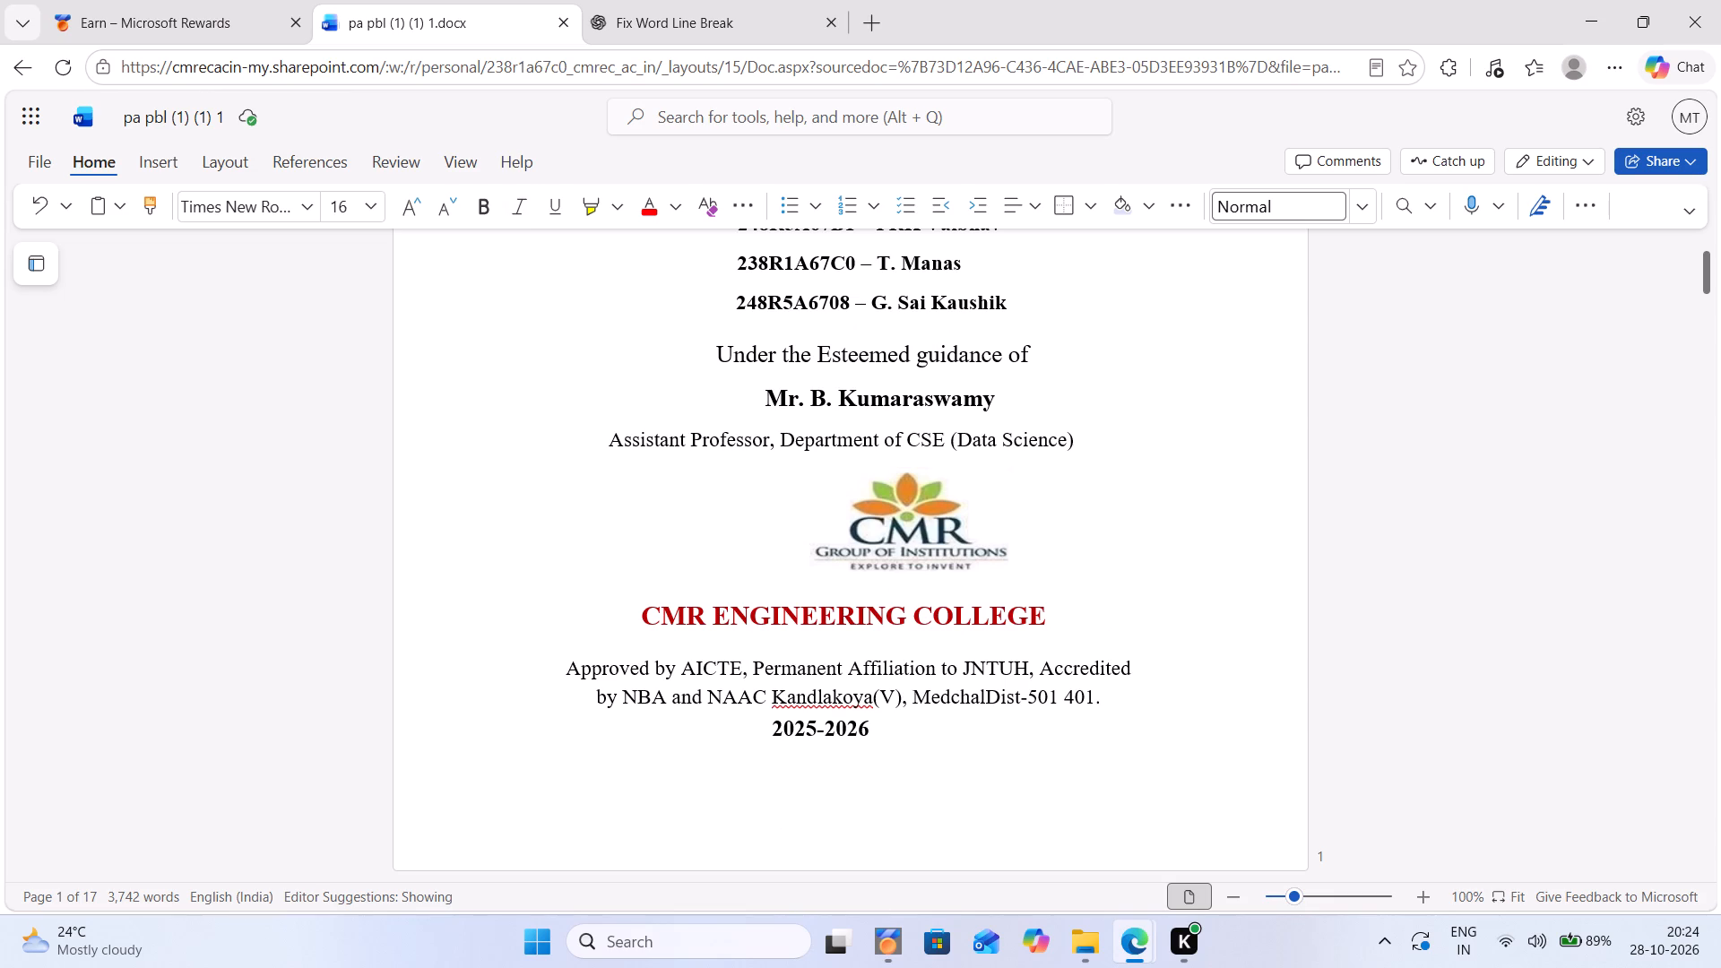
scroll(876, 395, down, 9)
scroll(911, 323, up, 2)
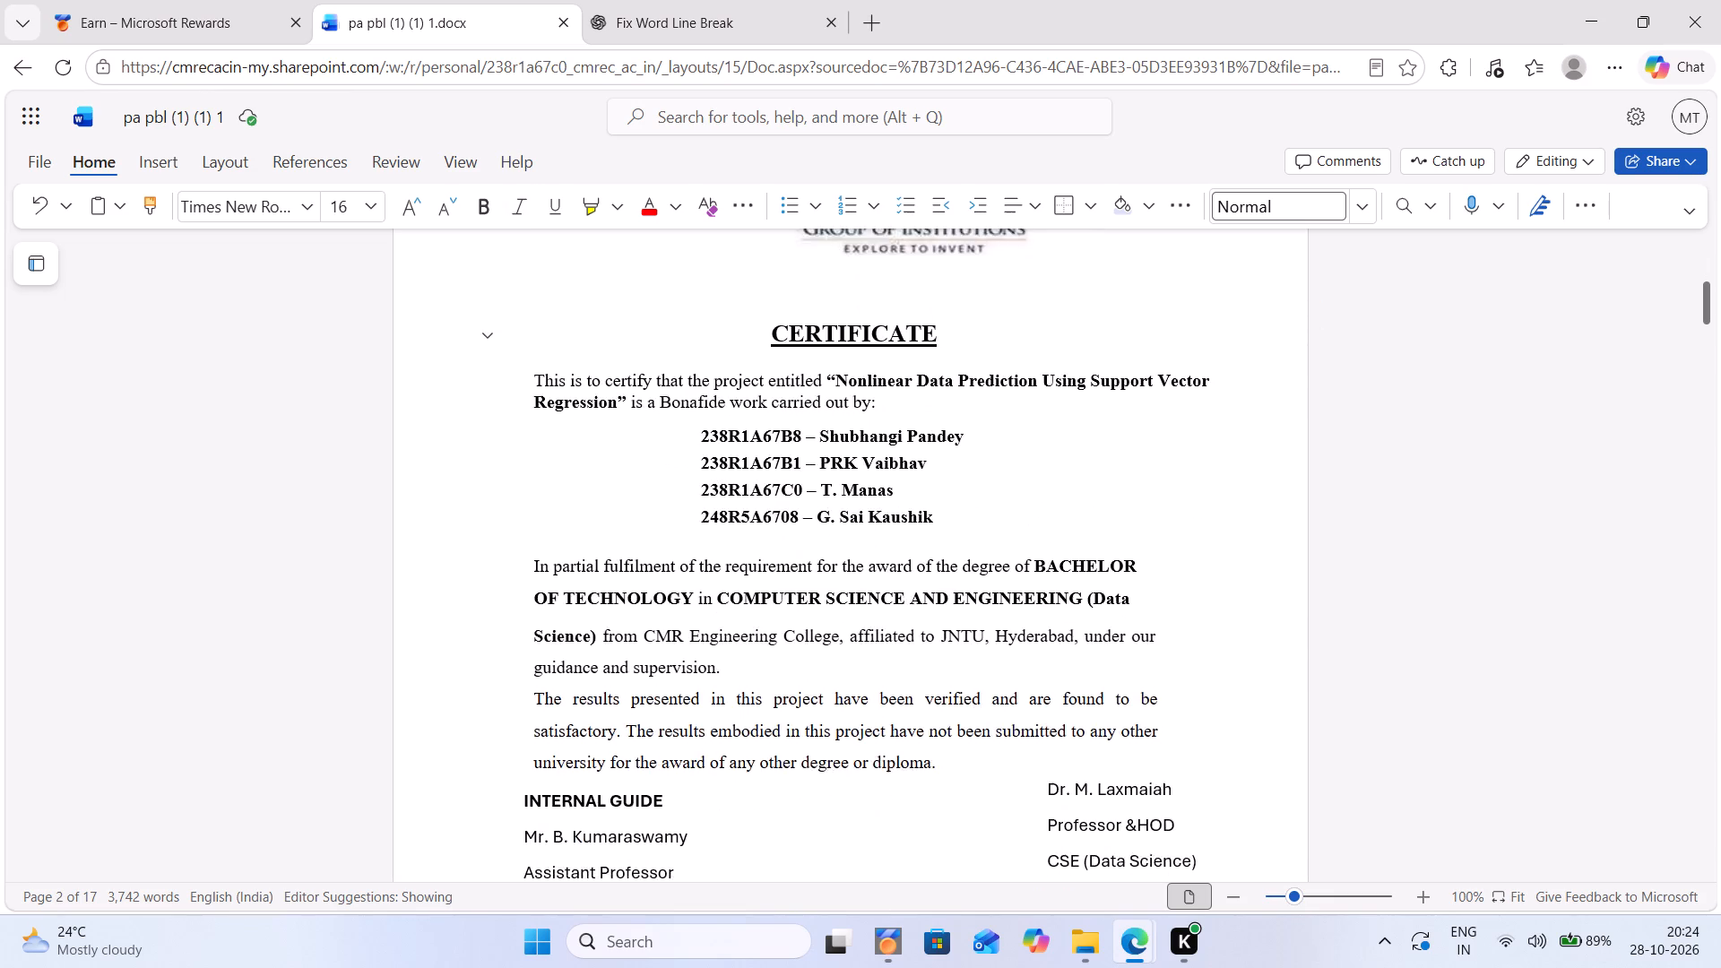
scroll(911, 323, up, 2)
Change the font of the entire certificate section, from the college title through the certification text, to Times New Roman.
click(732, 434)
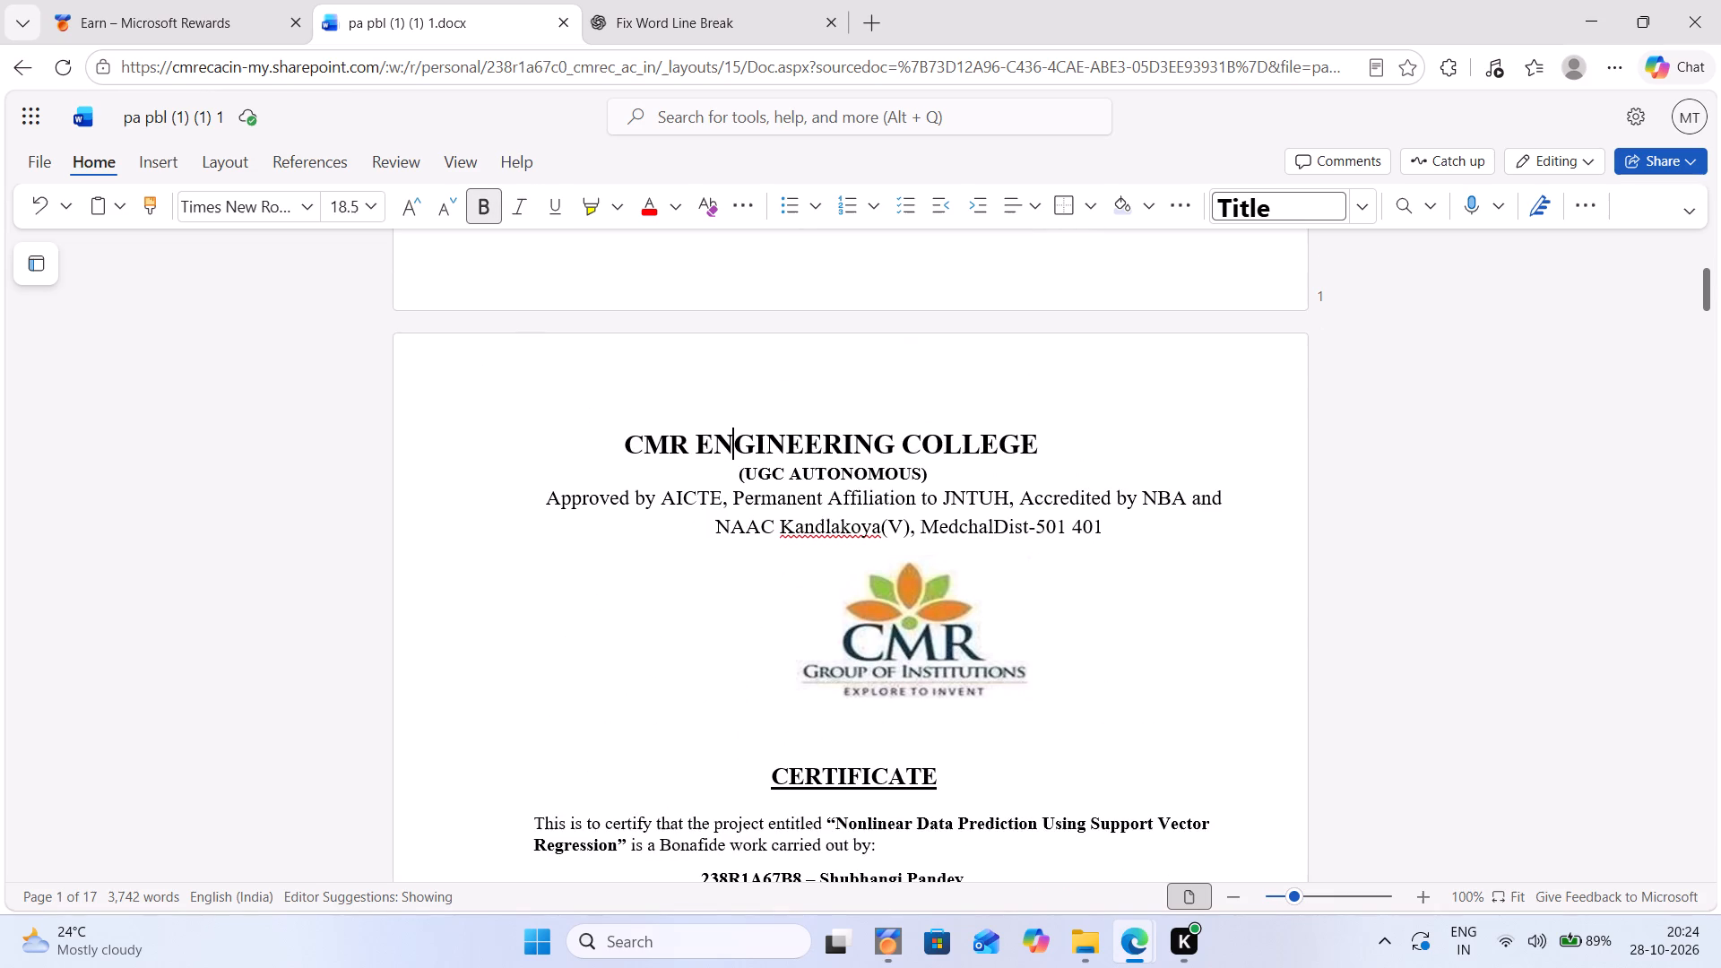
key(ctrl+a)
click(310, 212)
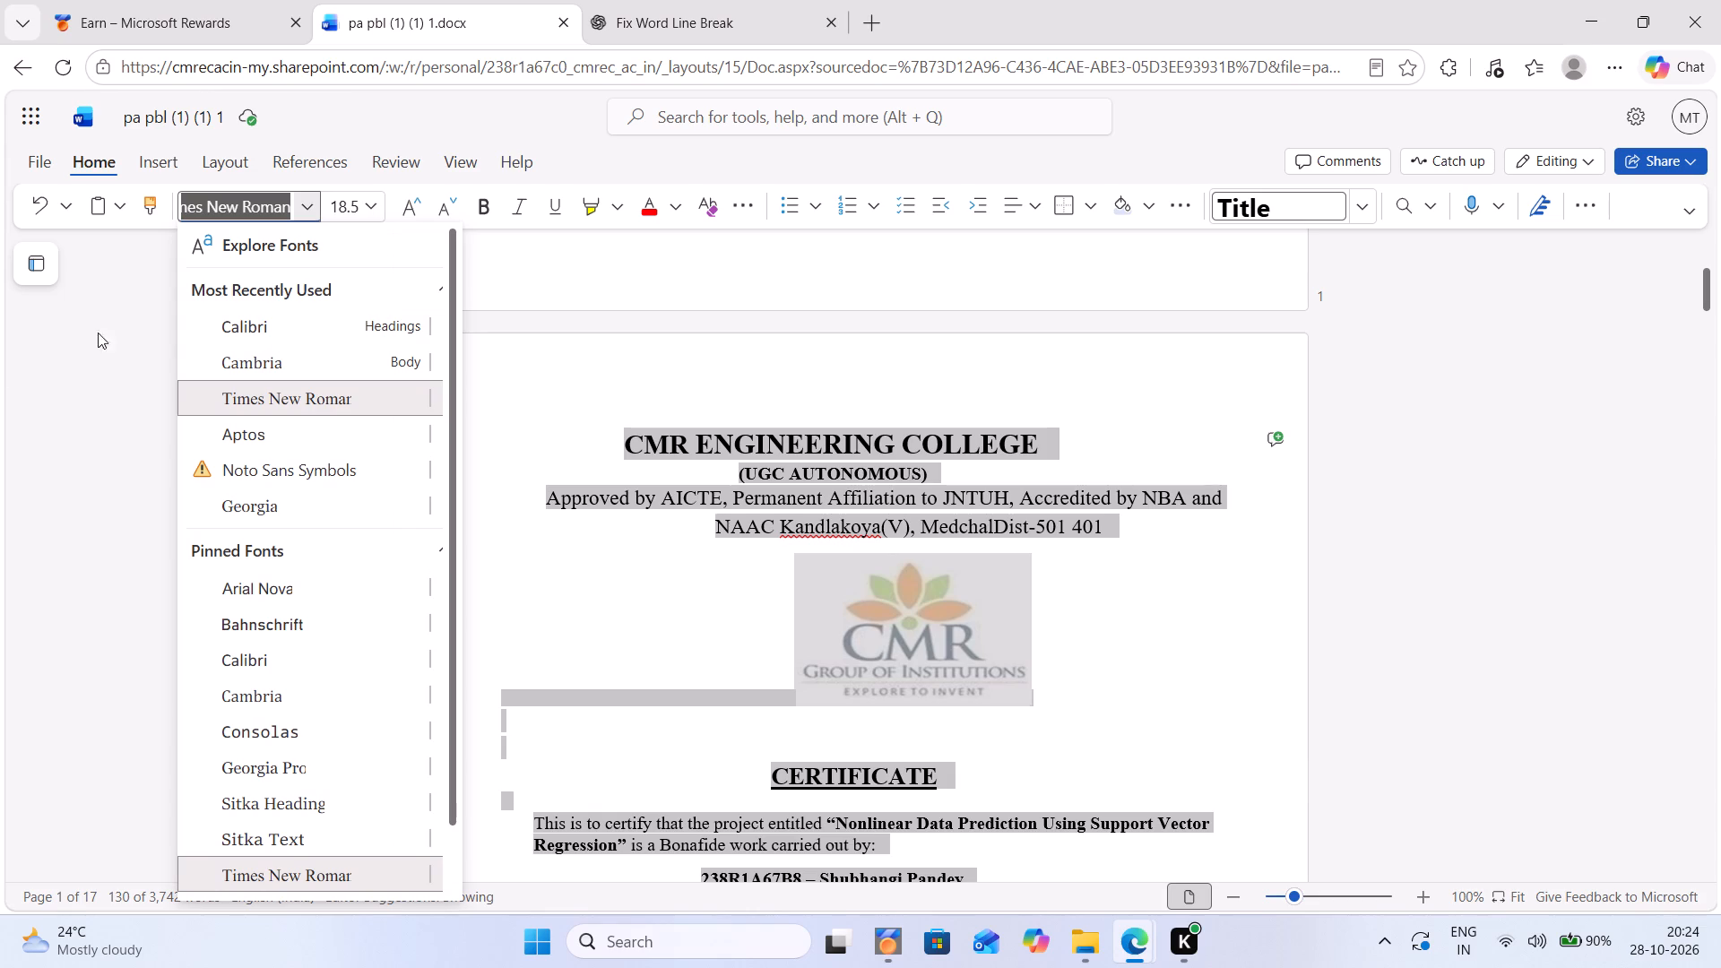
text(time)
key(space)
key(BackSpace)
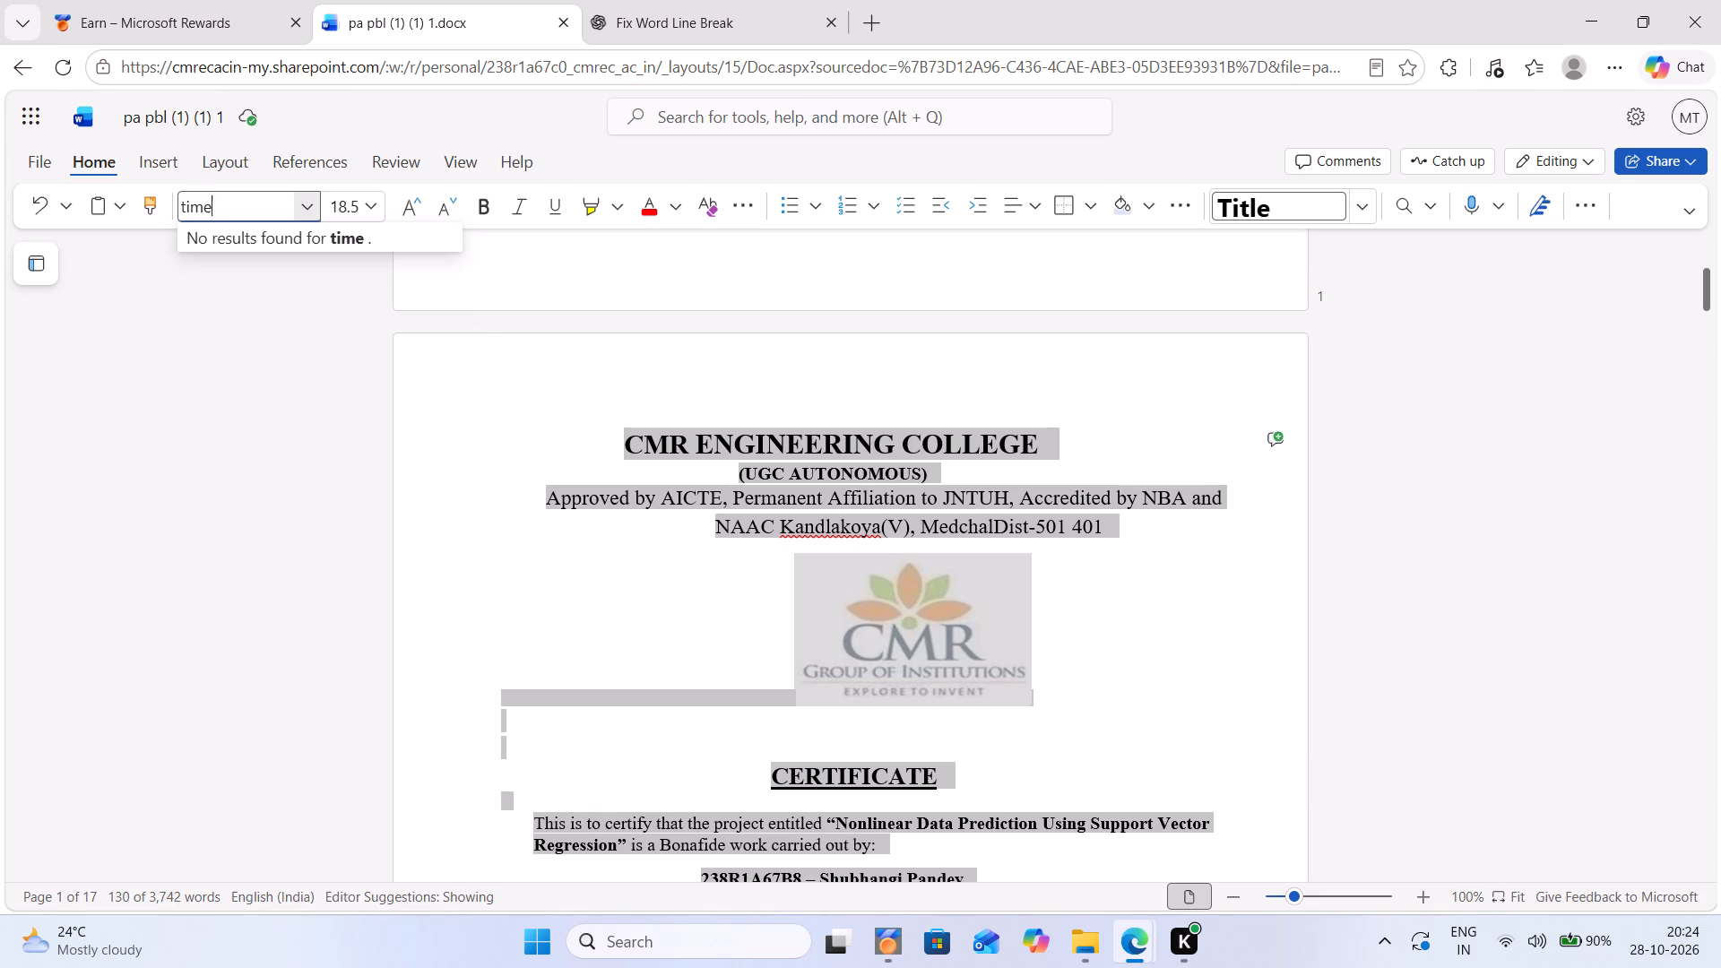
text(s new)
key(space)
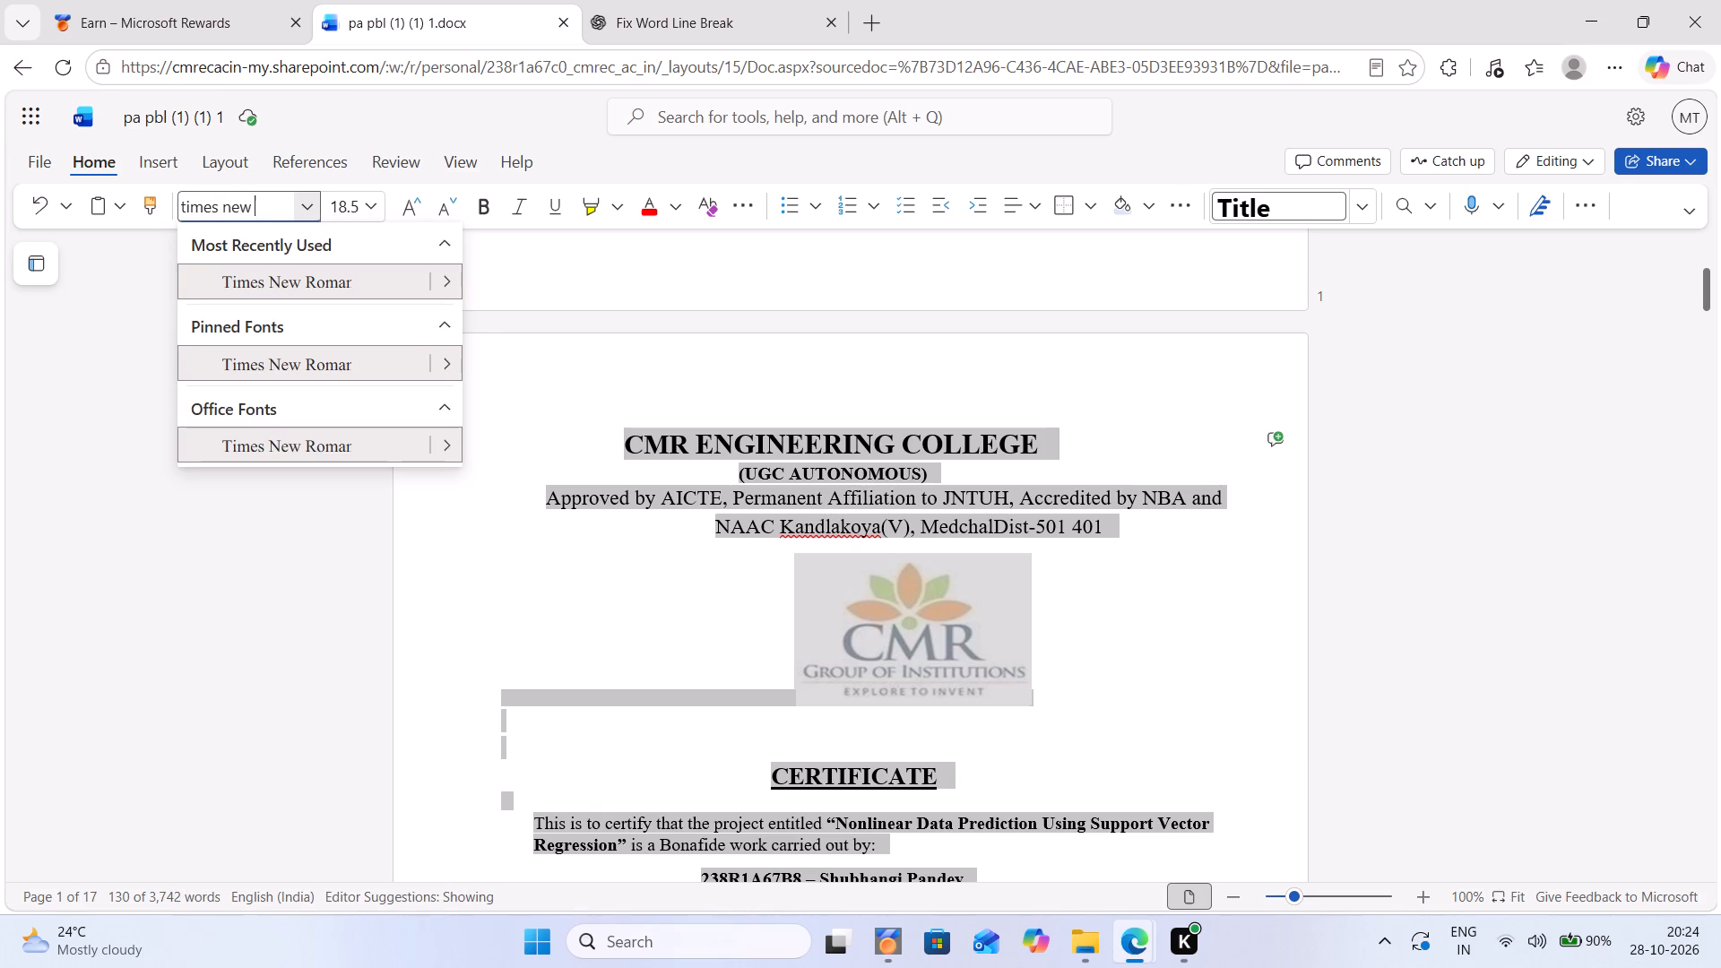
text(roman)
key(Return)
Check the fonts of the college title, certificate text and cover page.
scroll(371, 521, up, 12)
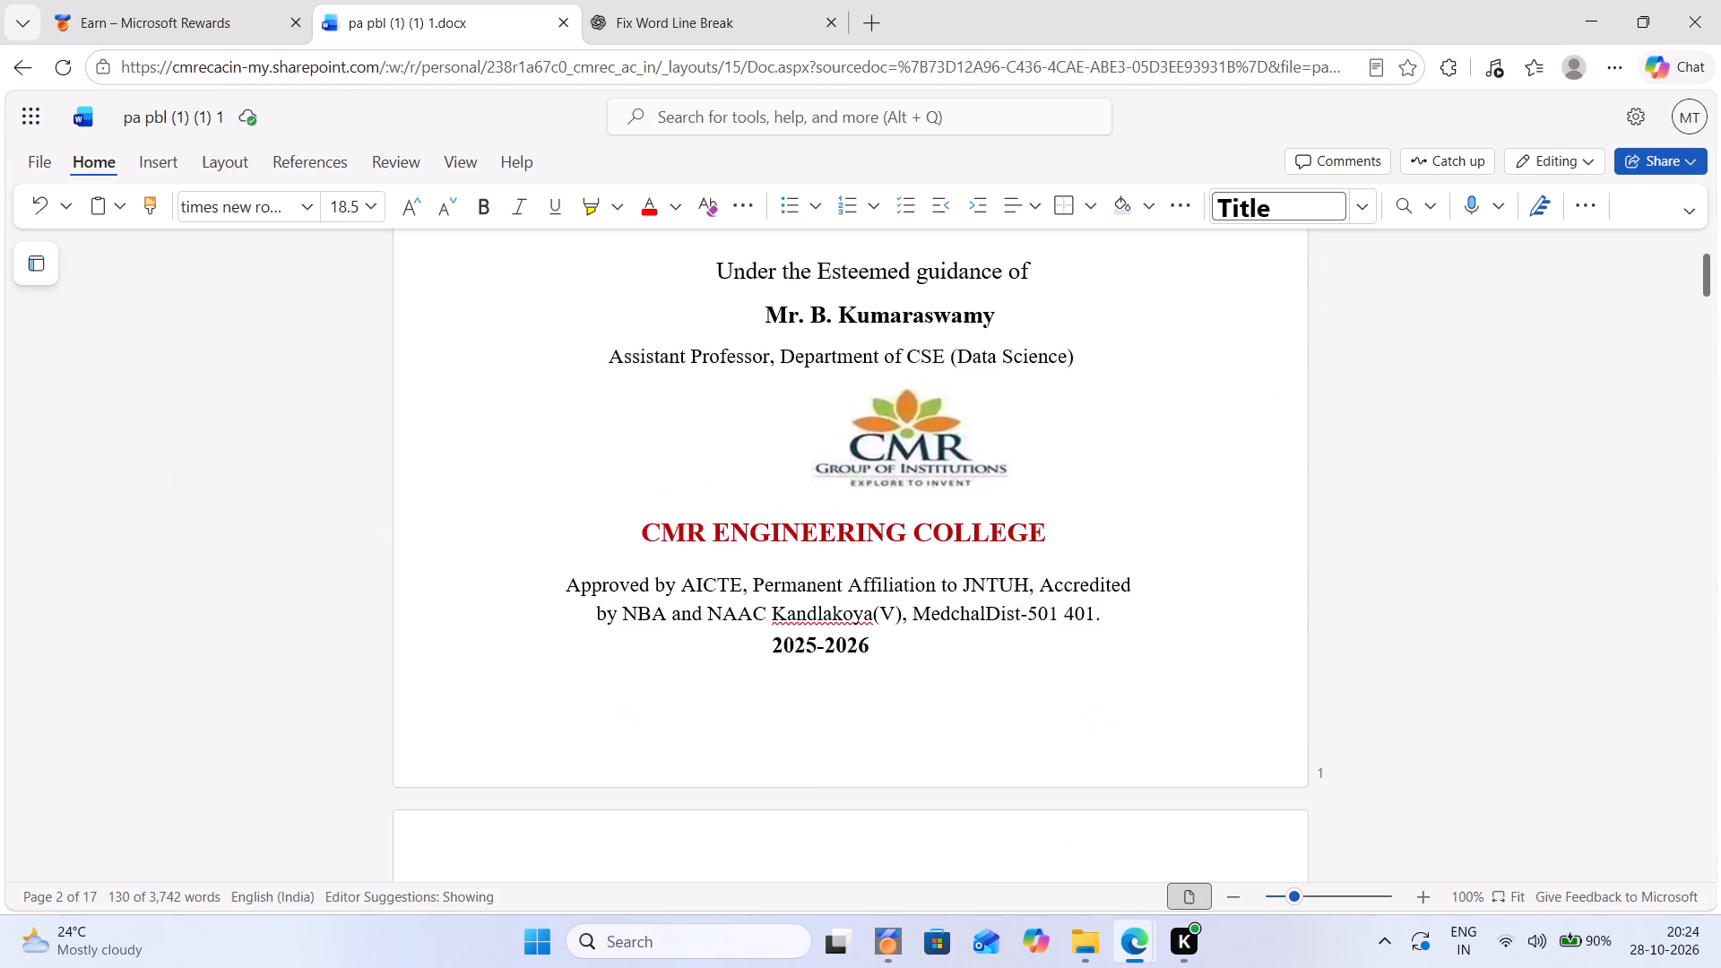
scroll(661, 625, up, 6)
scroll(765, 627, down, 6)
scroll(844, 541, down, 7)
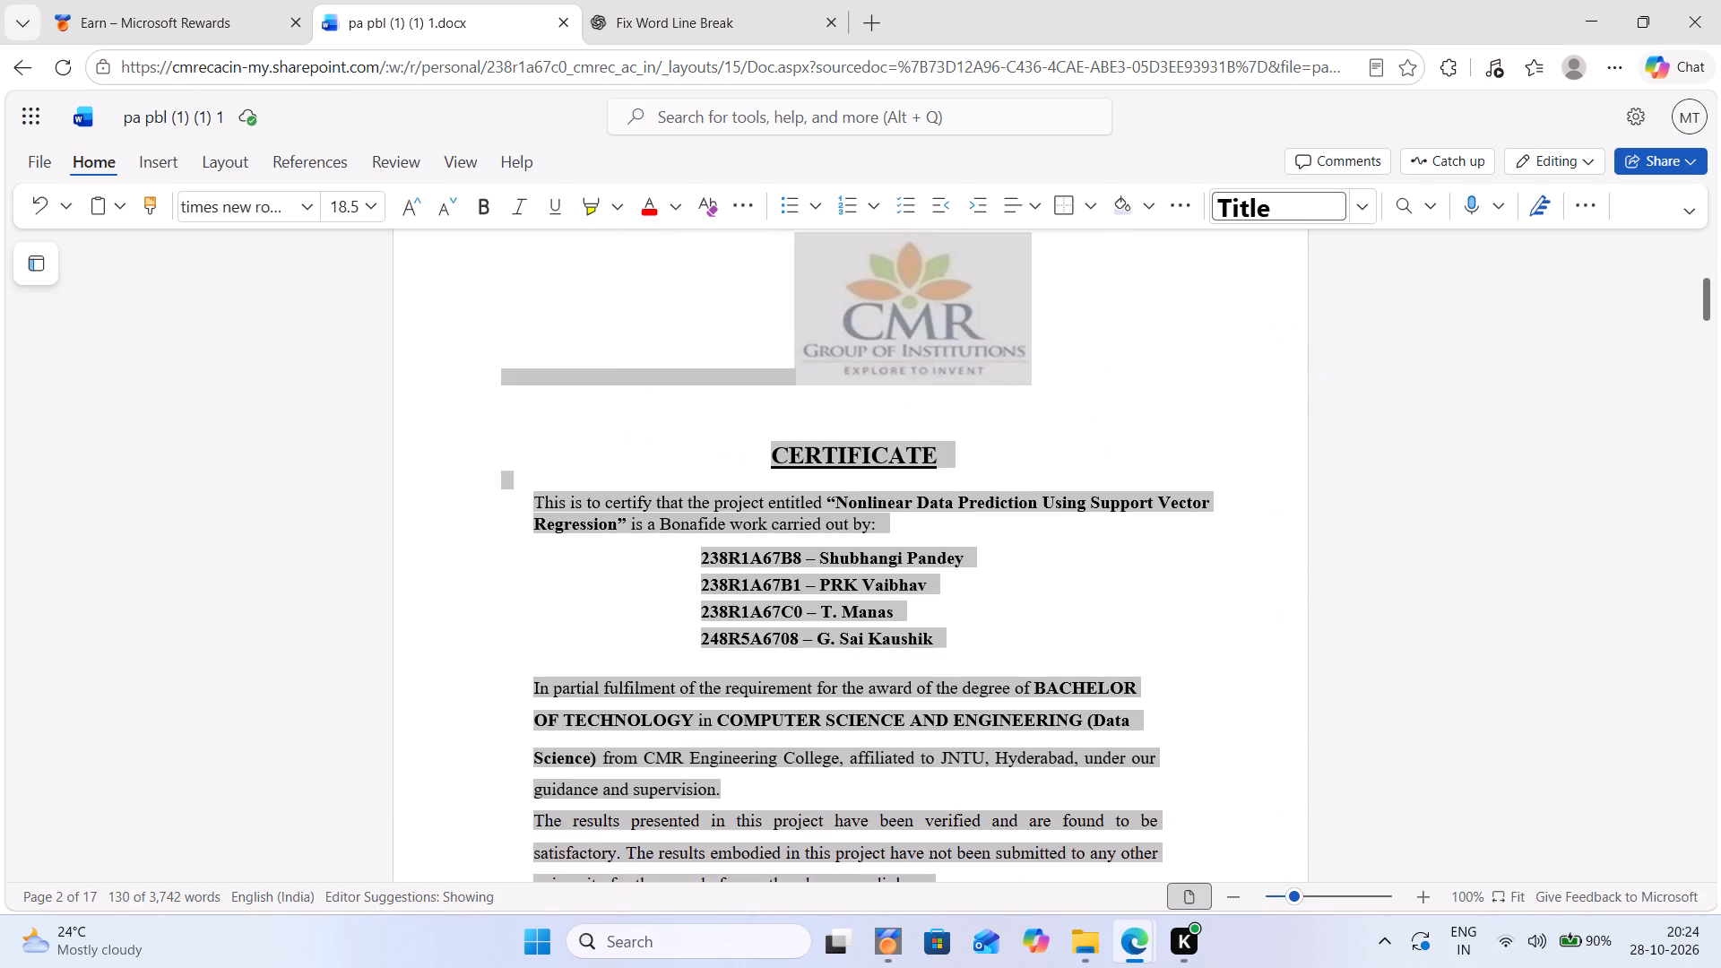
click(1190, 544)
click(856, 529)
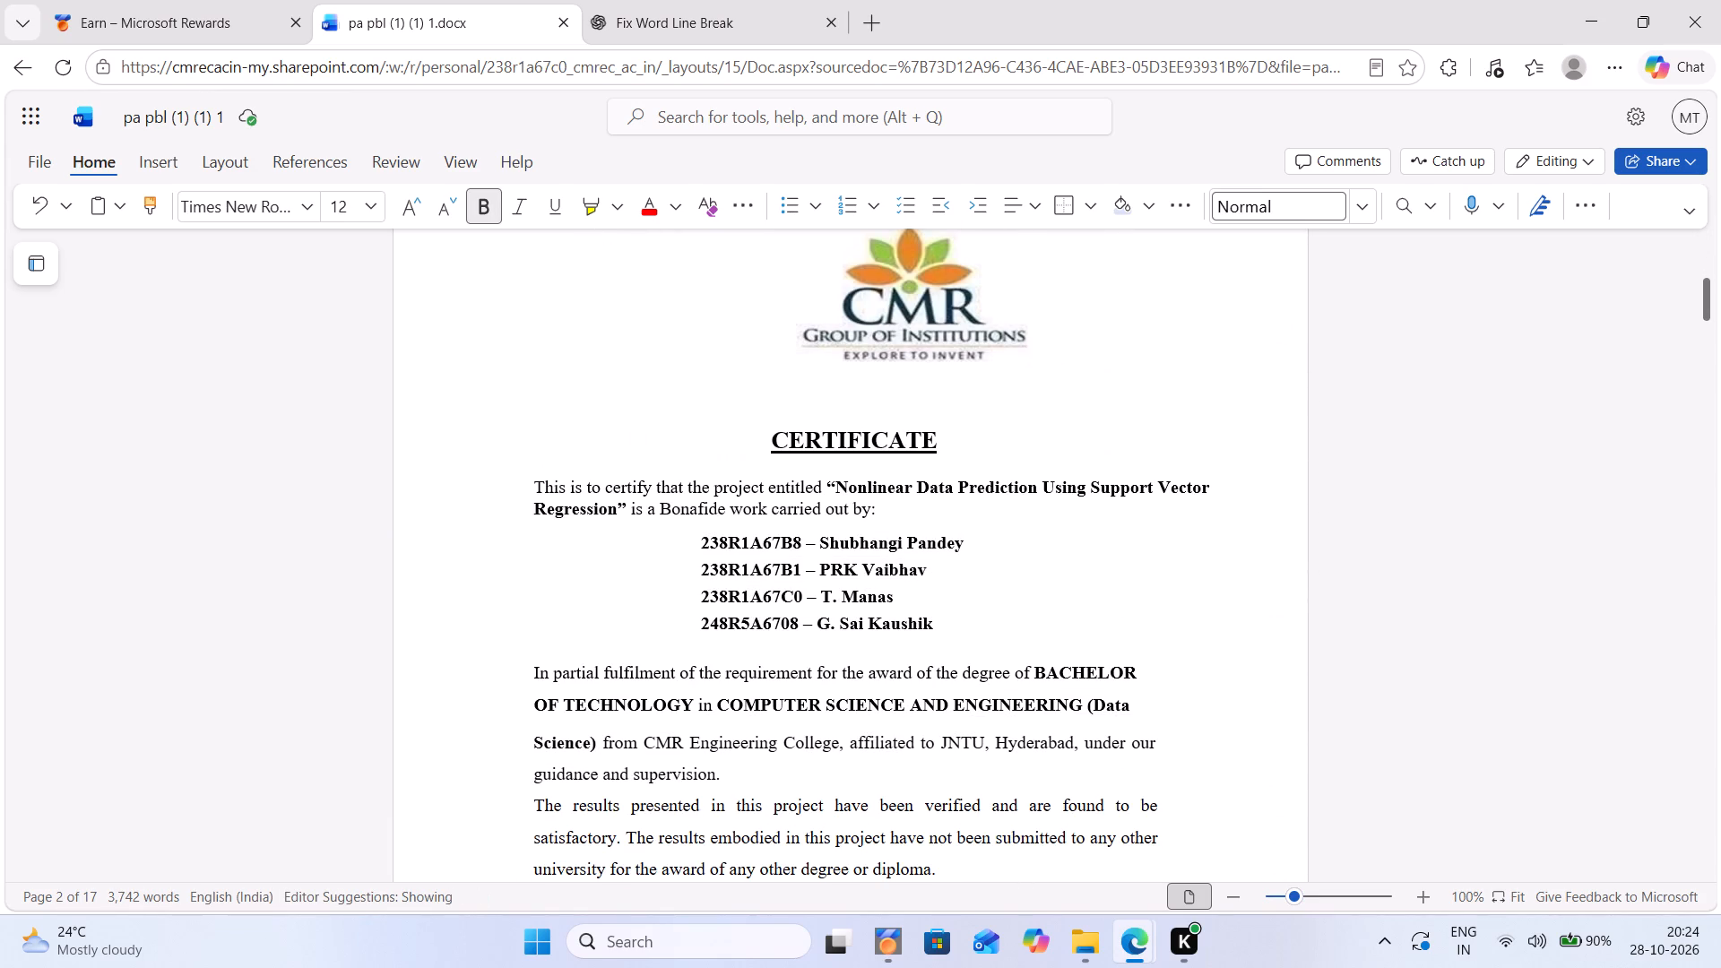
scroll(858, 513, up, 2)
click(931, 333)
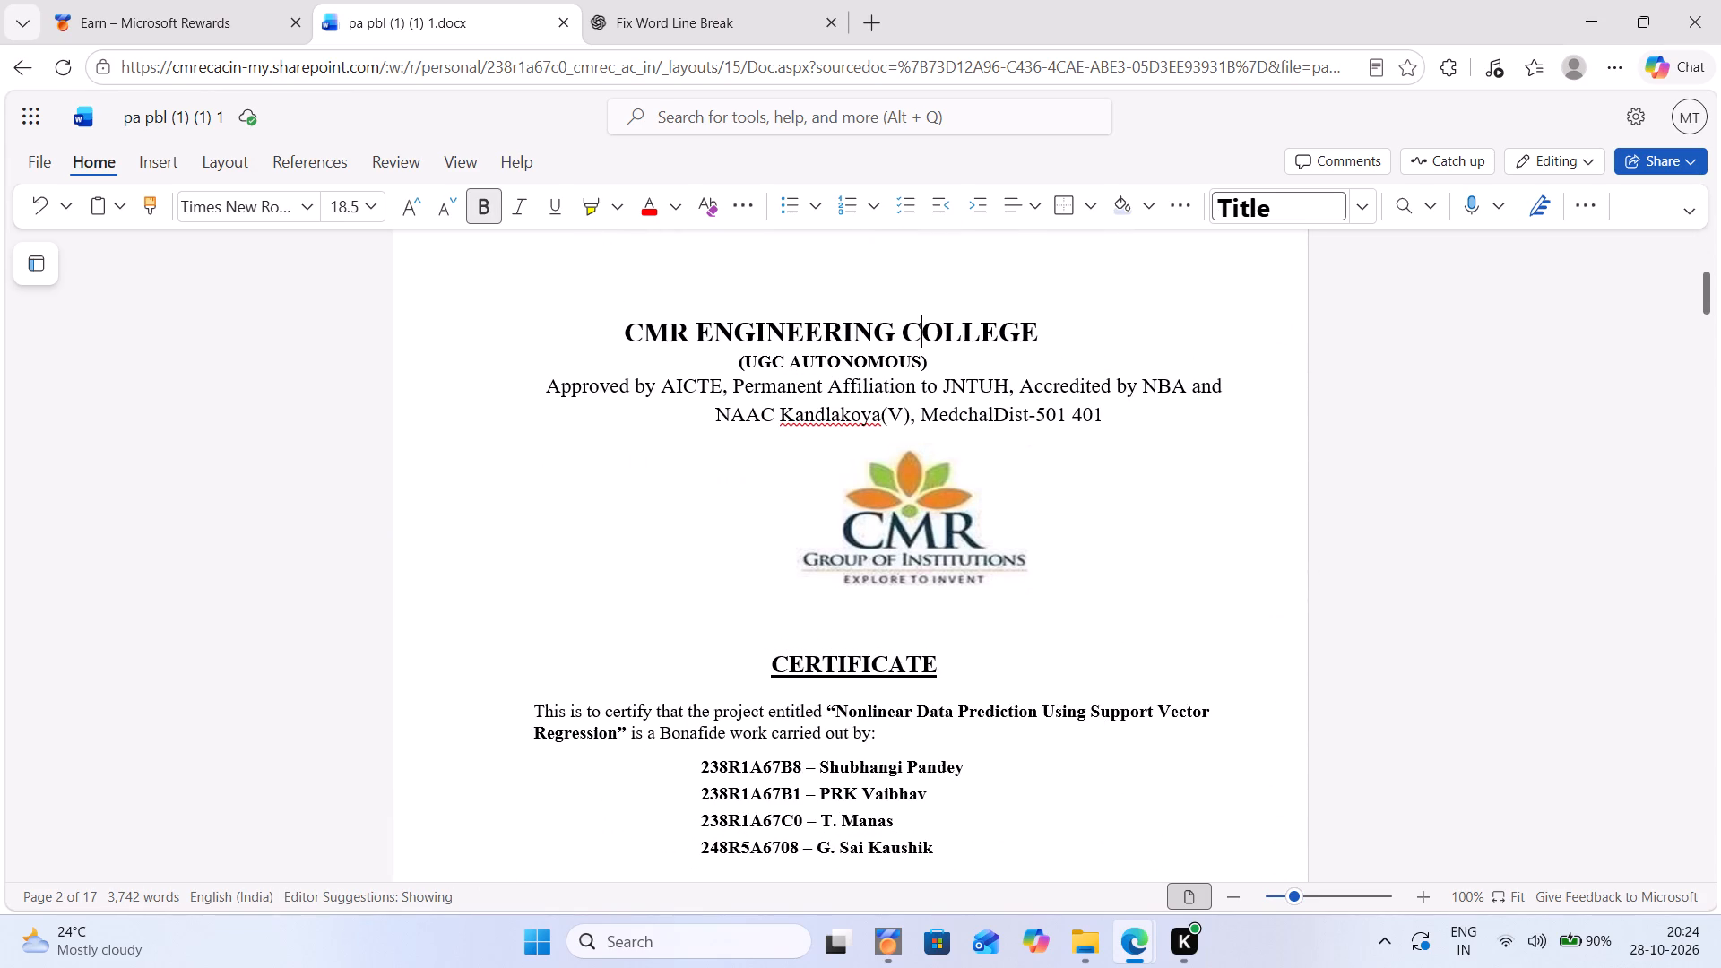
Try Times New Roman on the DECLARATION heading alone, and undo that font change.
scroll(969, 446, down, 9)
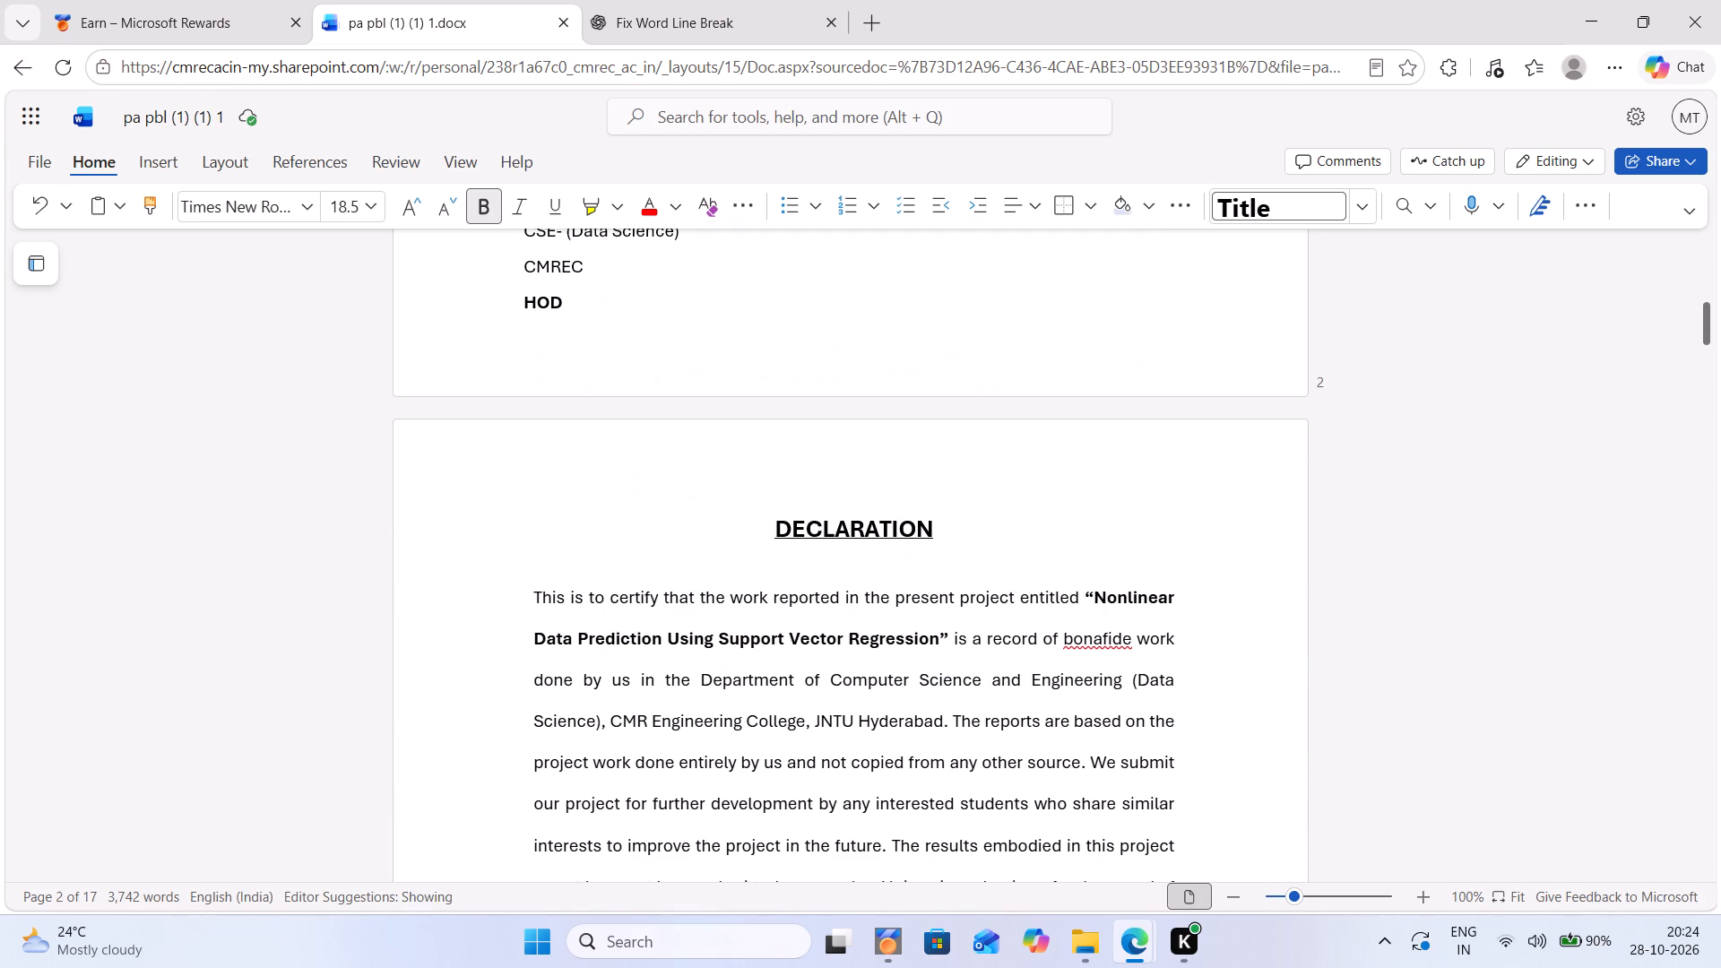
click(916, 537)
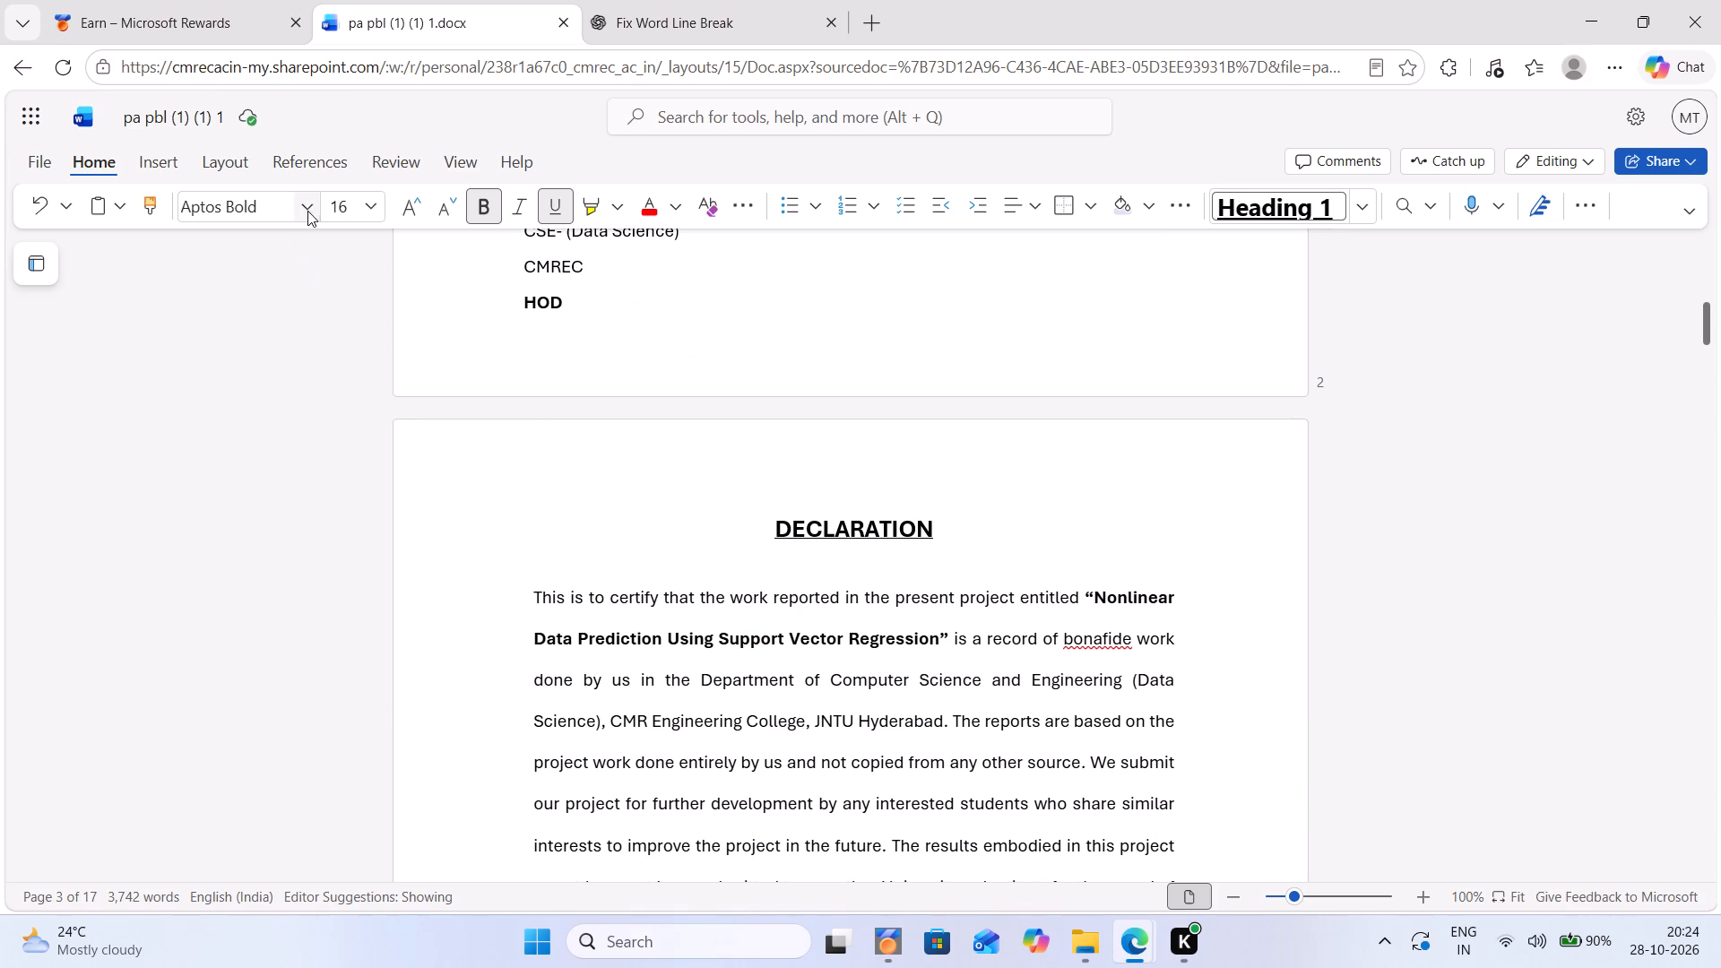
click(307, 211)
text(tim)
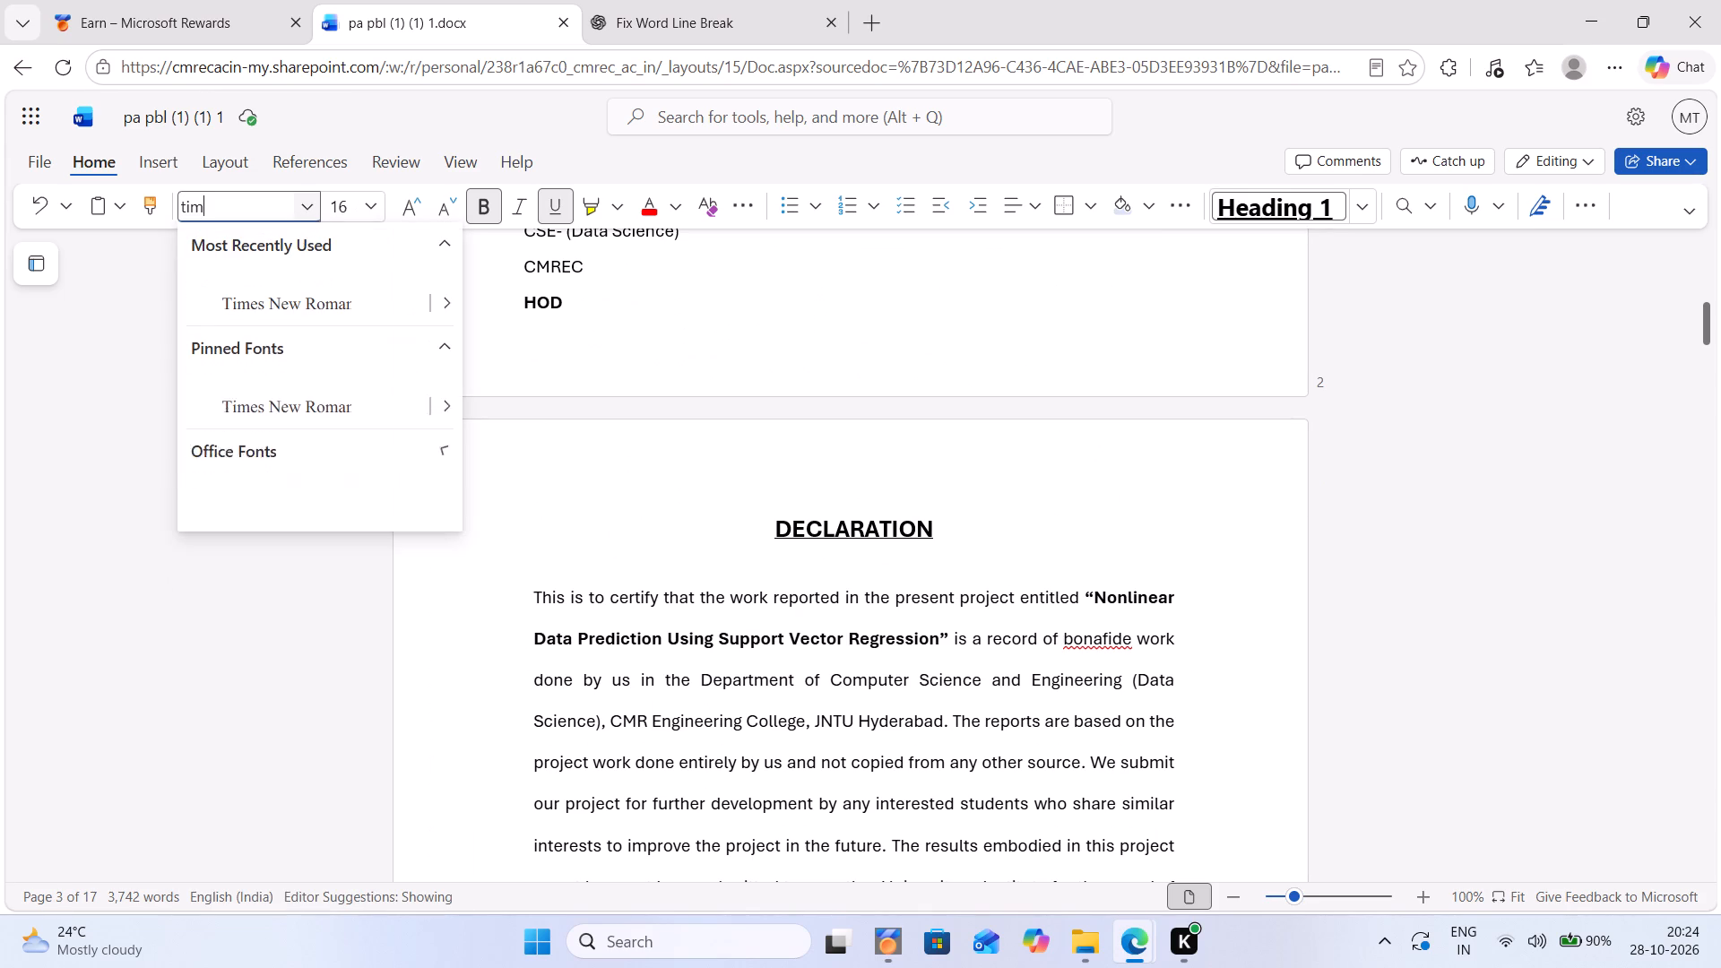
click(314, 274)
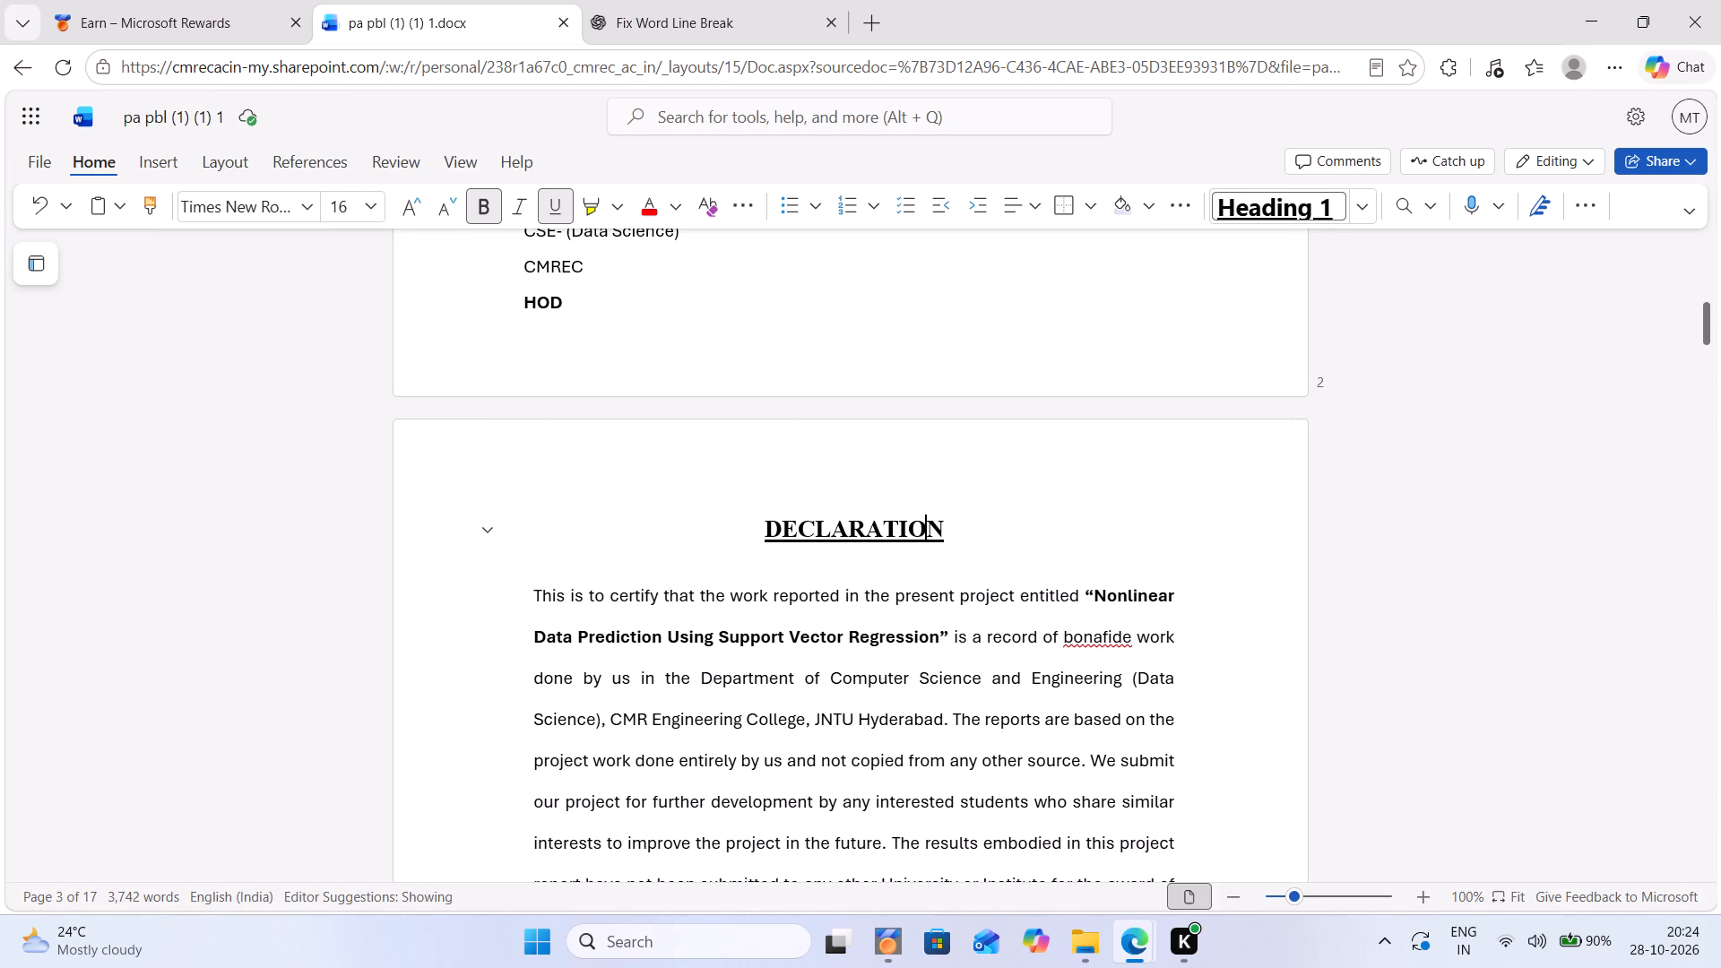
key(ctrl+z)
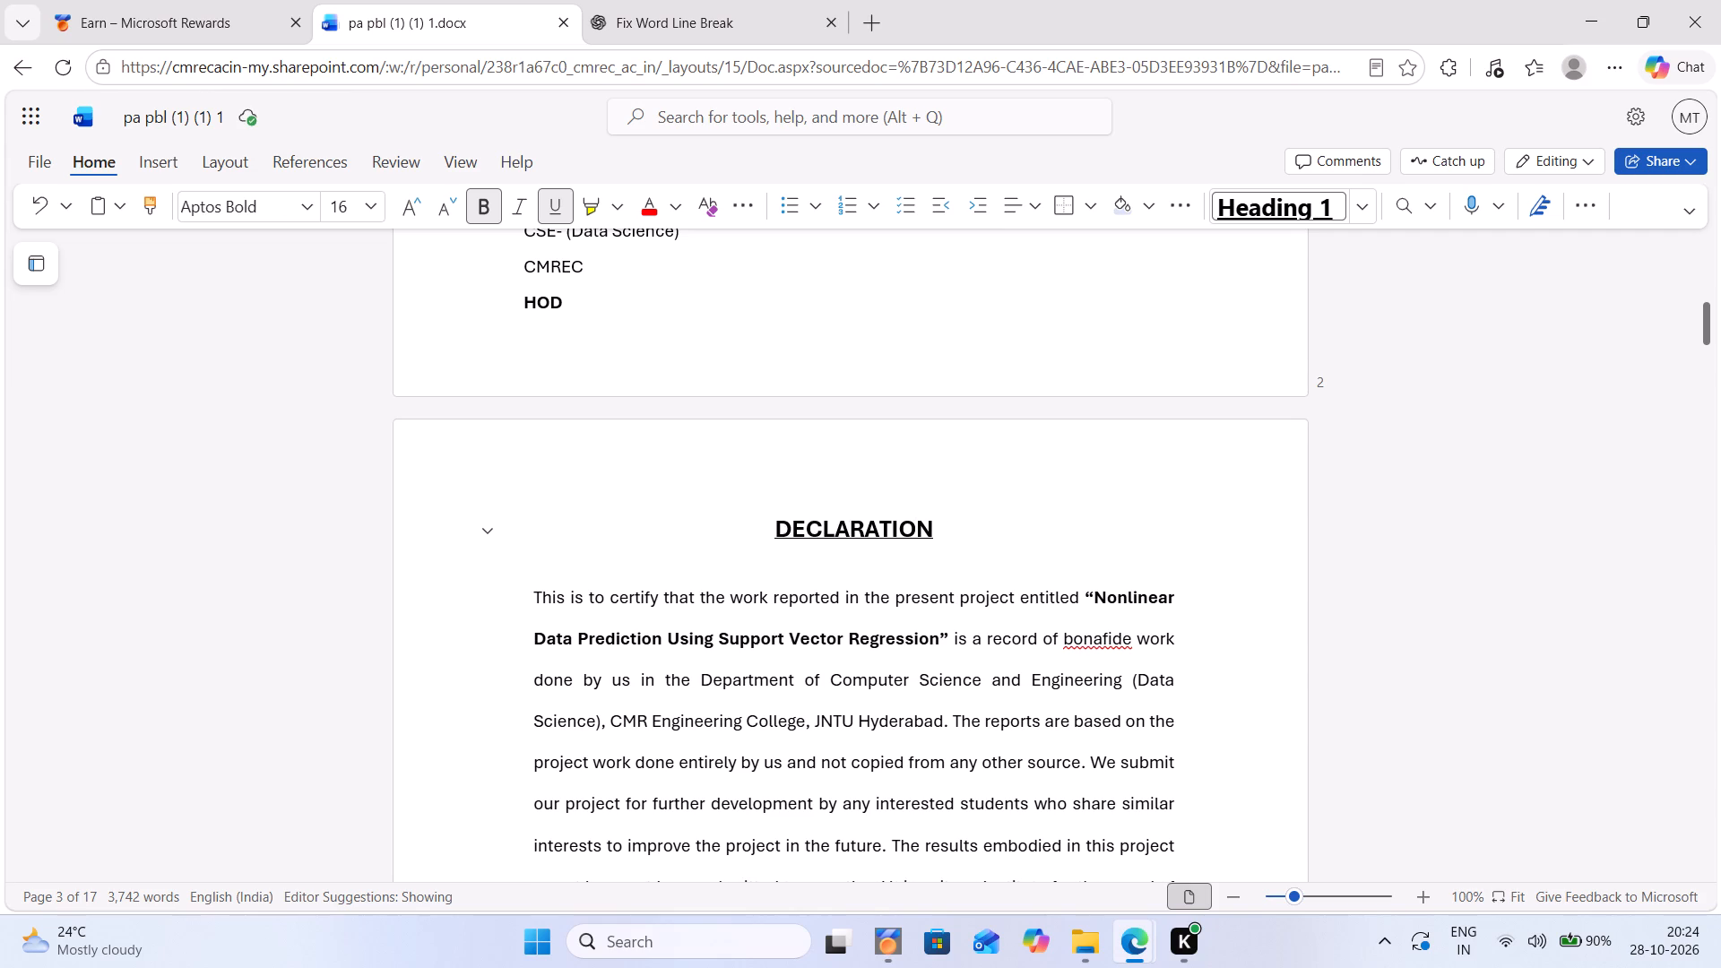
Change the font of the whole section from the declaration through the contents table to Times New Roman.
click(938, 531)
key(ctrl+a)
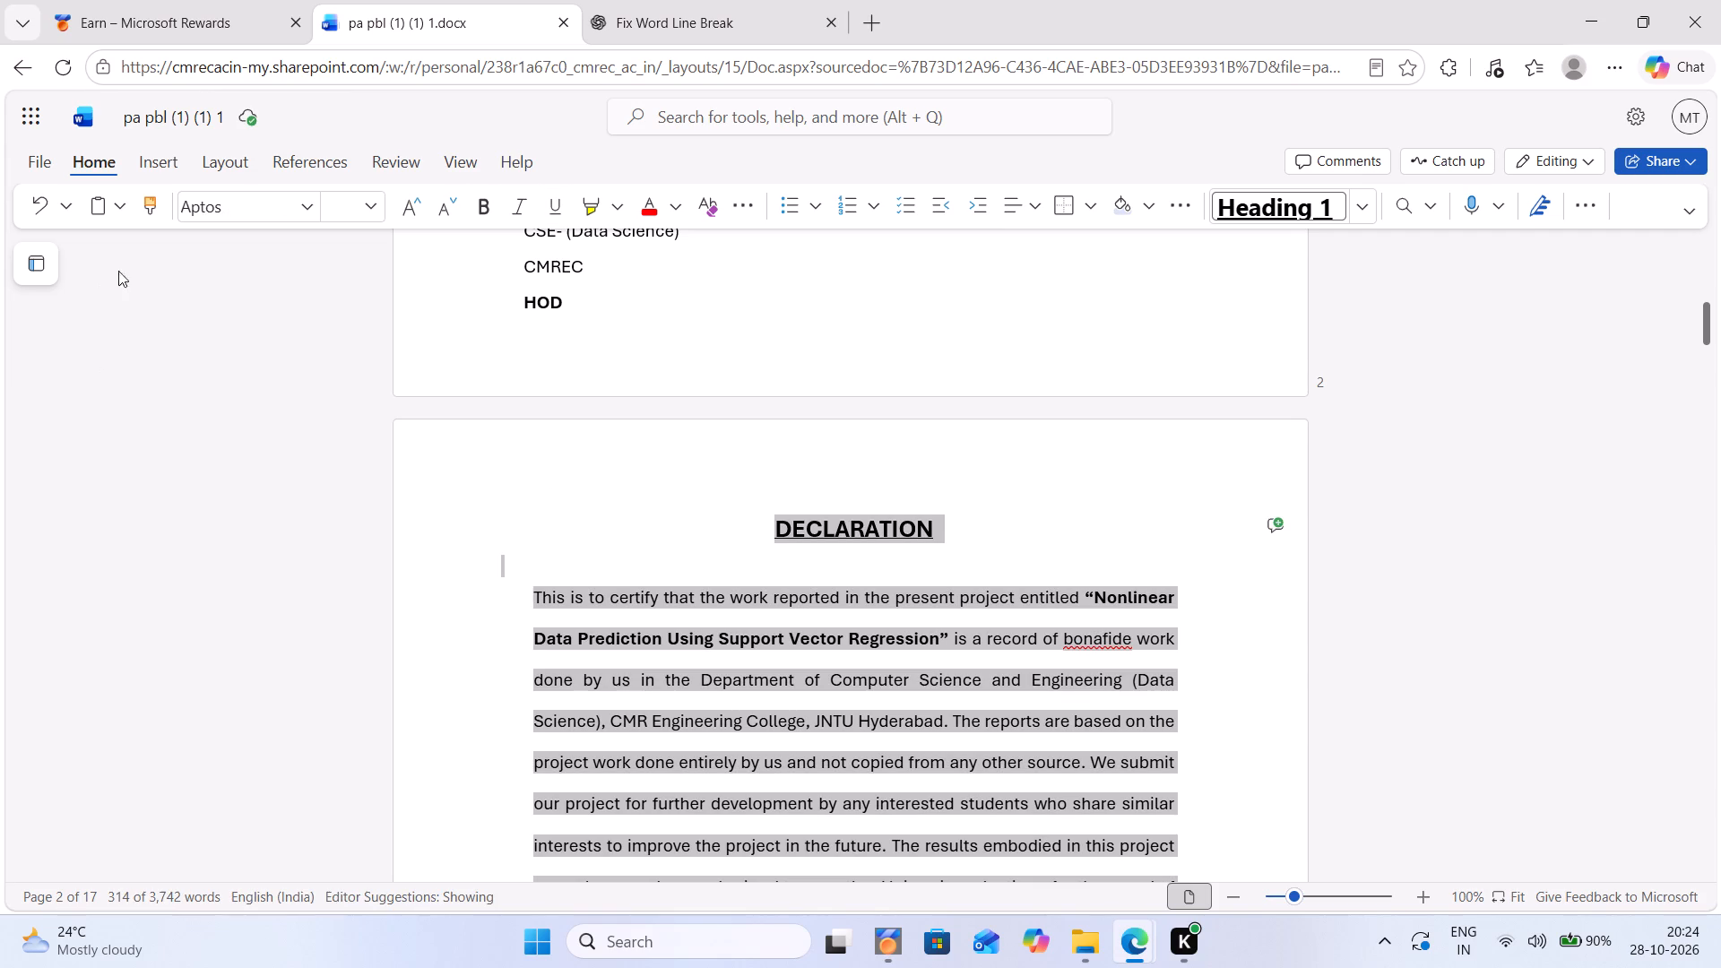
click(272, 211)
text(ti)
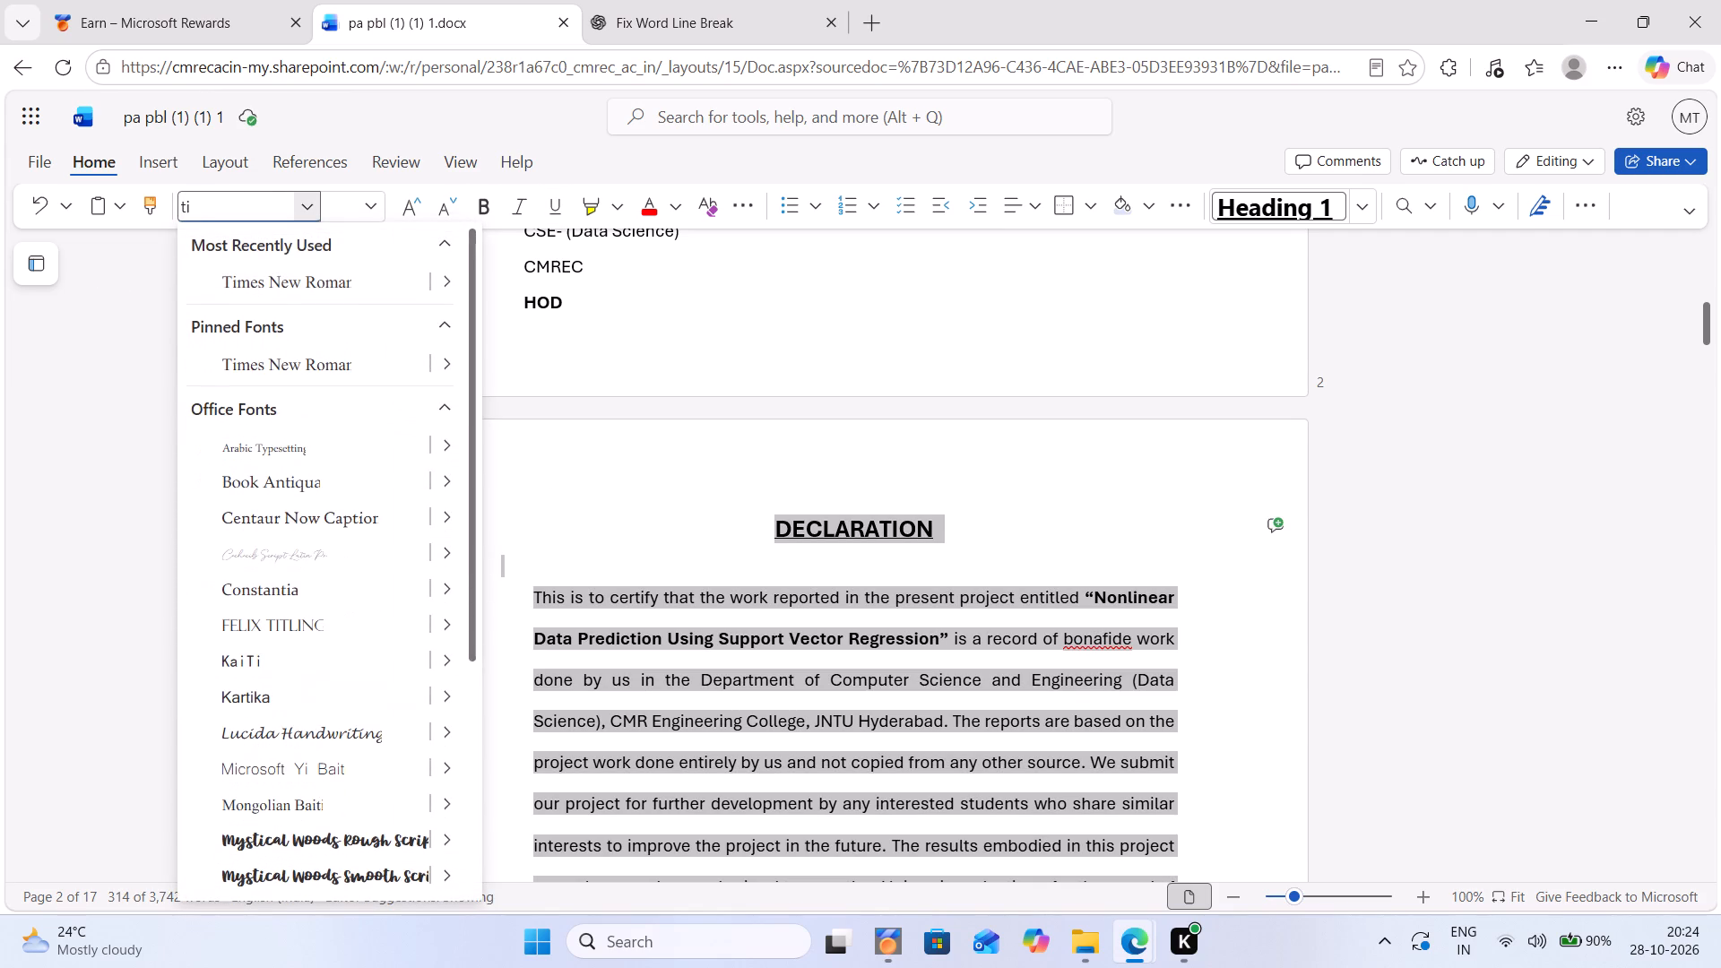
click(319, 270)
Review the fonts and layout of the declaration, acknowledgement and contents pages.
scroll(886, 496, up, 3)
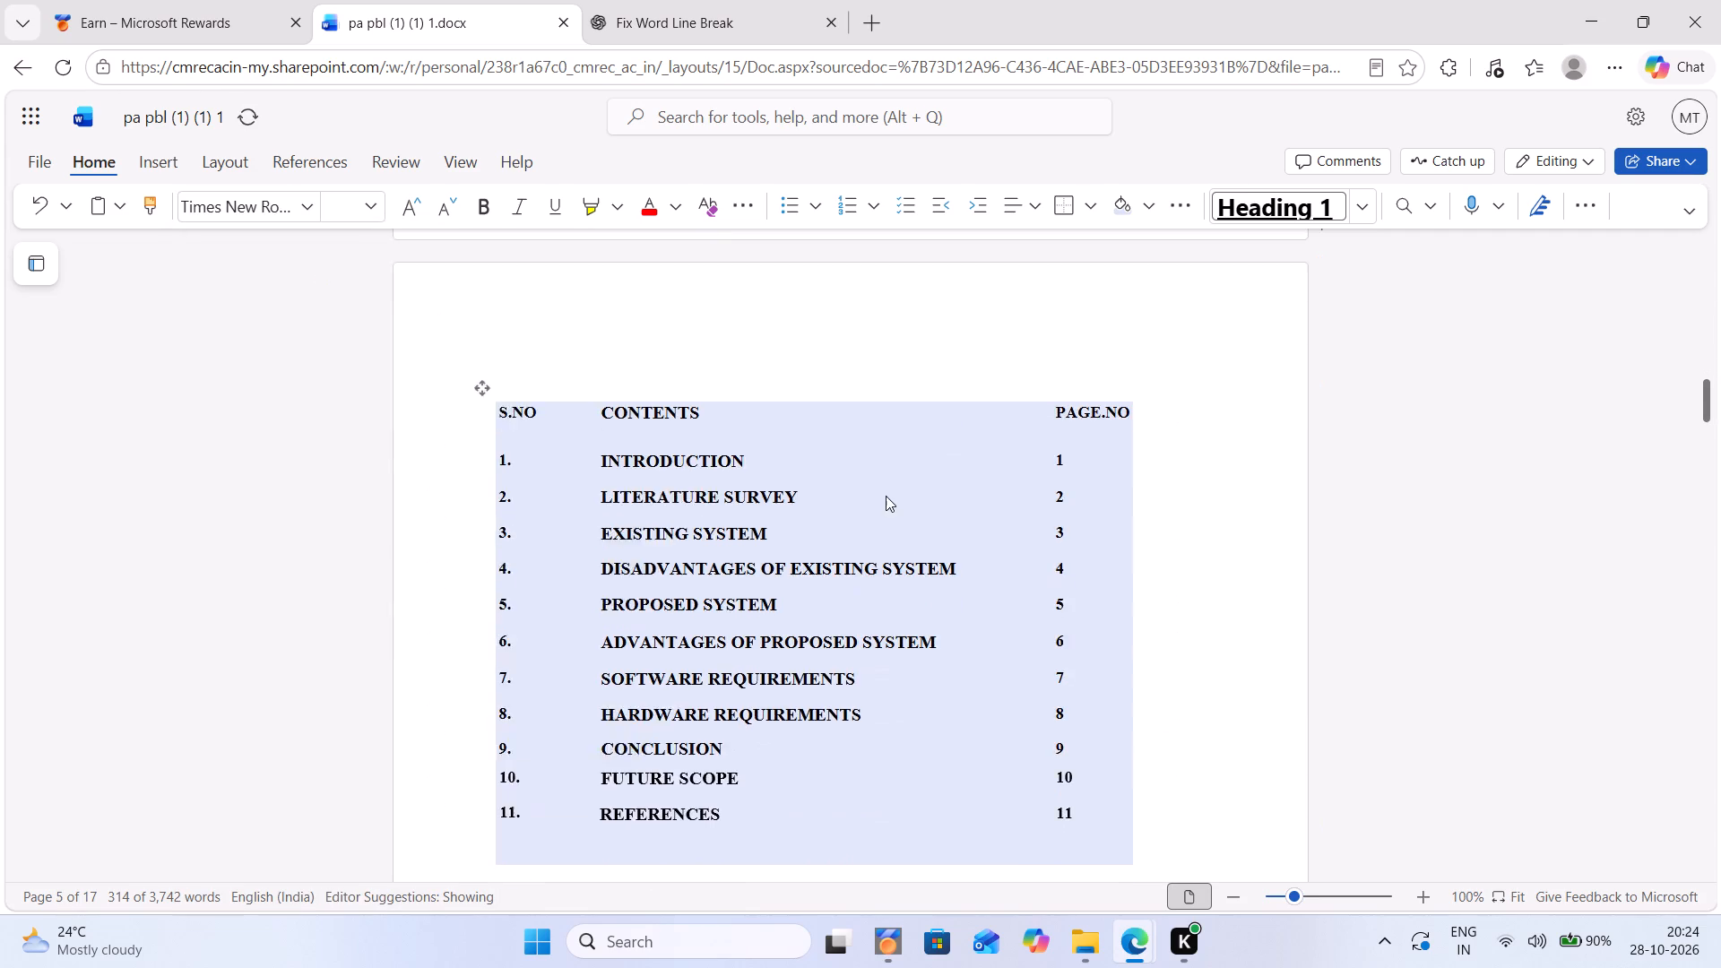
scroll(886, 496, up, 10)
scroll(895, 503, down, 3)
scroll(895, 503, up, 8)
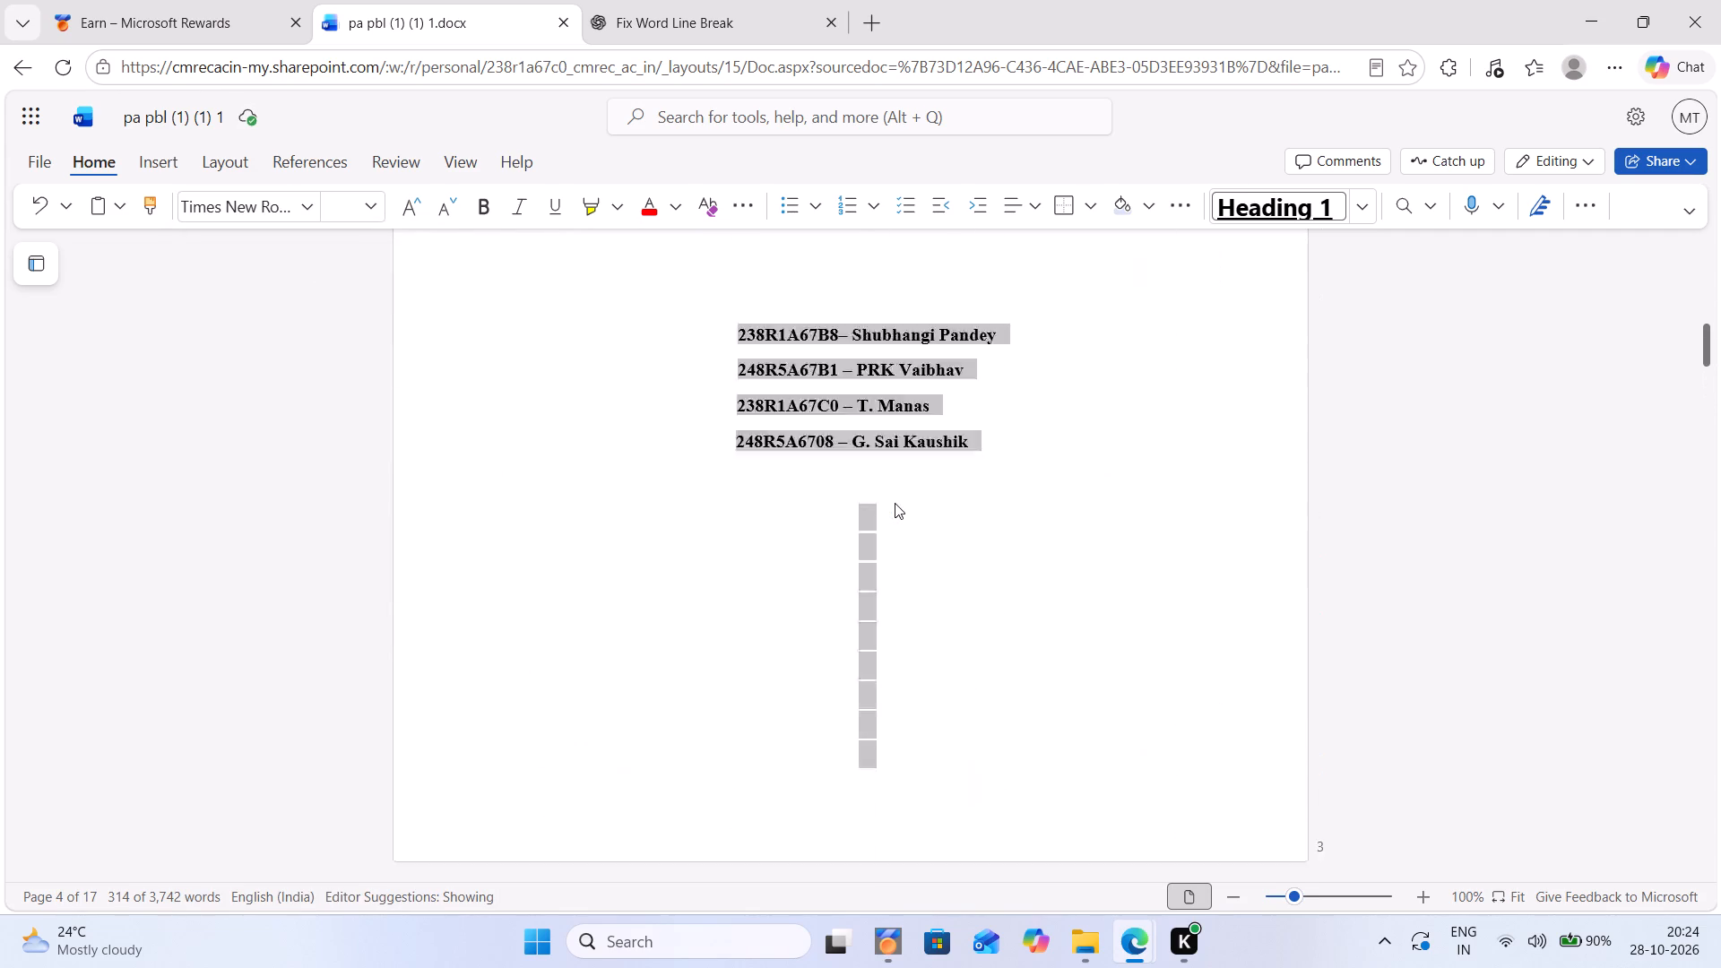
scroll(895, 503, up, 12)
scroll(903, 511, down, 20)
scroll(903, 511, down, 2)
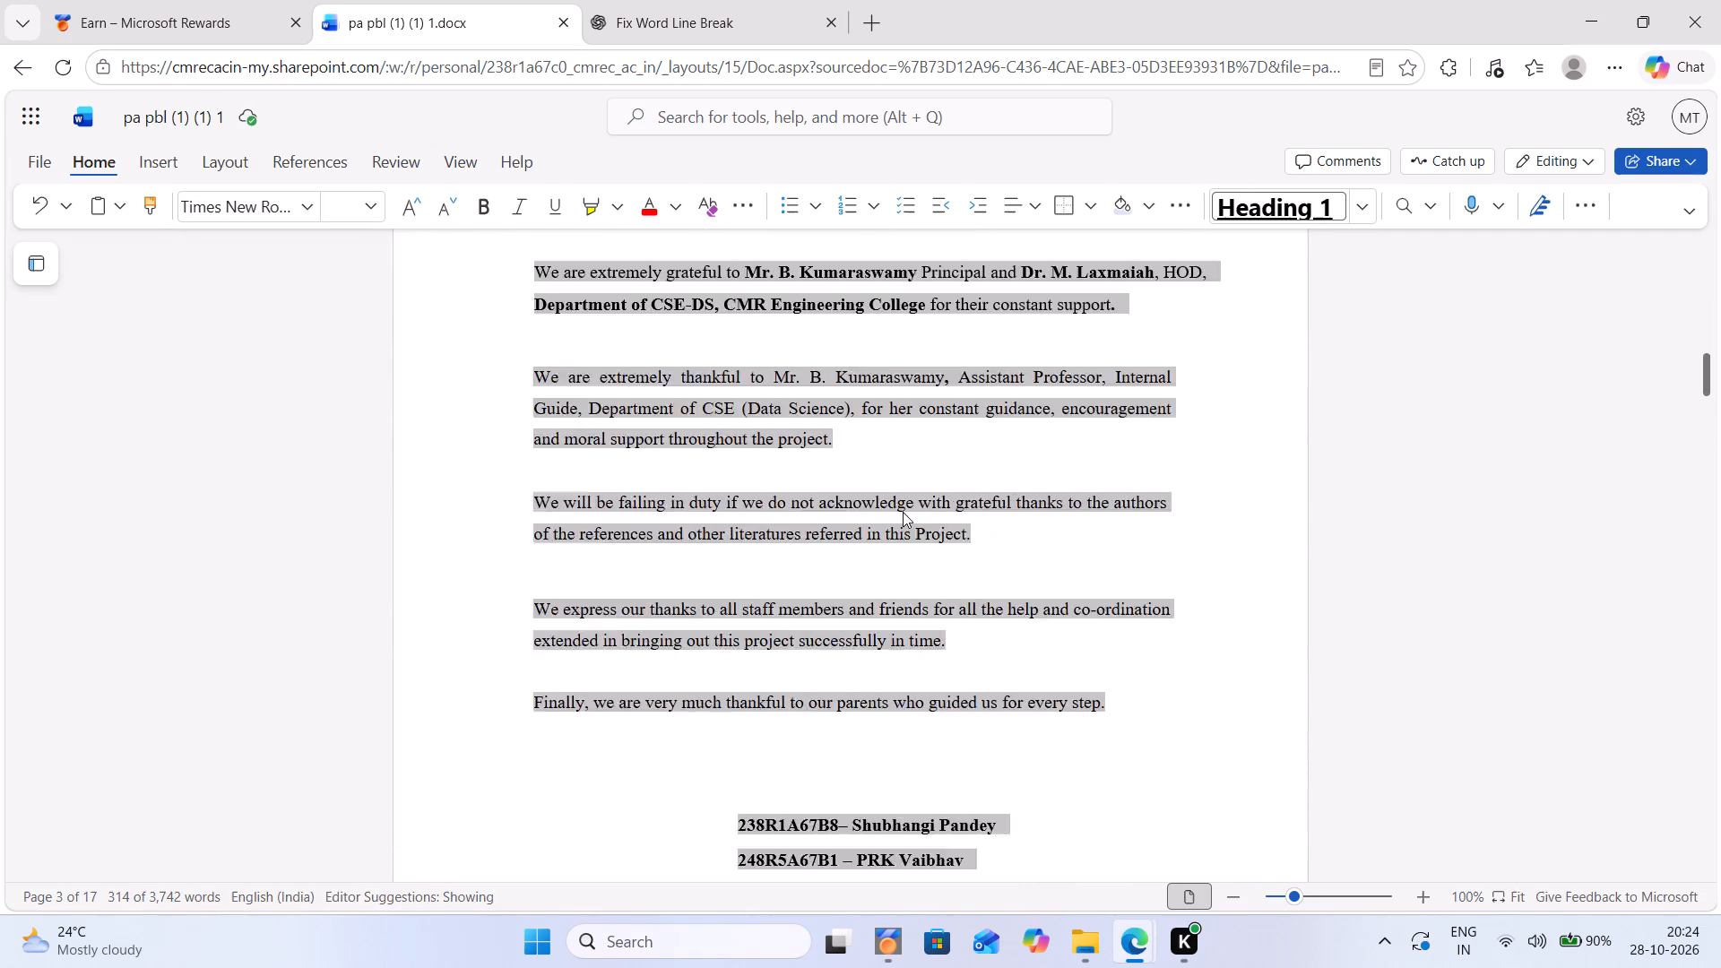
scroll(903, 512, down, 16)
scroll(903, 512, up, 7)
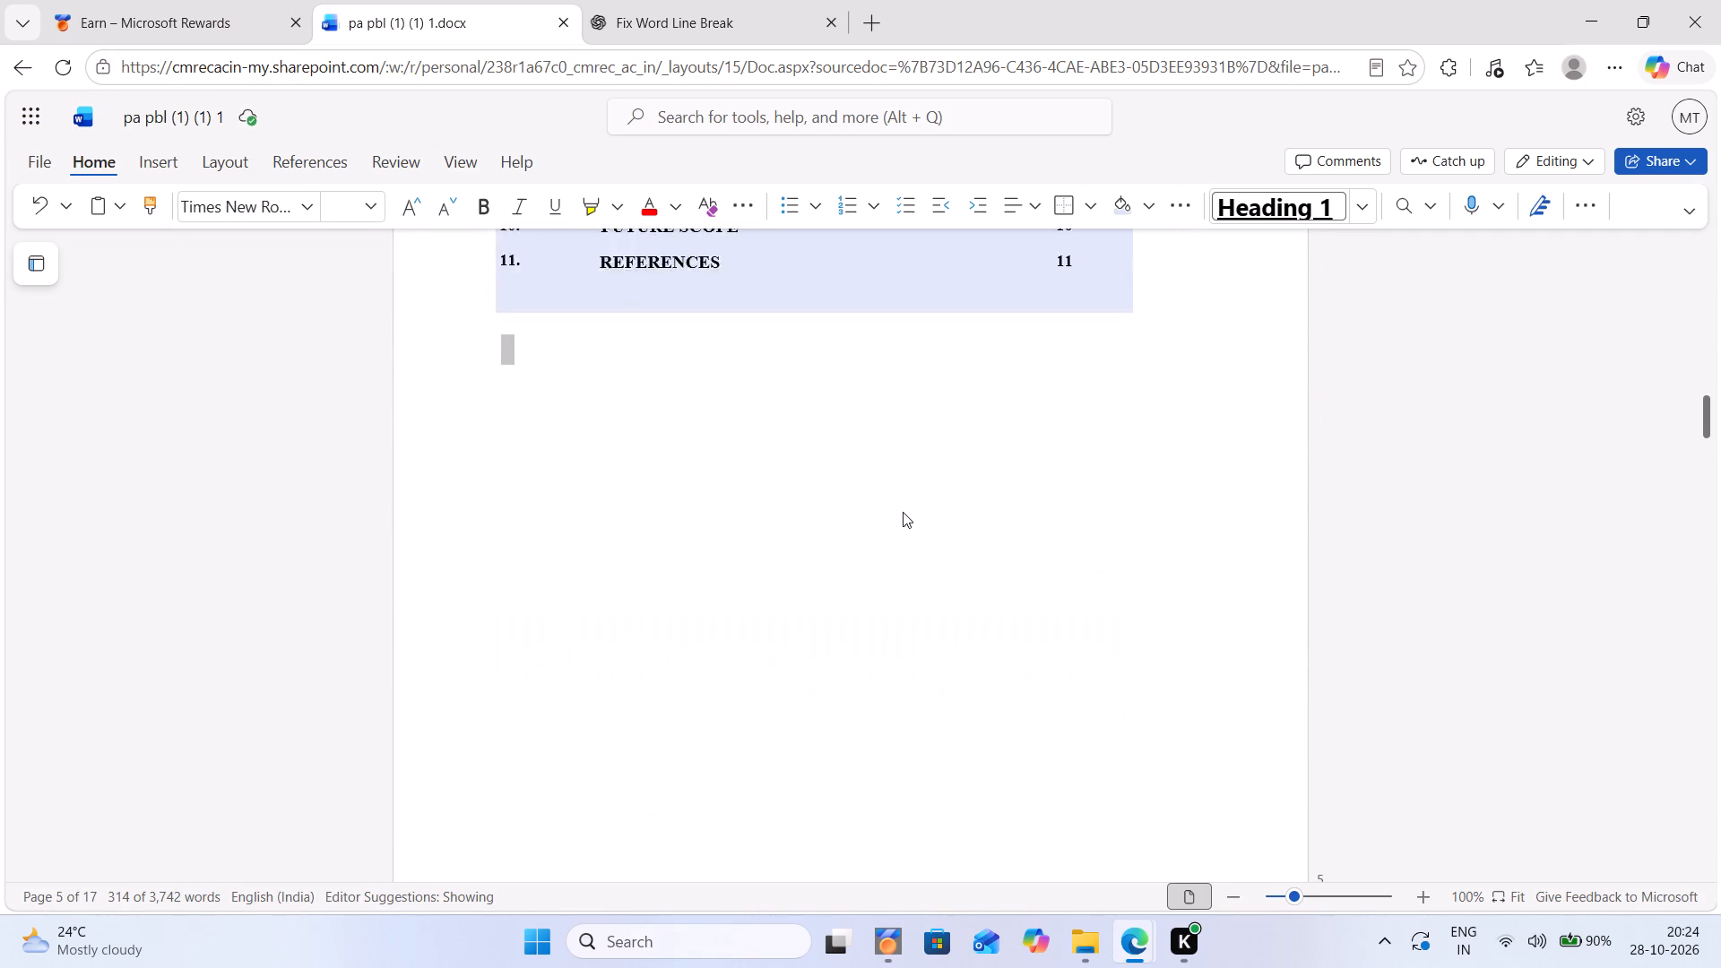
scroll(903, 512, up, 3)
click(1316, 497)
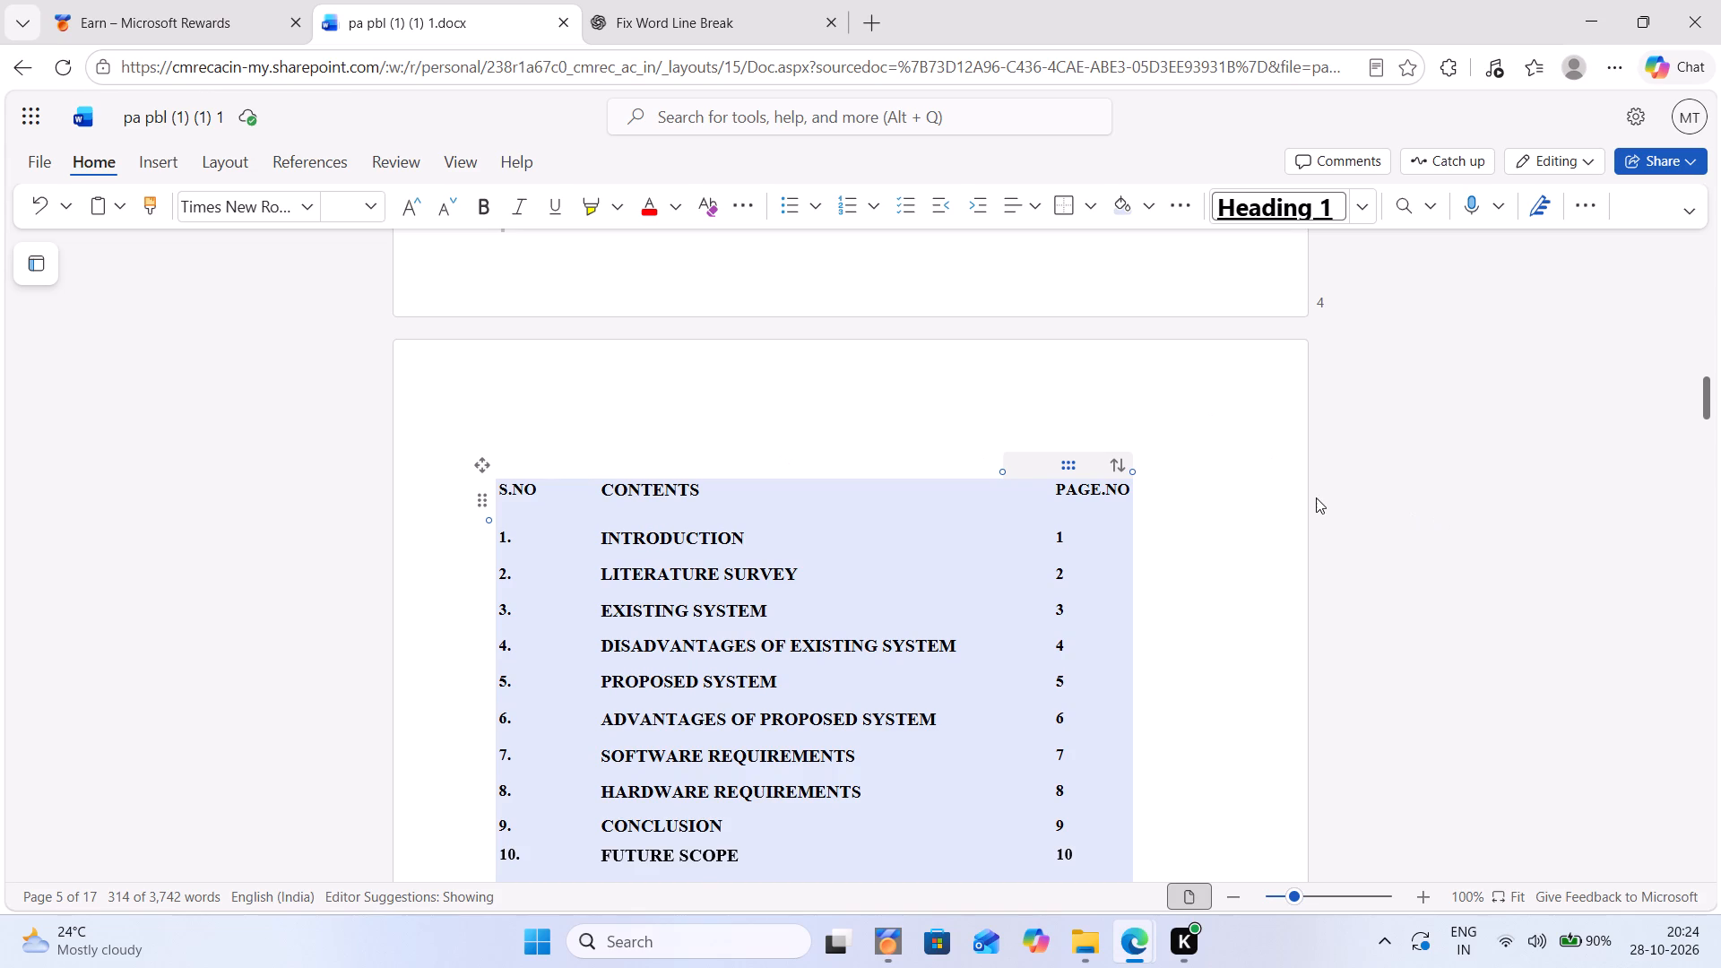
click(800, 576)
Change the font of the abstract's heading and all its paragraphs to Times New Roman.
scroll(742, 576, down, 3)
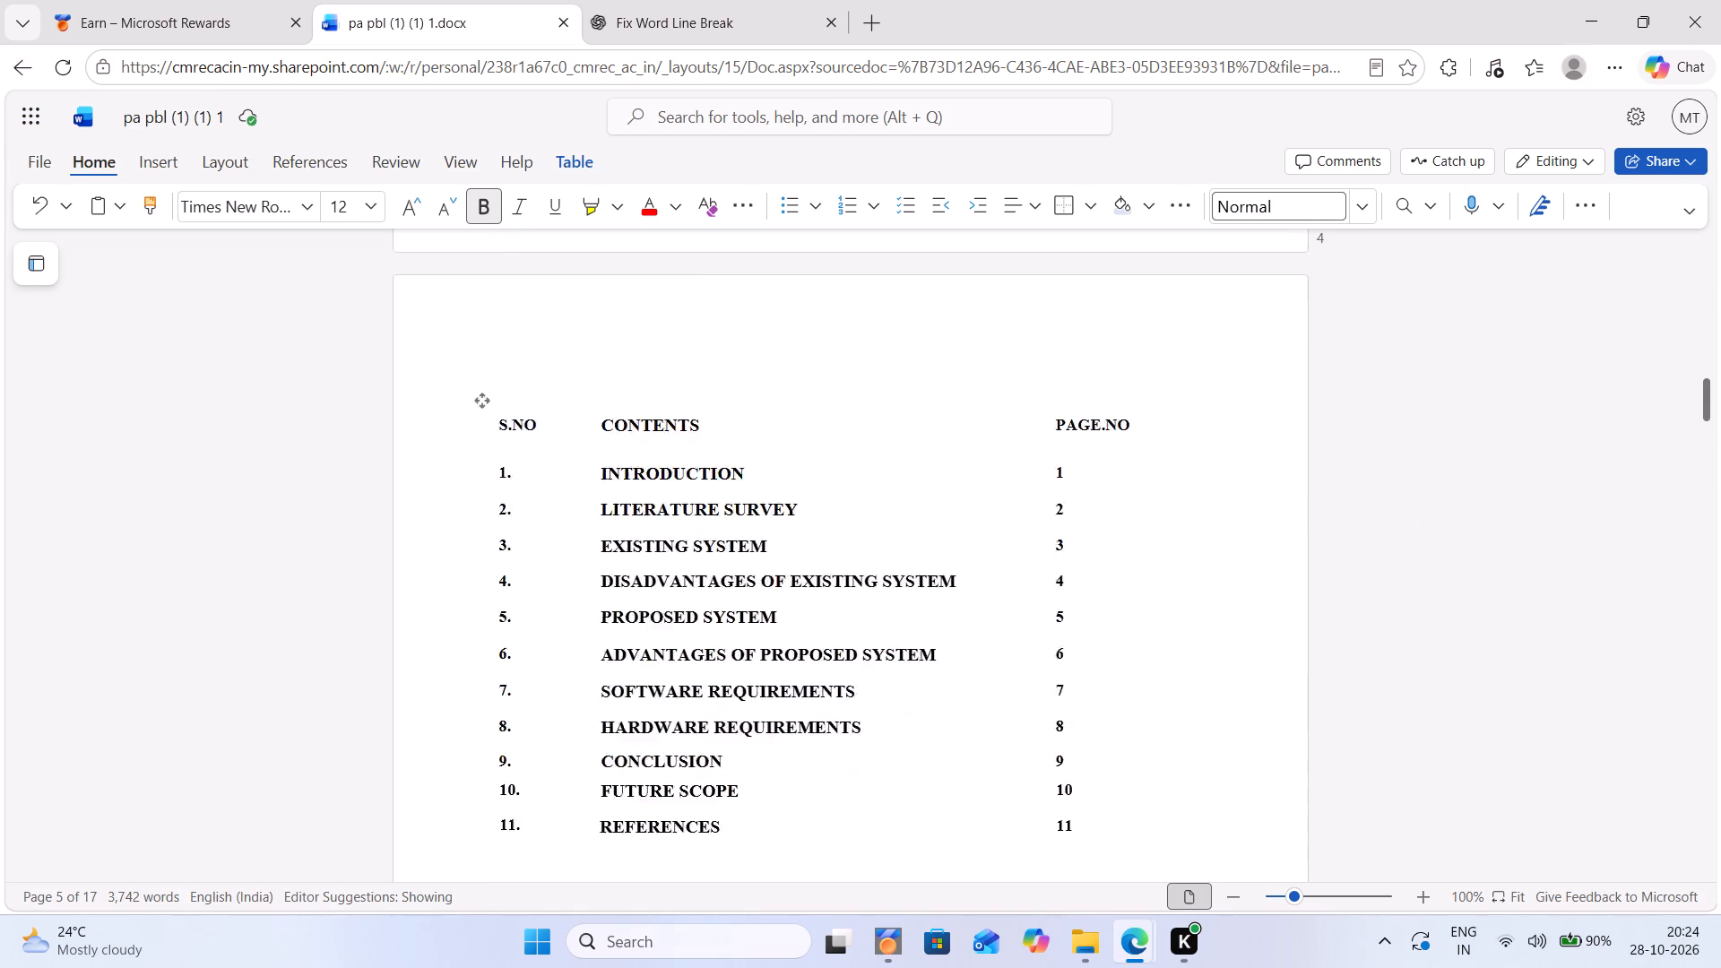
scroll(742, 576, down, 9)
click(813, 311)
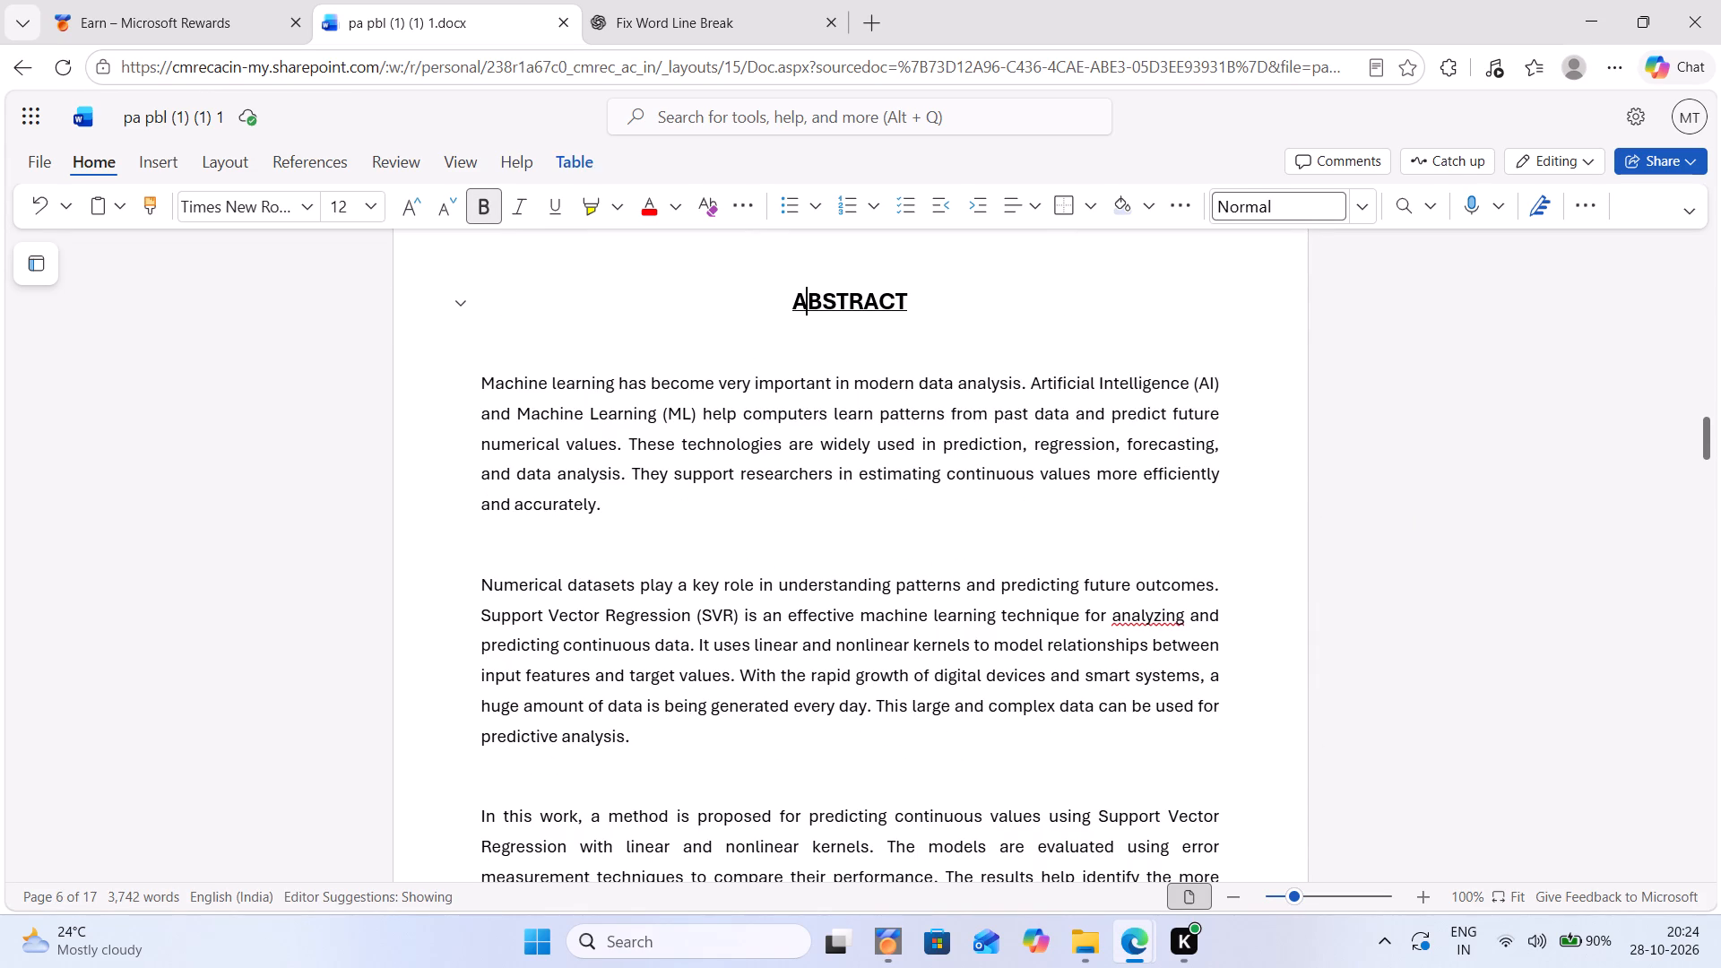
key(ctrl+a)
scroll(814, 309, down, 8)
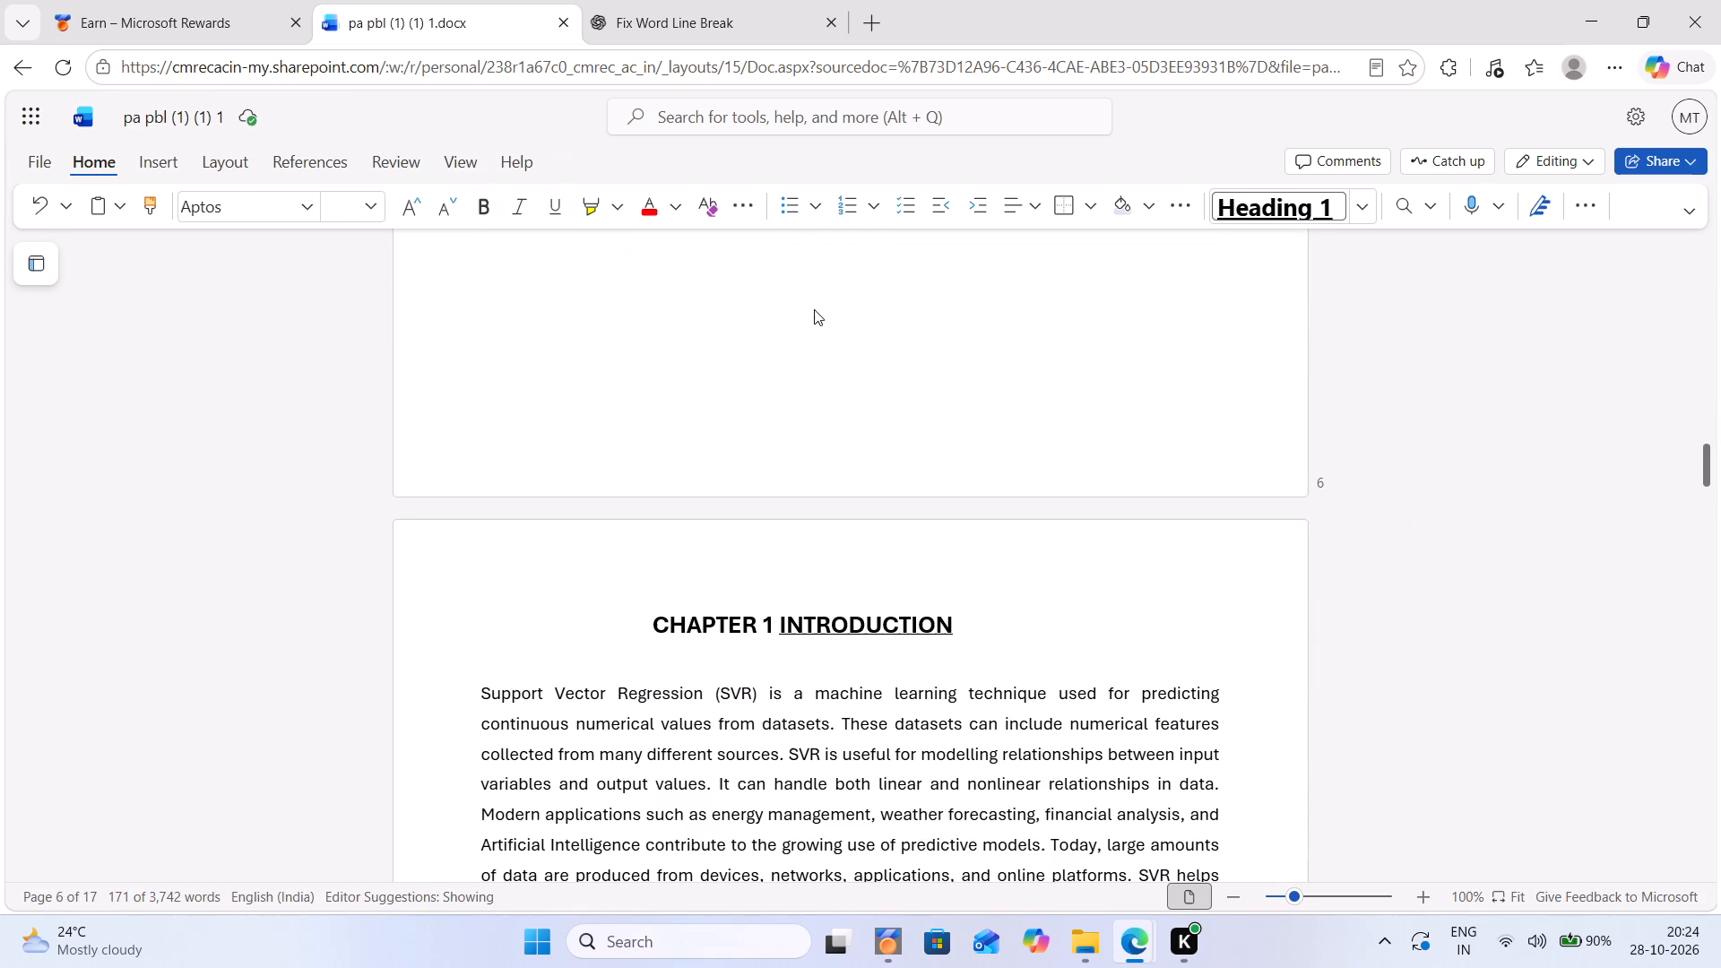
scroll(859, 371, up, 9)
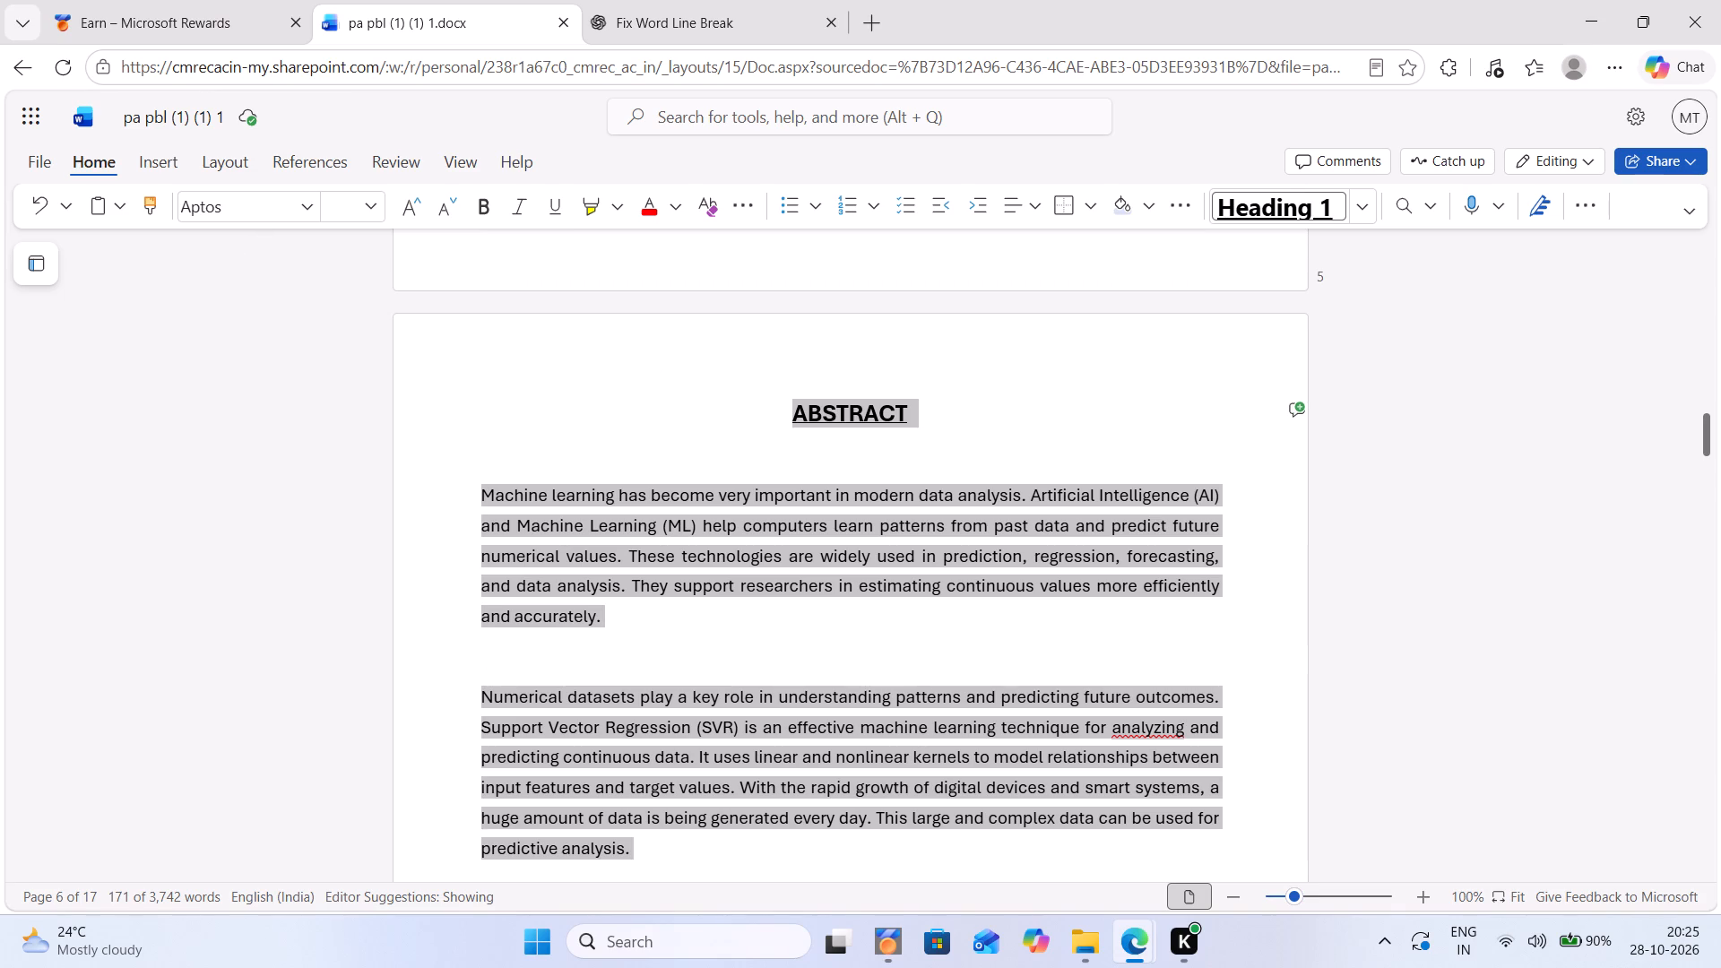
click(272, 212)
text(ti)
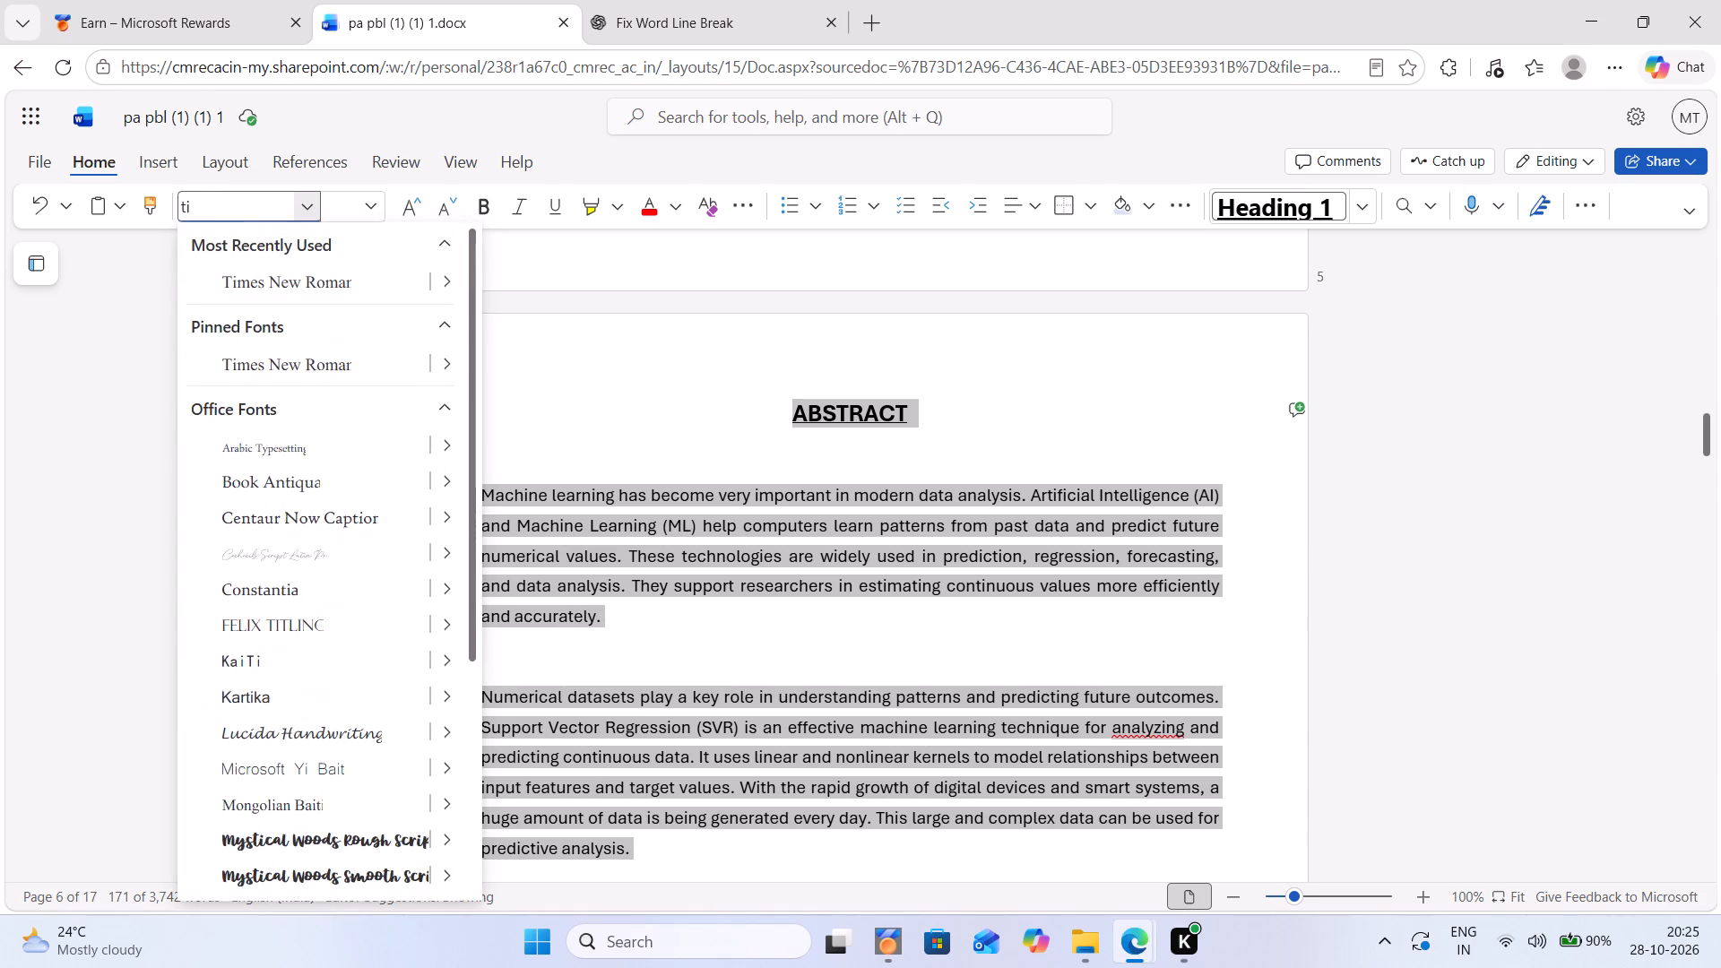
click(299, 288)
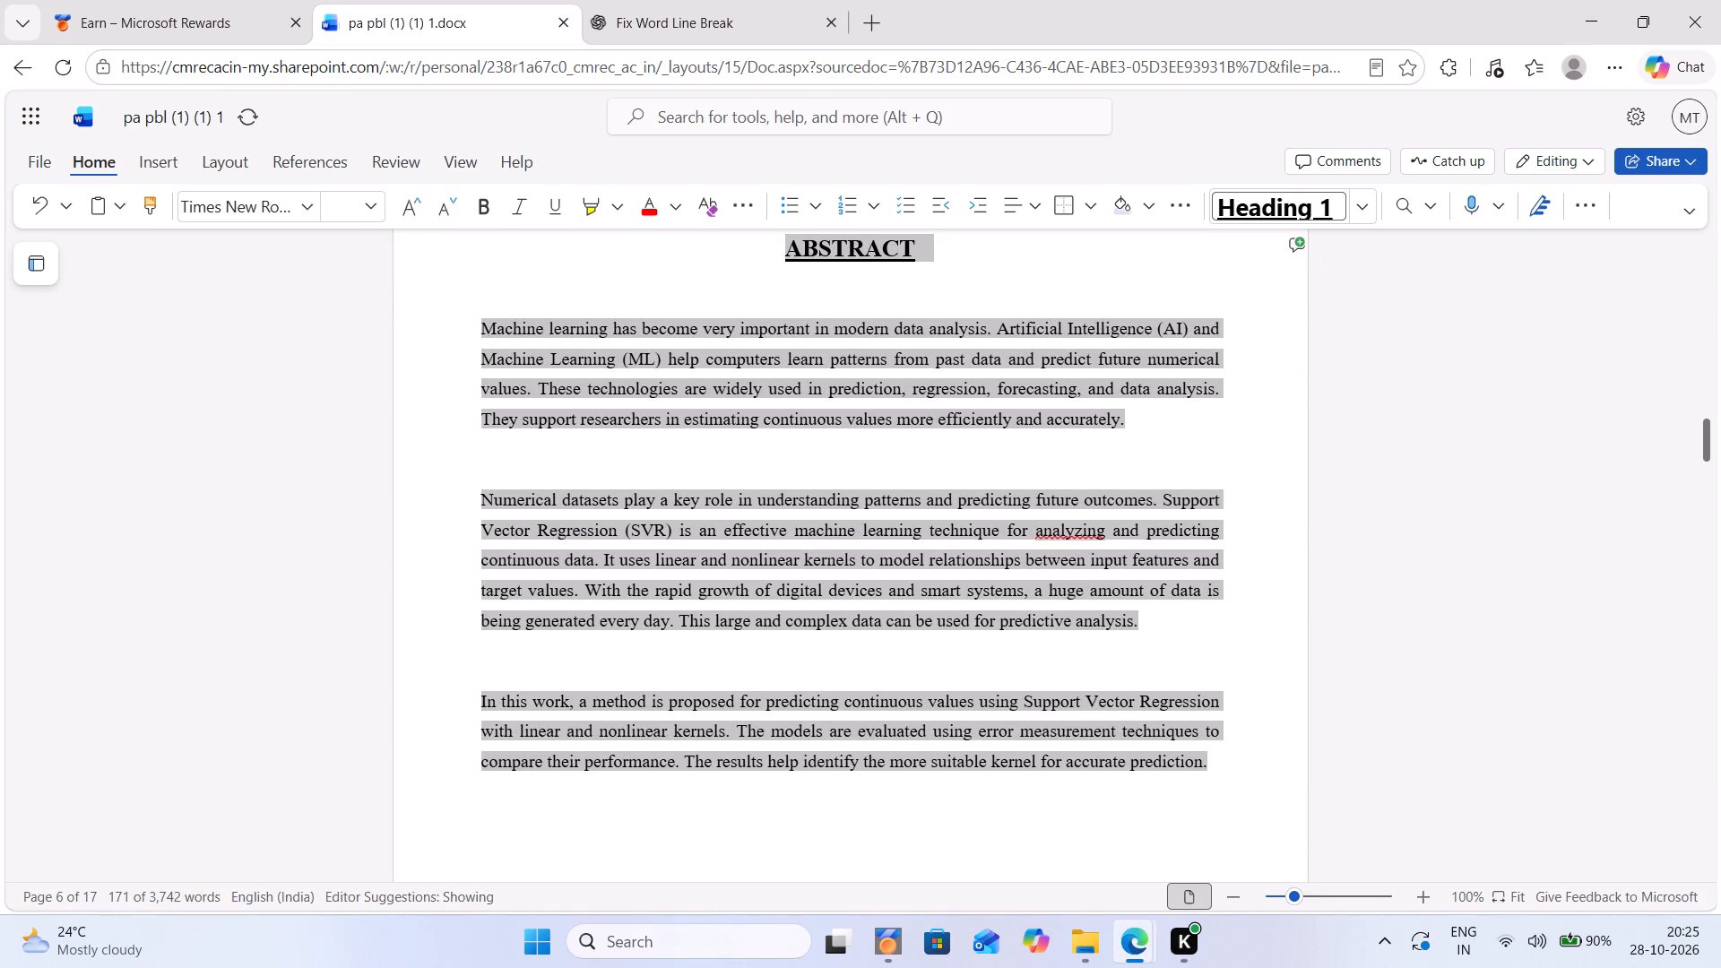
Check the abstract's font and review the layout from the abstract page through the Chapter 1 introduction.
scroll(878, 467, down, 2)
scroll(862, 416, up, 2)
click(919, 354)
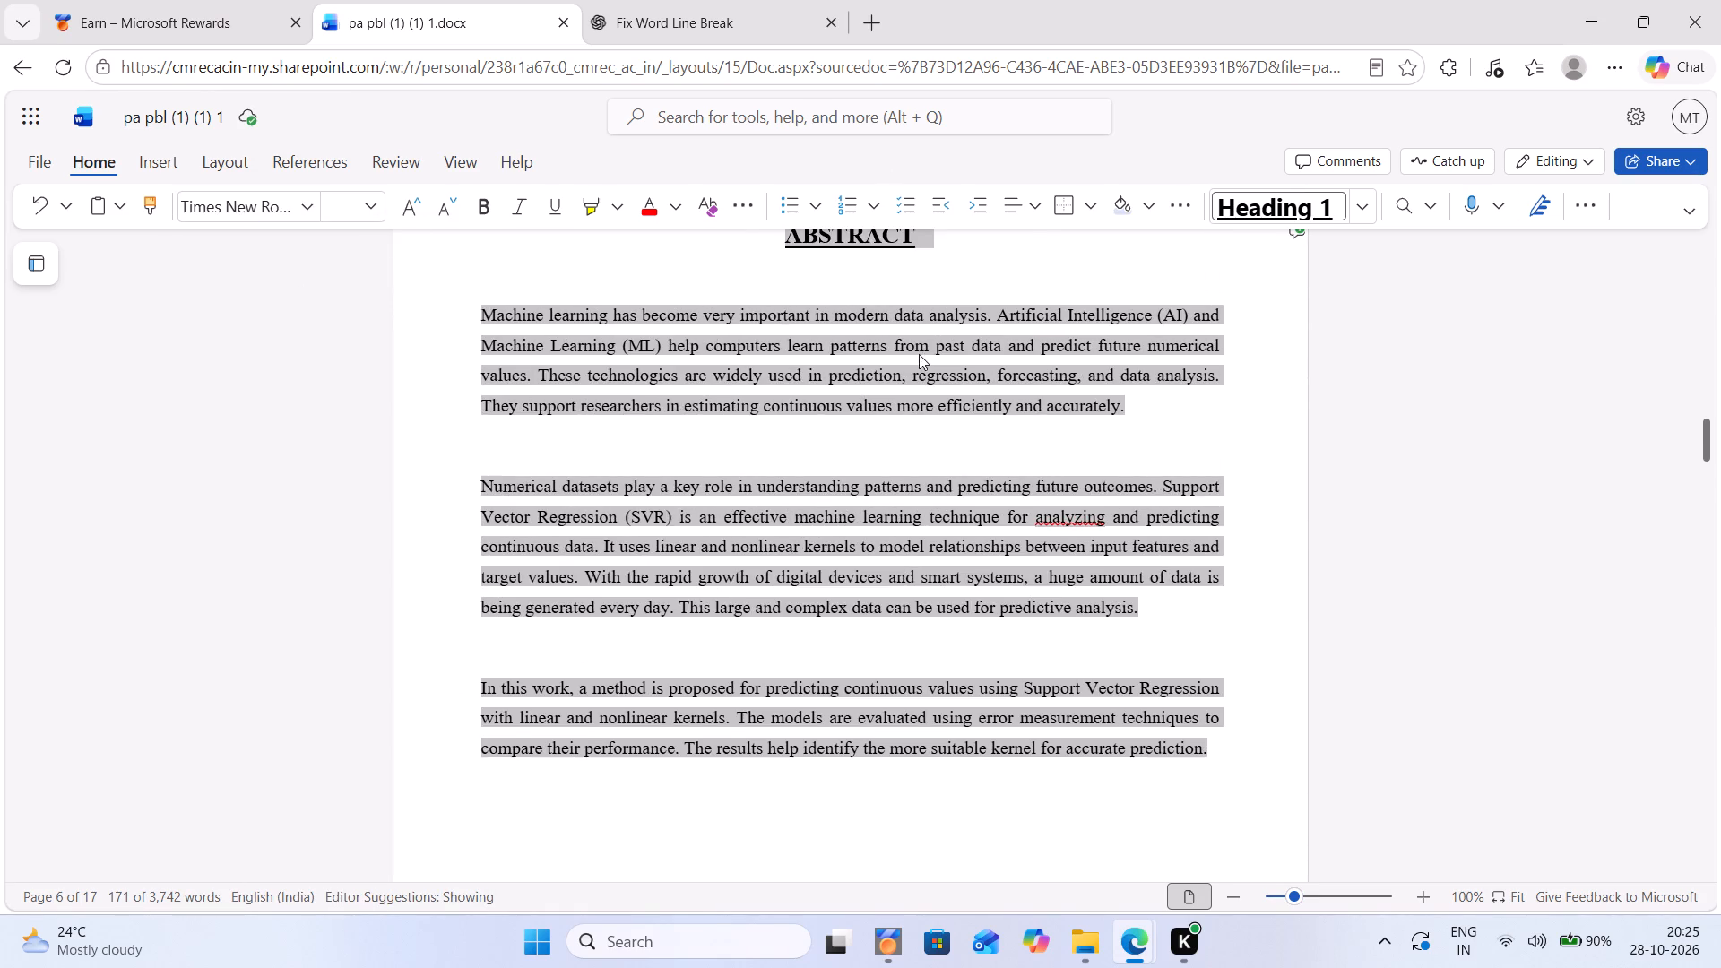
click(920, 352)
click(302, 203)
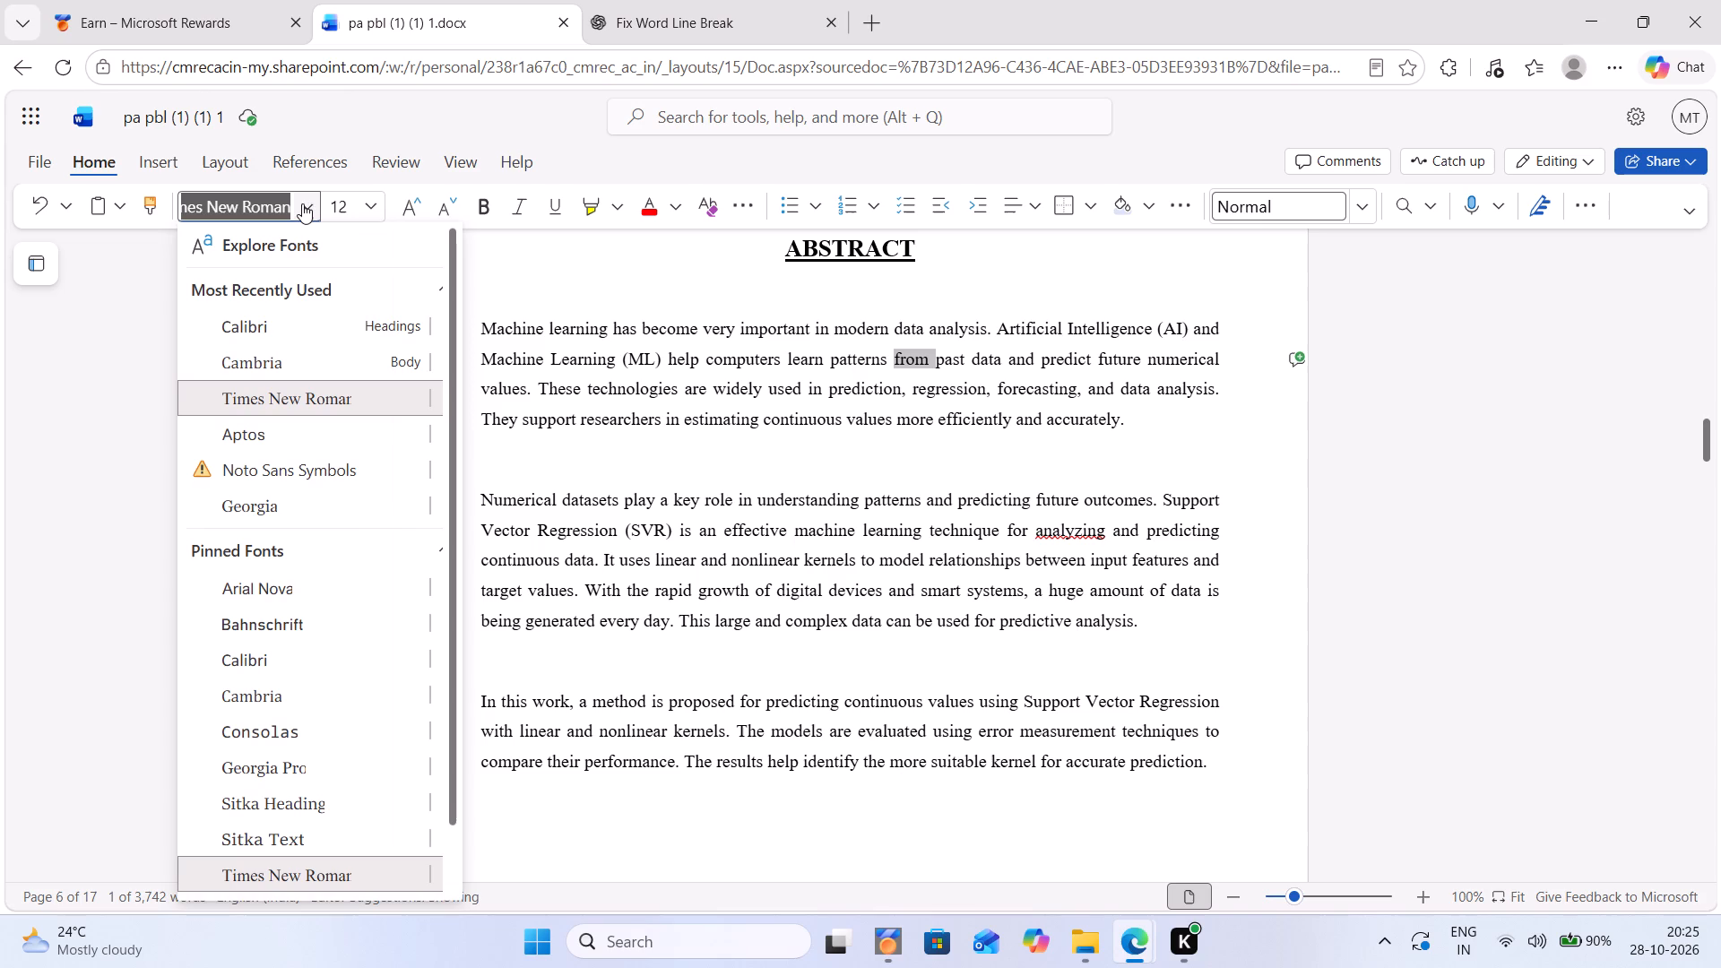
click(18, 351)
scroll(820, 498, down, 3)
scroll(710, 461, down, 6)
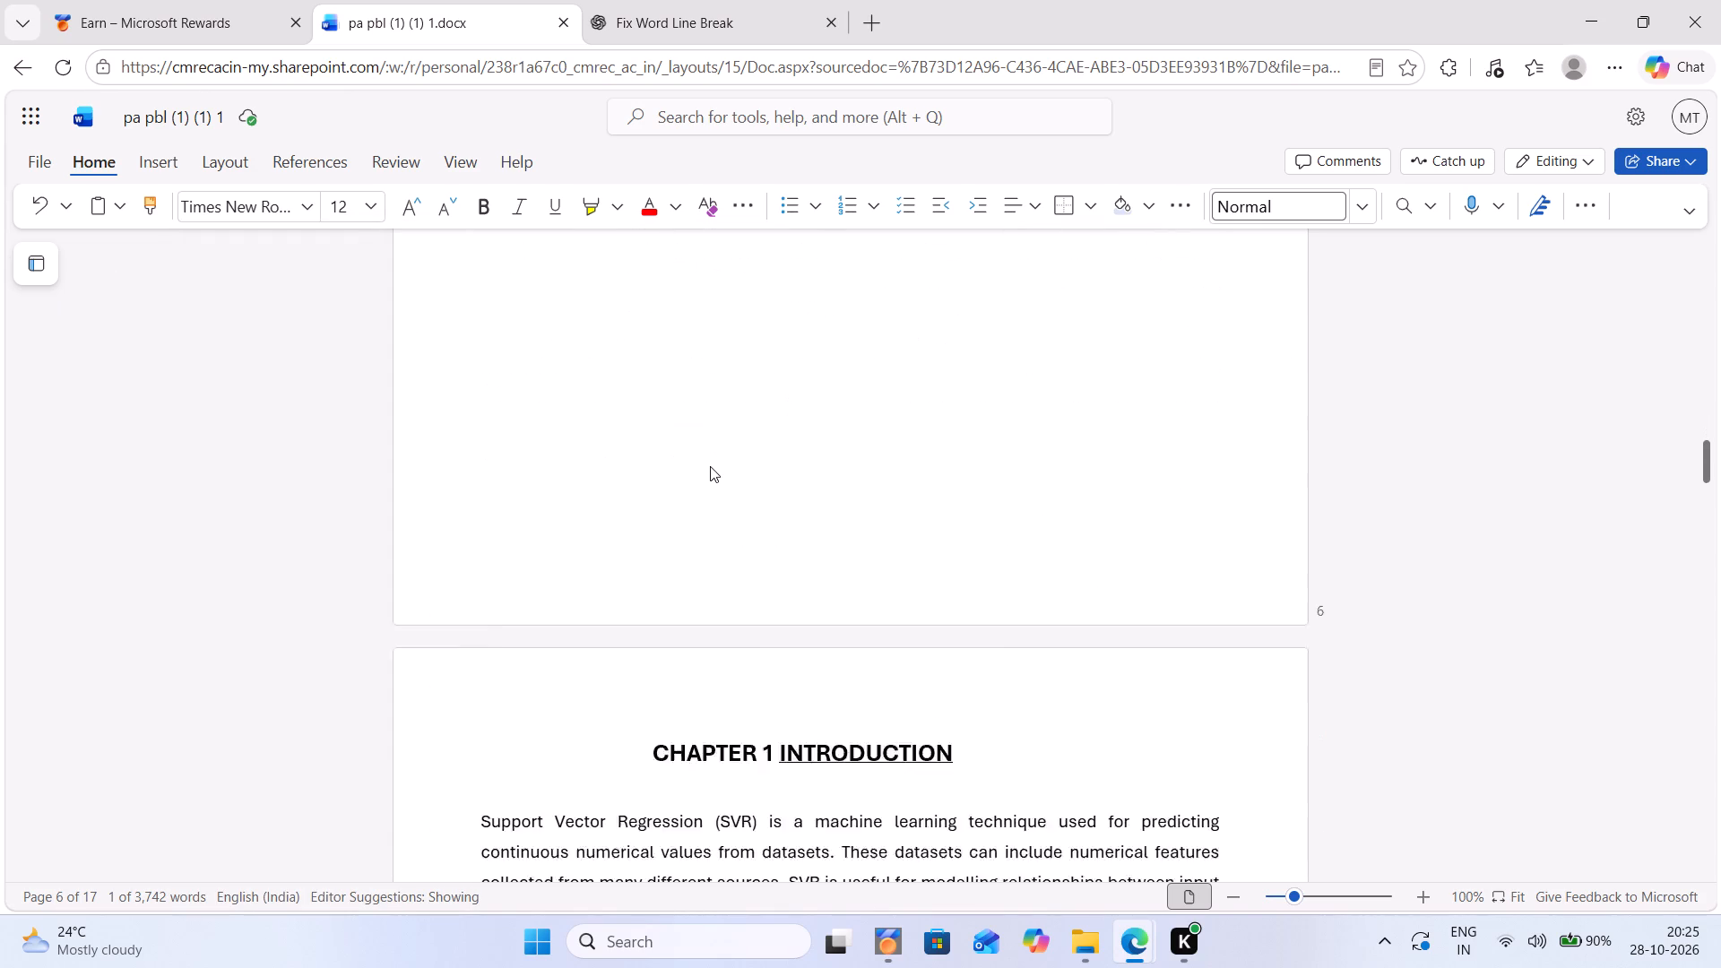
scroll(763, 509, up, 11)
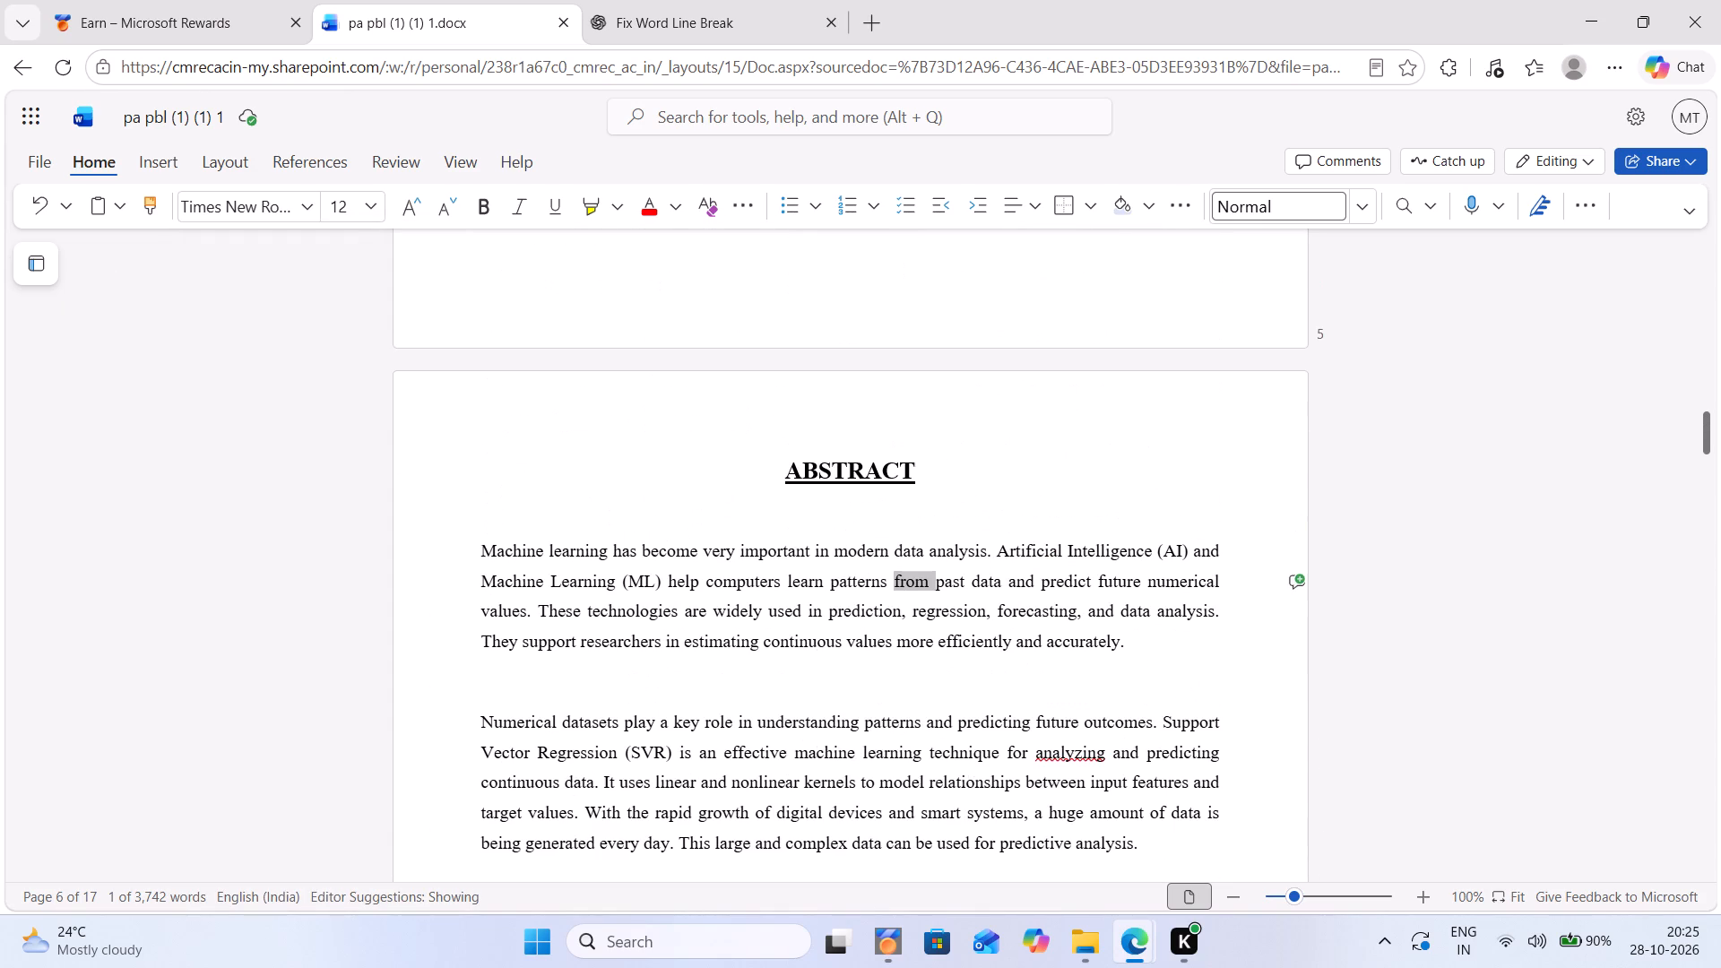
click(839, 550)
scroll(647, 576, down, 6)
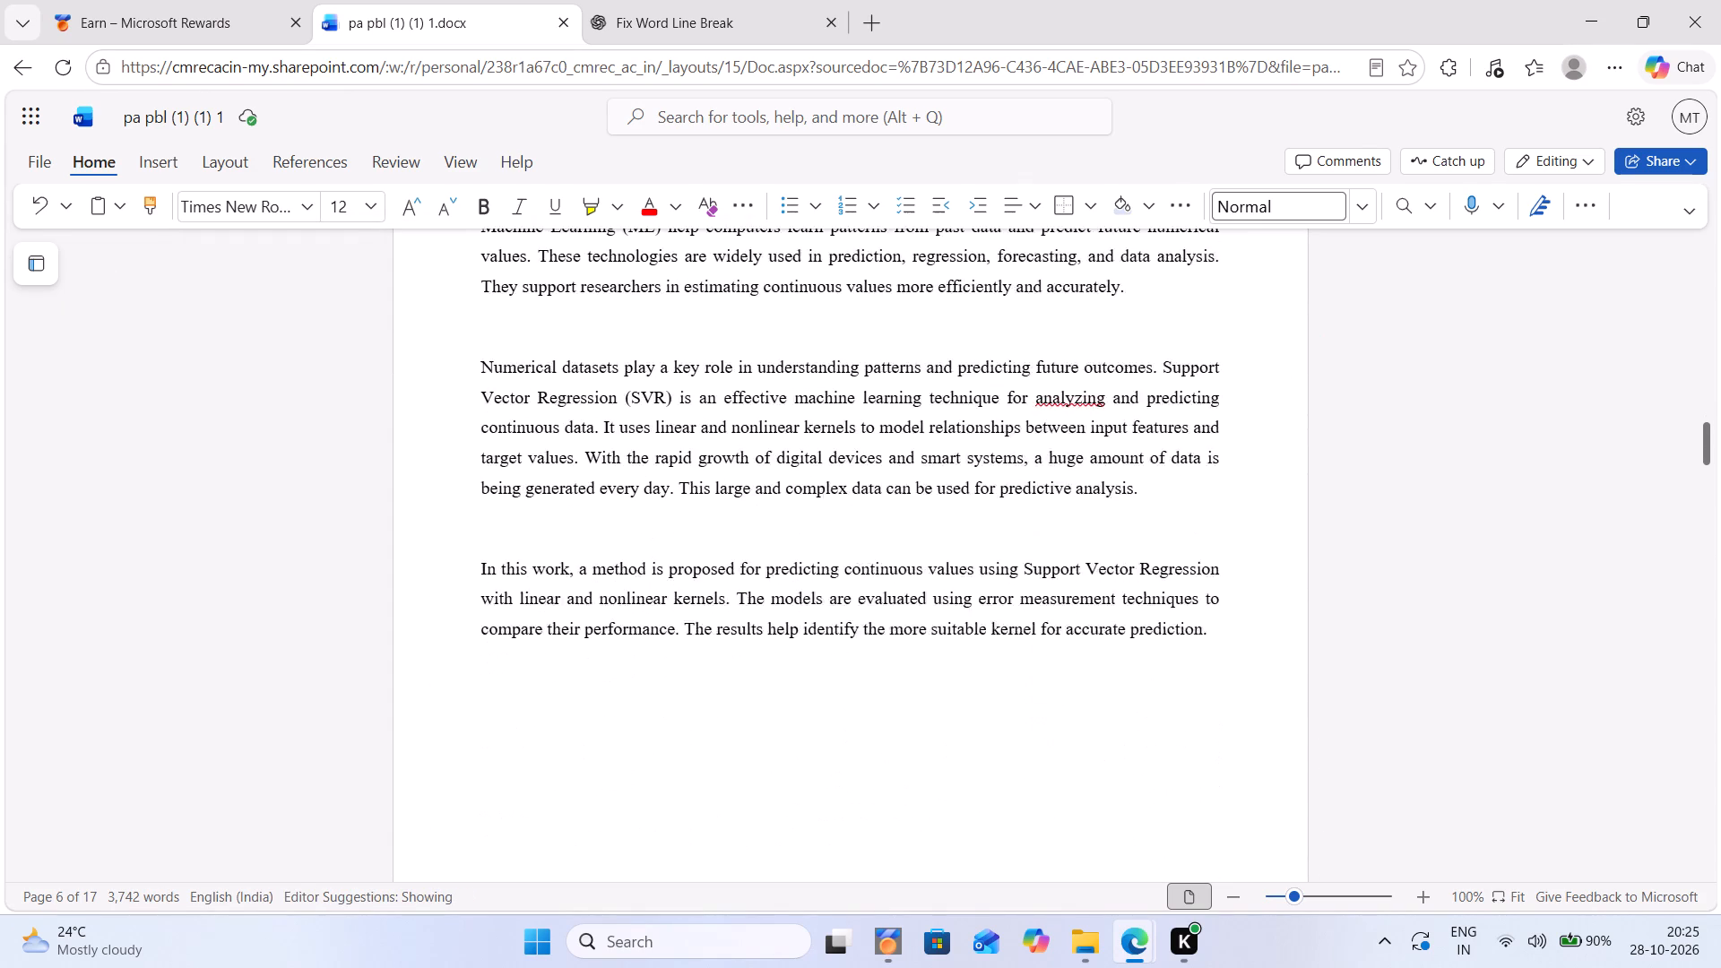
scroll(647, 576, down, 1)
scroll(971, 590, up, 3)
scroll(1138, 542, down, 4)
scroll(759, 489, up, 2)
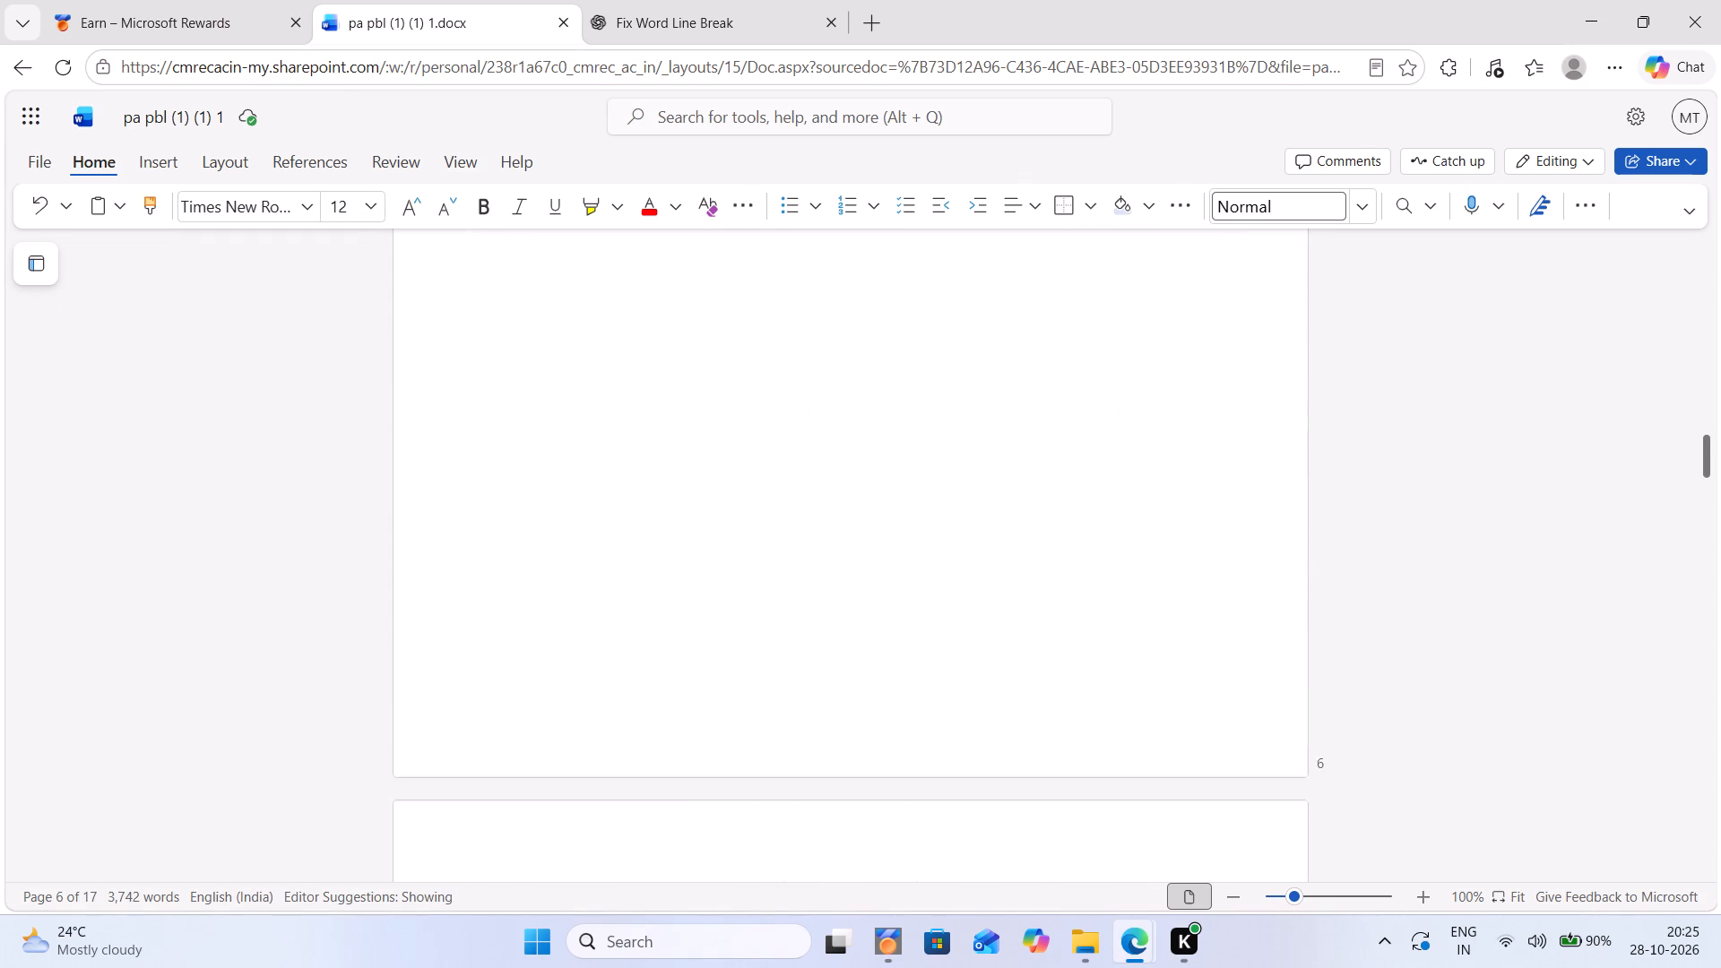
scroll(759, 489, up, 3)
scroll(782, 532, down, 18)
scroll(782, 536, up, 8)
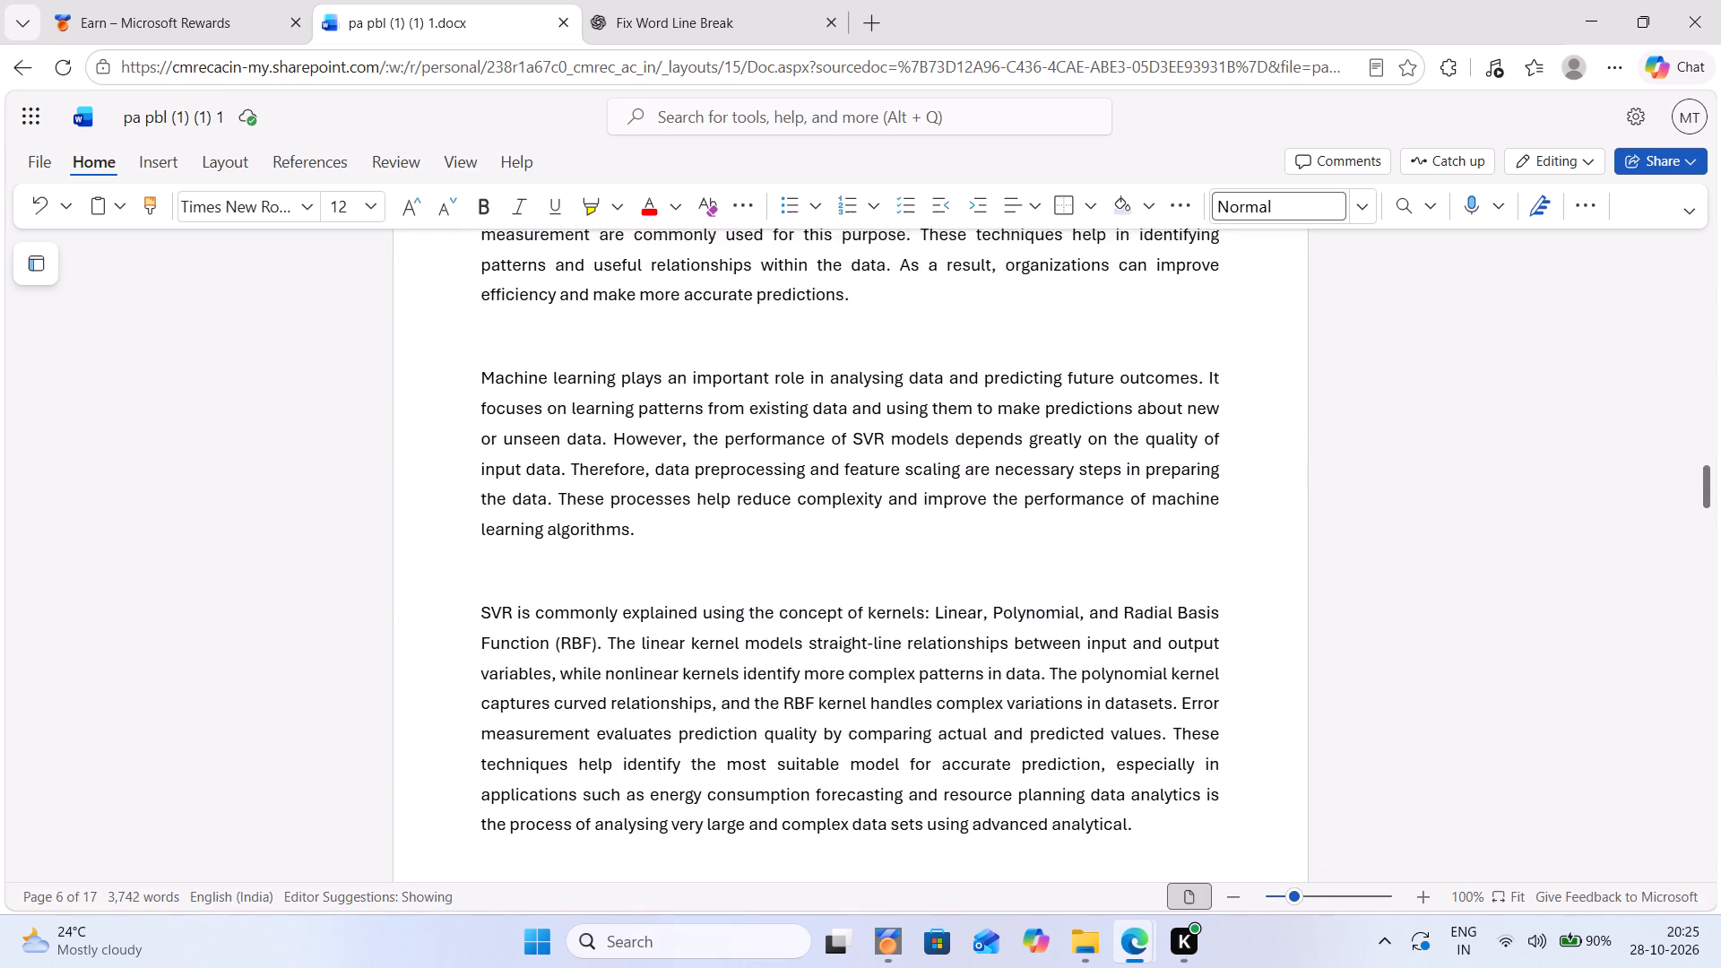
scroll(782, 536, up, 1)
scroll(853, 550, up, 12)
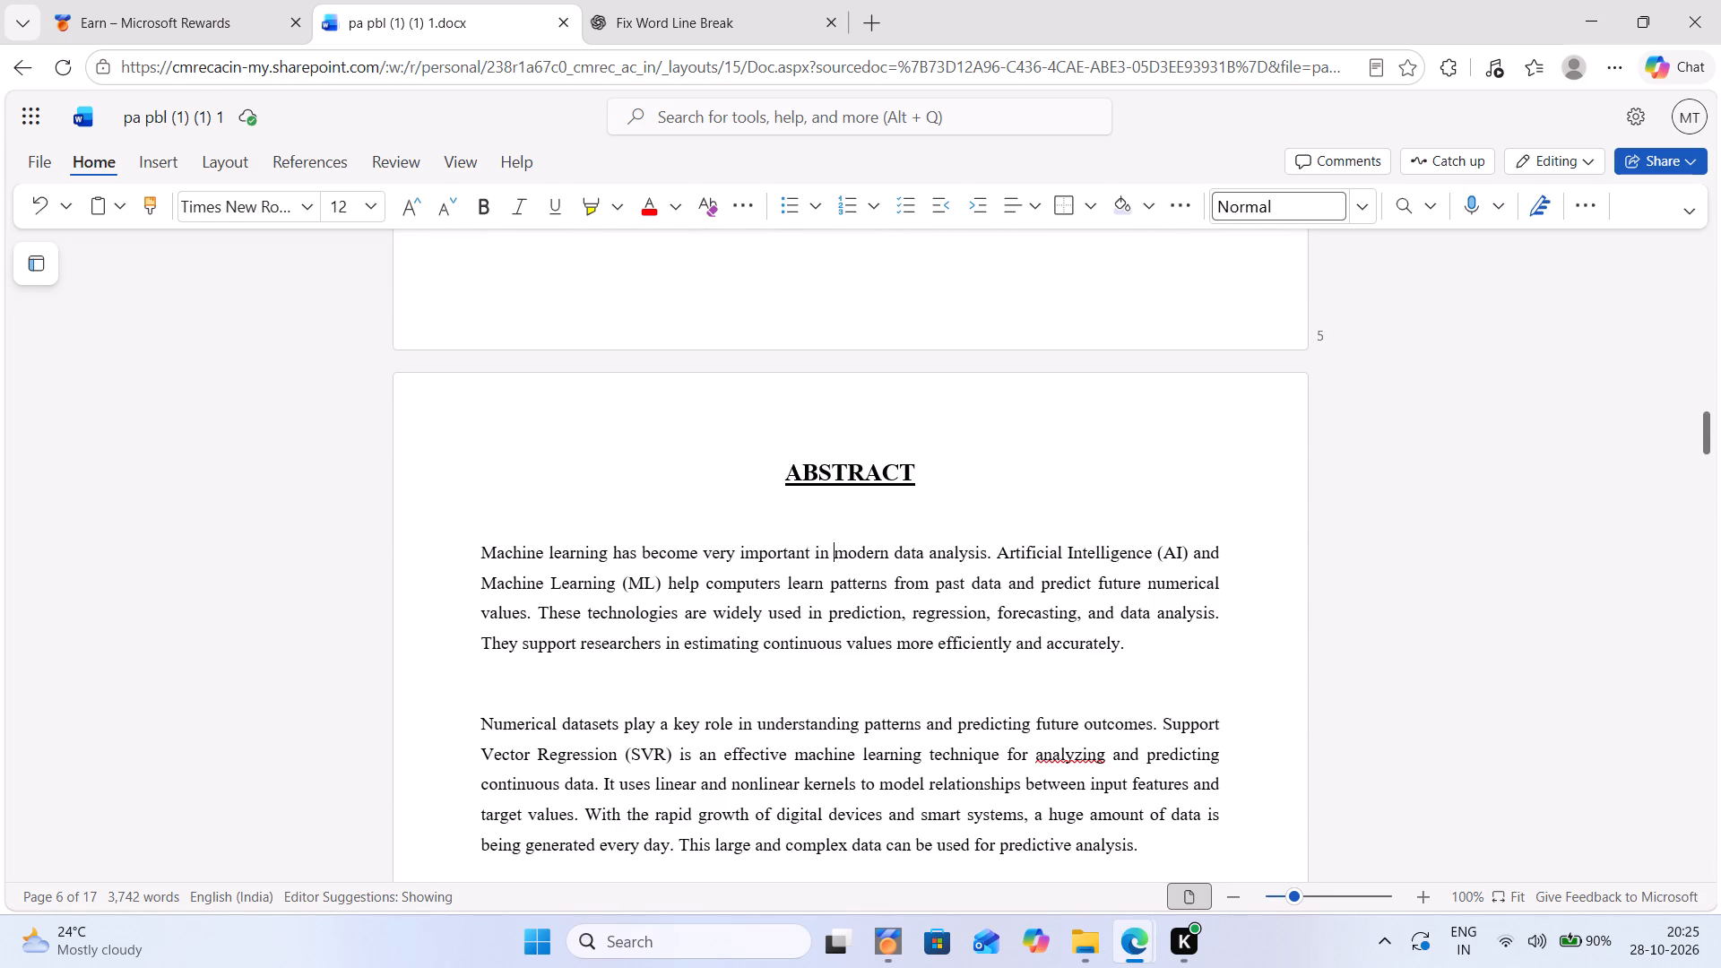
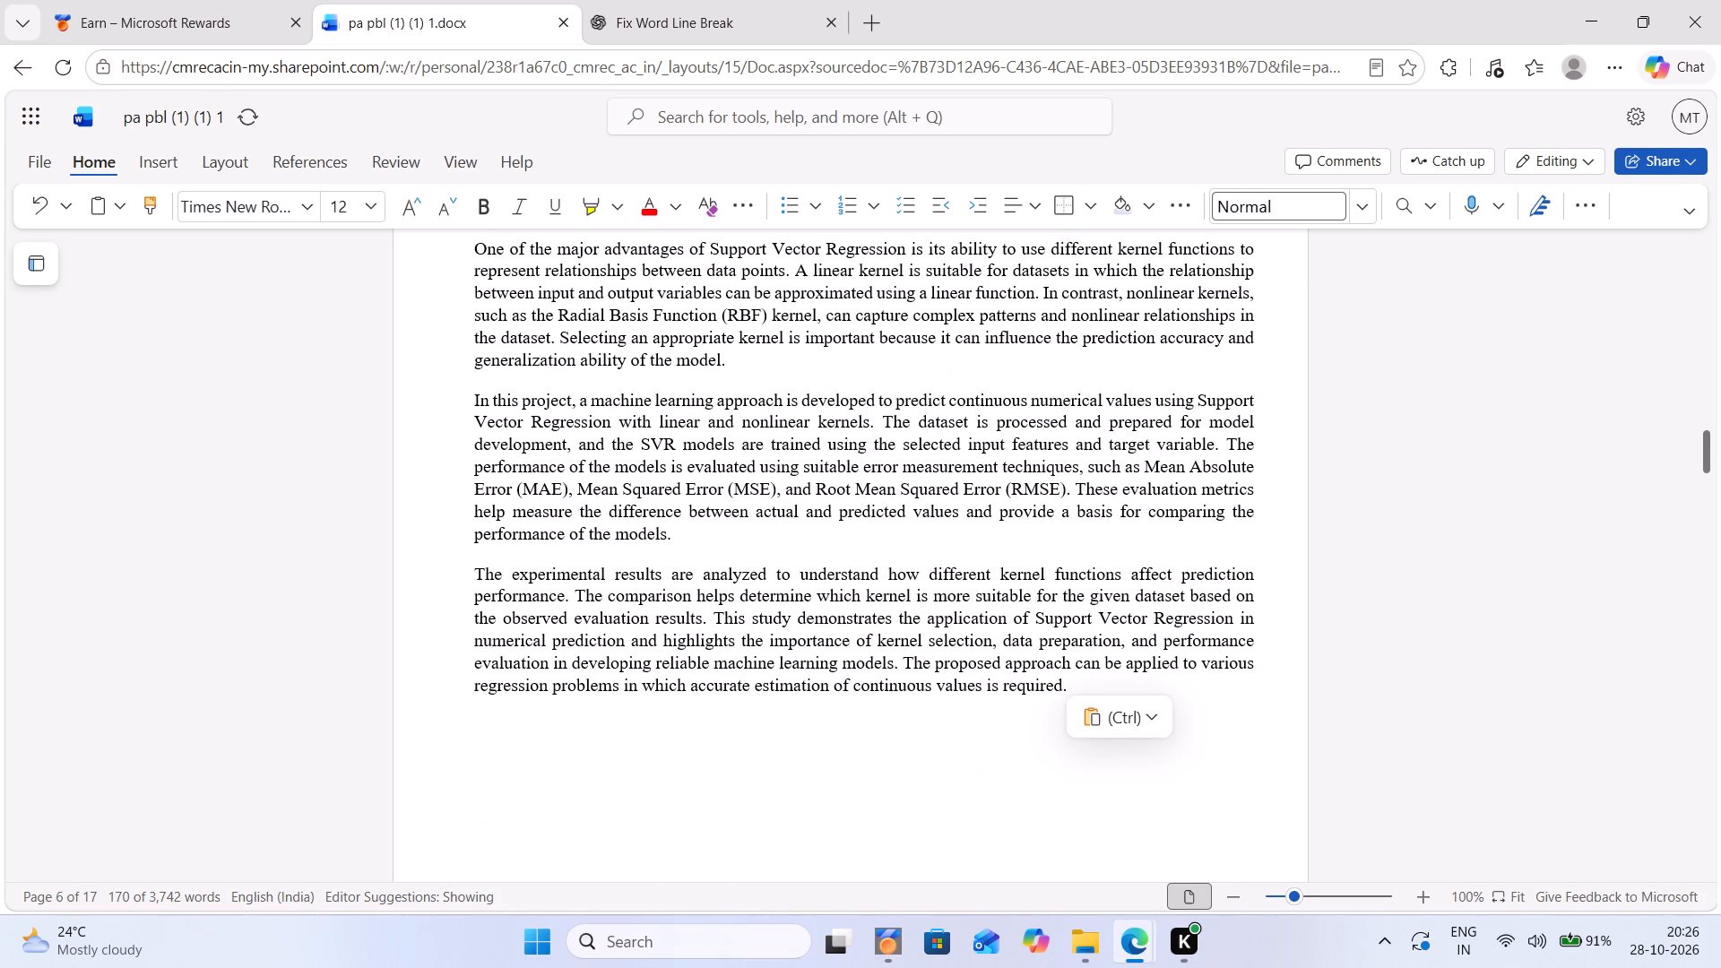
Delete the duplicate ABSTRACT heading pasted beneath the report's original centred heading.
scroll(811, 698, up, 4)
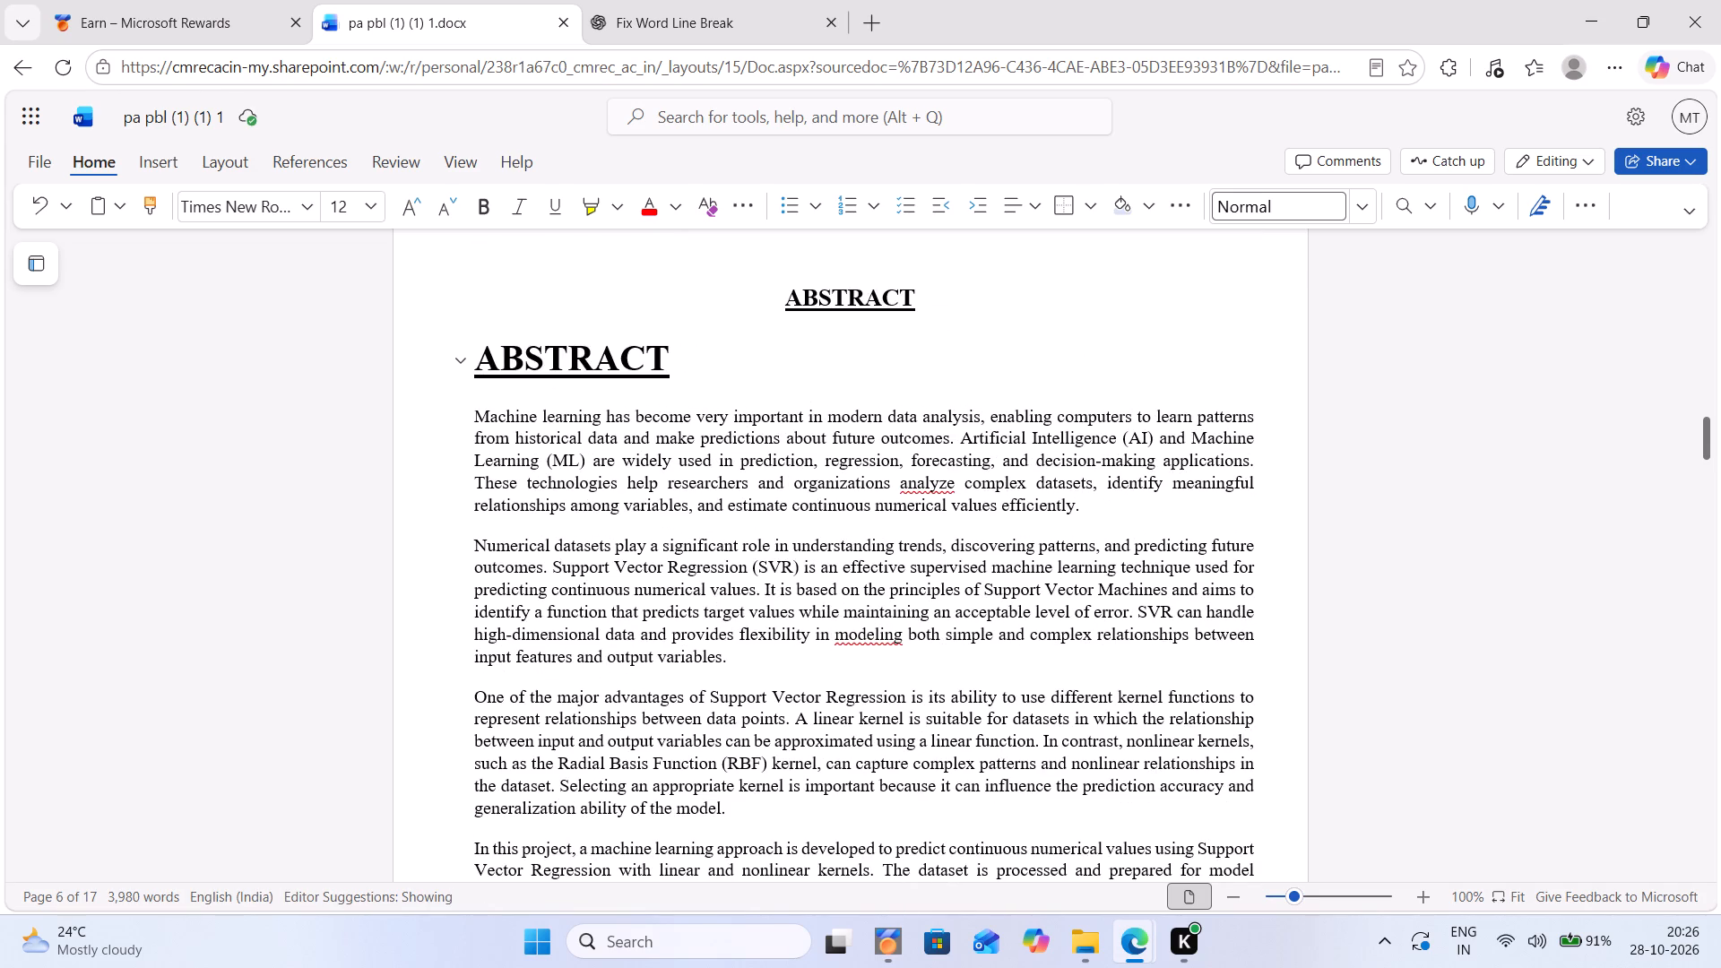
drag(685, 370, 480, 359)
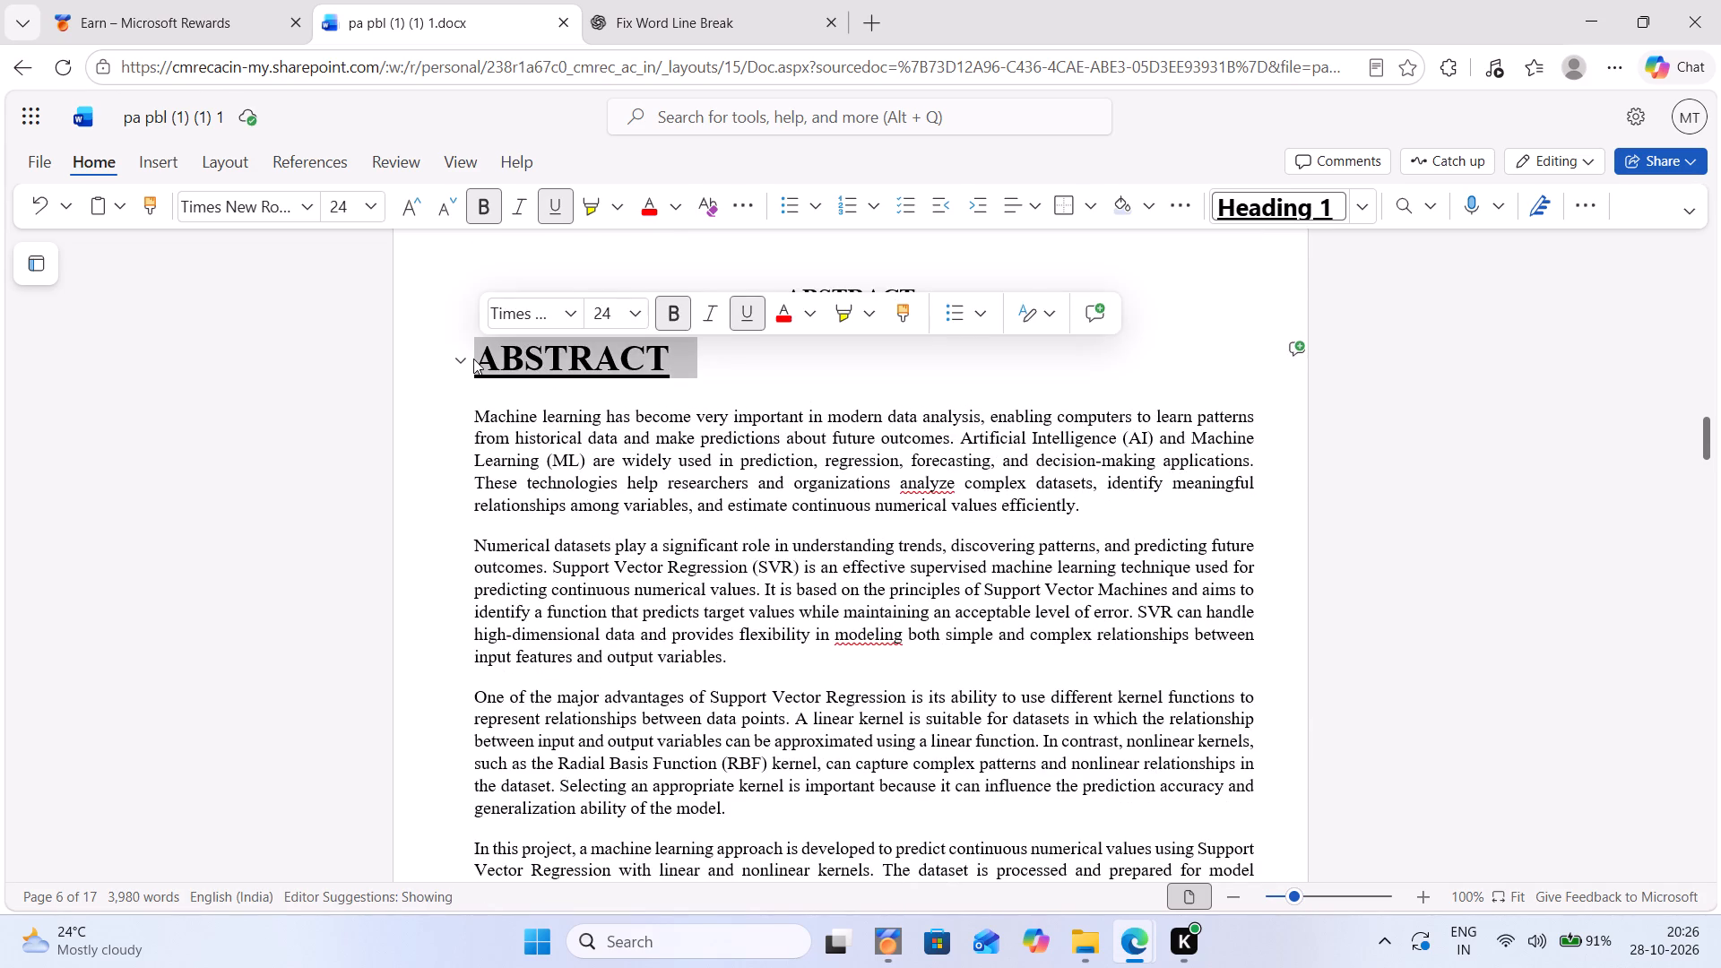
key(BackSpace)
Review the new abstract's paragraphs and page layout, and check their font against the Chapter 1 introduction text.
scroll(645, 392, down, 7)
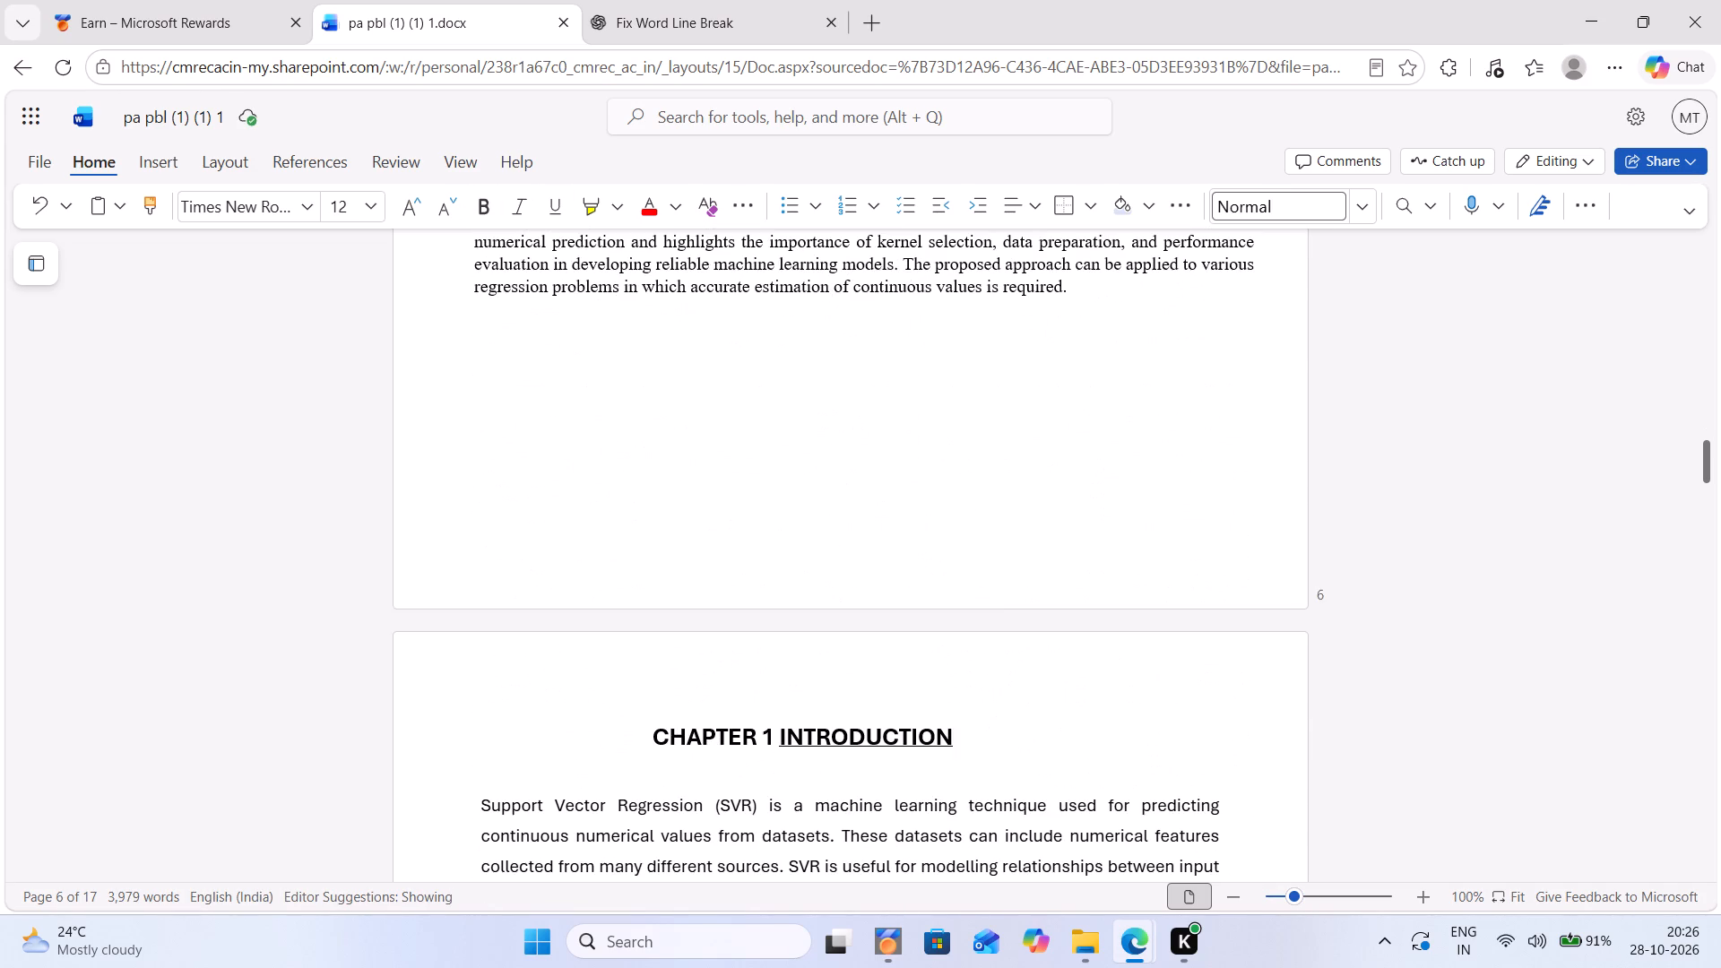
scroll(696, 473, up, 8)
scroll(548, 497, down, 2)
scroll(663, 516, down, 3)
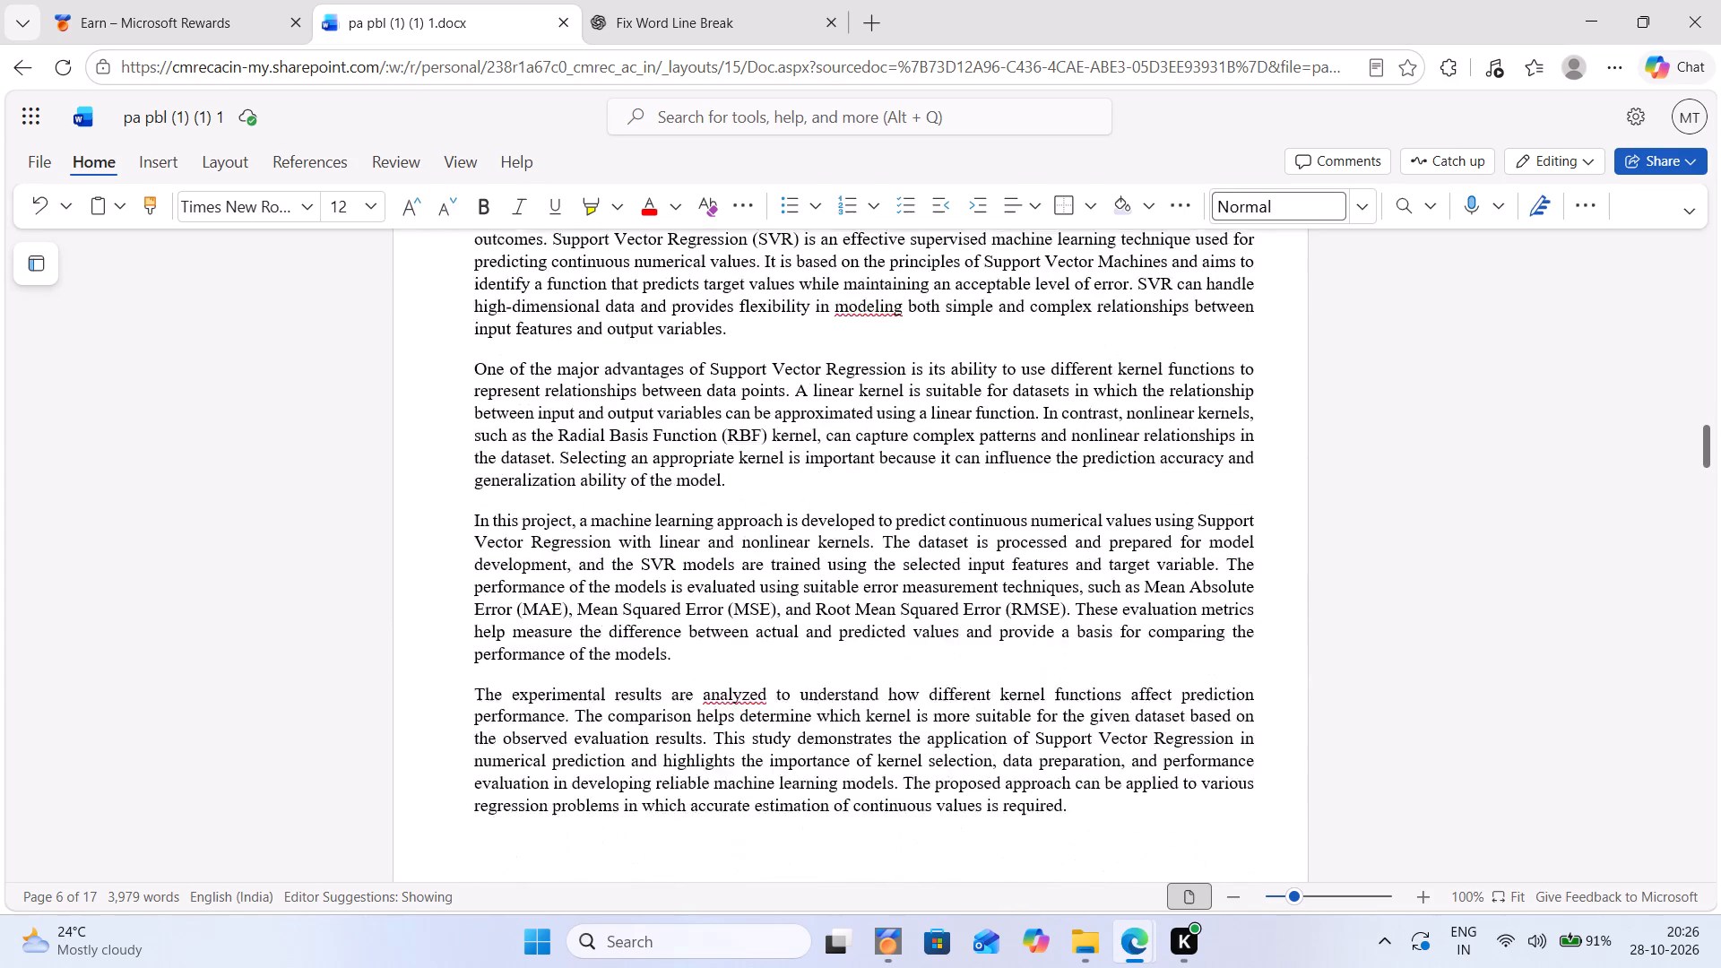
drag(1084, 625, 592, 312)
scroll(872, 471, up, 2)
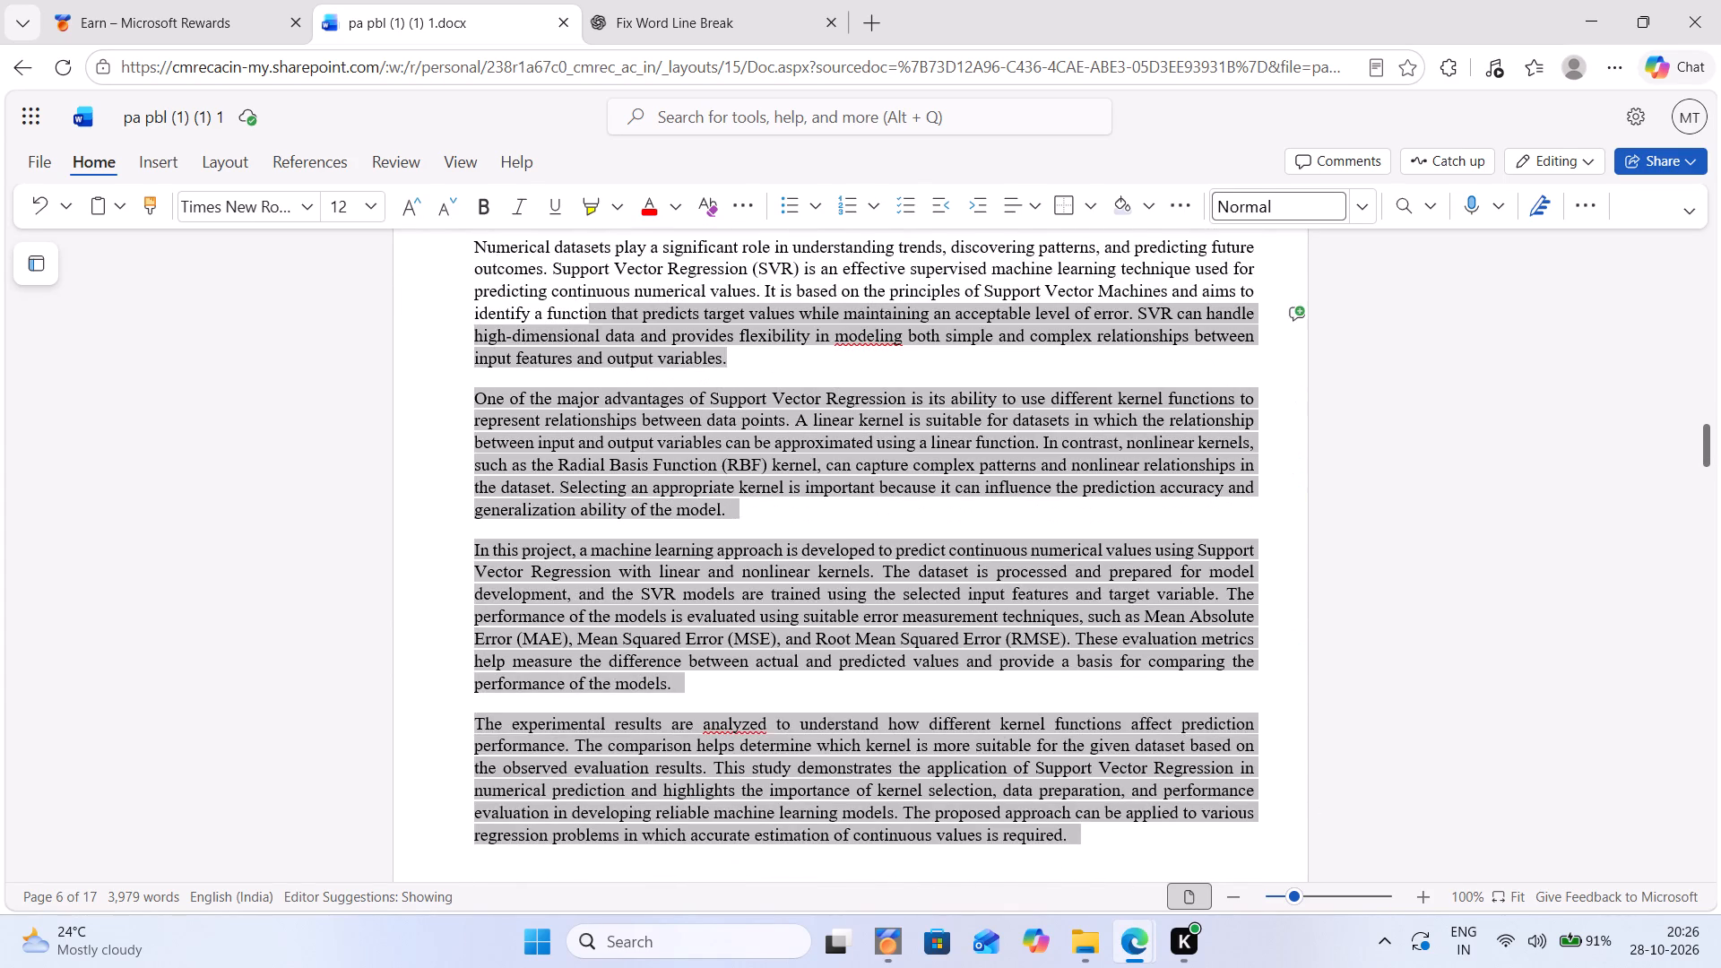
drag(592, 312, 463, 326)
scroll(592, 312, up, 2)
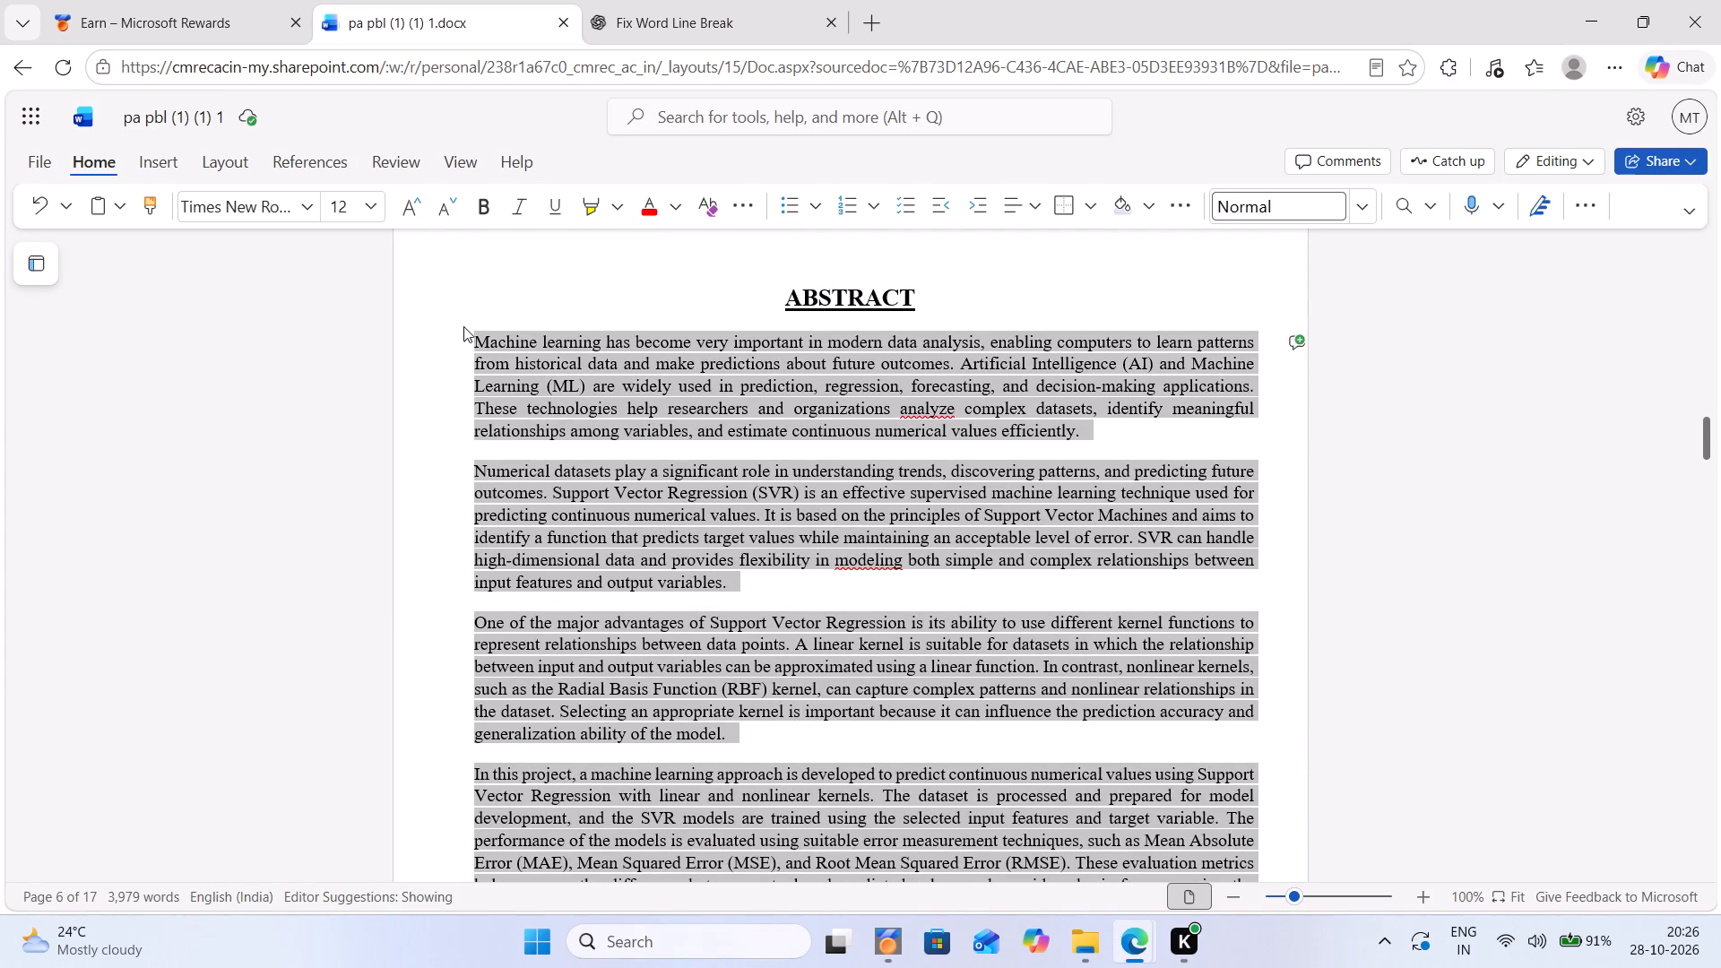
drag(463, 326, 459, 328)
click(650, 439)
scroll(650, 442, down, 6)
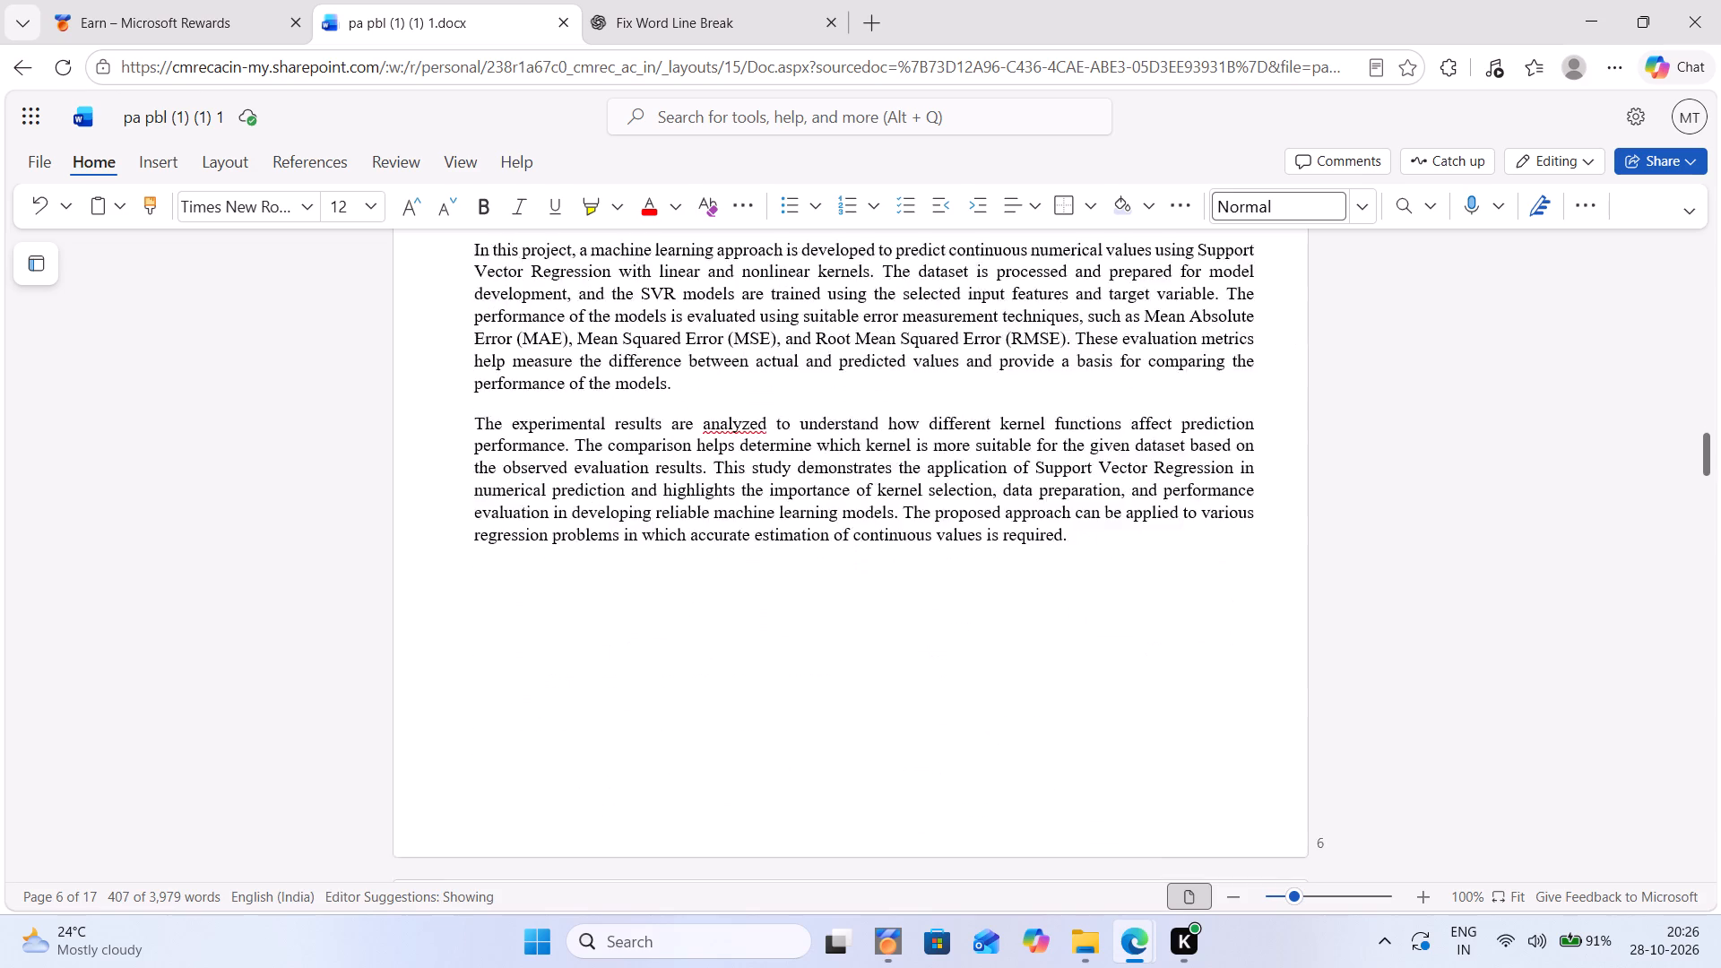
scroll(650, 445, down, 3)
click(841, 617)
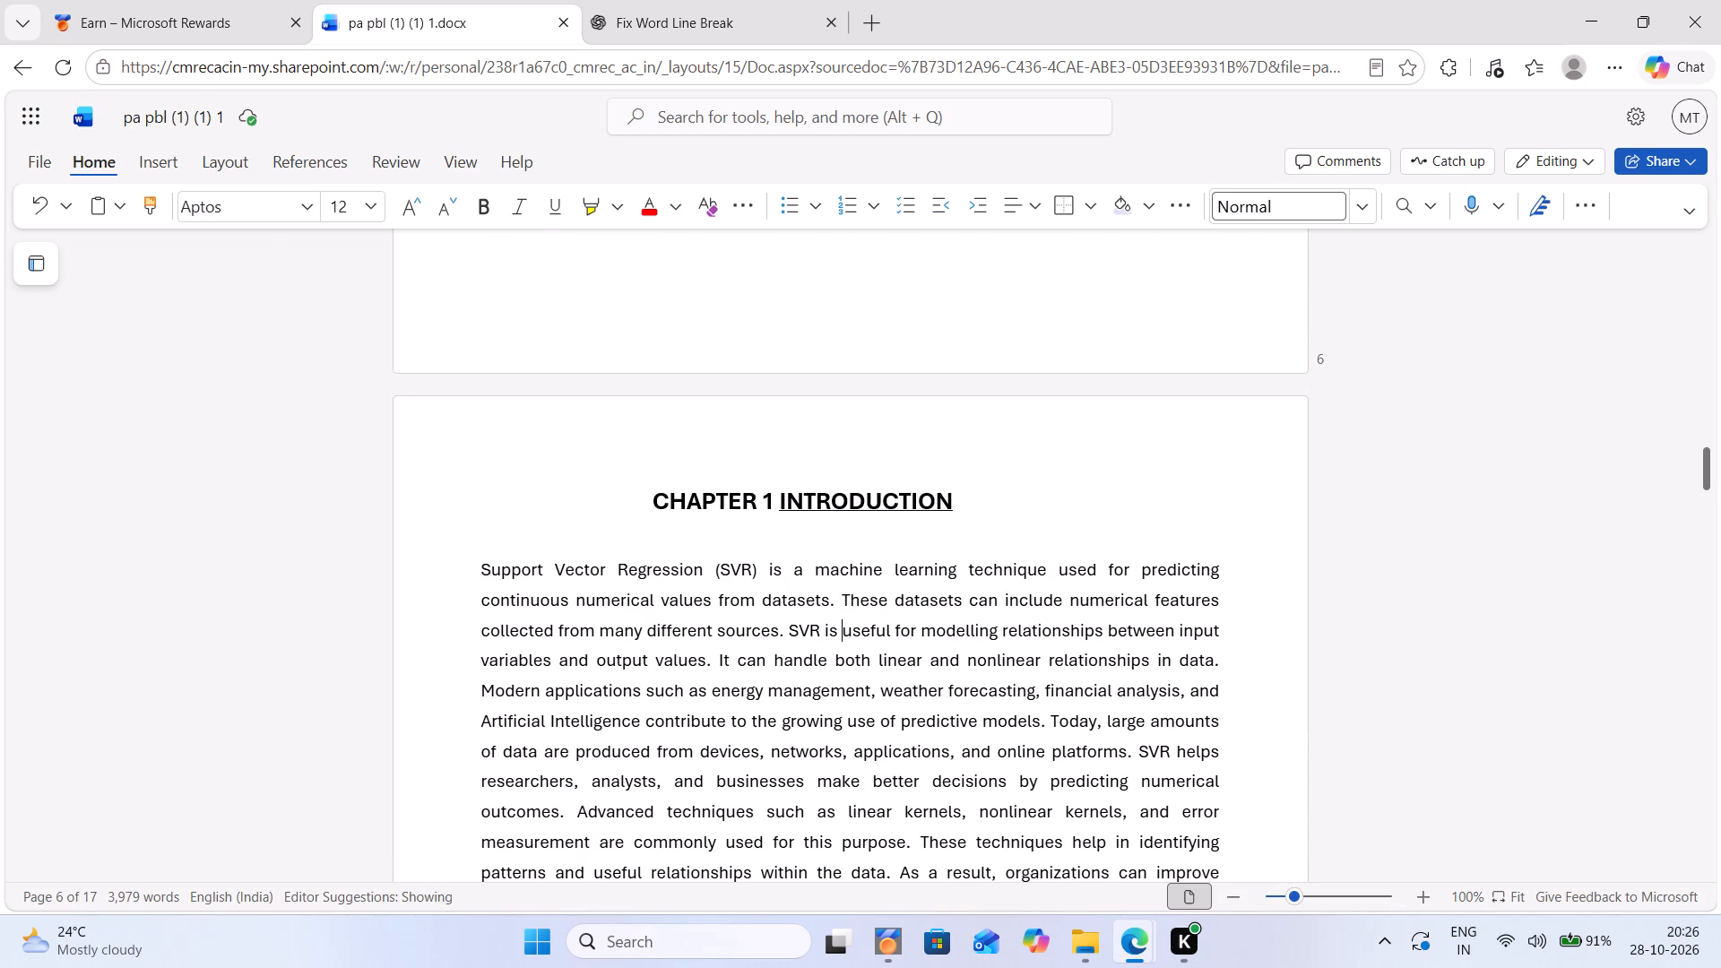
scroll(809, 542, up, 6)
click(814, 548)
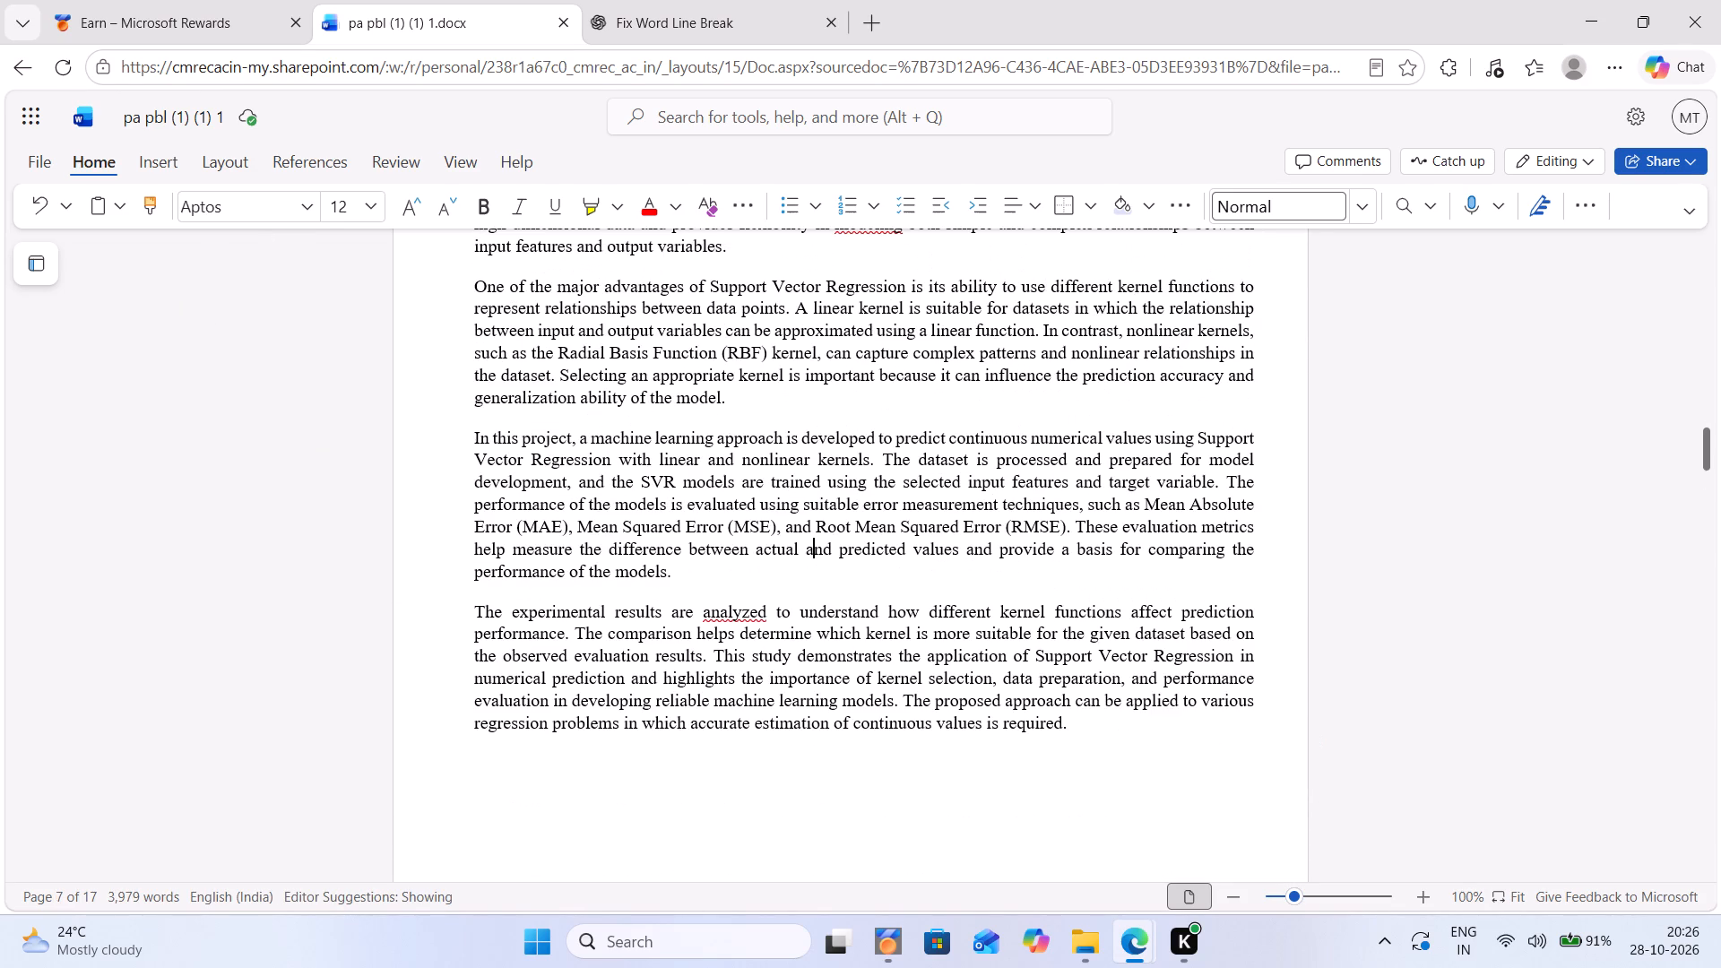
Correct the flagged spellings in the abstract to "analysed", "modelling" and "analyse".
click(767, 612)
click(760, 675)
scroll(760, 675, up, 2)
scroll(760, 675, down, 1)
scroll(760, 675, up, 1)
click(866, 454)
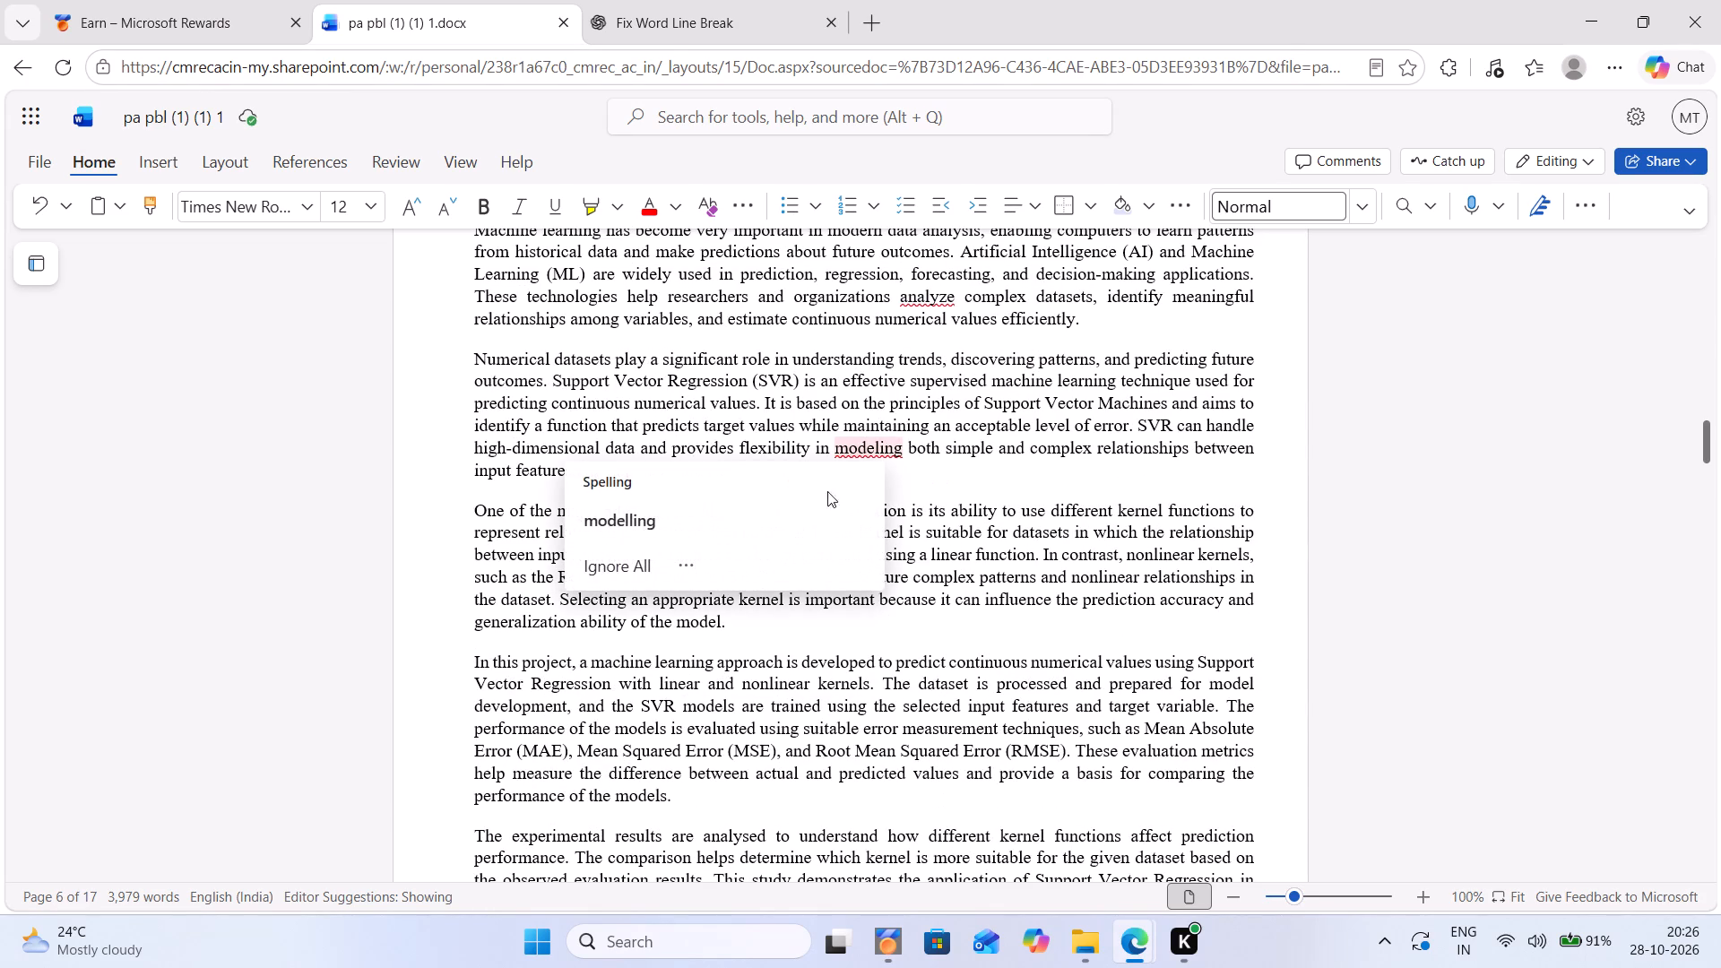
click(820, 503)
click(938, 303)
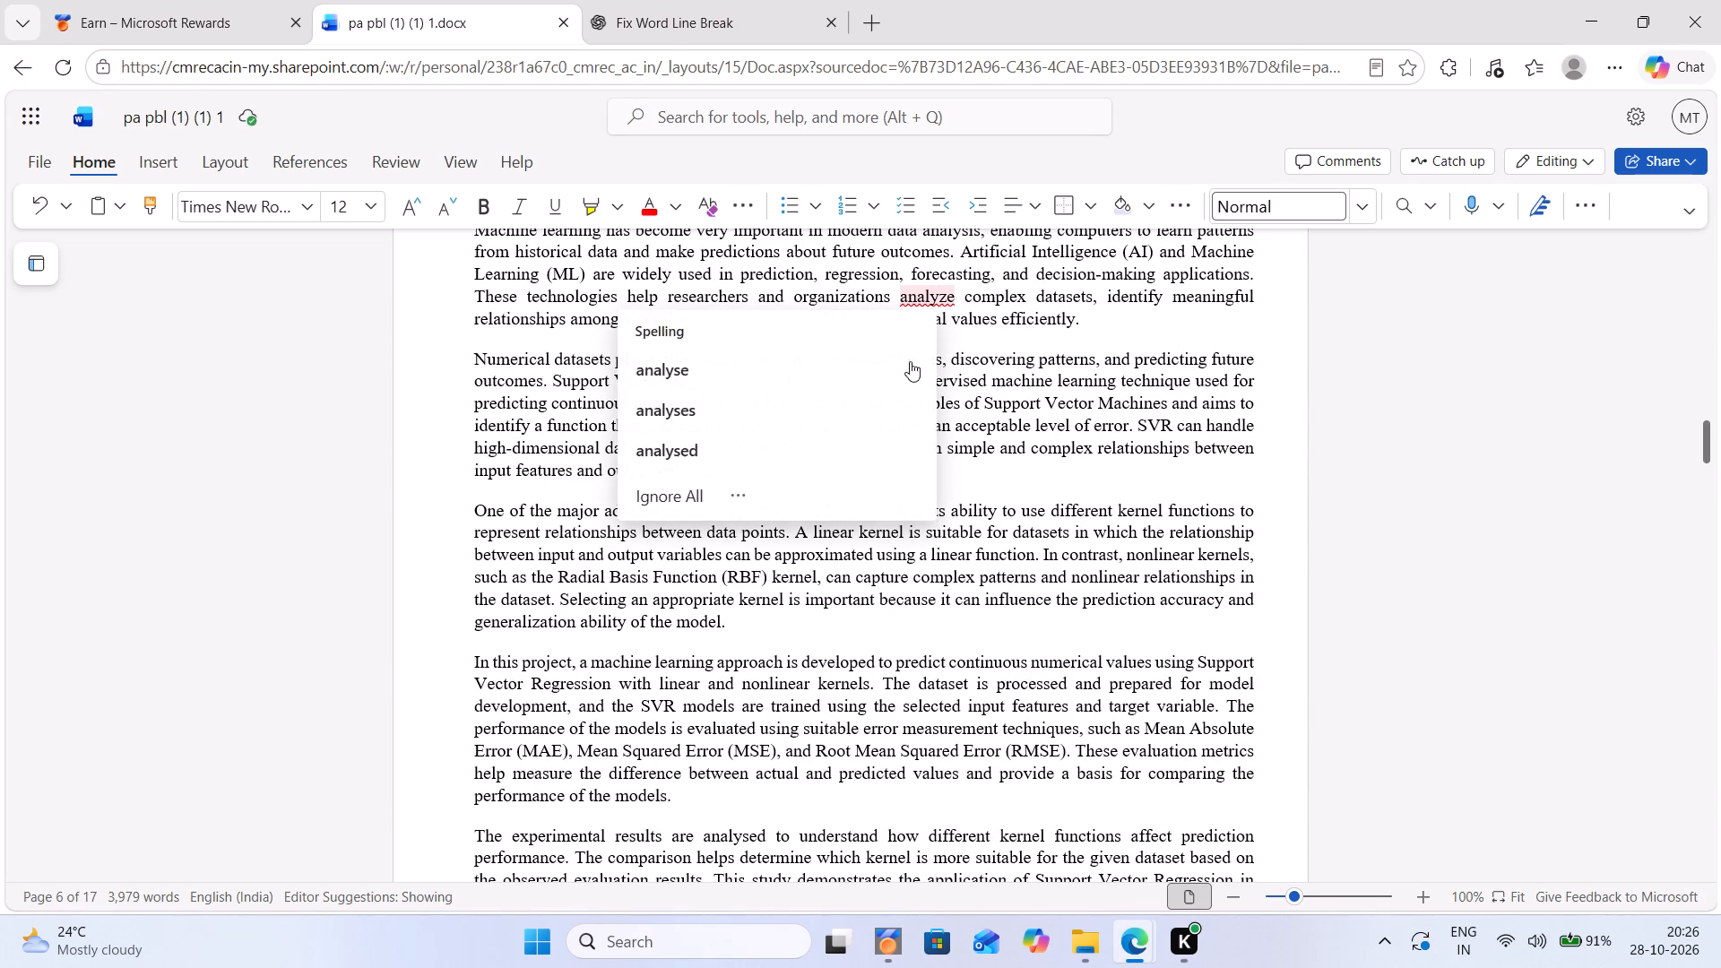
click(900, 367)
Change the font of the Chapter 1 Introduction heading and all its paragraphs to Times New Roman.
scroll(879, 538, up, 2)
scroll(879, 540, down, 14)
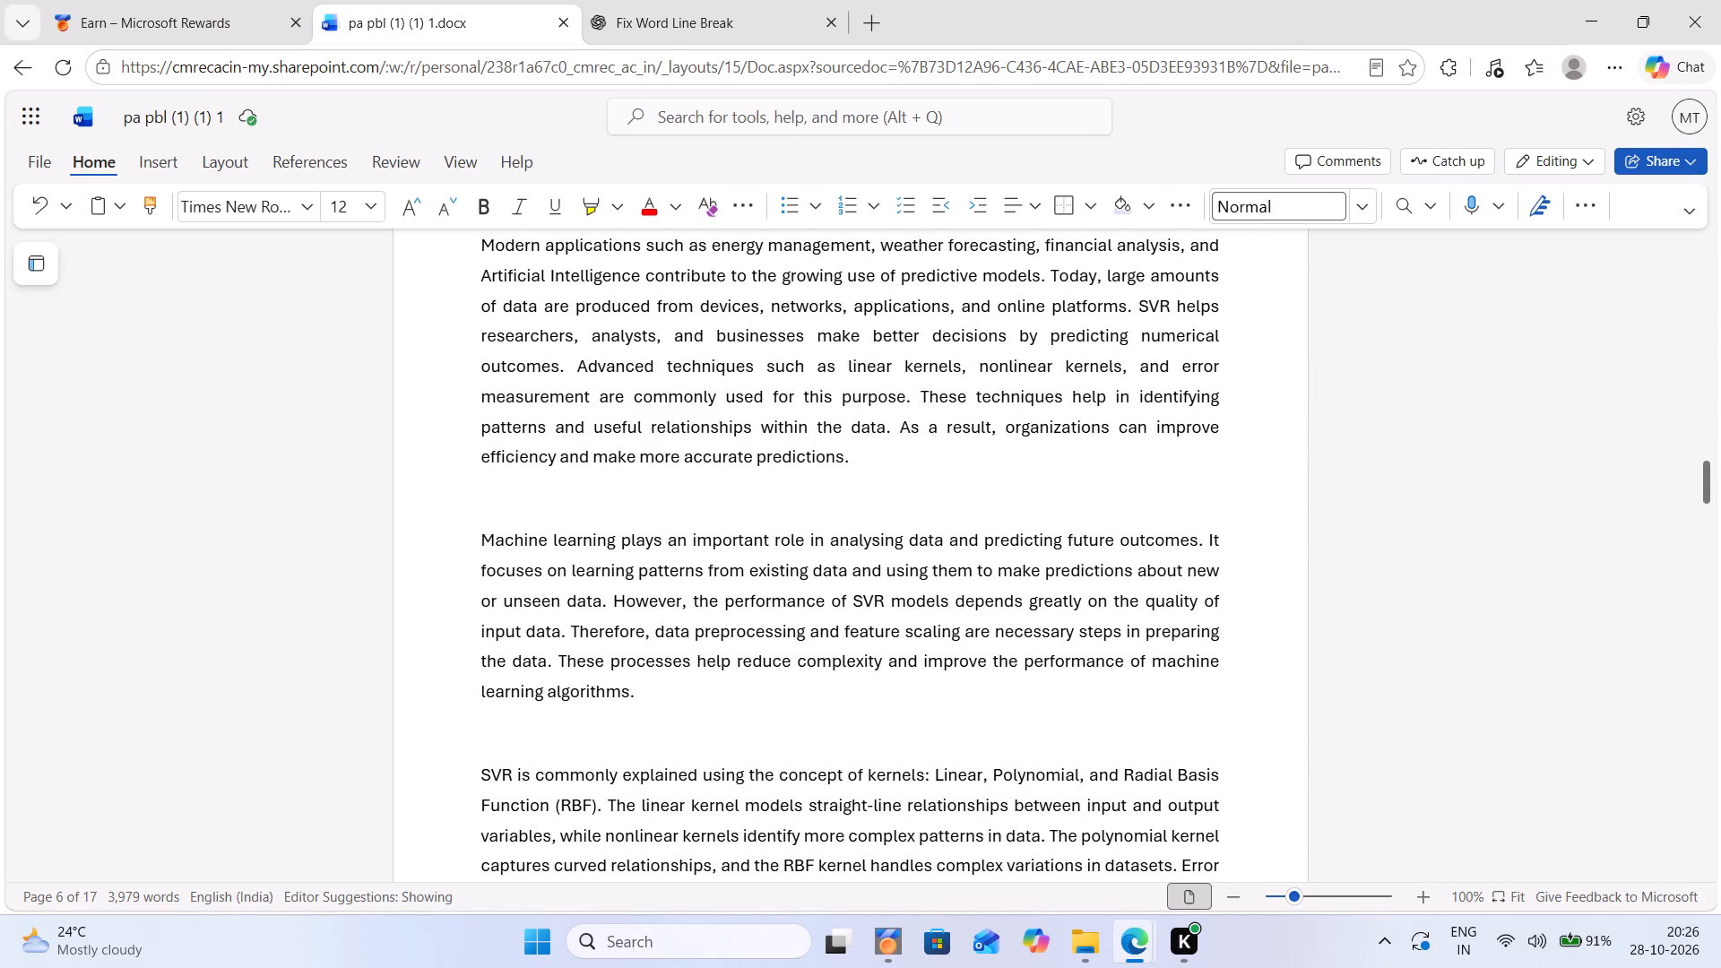
scroll(843, 488, up, 3)
scroll(800, 405, up, 3)
scroll(794, 426, down, 3)
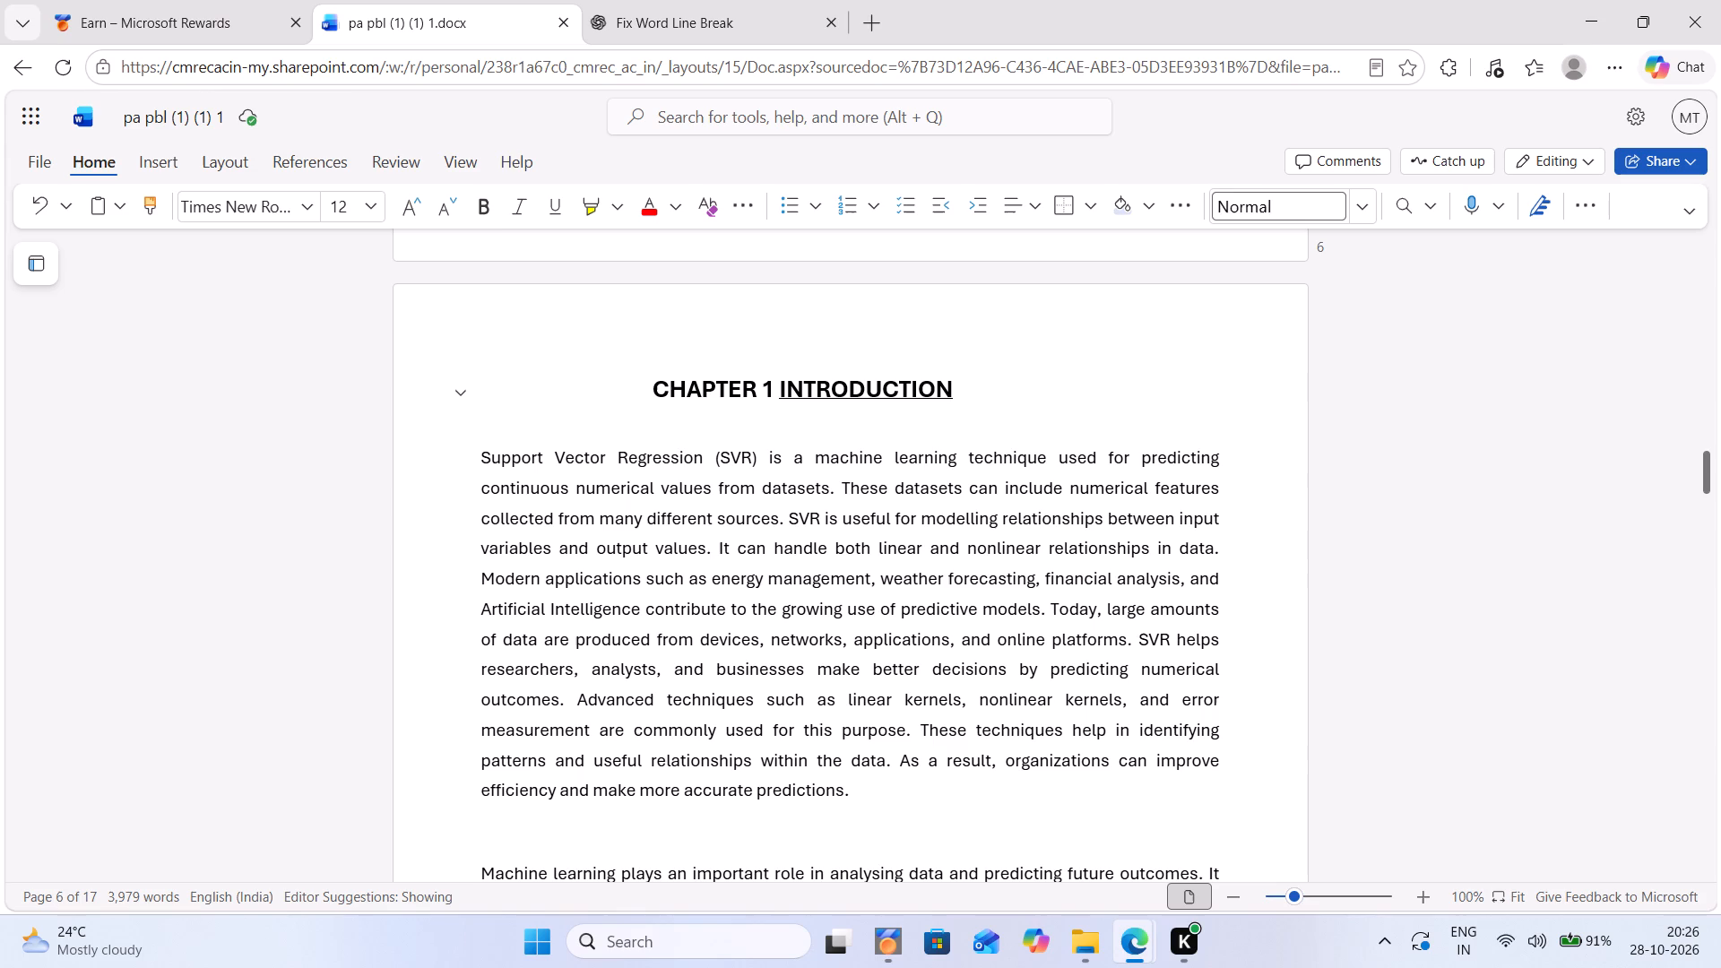
click(831, 387)
key(ctrl+a)
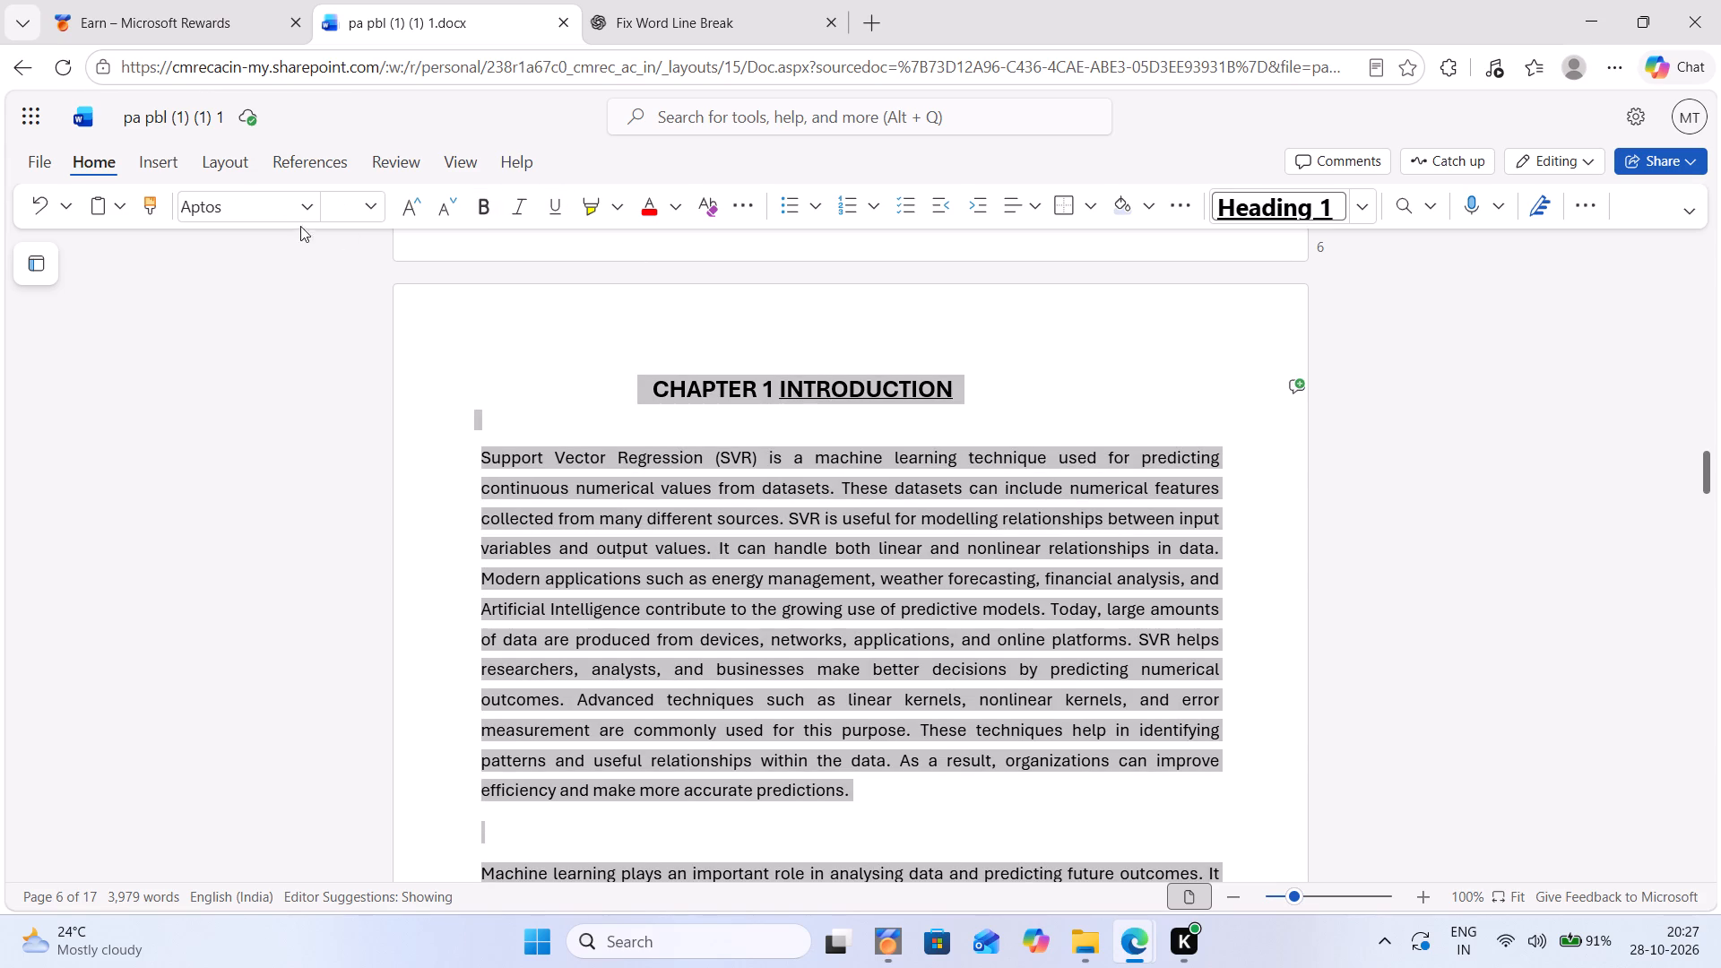
click(279, 211)
click(306, 211)
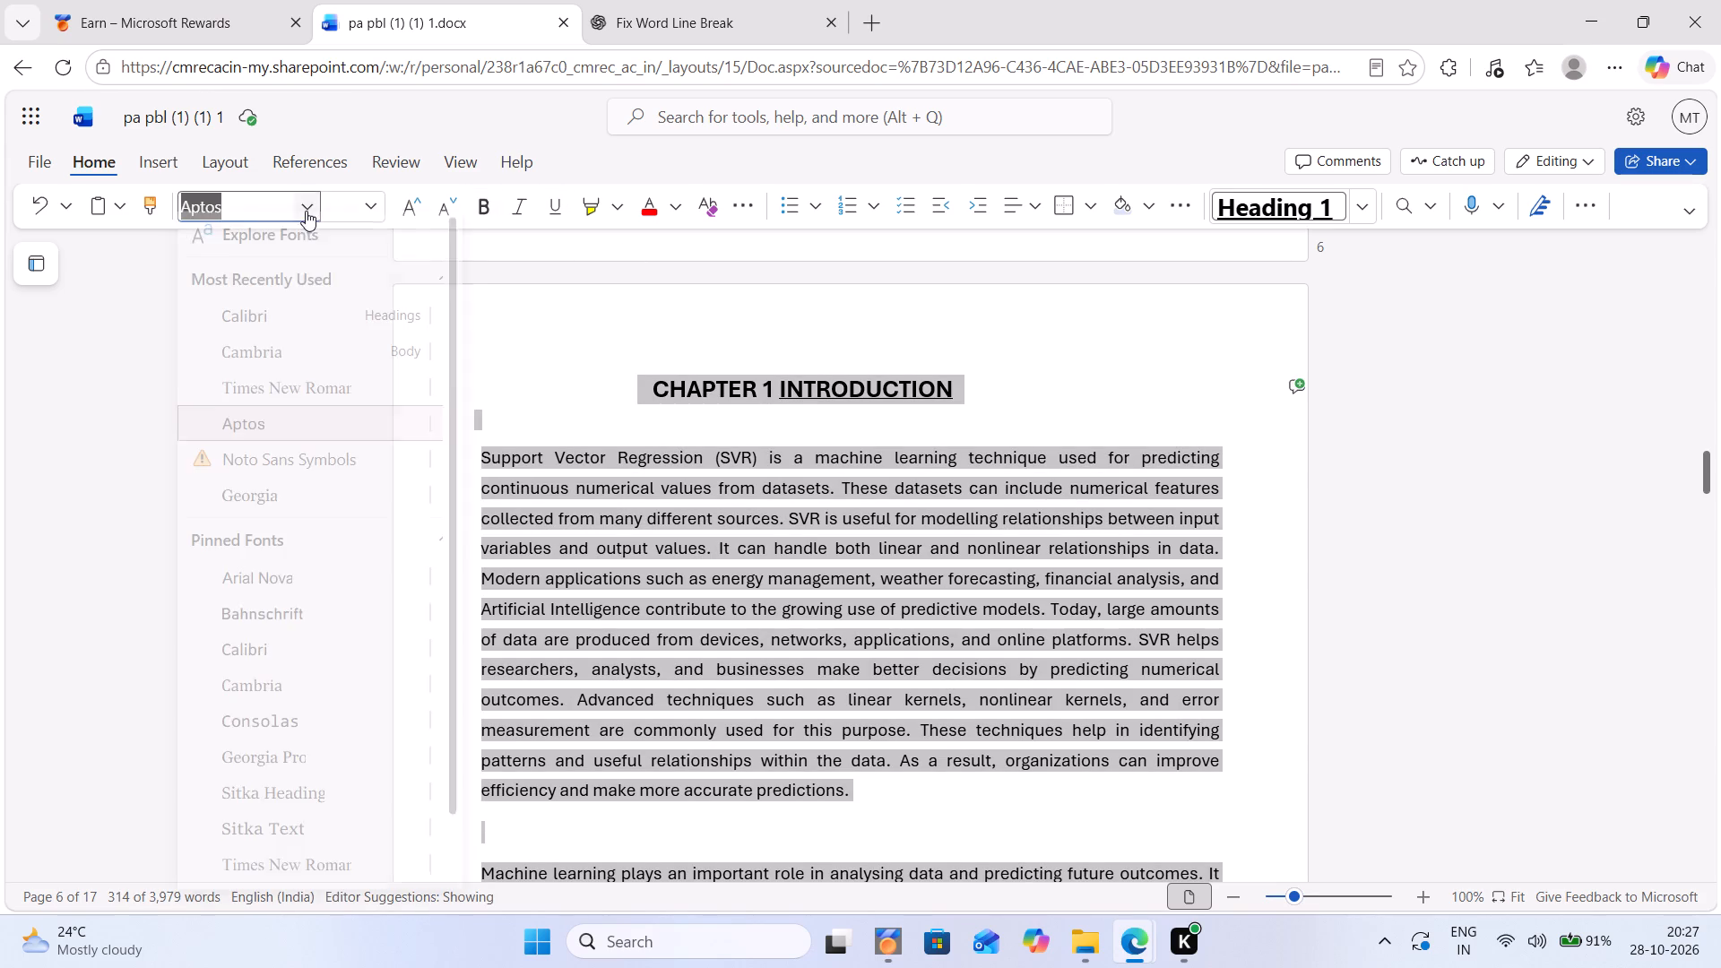
key(BackSpace)
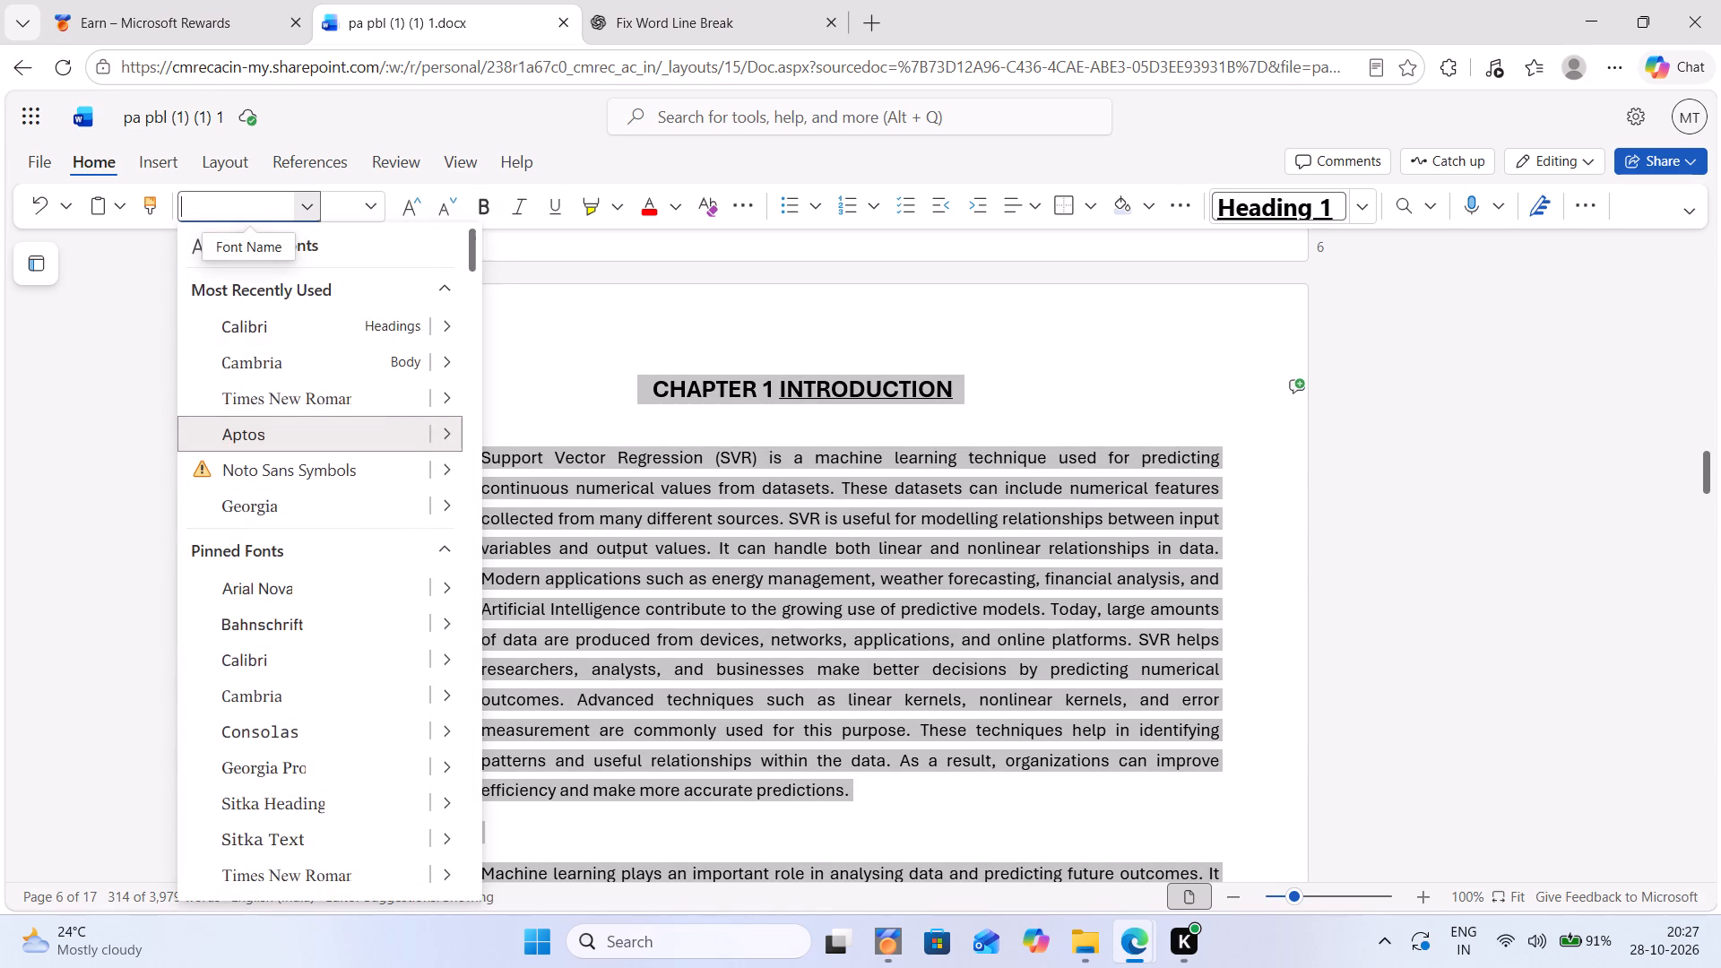
text(ti)
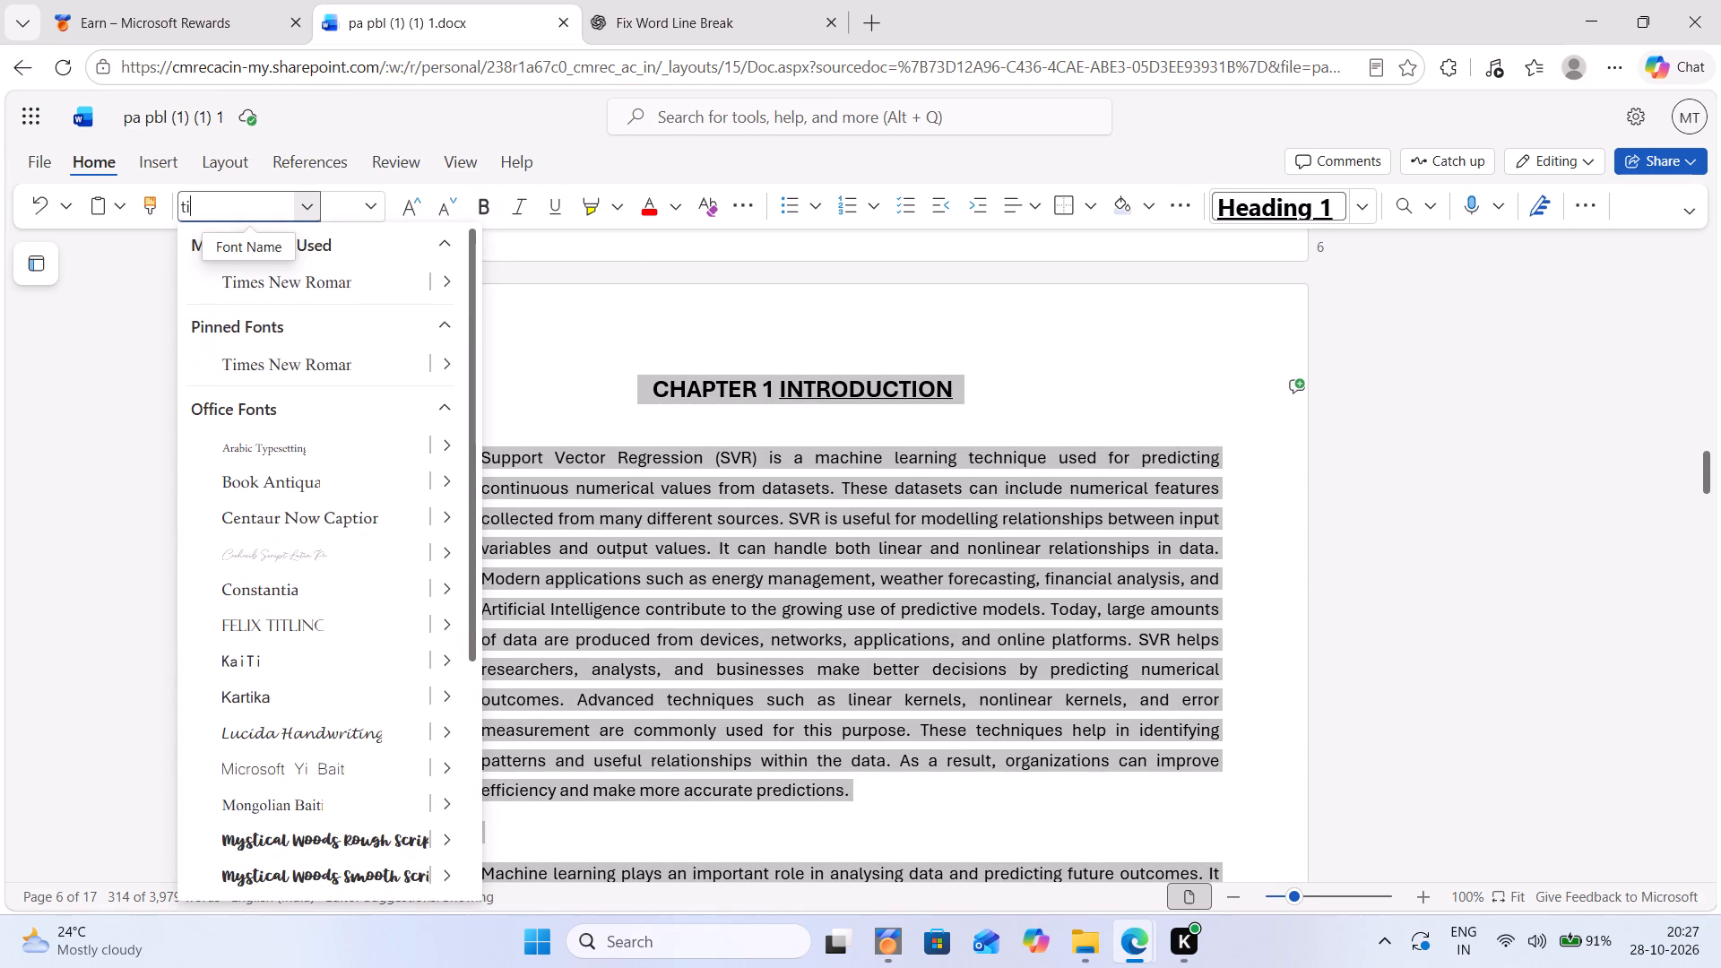
click(298, 275)
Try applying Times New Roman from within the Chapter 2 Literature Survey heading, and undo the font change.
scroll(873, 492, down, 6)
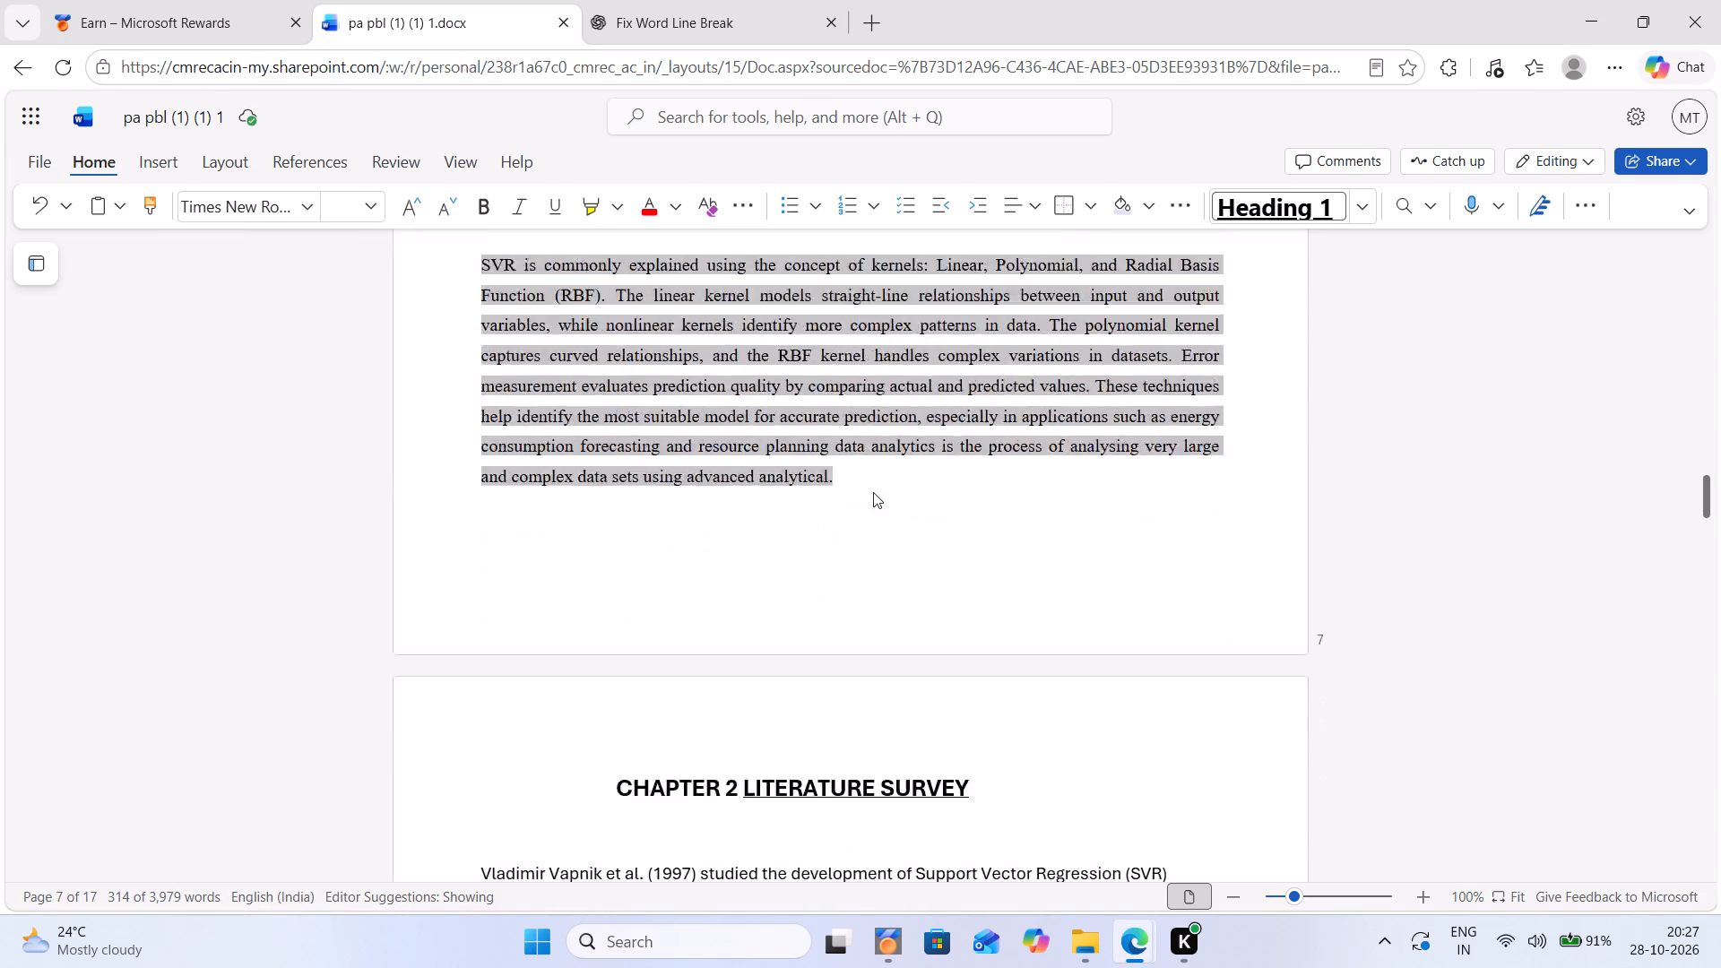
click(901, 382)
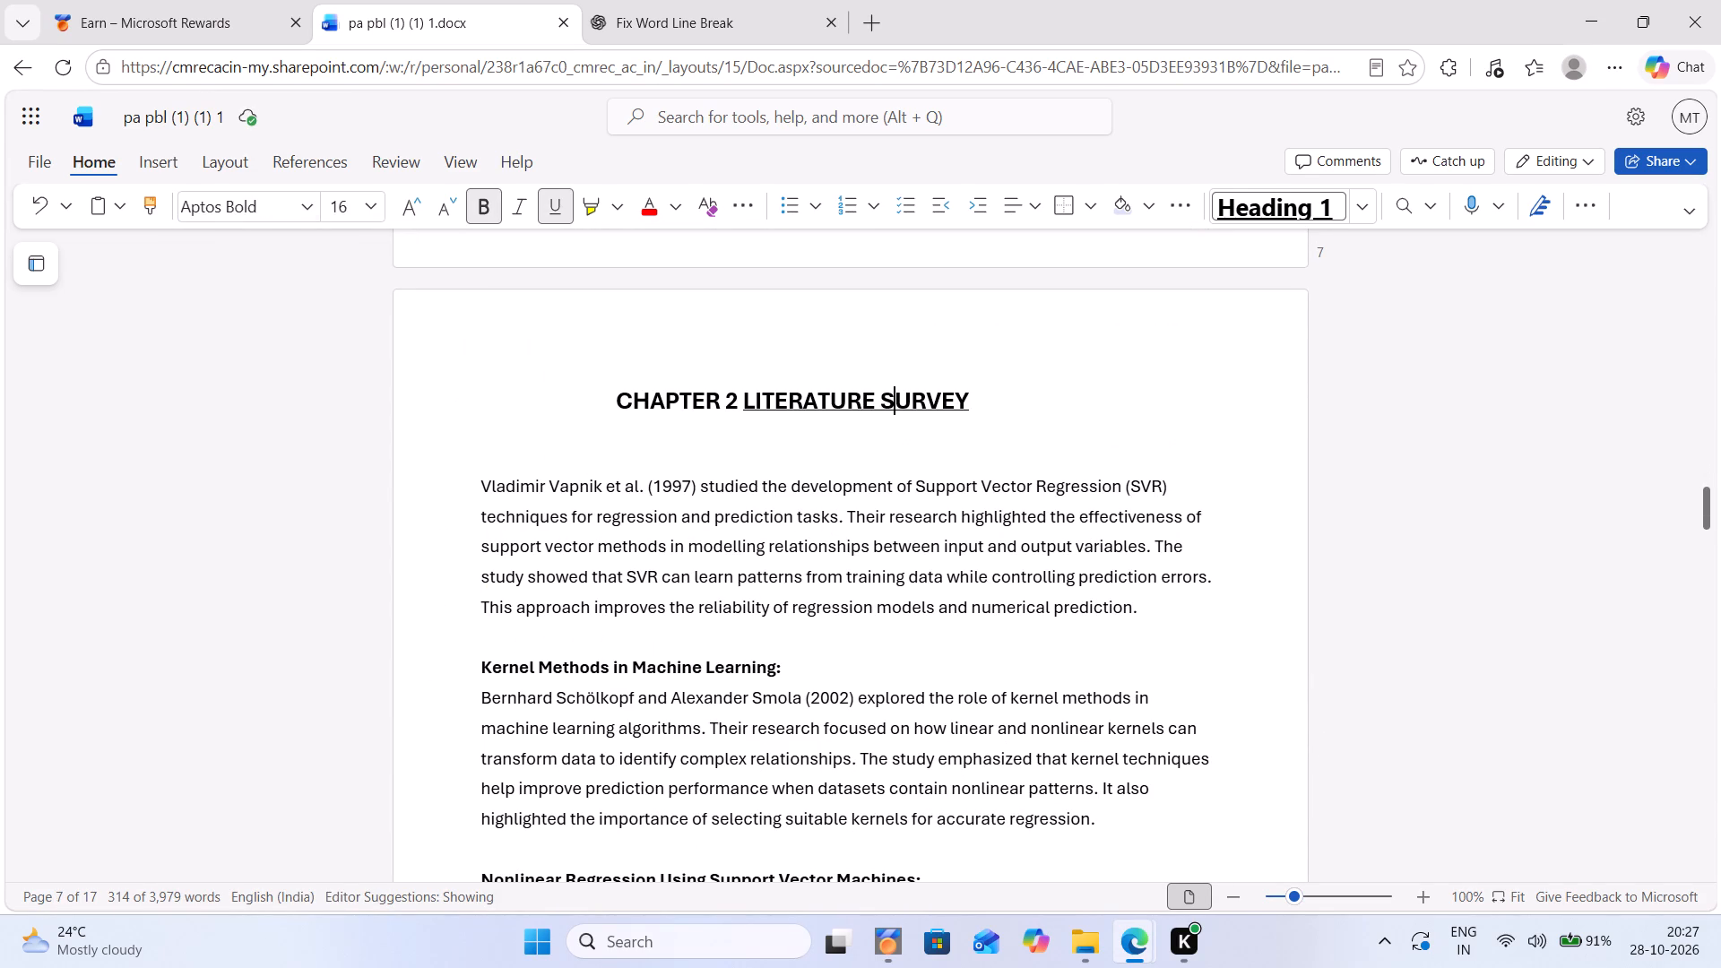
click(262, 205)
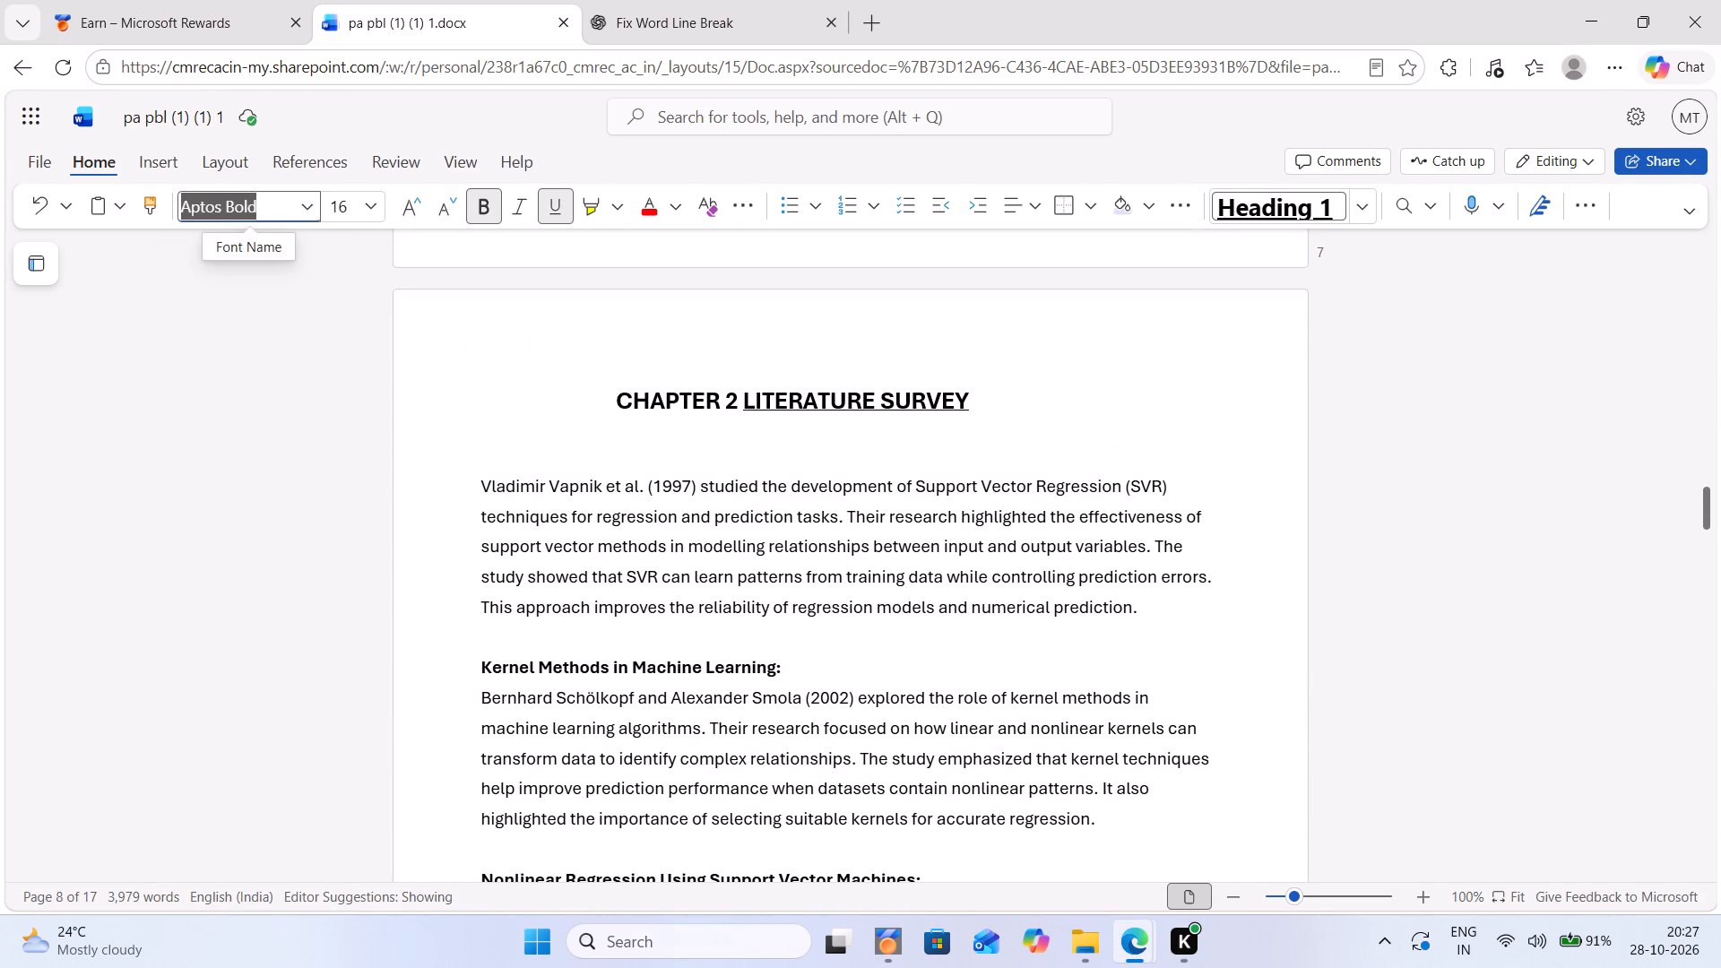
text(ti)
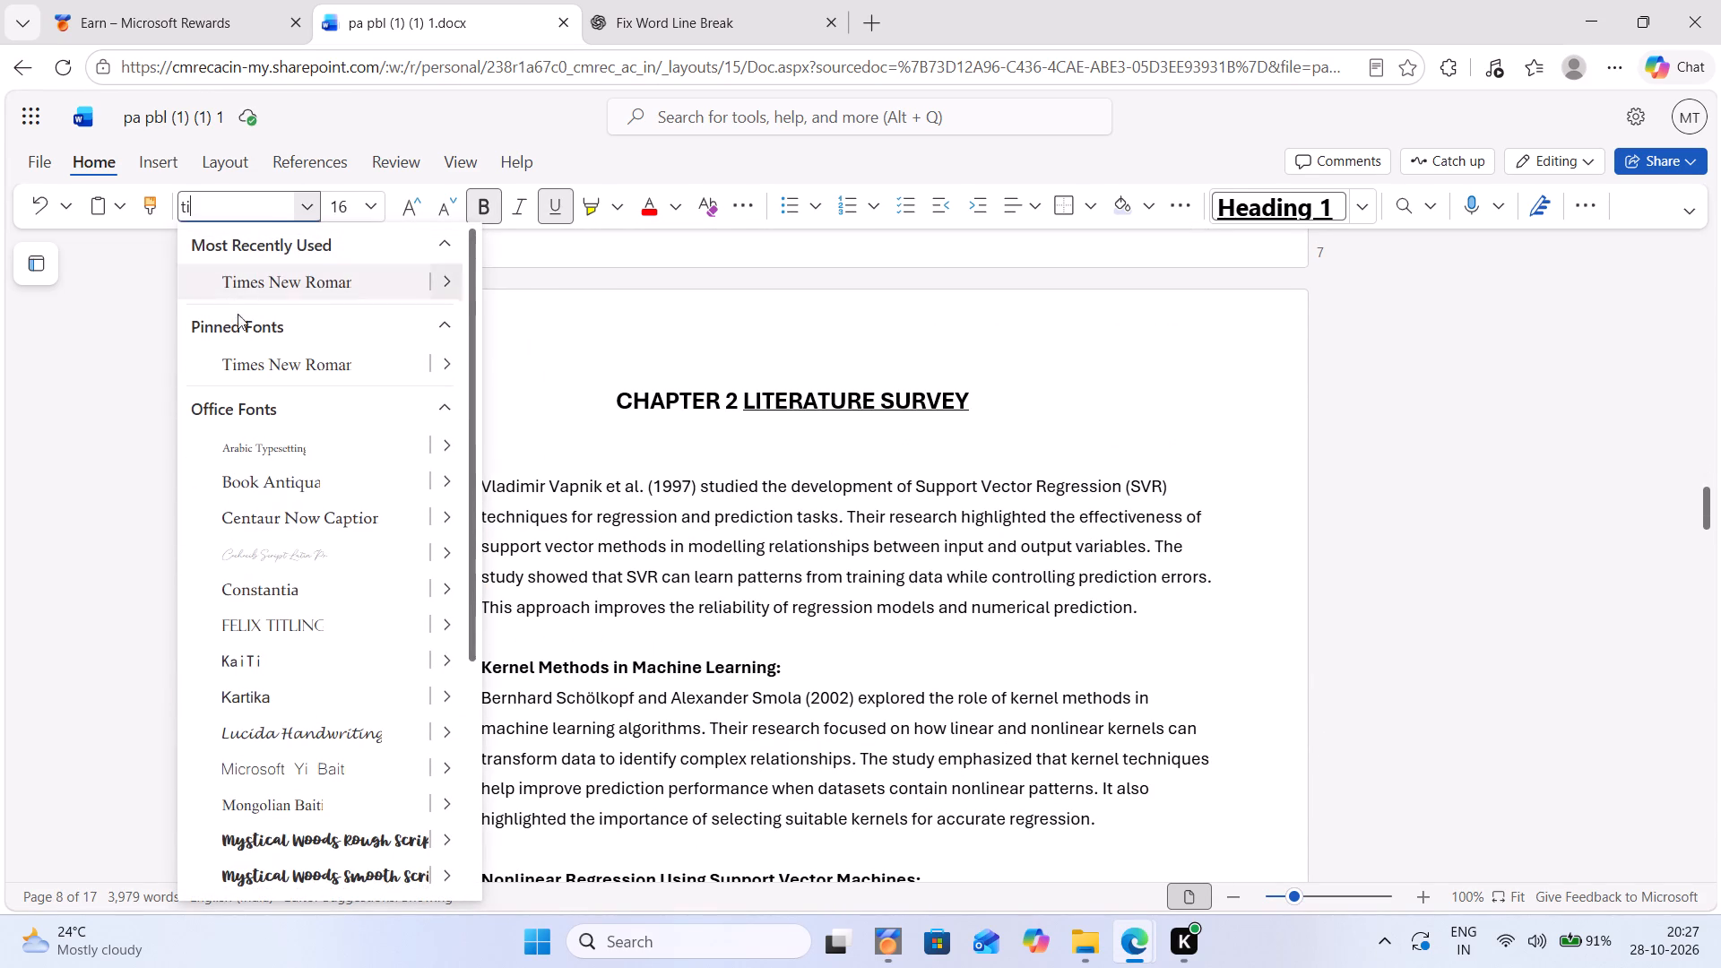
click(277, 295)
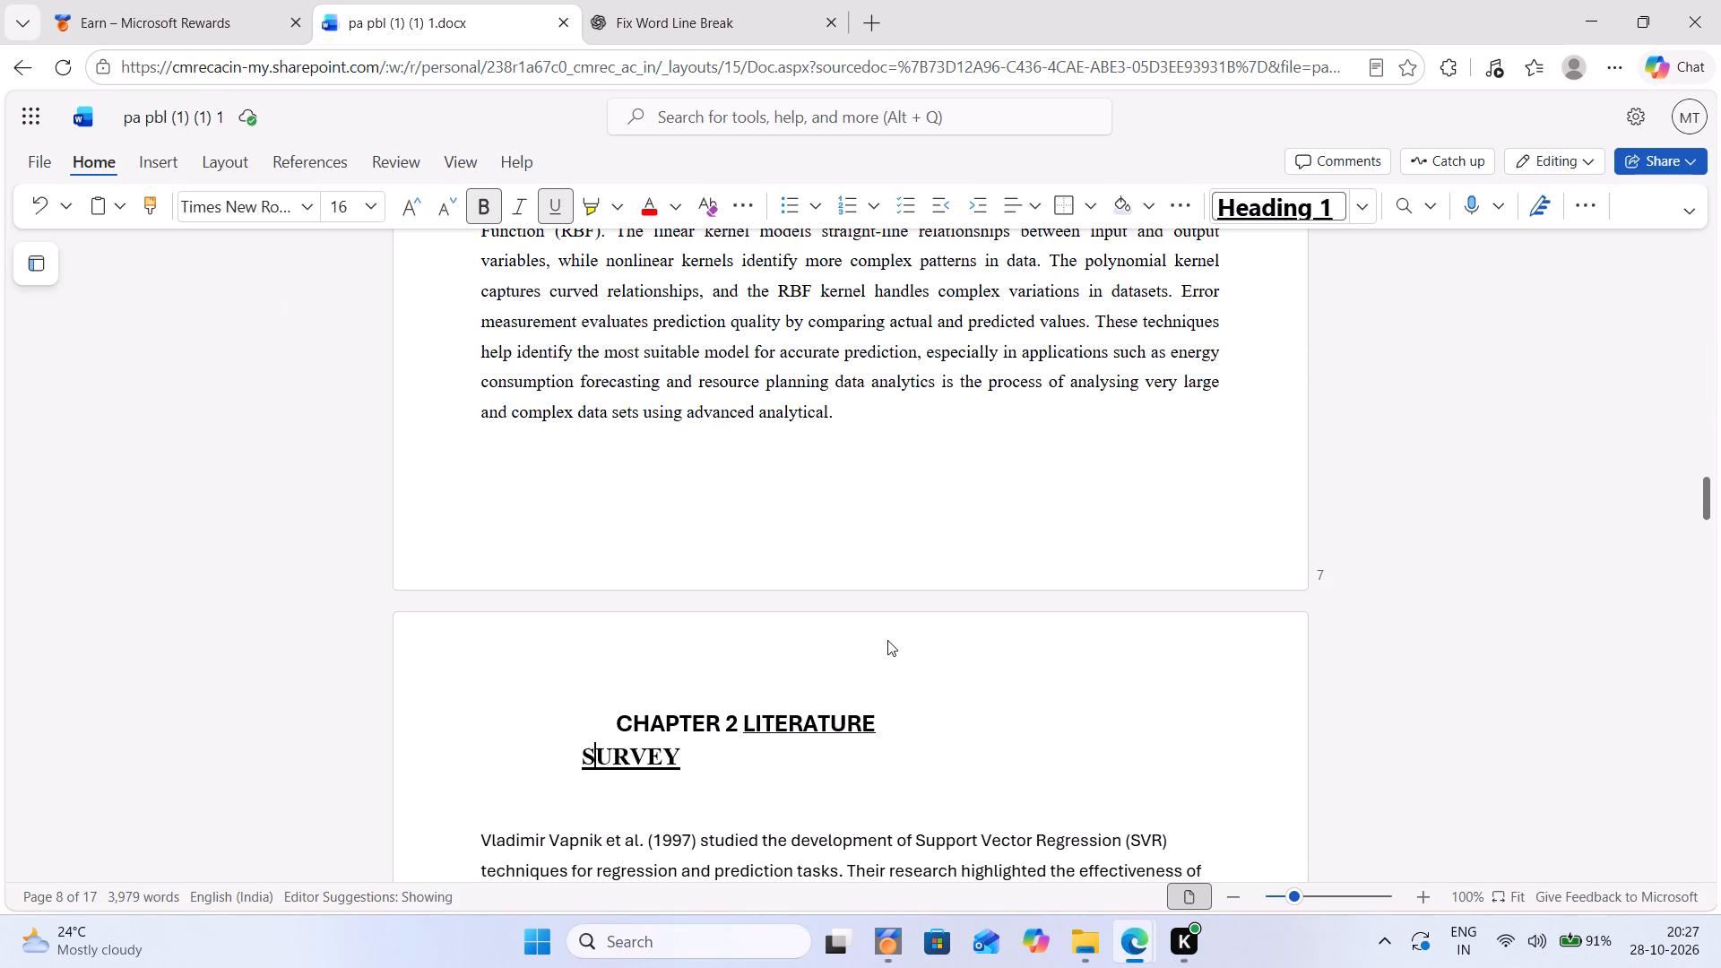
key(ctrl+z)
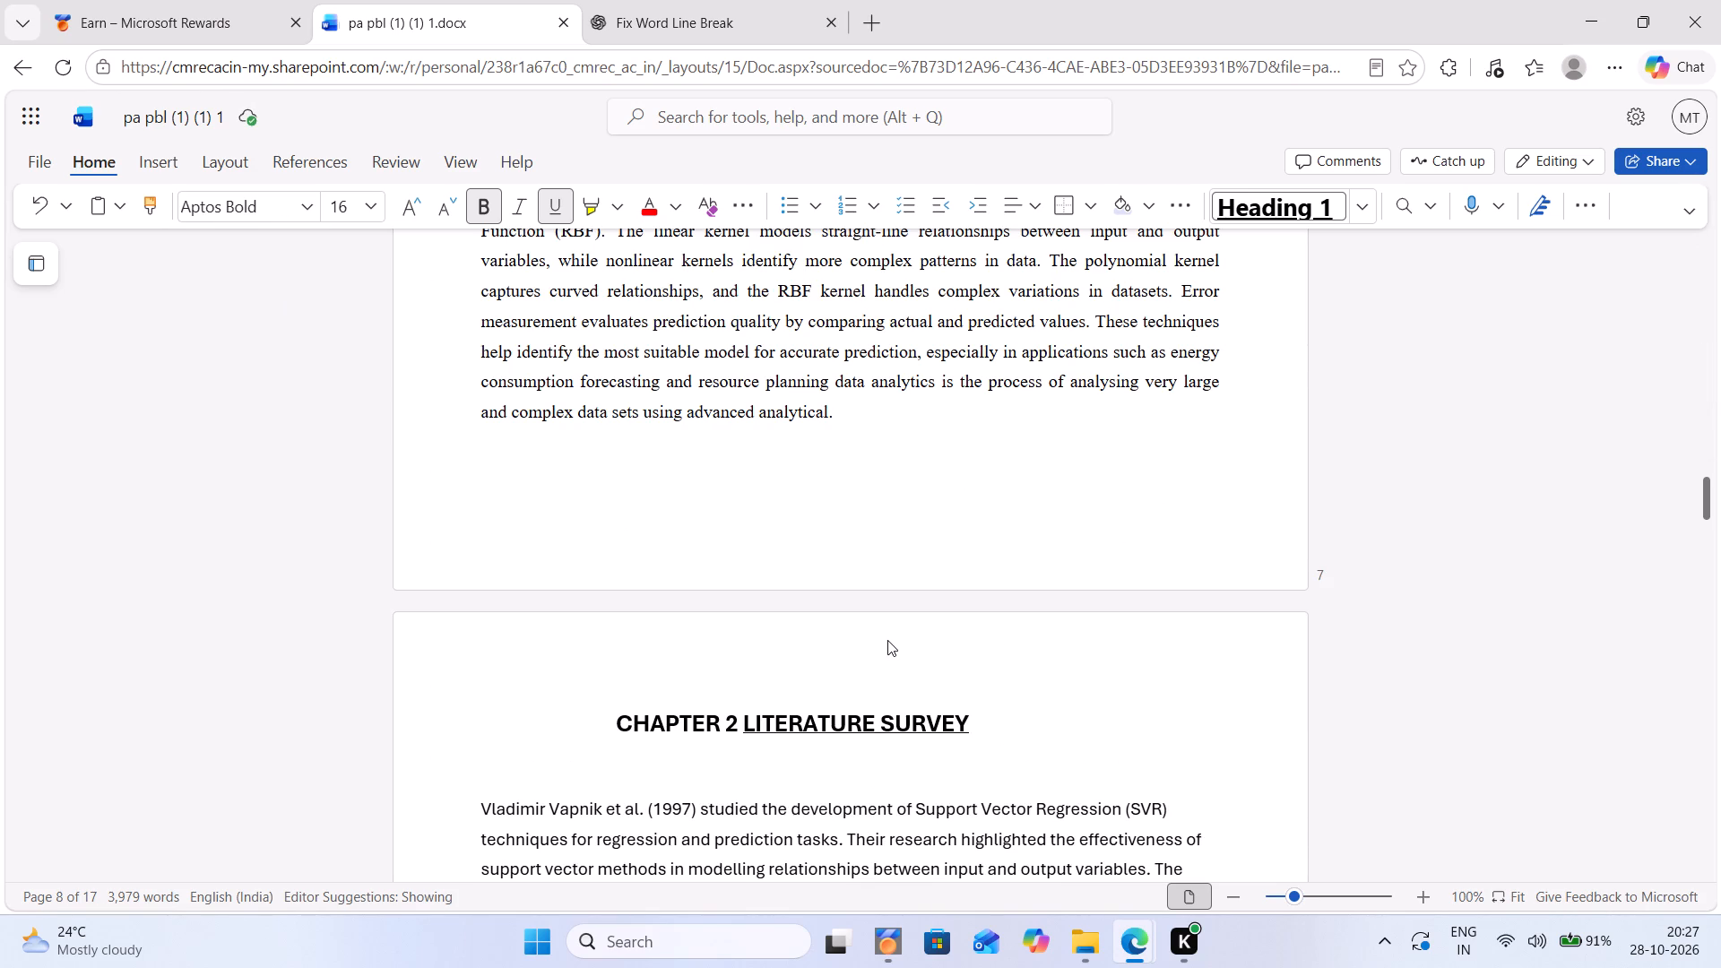
Change the font of the whole section starting at the Chapter 2 Literature Survey heading to Times New Roman.
scroll(849, 653, down, 3)
click(722, 378)
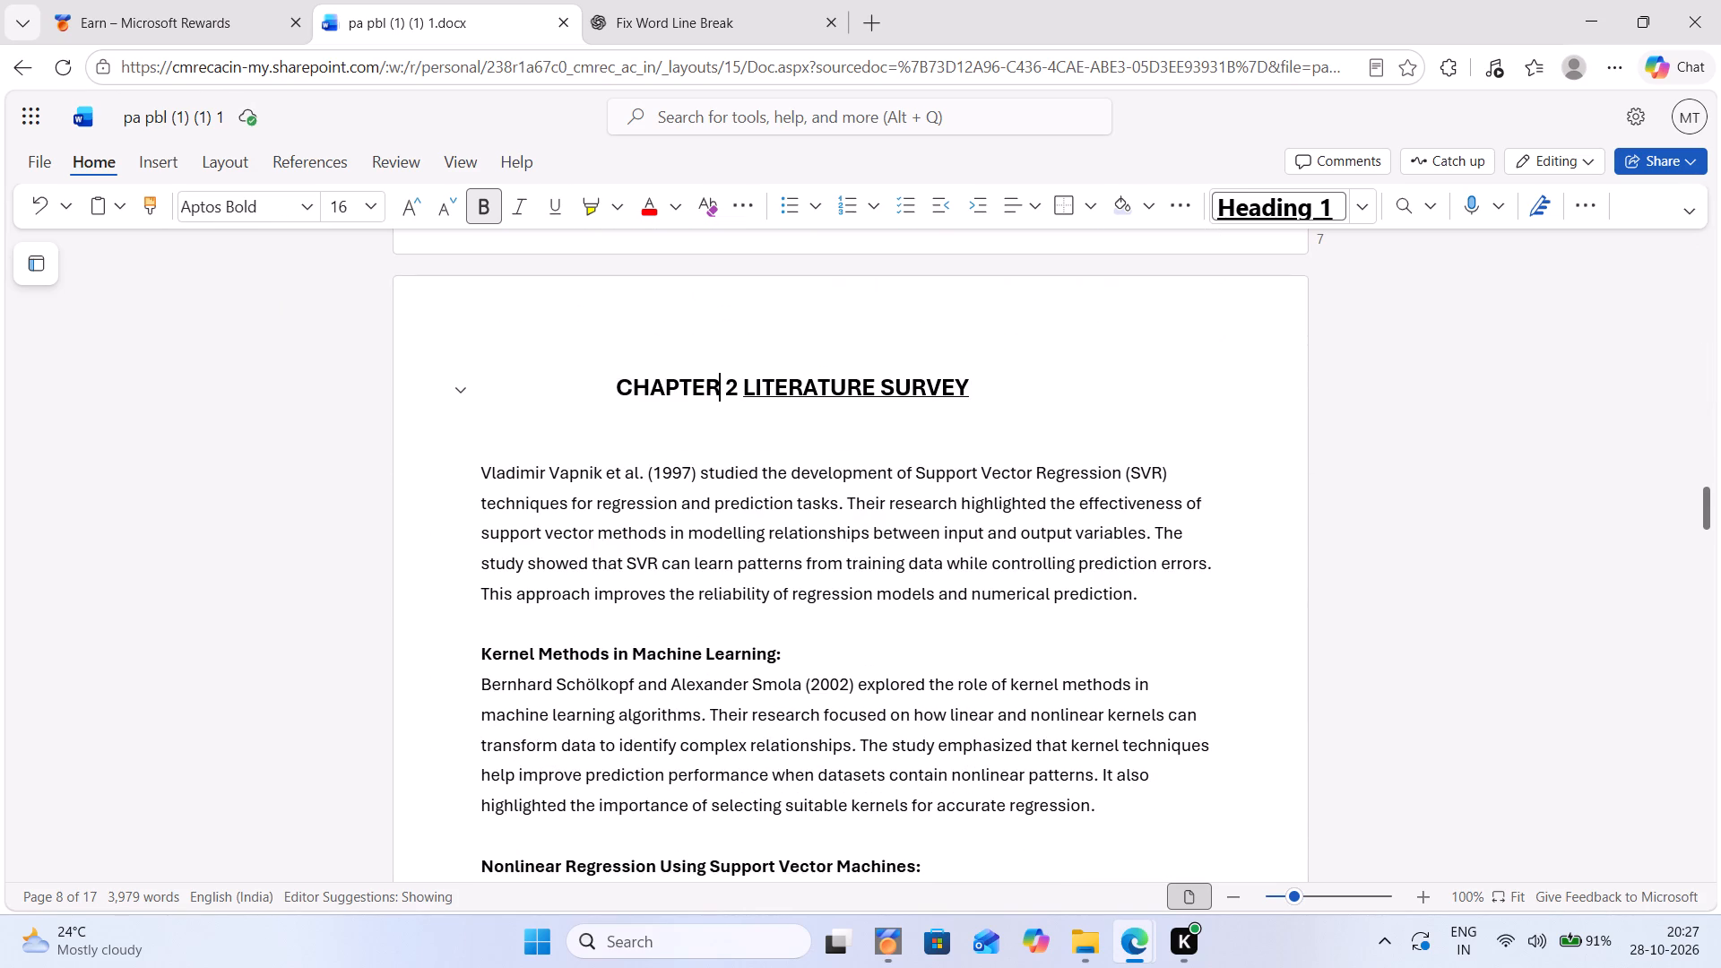
click(620, 383)
drag(620, 383, 653, 408)
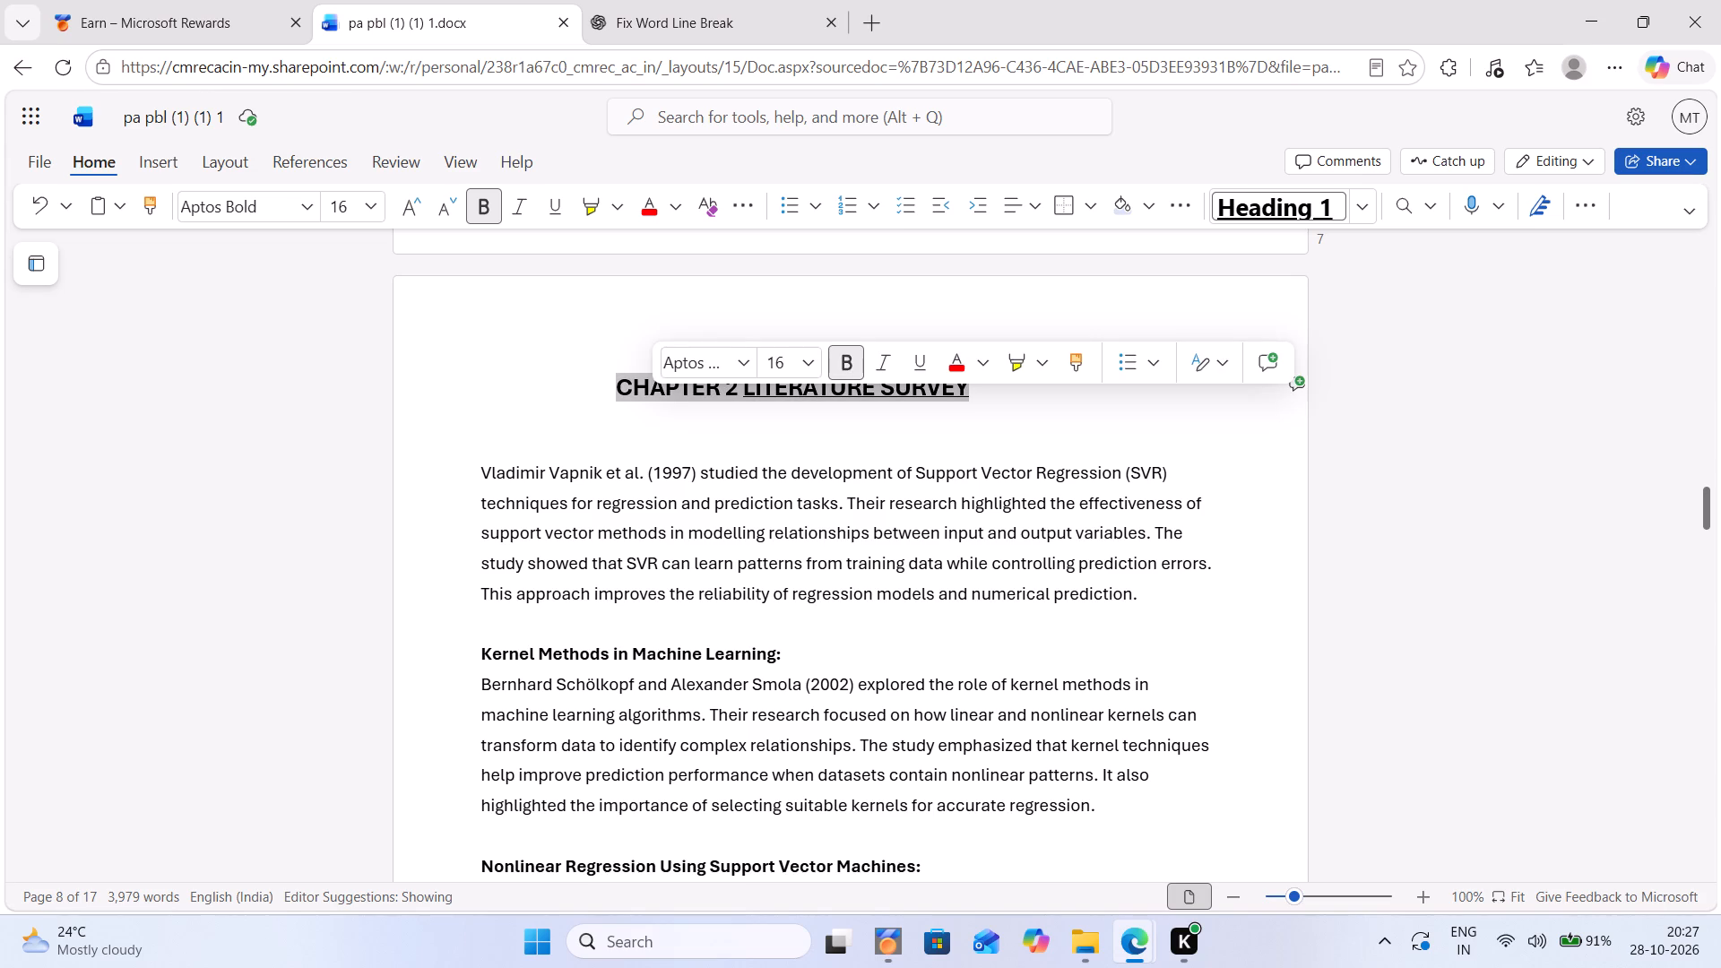
key(ctrl+a)
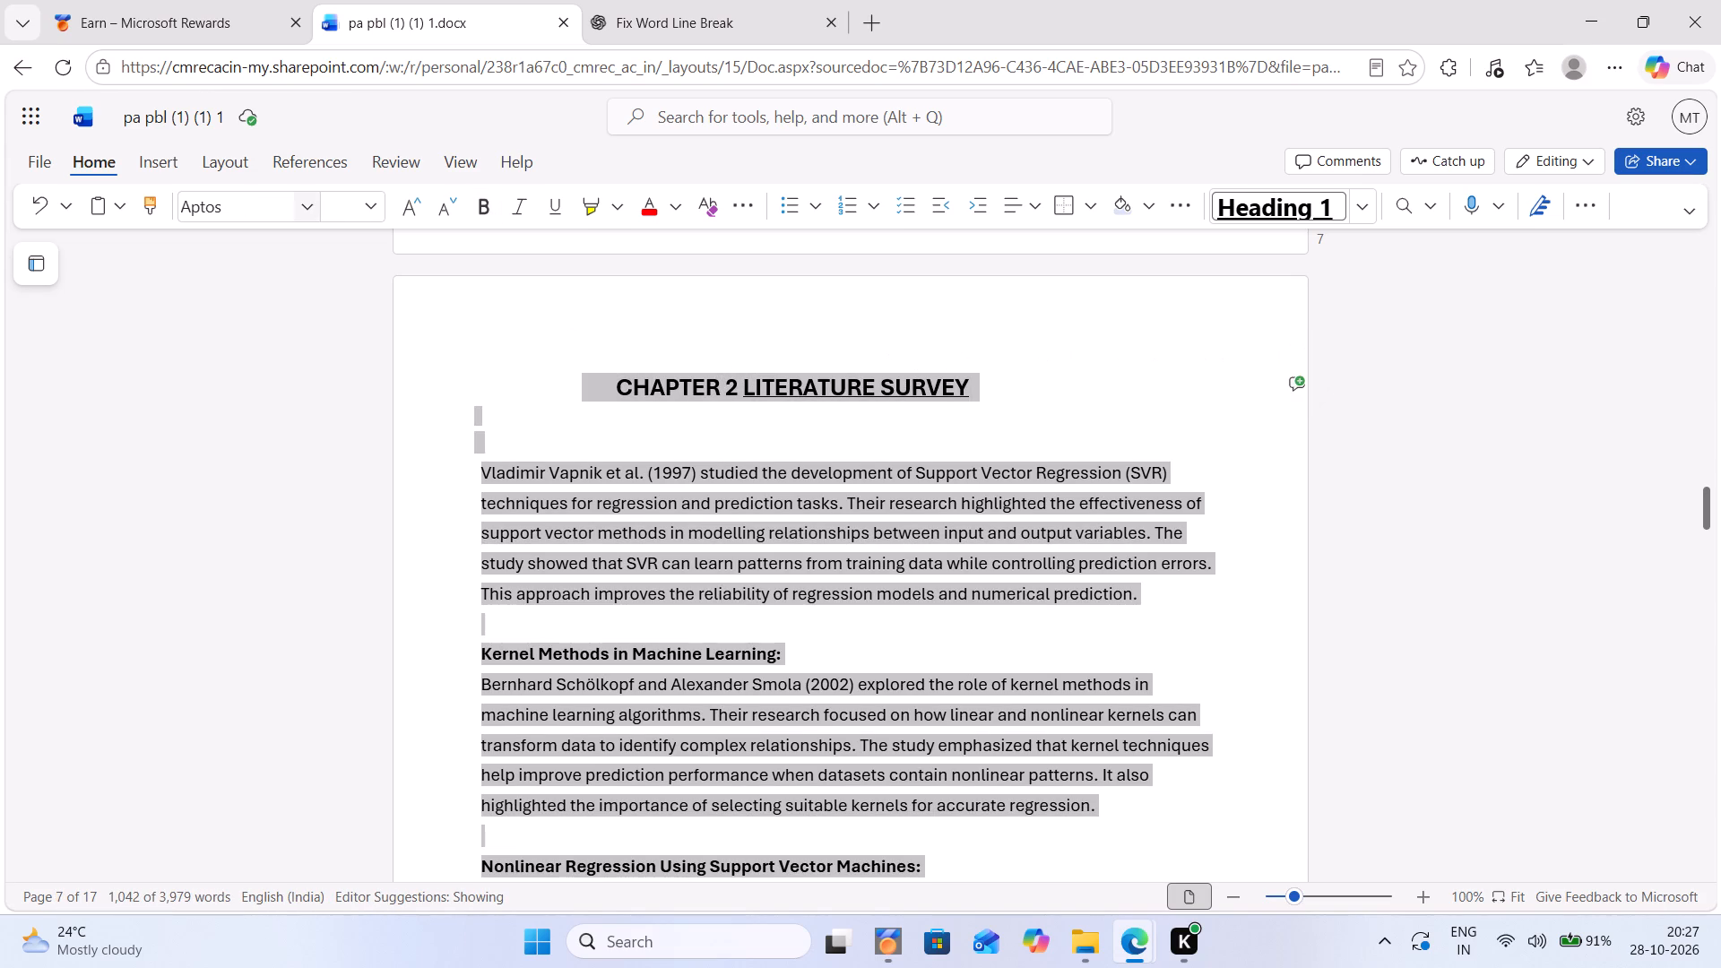
click(277, 211)
text(ti)
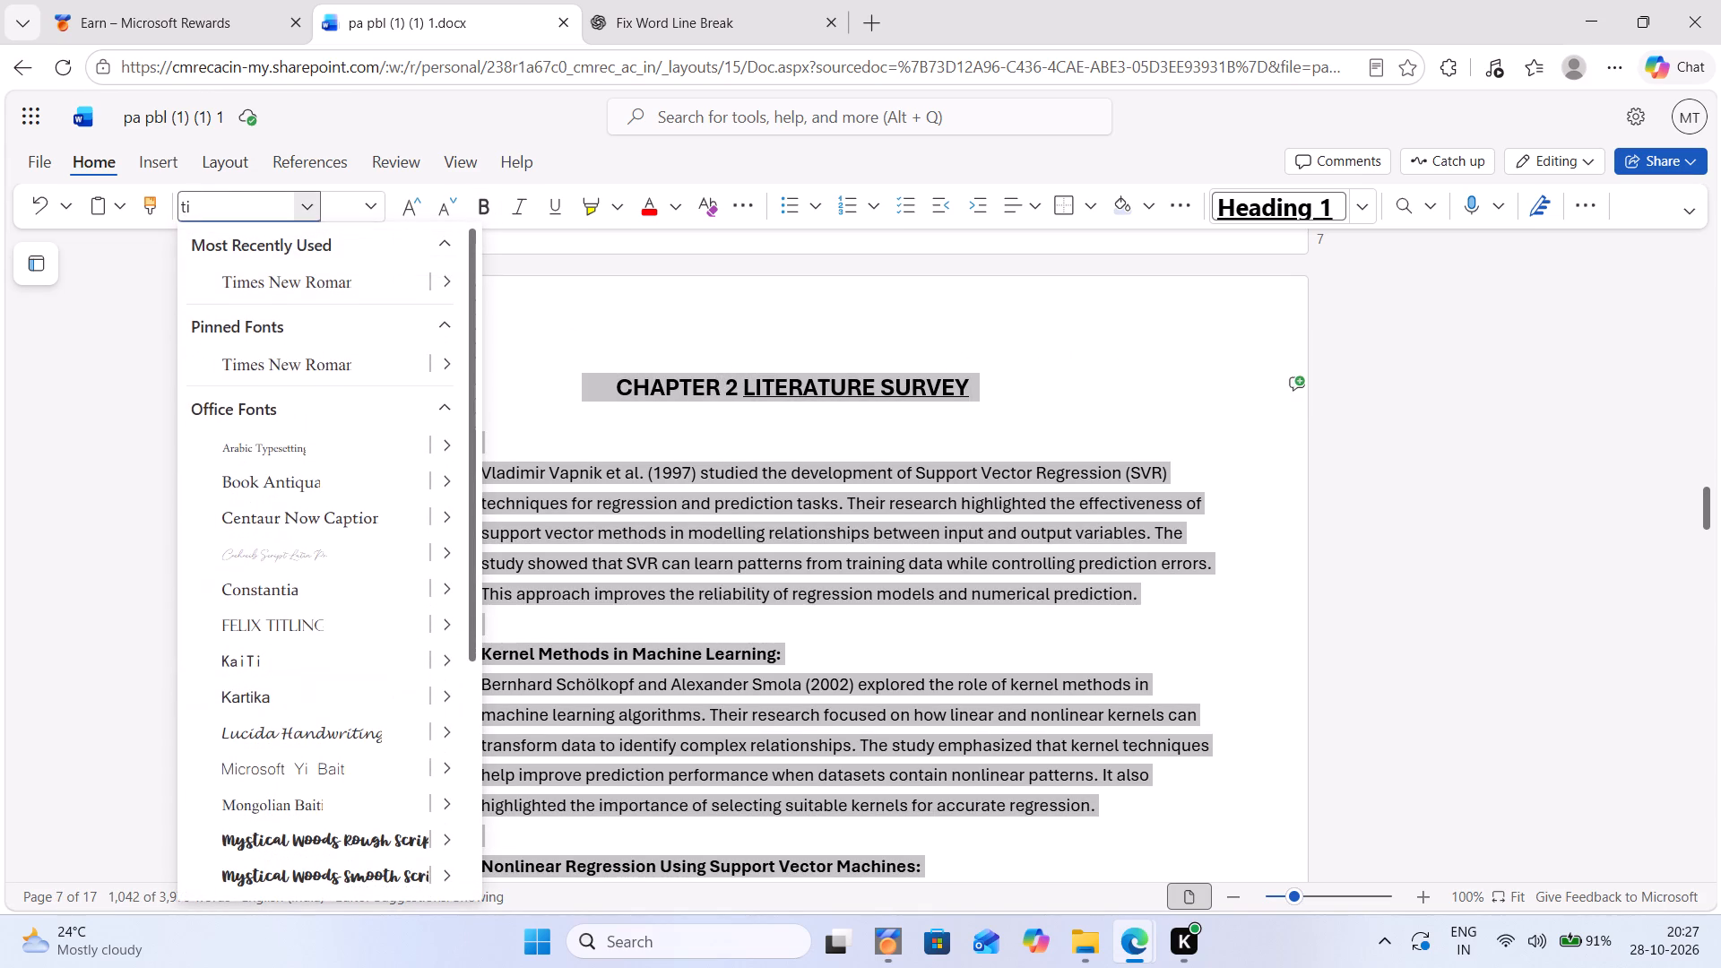
click(331, 272)
scroll(827, 540, up, 3)
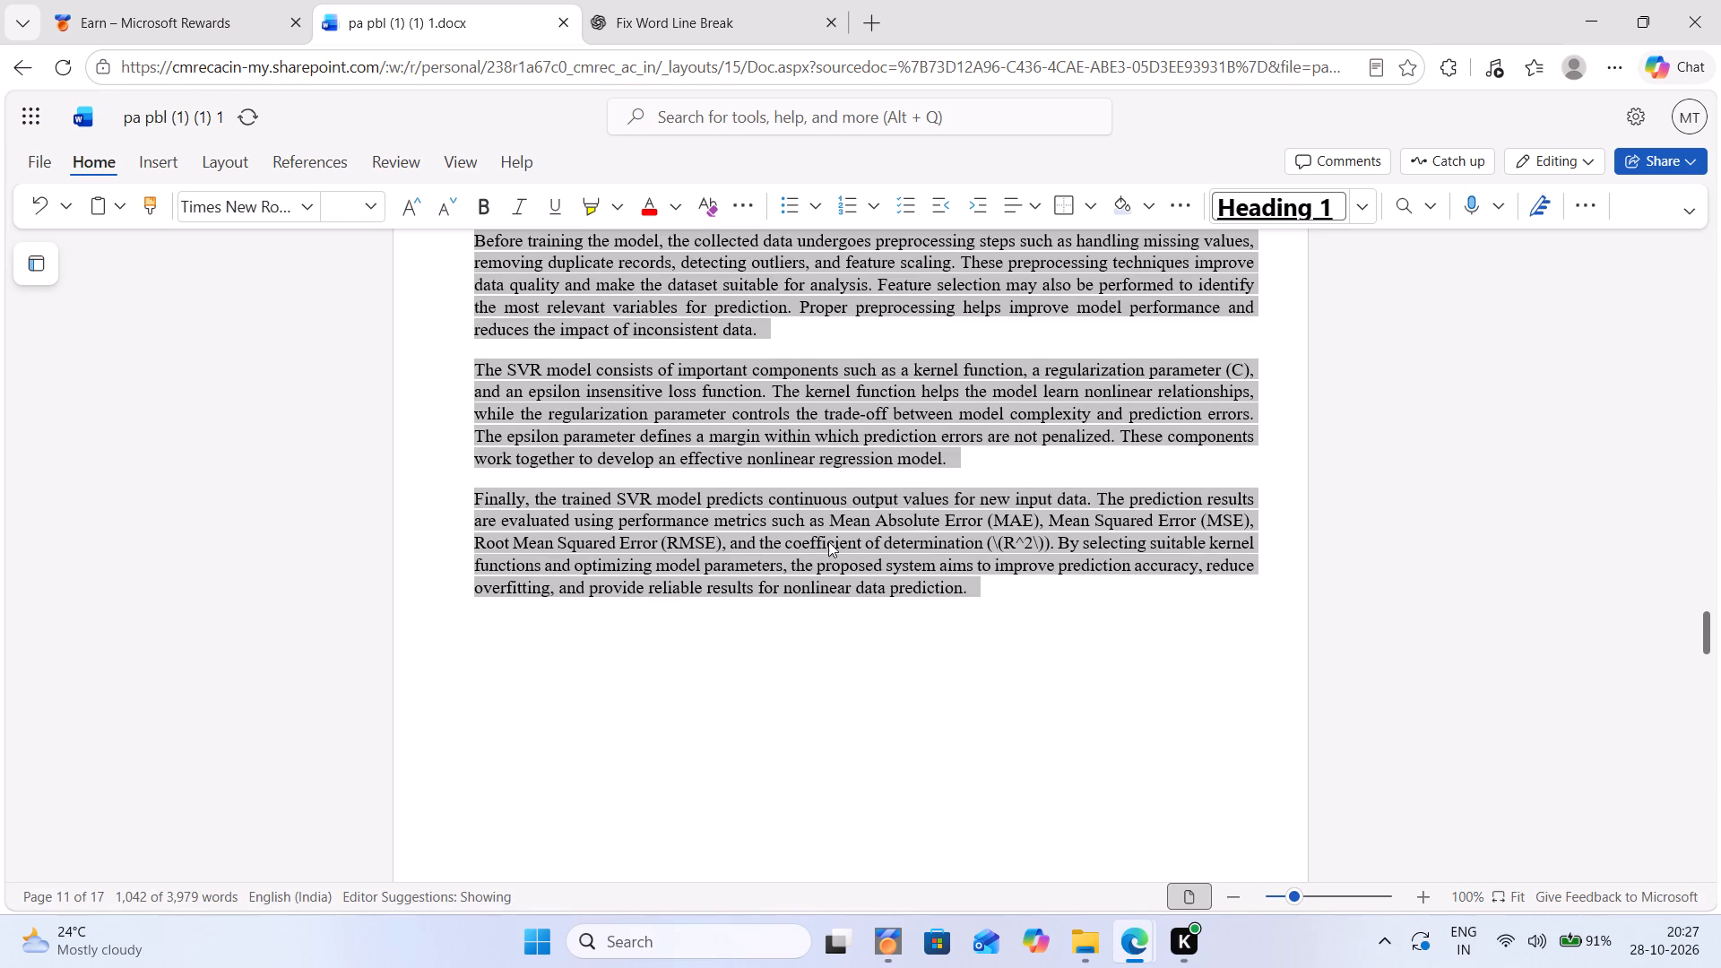
scroll(828, 541, up, 17)
scroll(1014, 695, down, 5)
scroll(809, 627, up, 4)
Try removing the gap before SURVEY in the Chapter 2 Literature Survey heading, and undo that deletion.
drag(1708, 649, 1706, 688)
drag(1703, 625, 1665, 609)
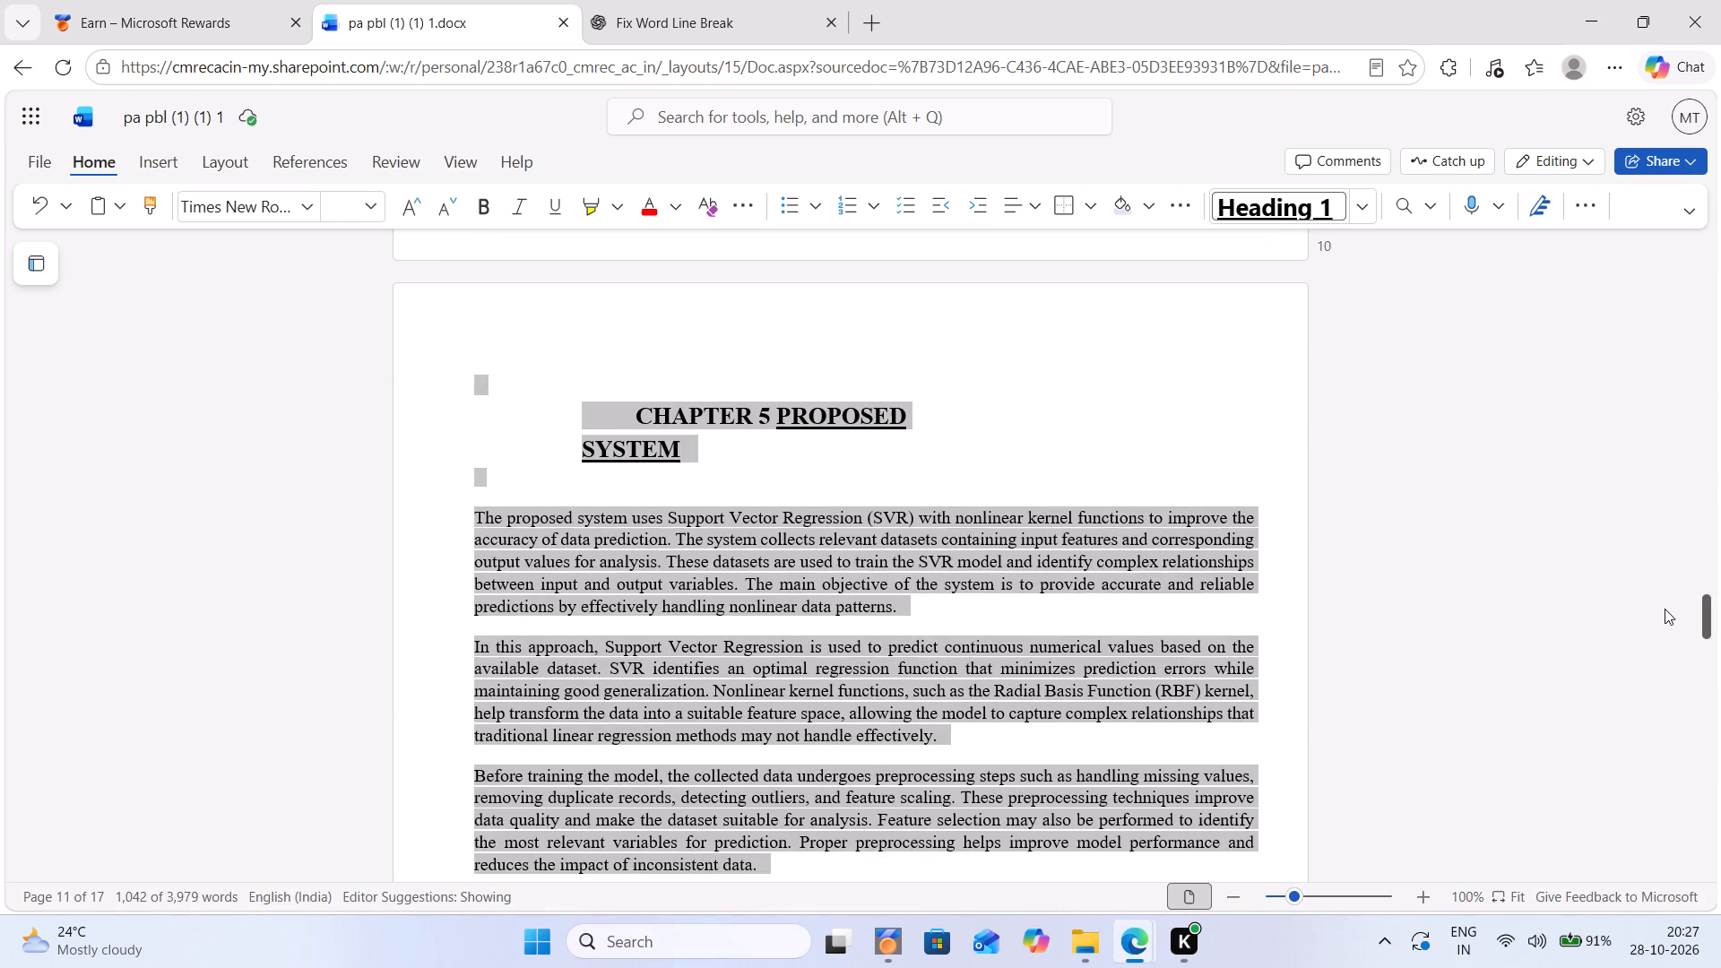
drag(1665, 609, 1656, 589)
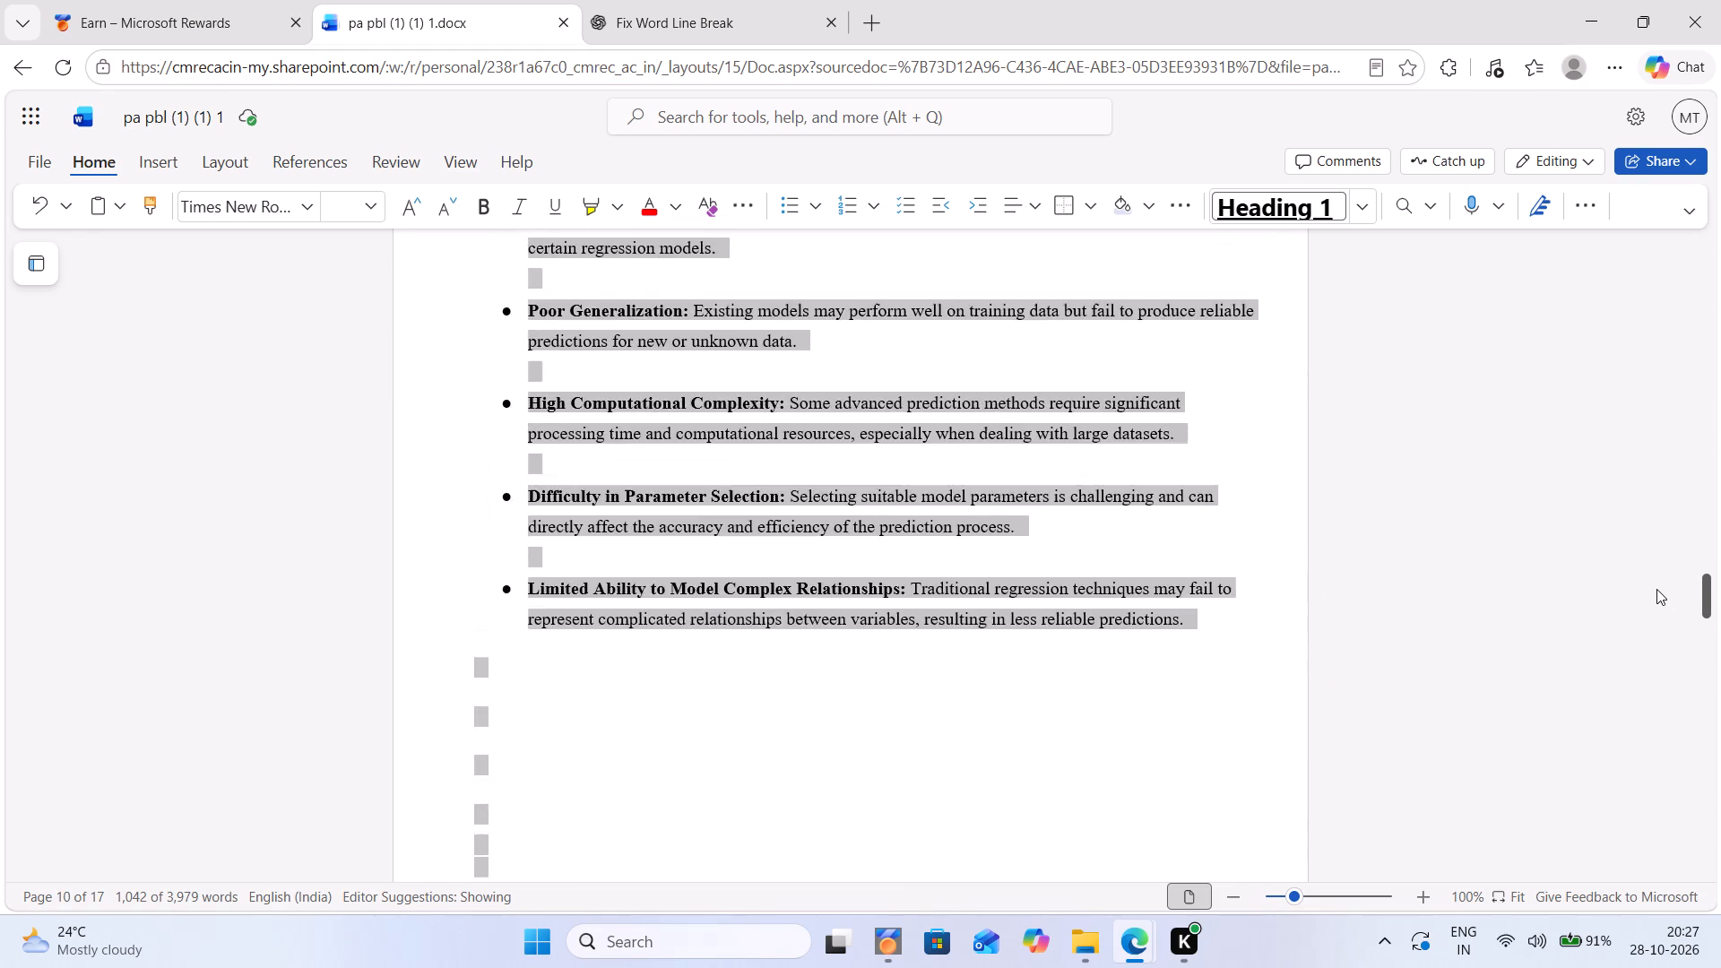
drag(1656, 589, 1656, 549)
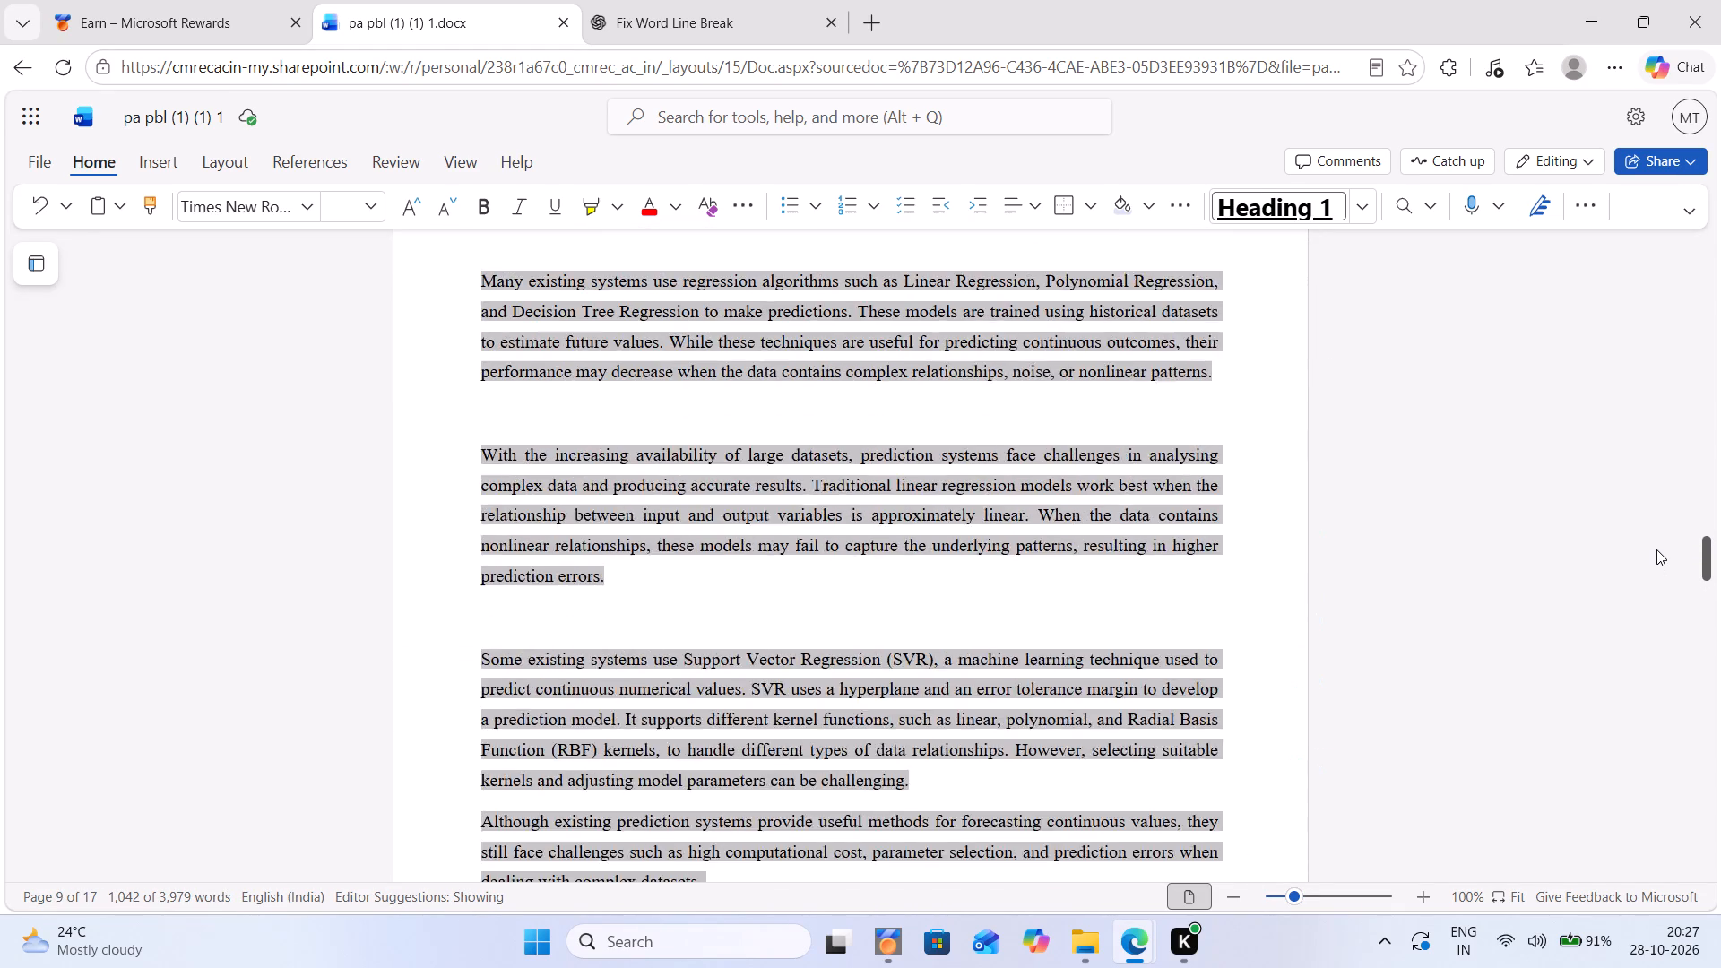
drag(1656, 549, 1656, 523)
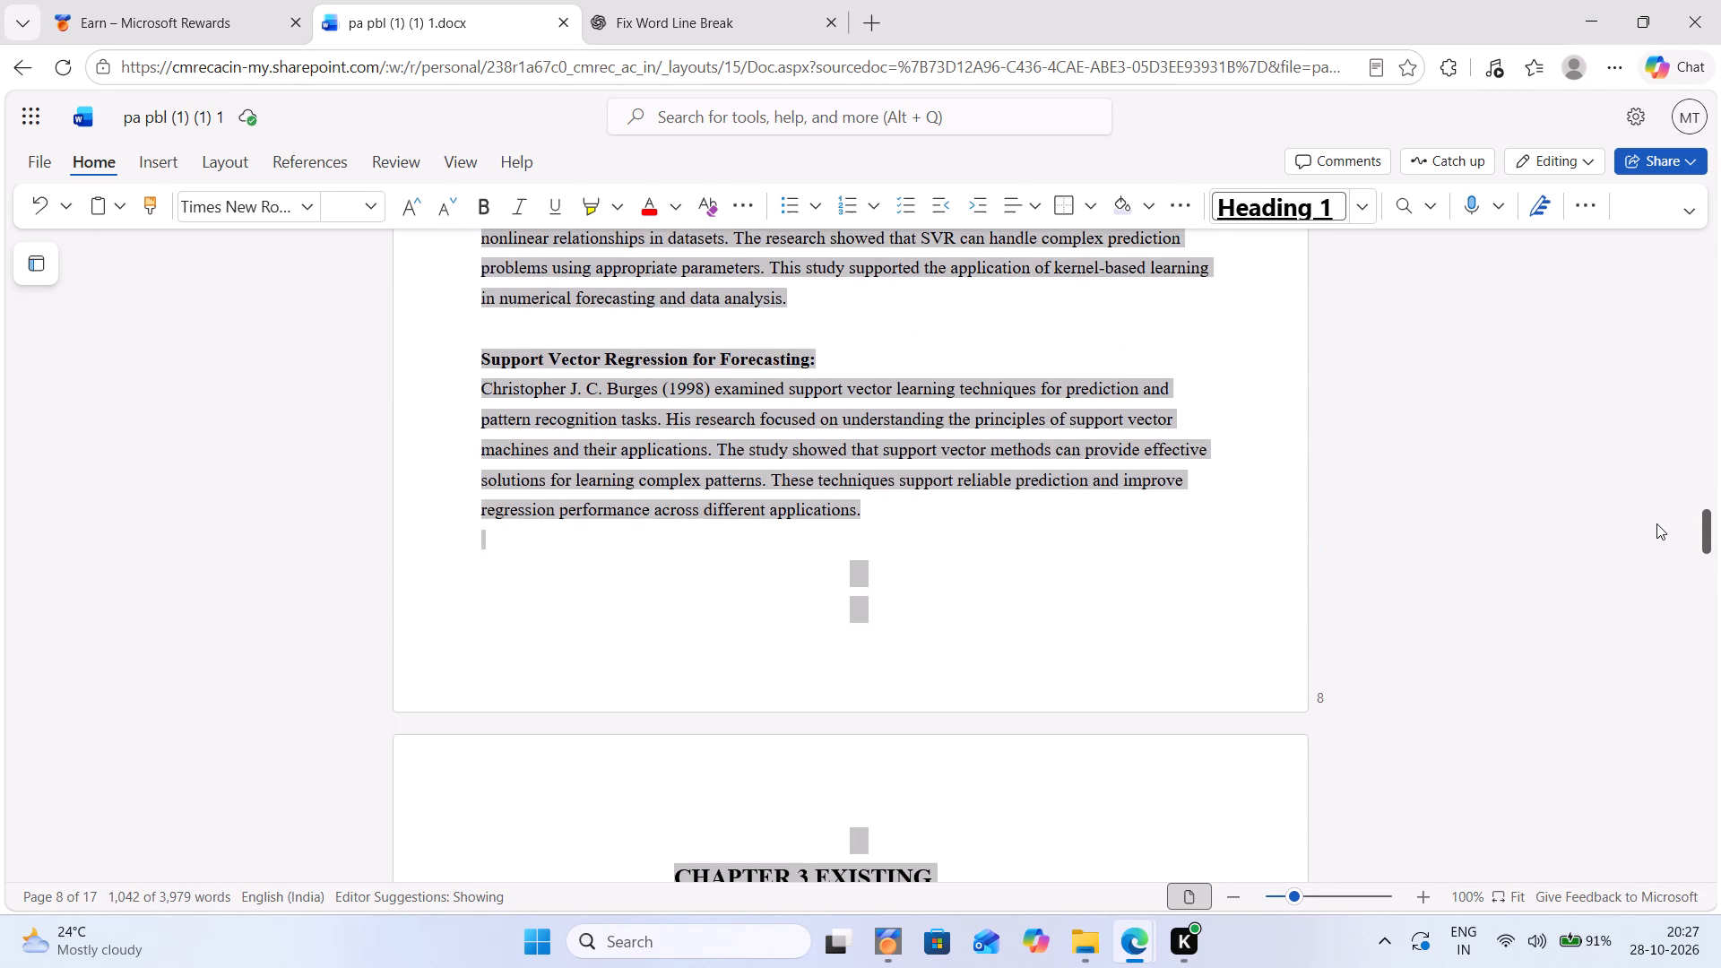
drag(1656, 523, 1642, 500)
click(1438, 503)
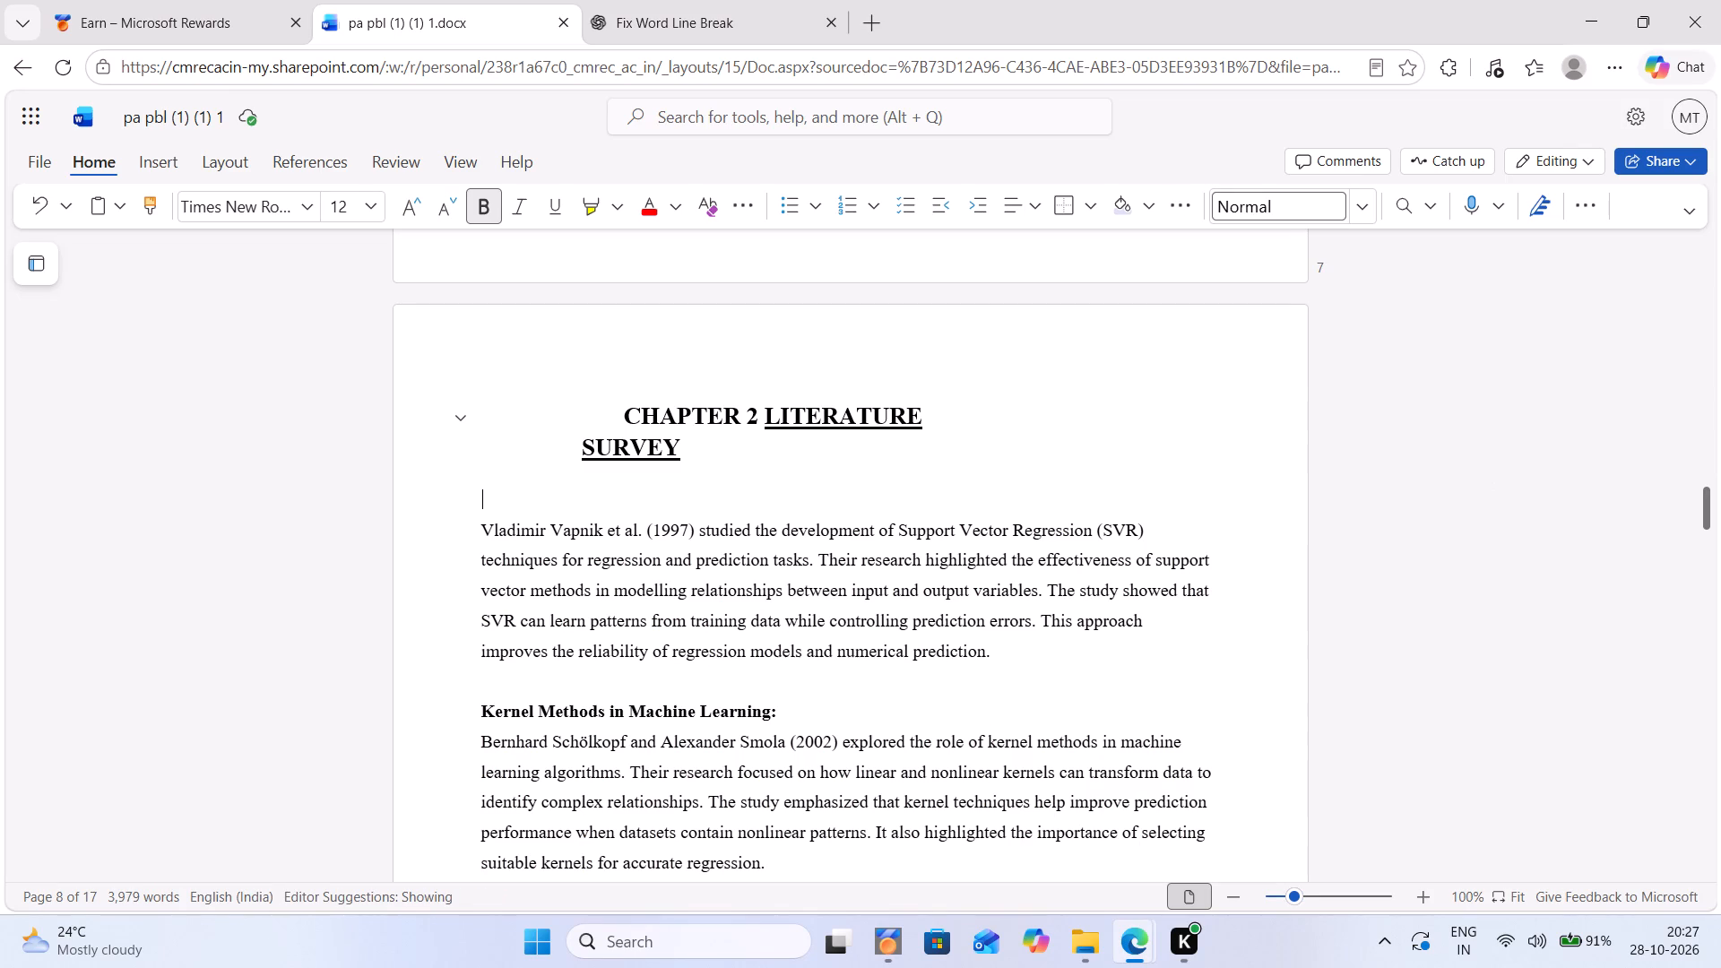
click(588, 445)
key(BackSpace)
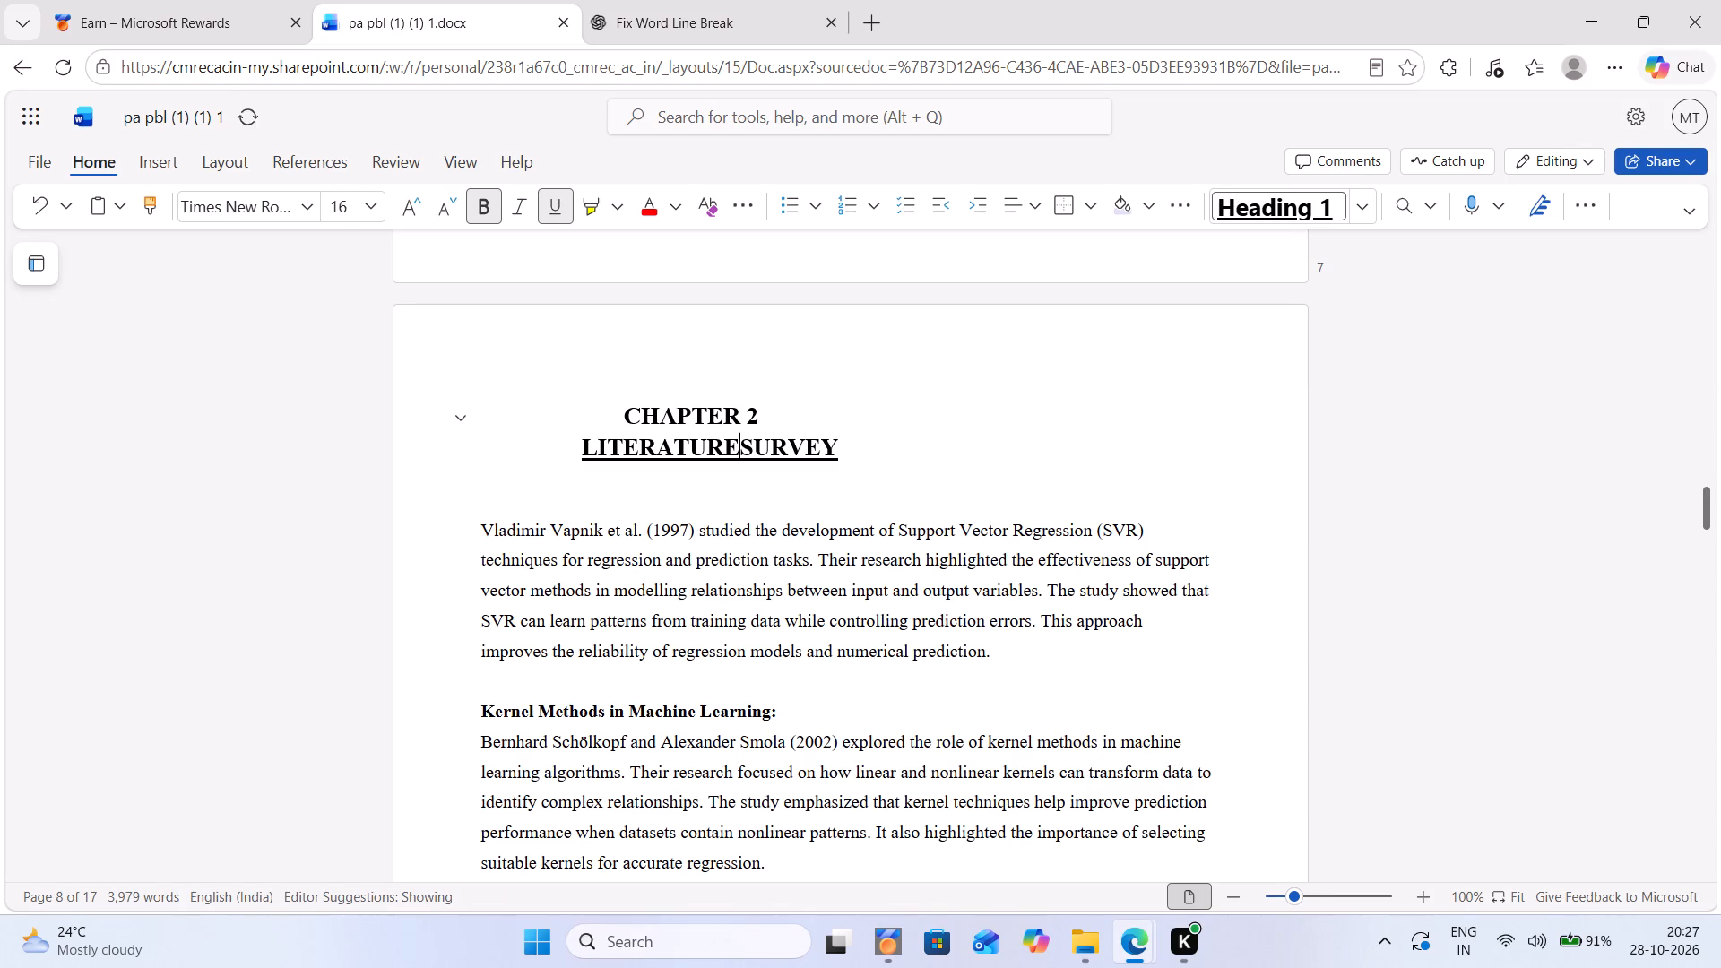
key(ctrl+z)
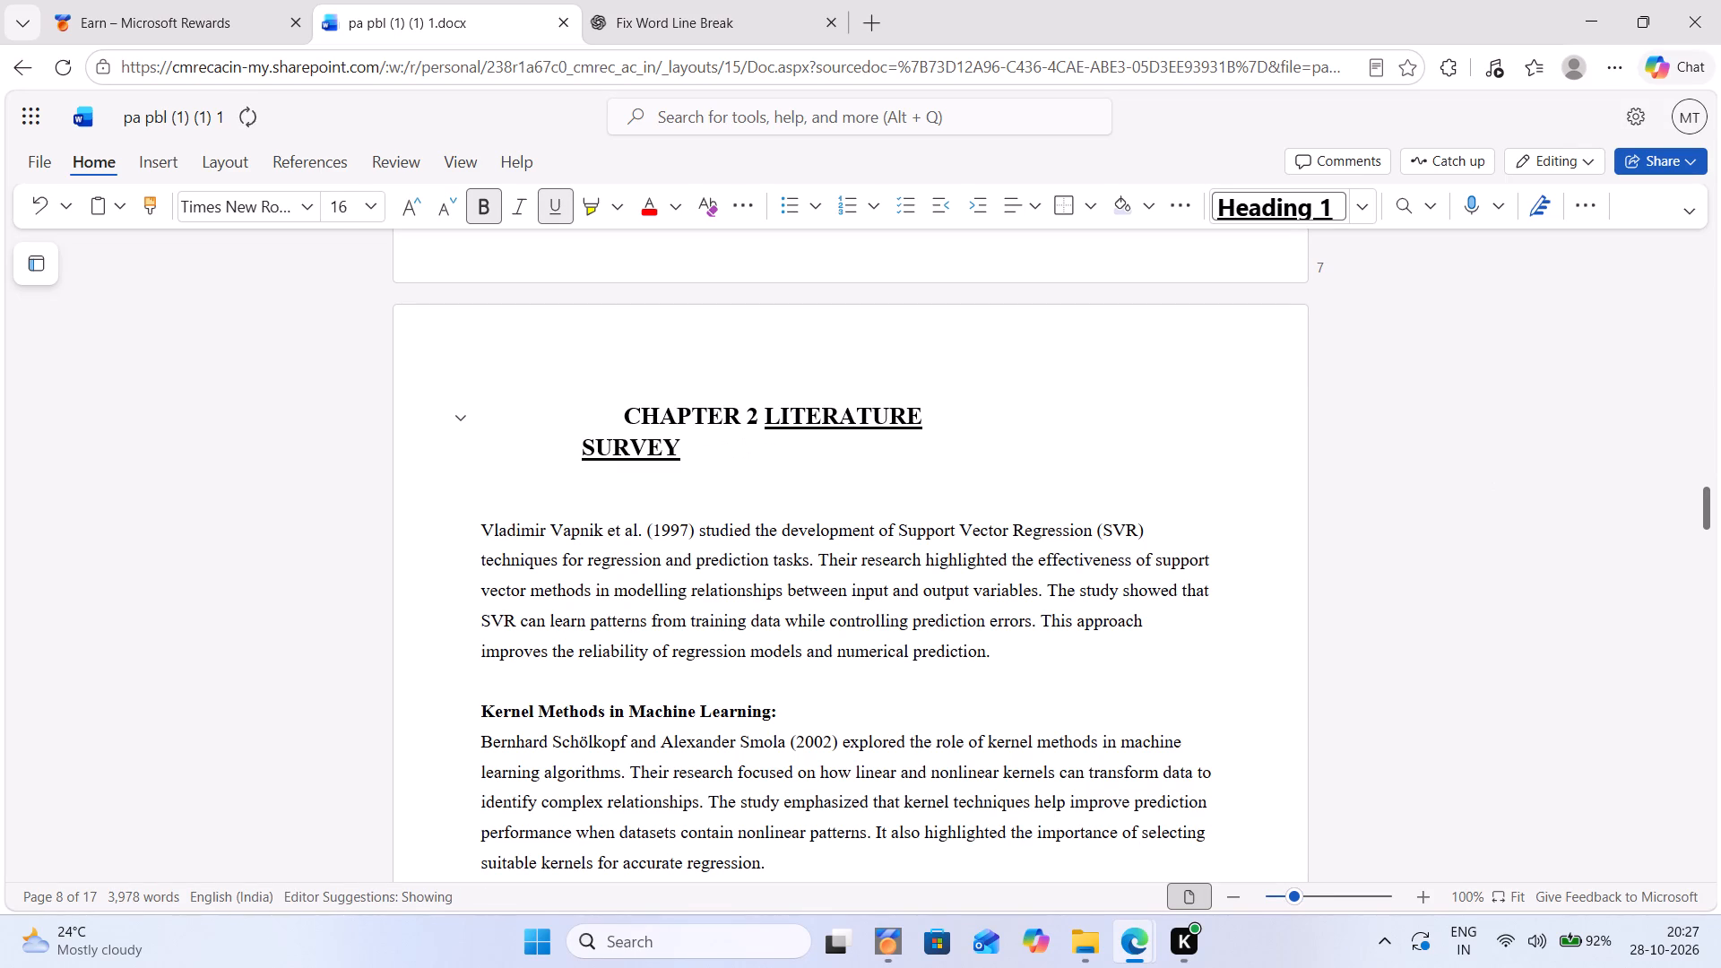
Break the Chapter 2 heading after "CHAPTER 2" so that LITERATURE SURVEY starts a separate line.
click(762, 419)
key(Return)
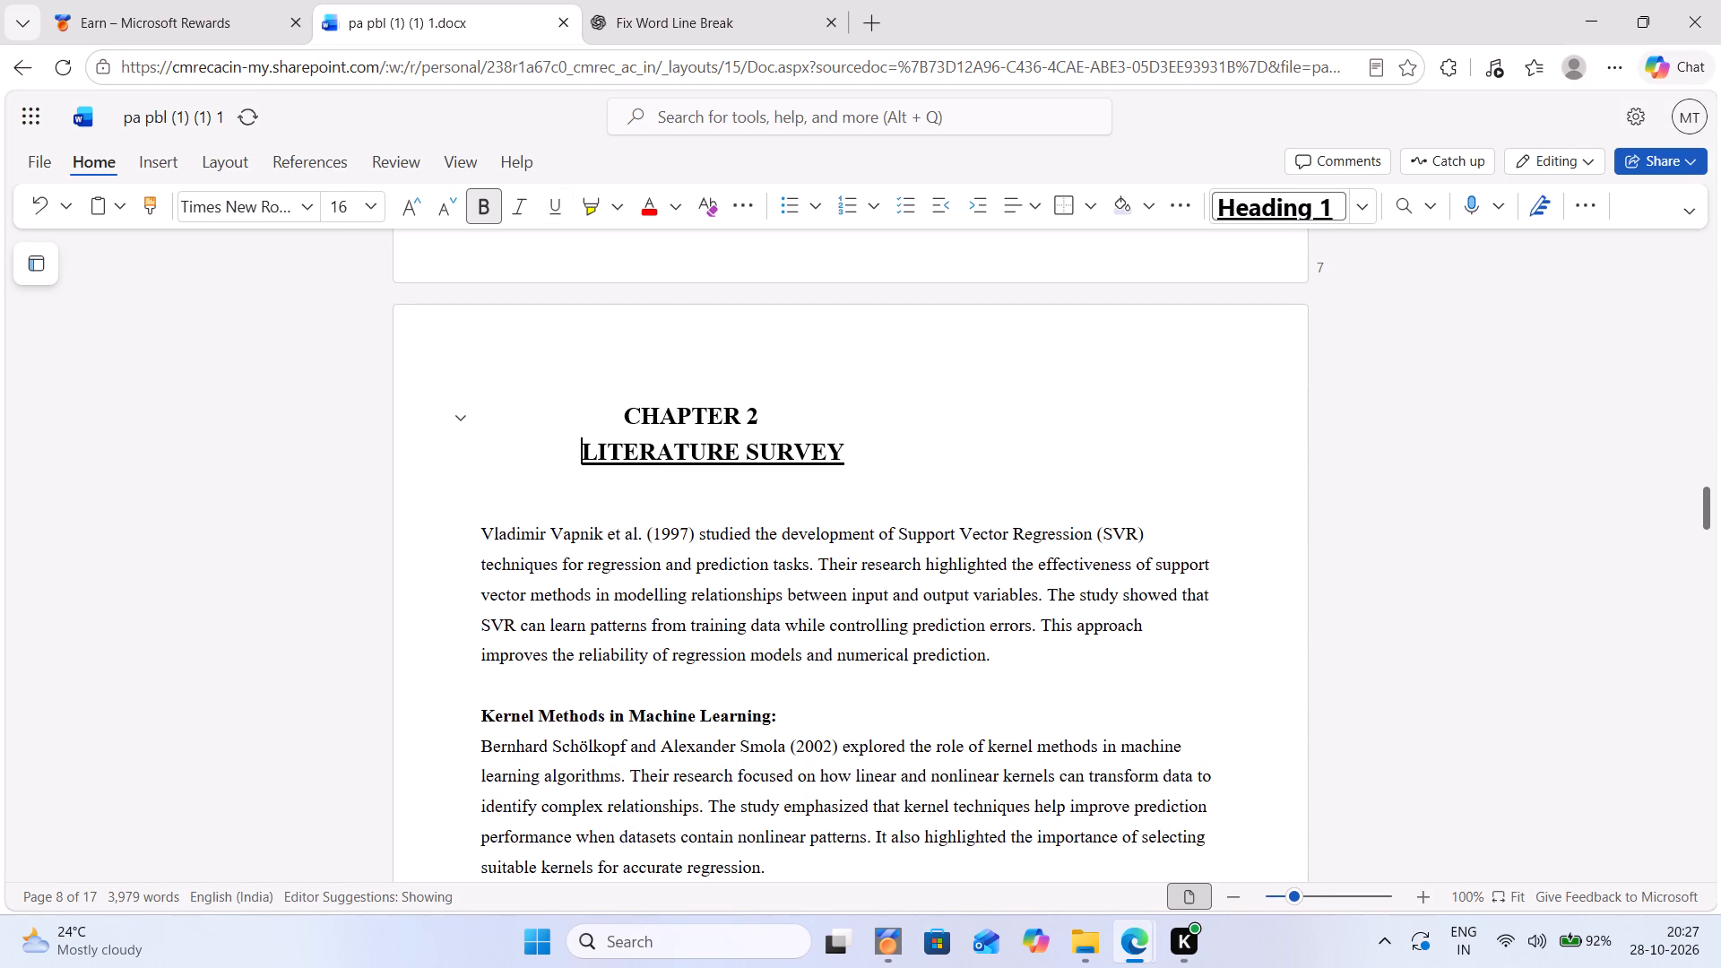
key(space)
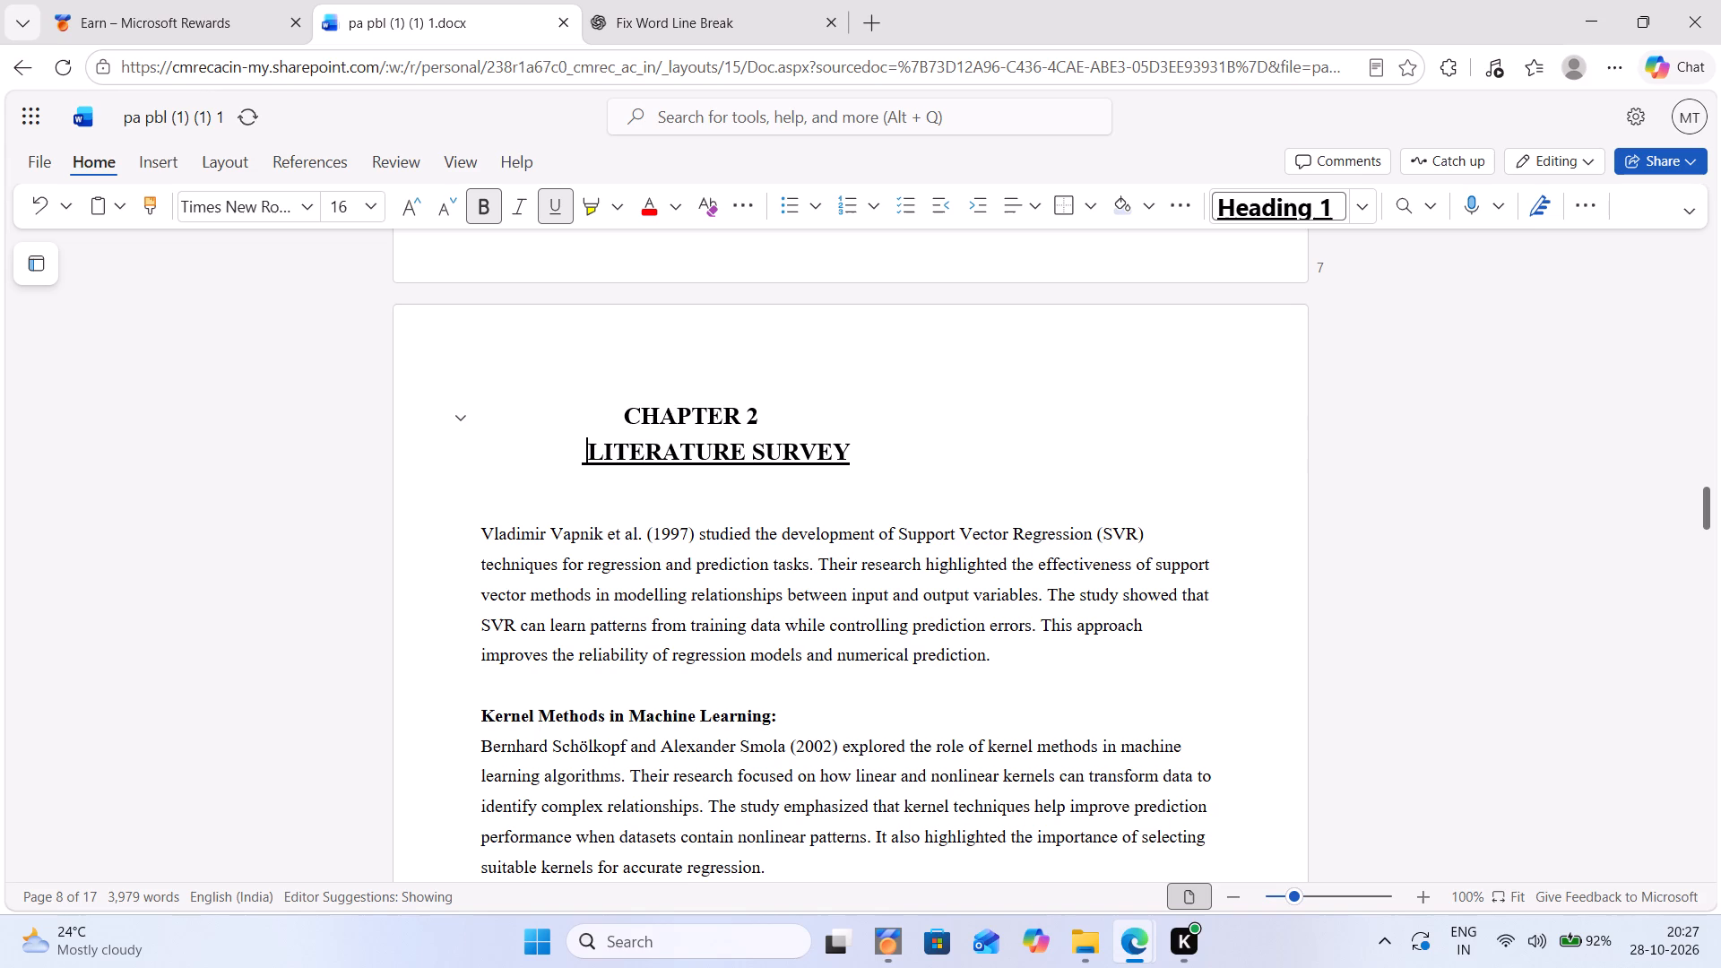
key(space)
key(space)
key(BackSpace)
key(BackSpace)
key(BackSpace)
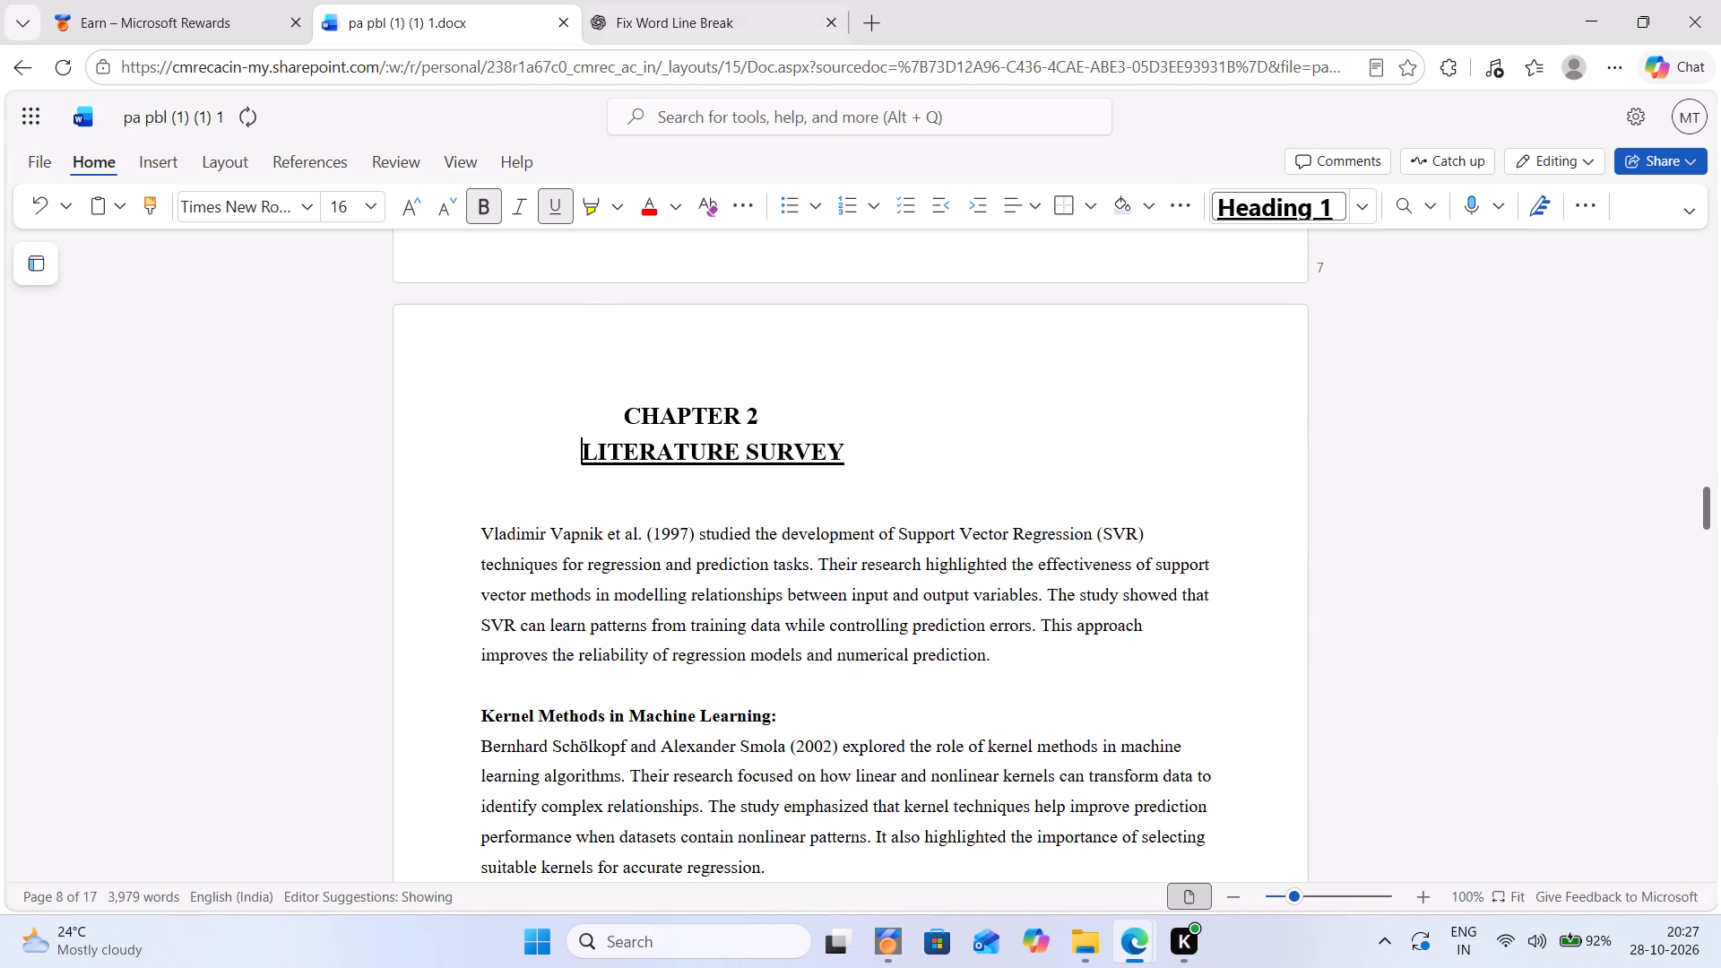
Set the font size of the CHAPTER 2 and LITERATURE SURVEY heading lines to 14.
click(631, 409)
drag(631, 409, 843, 459)
click(996, 420)
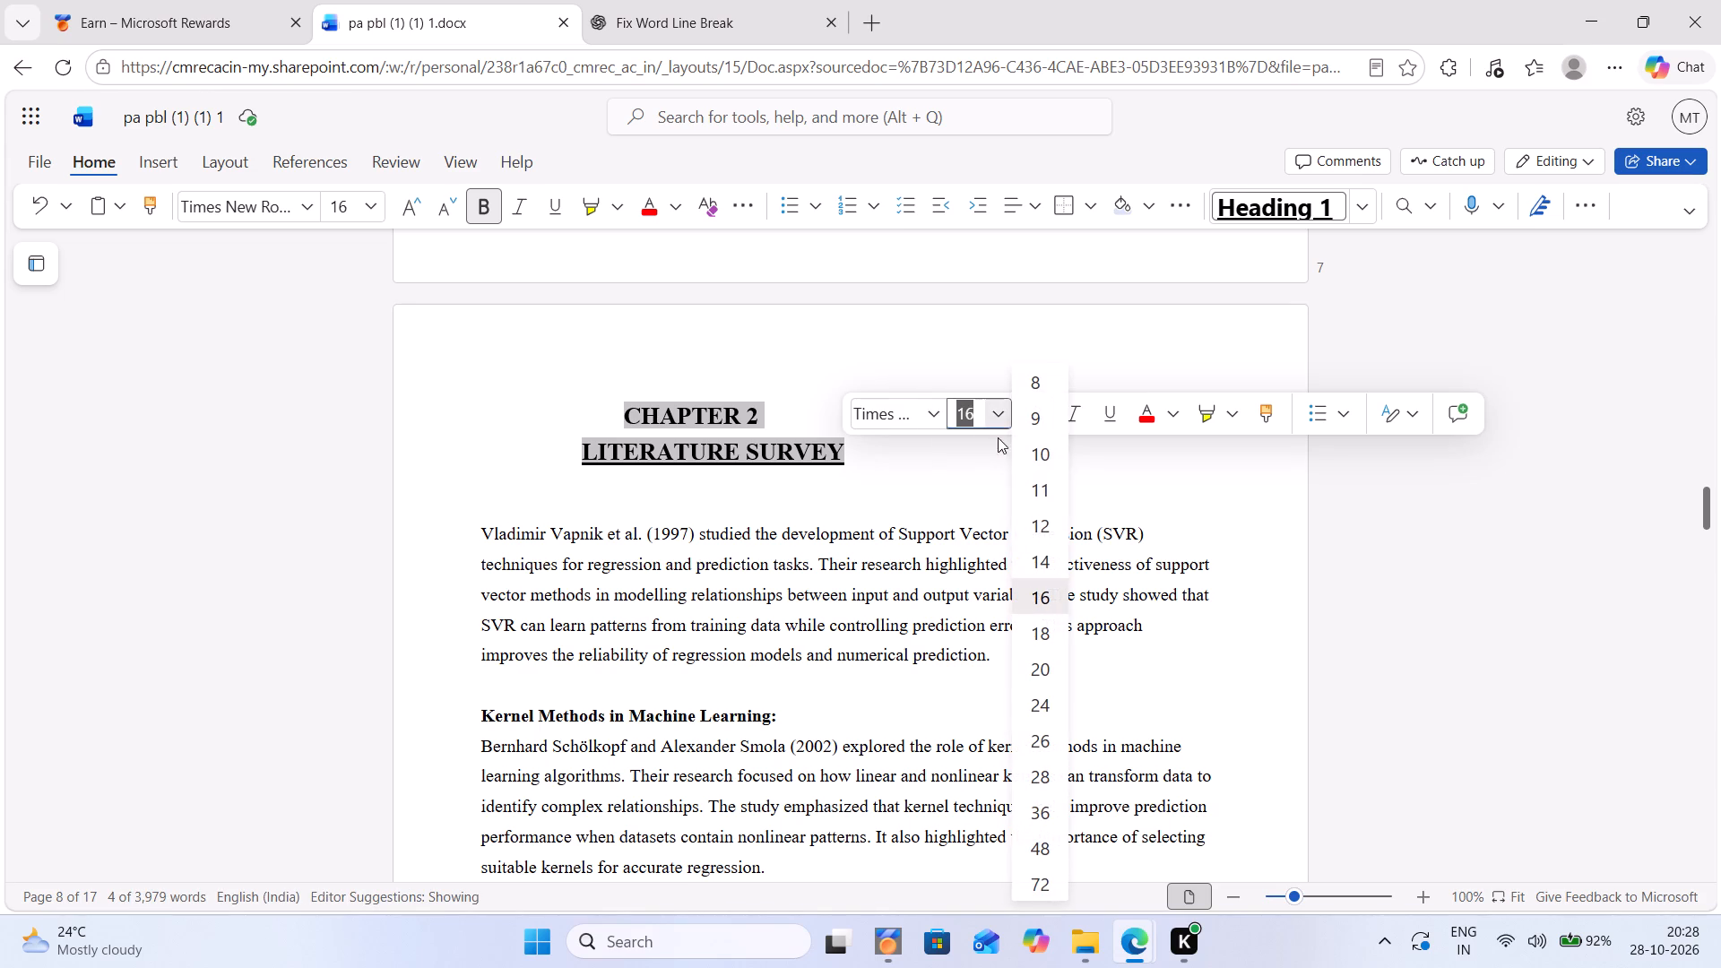
click(1033, 575)
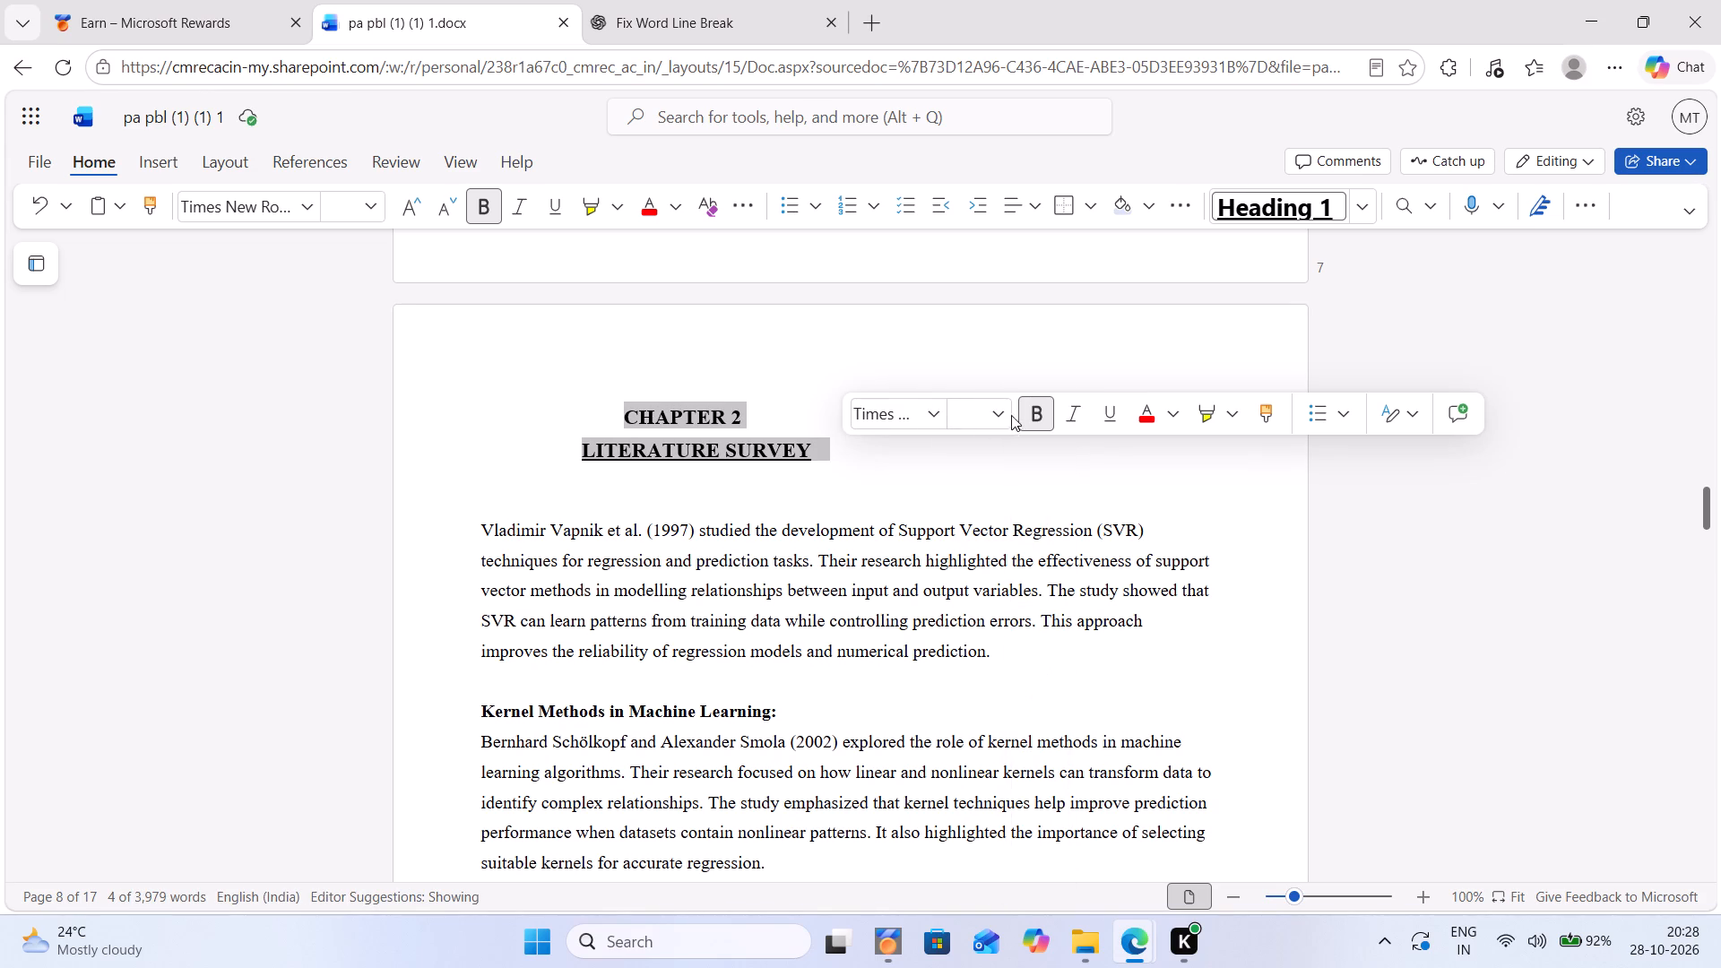
click(1008, 416)
click(1054, 544)
click(667, 436)
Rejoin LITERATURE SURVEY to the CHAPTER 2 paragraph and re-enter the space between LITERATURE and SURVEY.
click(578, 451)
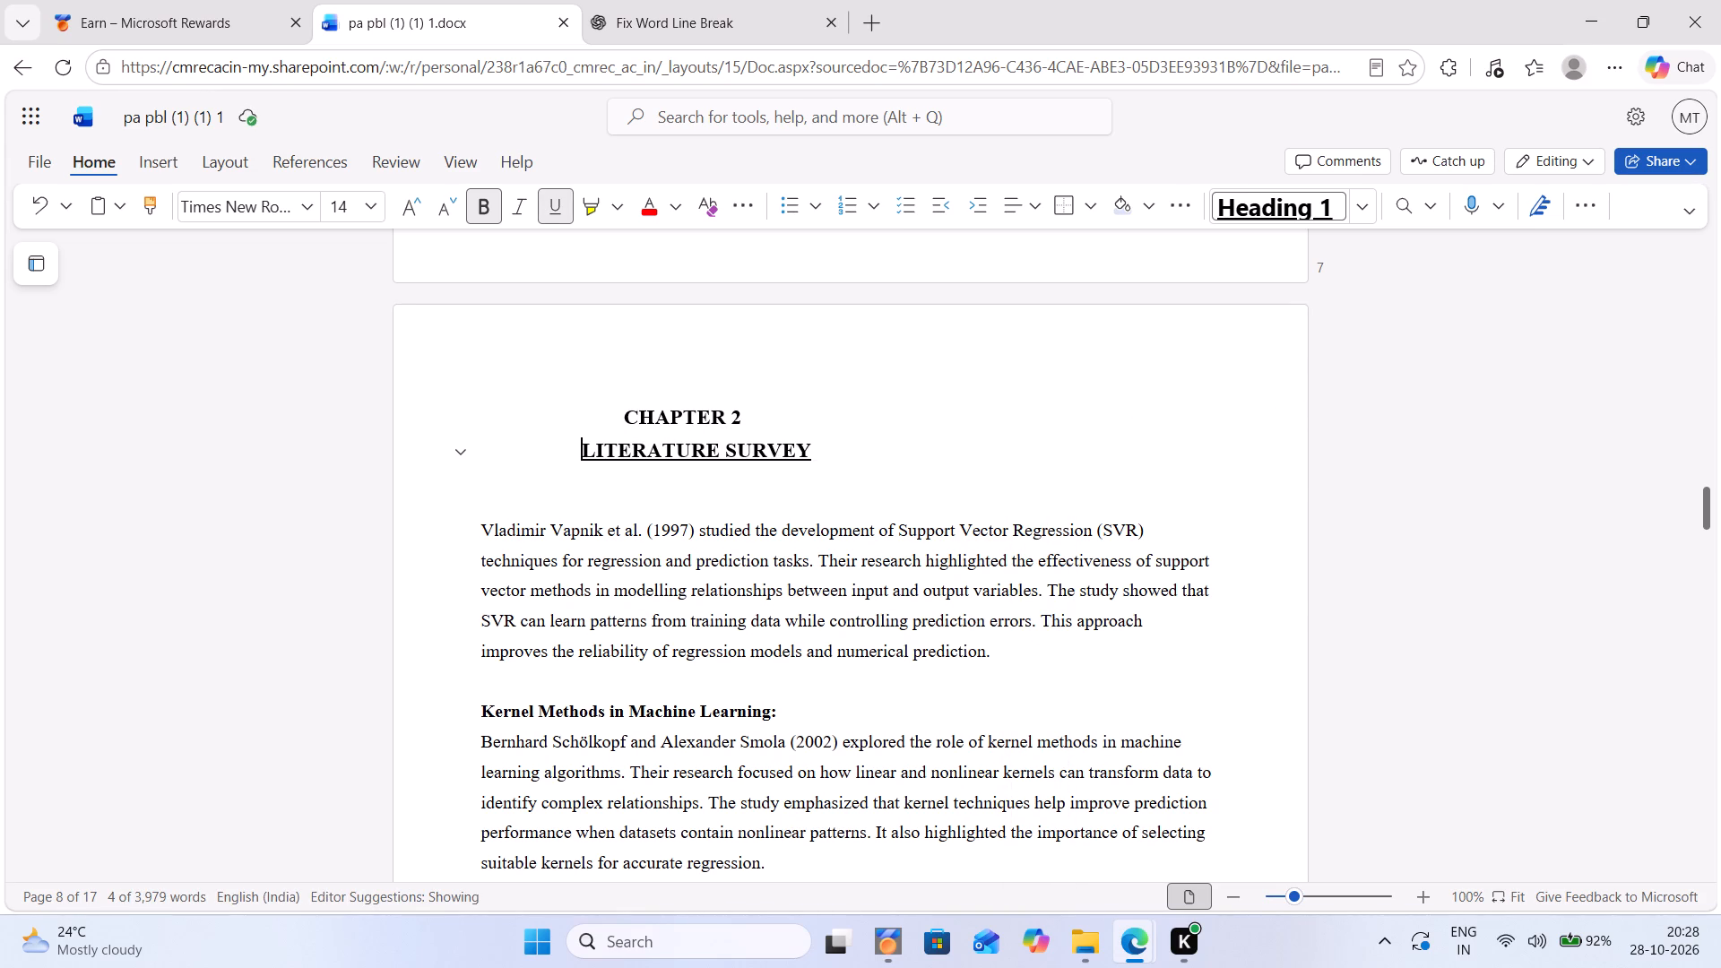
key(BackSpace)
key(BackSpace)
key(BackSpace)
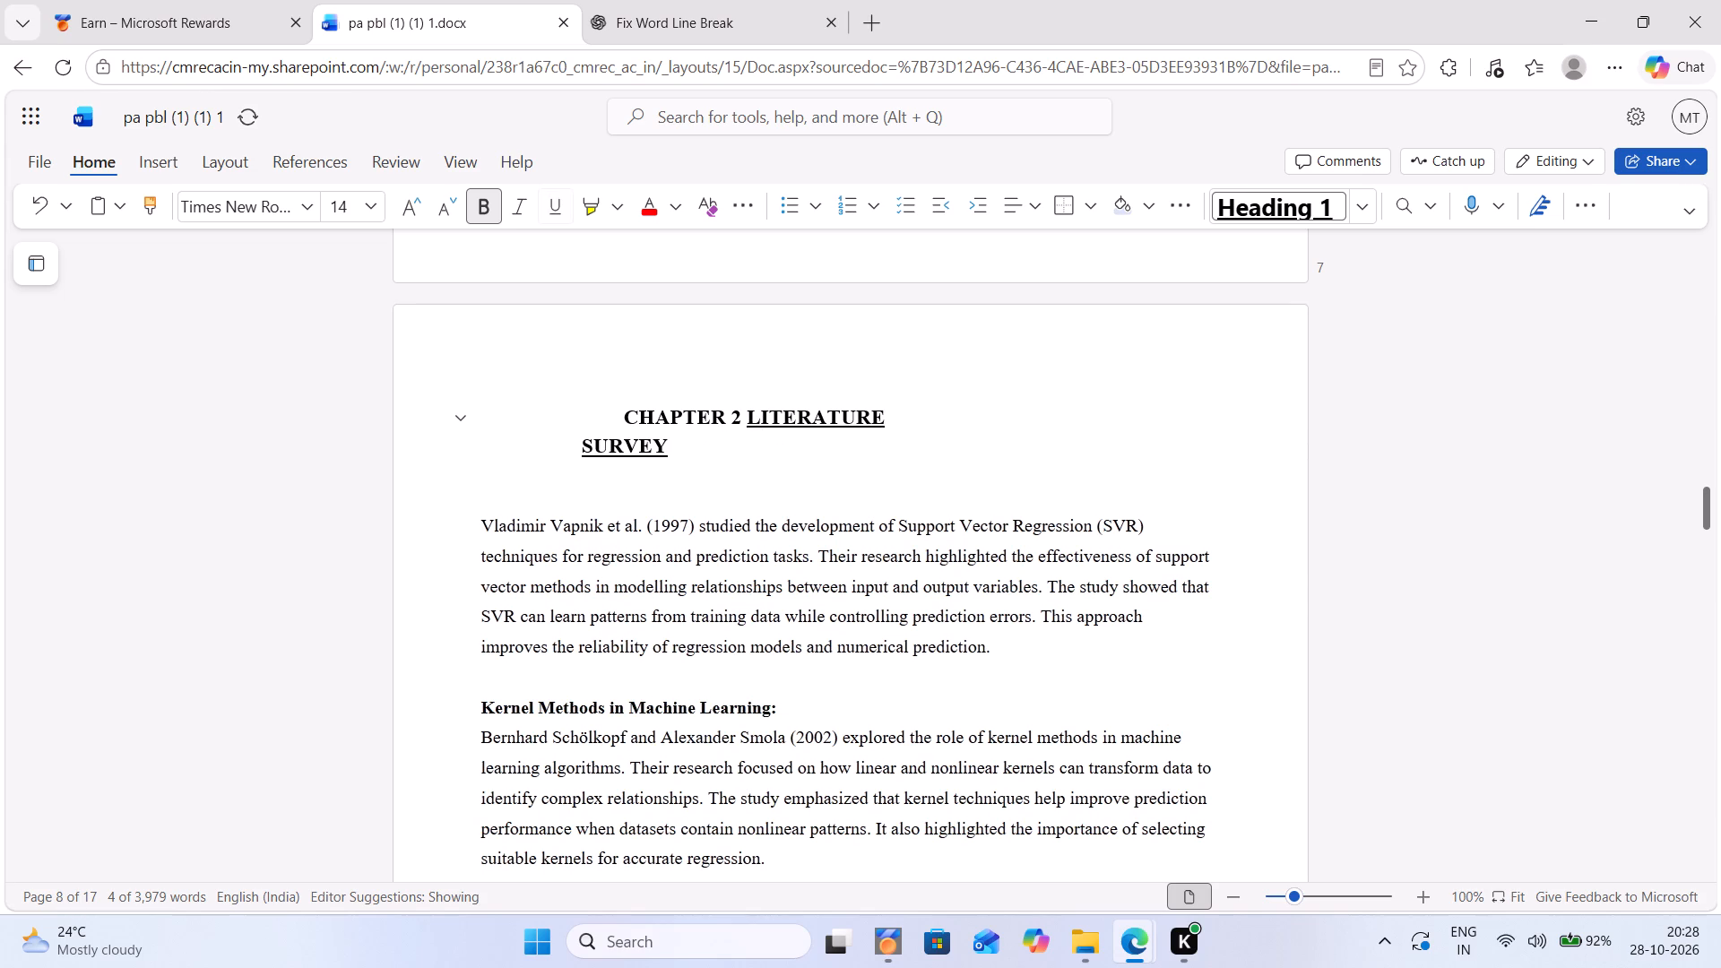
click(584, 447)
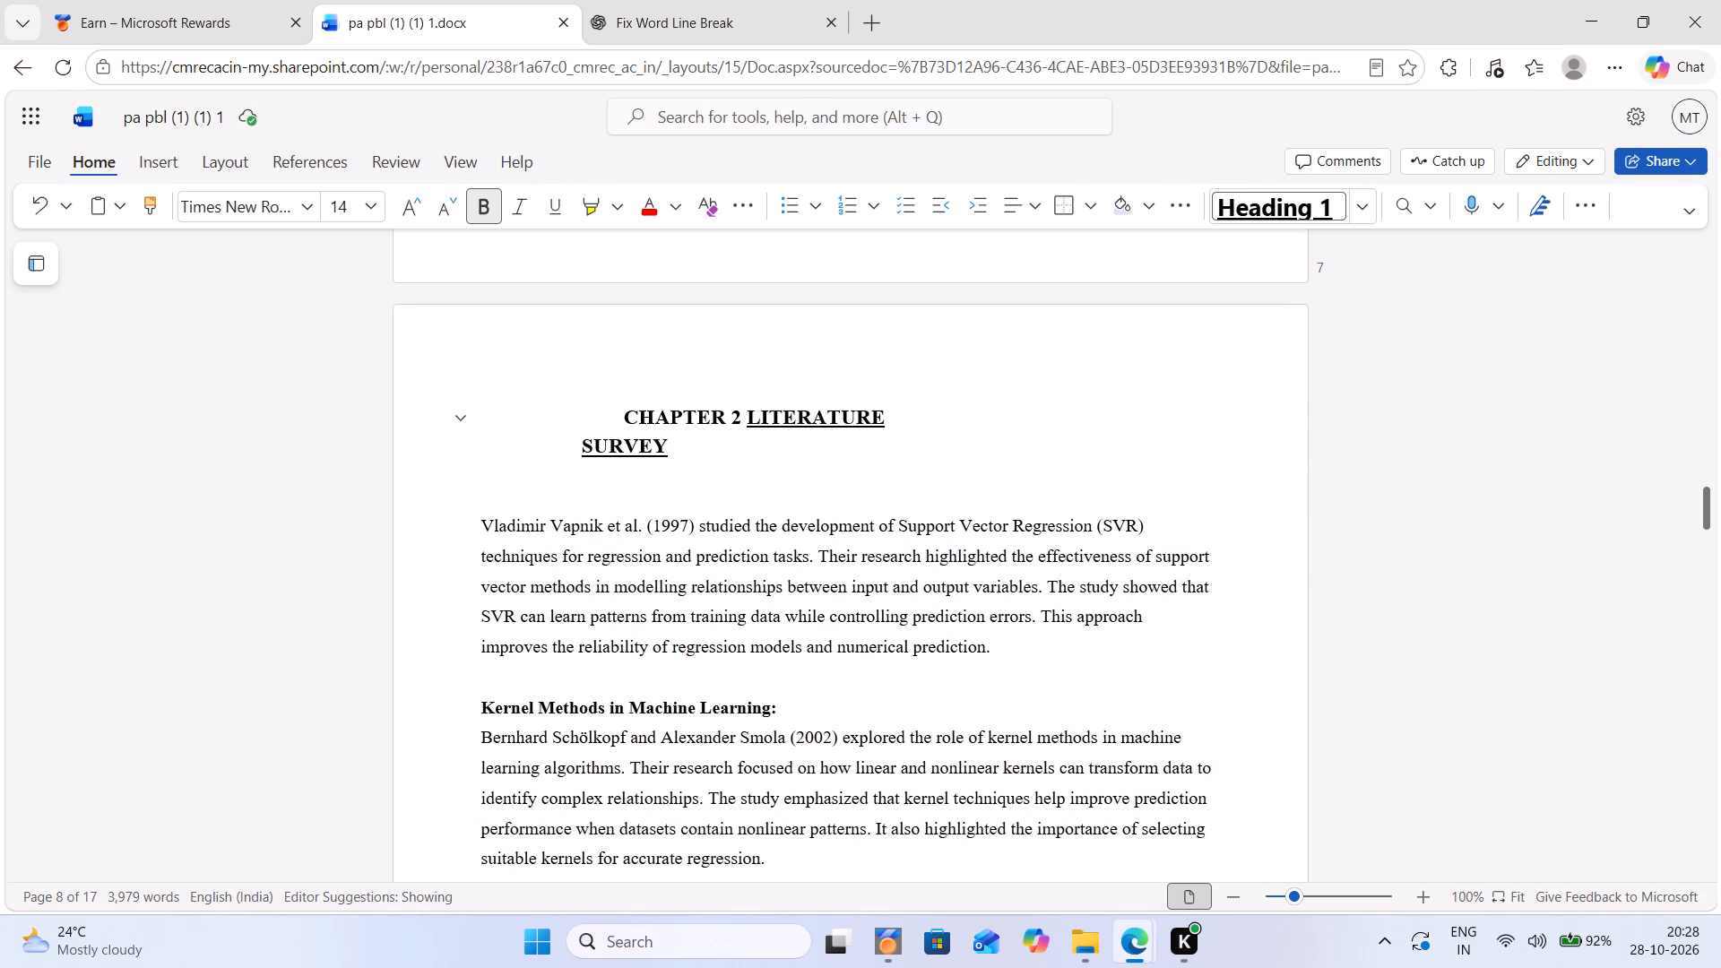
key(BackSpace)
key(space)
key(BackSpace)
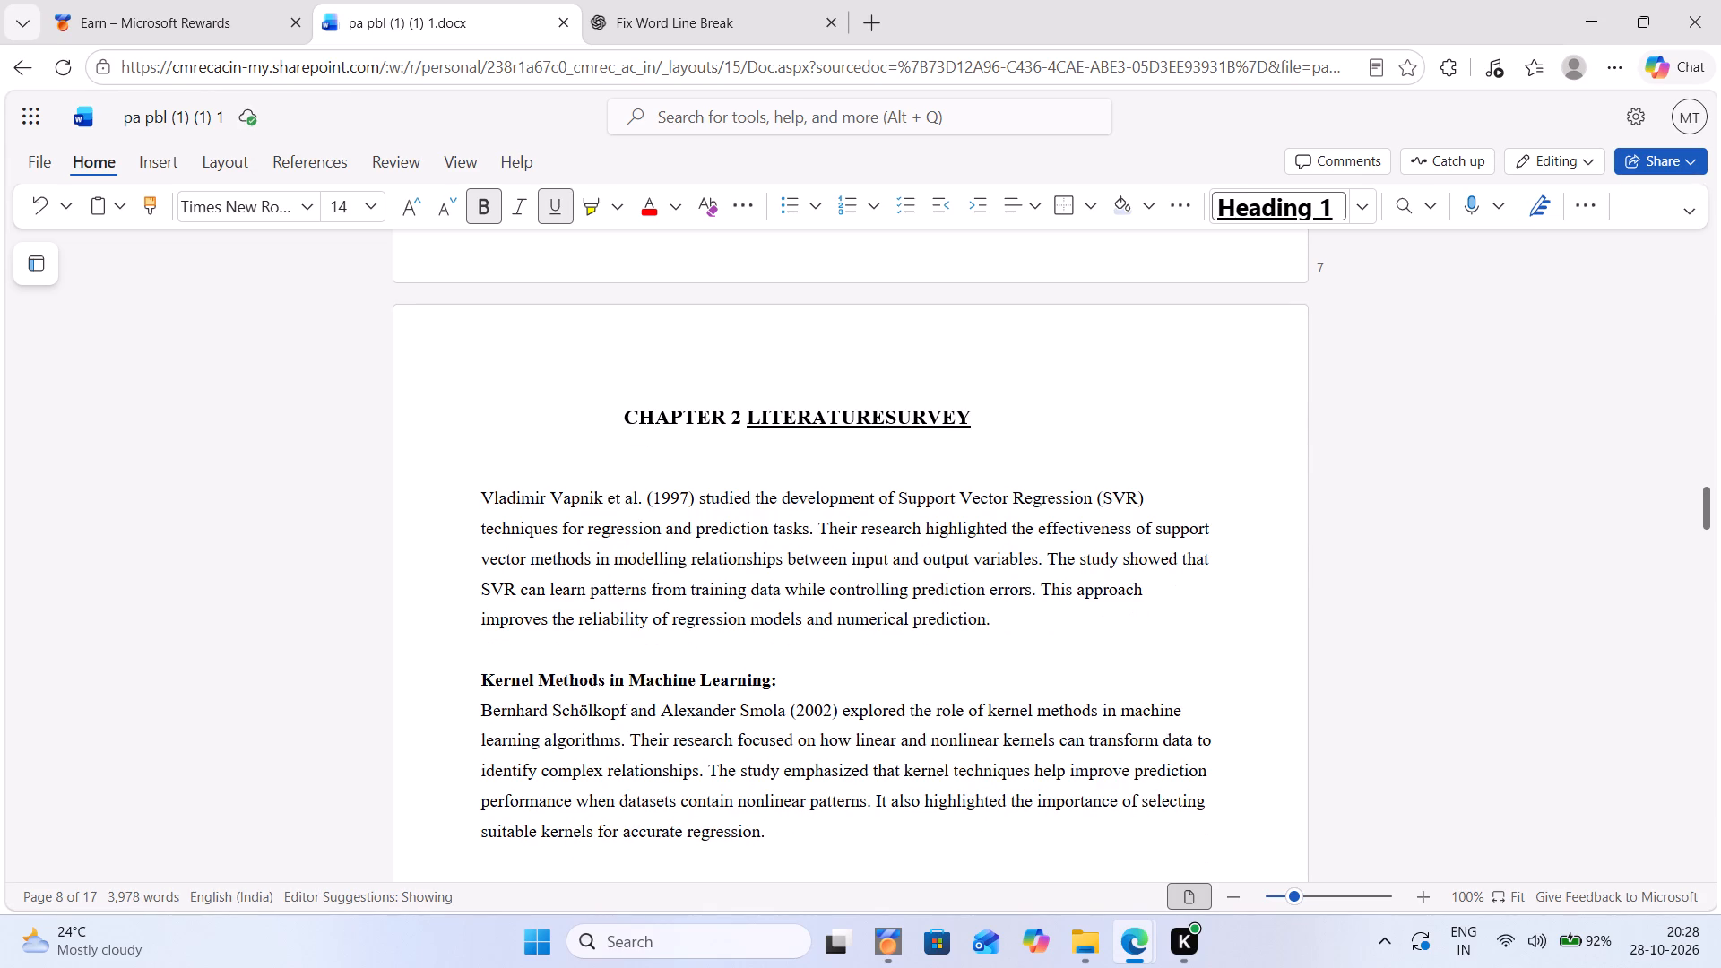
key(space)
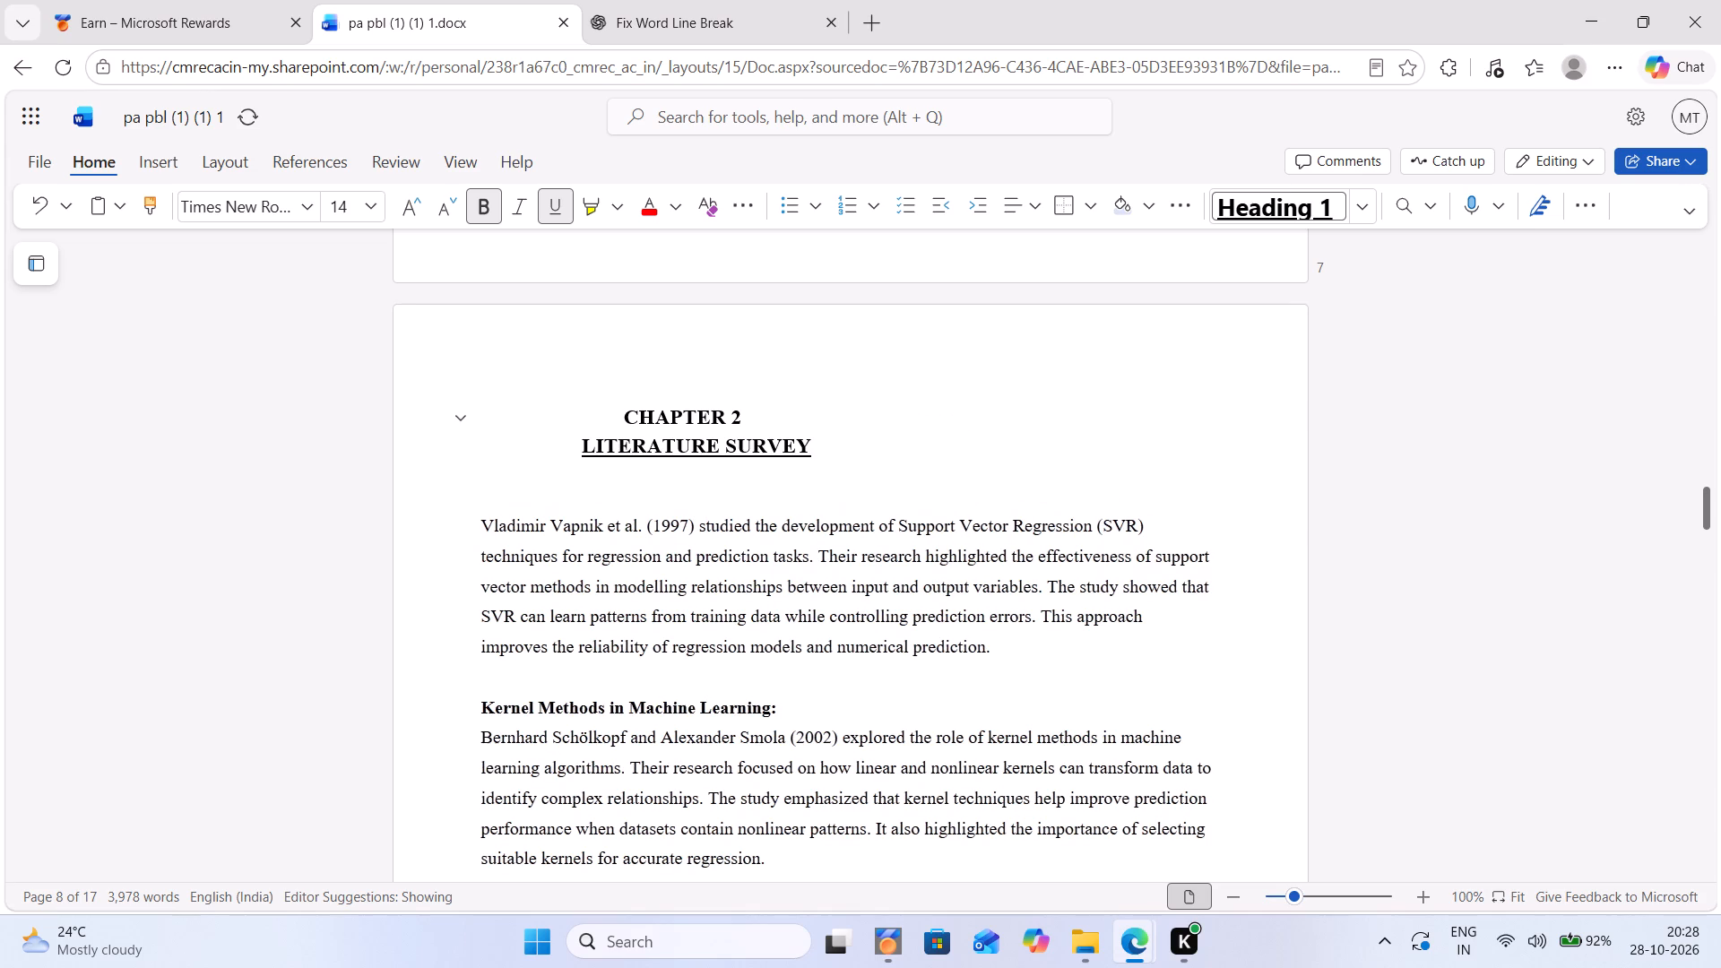
Shift the CHAPTER 2 text toward the page centre by adding leading spaces before it.
click(616, 422)
key(space)
key(space)
key(space)
key(space)
key(space)
key(space)
key(space)
key(space)
key(space)
key(space)
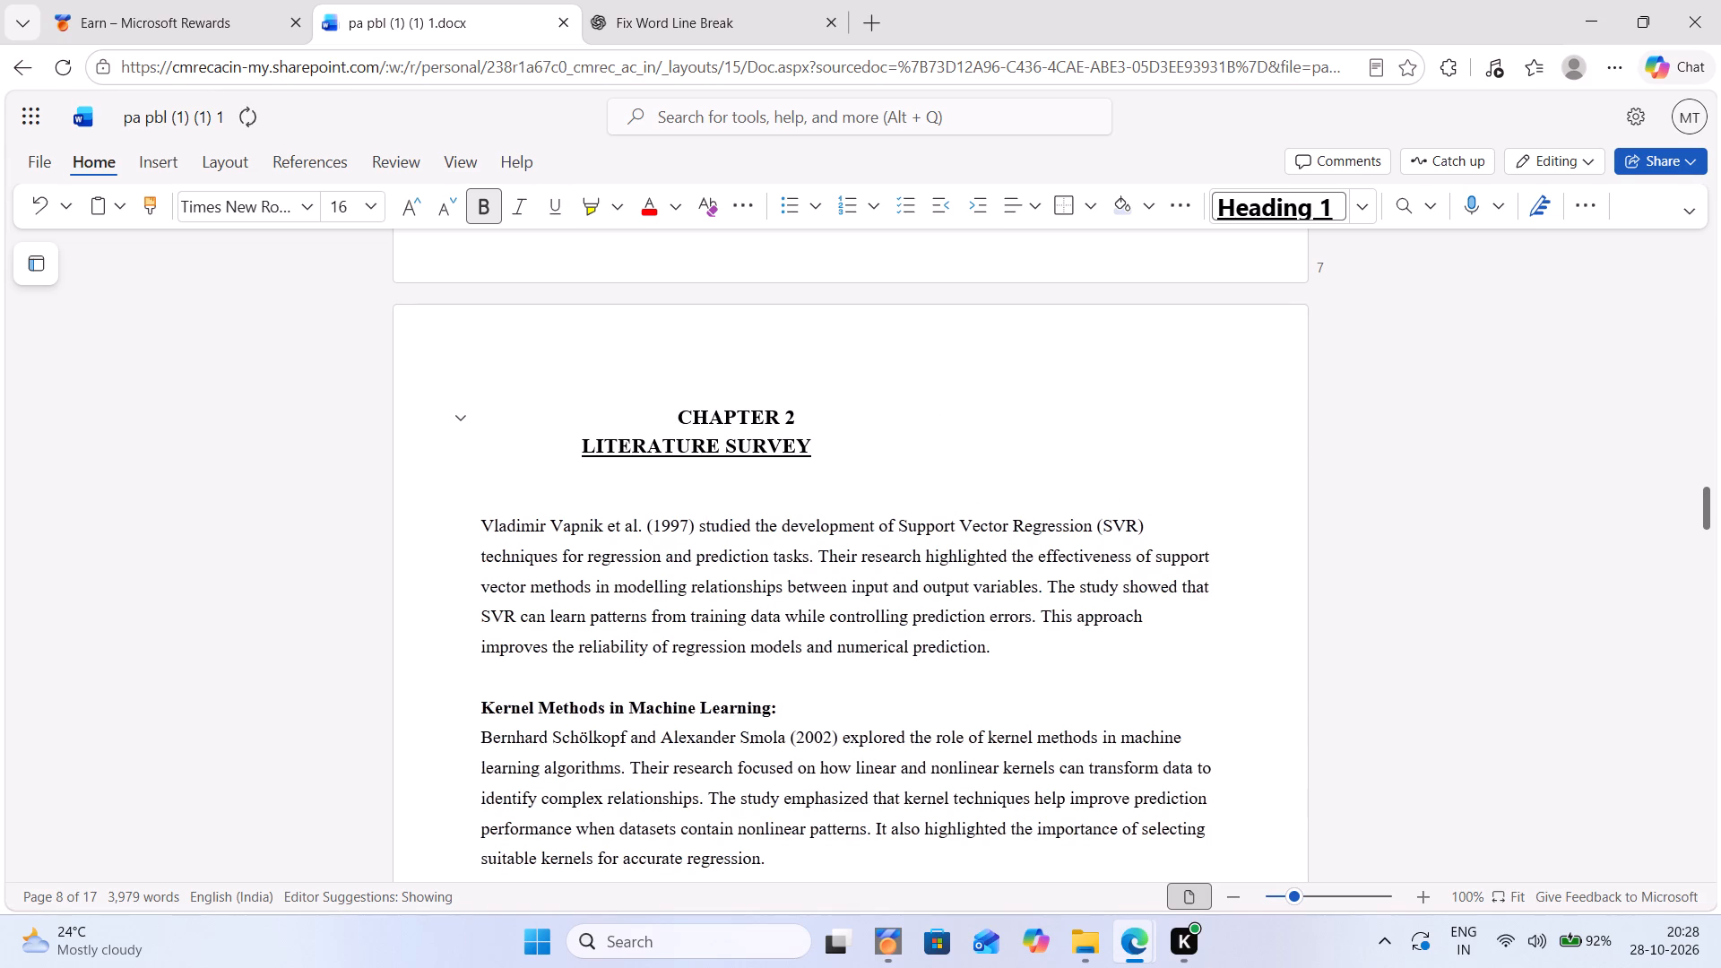
key(space)
key(space)
key(space)
key(space)
key(space)
key(space)
key(space)
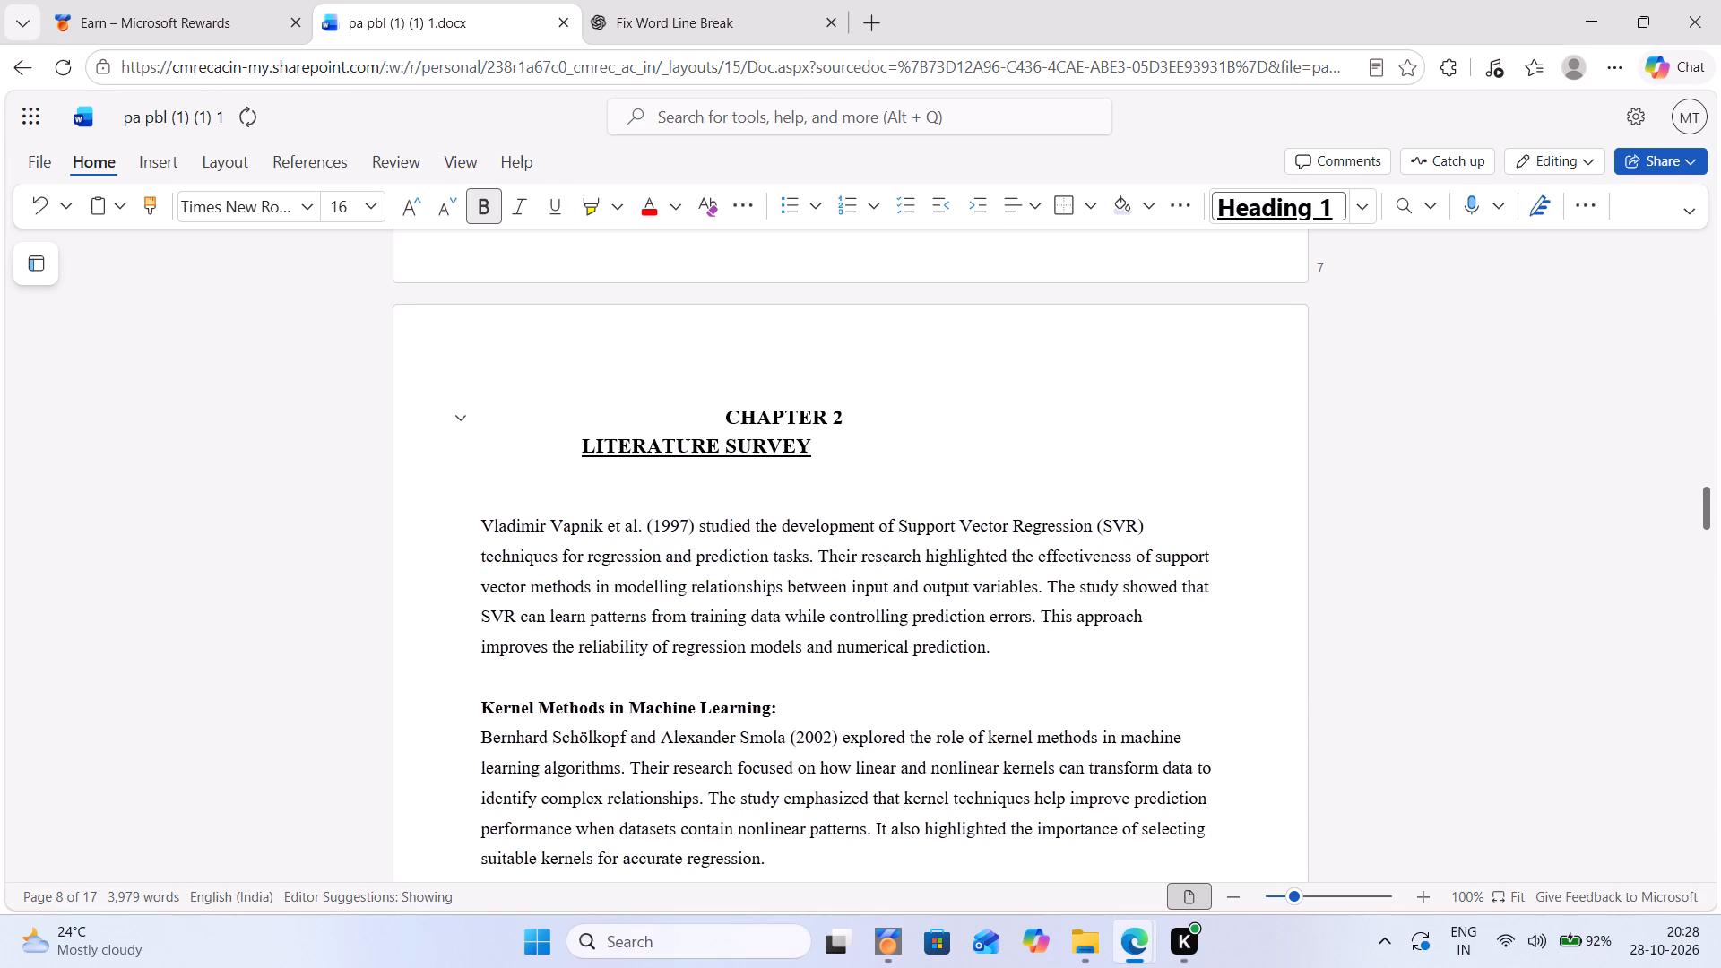
Move LITERATURE SURVEY into its own line below CHAPTER 2, indented with leading spaces toward the page centre.
drag(583, 448, 821, 454)
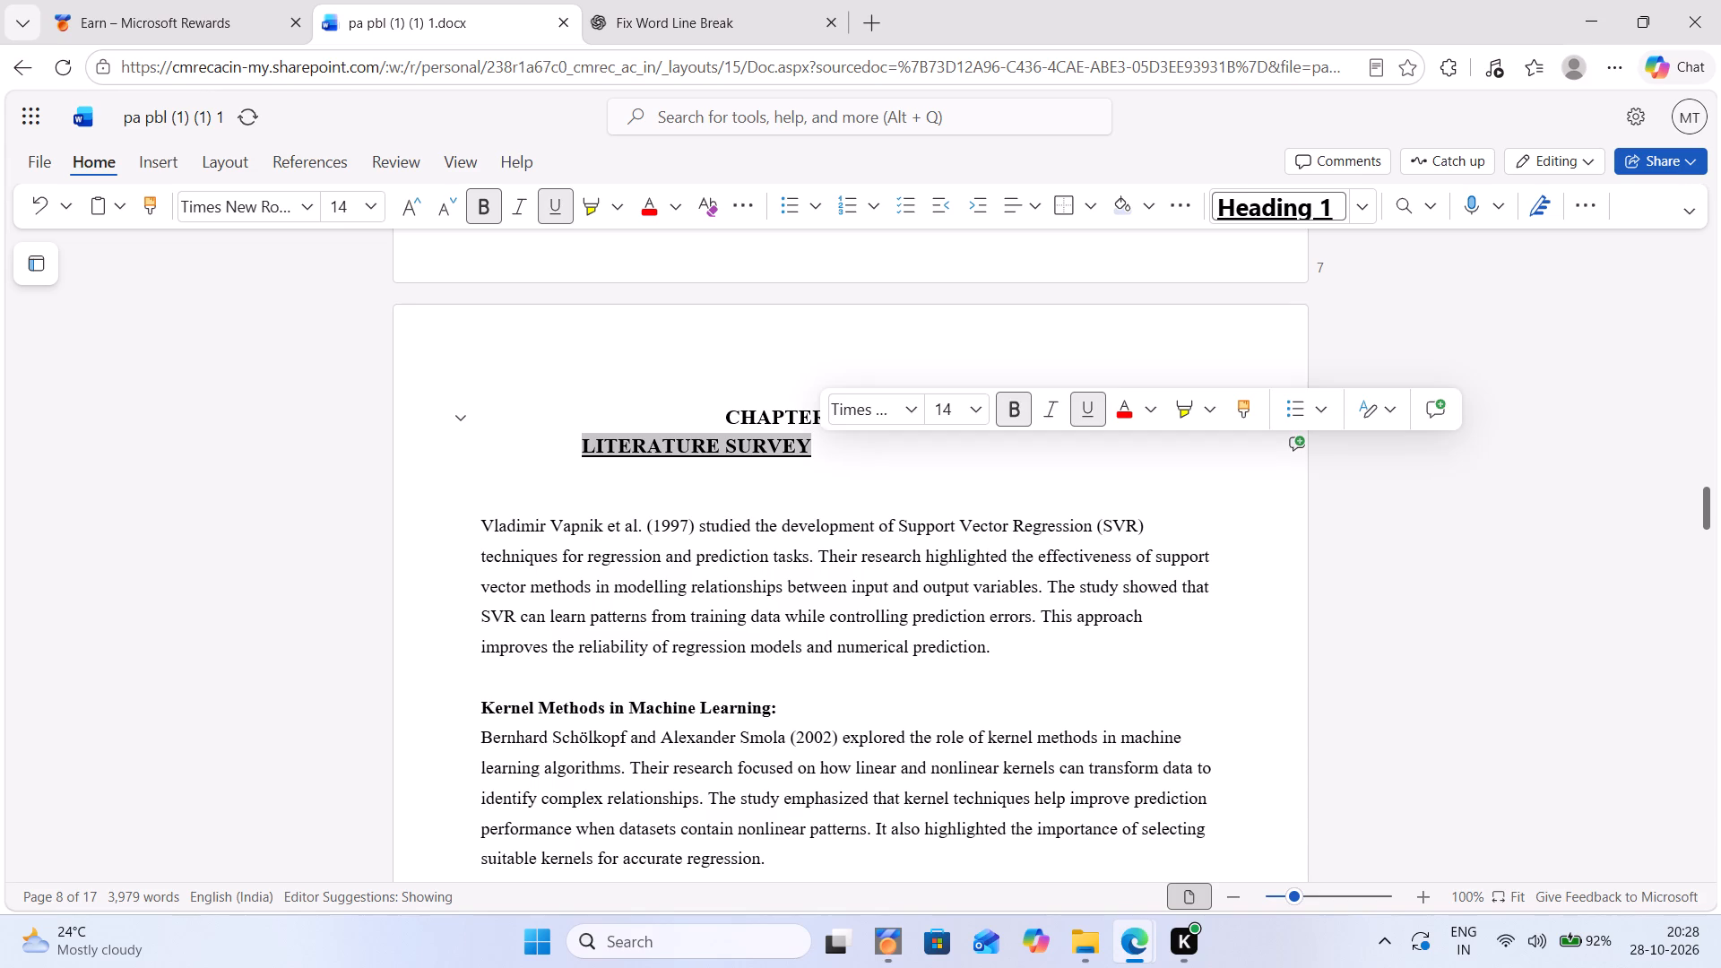
key(ctrl+x)
key(Return)
key(space)
key(space)
key(space)
key(space)
key(space)
key(space)
key(space)
key(space)
key(space)
key(space)
key(space)
key(space)
key(space)
key(space)
key(space)
key(space)
key(space)
key(space)
key(space)
key(space)
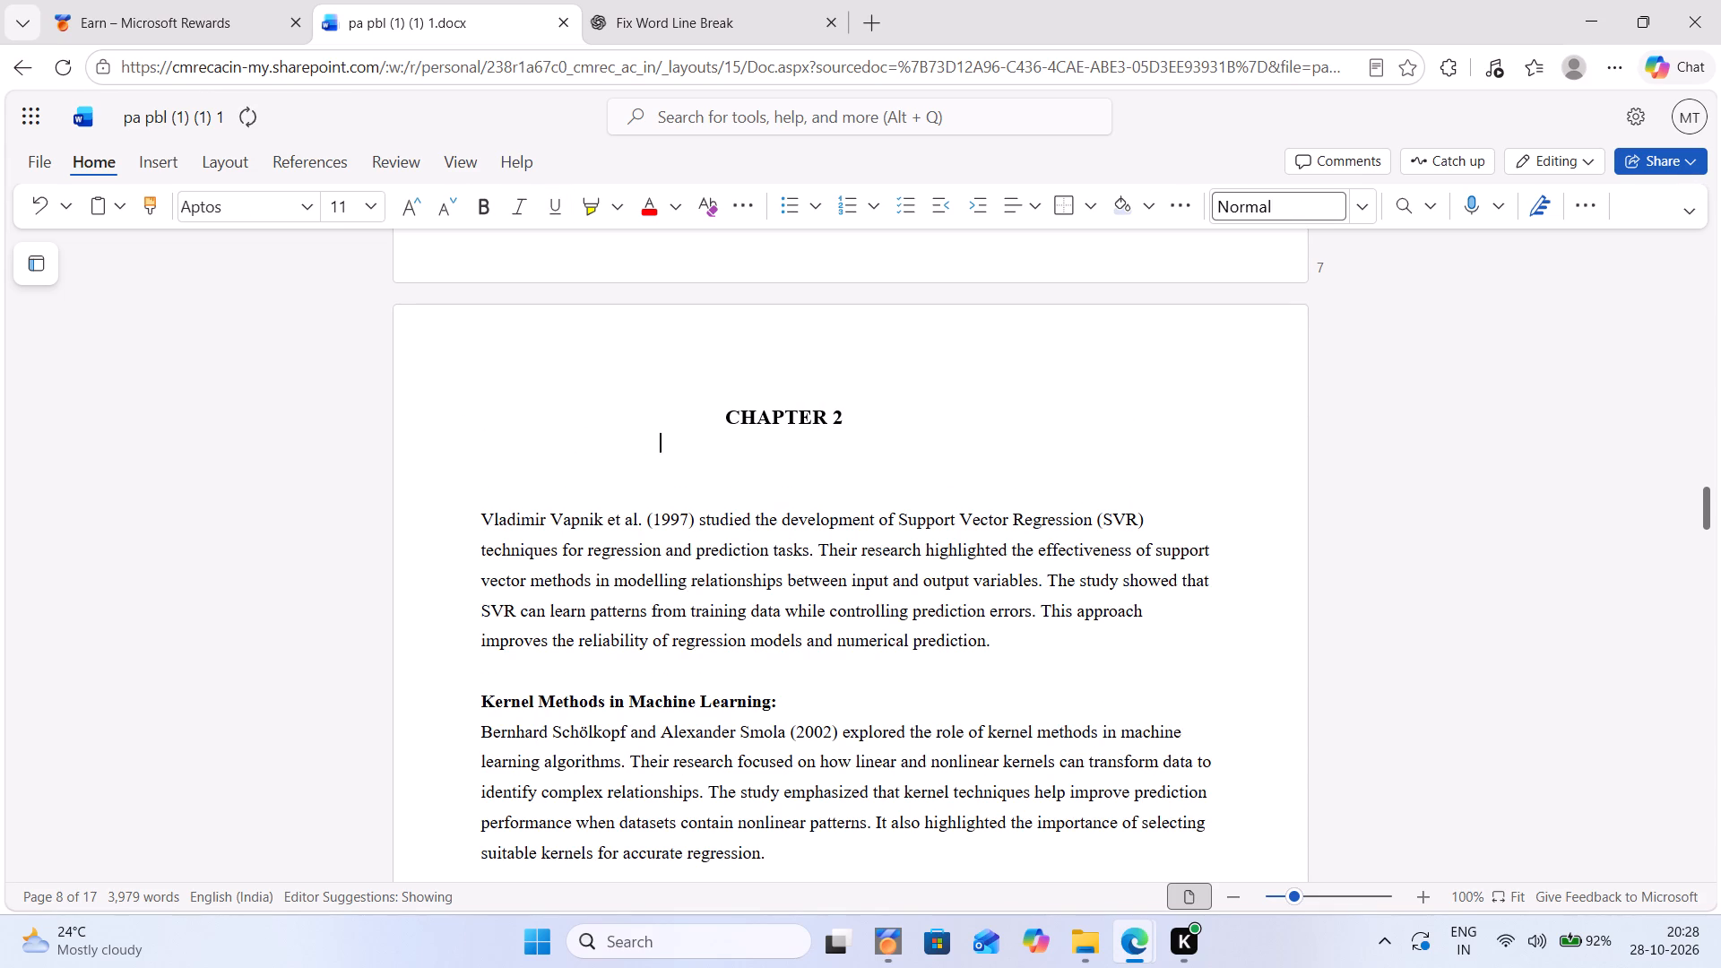
key(ctrl+v)
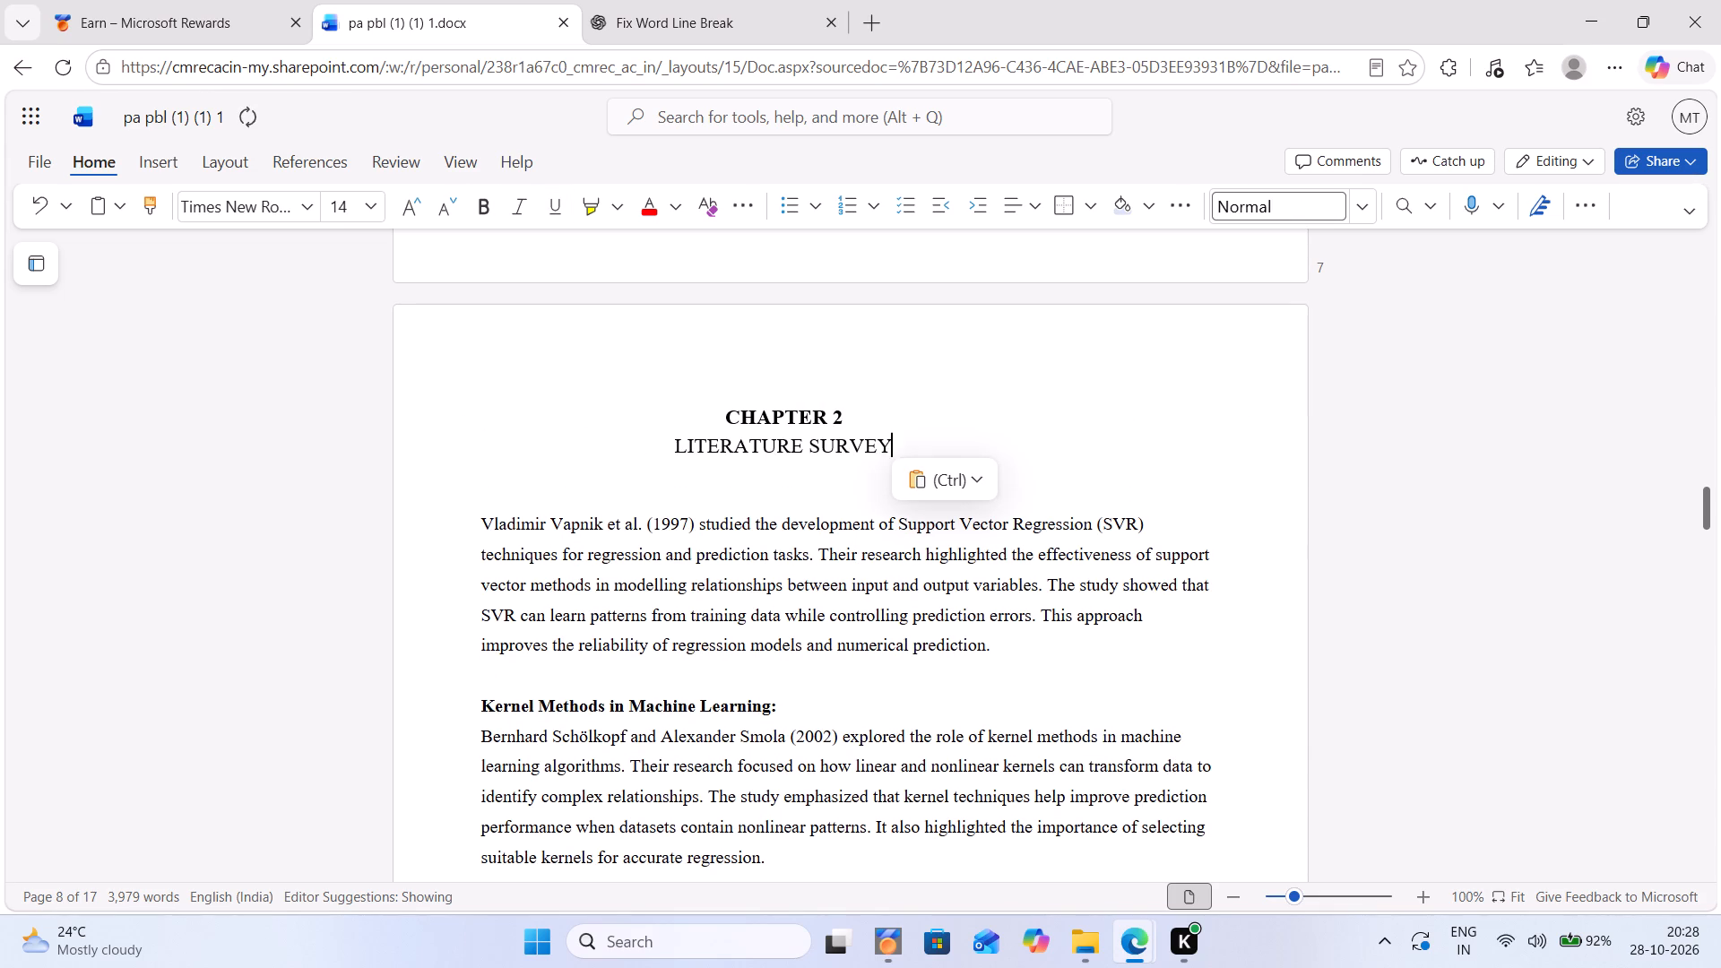
Insert a line break before the CHAPTER 4 heading to push it onto the page with DISADVANTAGES OF EXISTING SYSTEM.
scroll(765, 432, up, 12)
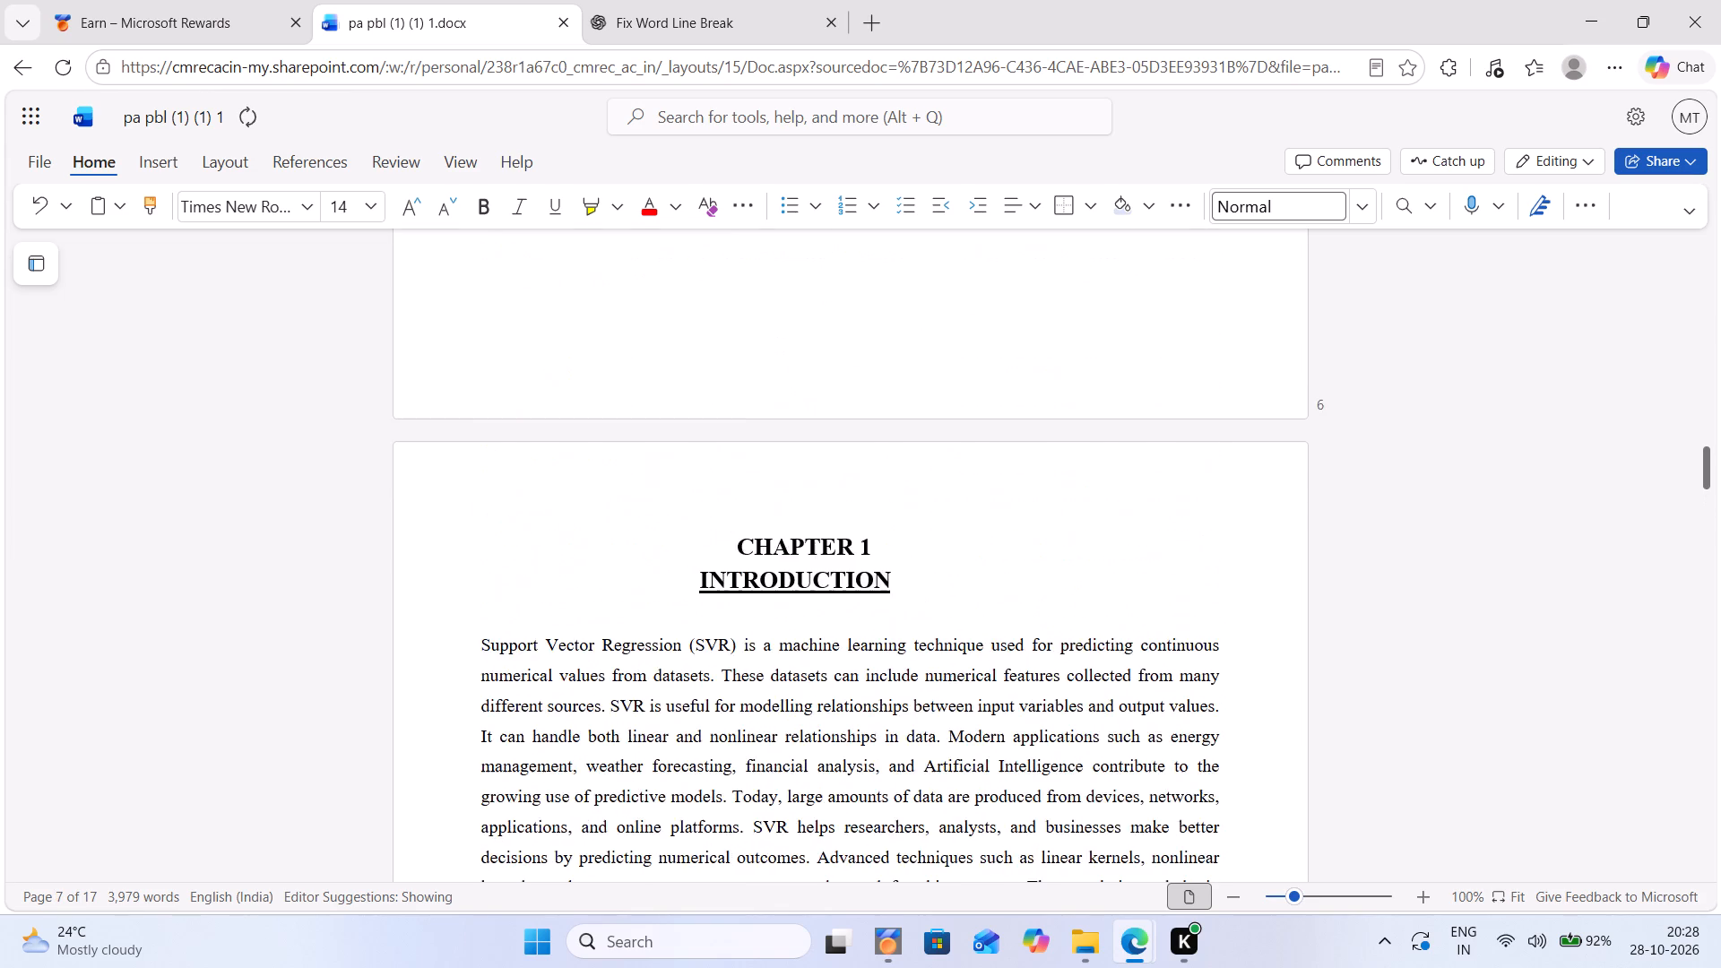
scroll(806, 457, down, 12)
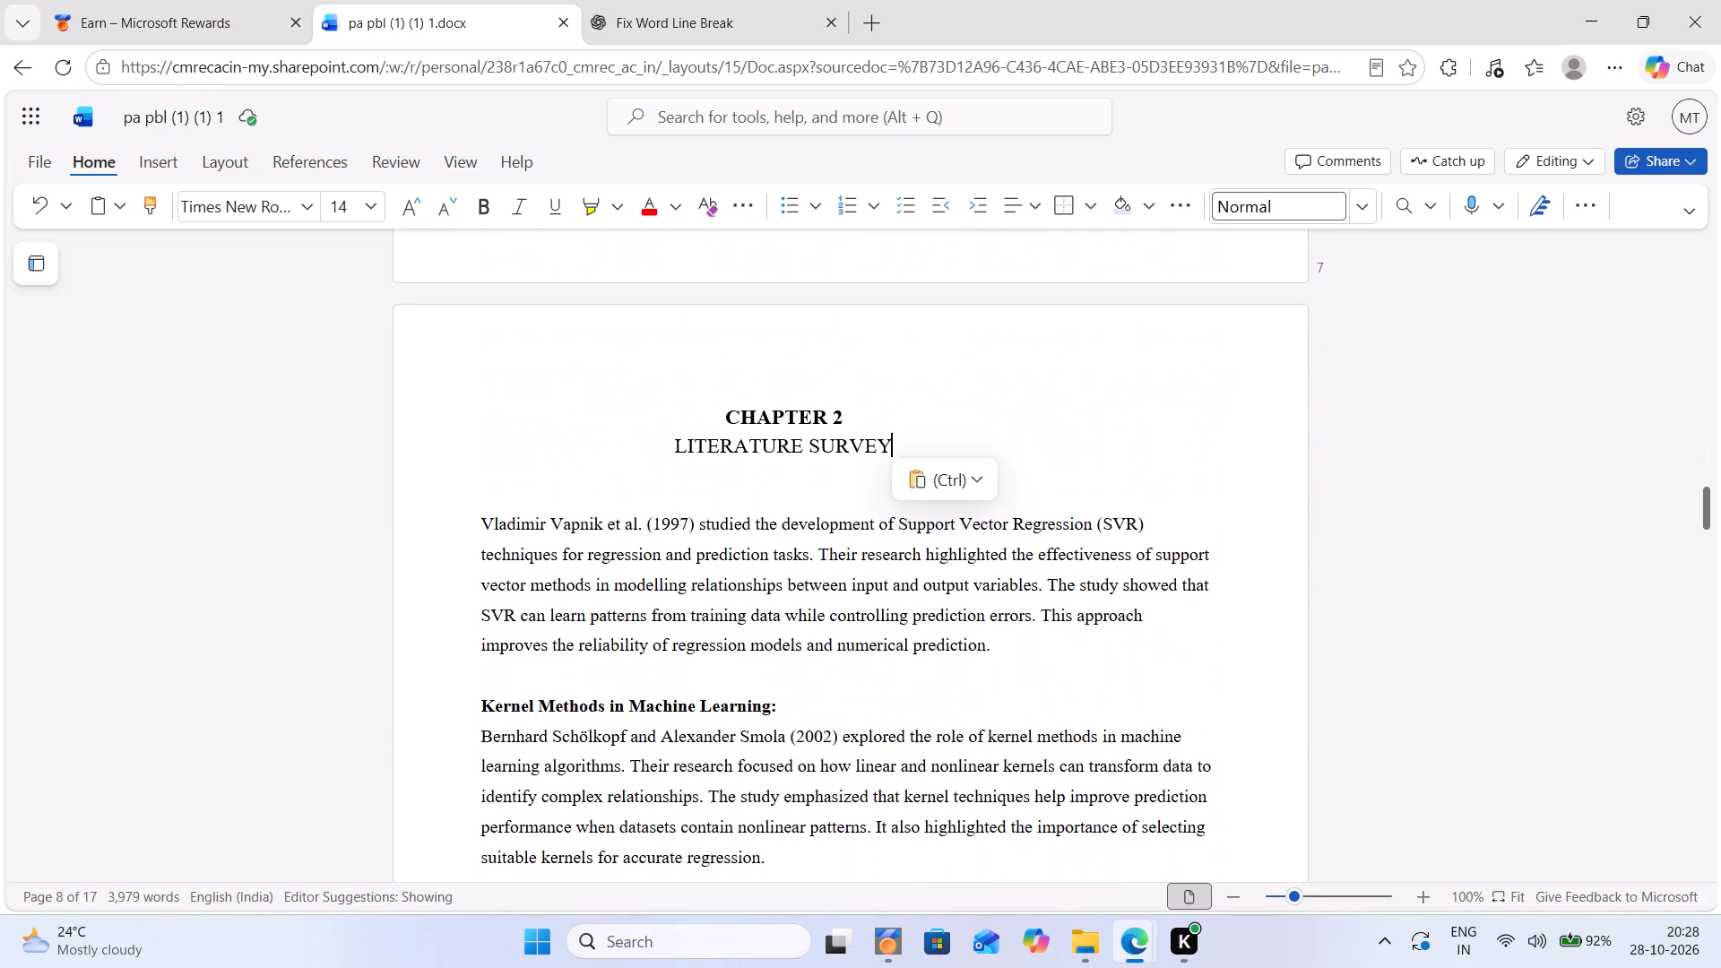
scroll(807, 376, up, 9)
scroll(802, 293, up, 2)
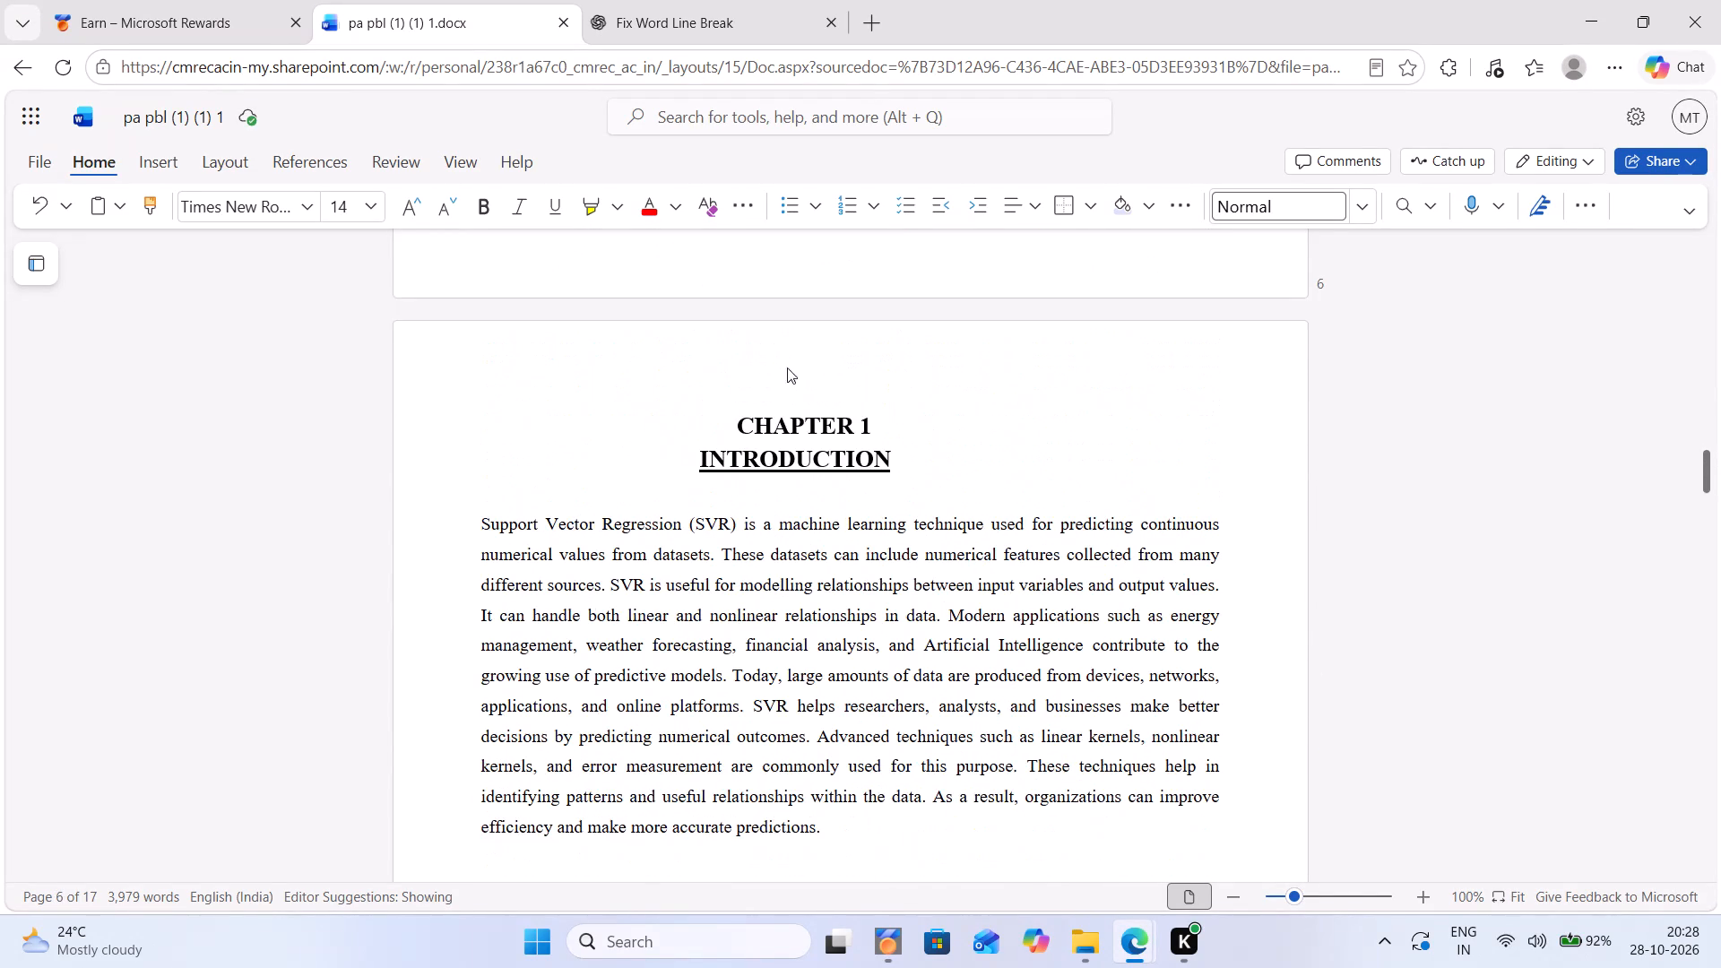
scroll(796, 491, down, 12)
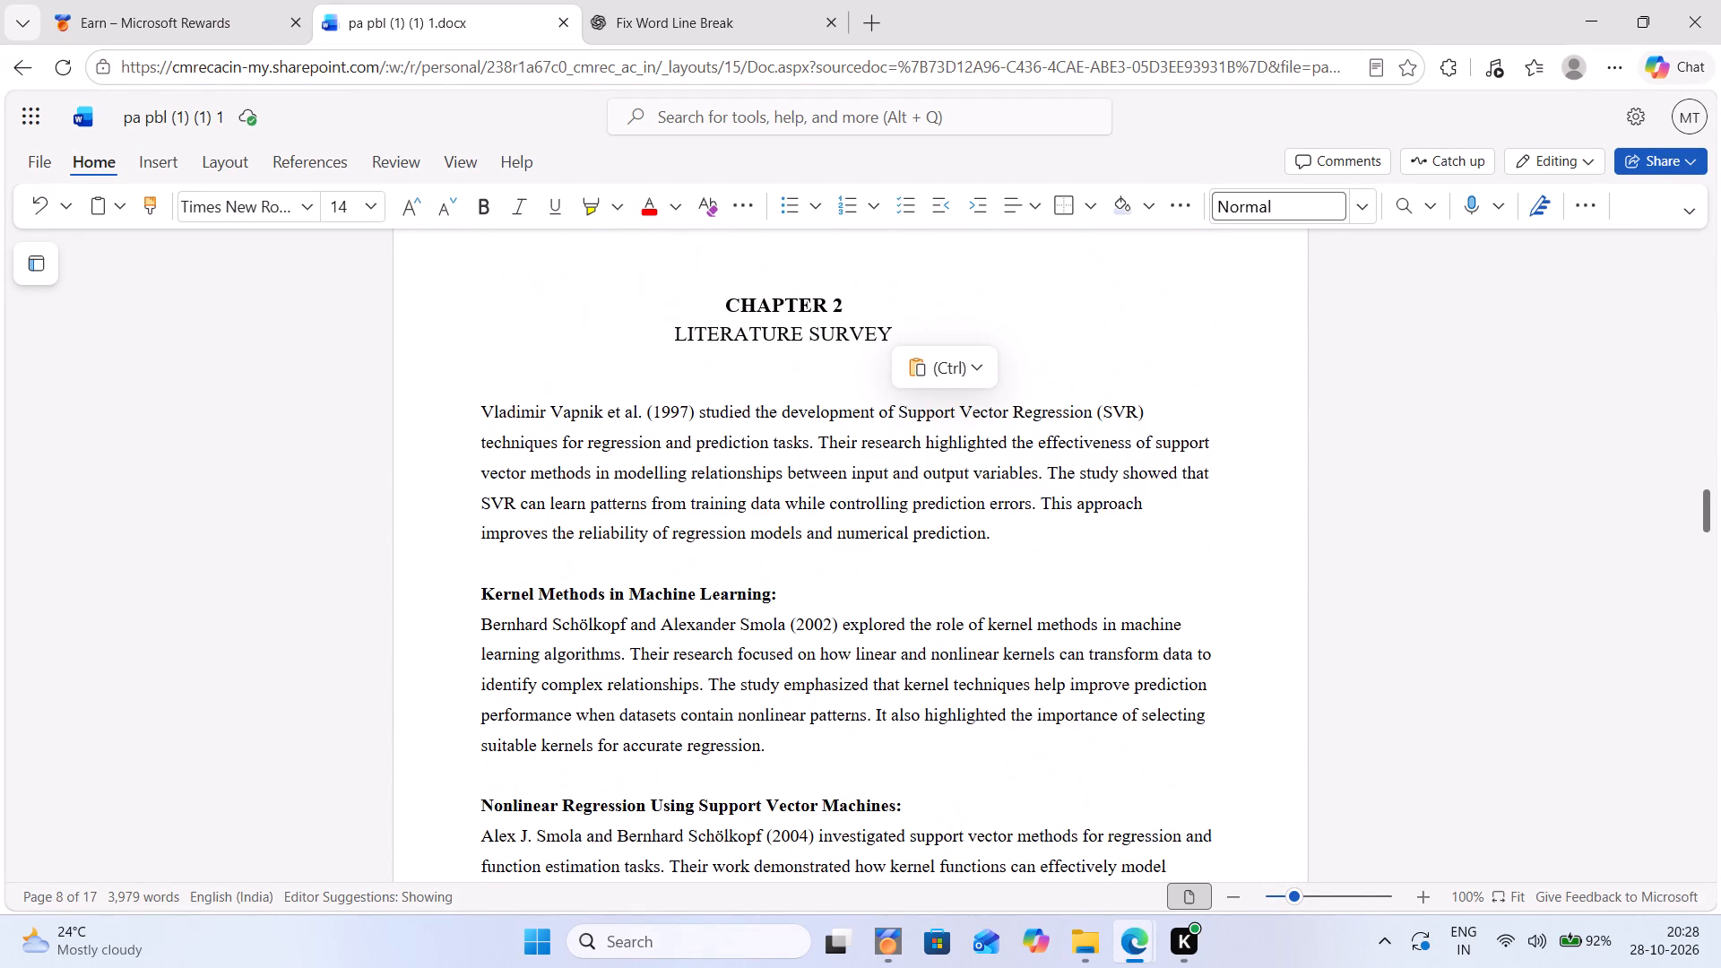
scroll(800, 504, down, 14)
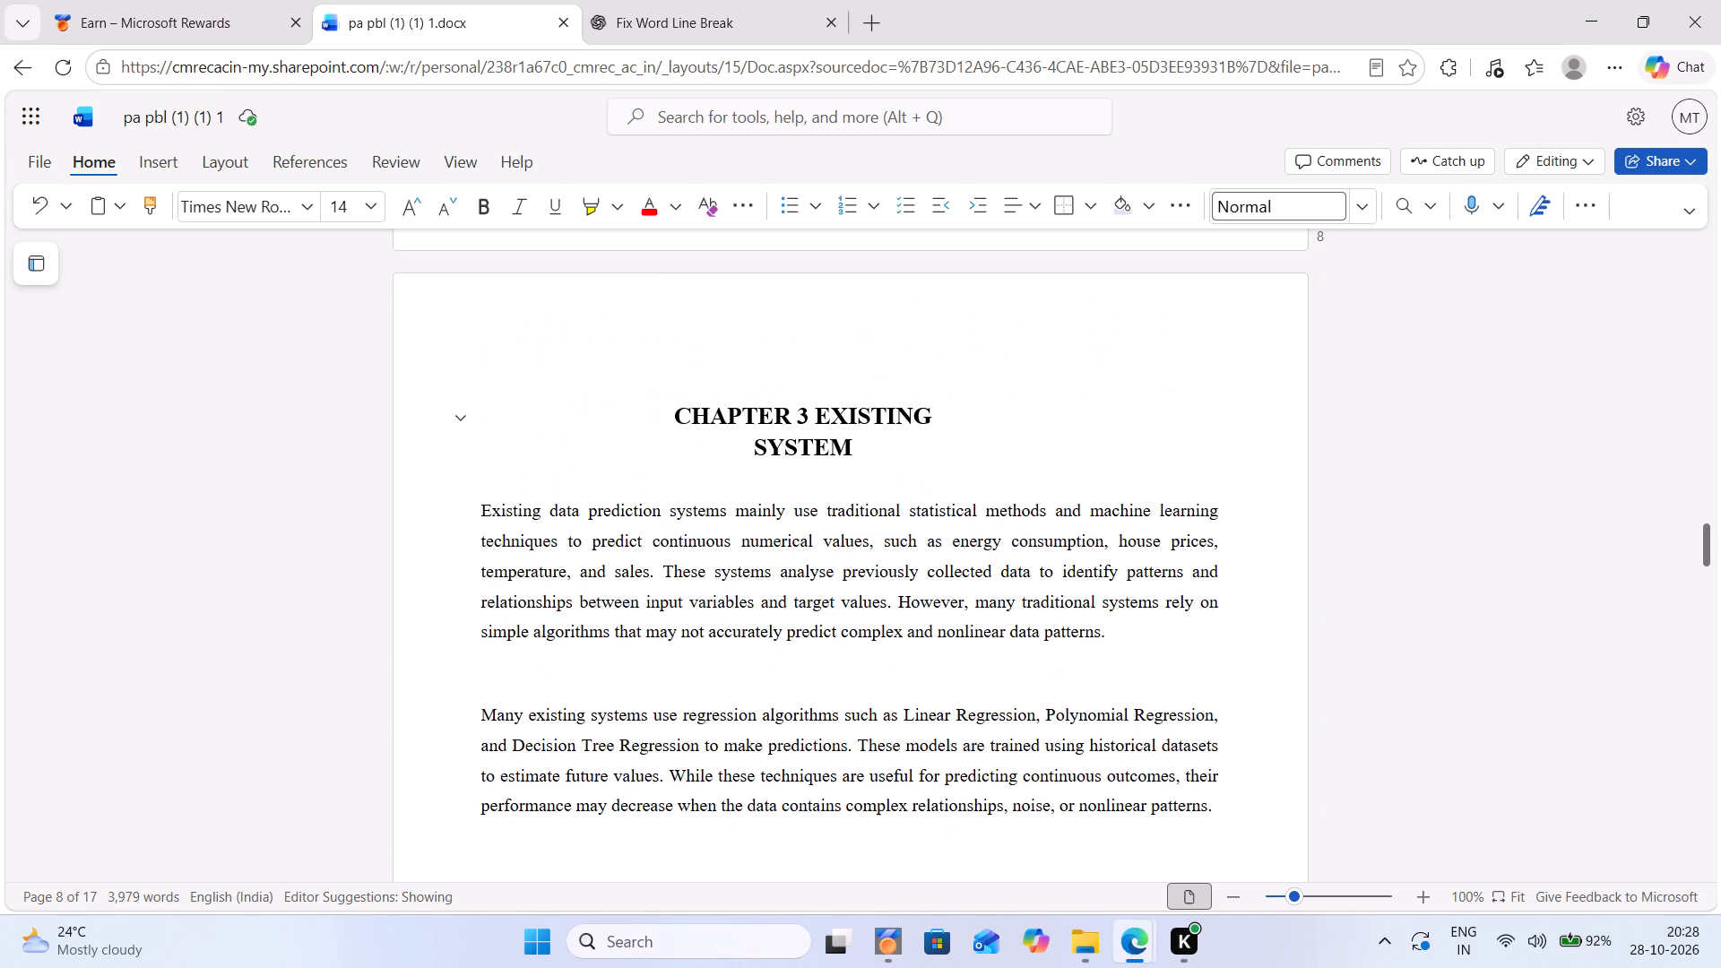
scroll(791, 437, down, 6)
scroll(791, 437, up, 3)
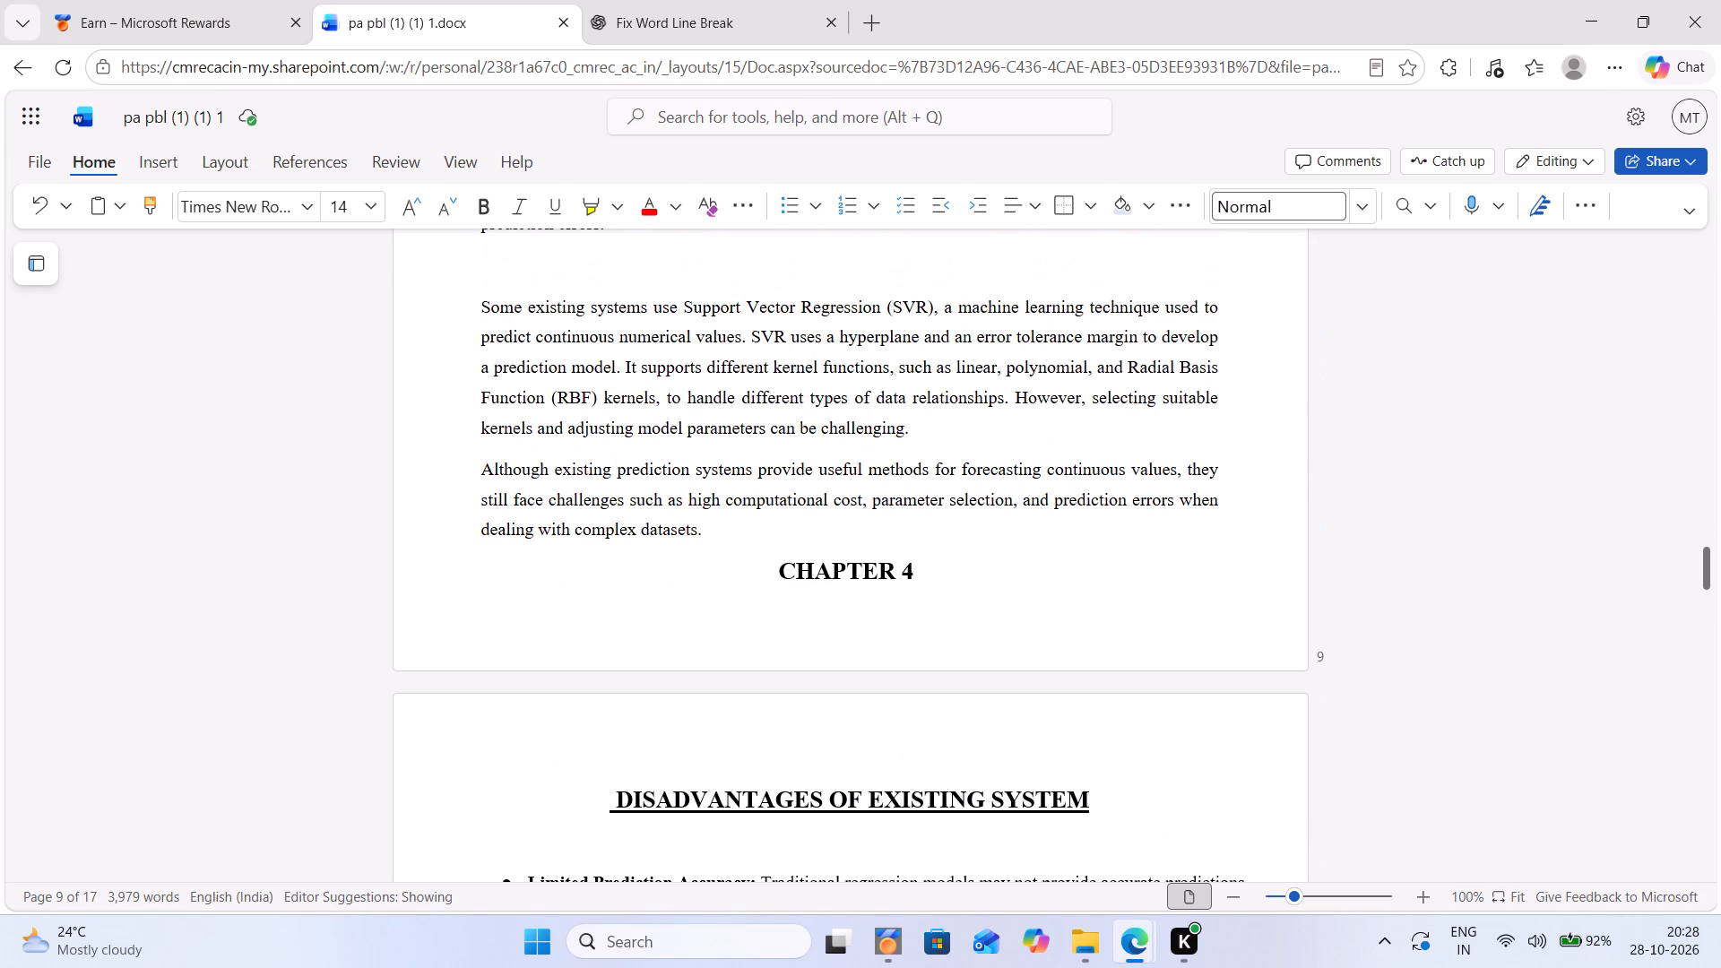
click(813, 551)
key(Return)
scroll(943, 648, down, 6)
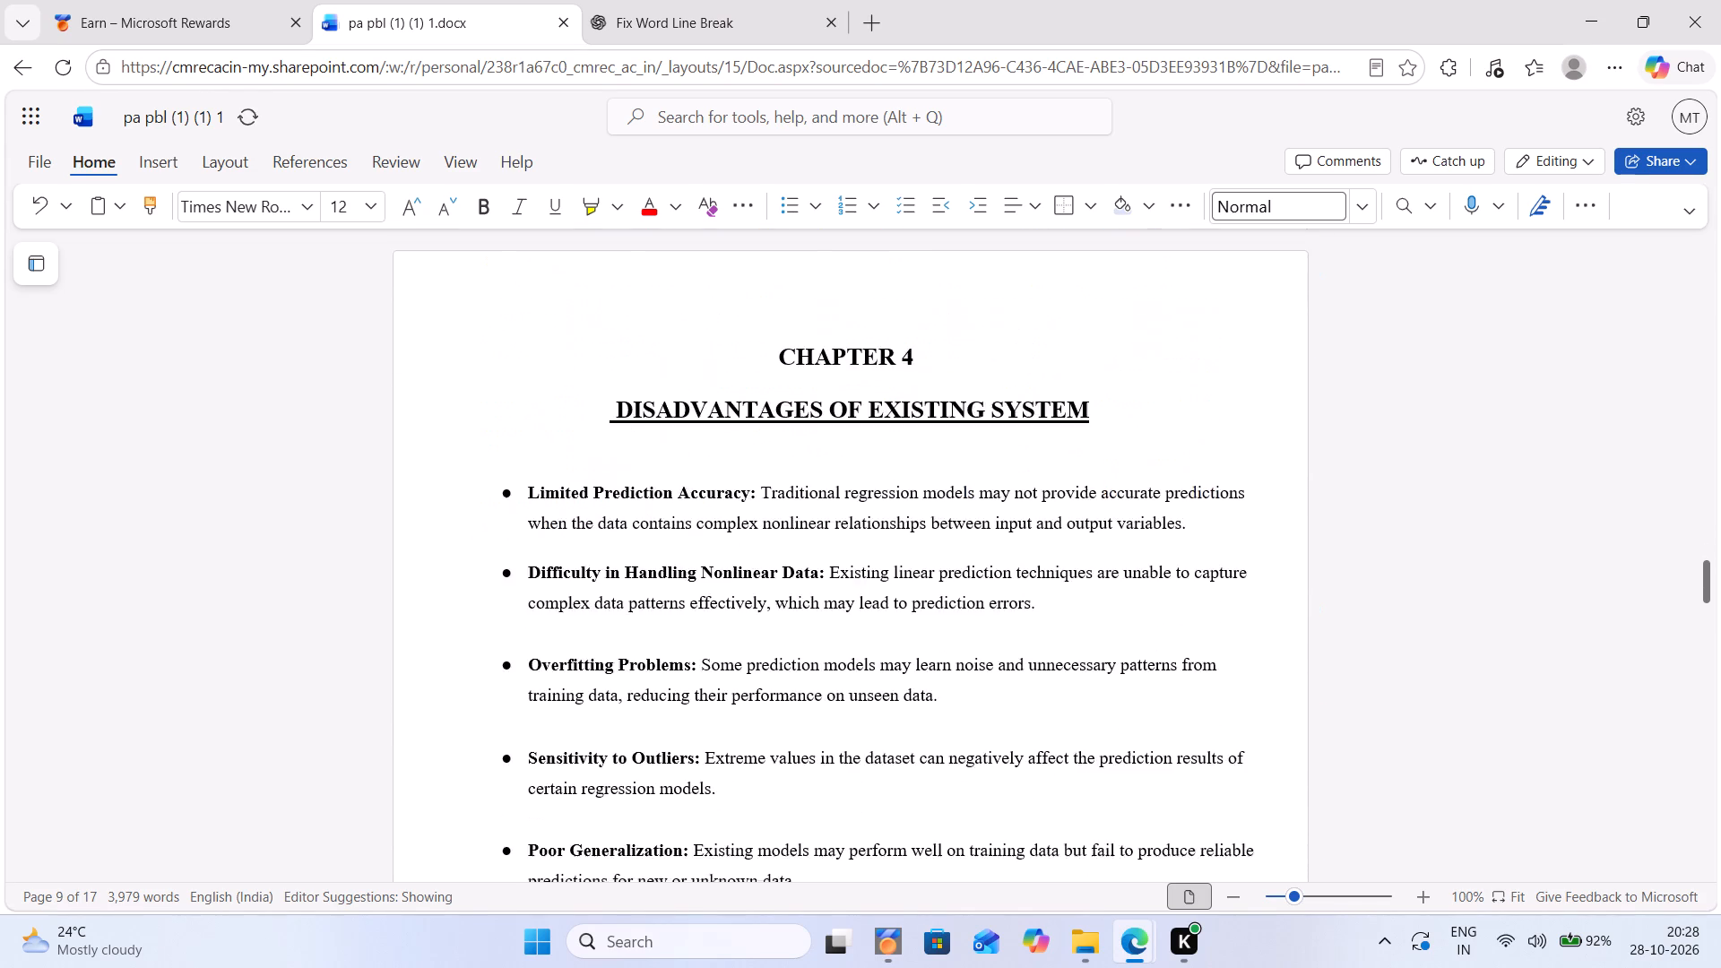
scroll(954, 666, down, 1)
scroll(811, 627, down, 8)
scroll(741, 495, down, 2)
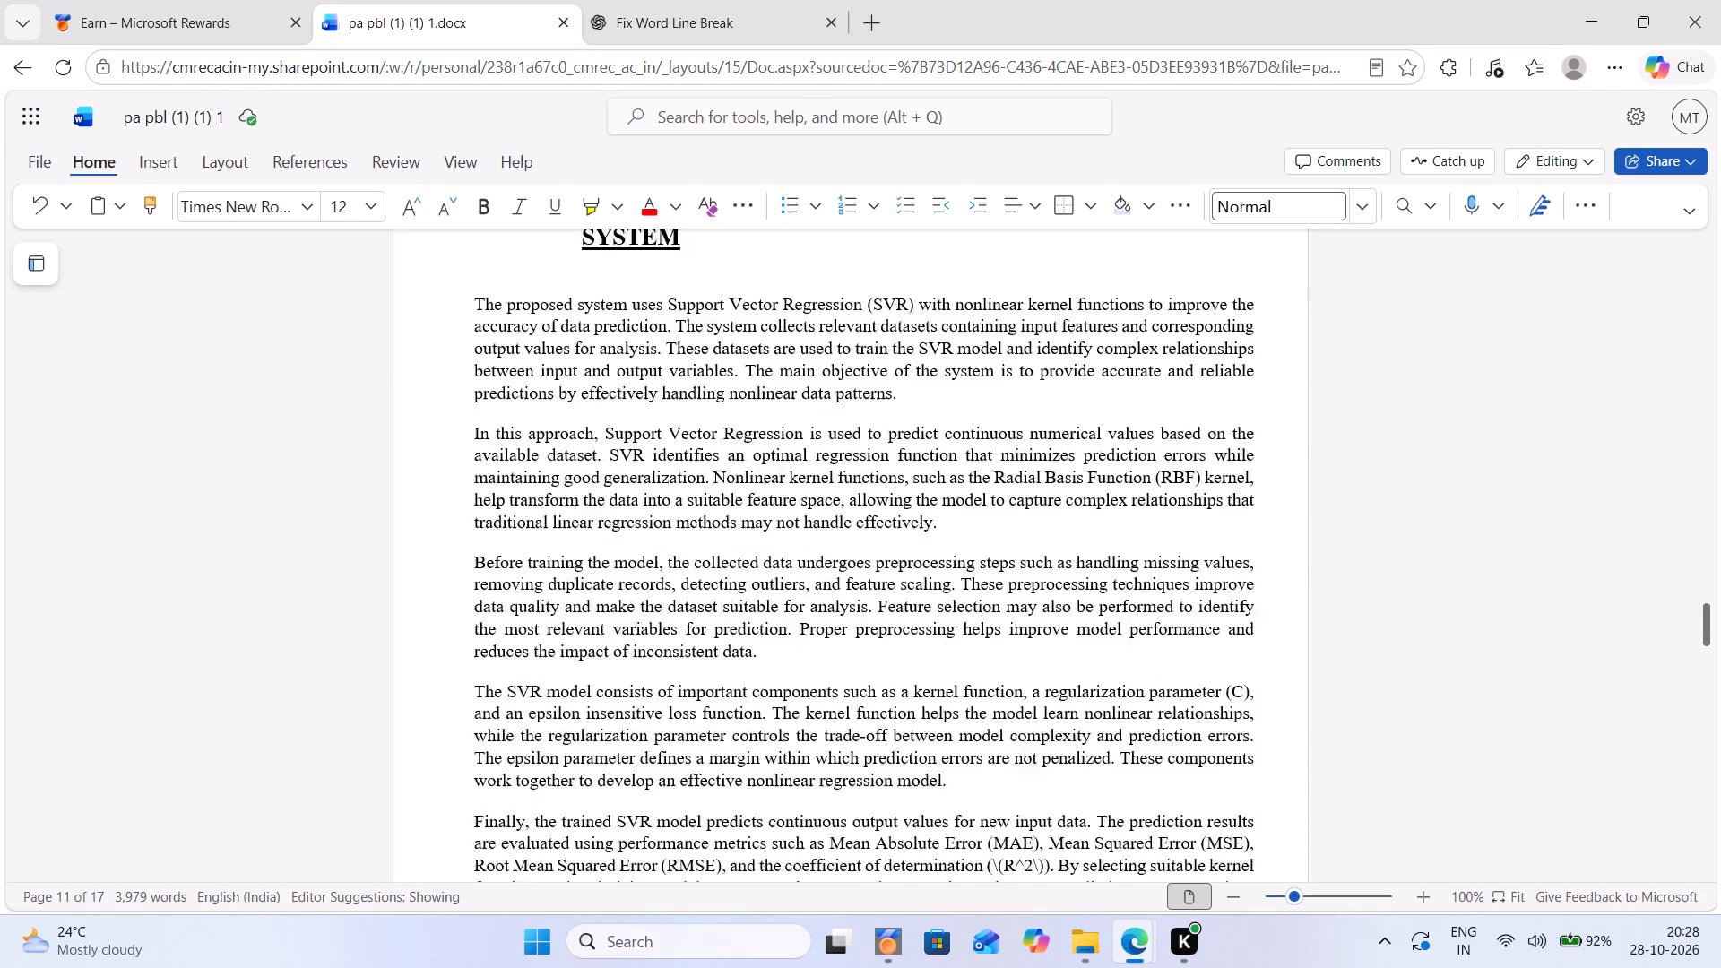
Apply Times New Roman to the whole section from CHAPTER 6 ADVANTAGES OF PROPOSED SYSTEM through the Operating System bullet before CHAPTER 8.
scroll(741, 495, down, 9)
scroll(782, 441, up, 4)
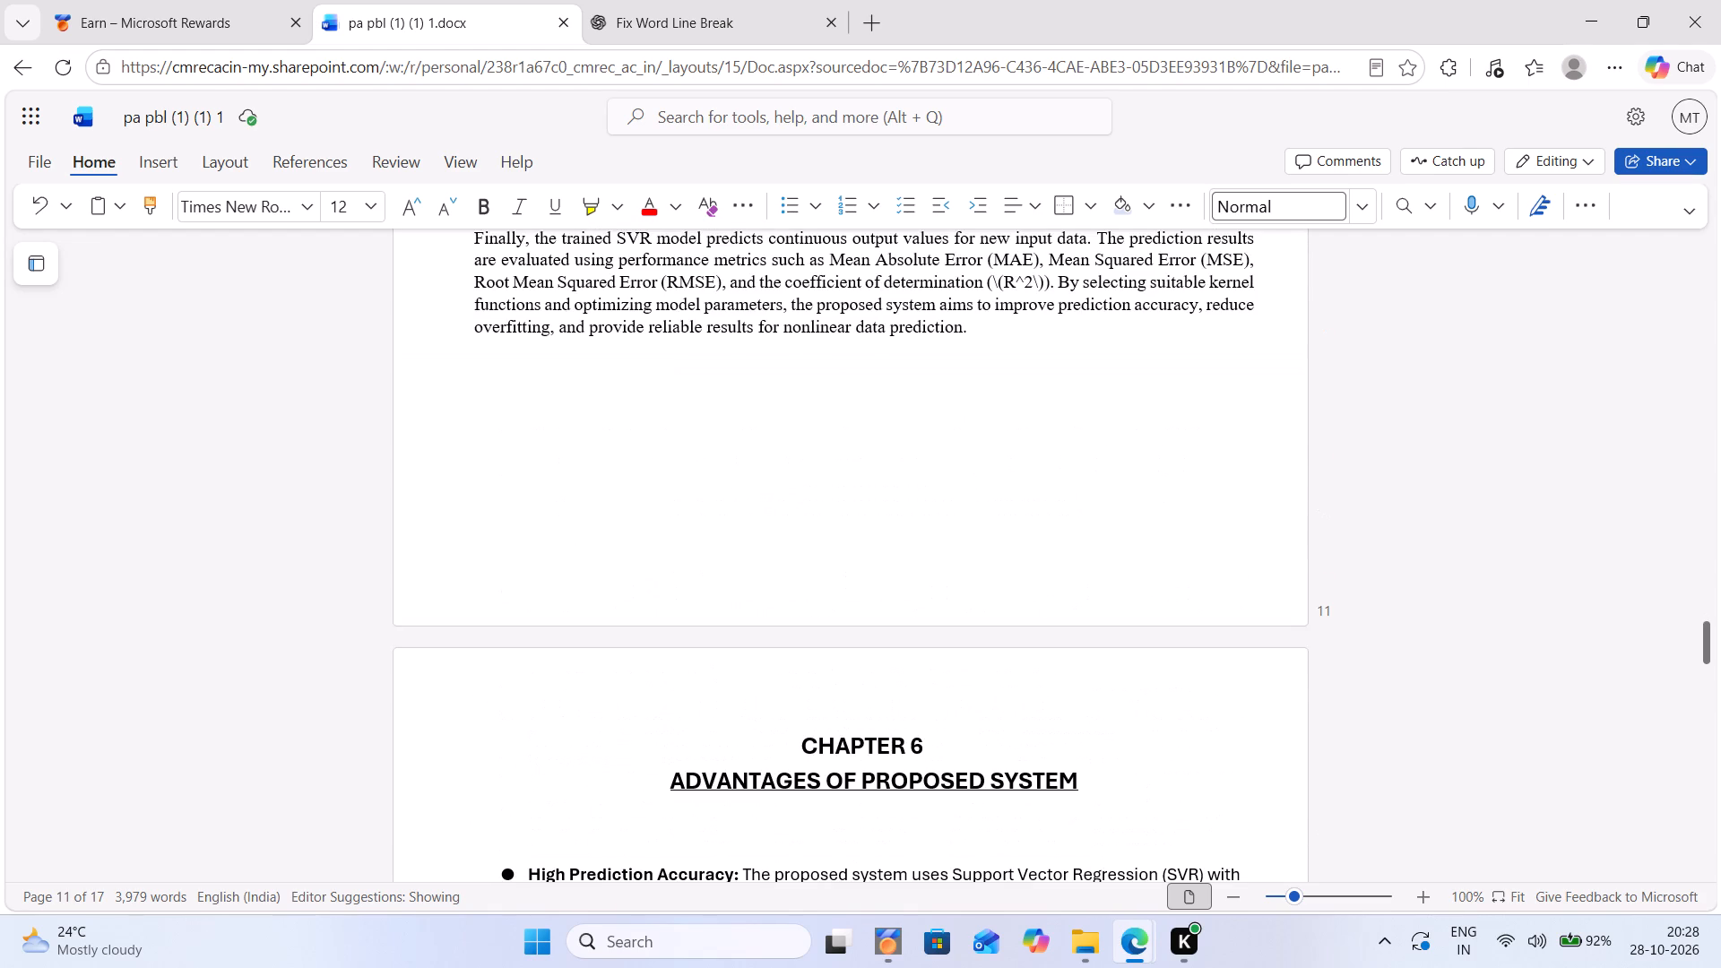
click(811, 325)
scroll(811, 325, down, 4)
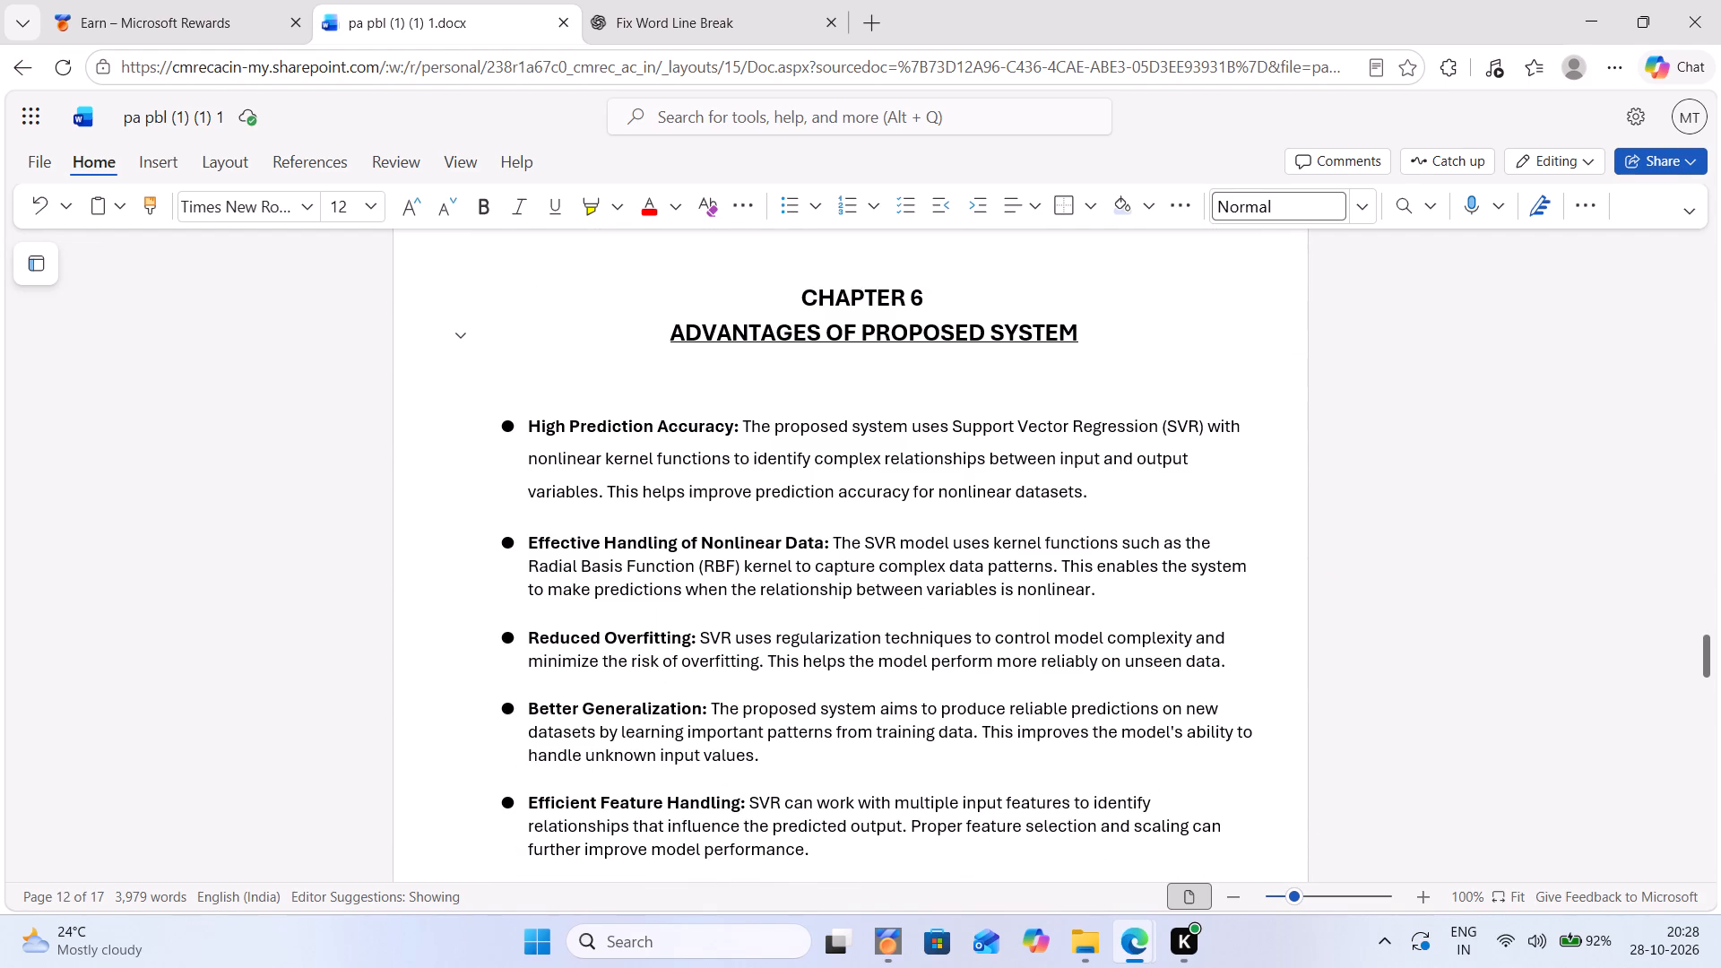
click(843, 334)
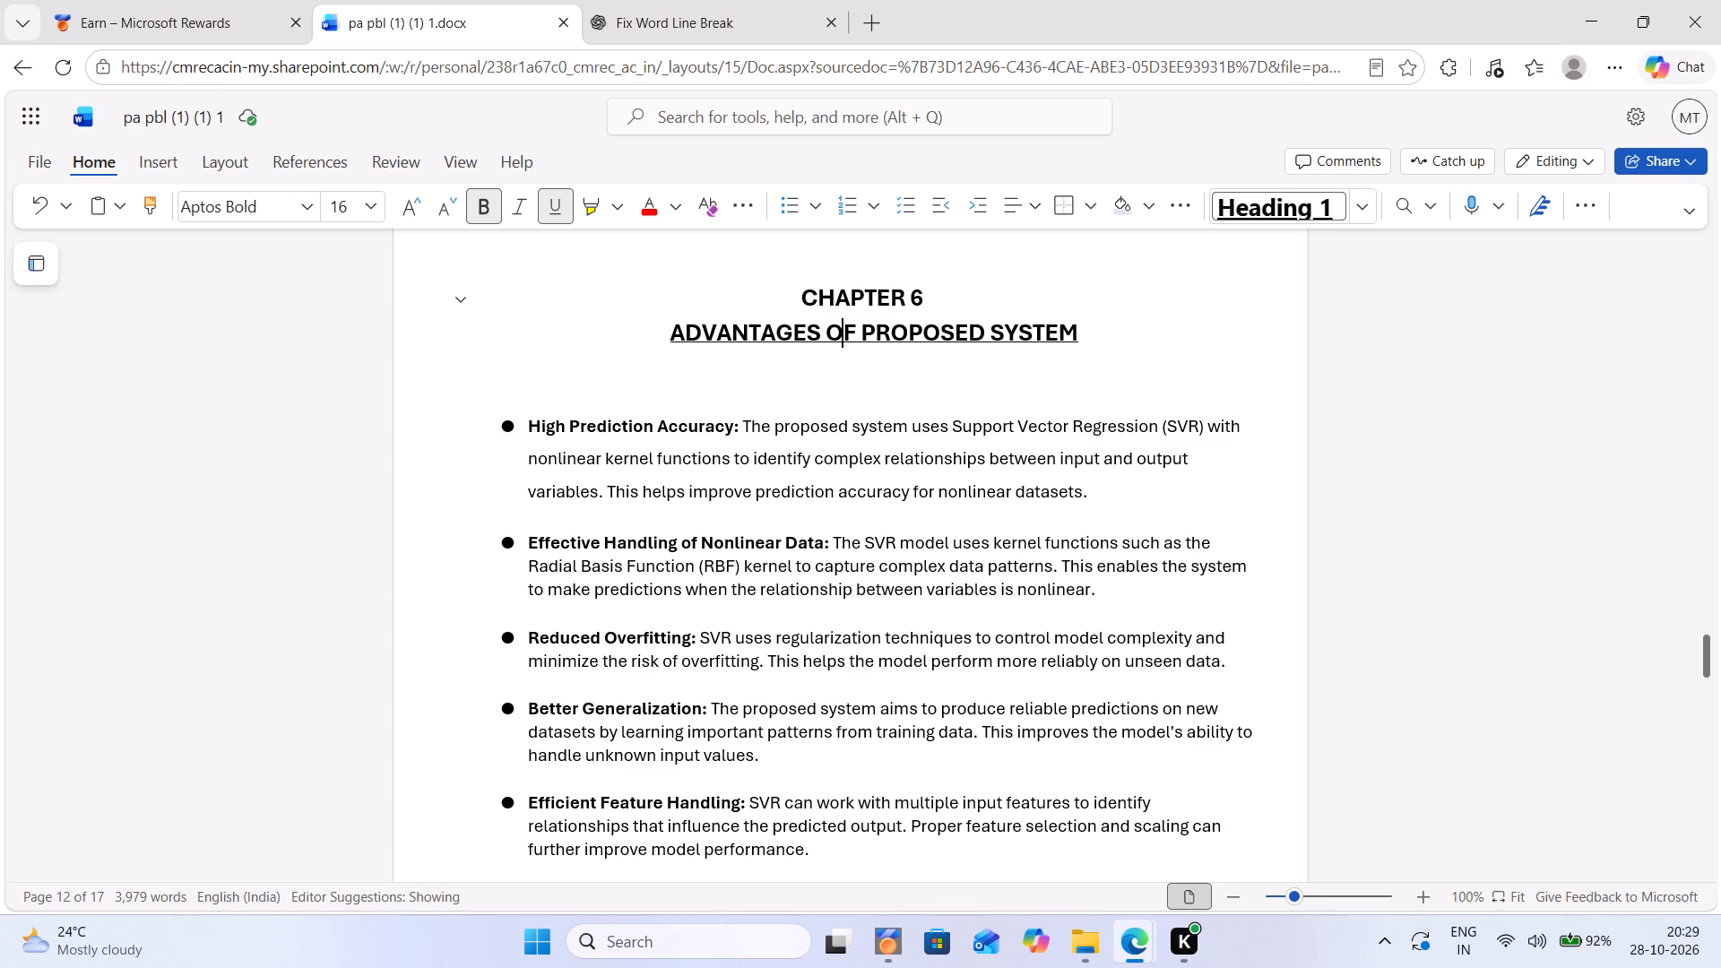
click(808, 297)
key(ctrl+a)
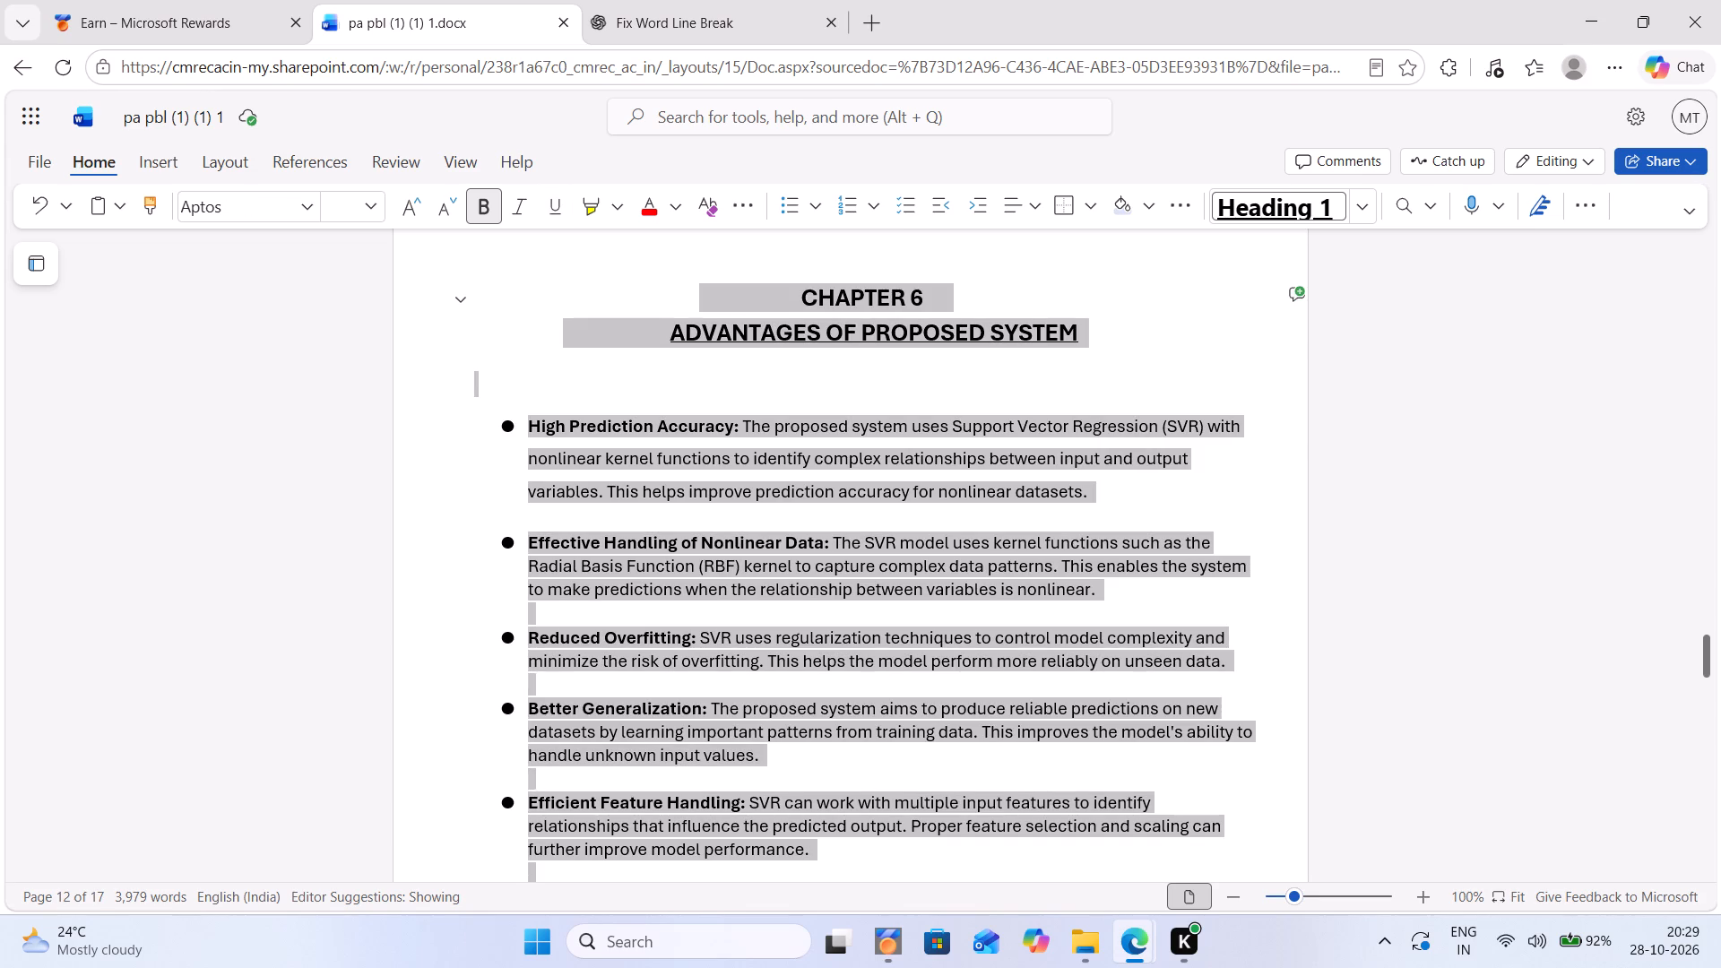
scroll(808, 297, down, 11)
scroll(889, 396, down, 10)
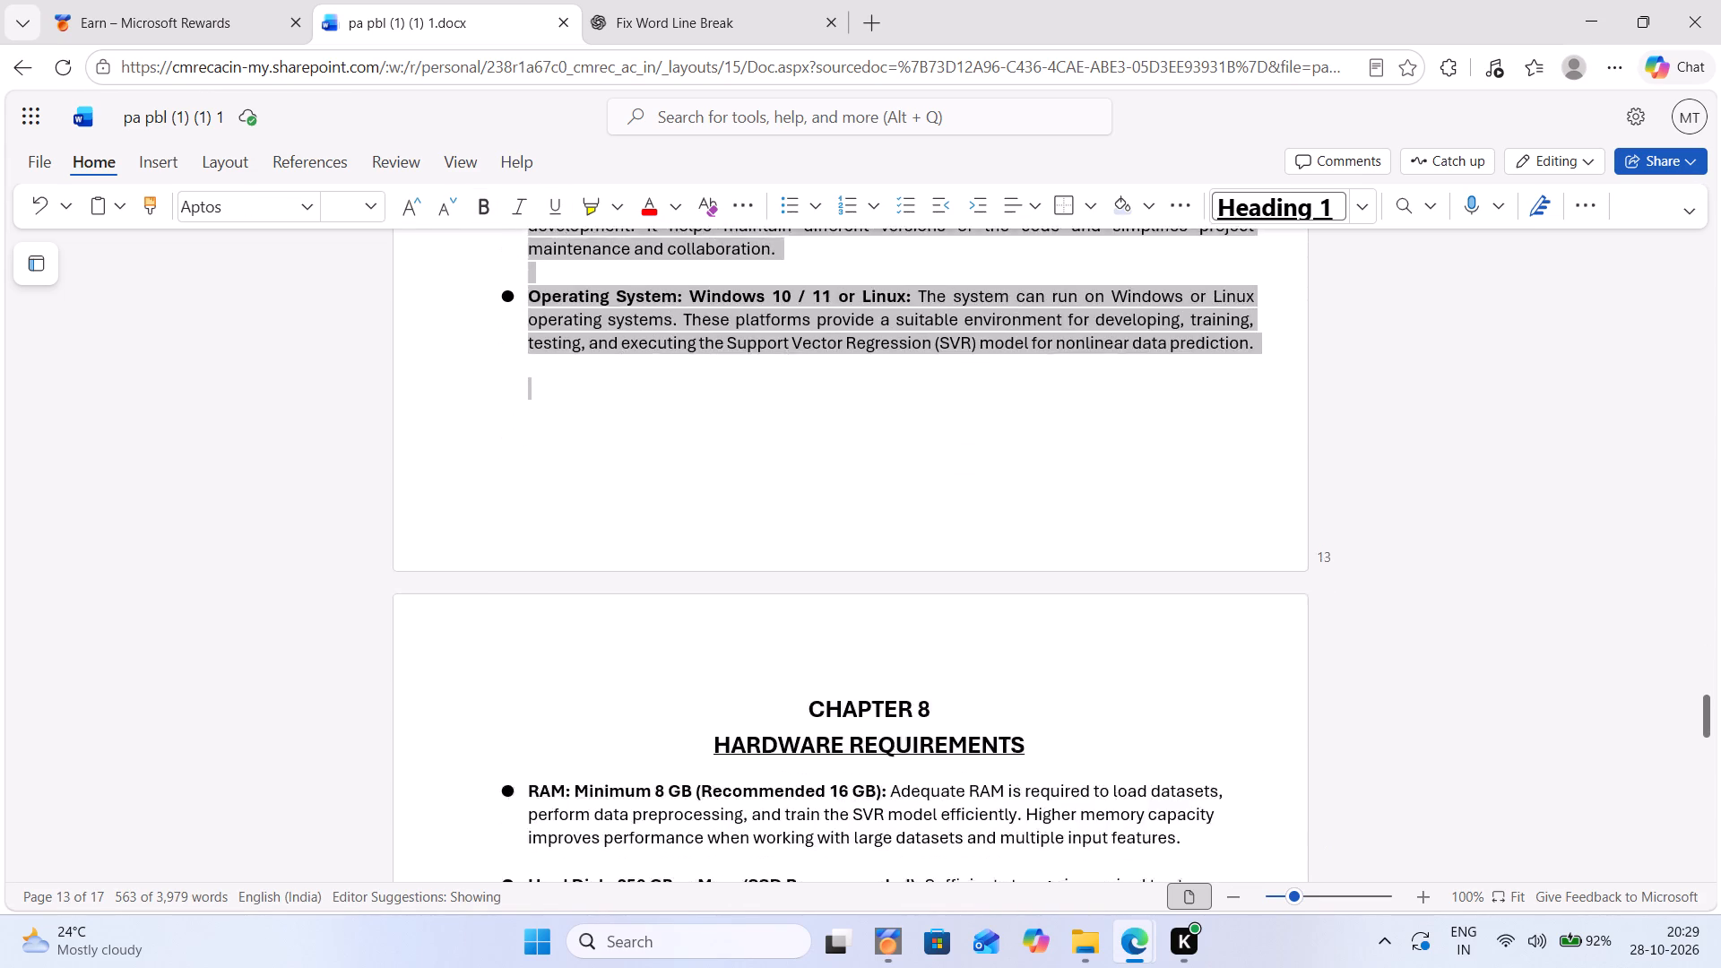
scroll(889, 396, down, 1)
scroll(889, 396, up, 18)
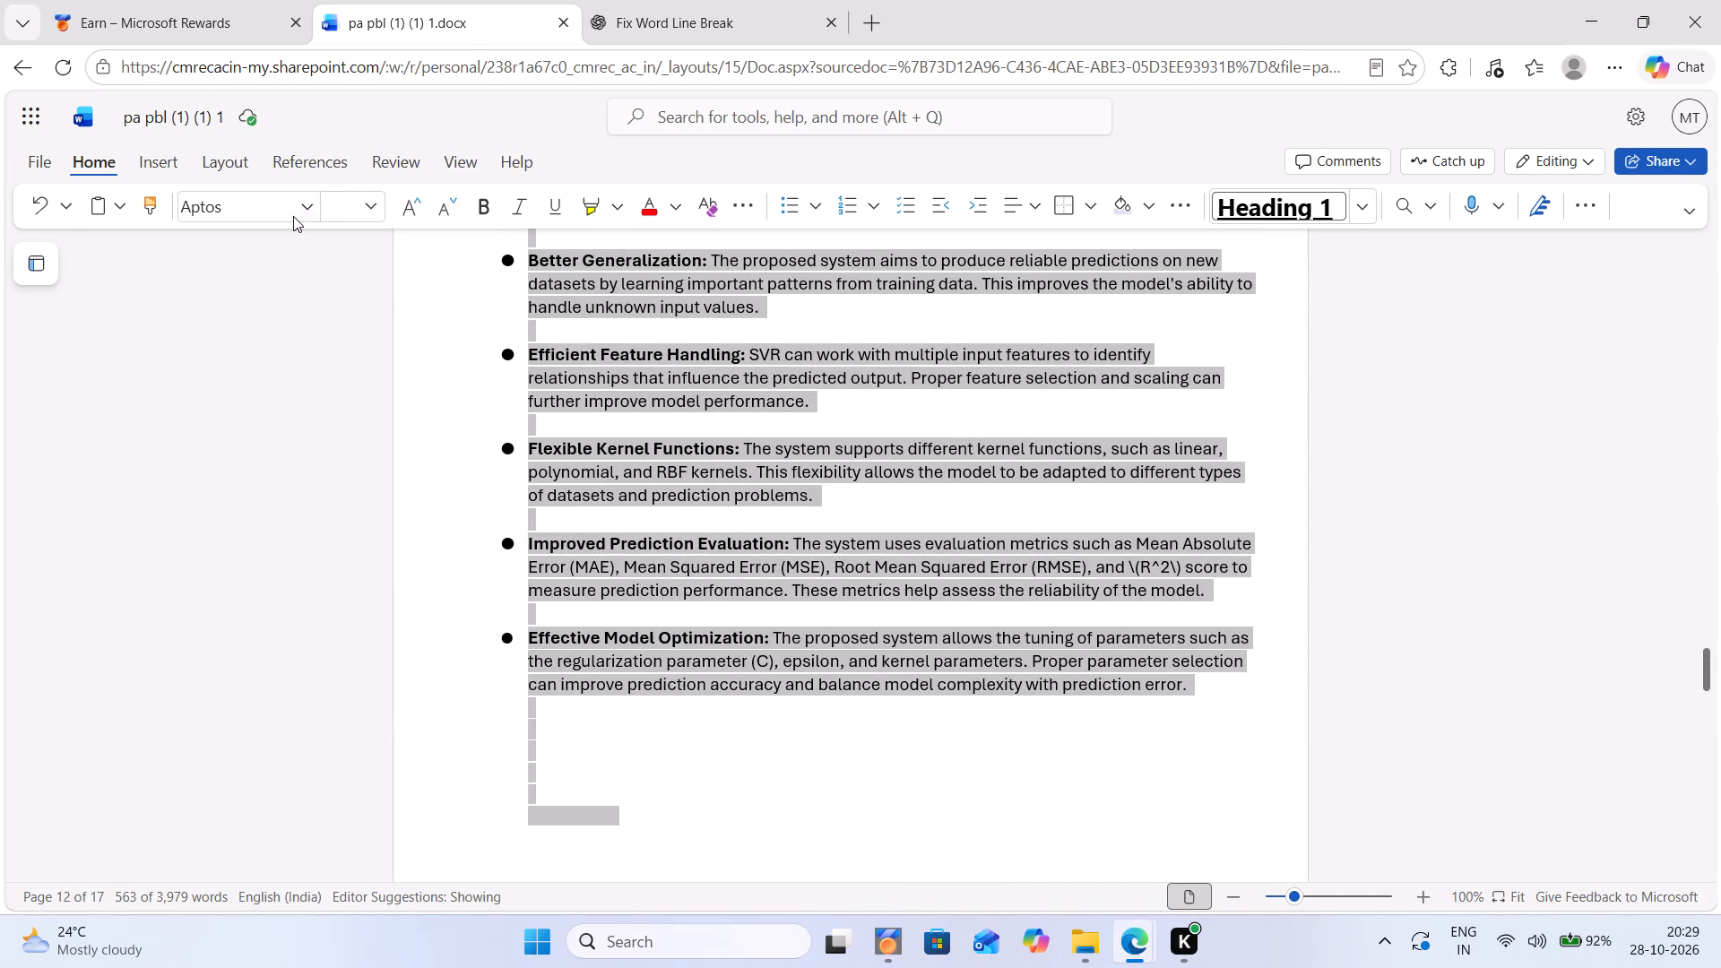
click(309, 209)
text(ti)
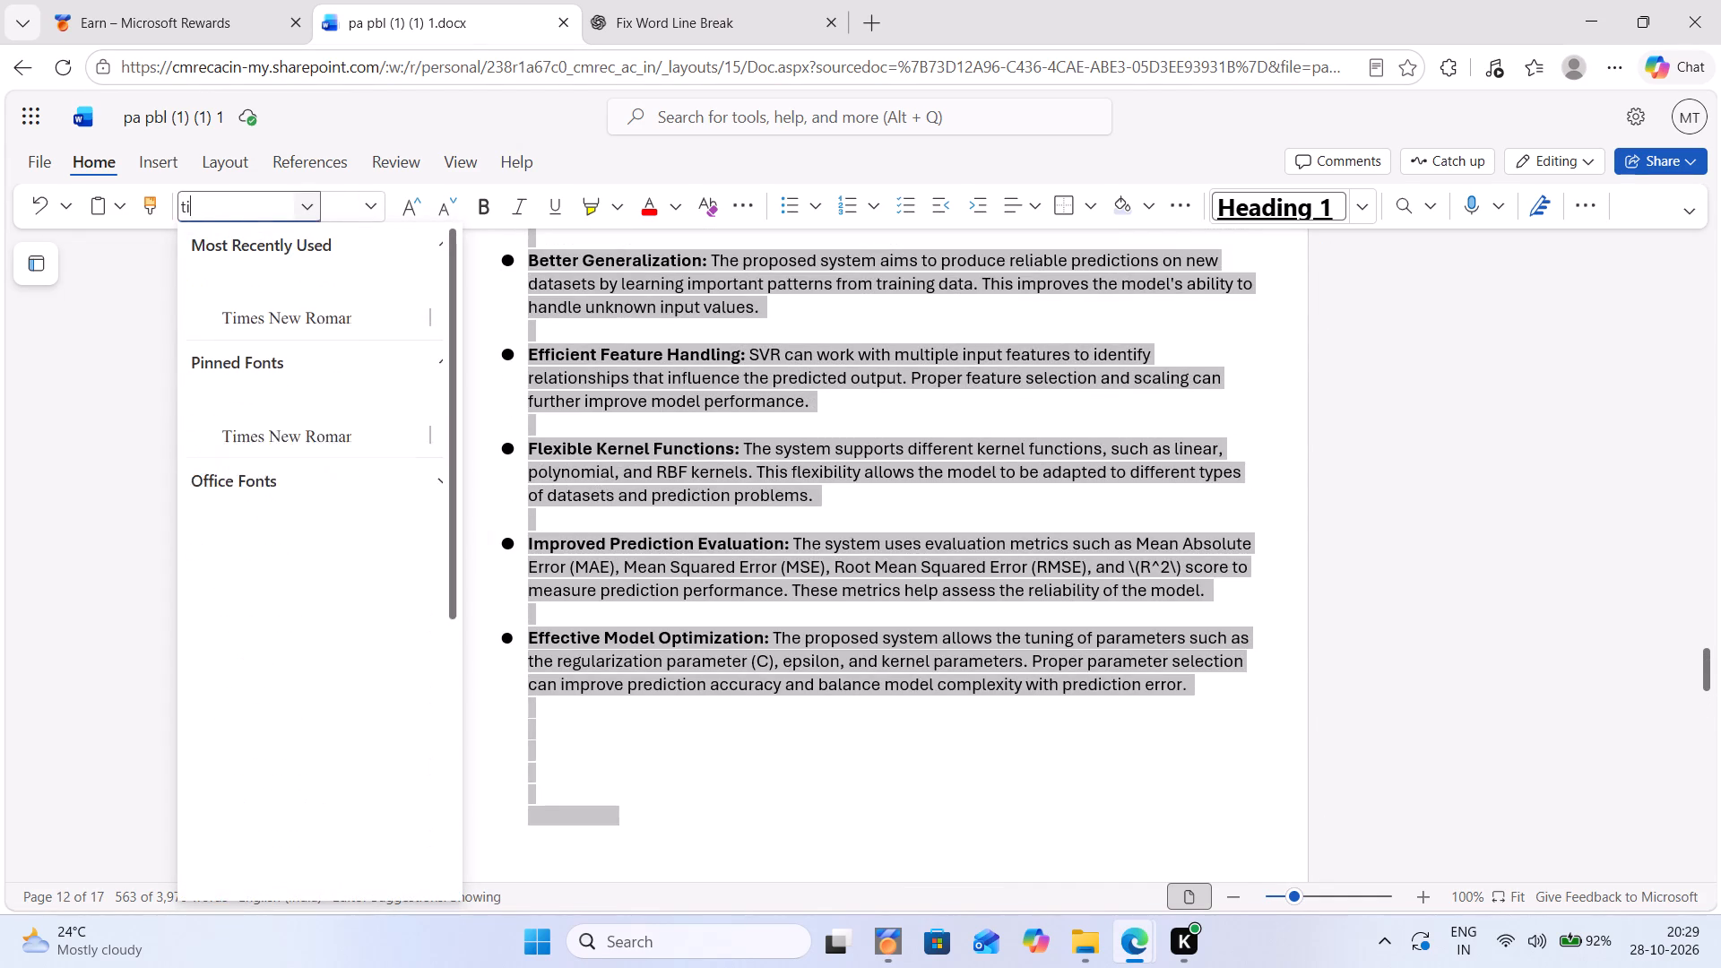
click(333, 278)
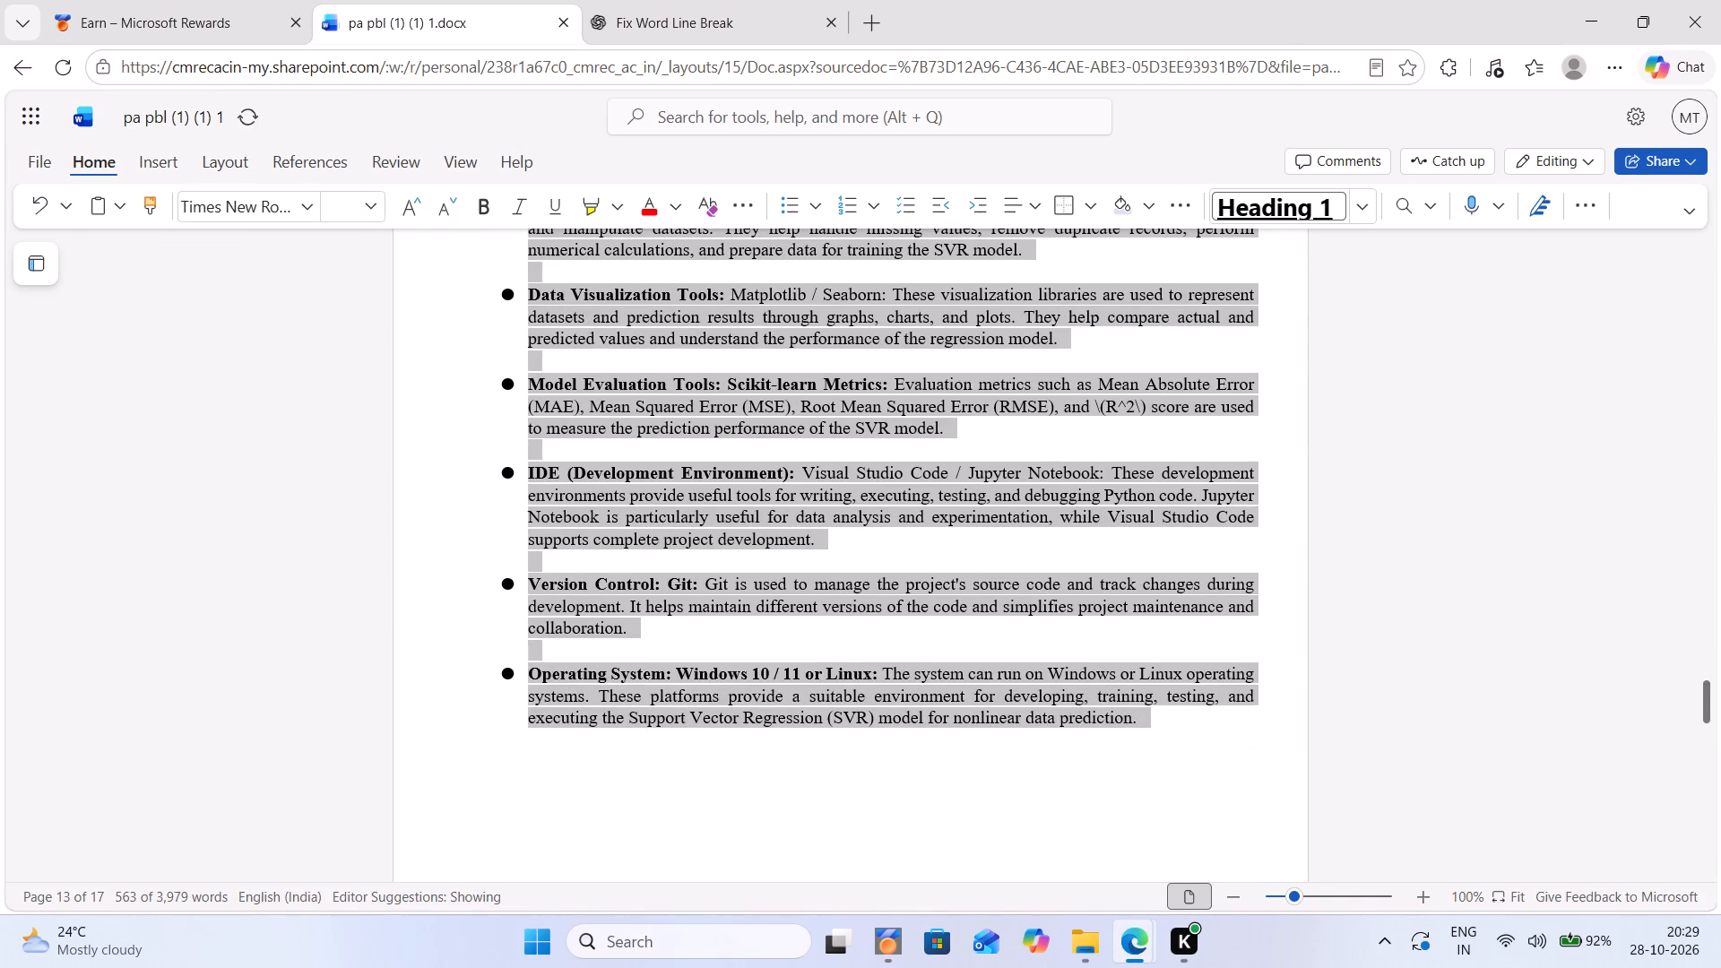
Apply Times New Roman to the whole section containing CHAPTER 8 HARDWARE REQUIREMENTS and CHAPTER 9 CONCLUSION.
scroll(804, 527, down, 7)
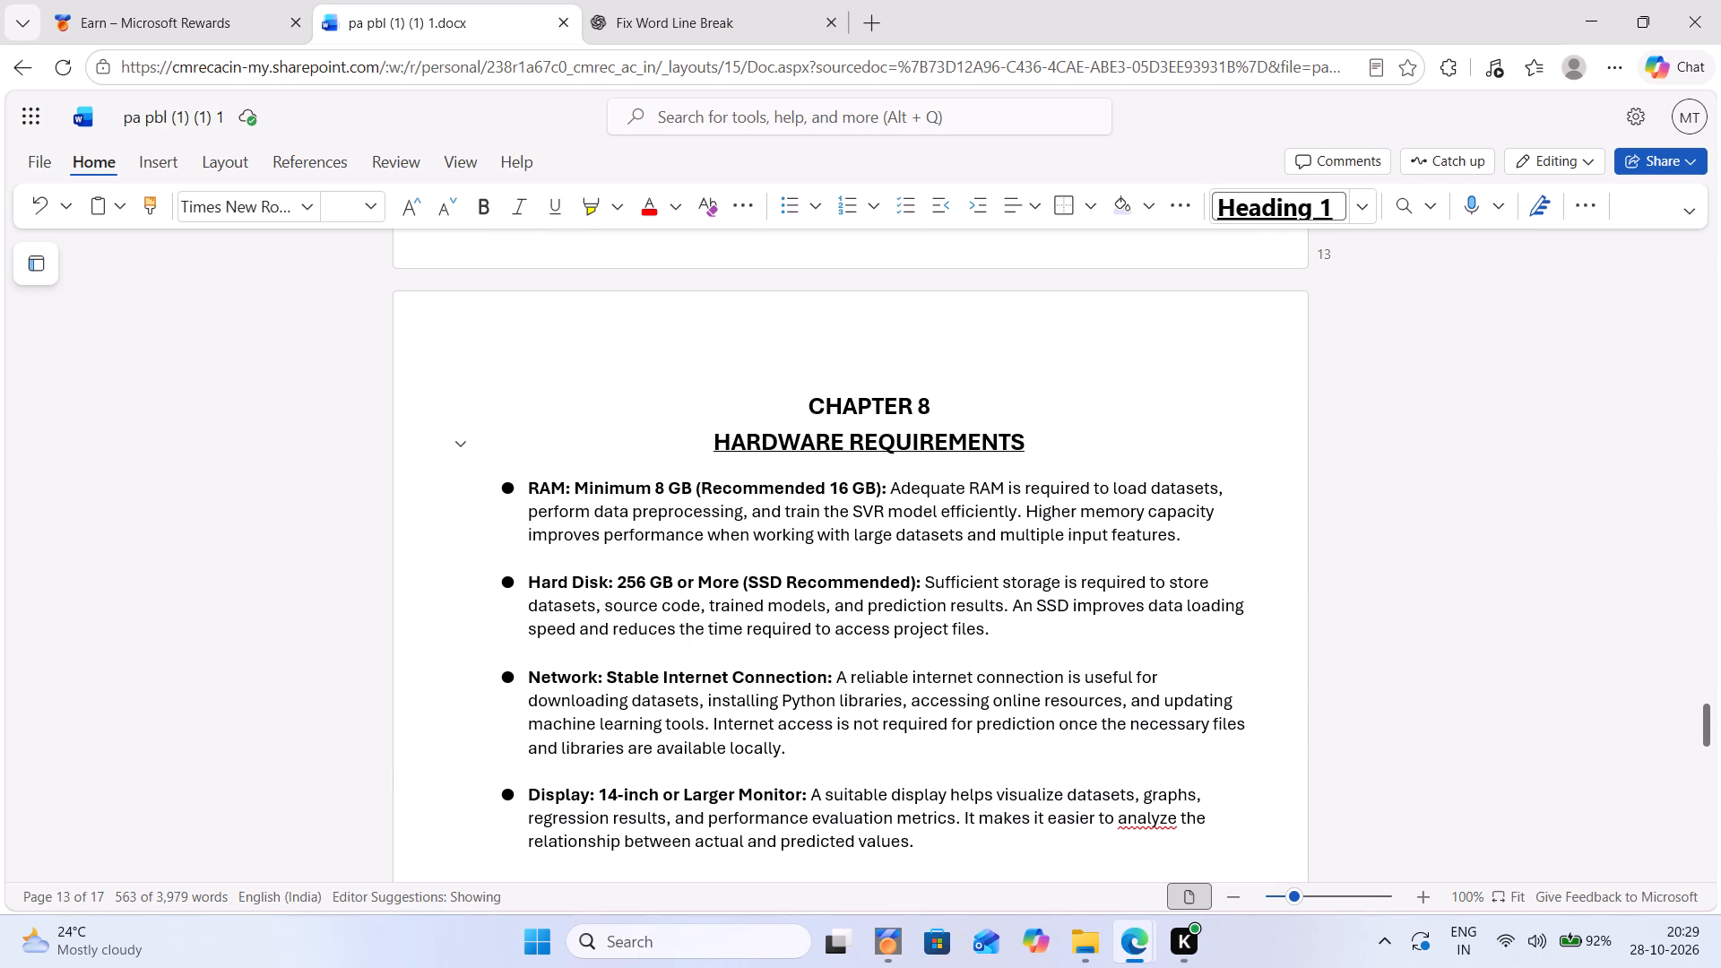
click(1068, 429)
key(ctrl+a)
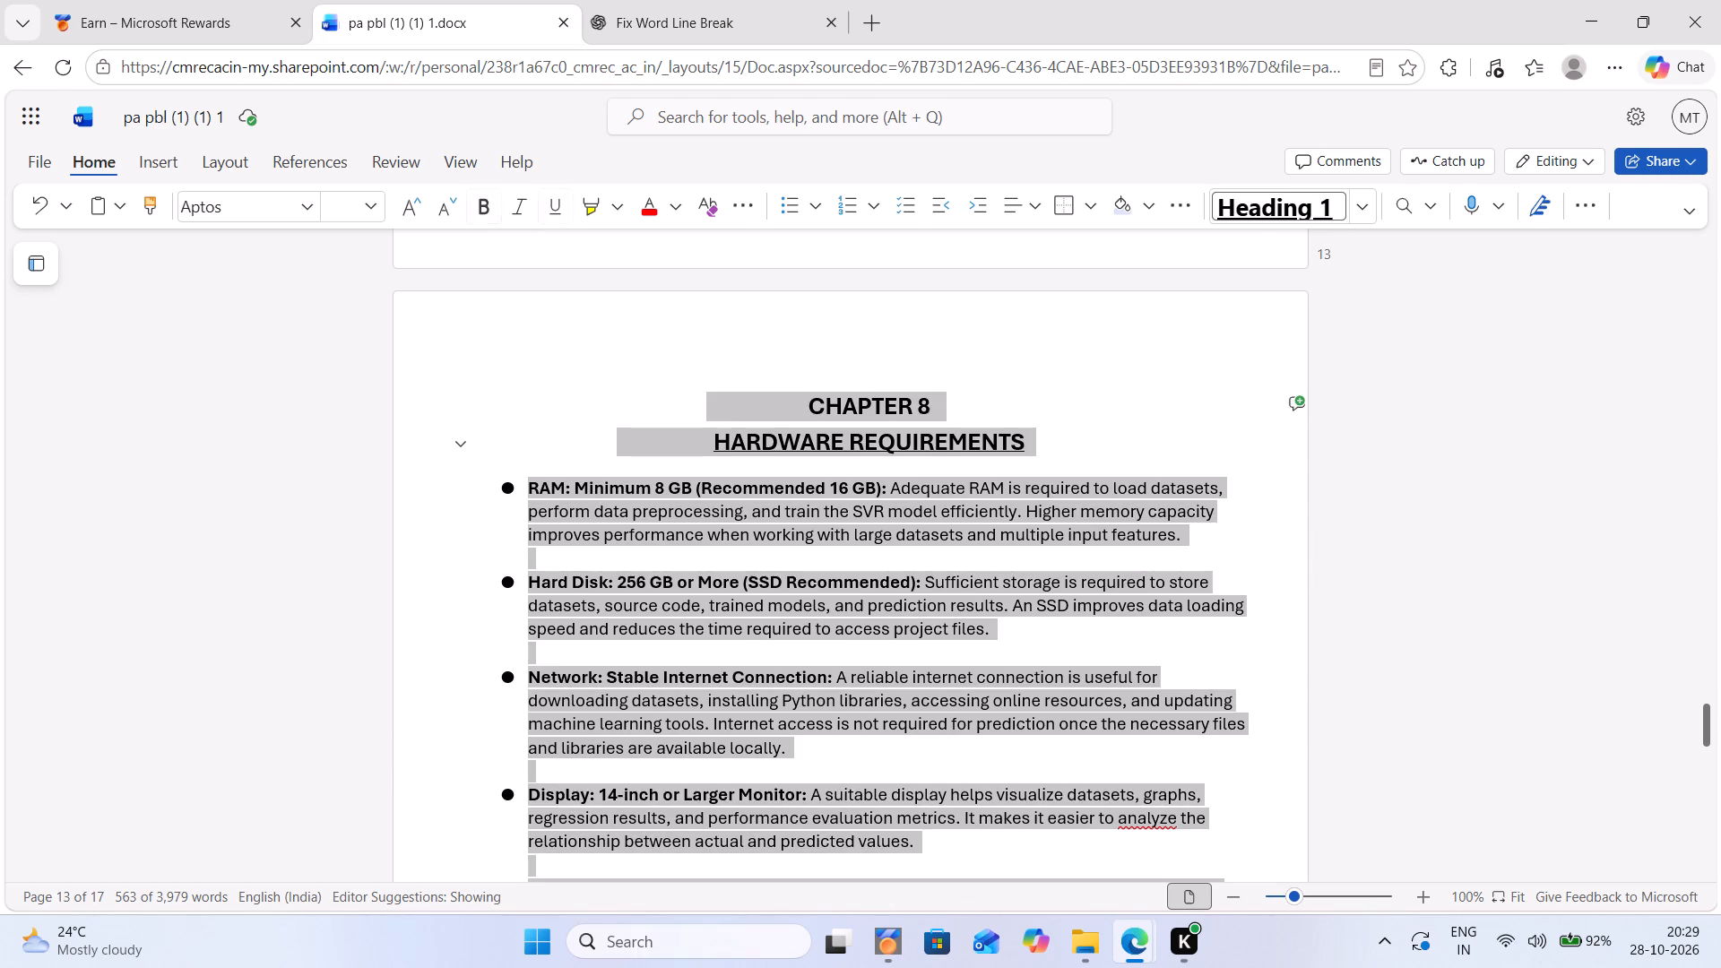
scroll(1035, 430, down, 20)
scroll(1035, 430, down, 4)
scroll(905, 452, up, 3)
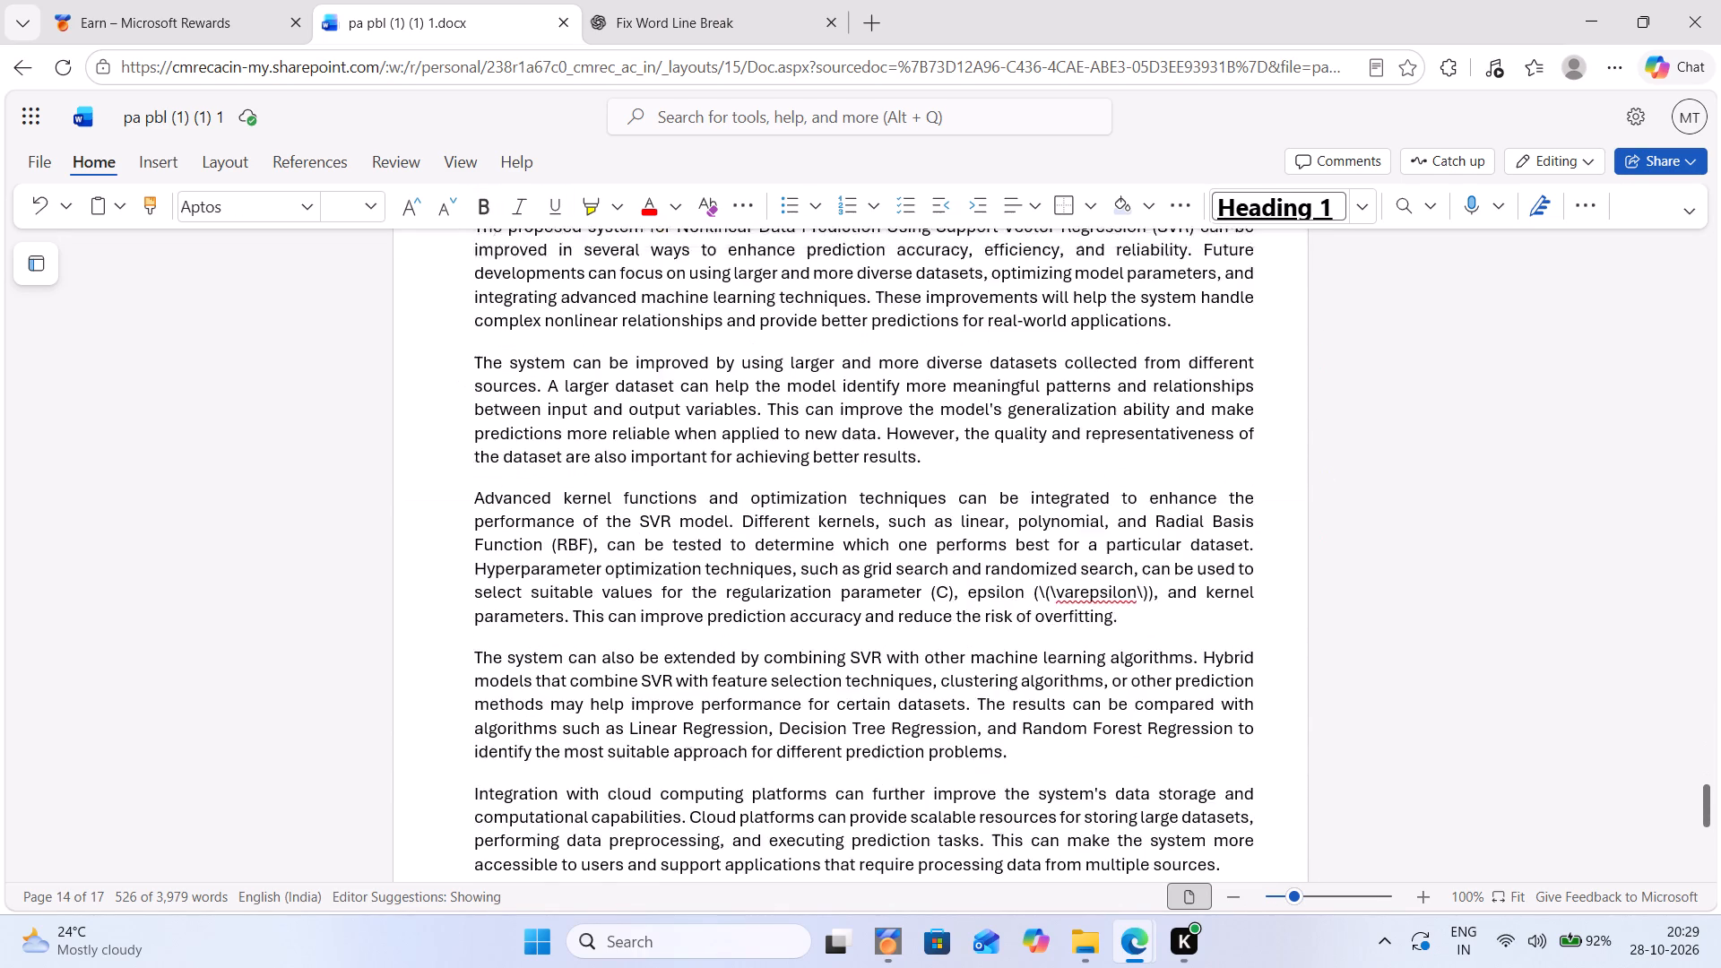
scroll(905, 452, up, 14)
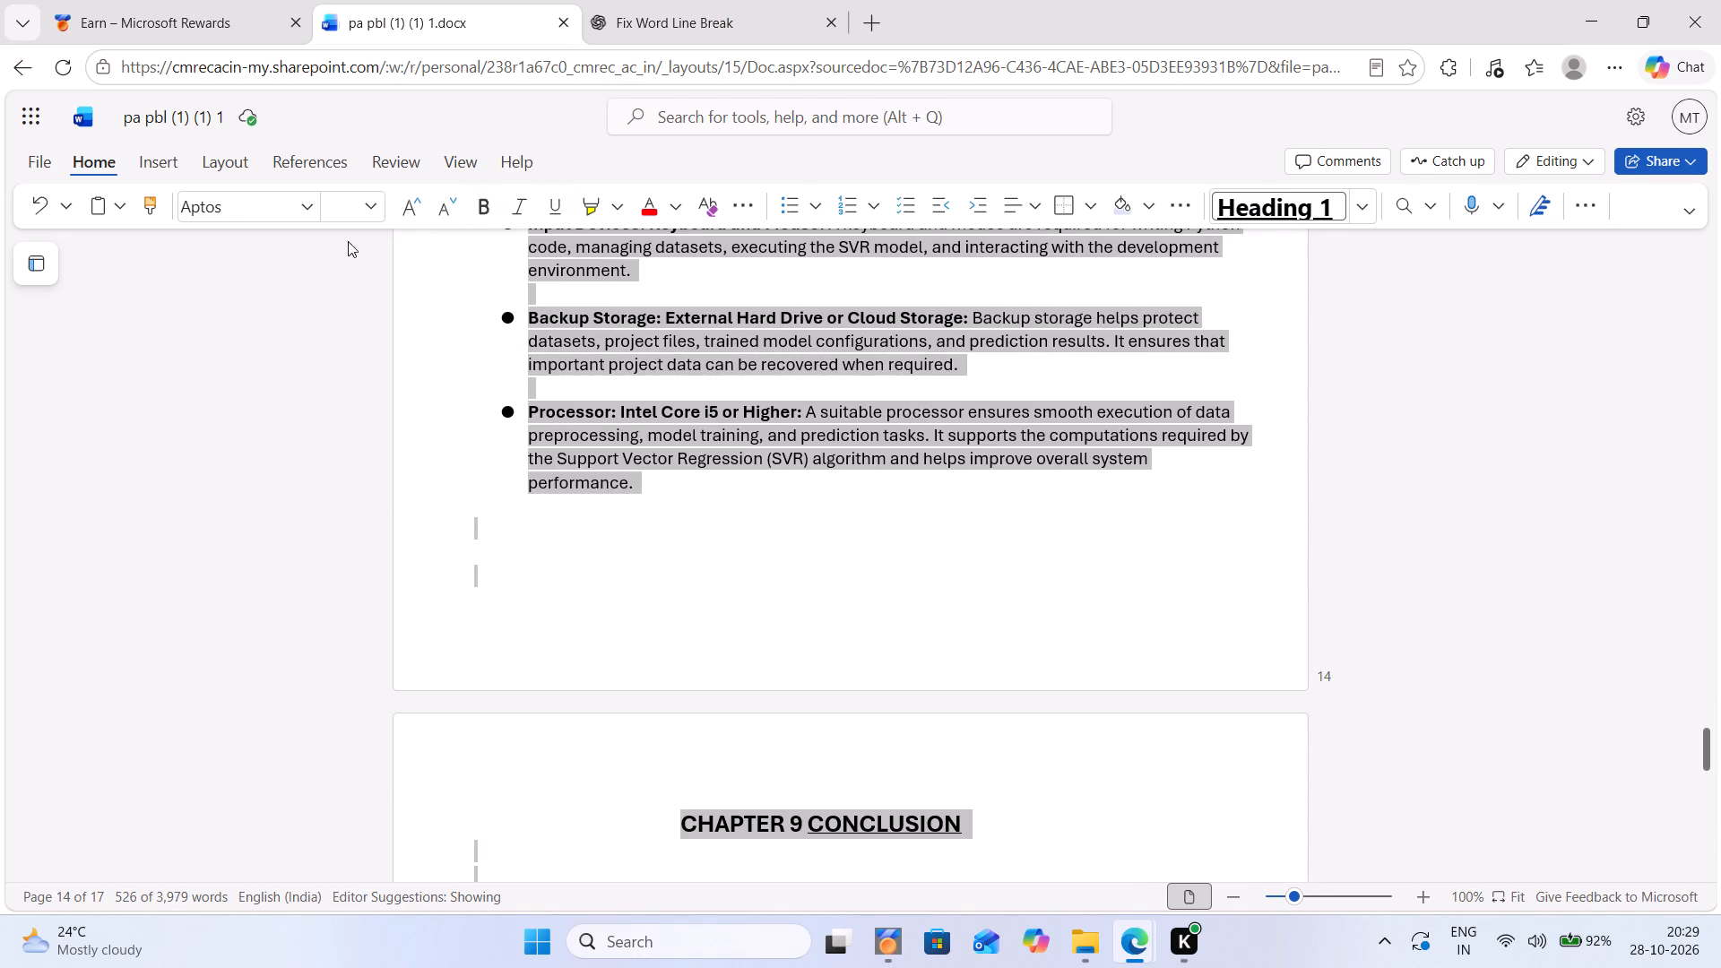
click(298, 213)
text(ti)
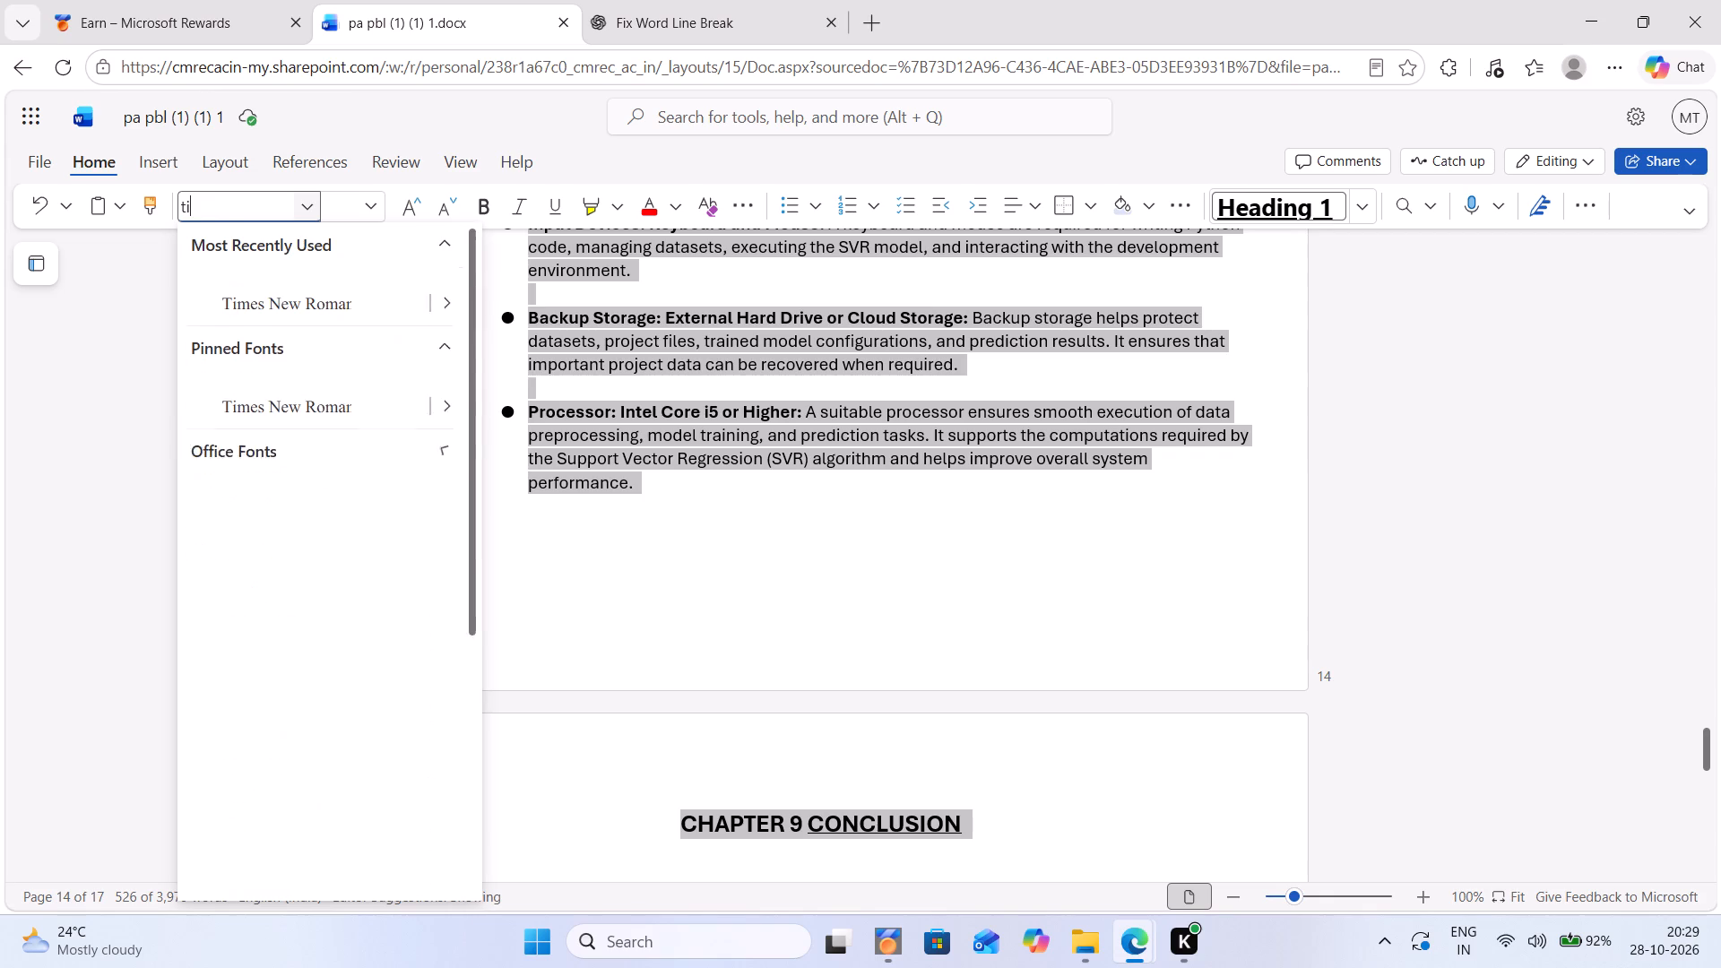
click(236, 271)
Apply Times New Roman to the whole section from CHAPTER 10 FUTURE SCOPE to the end of the references.
scroll(903, 411, down, 8)
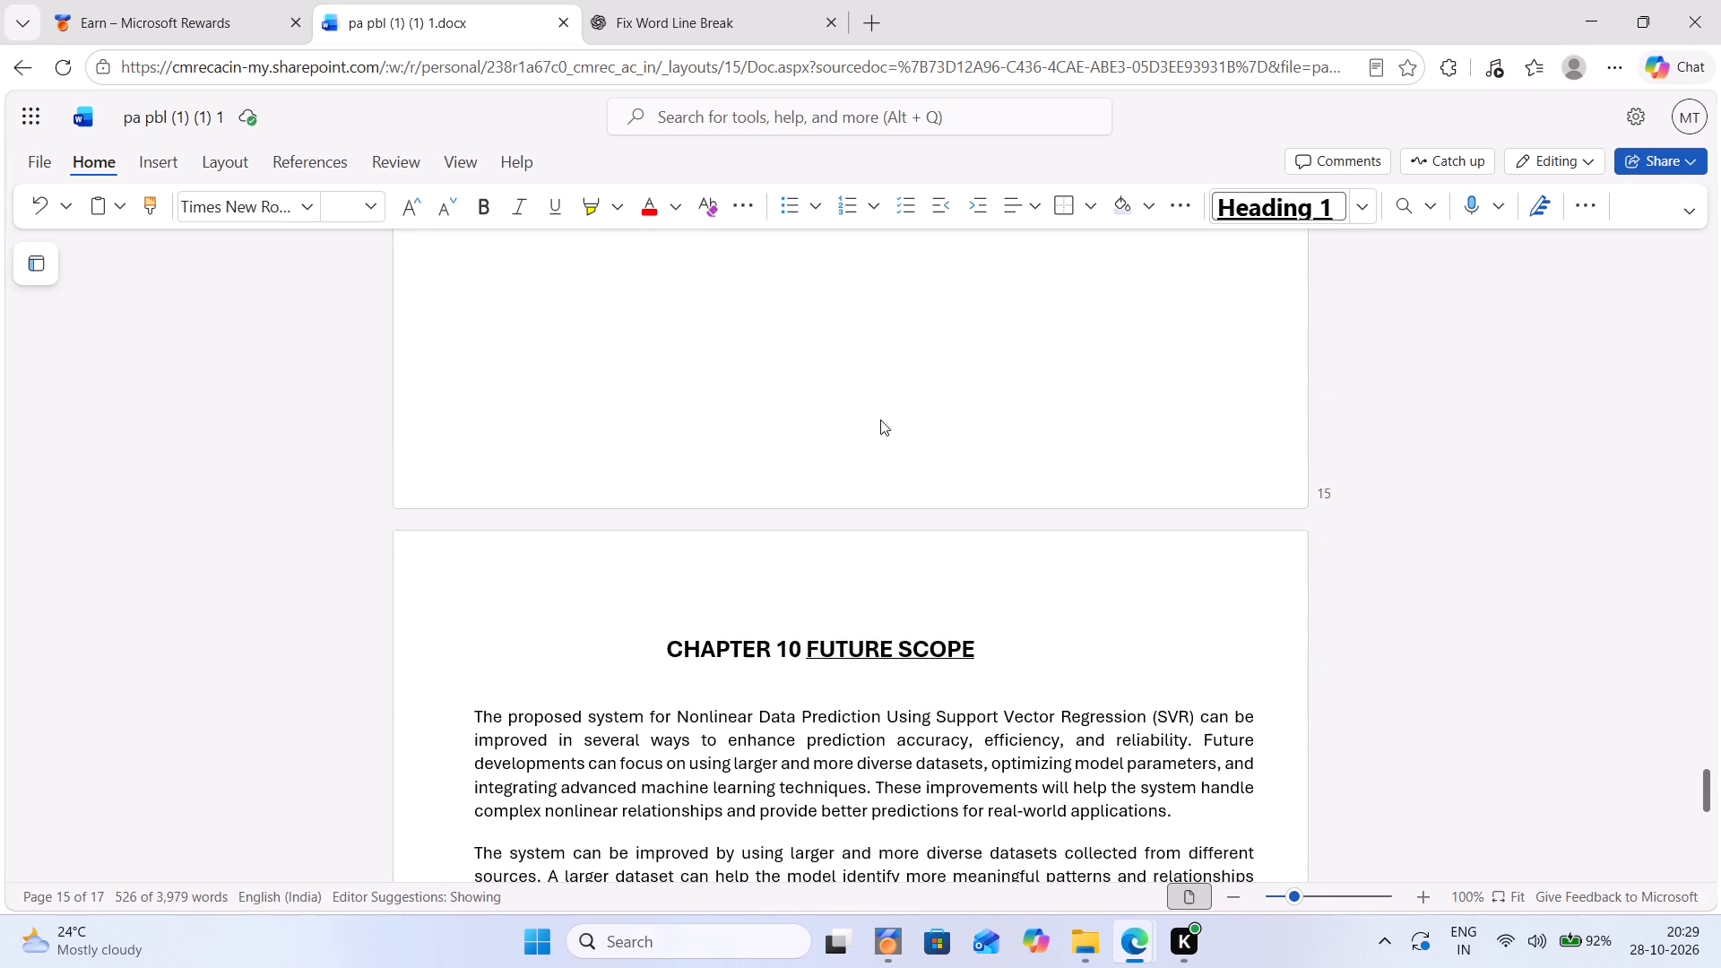
scroll(854, 432, down, 3)
click(878, 456)
key(ctrl+a)
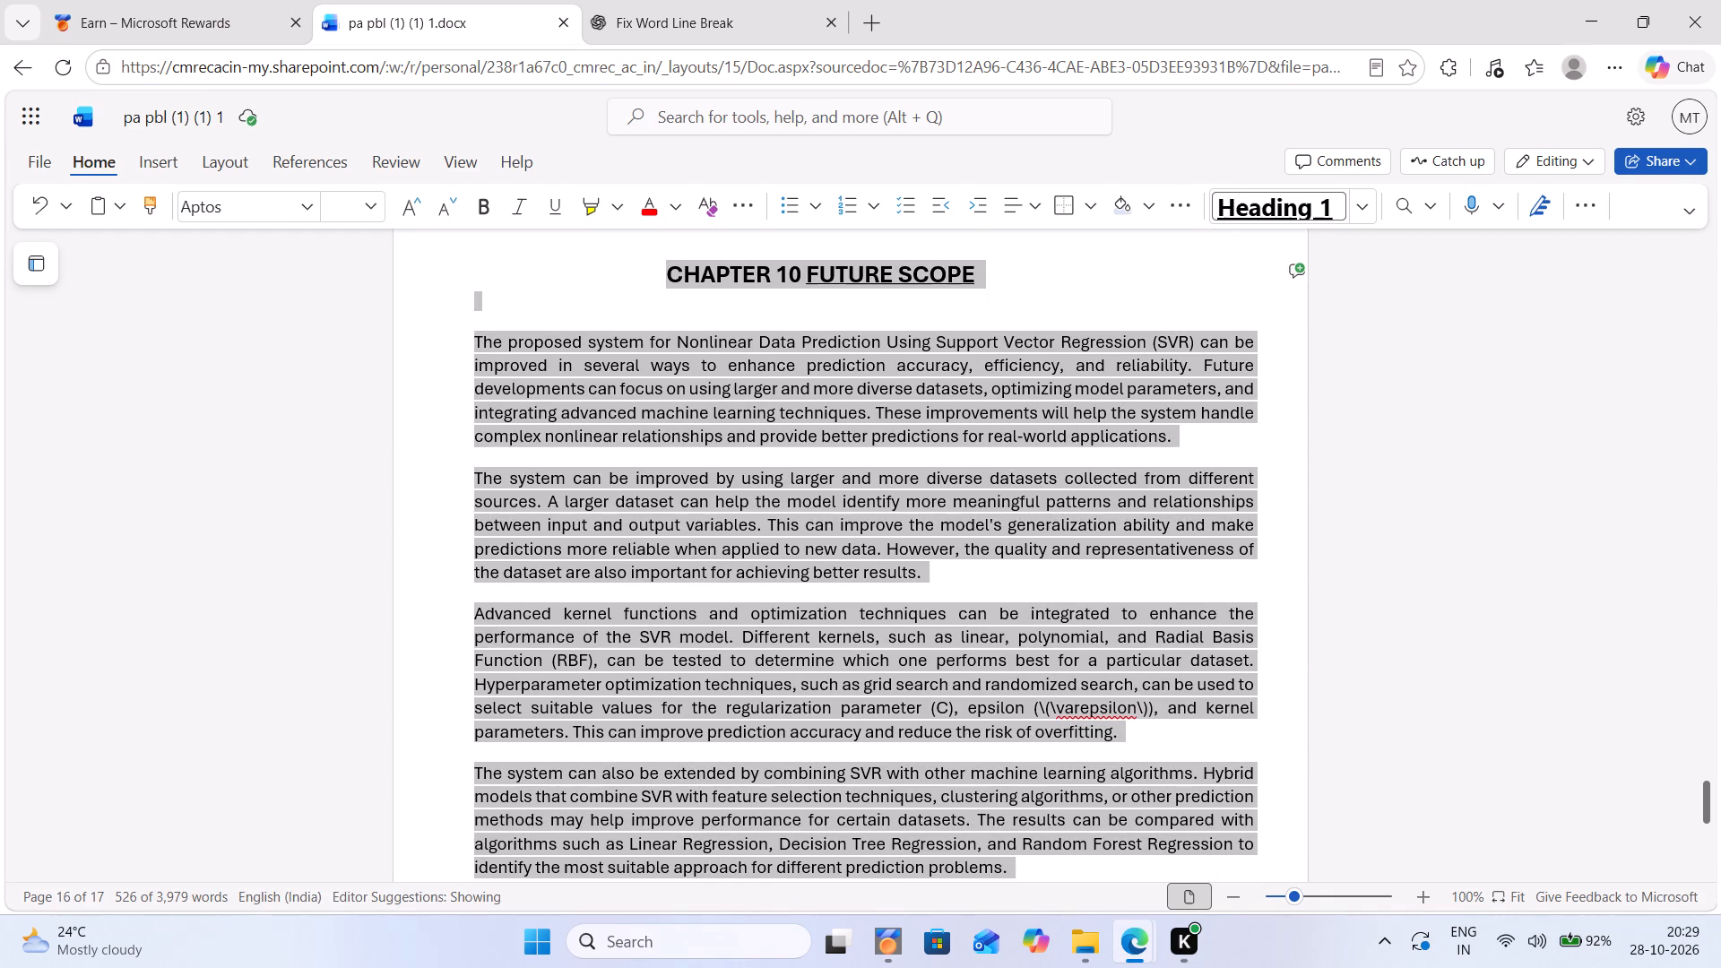
scroll(878, 456, down, 20)
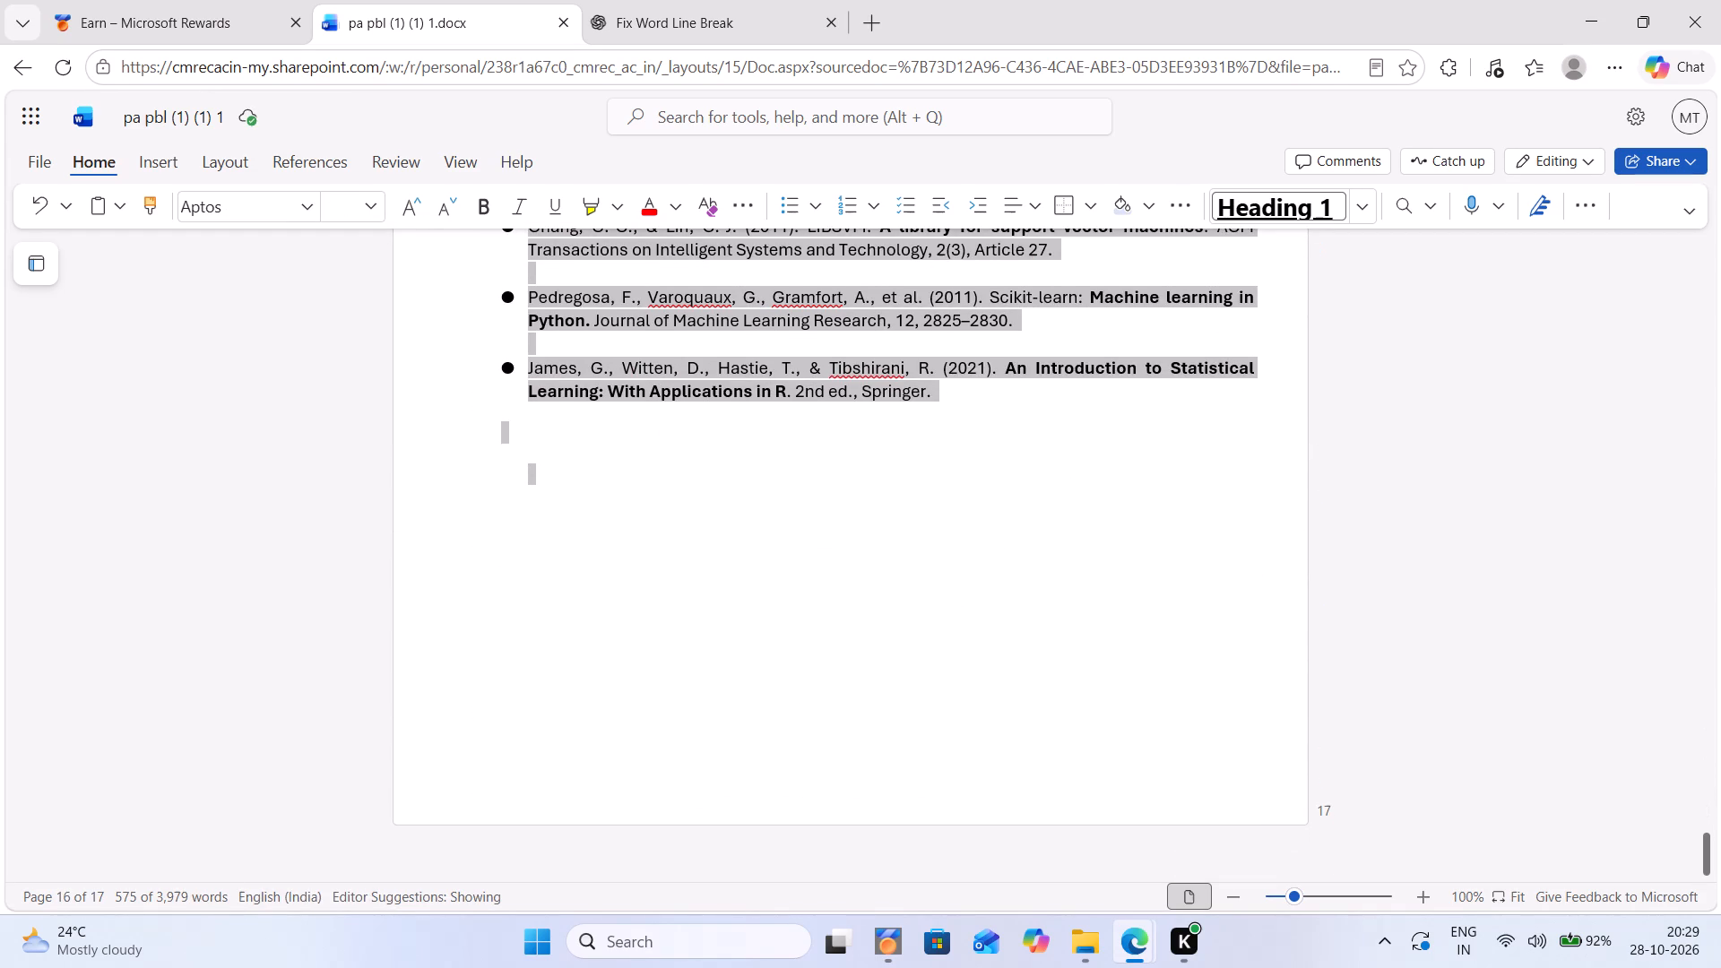
click(297, 211)
text(ti)
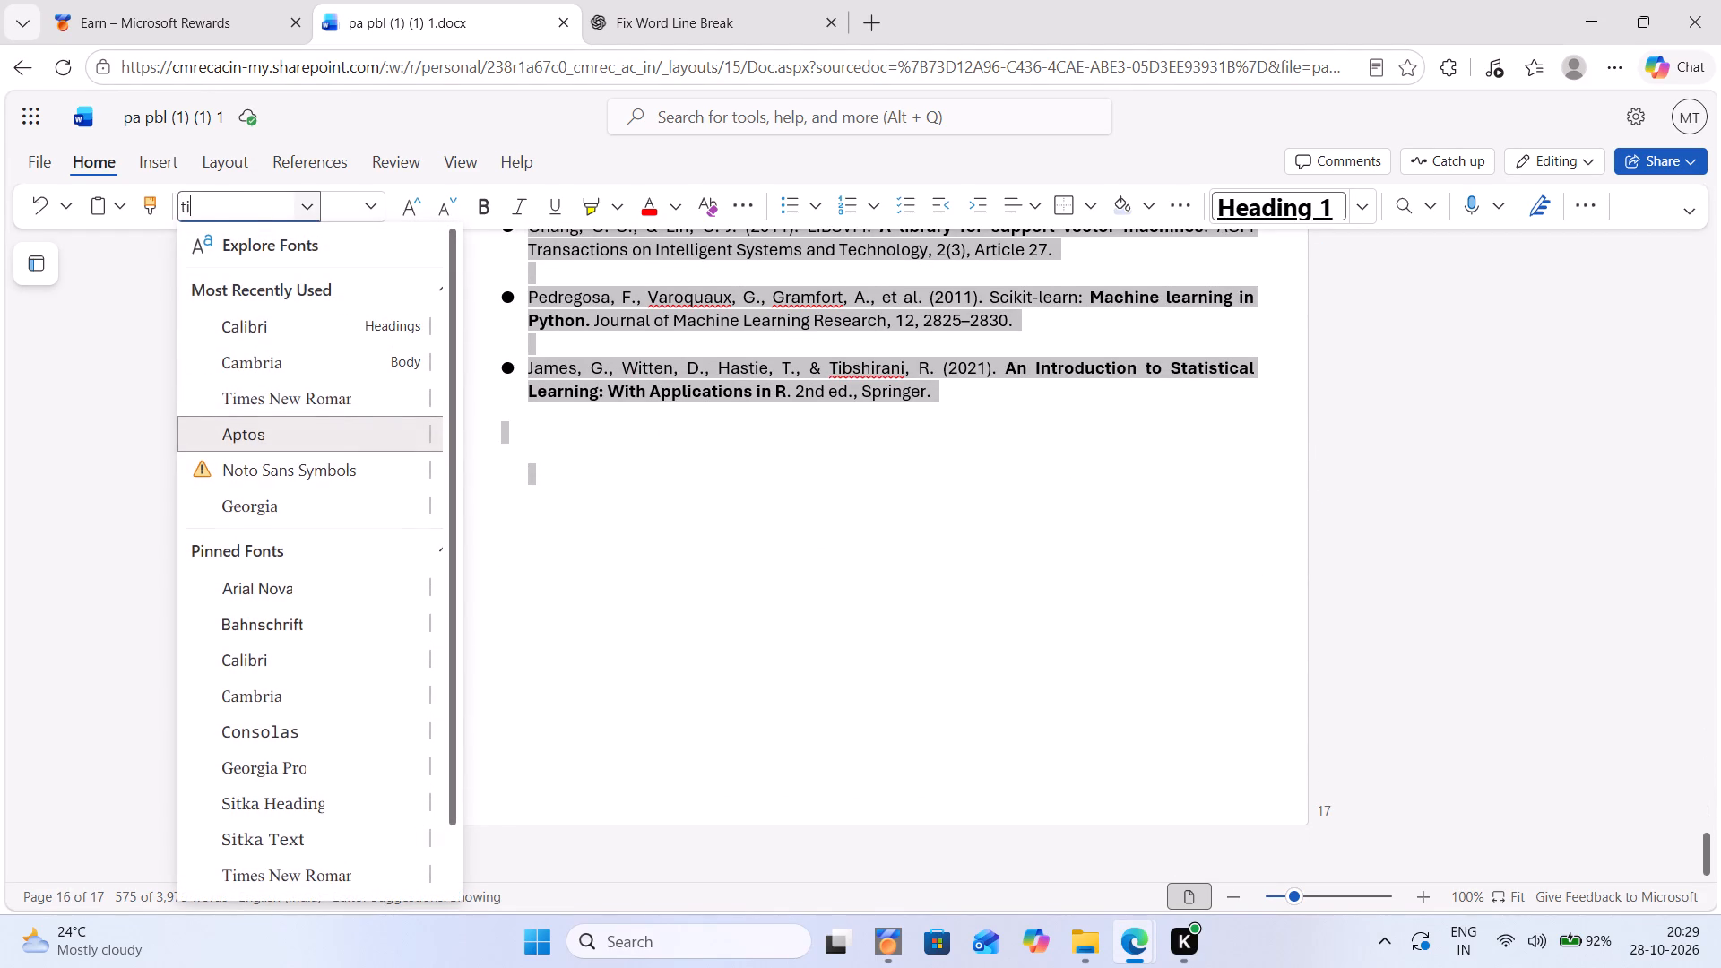
click(313, 279)
Insert a blank line above the CHAPTER 11 REFERENCES heading to push it toward the next page.
scroll(858, 487, up, 4)
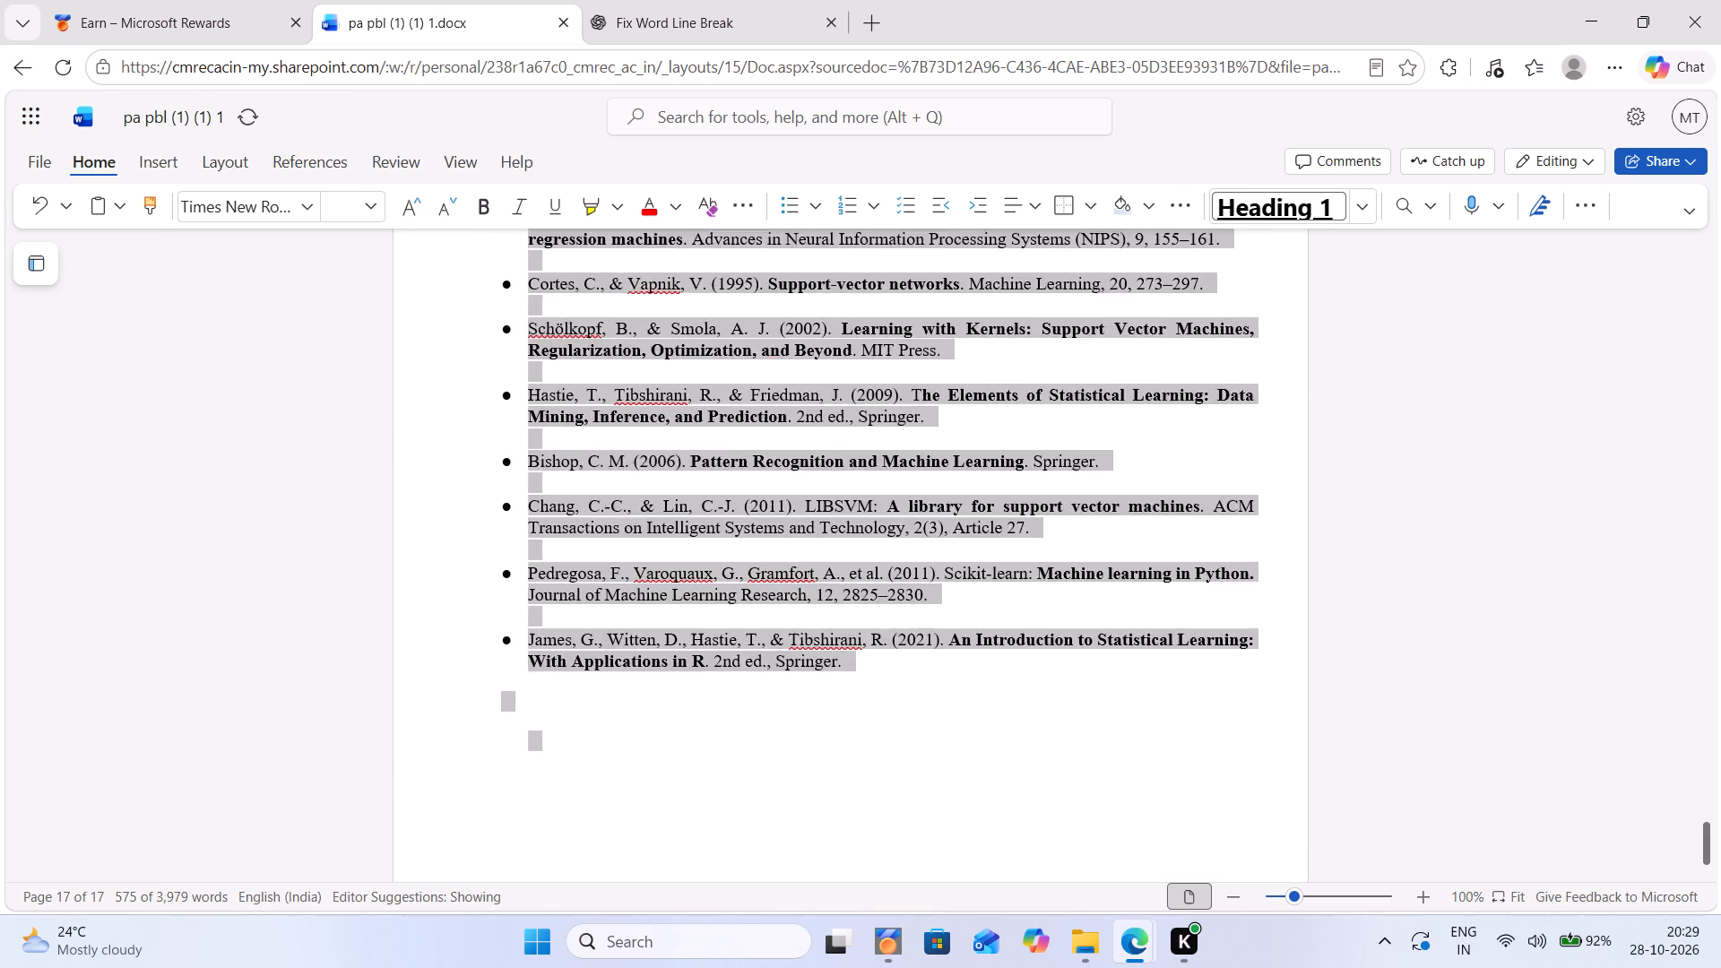
scroll(926, 597, up, 6)
scroll(1108, 601, up, 3)
scroll(1114, 678, down, 2)
click(838, 645)
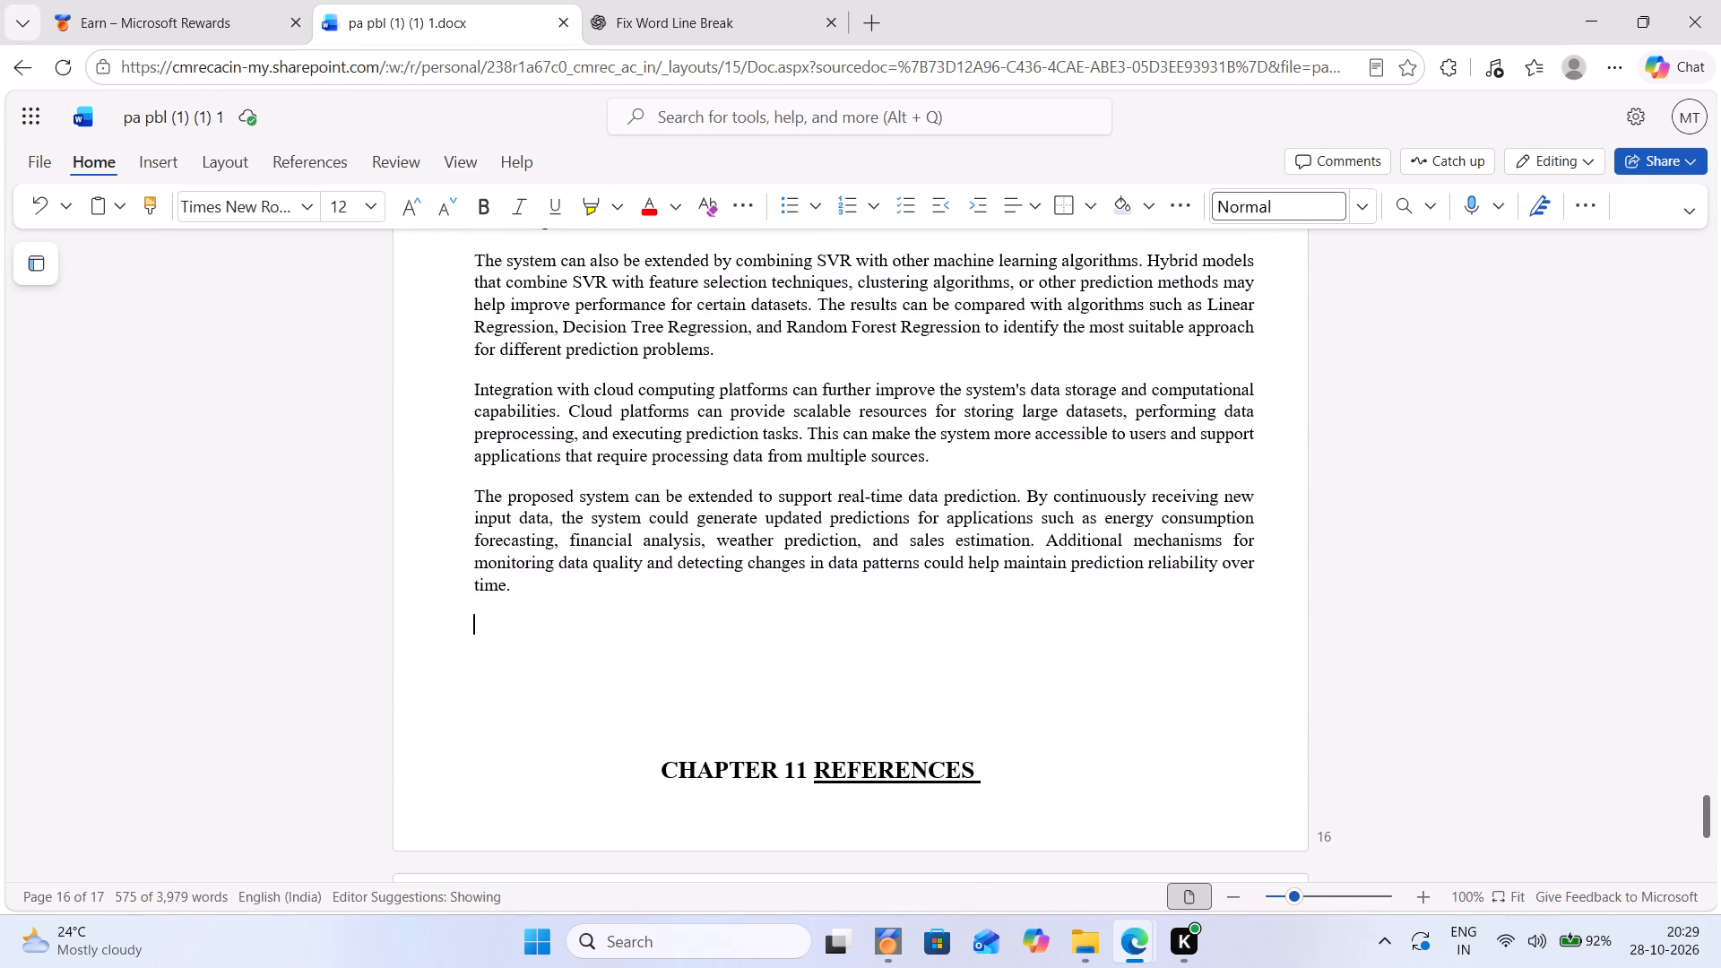
key(Return)
Insert two blank lines above the CHAPTER 9 CONCLUSION heading to push it onto the page with its body text.
scroll(838, 645, up, 5)
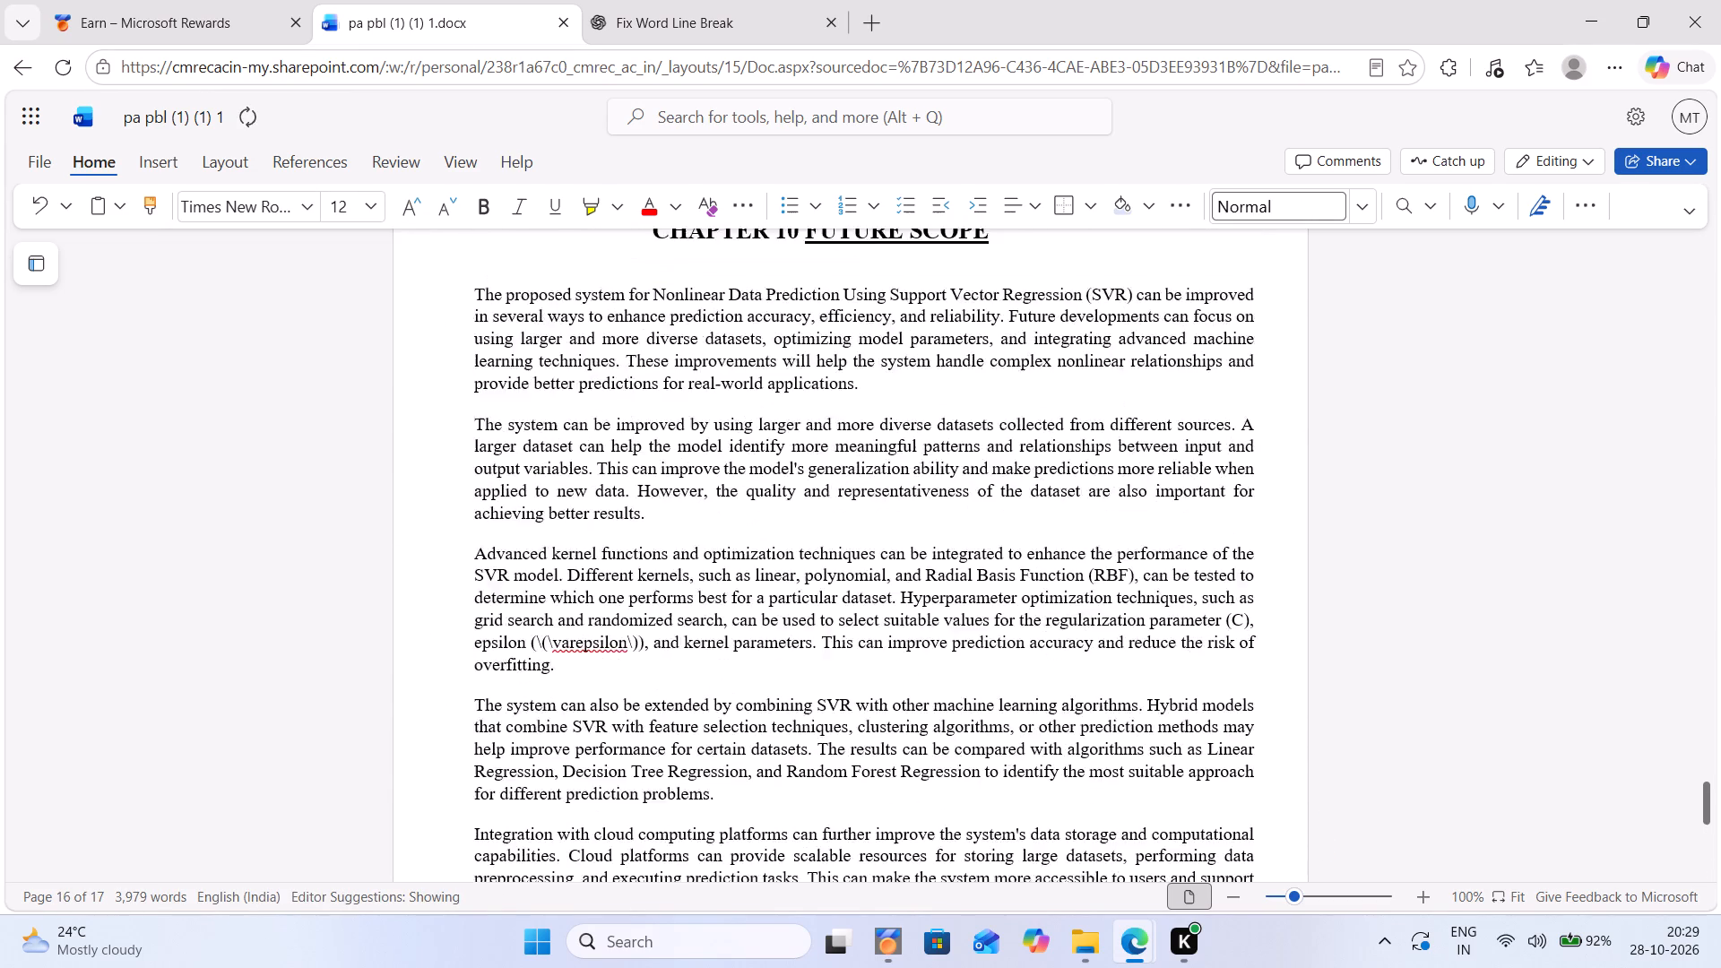
scroll(838, 645, up, 16)
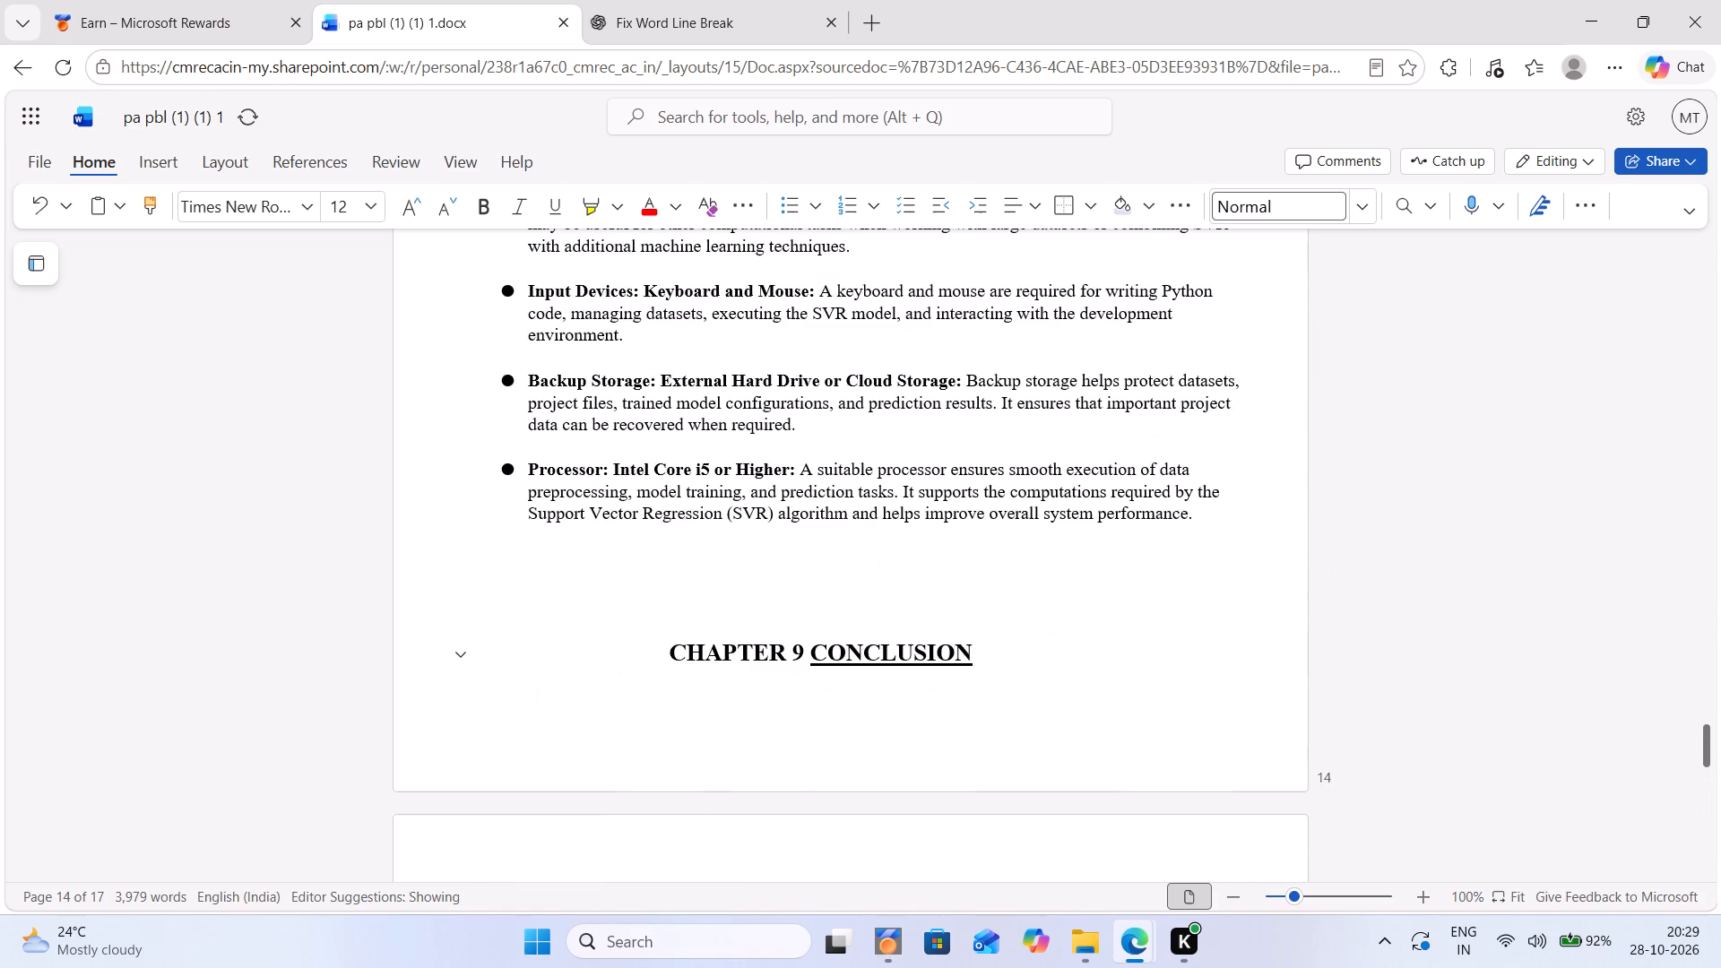
scroll(838, 645, up, 1)
scroll(838, 645, down, 2)
click(879, 428)
click(880, 464)
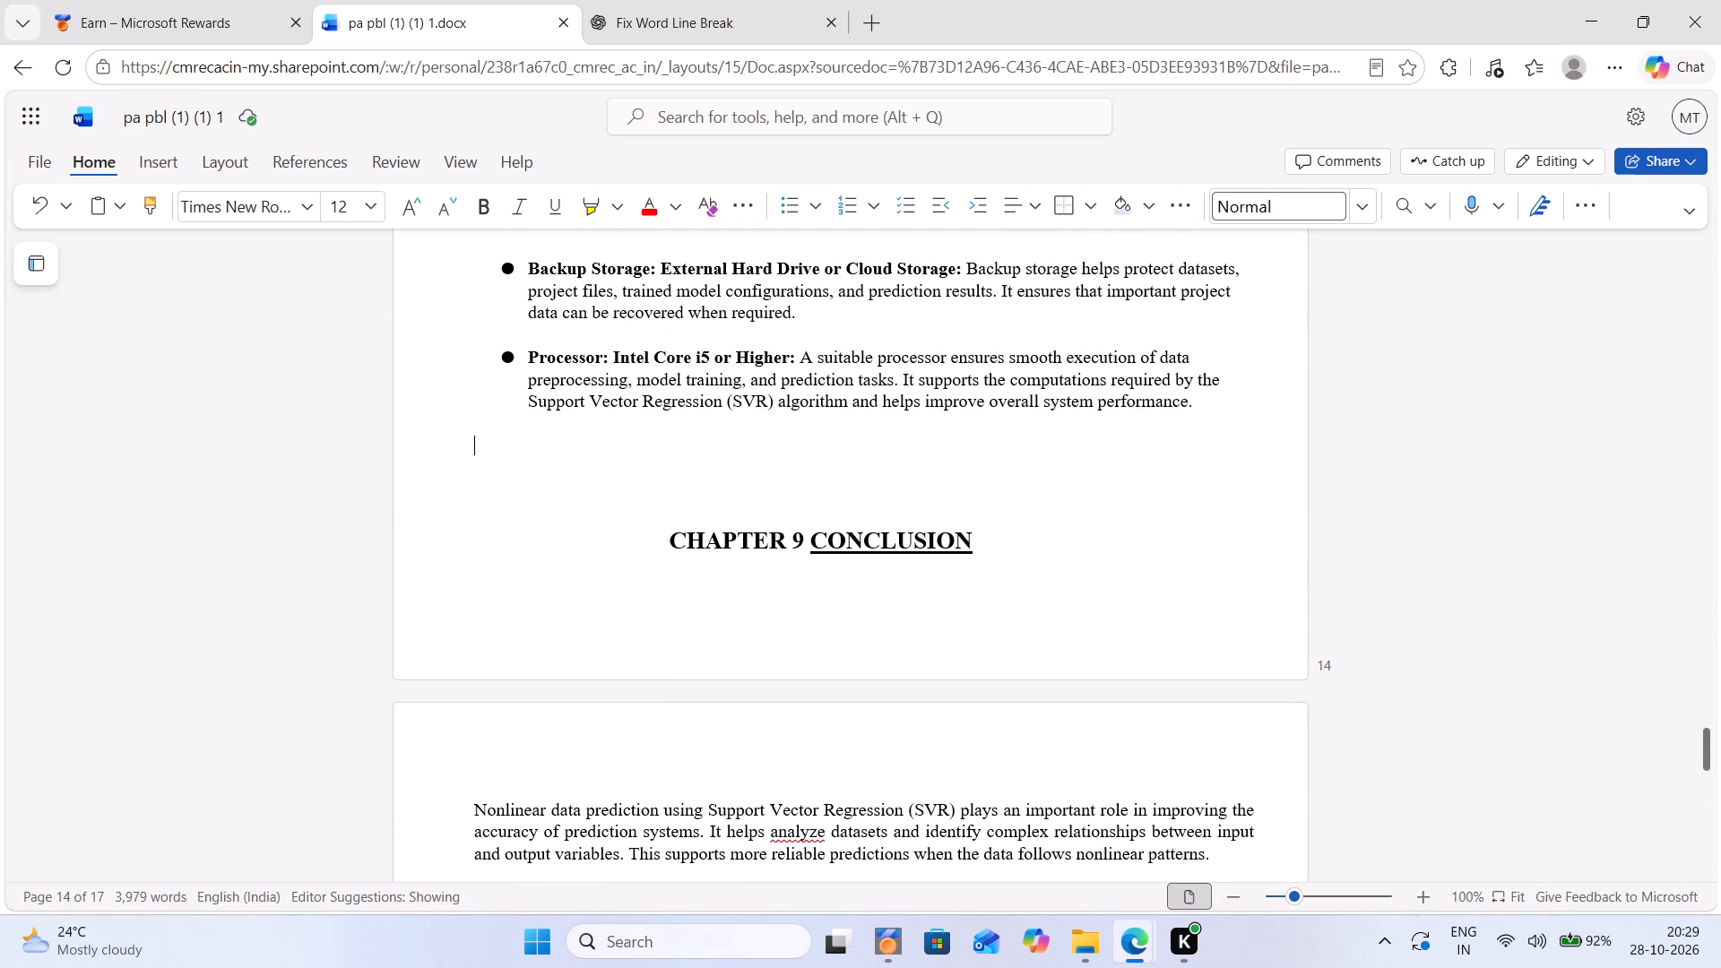
key(Return)
key(Return)
Review the report's closing pages, switch to the PA PBL 1 reference document, and examine its ABSTRACT heading and body-text formatting.
scroll(878, 481, down, 5)
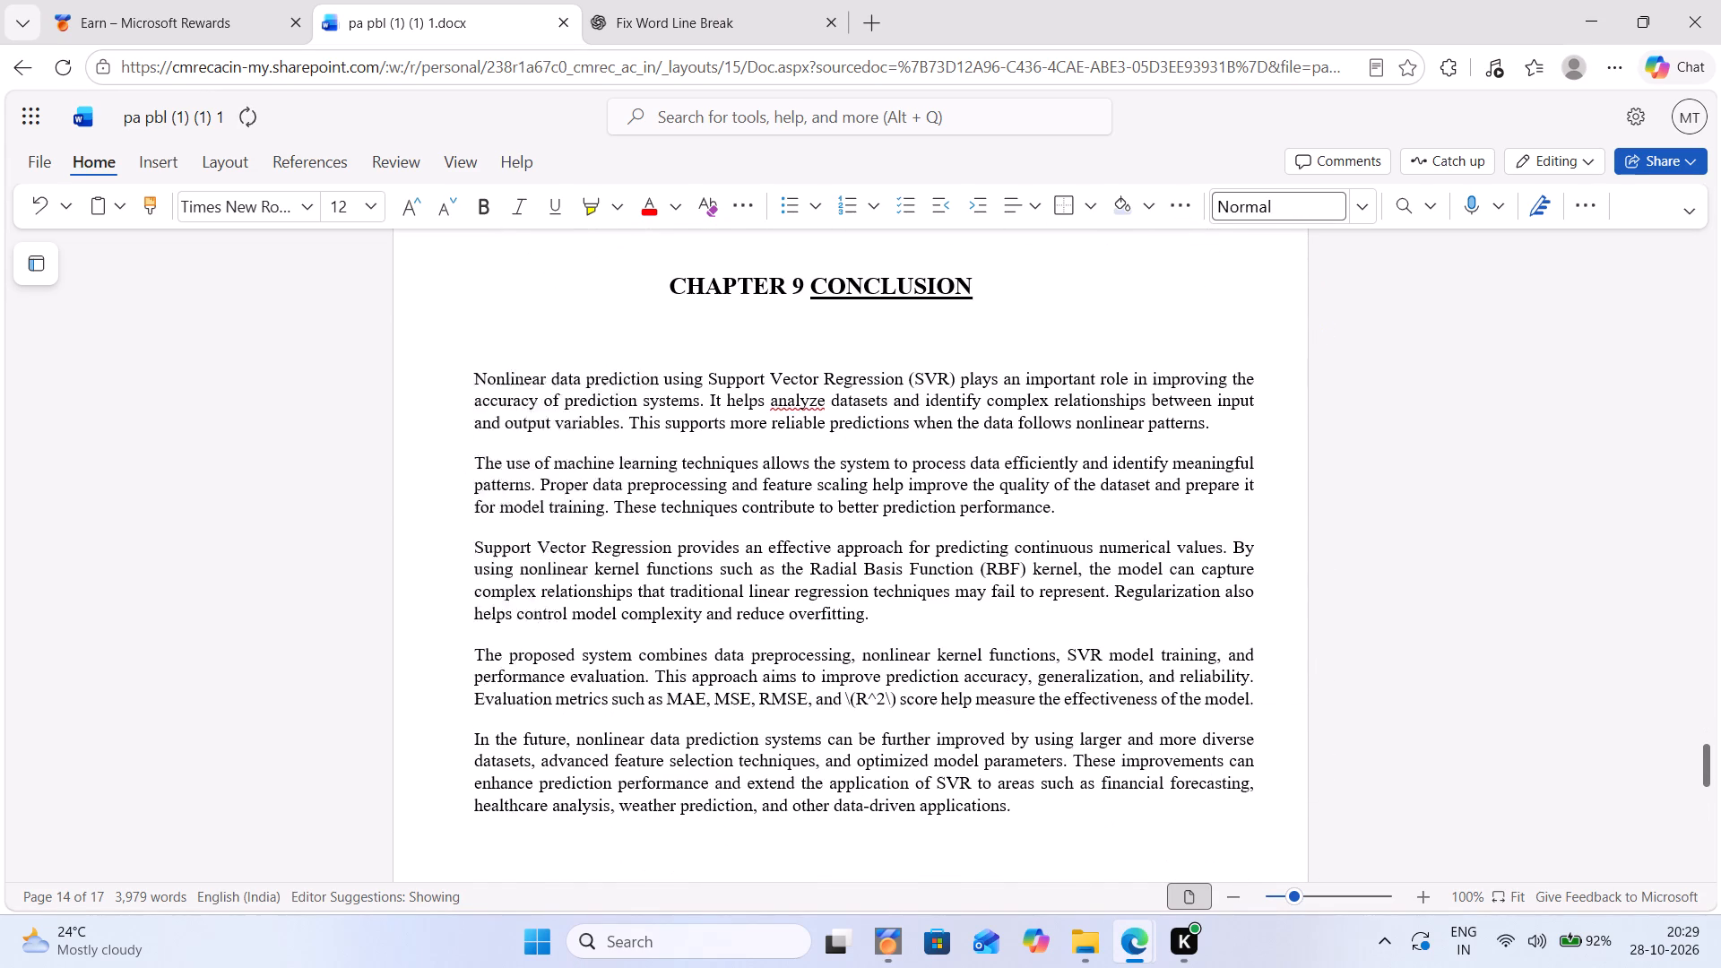
scroll(851, 467, down, 7)
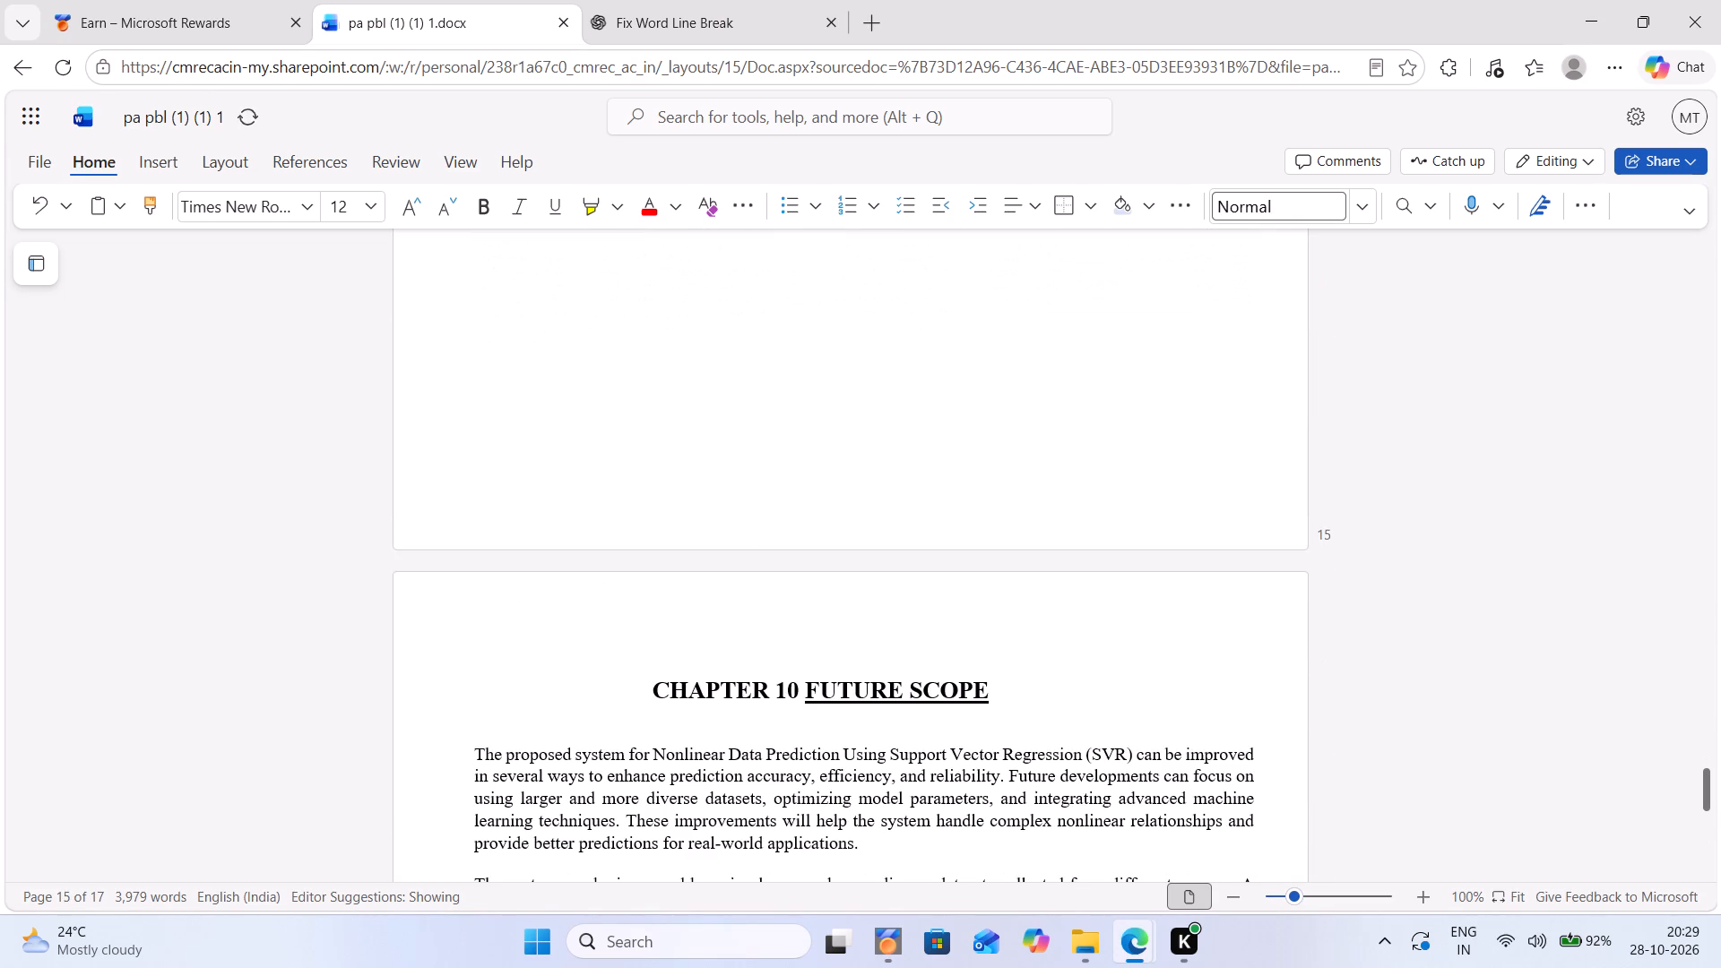
scroll(875, 574, down, 20)
scroll(875, 574, down, 5)
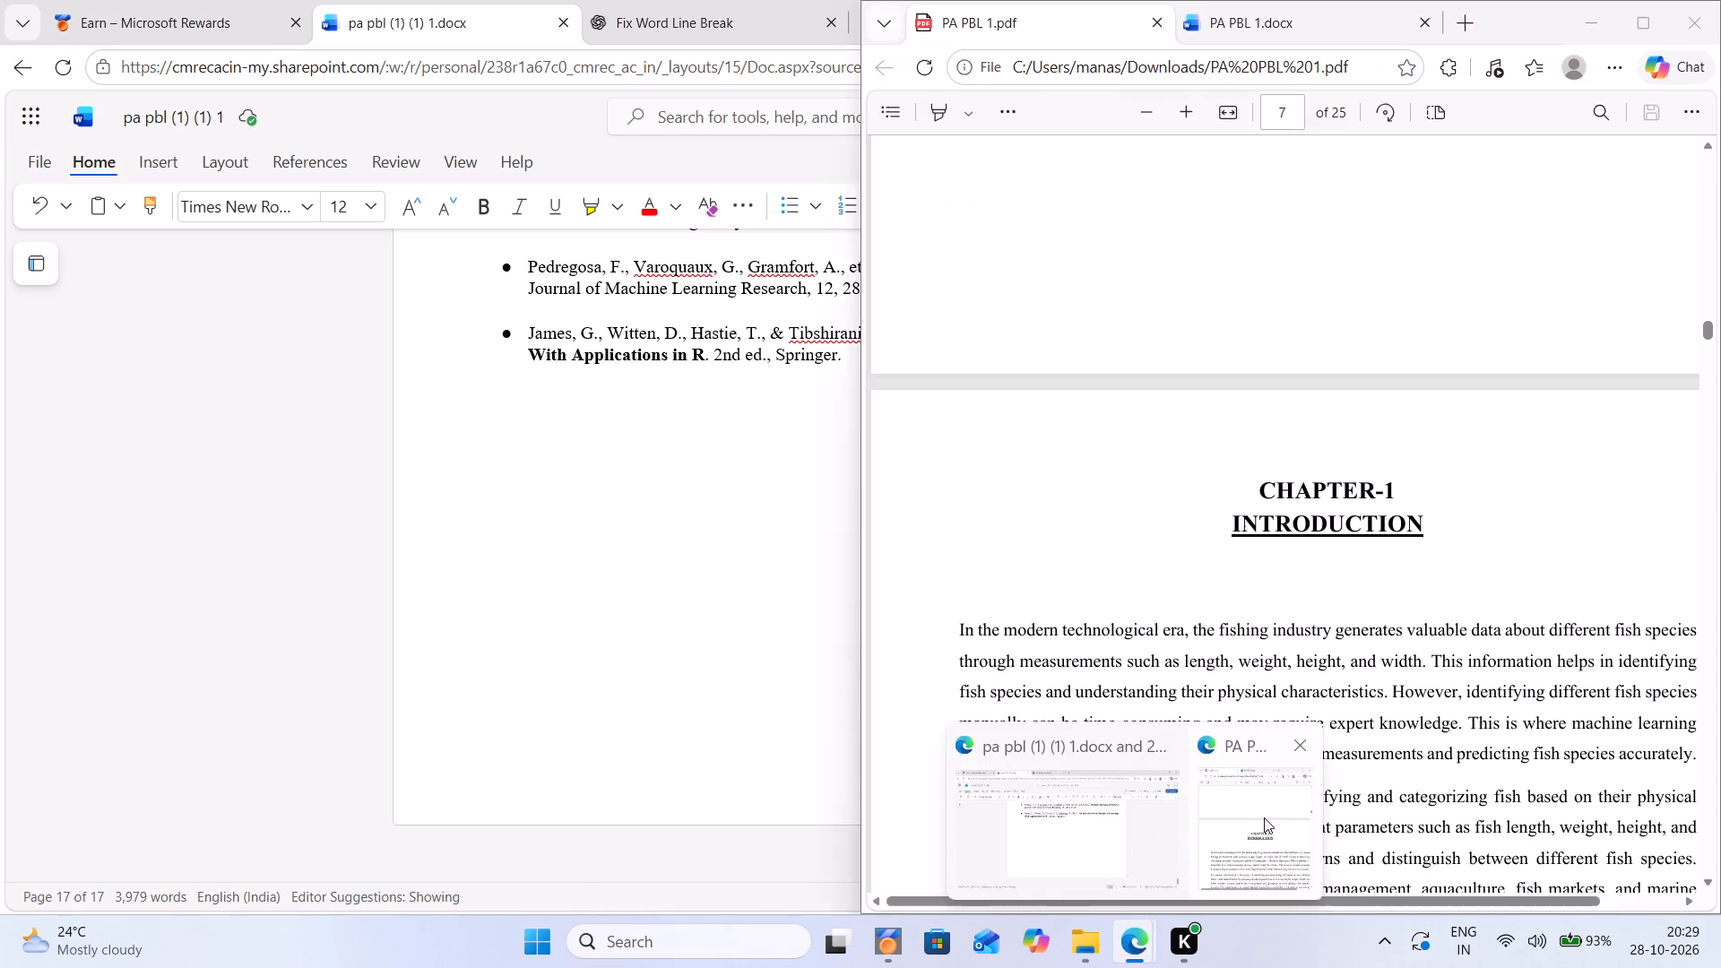
click(1264, 817)
click(1274, 10)
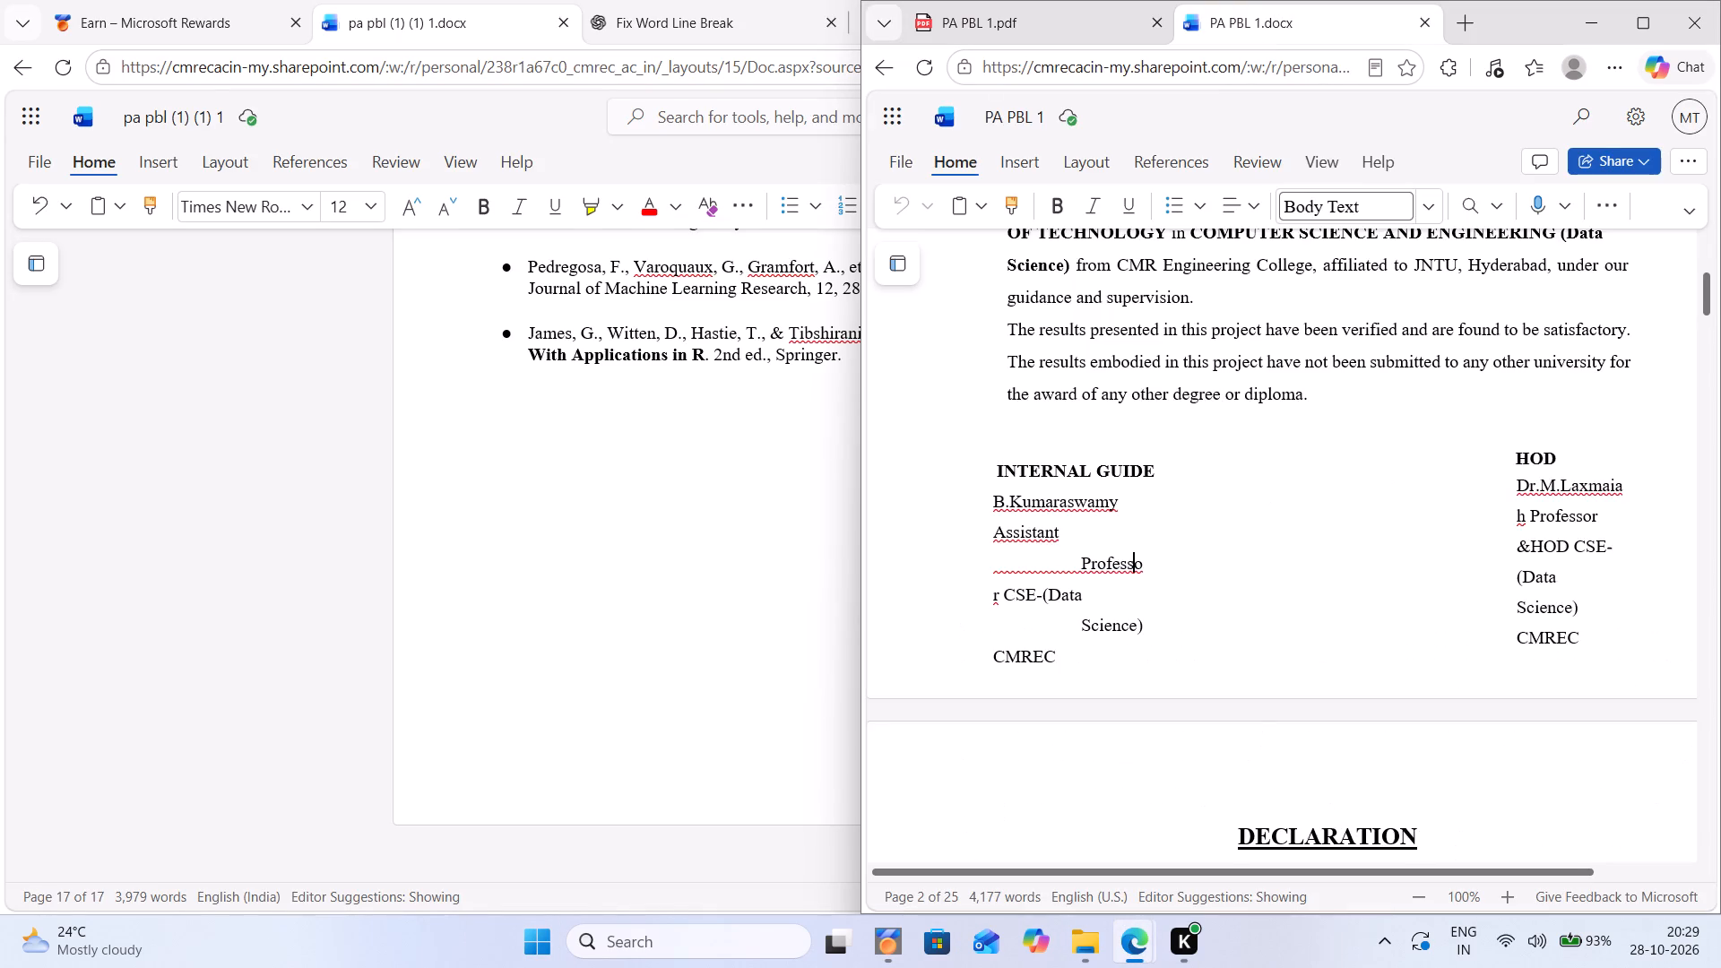
scroll(1062, 525, down, 20)
scroll(1062, 525, down, 20)
scroll(1062, 525, down, 2)
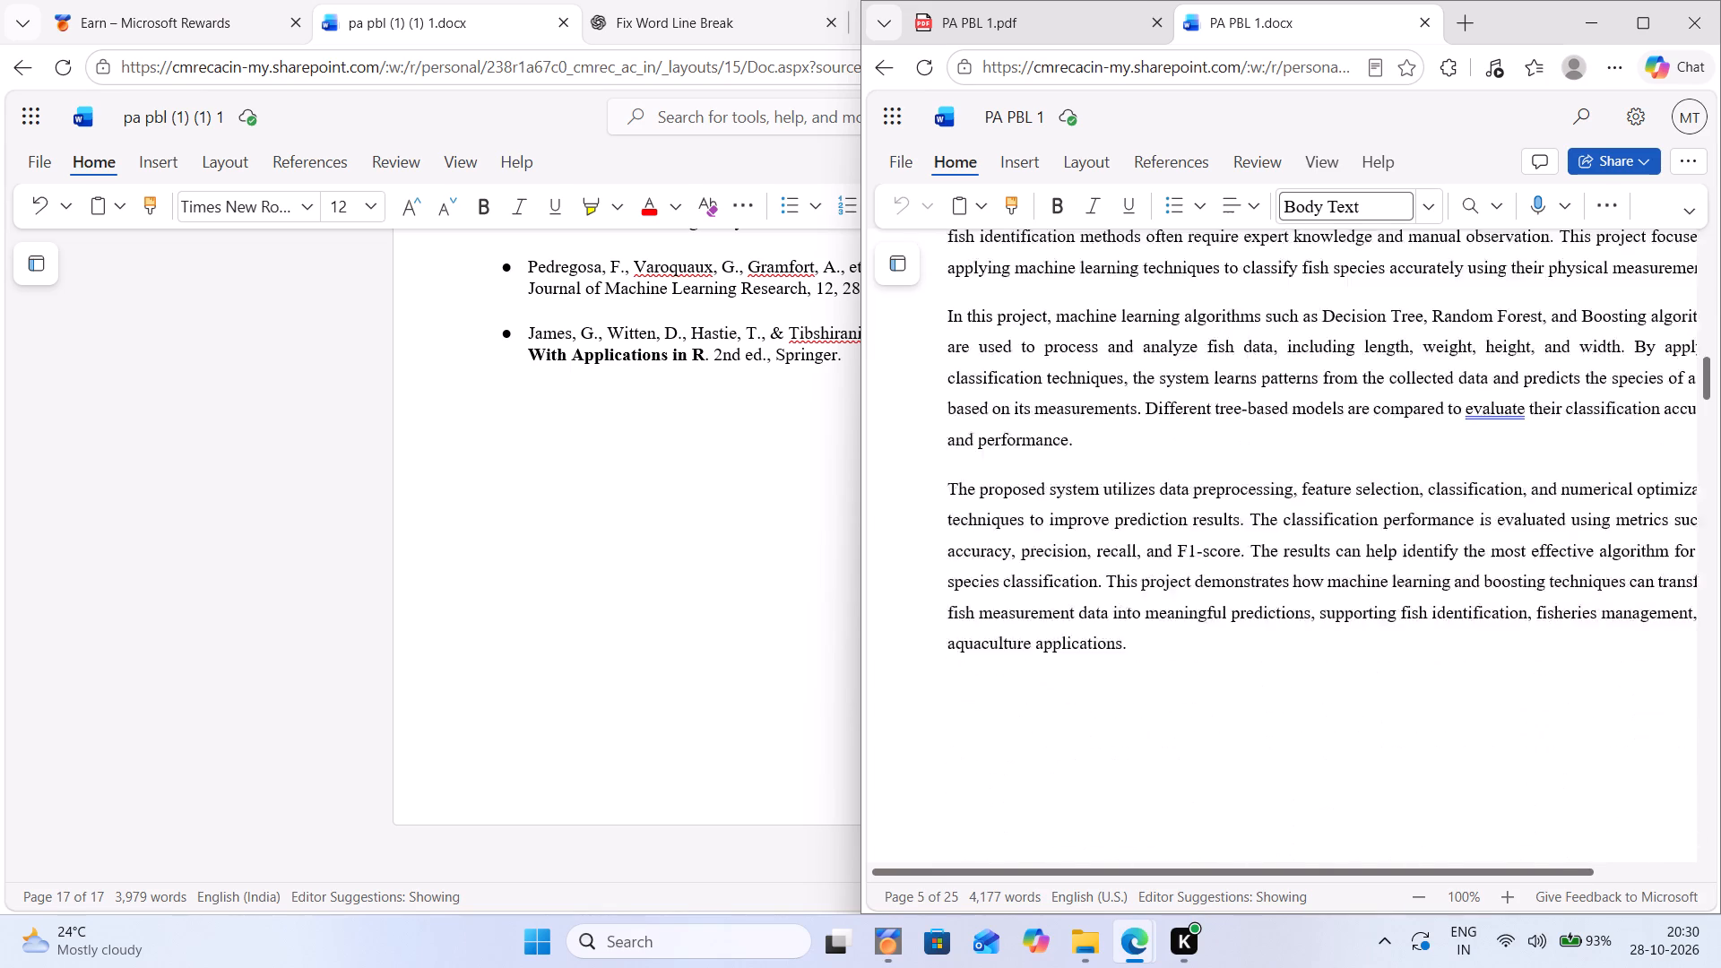
scroll(1268, 509, up, 5)
click(1300, 469)
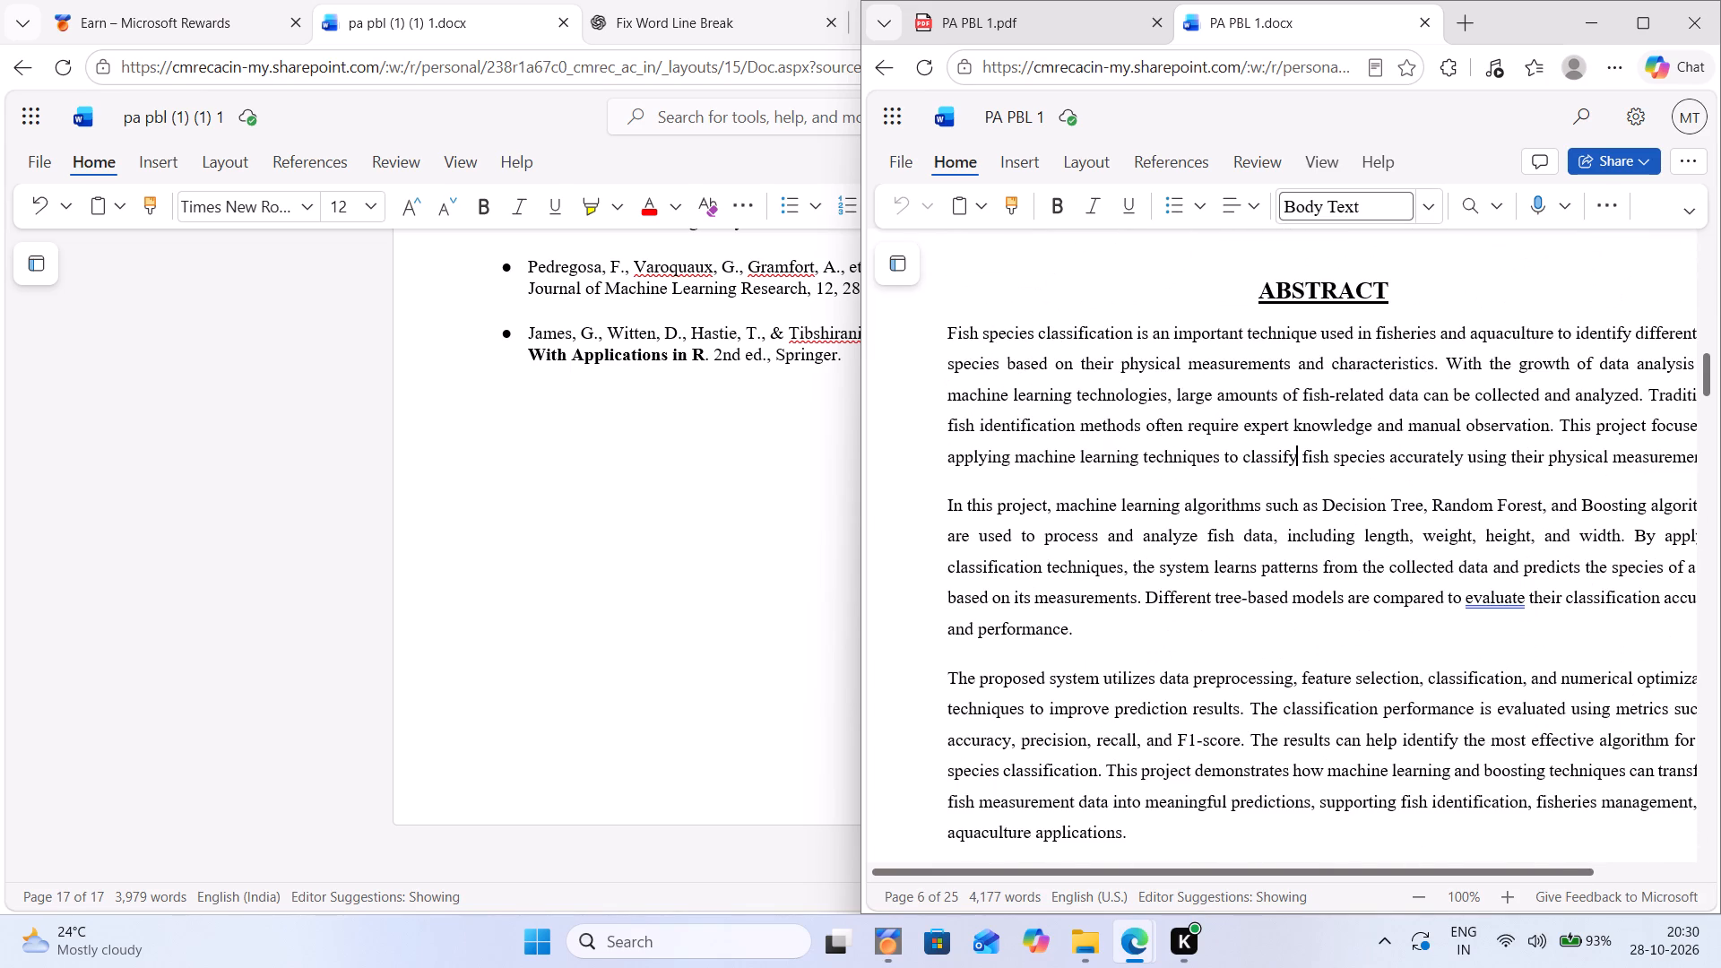
click(1635, 14)
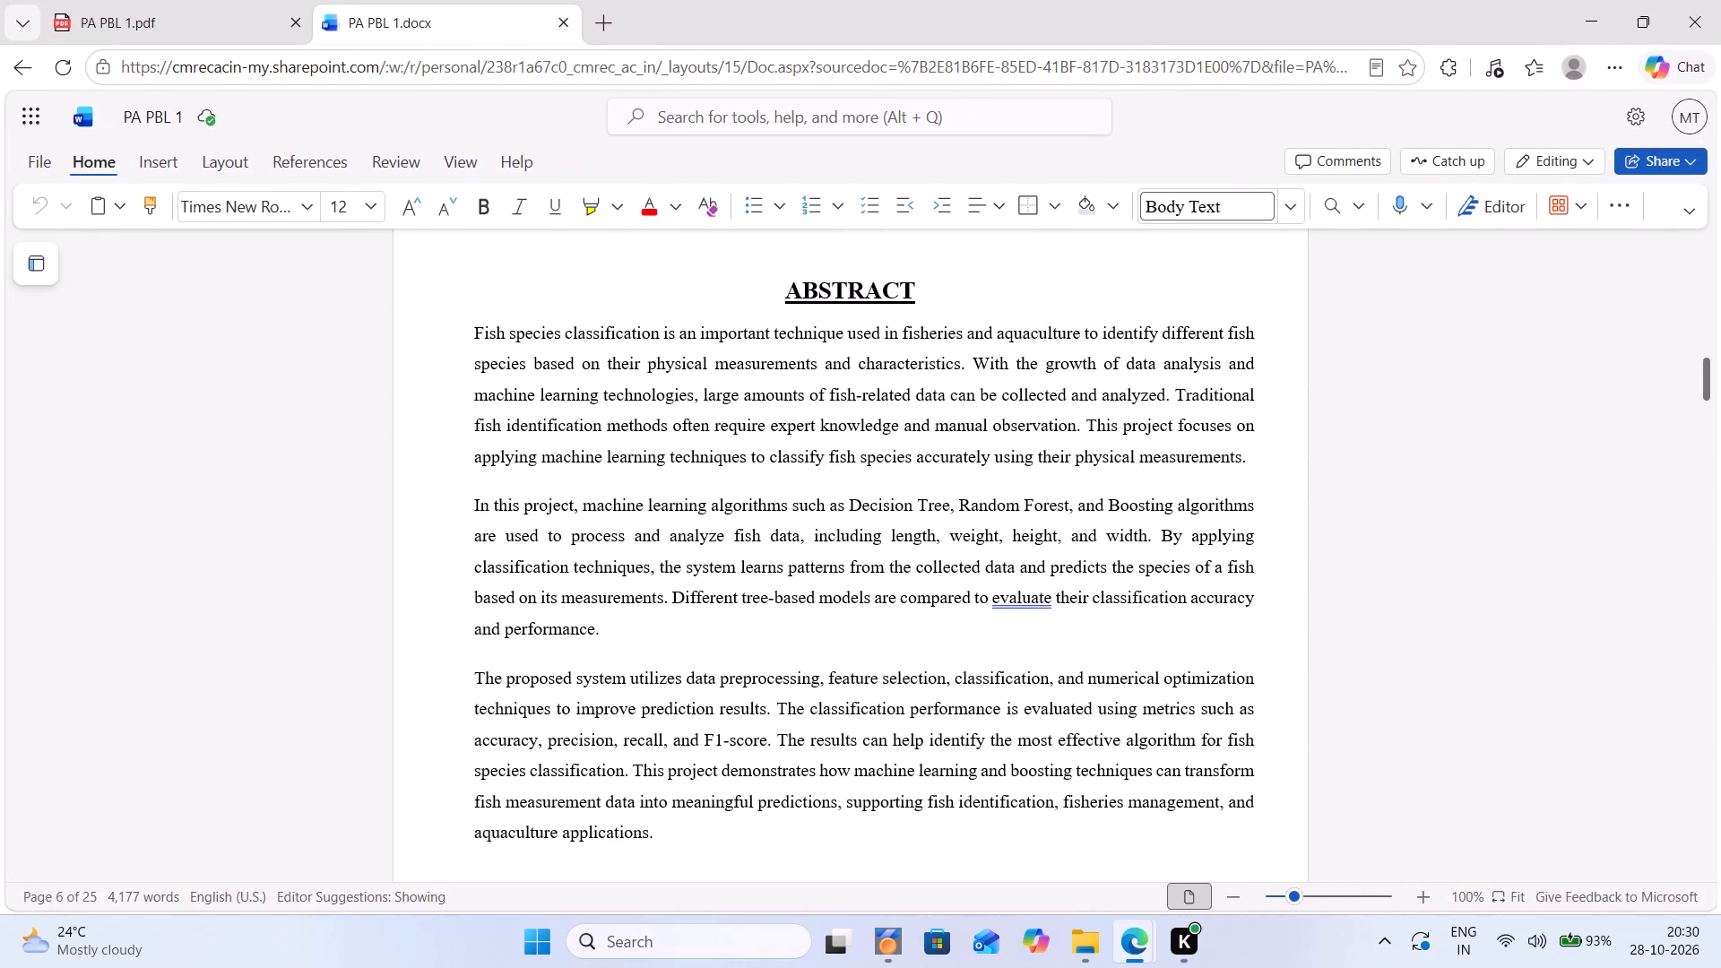
drag(788, 436, 836, 482)
drag(801, 291, 876, 287)
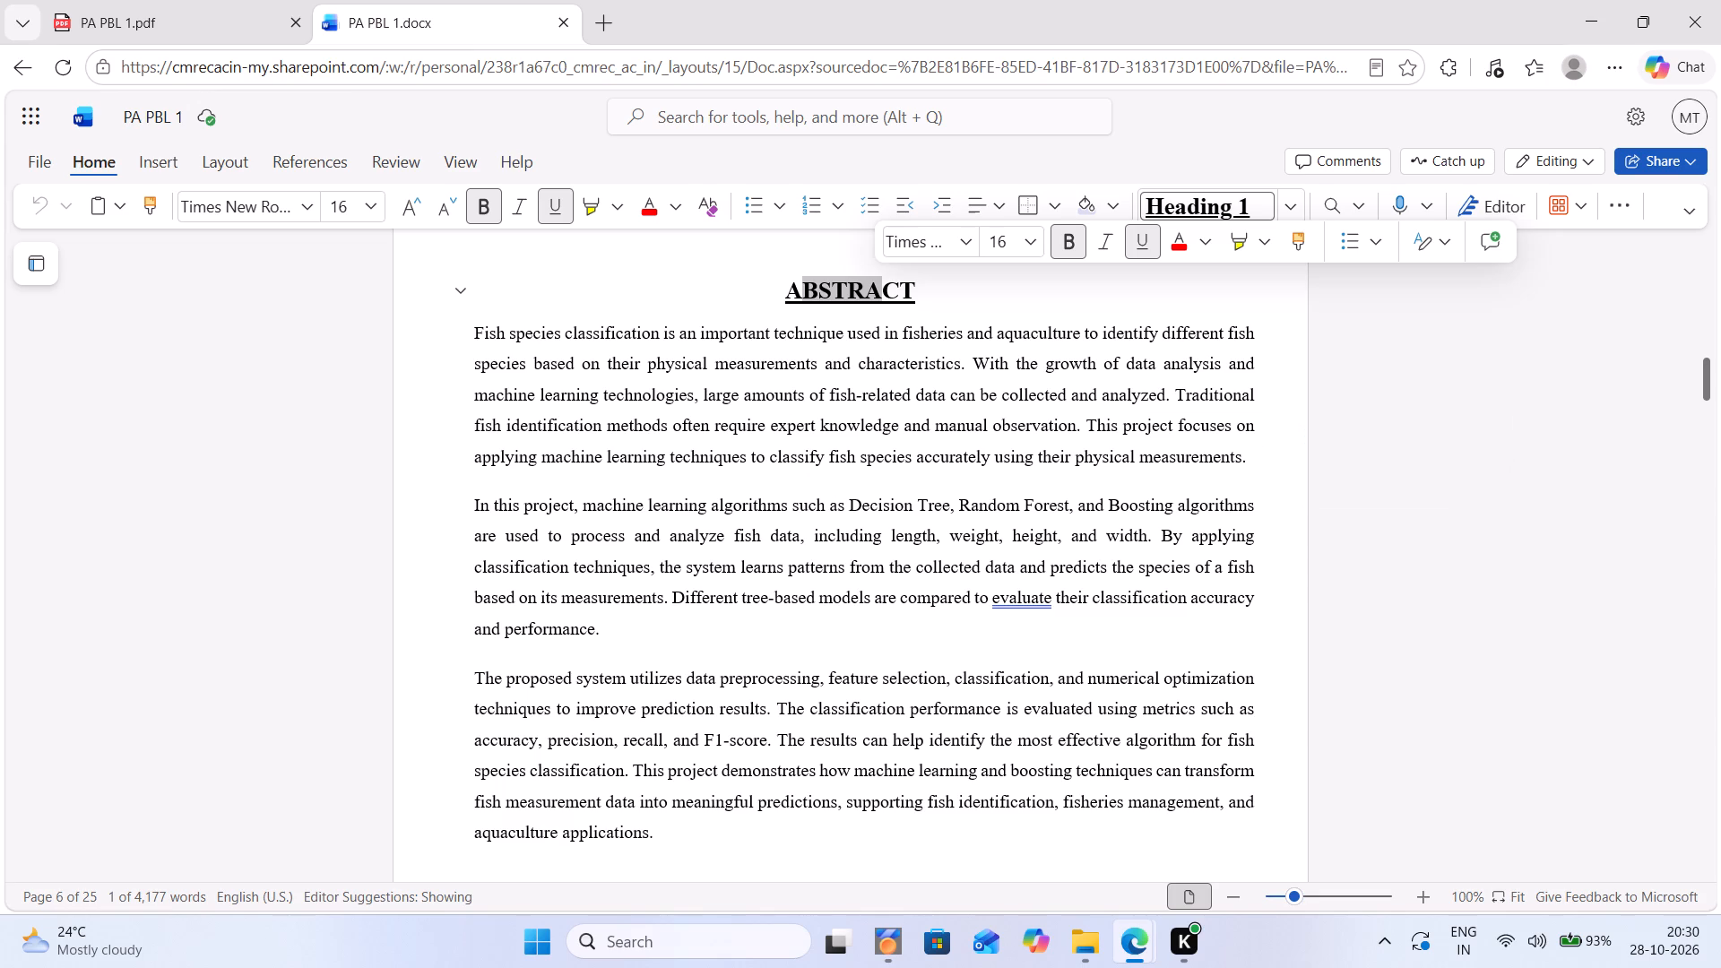
click(906, 375)
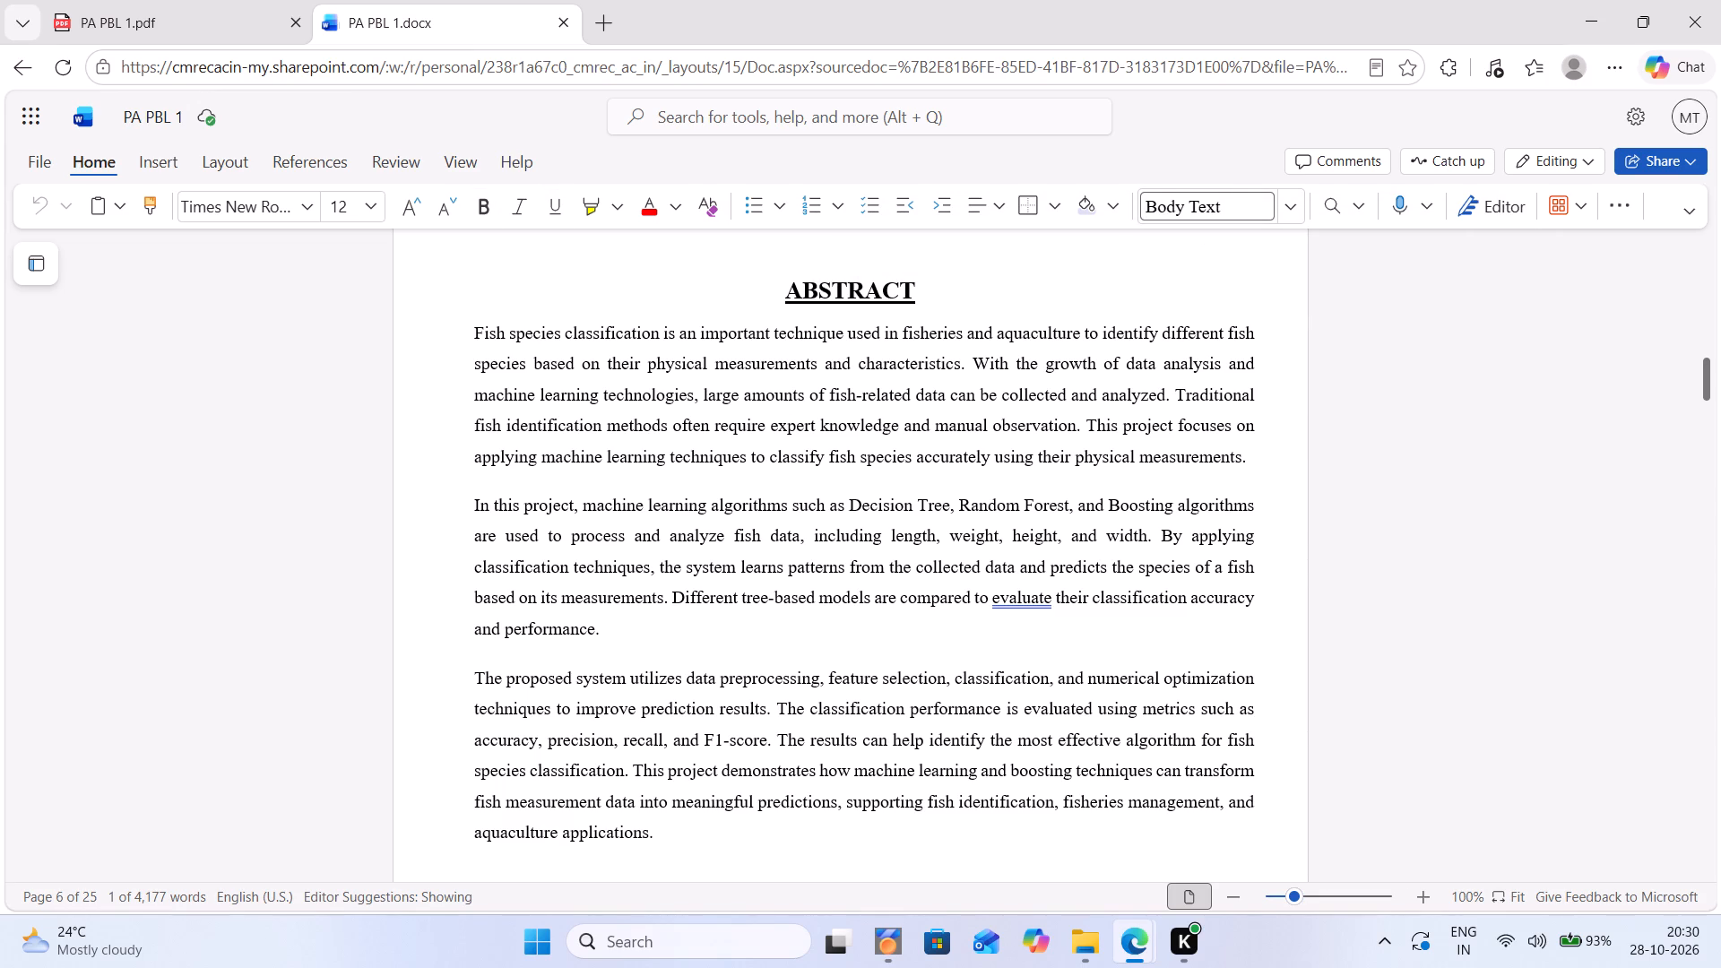
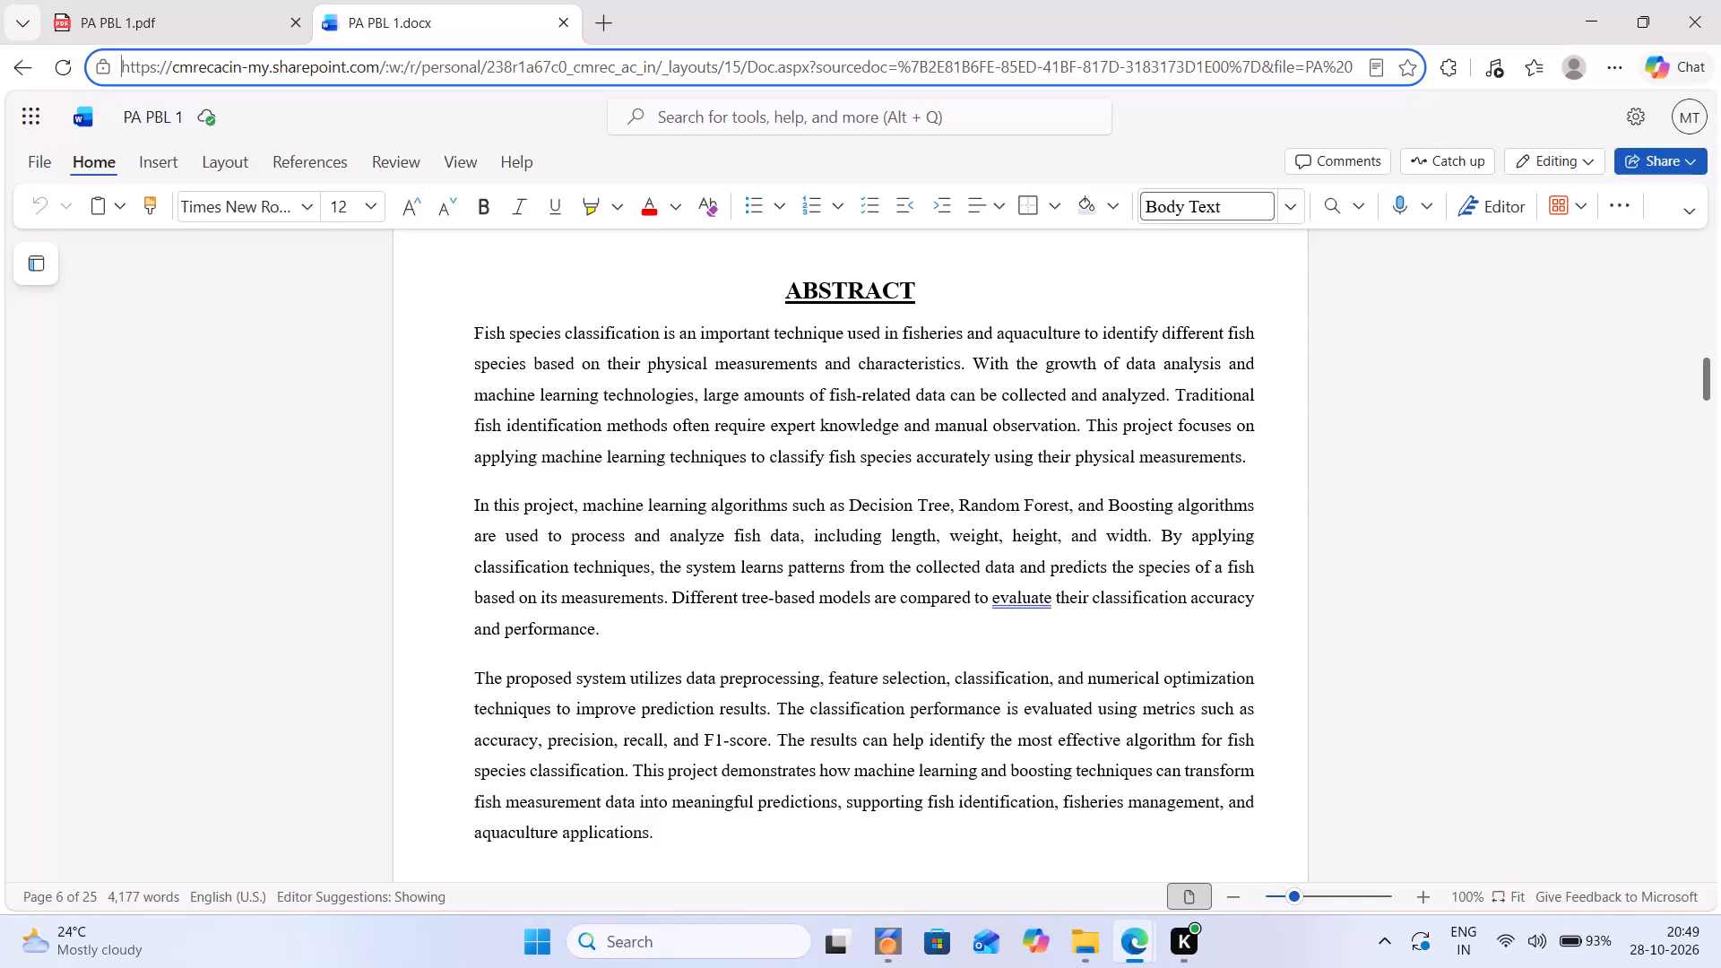
Place the cursor in the second ABSTRACT paragraph of the reference document to check its body-text formatting.
click(1248, 523)
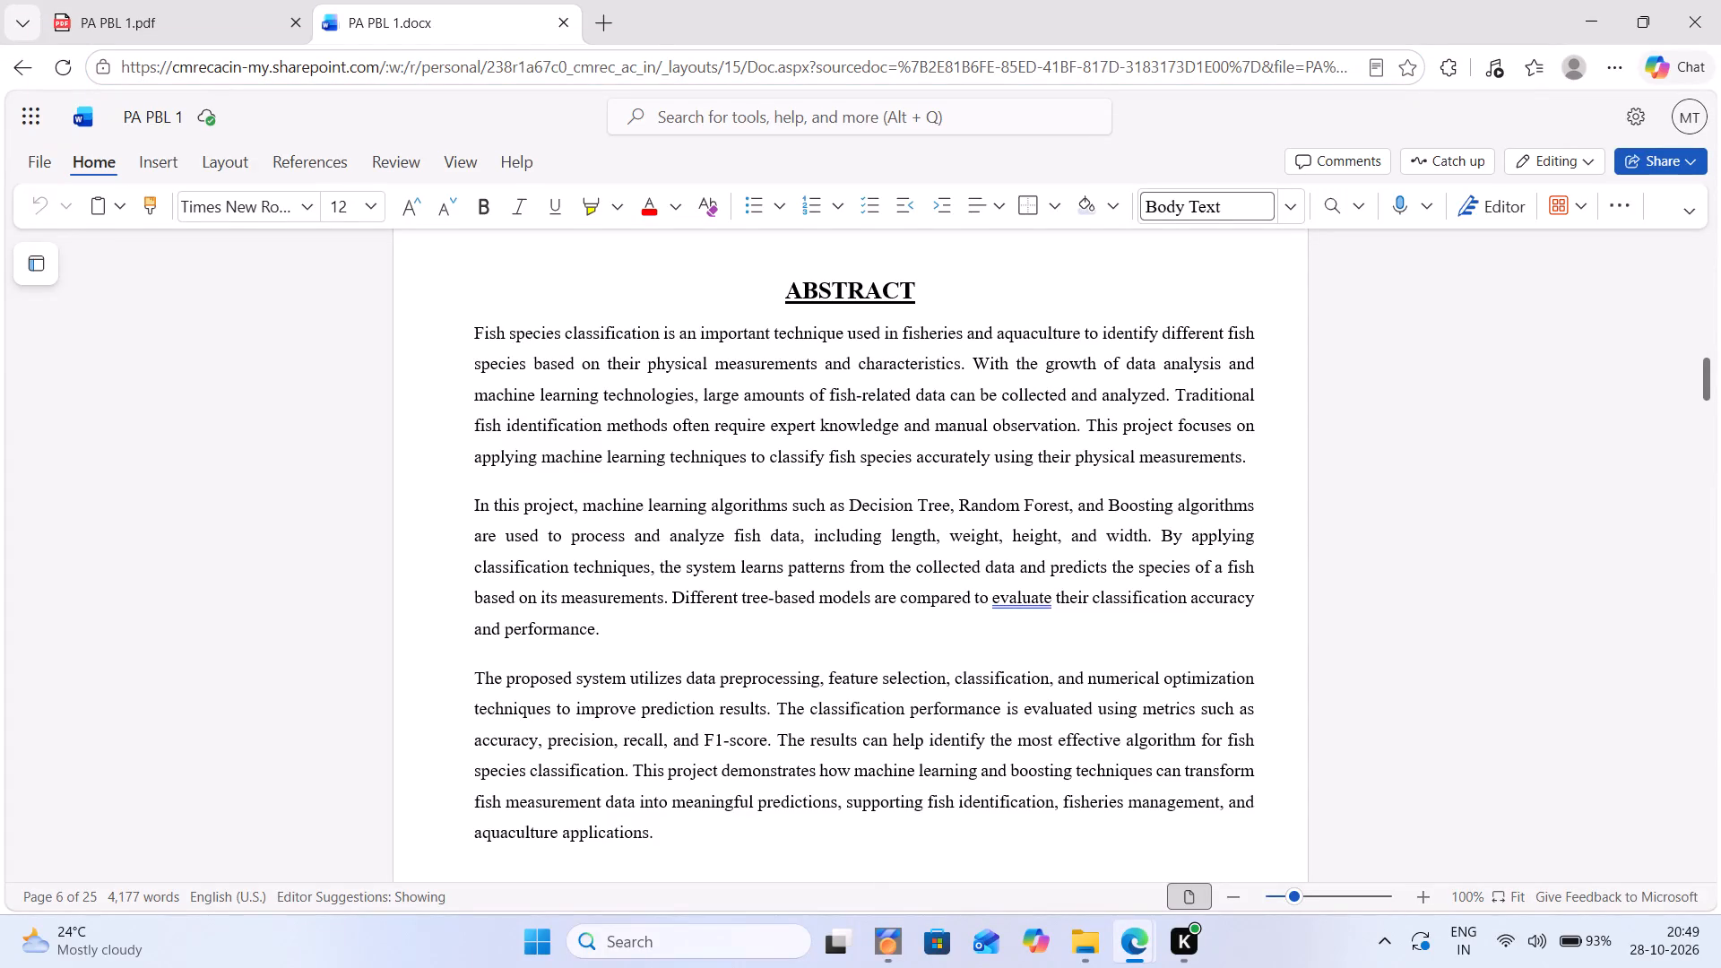
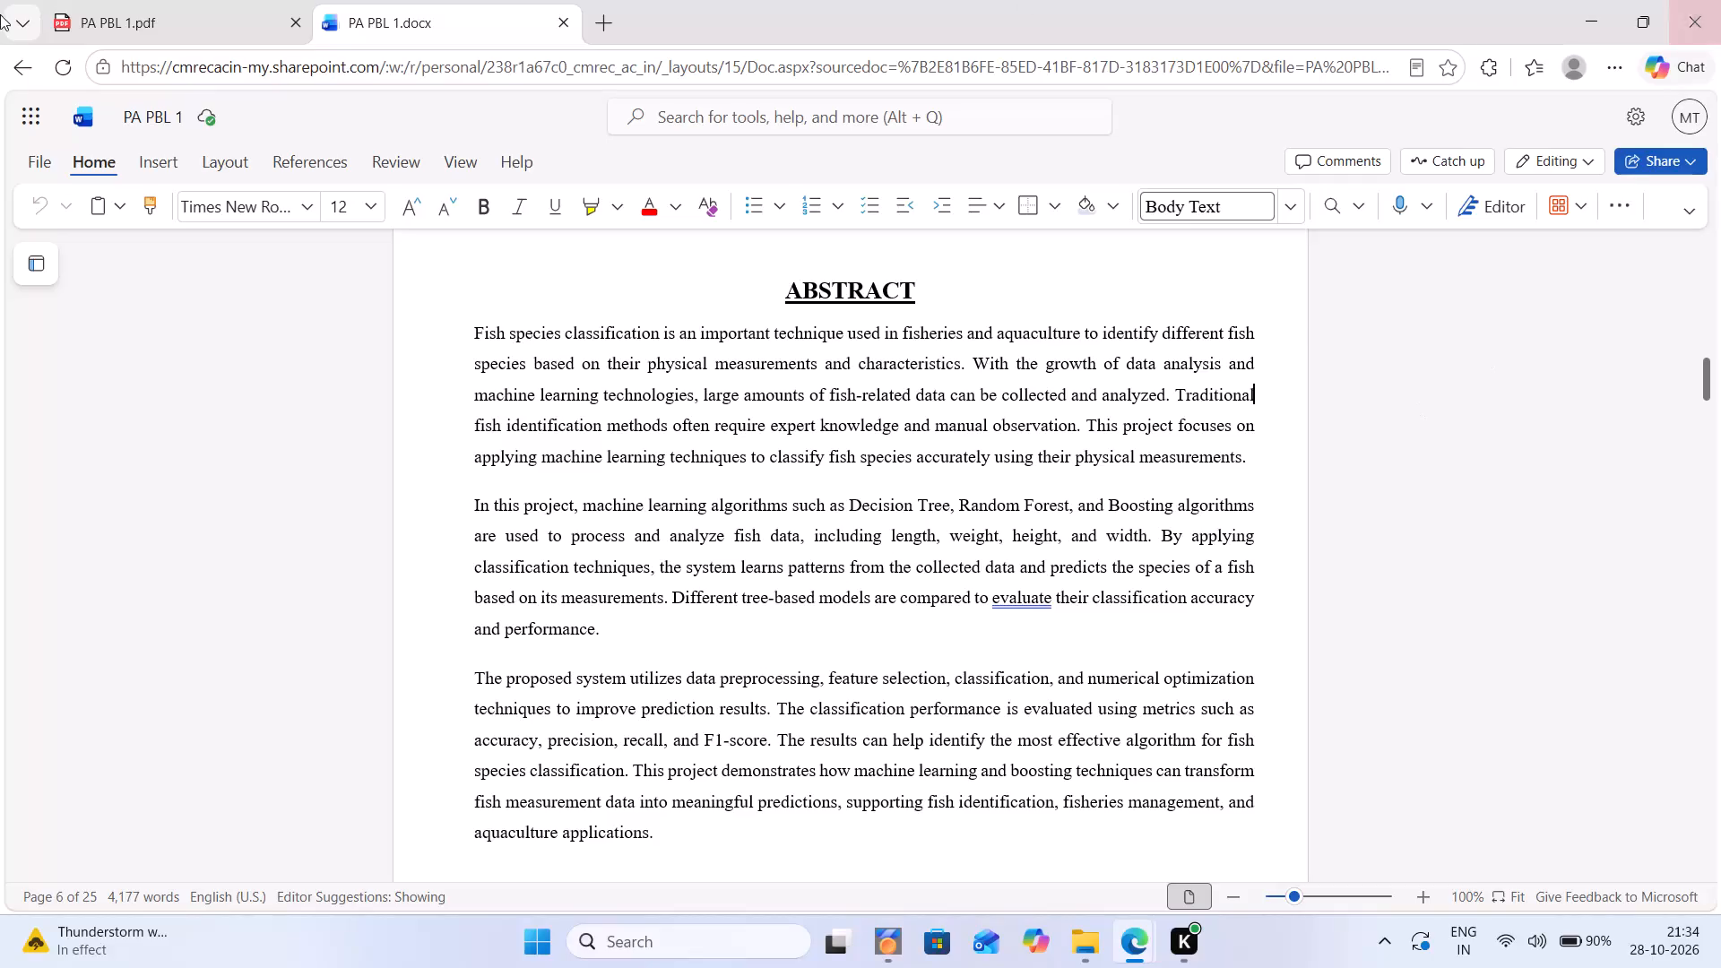
Switch to the PDF version of the PA PBL 1 report to check its page layout.
click(135, 9)
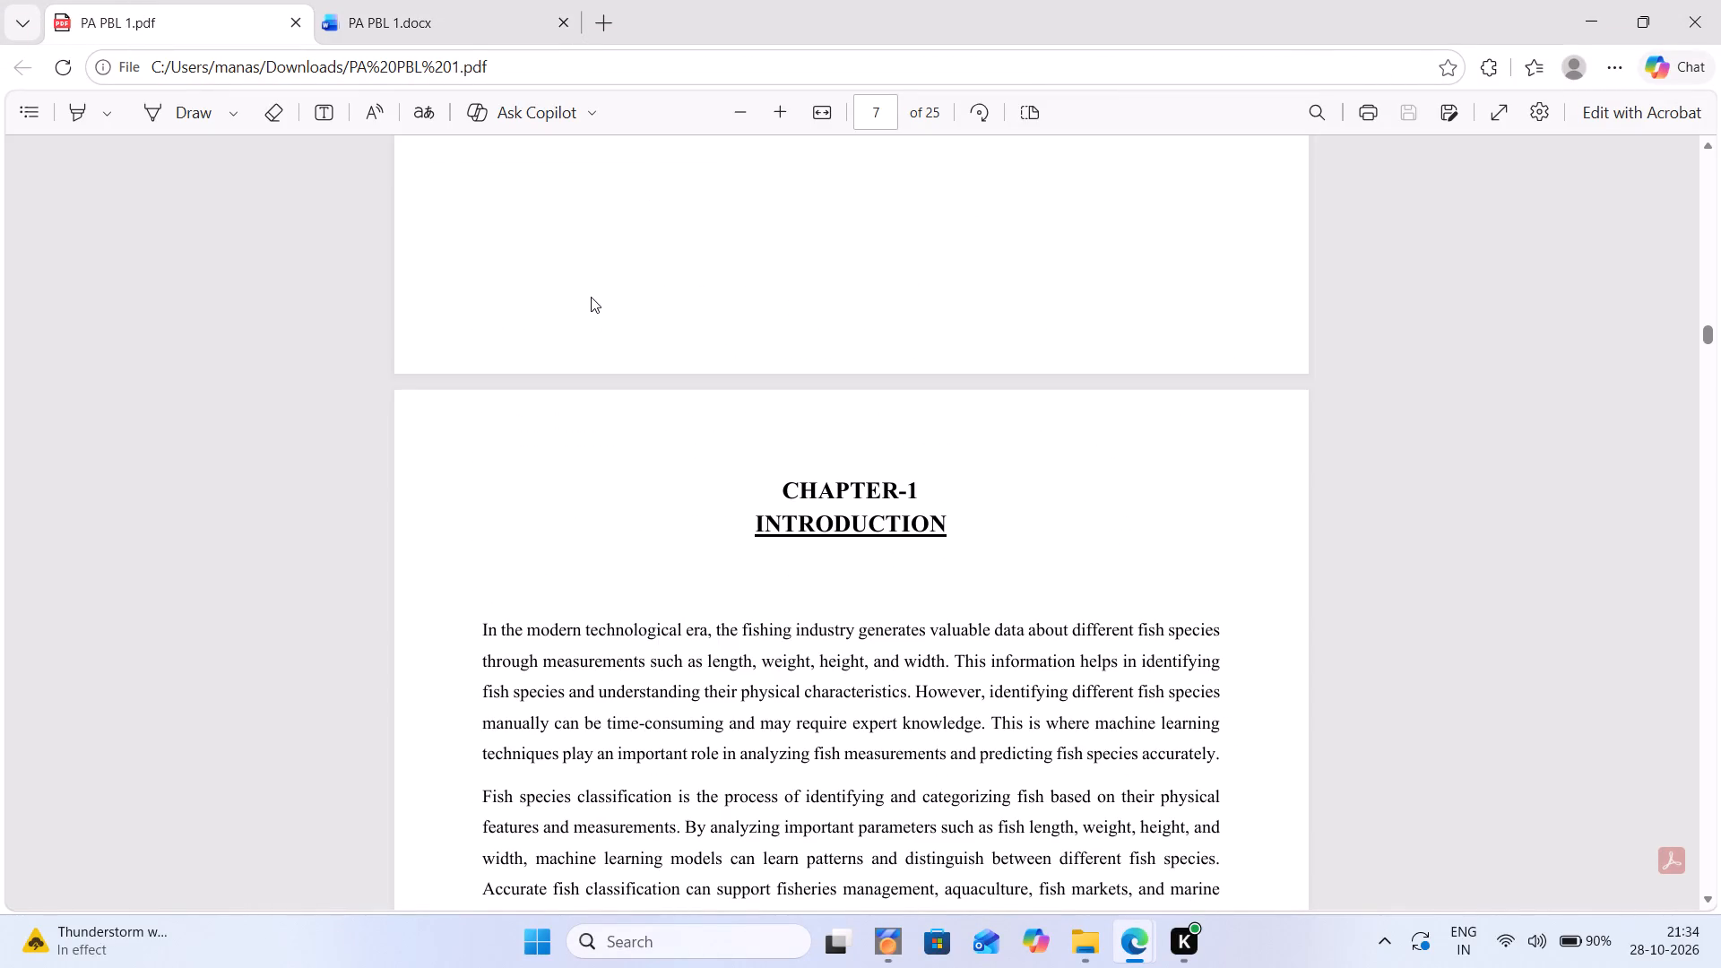
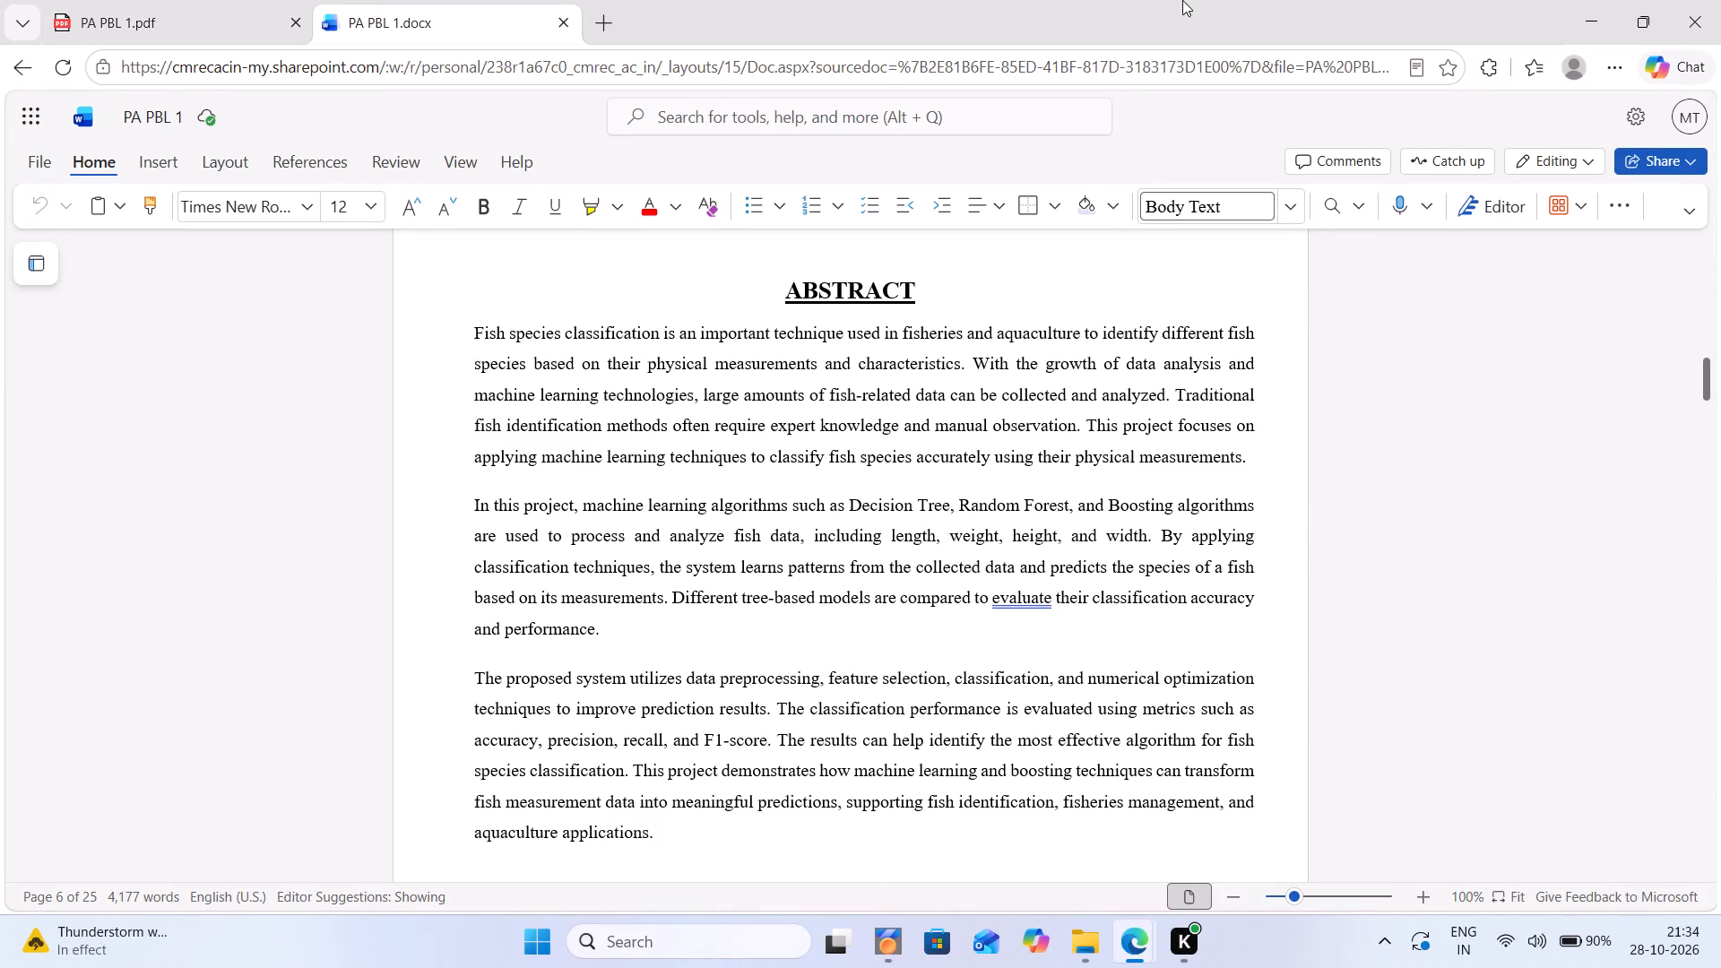
Switch to the pa pbl (1) (1) 1 report and show it in a full-size window.
drag(943, 12, 566, 55)
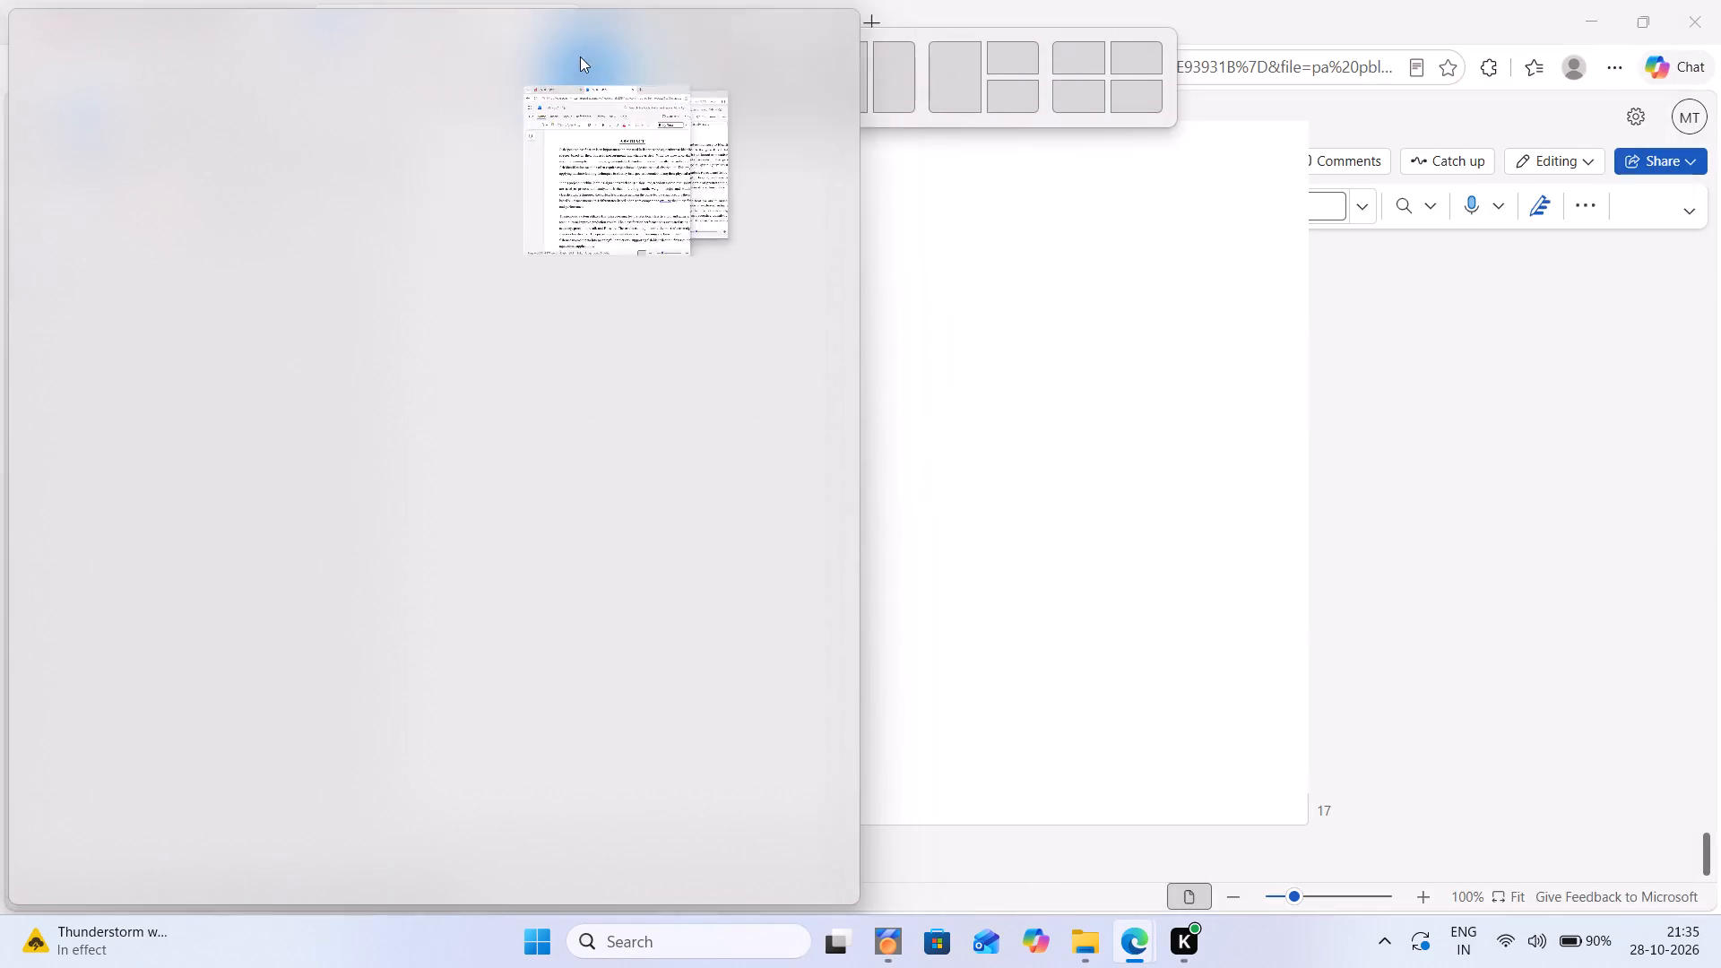
scroll(1131, 592, up, 5)
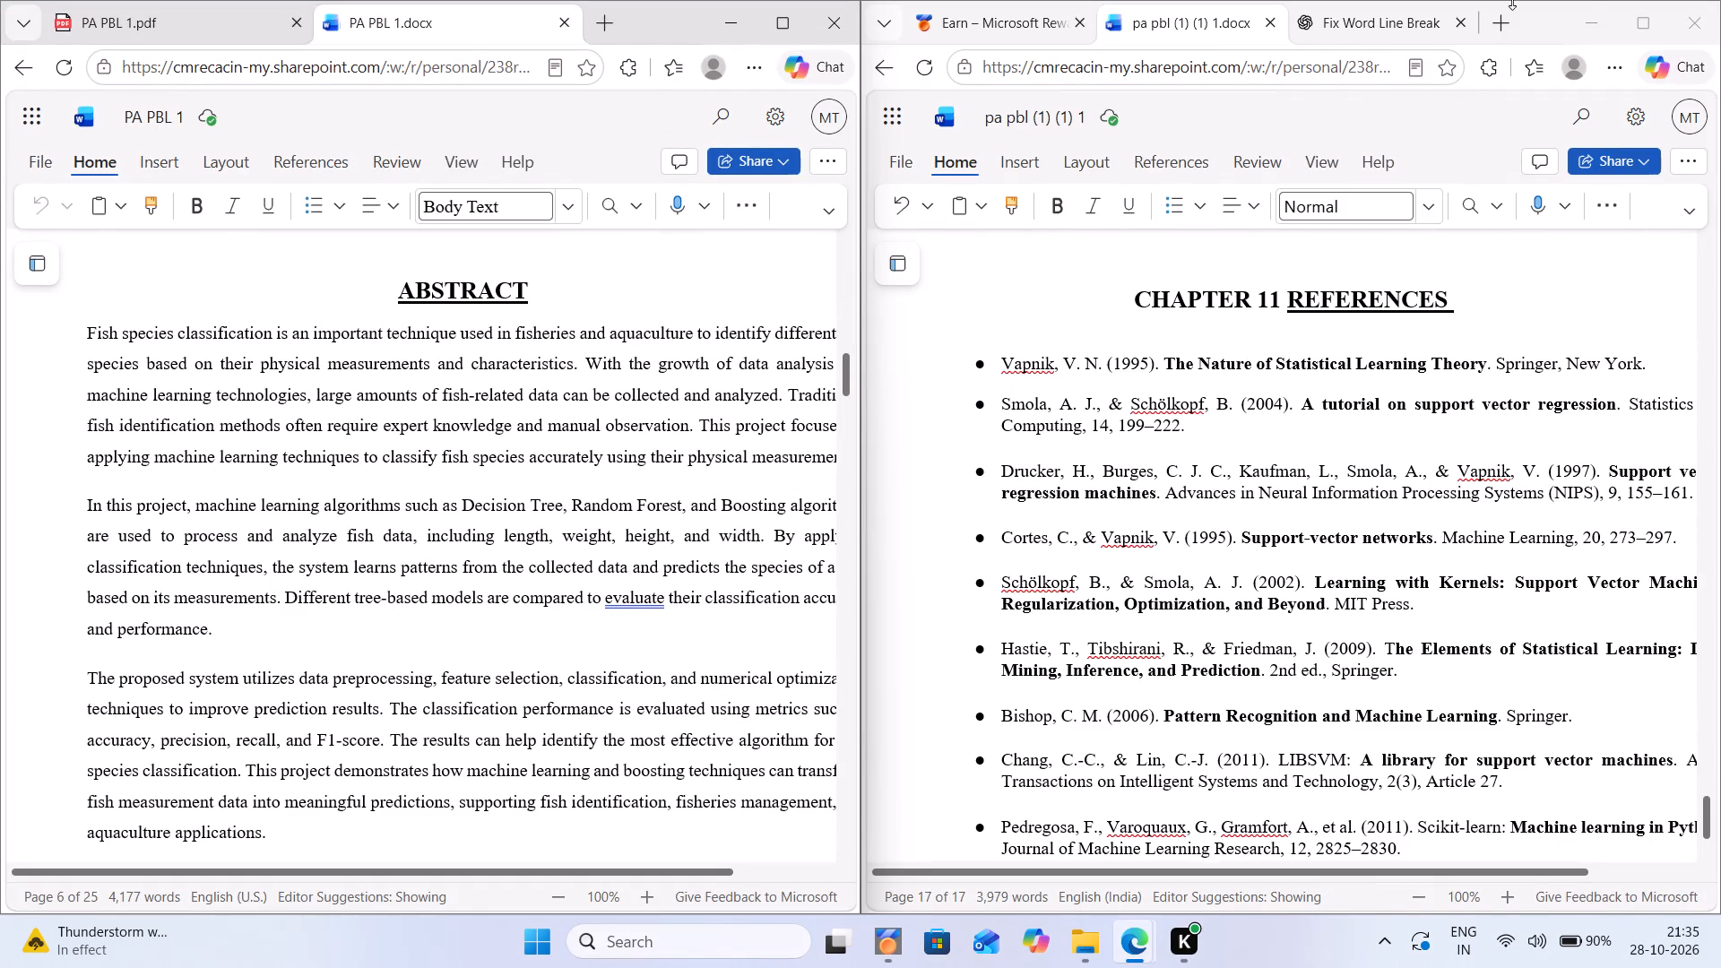
click(1634, 24)
Review the headings and spacing of the References, Future Scope, Conclusion and Hardware Requirements chapters, working backwards through the report.
click(763, 290)
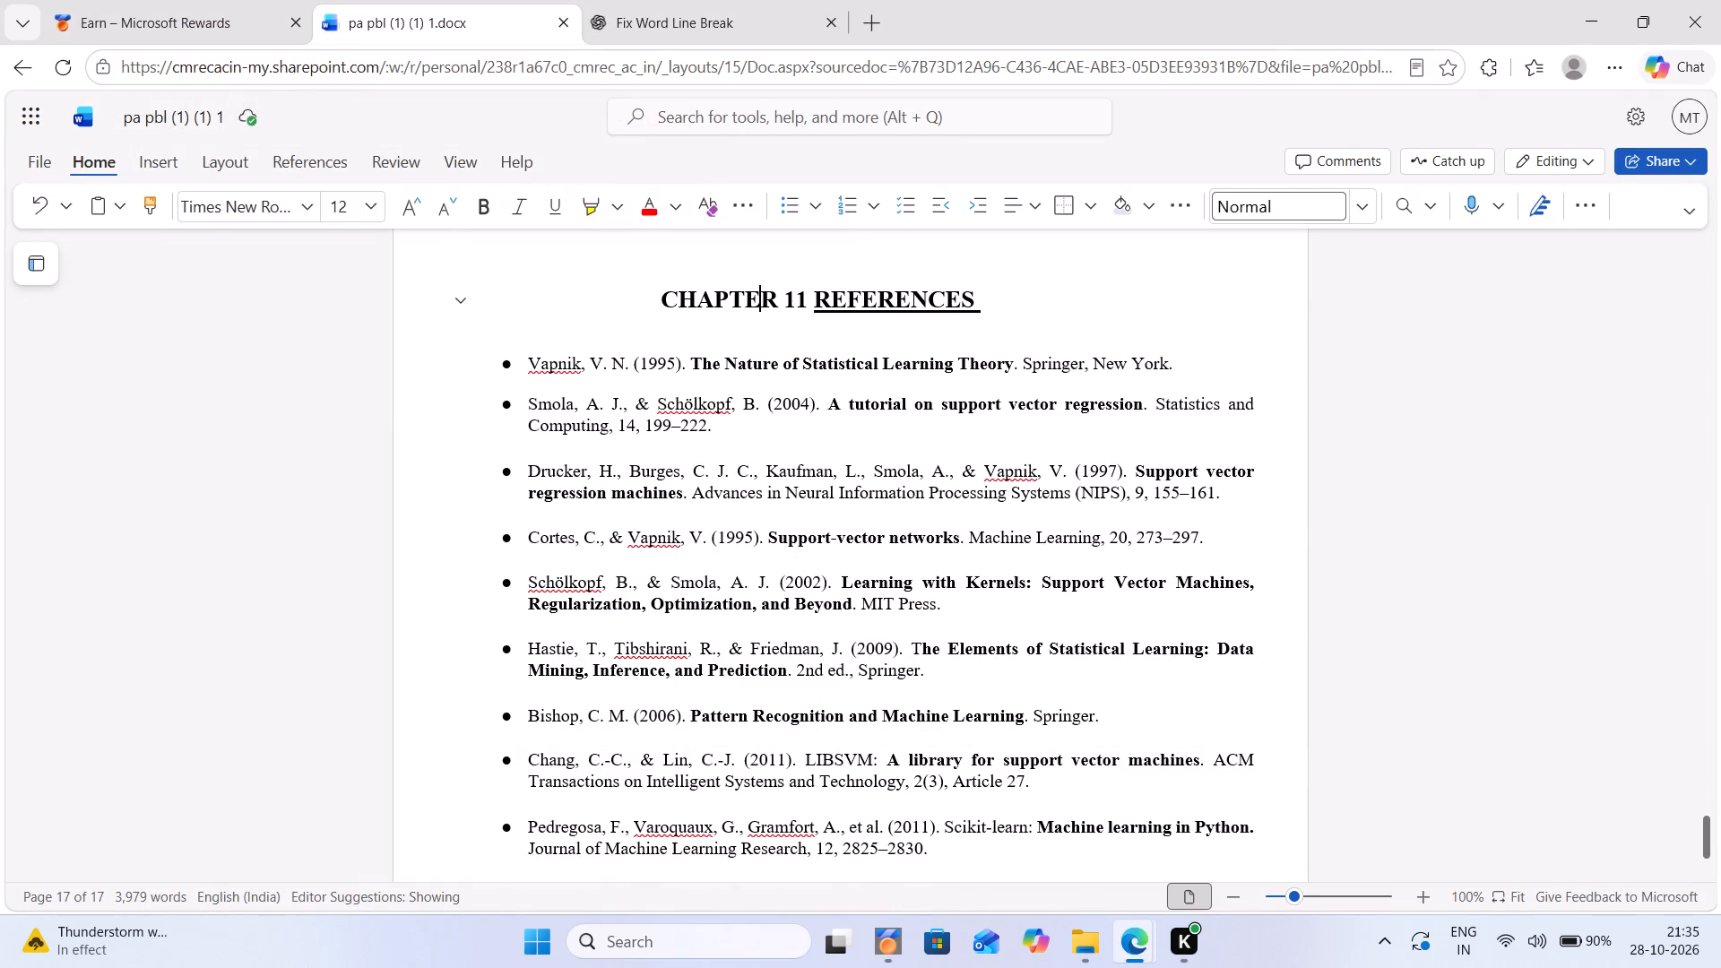
click(729, 393)
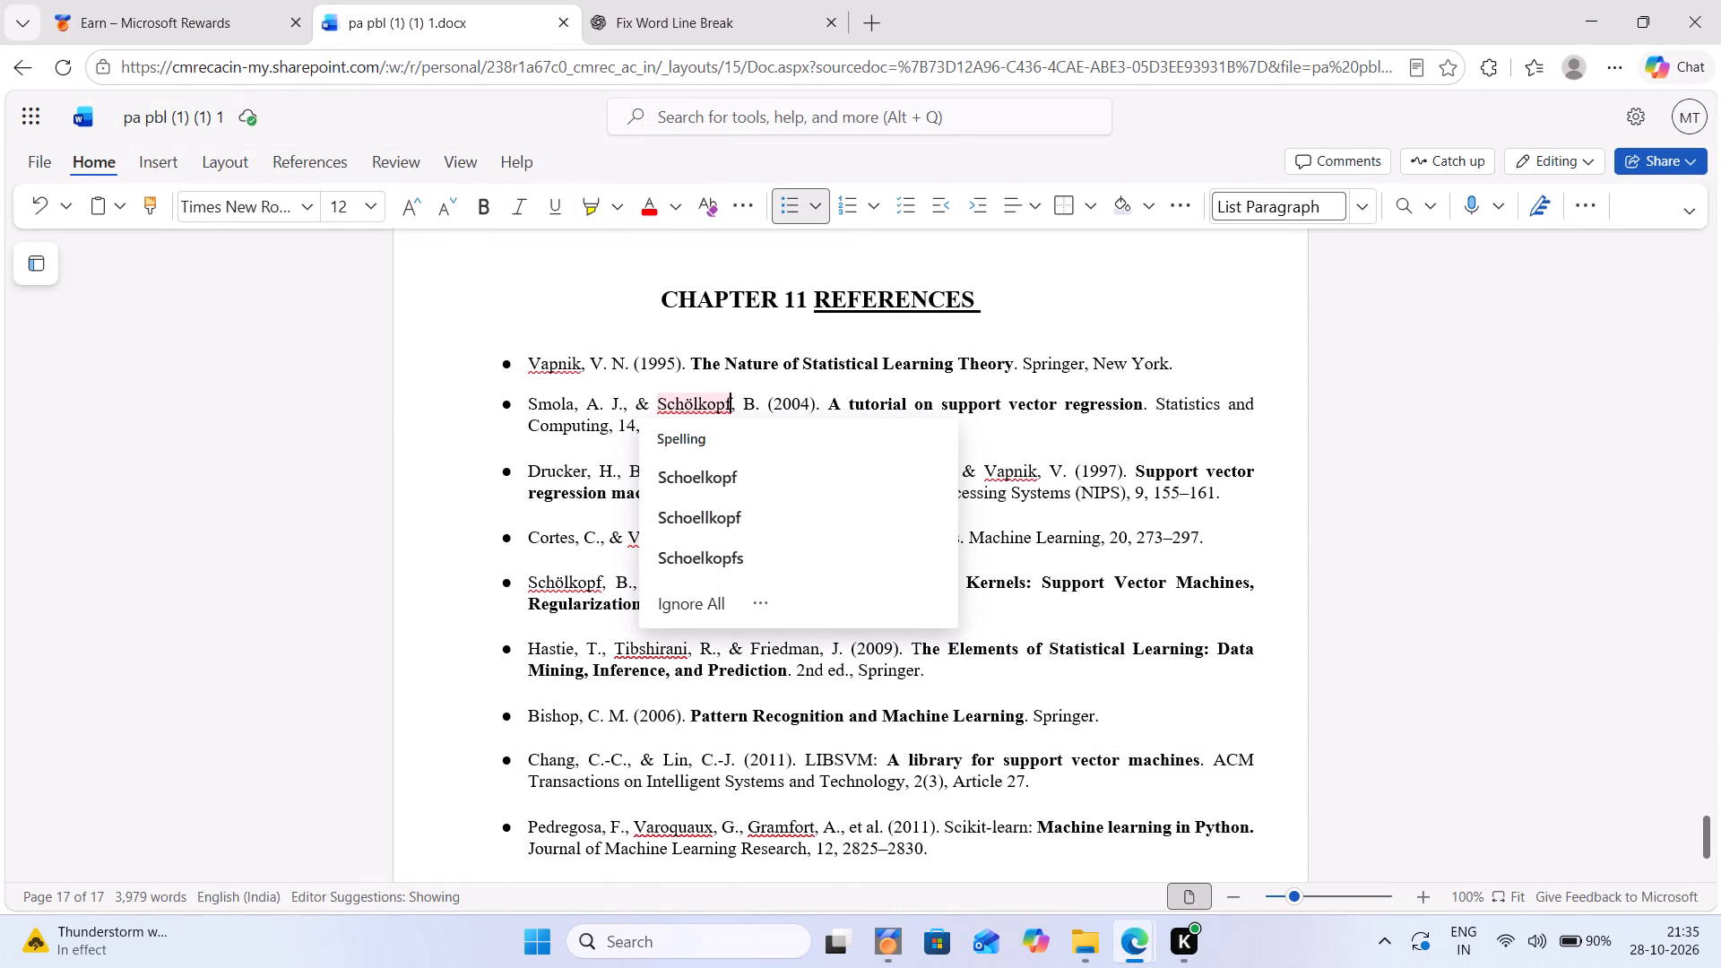
scroll(1024, 525, up, 7)
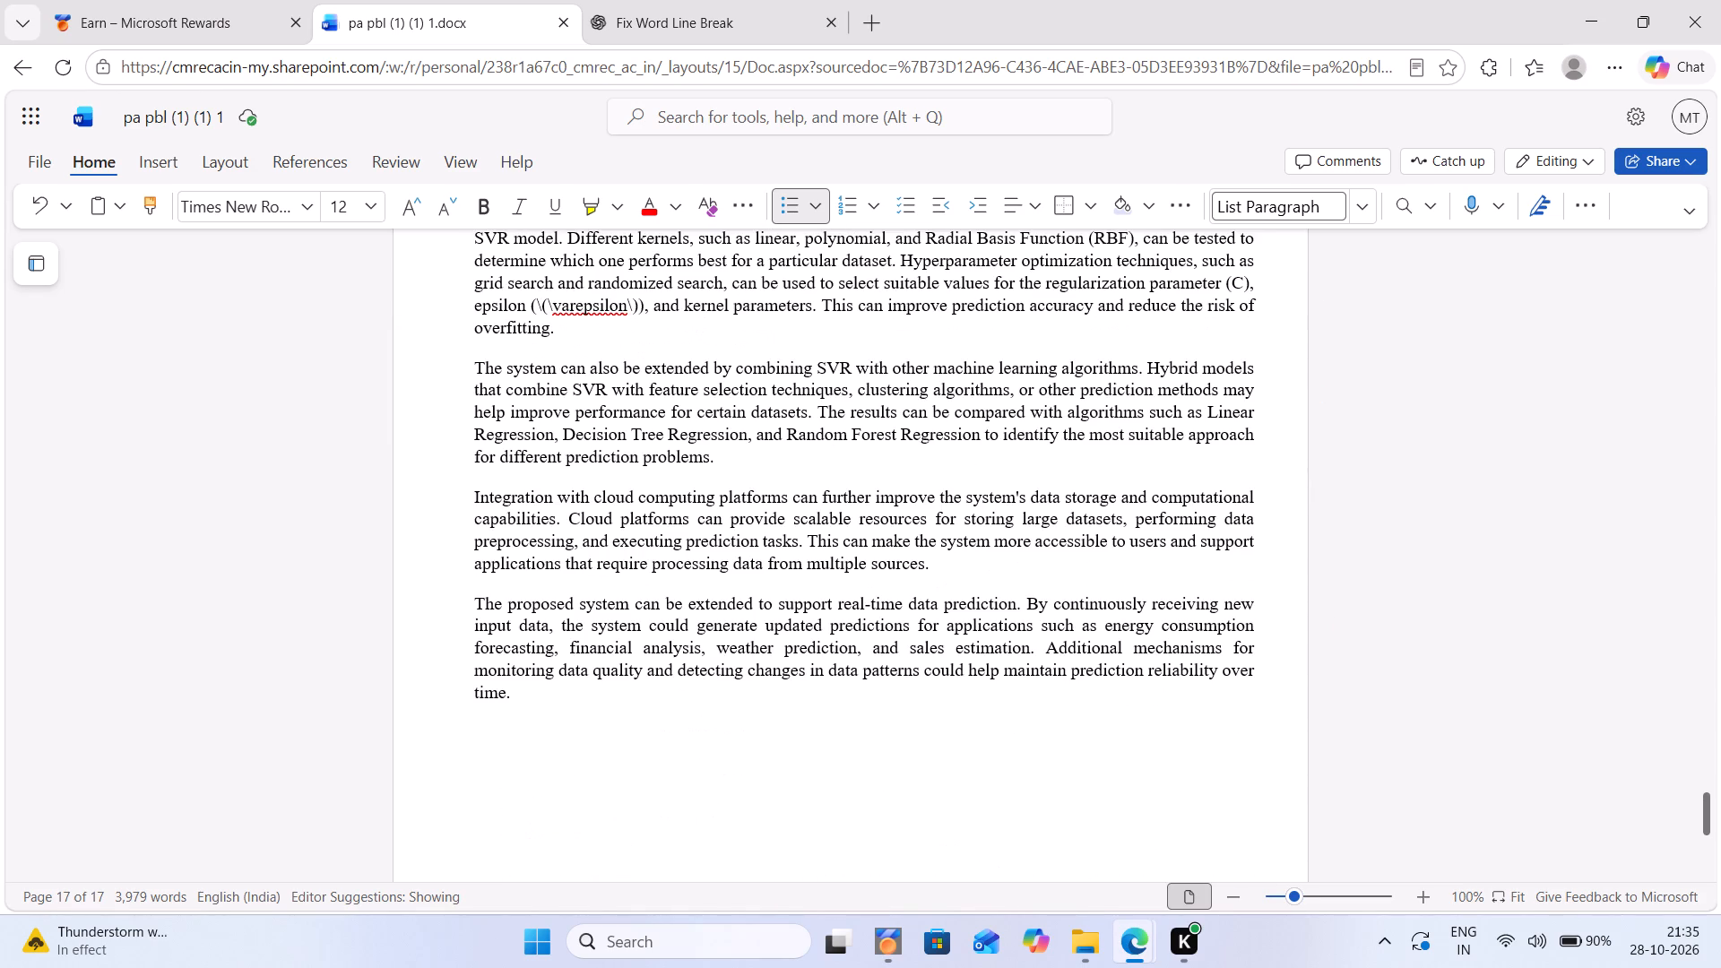
click(967, 419)
scroll(967, 419, up, 6)
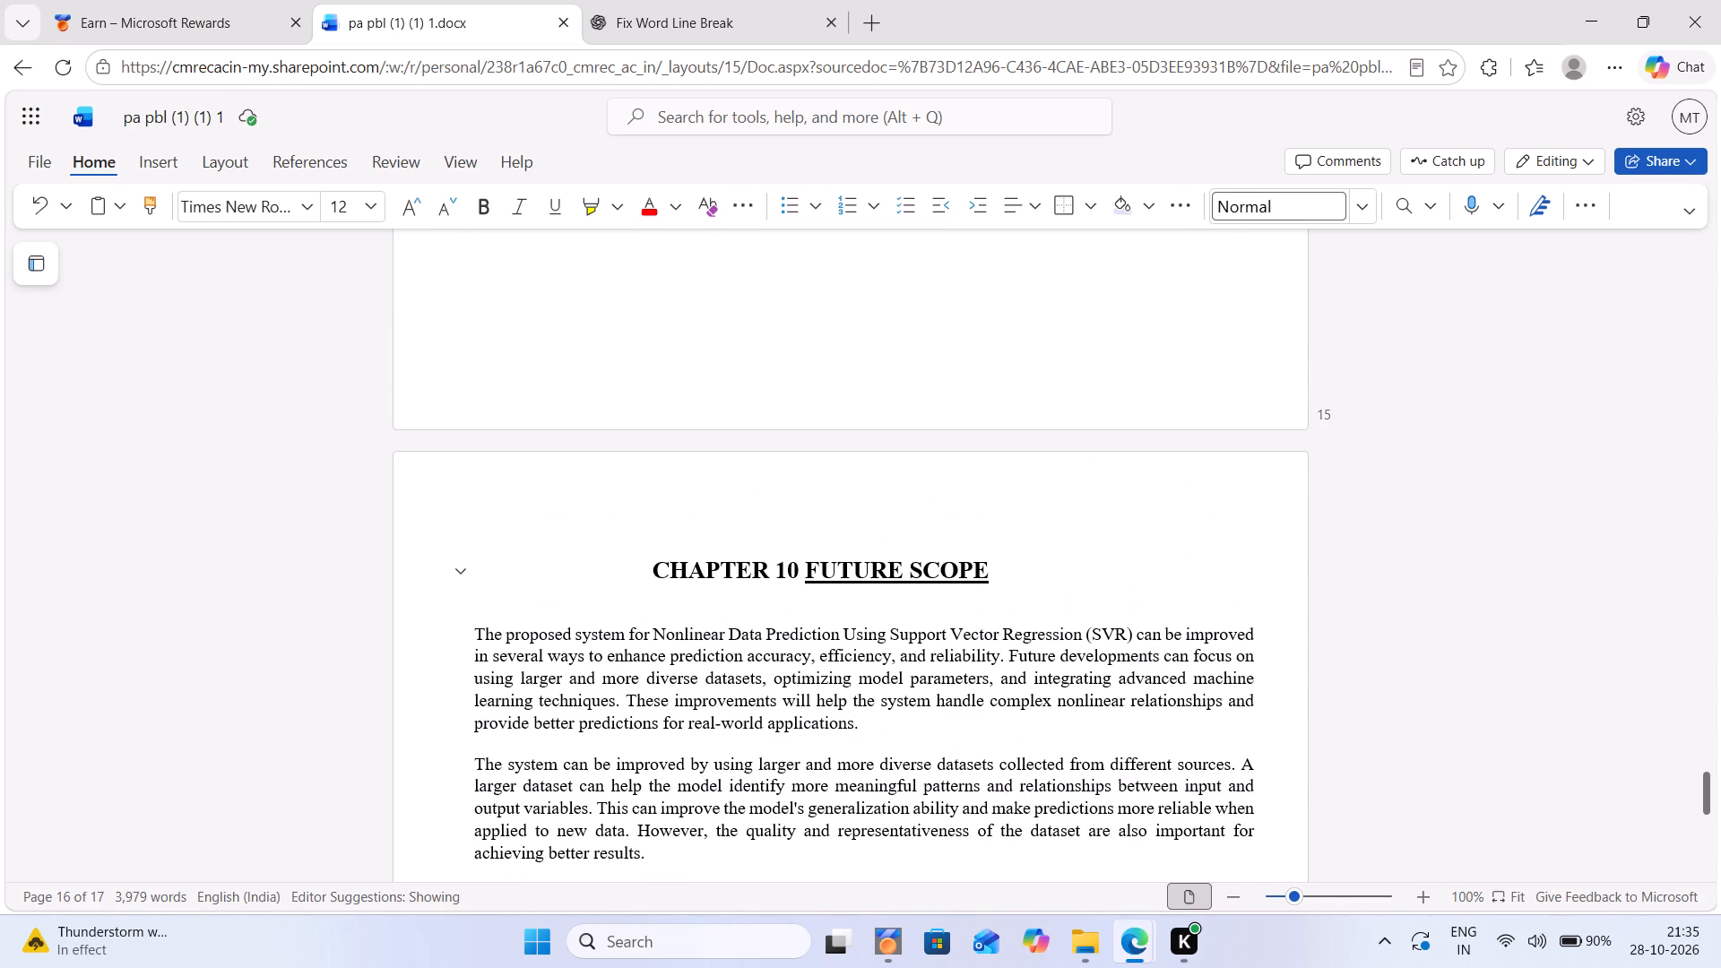
click(951, 570)
scroll(951, 570, up, 7)
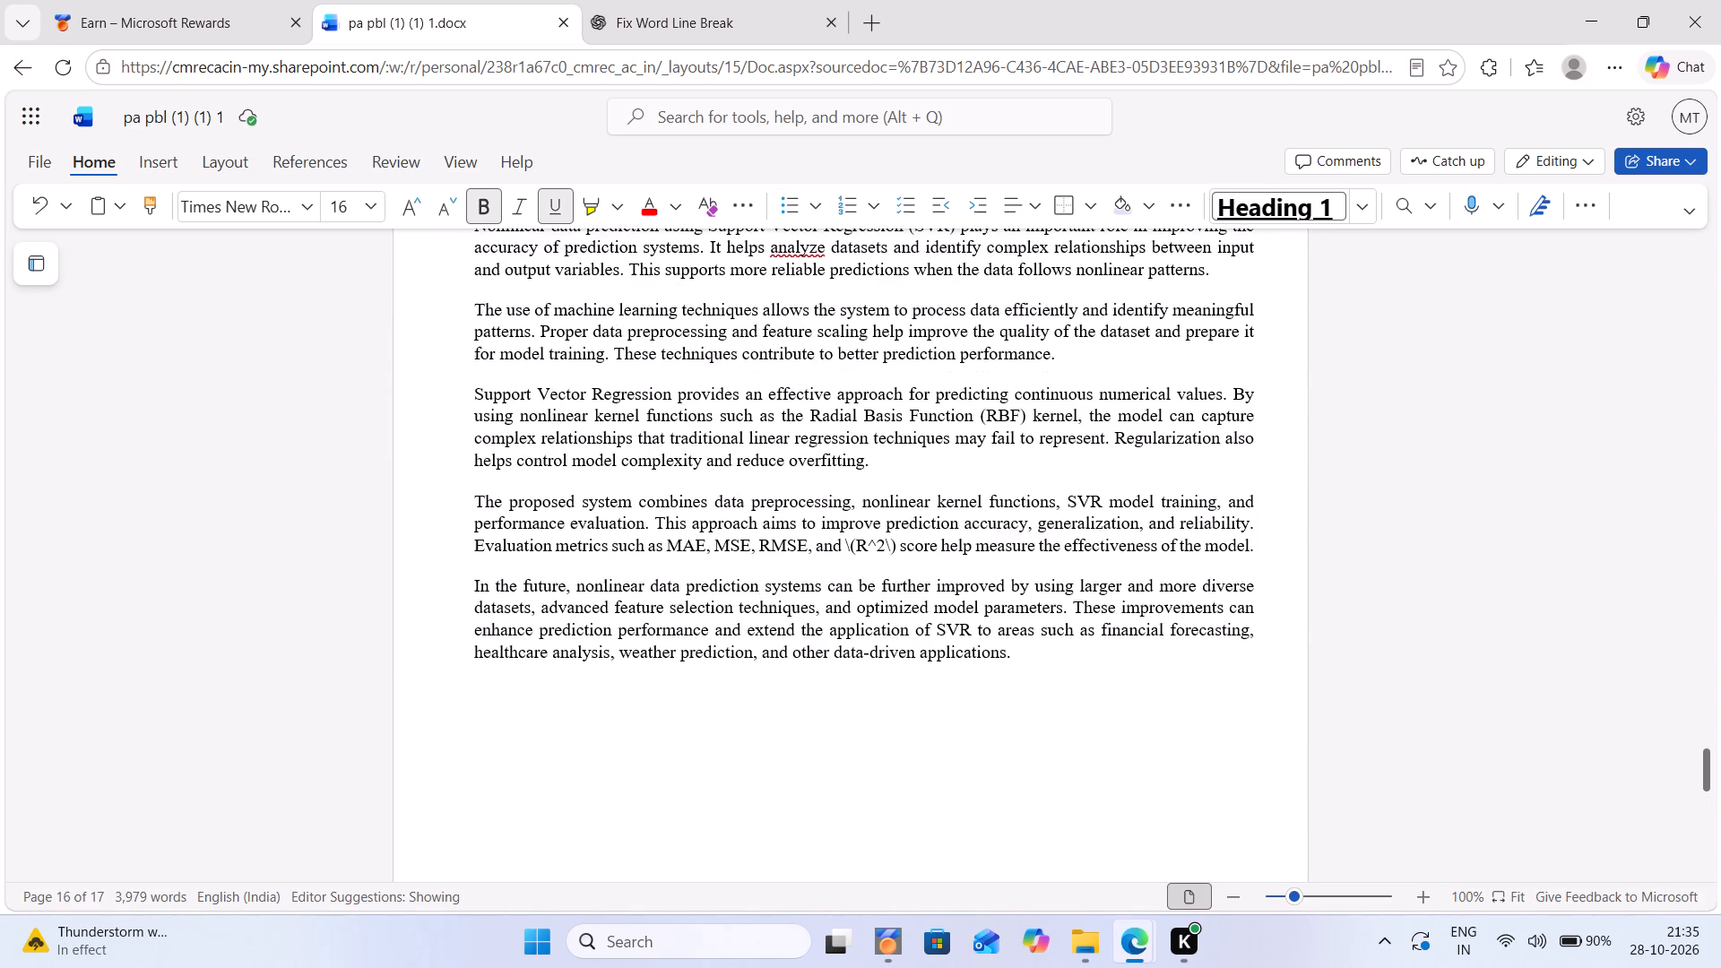
scroll(951, 570, up, 3)
click(954, 487)
scroll(934, 527, down, 5)
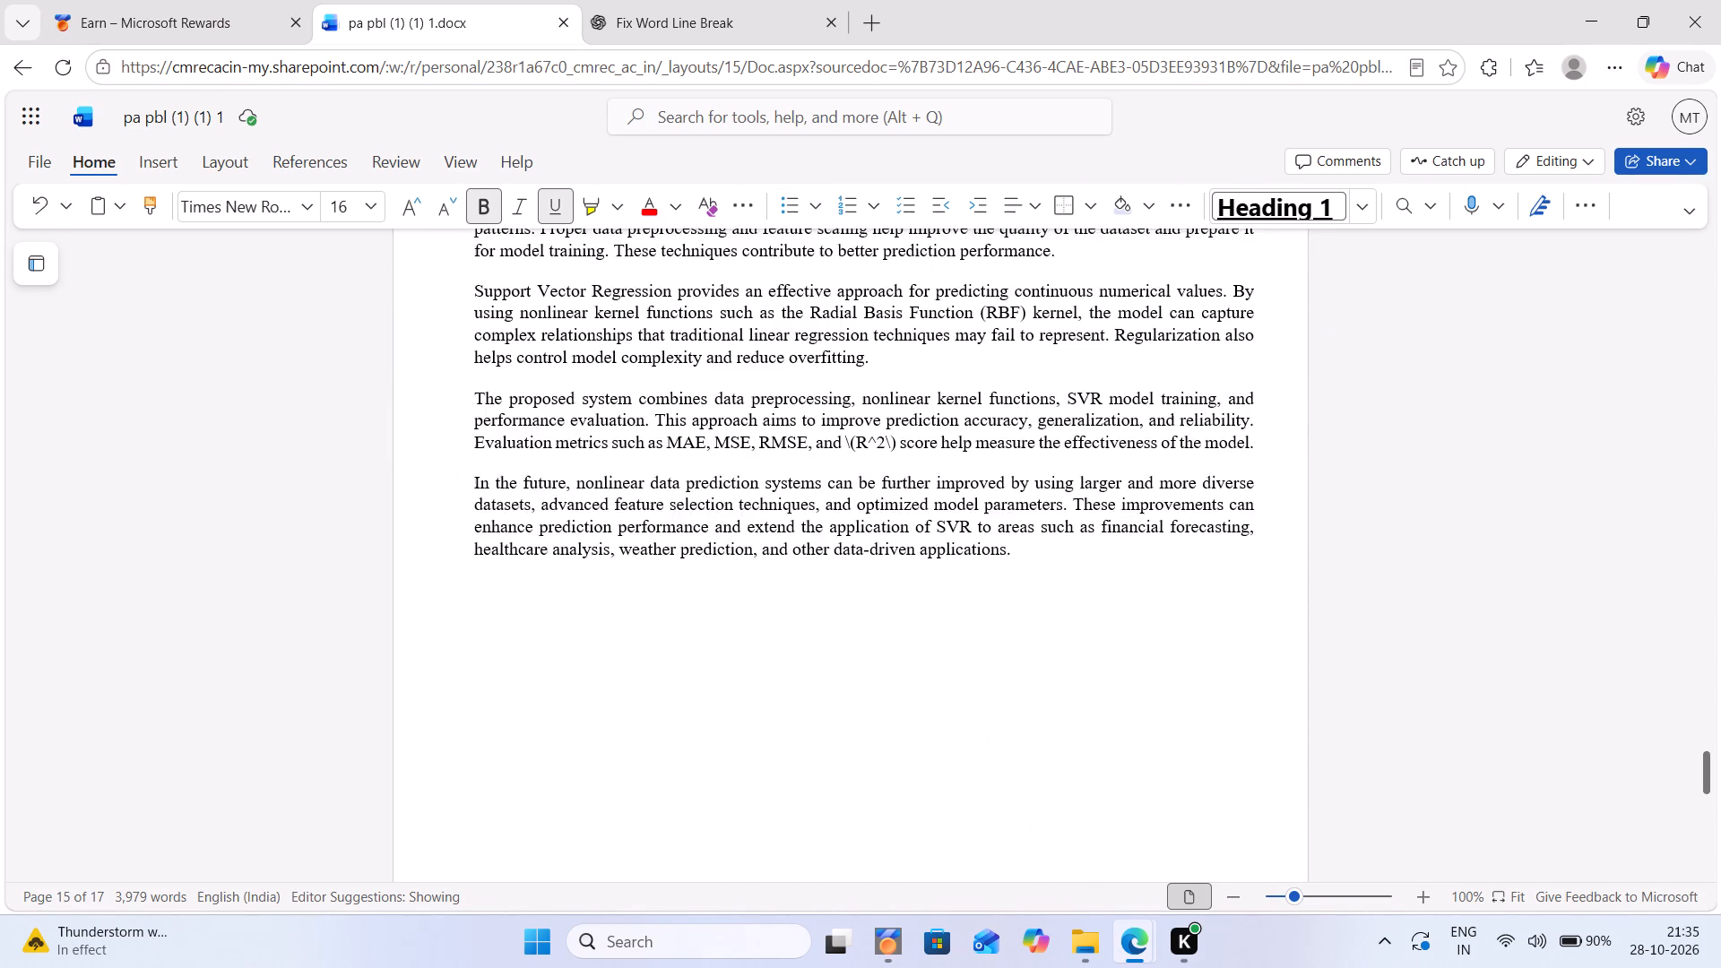
scroll(931, 534, down, 2)
scroll(931, 534, up, 5)
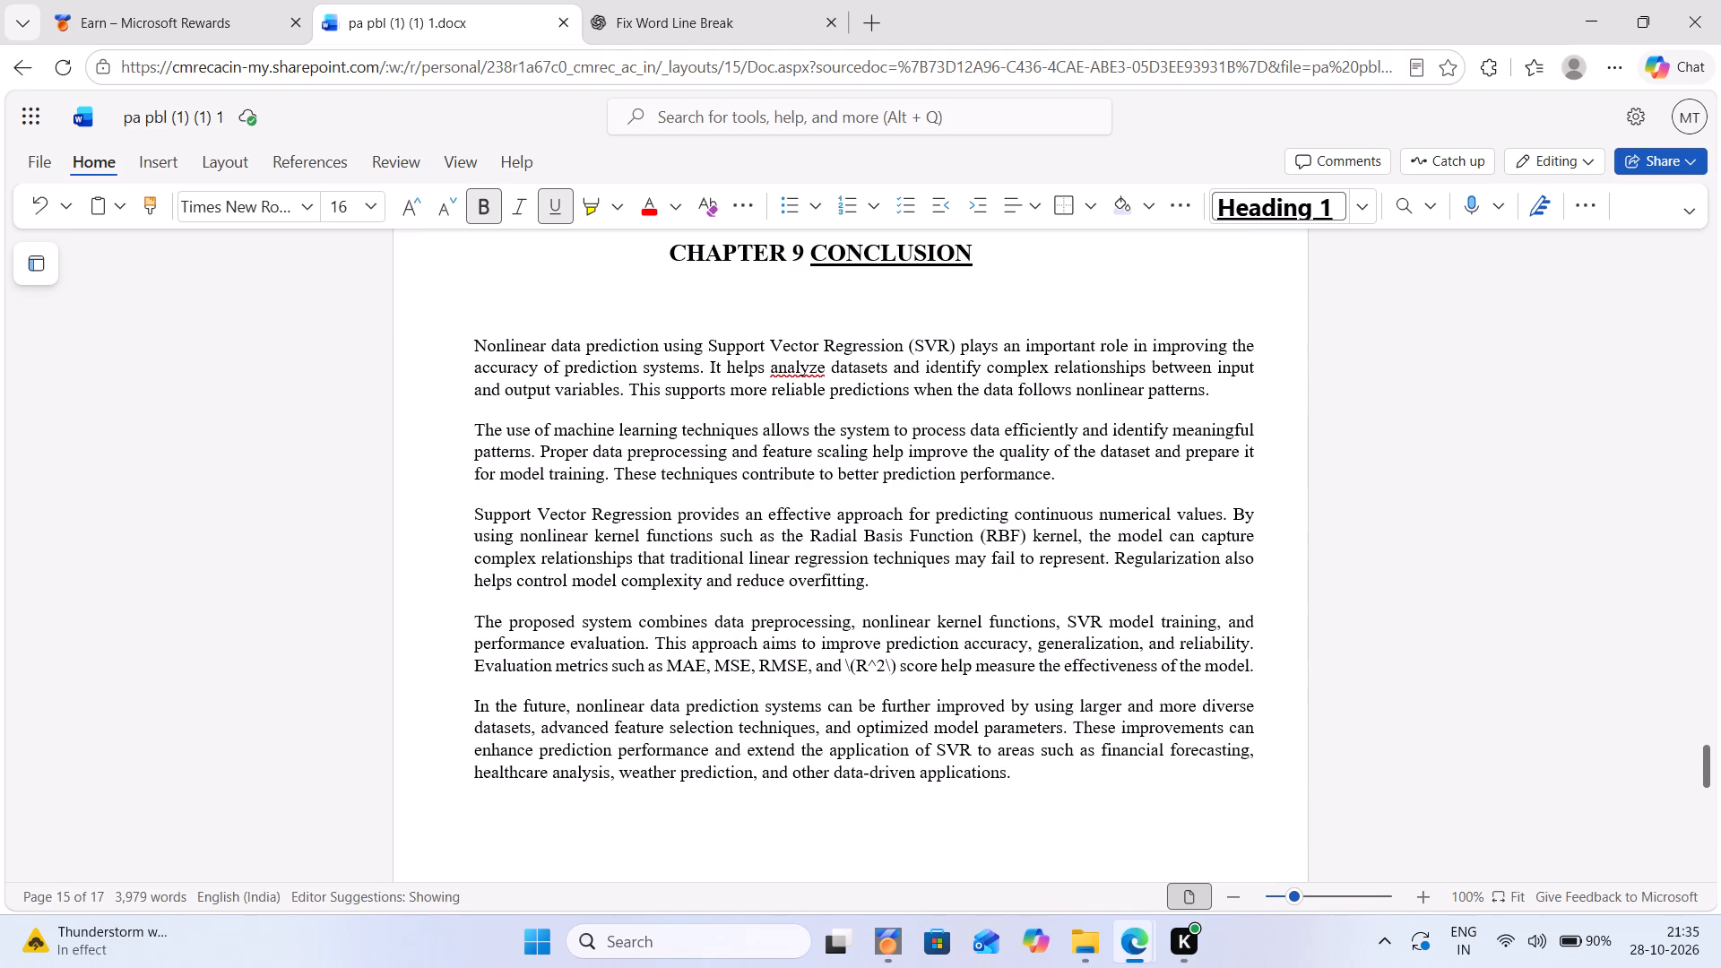
click(948, 441)
scroll(948, 441, up, 9)
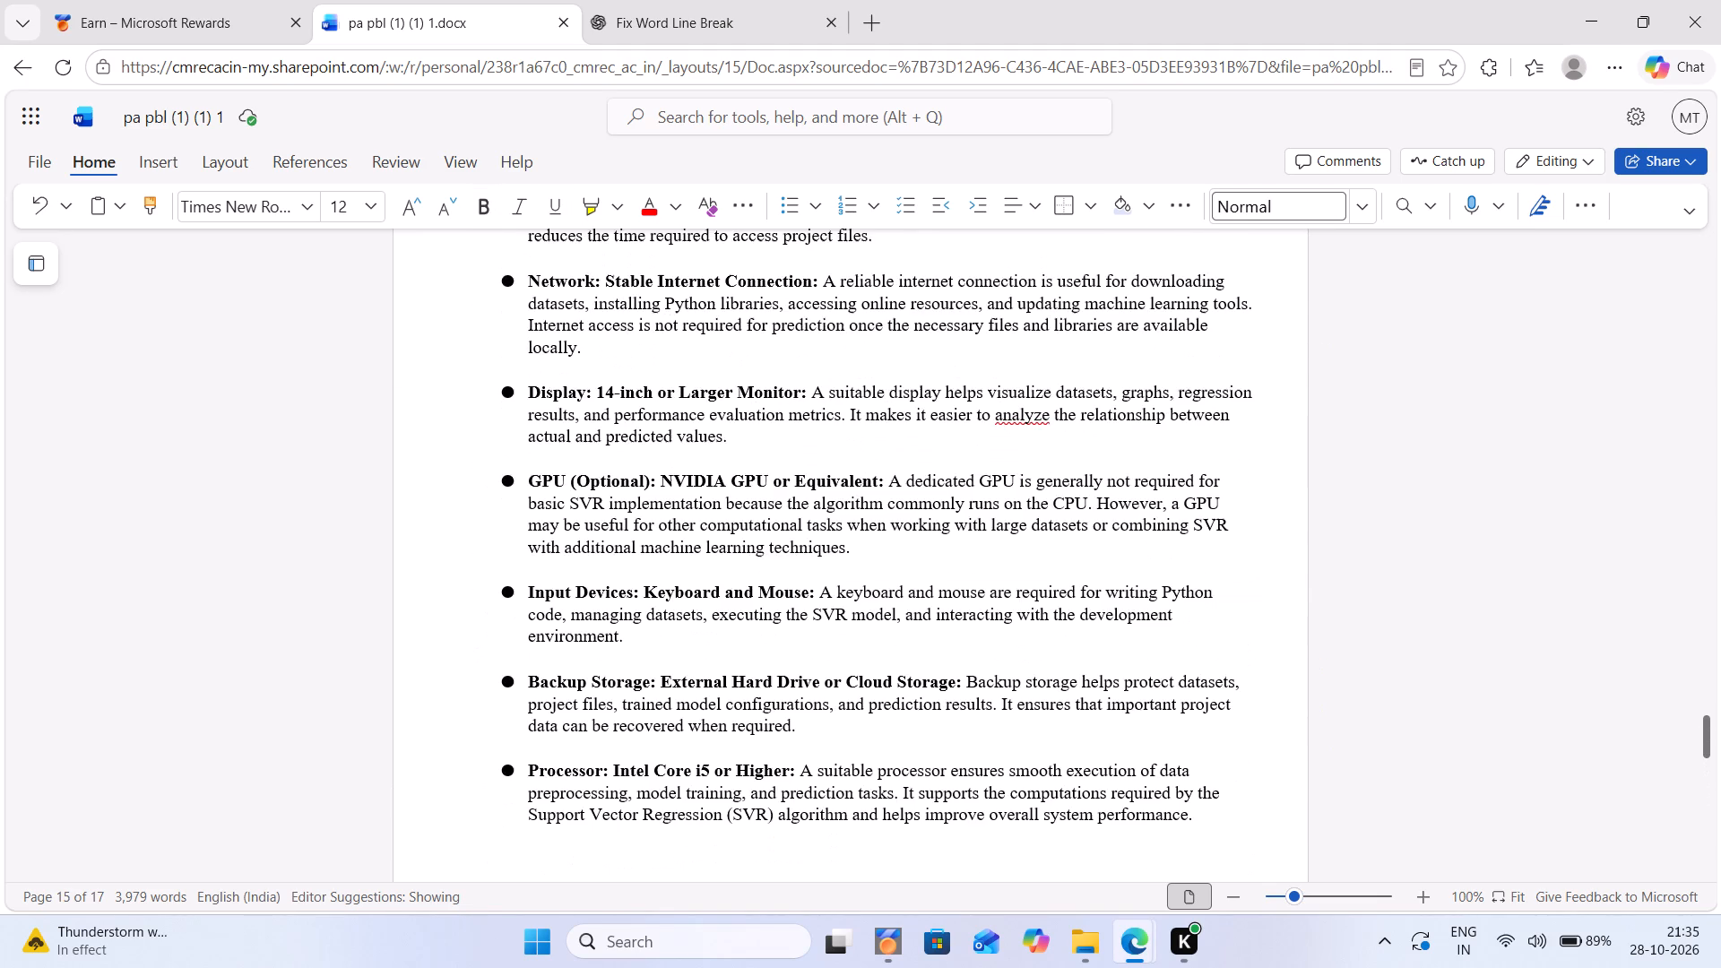
click(948, 441)
scroll(948, 441, up, 3)
click(948, 441)
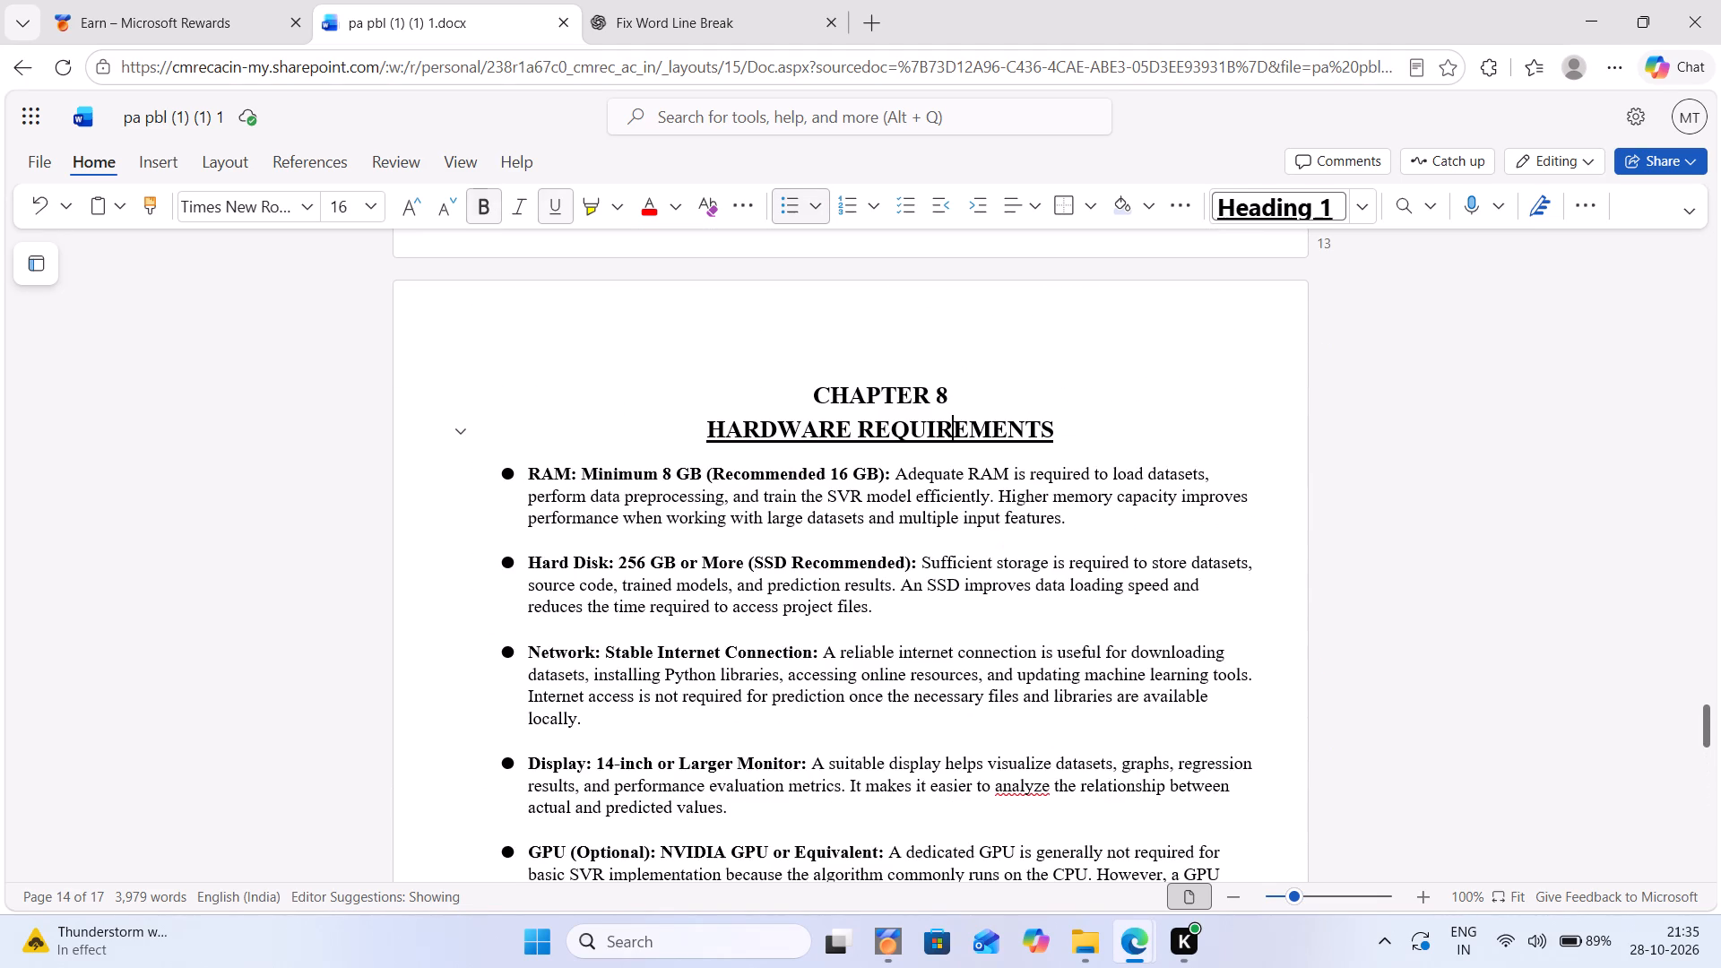
Insert a blank line between the HARDWARE REQUIREMENTS heading and its bullet list in Chapter 8.
click(1063, 428)
key(Return)
Insert three blank lines above the Chapter 7 heading to move it onto the same page as its software requirements list.
scroll(985, 443, up, 2)
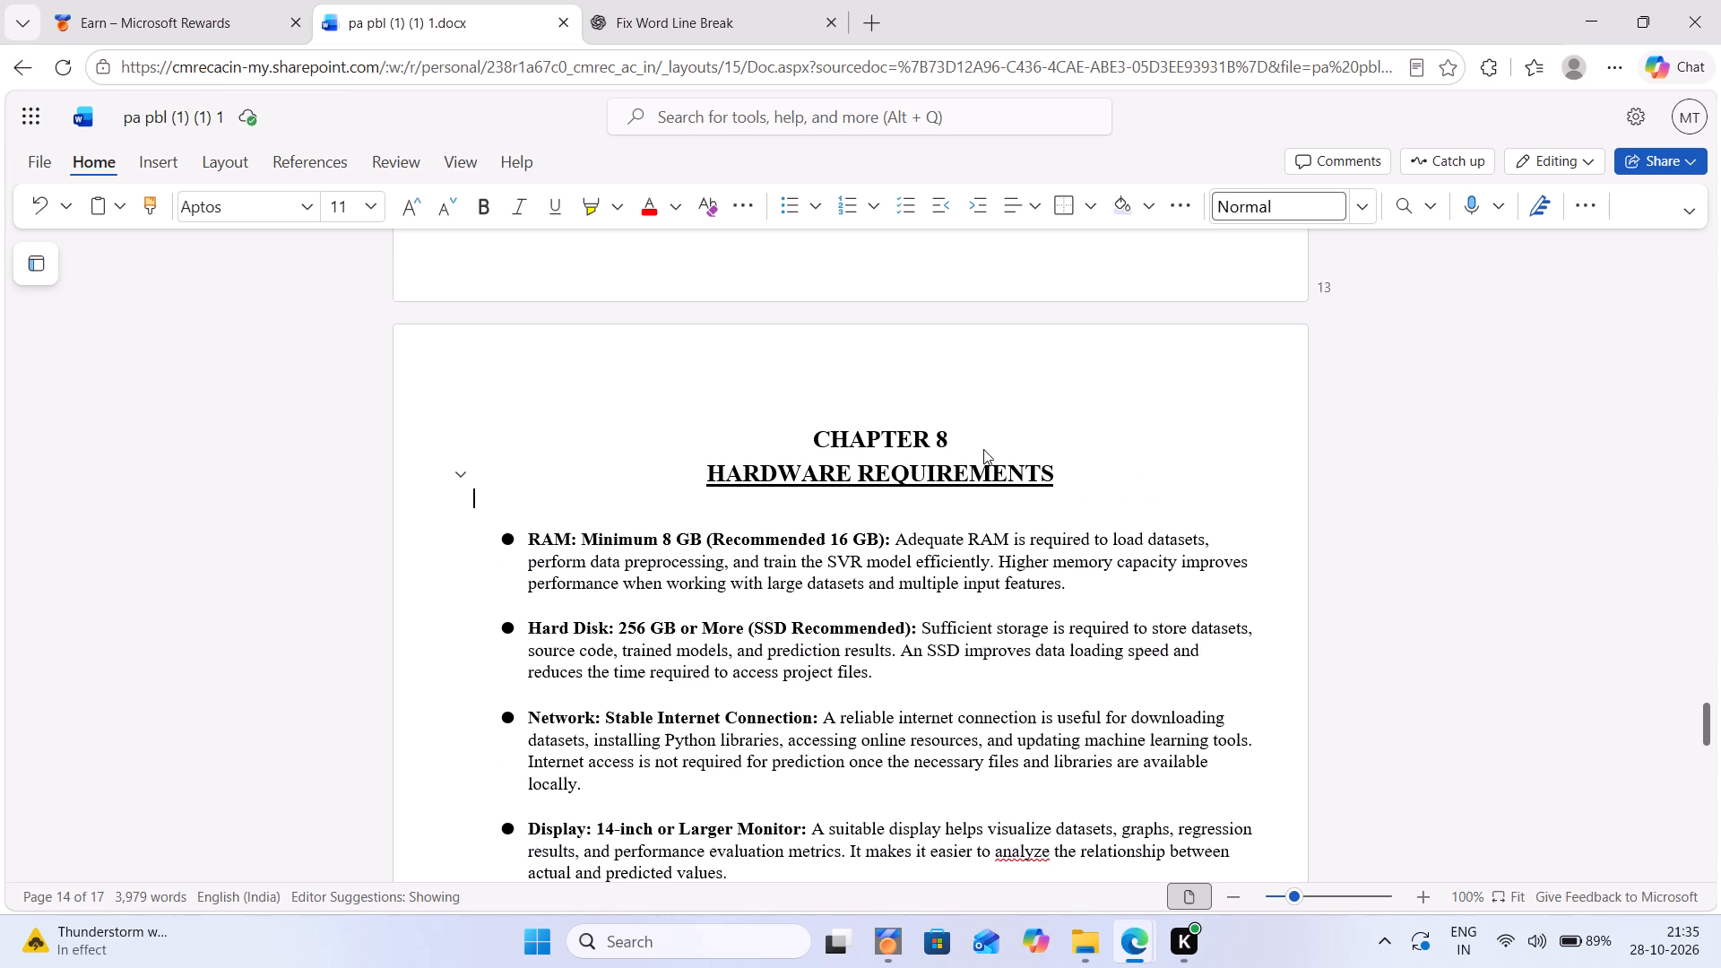
scroll(983, 449, up, 8)
click(917, 485)
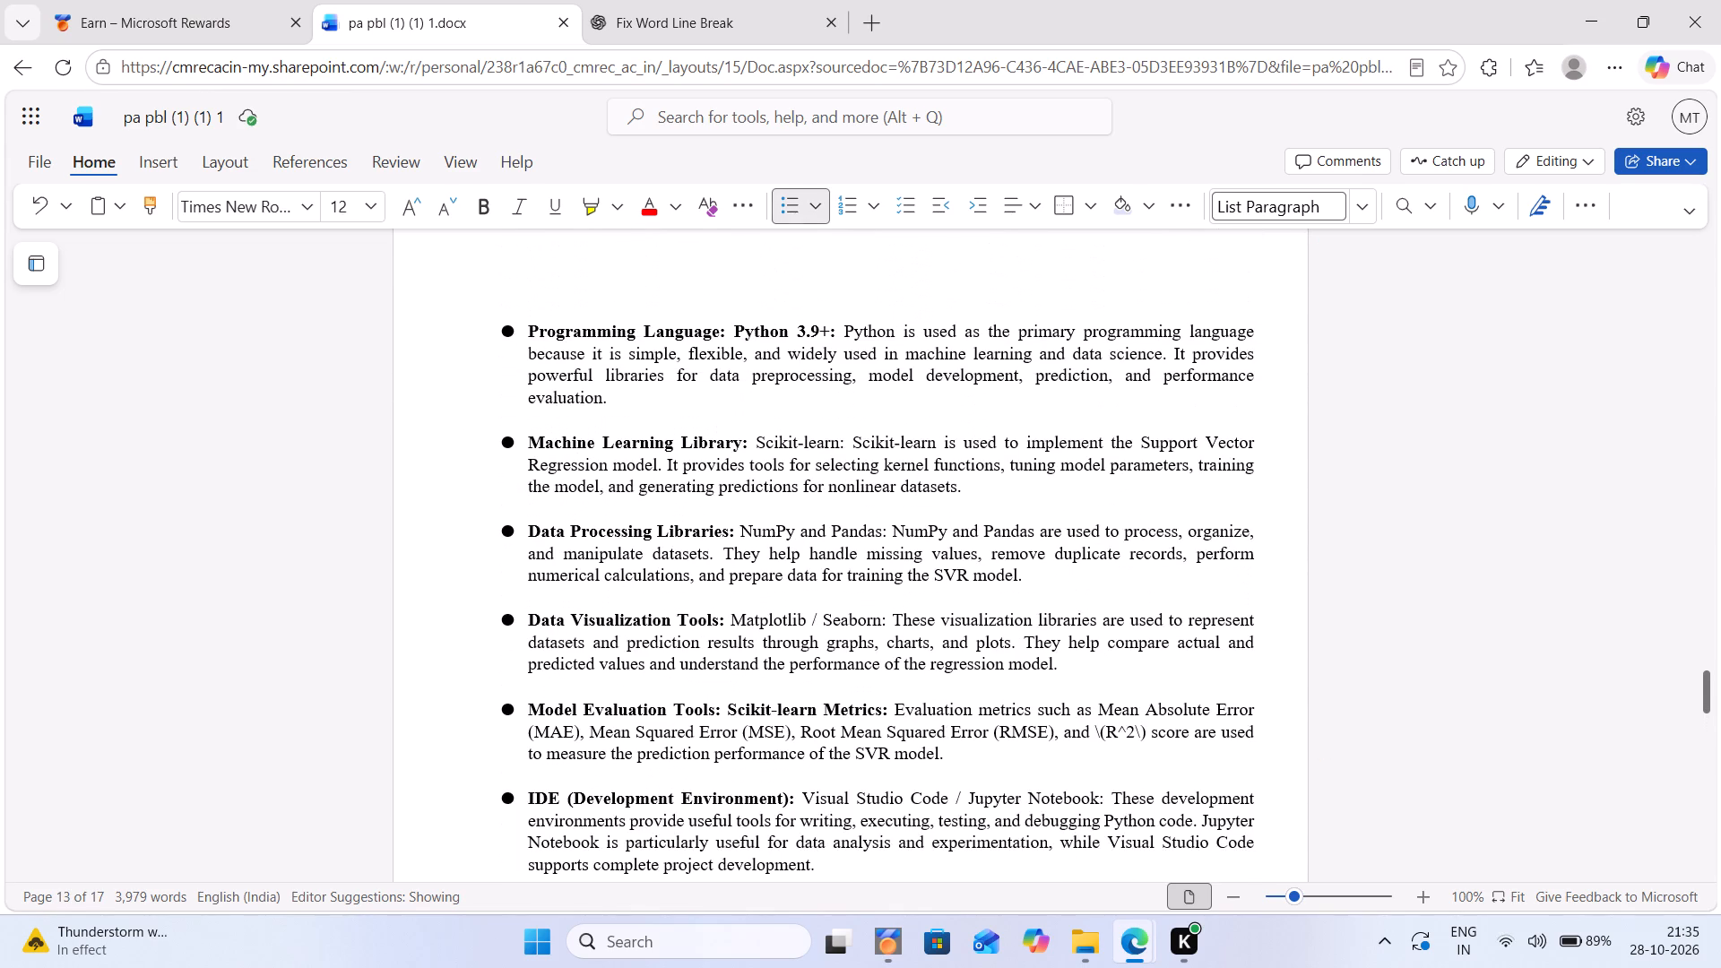
scroll(917, 485, up, 3)
click(910, 354)
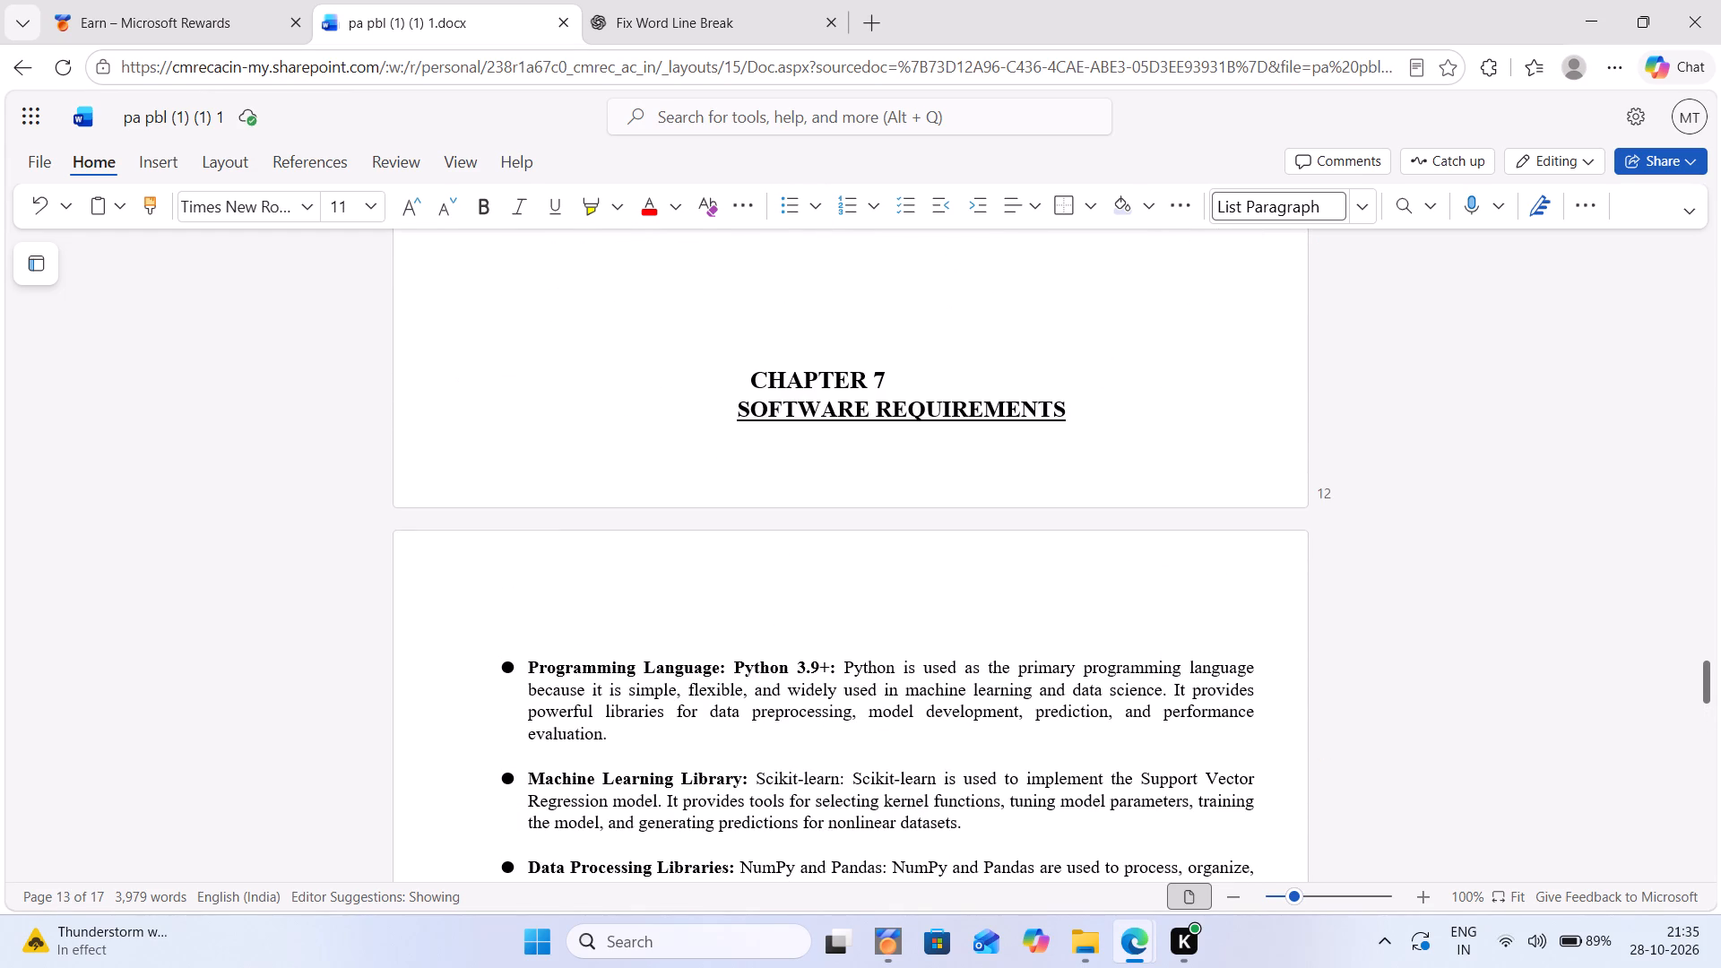
key(Return)
key(Return)
key(Return)
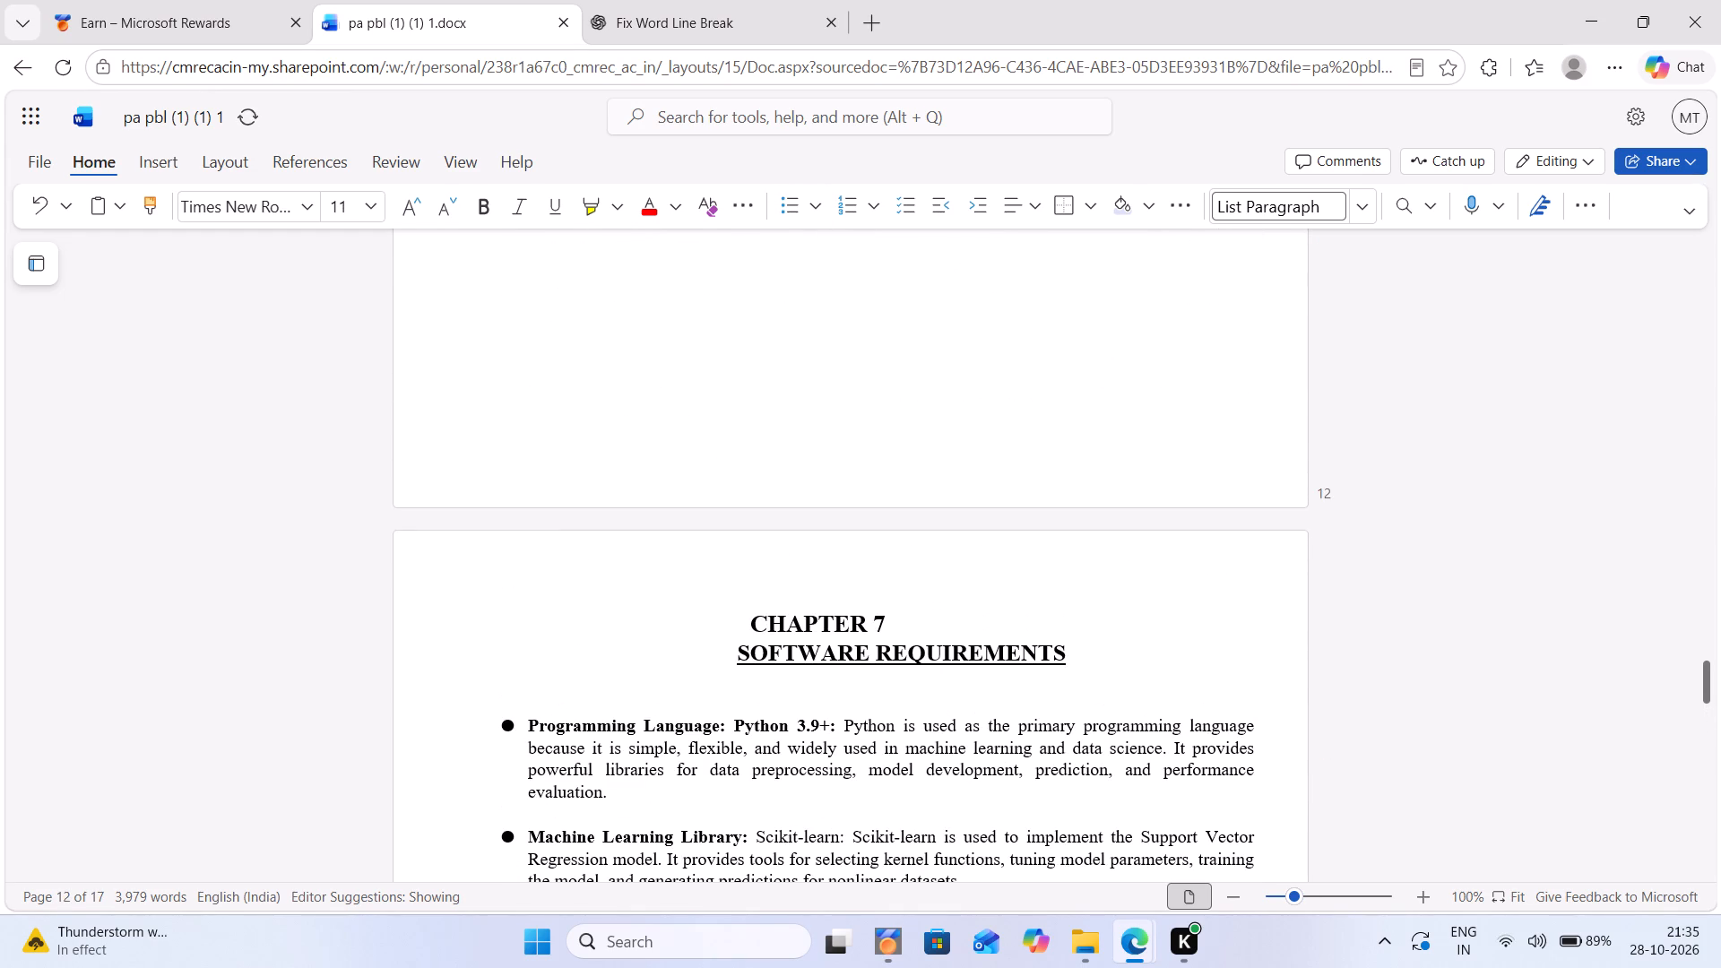
Add leading spaces before CHAPTER 7 to shift it towards the centre above SOFTWARE REQUIREMENTS.
click(749, 618)
key(space)
key(space)
key(space)
key(space)
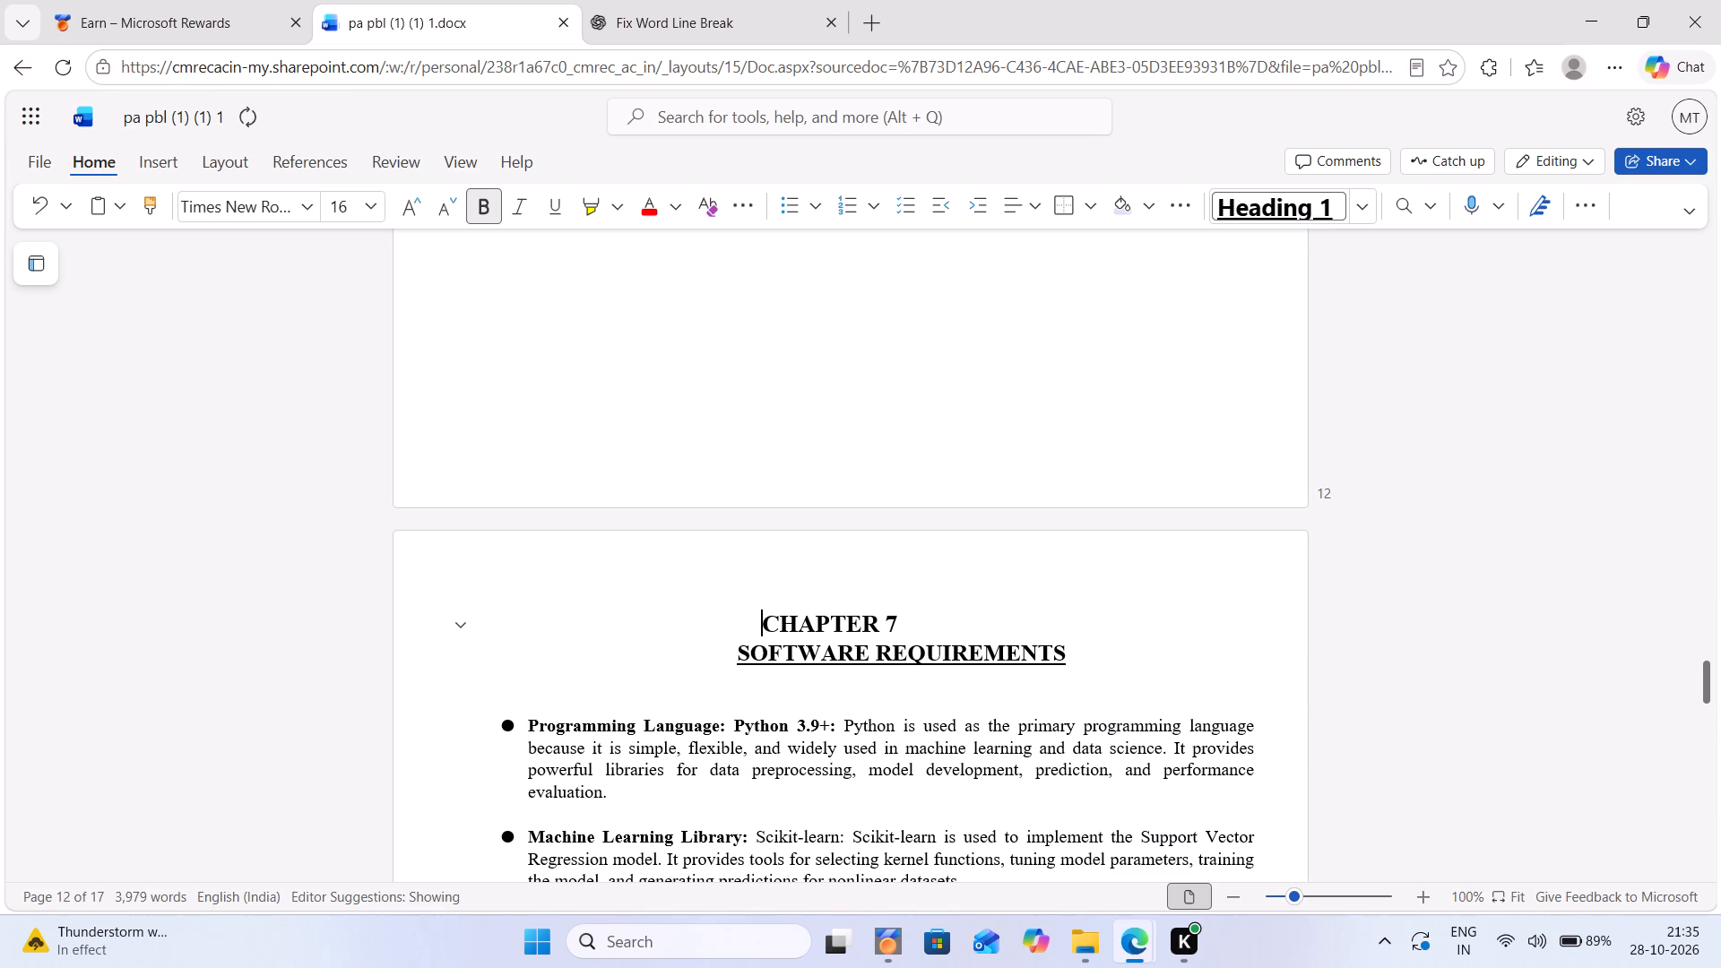
key(space)
key(space)
key(space)
key(space)
key(space)
key(space)
key(space)
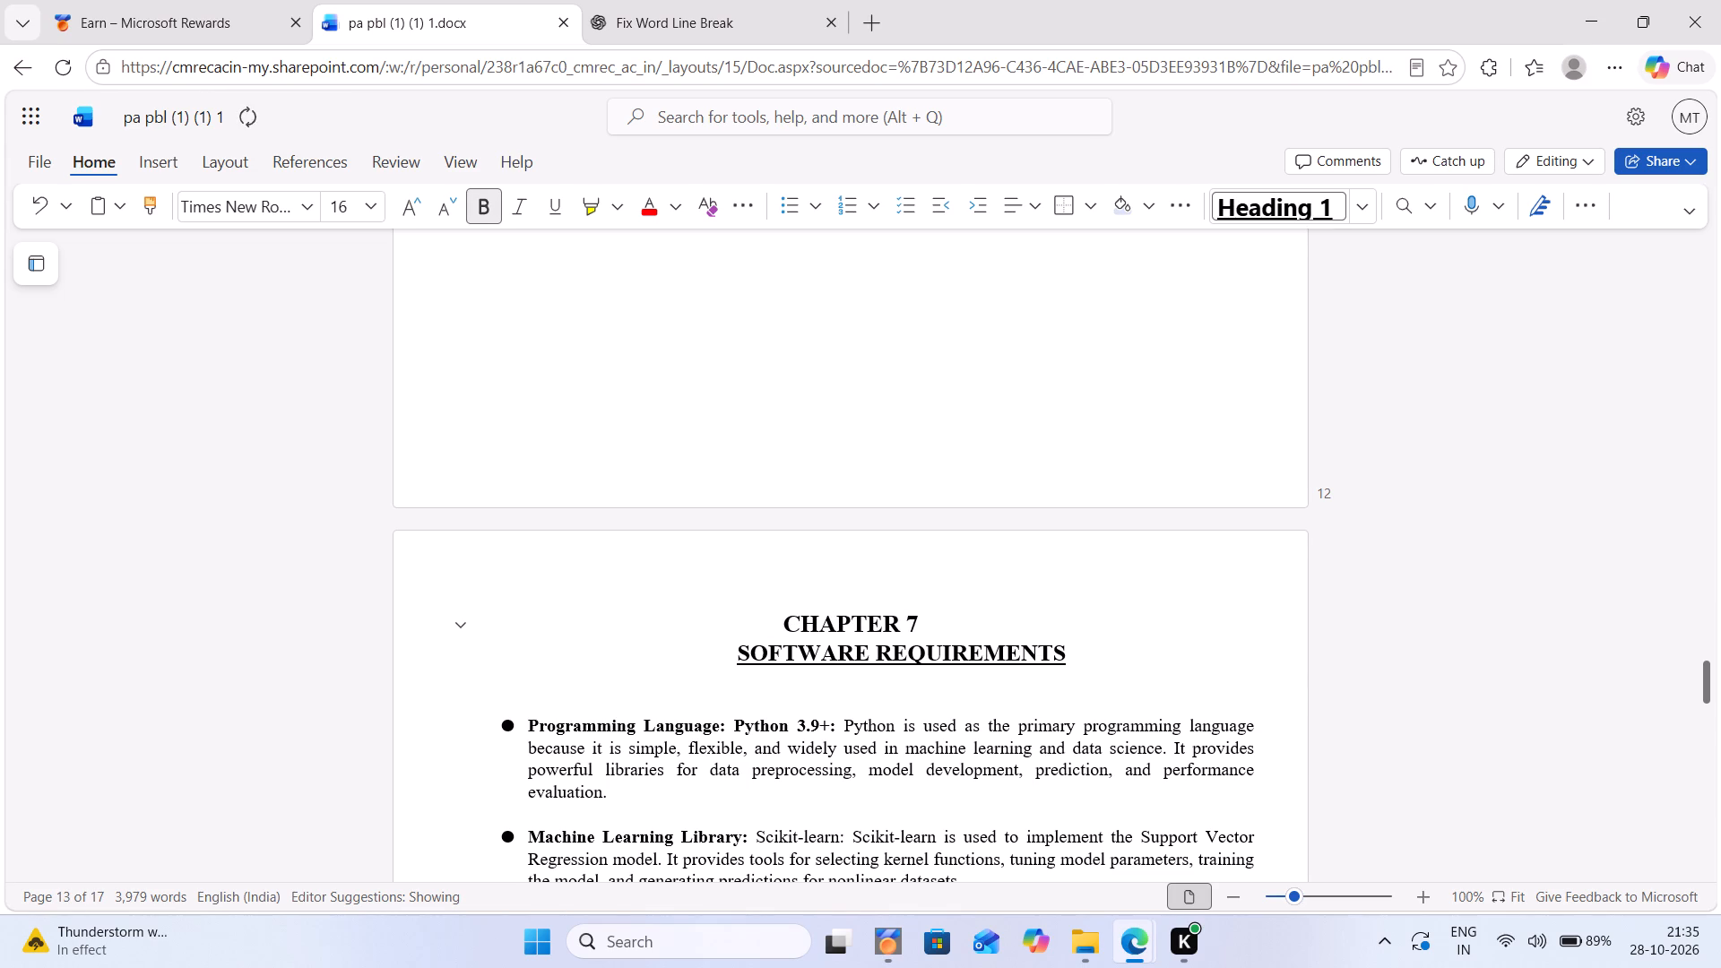
key(space)
key(space)
scroll(886, 651, down, 4)
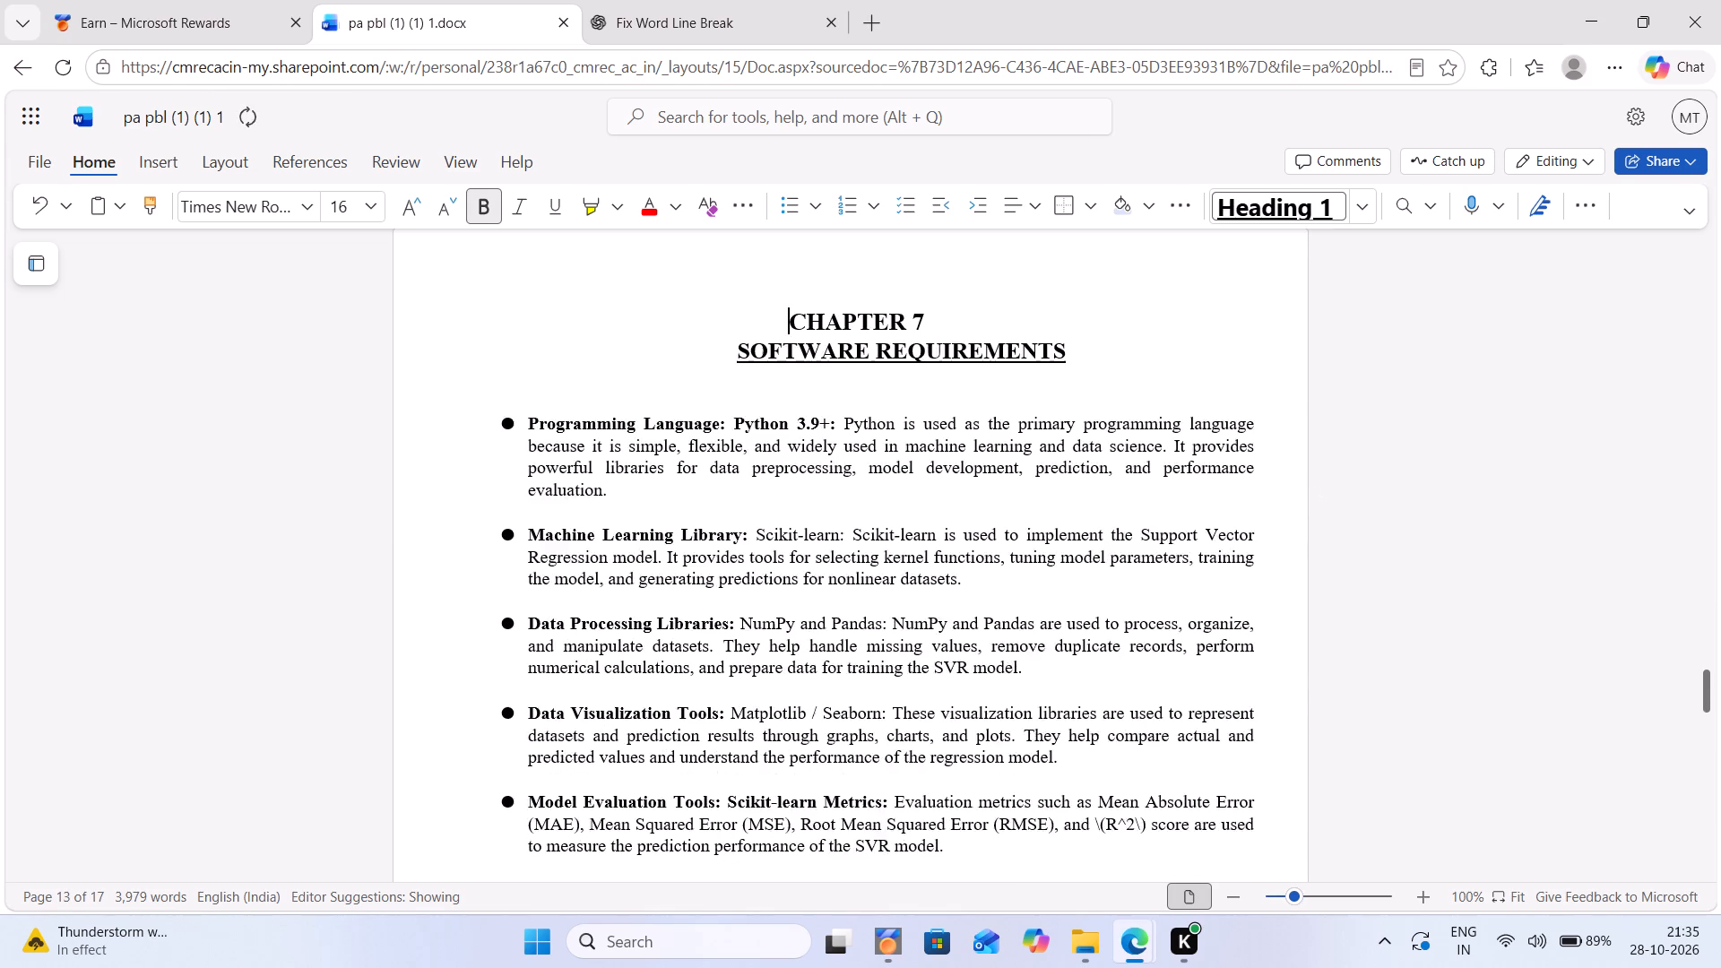
scroll(881, 631, down, 7)
scroll(848, 645, up, 9)
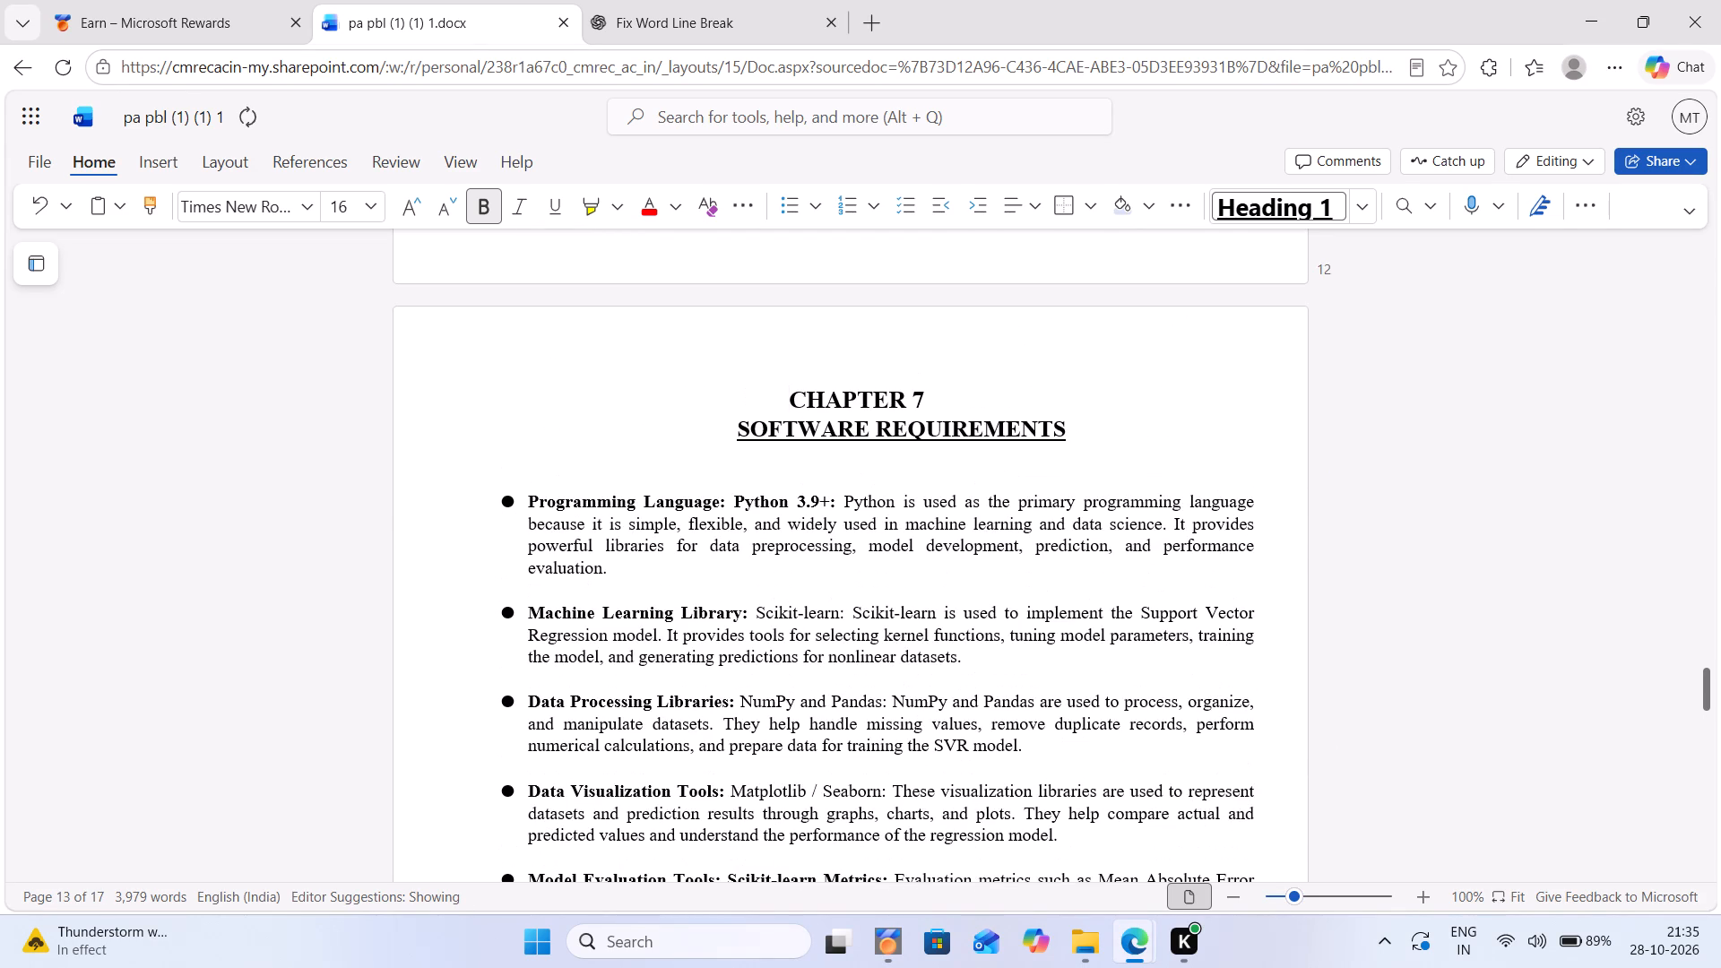
key(space)
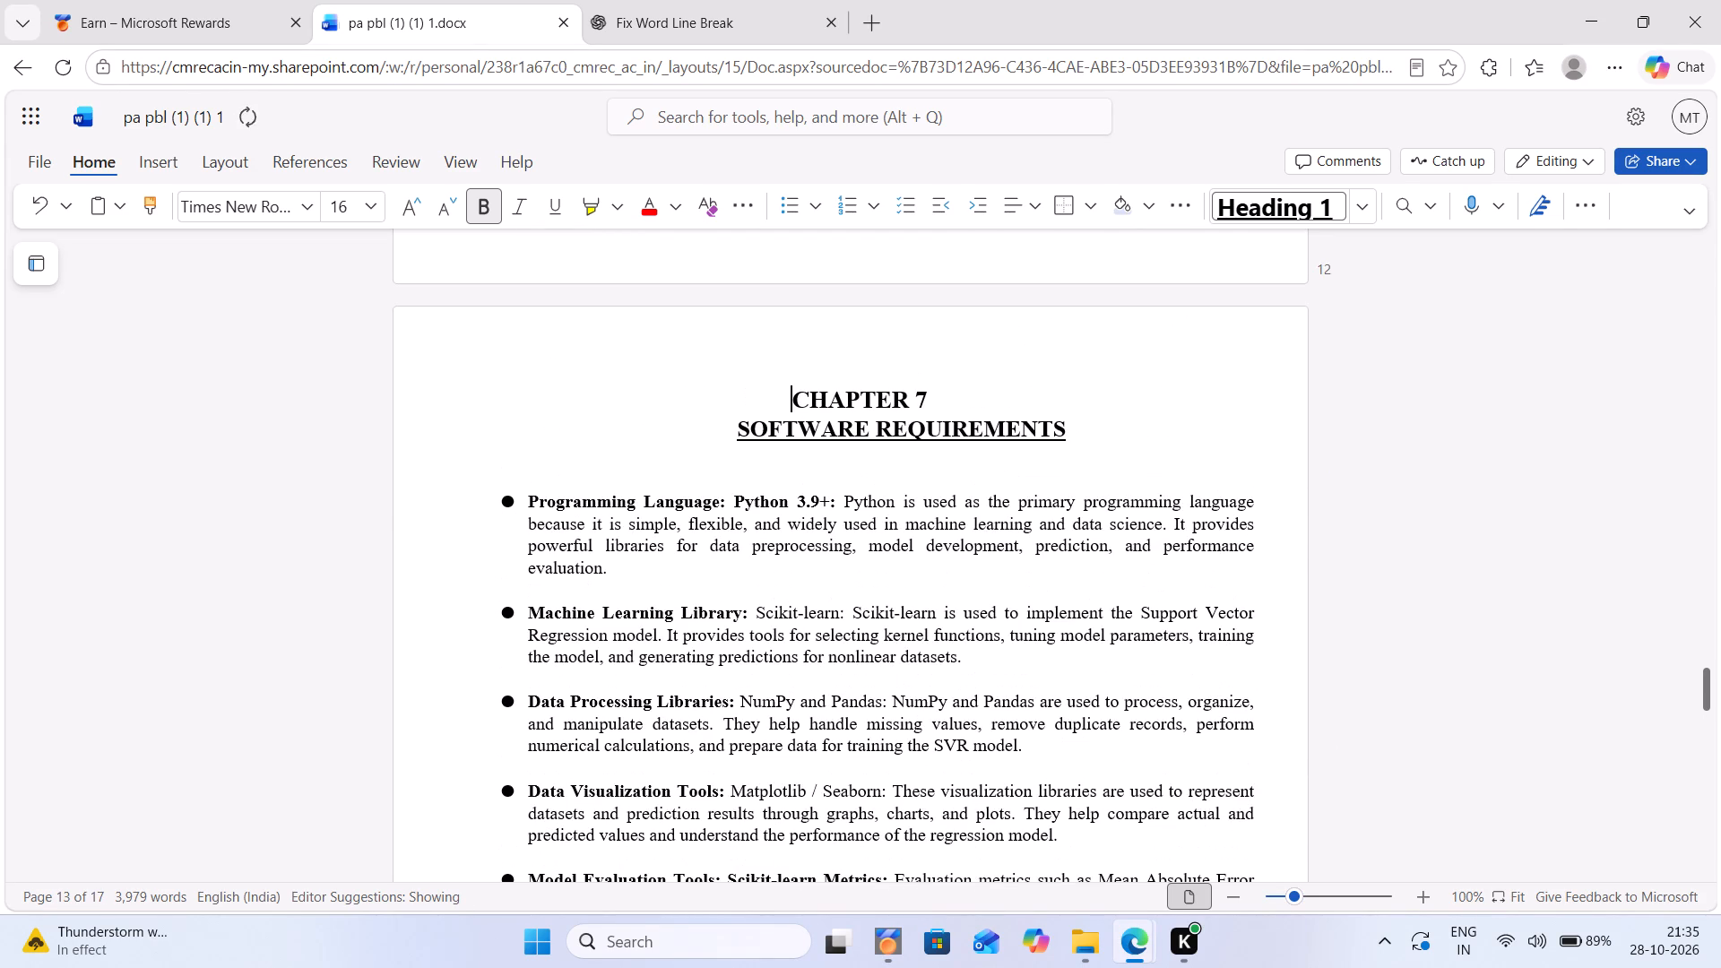
key(space)
key(space)
key(space)
key(space)
key(space)
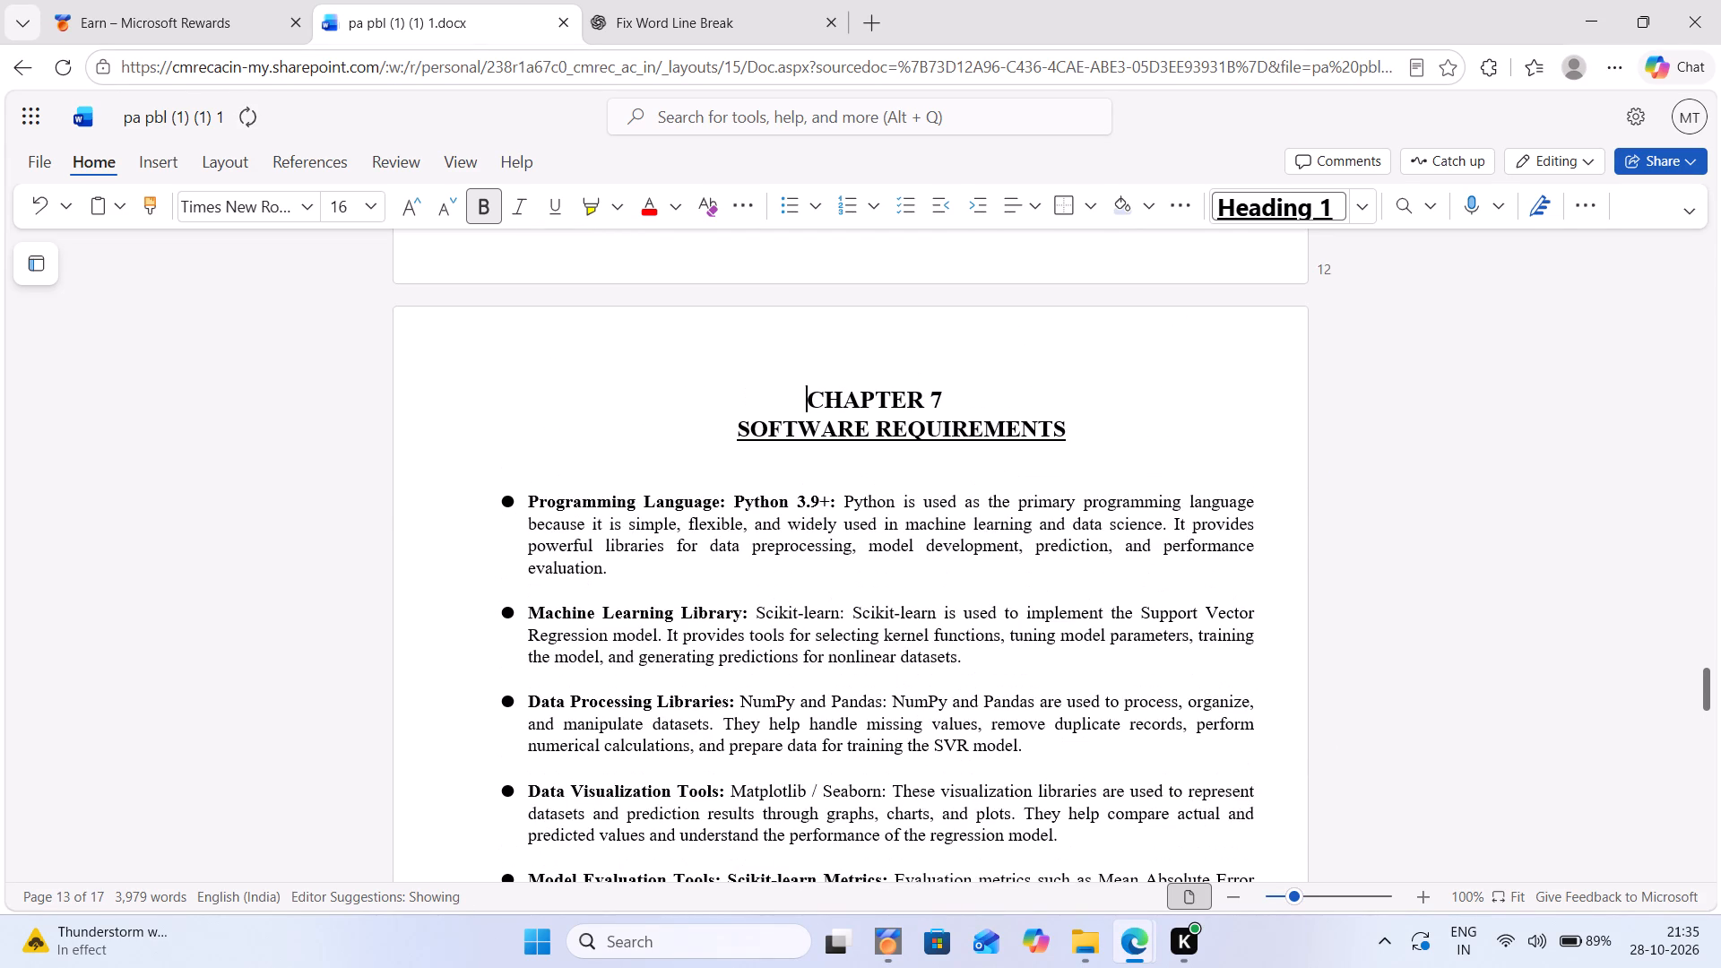
click(173, 0)
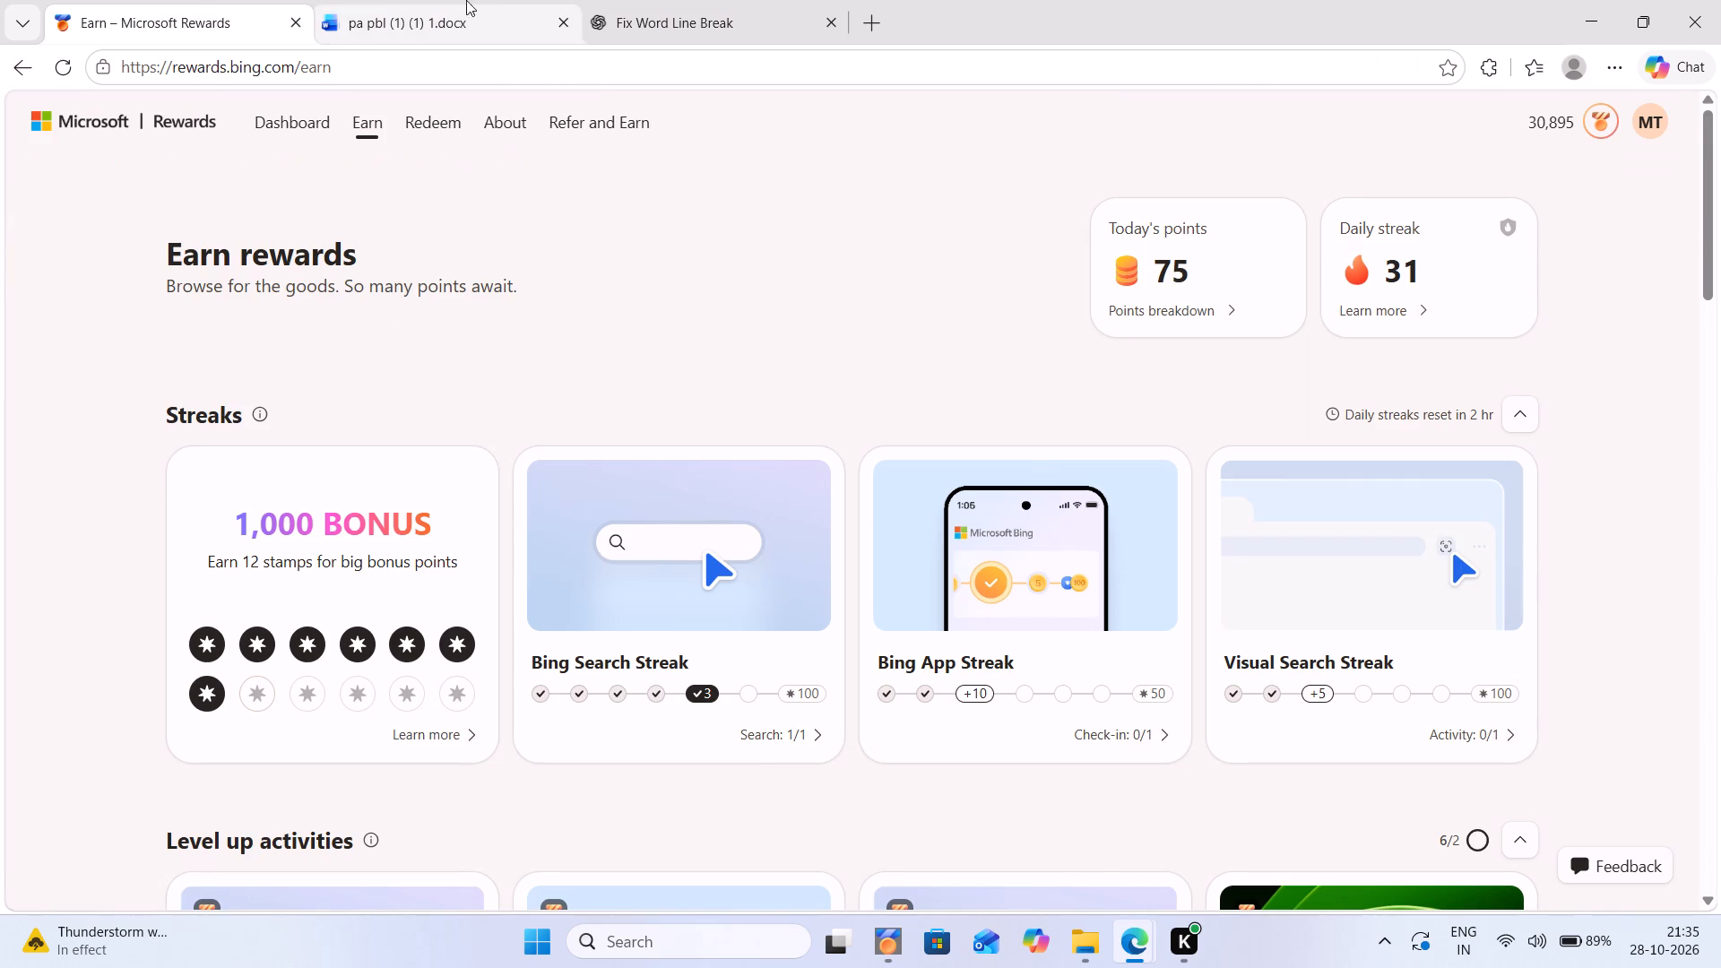
click(411, 0)
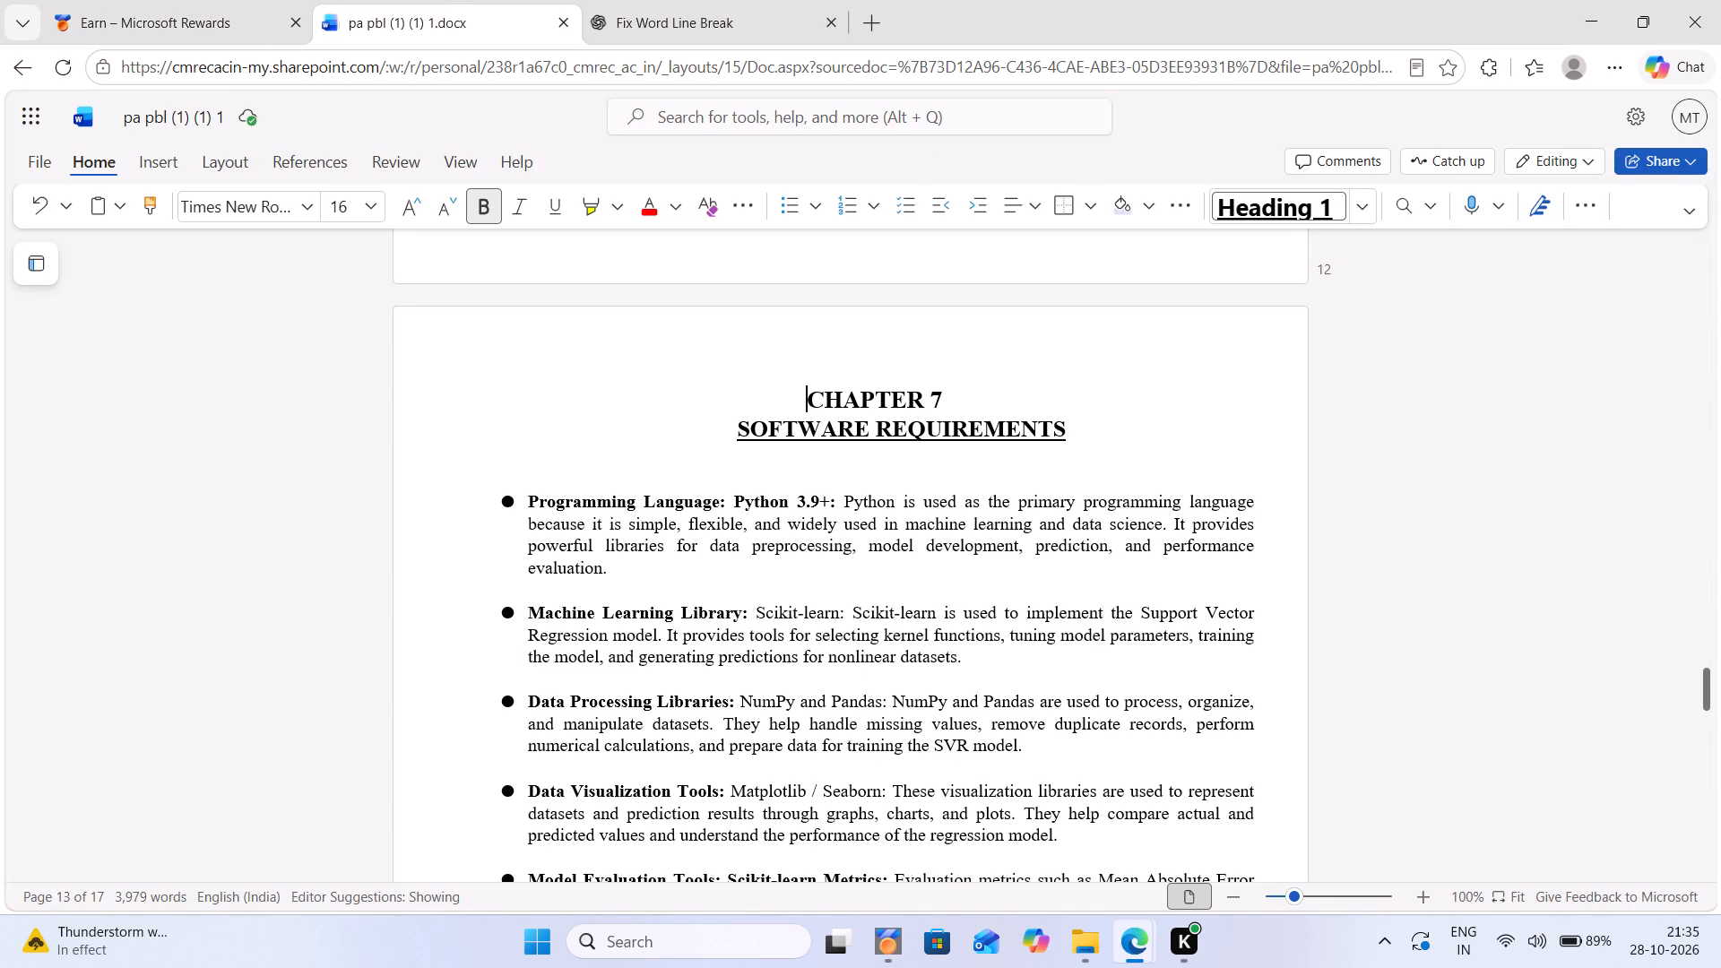
Remove eight leading spaces before SOFTWARE REQUIREMENTS to centre the title beneath CHAPTER 7.
click(739, 424)
key(BackSpace)
key(BackSpace)
key(BackSpace)
key(BackSpace)
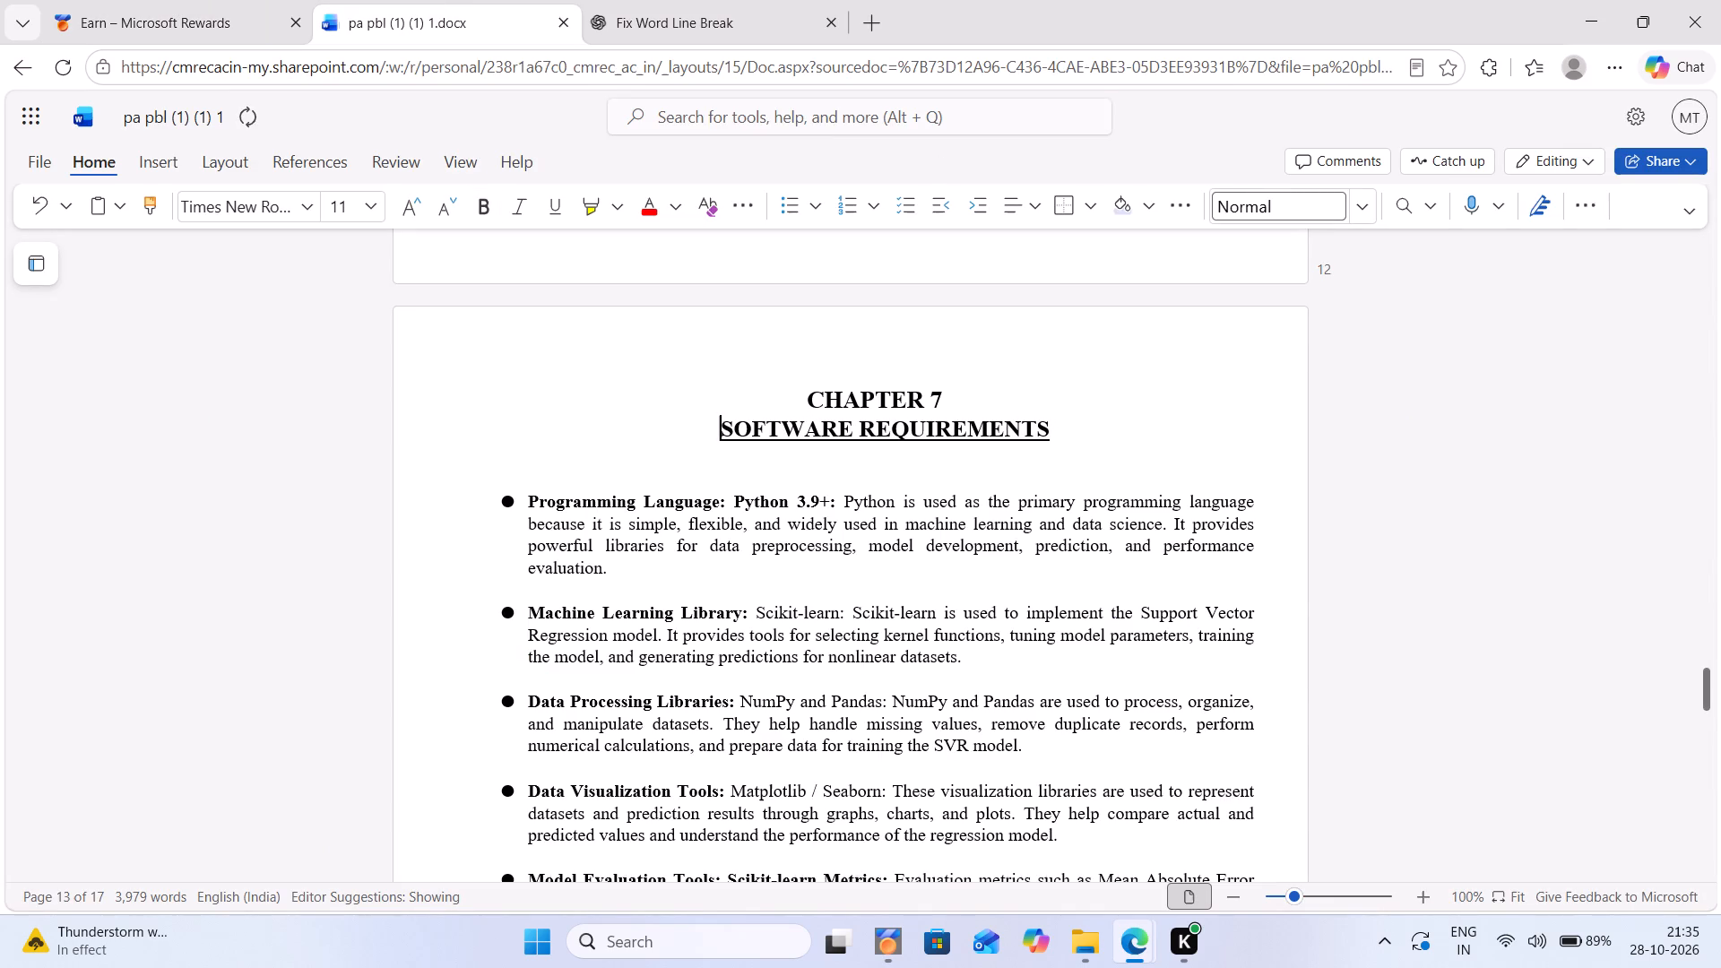
key(BackSpace)
key(BackSpace)
key(BackSpace)
key(BackSpace)
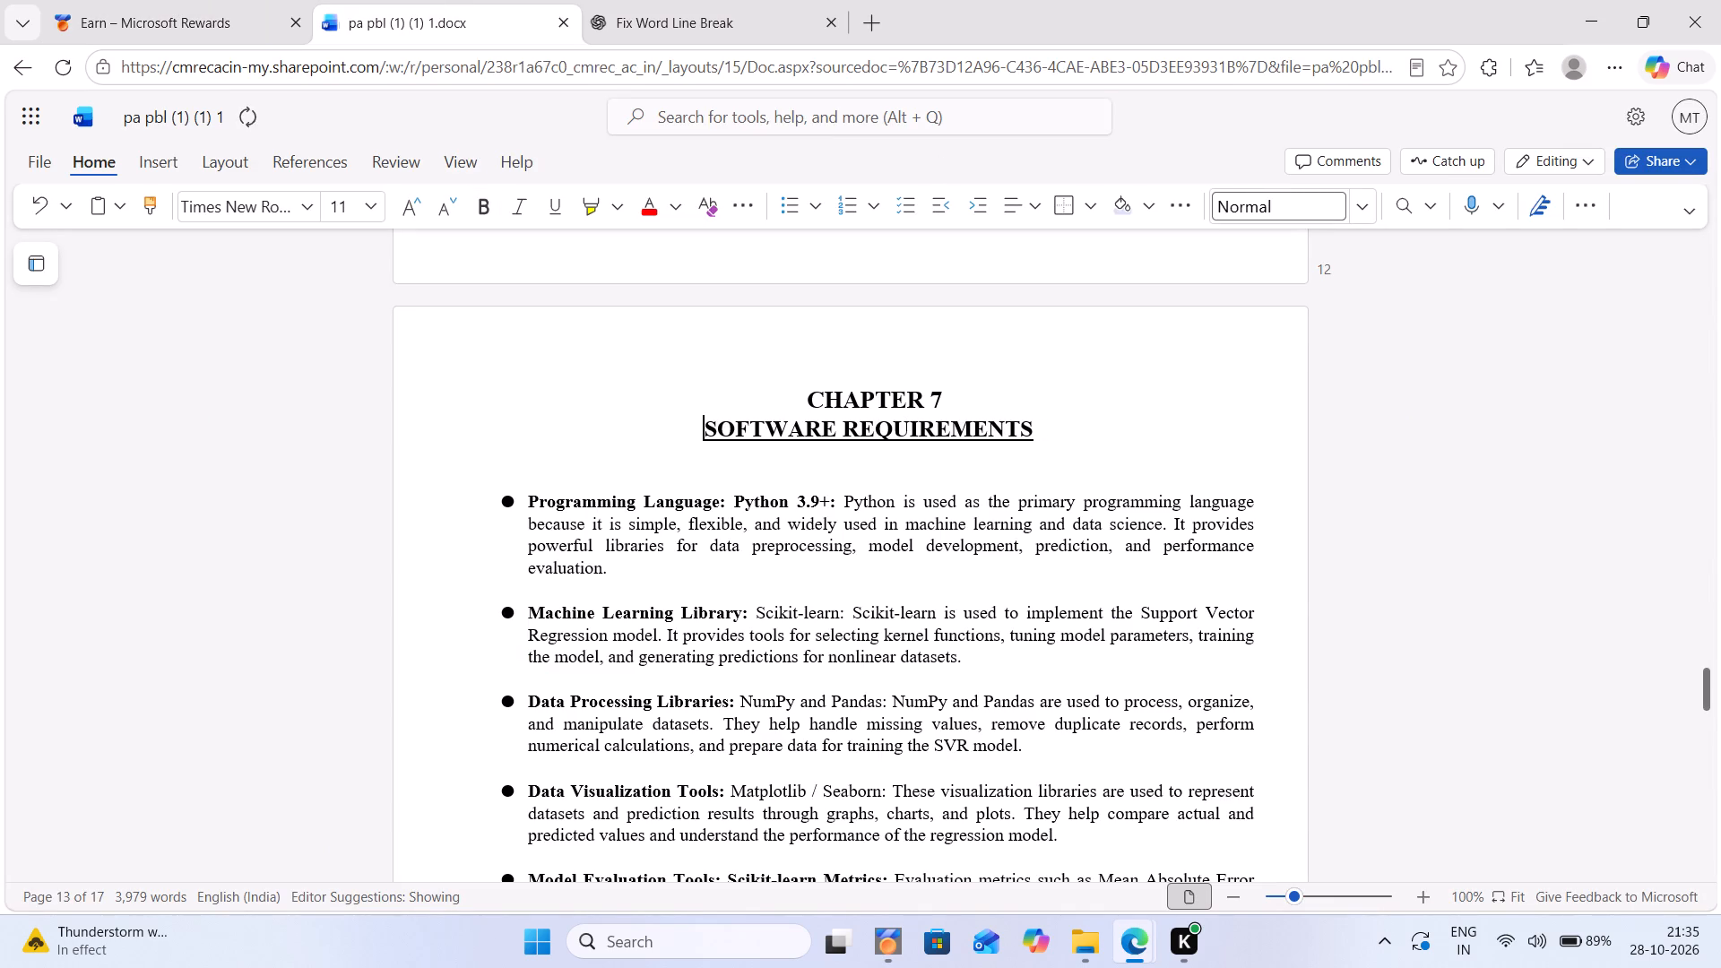
Review the layout of the Chapter 7 and Chapter 6 pages, going back as far as the Chapter 5 heading.
scroll(865, 501, up, 4)
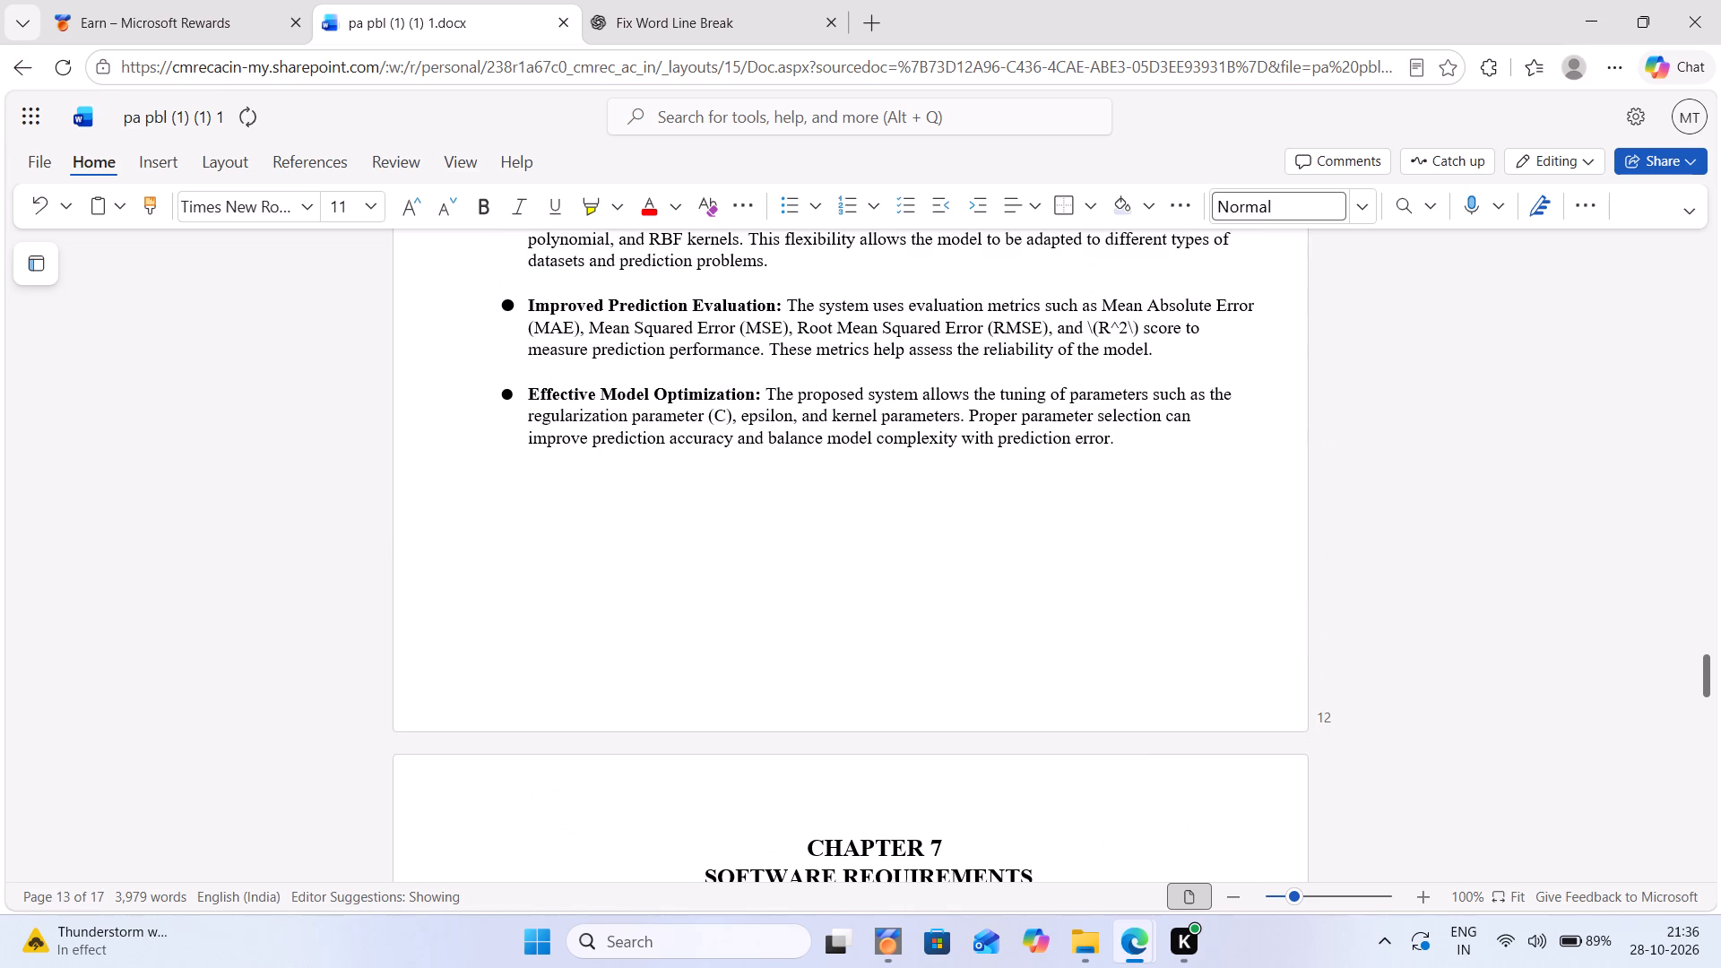
scroll(865, 510, up, 8)
scroll(865, 510, down, 3)
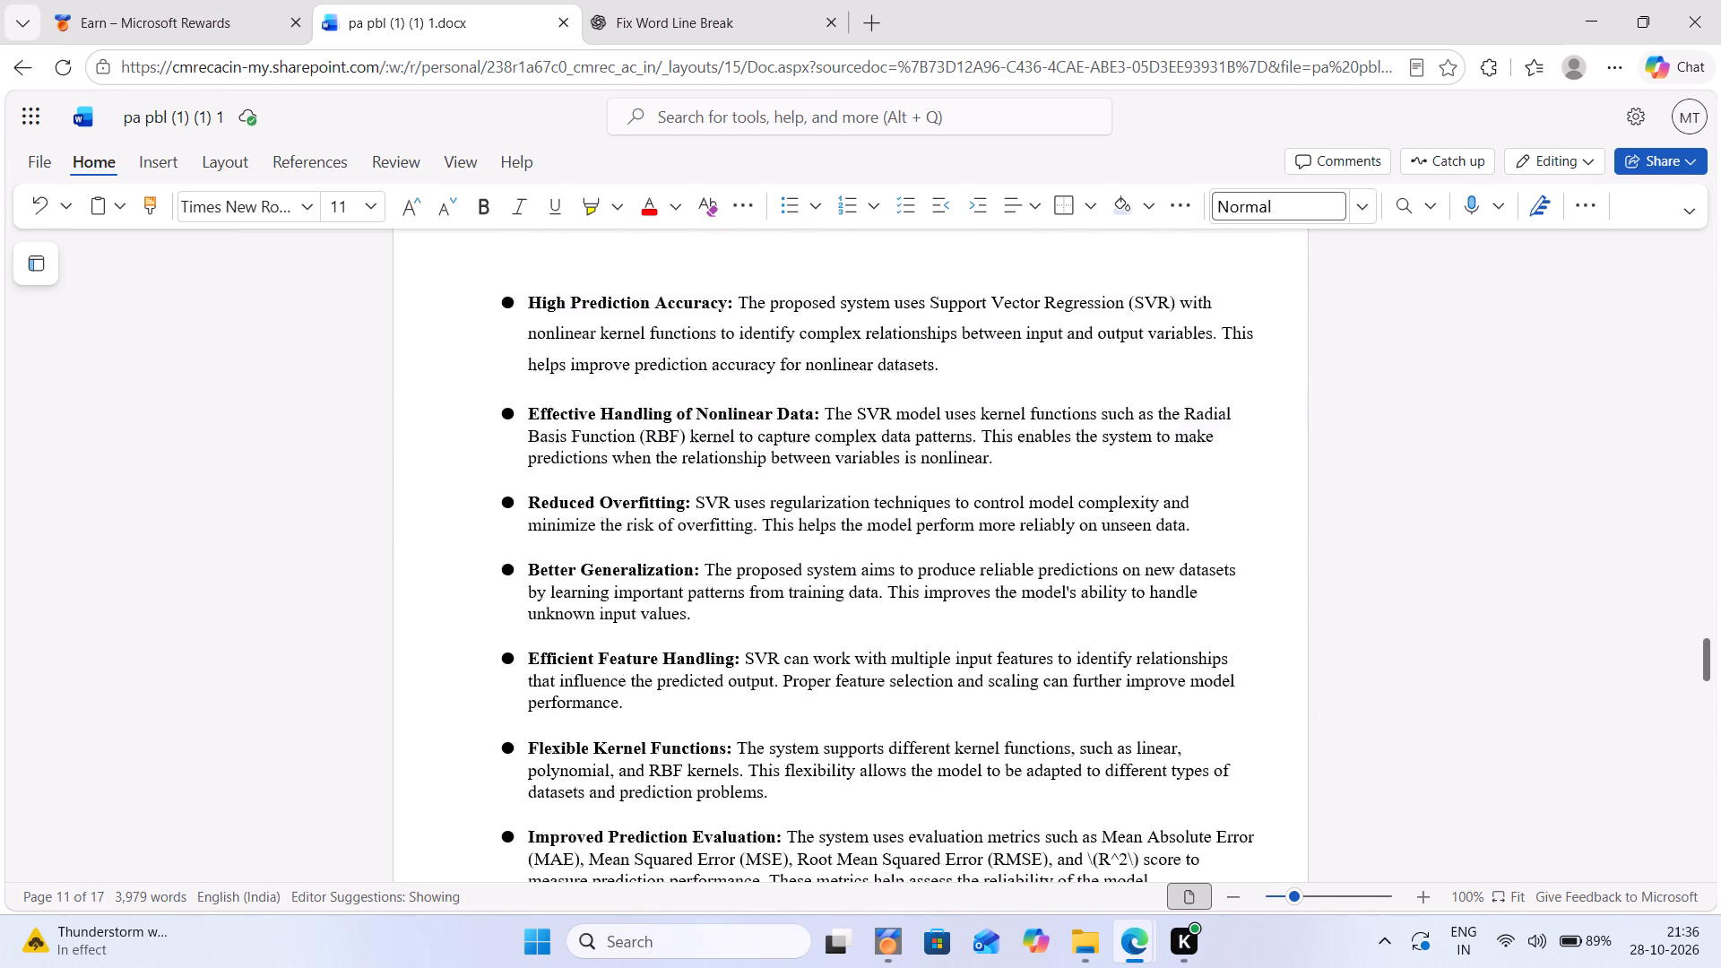
scroll(865, 510, down, 11)
click(865, 510)
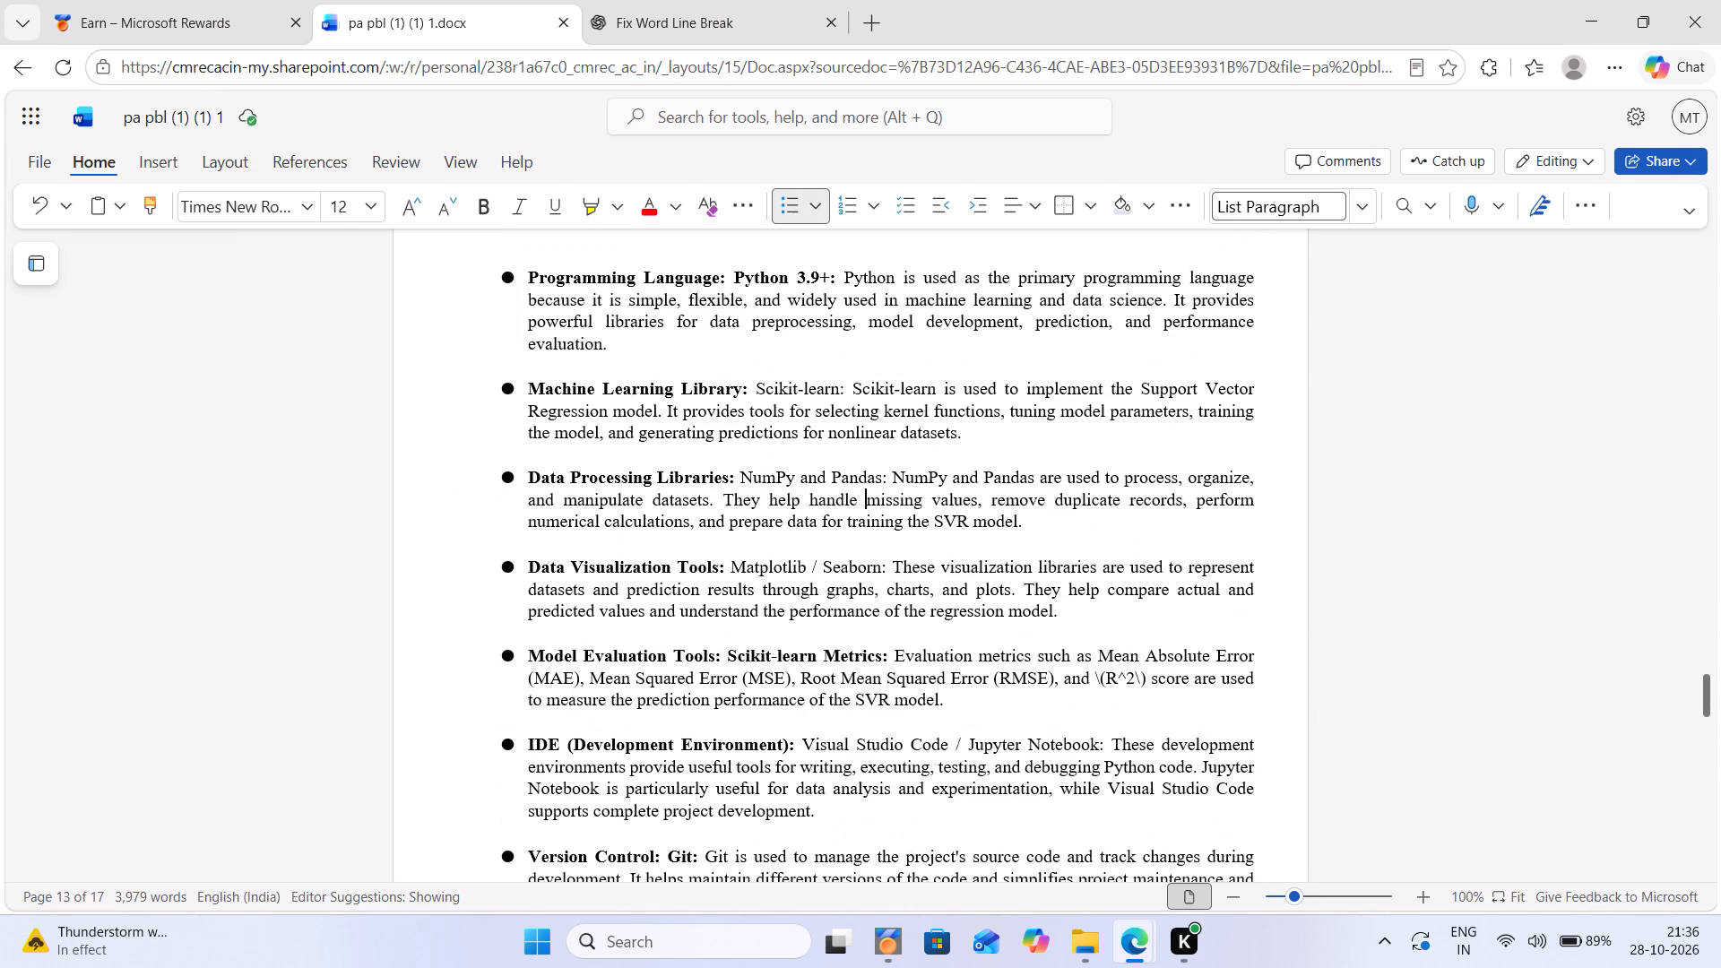
scroll(865, 510, up, 11)
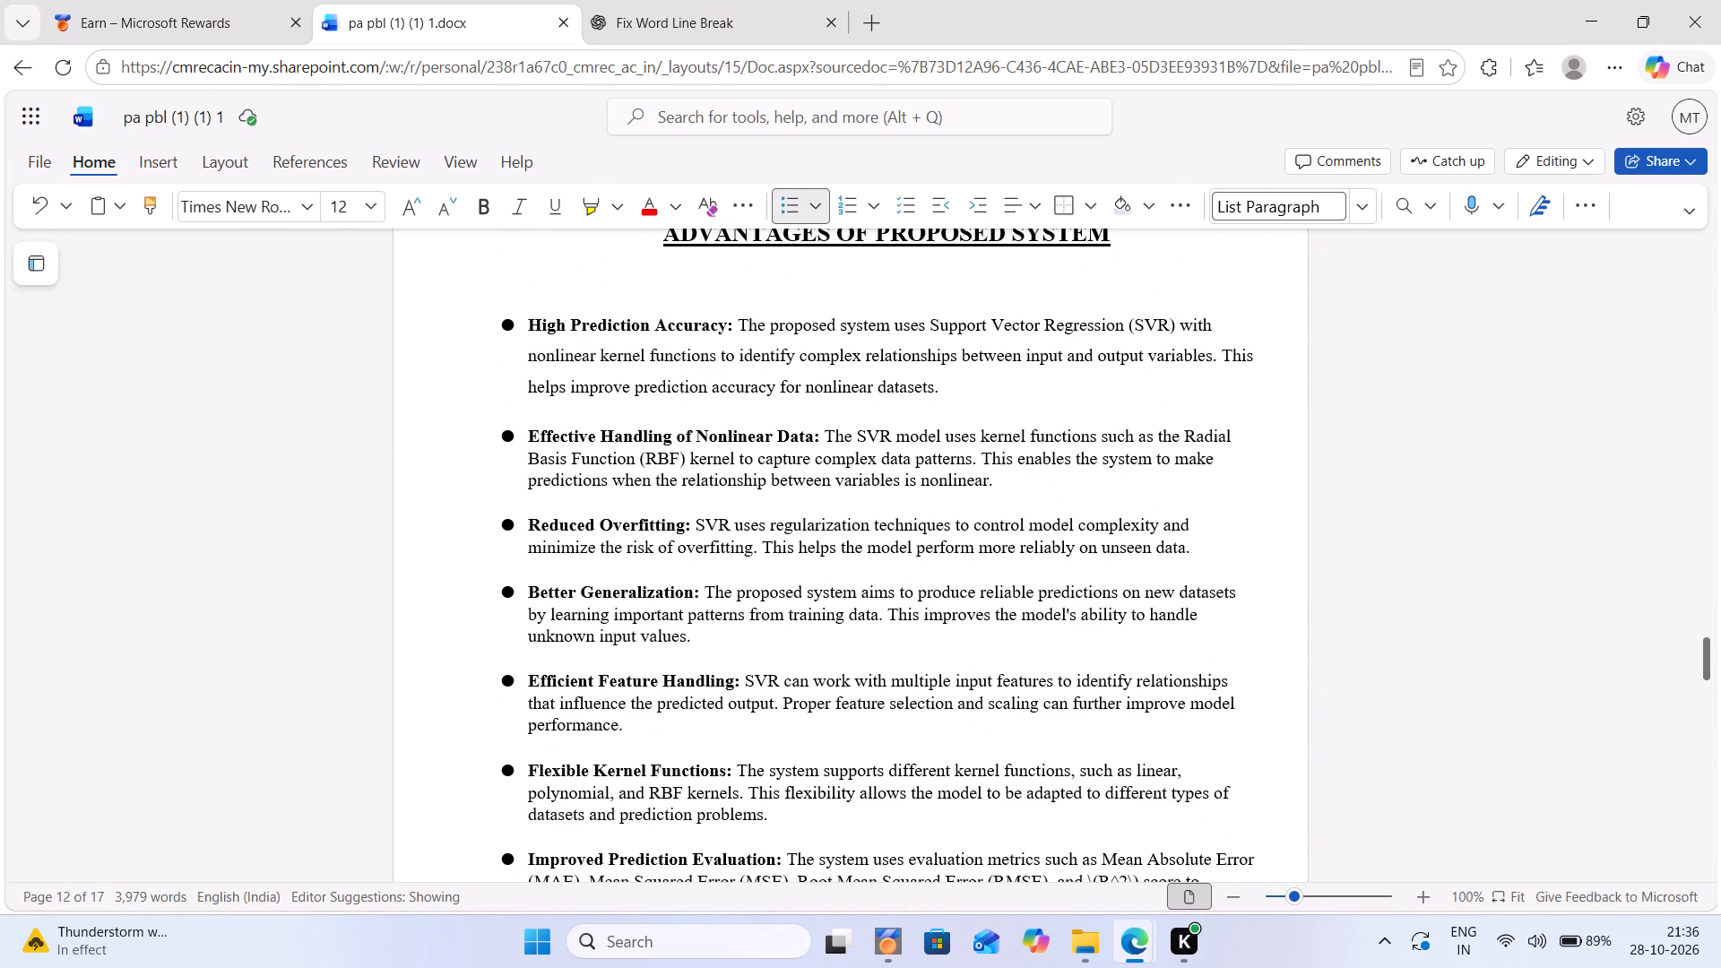
click(852, 420)
scroll(817, 497, up, 5)
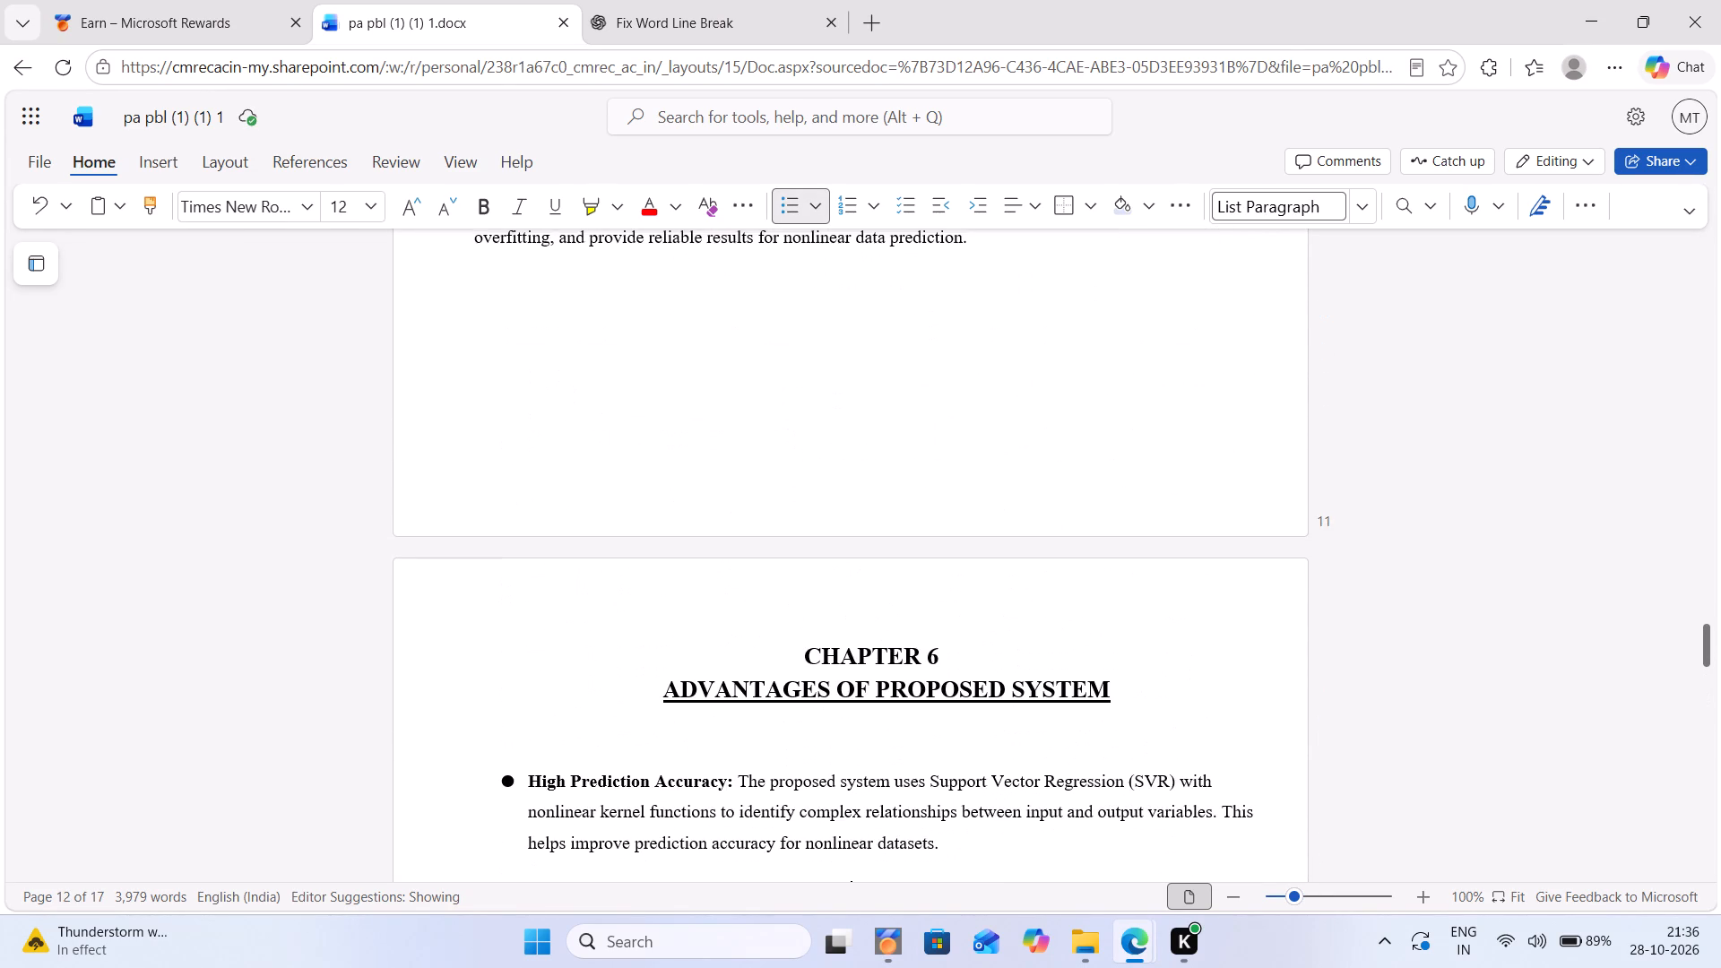
scroll(814, 500, up, 6)
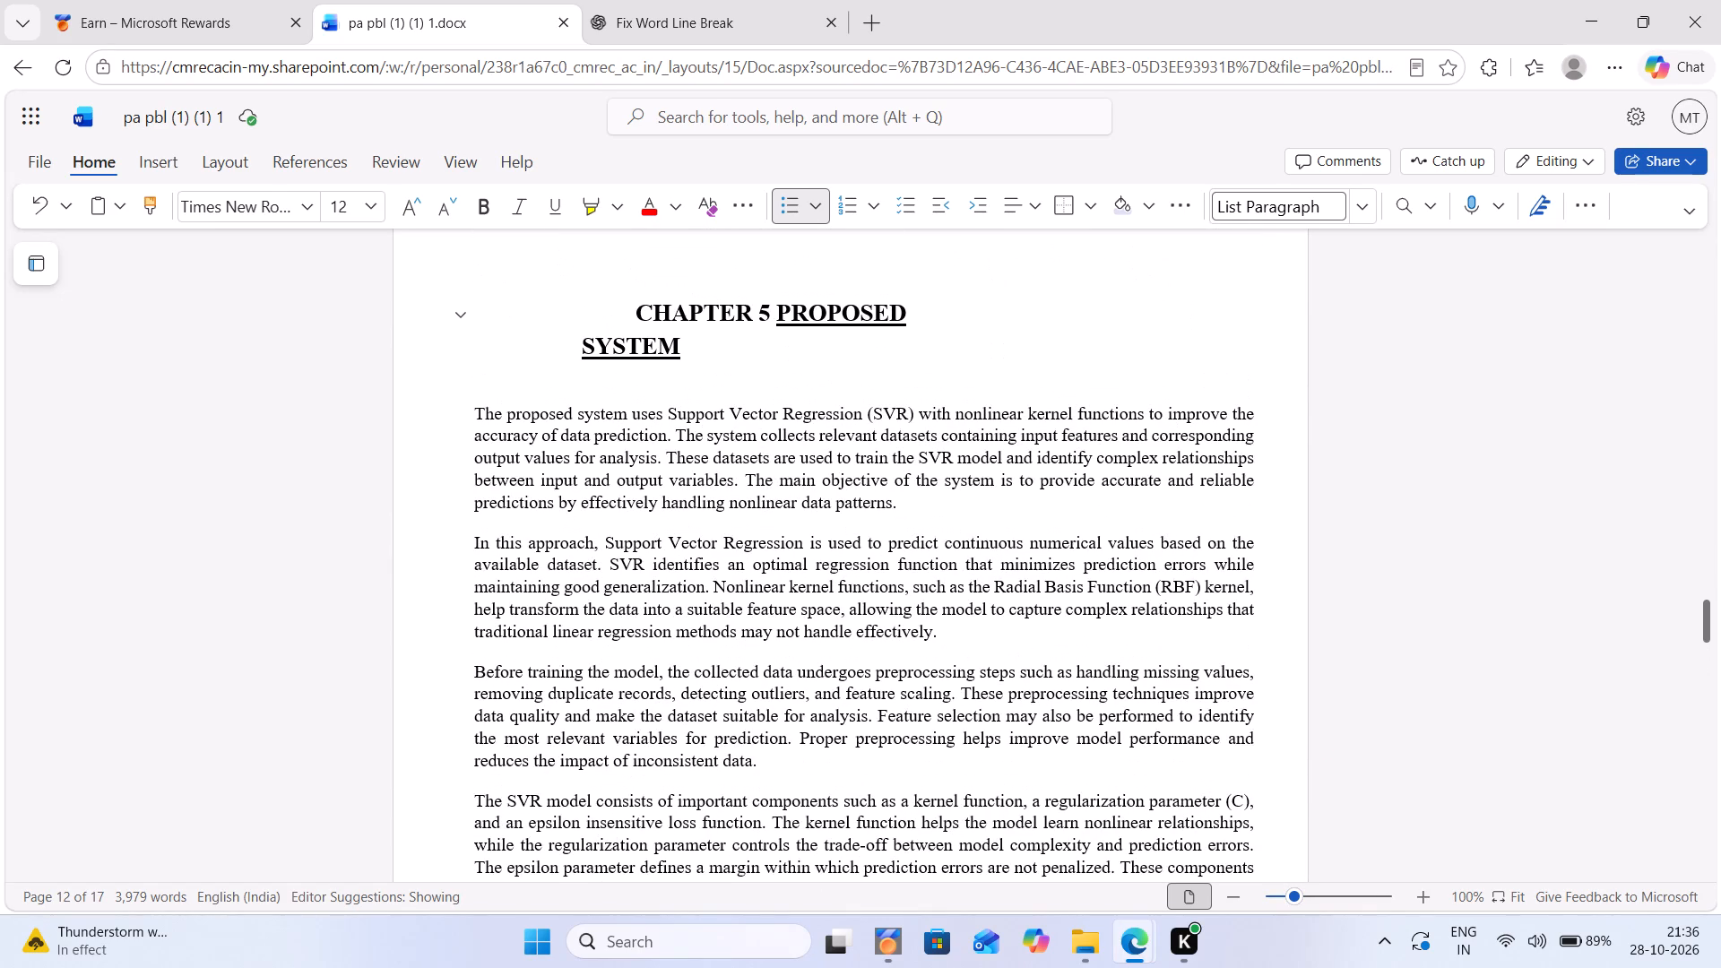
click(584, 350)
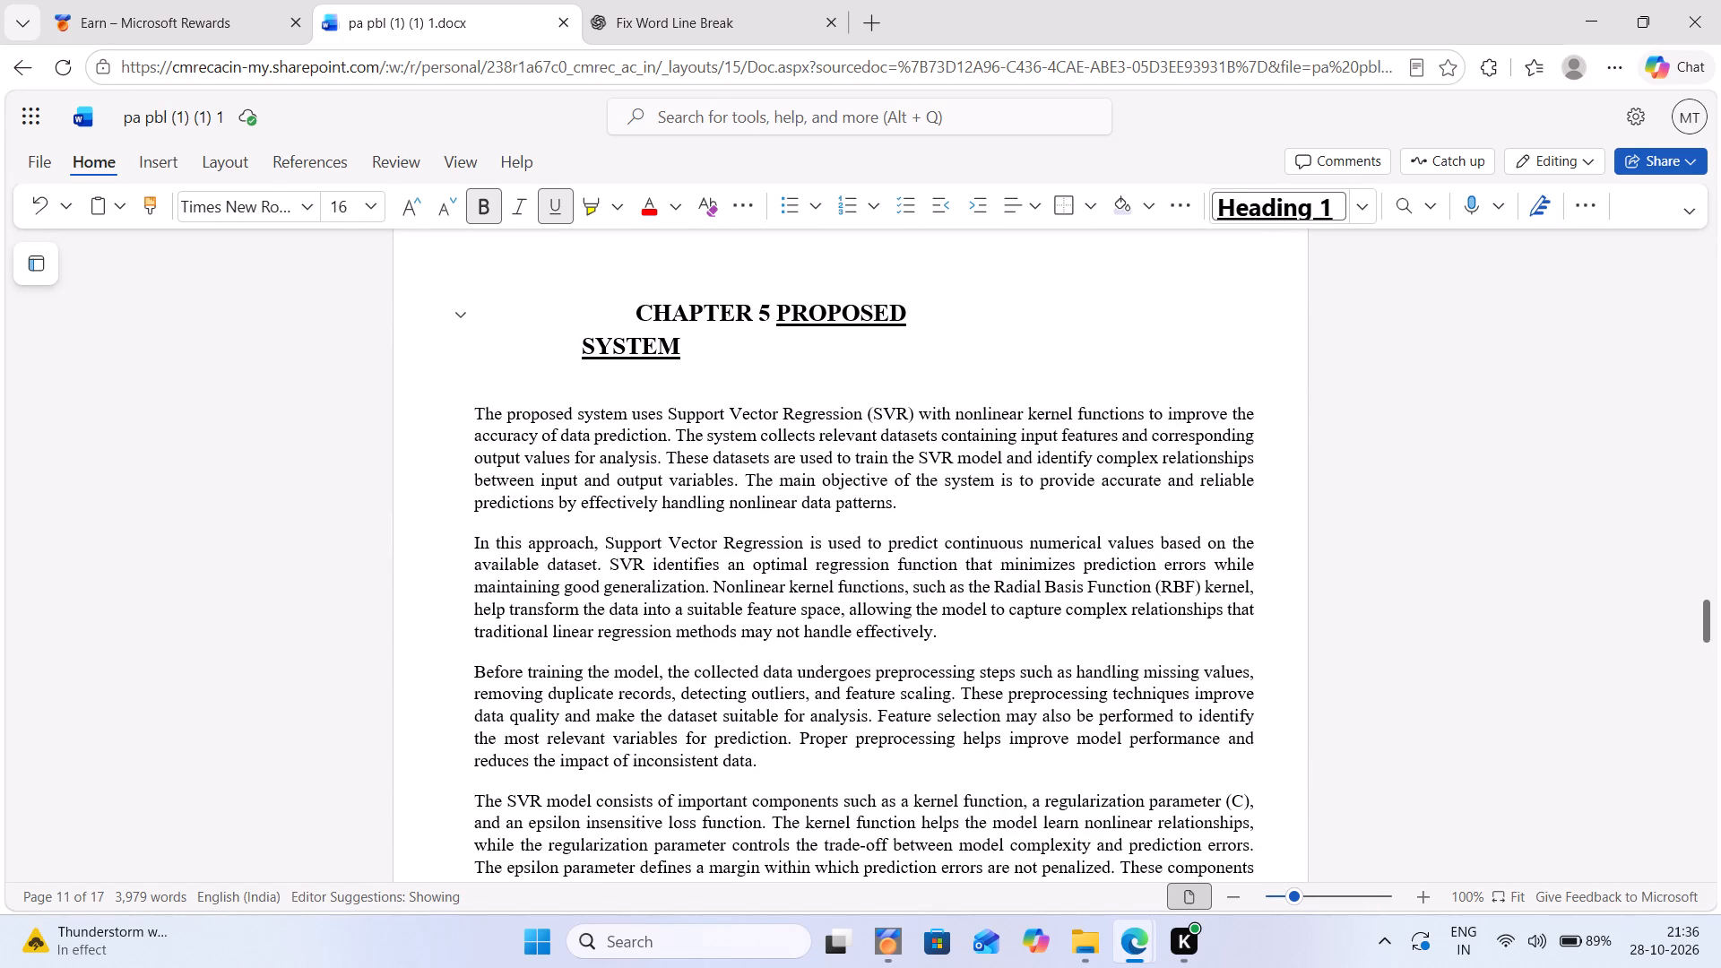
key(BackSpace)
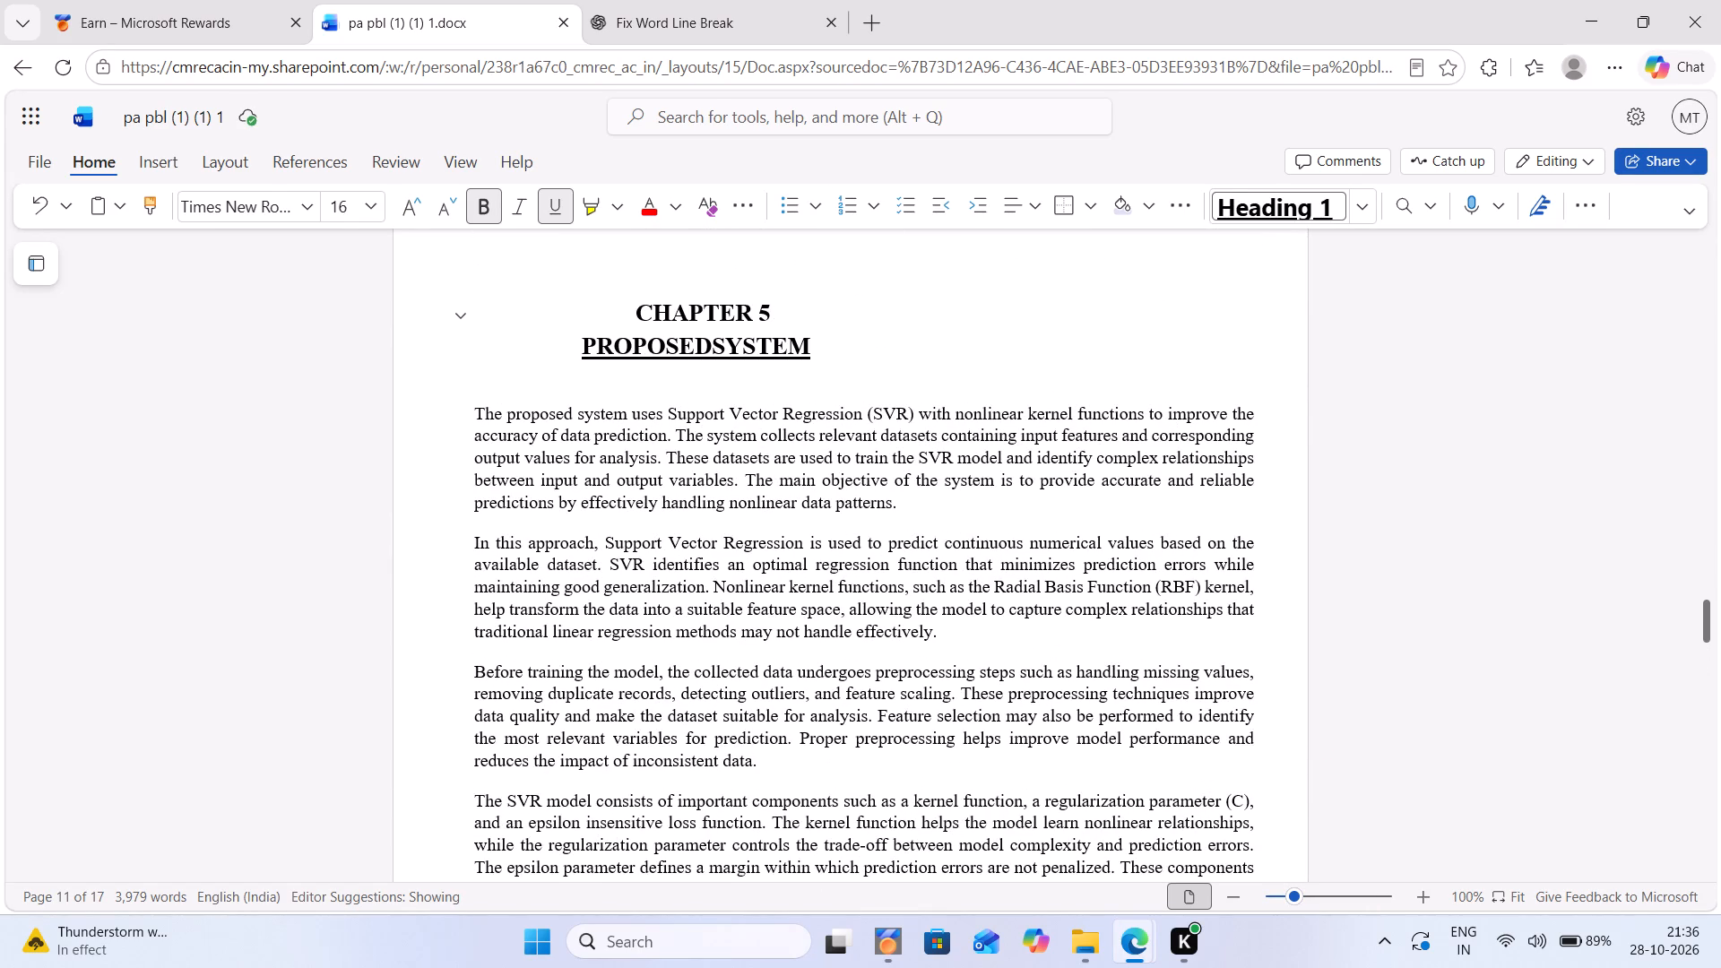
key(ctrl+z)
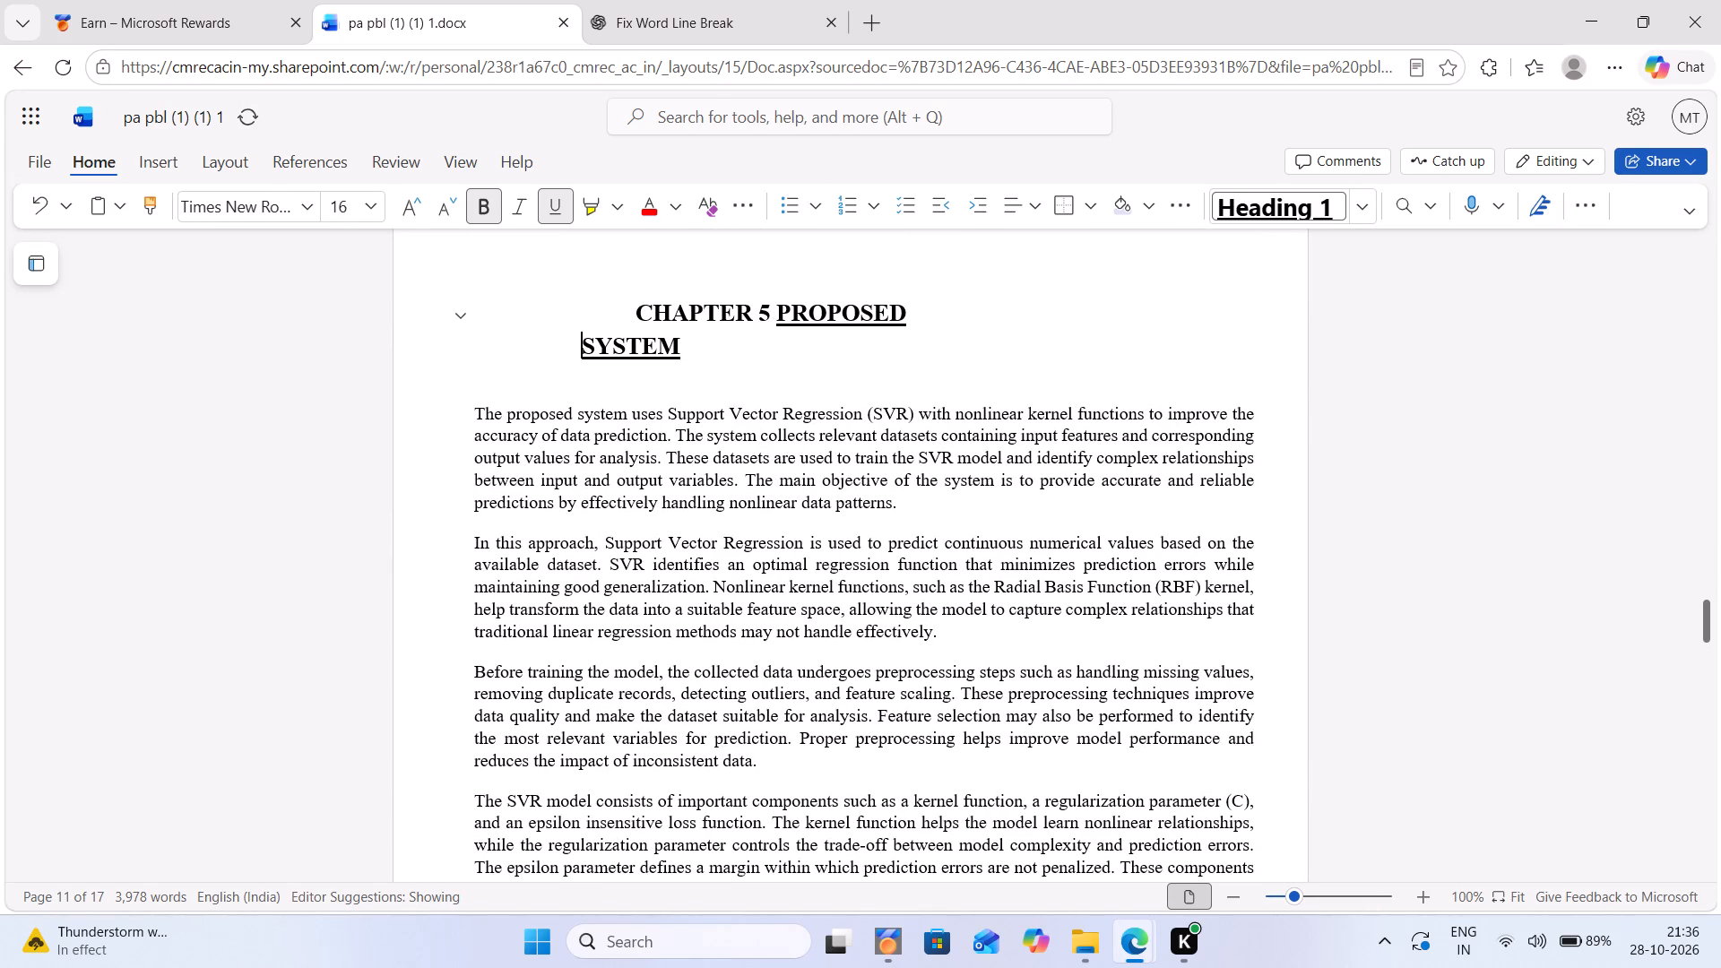
Split the Chapter 5 heading so that PROPOSED SYSTEM stands on its own line below CHAPTER 5.
click(777, 315)
key(Return)
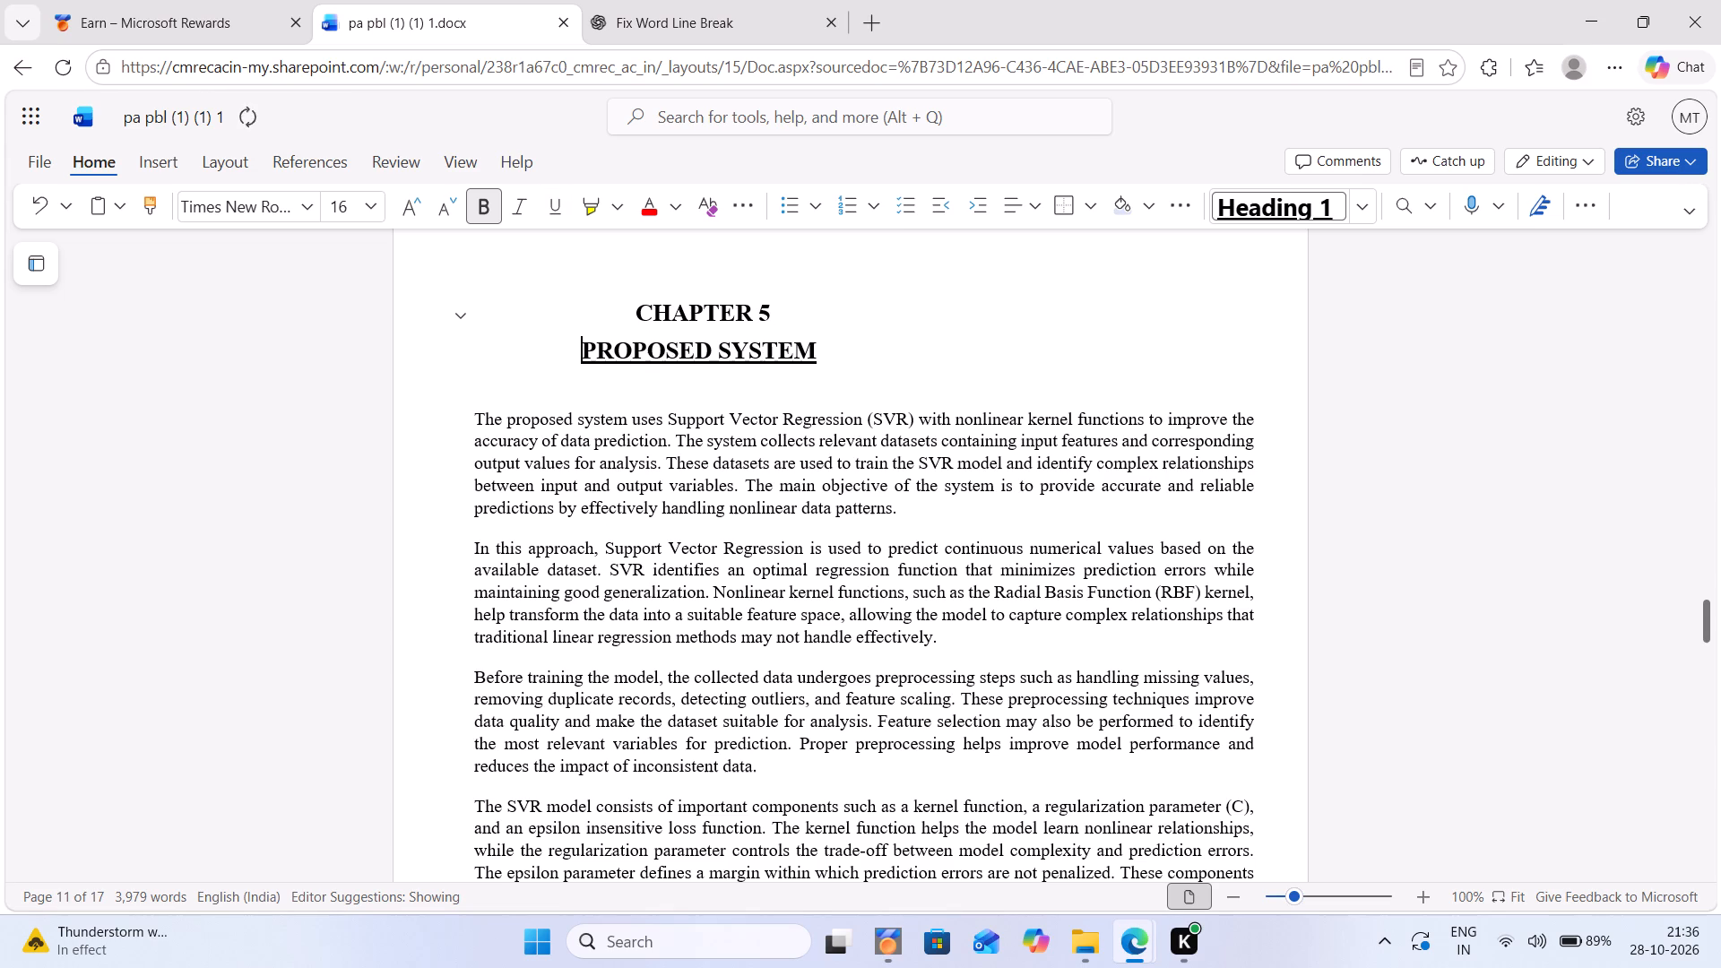
Add eight leading spaces before CHAPTER 5 to shift it towards the centre.
click(633, 304)
key(Right)
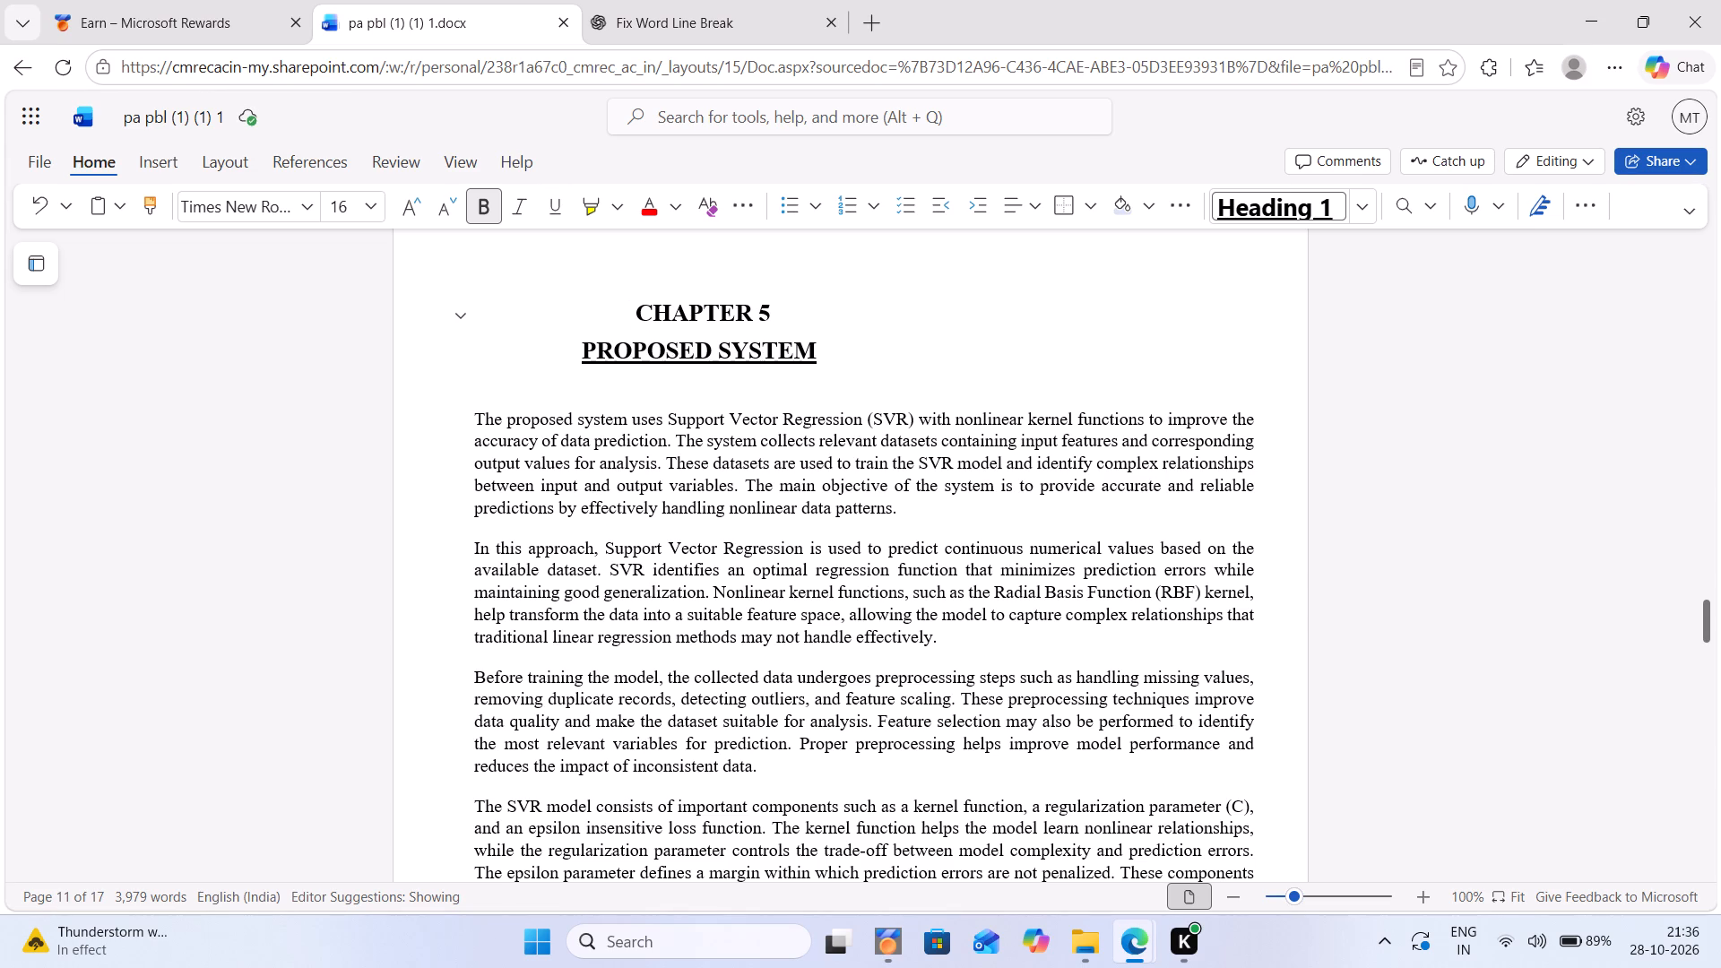
key(space)
key(space)
key(space)
key(space)
key(space)
key(space)
key(space)
key(space)
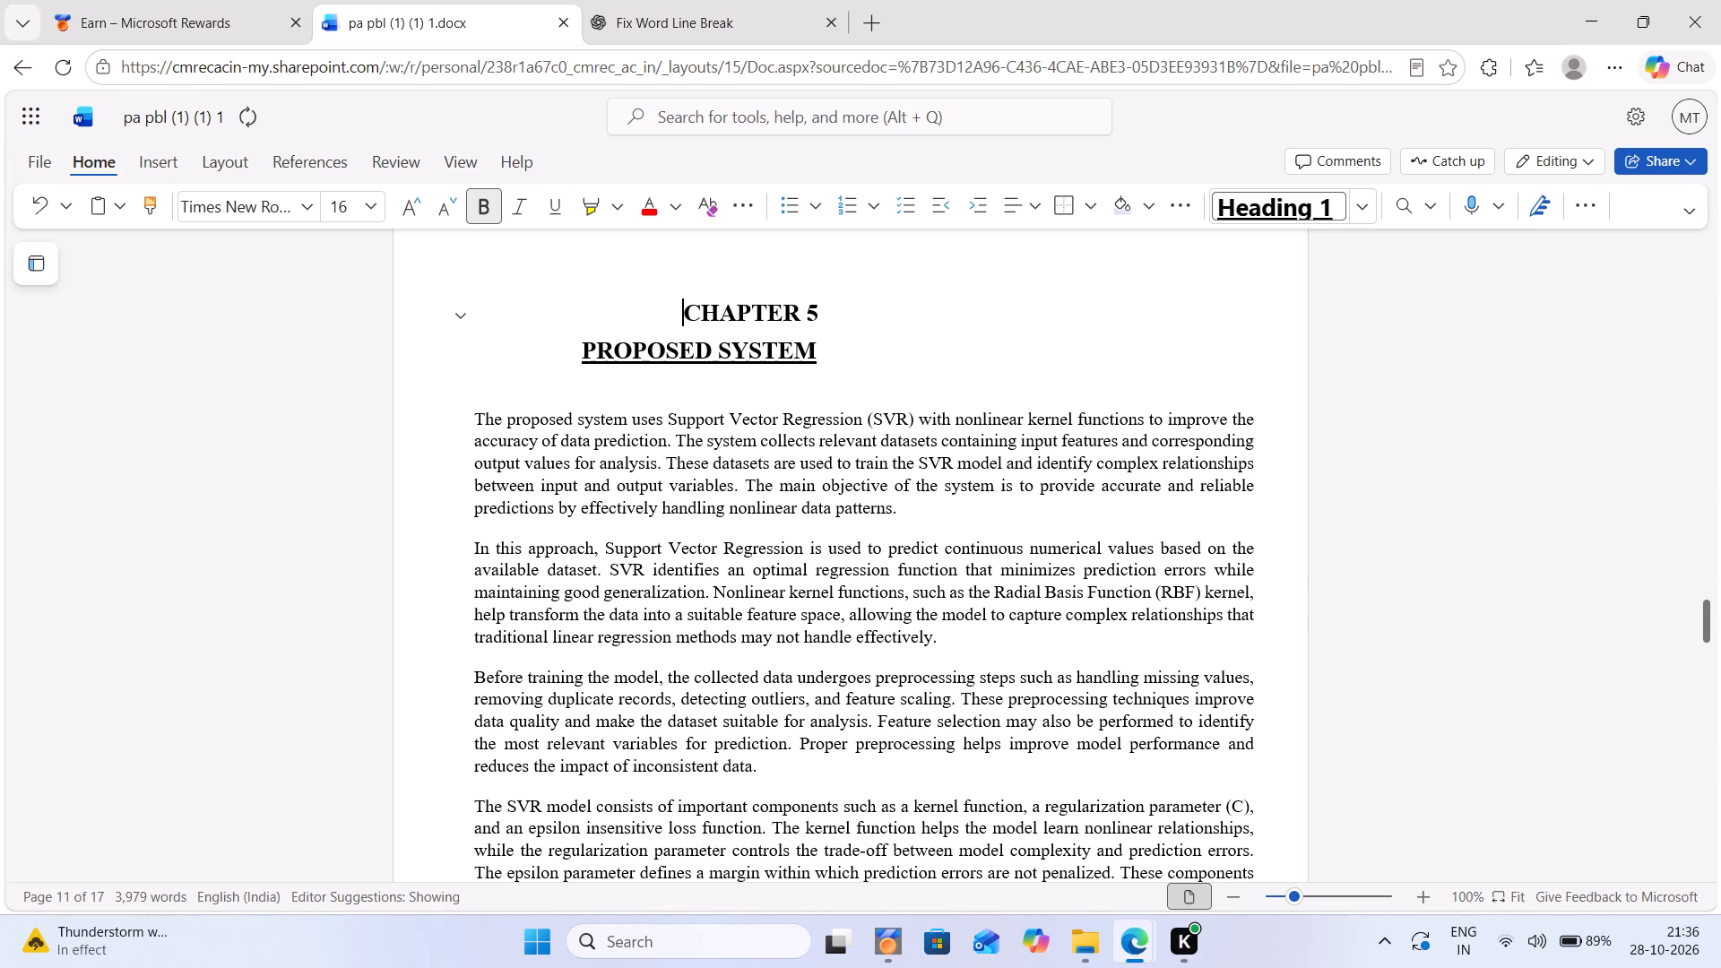
Cut the PROPOSED SYSTEM title from its line below CHAPTER 5.
drag(574, 349, 816, 347)
key(ctrl+x)
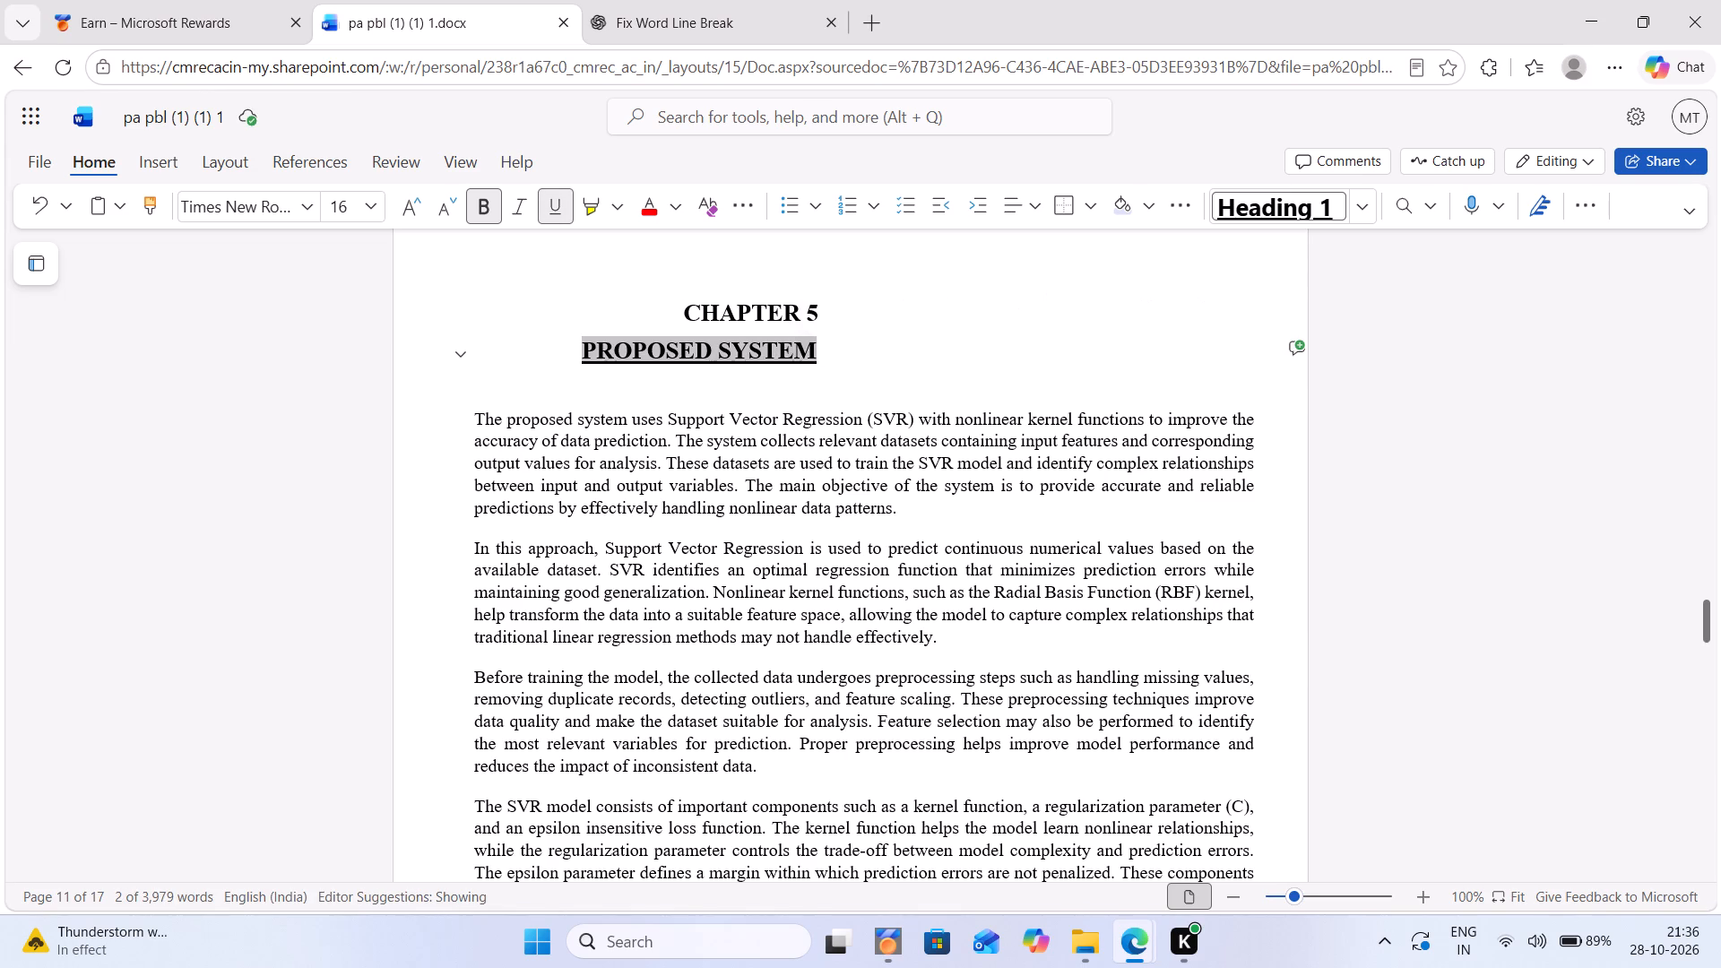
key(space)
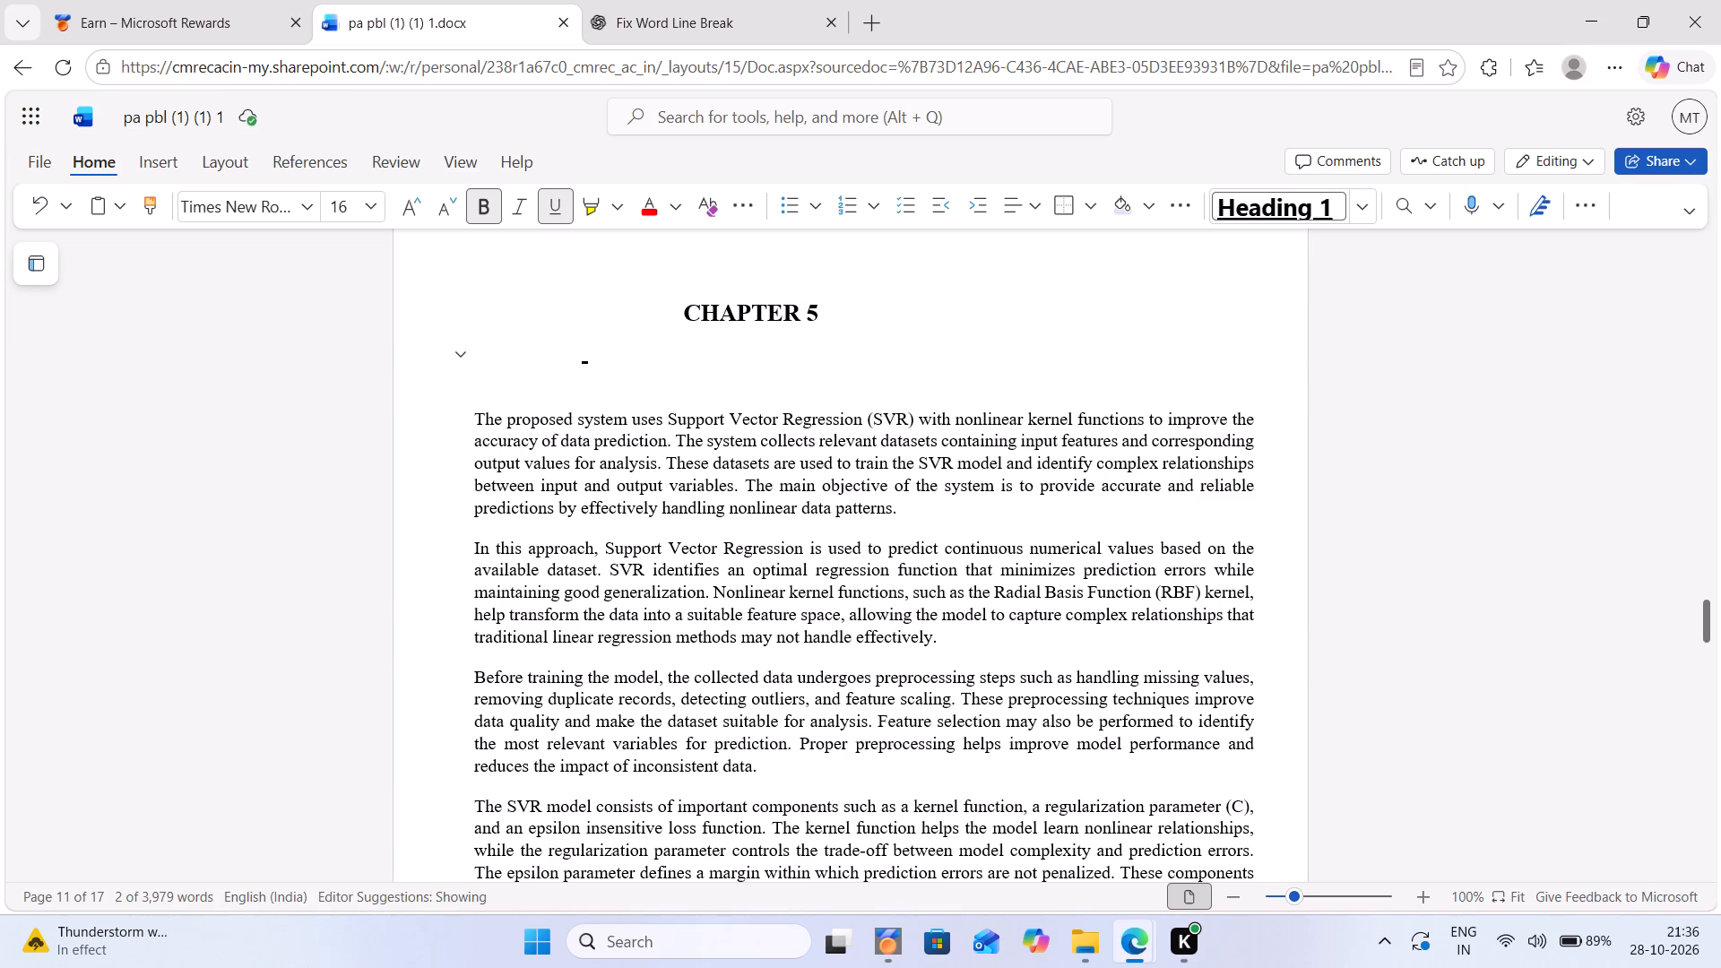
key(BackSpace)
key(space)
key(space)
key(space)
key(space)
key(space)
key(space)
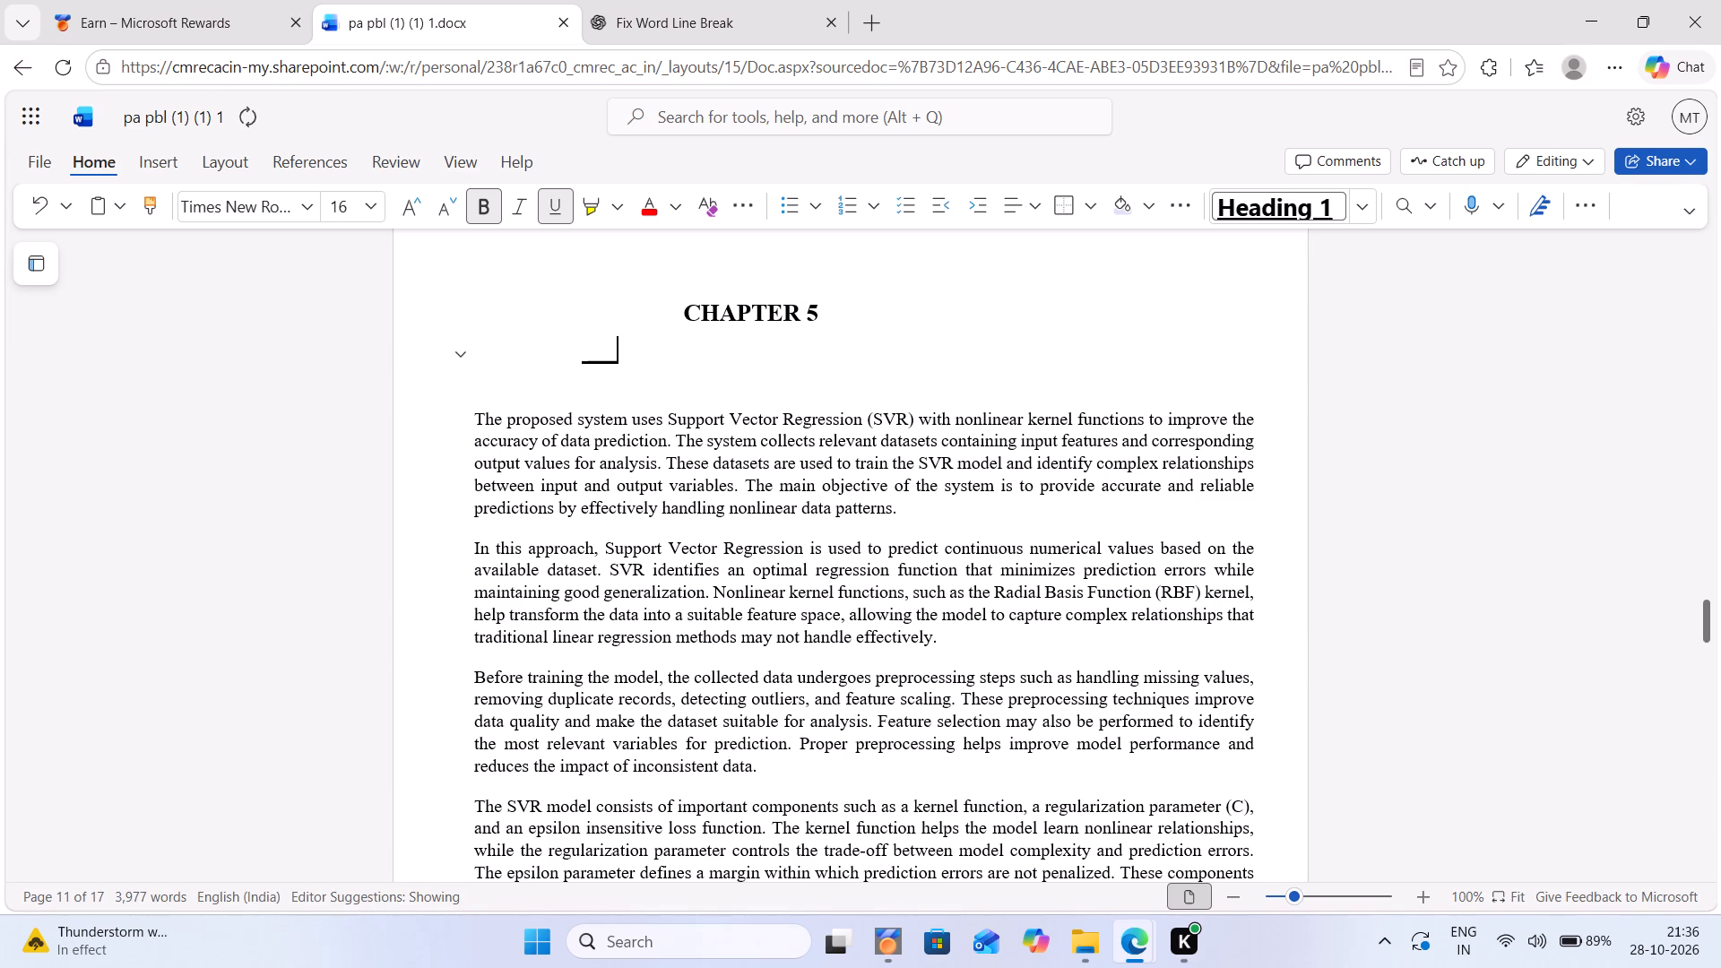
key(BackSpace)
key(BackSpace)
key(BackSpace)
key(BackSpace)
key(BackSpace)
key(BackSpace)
Start a new line directly after CHAPTER 5 and paste PROPOSED SYSTEM there, preceded by two spaces.
click(697, 329)
click(824, 319)
key(Return)
key(space)
key(space)
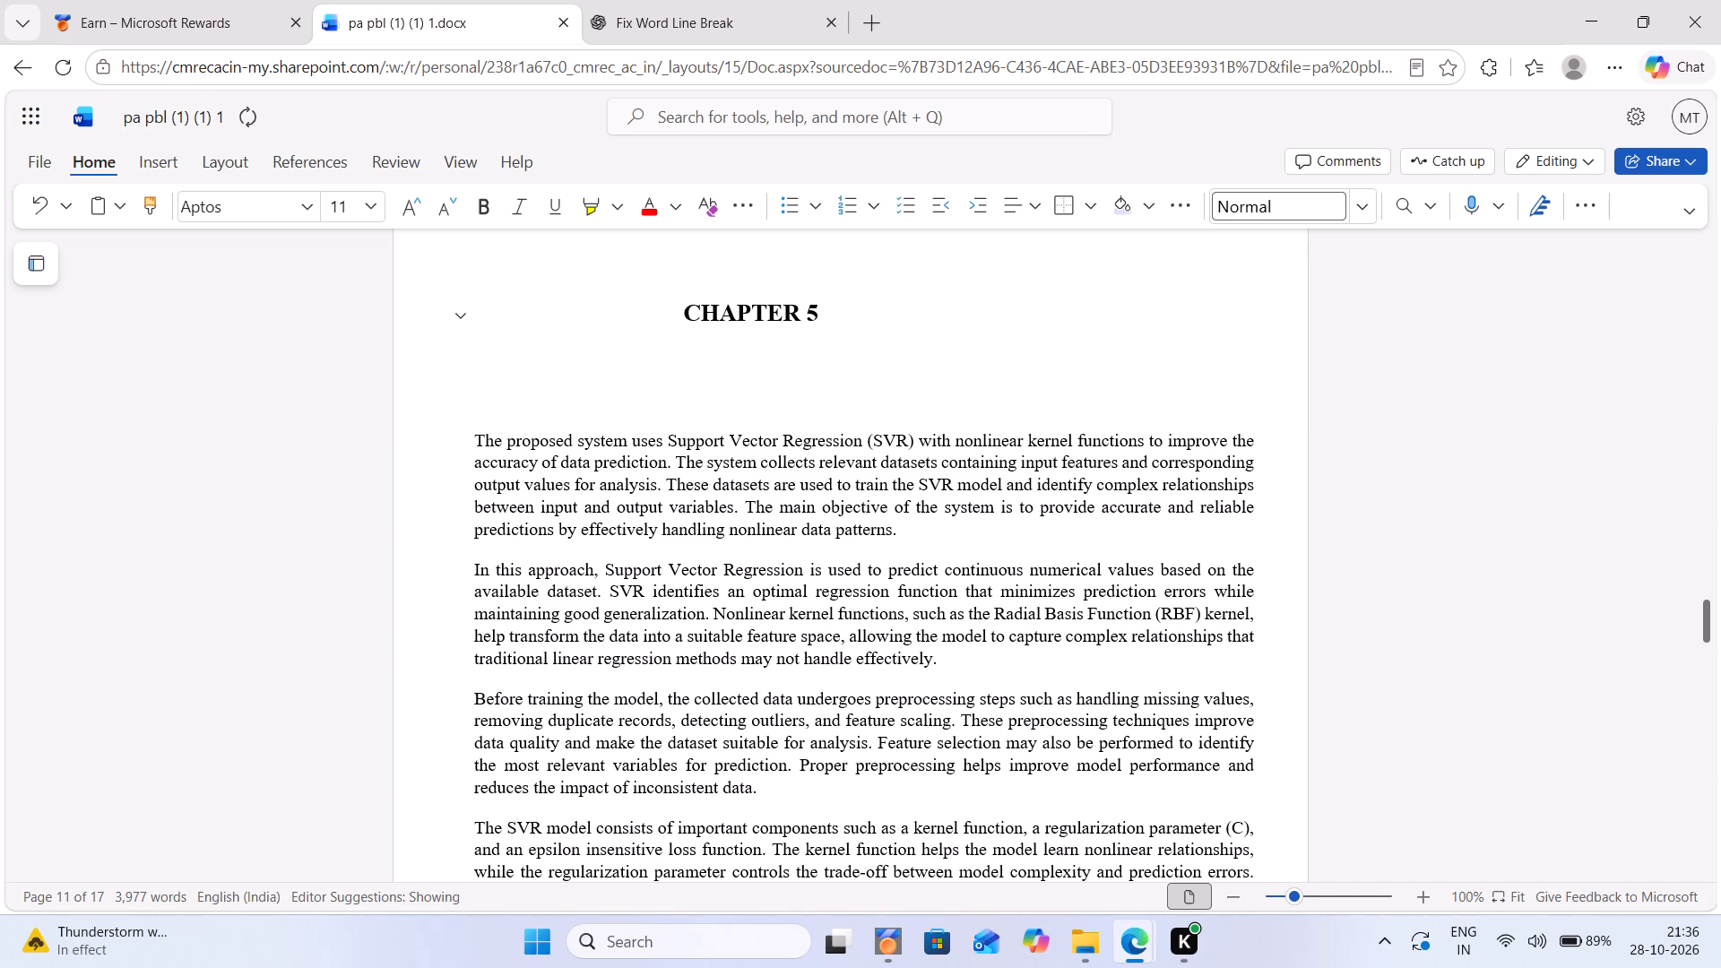
key(ctrl+v)
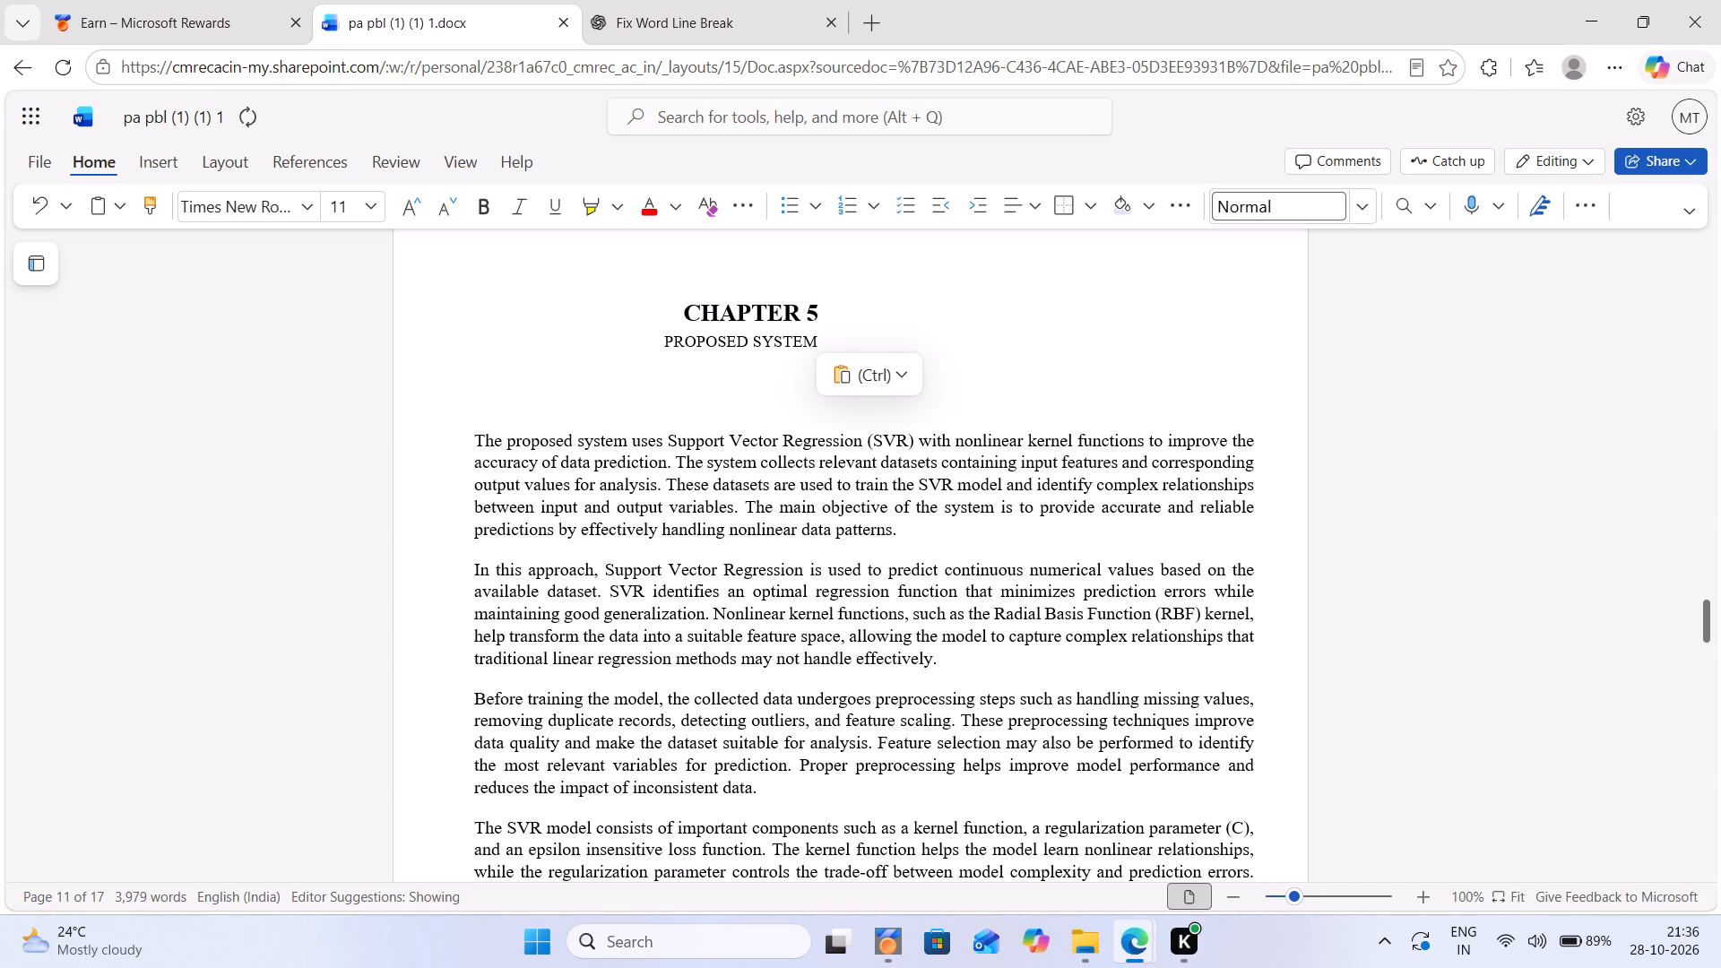
Format the pasted PROPOSED SYSTEM title as 16 pt, bold and underlined.
drag(663, 342, 830, 339)
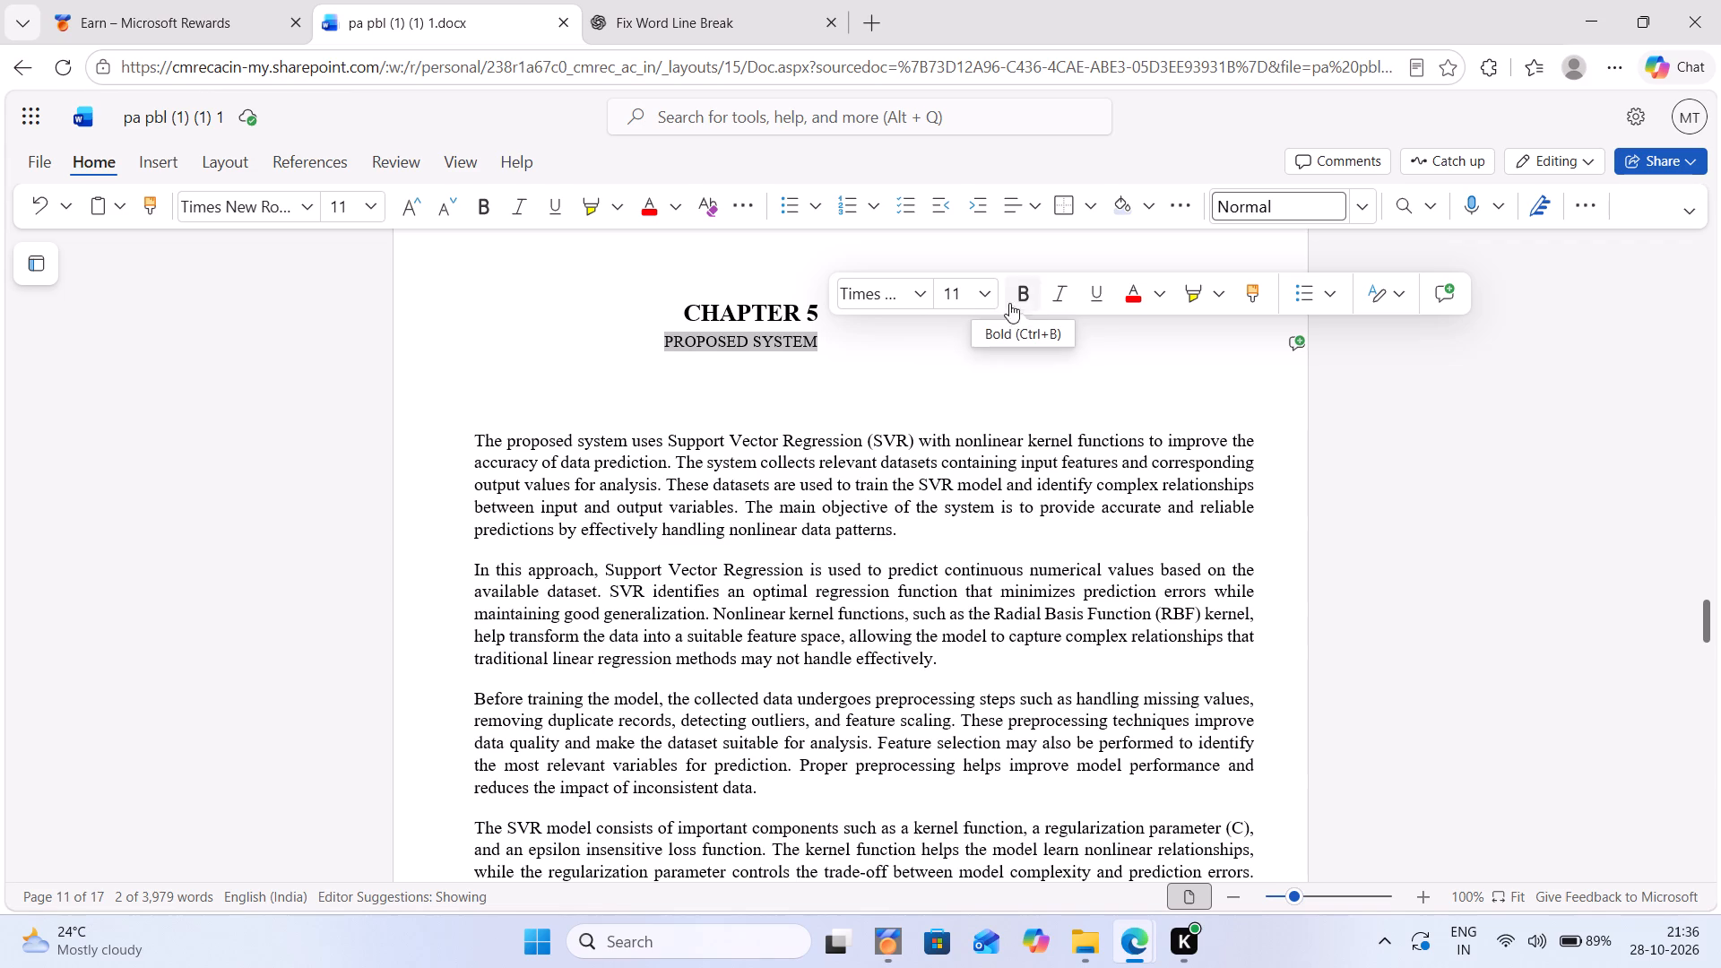
click(993, 301)
click(946, 551)
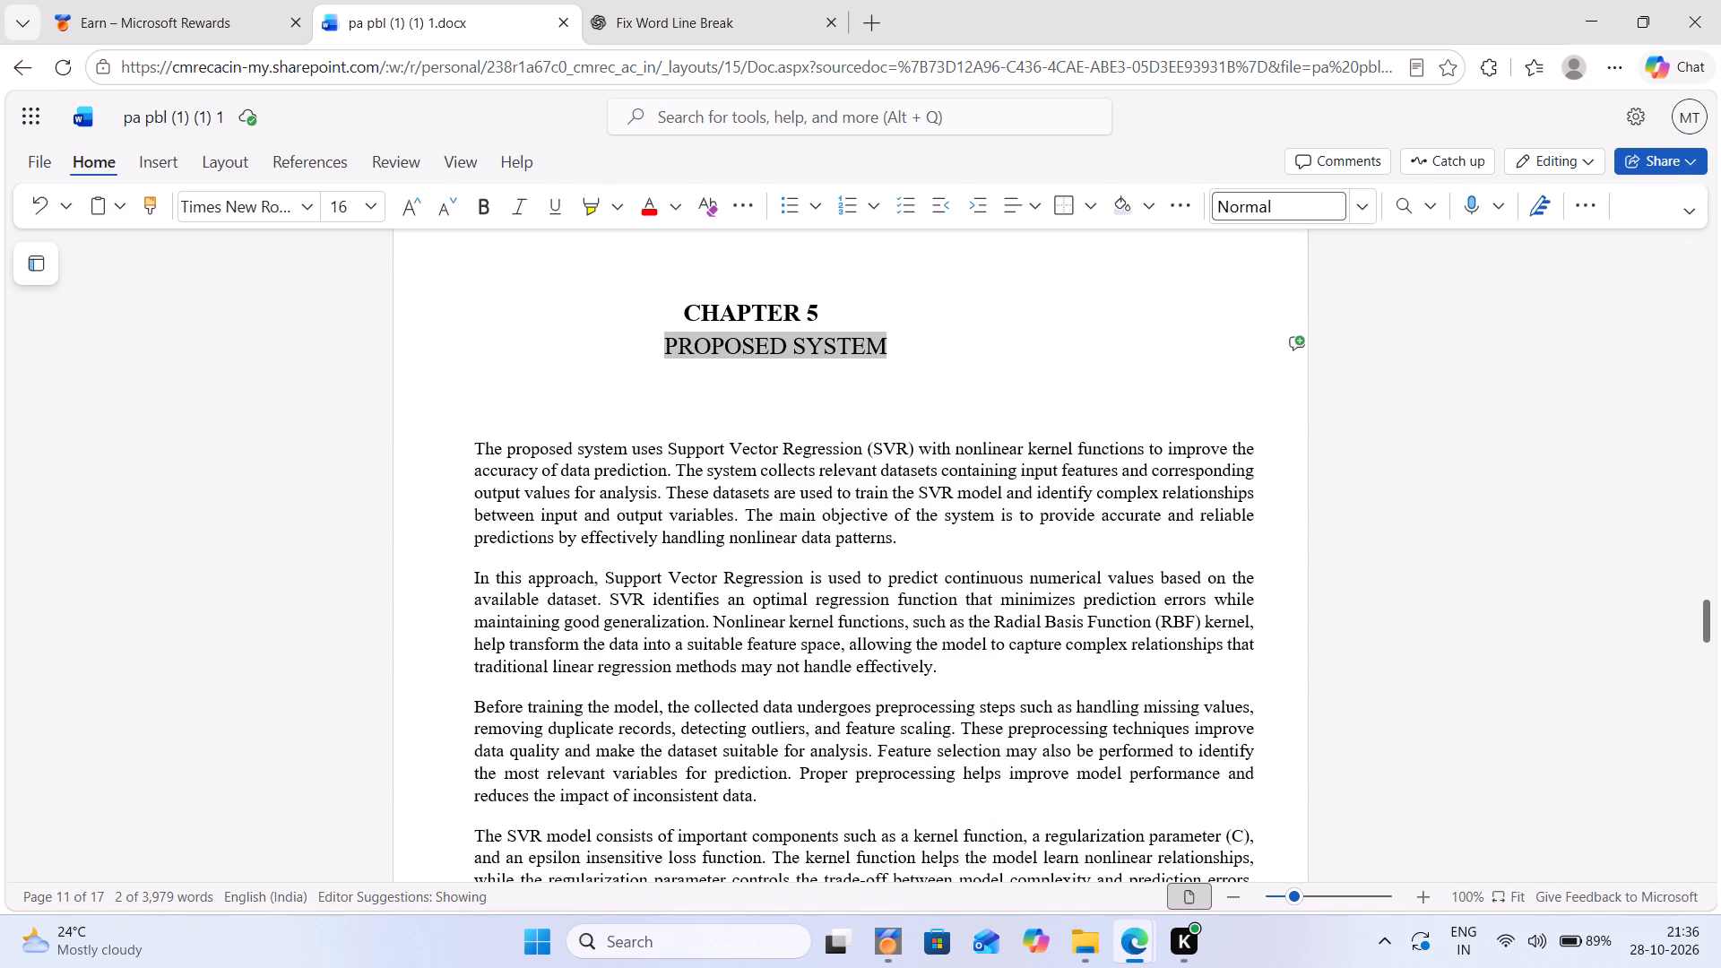
click(477, 215)
click(554, 206)
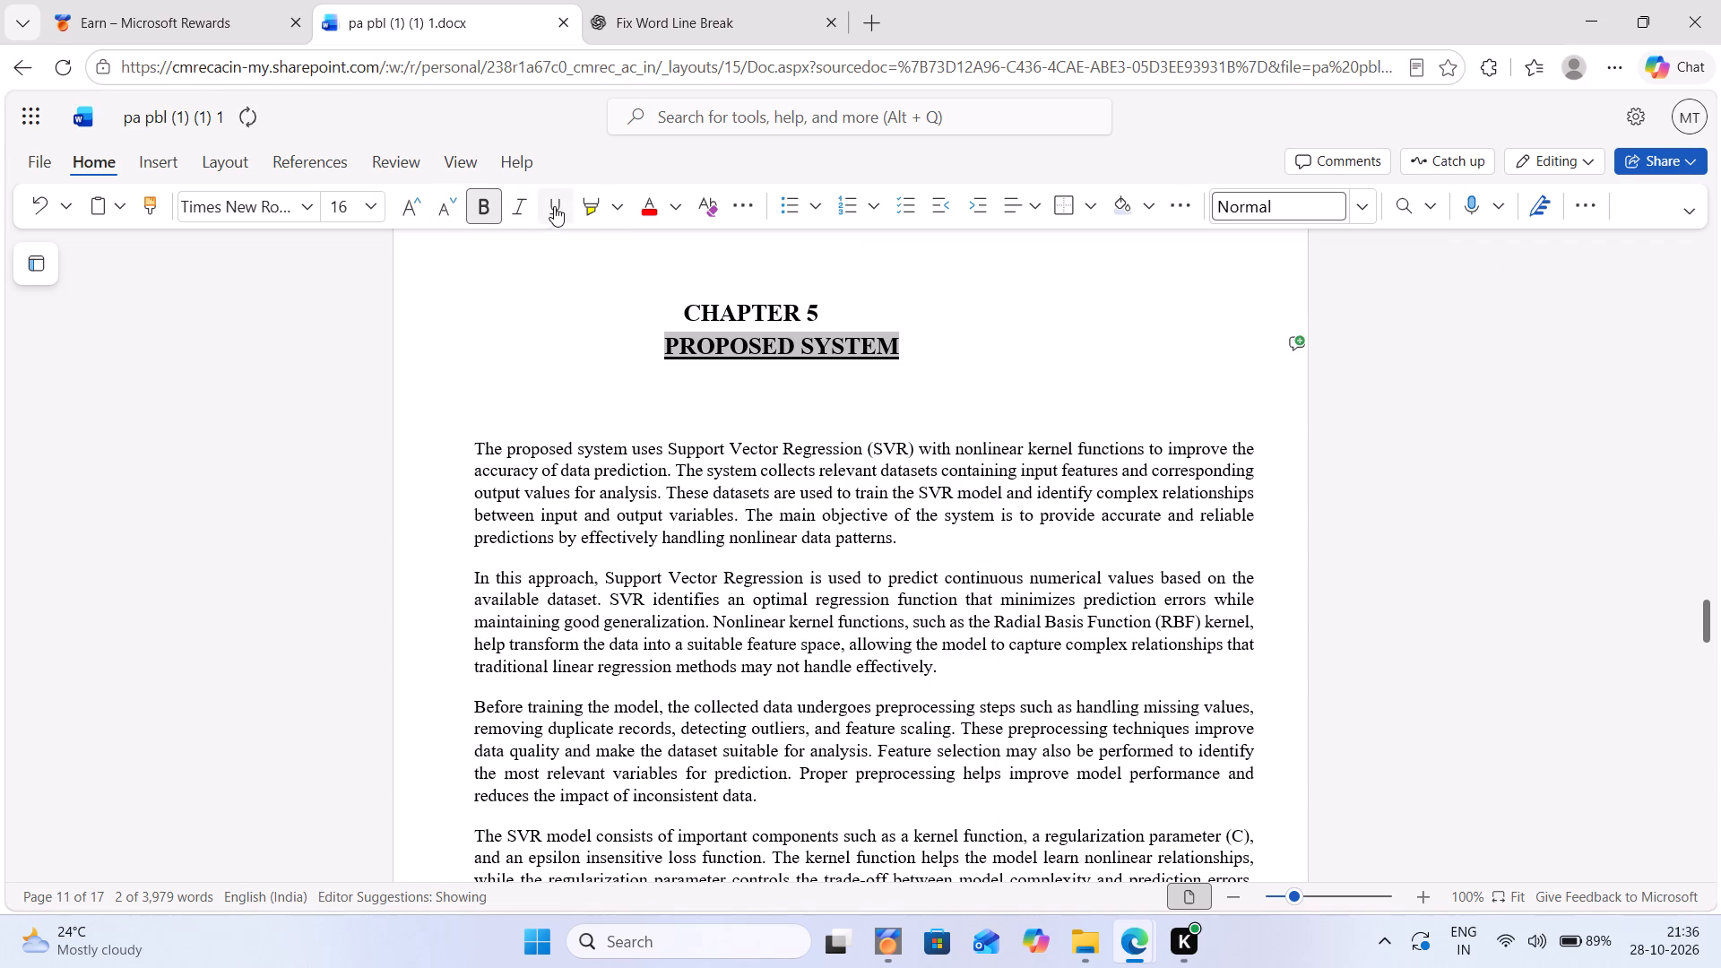
click(1073, 400)
Add five more leading spaces before CHAPTER 5 to centre it above PROPOSED SYSTEM.
scroll(820, 456, up, 3)
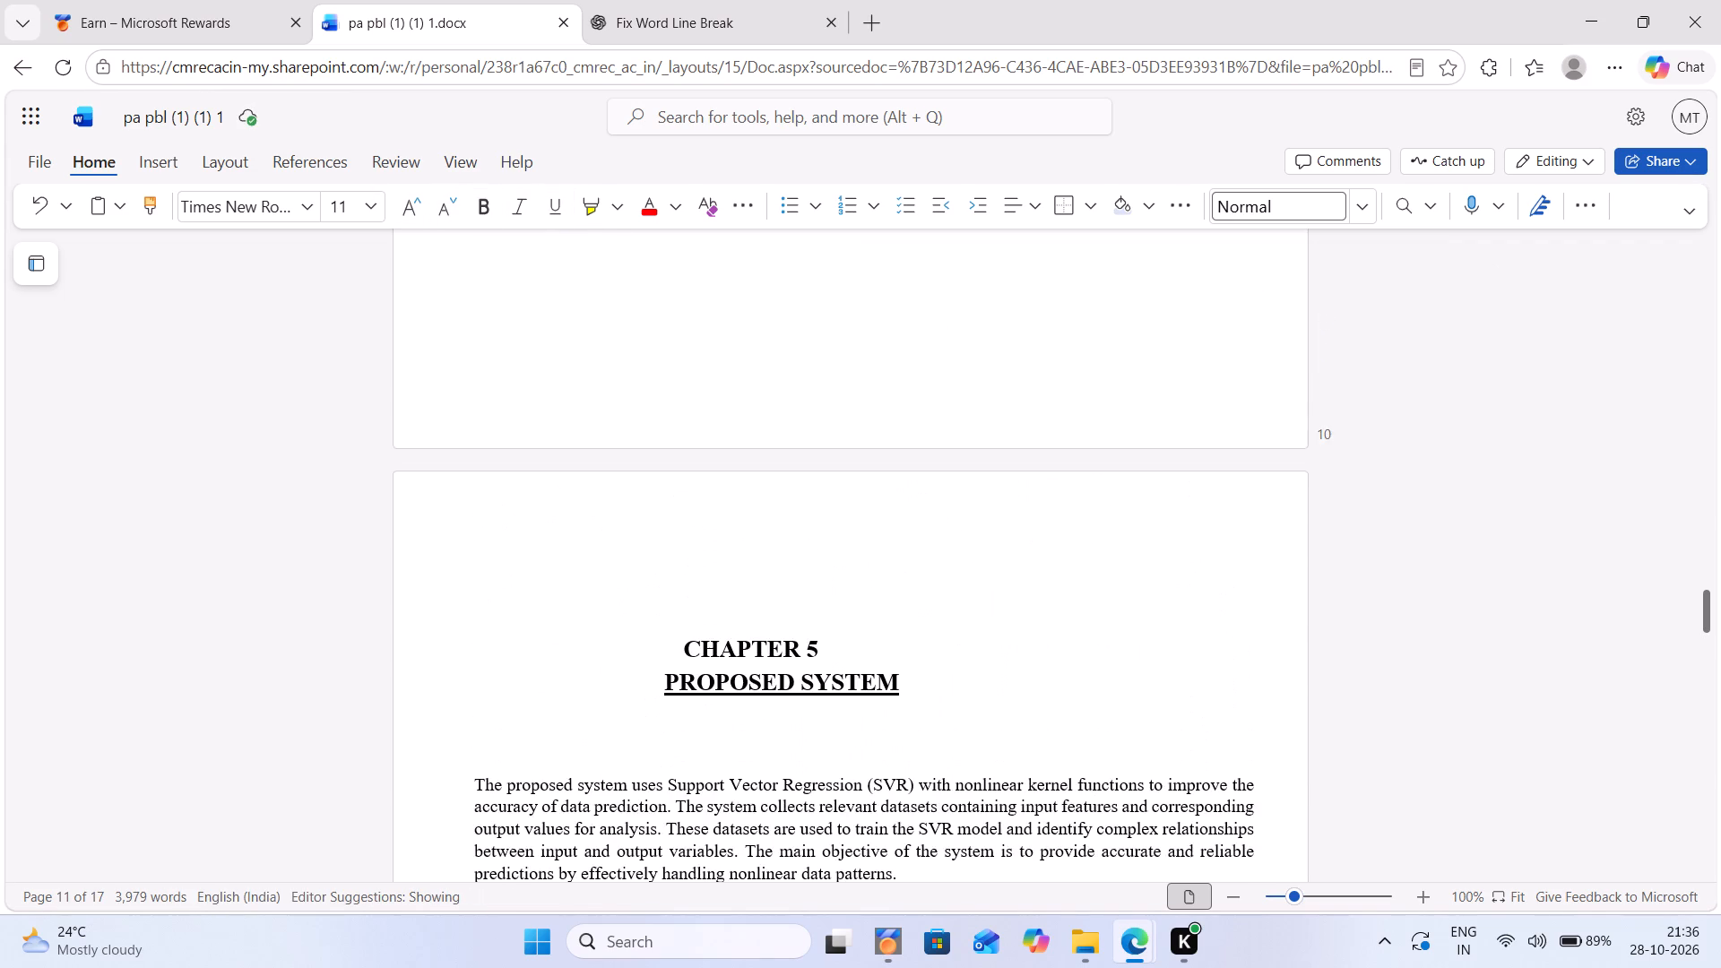
scroll(820, 456, down, 1)
click(686, 539)
key(space)
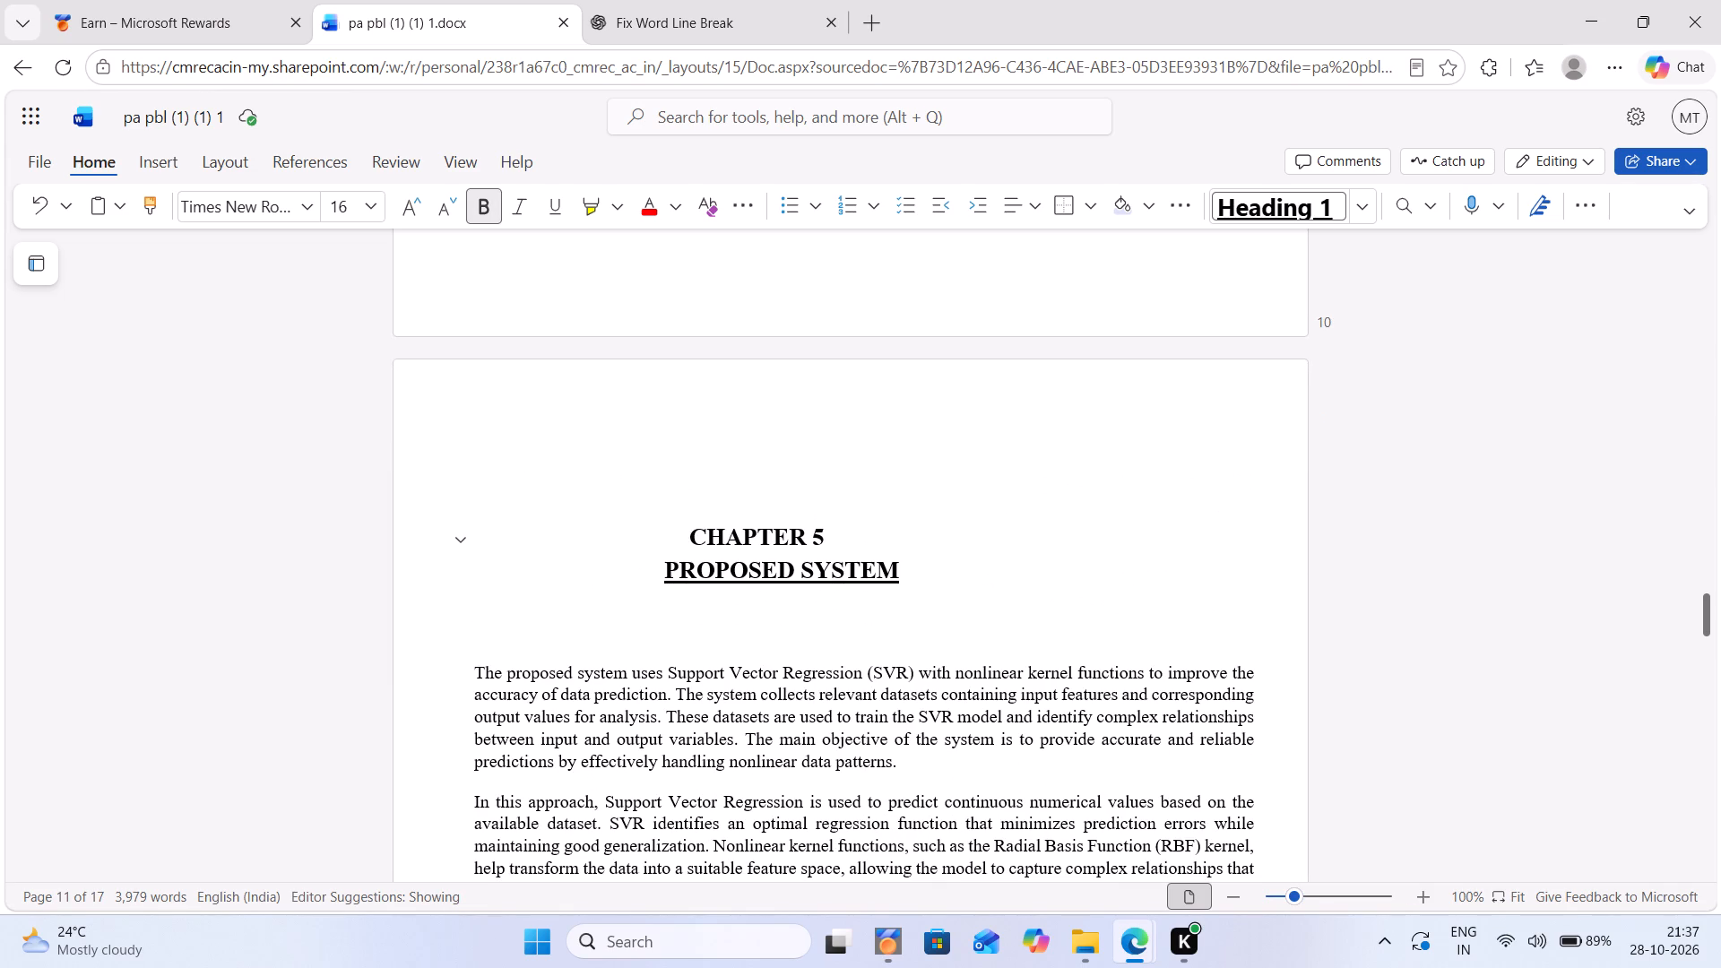
key(space)
key(space)
key(space)
key(space)
scroll(933, 595, up, 2)
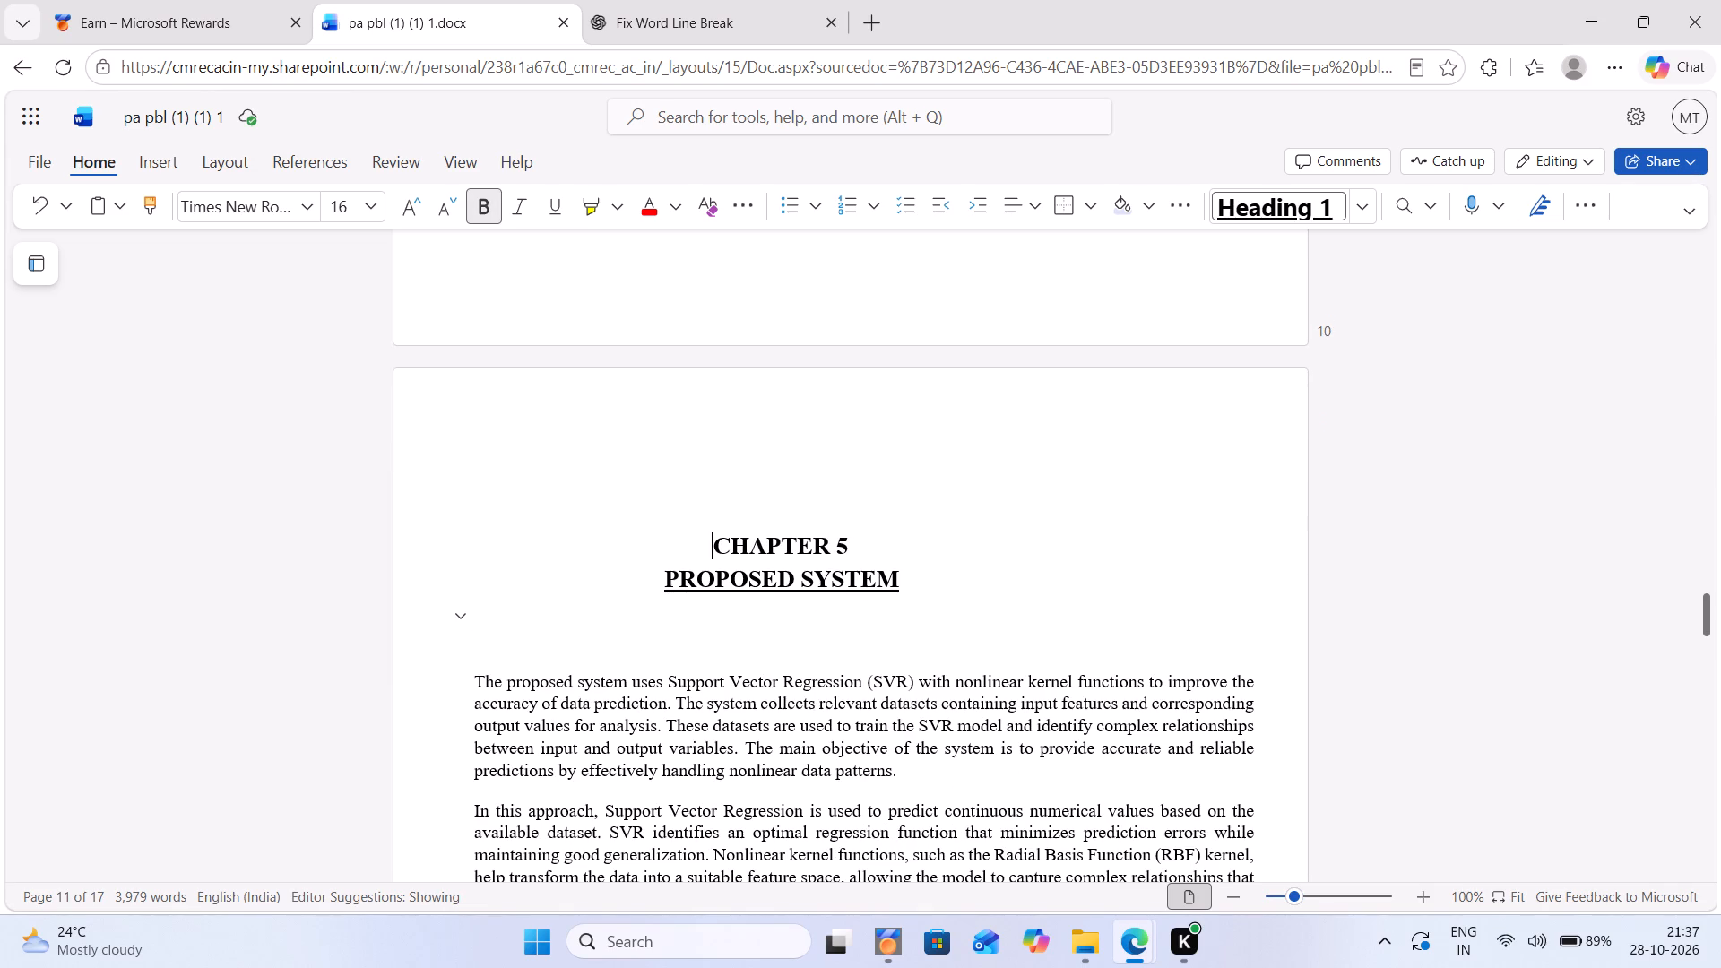
scroll(933, 595, up, 9)
scroll(933, 596, down, 3)
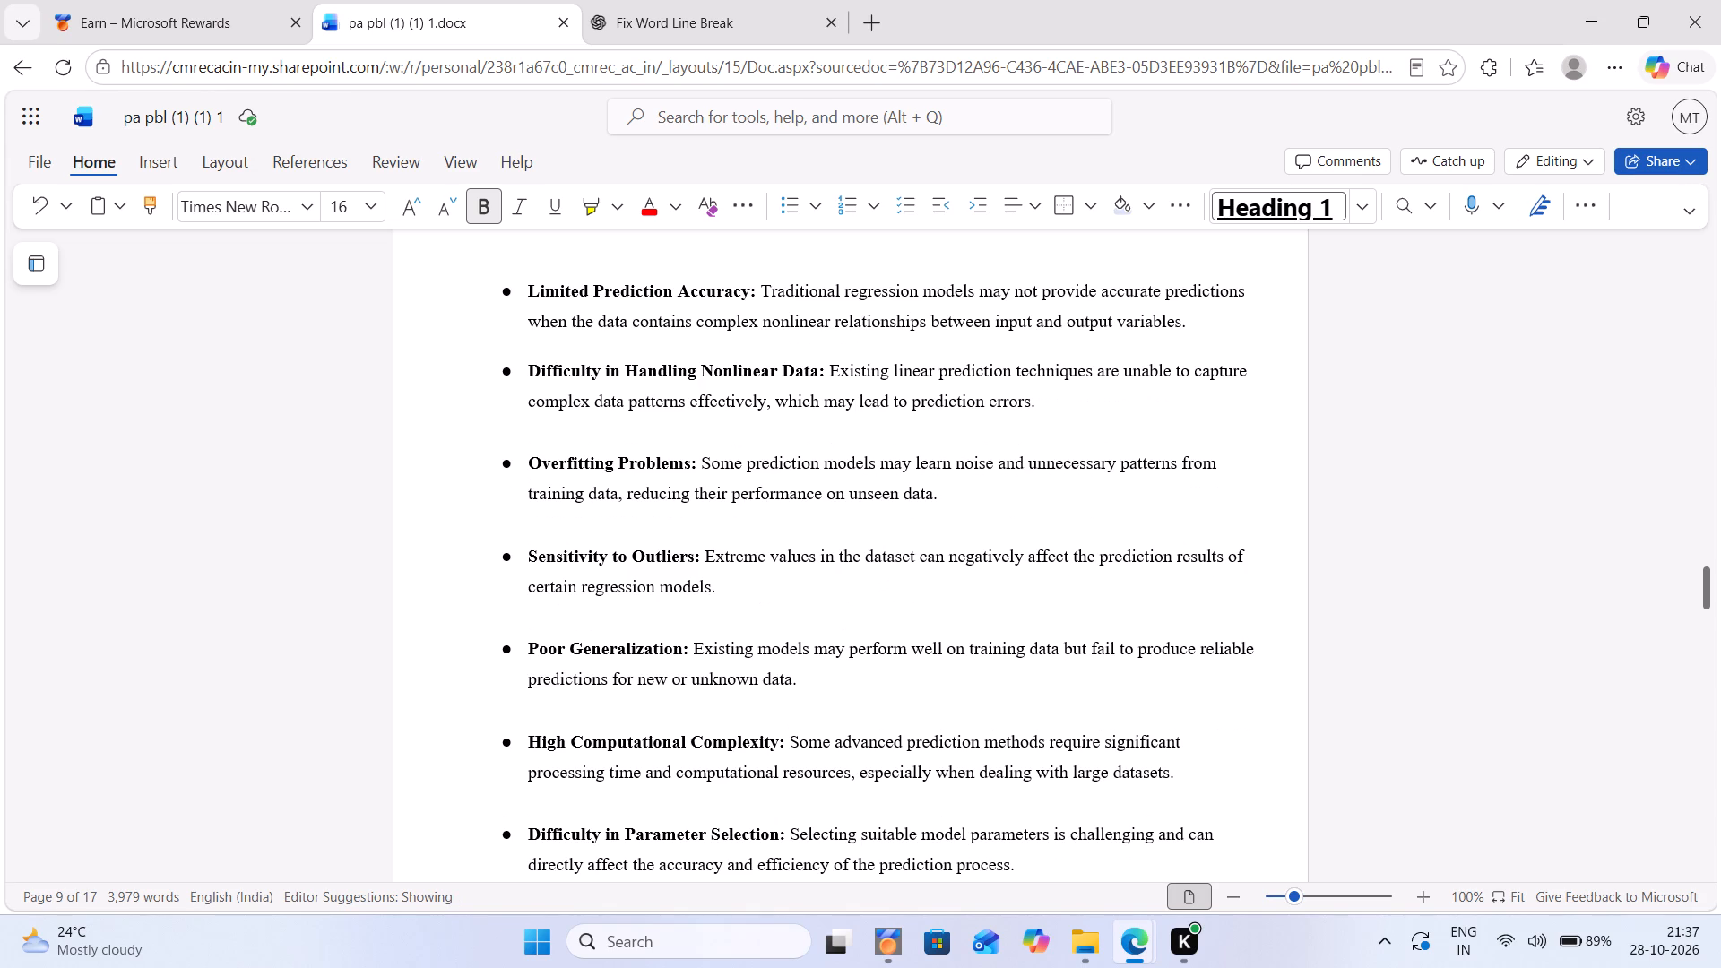
scroll(933, 596, up, 3)
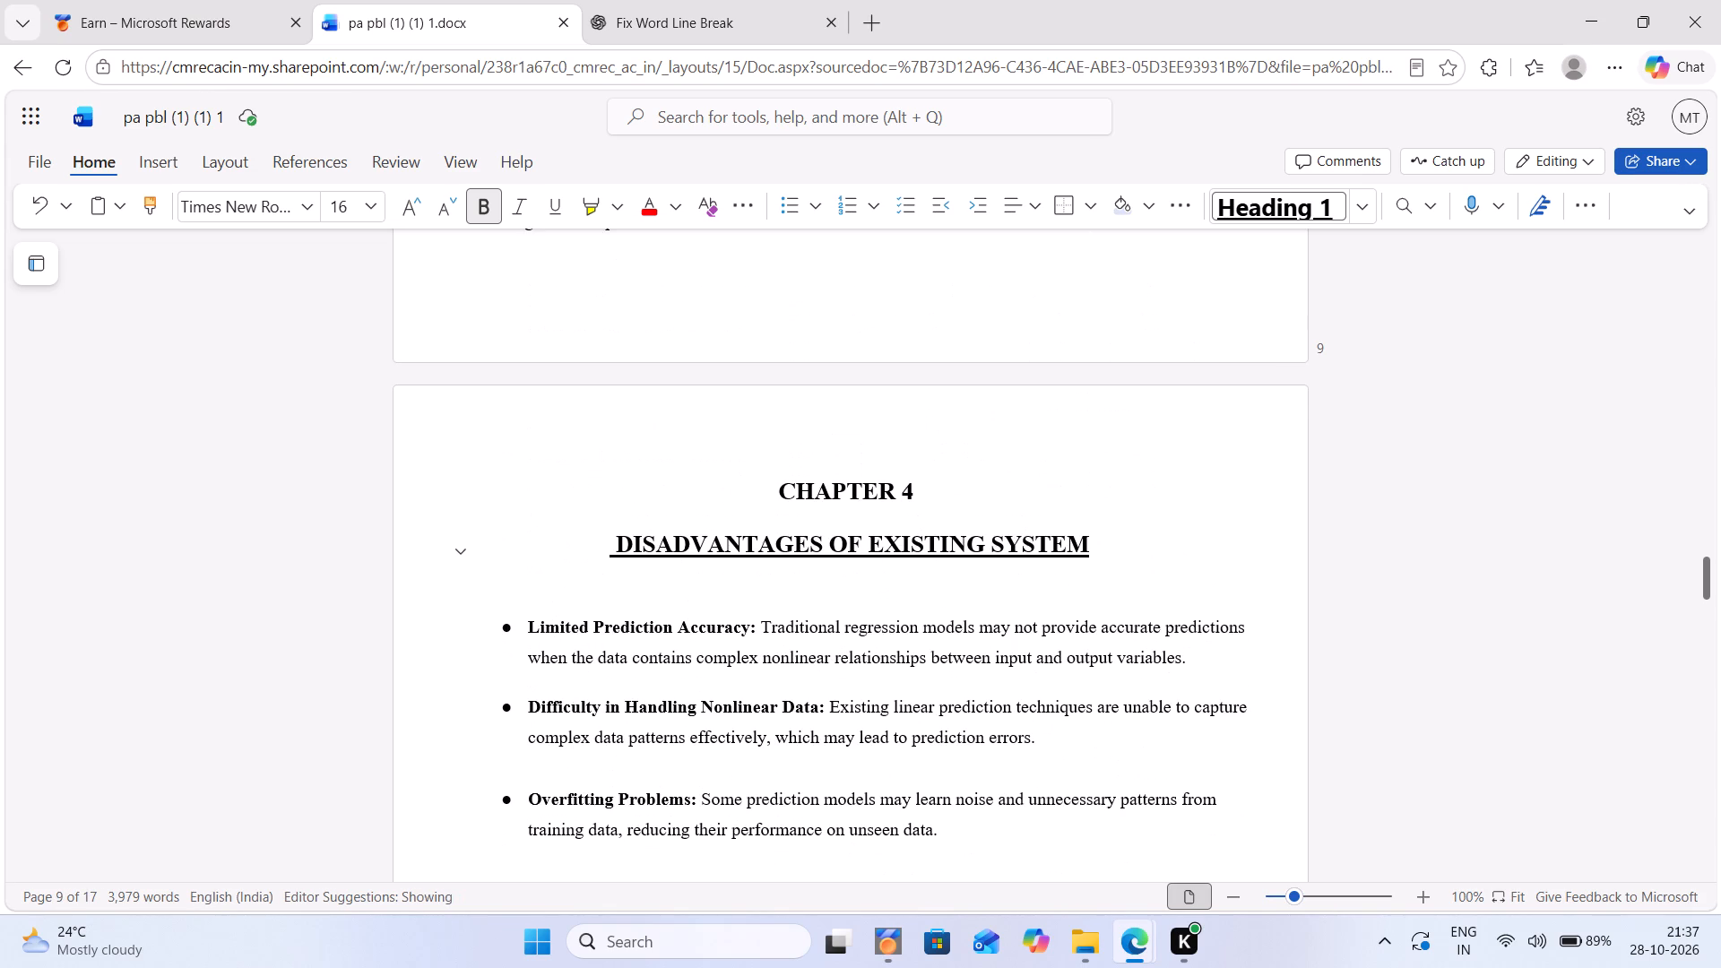
scroll(892, 542, down, 10)
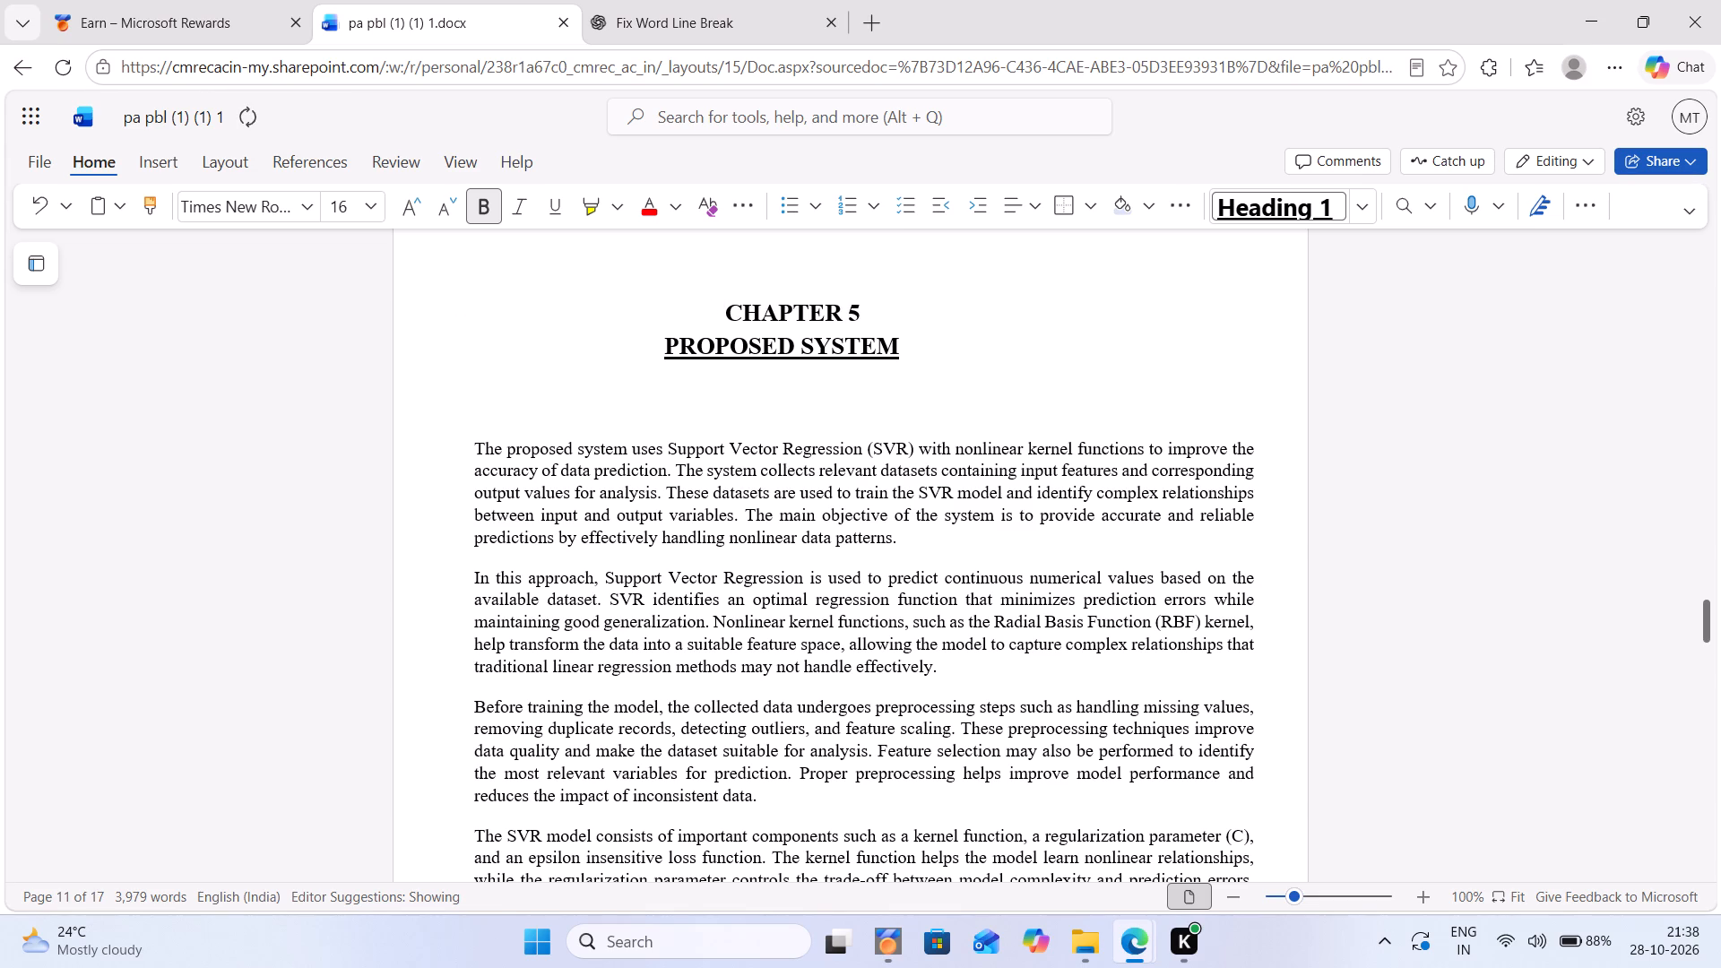
key(BackSpace)
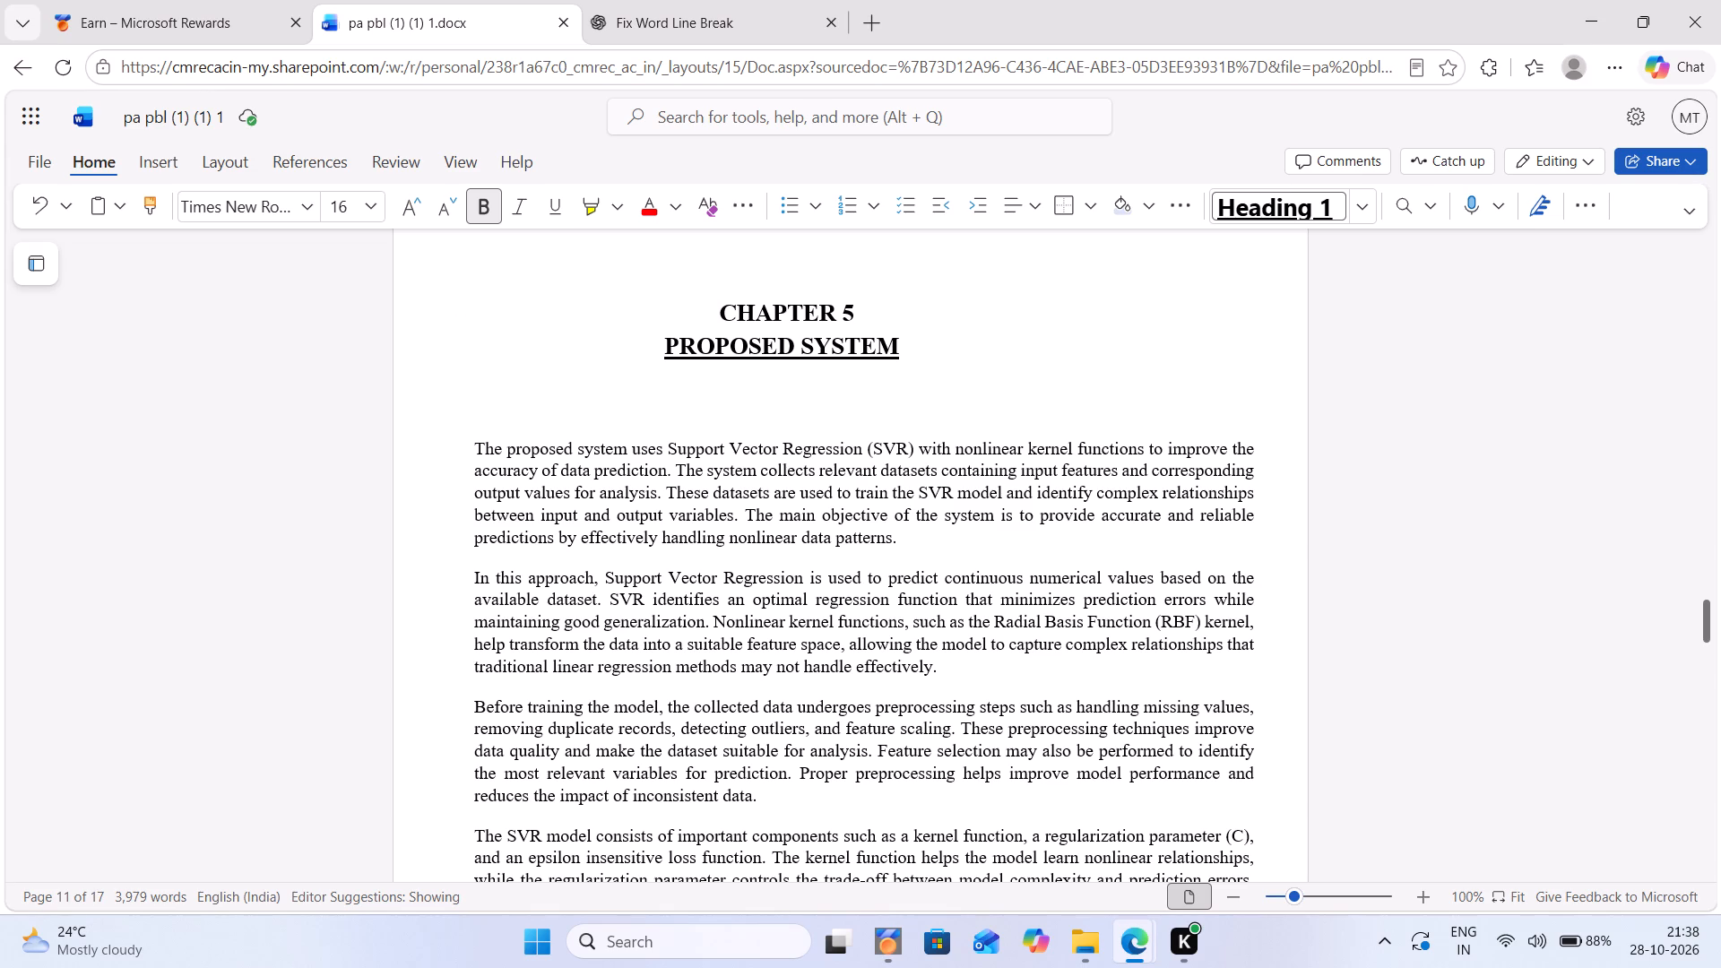
Delete two blank lines above the CHAPTER 5 heading to move it up its page.
scroll(857, 631, up, 2)
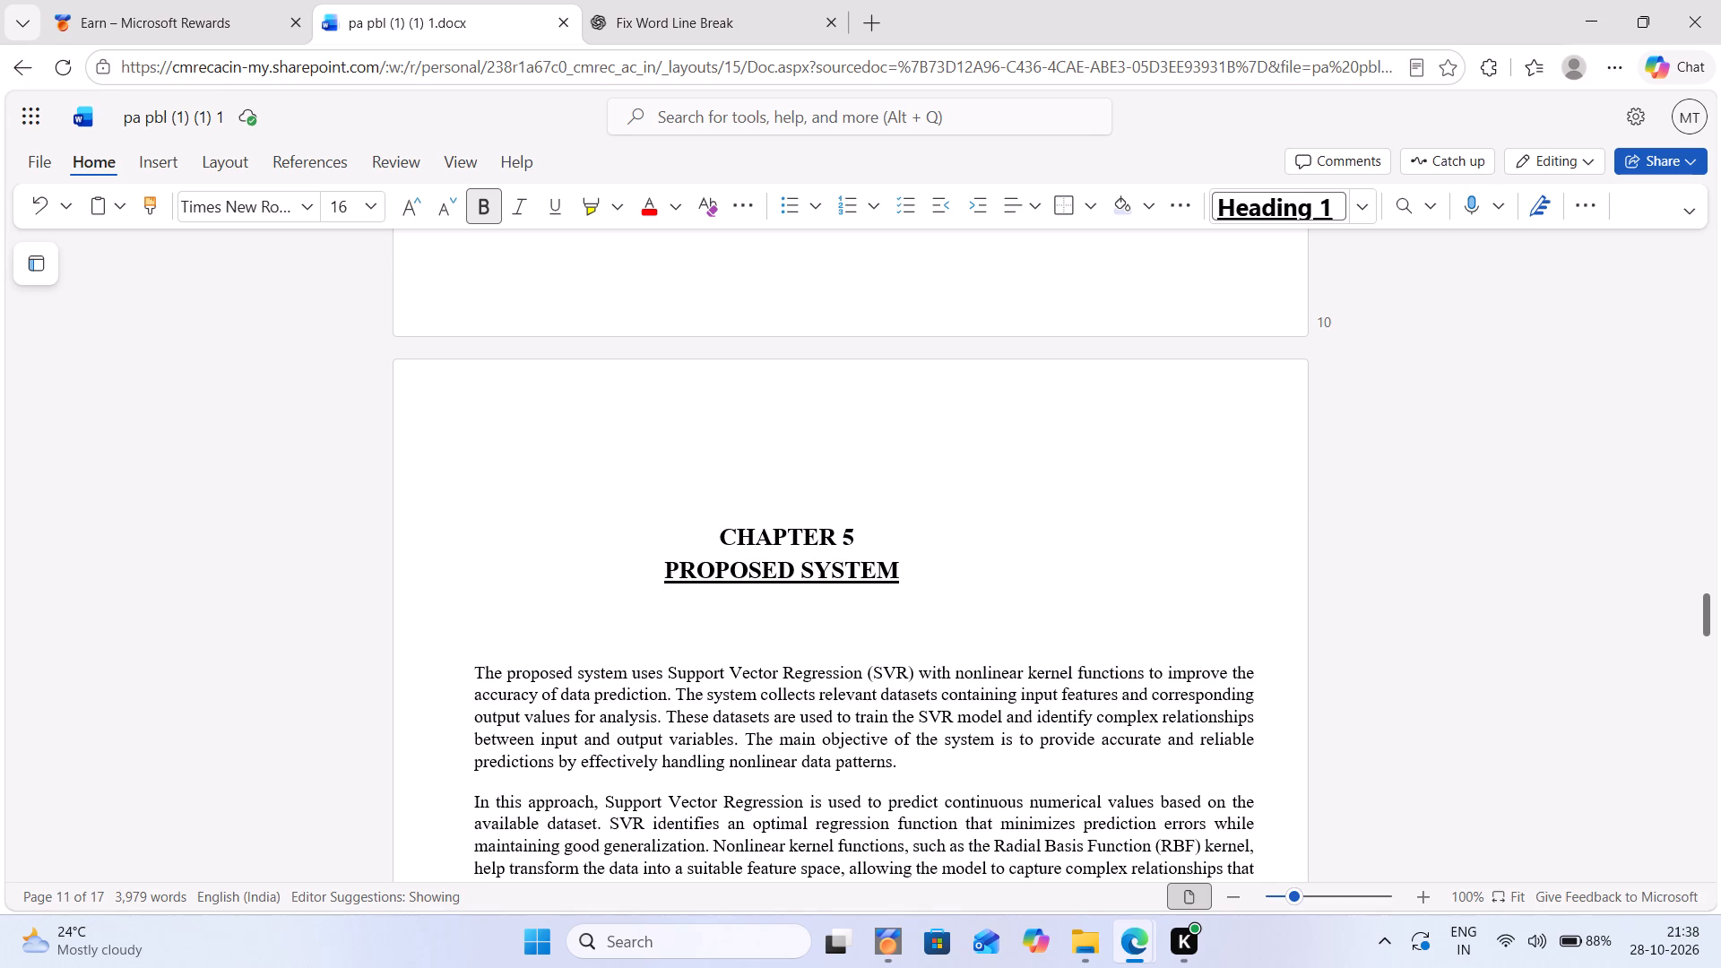
click(762, 472)
key(BackSpace)
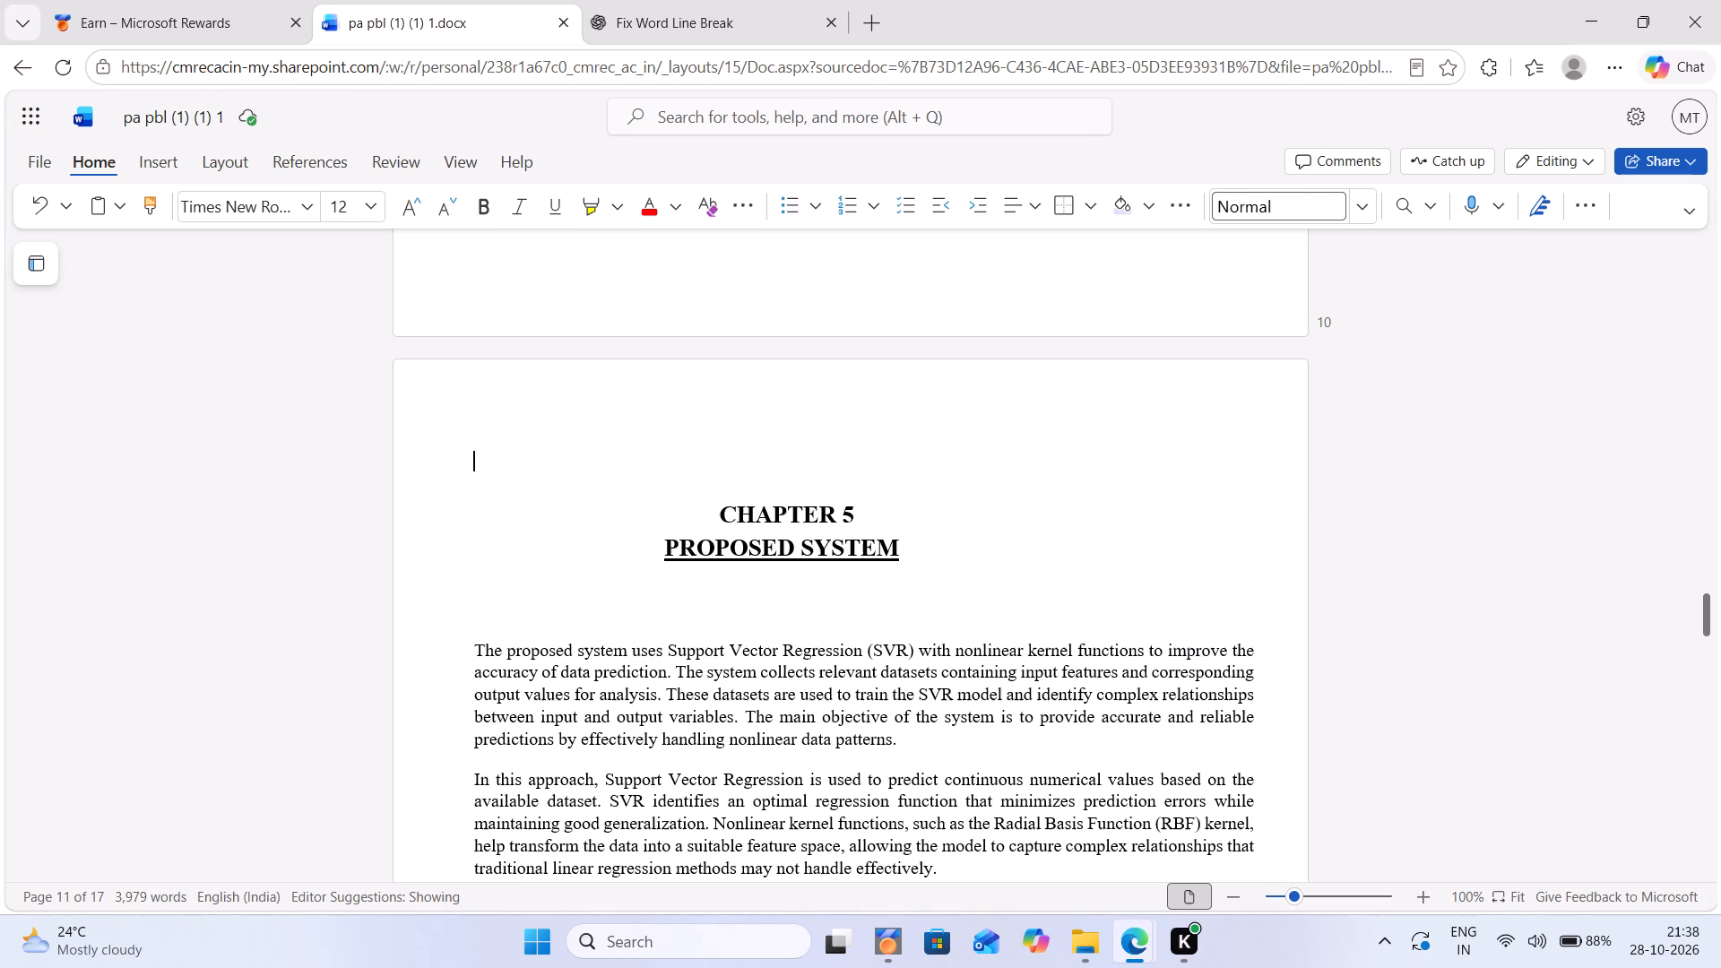
key(BackSpace)
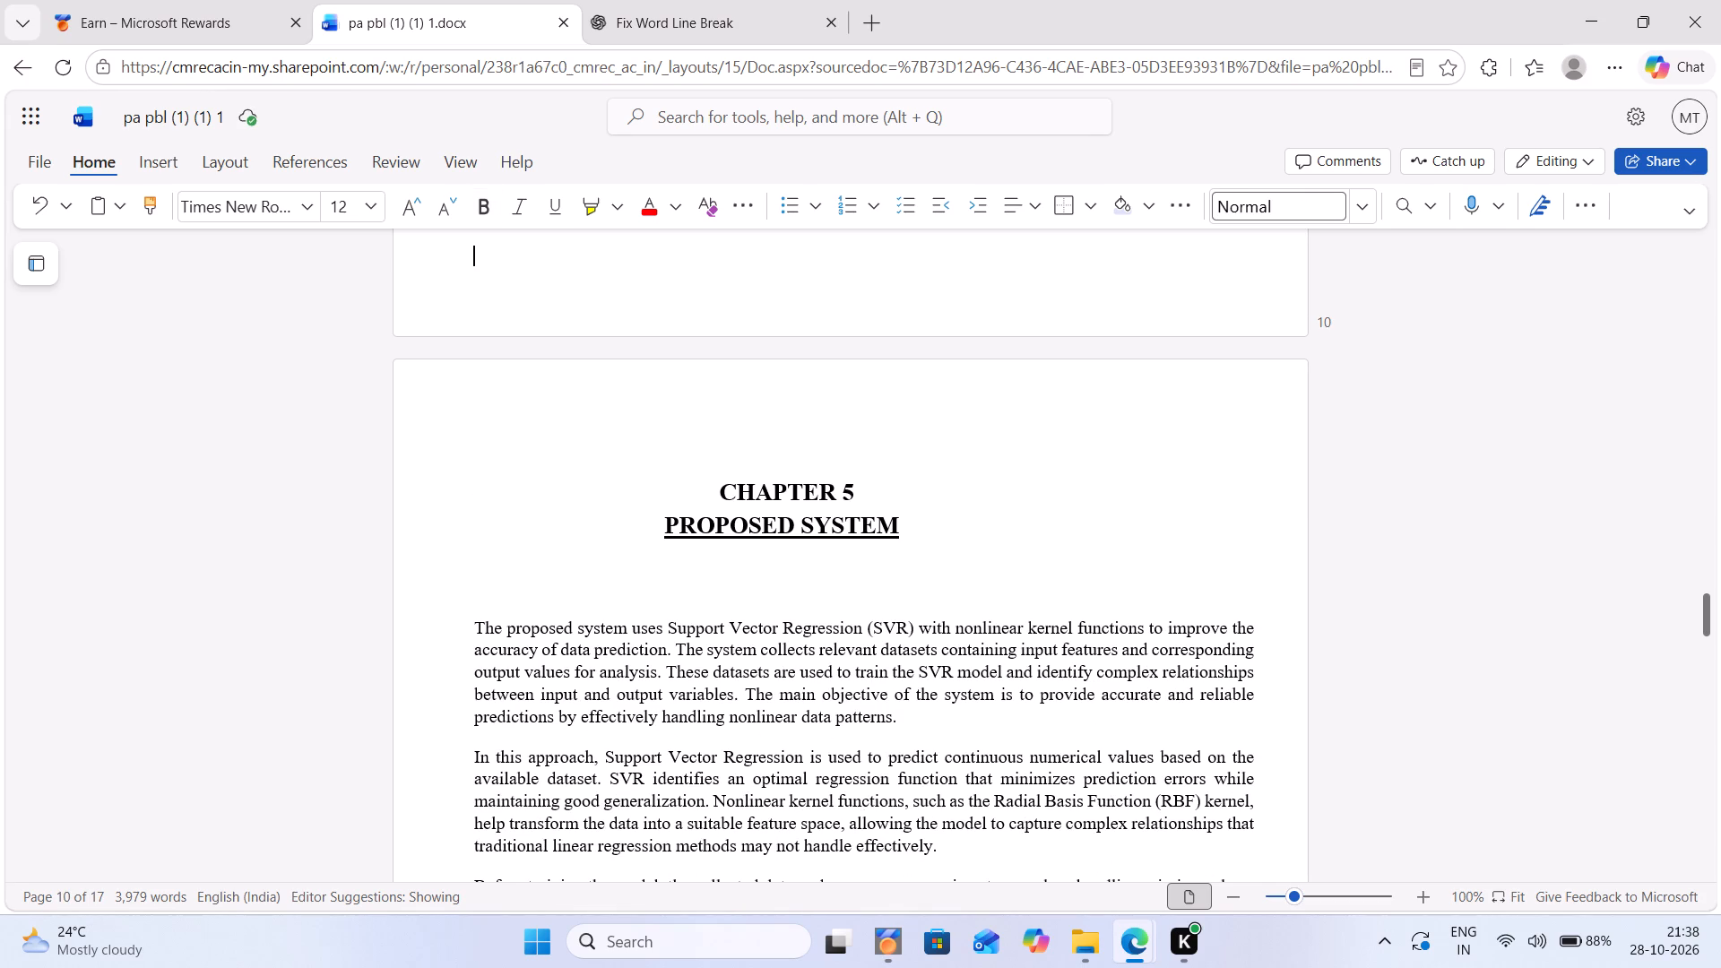
Add two leading spaces before CHAPTER 5 and seven before PROPOSED SYSTEM to move both heading lines towards the page centre.
click(722, 493)
key(space)
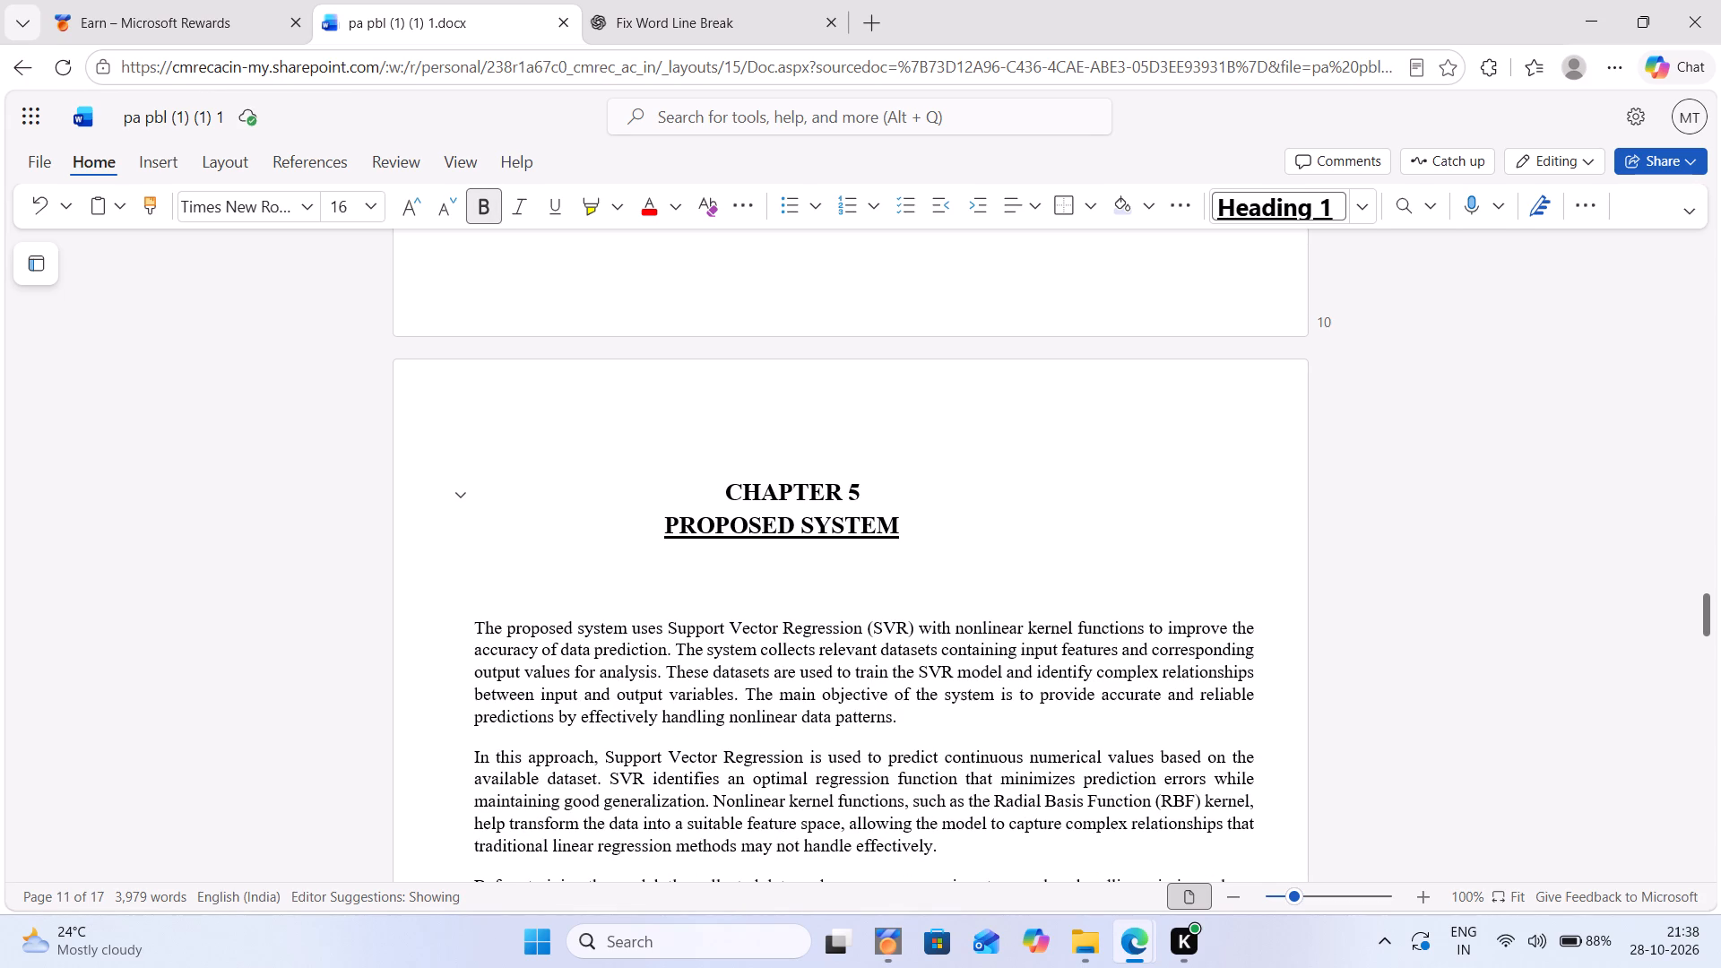
key(space)
click(663, 527)
key(space)
key(space)
key(space)
key(space)
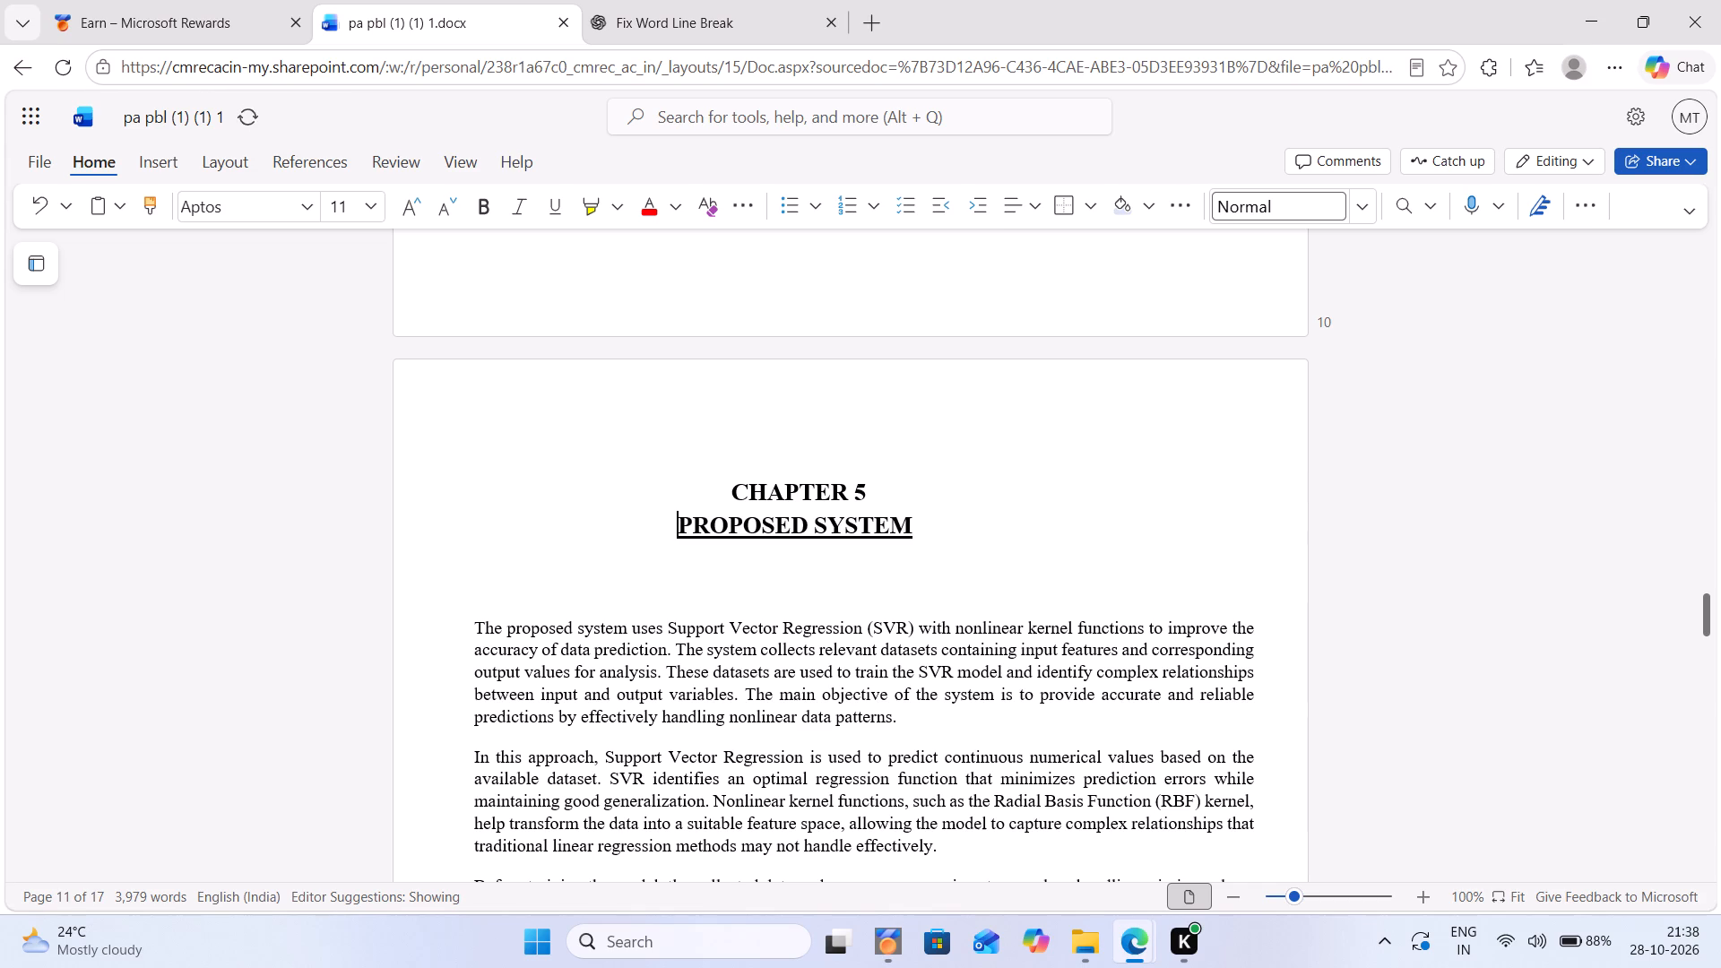
key(space)
key(space)
key(space)
Check the Chapter 5 heading's alignment against the preceding Chapter 4 page.
scroll(951, 536, up, 8)
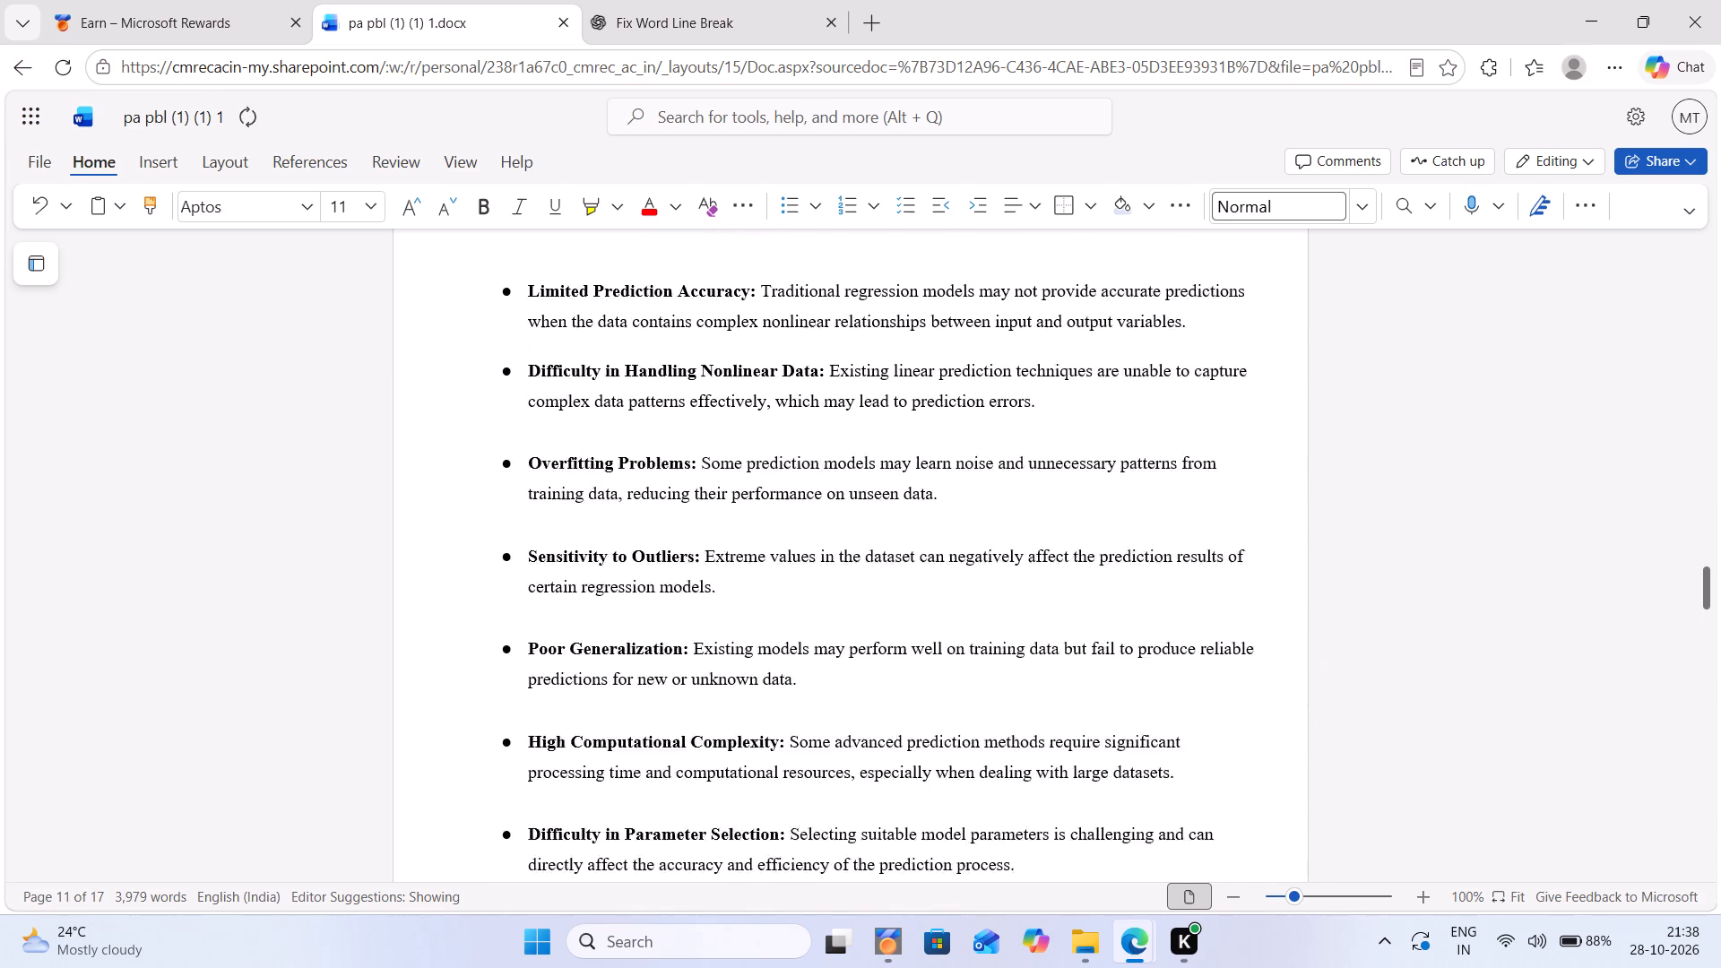
scroll(951, 536, up, 3)
scroll(951, 536, down, 5)
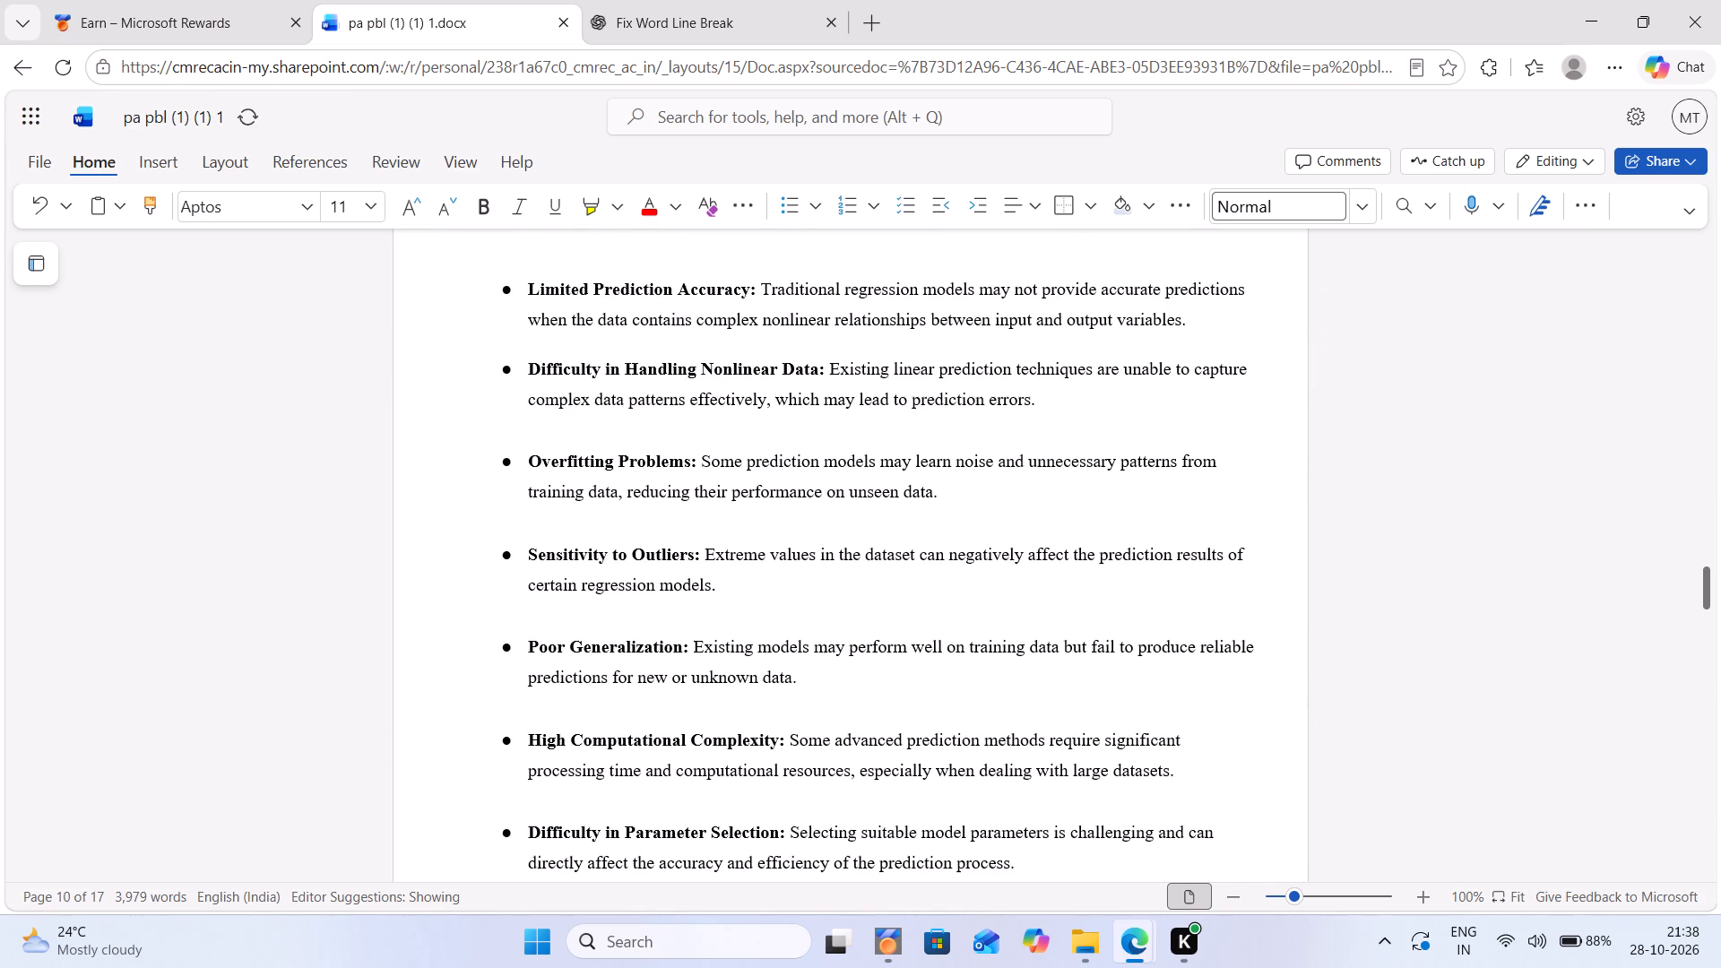
scroll(951, 536, down, 2)
scroll(838, 644, down, 4)
click(871, 530)
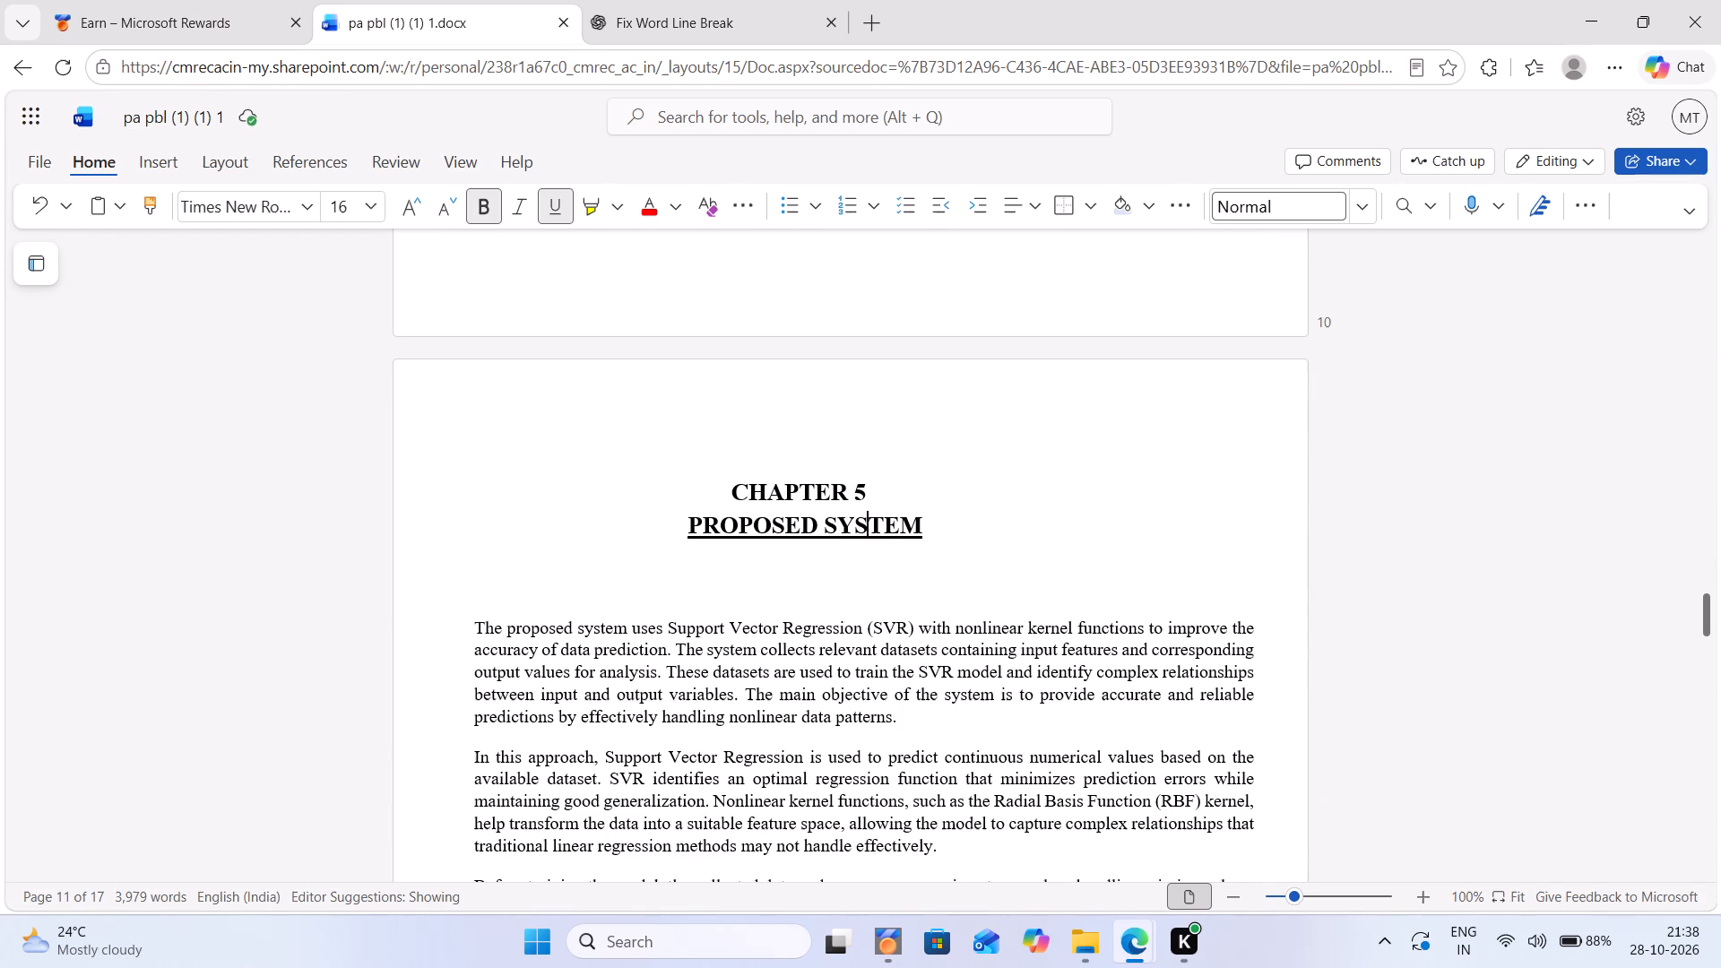
Split the Chapter 3 heading into two lines, with EXISTING SYSTEM on its own line below CHAPTER 3.
scroll(871, 530, up, 9)
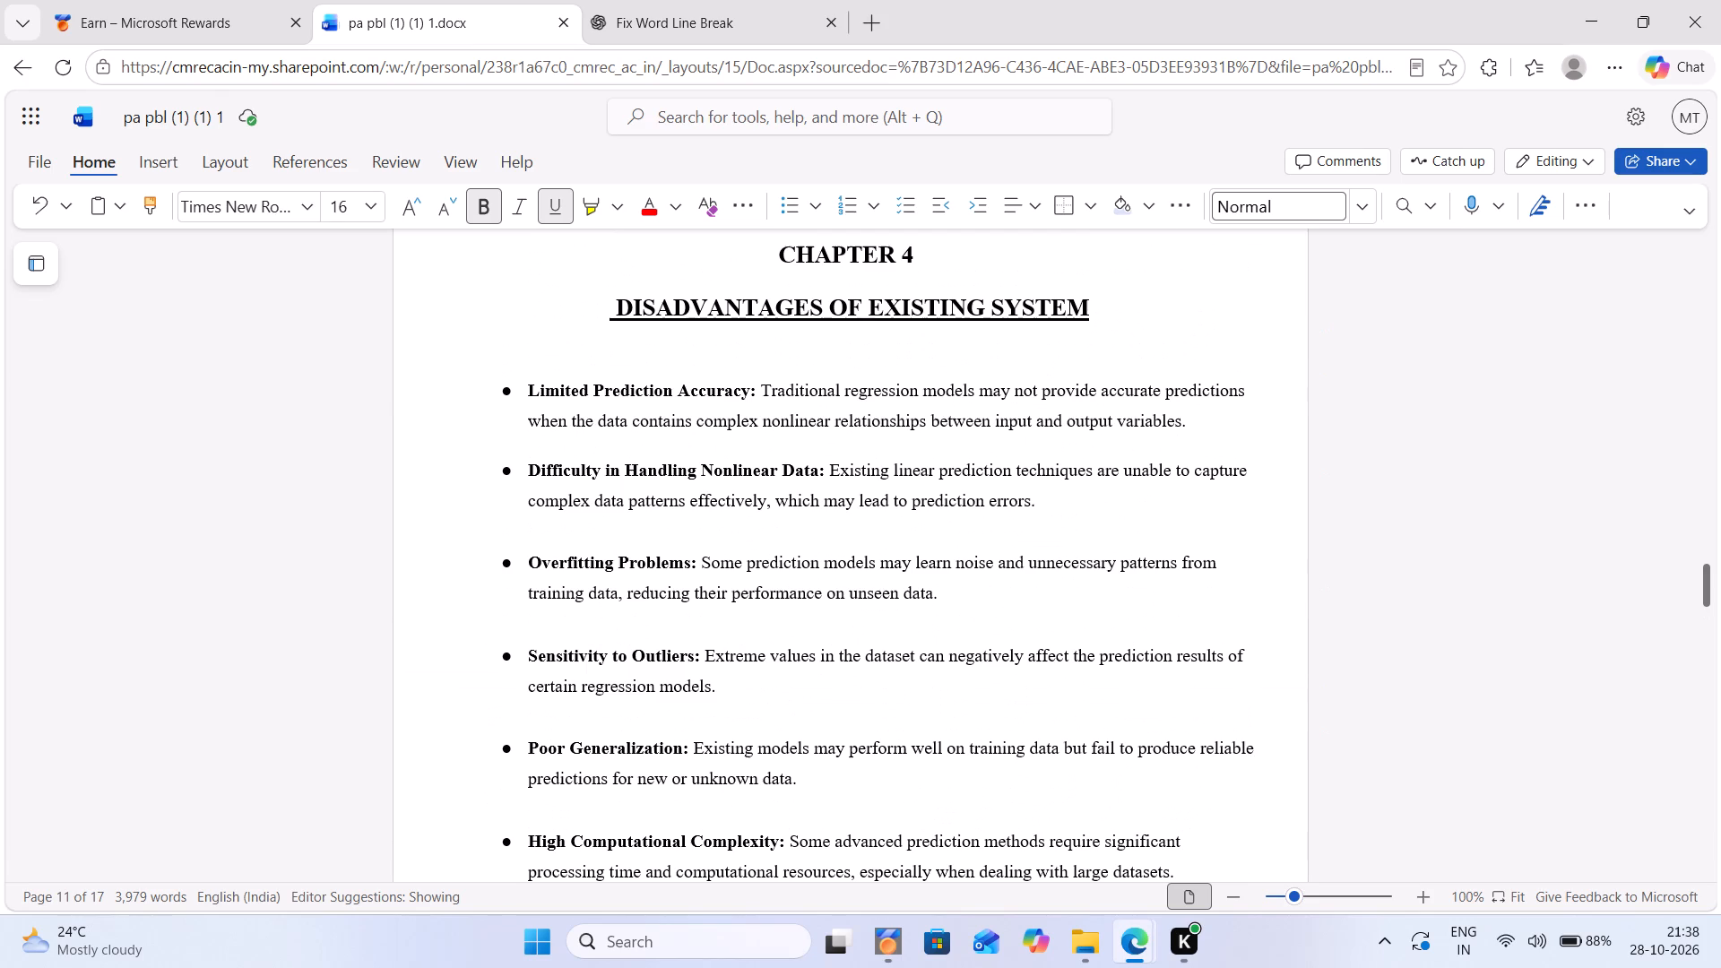
click(929, 391)
click(911, 324)
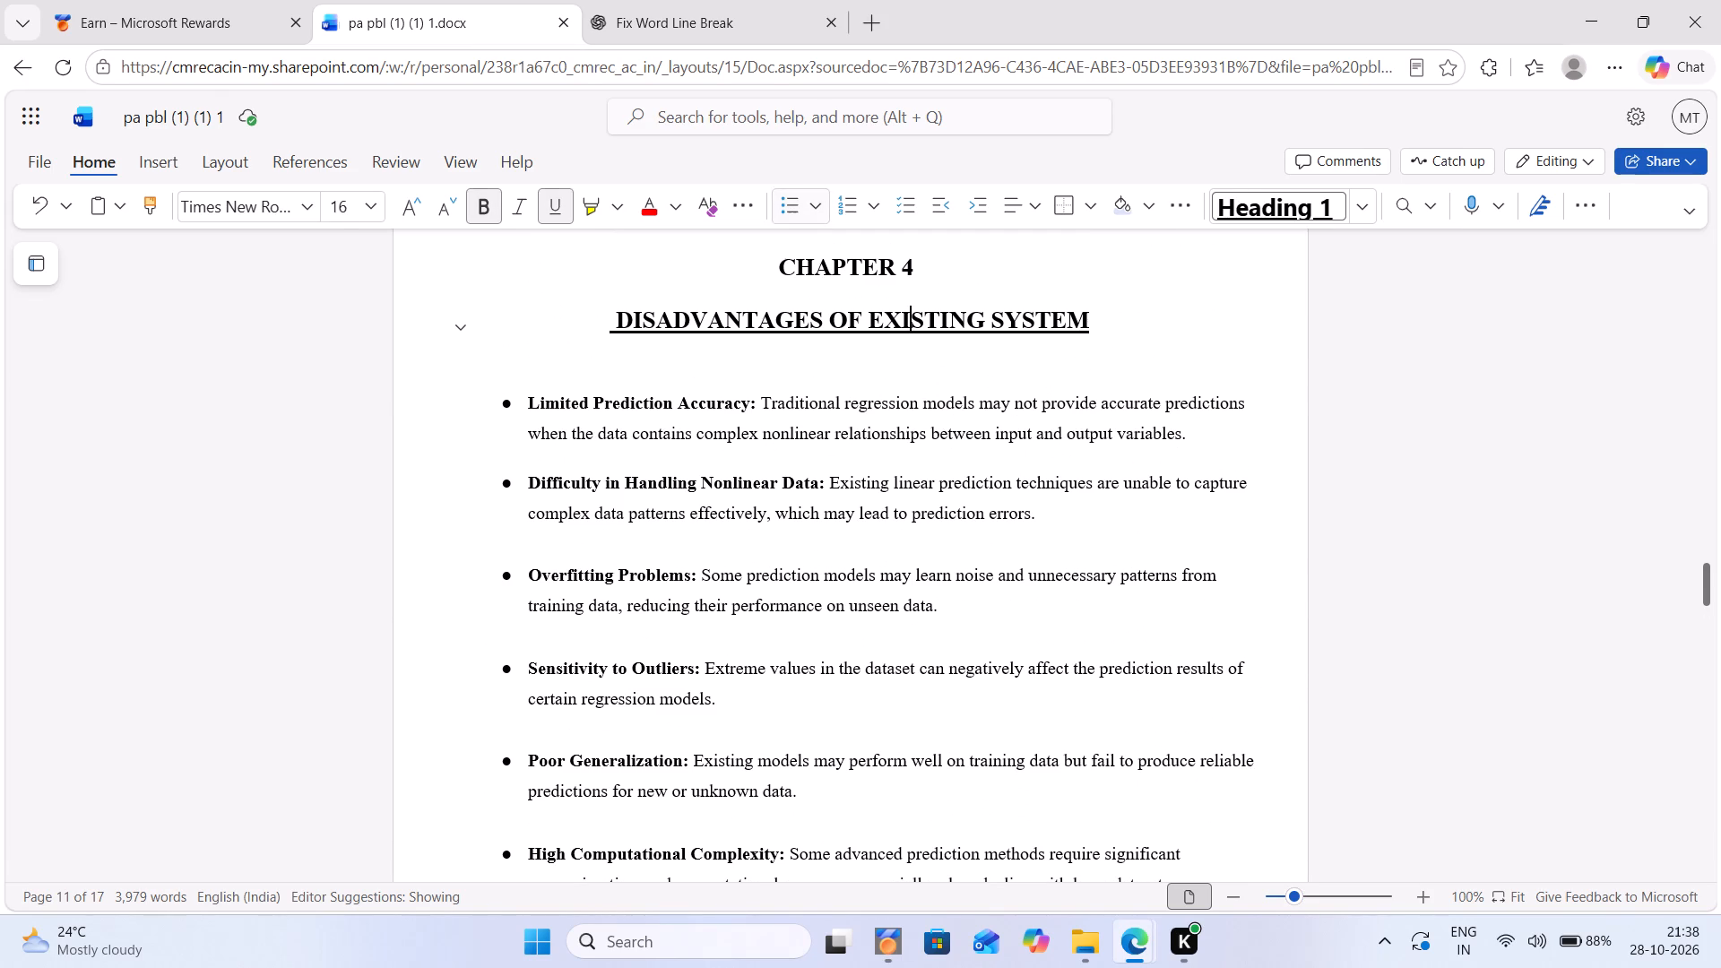
scroll(911, 324, up, 5)
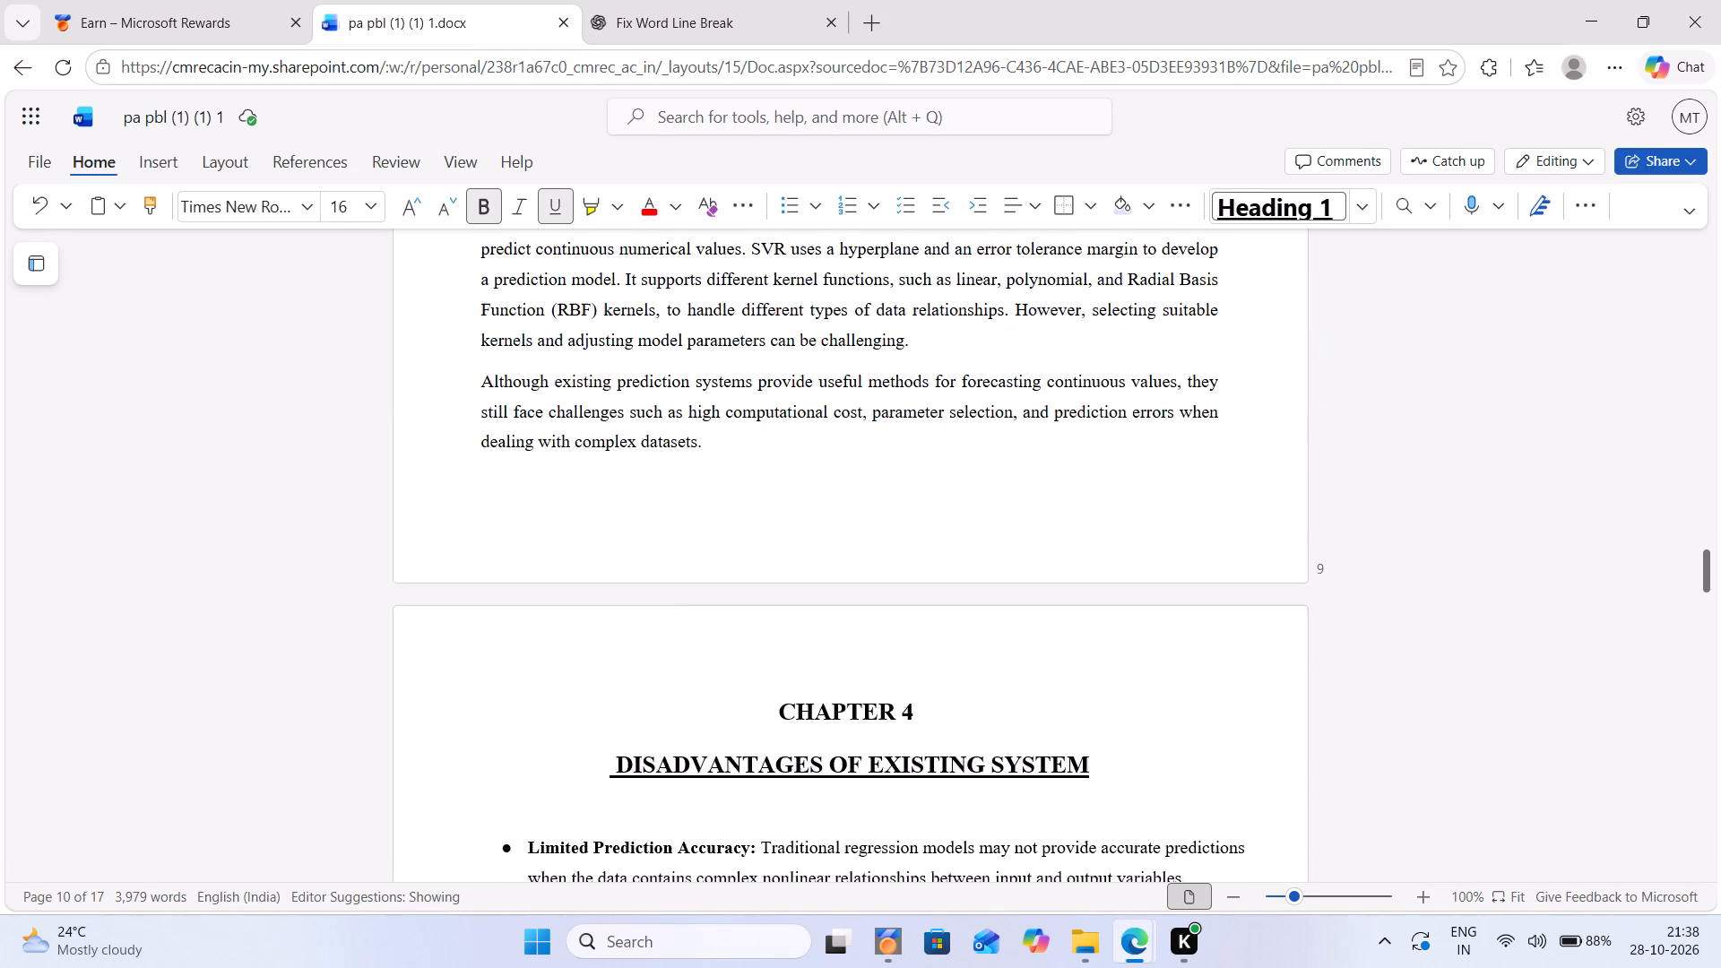
scroll(911, 324, up, 7)
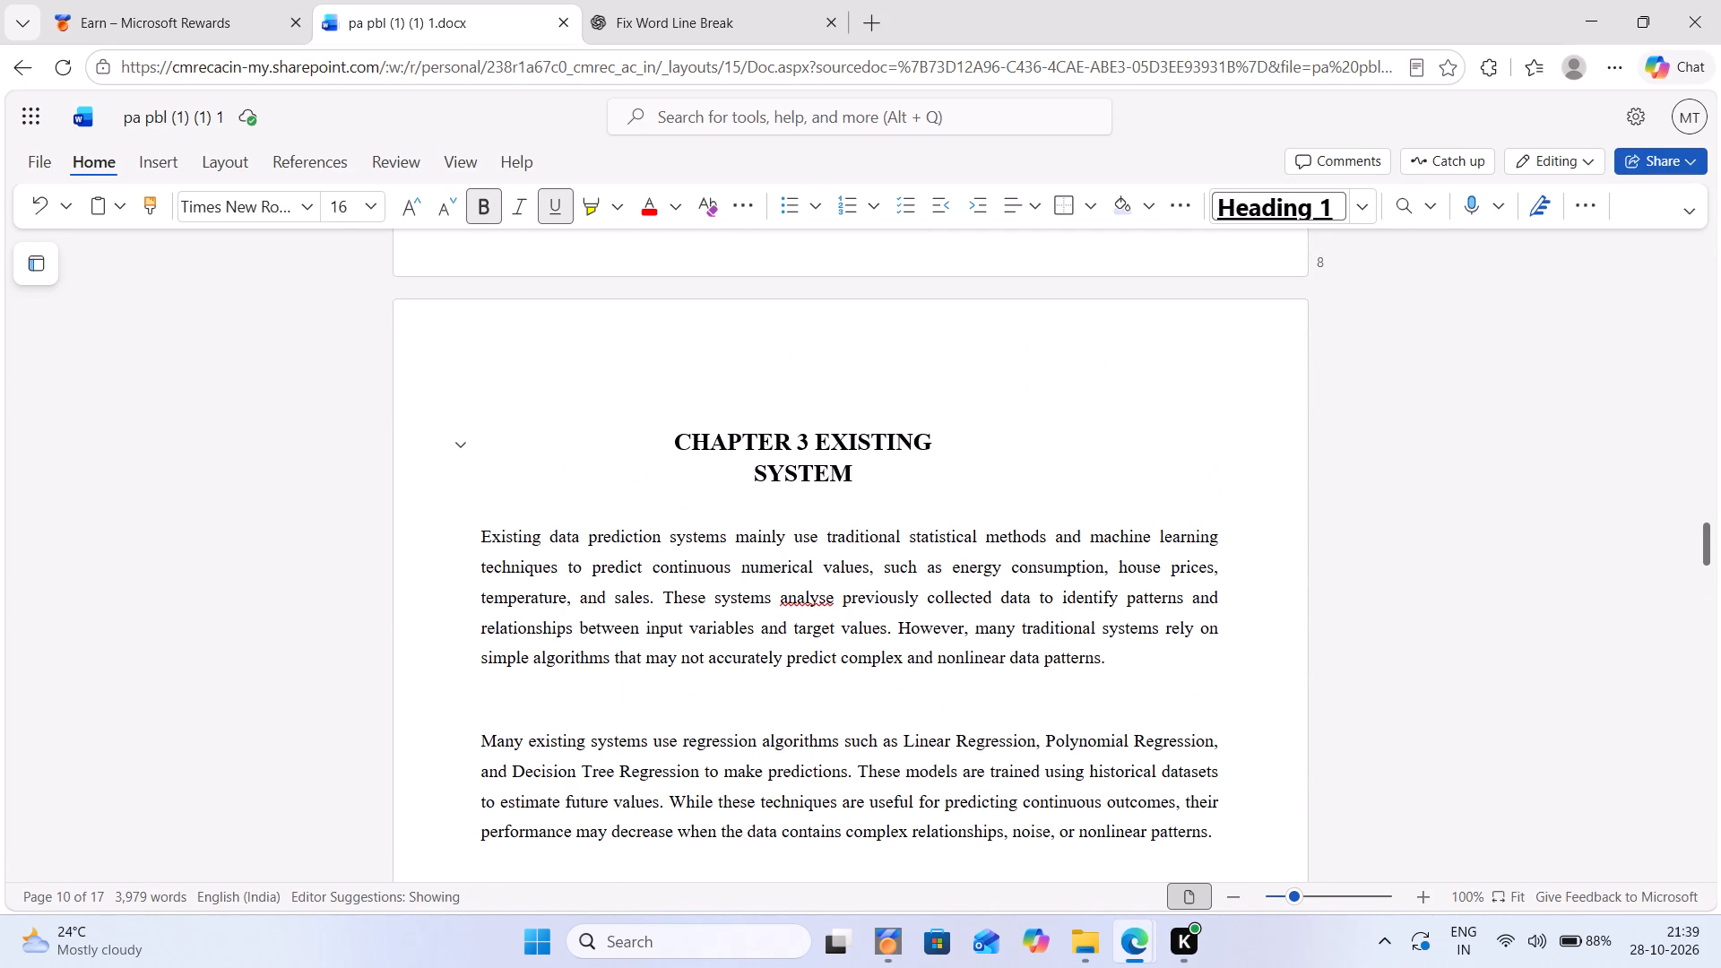
click(821, 446)
key(Return)
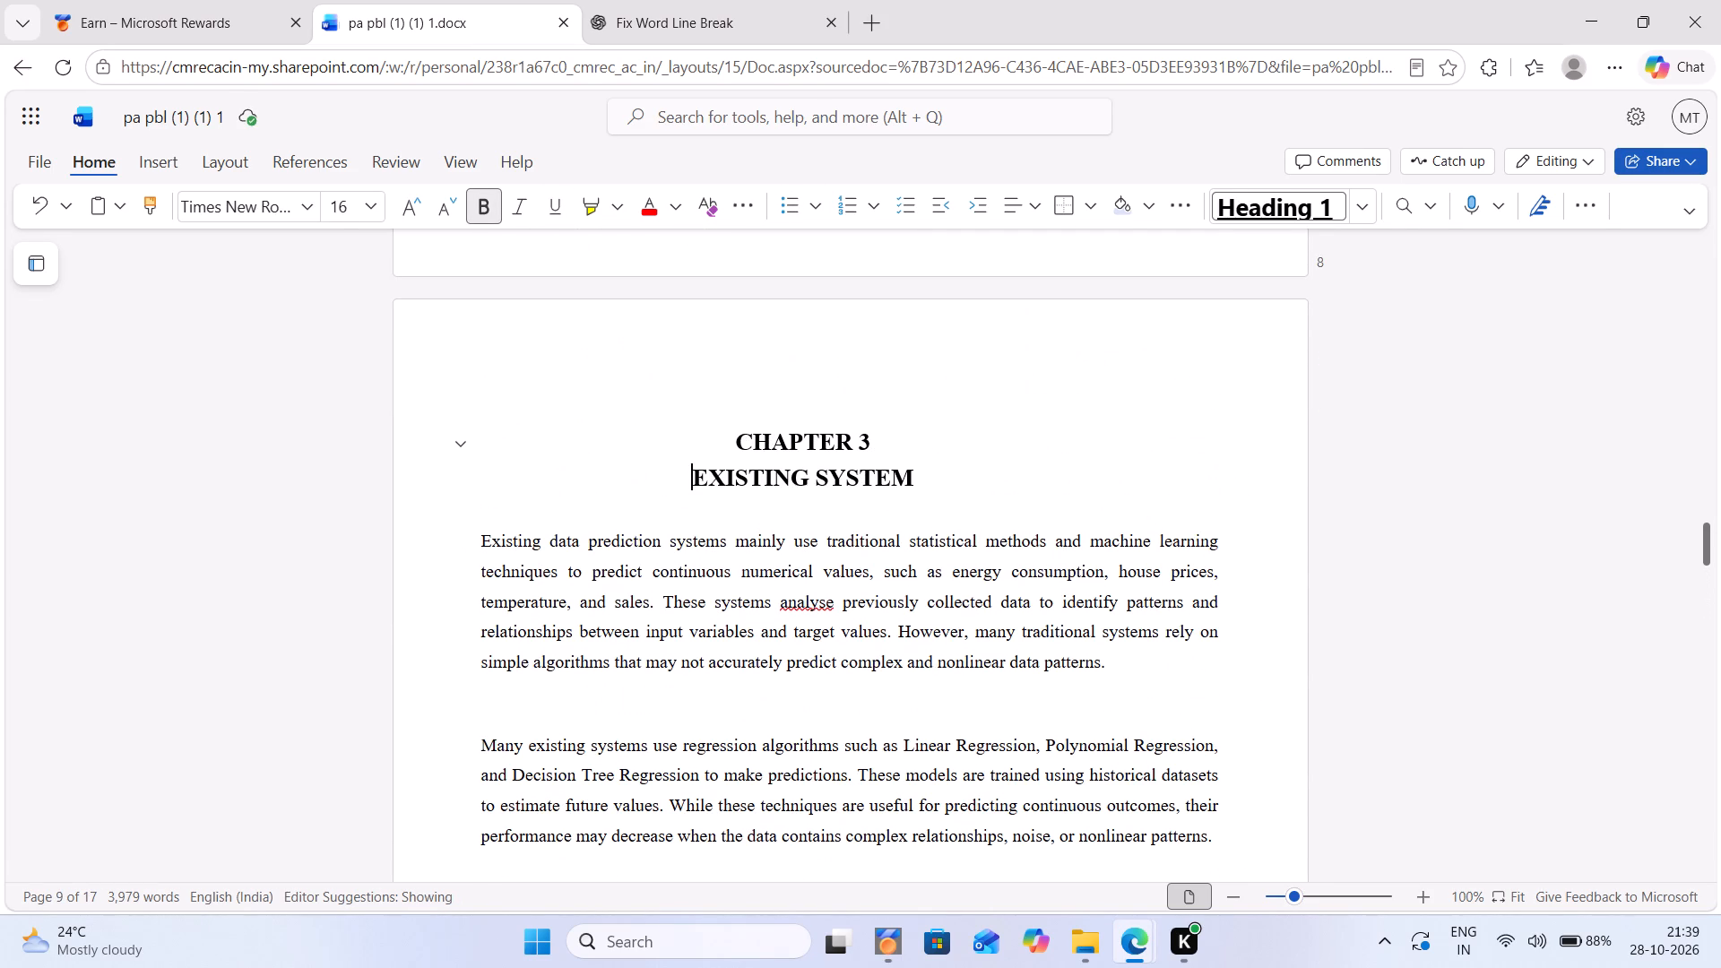
Underline the EXISTING SYSTEM line of the Chapter 3 heading.
drag(691, 488, 913, 464)
click(910, 497)
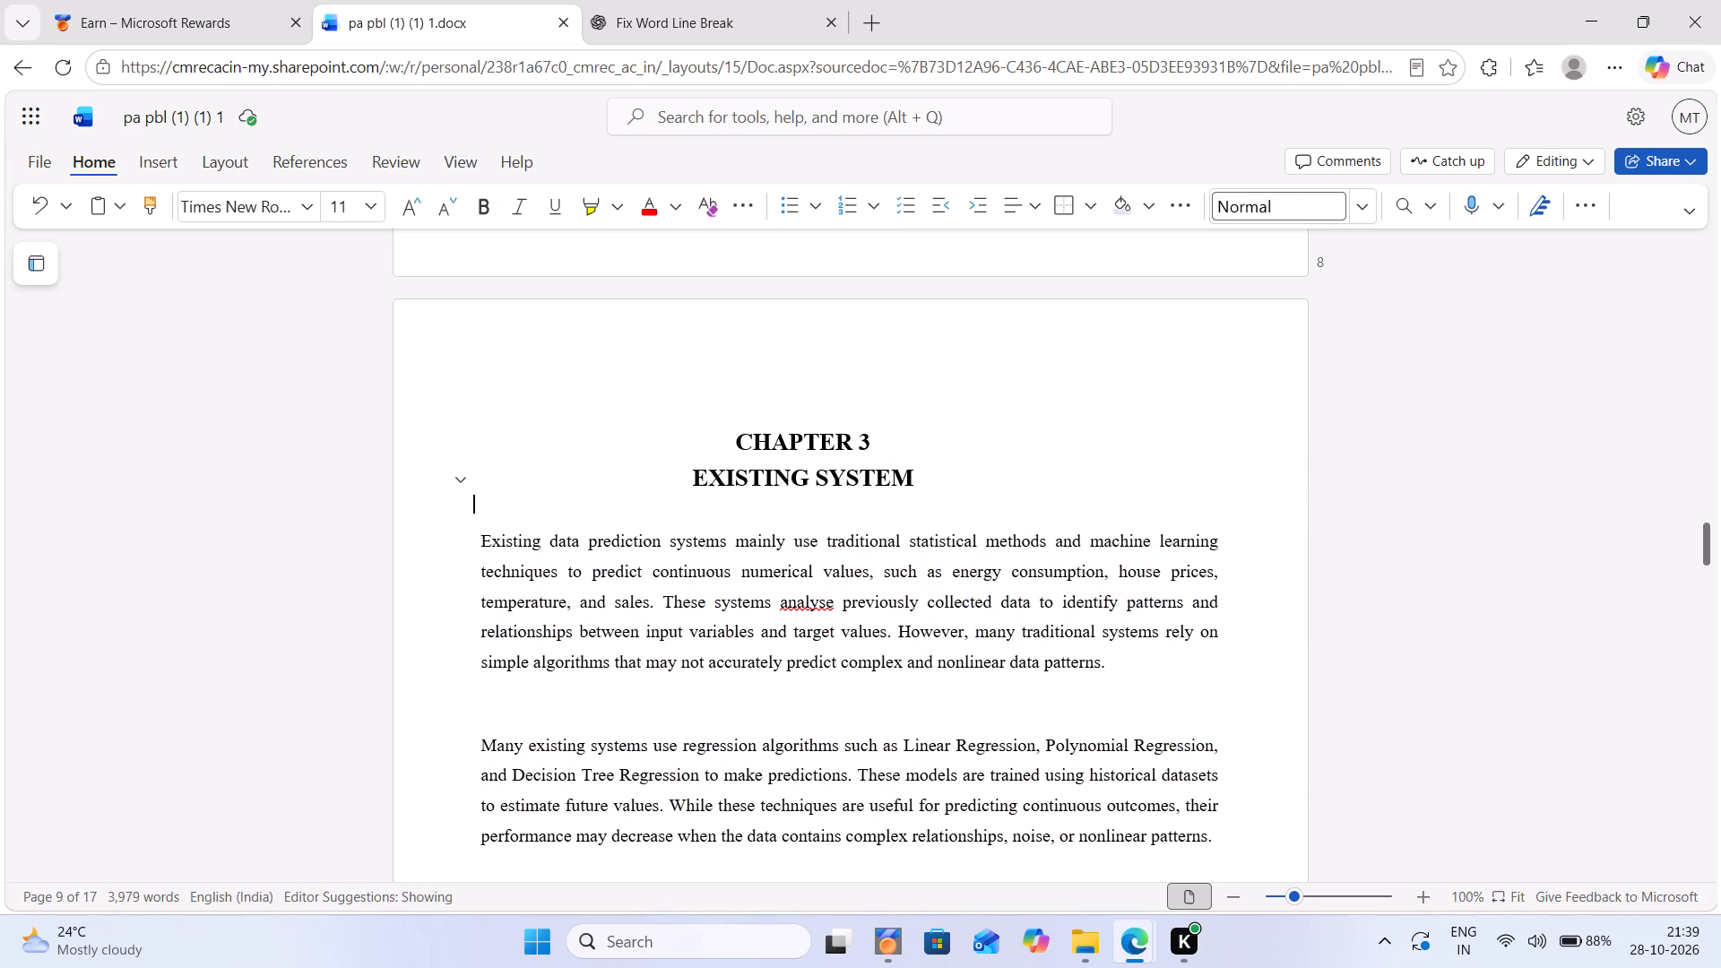
drag(688, 471, 903, 480)
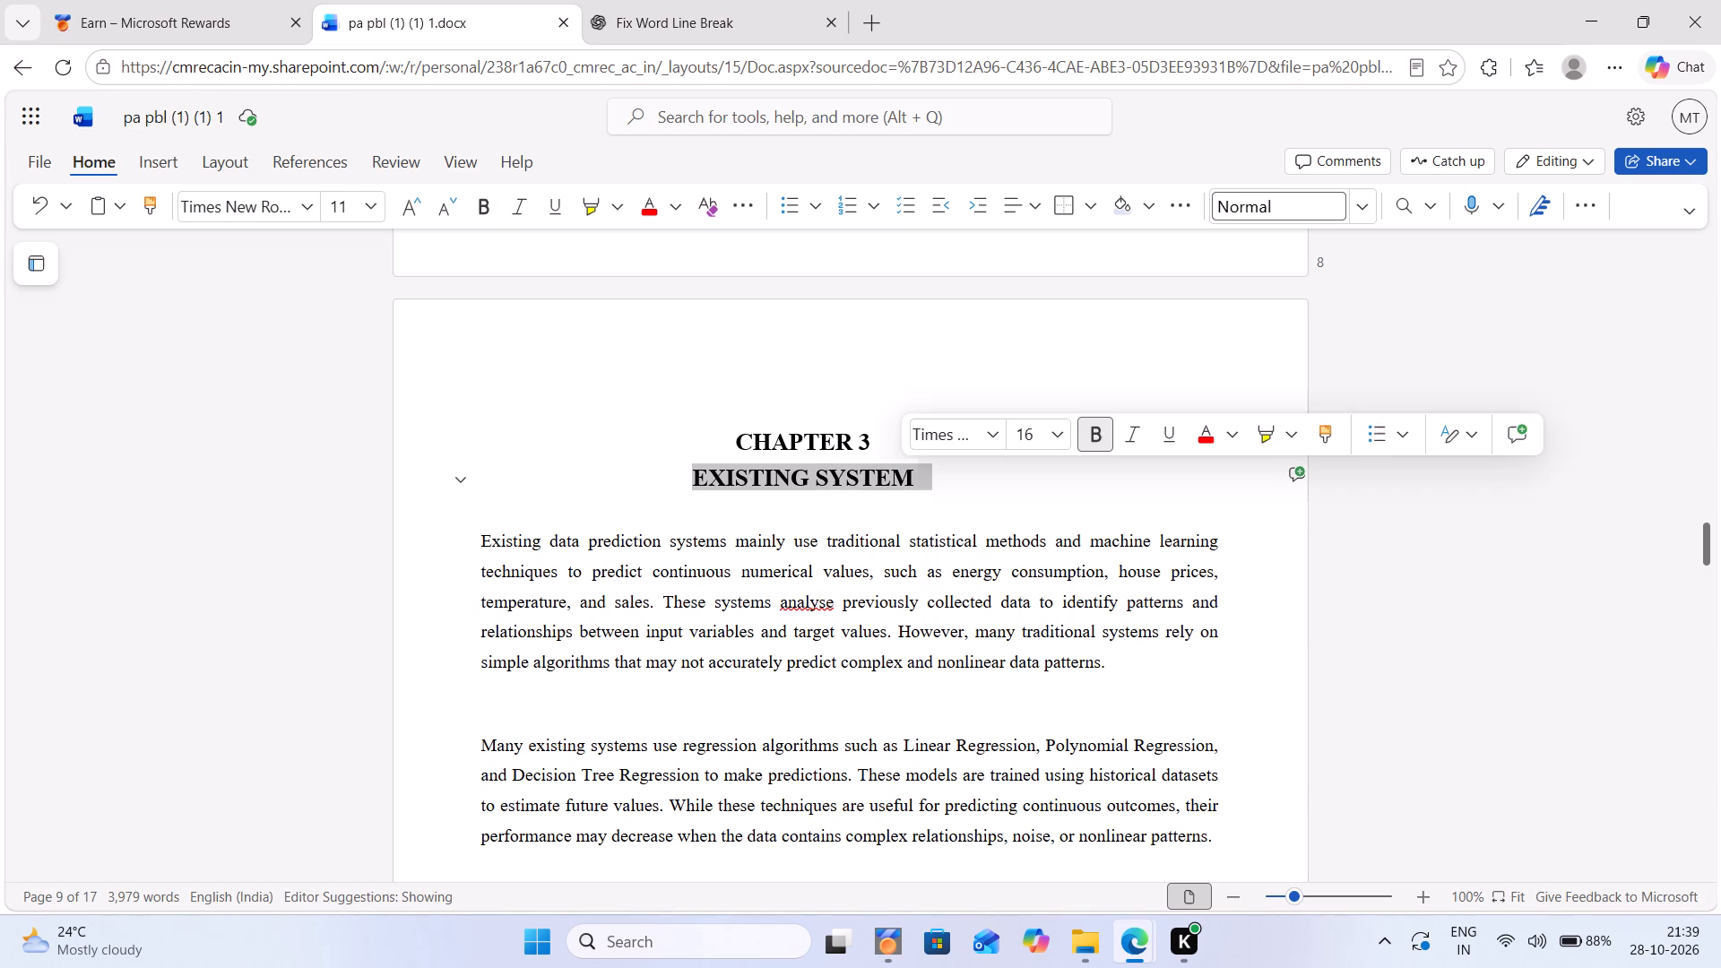
click(1166, 437)
Compare the alignment and styling of the Chapter 5, Chapter 4 and Chapter 3 headings.
scroll(969, 508, down, 3)
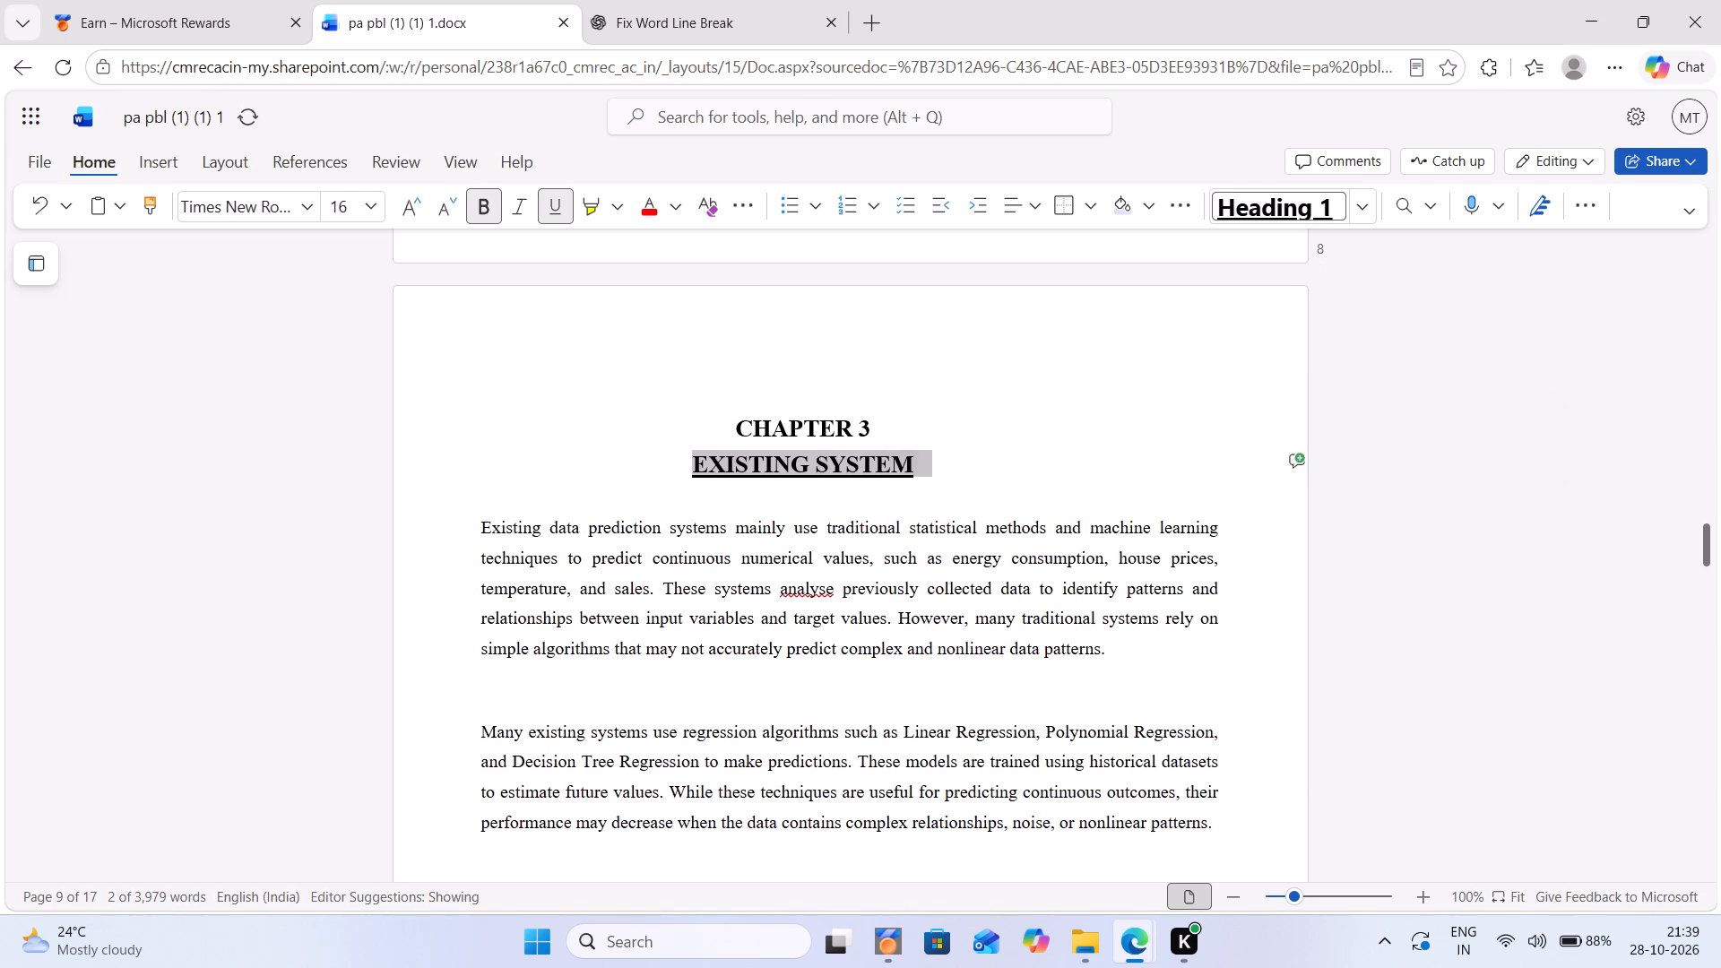
scroll(963, 512, down, 19)
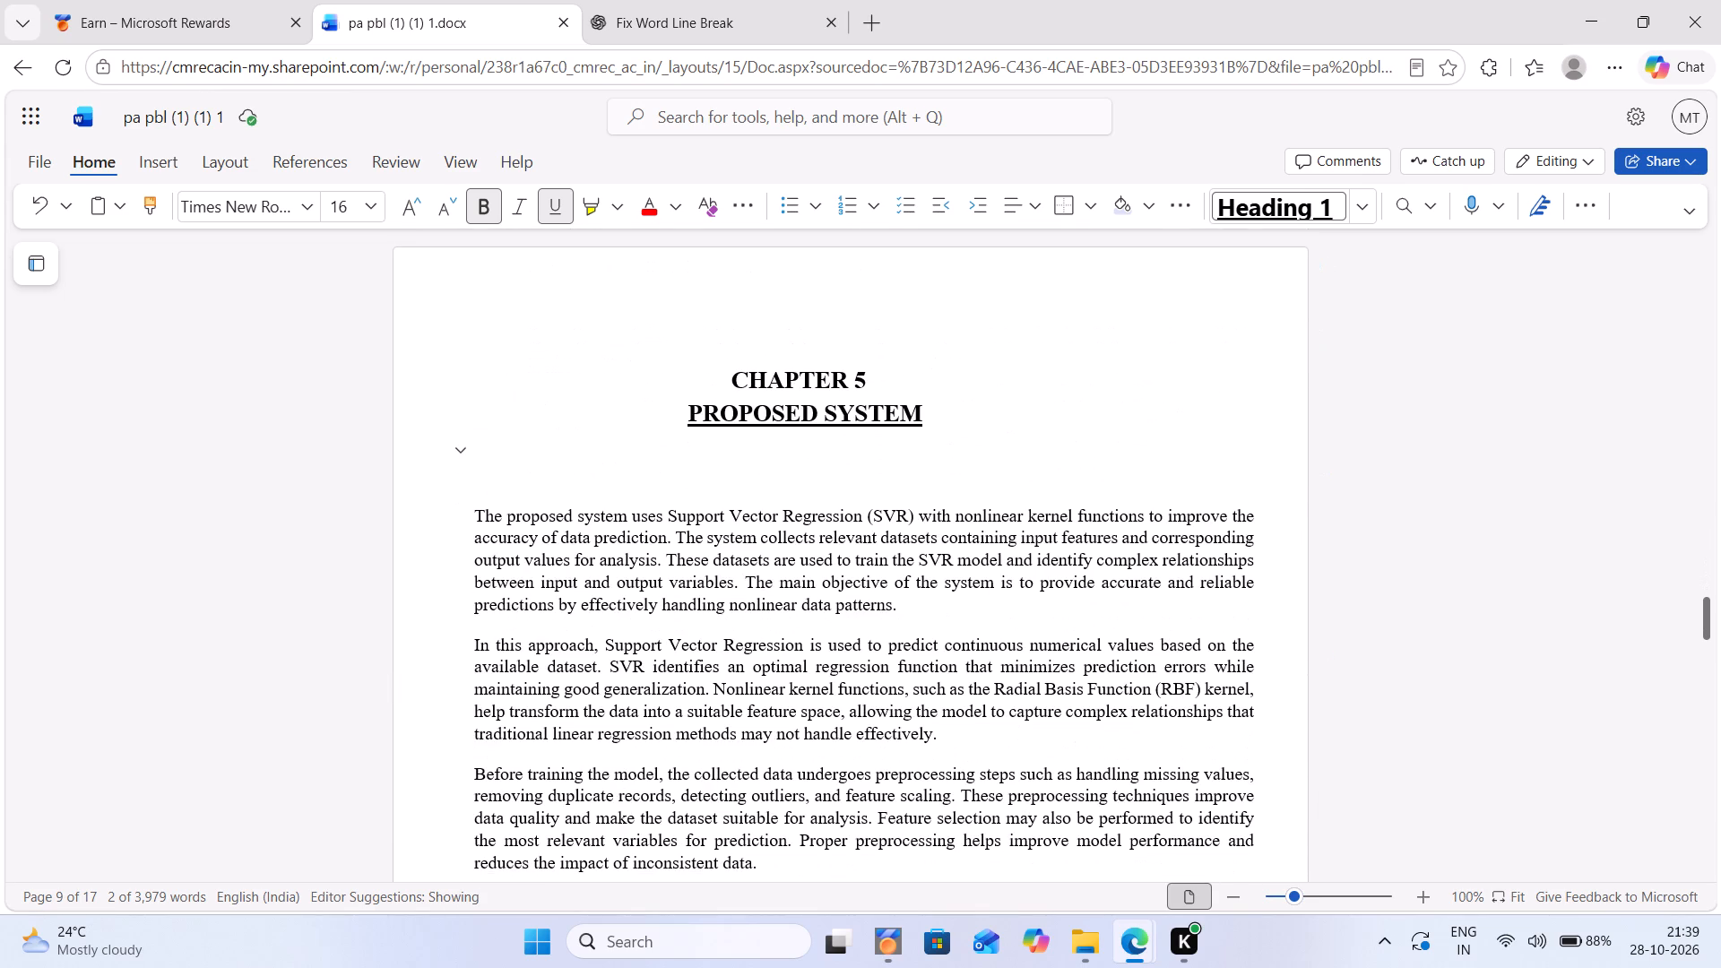
click(911, 417)
click(858, 570)
scroll(858, 570, up, 5)
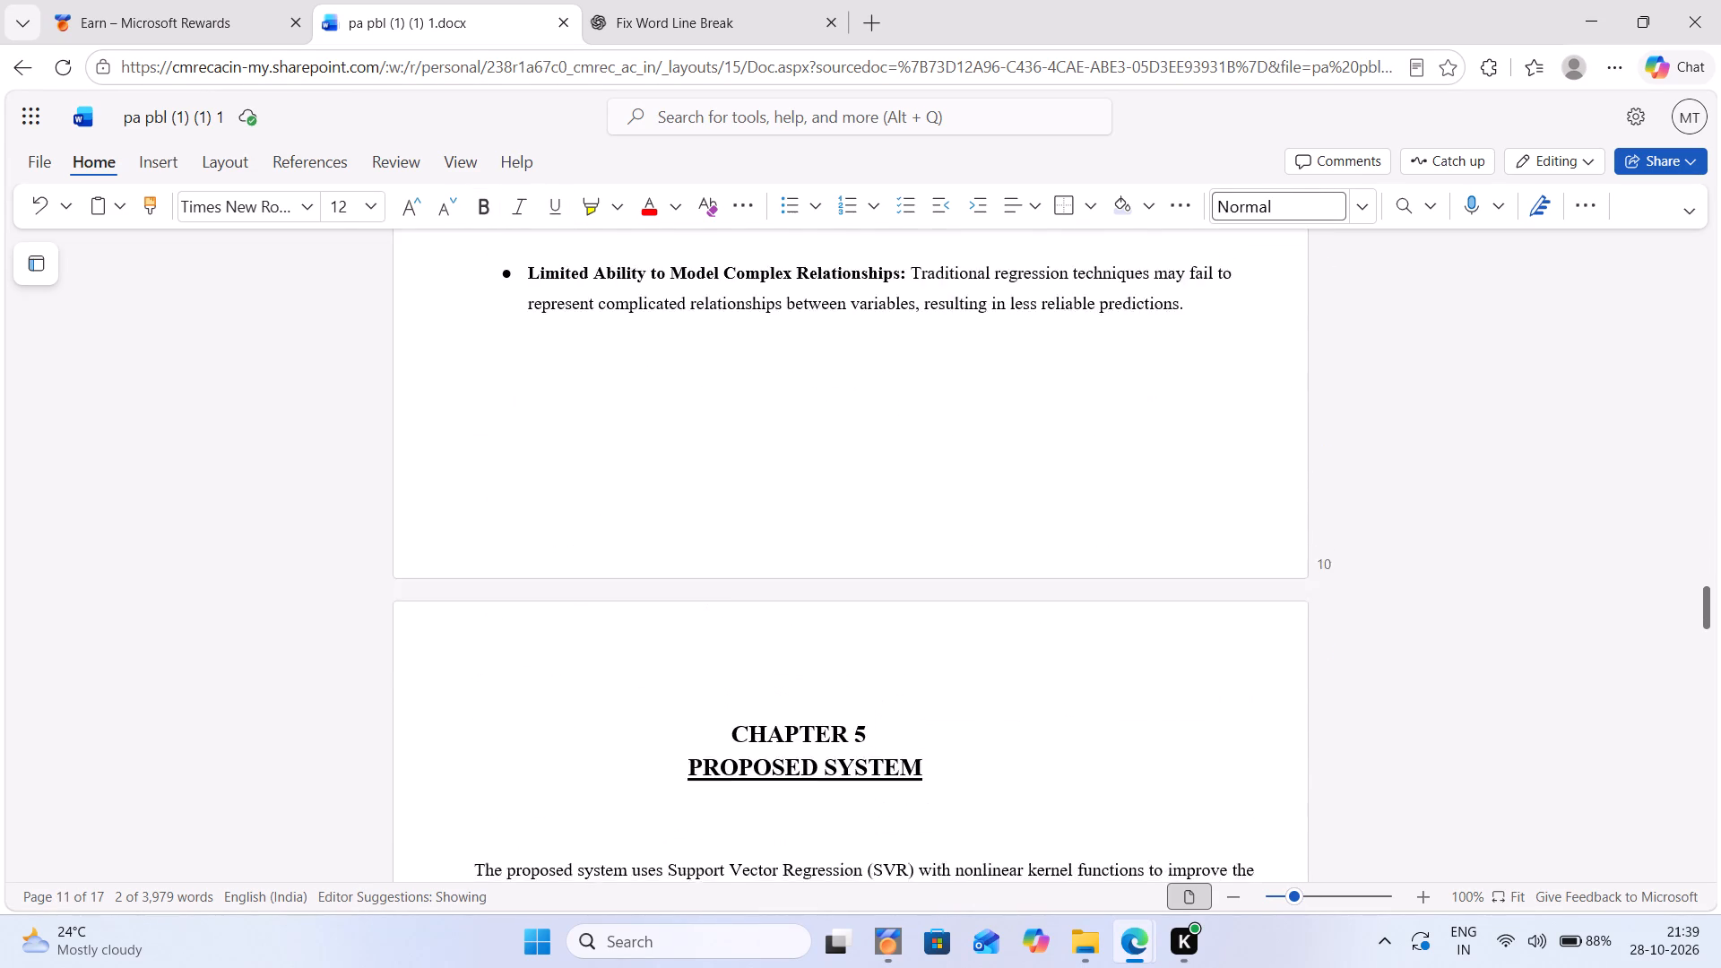
scroll(857, 574, up, 2)
click(903, 431)
scroll(884, 439, up, 5)
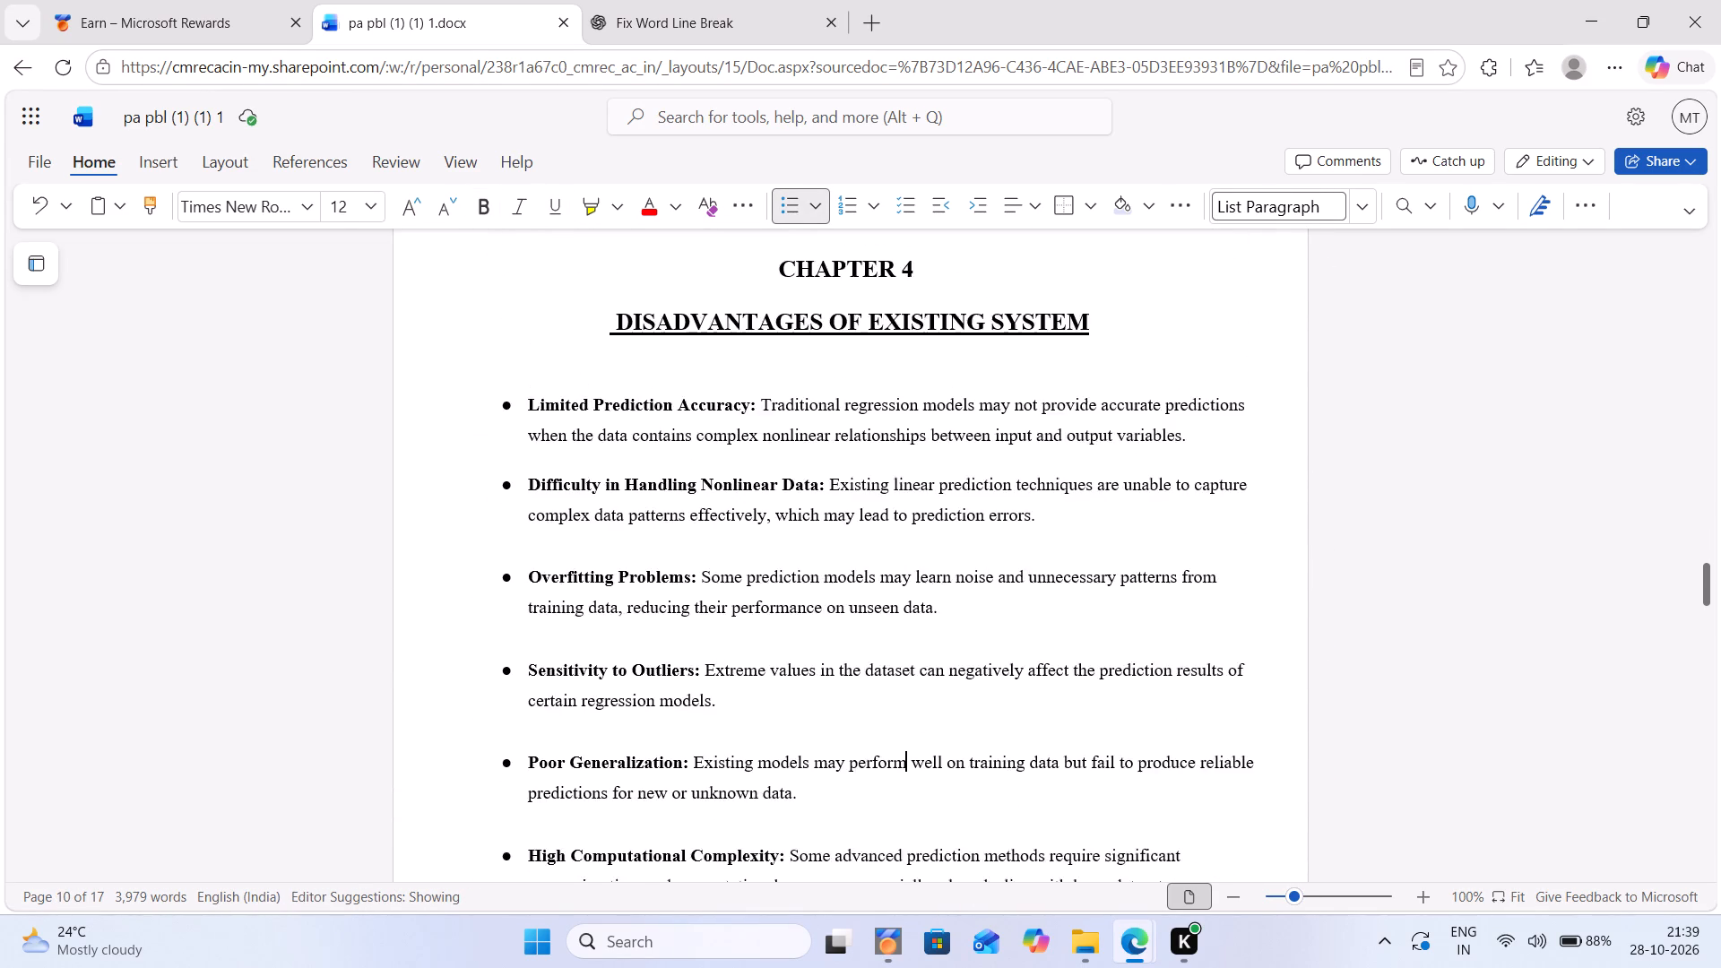
click(870, 540)
scroll(870, 540, up, 3)
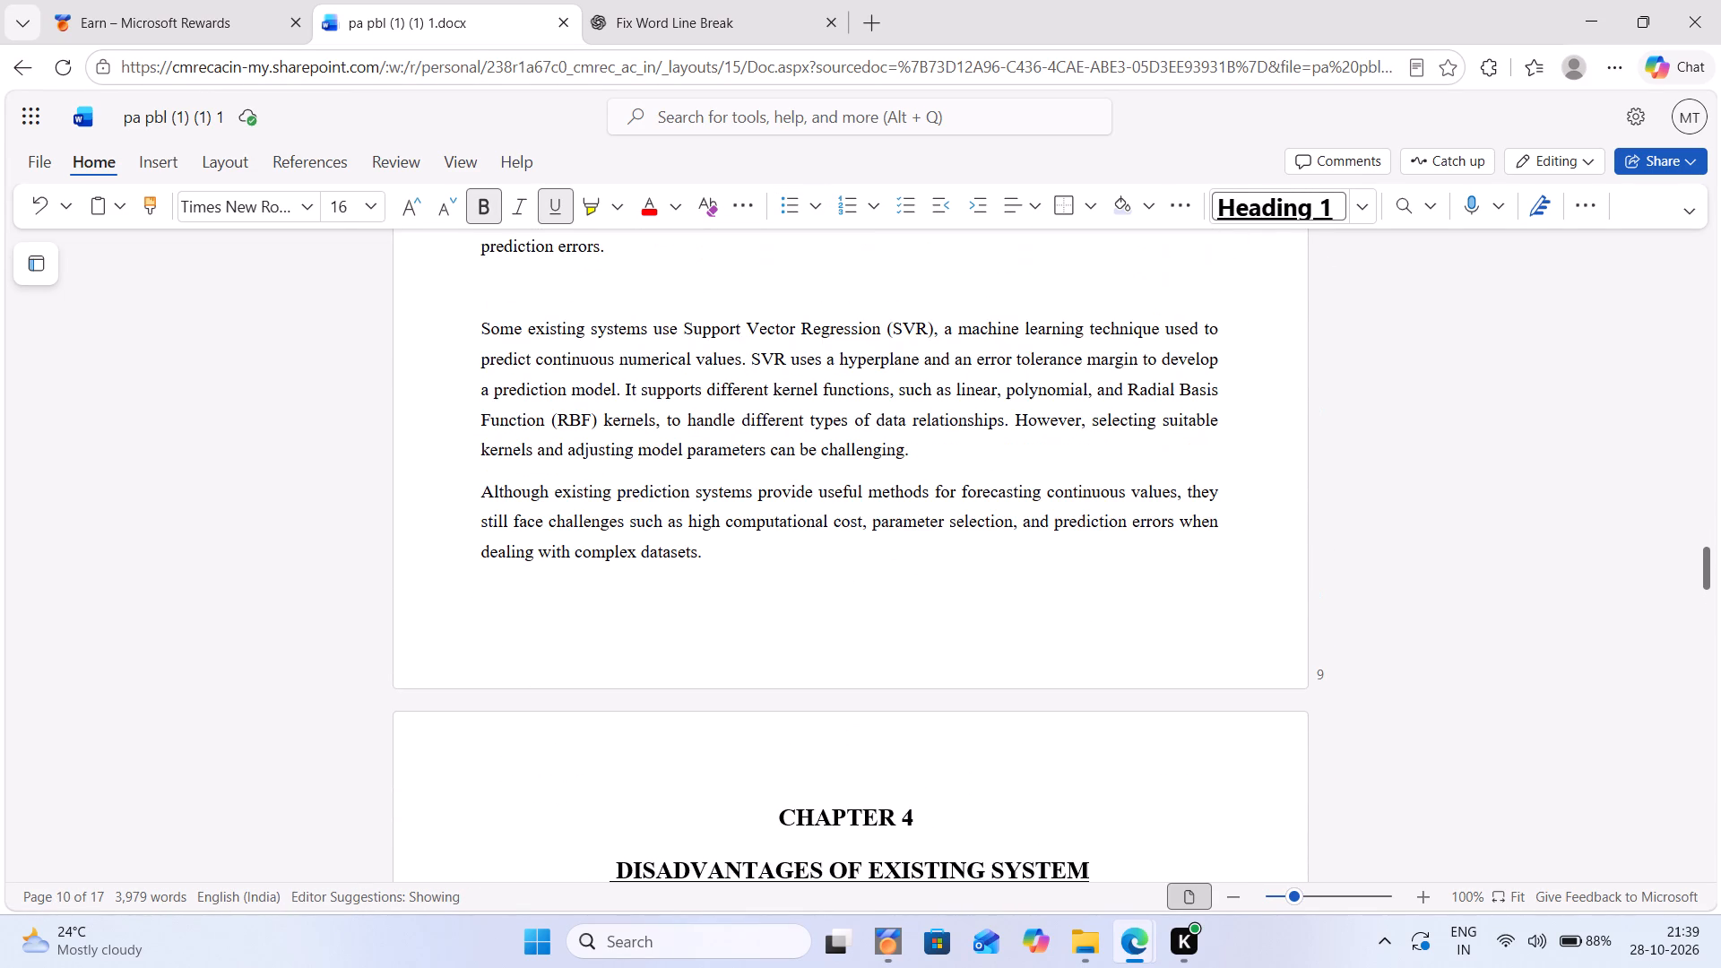
click(842, 819)
scroll(842, 819, up, 4)
click(883, 451)
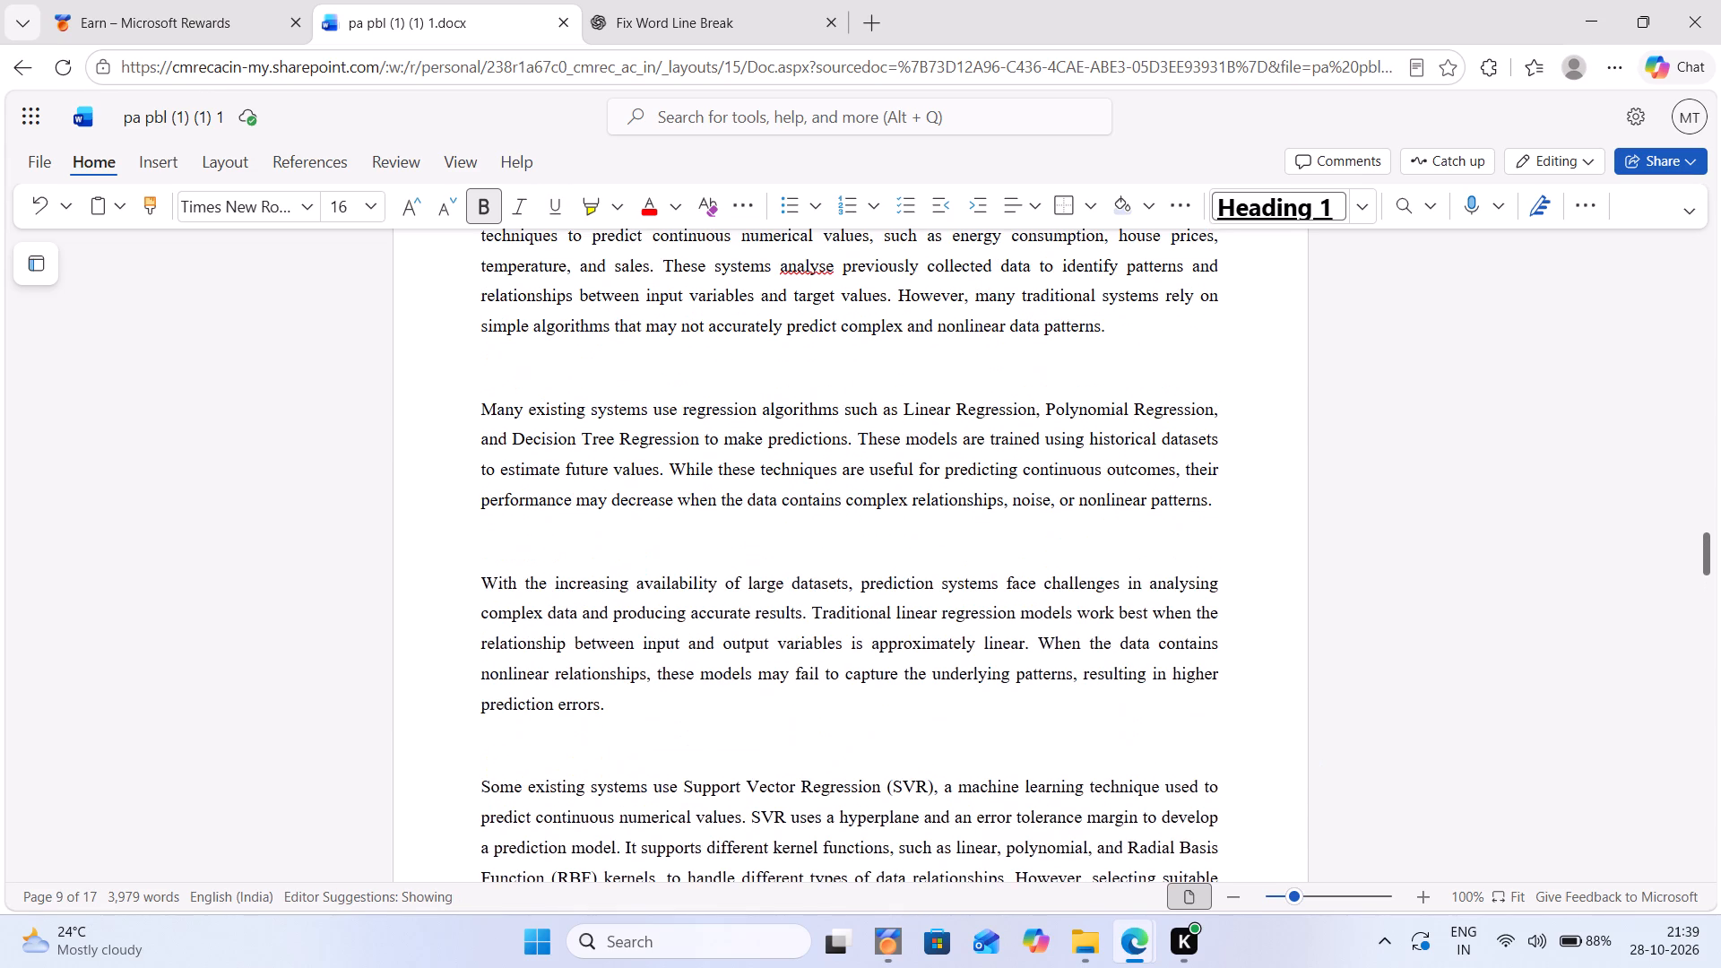
scroll(883, 451, up, 4)
click(820, 573)
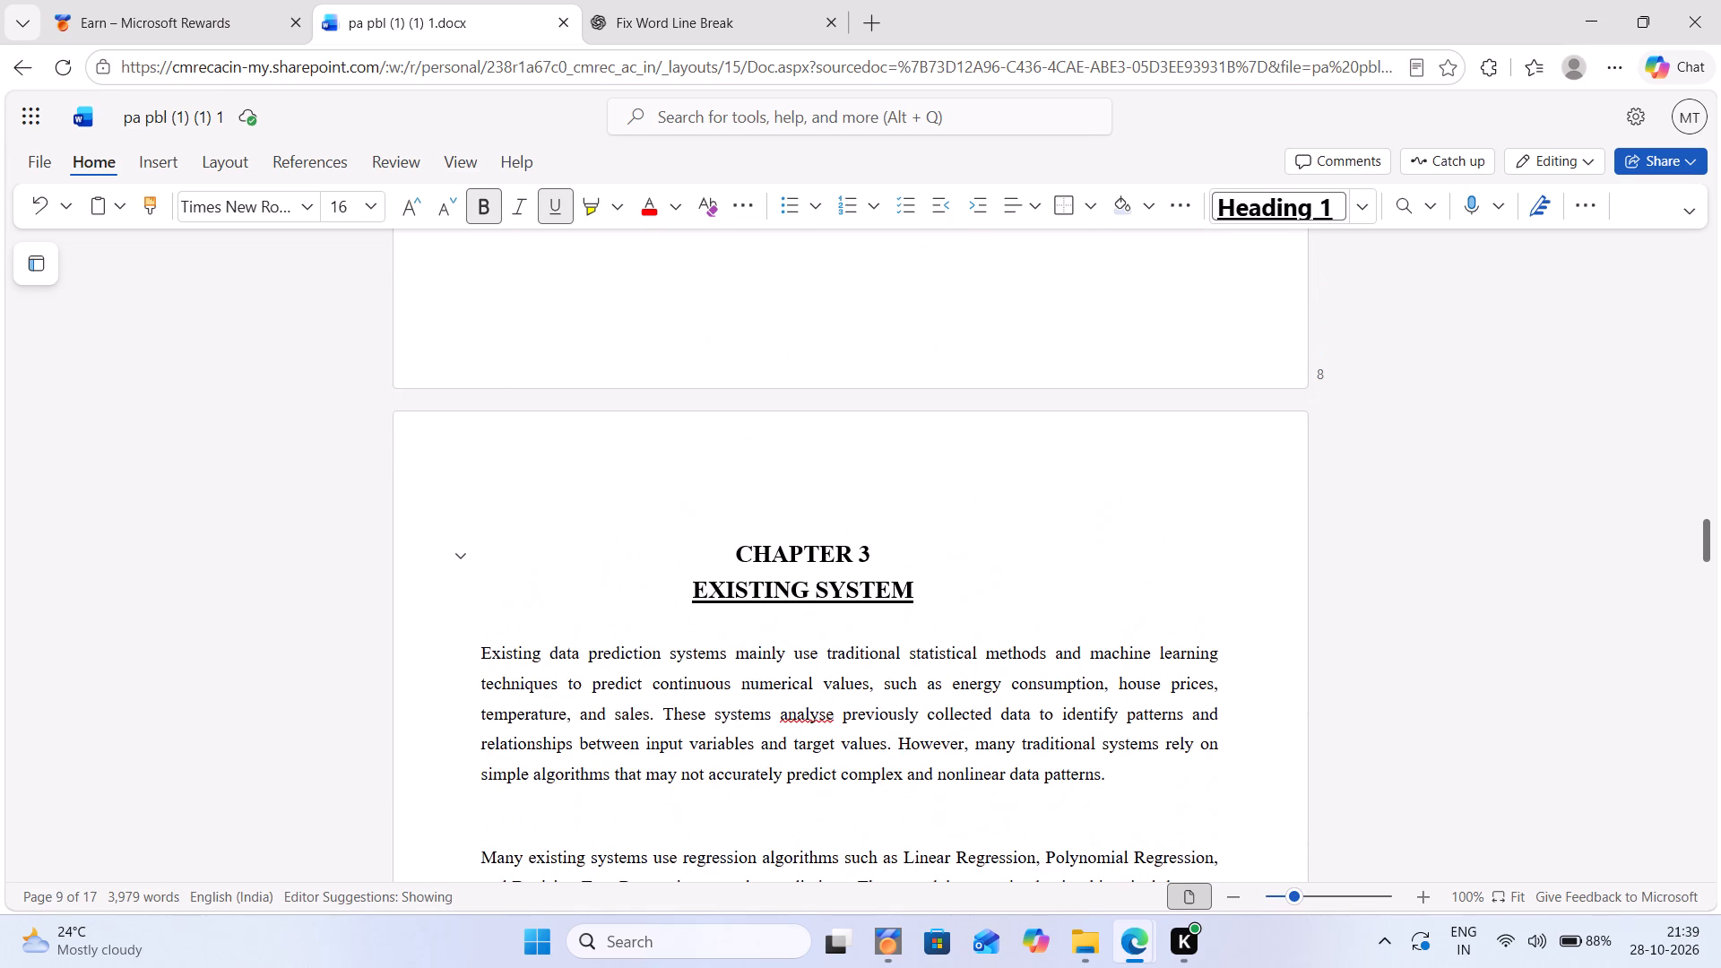
click(852, 549)
Format LITERATURE SURVEY under CHAPTER 2 as bold, underlined, size 16 text.
scroll(852, 549, up, 10)
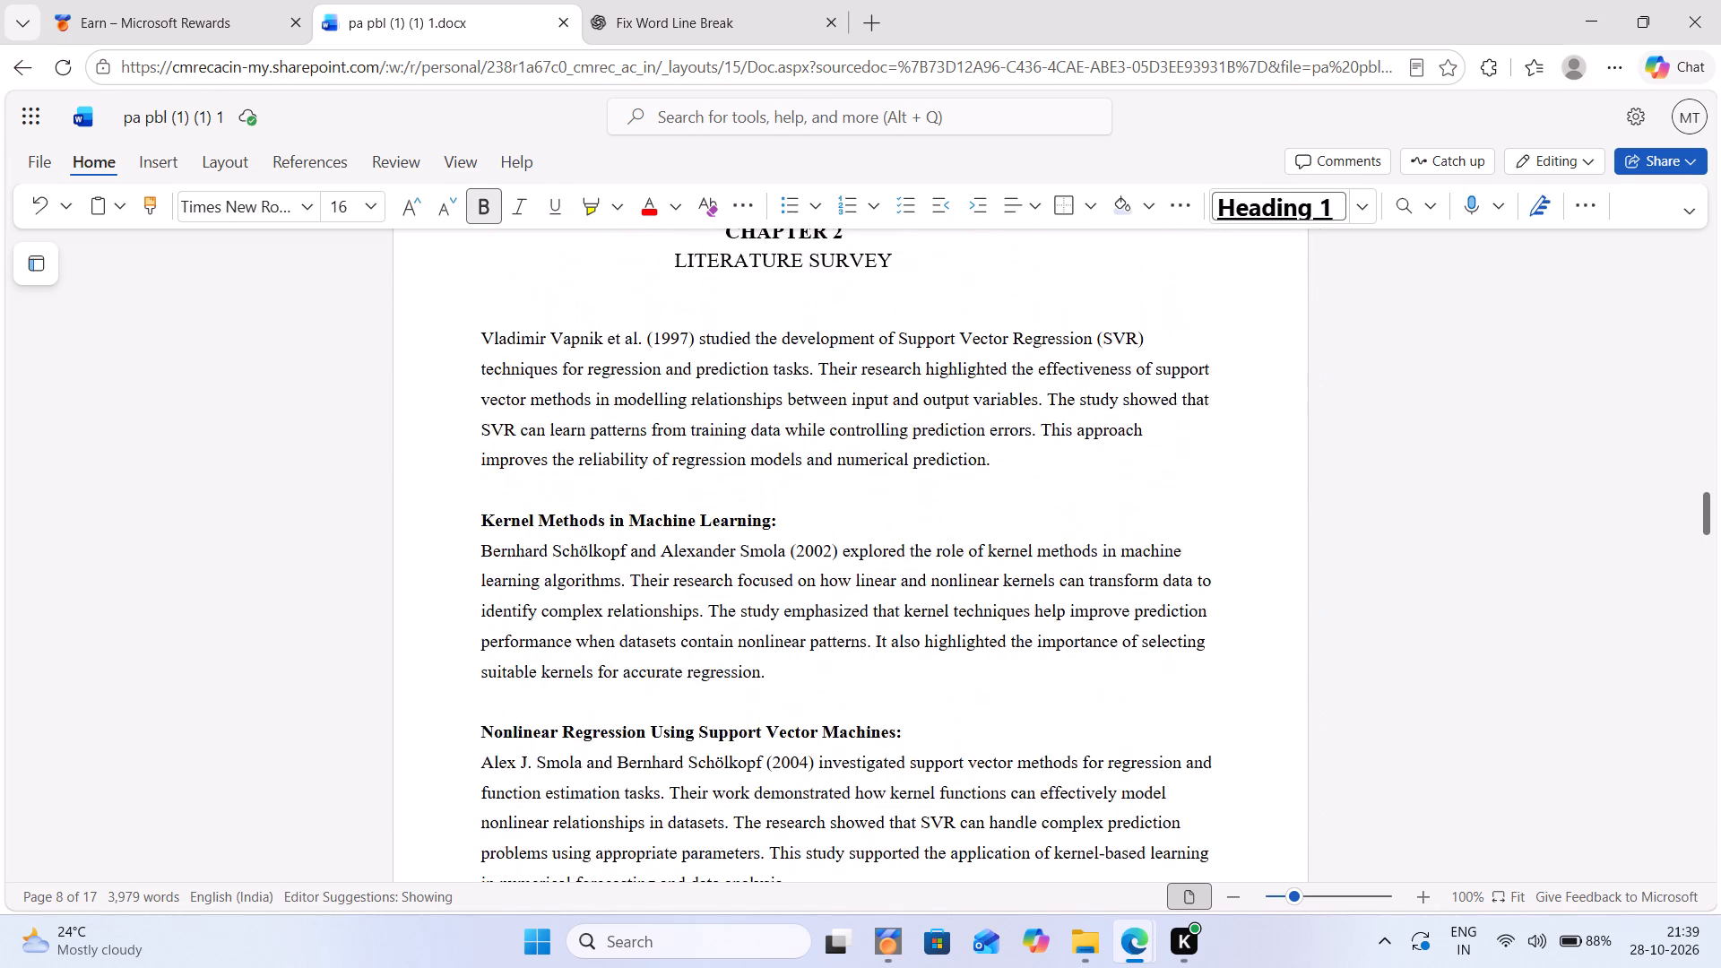
click(823, 587)
drag(677, 469, 706, 466)
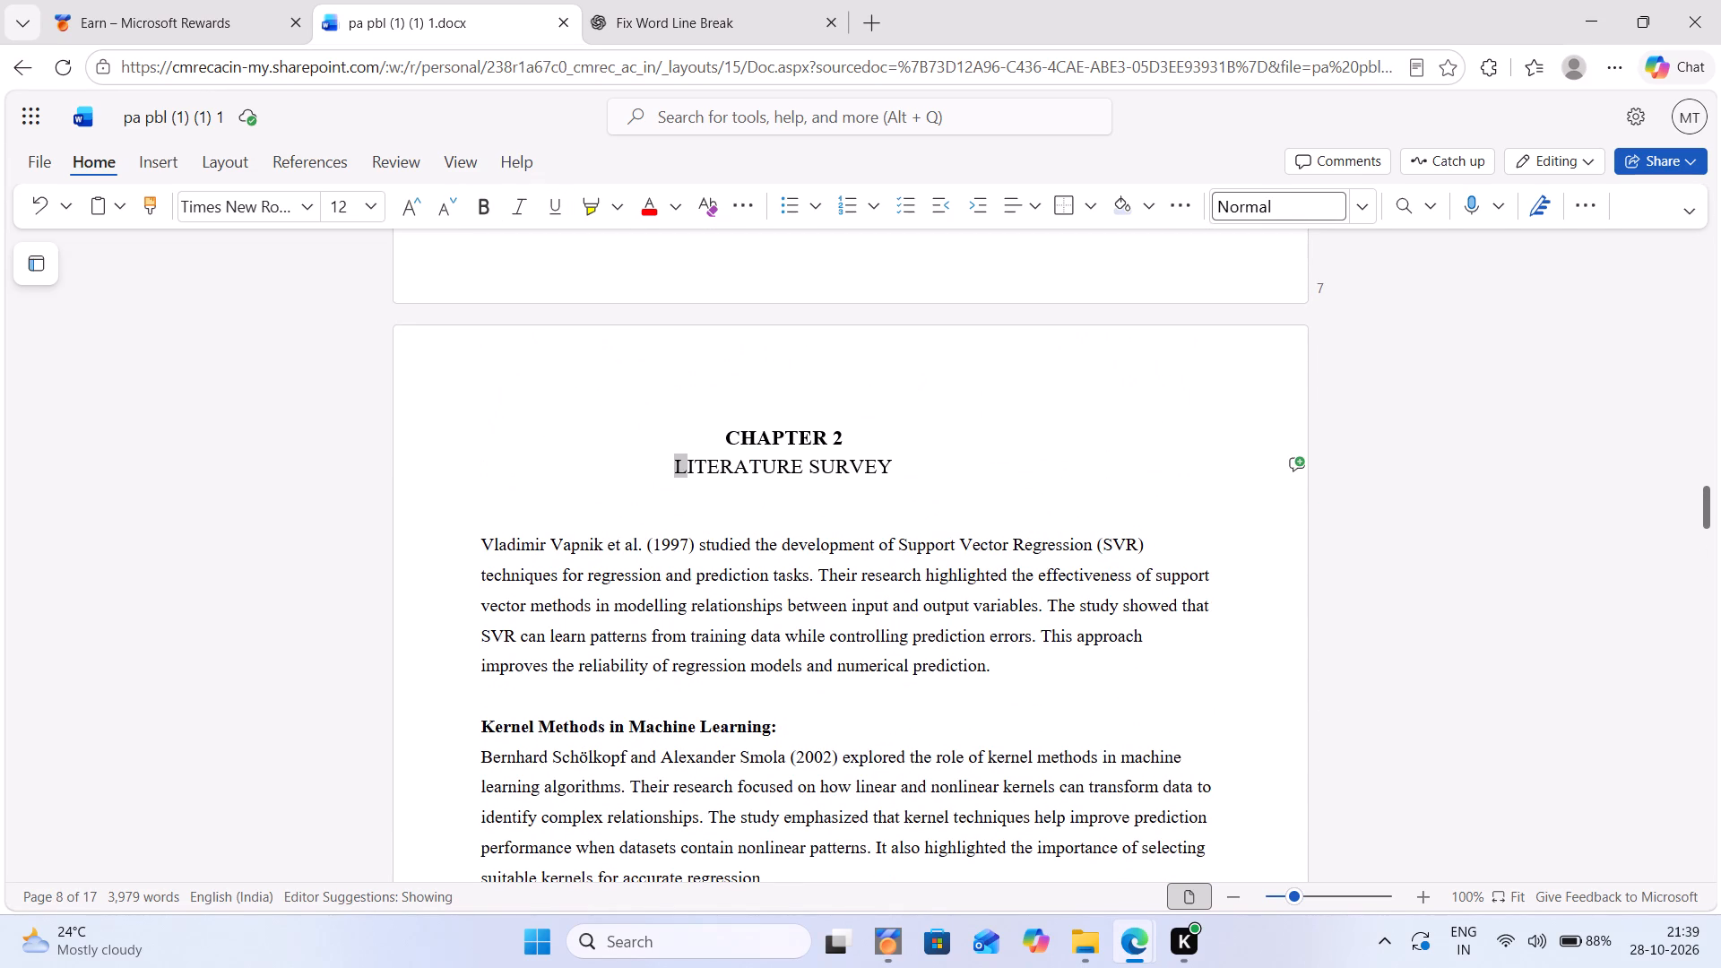
drag(706, 466, 902, 467)
click(1083, 427)
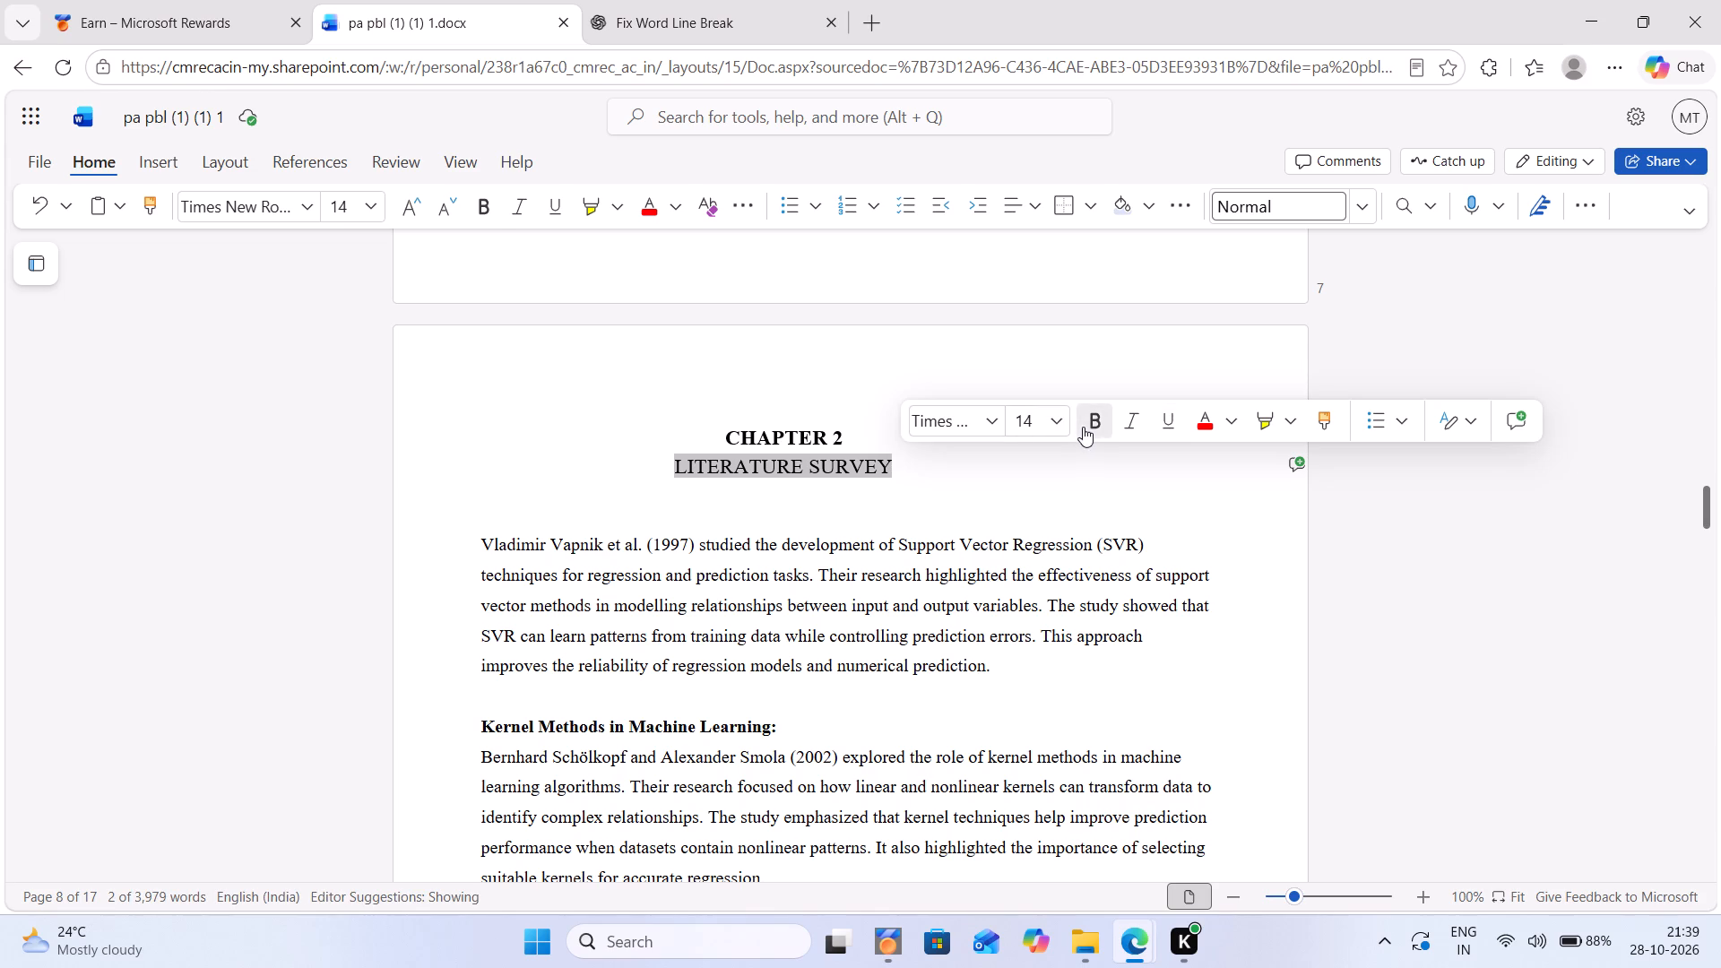
click(1051, 417)
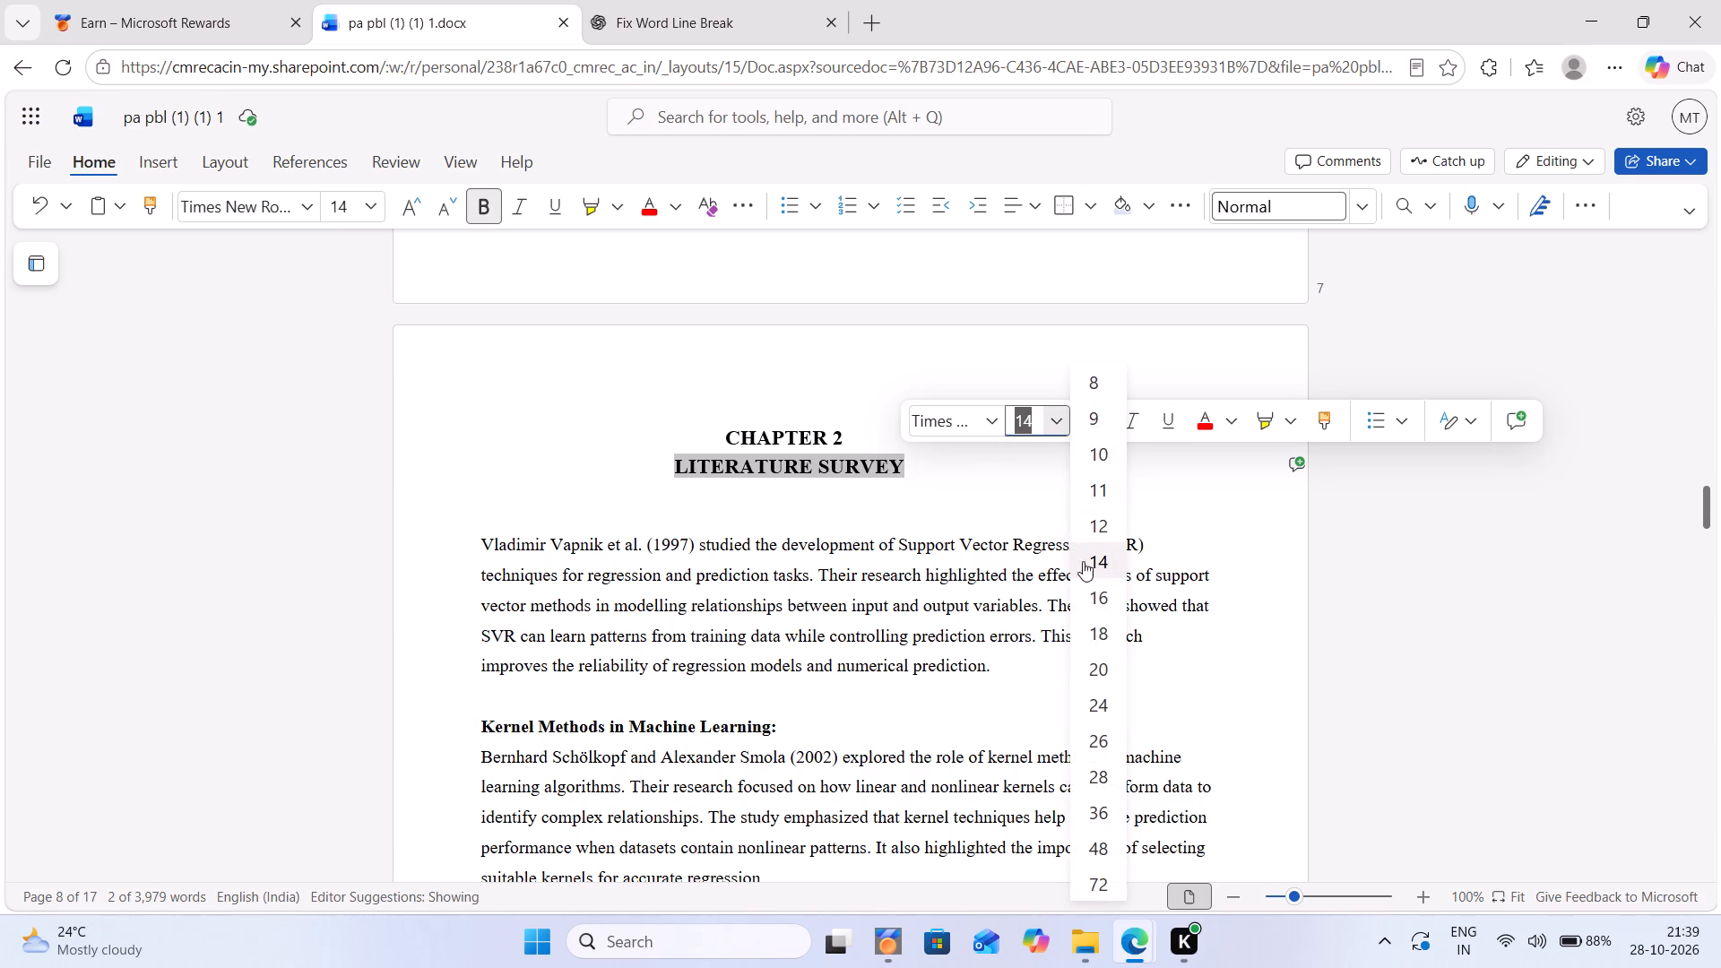
click(1111, 582)
click(1163, 426)
click(1066, 505)
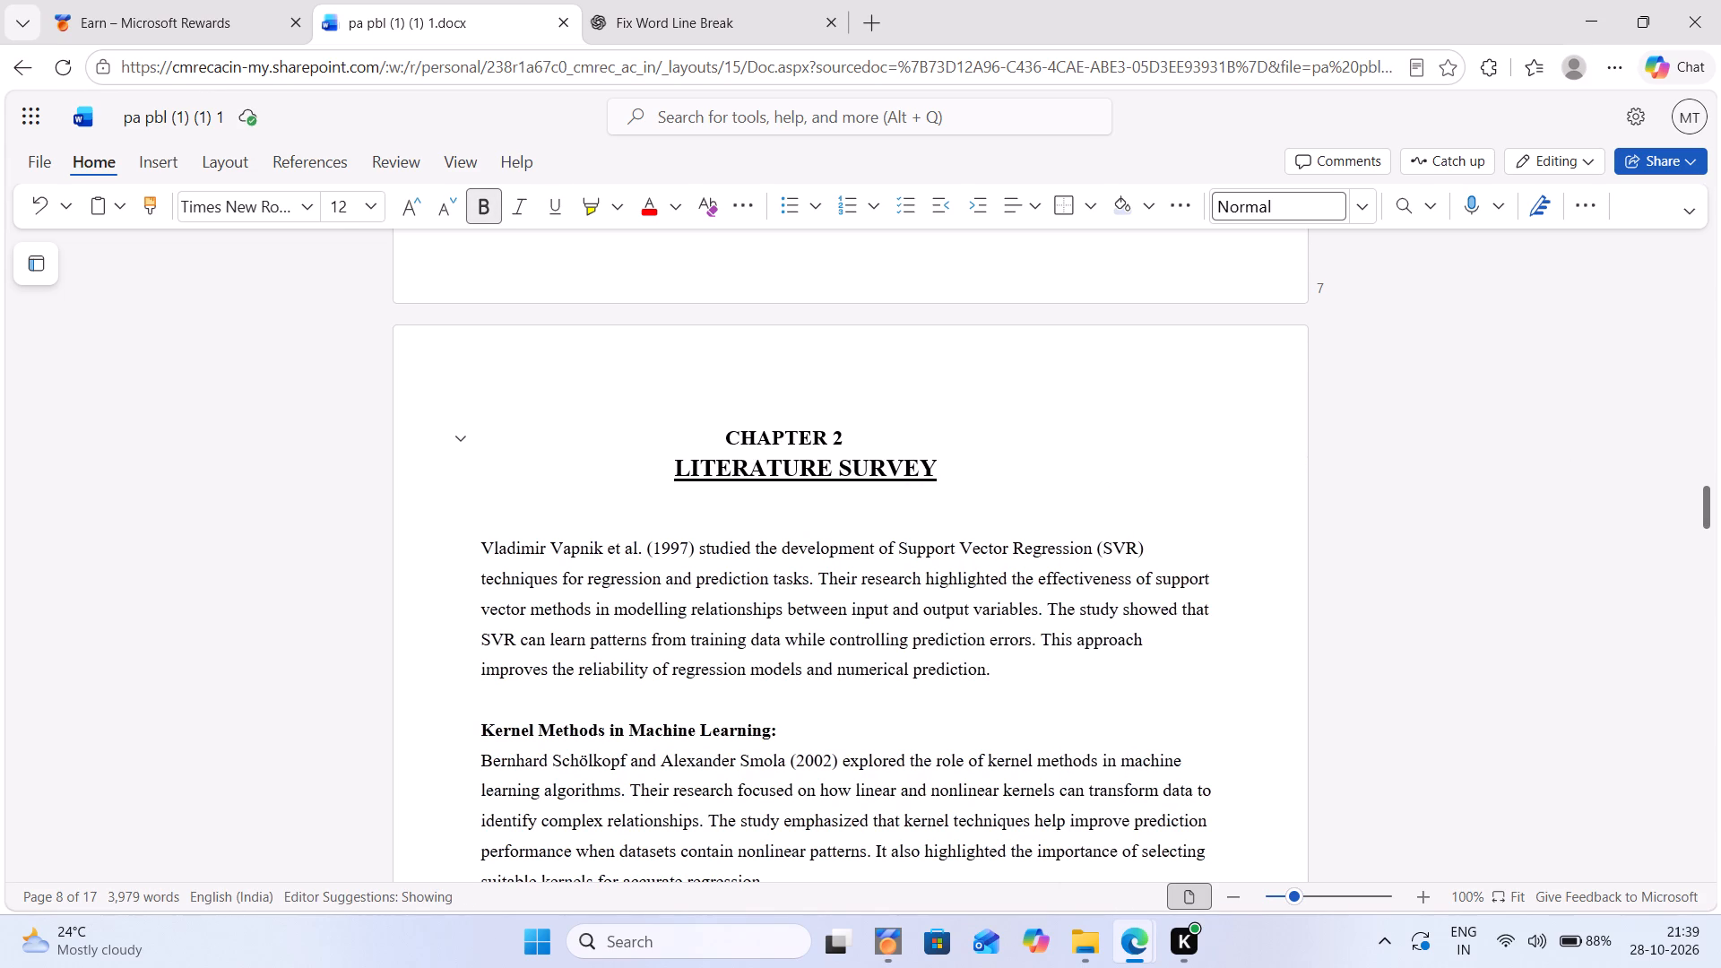
Set the font size of the CHAPTER 2 heading line to 16.
drag(728, 436, 846, 428)
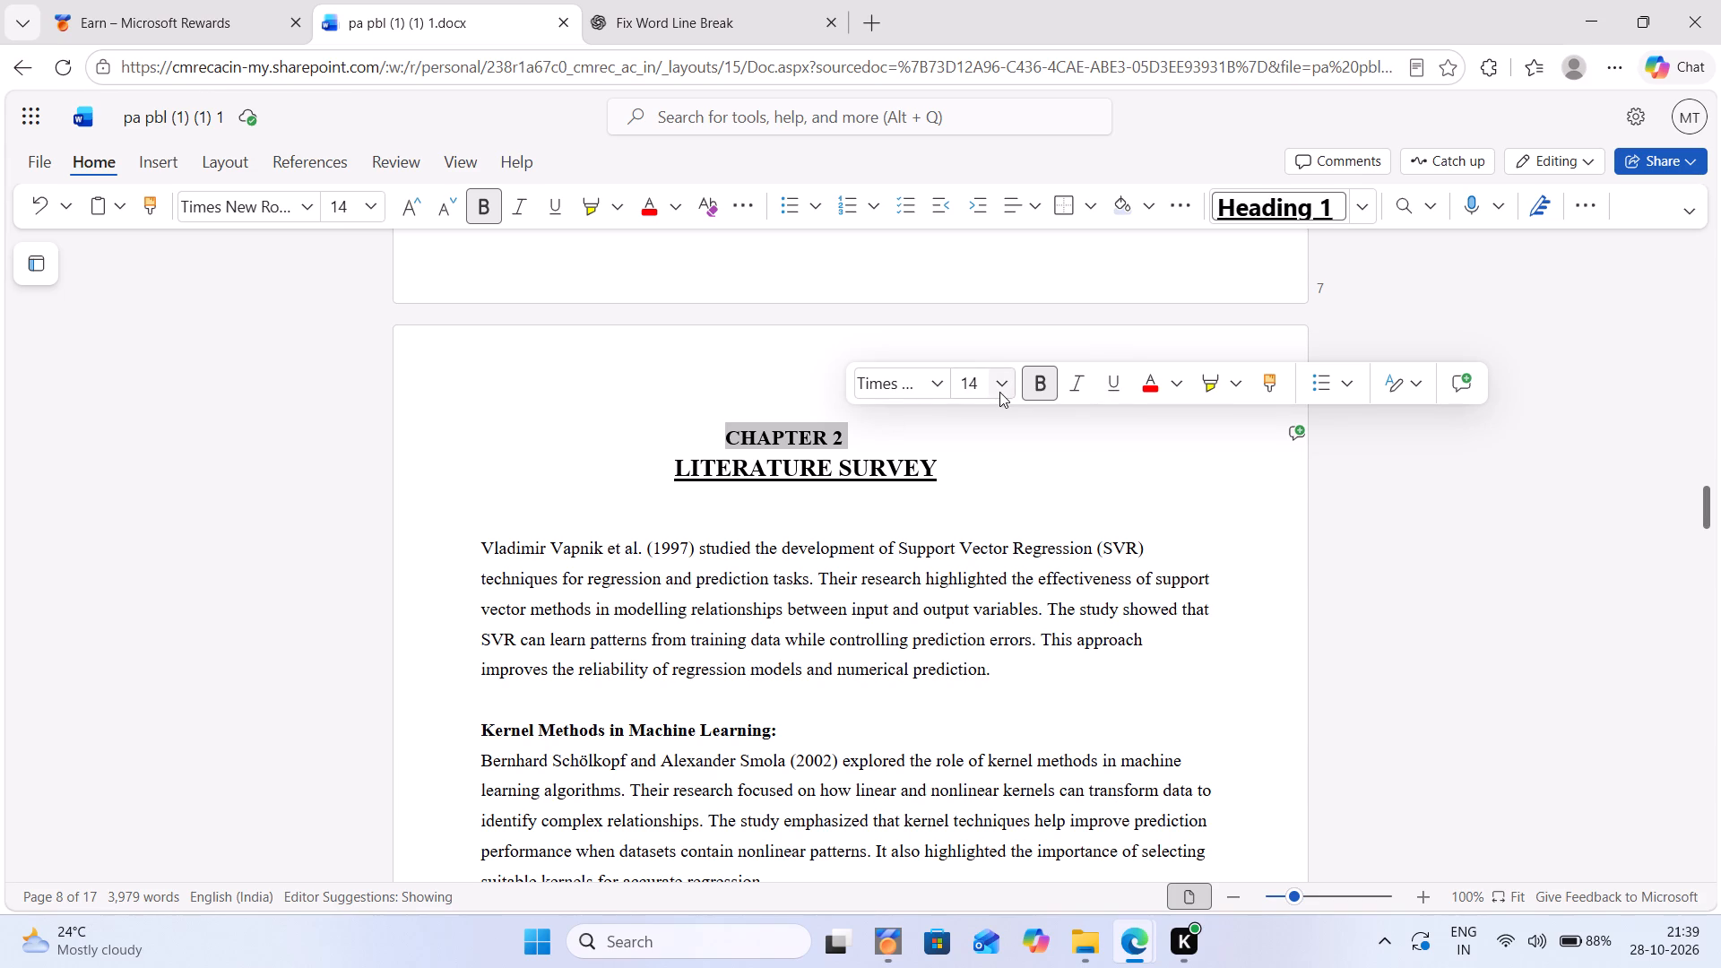
click(999, 392)
click(1028, 584)
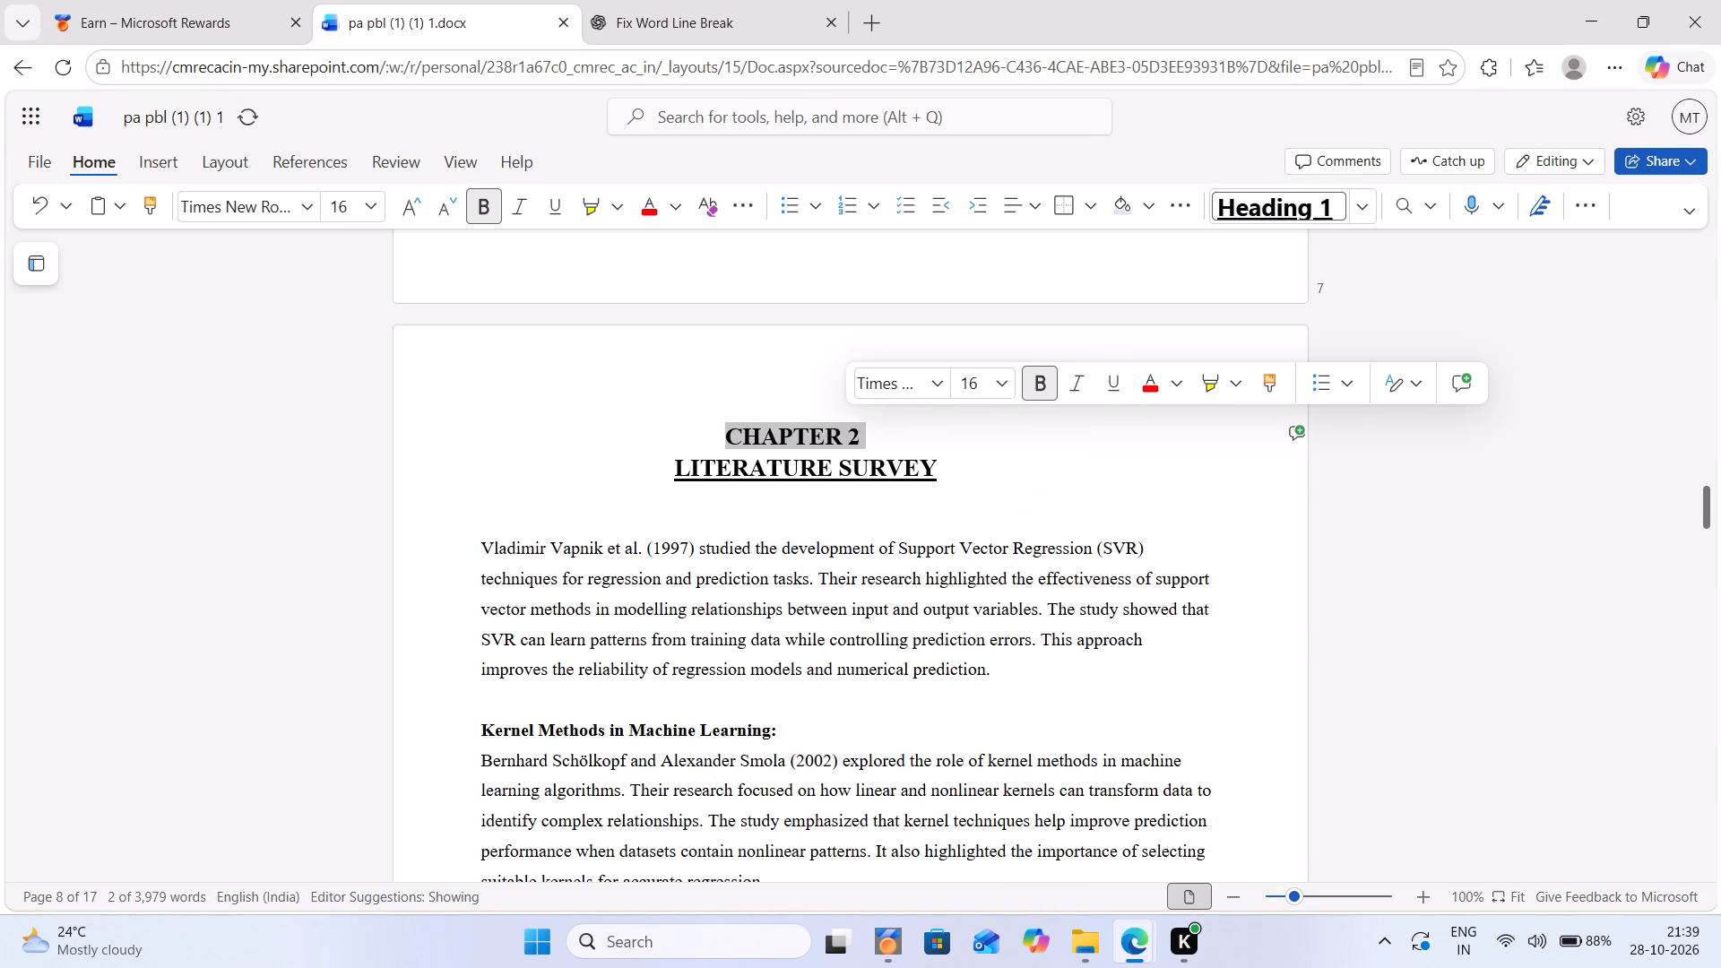
click(912, 479)
Add two leading spaces before CHAPTER 2 to centre it above LITERATURE SURVEY.
click(719, 437)
key(space)
key(space)
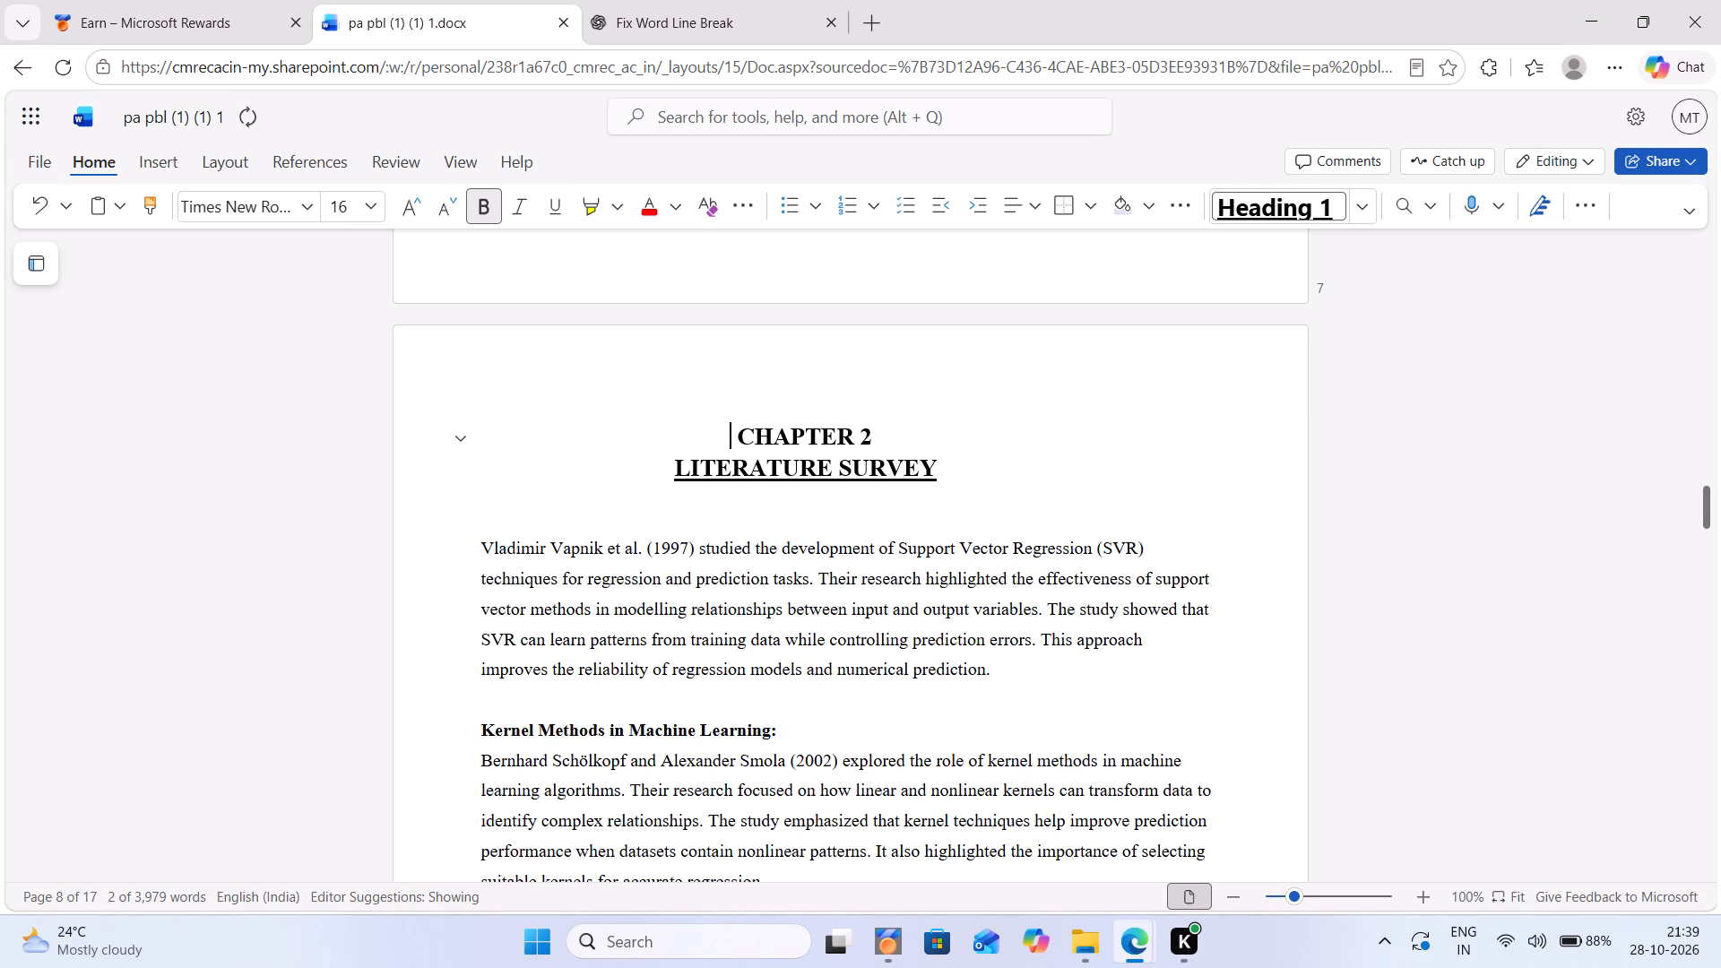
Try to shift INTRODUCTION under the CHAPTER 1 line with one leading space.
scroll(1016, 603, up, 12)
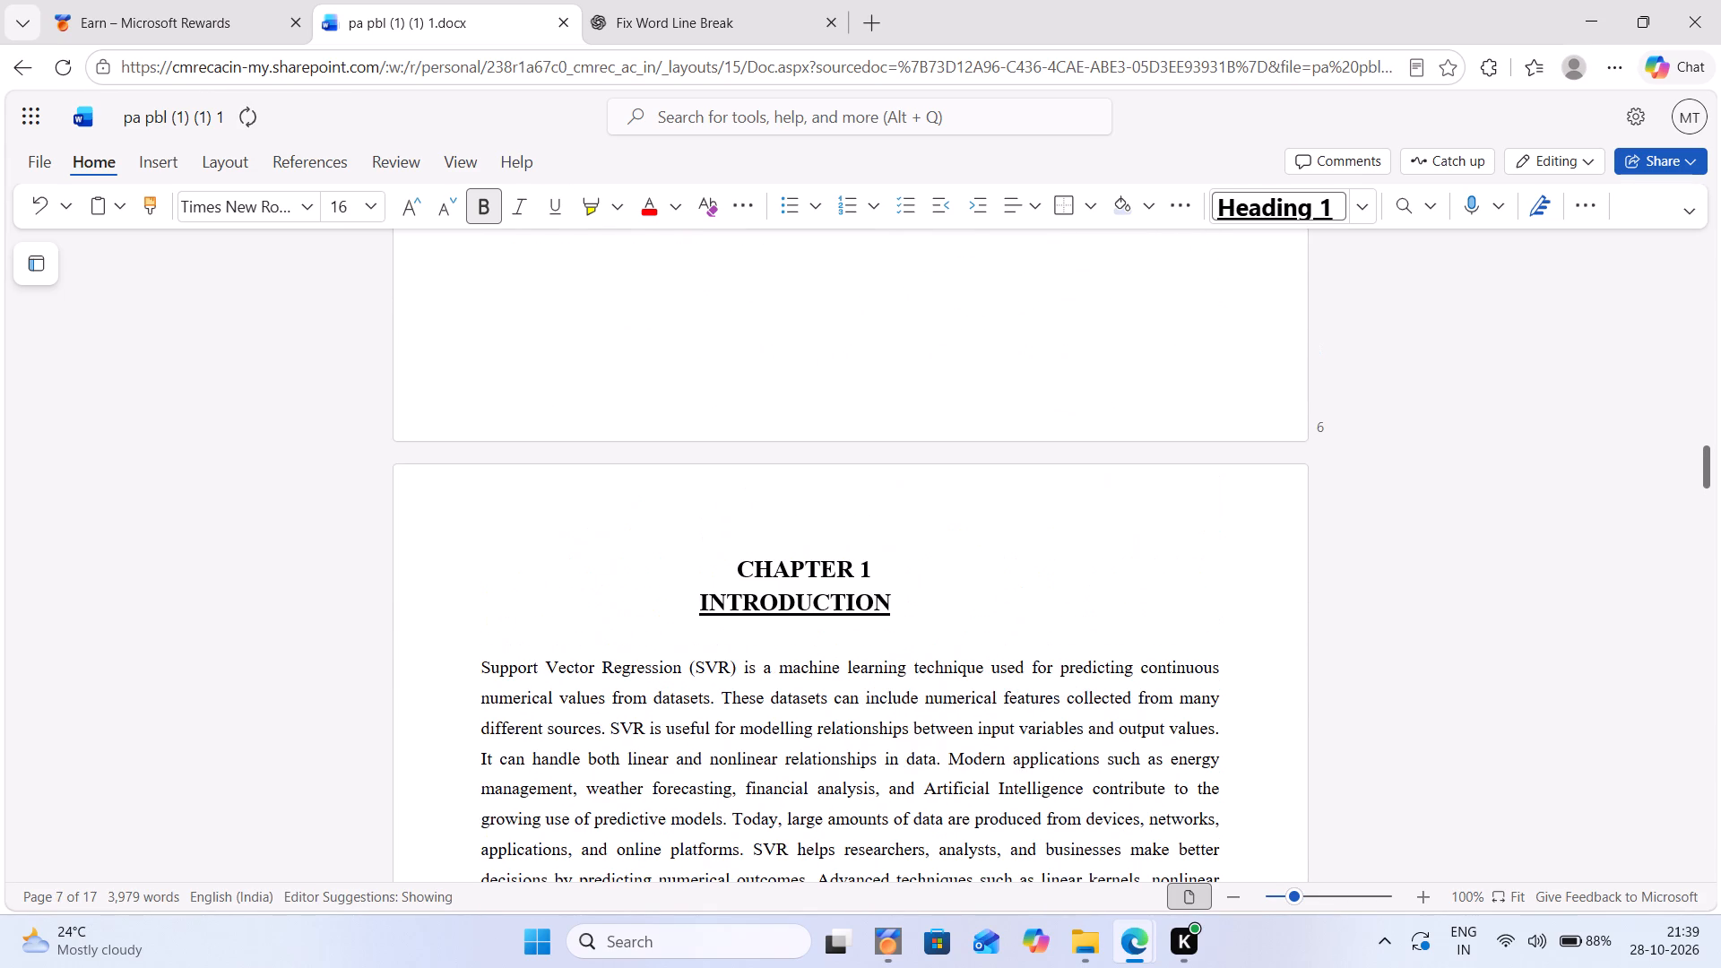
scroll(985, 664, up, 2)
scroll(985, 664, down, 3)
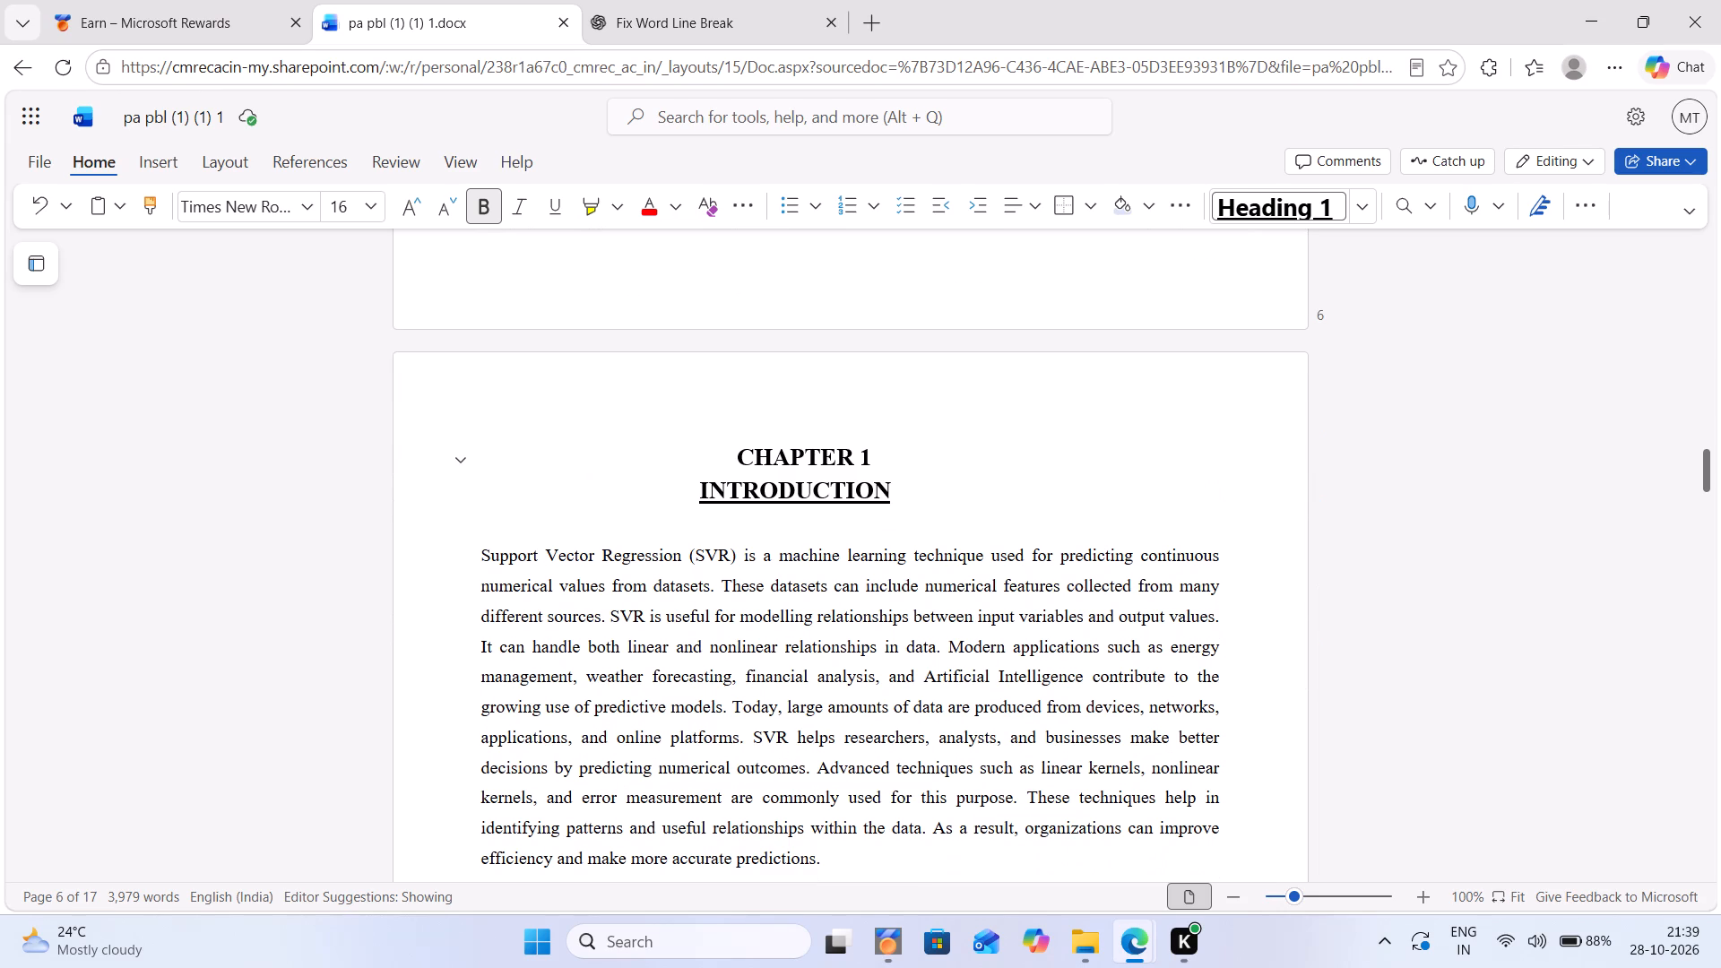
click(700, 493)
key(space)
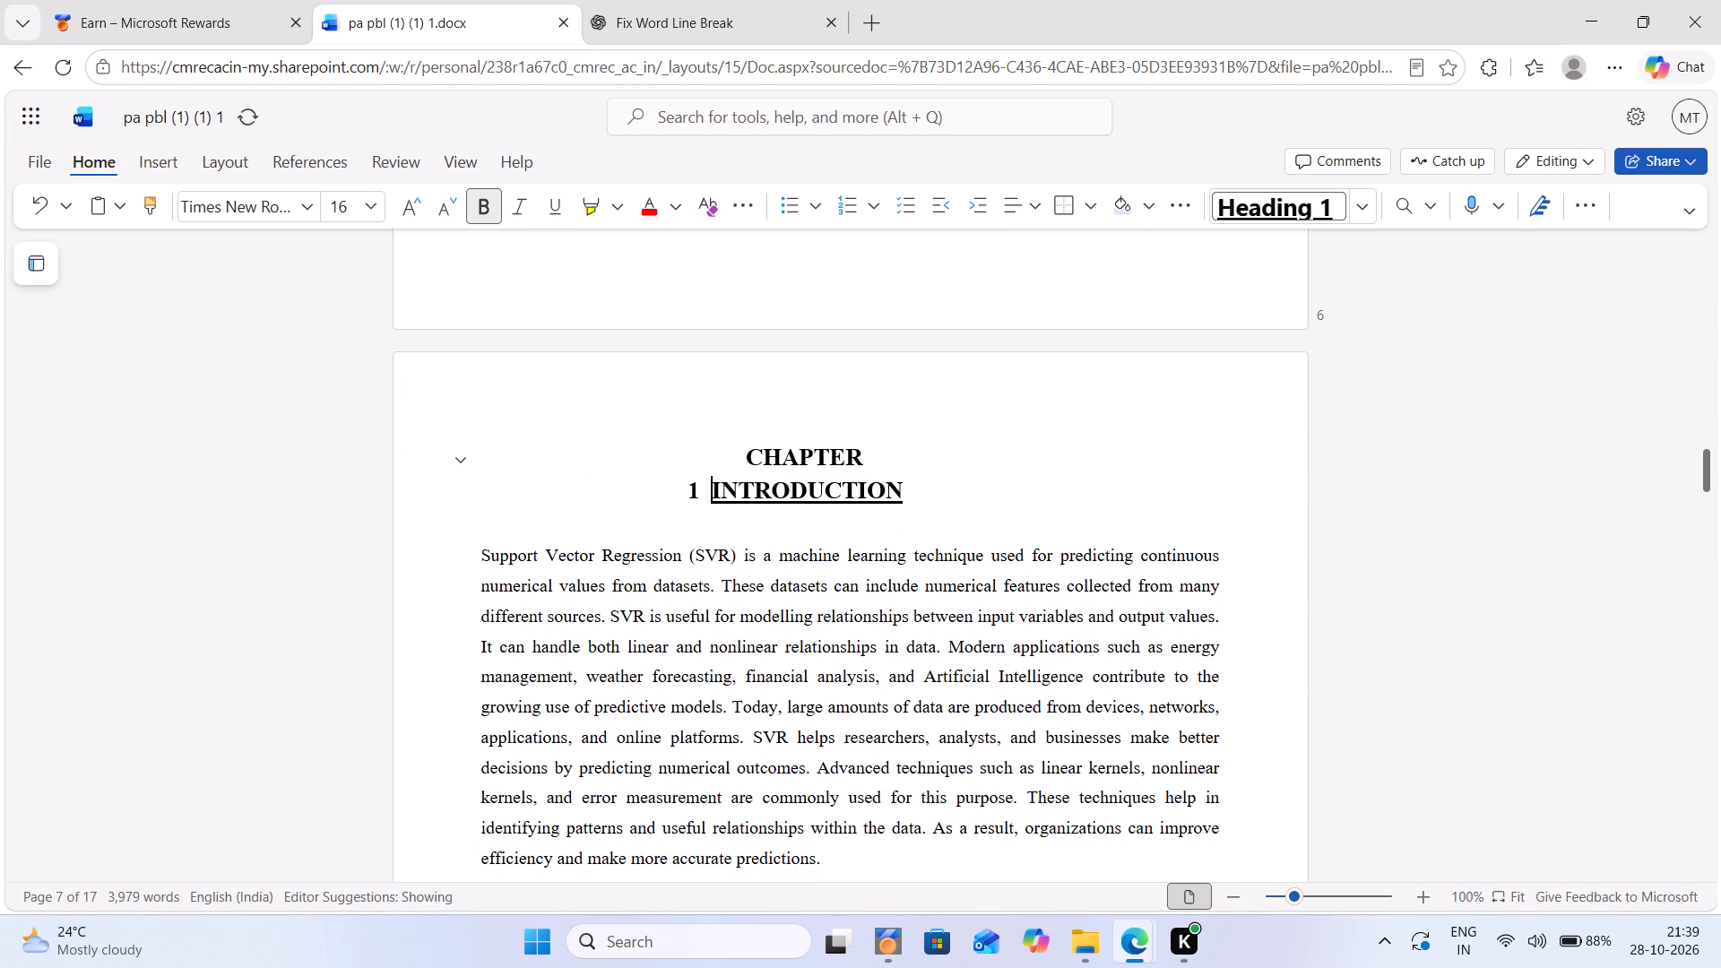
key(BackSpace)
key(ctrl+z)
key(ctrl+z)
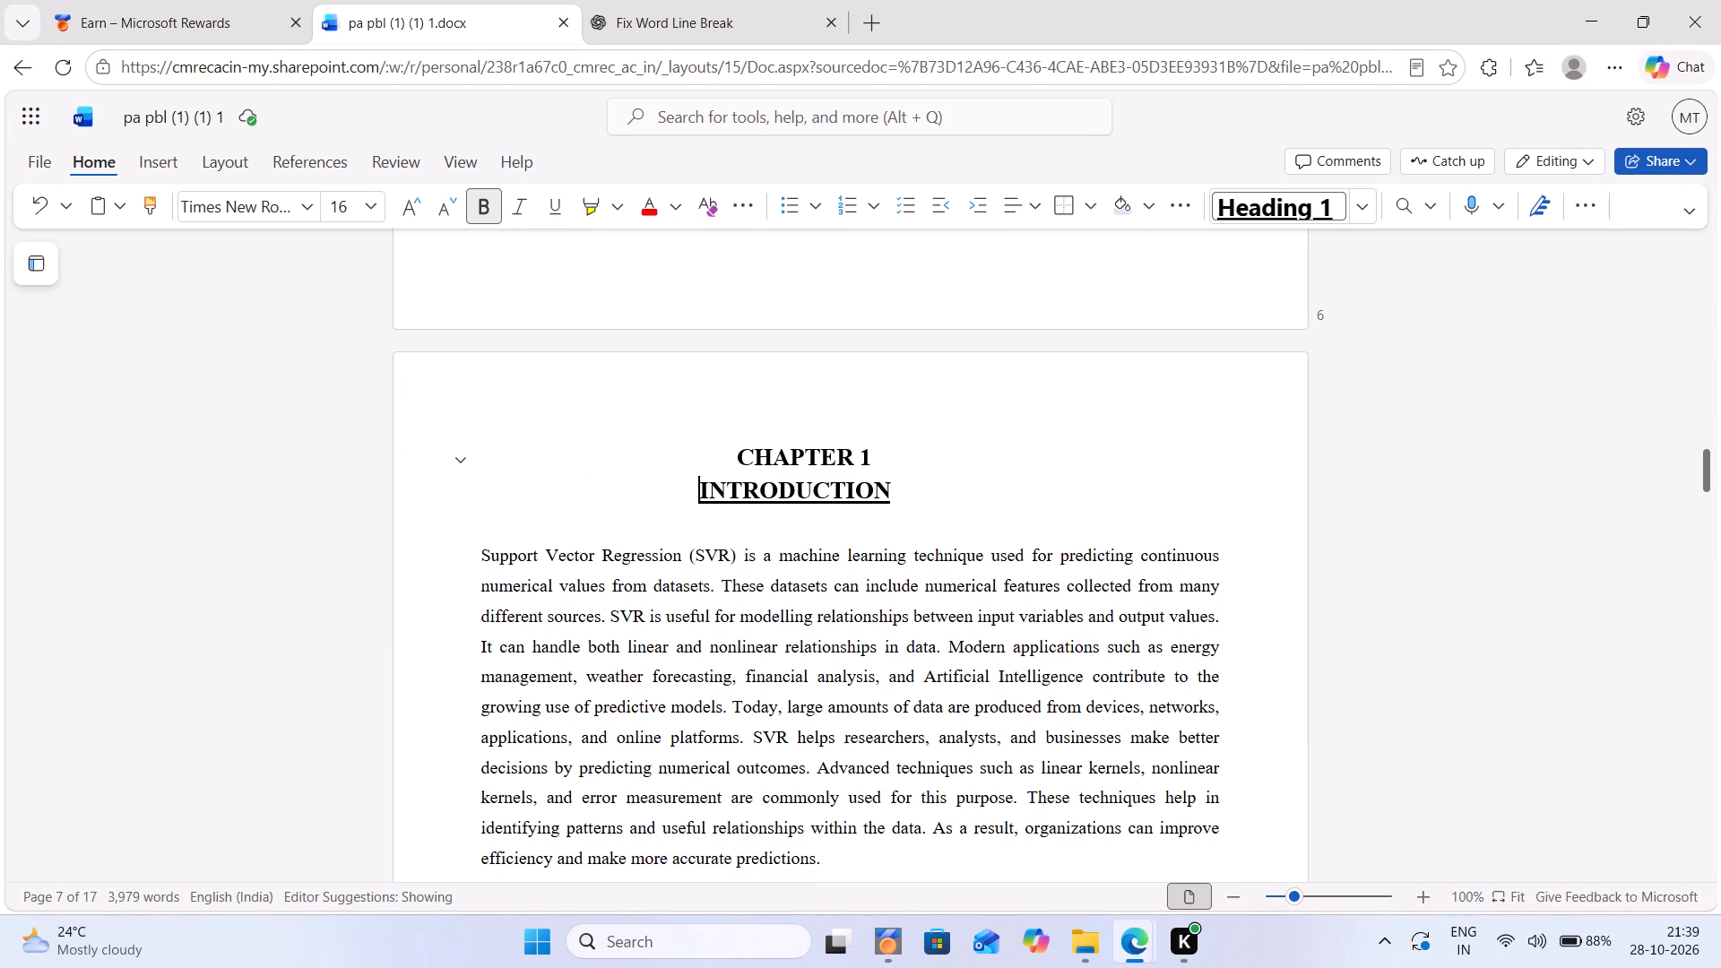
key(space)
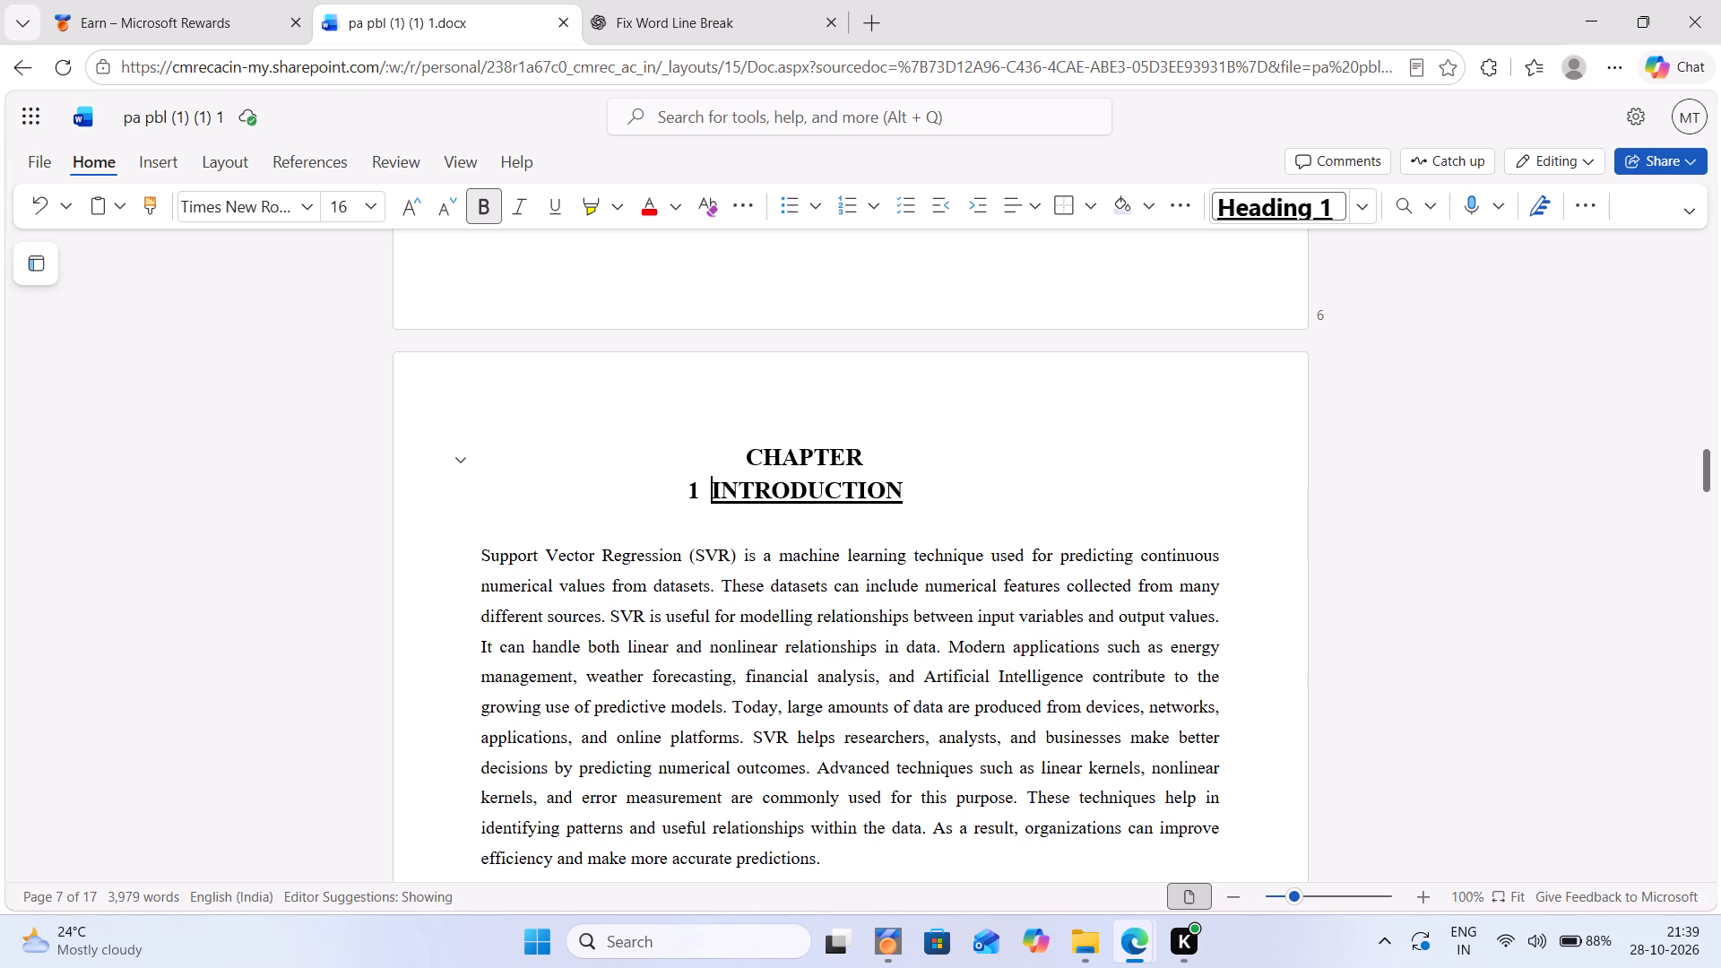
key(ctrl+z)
Review the two-line headings of Chapters 1 to 4 for consistent alignment, underlining and size.
scroll(965, 428, down, 3)
scroll(964, 428, up, 8)
scroll(964, 428, down, 5)
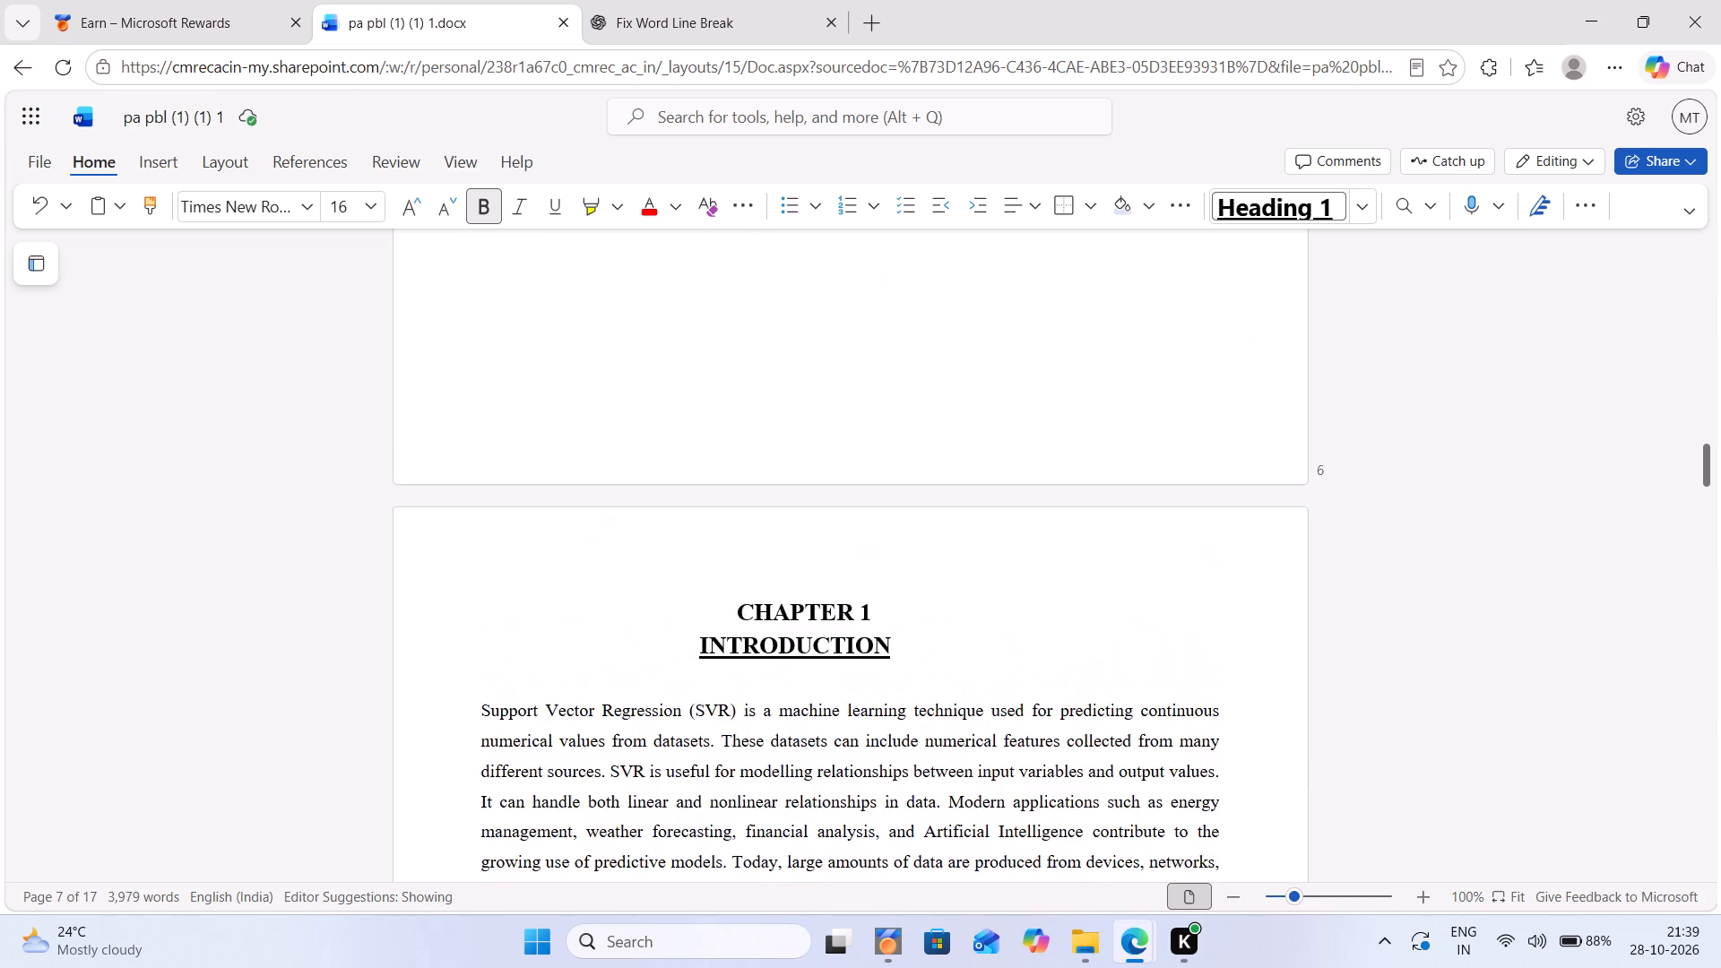
scroll(964, 428, down, 6)
scroll(964, 428, up, 16)
scroll(964, 428, down, 5)
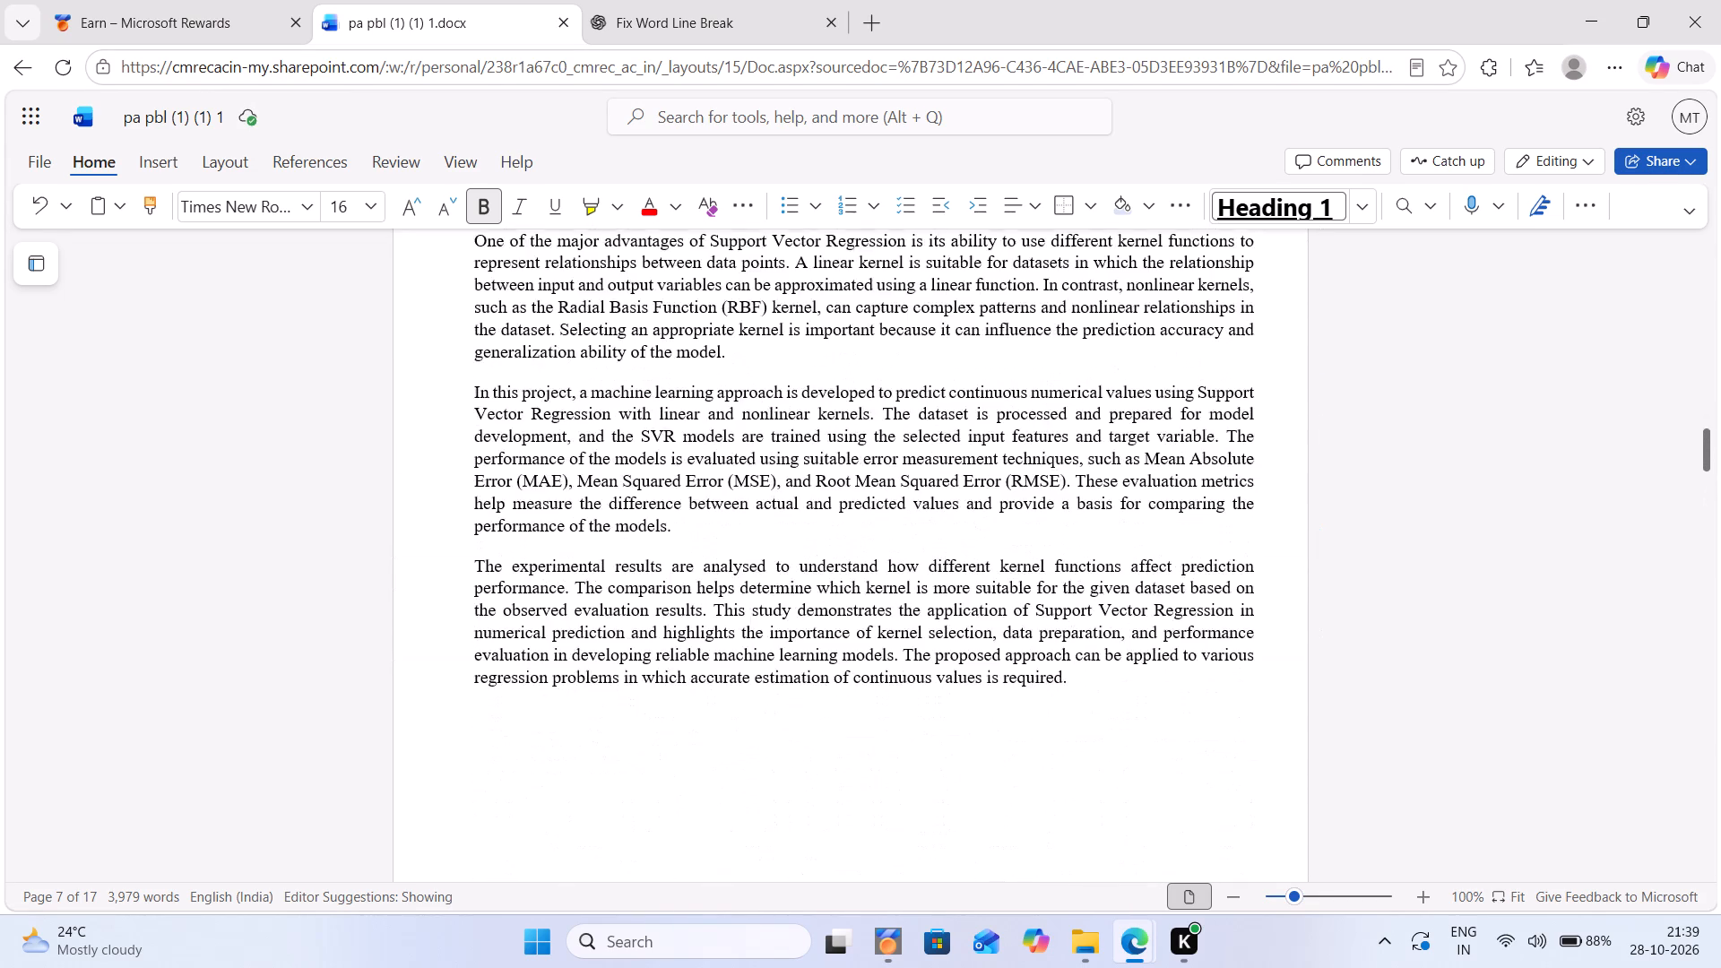
scroll(964, 428, down, 20)
scroll(964, 428, down, 8)
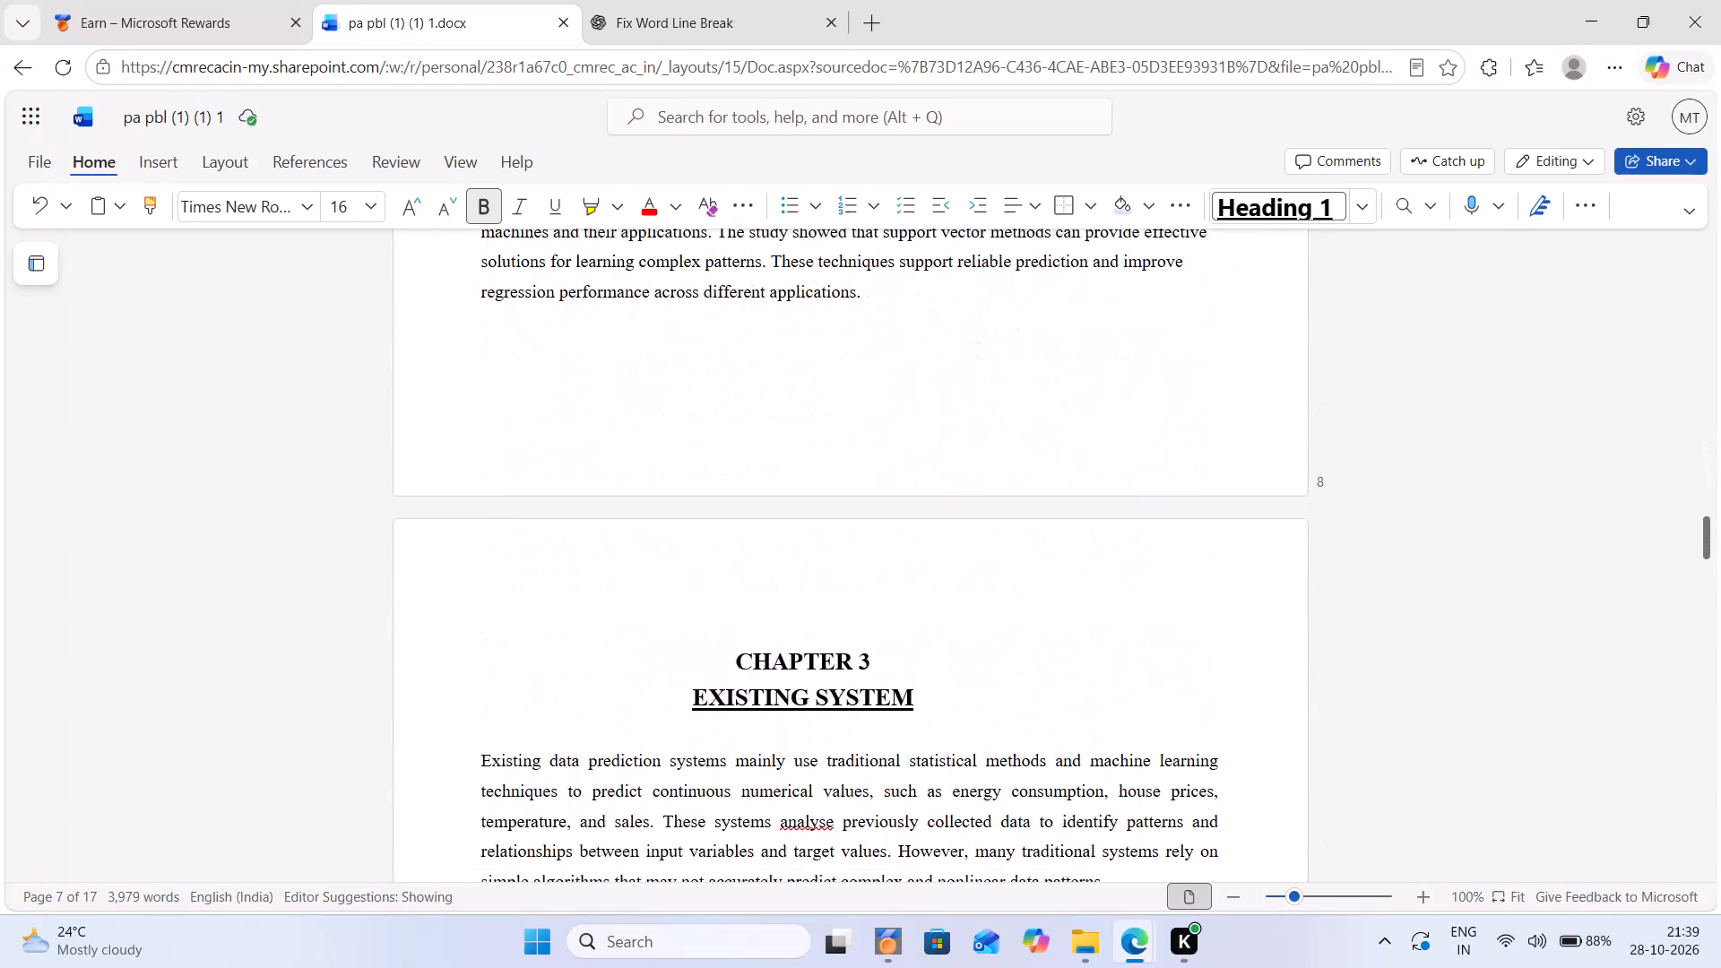
scroll(964, 428, down, 11)
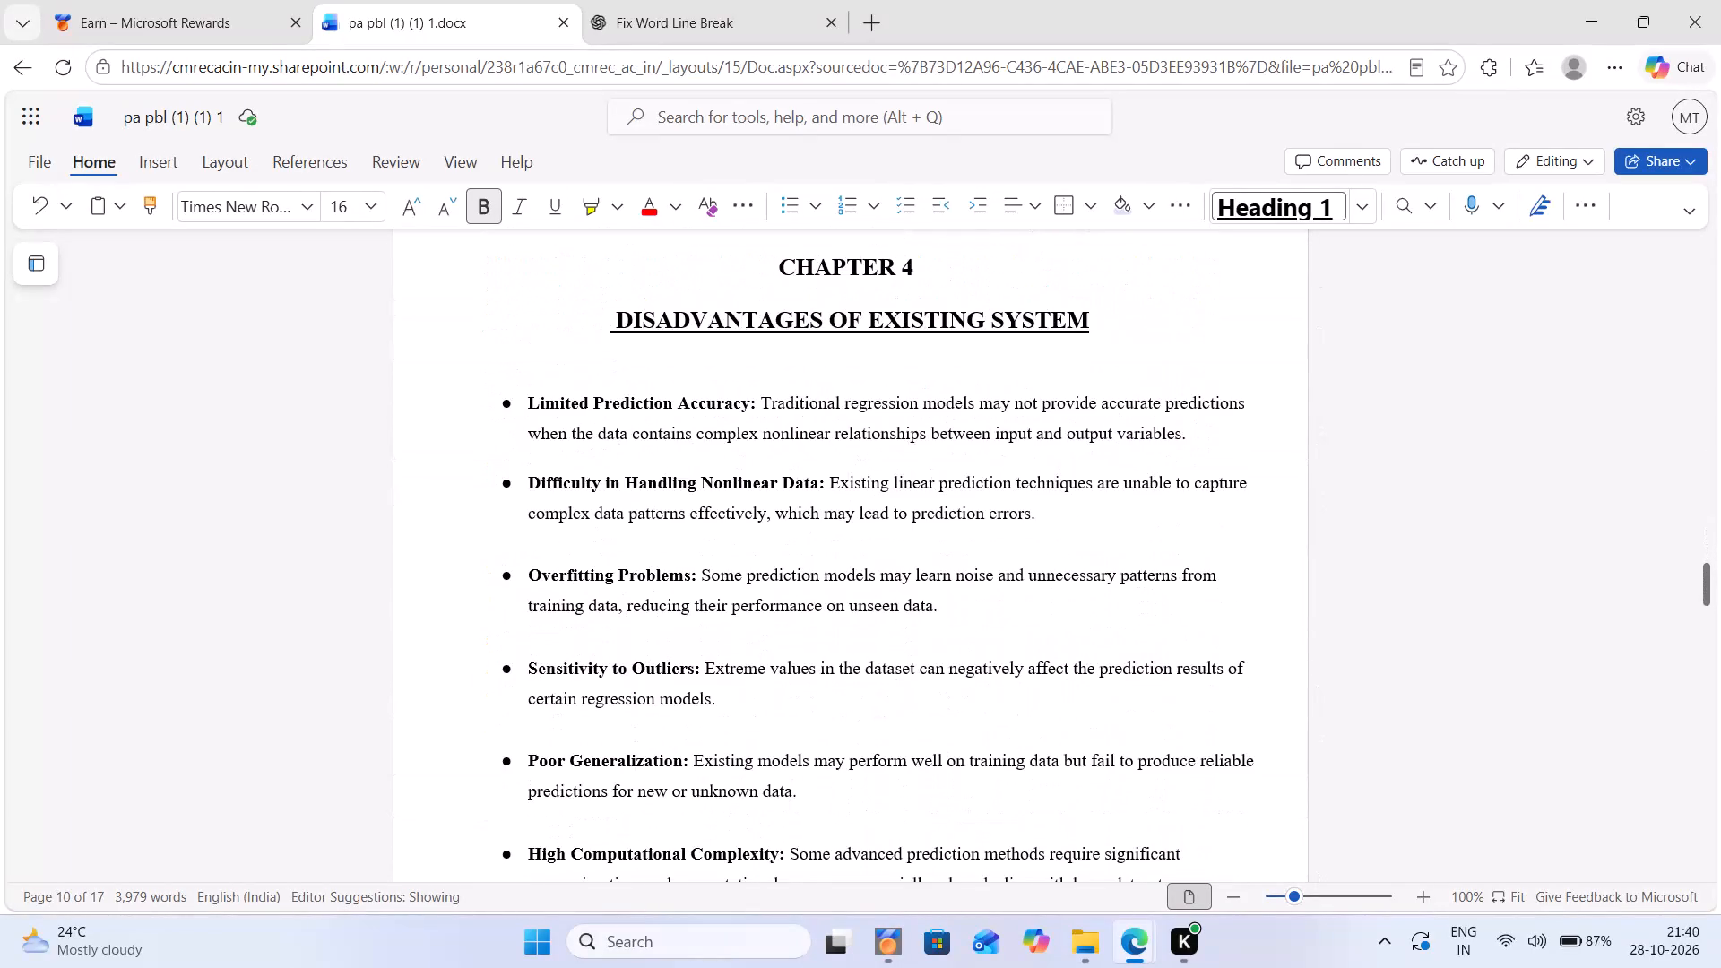
scroll(1069, 420, up, 8)
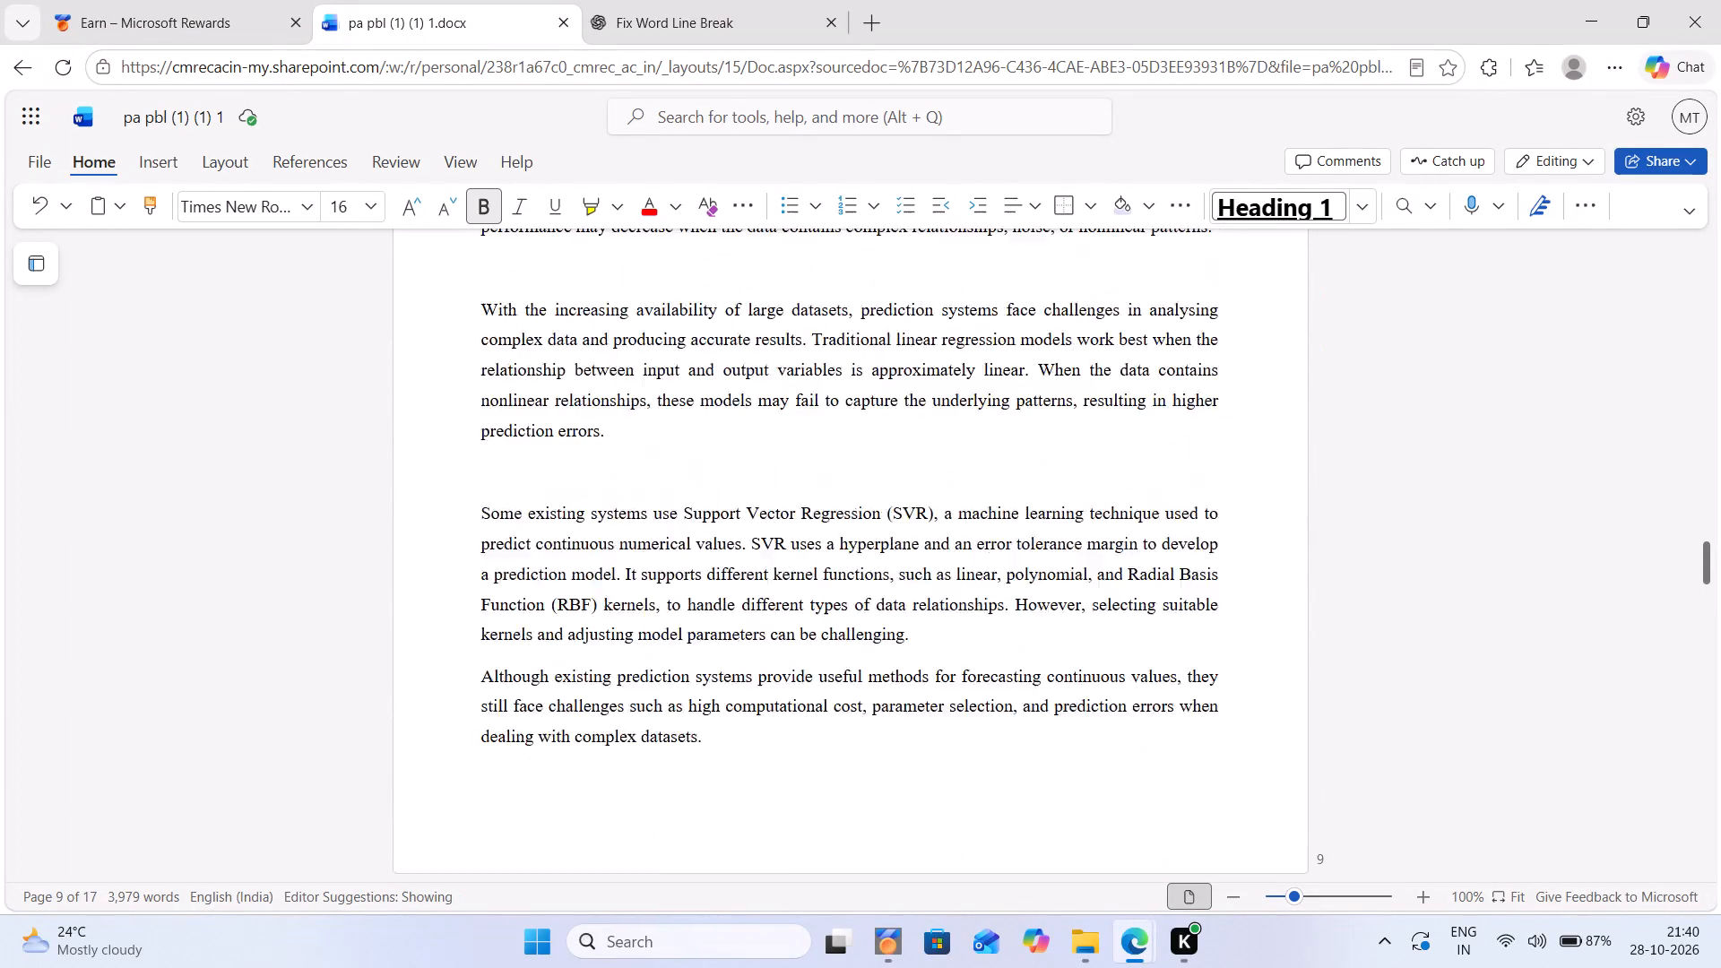
scroll(1069, 420, up, 5)
scroll(1069, 420, down, 2)
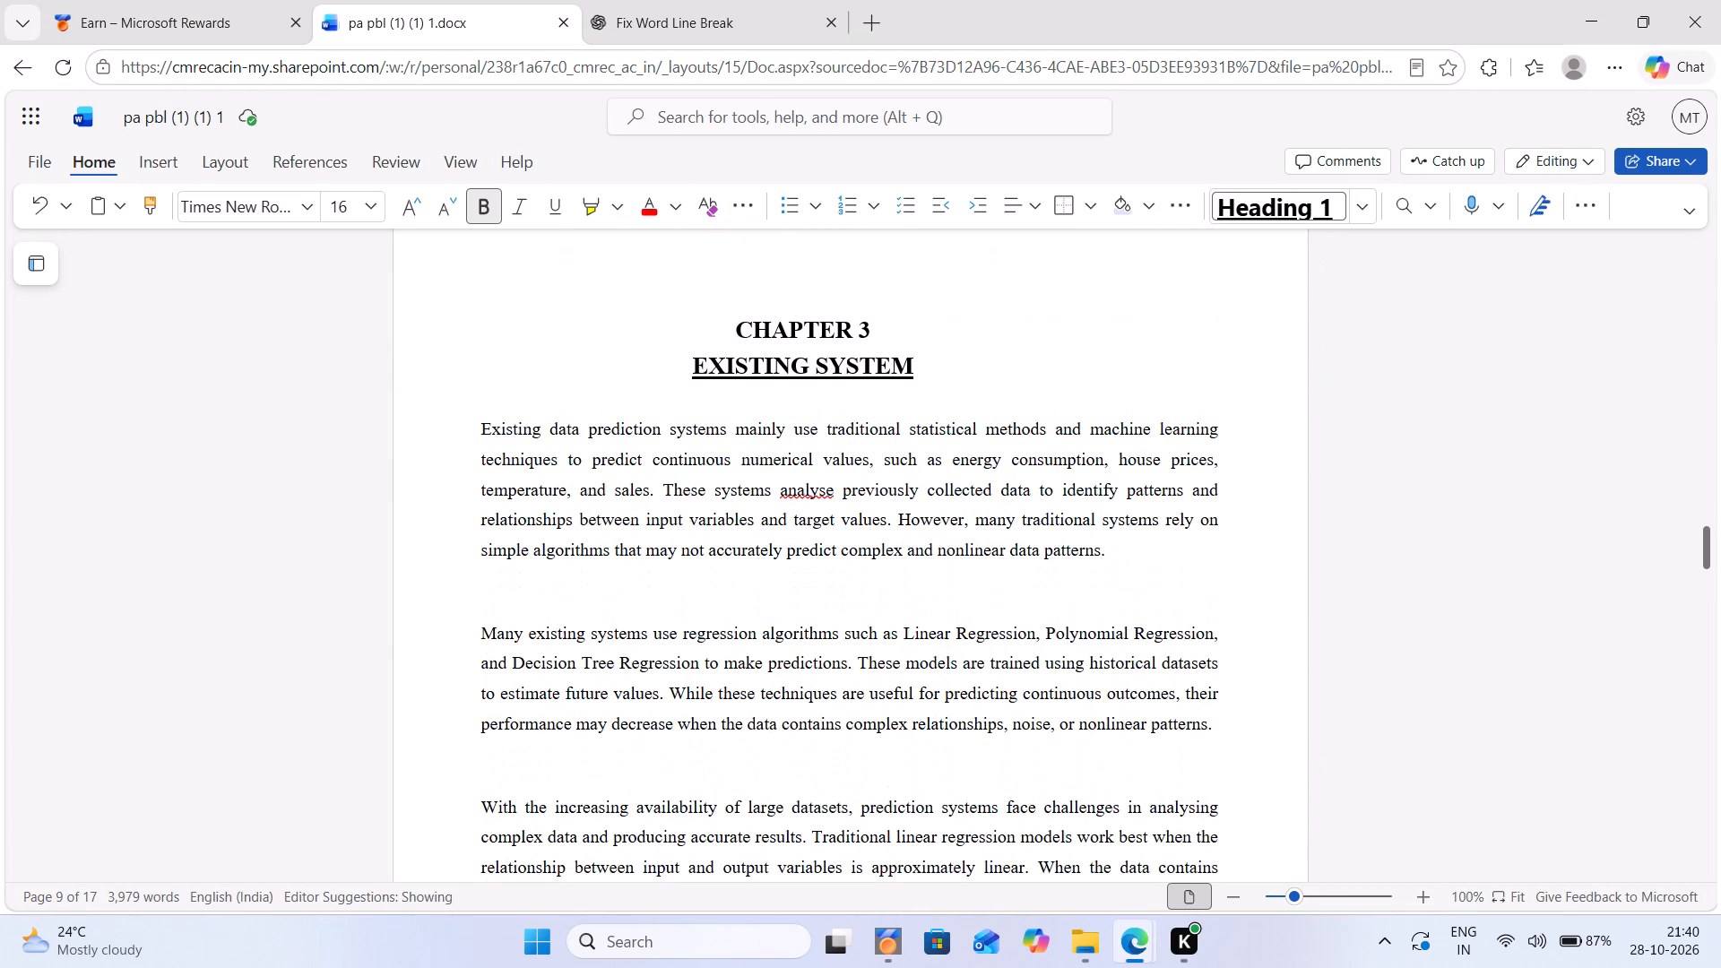
click(924, 371)
Review the heading layout and page content from Chapter 3 through Chapter 9 for consistency.
click(881, 468)
scroll(881, 468, down, 9)
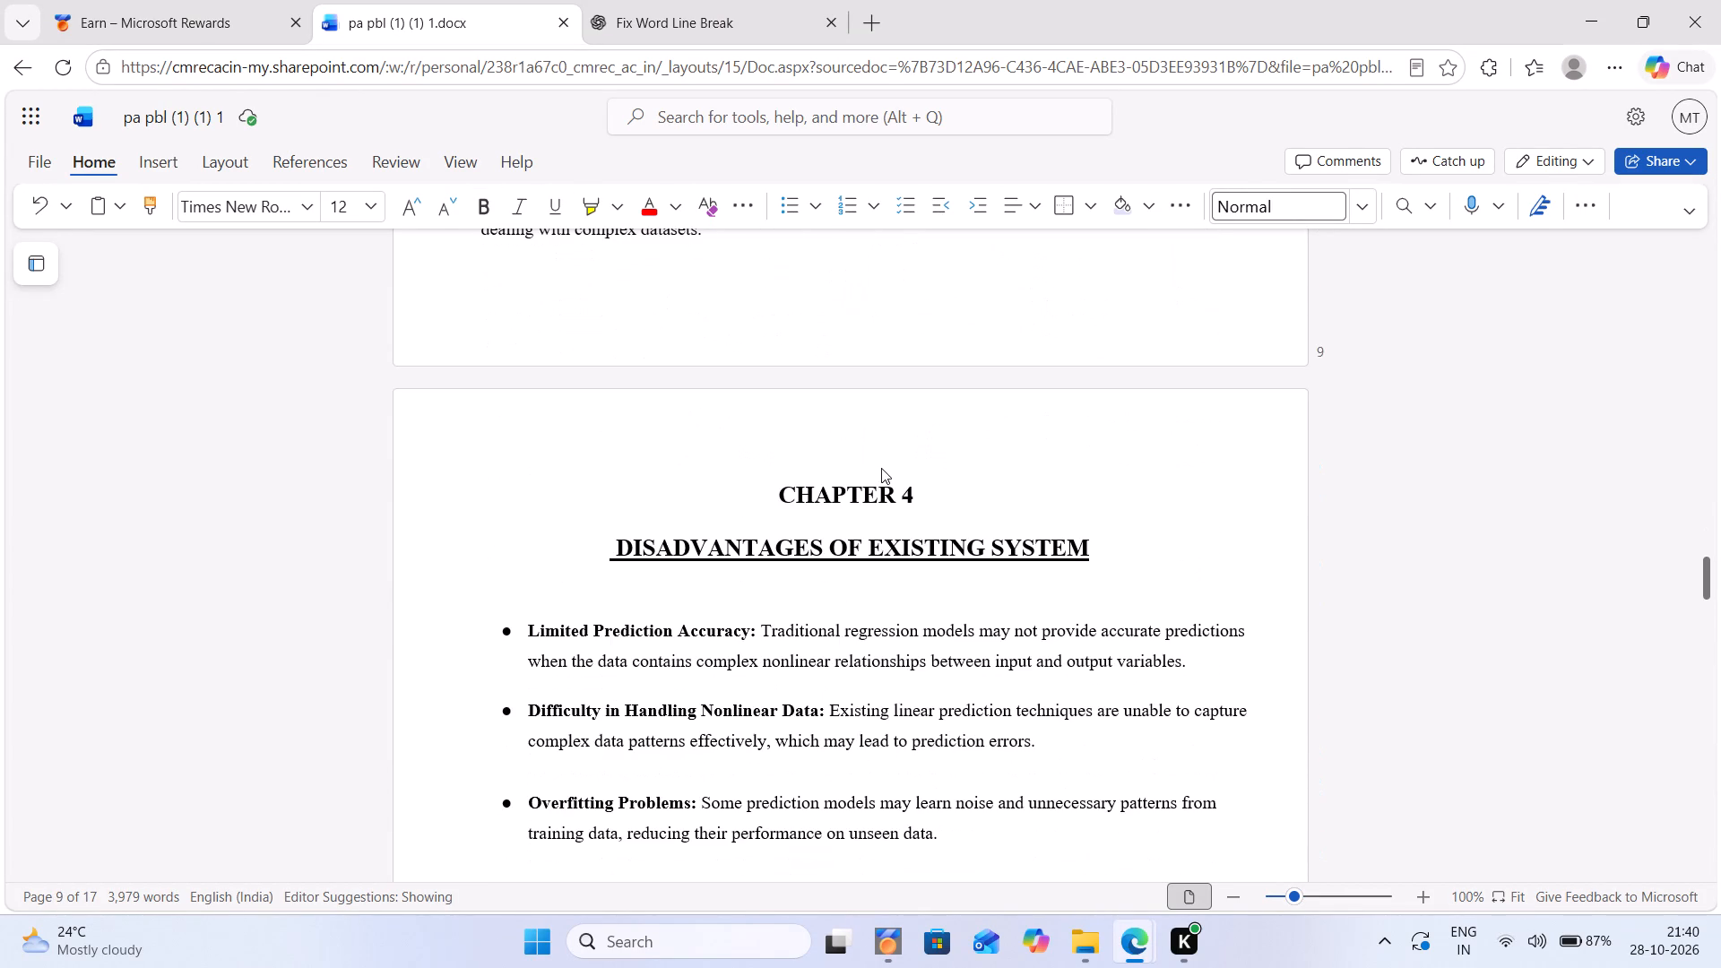
scroll(871, 507, up, 10)
scroll(871, 507, down, 4)
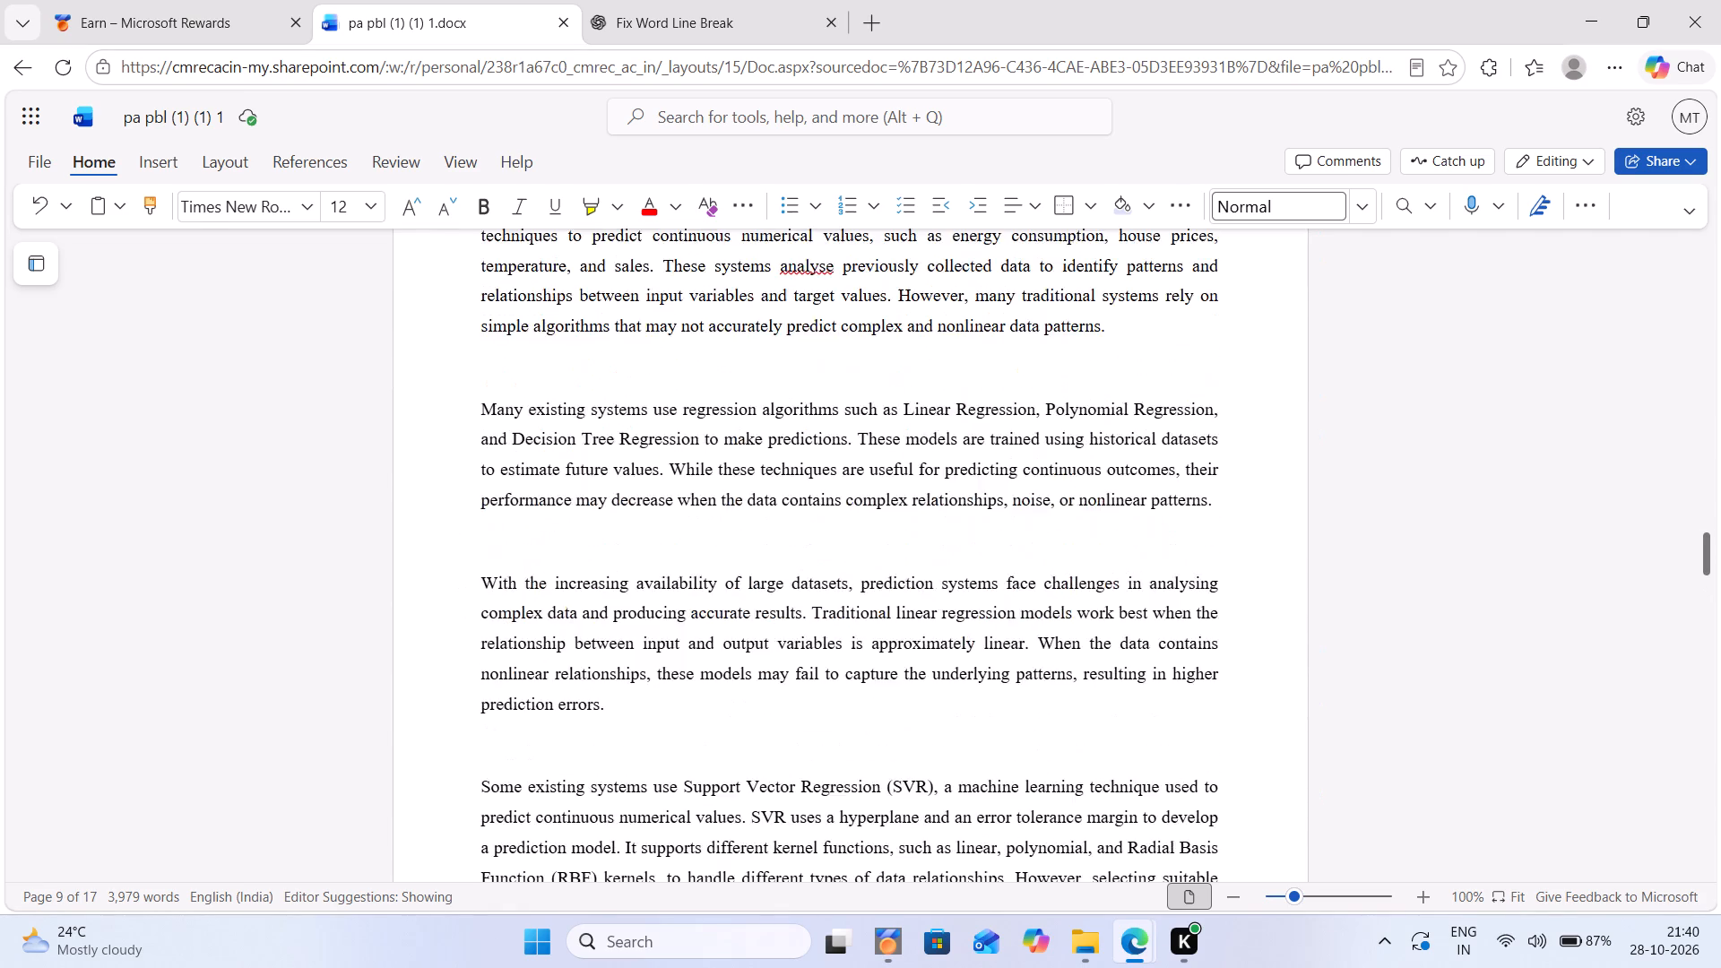
scroll(871, 507, down, 2)
scroll(804, 583, down, 4)
click(819, 514)
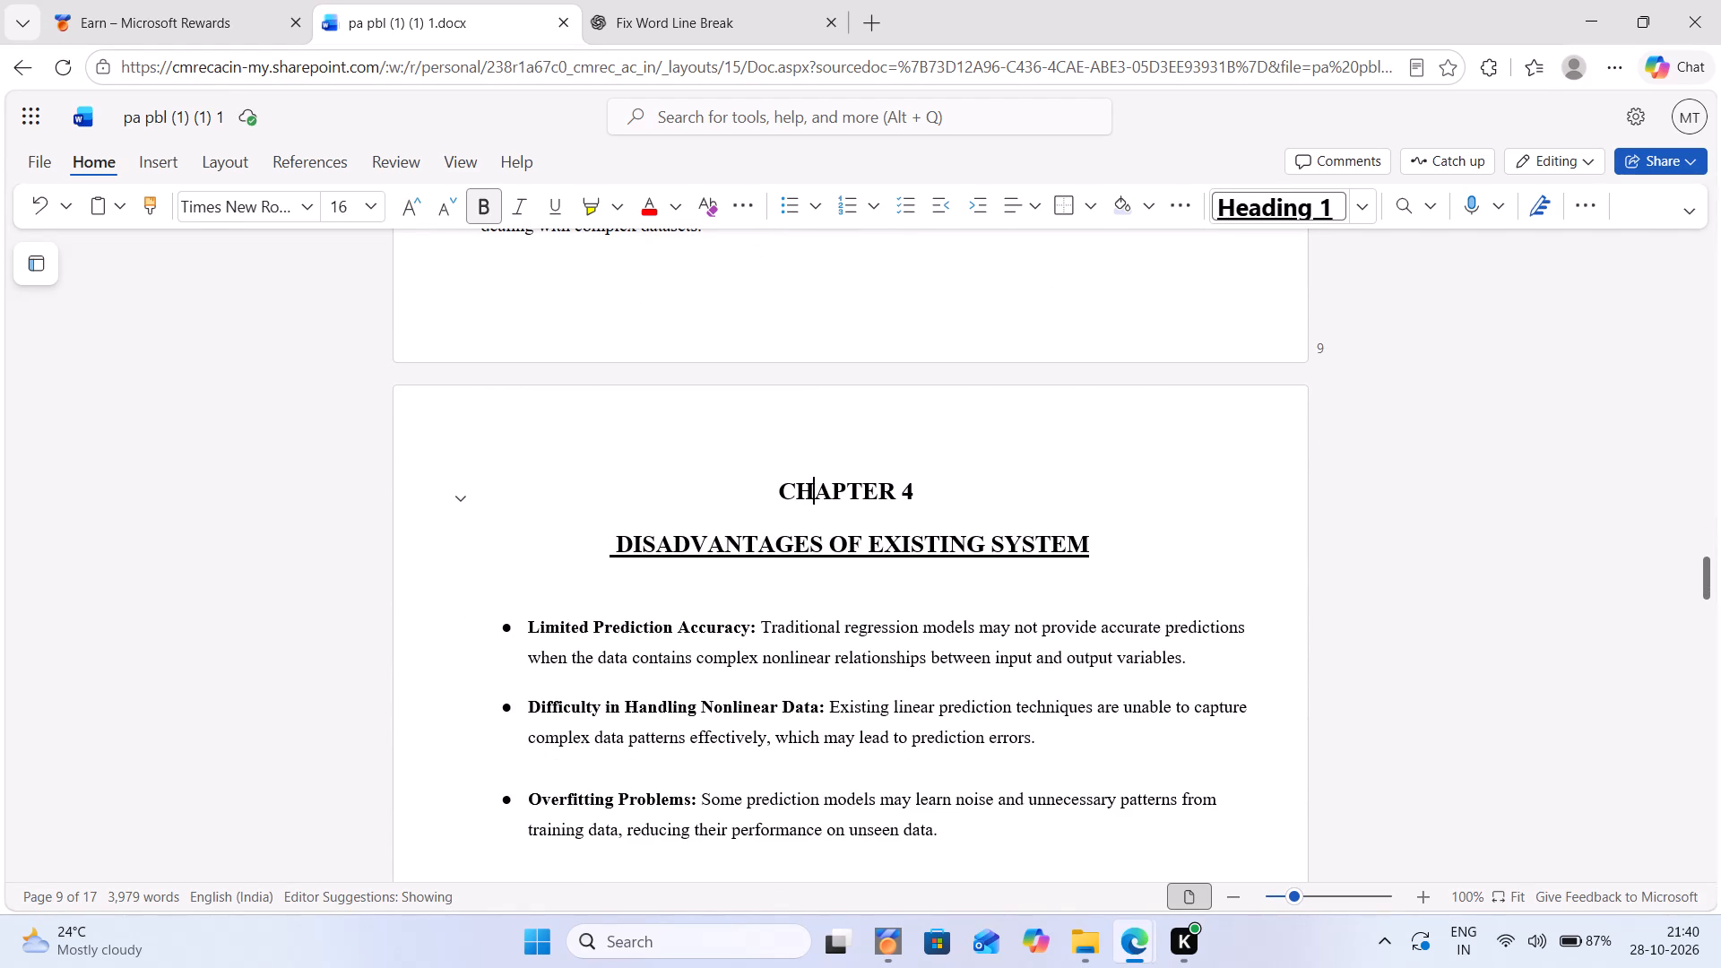
scroll(992, 484, down, 4)
scroll(871, 501, down, 7)
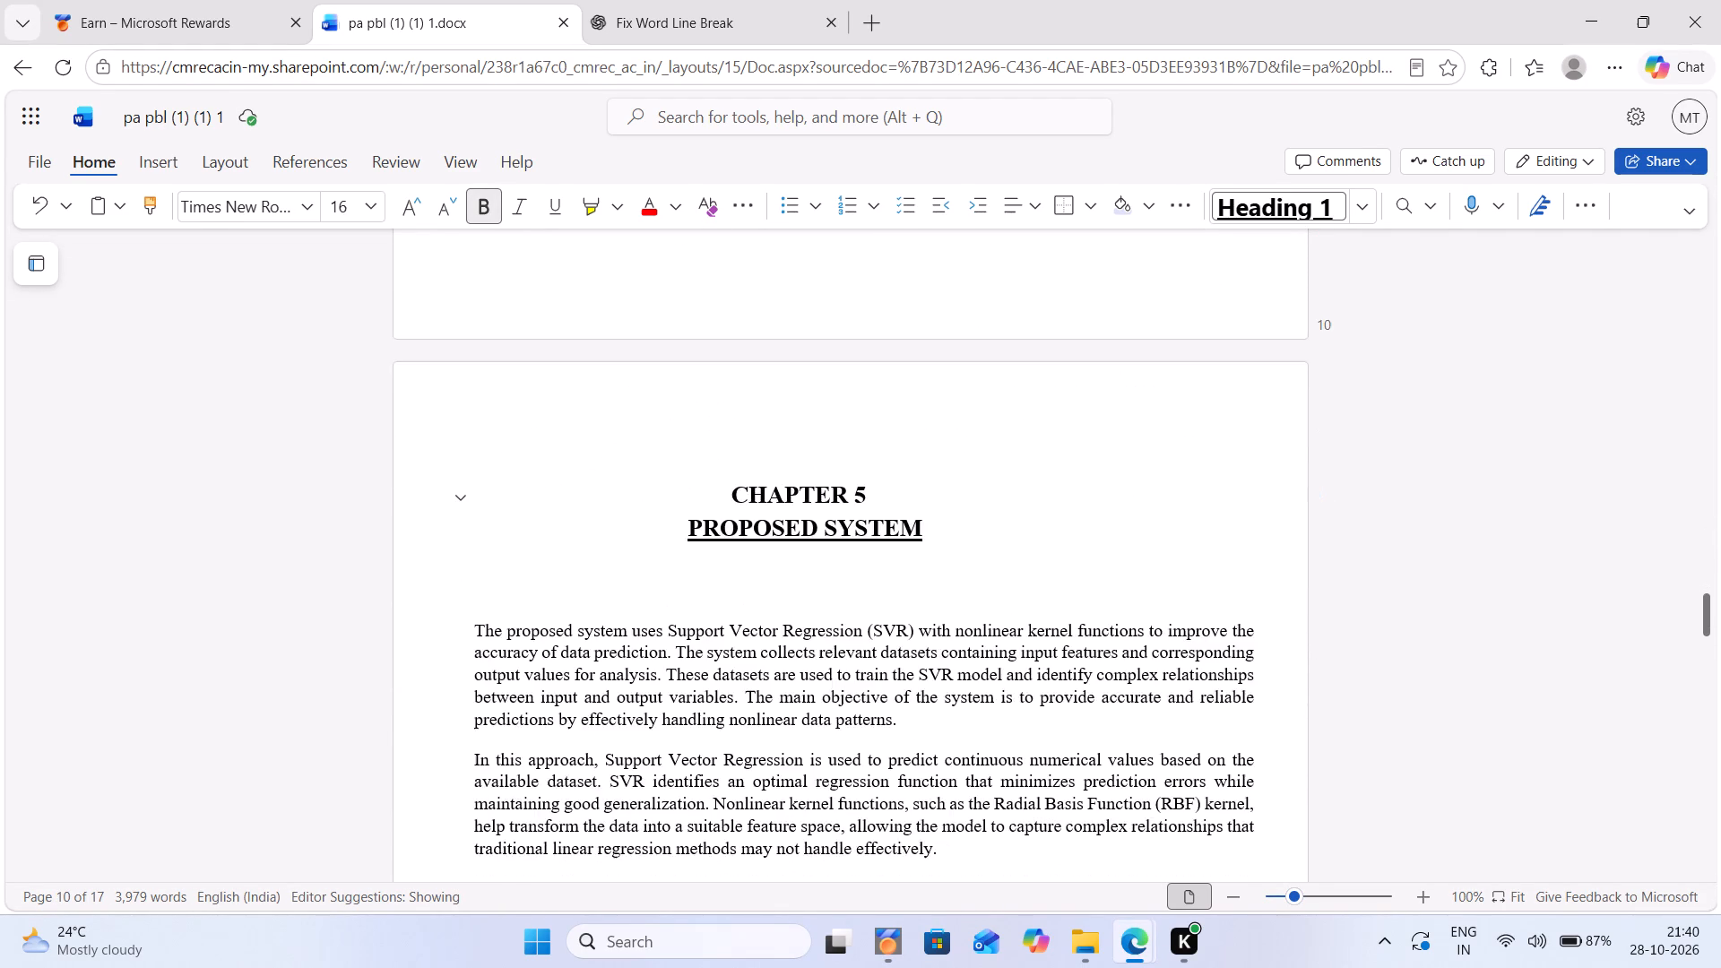
scroll(871, 501, up, 2)
scroll(871, 501, down, 5)
scroll(871, 501, down, 16)
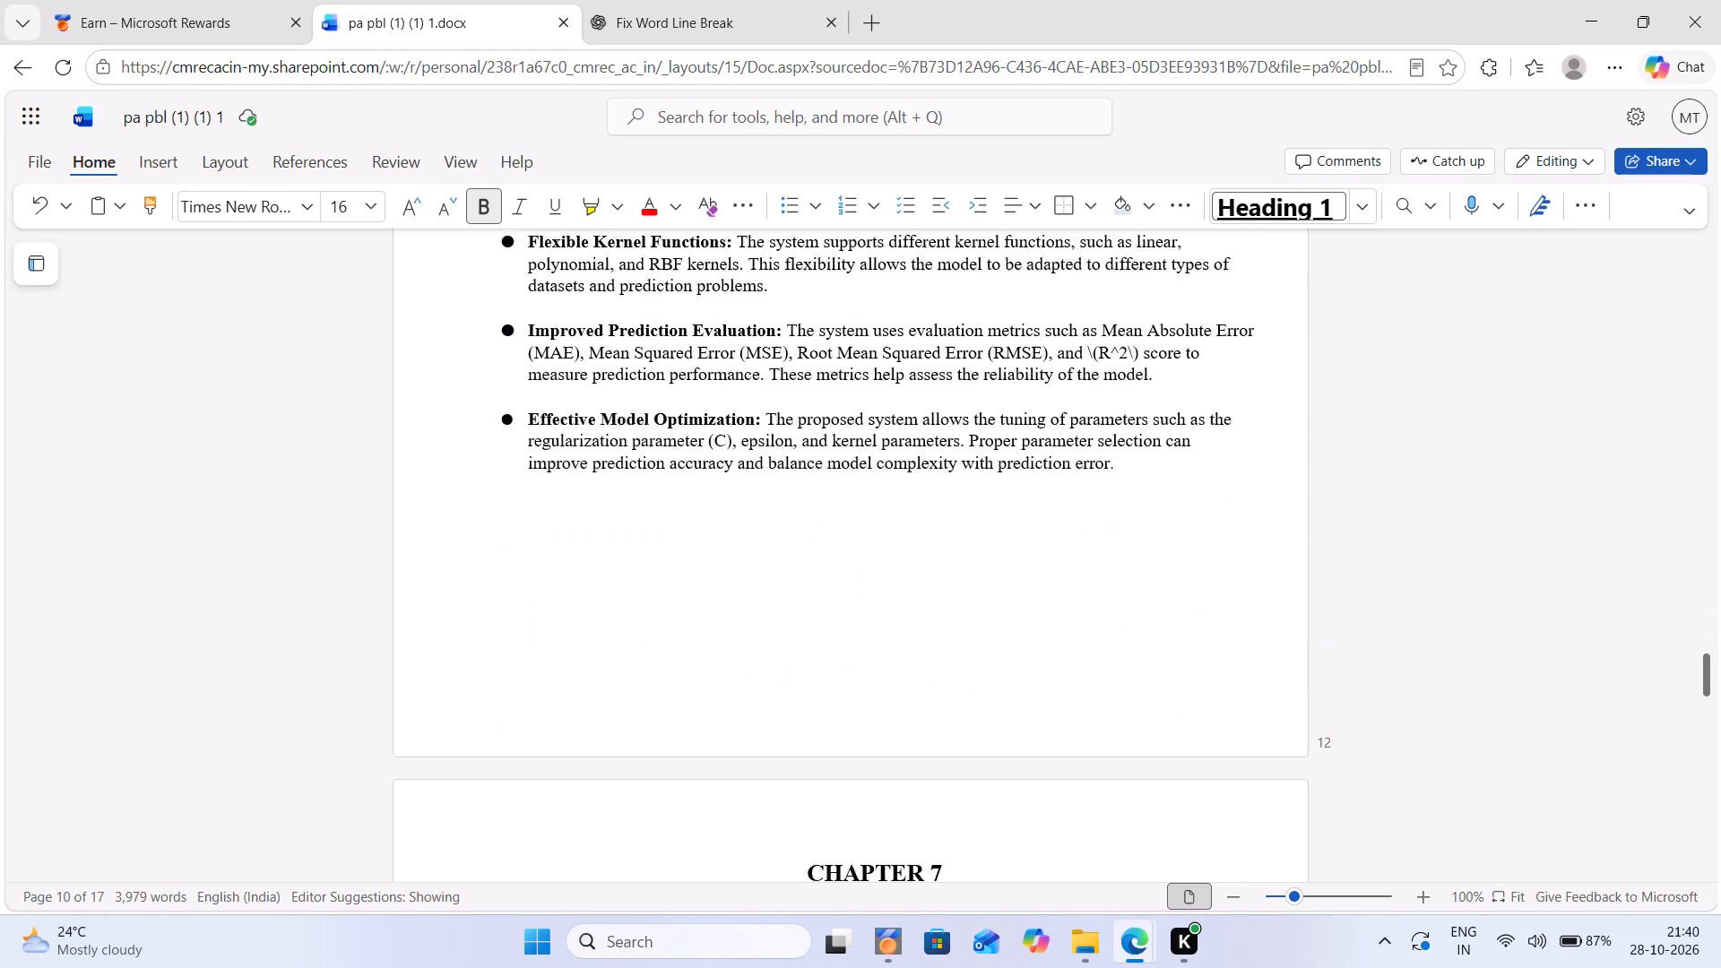
scroll(871, 501, down, 15)
scroll(871, 501, down, 10)
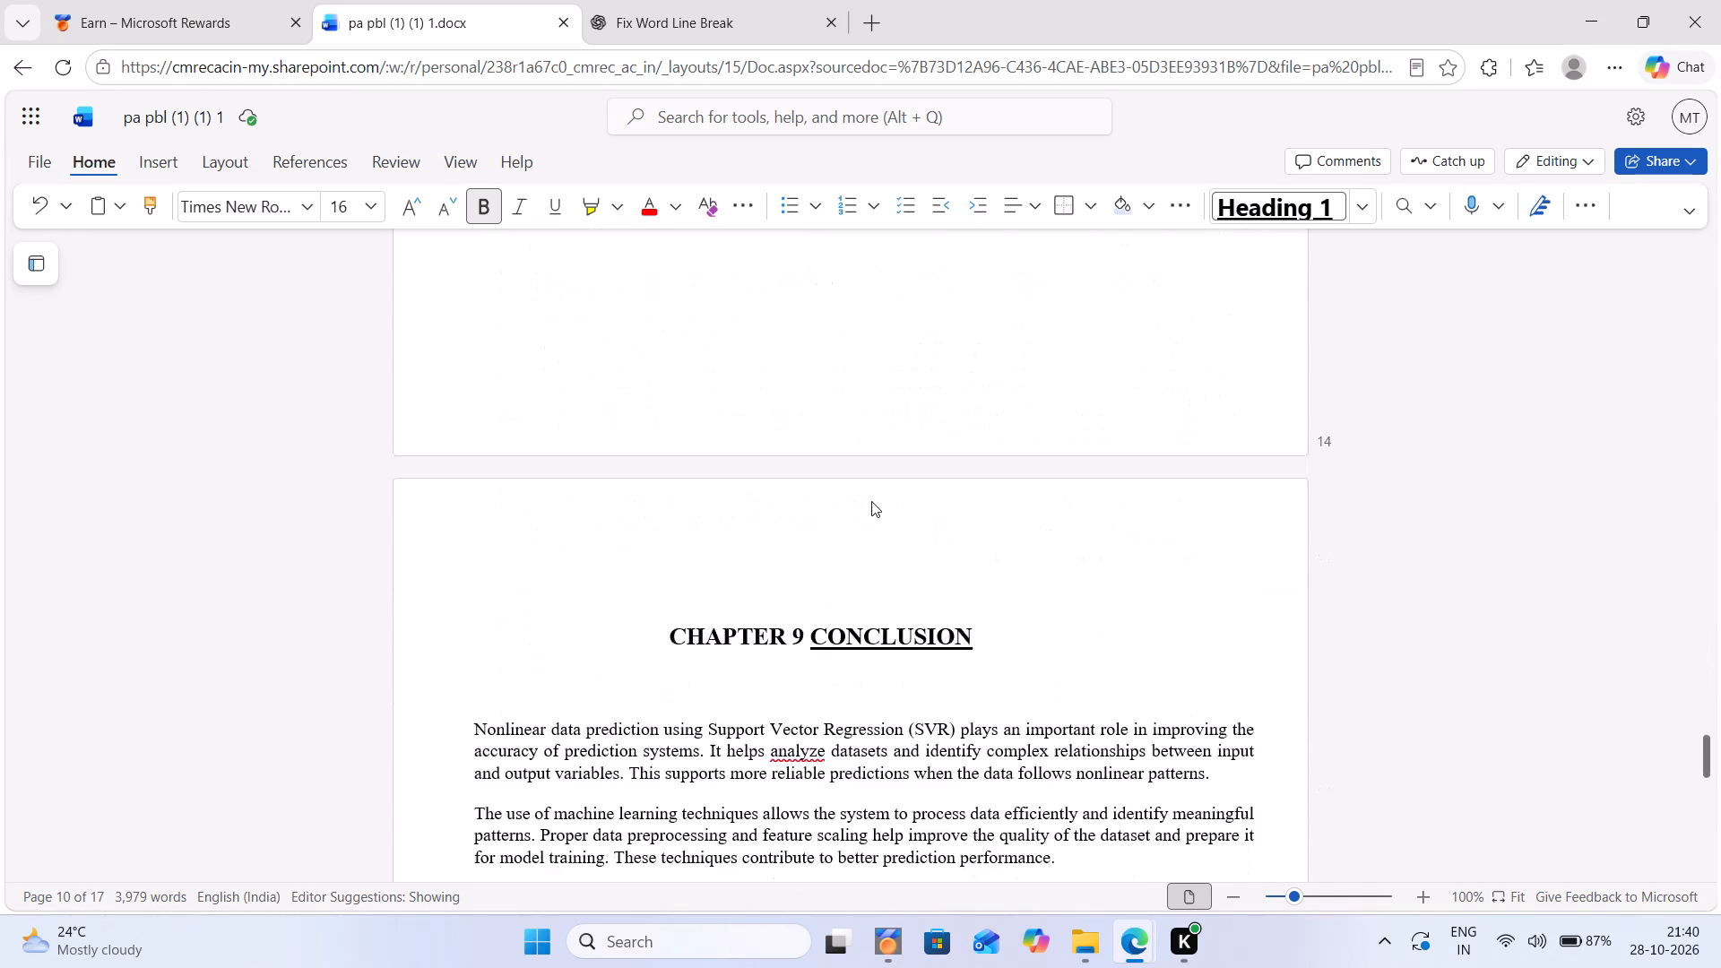
scroll(871, 501, down, 3)
scroll(871, 501, up, 3)
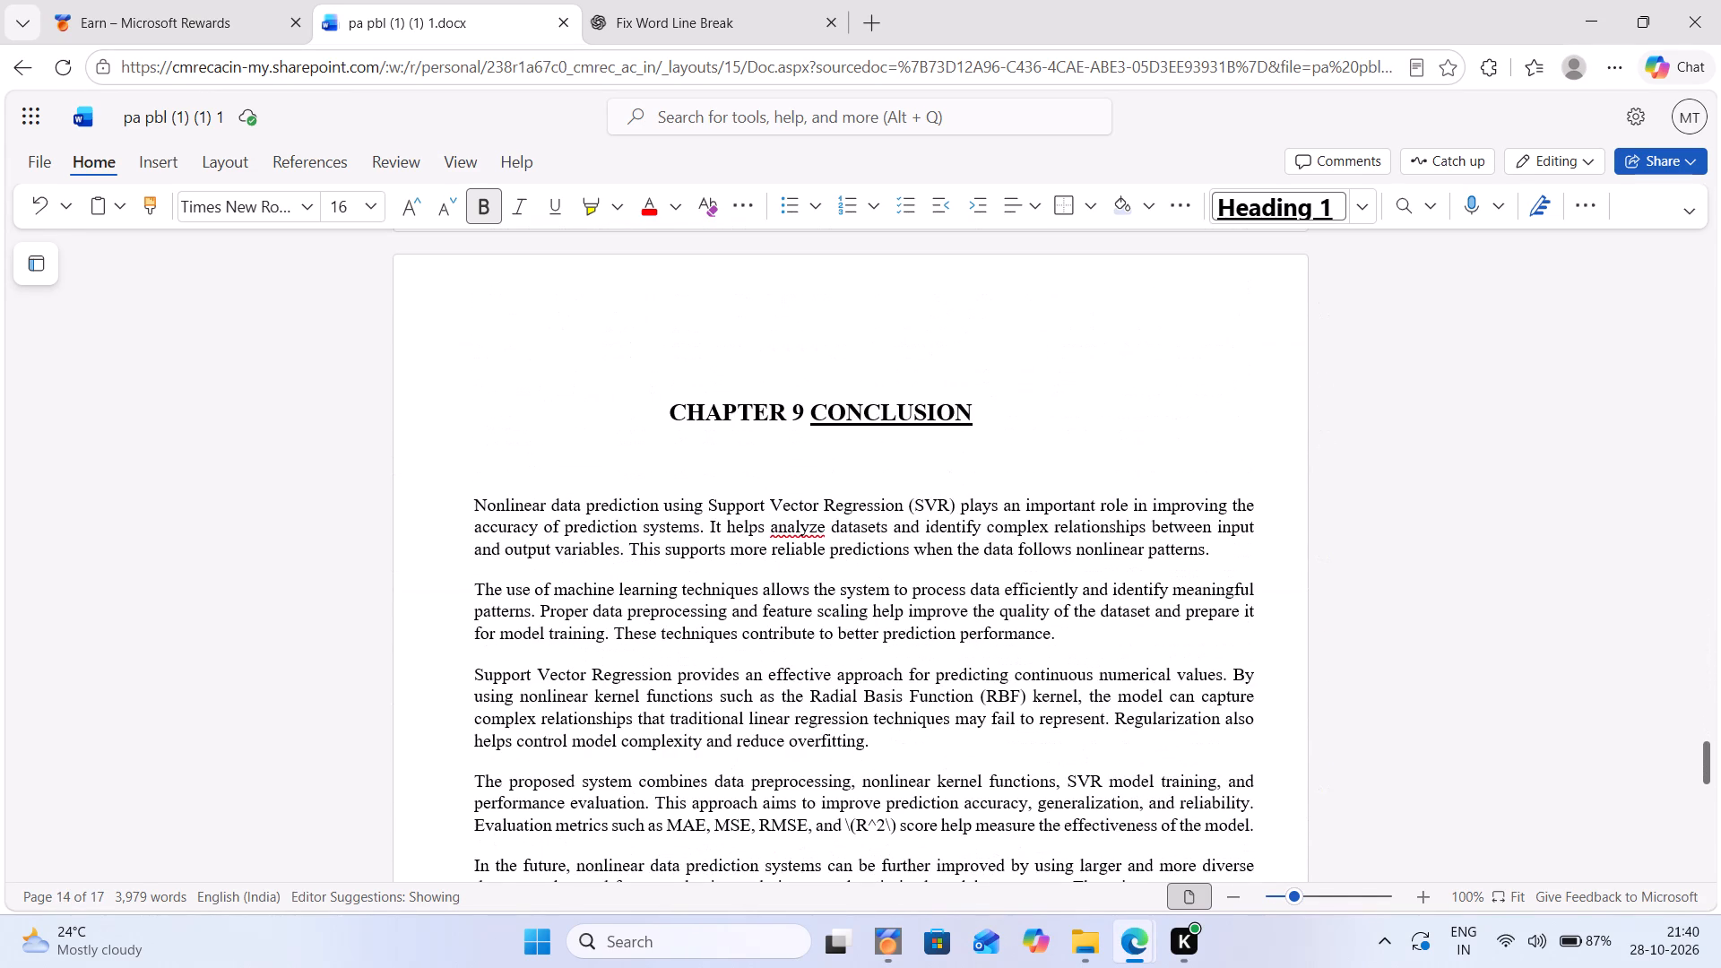
scroll(790, 456, down, 2)
scroll(788, 457, up, 1)
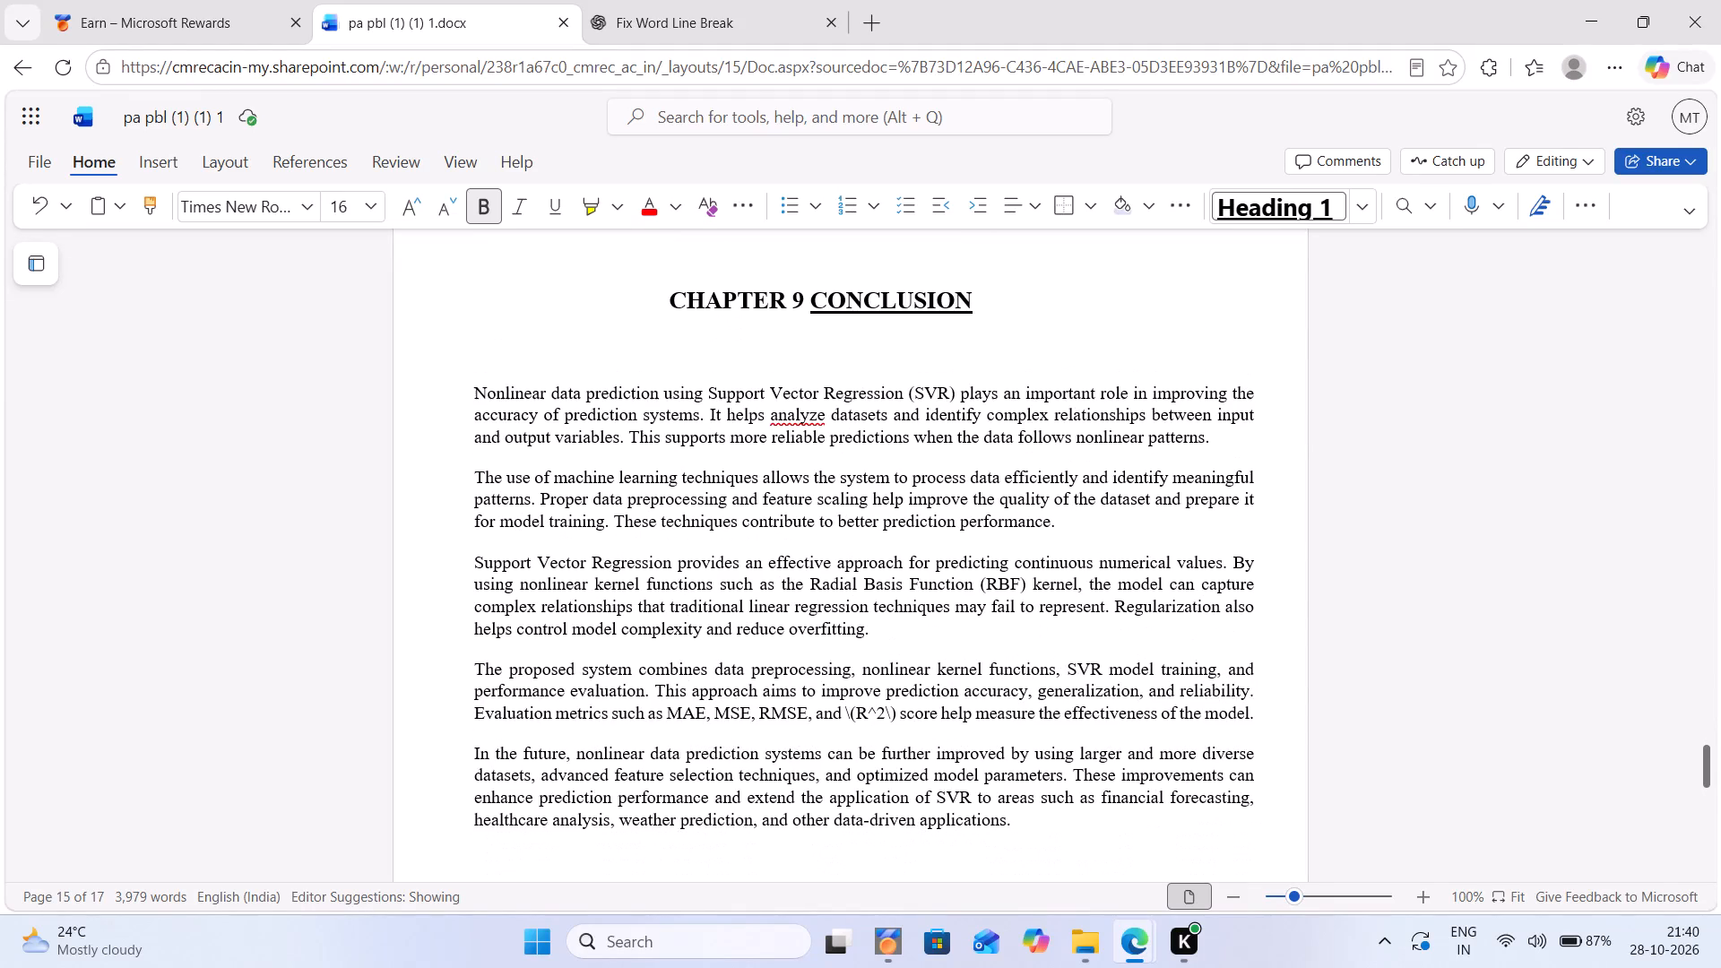
Correct the flagged word "analyze" to "analyse" in the first paragraph of the Chapter 9 conclusion.
click(790, 406)
click(830, 498)
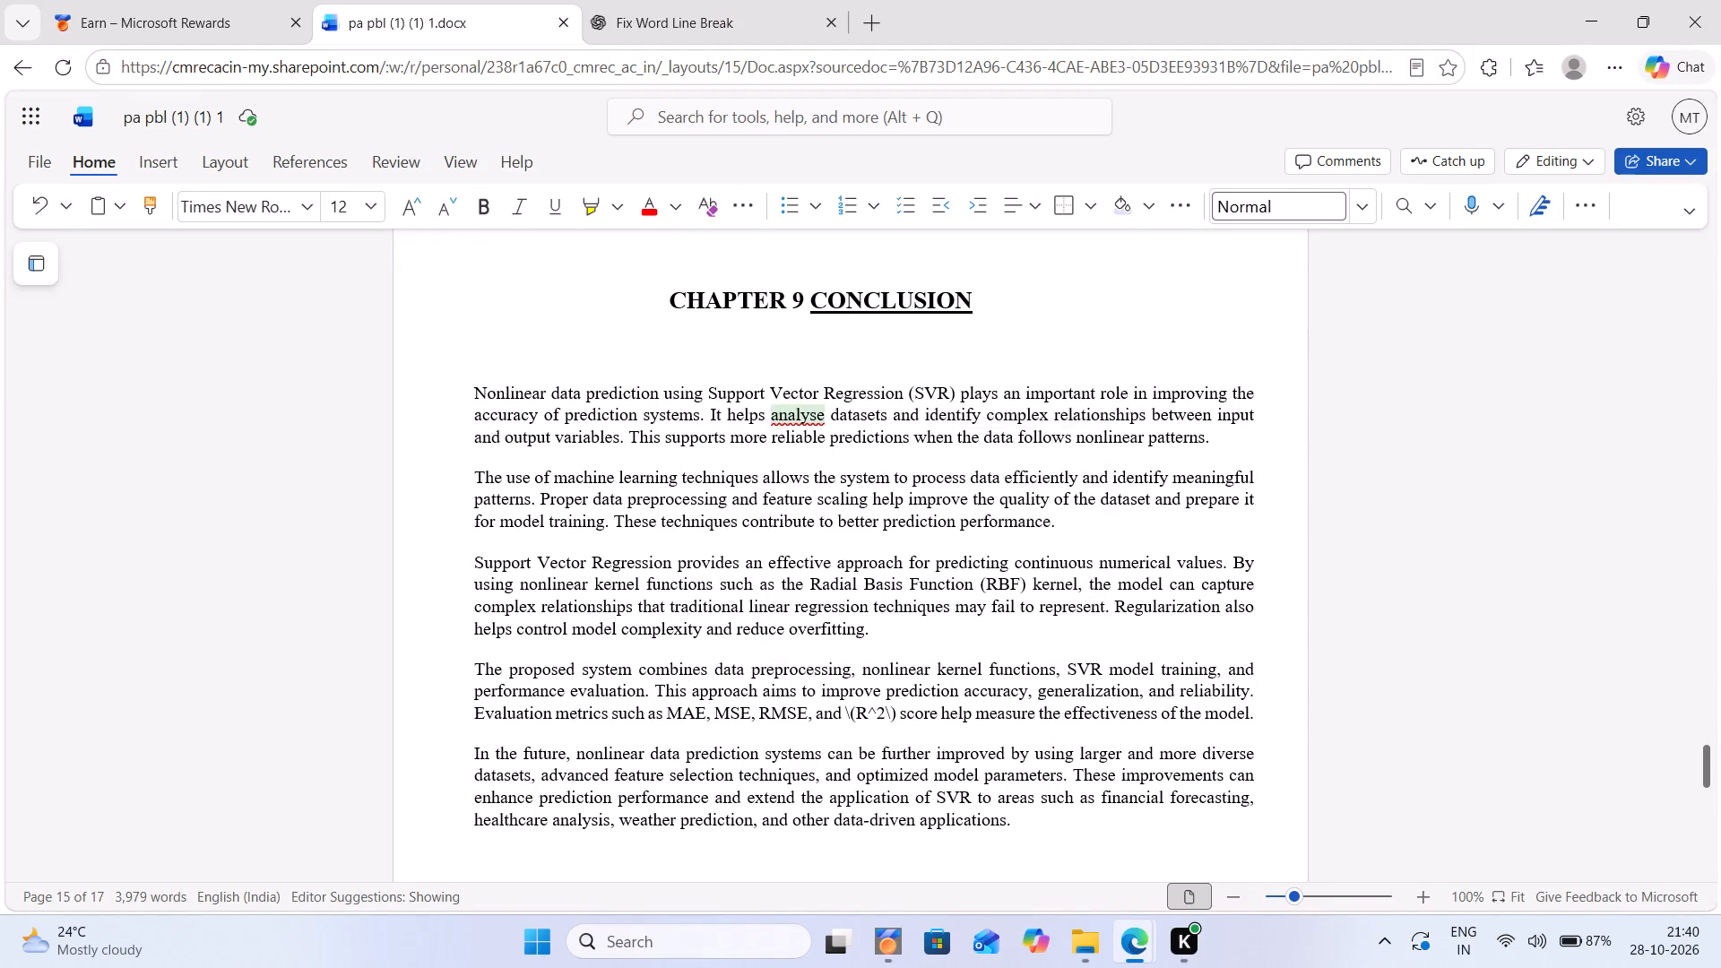
scroll(830, 498, down, 4)
scroll(830, 498, up, 2)
scroll(830, 498, down, 9)
scroll(830, 498, down, 13)
scroll(830, 498, up, 6)
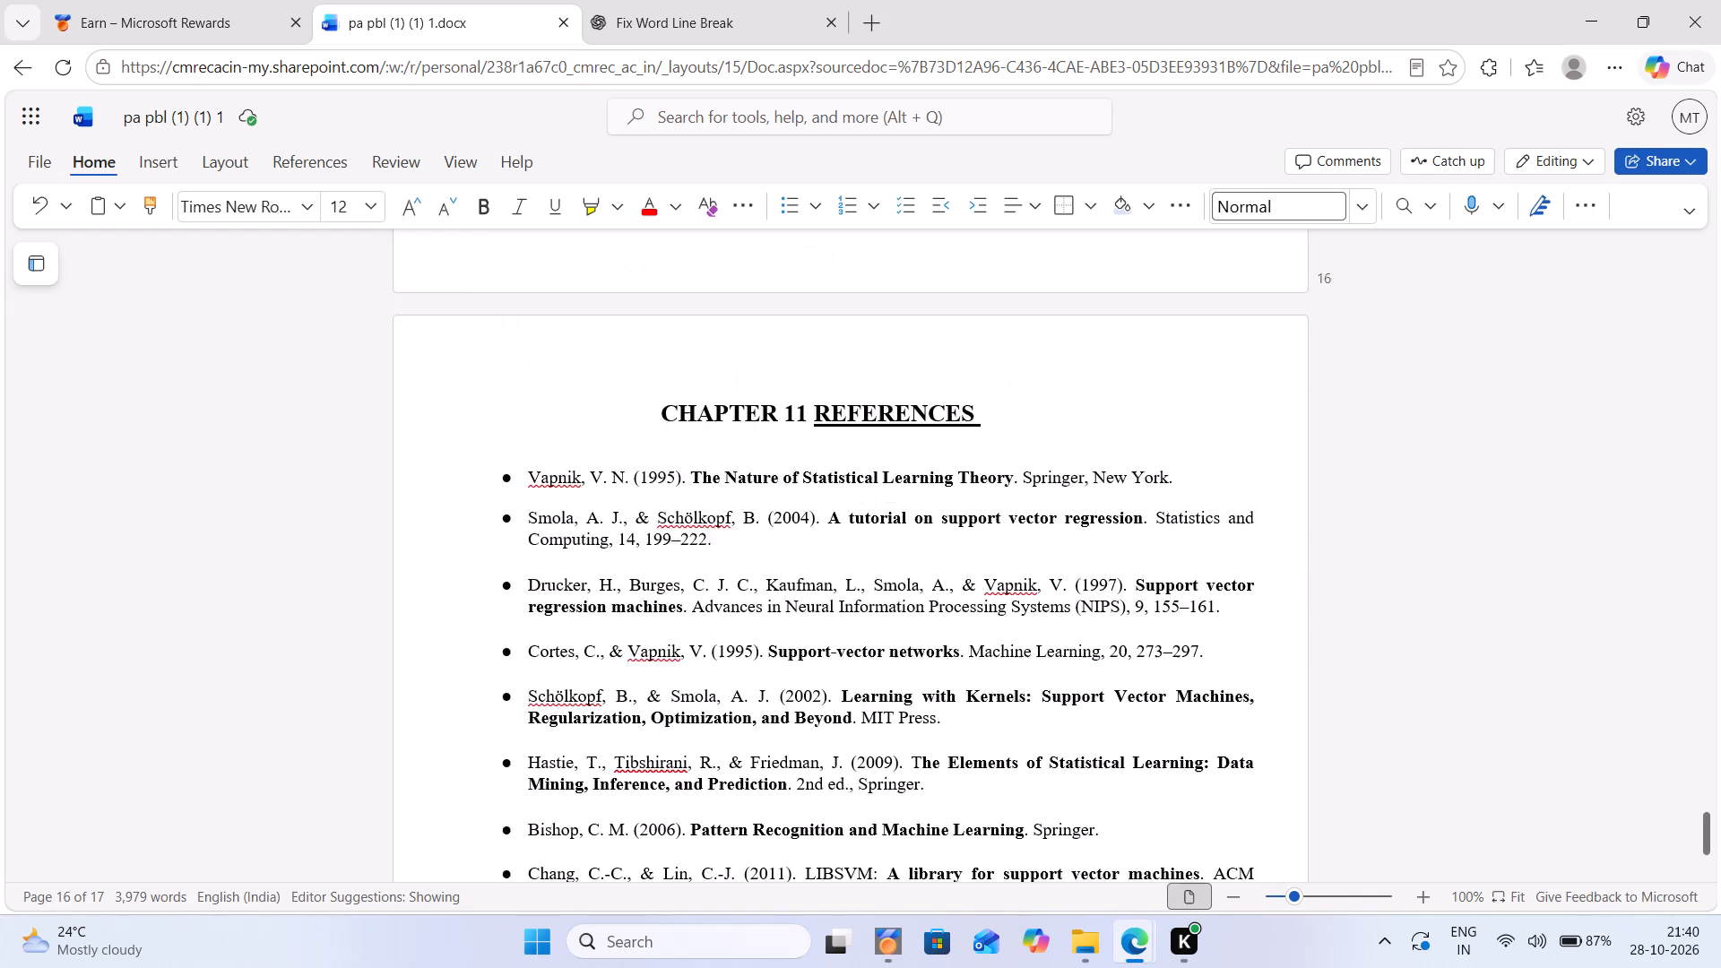
scroll(830, 498, up, 18)
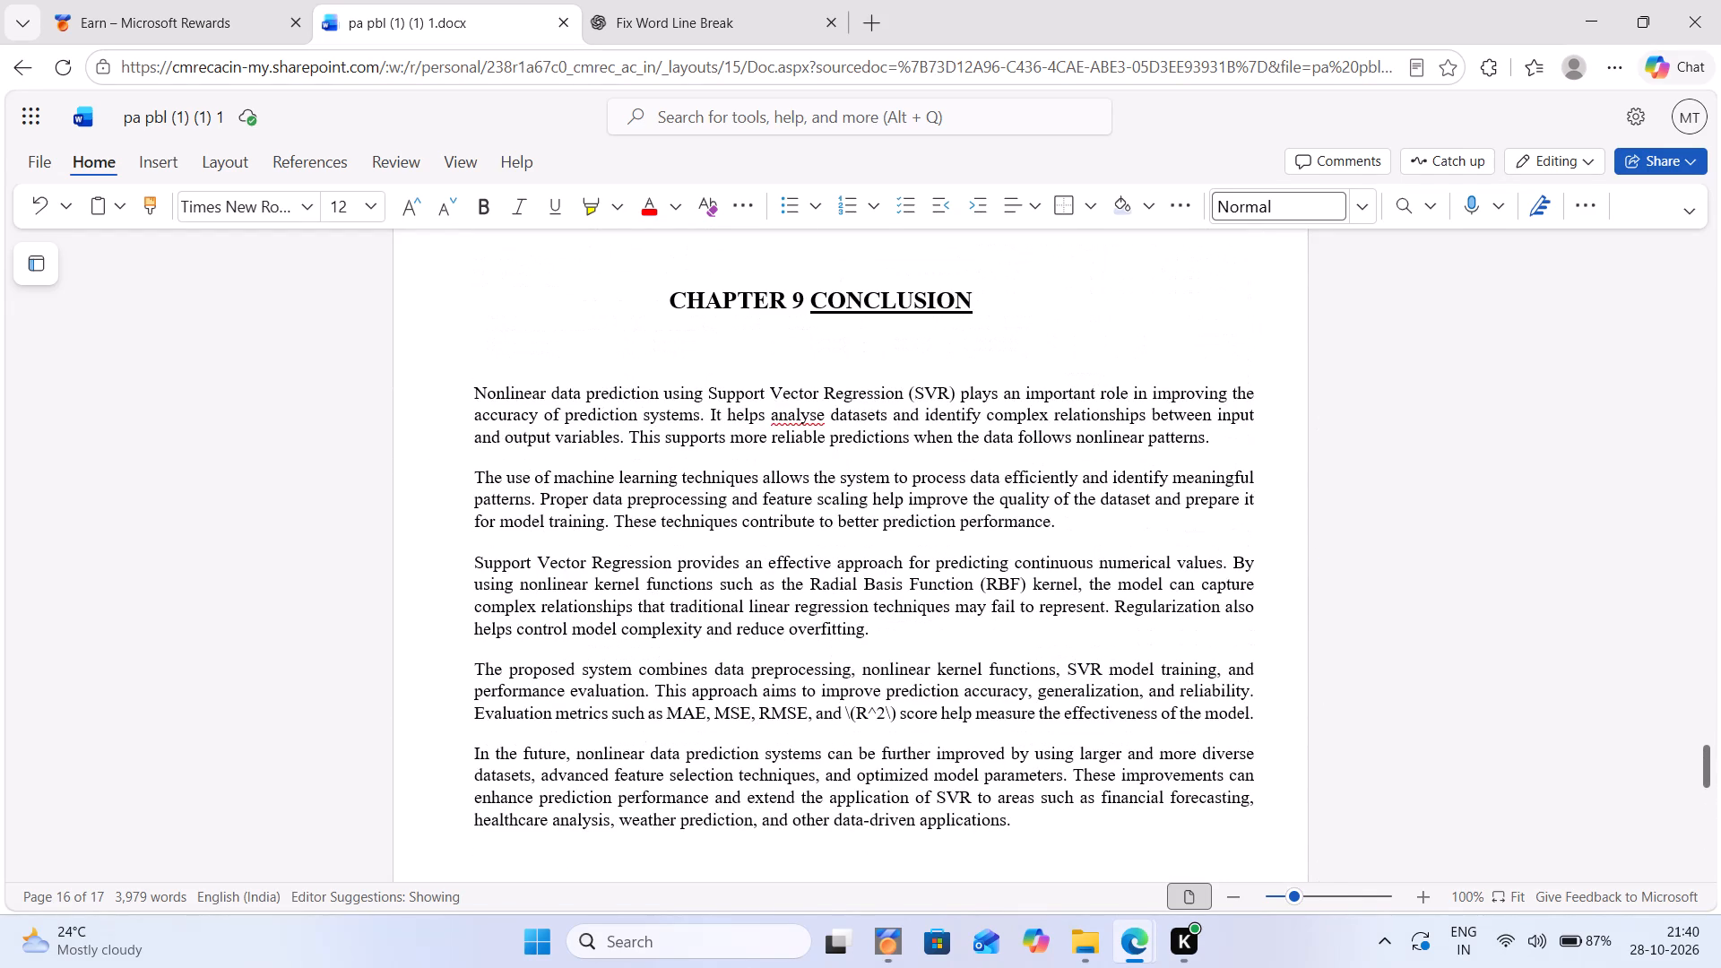
scroll(830, 498, down, 6)
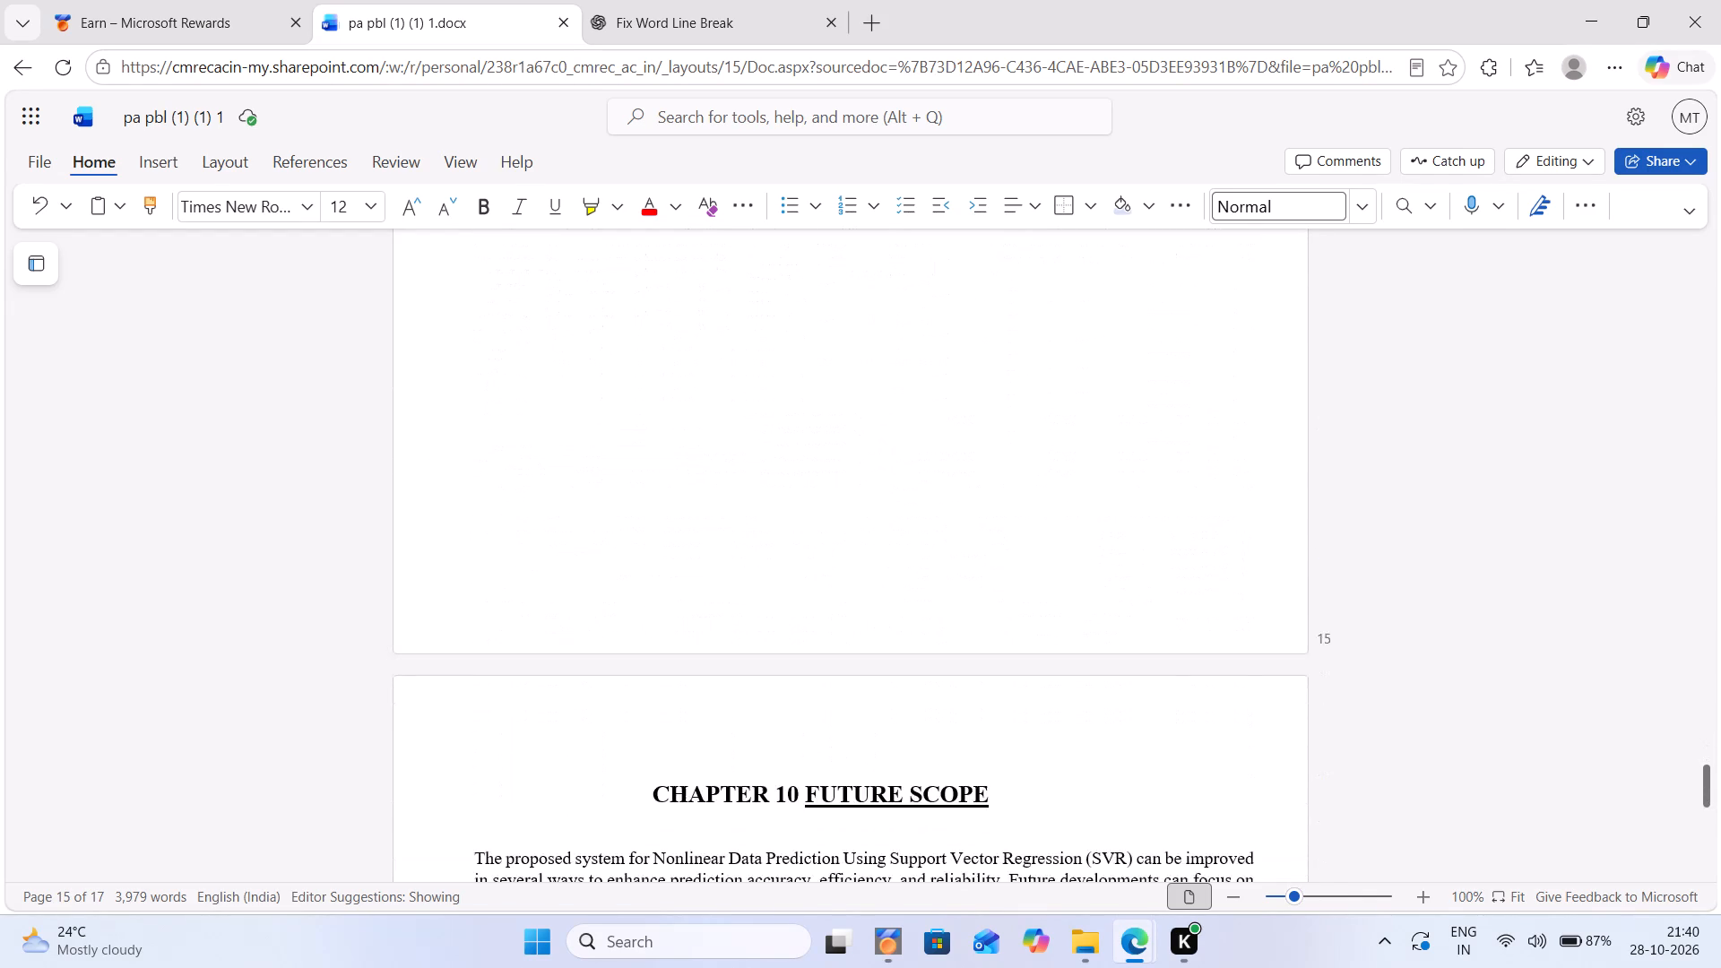
scroll(830, 498, up, 9)
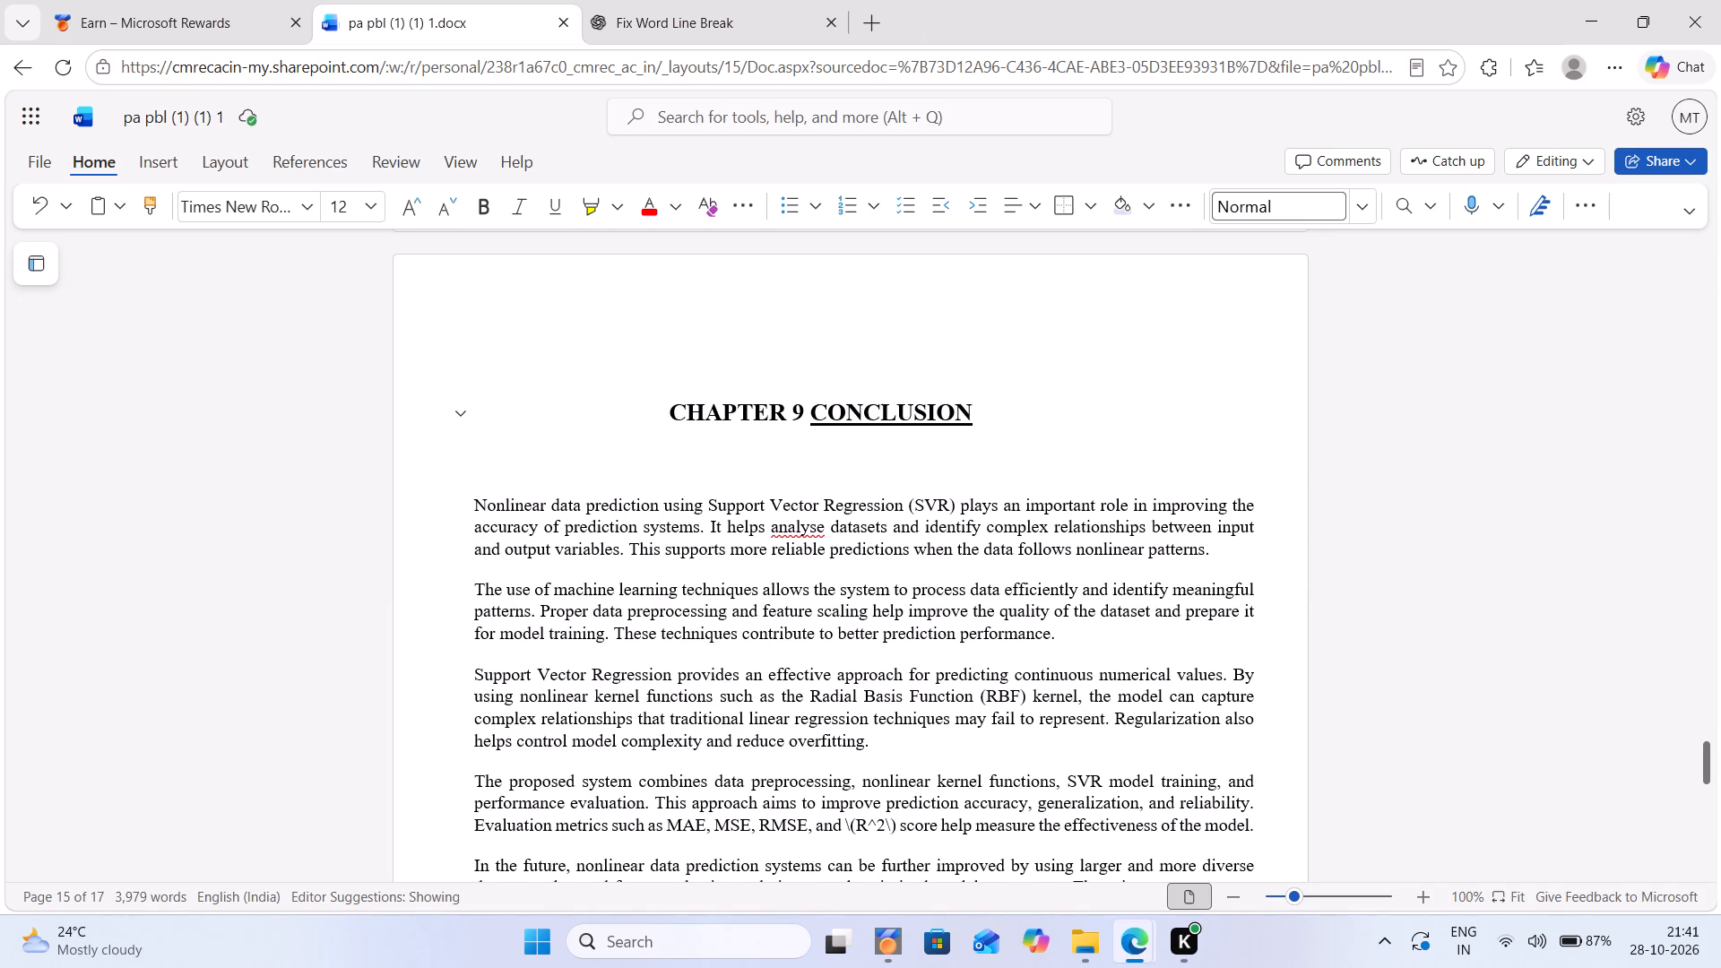
scroll(766, 410, down, 2)
drag(466, 275, 1042, 669)
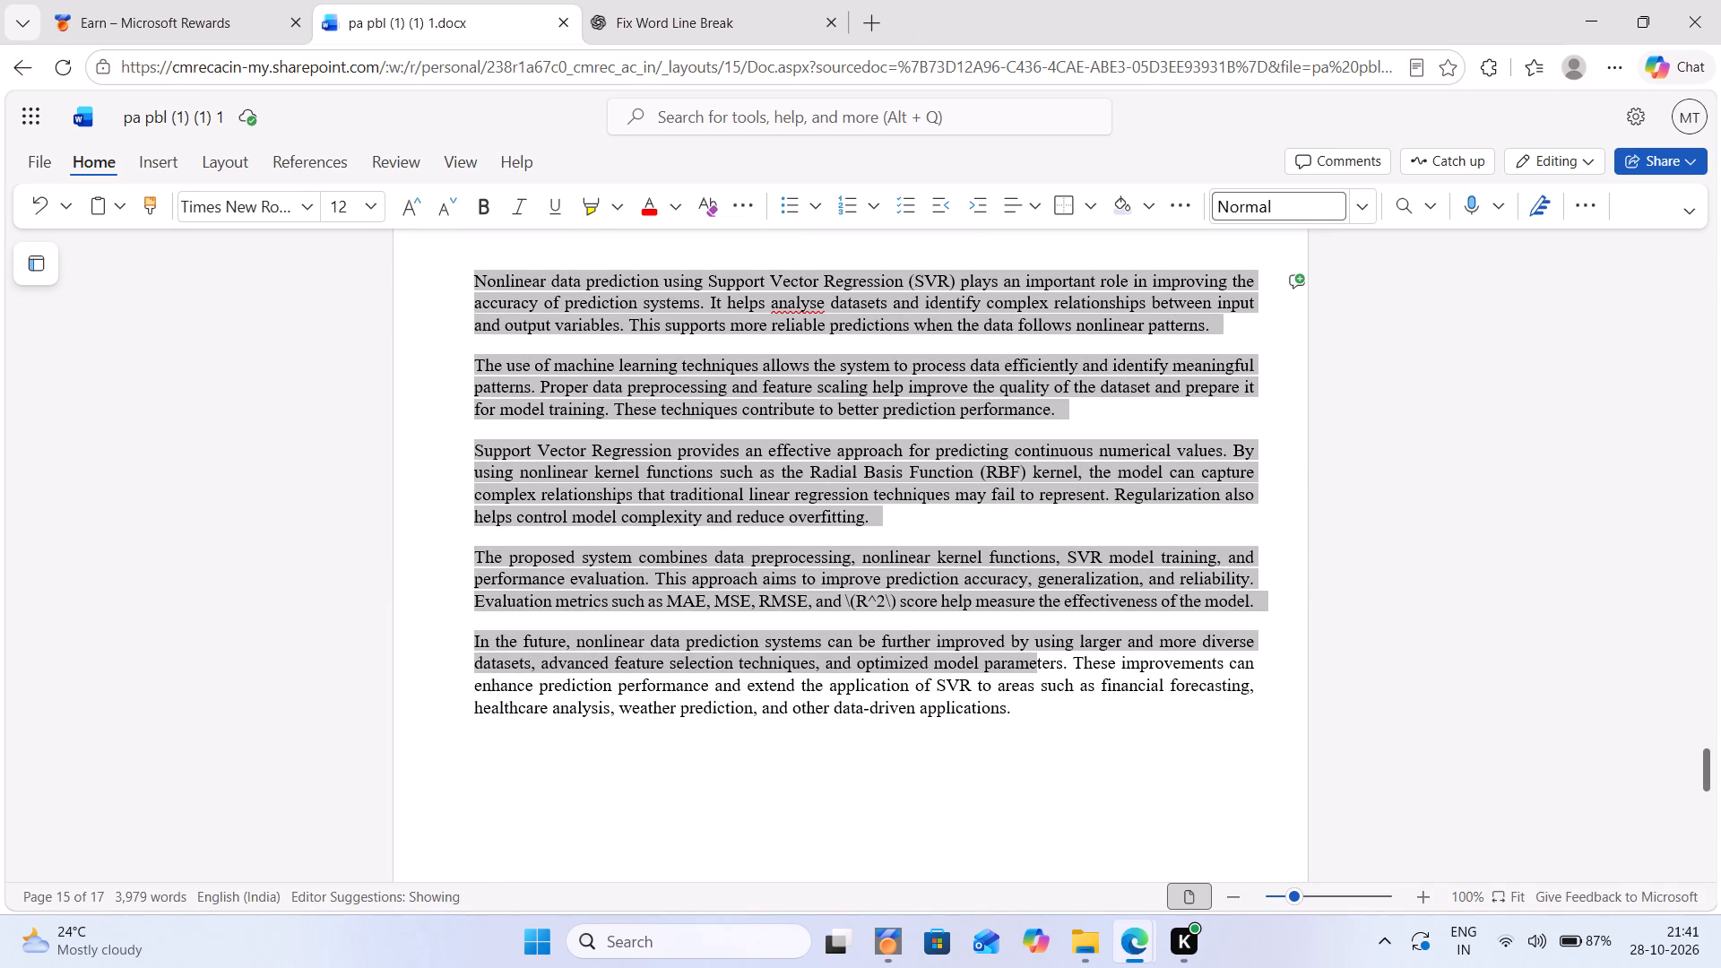
drag(1042, 669, 1043, 713)
key(ctrl+v)
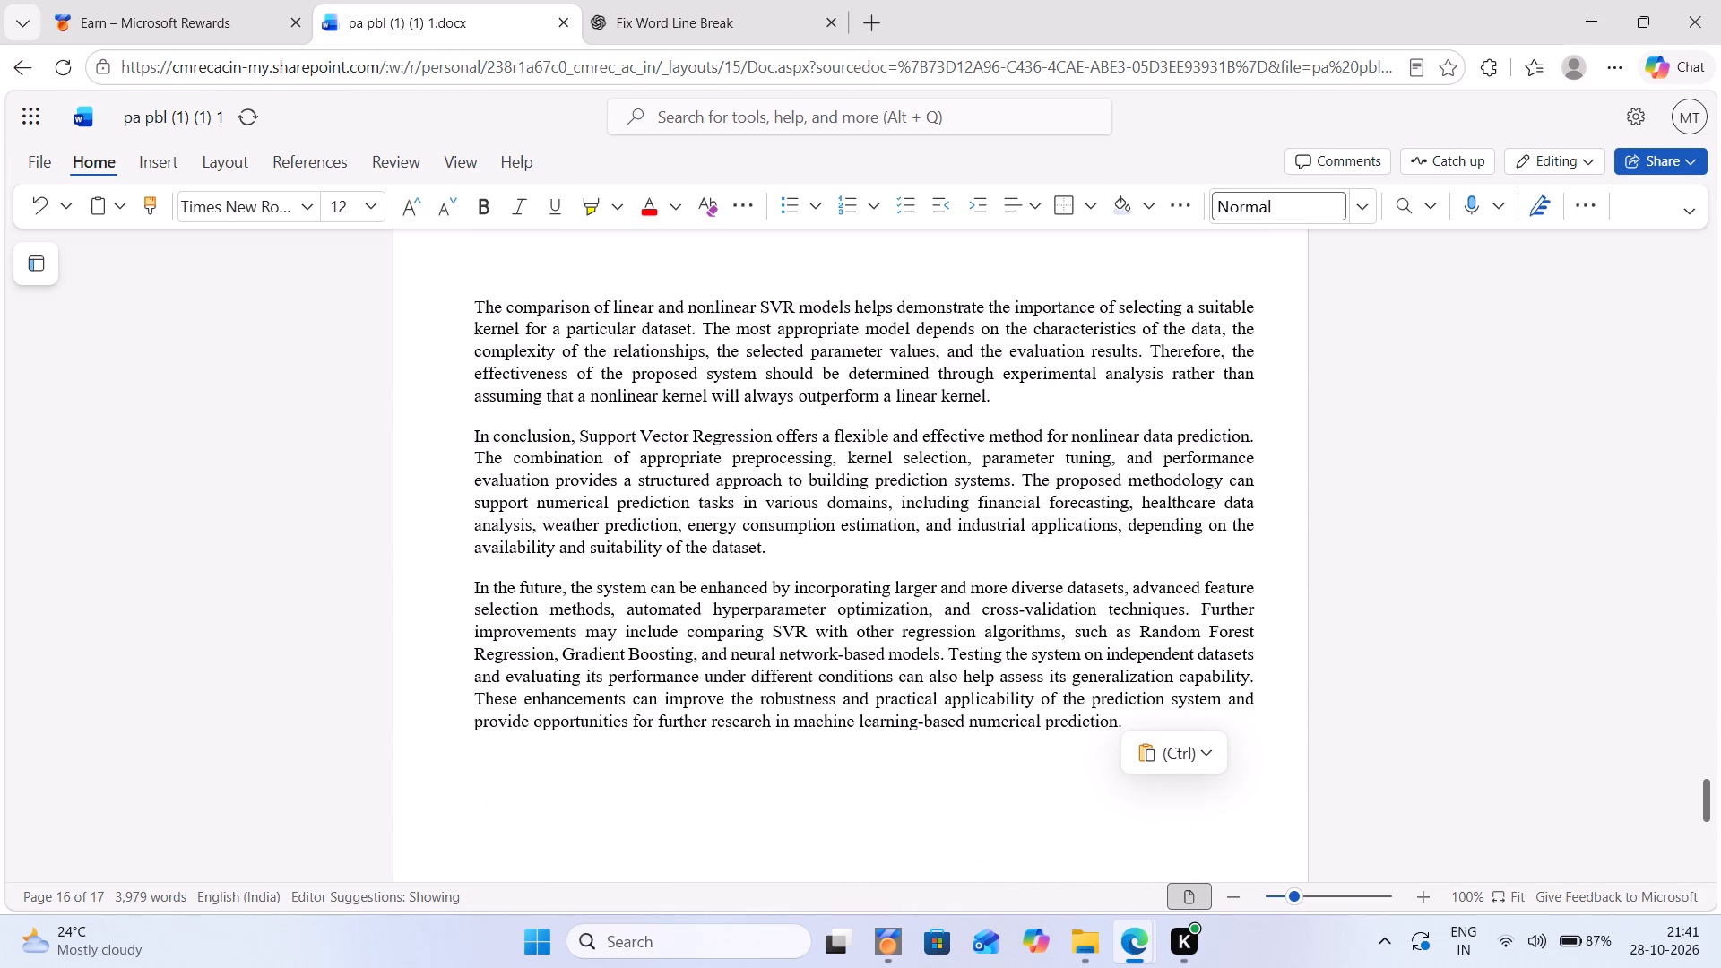
Delete the duplicate pasted CONCLUSION title and its empty line beneath the CHAPTER 9 heading.
scroll(929, 636, up, 12)
drag(725, 605, 475, 631)
key(BackSpace)
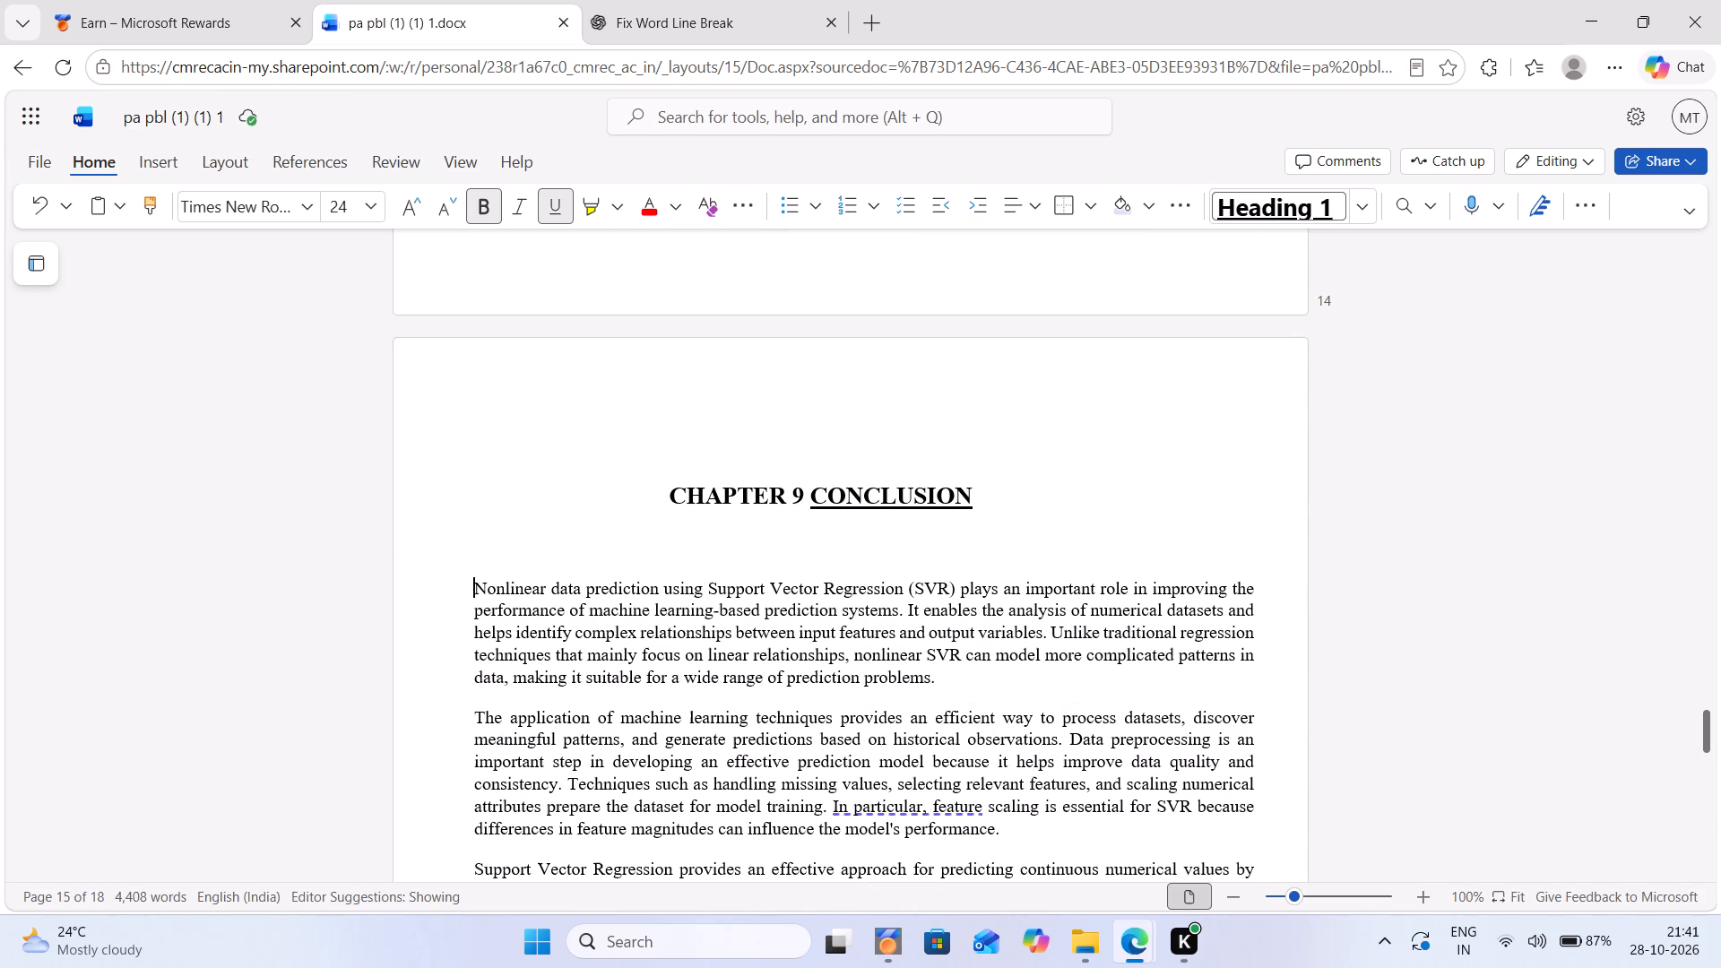
key(BackSpace)
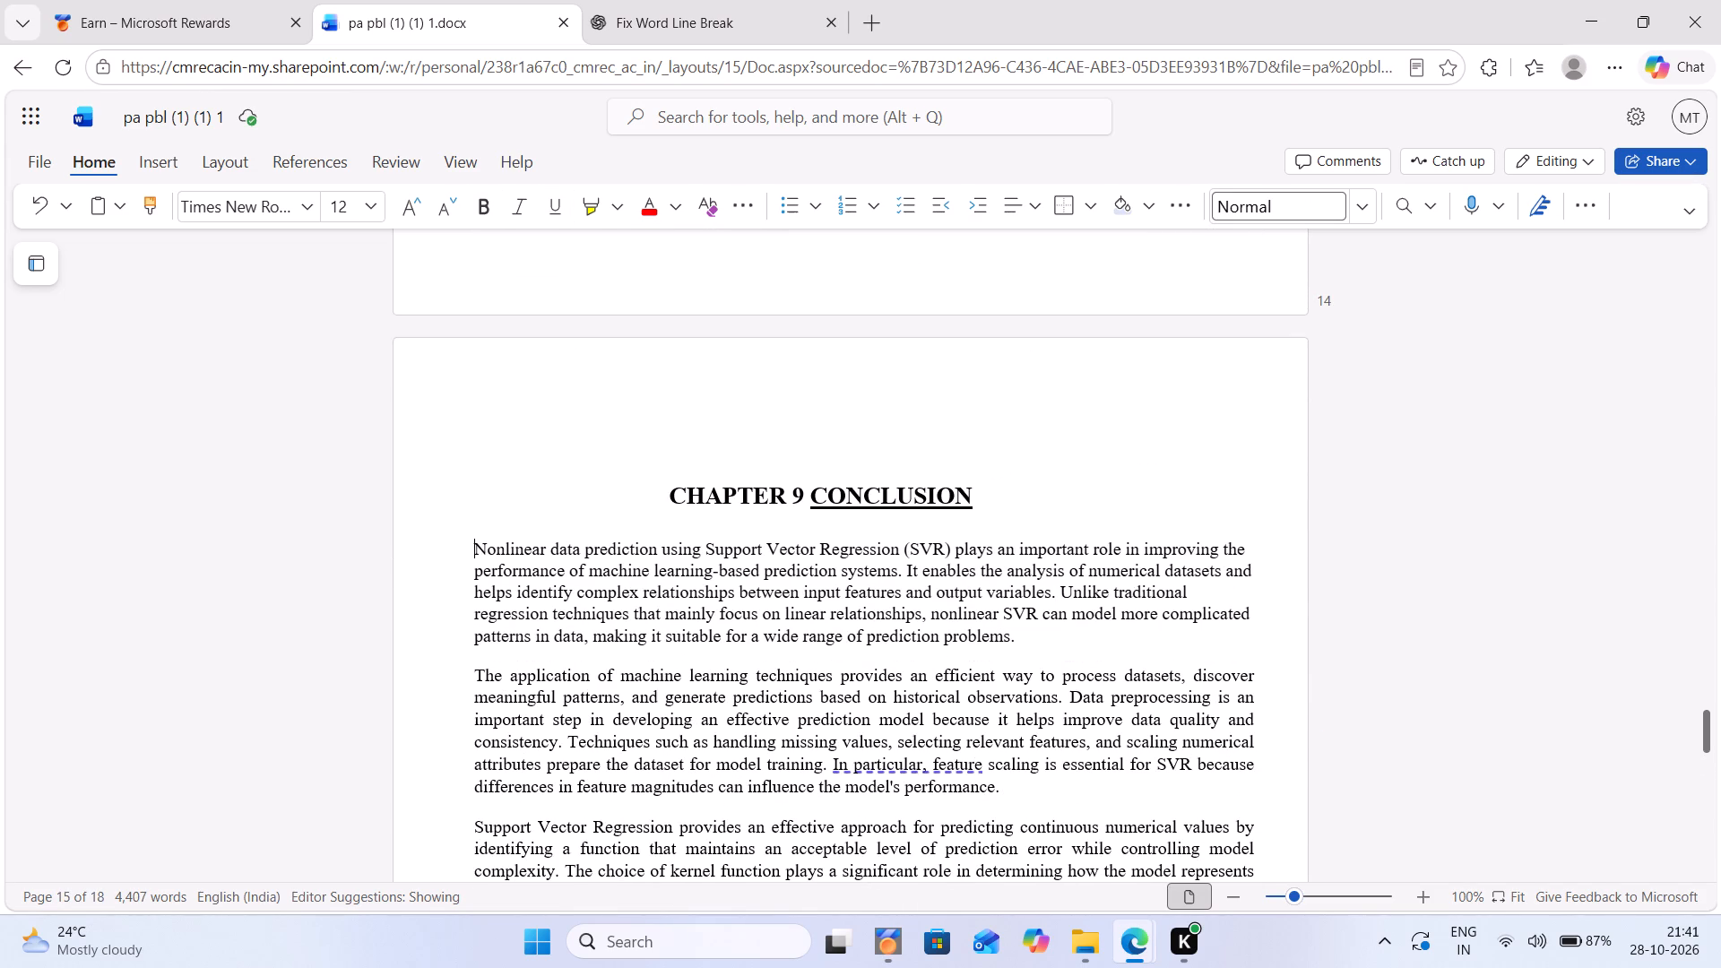
Insert an empty line between the CHAPTER 9 CONCLUSION heading and the first body paragraph.
scroll(430, 393, up, 12)
scroll(585, 481, down, 6)
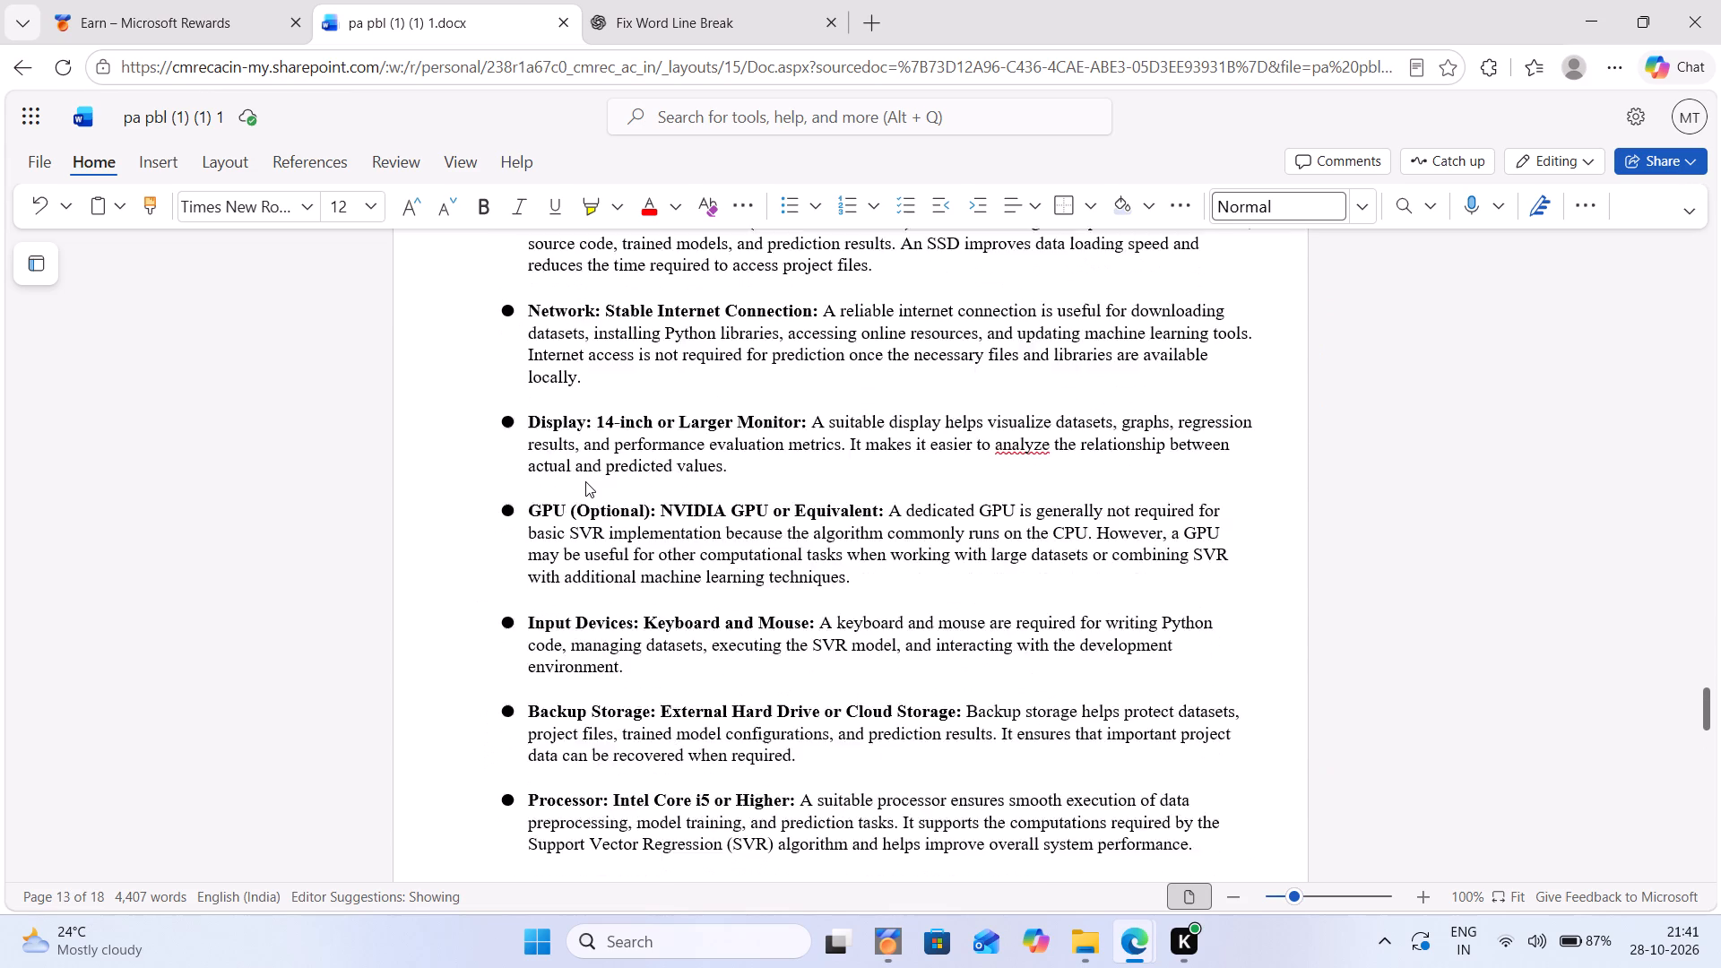
scroll(585, 481, down, 5)
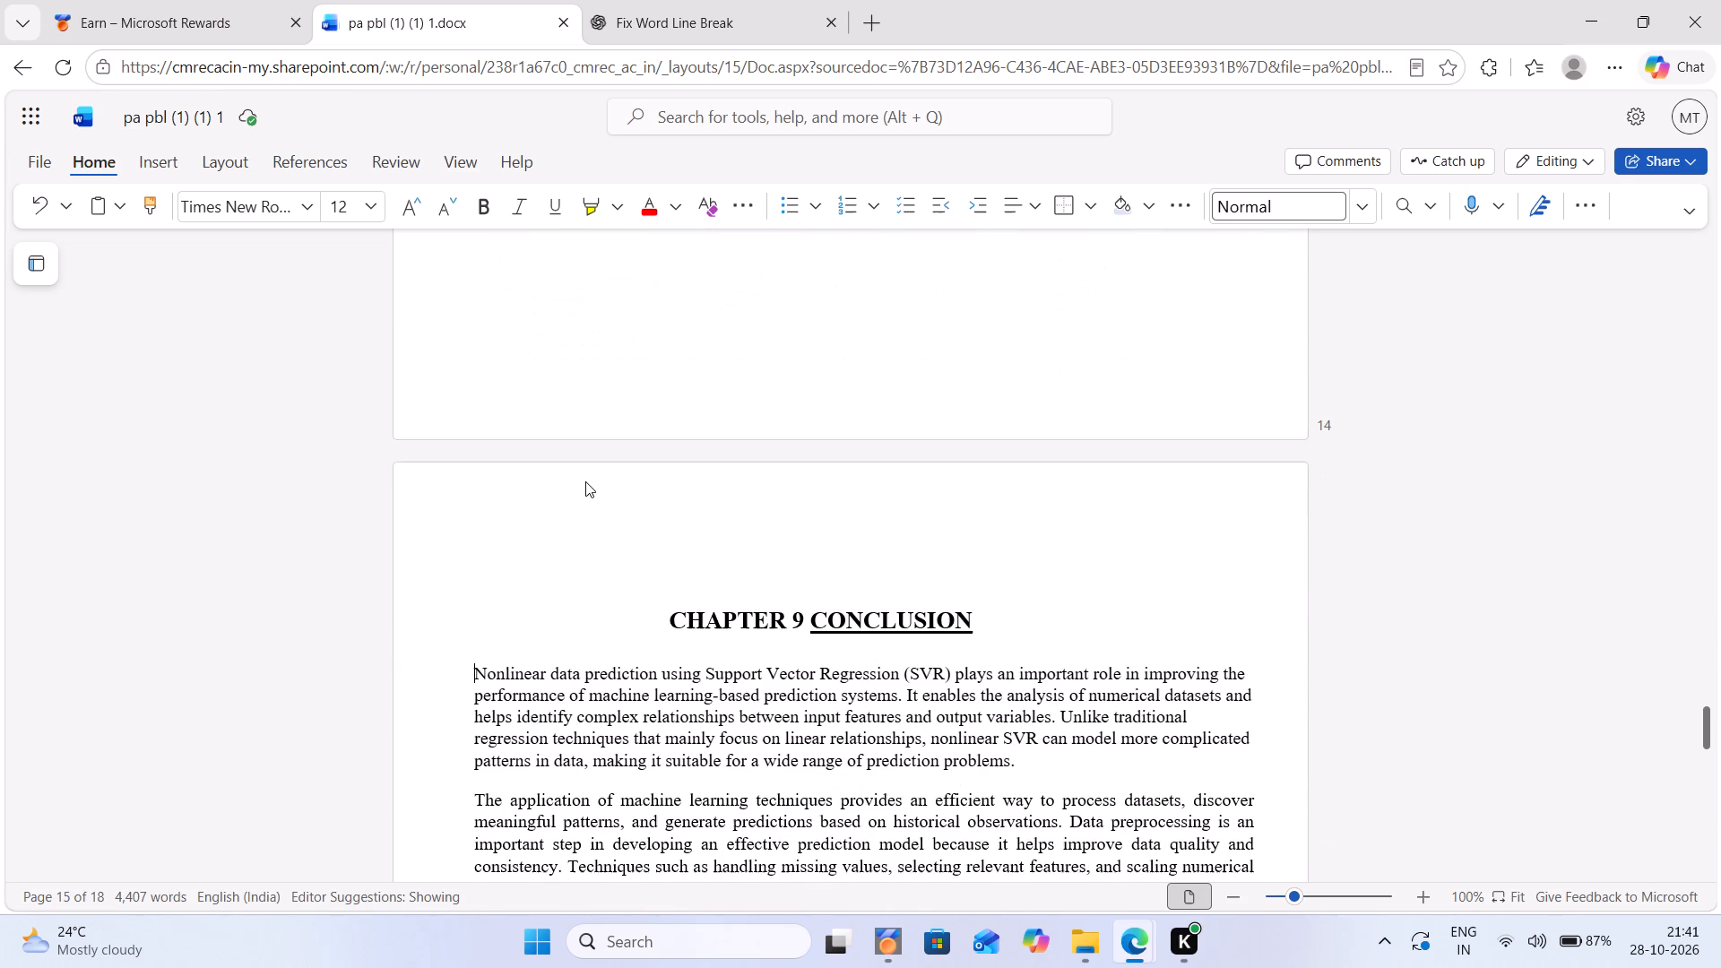
key(Return)
Delete the closing Chapter 9 paragraphs following the one ending in "overfitting", together with the empty lines after them, to remove the overflow page.
scroll(590, 484, down, 13)
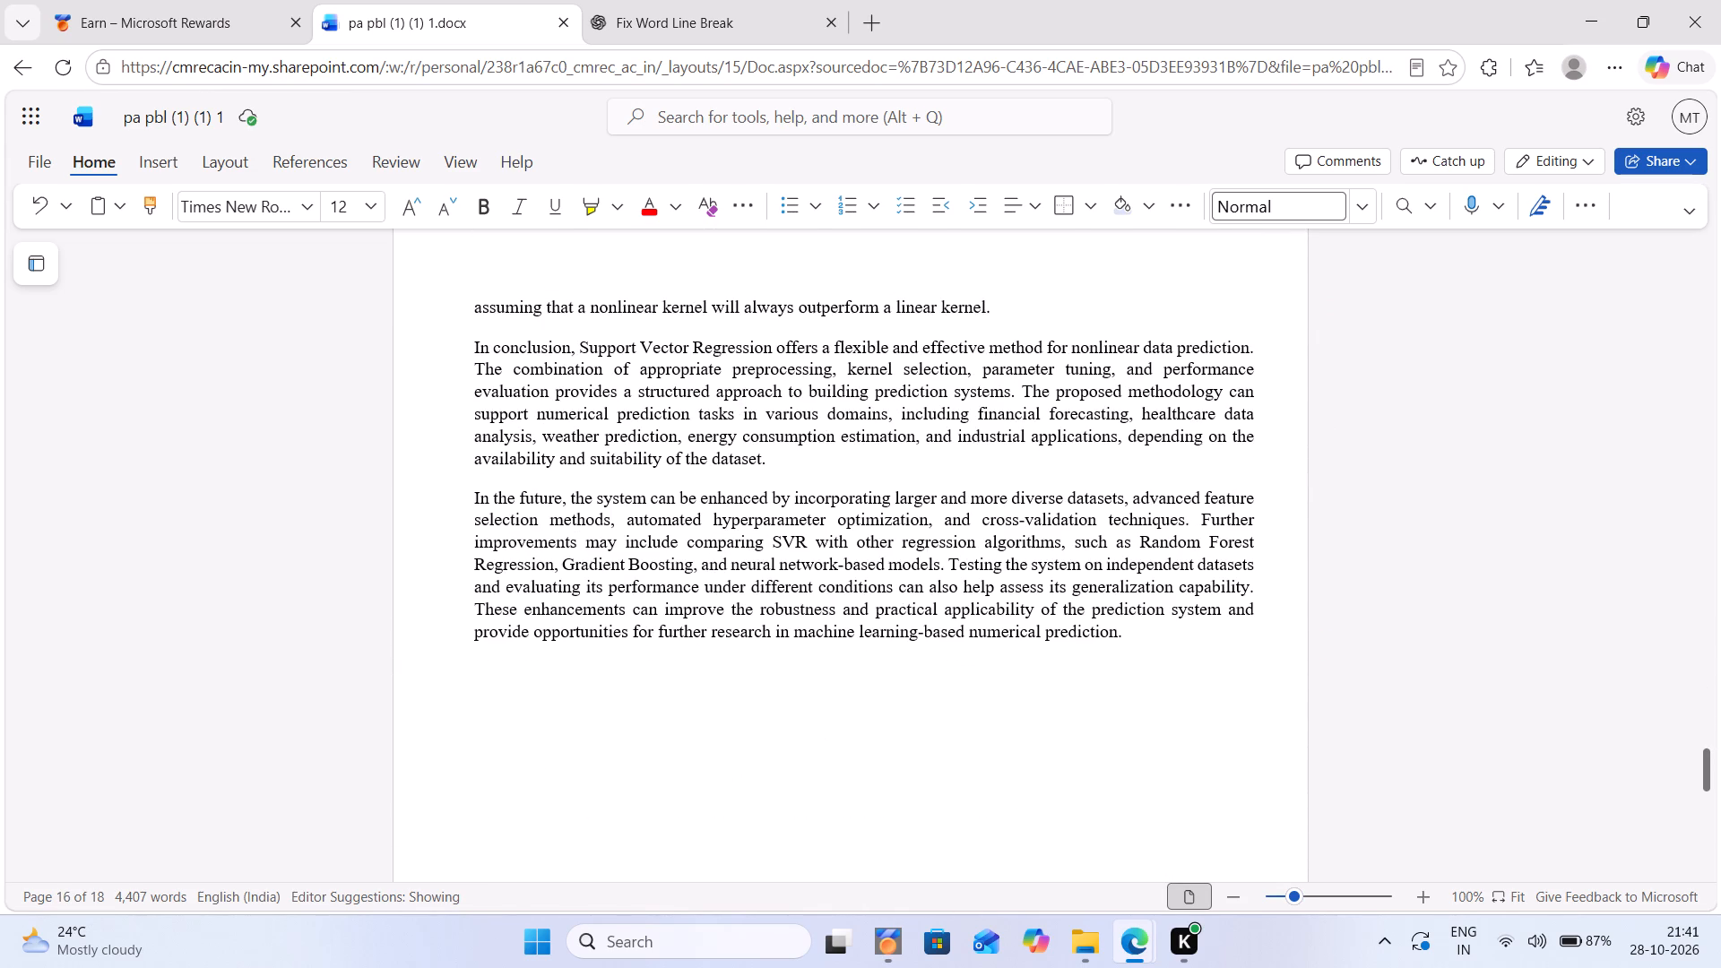
drag(471, 305, 1115, 638)
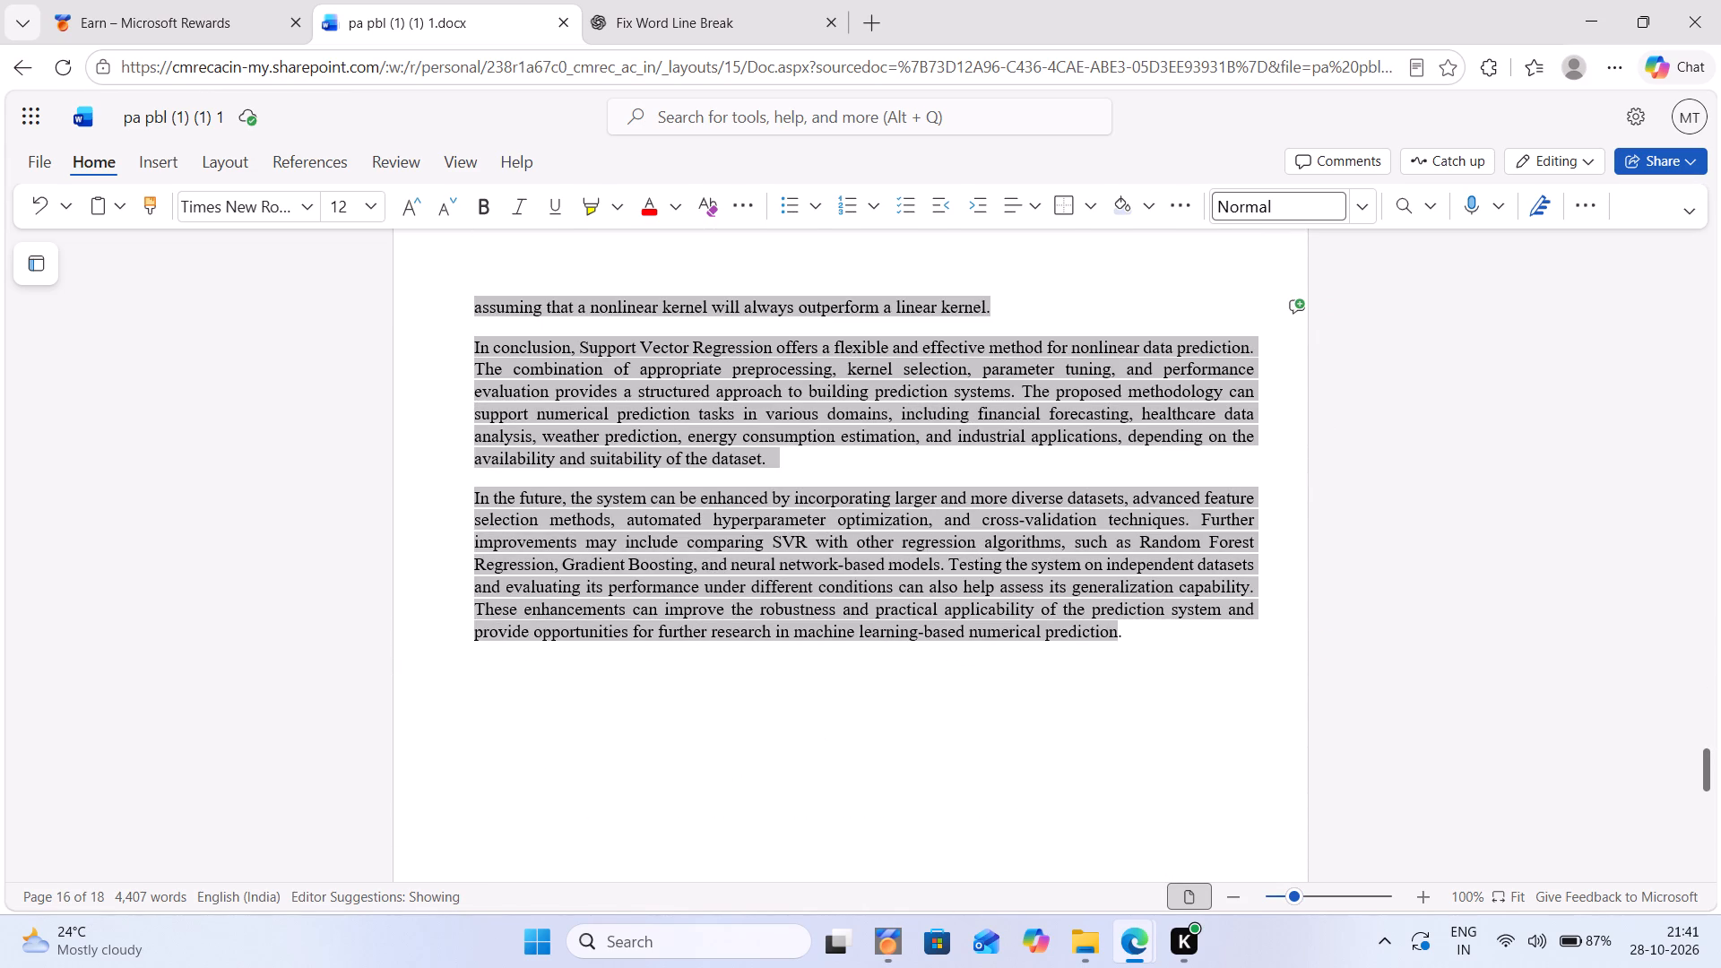
drag(1115, 638, 1114, 638)
click(456, 288)
scroll(502, 337, up, 3)
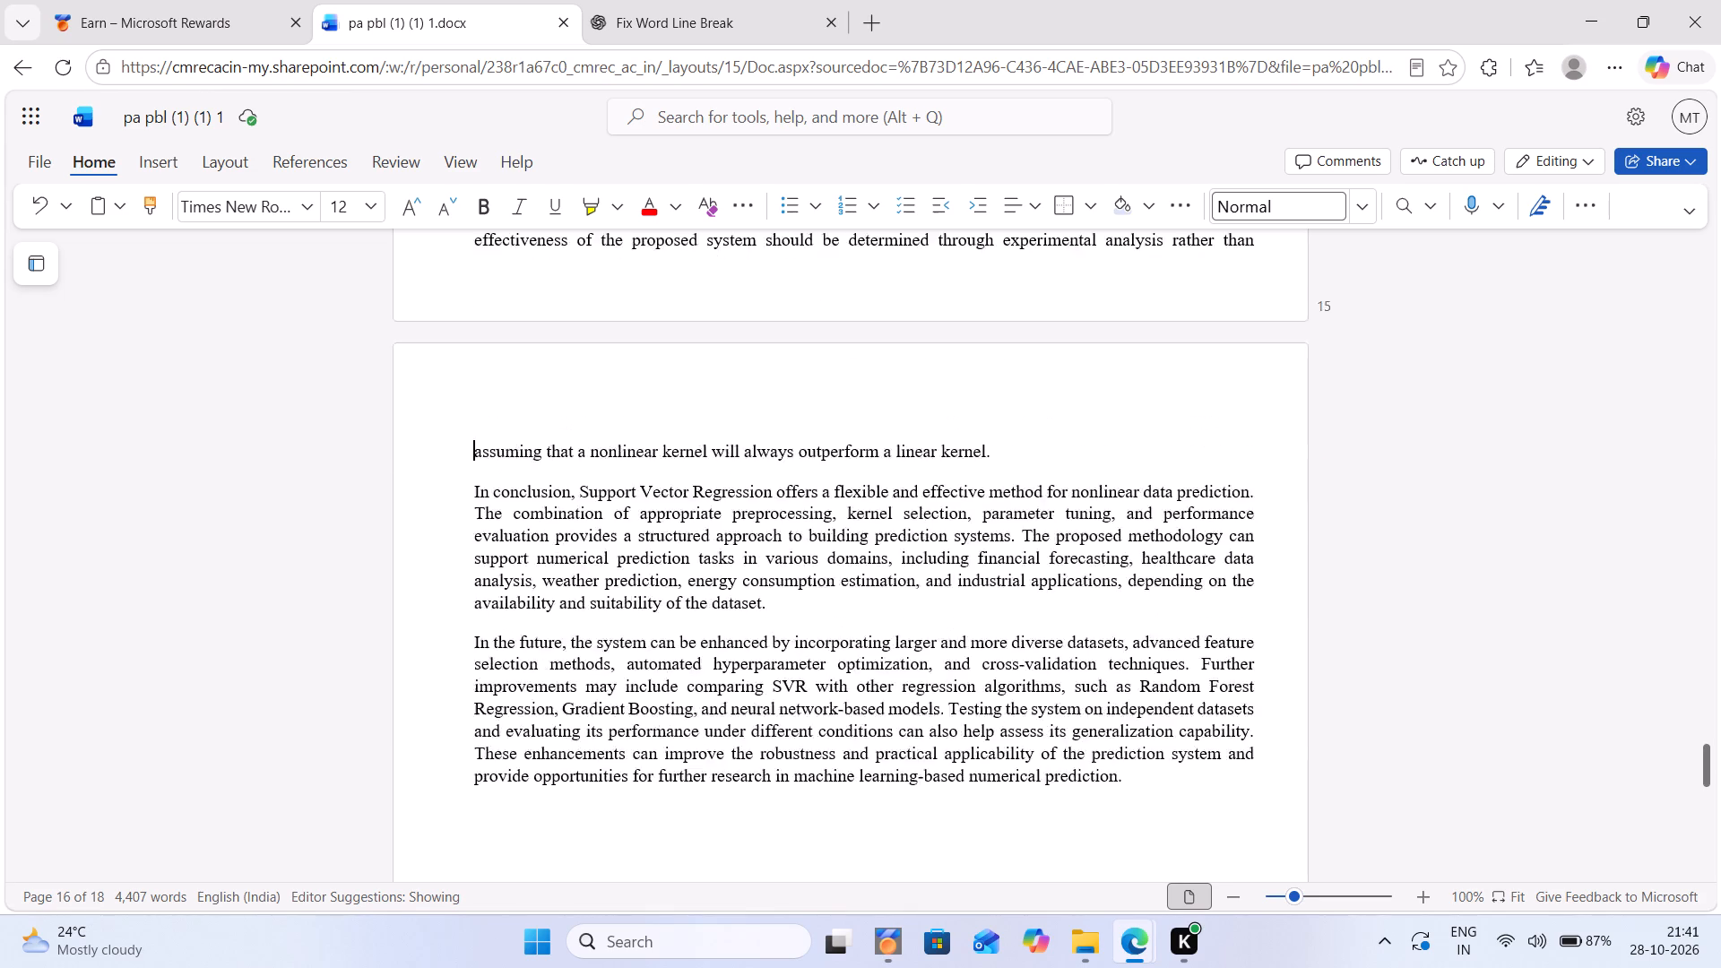
drag(470, 360, 913, 553)
scroll(675, 512, down, 5)
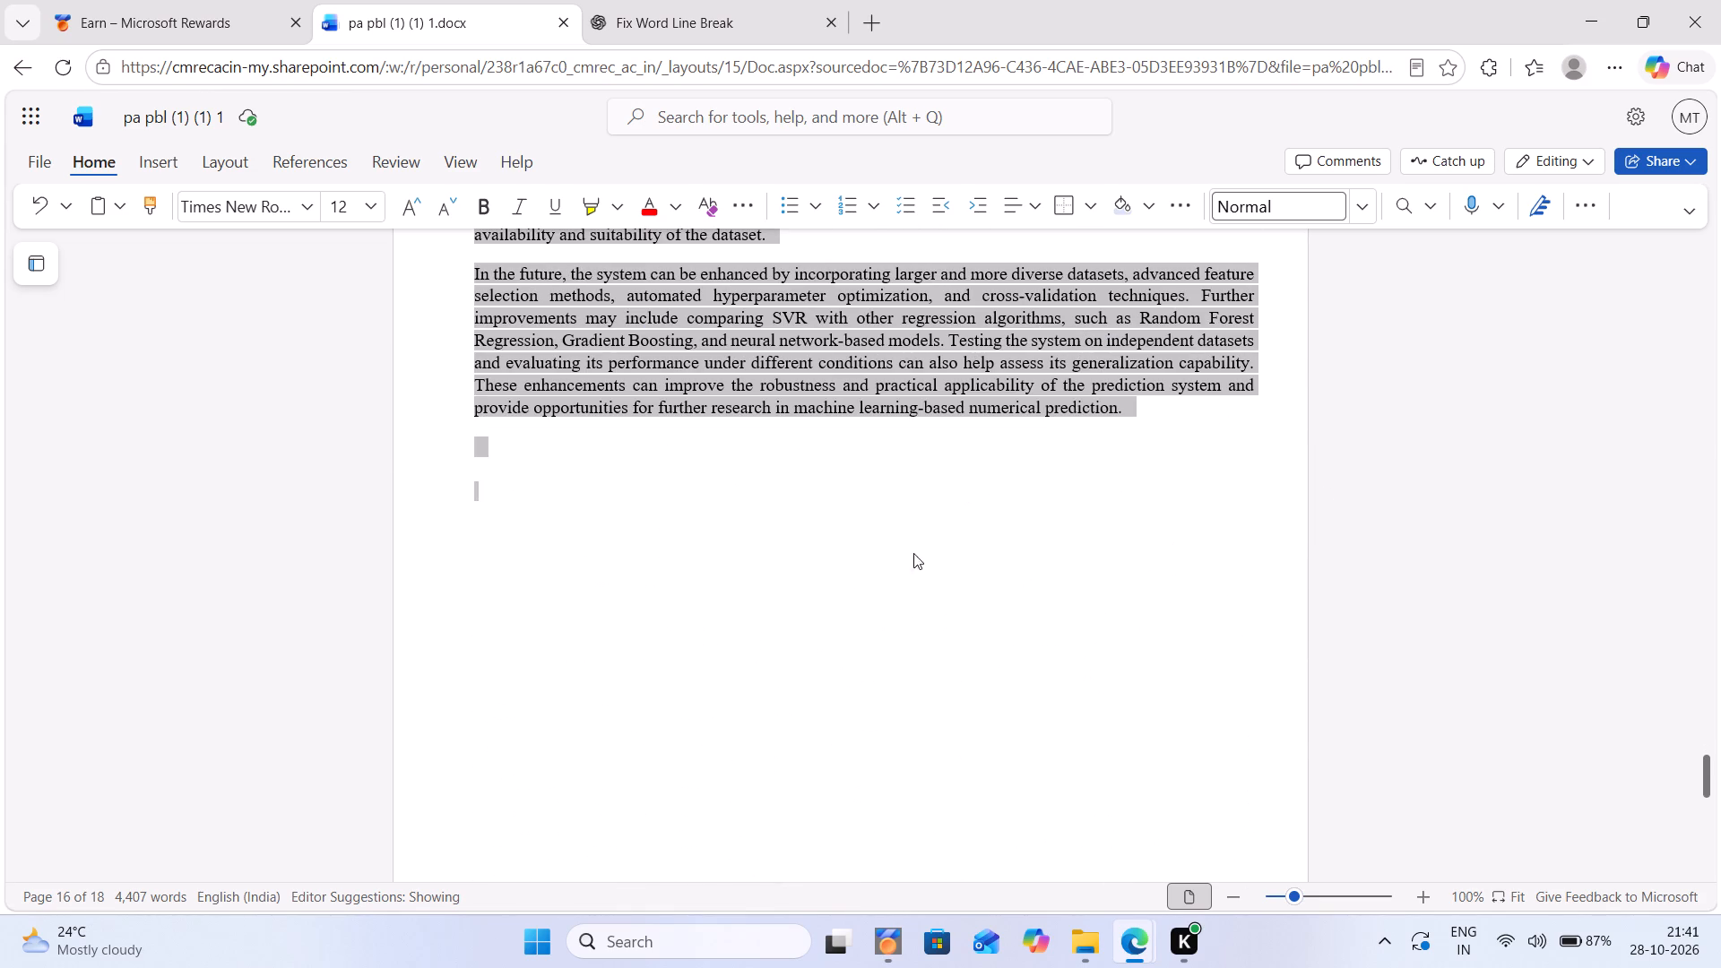
drag(913, 553, 1060, 475)
key(BackSpace)
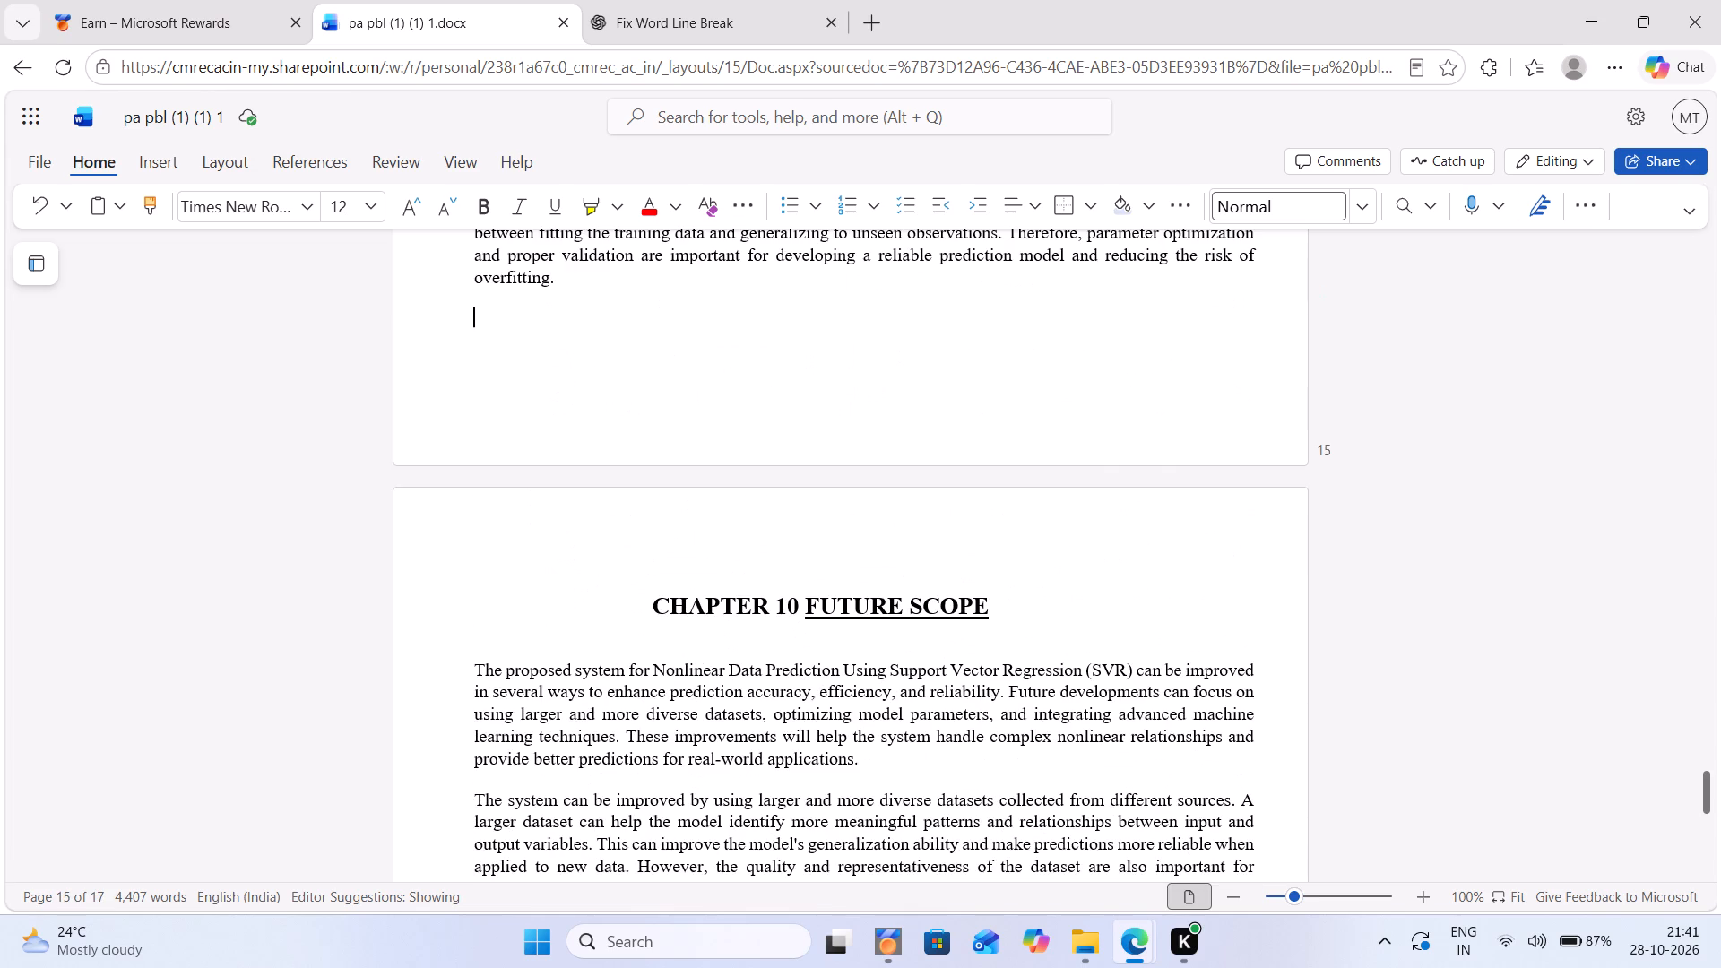
Check the page layout from the shortened conclusion through Chapter 10 to the end of the Chapter 11 references.
scroll(1042, 484, up, 10)
scroll(1032, 531, down, 20)
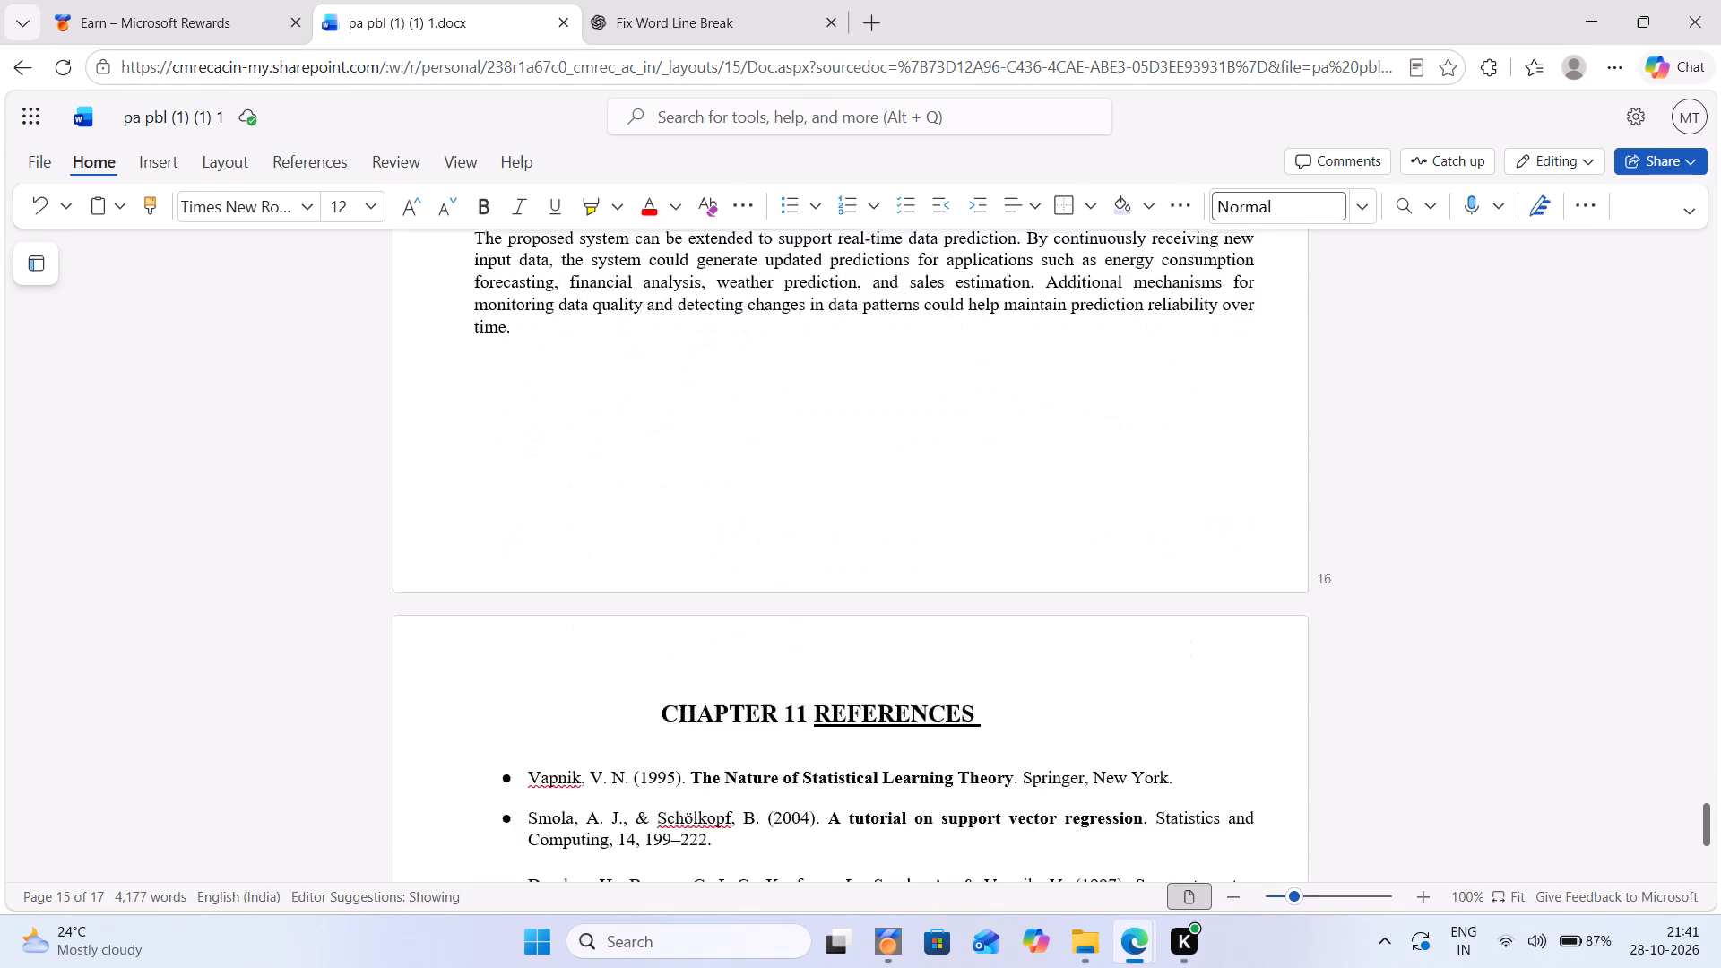
scroll(1032, 531, down, 14)
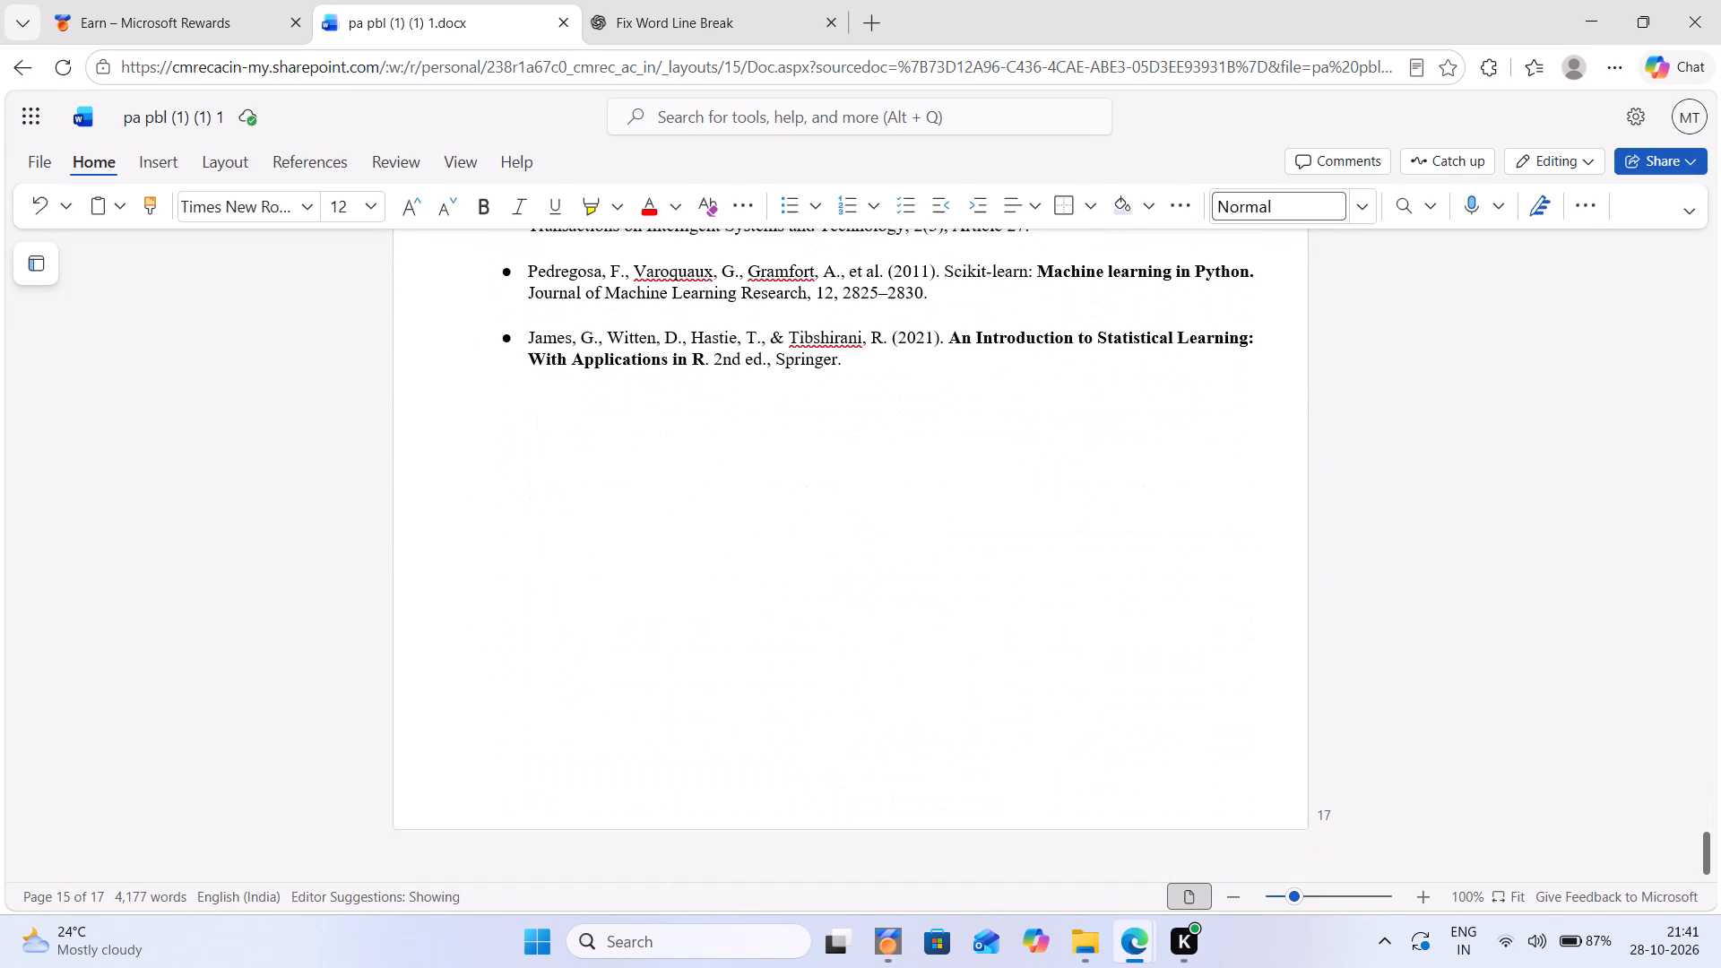
scroll(1032, 531, up, 6)
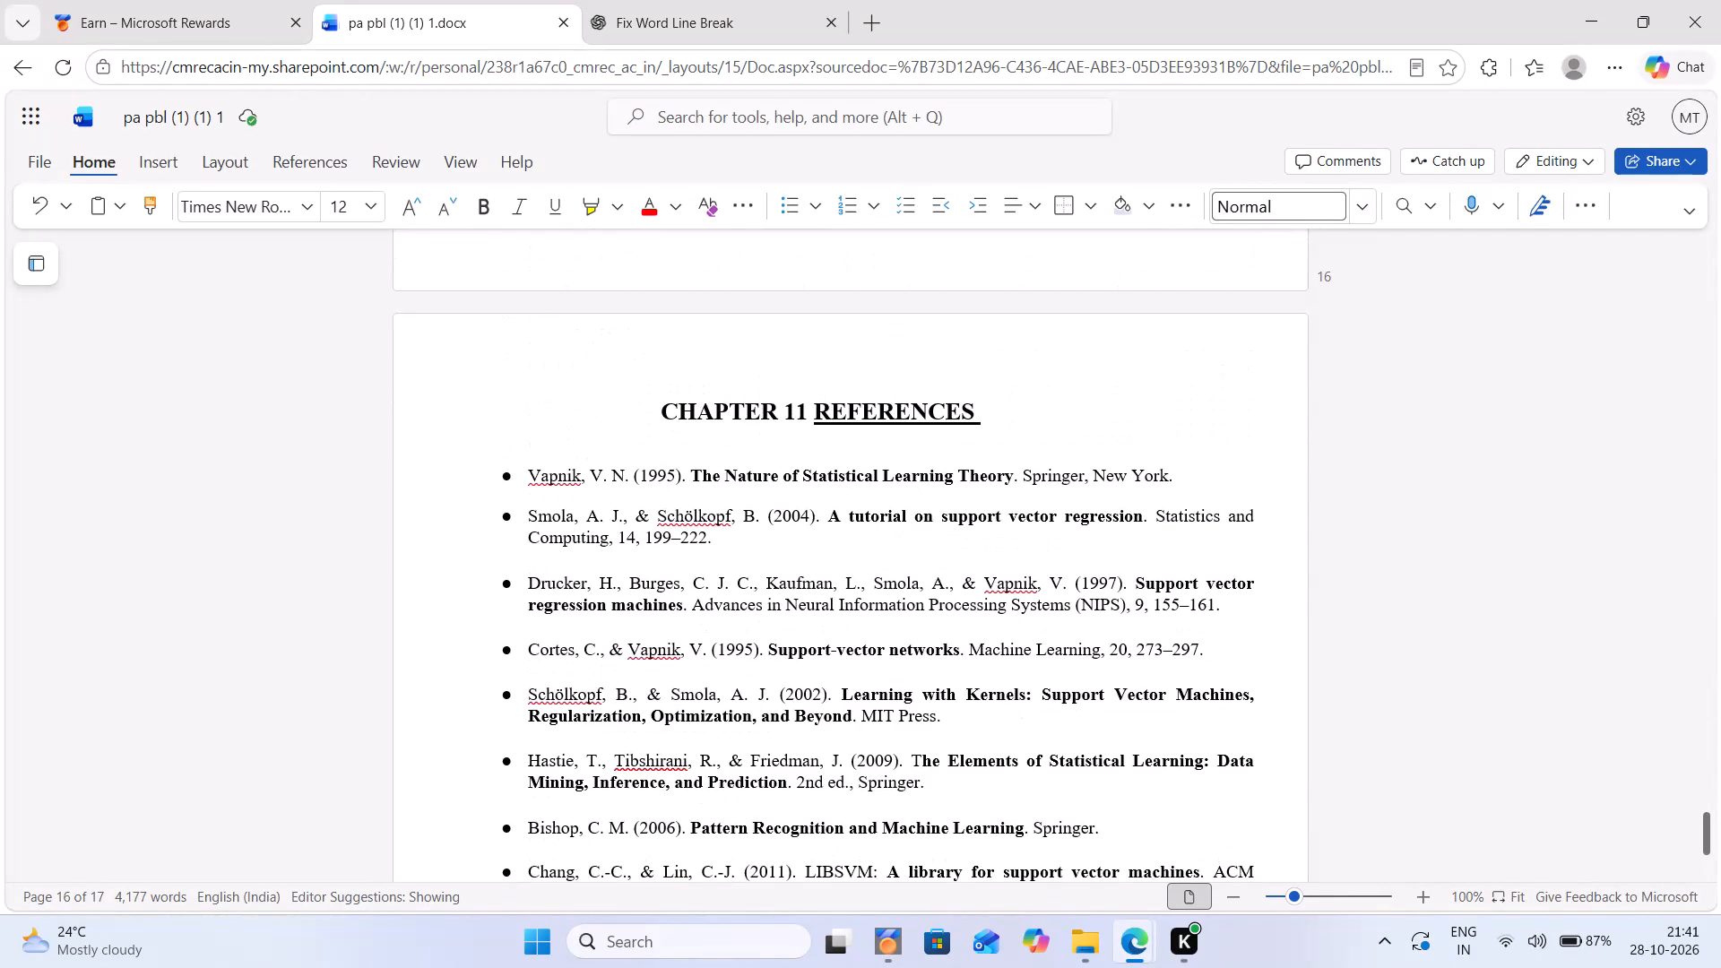
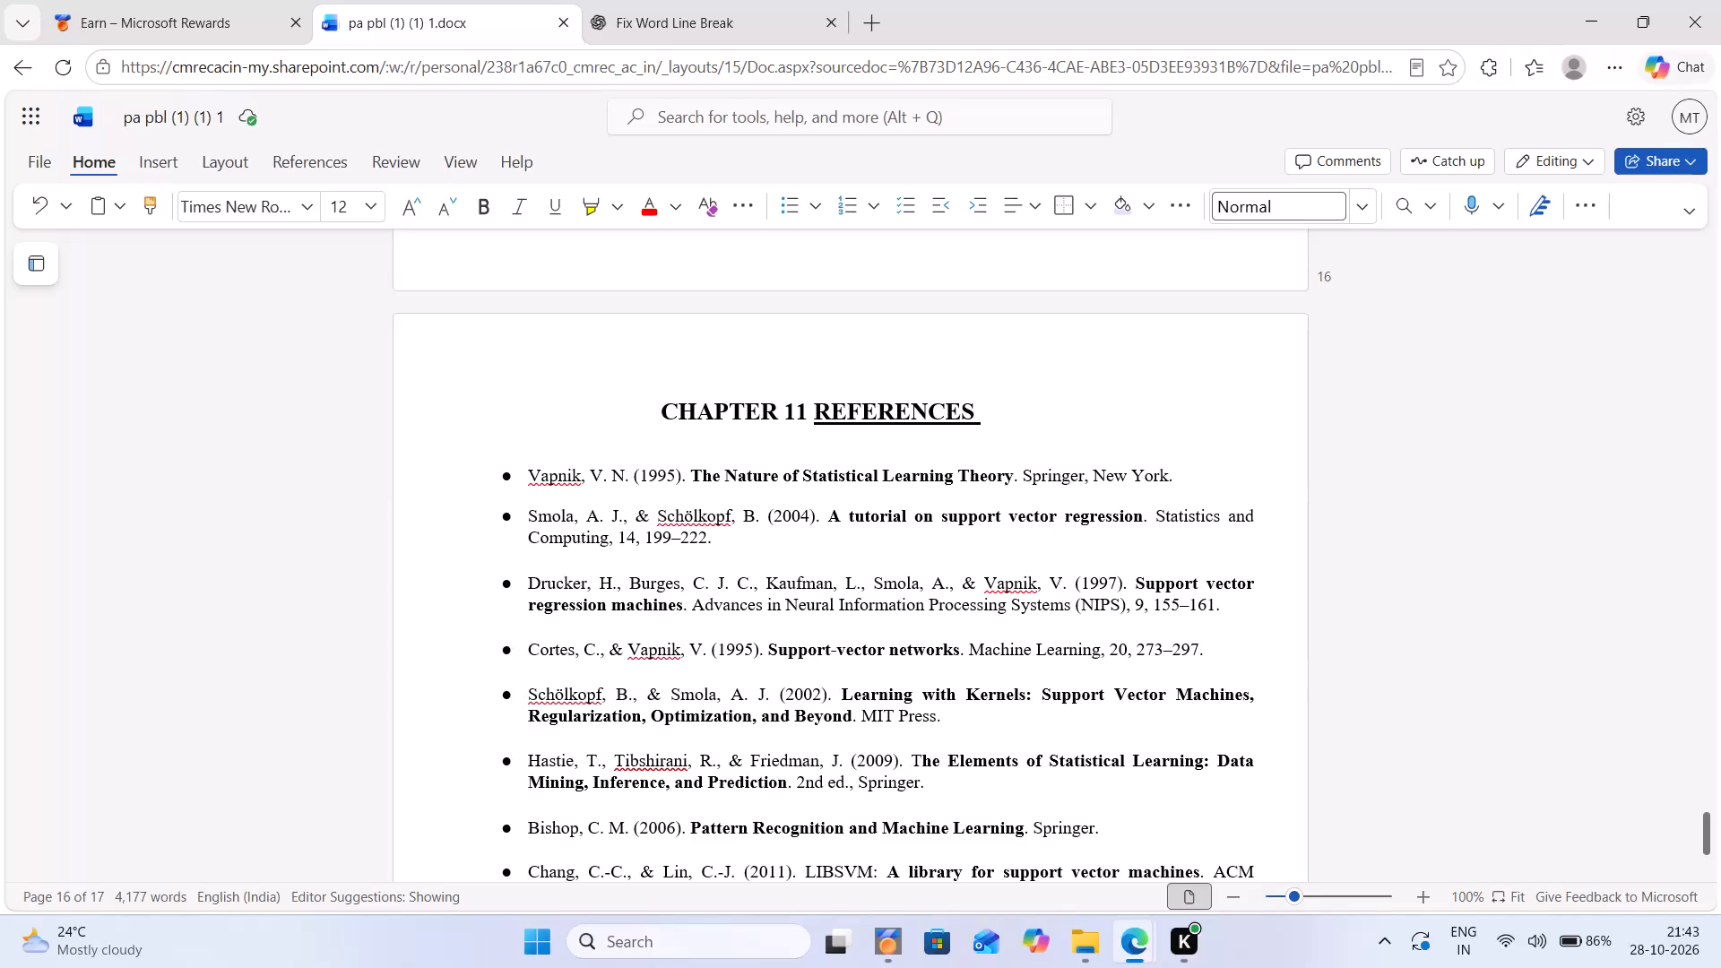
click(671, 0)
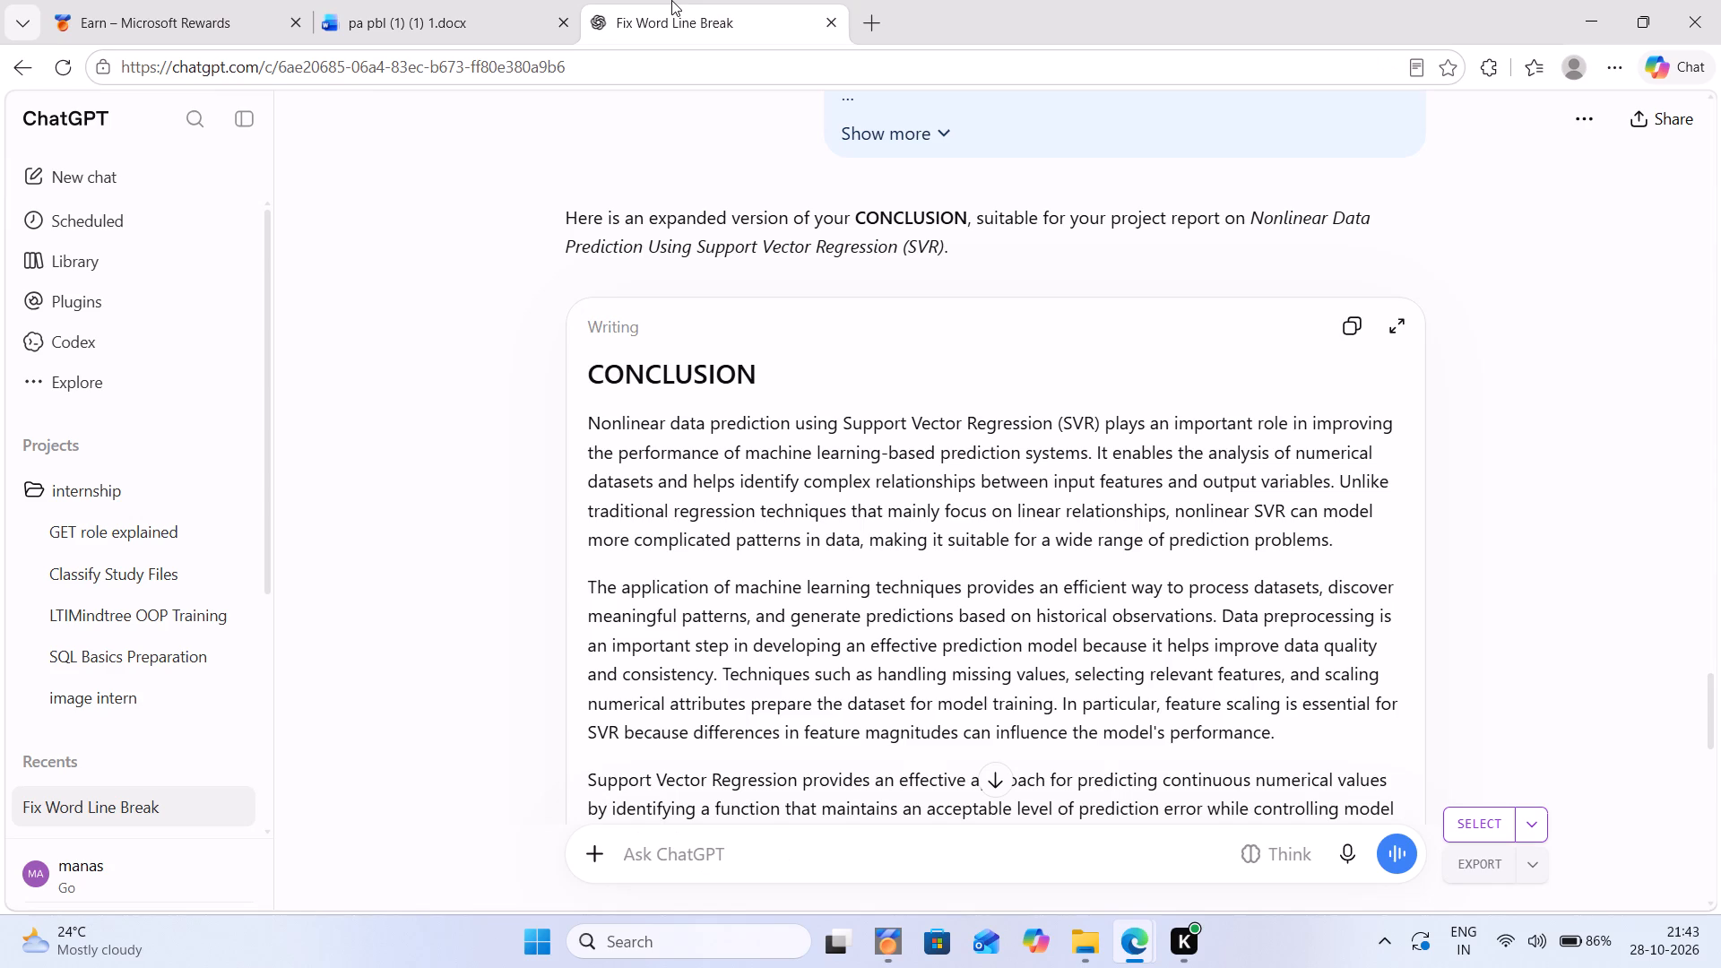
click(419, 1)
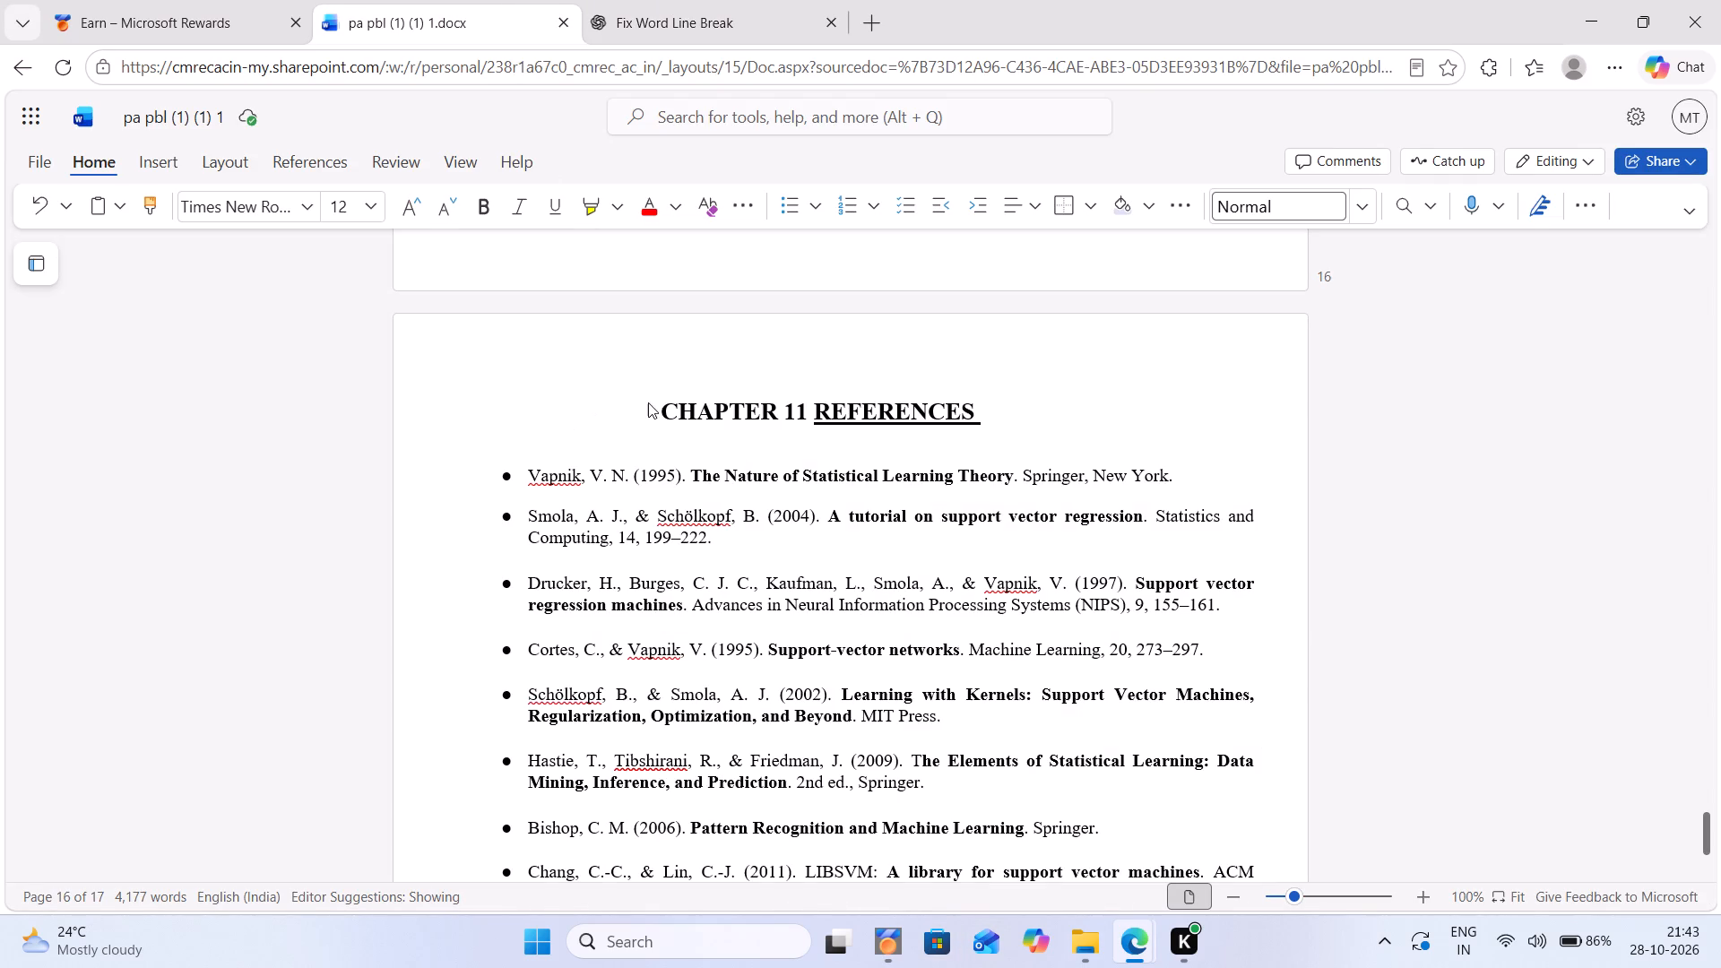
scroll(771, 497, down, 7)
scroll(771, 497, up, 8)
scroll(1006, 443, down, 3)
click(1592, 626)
Check the page layout from the Chapter 9 conclusion back through the earlier chapters and abstract to the ACKNOWLEDGMENT page.
scroll(1089, 611, up, 12)
scroll(919, 562, up, 7)
scroll(918, 561, down, 3)
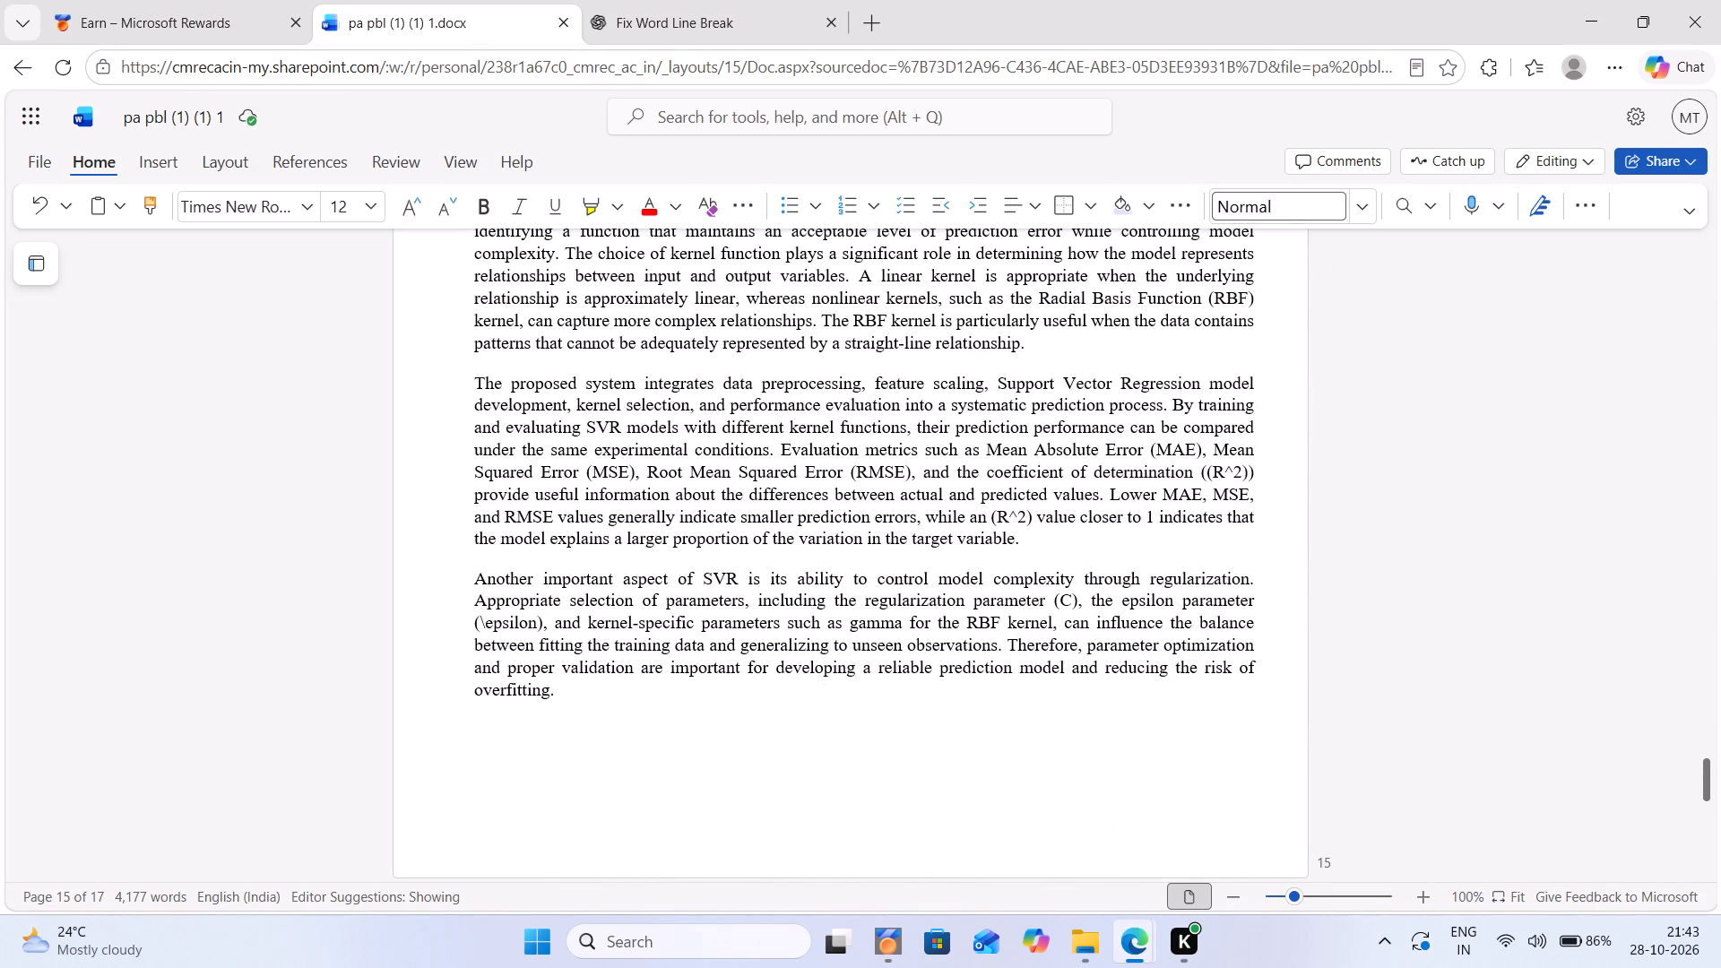
scroll(825, 482, up, 4)
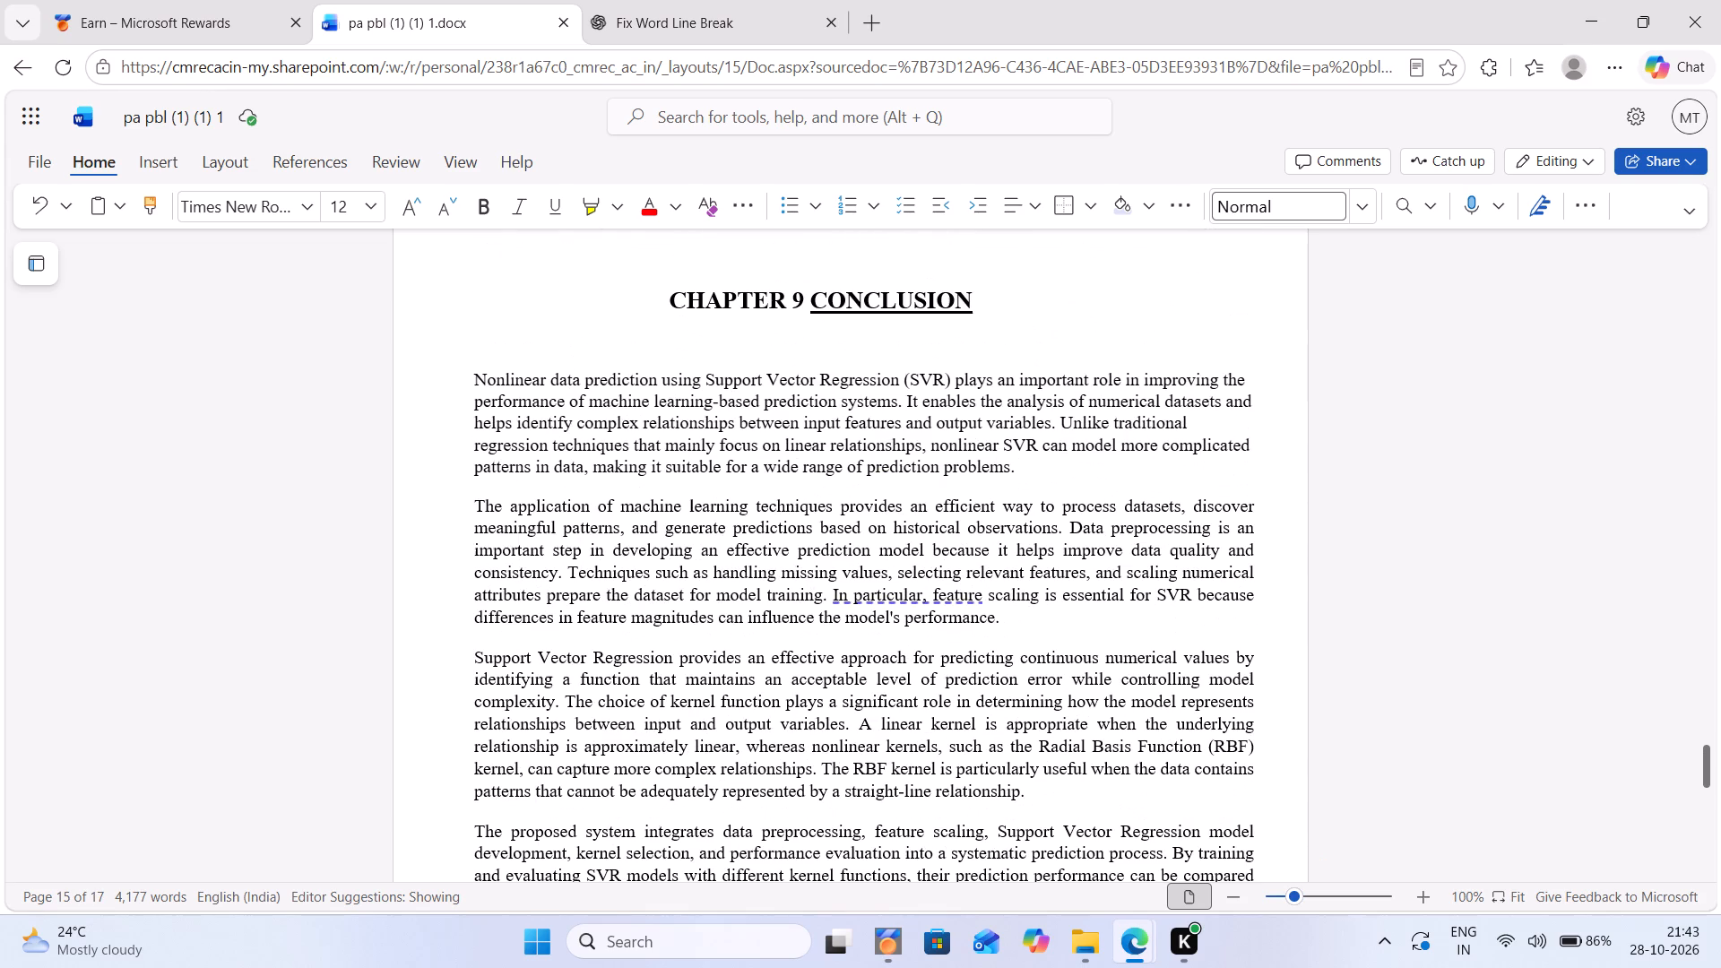
scroll(825, 482, up, 15)
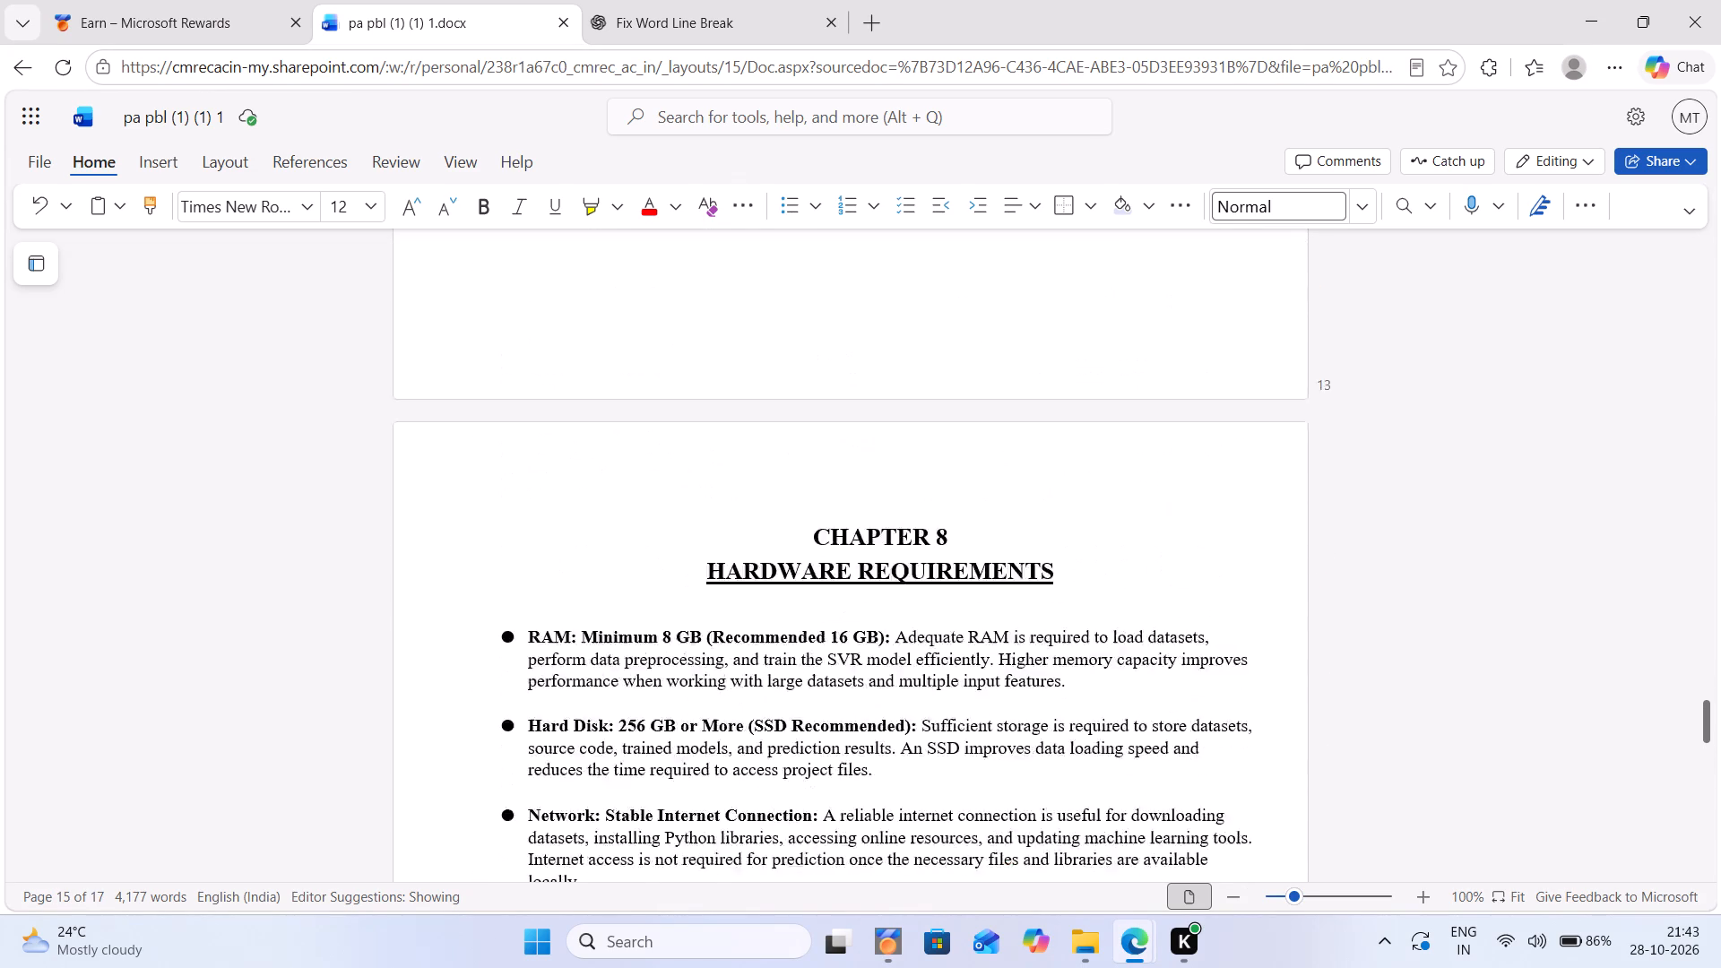
scroll(825, 482, down, 4)
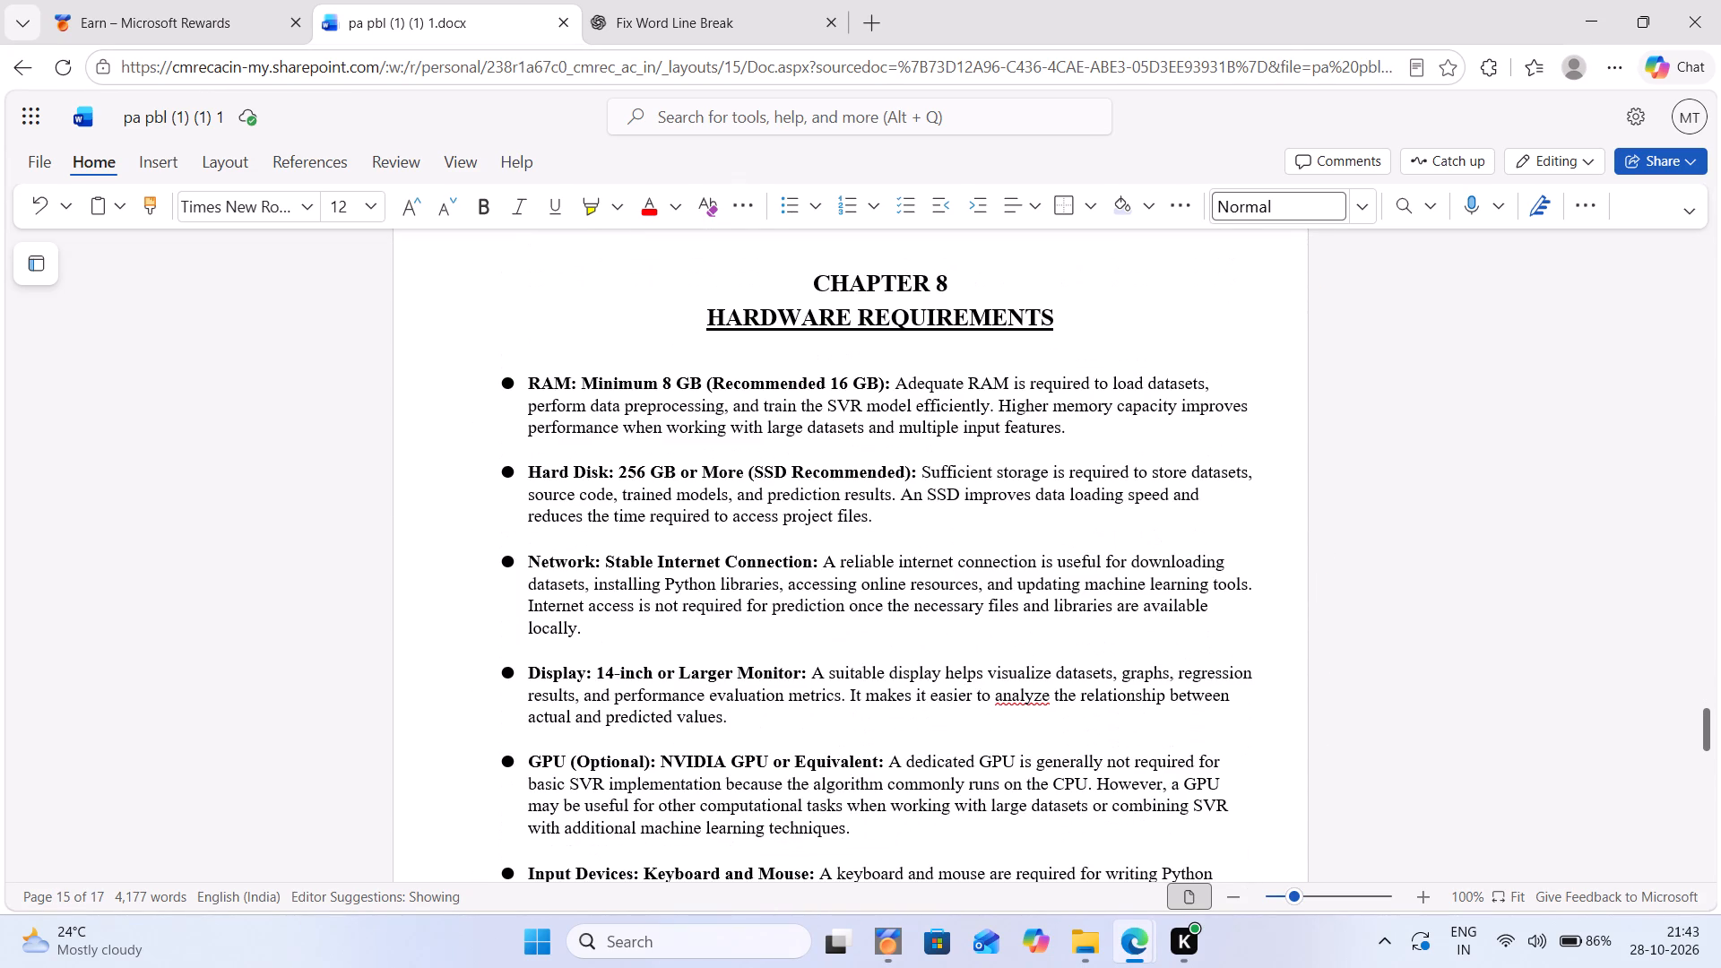
scroll(825, 482, up, 19)
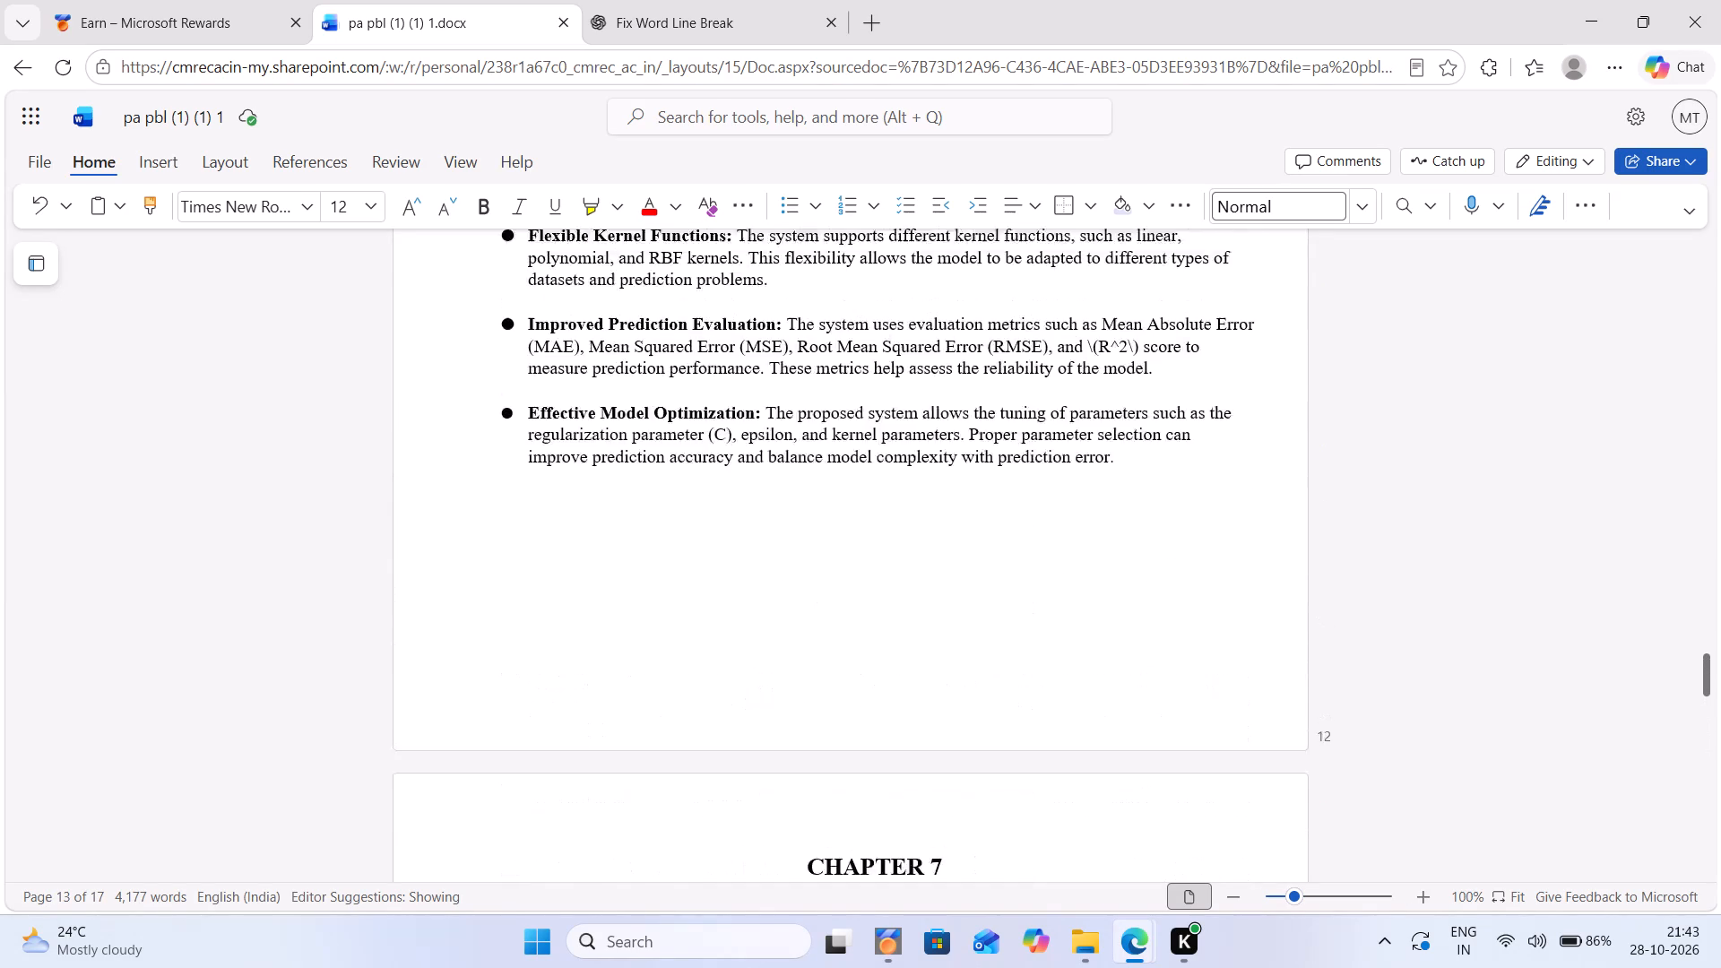
scroll(825, 482, up, 20)
scroll(825, 482, up, 7)
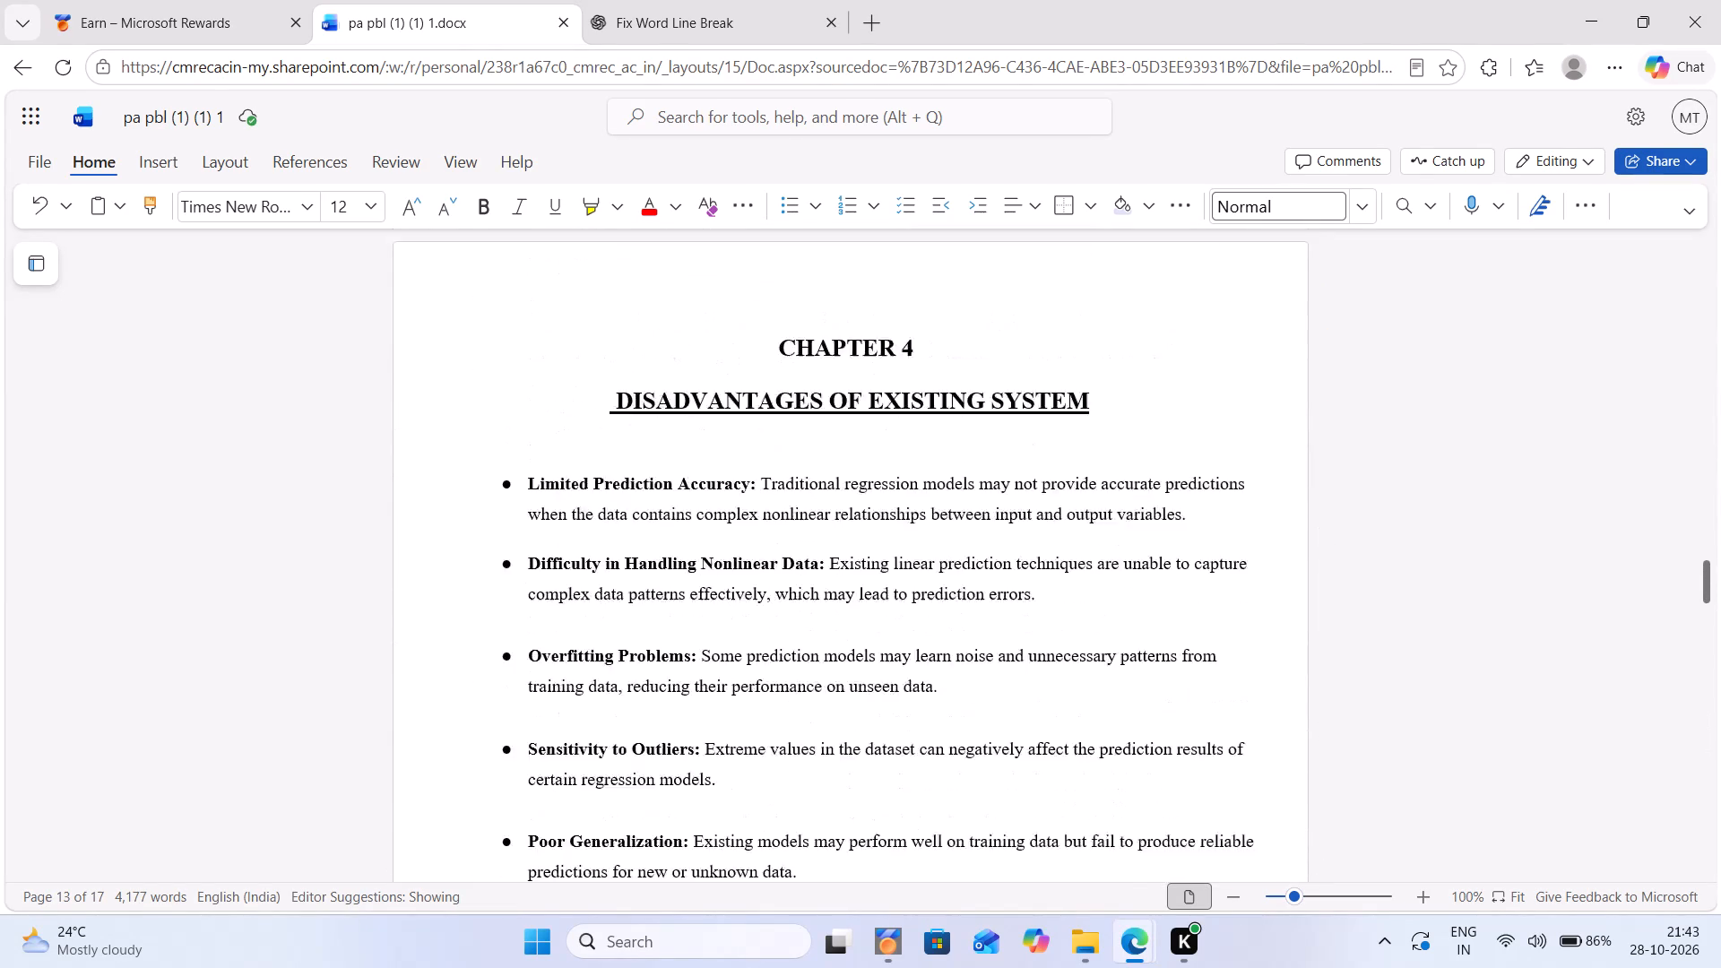
scroll(825, 482, up, 20)
scroll(825, 482, up, 6)
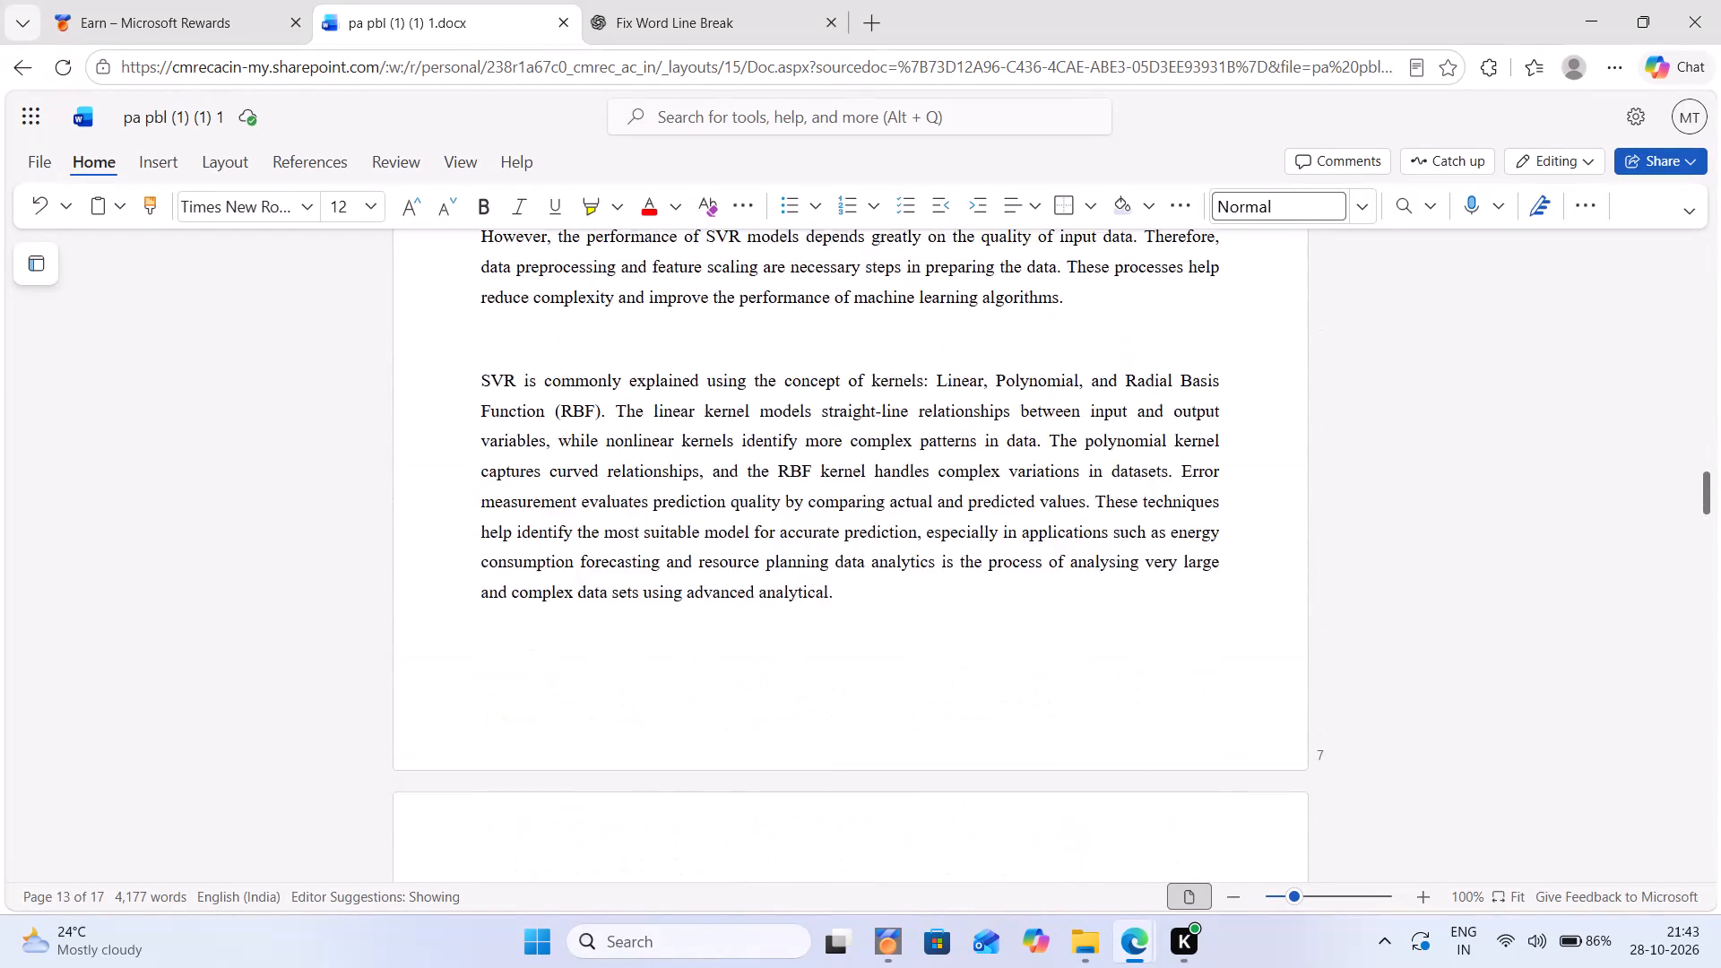
scroll(825, 482, up, 19)
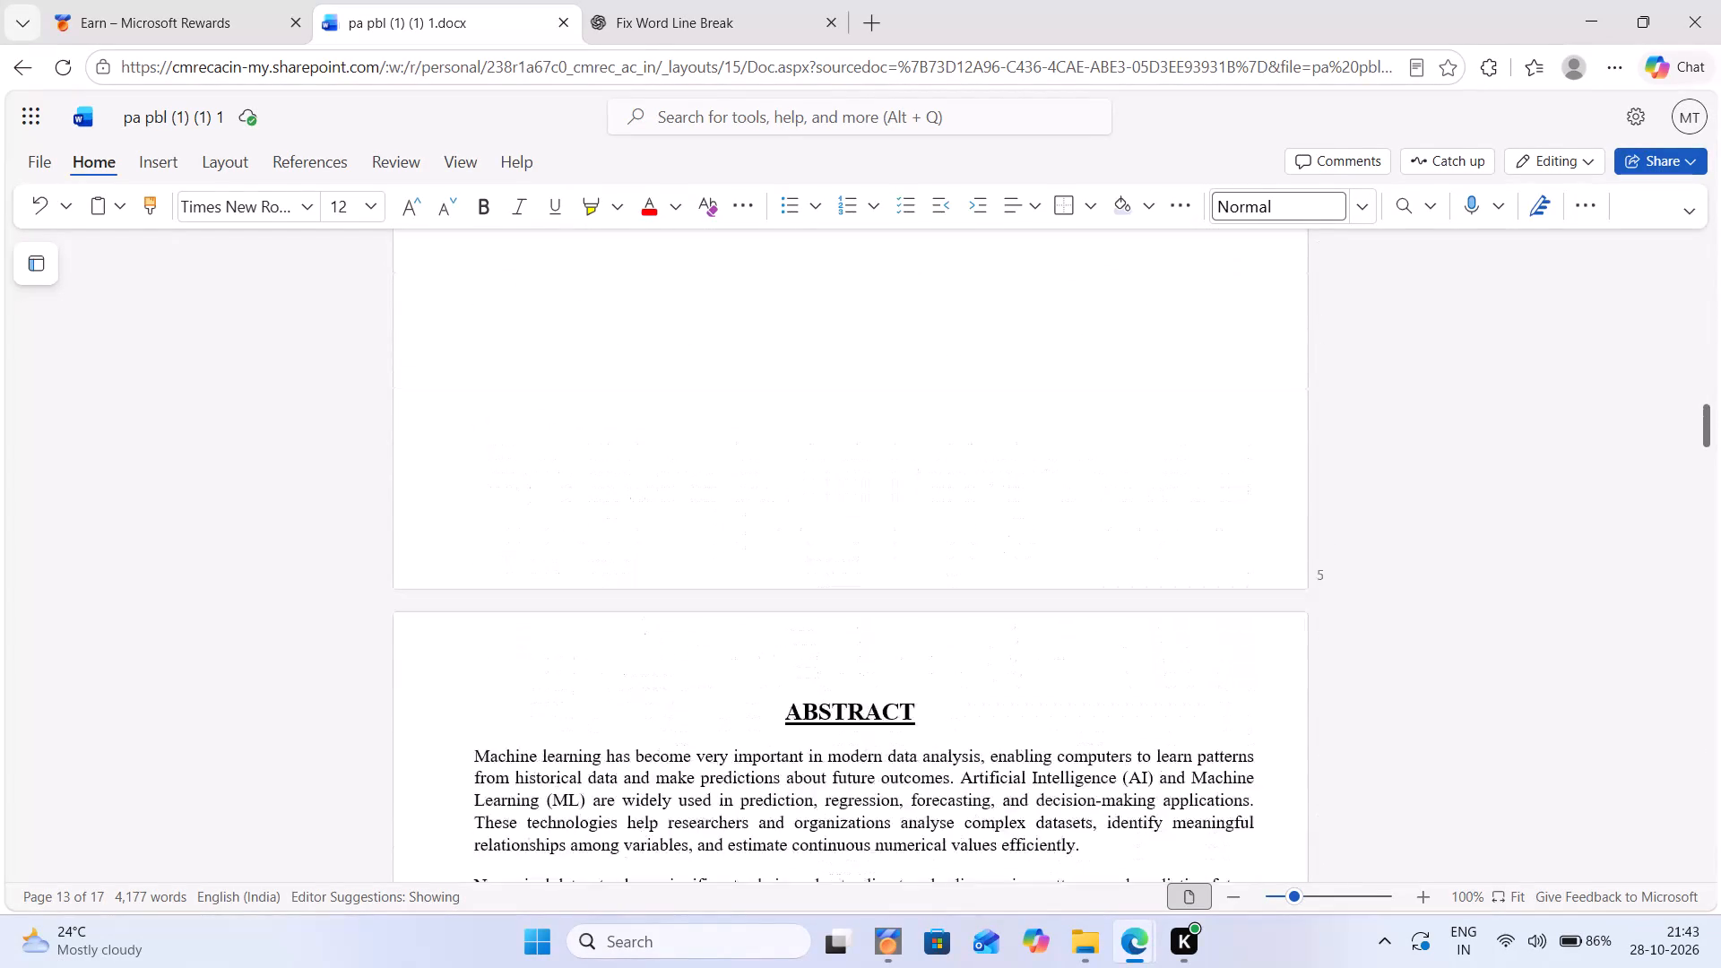
scroll(825, 482, up, 20)
scroll(825, 482, up, 1)
scroll(825, 482, down, 2)
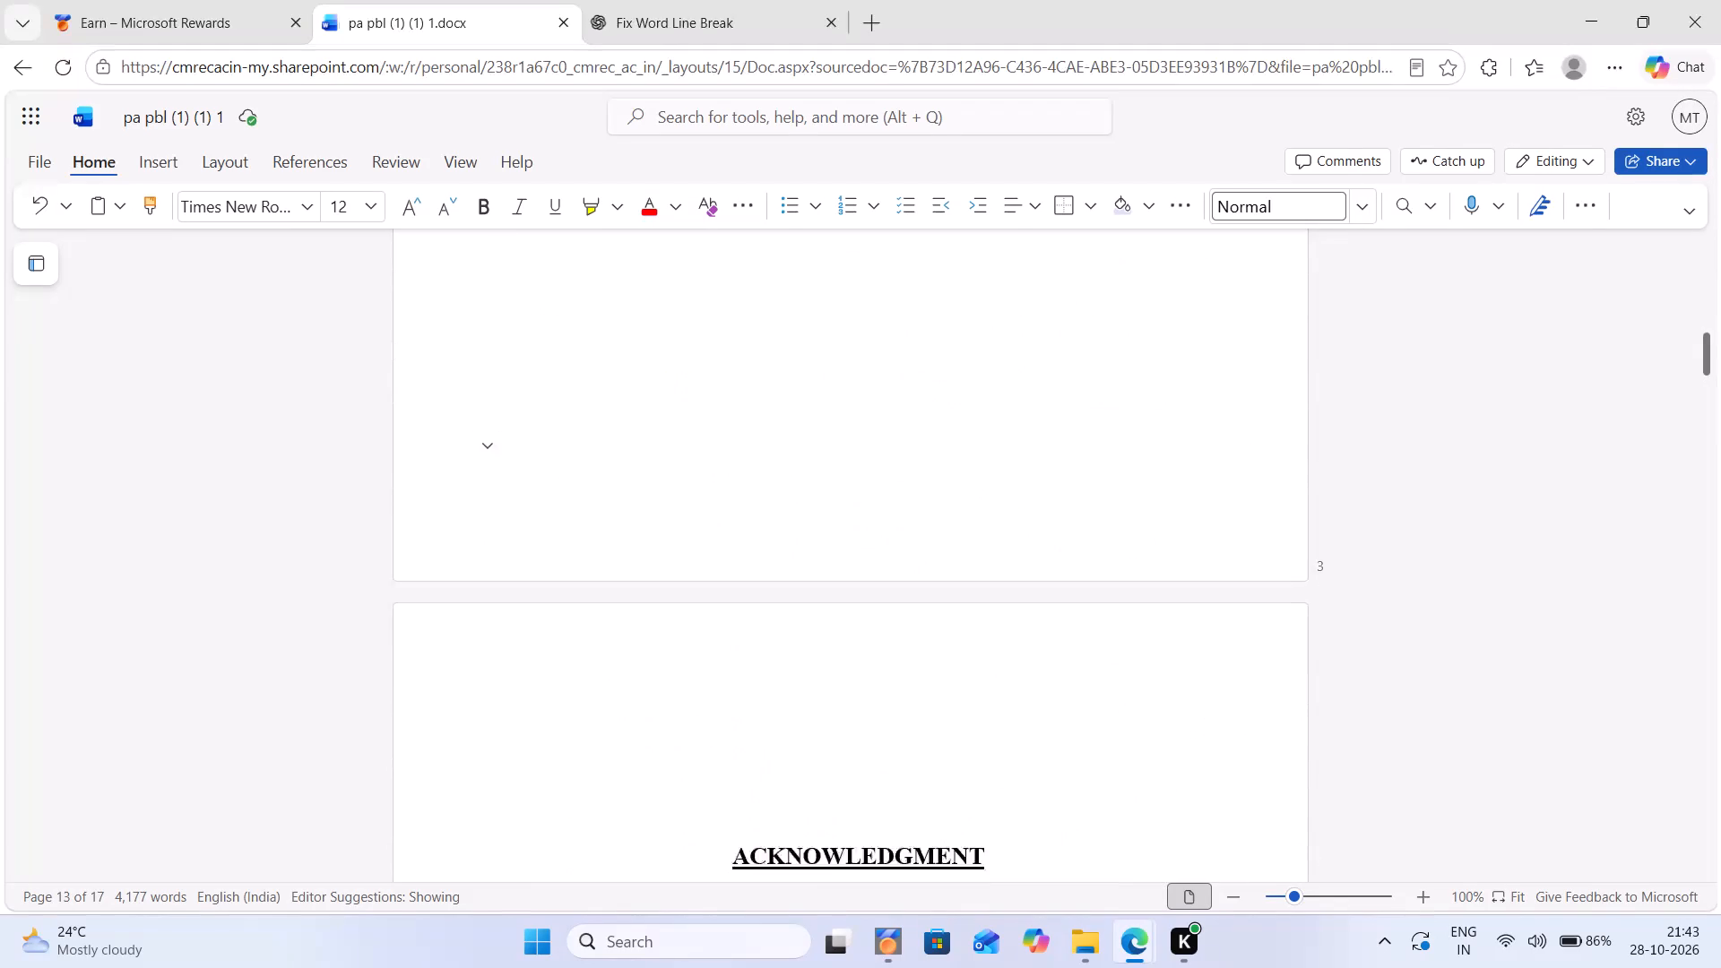
Insert two empty lines after the last team member's entry in the acknowledgment to push the CONTENTS heading onto the following page.
scroll(825, 482, down, 5)
scroll(824, 482, up, 3)
scroll(824, 482, down, 2)
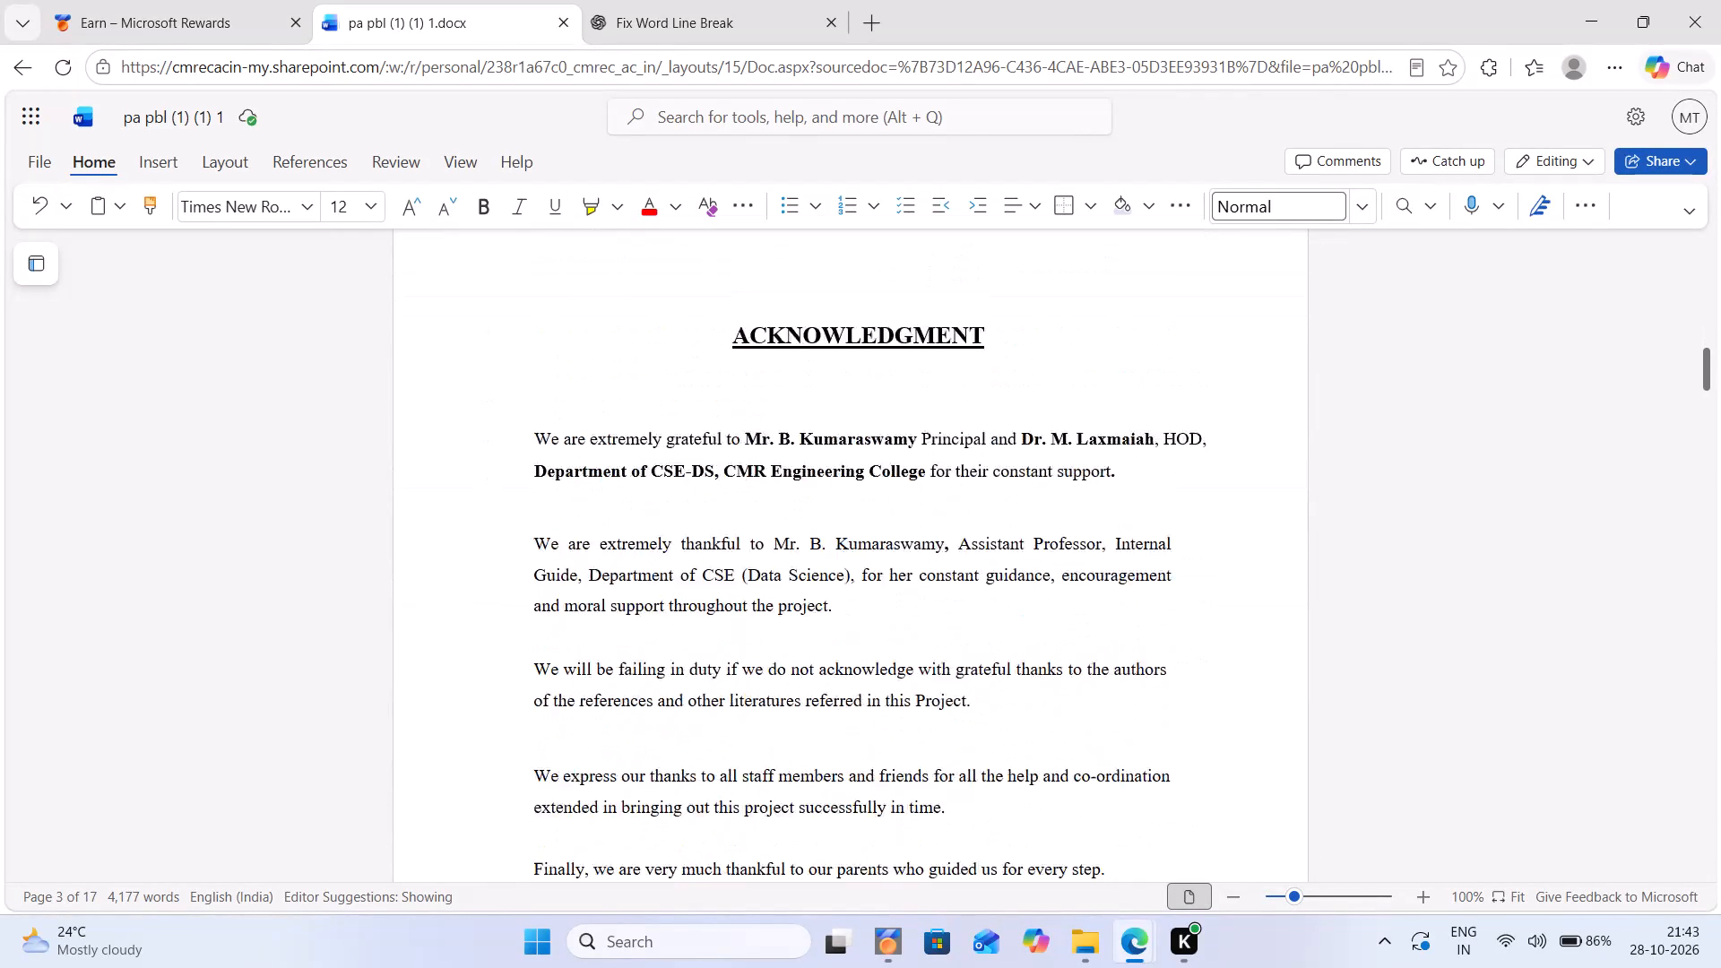
scroll(824, 482, down, 4)
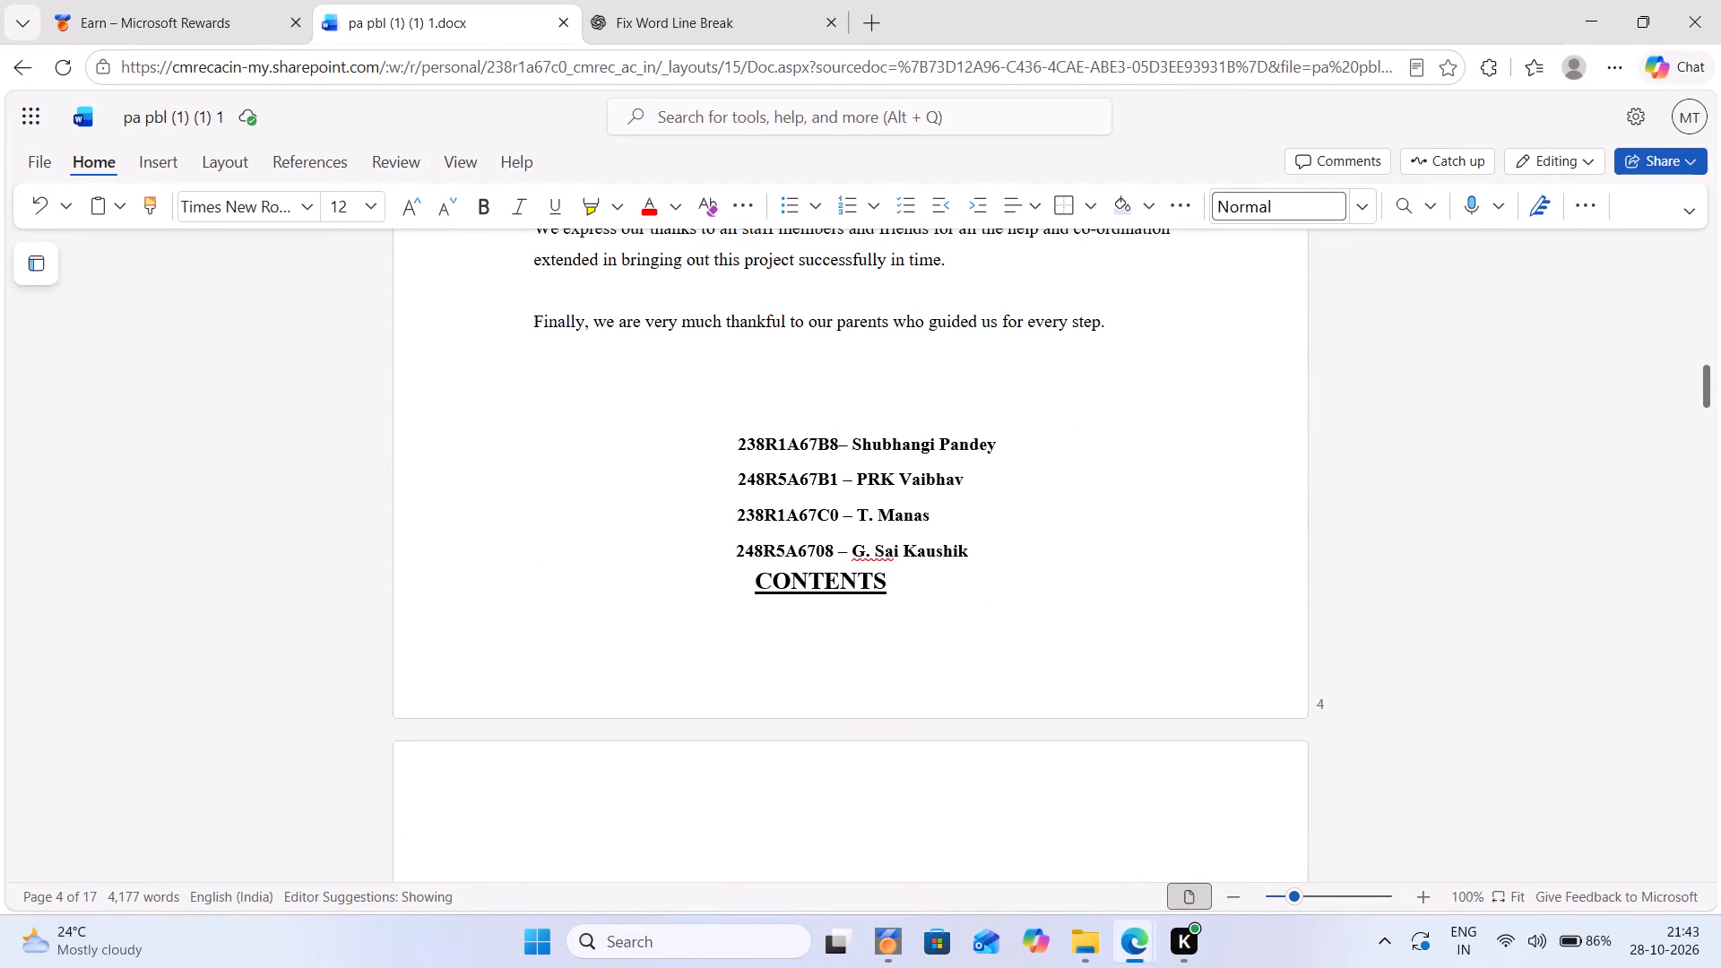
click(994, 548)
key(Return)
key(Return)
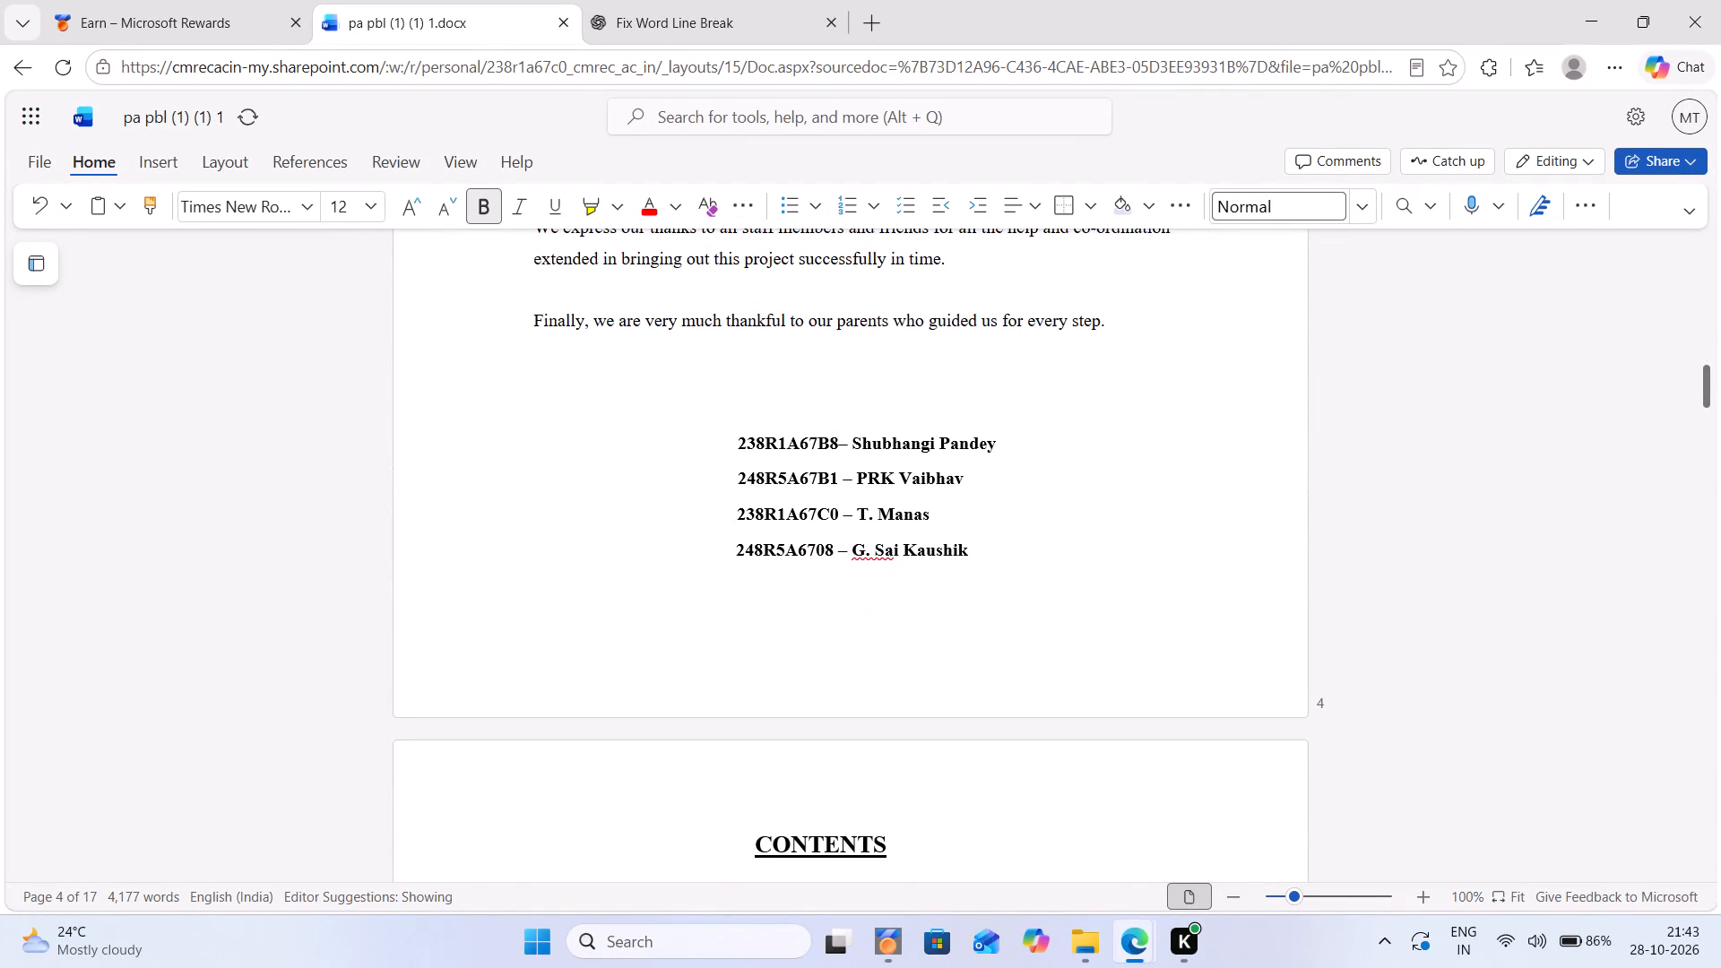
Remove the surplus empty lines above the ACKNOWLEDGMENT heading, keeping the heading at the top of its own page.
scroll(994, 548, down, 10)
scroll(994, 548, up, 17)
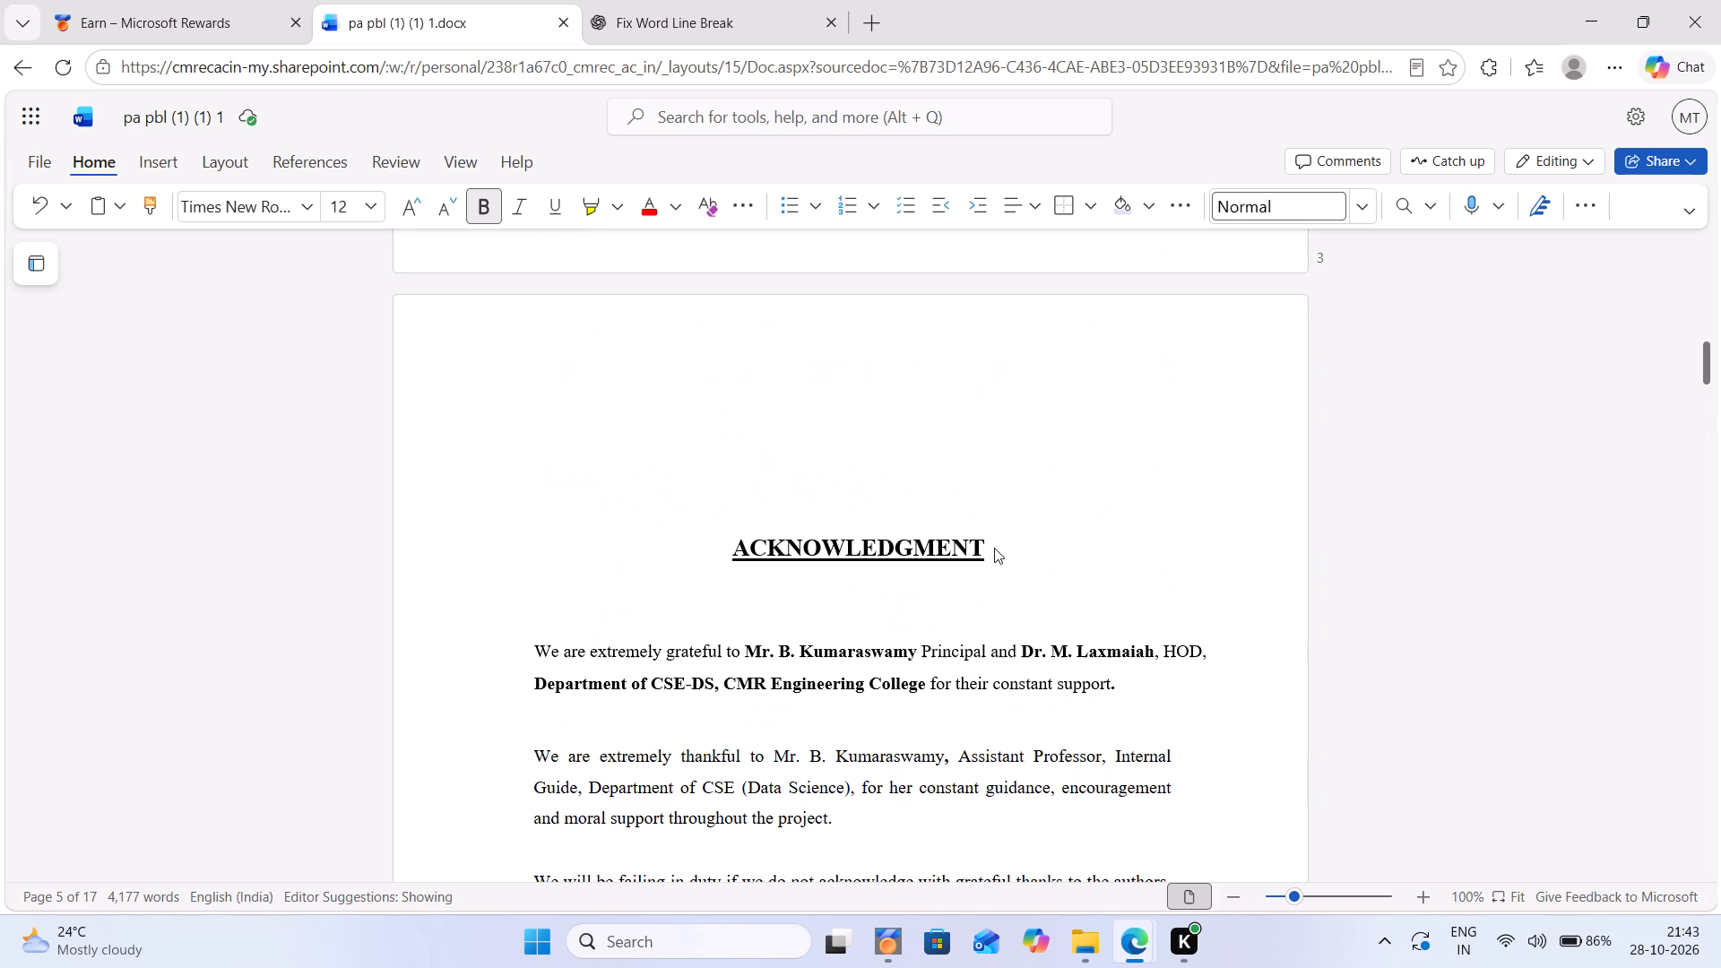
click(865, 464)
key(BackSpace)
key(BackSpace)
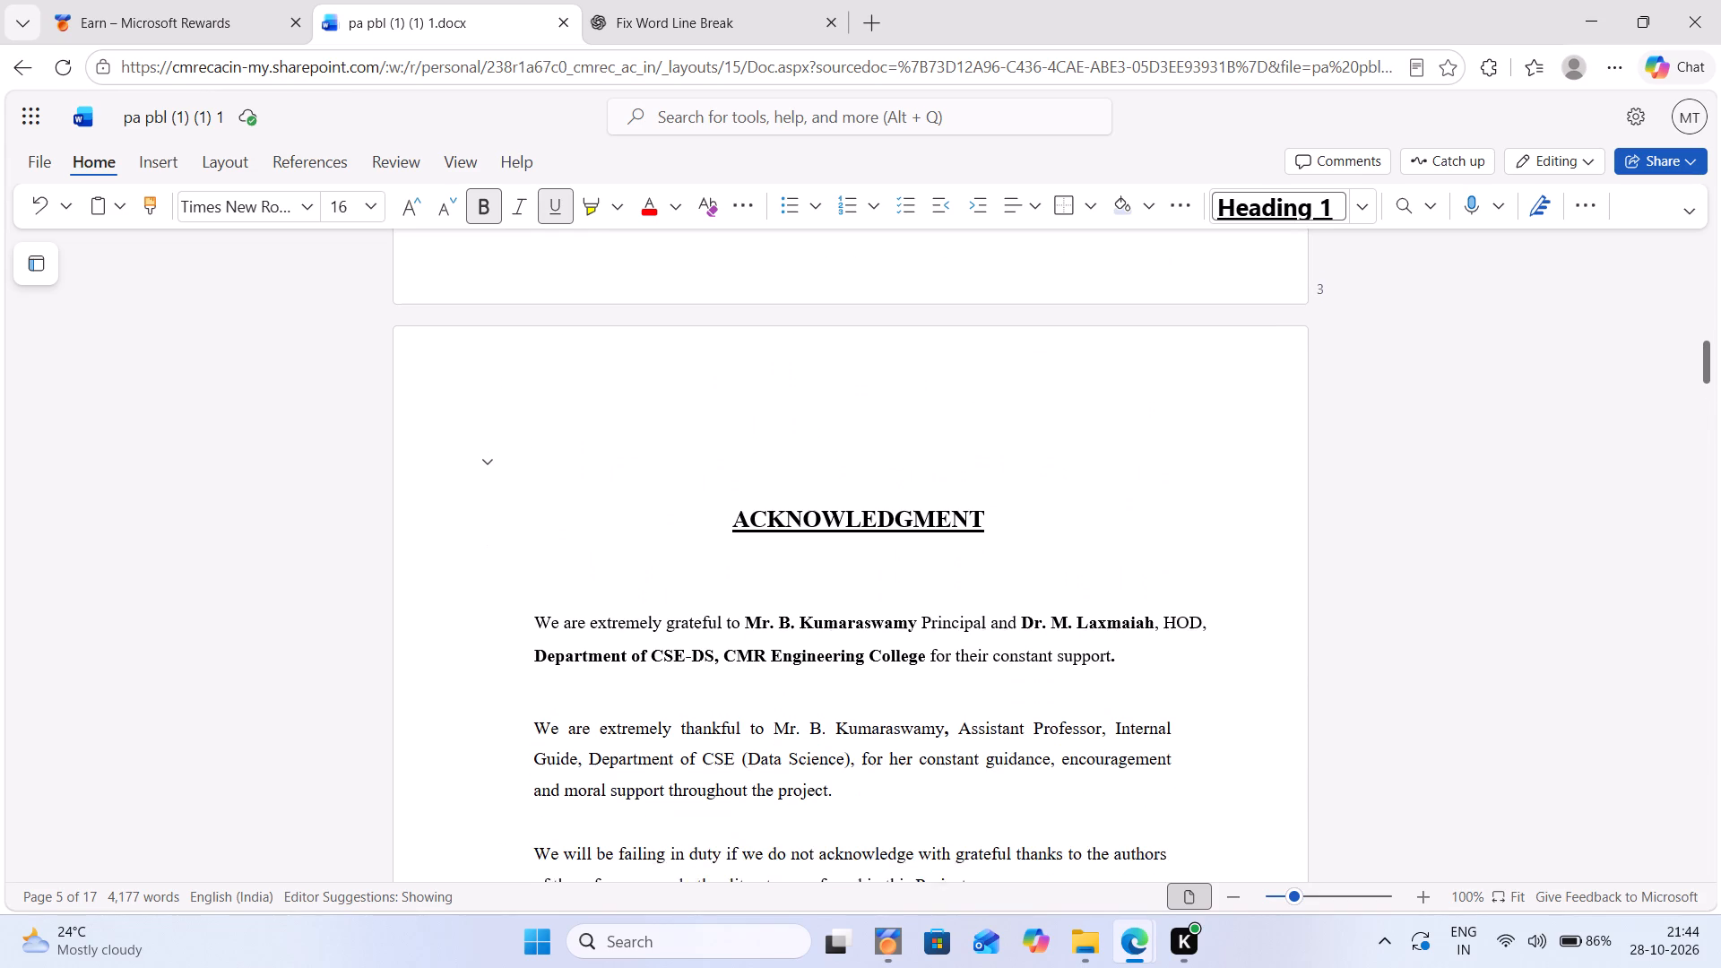
key(Down)
key(BackSpace)
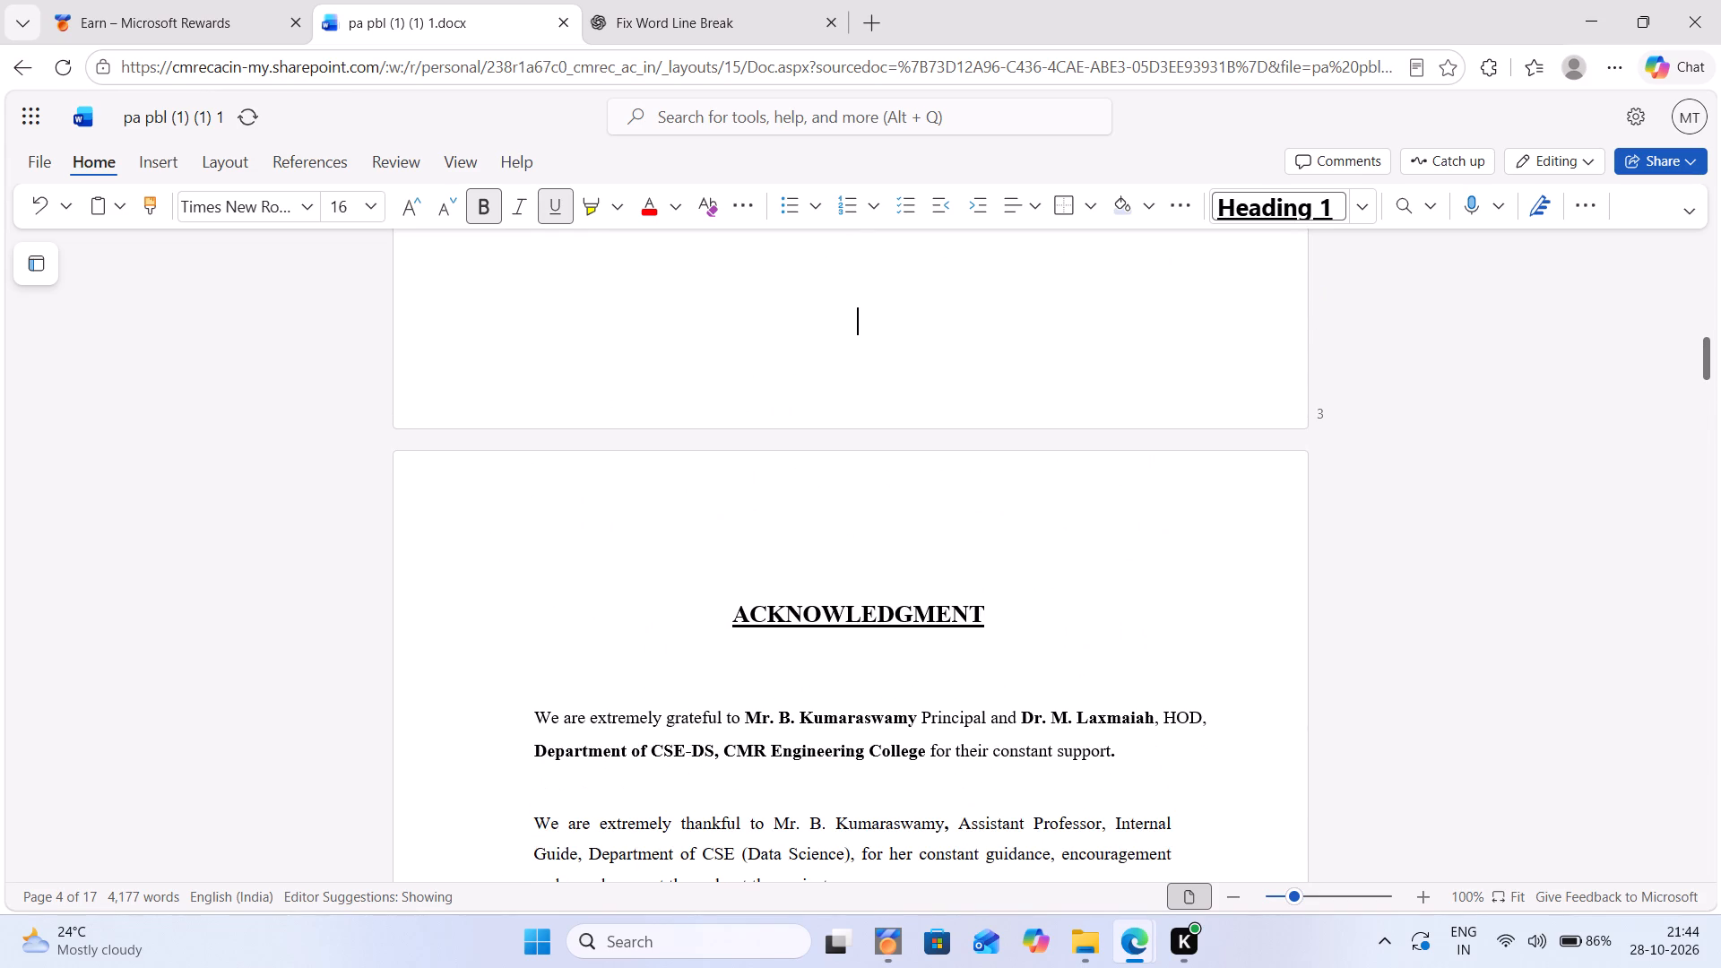
key(Down)
key(BackSpace)
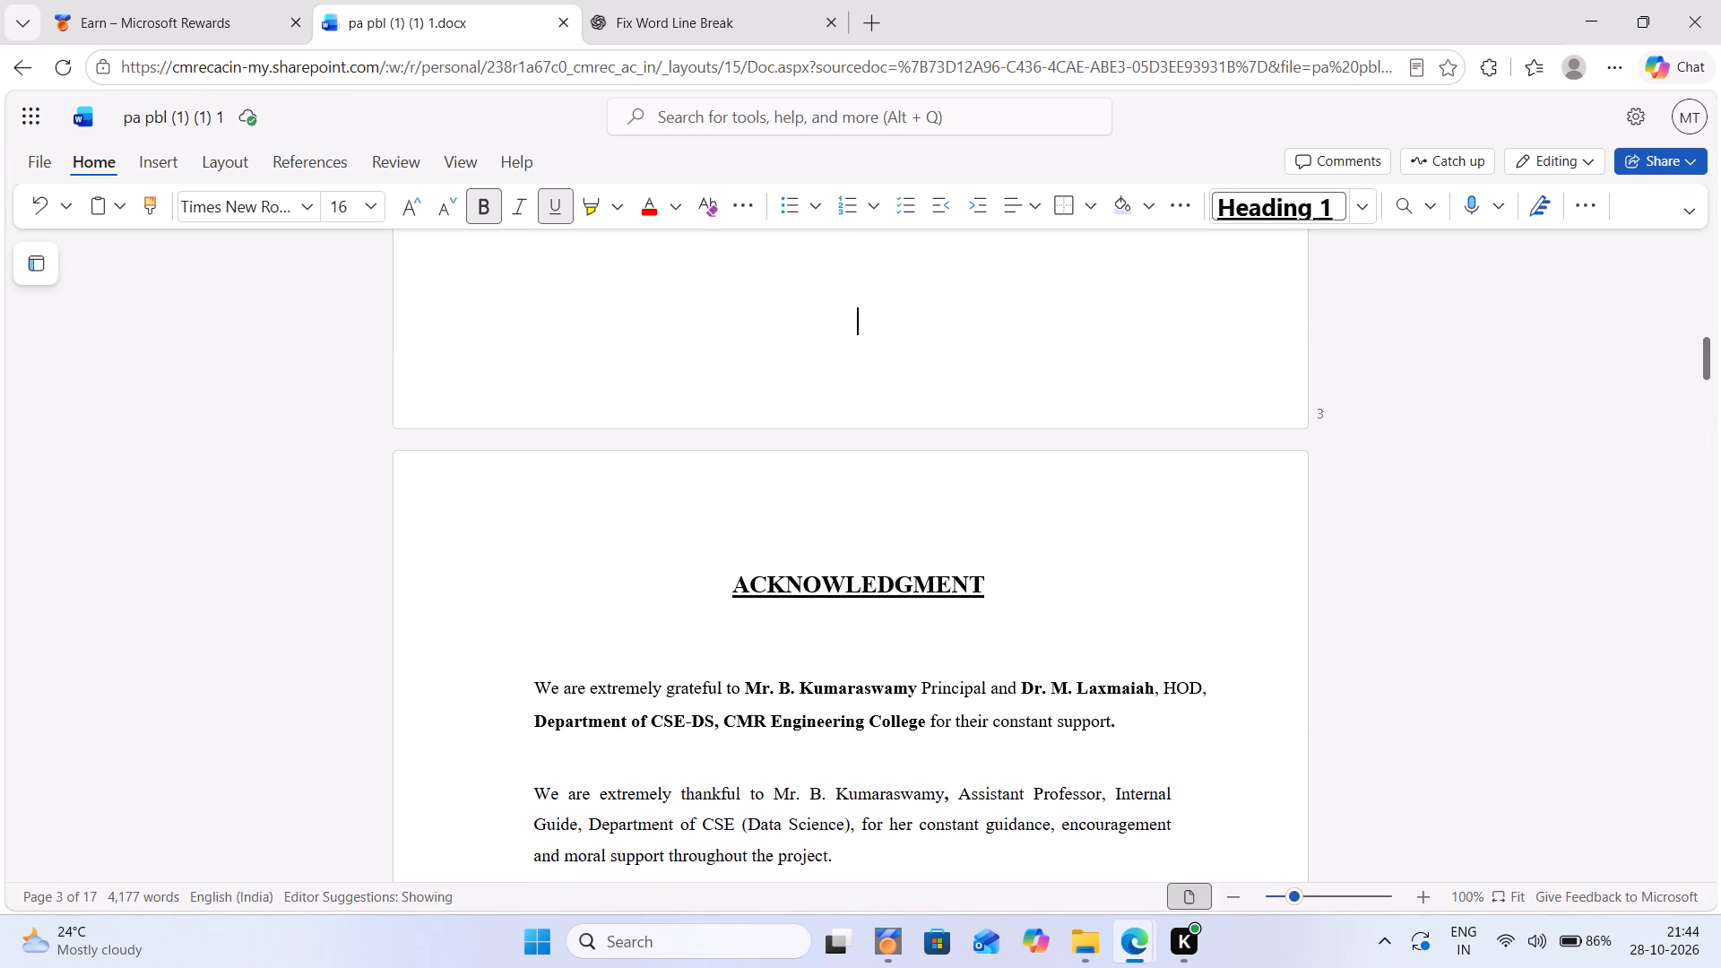
click(845, 532)
key(BackSpace)
key(BackSpace)
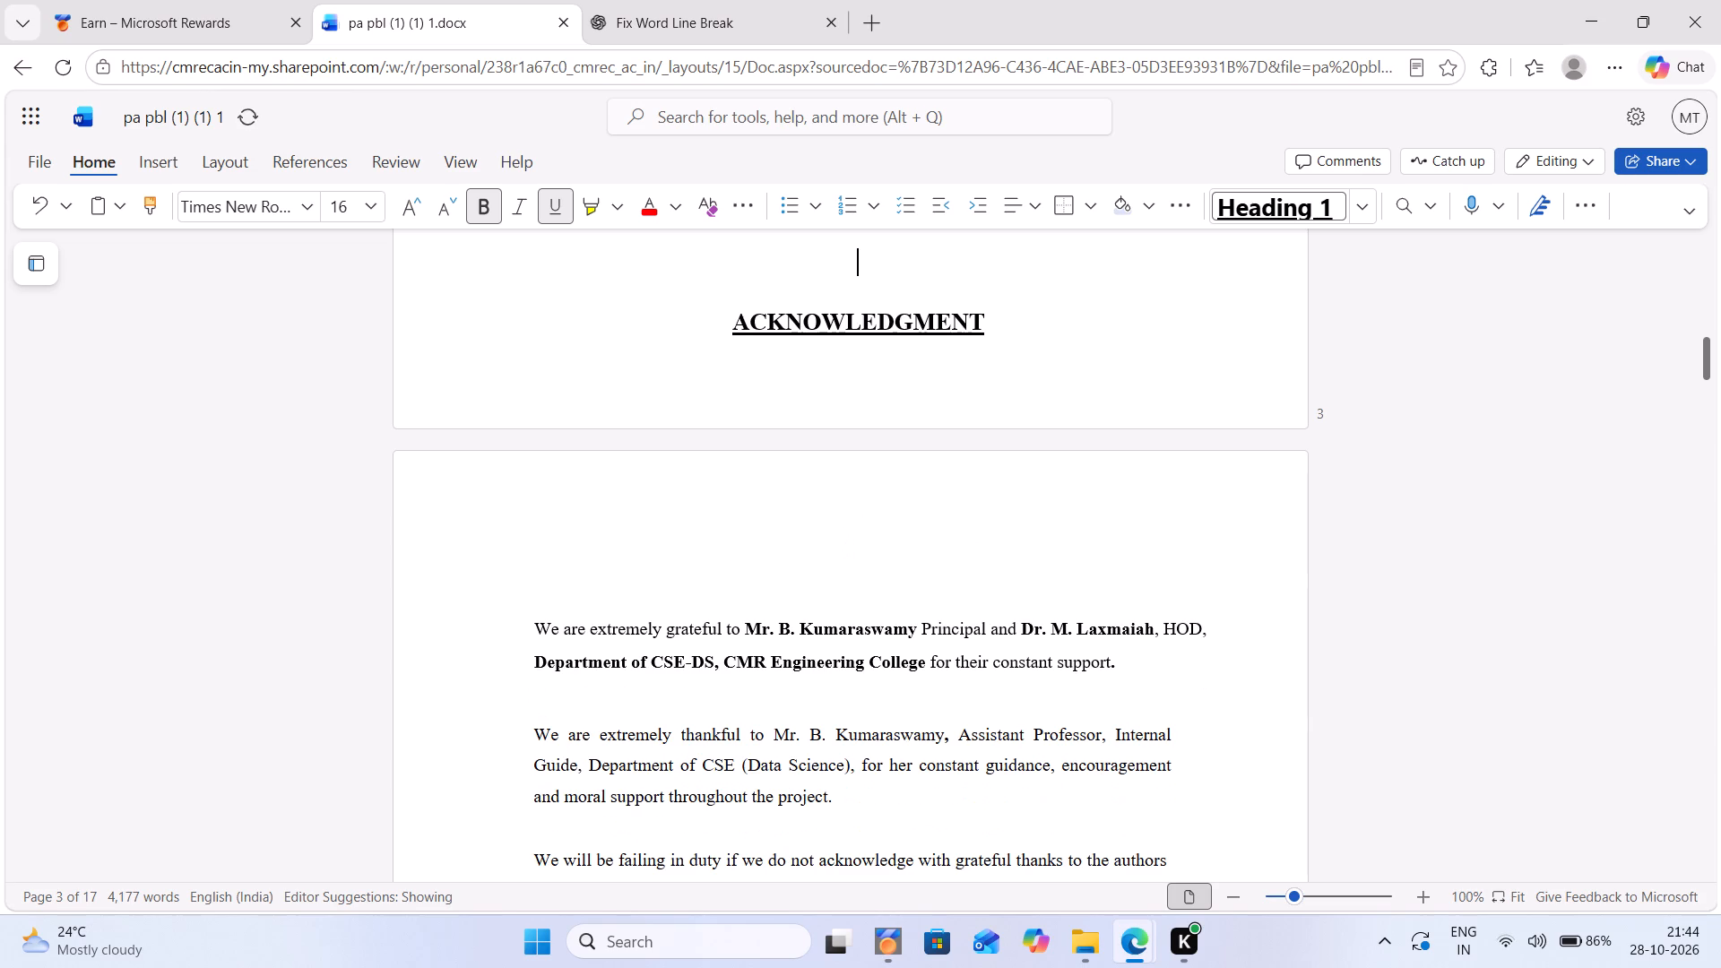
key(Return)
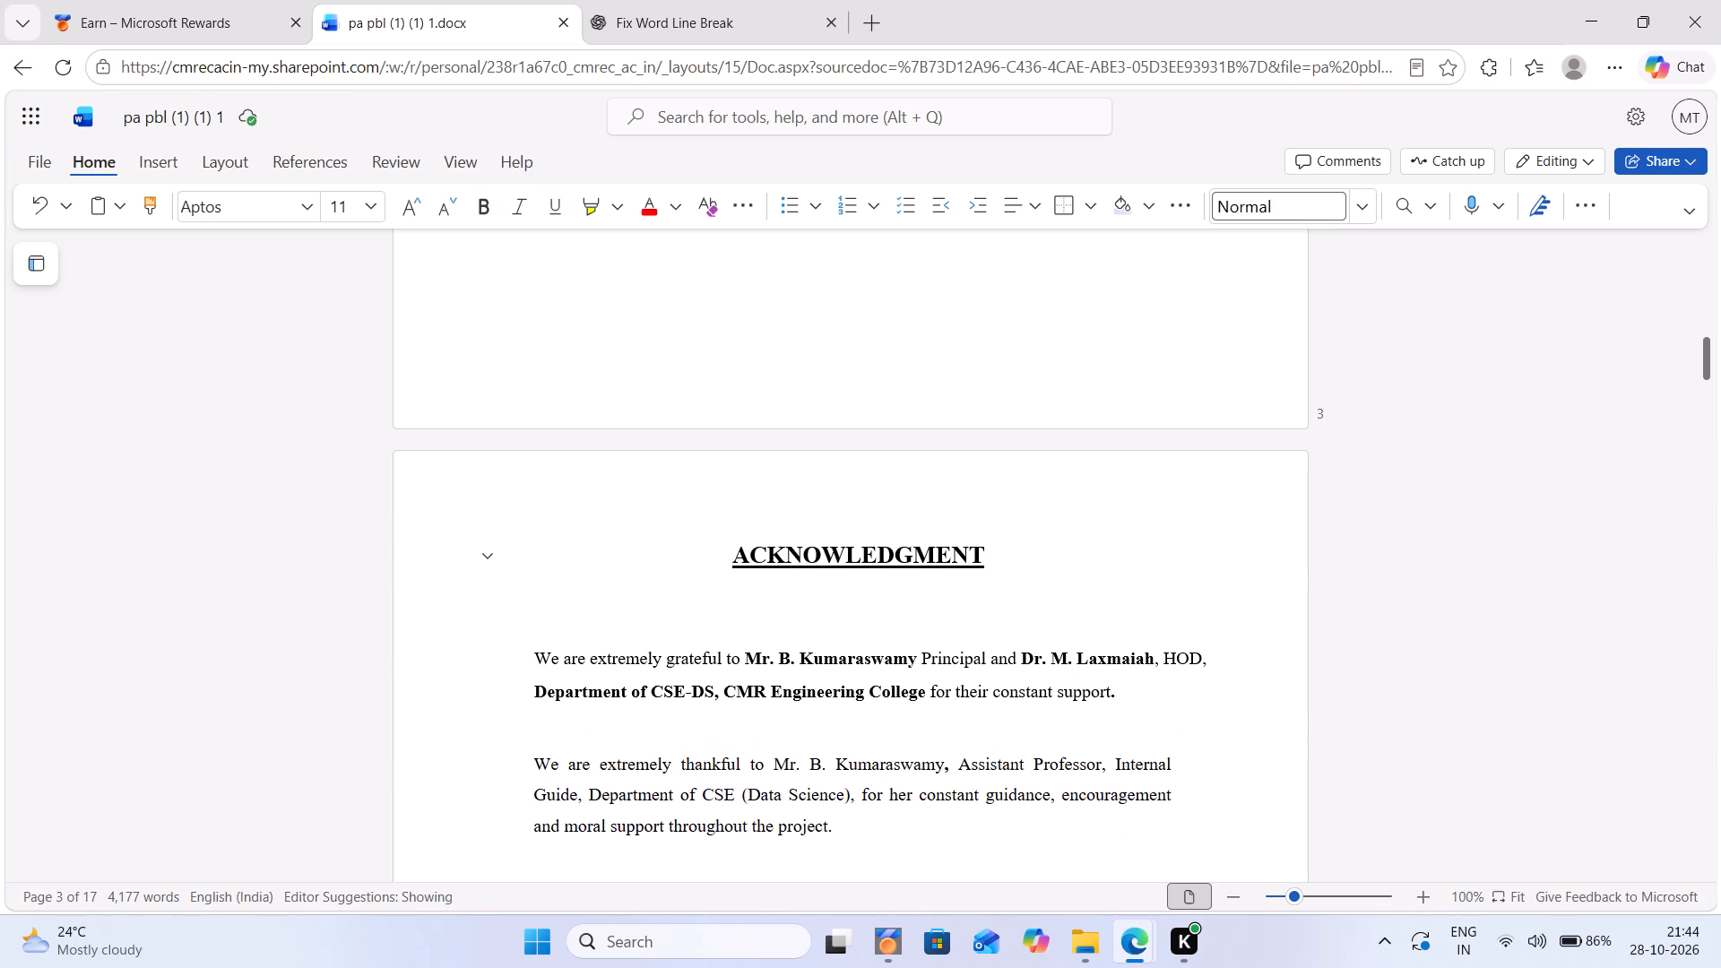
Delete two empty lines between the ACKNOWLEDGMENT heading and the first acknowledgment paragraph.
scroll(997, 555, down, 3)
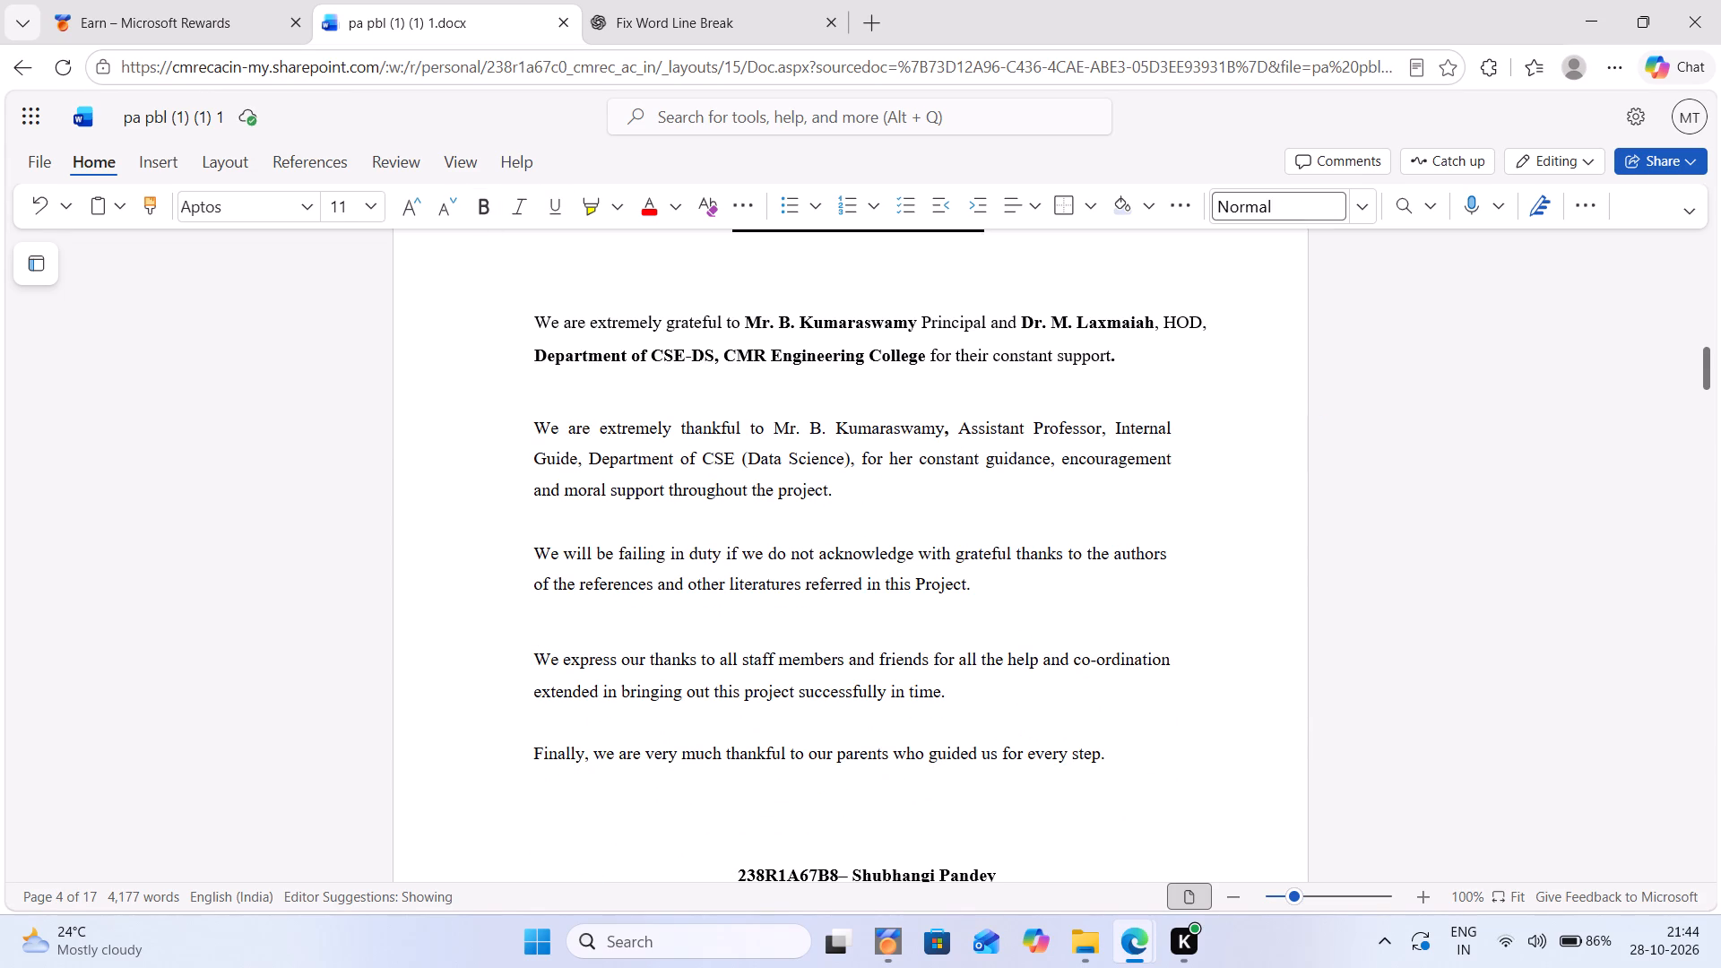
click(771, 275)
key(BackSpace)
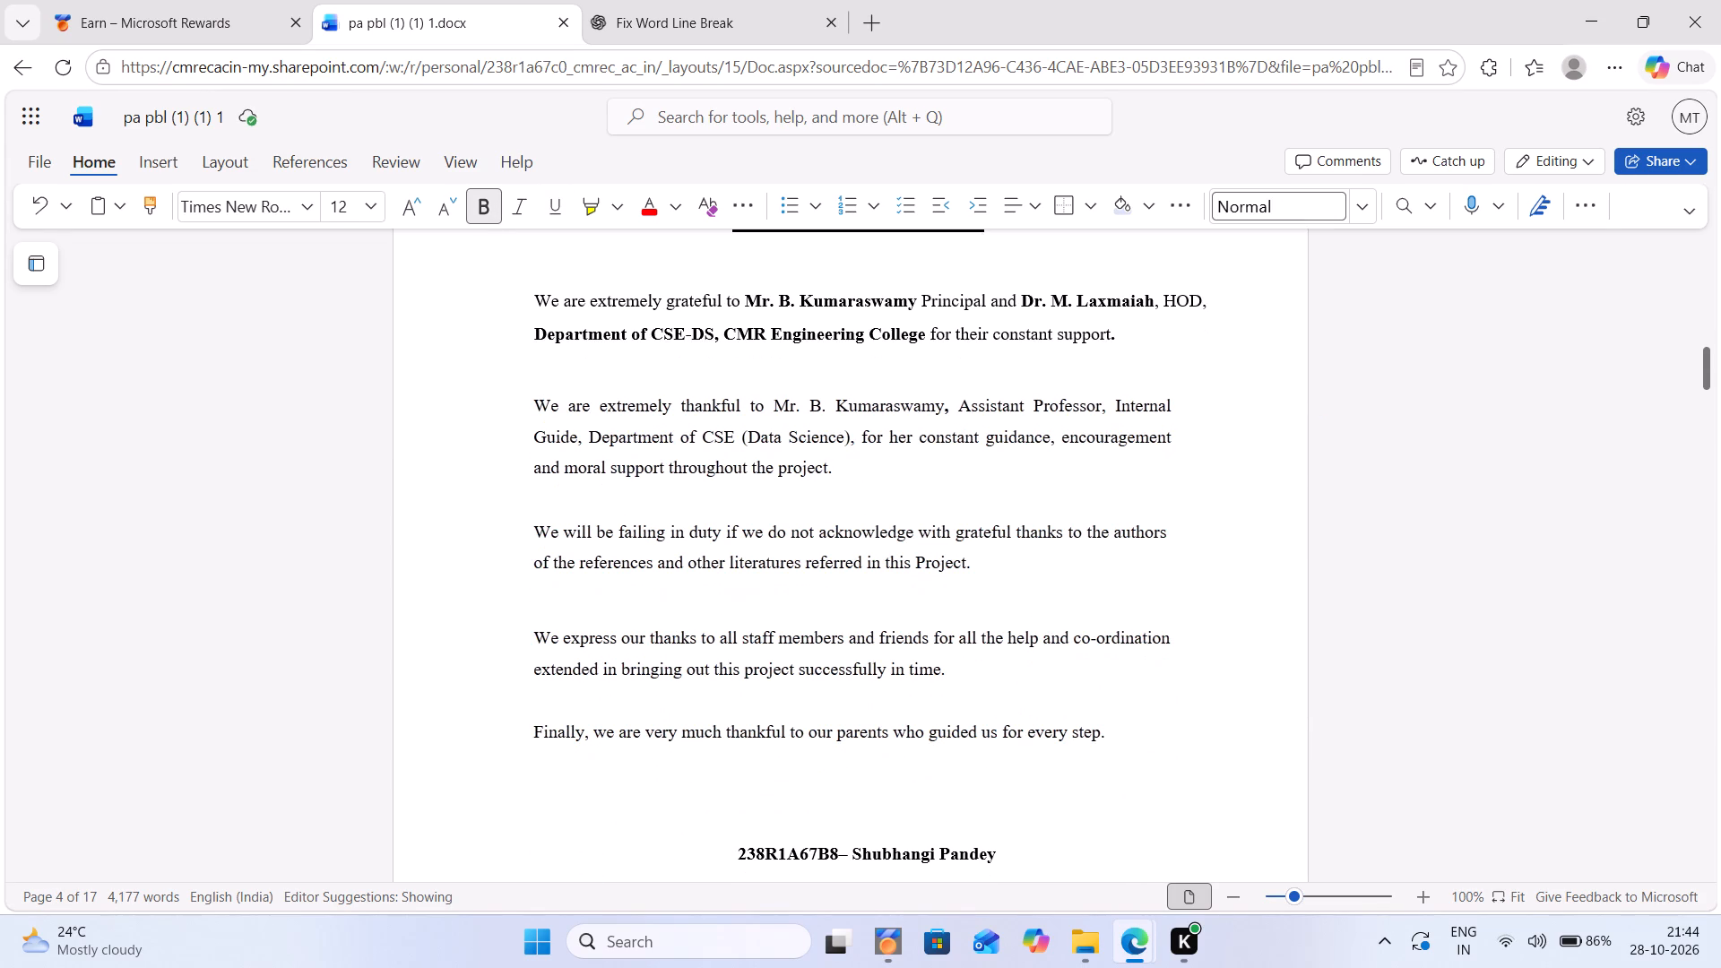
scroll(771, 275, up, 2)
scroll(825, 313, down, 3)
scroll(825, 314, up, 3)
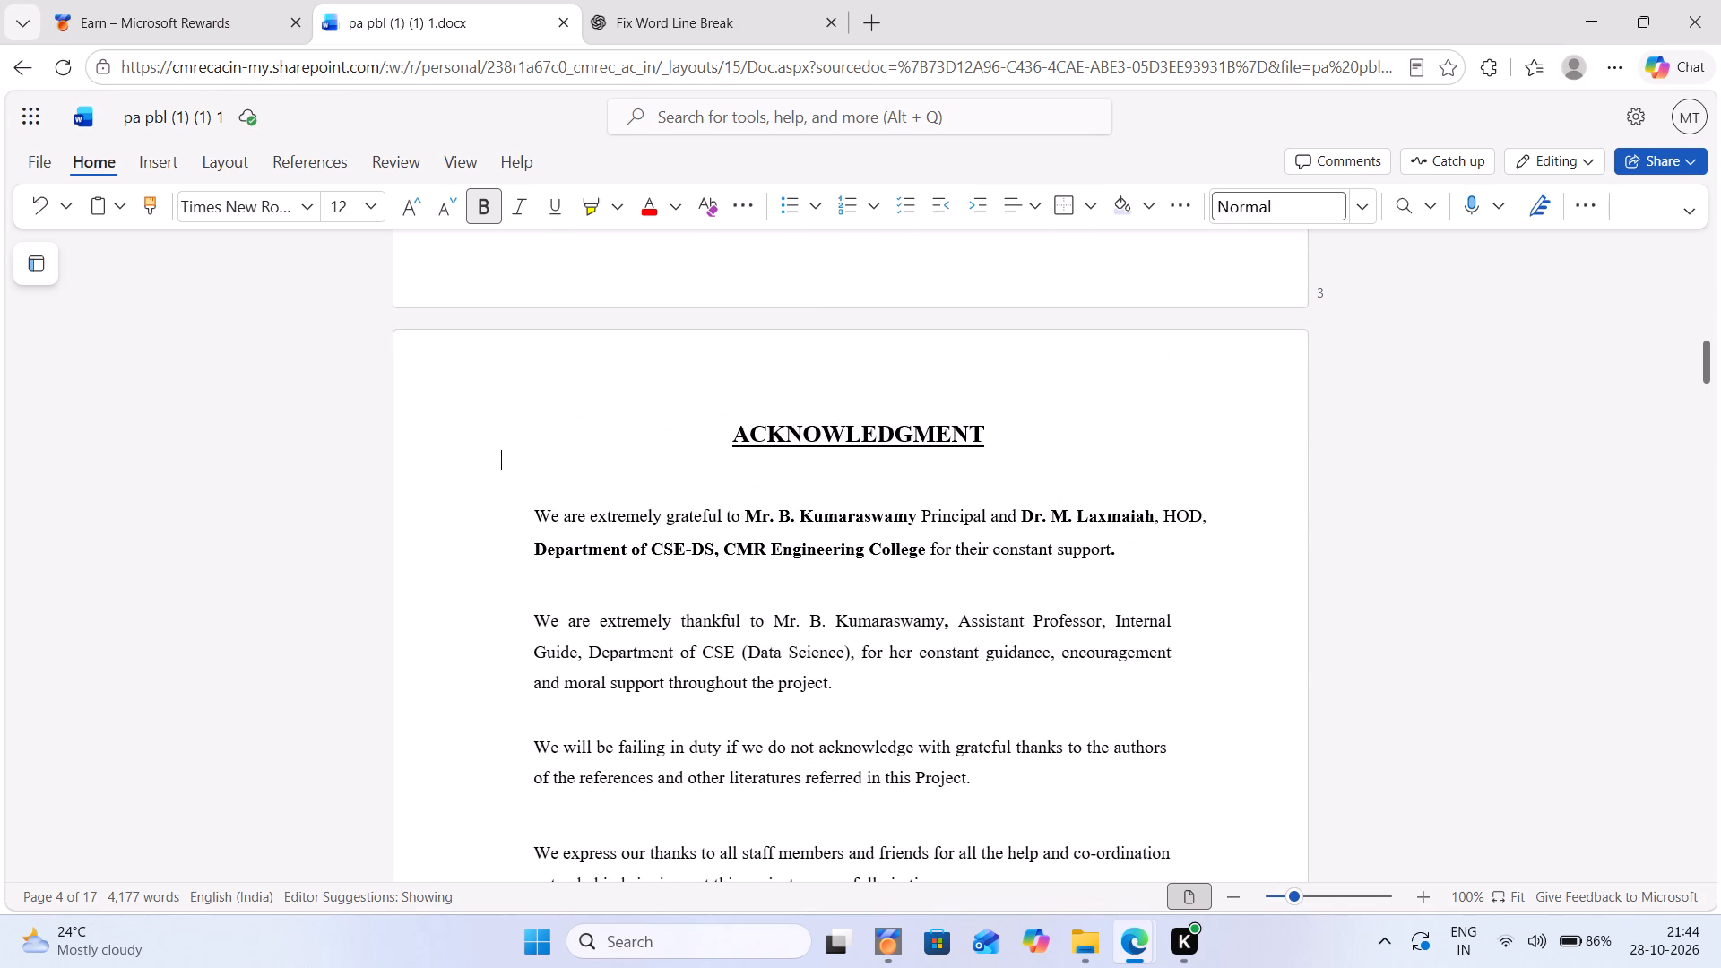
key(BackSpace)
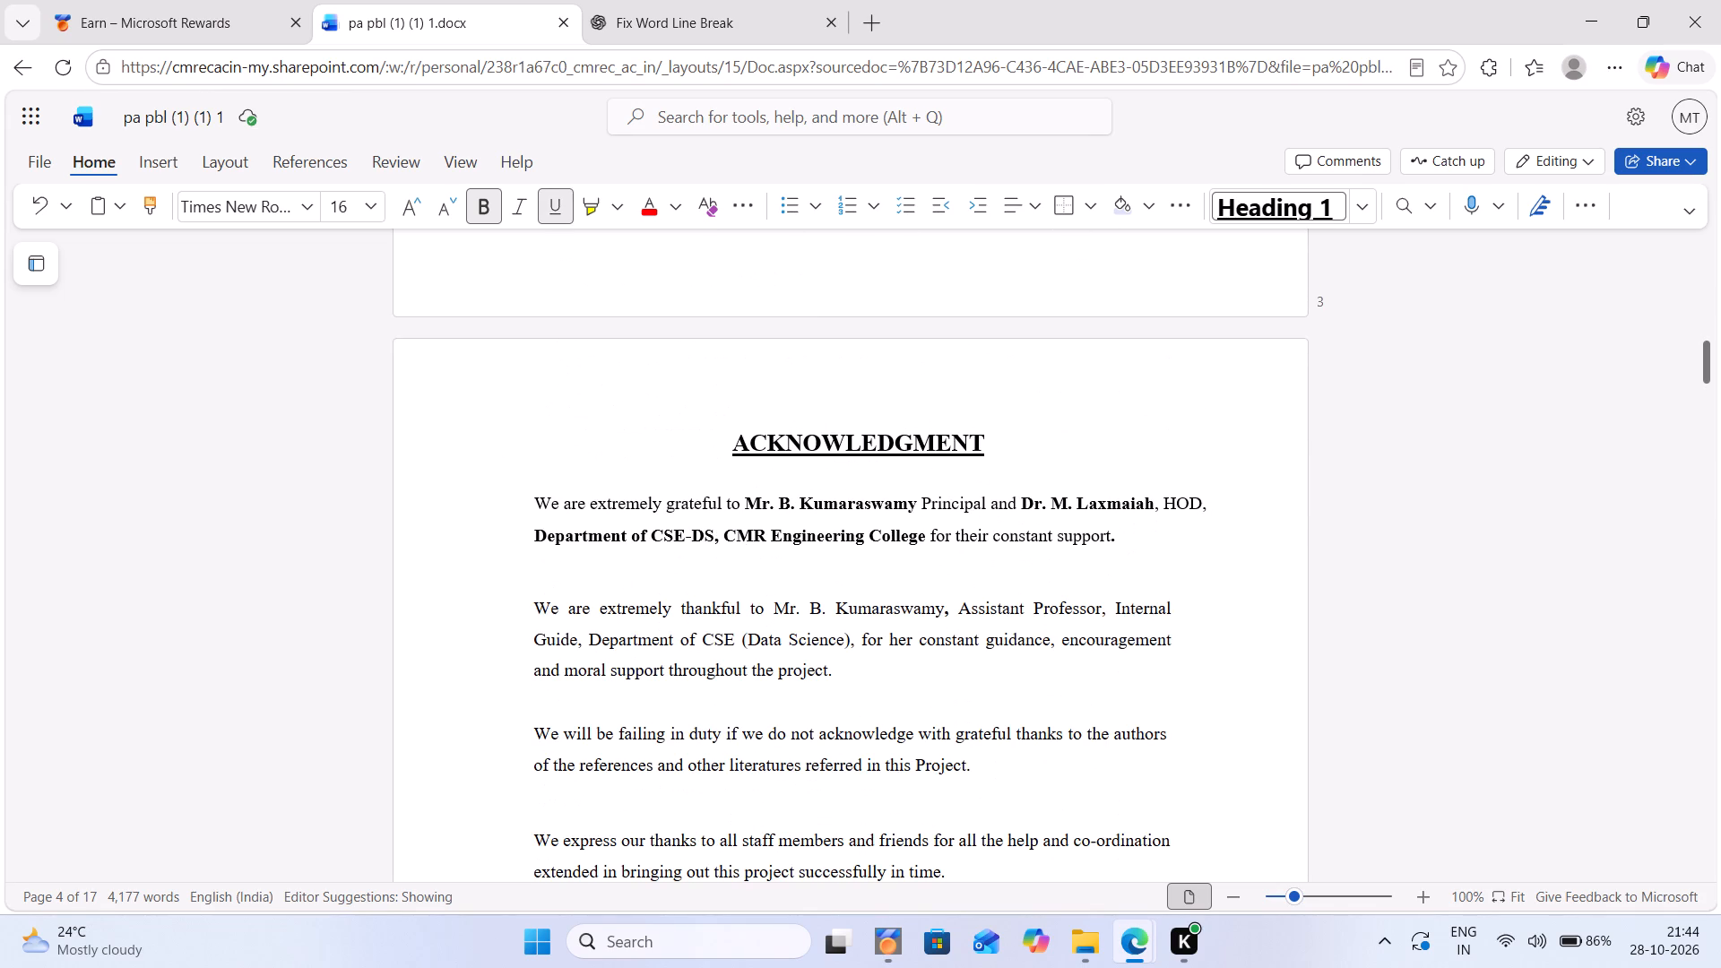
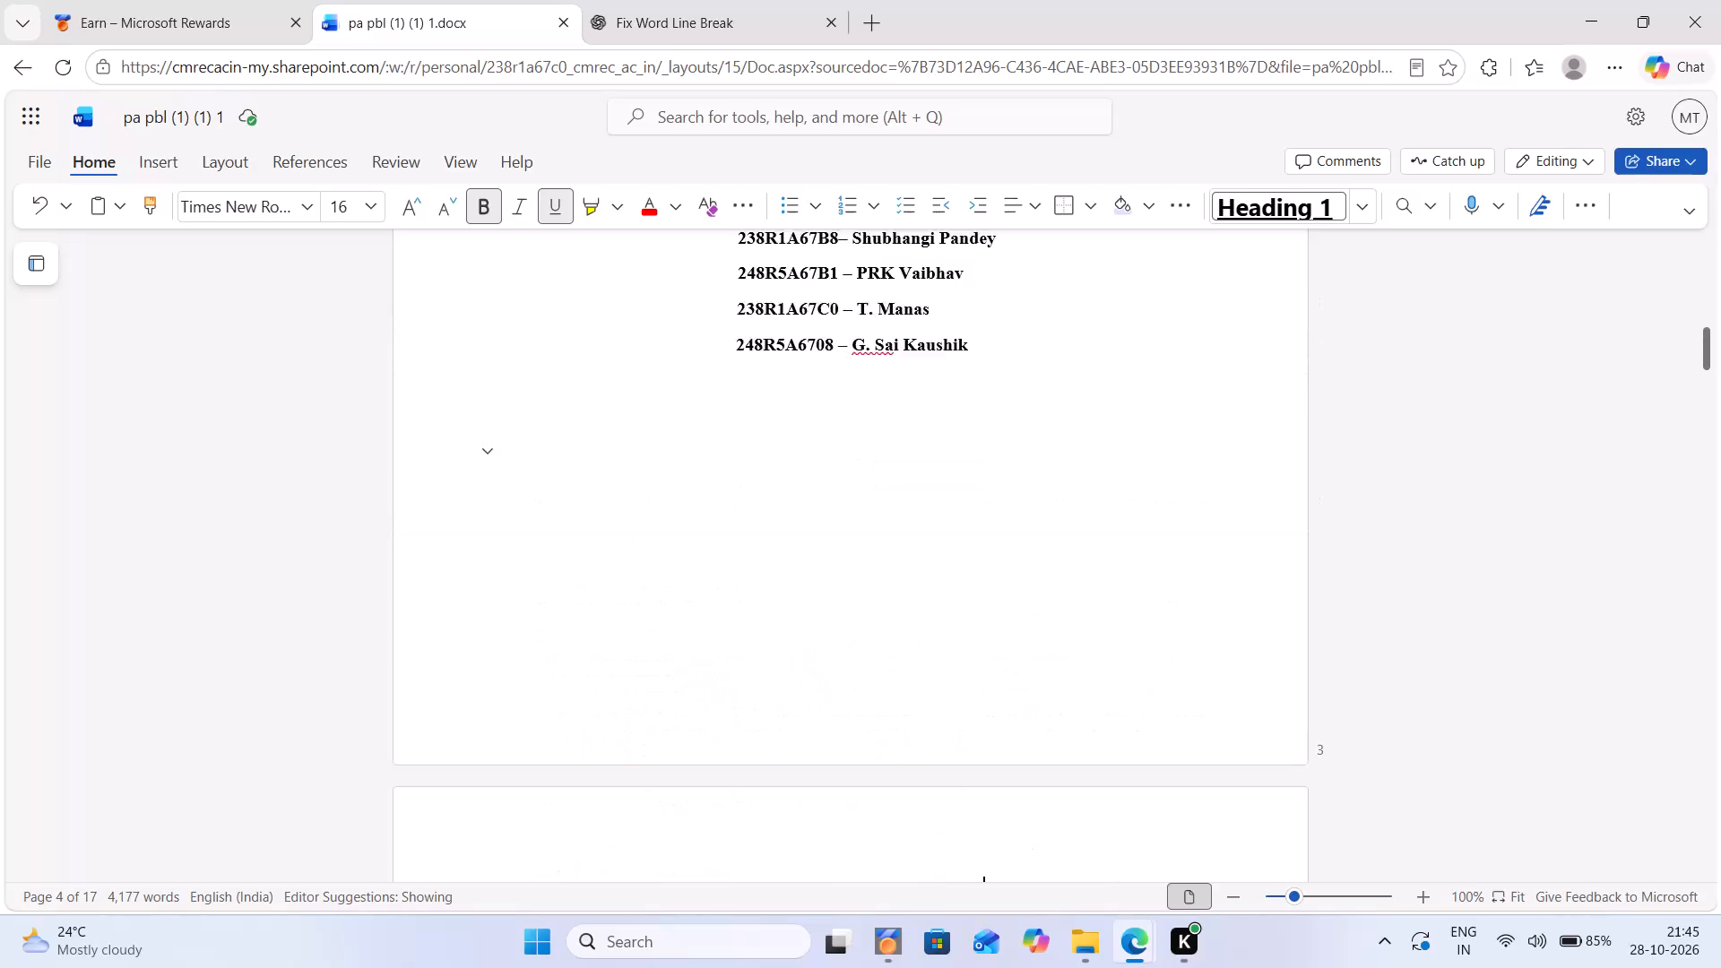
Insert an empty line after CMREC in the certificate's INTERNAL GUIDE block to push the HOD heading into the second column.
scroll(865, 451, up, 12)
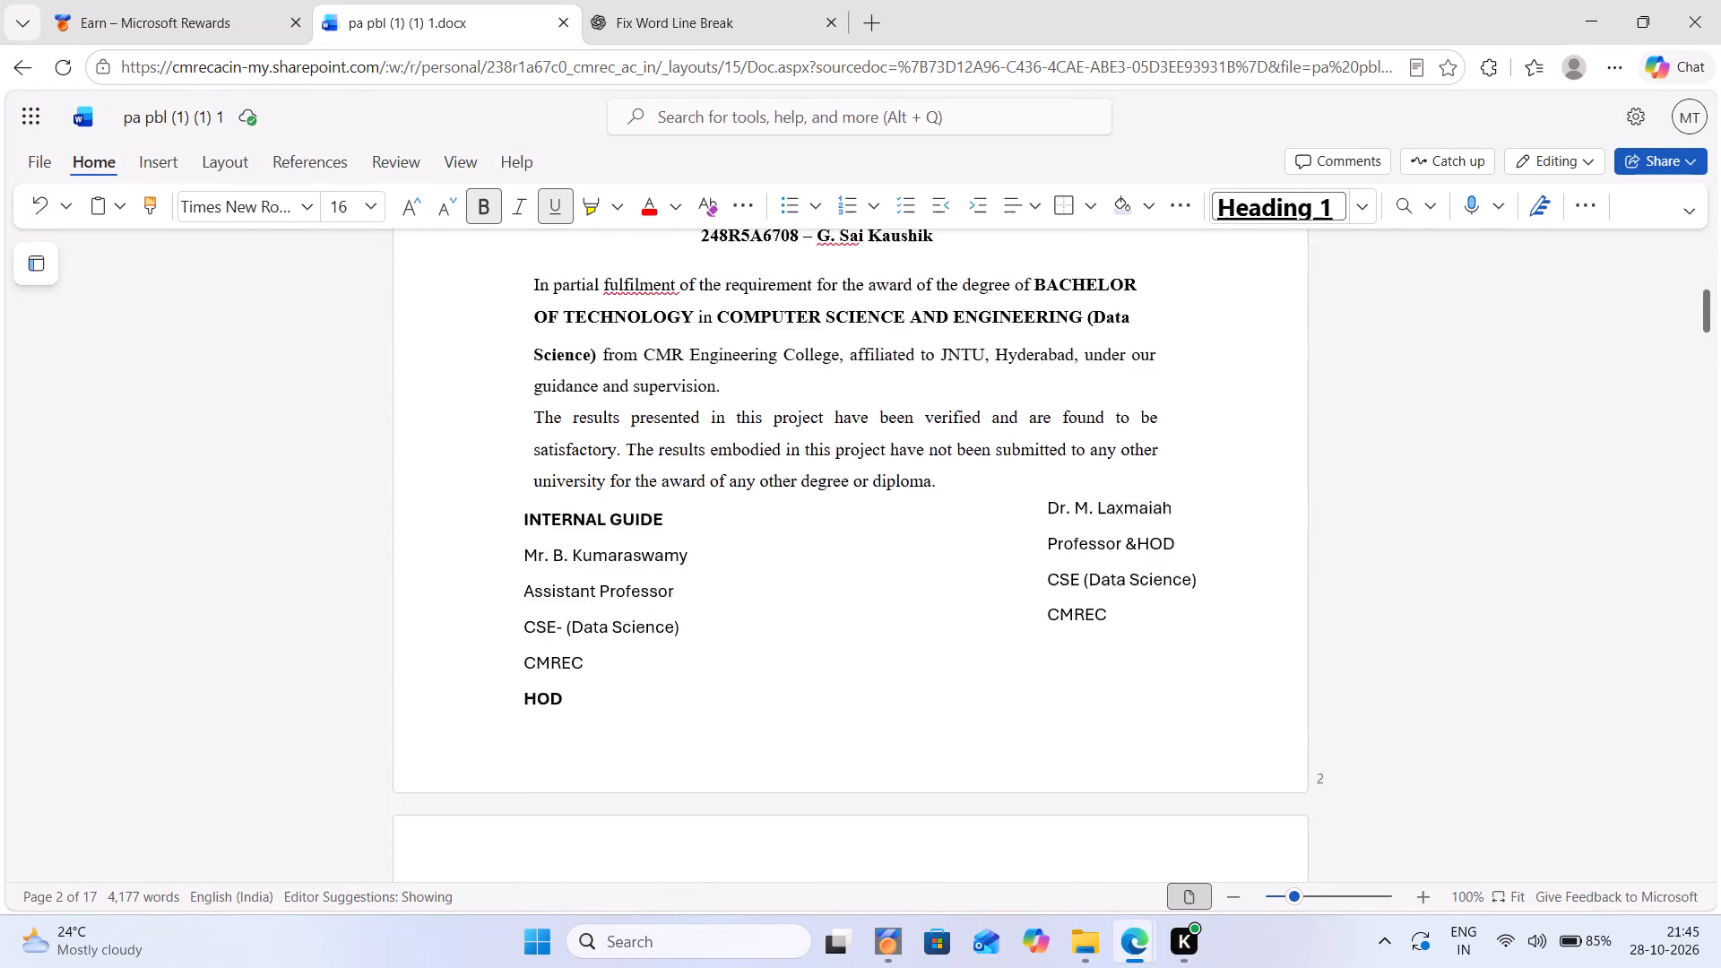
scroll(865, 451, up, 1)
scroll(865, 451, down, 5)
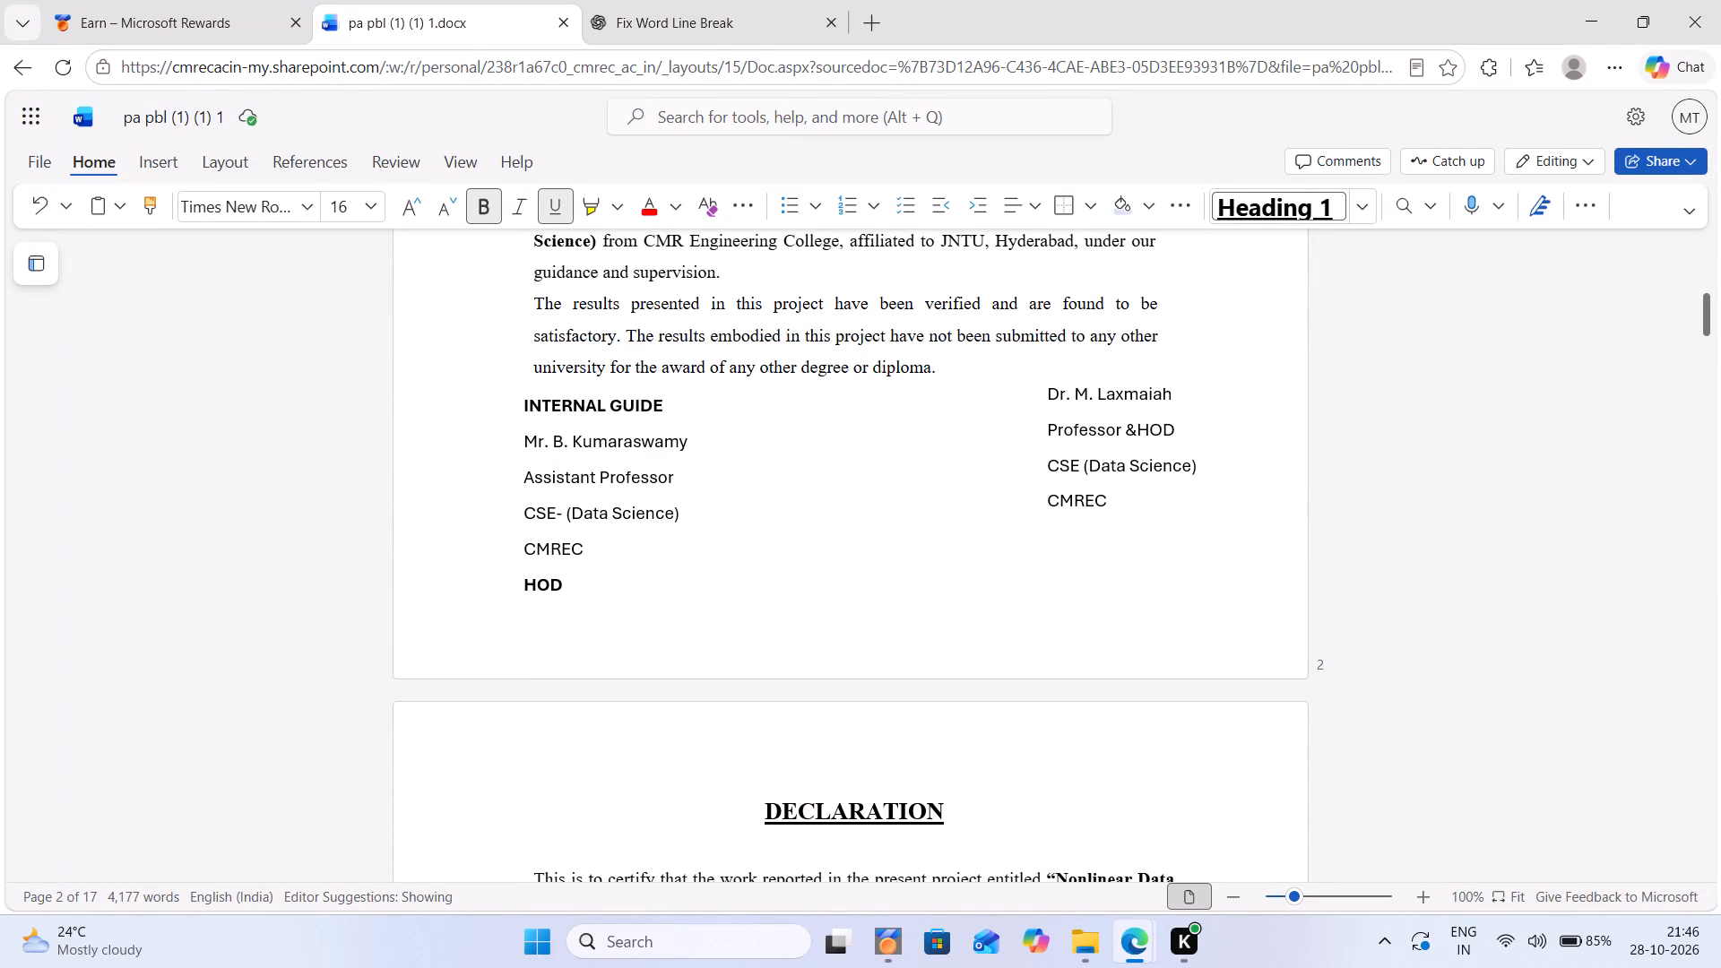
click(583, 548)
key(Return)
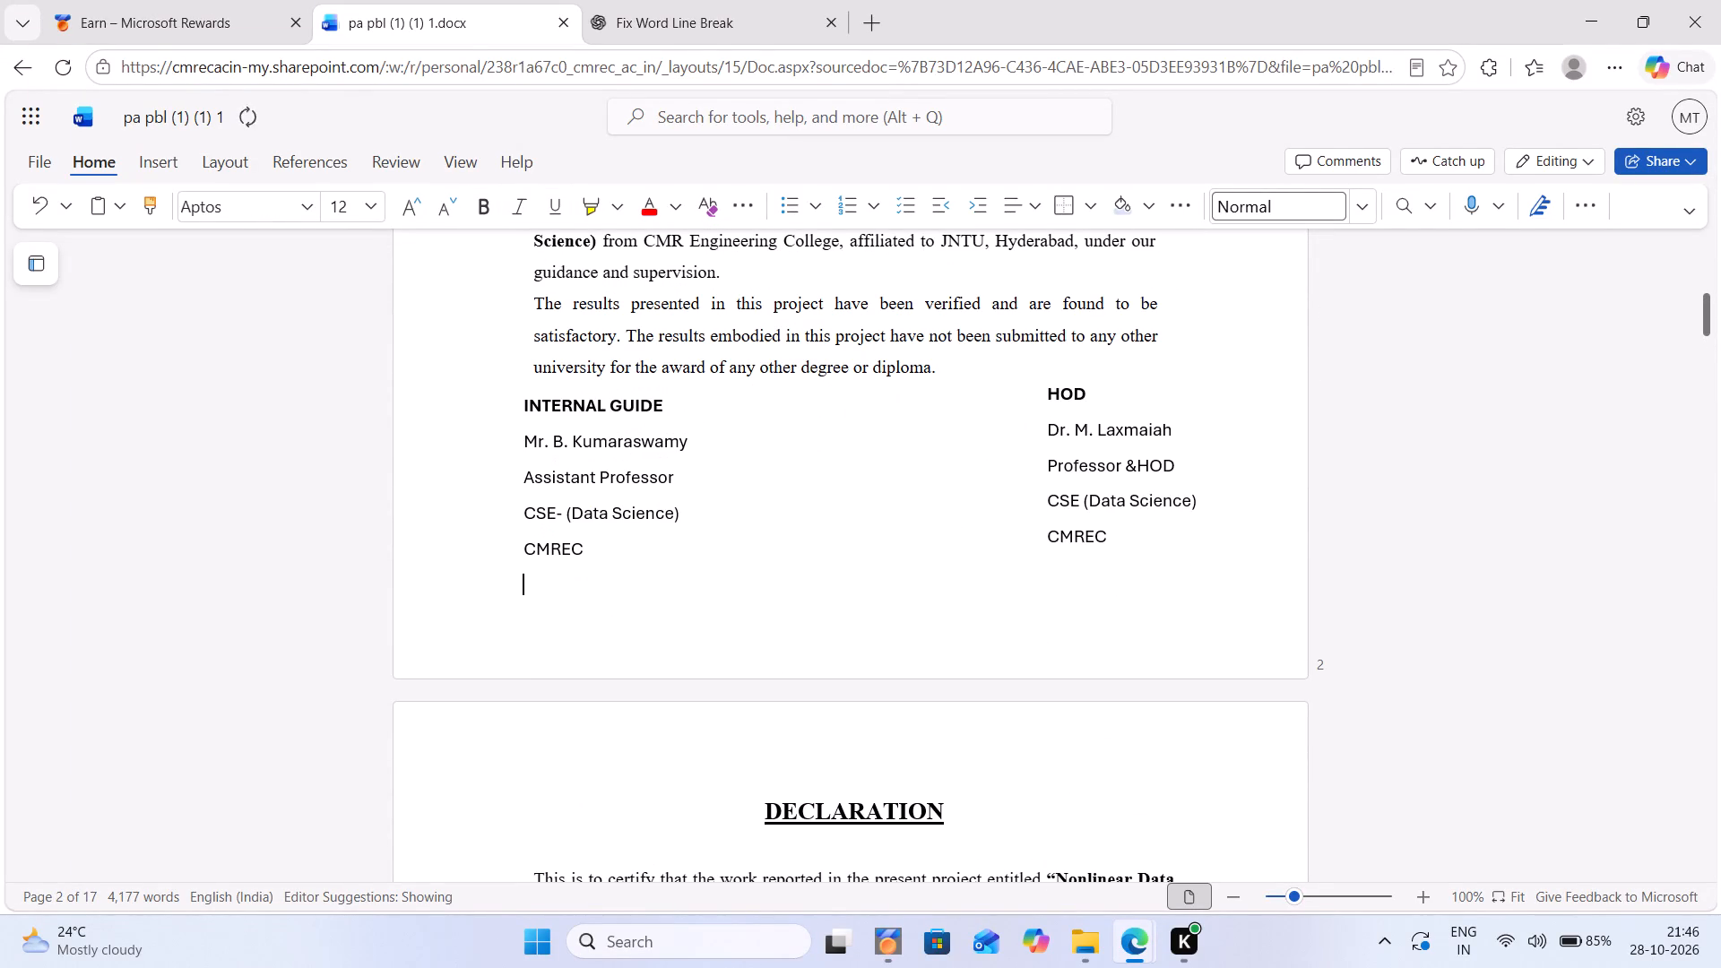
Check the text formatting on the CERTIFICATE page, from the HOD heading up to the college title.
scroll(610, 507, up, 1)
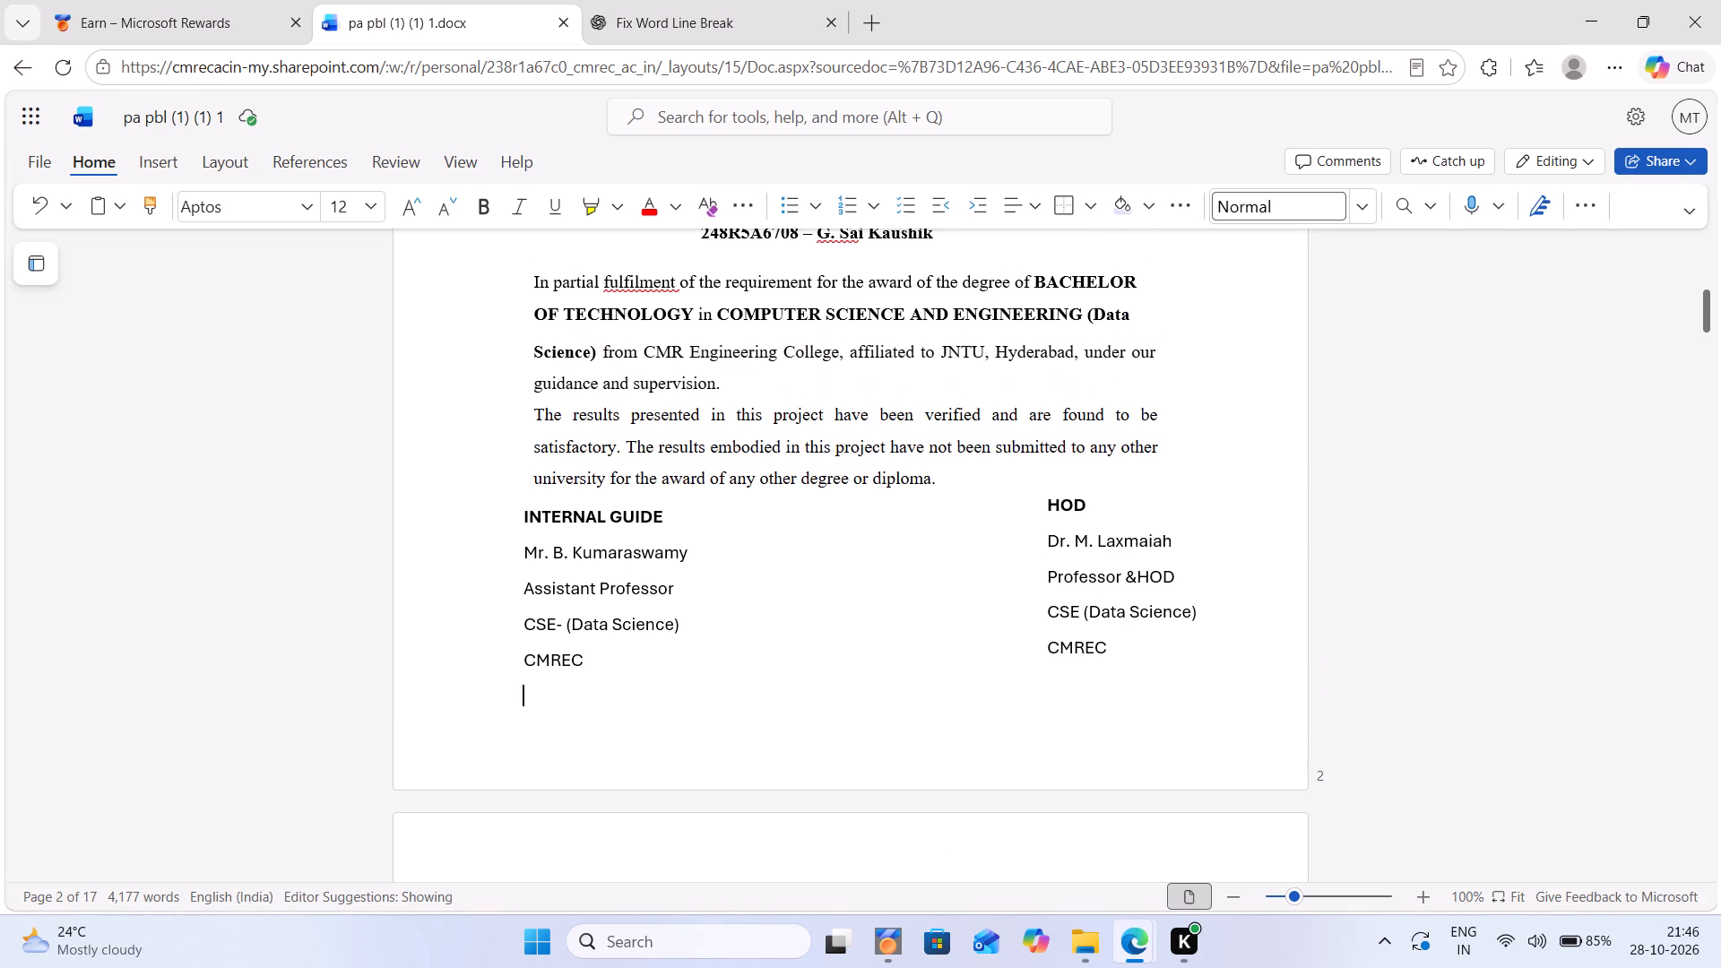
click(1034, 510)
drag(1051, 506, 1093, 502)
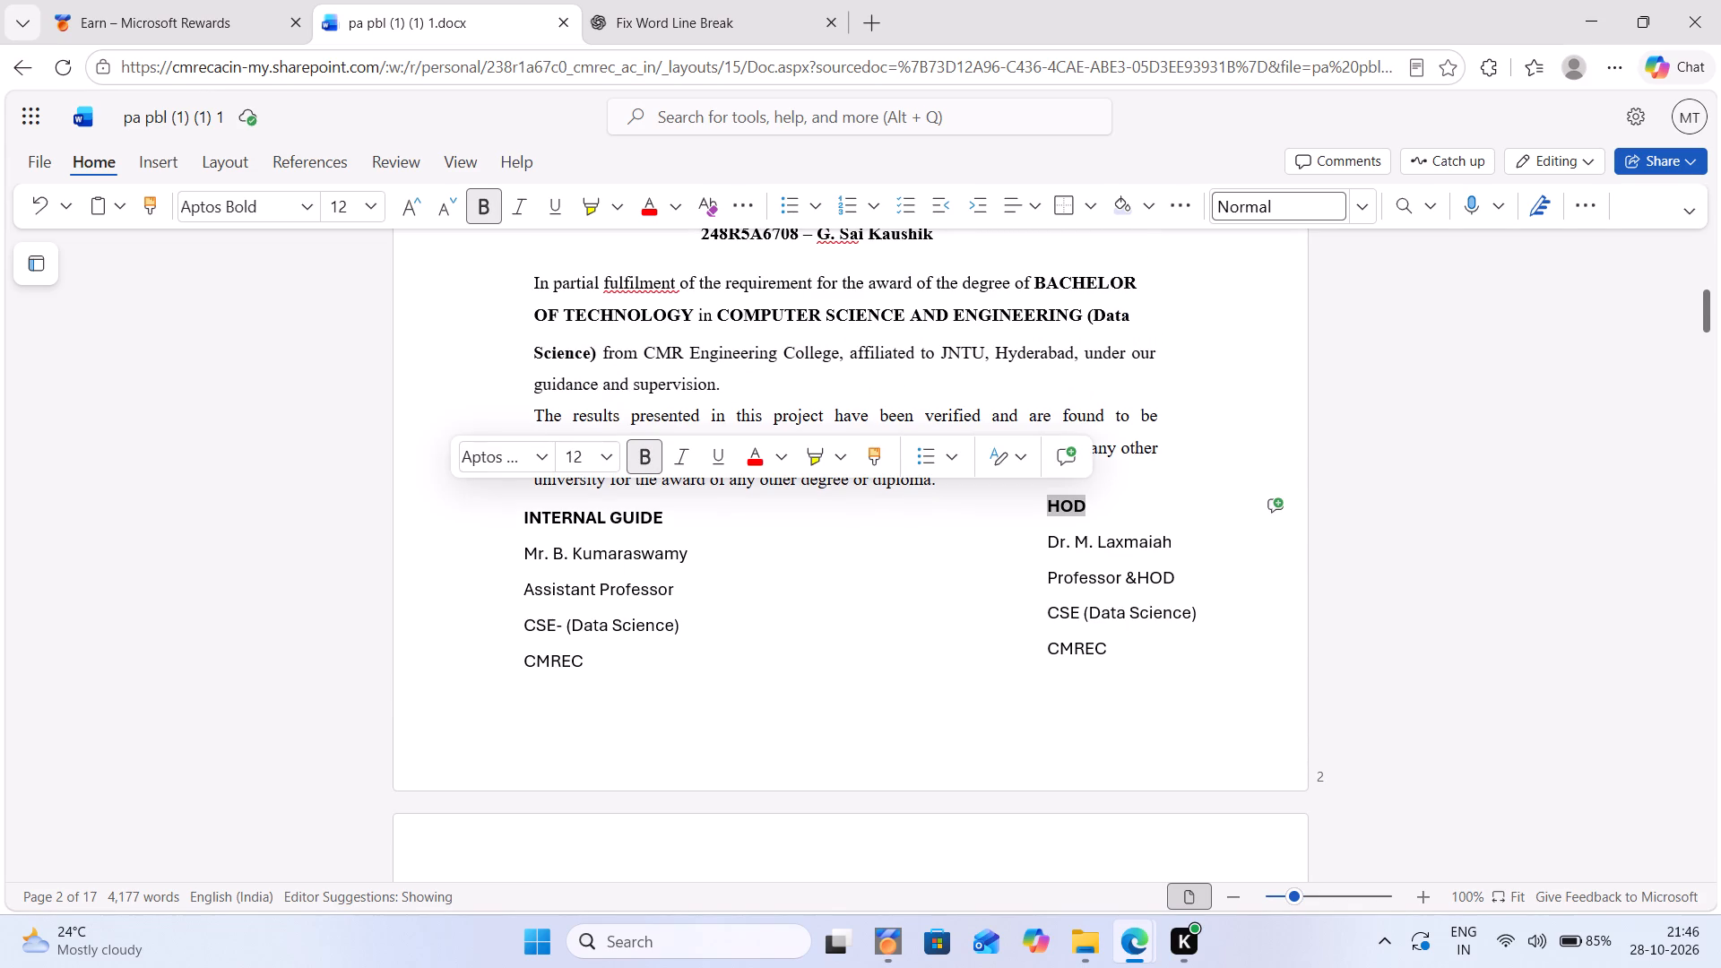
click(776, 577)
scroll(776, 577, up, 5)
scroll(804, 438, up, 1)
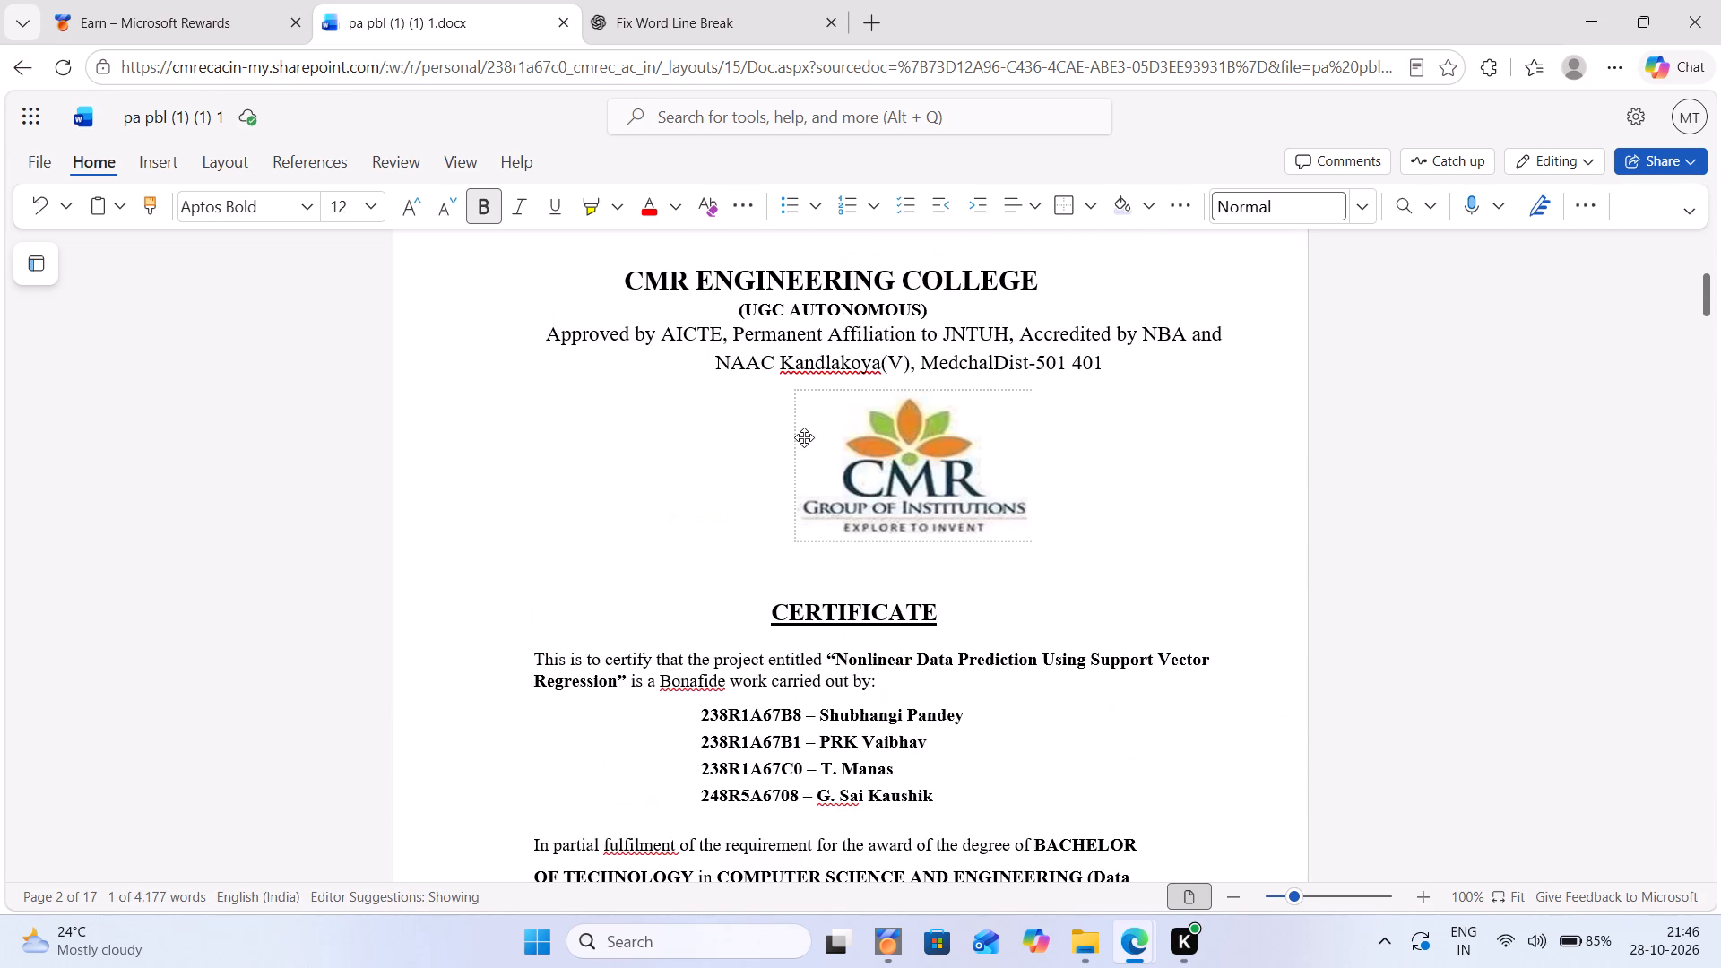
scroll(804, 437, up, 1)
click(827, 527)
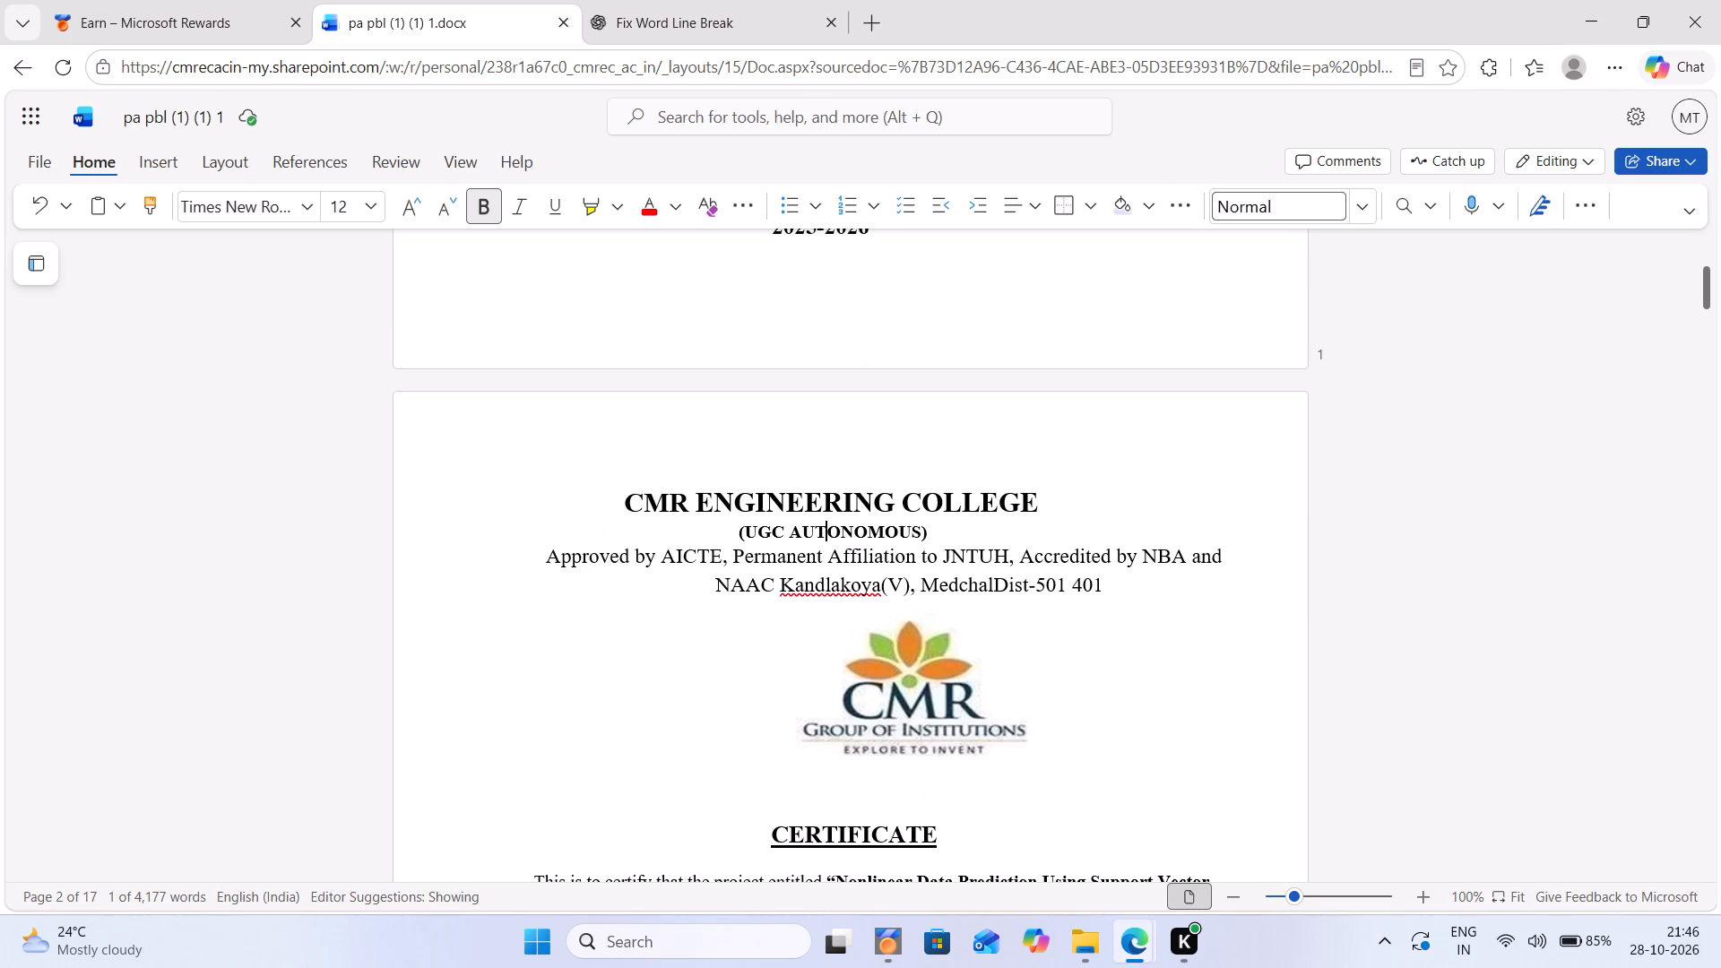
click(858, 506)
key(ctrl+a)
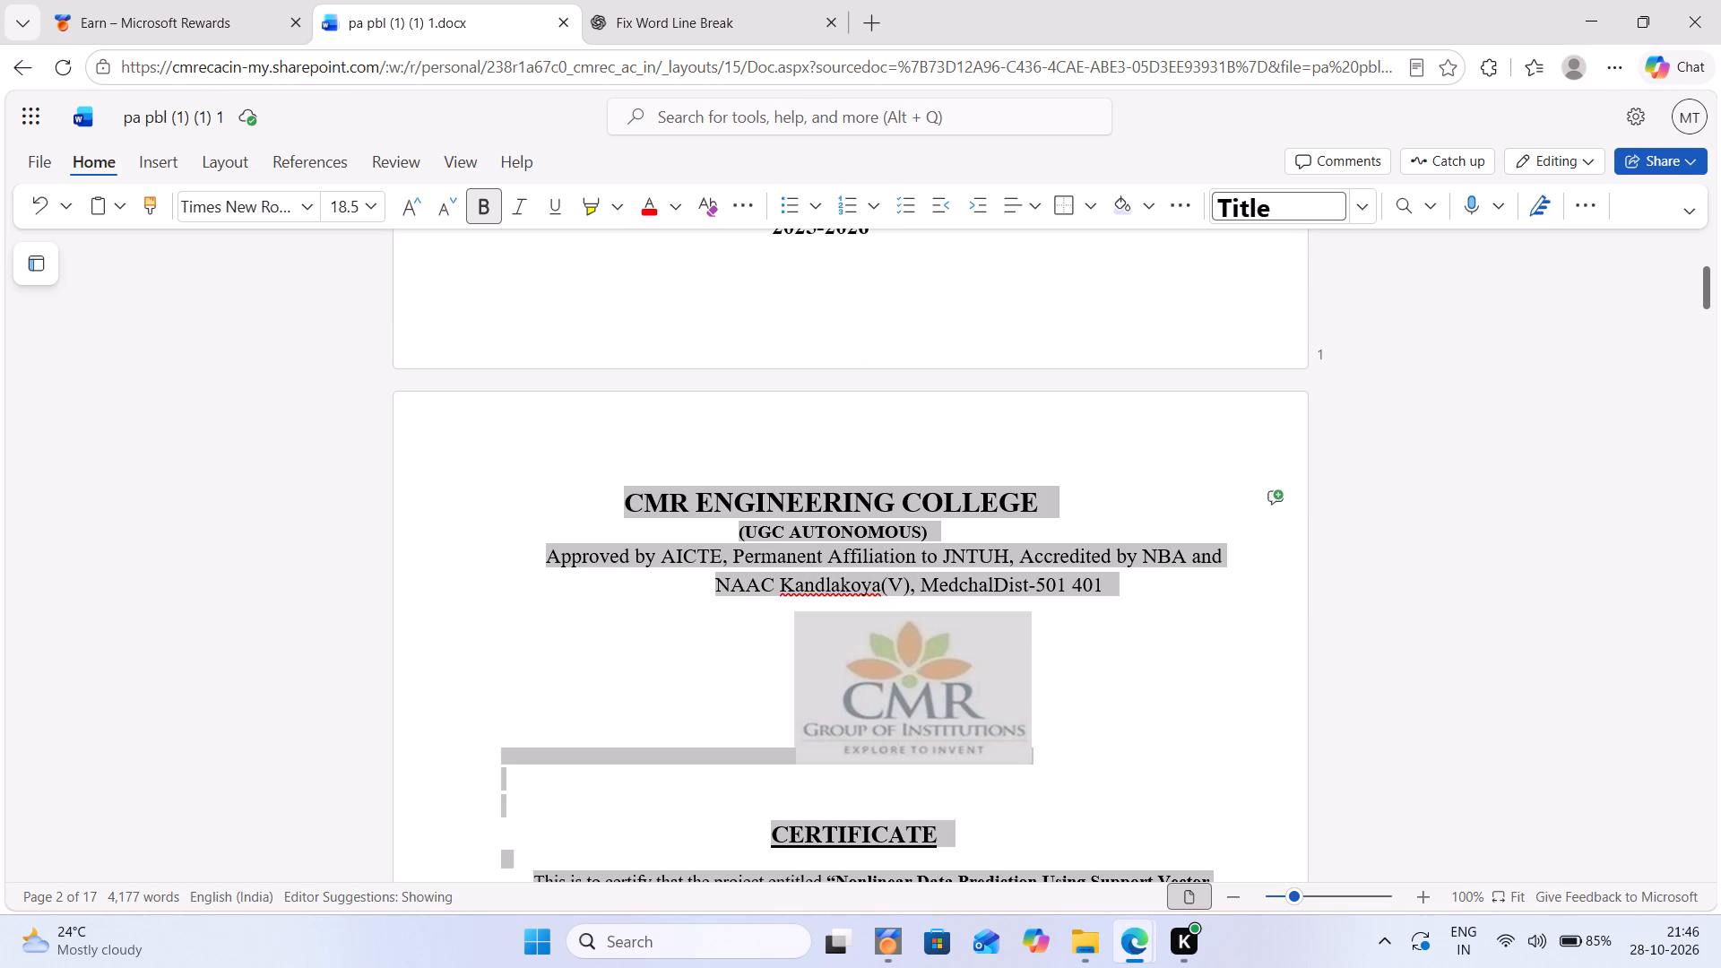
scroll(811, 433, down, 6)
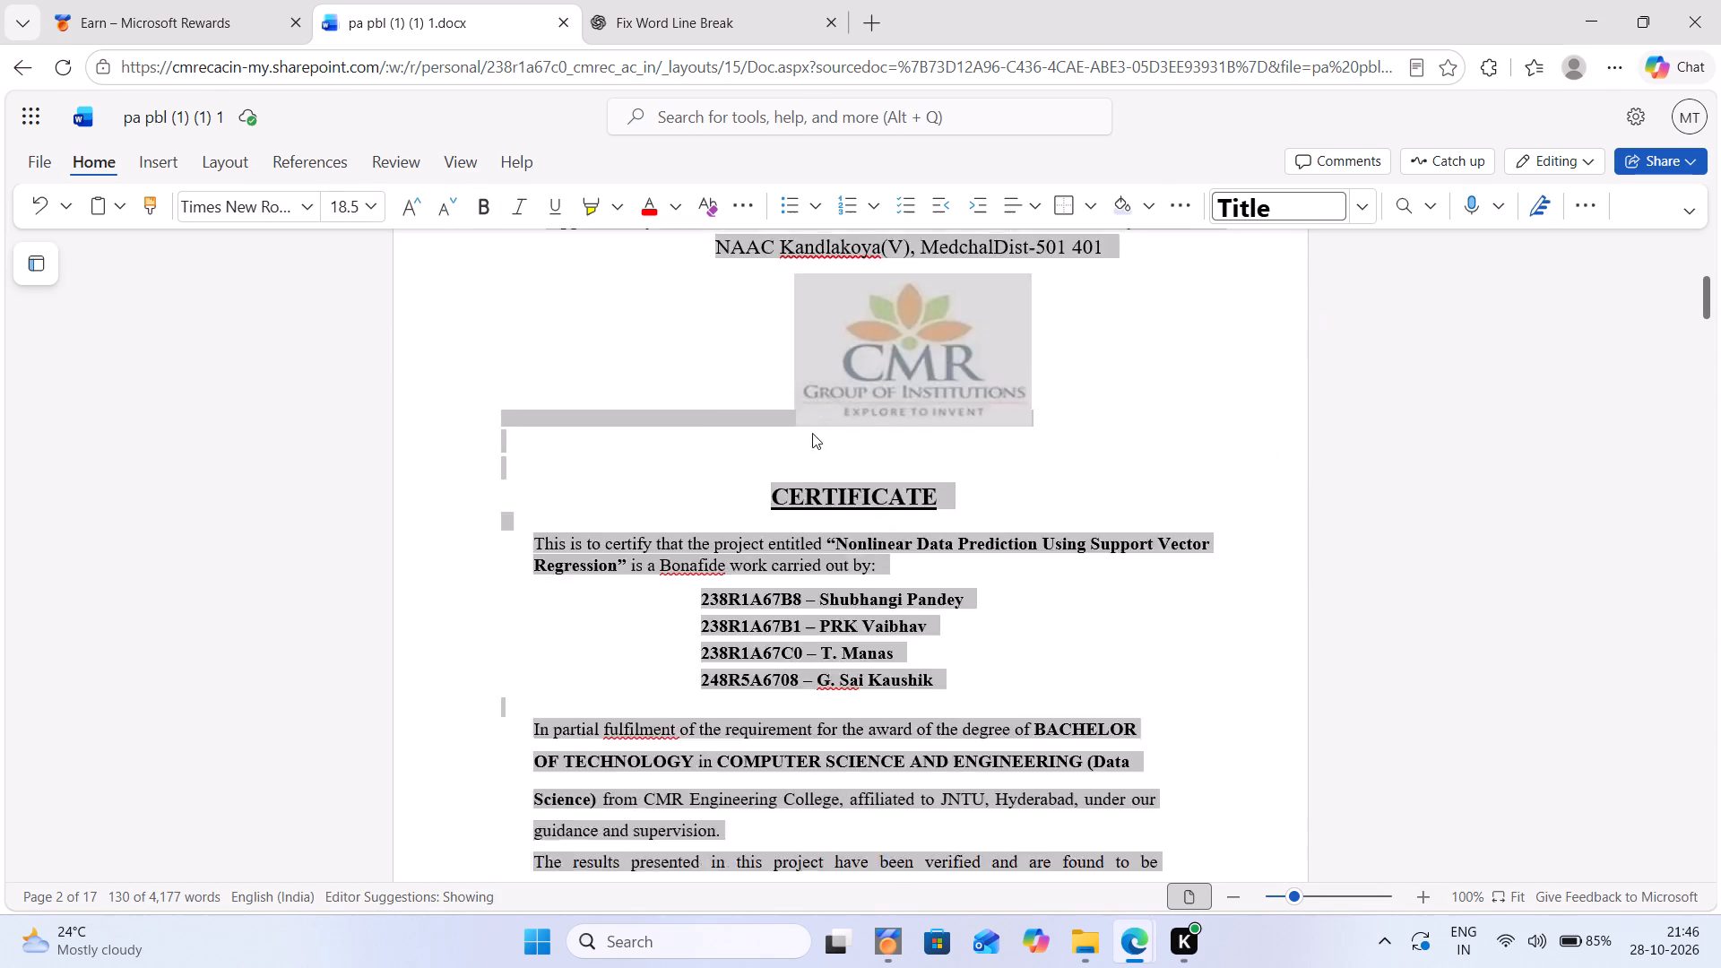
scroll(812, 433, down, 1)
click(874, 427)
Set the font of the INTERNAL GUIDE and HOD signature blocks on the certificate to Times New Roman.
click(616, 526)
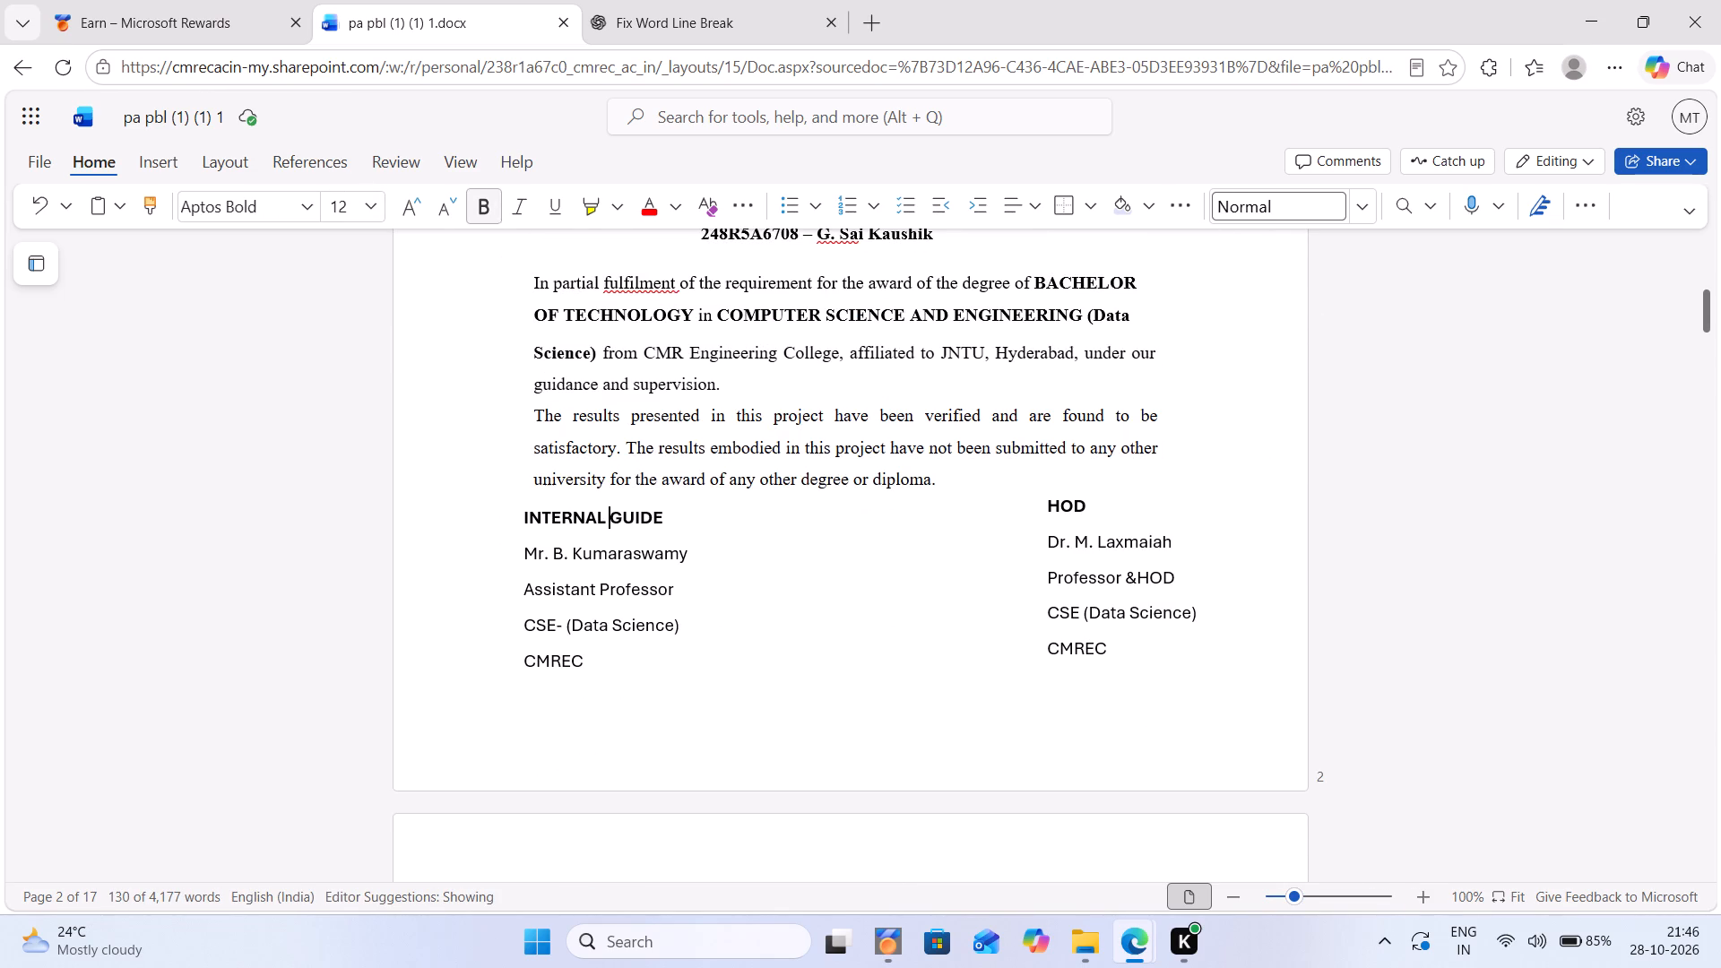
drag(520, 516, 999, 628)
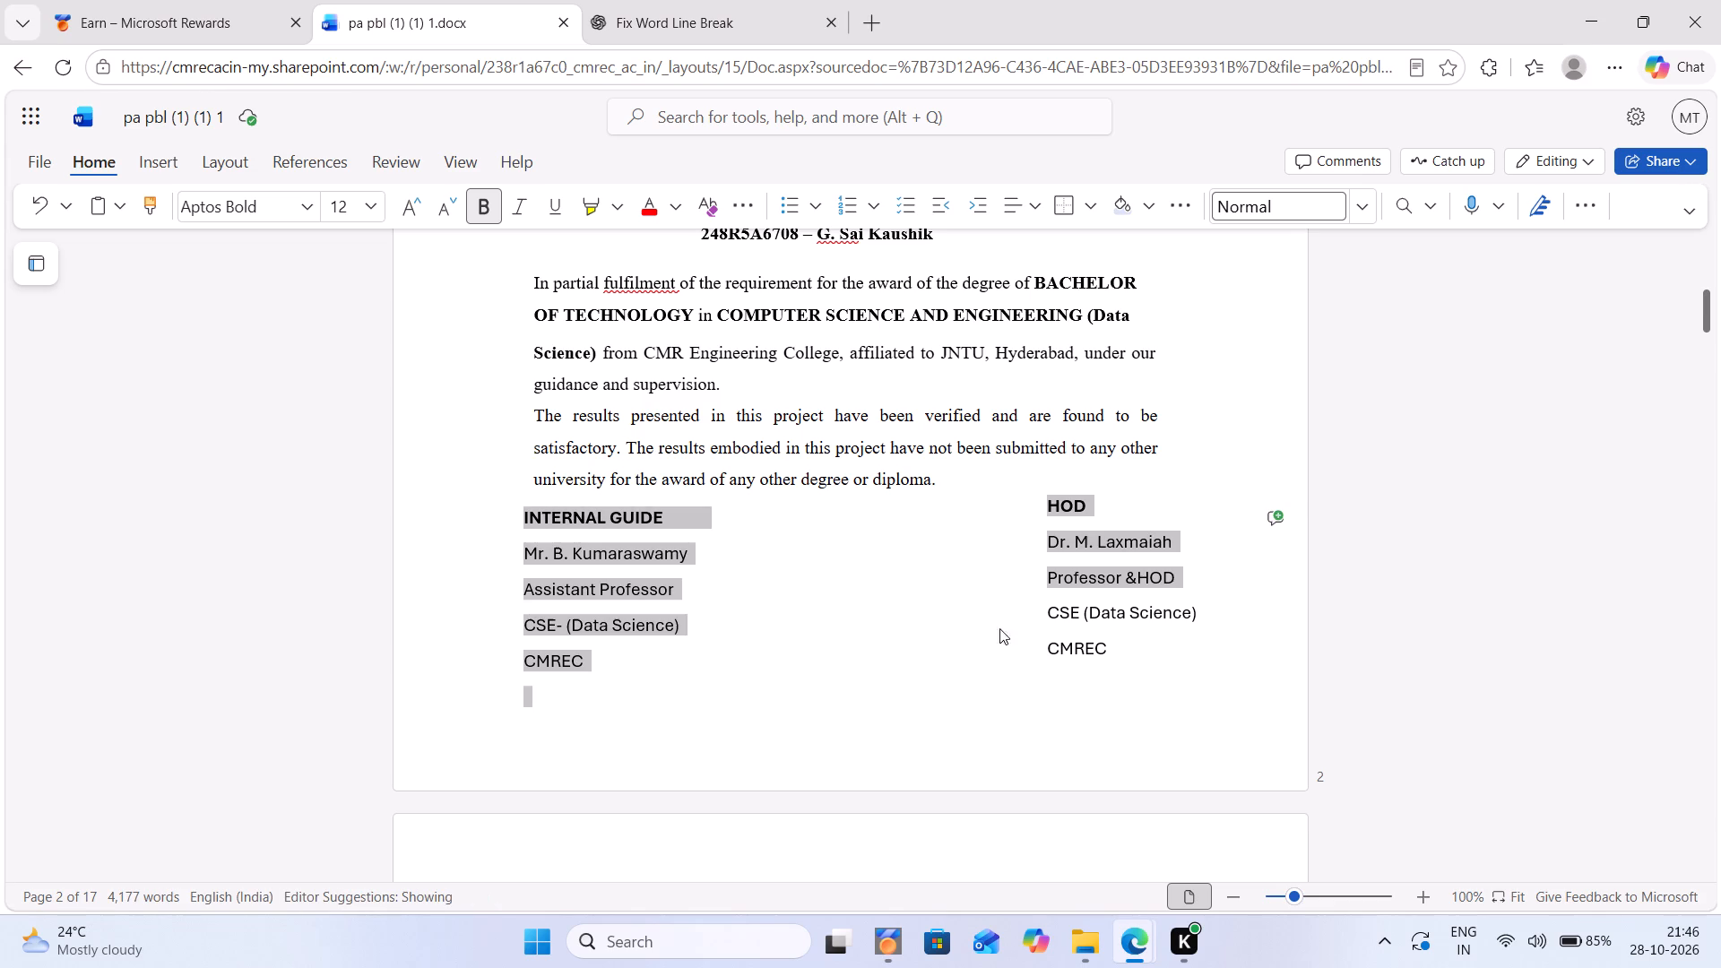
drag(999, 628, 1113, 647)
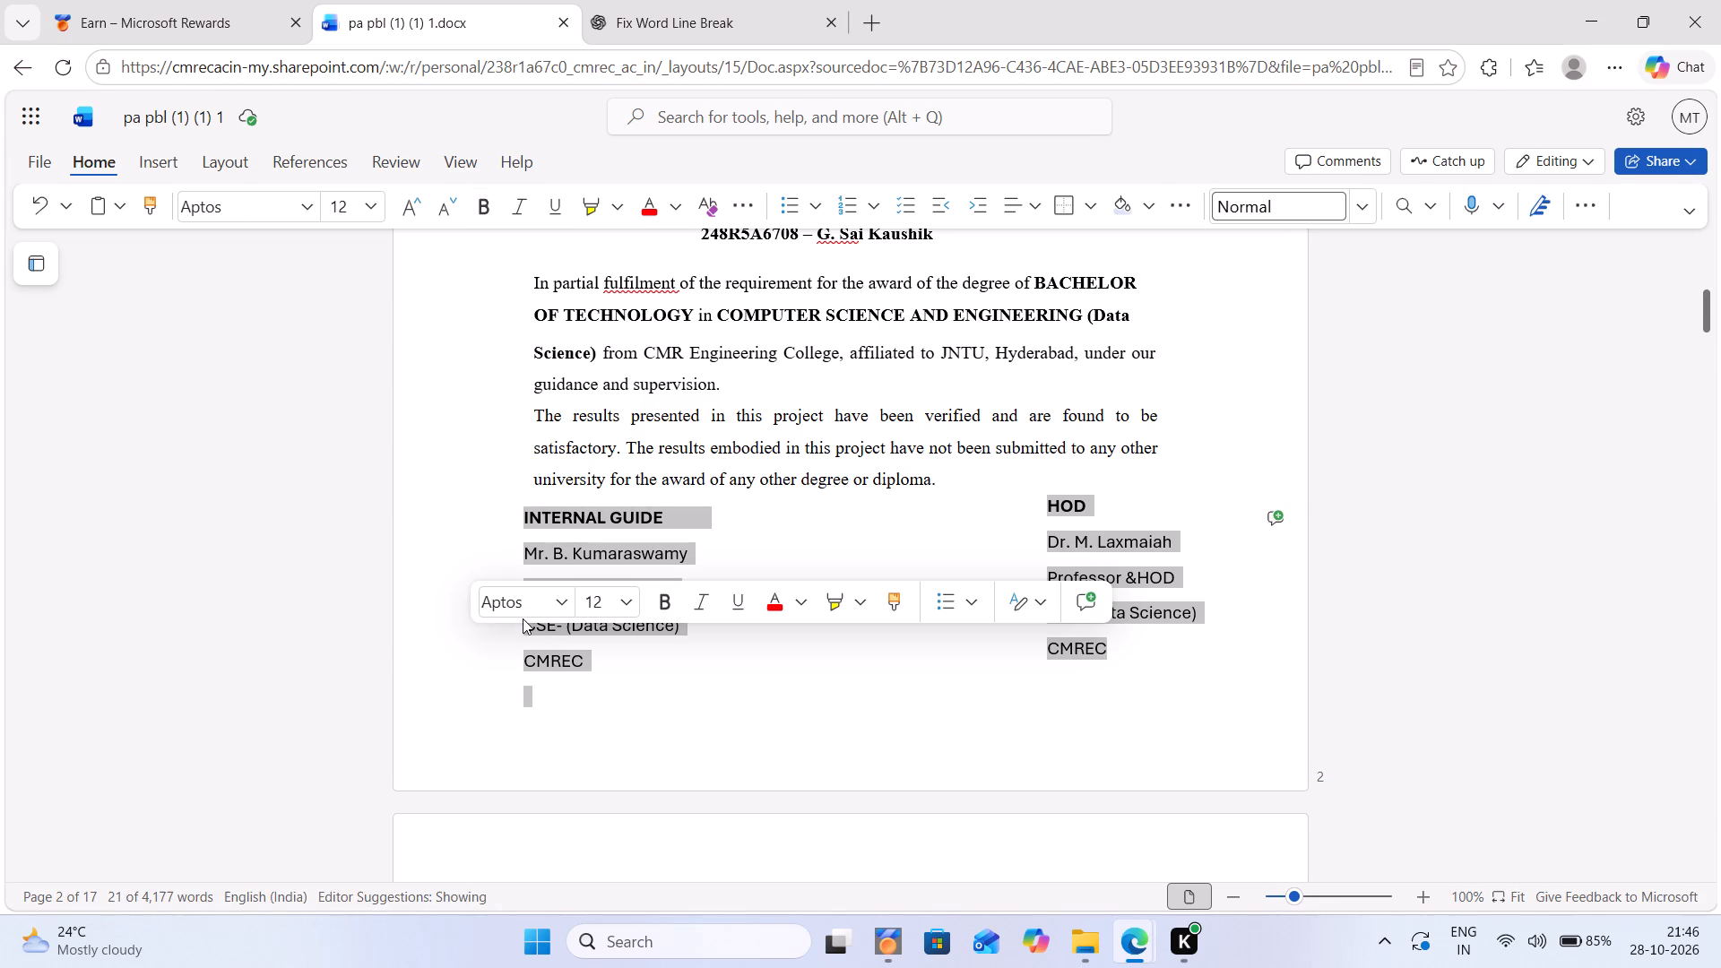
click(566, 607)
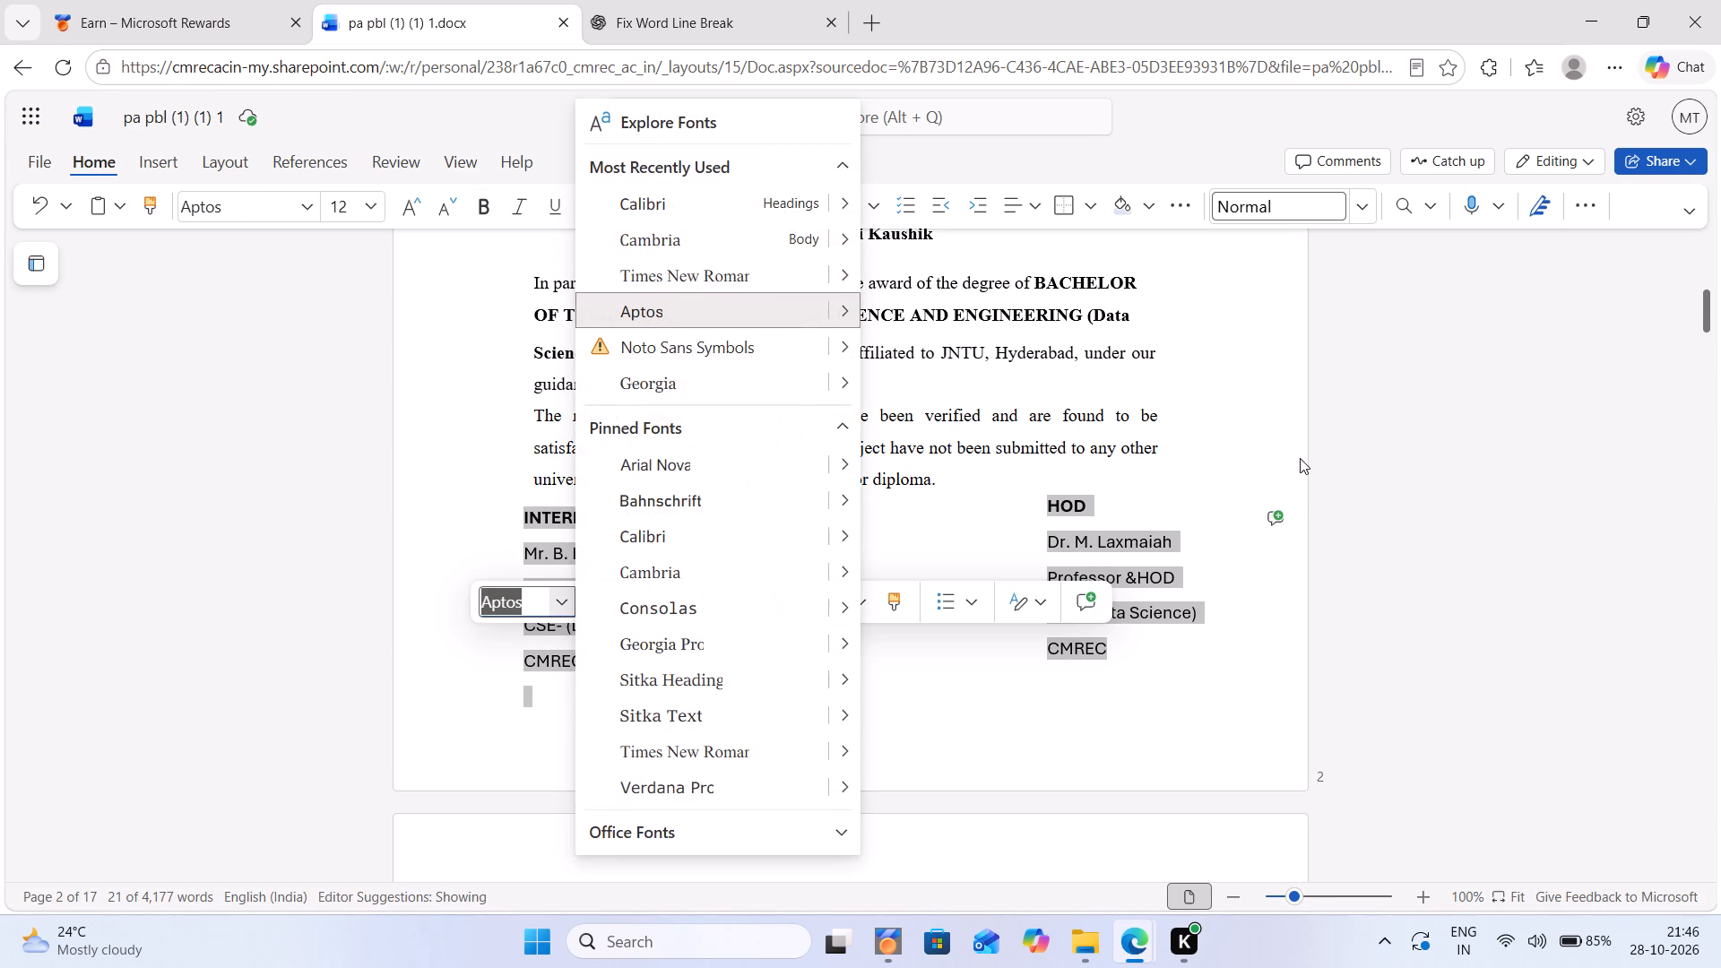
click(781, 269)
click(1250, 472)
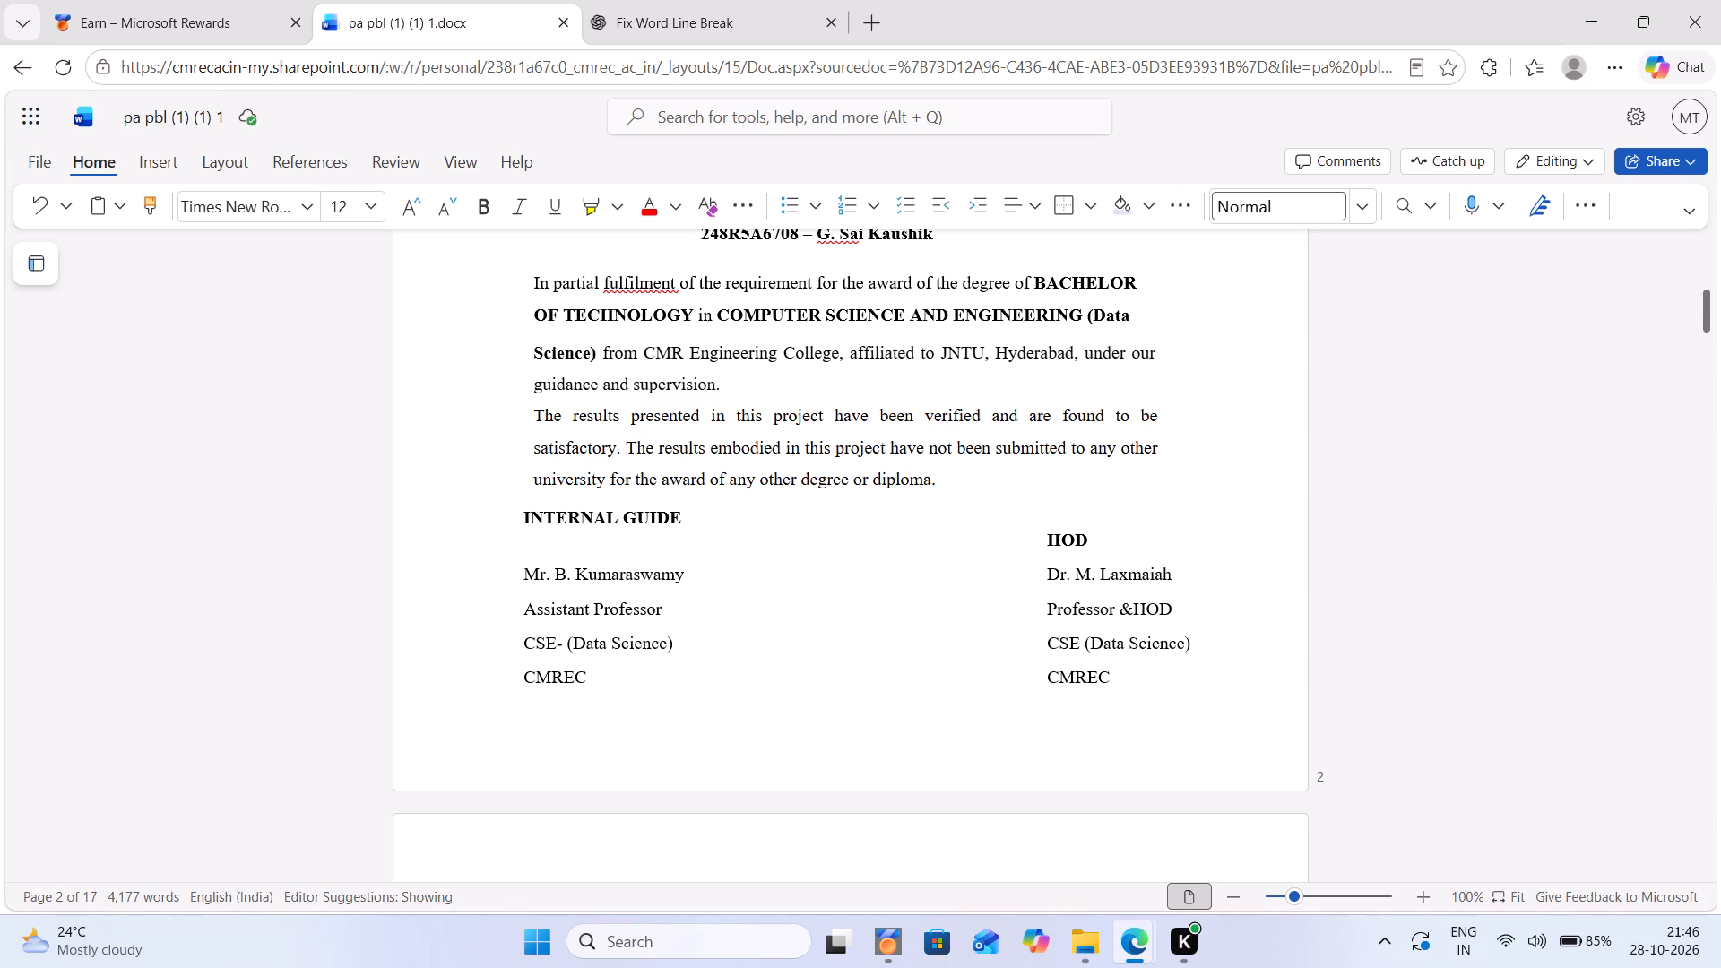
Remove the empty line above the HOD heading, keeping the heading at the top of the second column.
click(592, 686)
click(1051, 541)
key(BackSpace)
key(BackSpace)
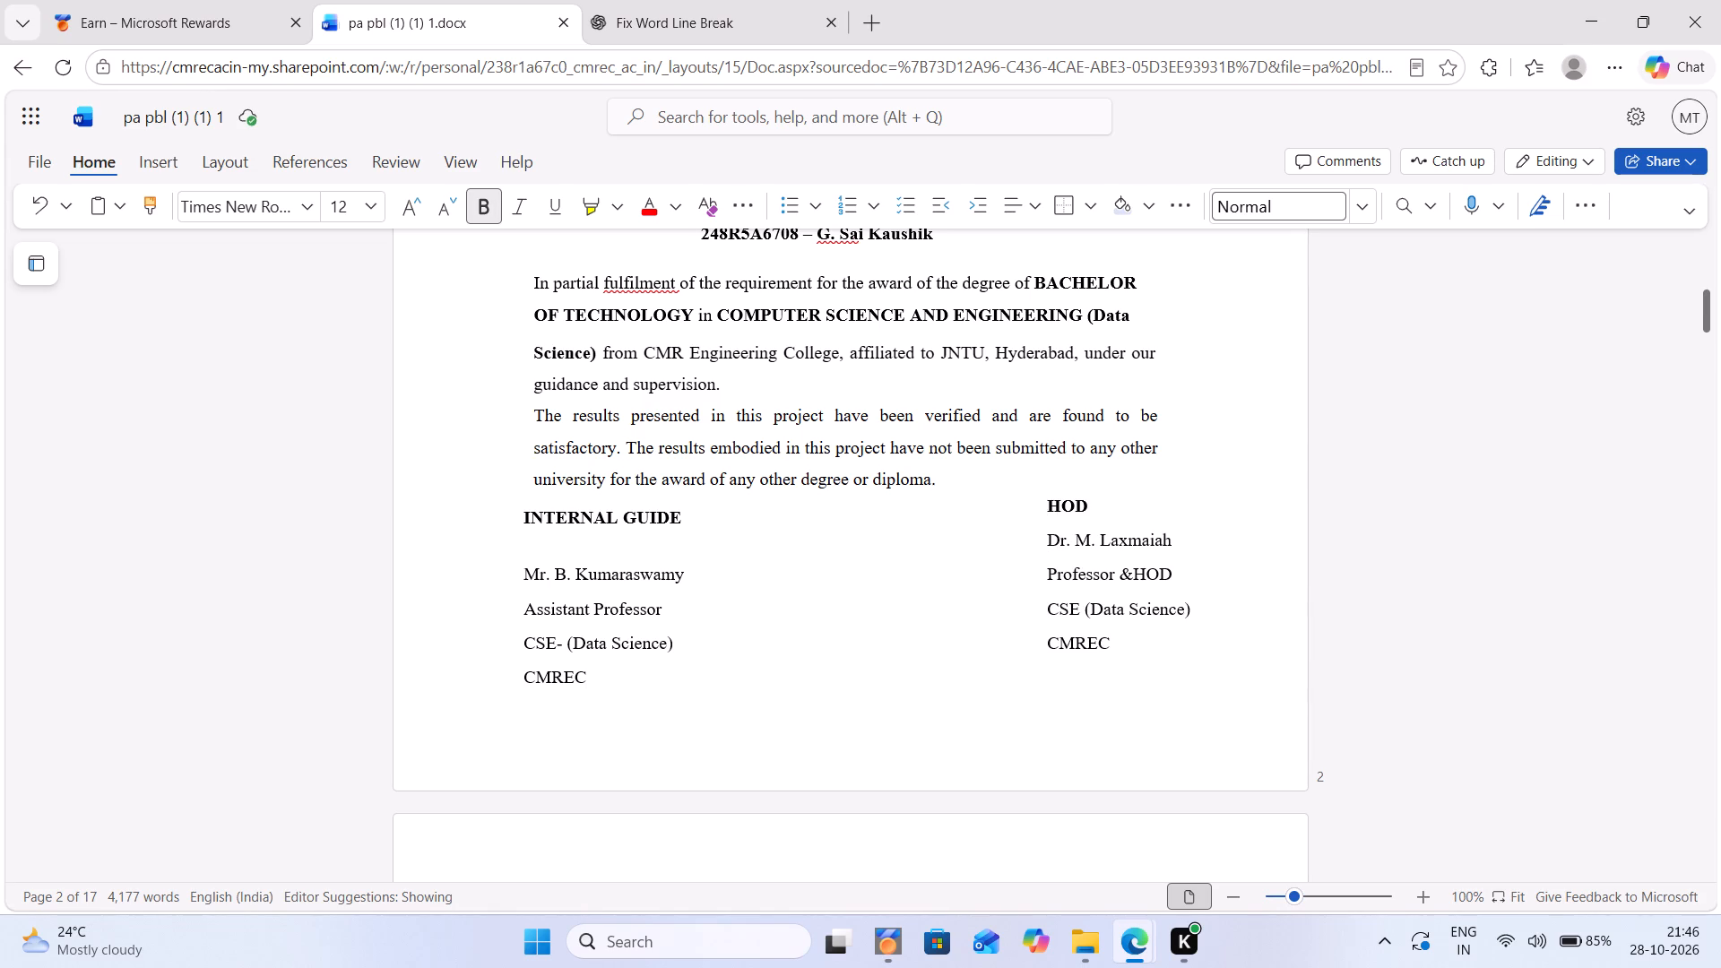
key(BackSpace)
key(BackSpace)
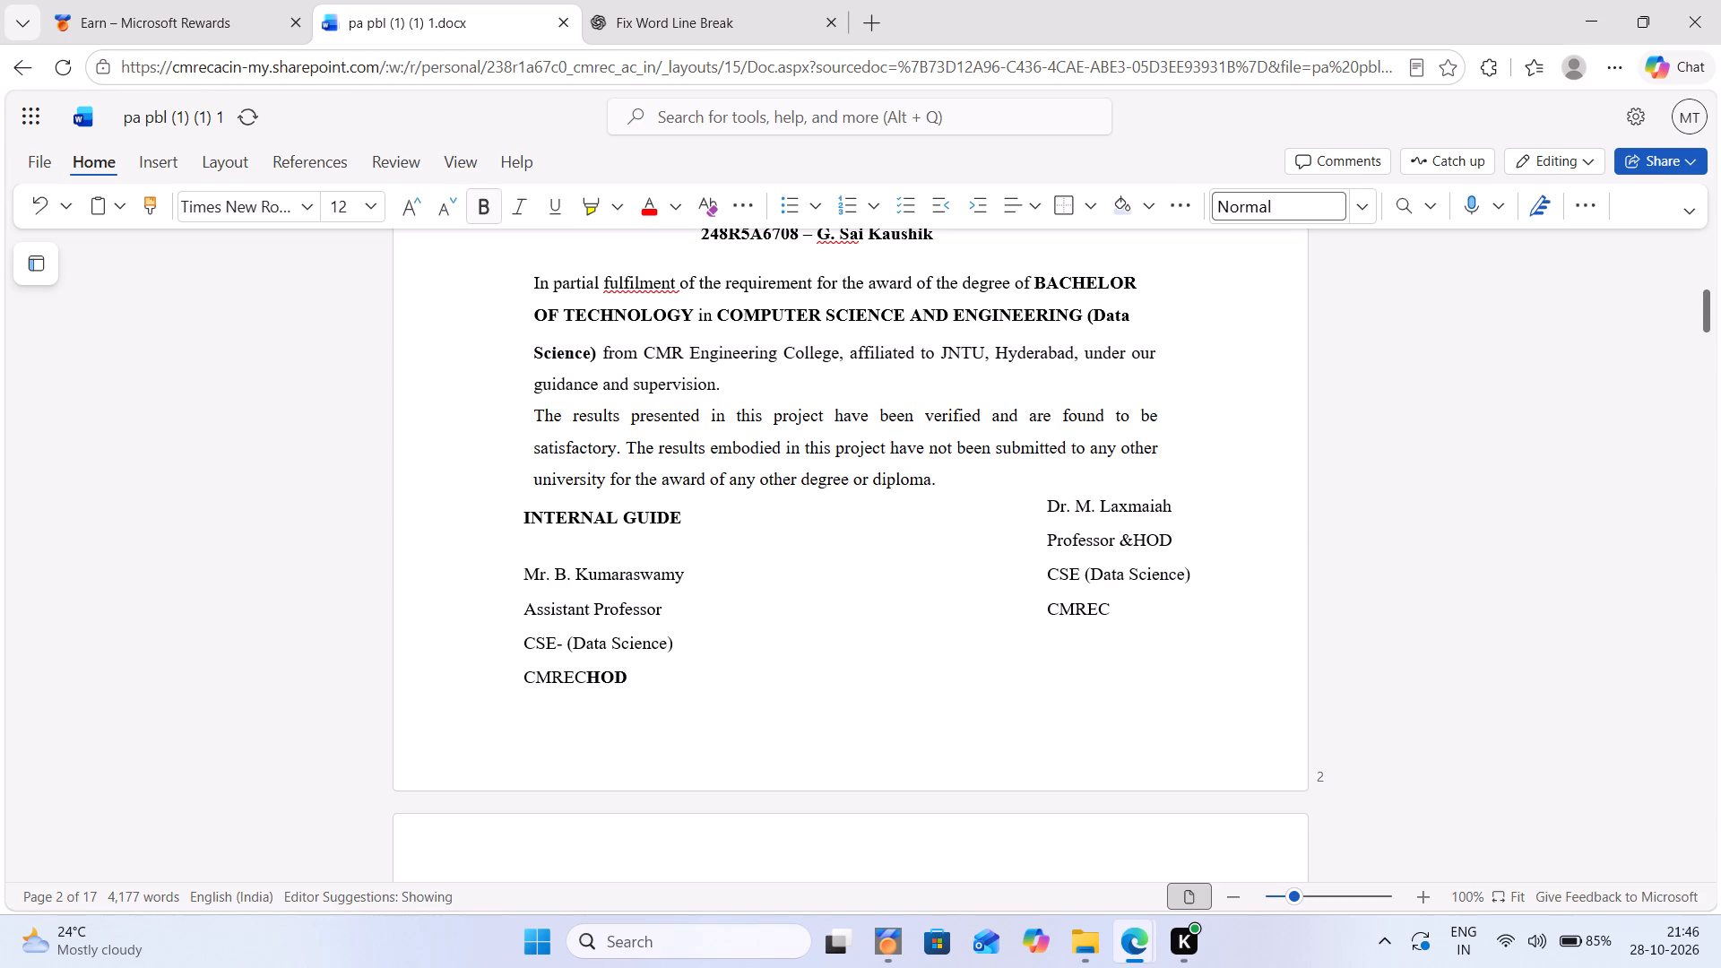
key(Return)
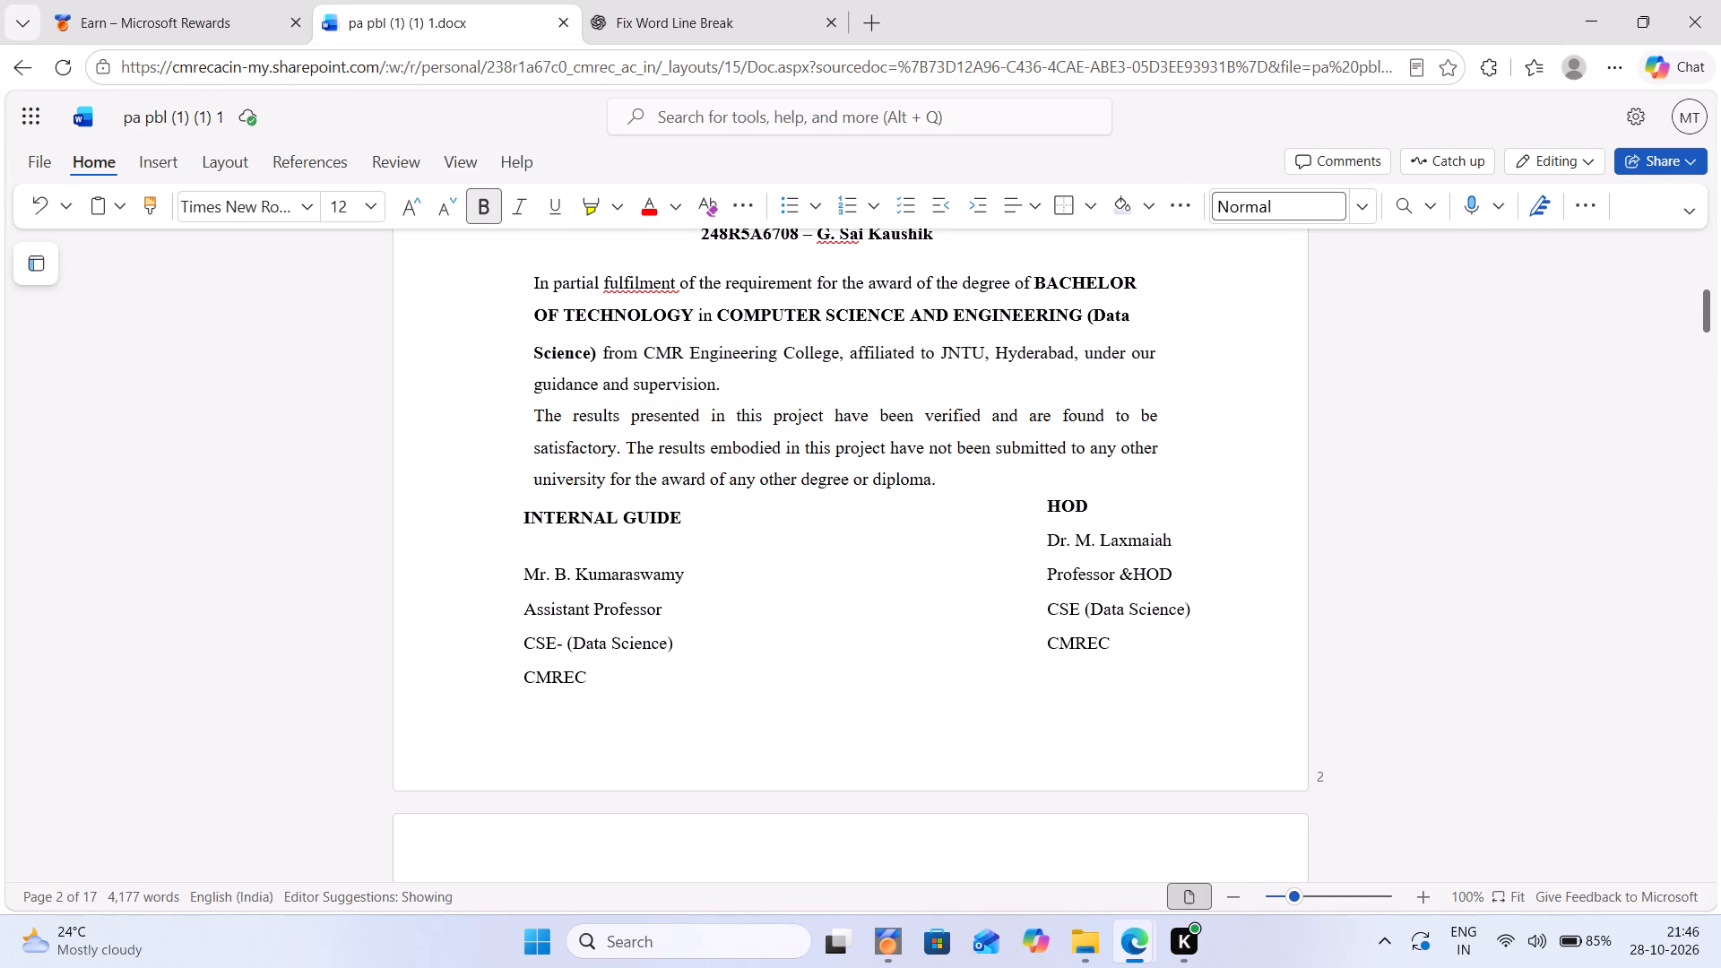
Remove the empty line between the INTERNAL GUIDE heading and the guide's name.
click(575, 555)
click(549, 547)
key(BackSpace)
key(BackSpace)
key(BackSpace)
key(BackSpace)
key(BackSpace)
key(BackSpace)
key(BackSpace)
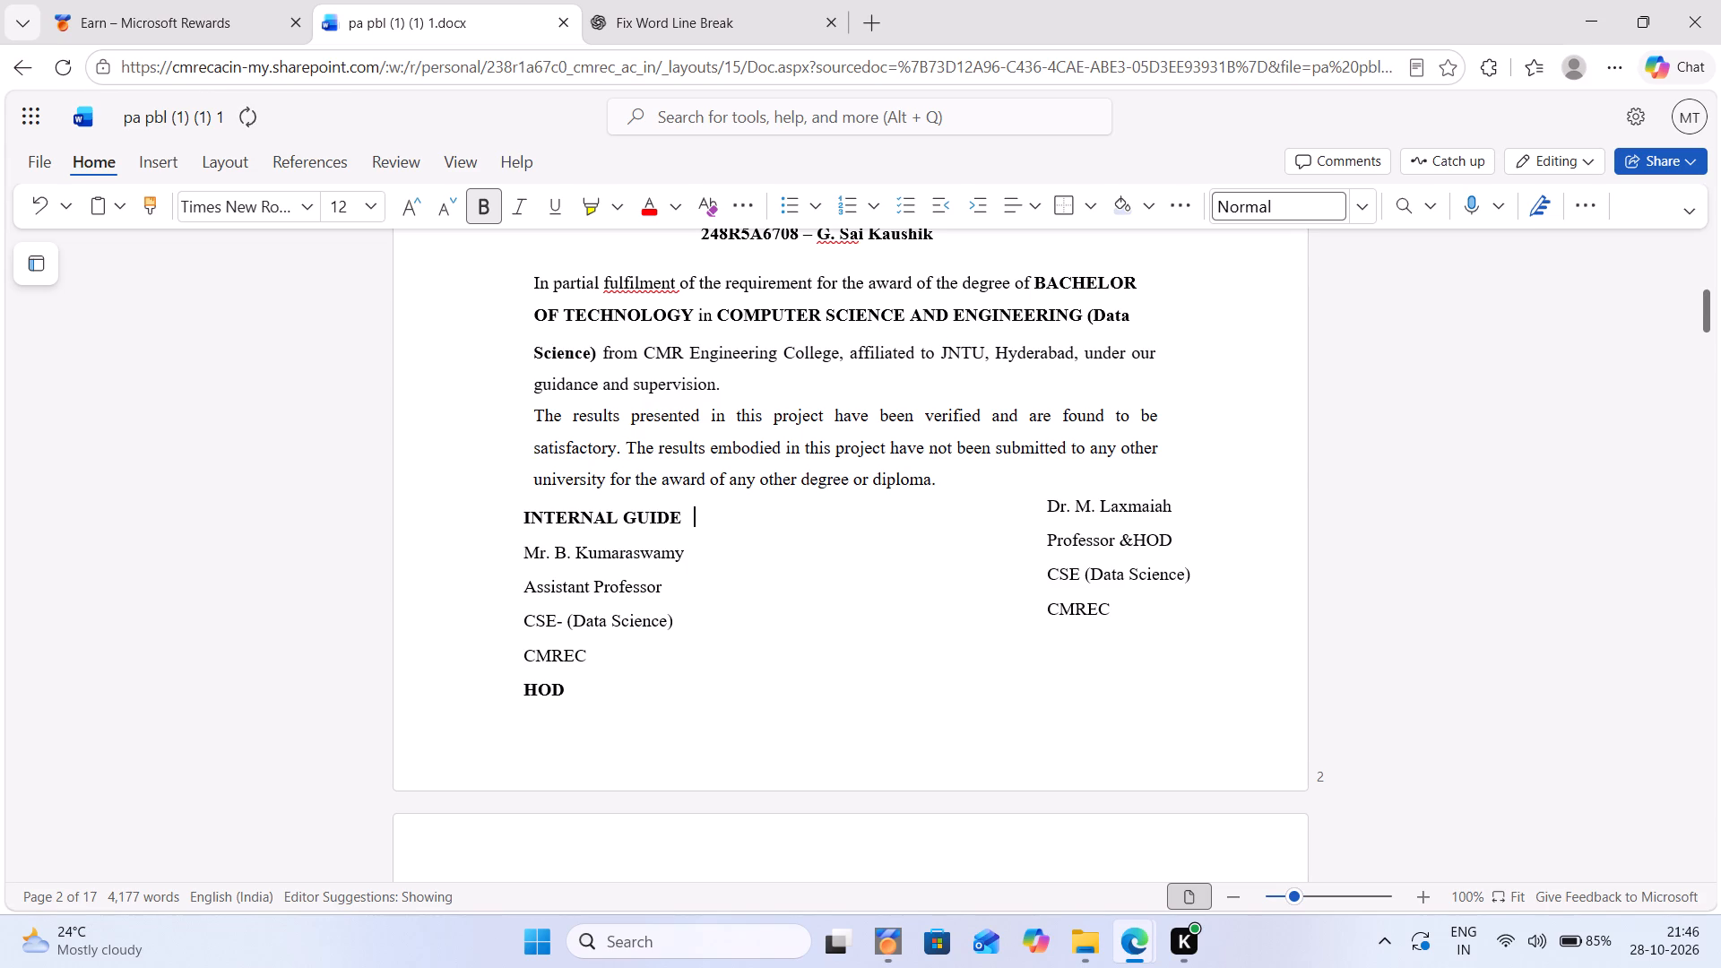
key(ctrl+z)
key(ctrl+z)
key(BackSpace)
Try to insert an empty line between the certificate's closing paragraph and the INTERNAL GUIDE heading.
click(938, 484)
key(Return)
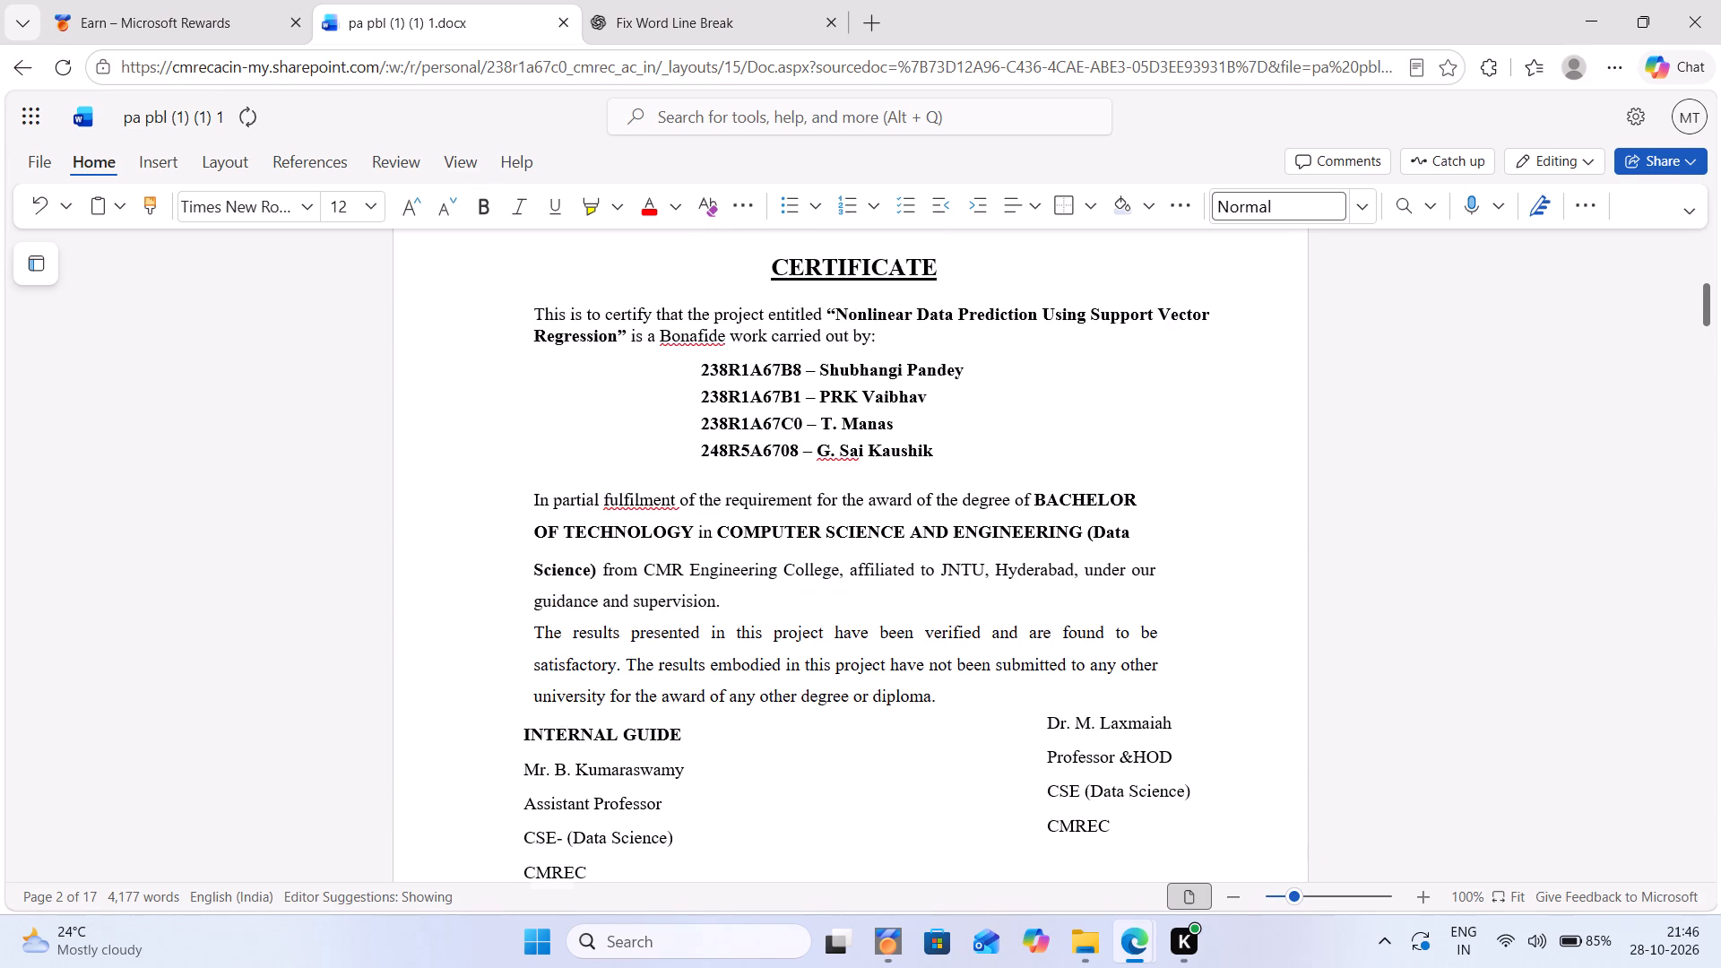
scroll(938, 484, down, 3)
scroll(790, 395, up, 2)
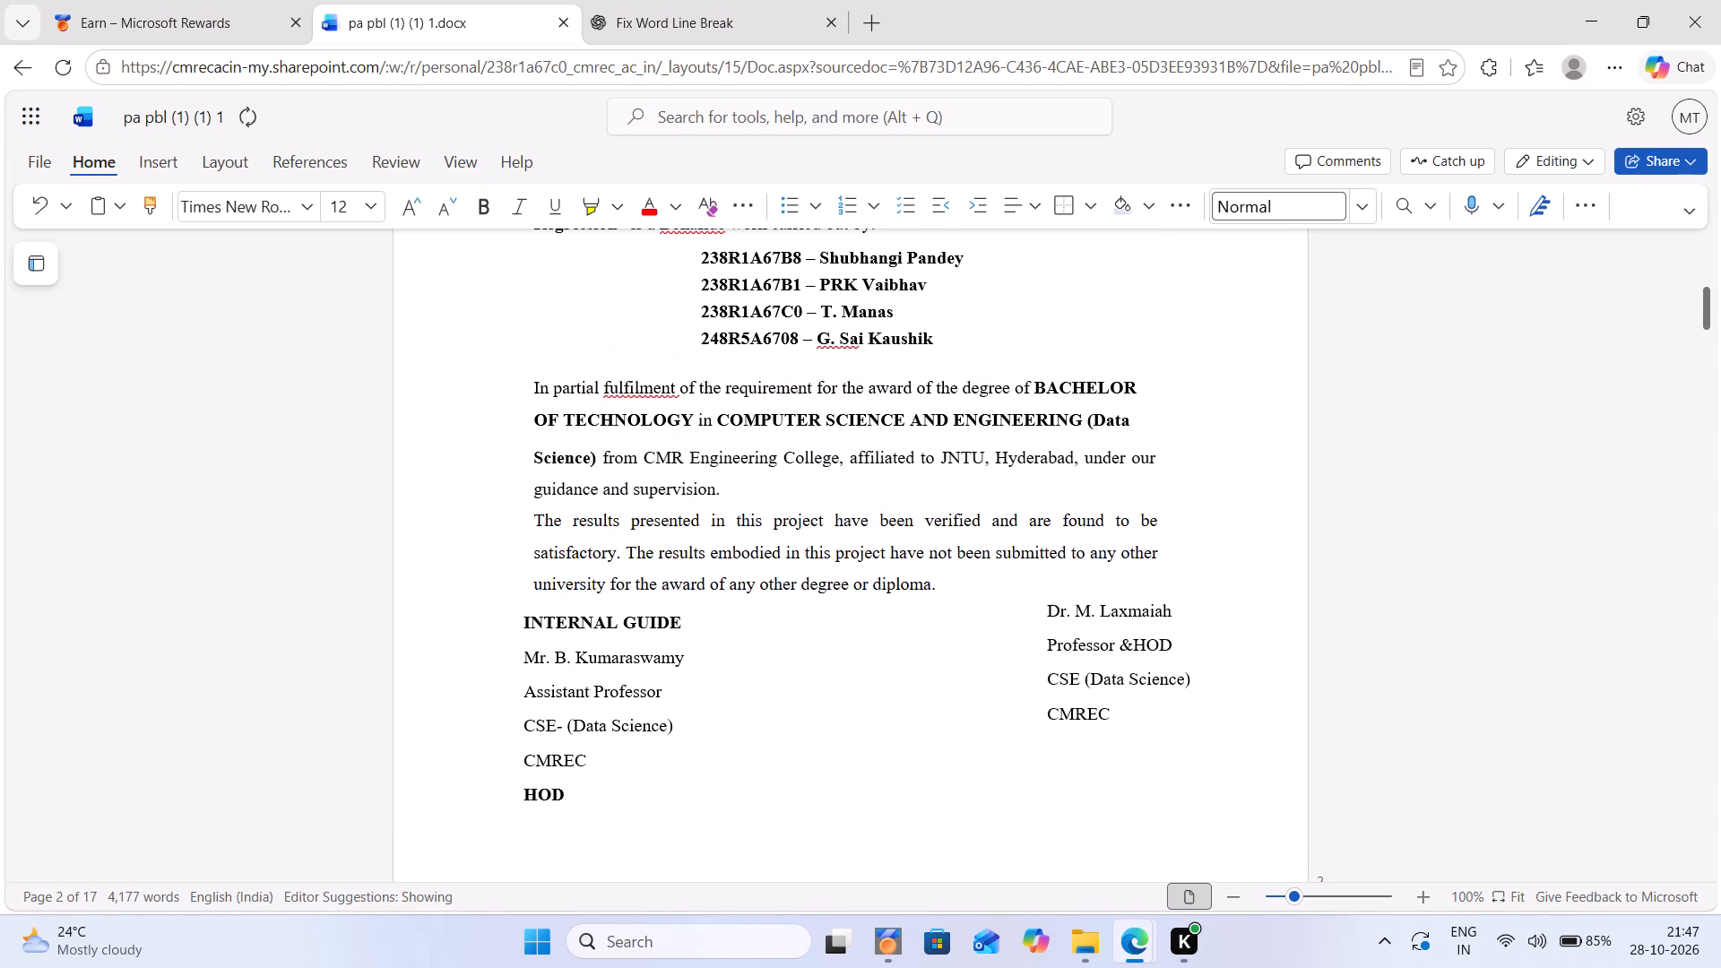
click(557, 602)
Insert an empty line after CMREC in the INTERNAL GUIDE block to push the HOD heading back into the second column.
click(593, 756)
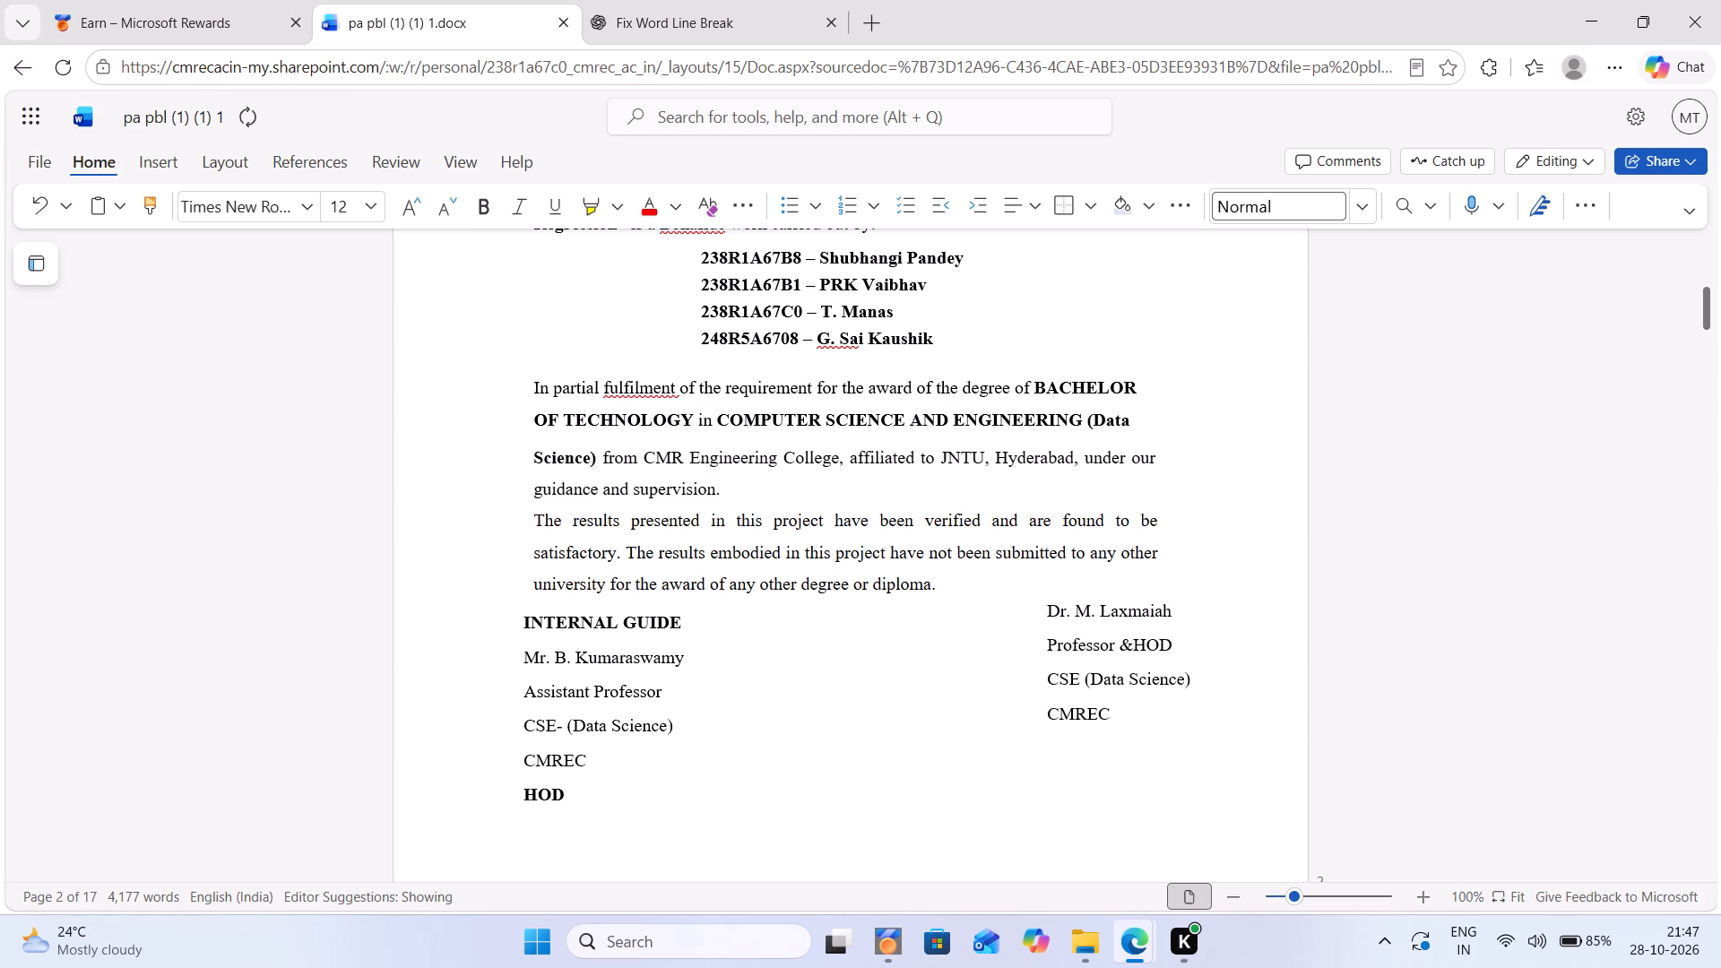
key(Return)
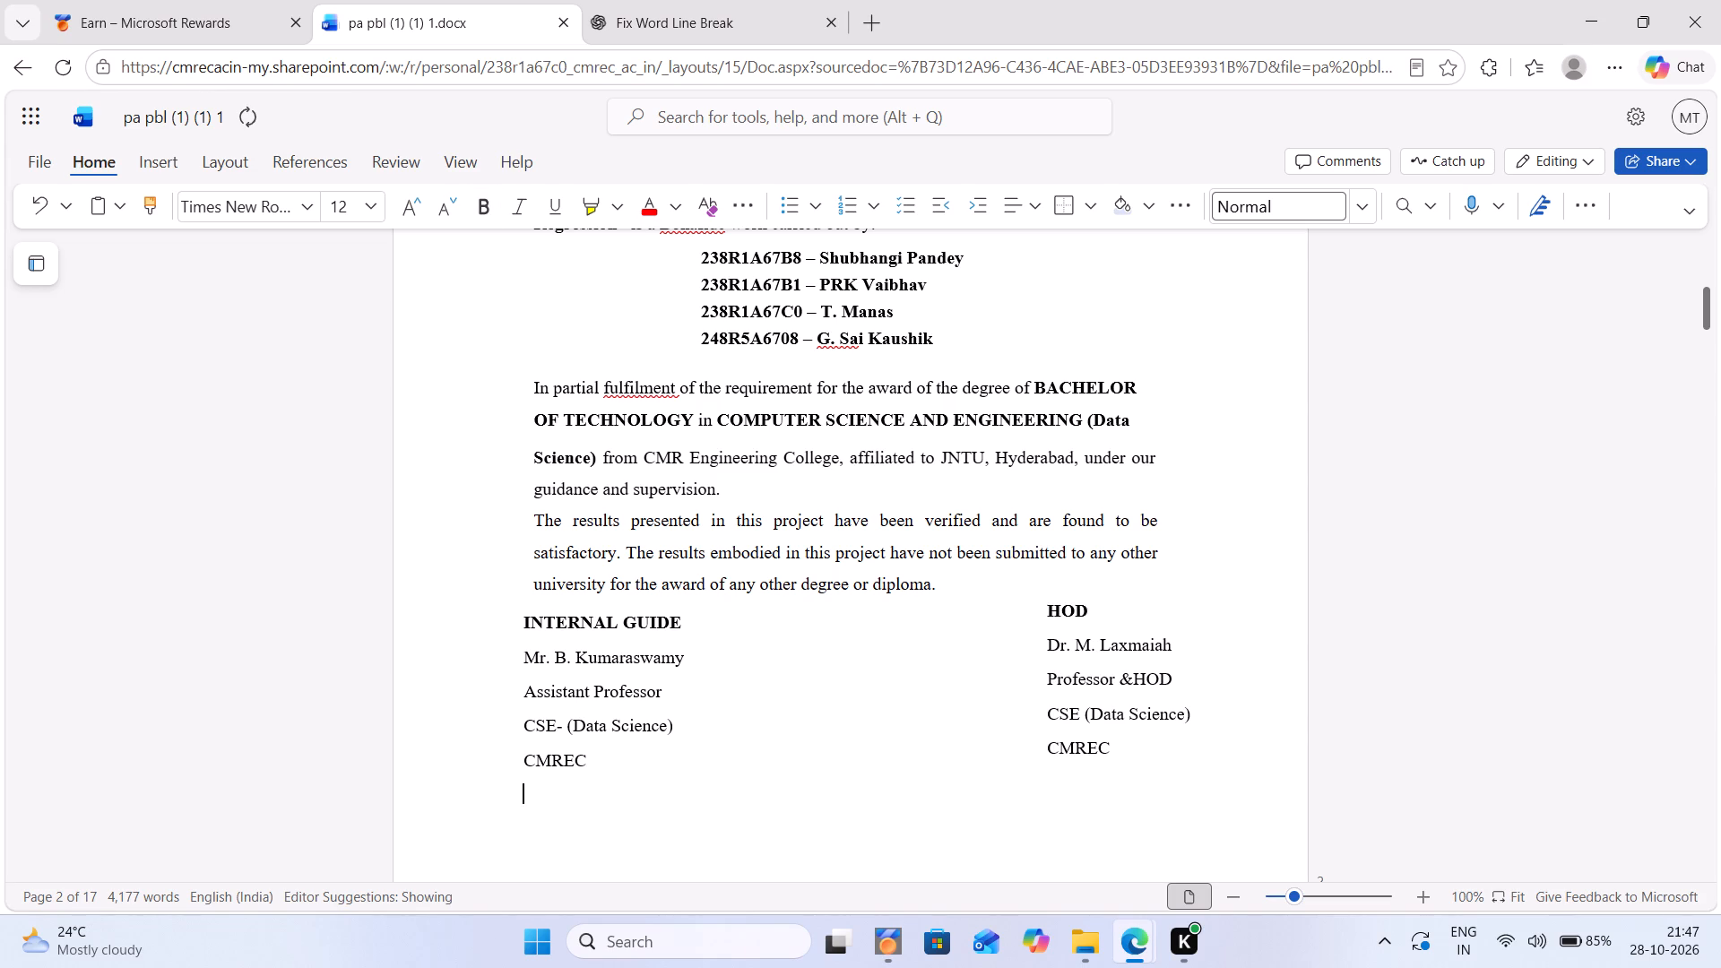
Review the CERTIFICATE page layout, from the signature blocks up to the college logo and title and back.
scroll(874, 585, down, 1)
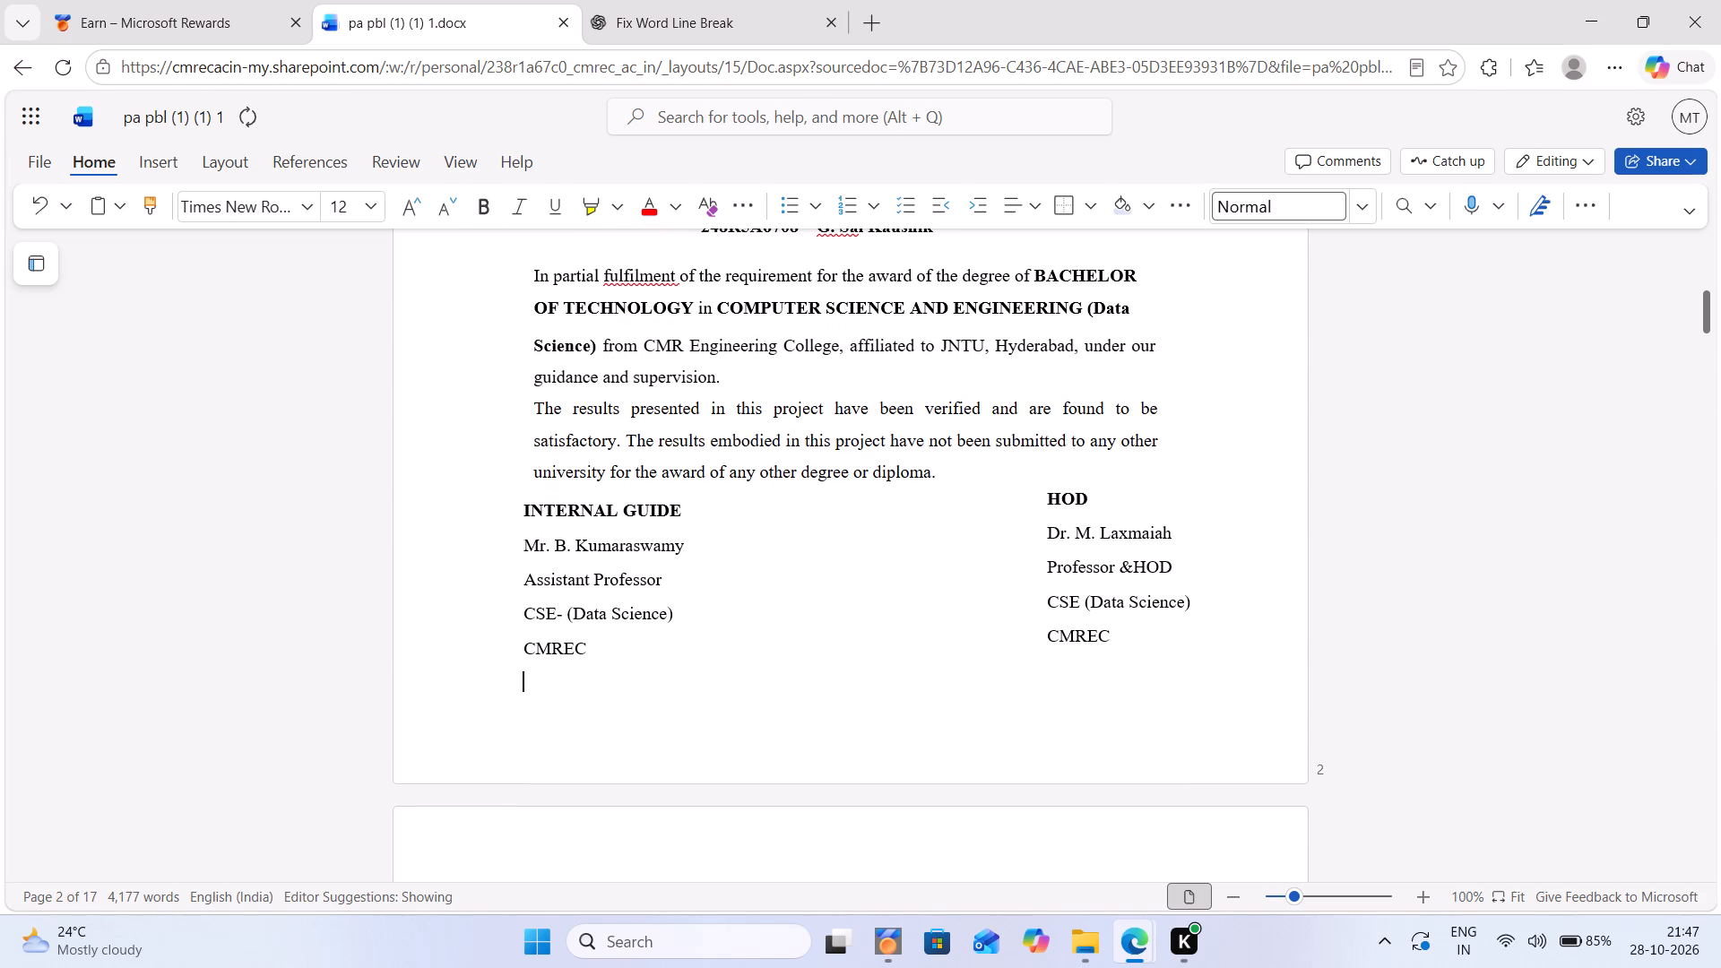
scroll(713, 417, up, 3)
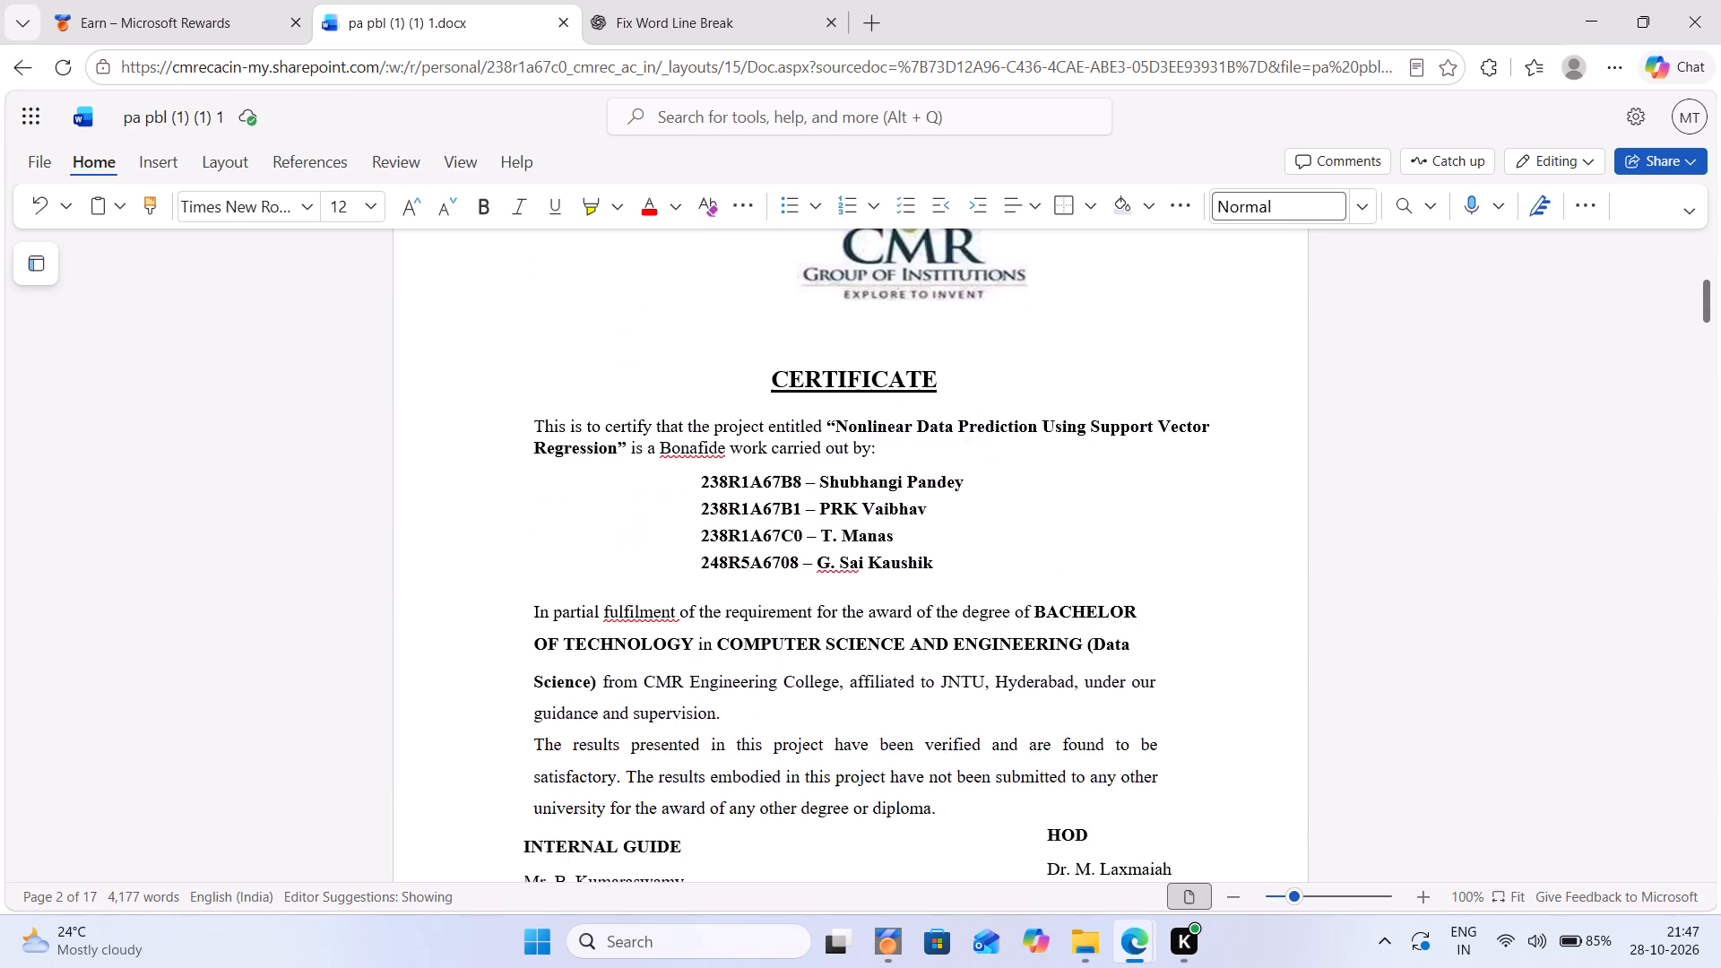
scroll(776, 472, up, 3)
click(872, 526)
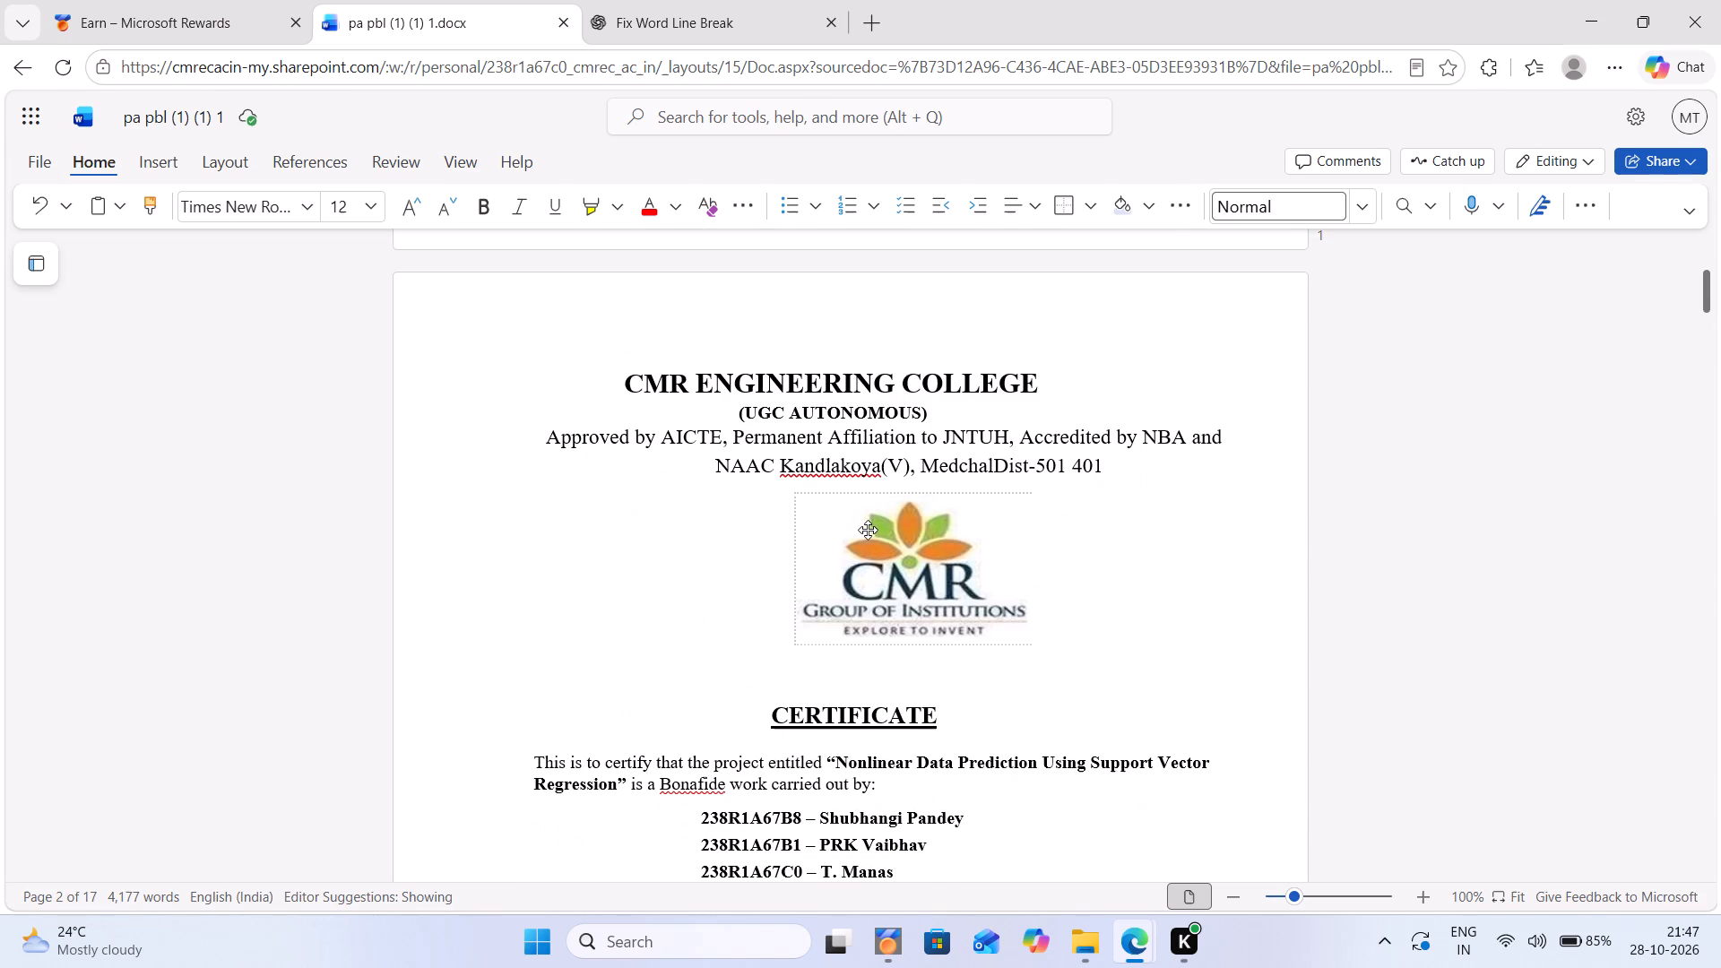
right_click(865, 531)
click(703, 476)
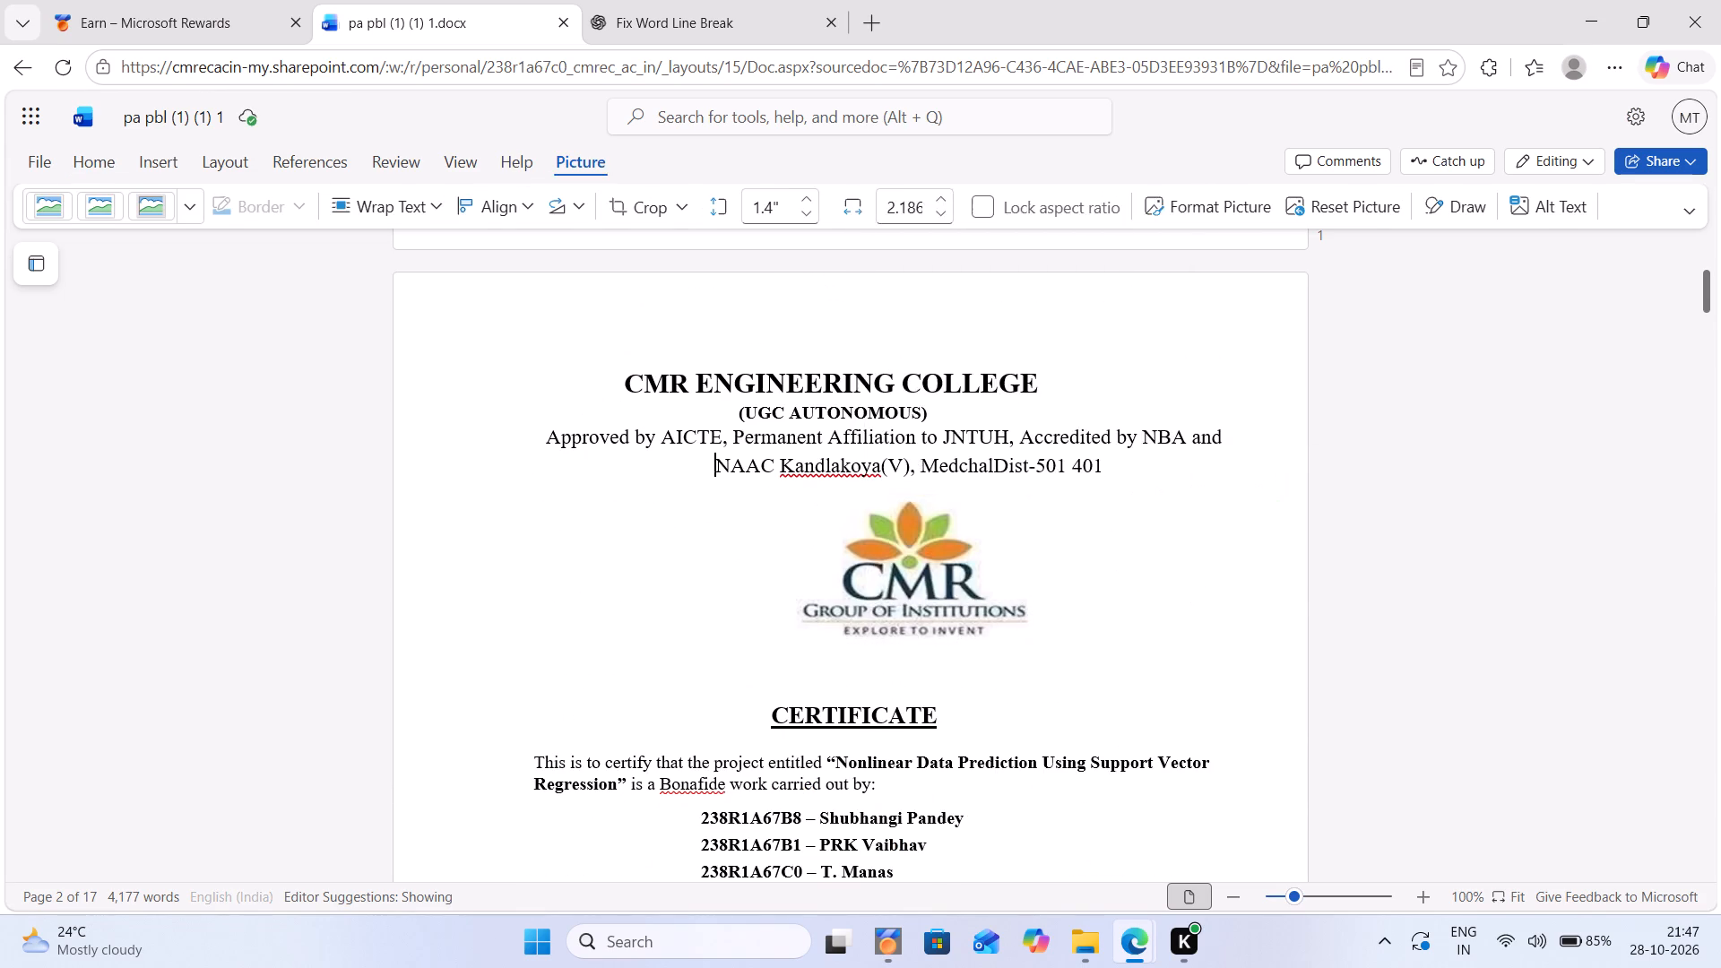
scroll(703, 476, up, 17)
scroll(703, 476, down, 12)
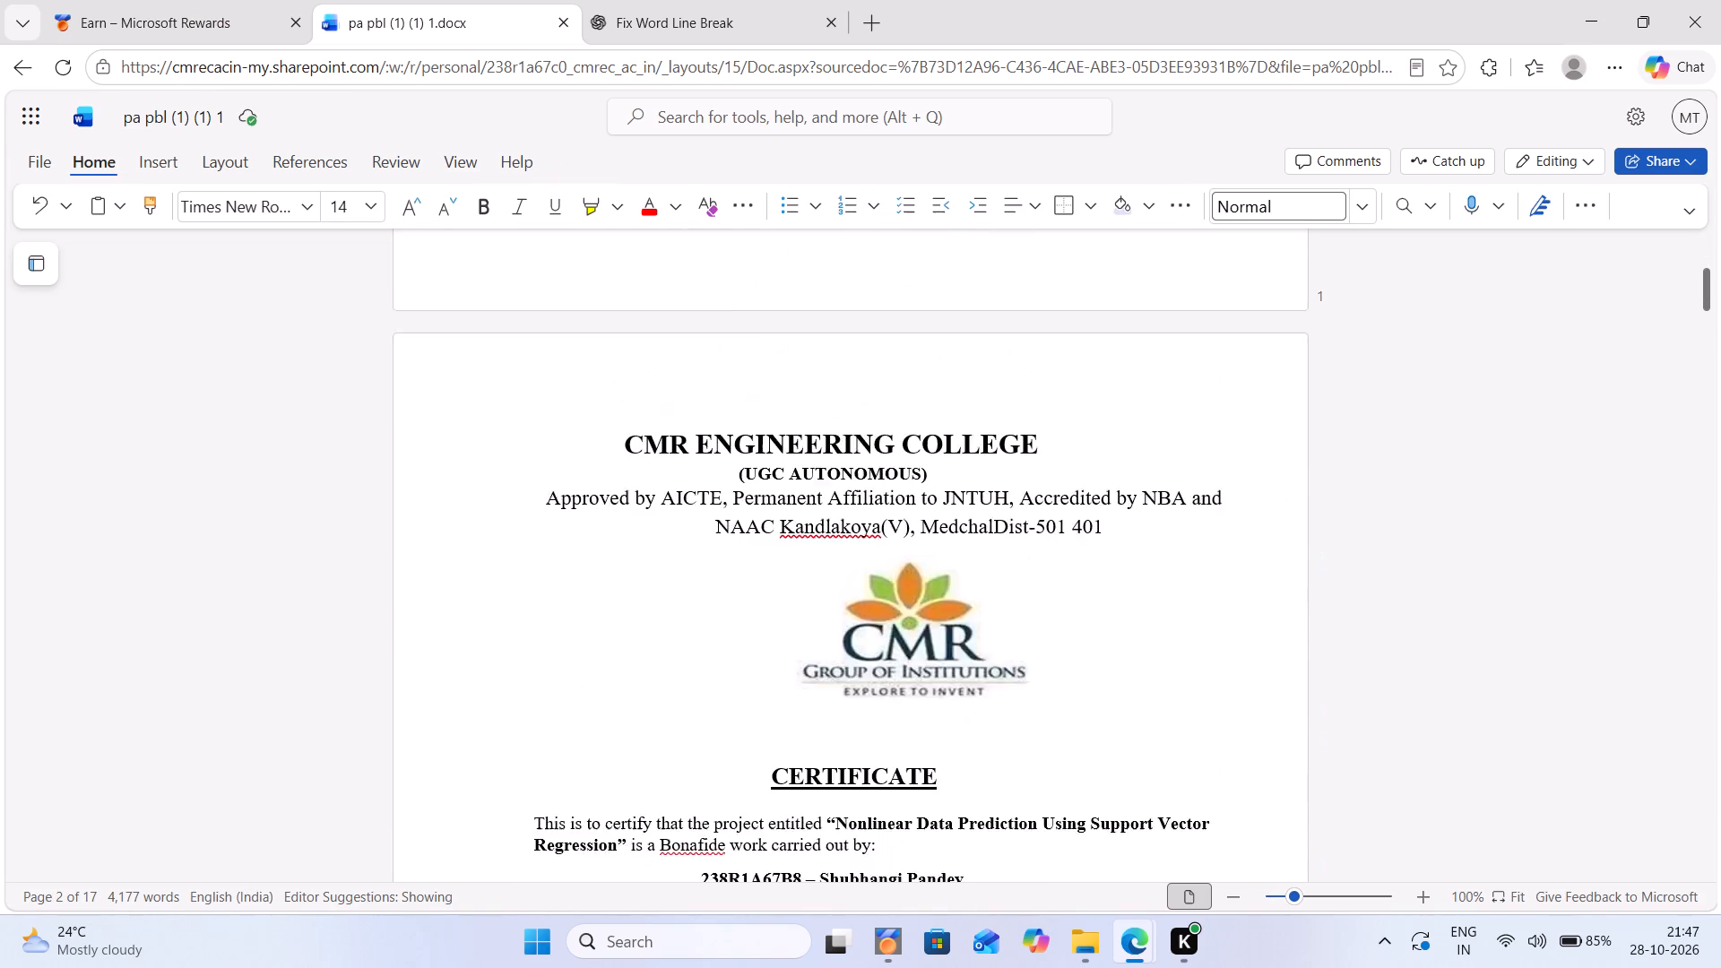
scroll(703, 476, down, 6)
scroll(809, 384, up, 5)
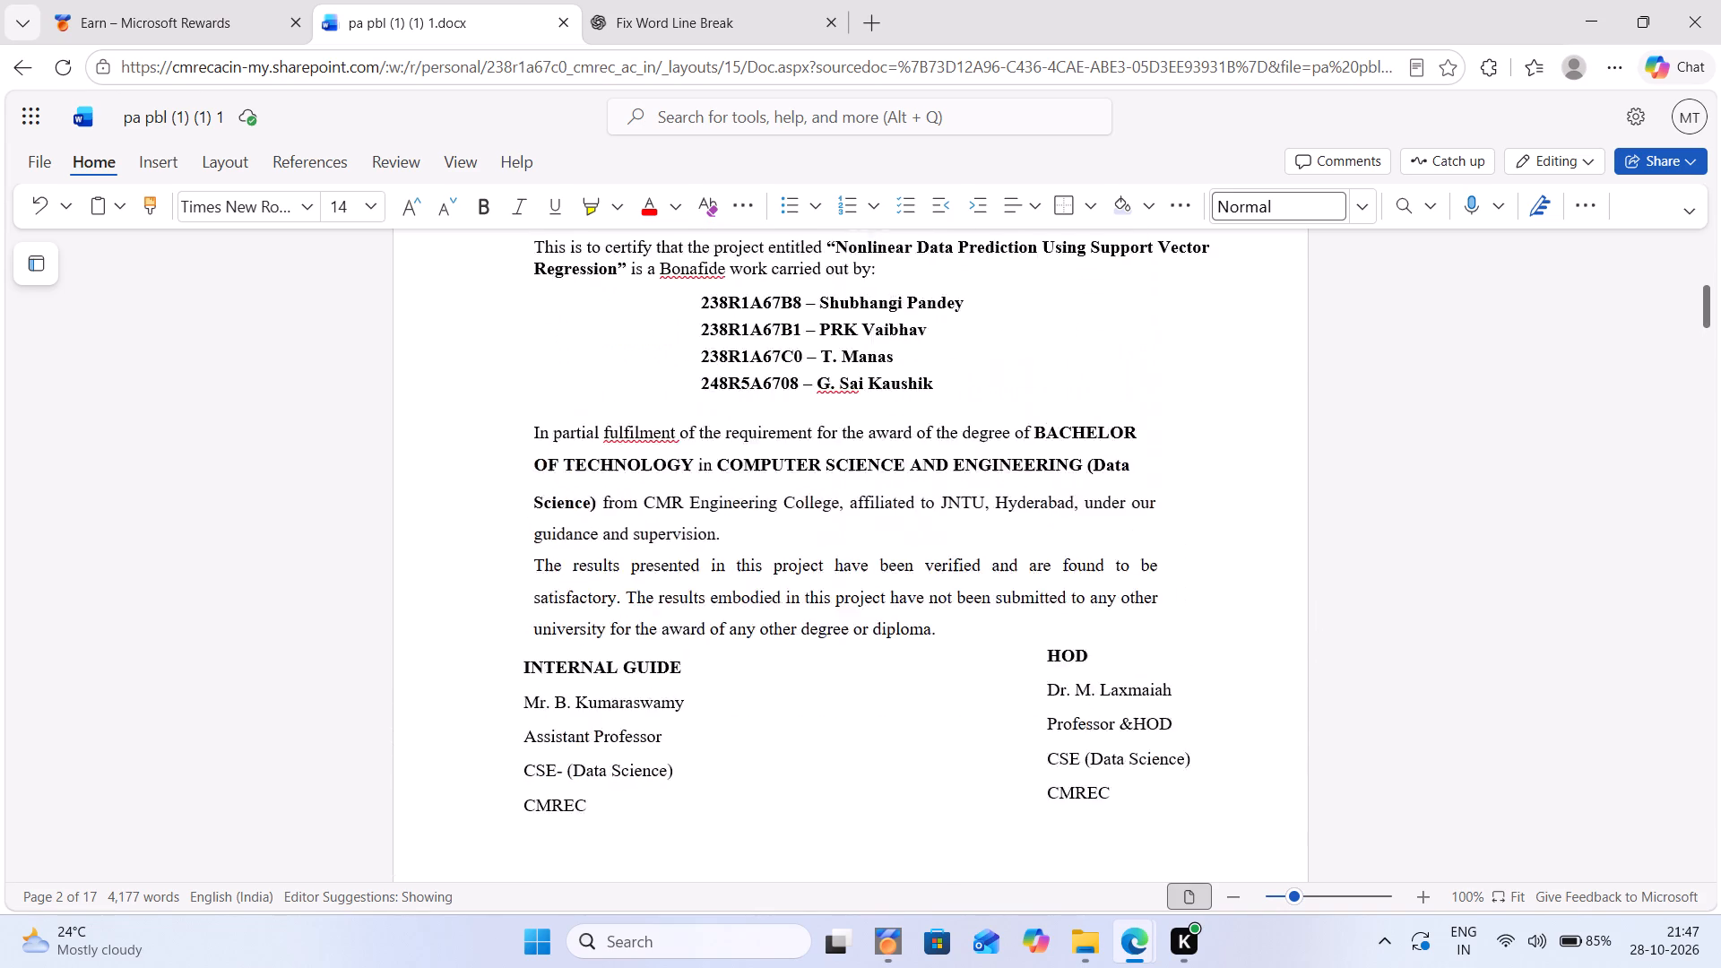
Shift the CERTIFICATE page's college logo left toward the page centre by cutting it, deleting the leading spaces and pasting it back.
scroll(815, 384, down, 1)
scroll(815, 384, up, 2)
click(888, 389)
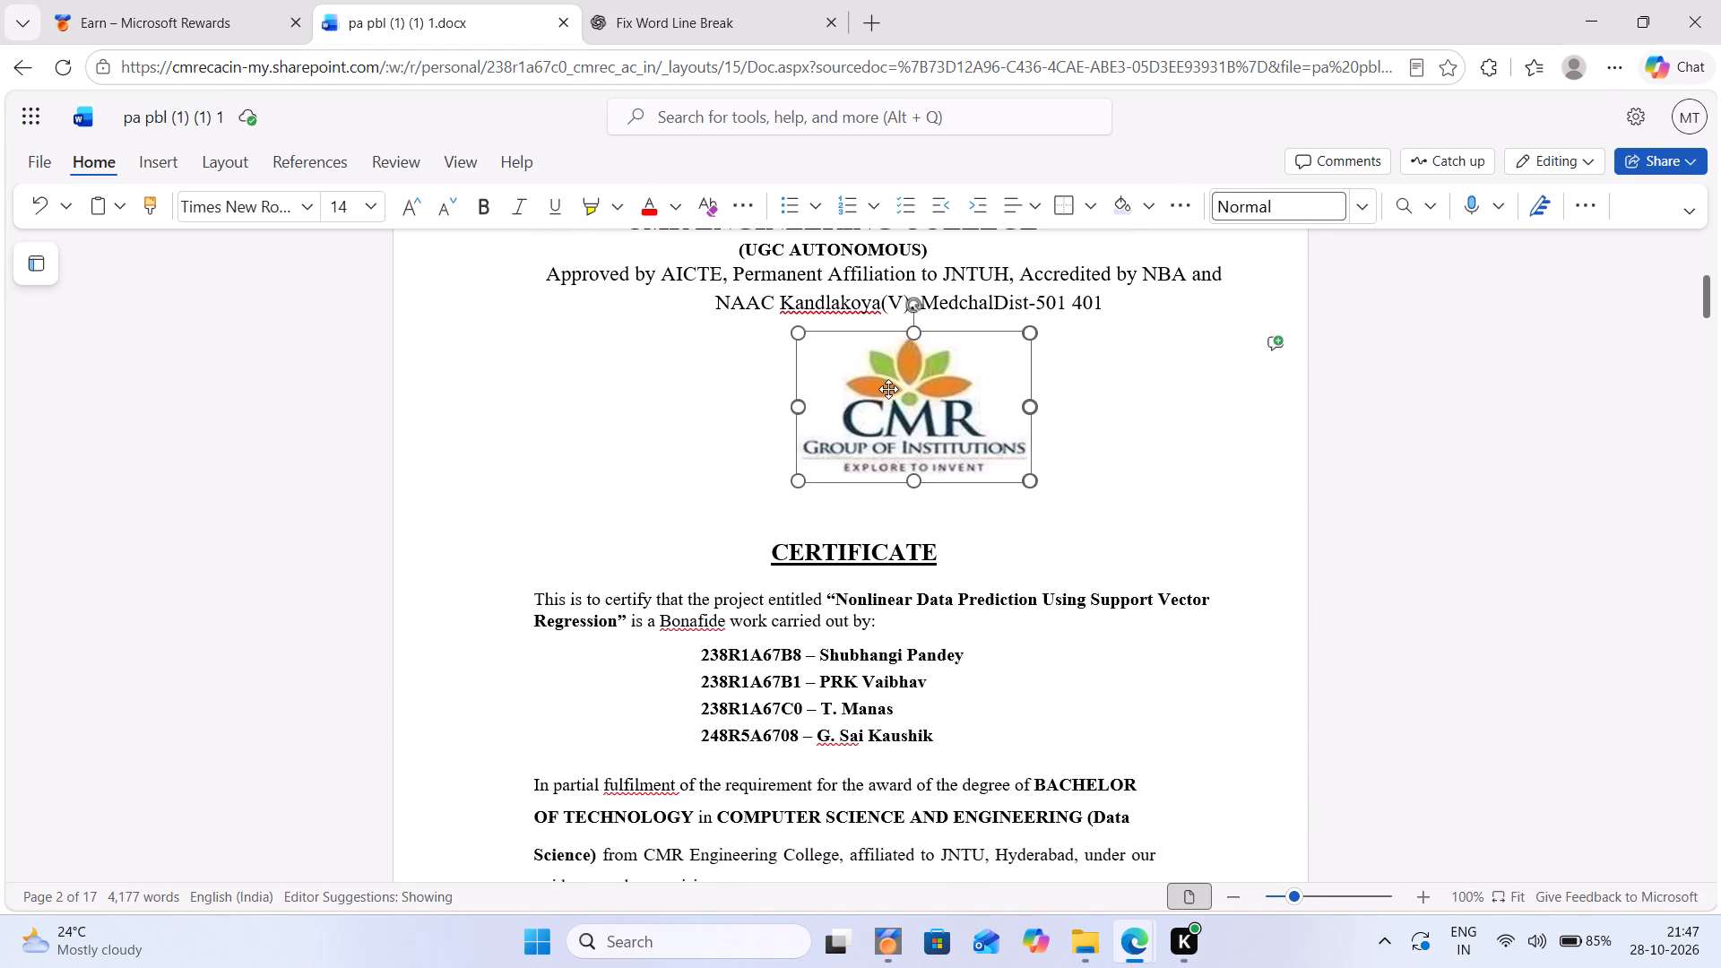
drag(888, 389, 832, 393)
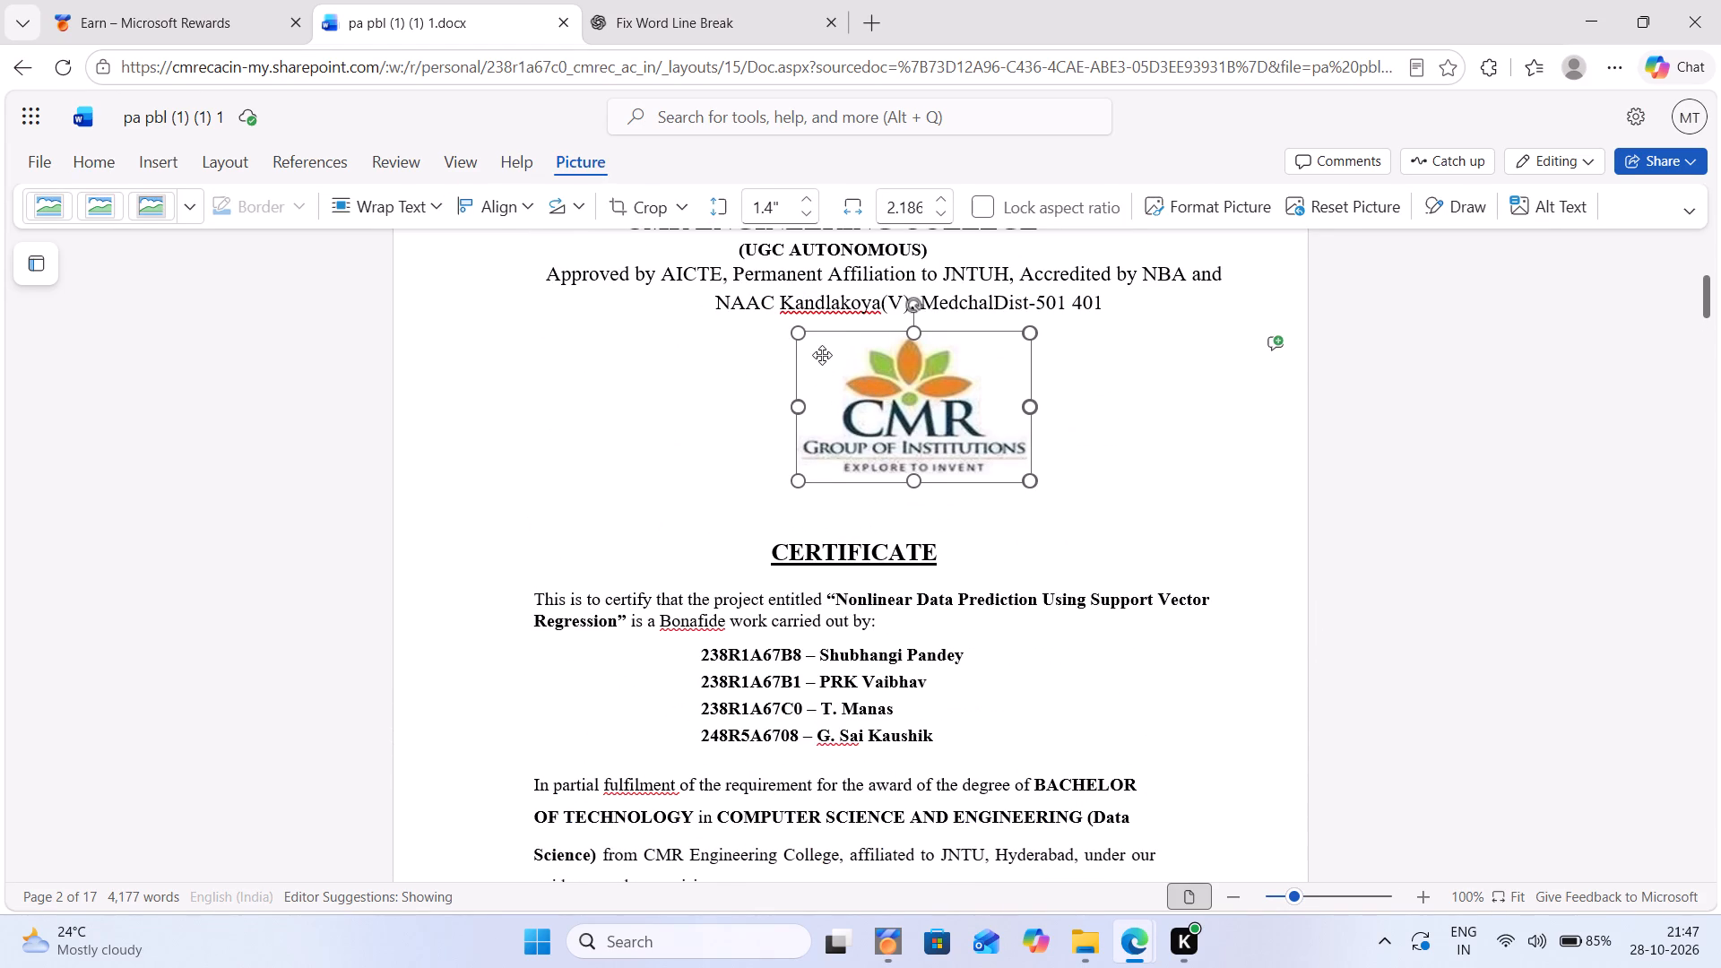
right_click(875, 384)
click(908, 406)
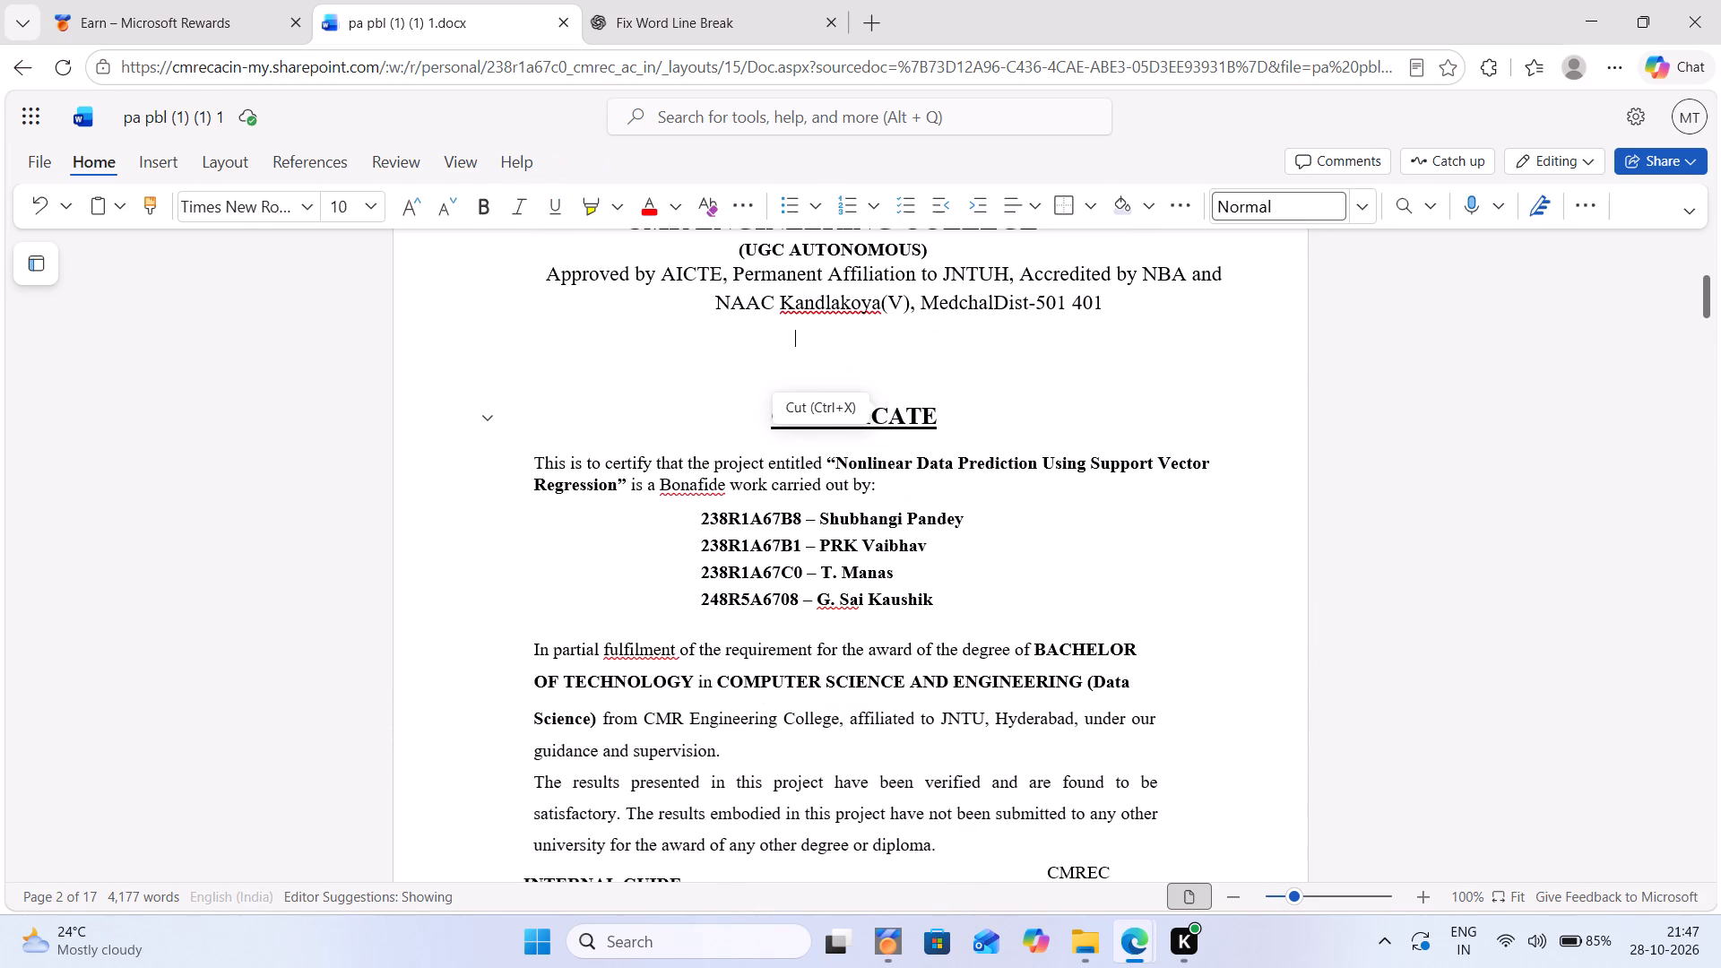
key(BackSpace)
key(BackSpace)
key(BackSpace)
key(BackSpace)
key(BackSpace)
key(BackSpace)
key(BackSpace)
key(BackSpace)
key(BackSpace)
key(BackSpace)
key(BackSpace)
key(BackSpace)
key(BackSpace)
key(BackSpace)
key(BackSpace)
key(BackSpace)
key(BackSpace)
key(BackSpace)
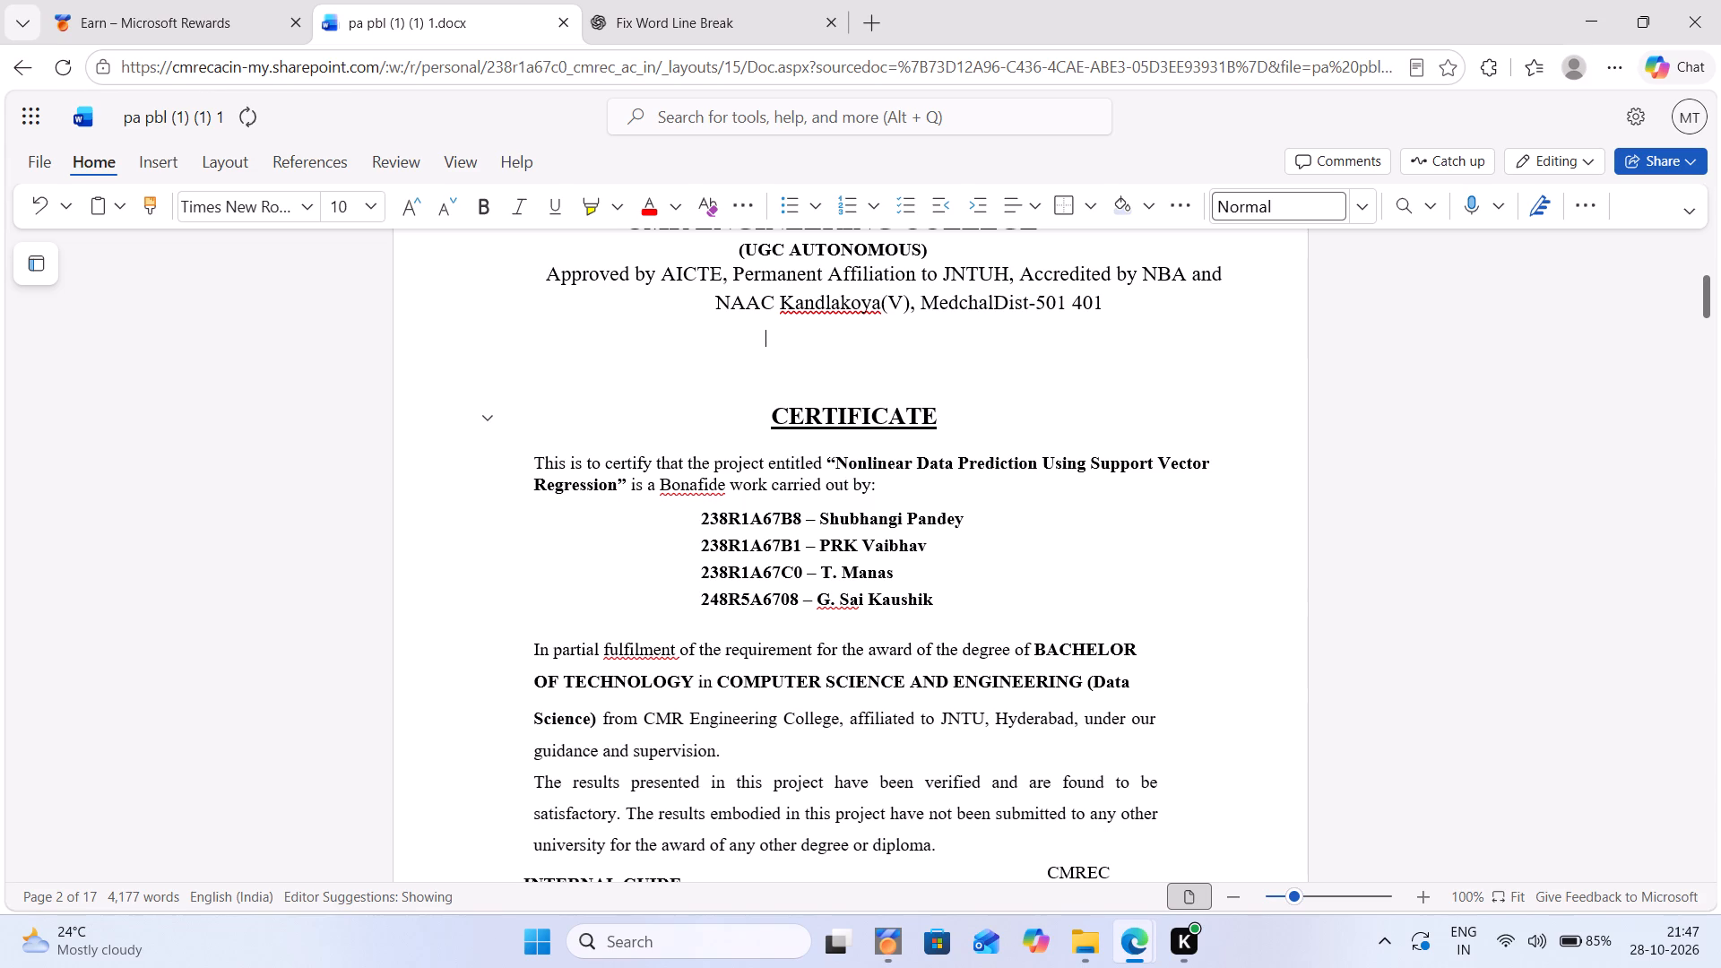
key(BackSpace)
key(BackSpace)
key(ctrl+v)
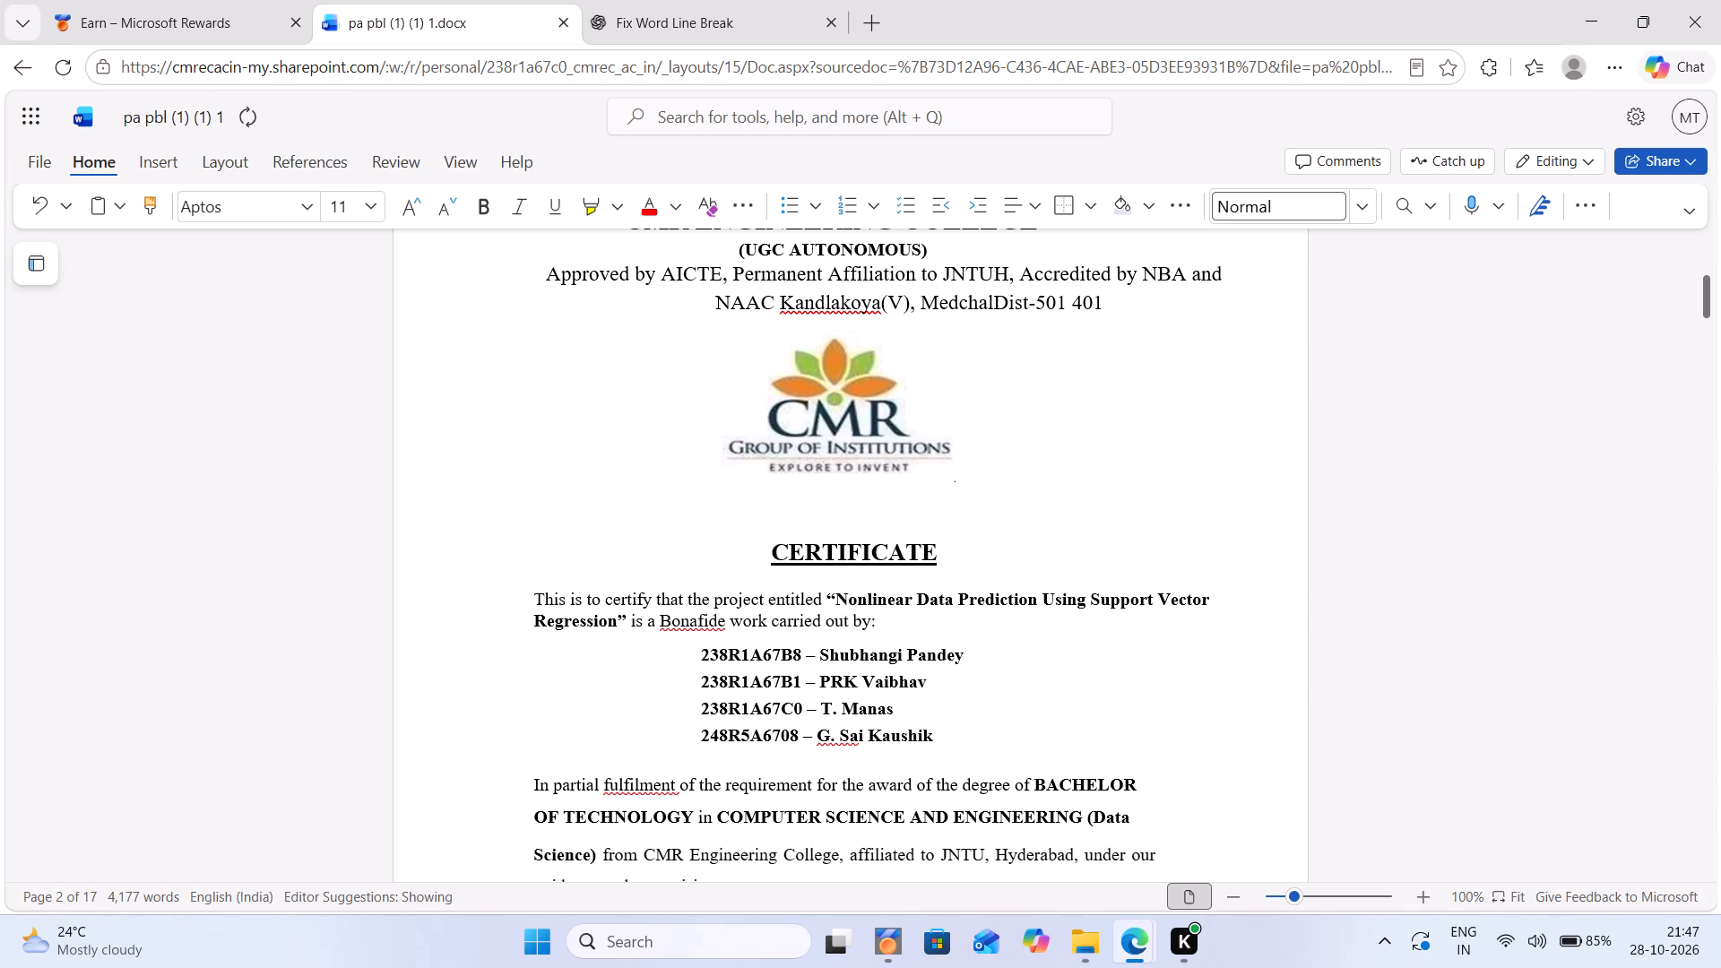
Remove an empty line between the college logo and the CERTIFICATE heading.
click(826, 519)
key(BackSpace)
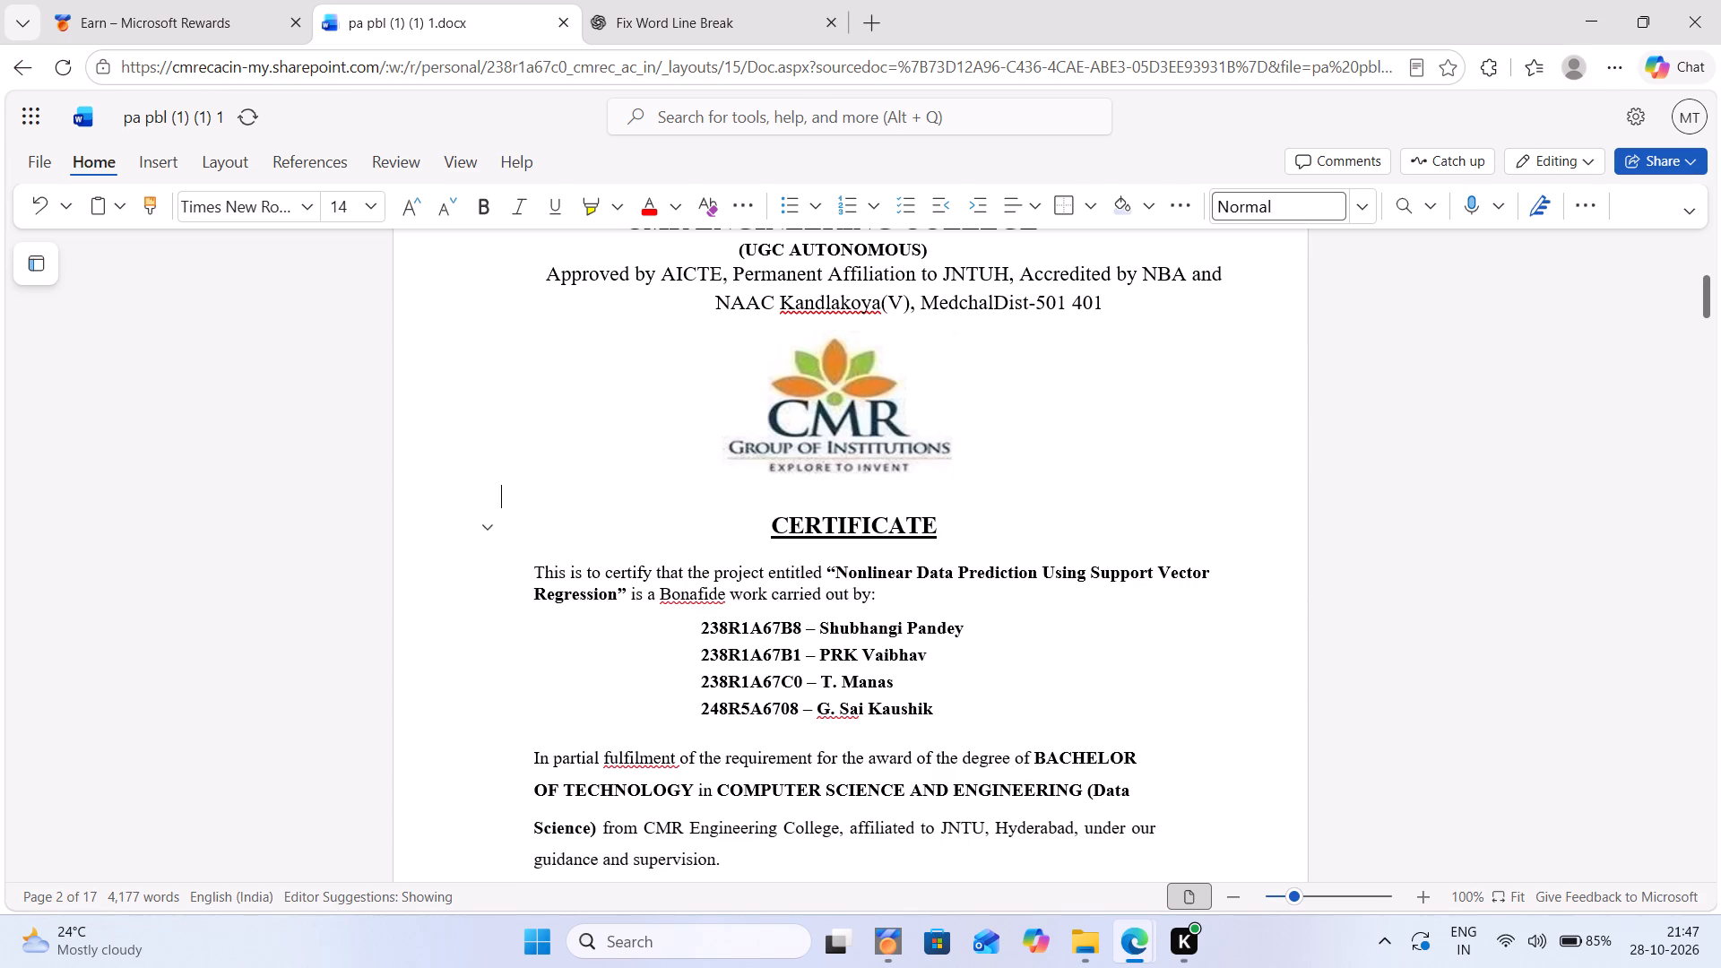
Insert an empty line after CMREC in the INTERNAL GUIDE block to move the HOD heading into the second column.
scroll(825, 516, down, 4)
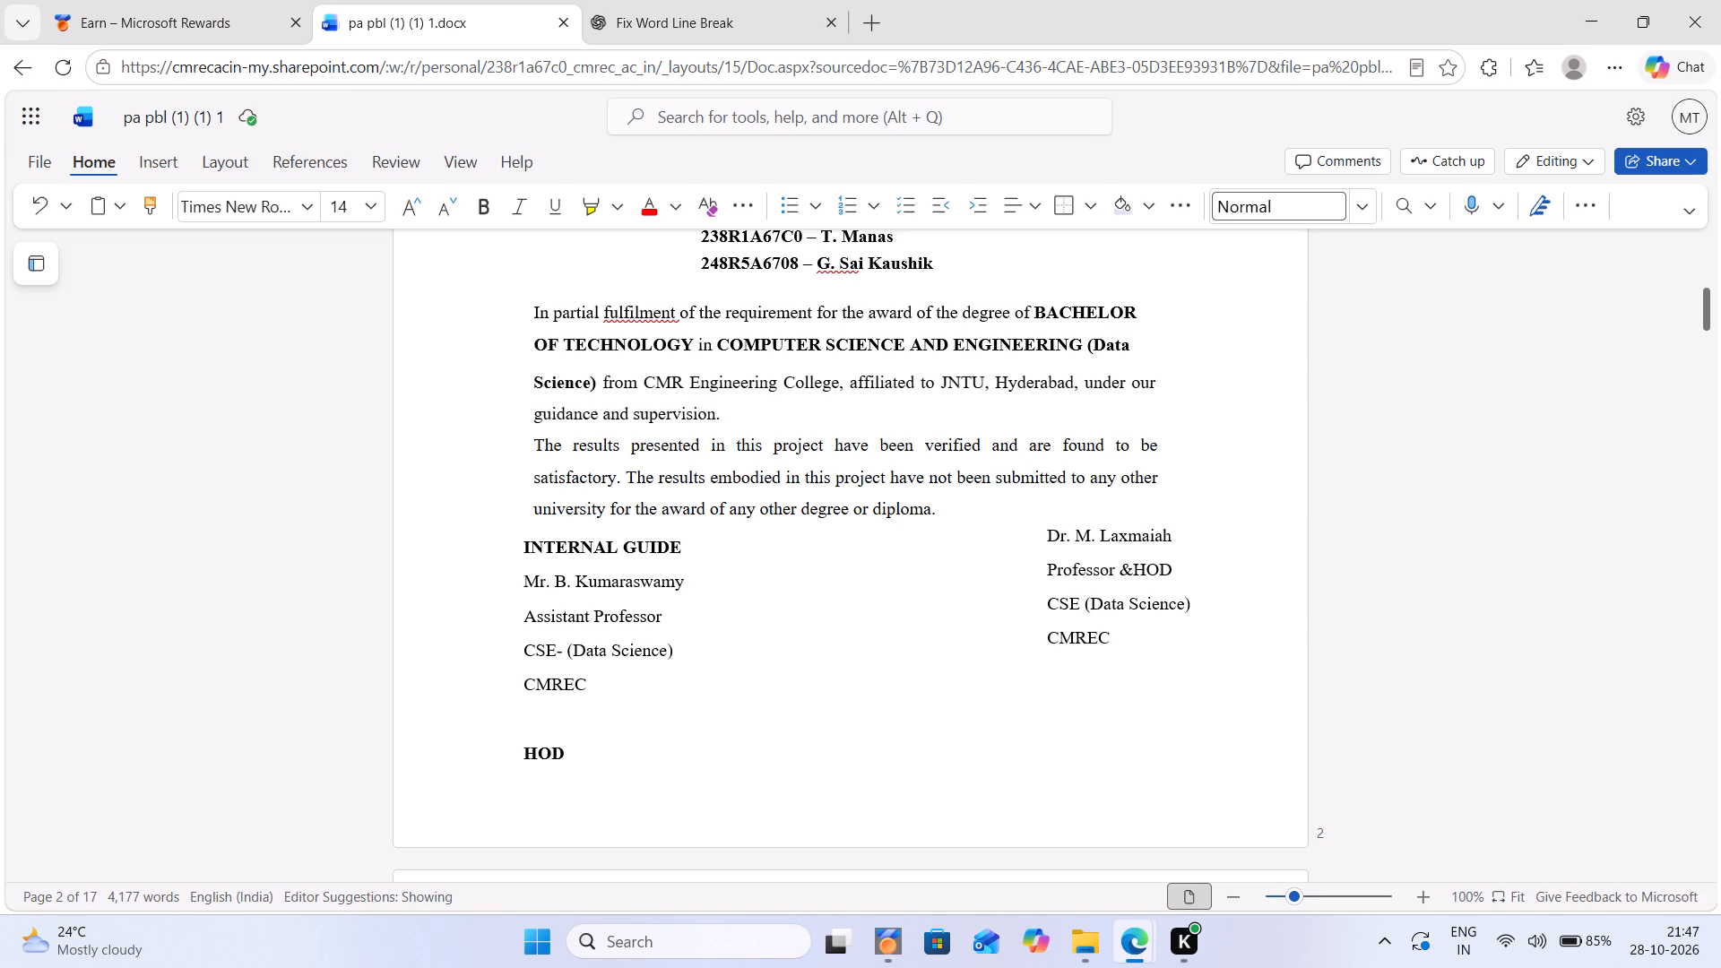
click(531, 718)
key(Return)
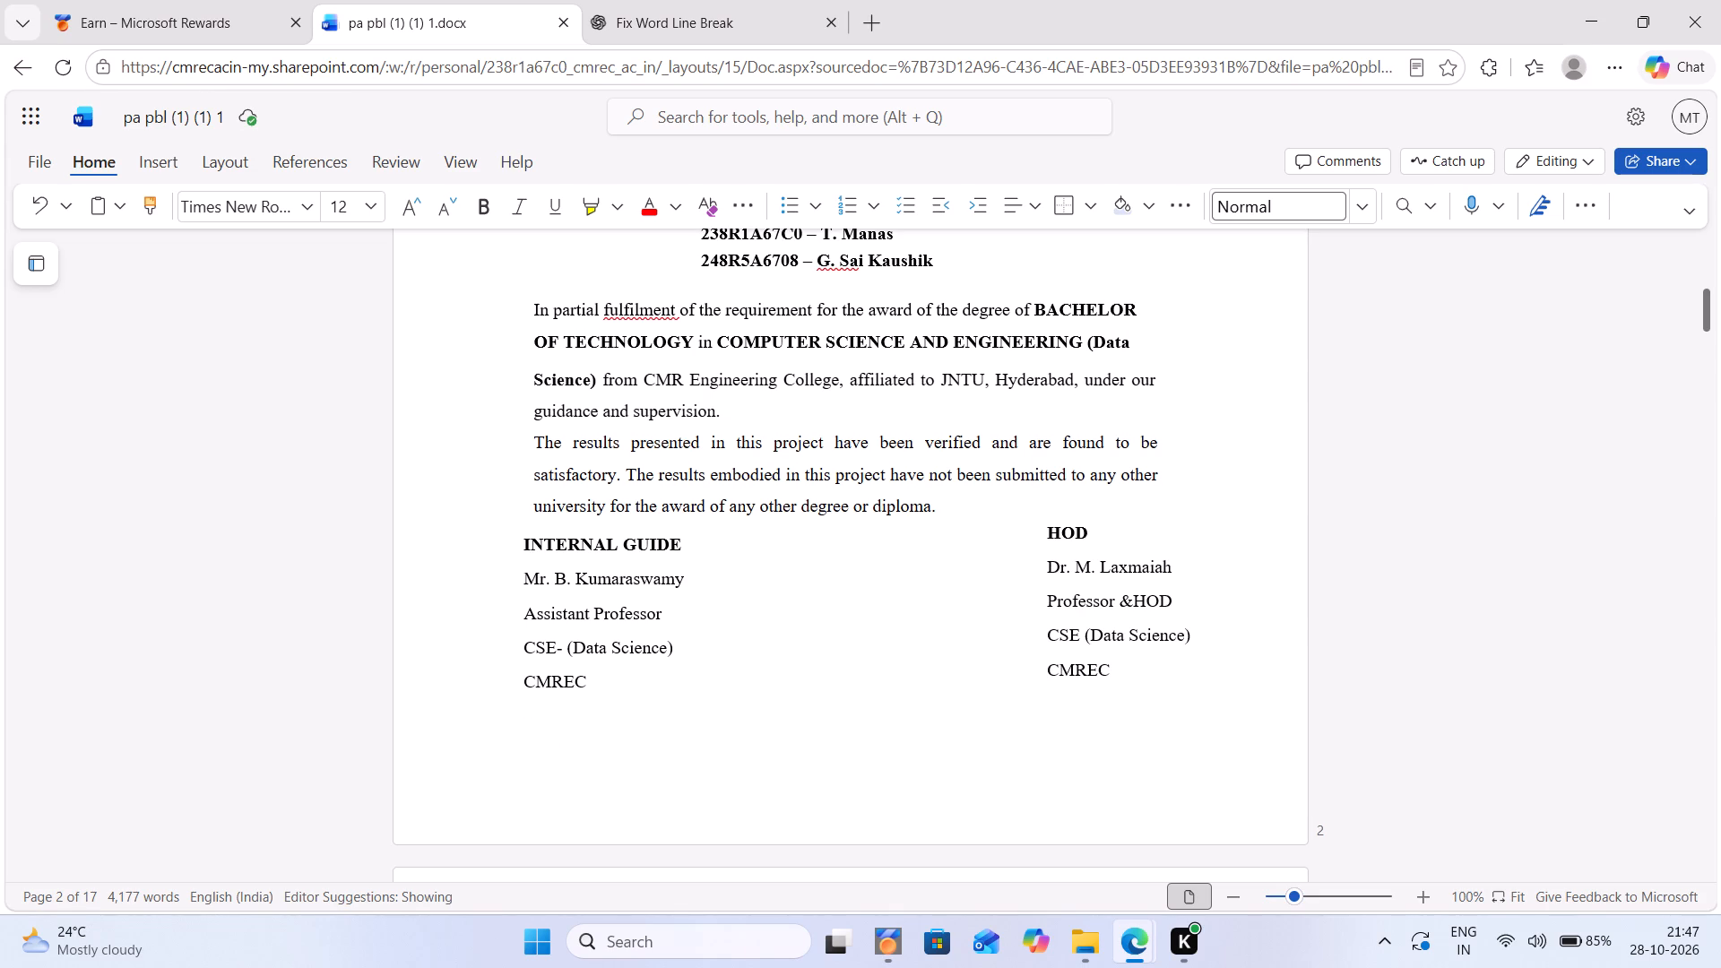
Ignore all spelling flags on the guide's name on the cover page.
scroll(925, 532, up, 3)
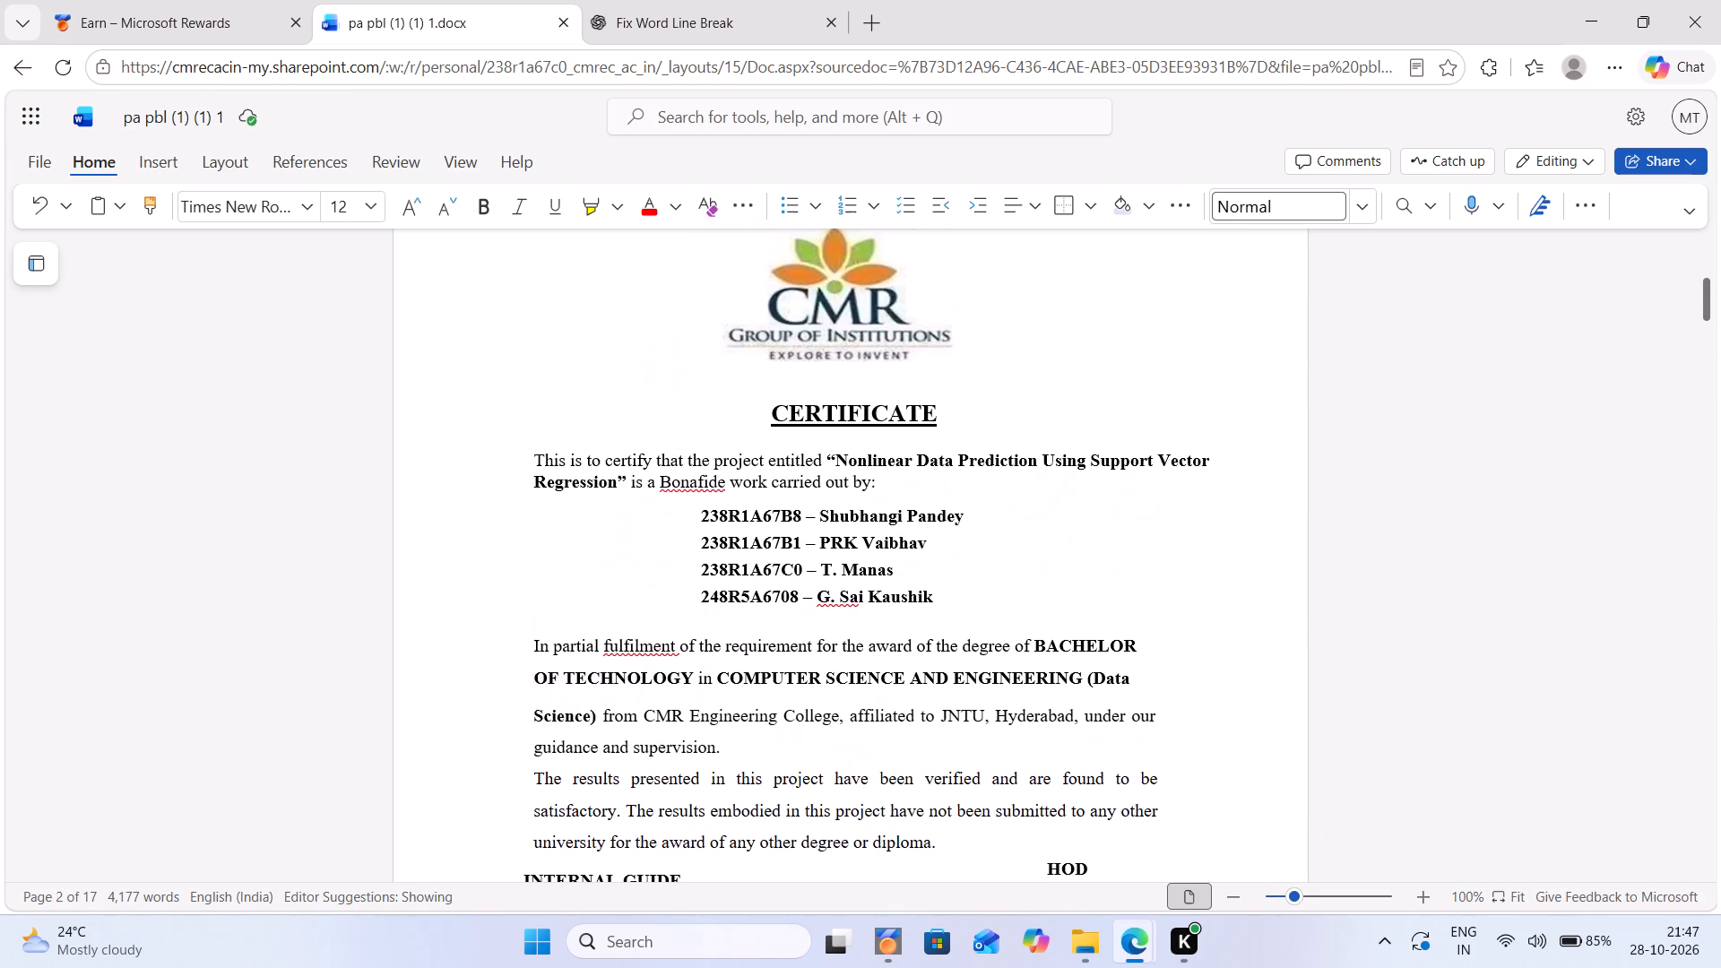
scroll(925, 532, up, 2)
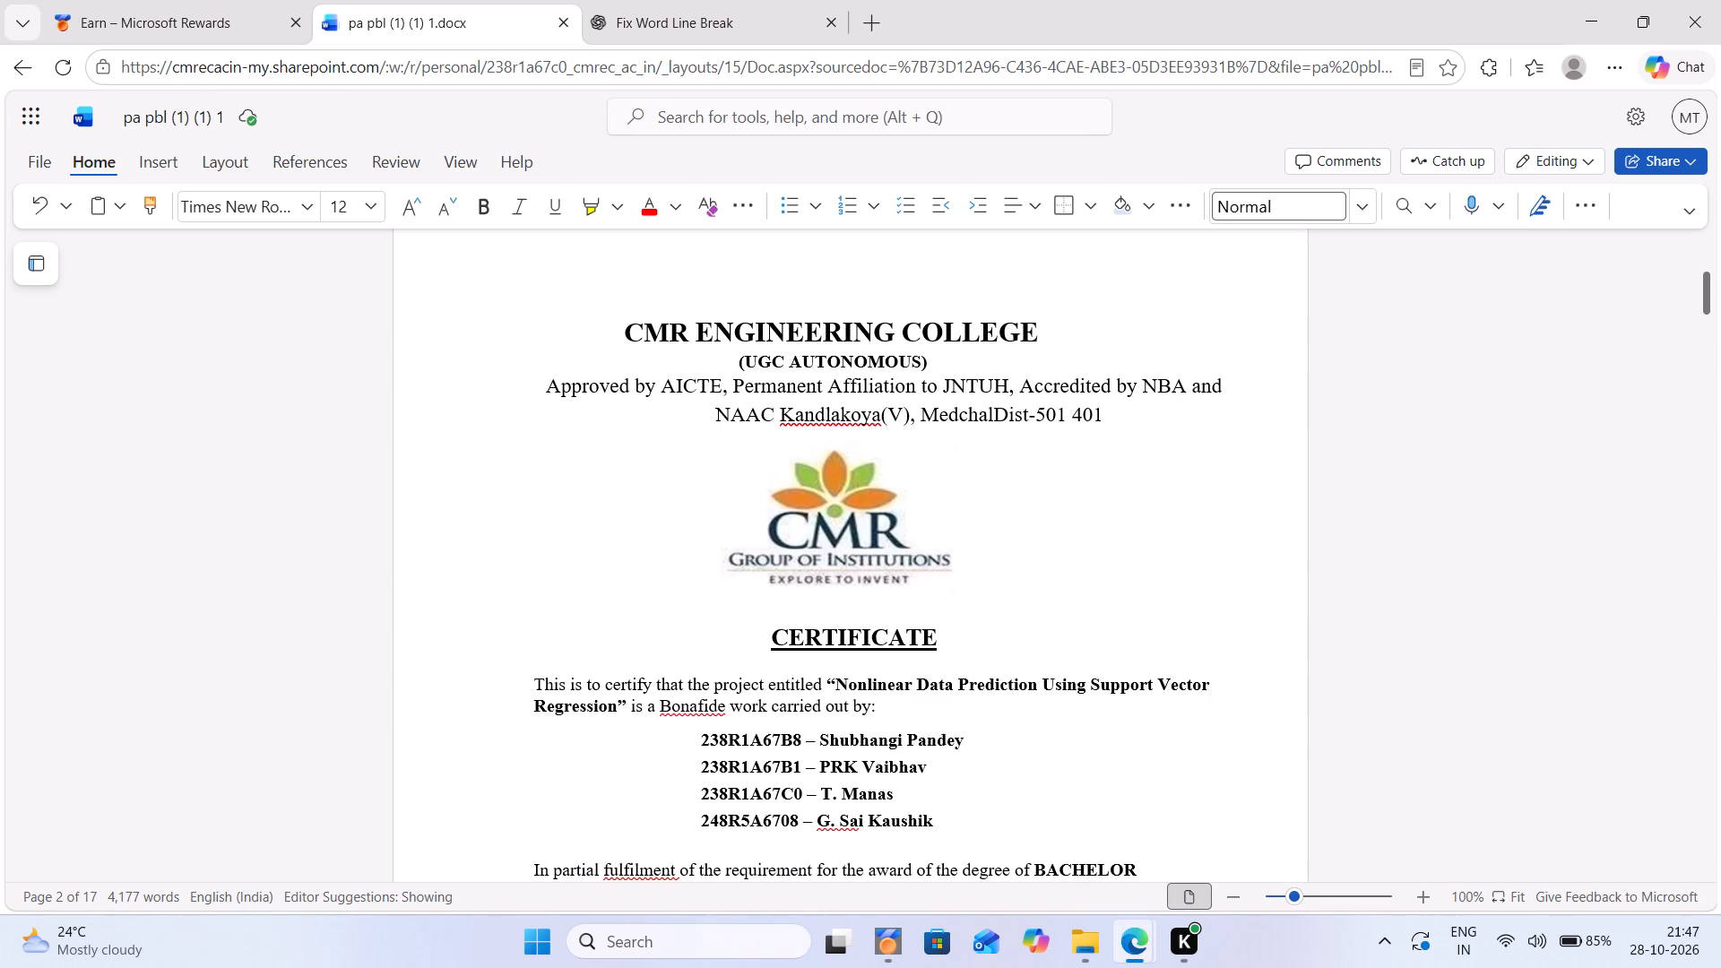
scroll(1101, 528, up, 18)
scroll(1008, 527, down, 6)
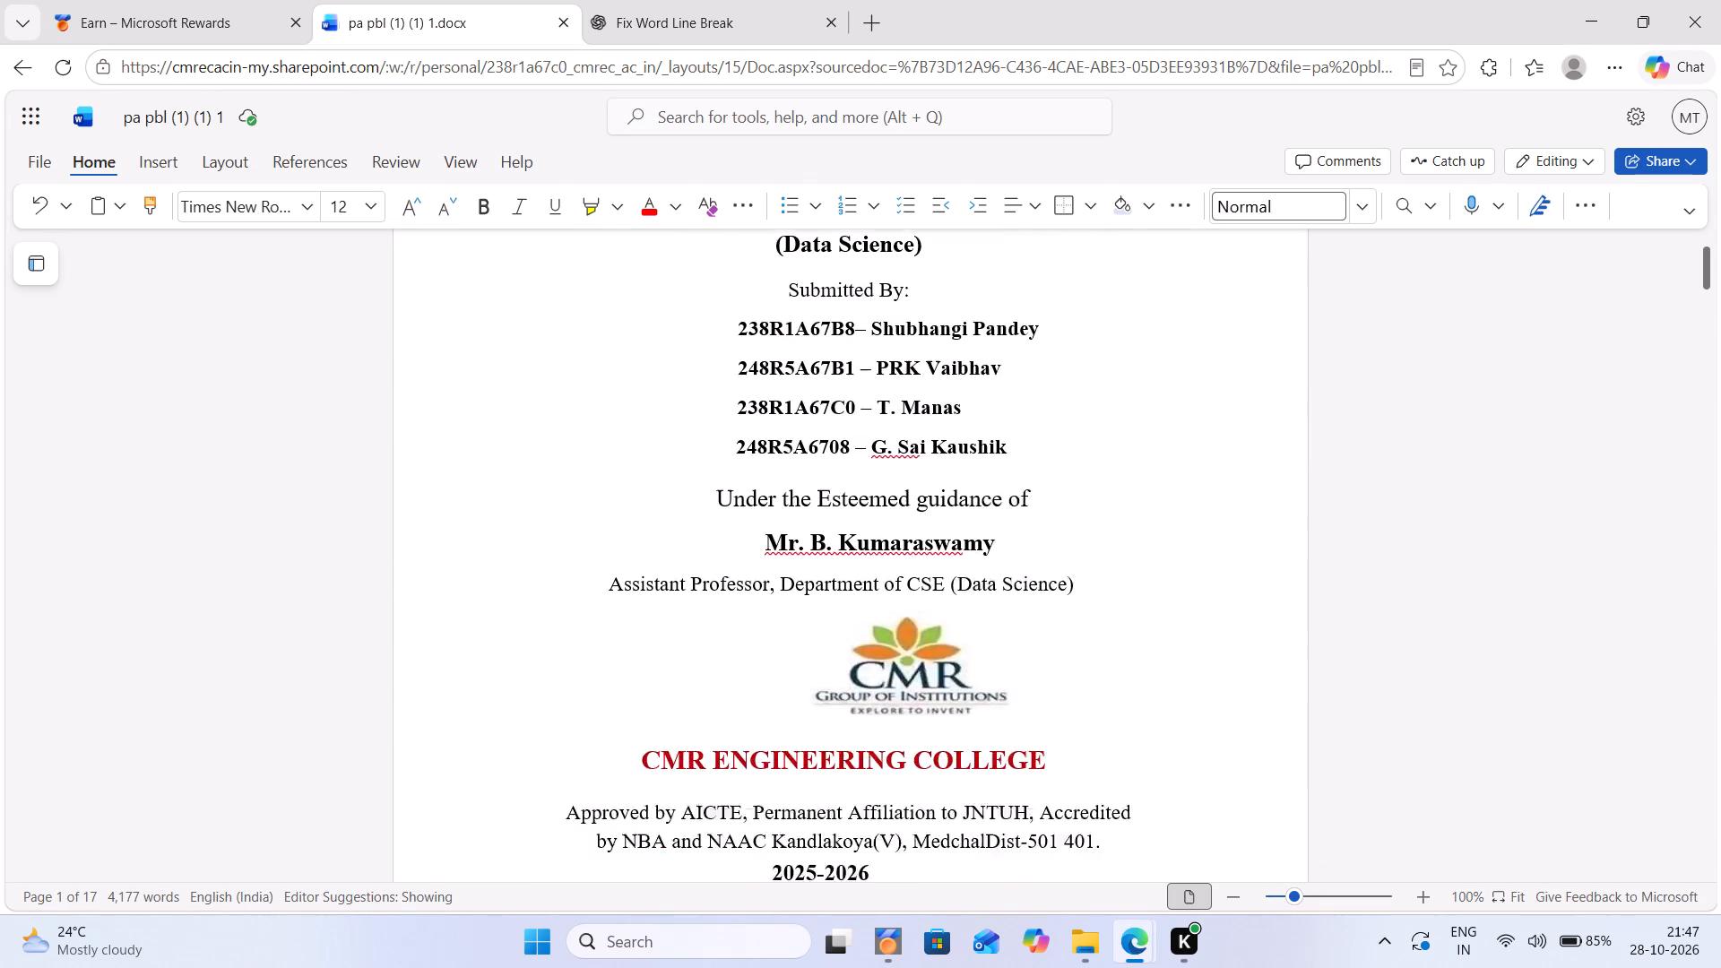
click(859, 284)
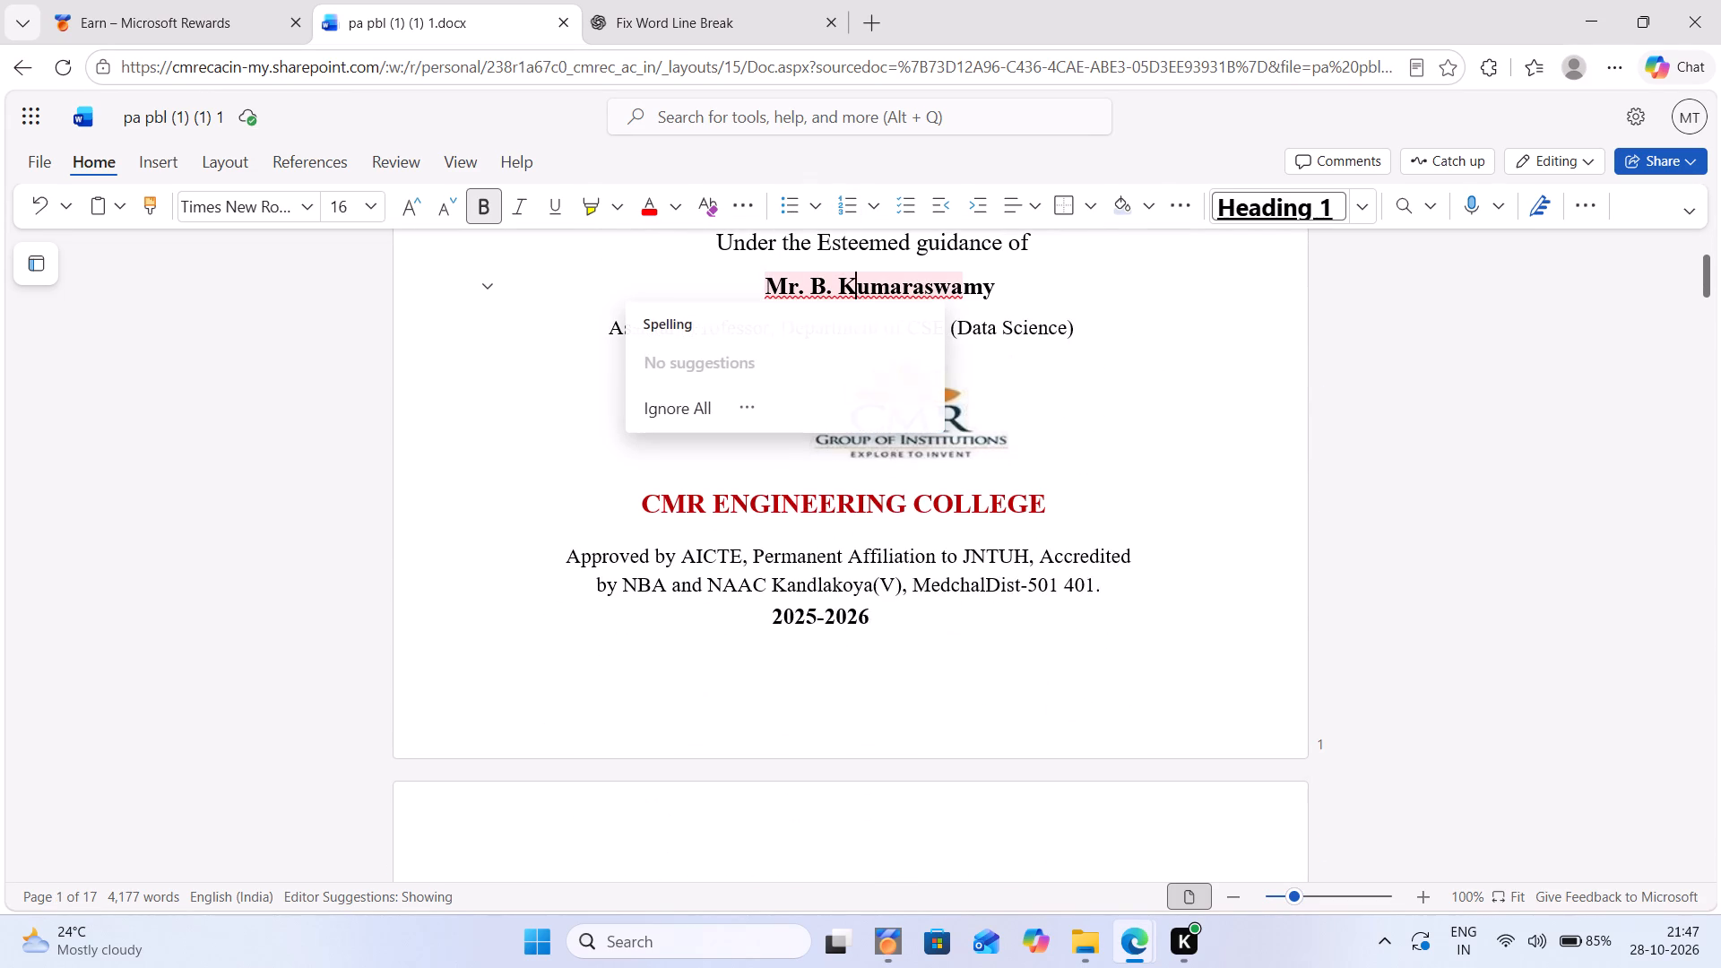
click(699, 405)
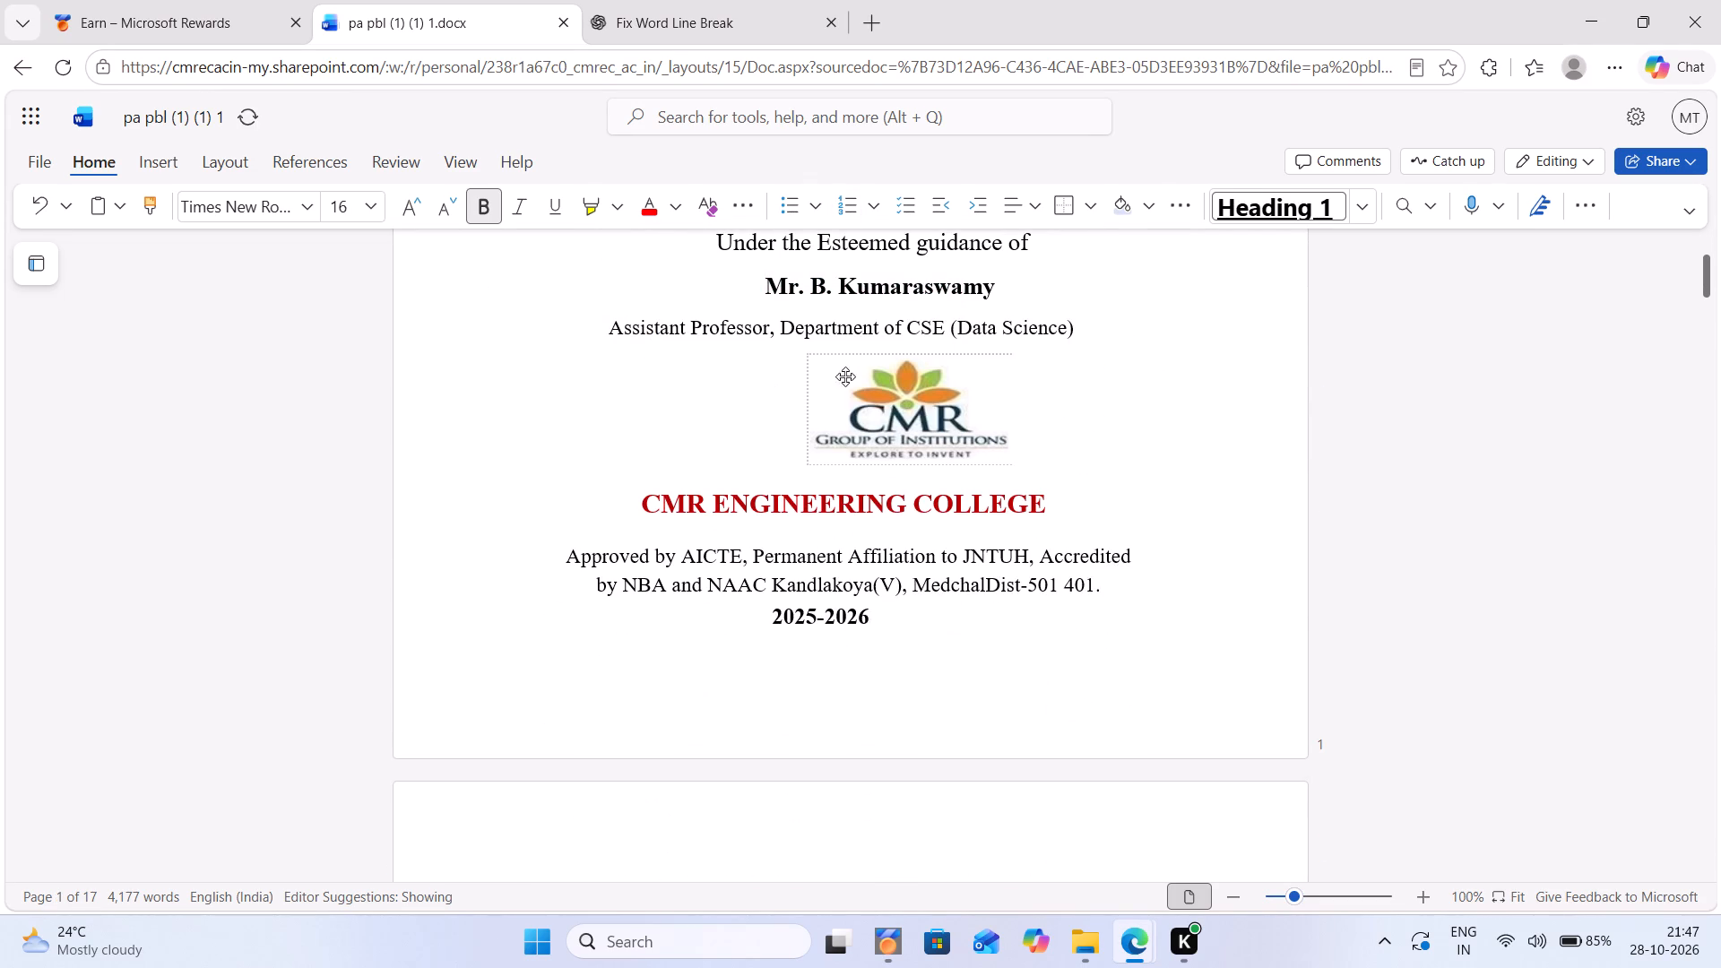
Ignore all spelling flags on the last student's name in the CERTIFICATE page's list.
scroll(976, 392, down, 7)
scroll(912, 383, up, 7)
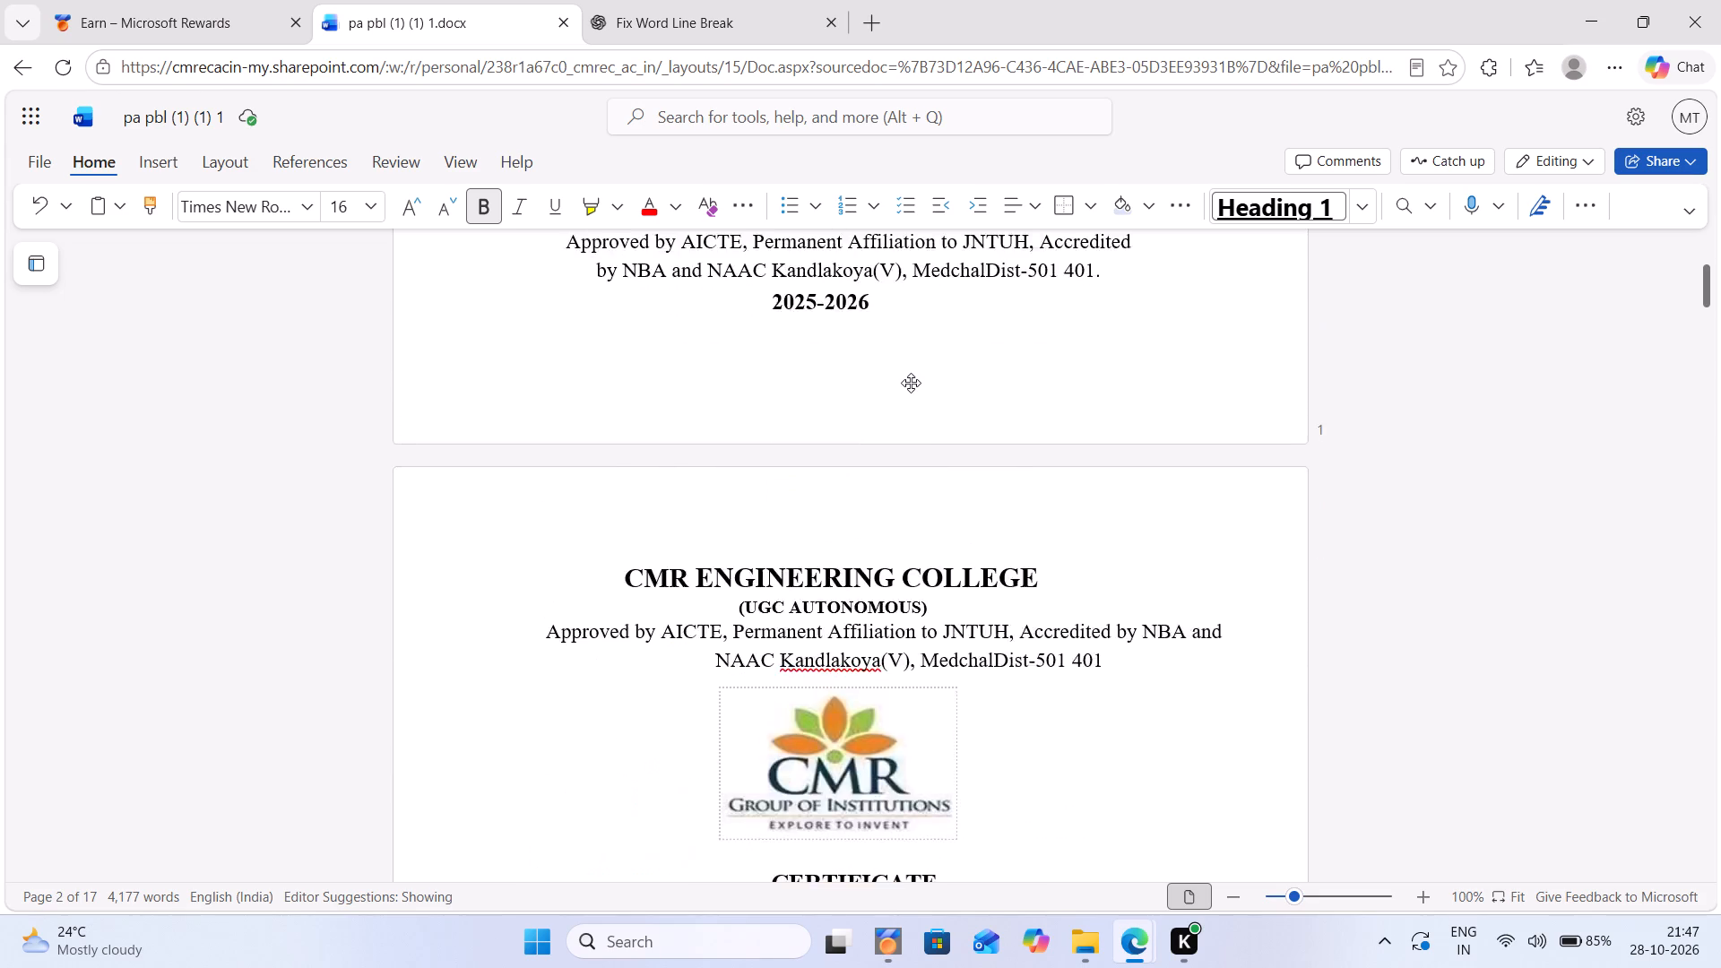
scroll(911, 383, up, 1)
scroll(911, 383, down, 7)
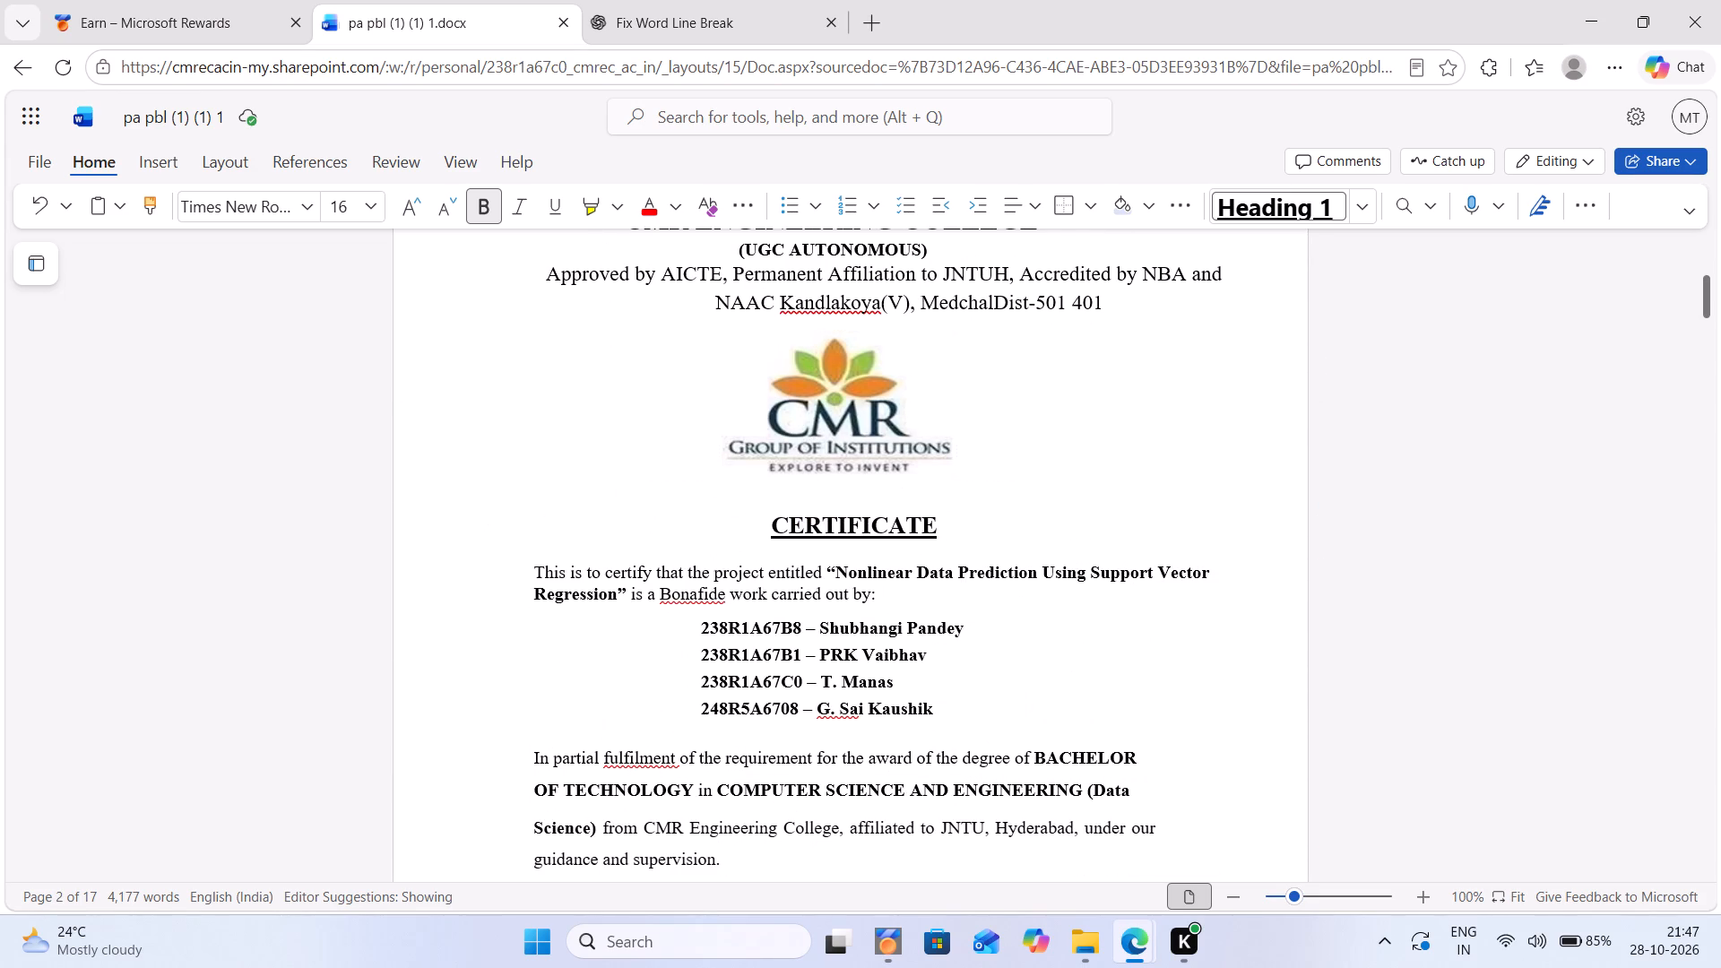
click(843, 707)
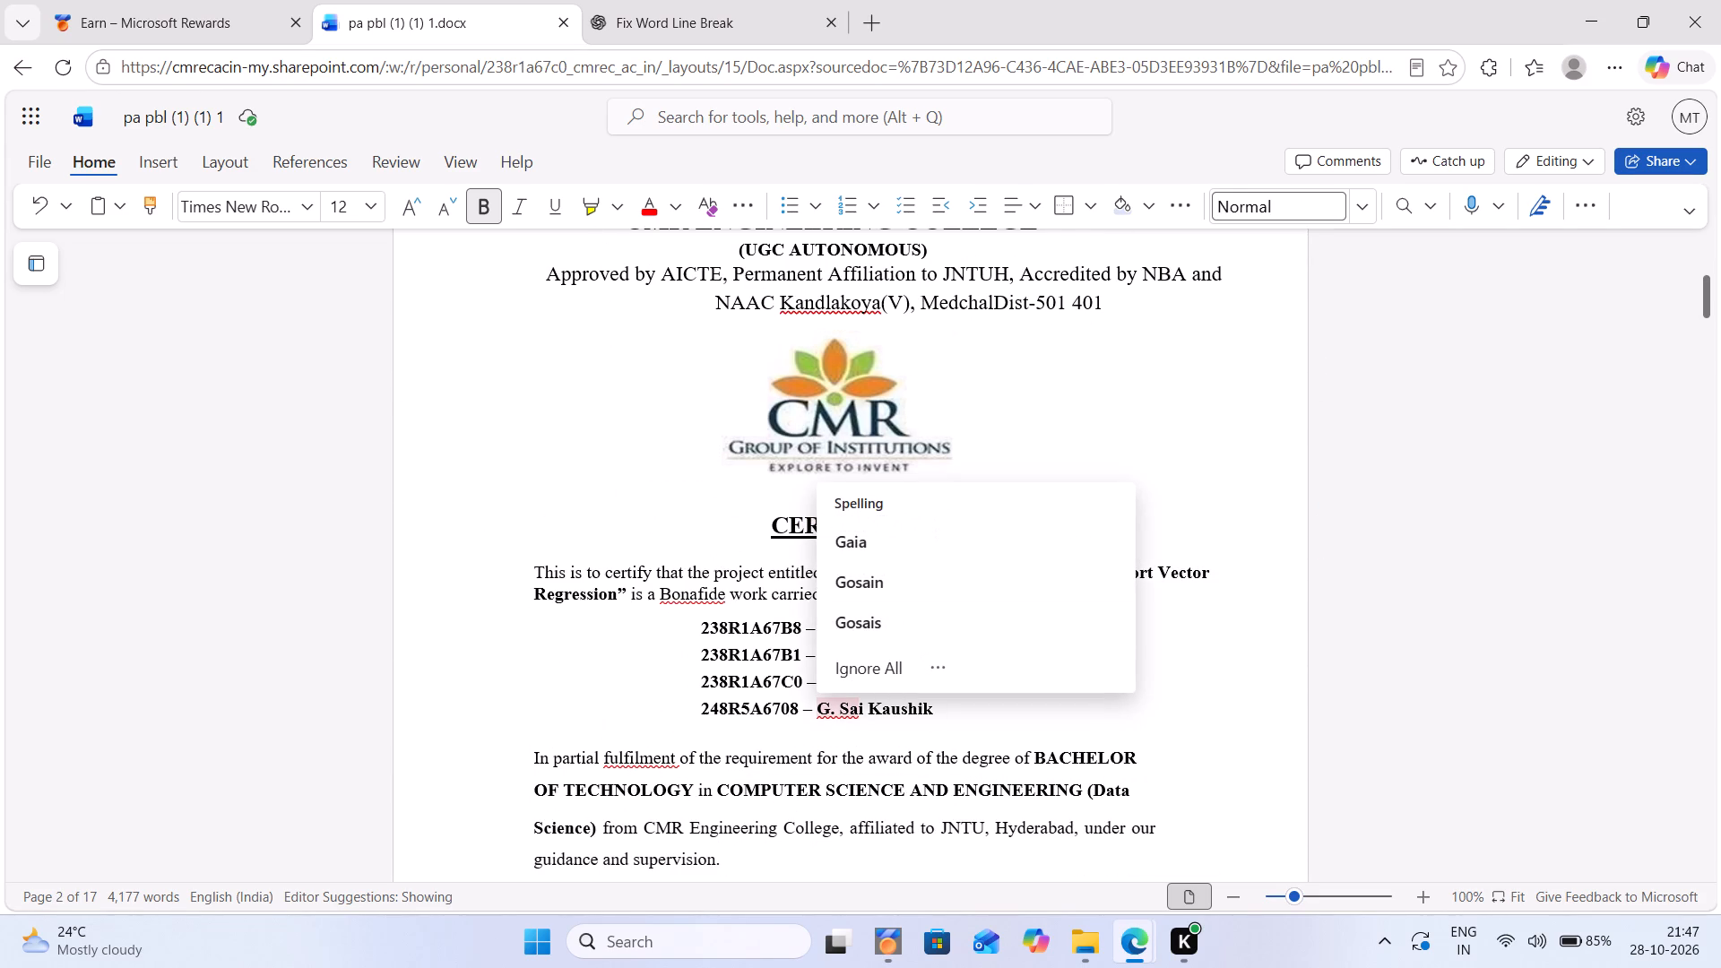
click(904, 673)
Accept the suggested spellings "fulfilment" and "Bonafide" in the CERTIFICATE text.
click(650, 764)
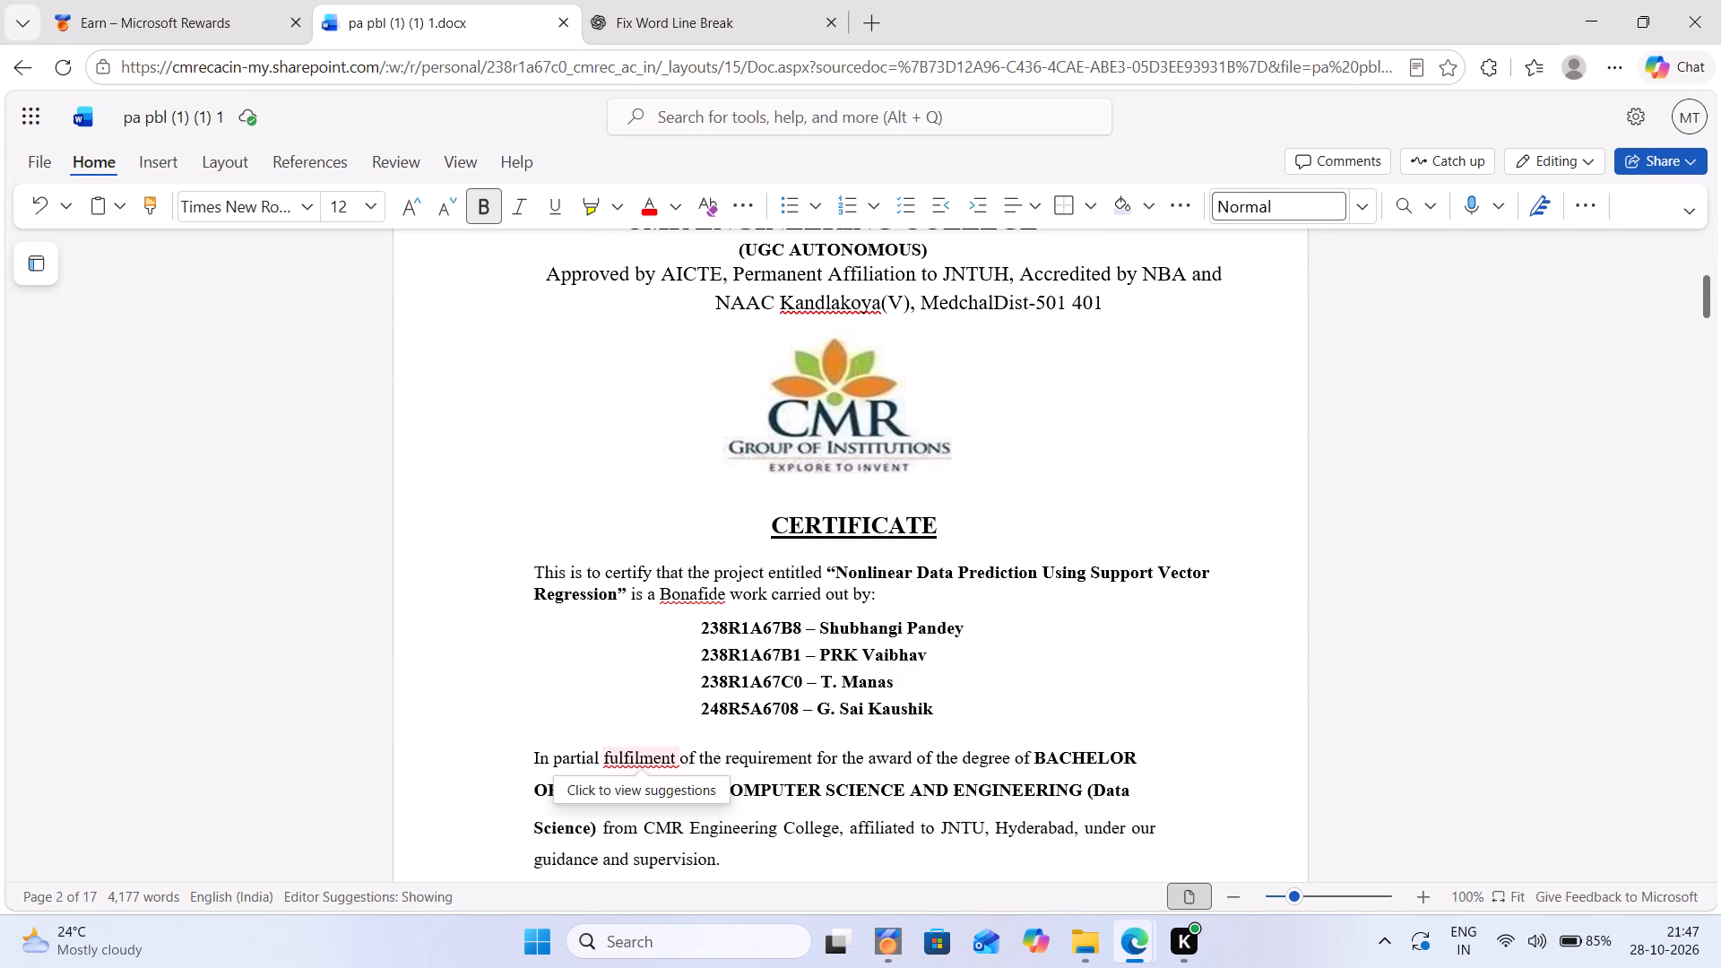
click(671, 831)
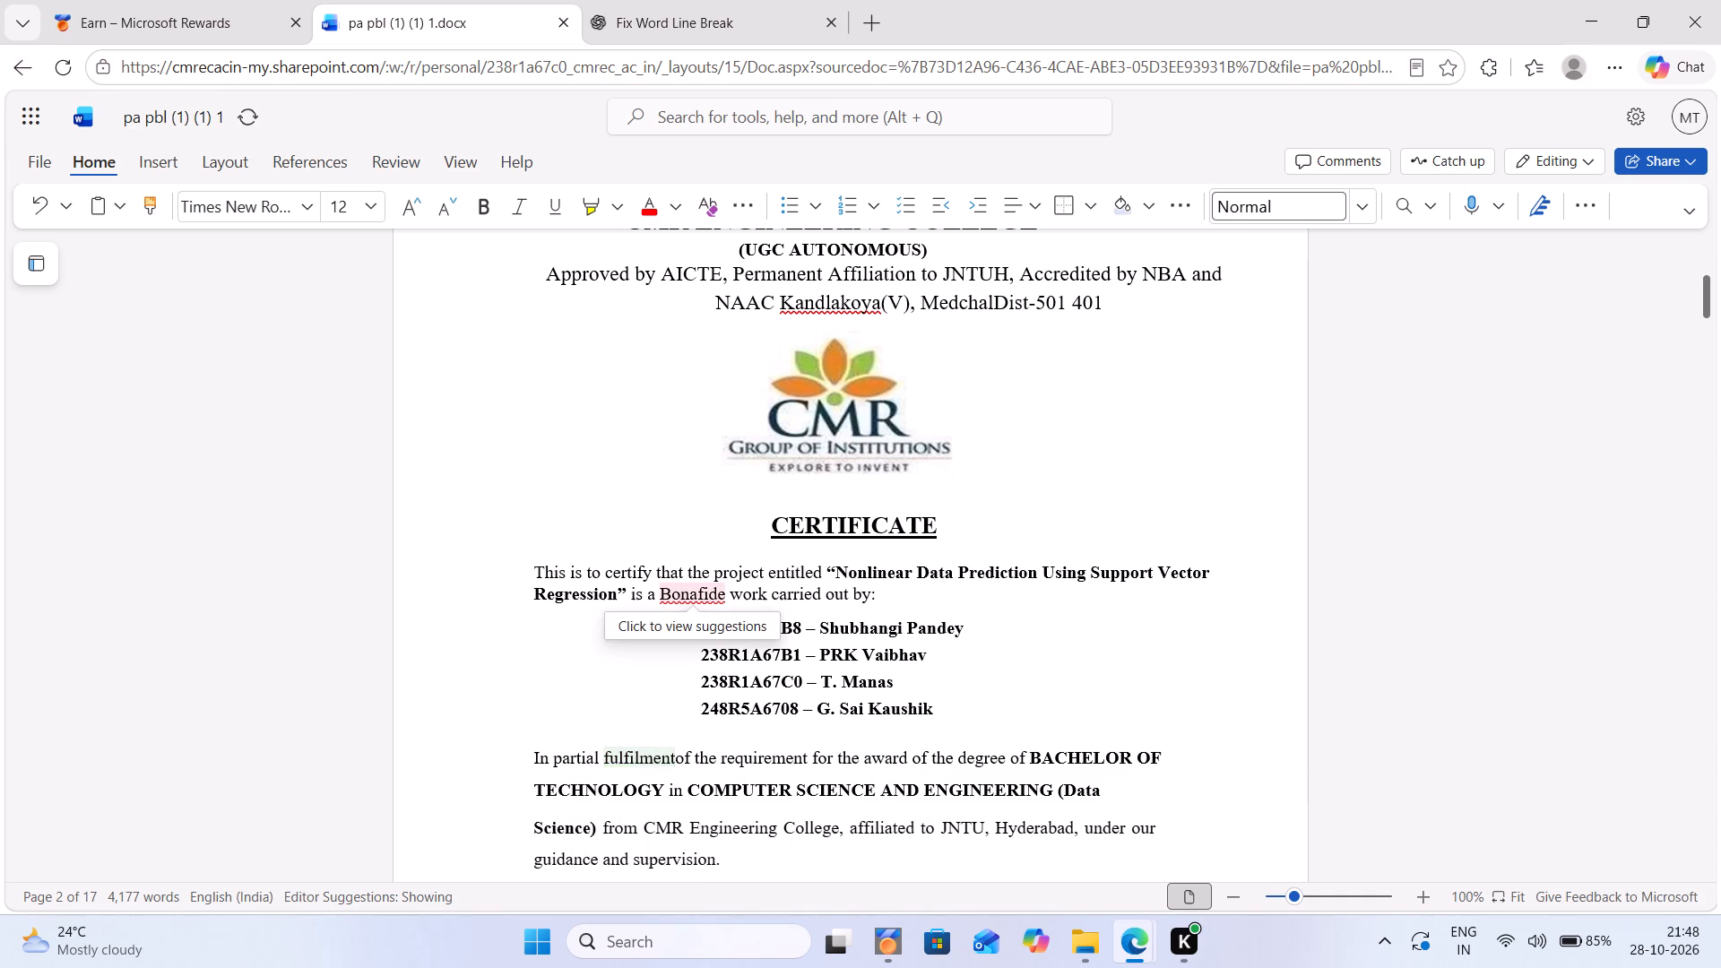
click(700, 592)
click(700, 680)
Apply the suggested spelling "Bonafide" to the flagged word in the DECLARATION paragraph, repeating until its spelling flag clears.
scroll(730, 601, down, 3)
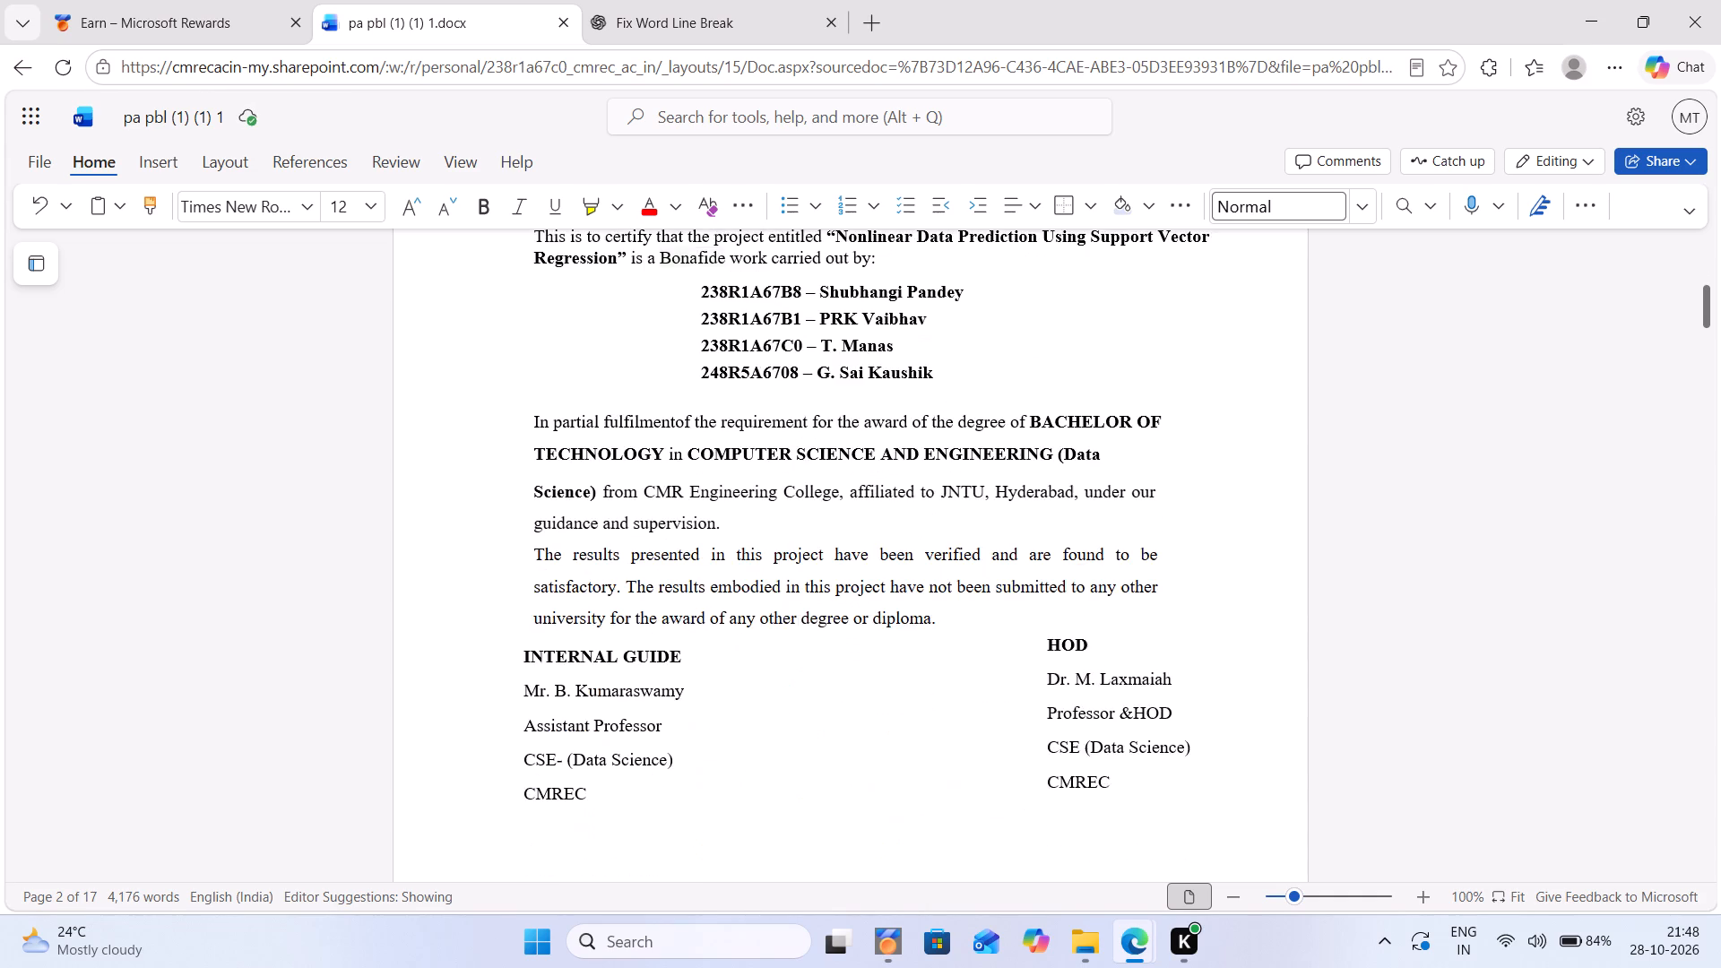
scroll(730, 601, down, 7)
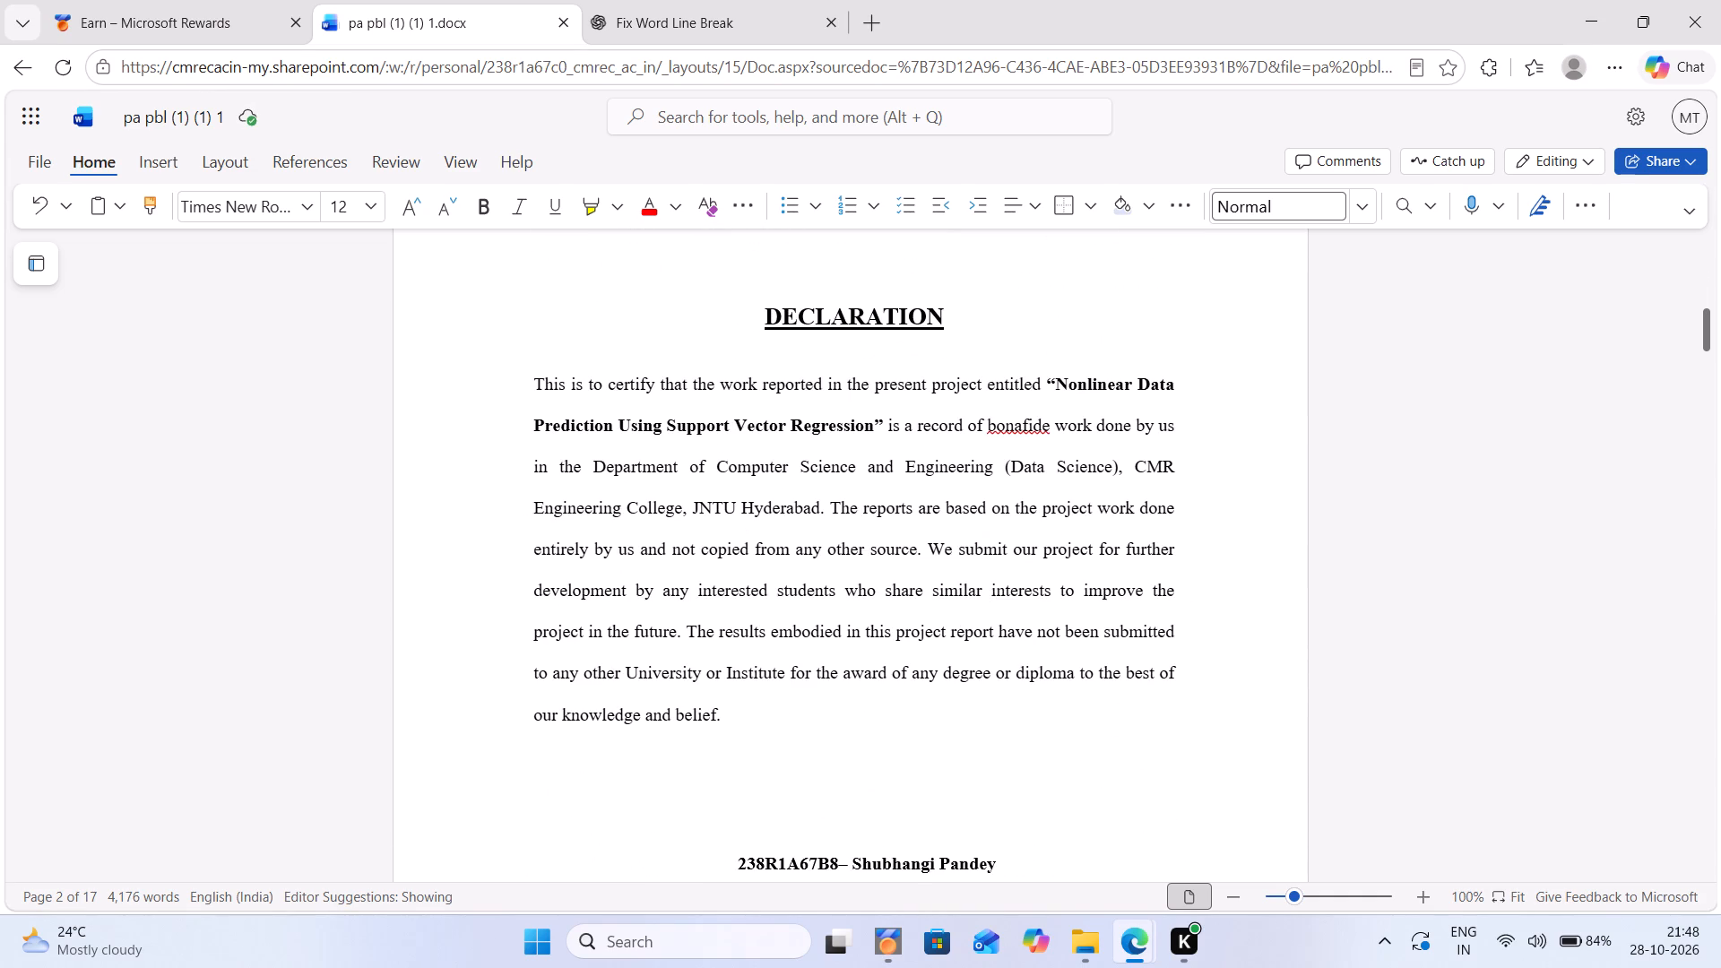
click(1053, 412)
click(1035, 412)
click(886, 487)
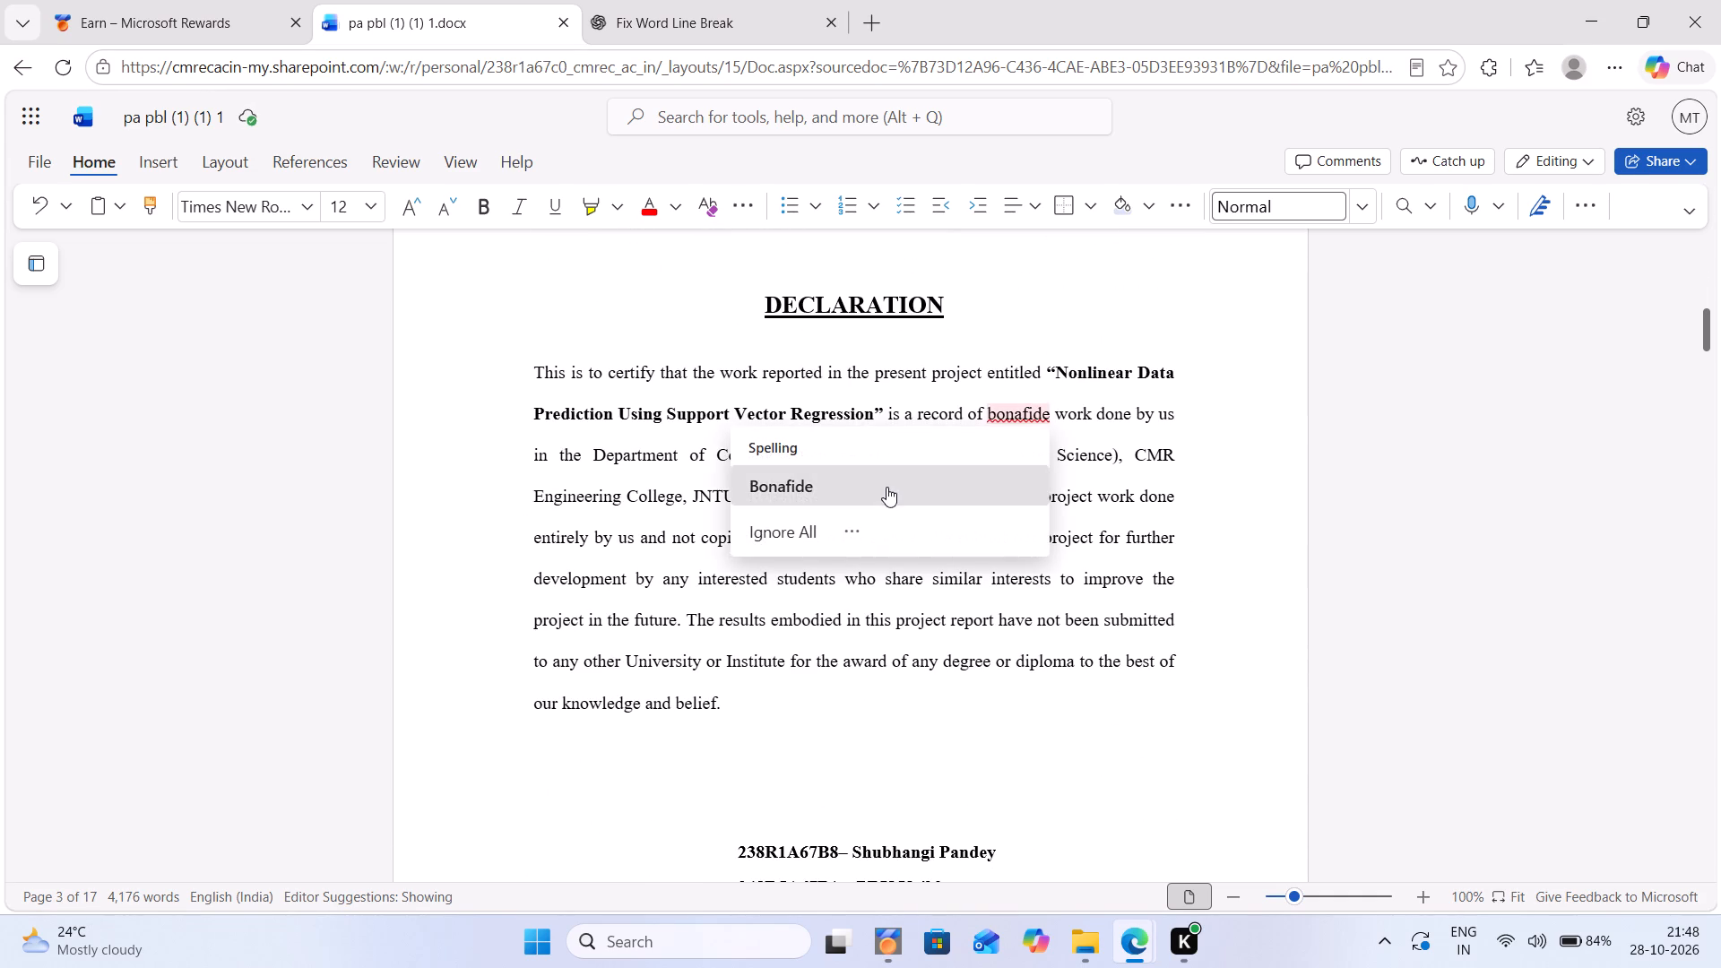
scroll(886, 487, down, 2)
scroll(886, 487, up, 2)
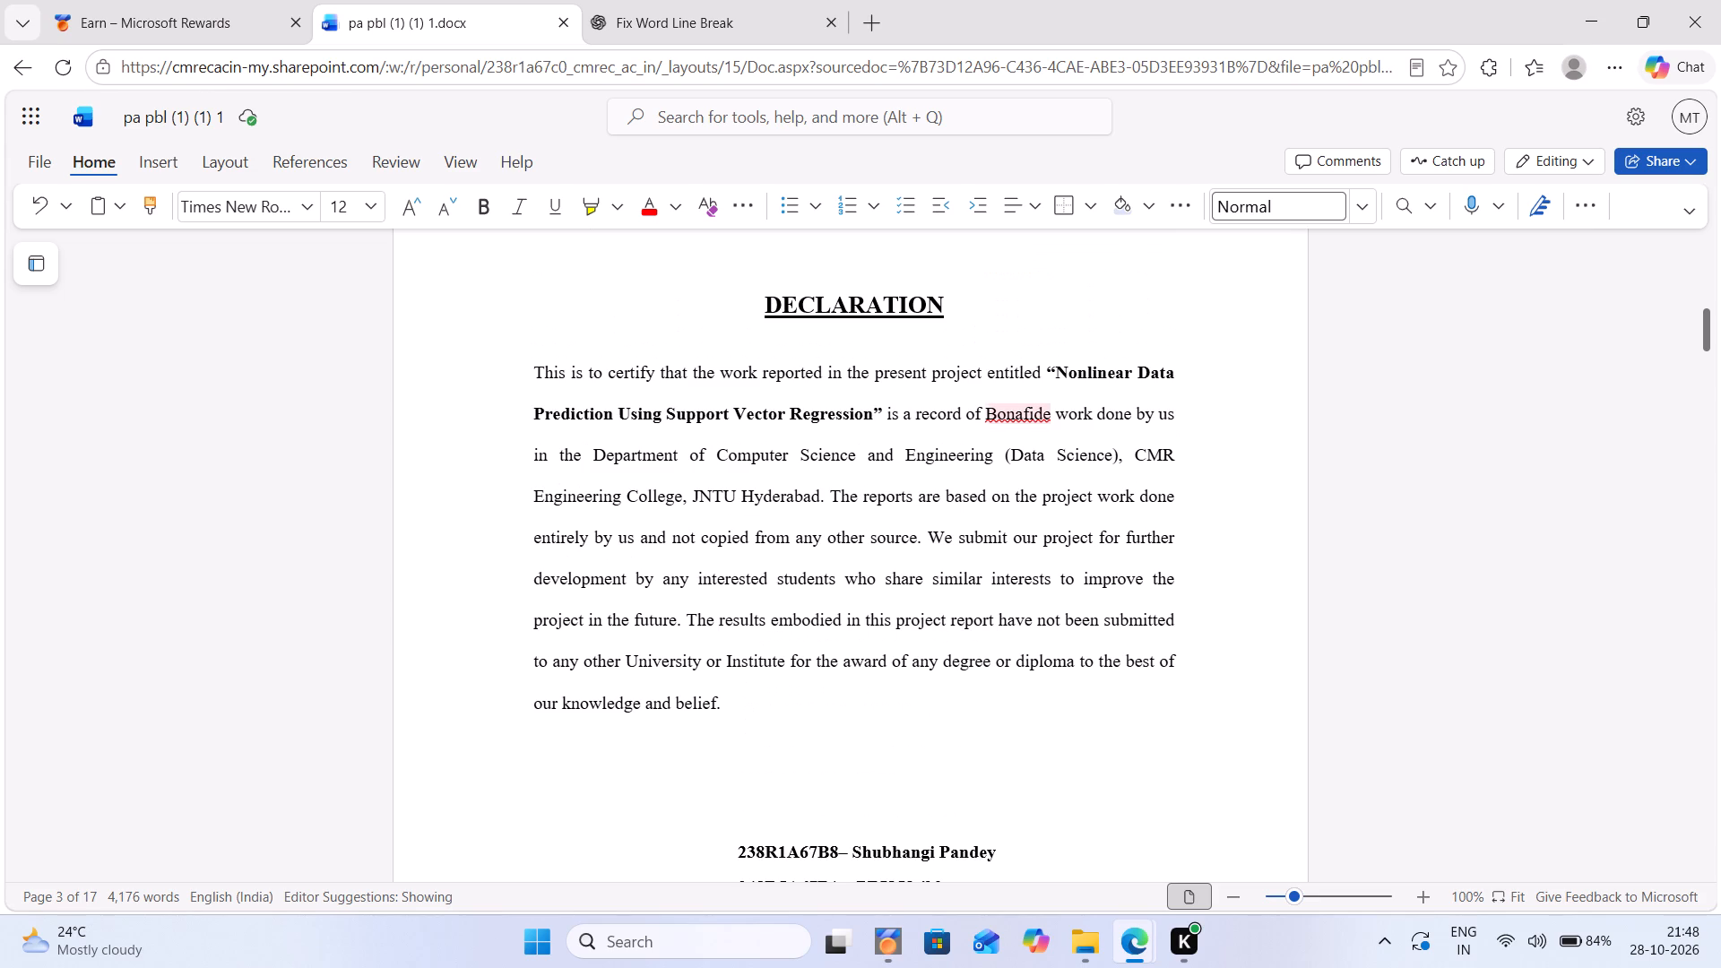
click(1006, 411)
click(888, 492)
click(1033, 412)
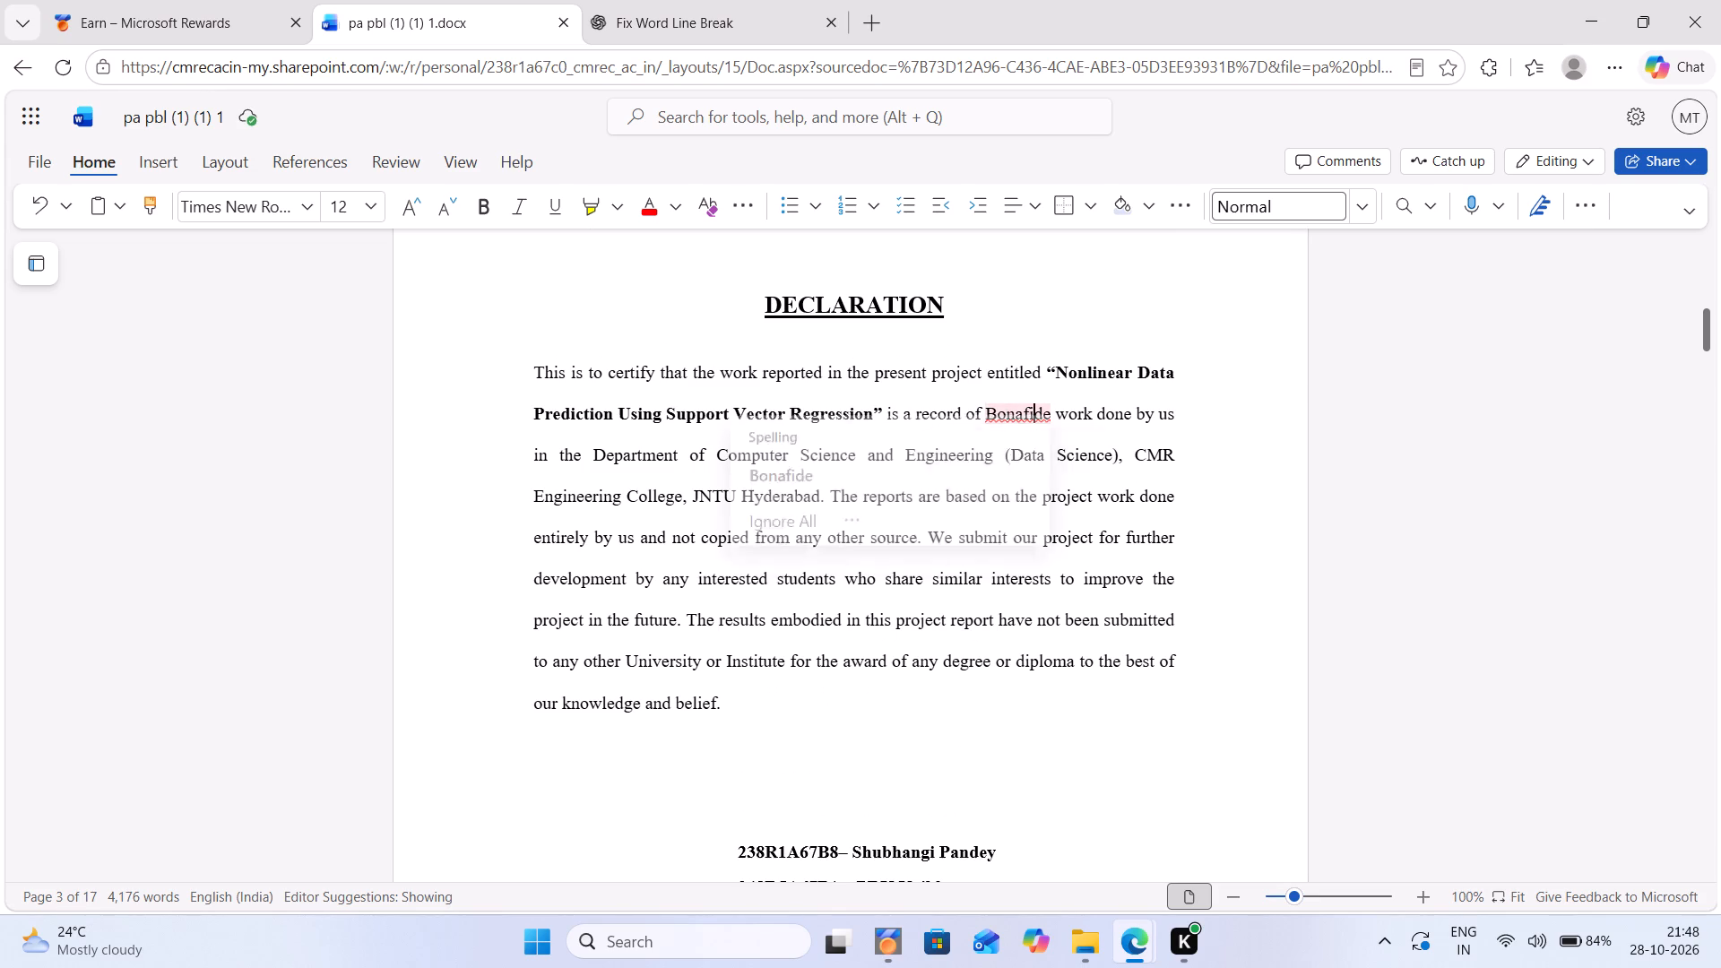
drag(987, 412, 1052, 417)
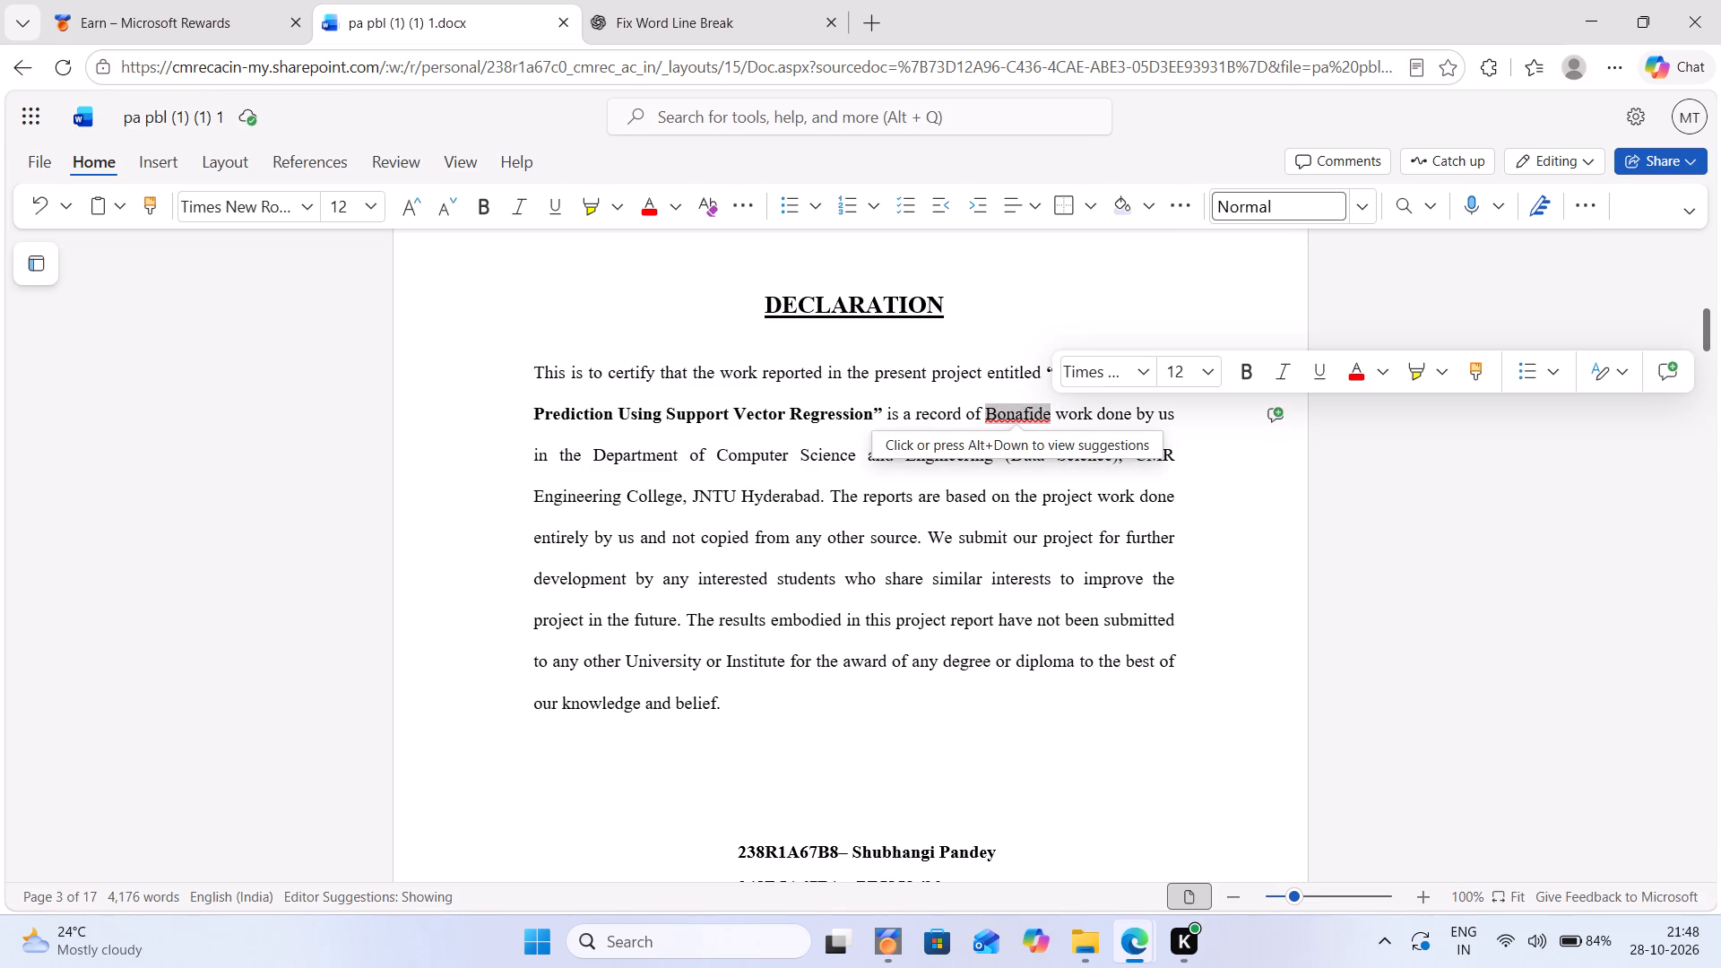
right_click(1031, 415)
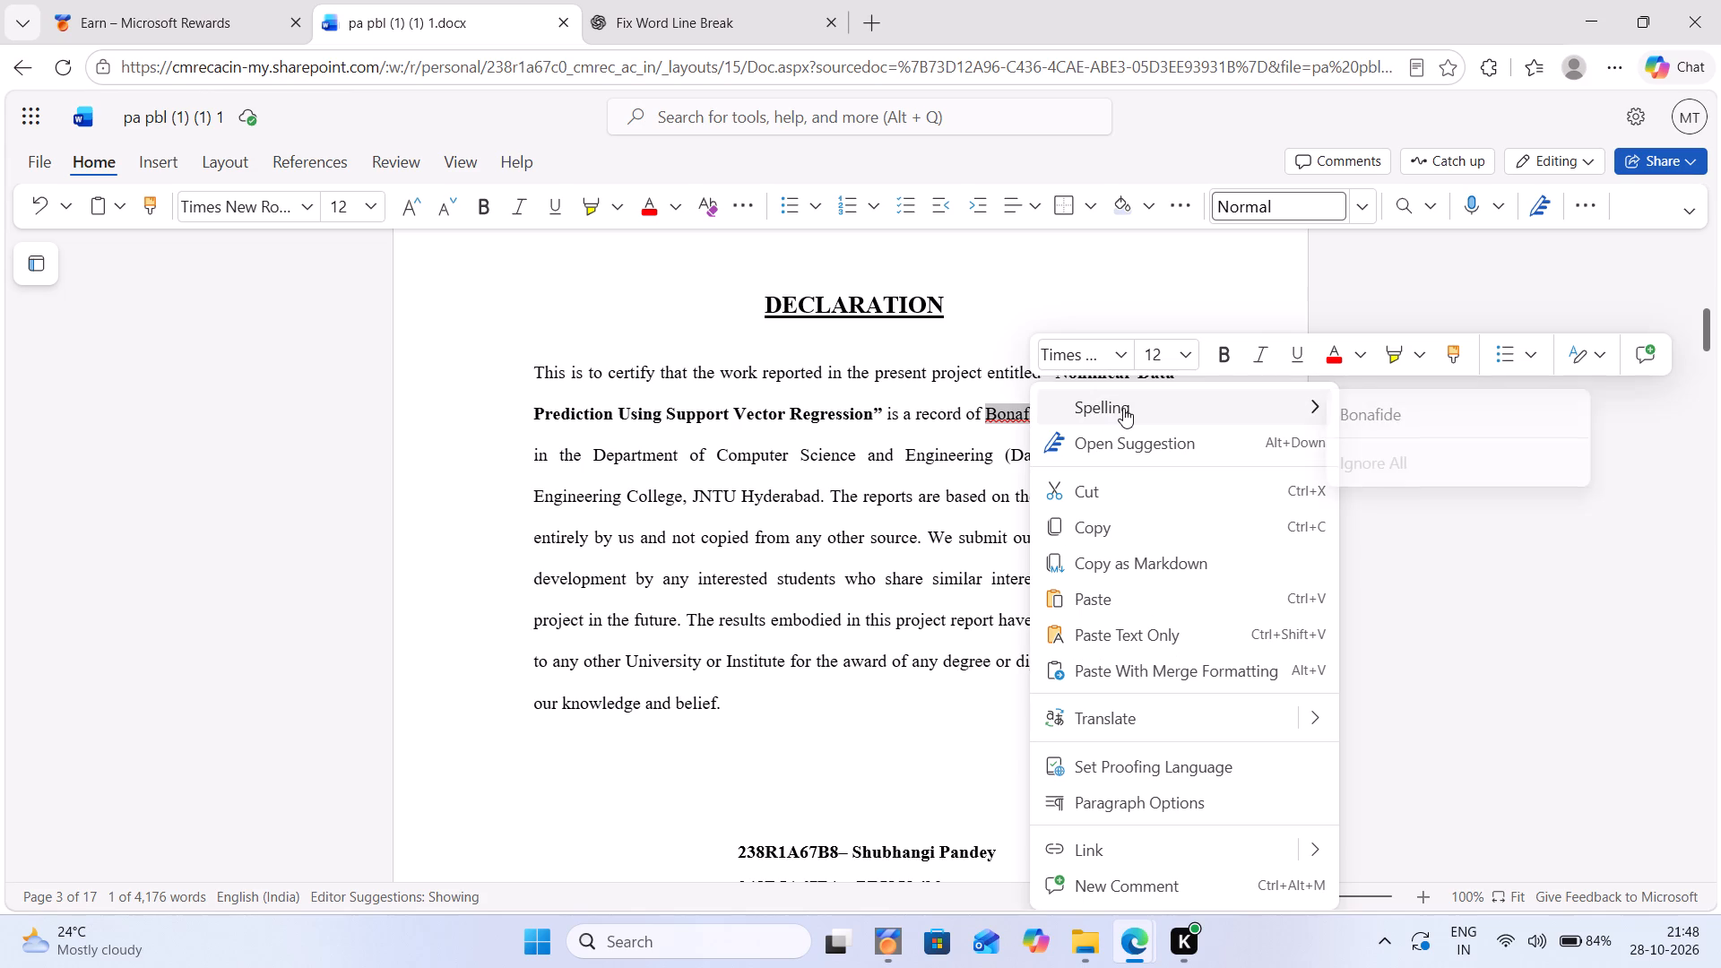
click(1358, 411)
Insert five empty lines below the student list on the ACKNOWLEDGMENT page to push the CONTENTS heading onto a new page.
scroll(992, 696, down, 4)
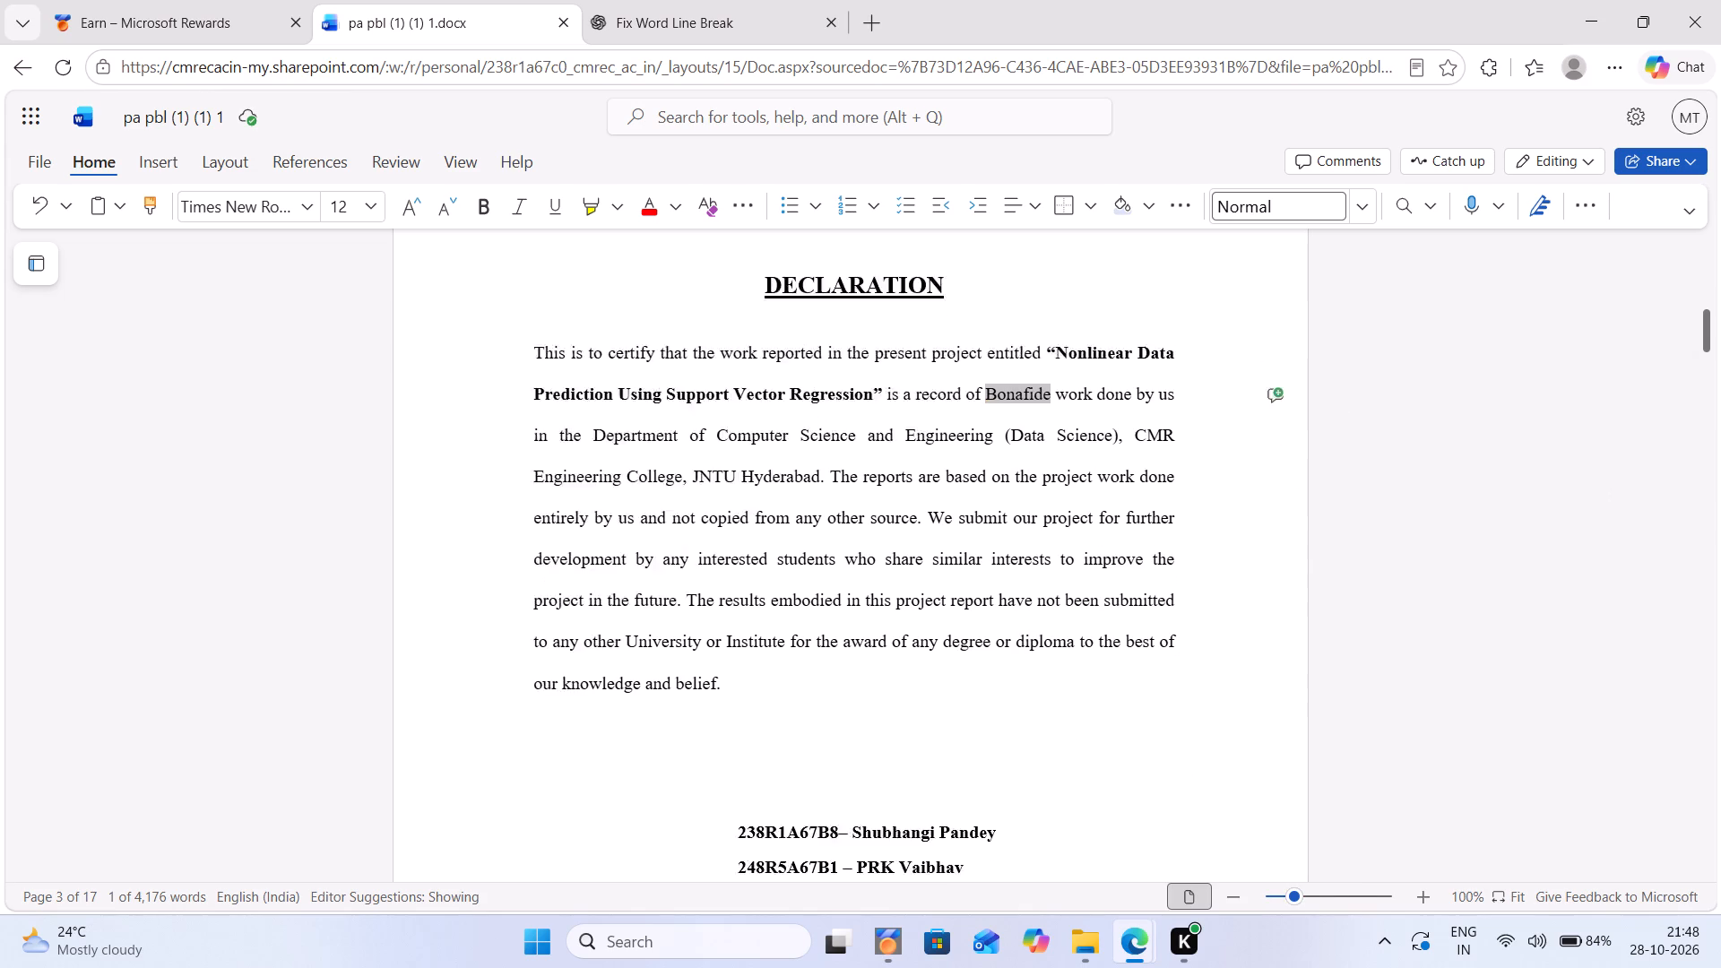
scroll(921, 627, down, 19)
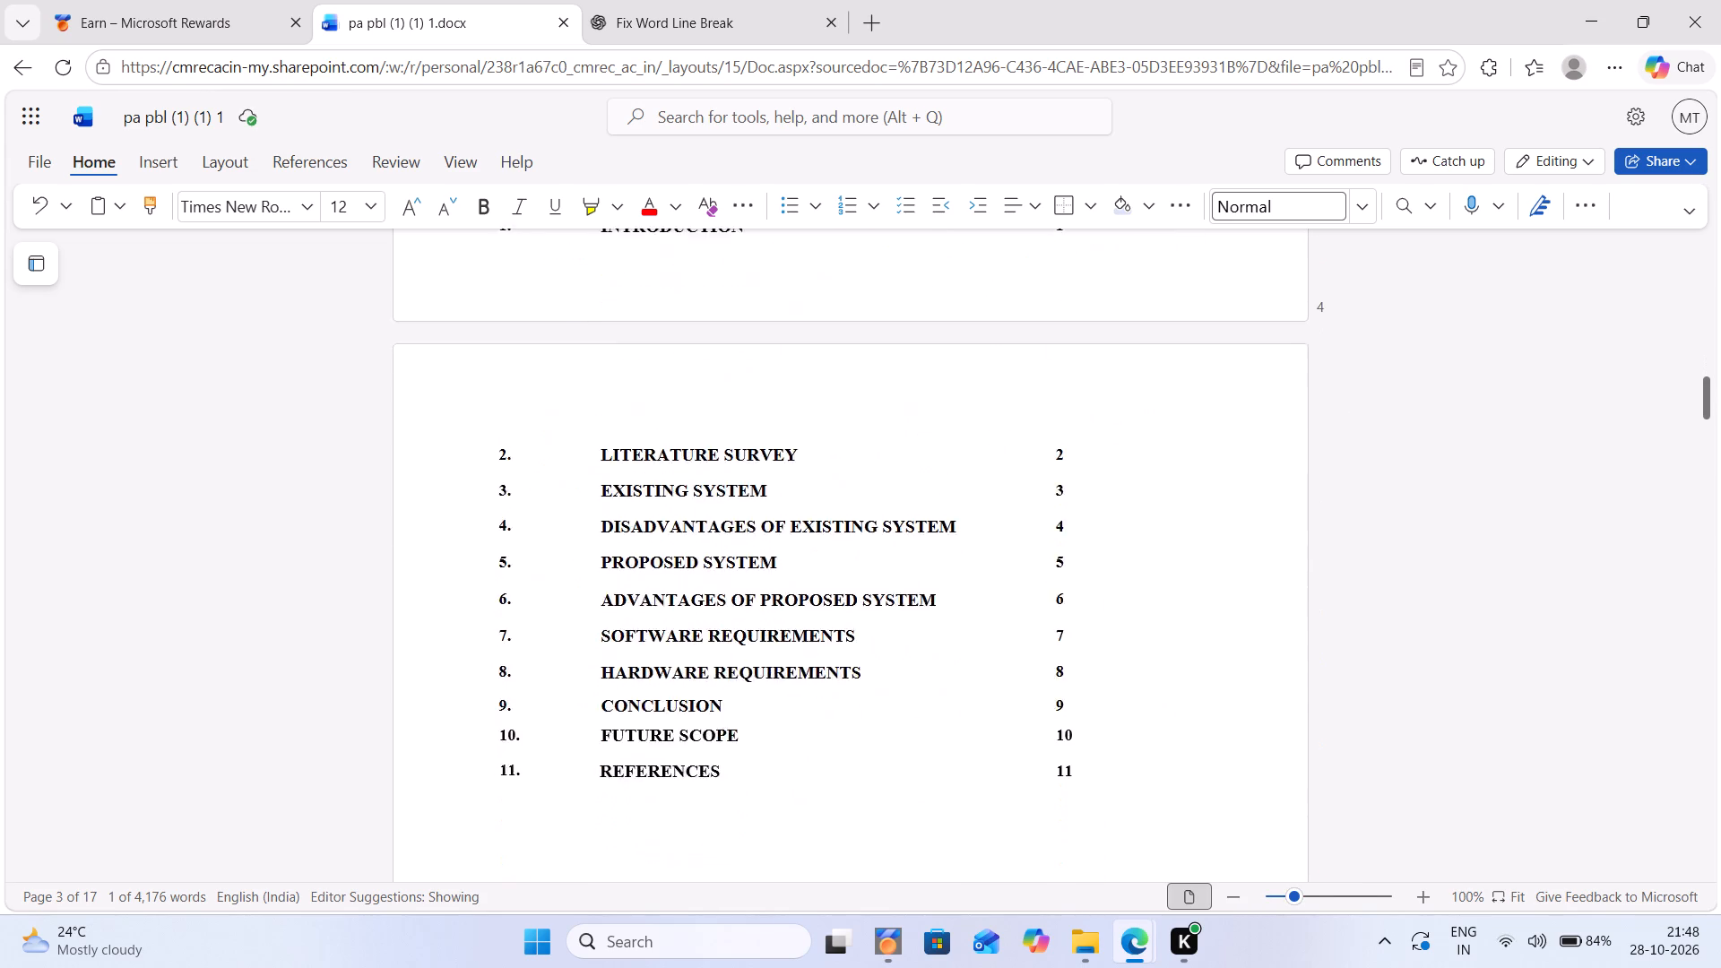
scroll(919, 625, up, 7)
click(910, 478)
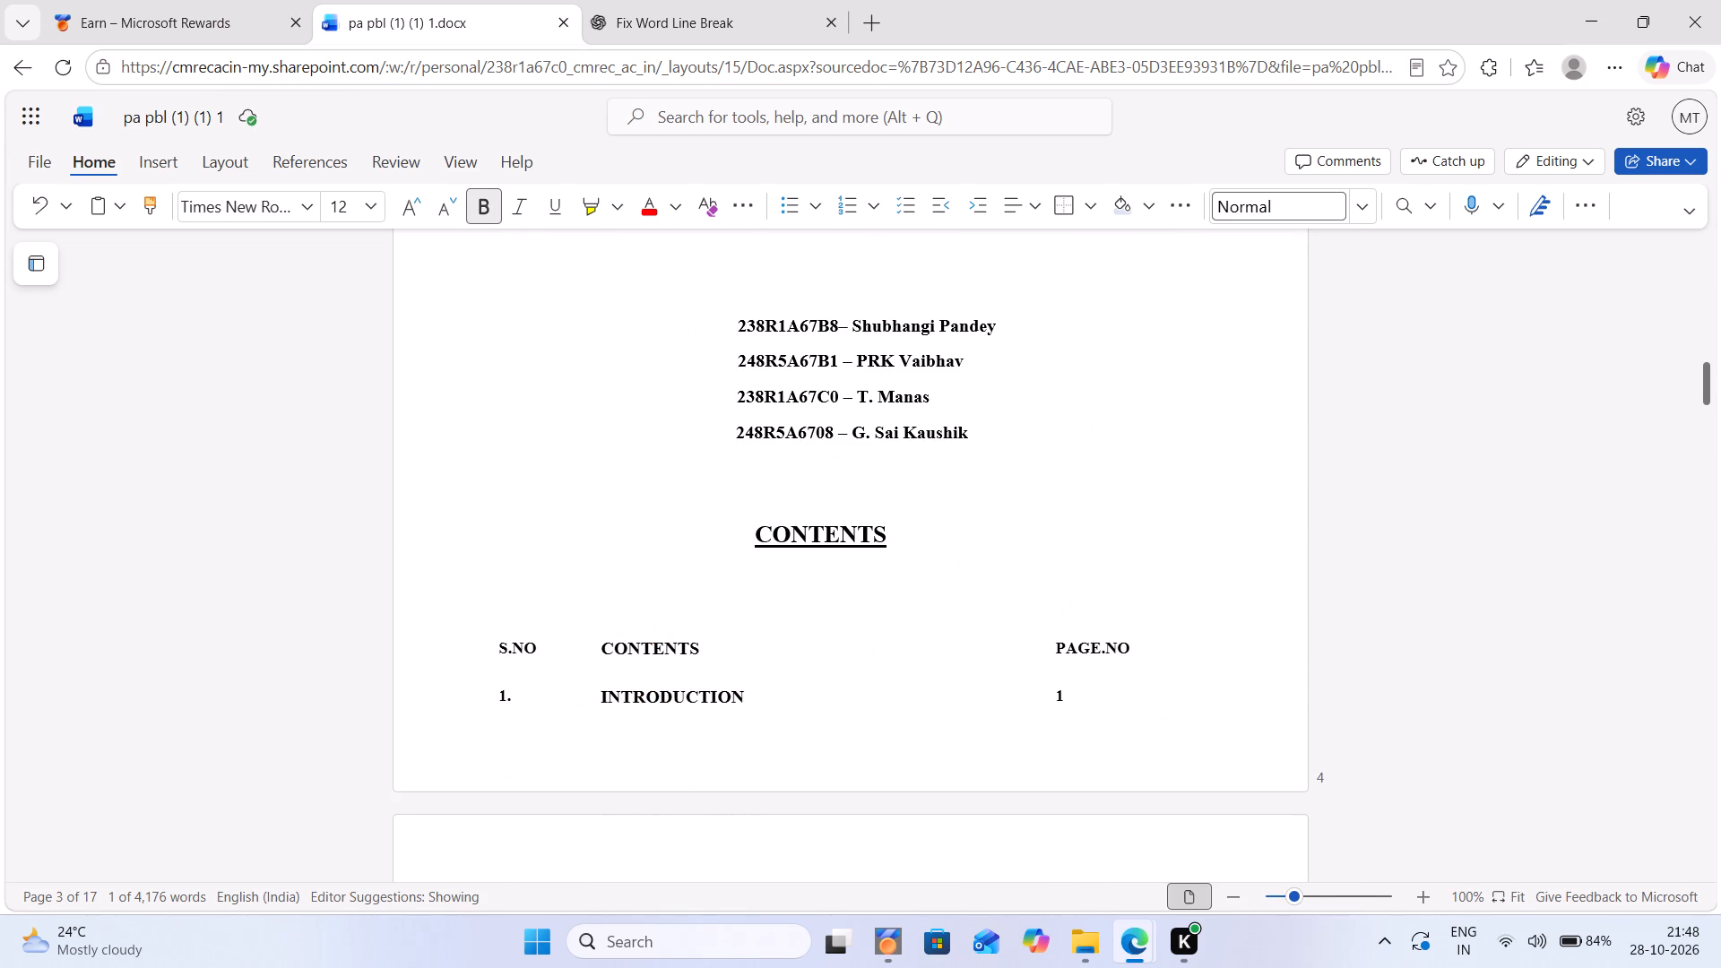
key(Return)
key(Return)
key(Return)
key(Return)
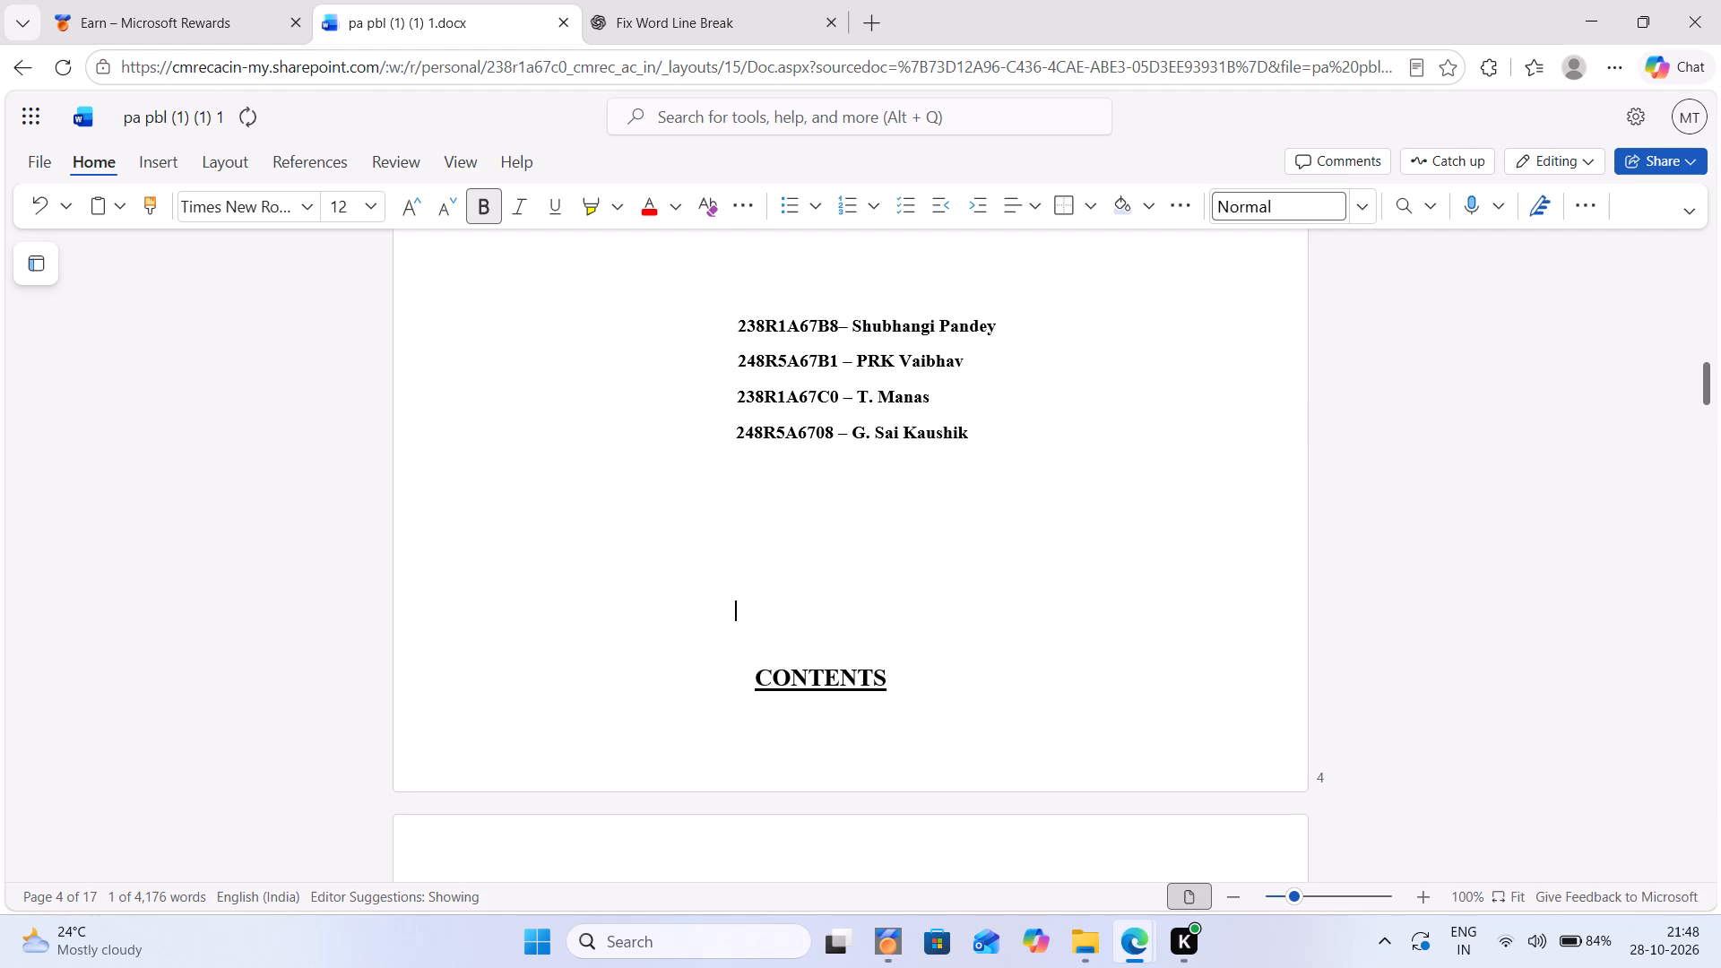
key(Return)
Review the front-matter page layout from the CONTENTS page back to the CERTIFICATE page.
scroll(910, 478, up, 7)
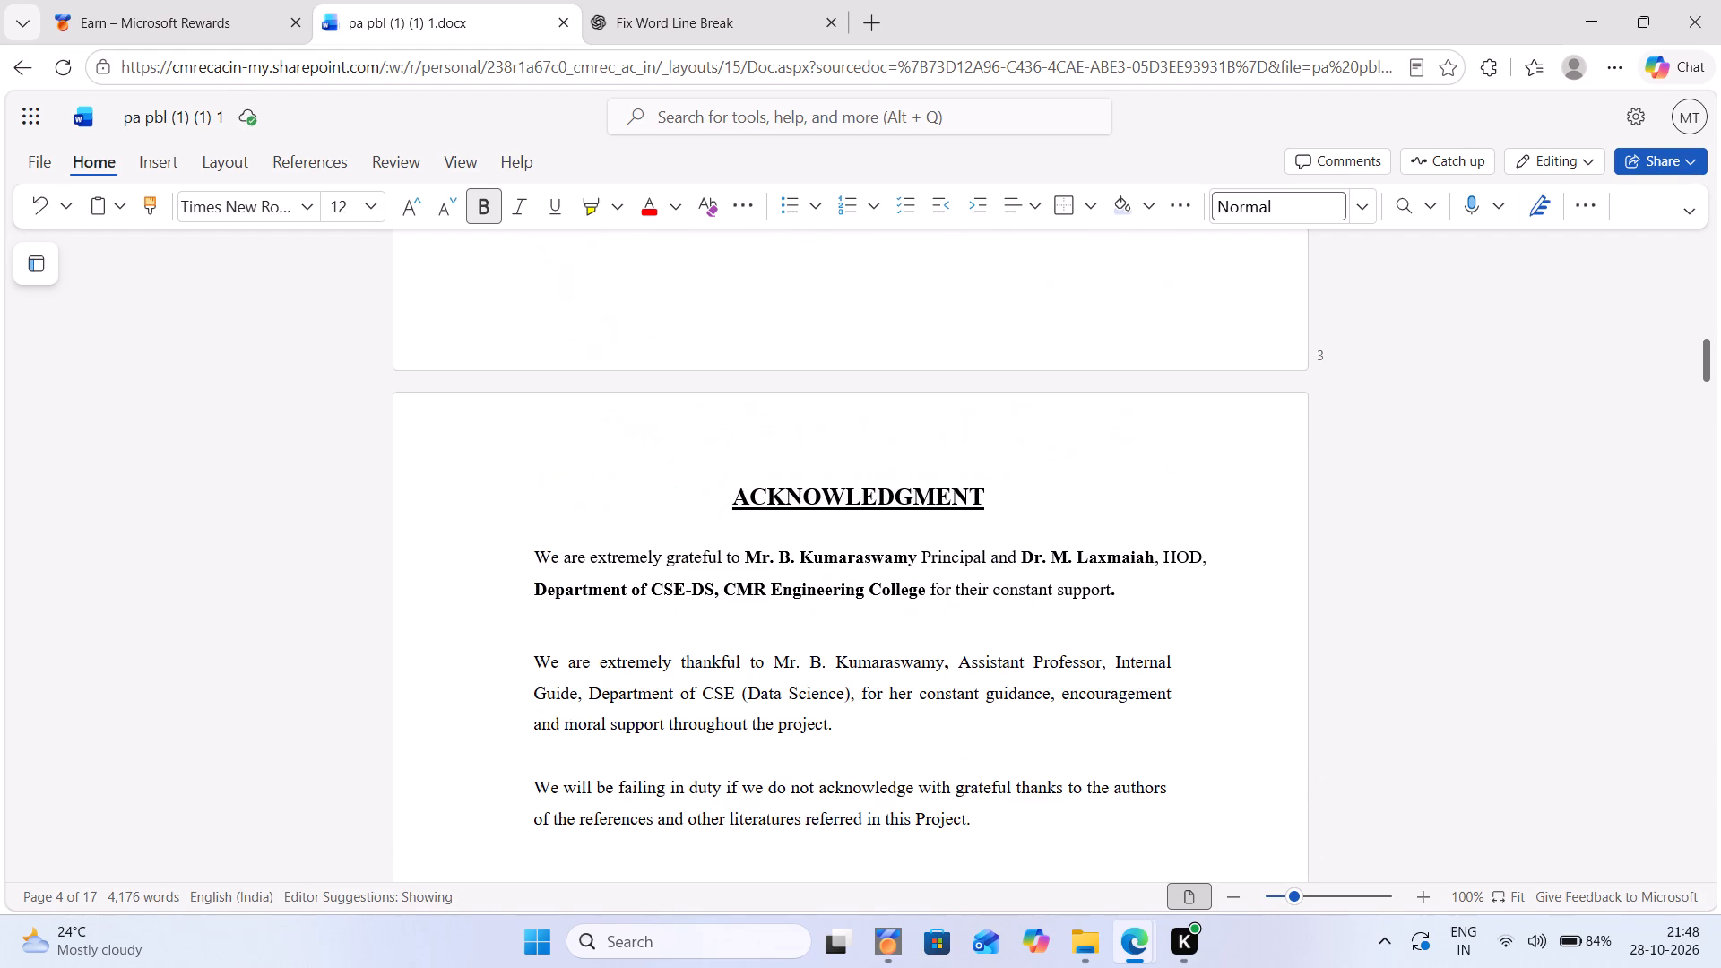
scroll(909, 476, down, 11)
scroll(909, 475, up, 4)
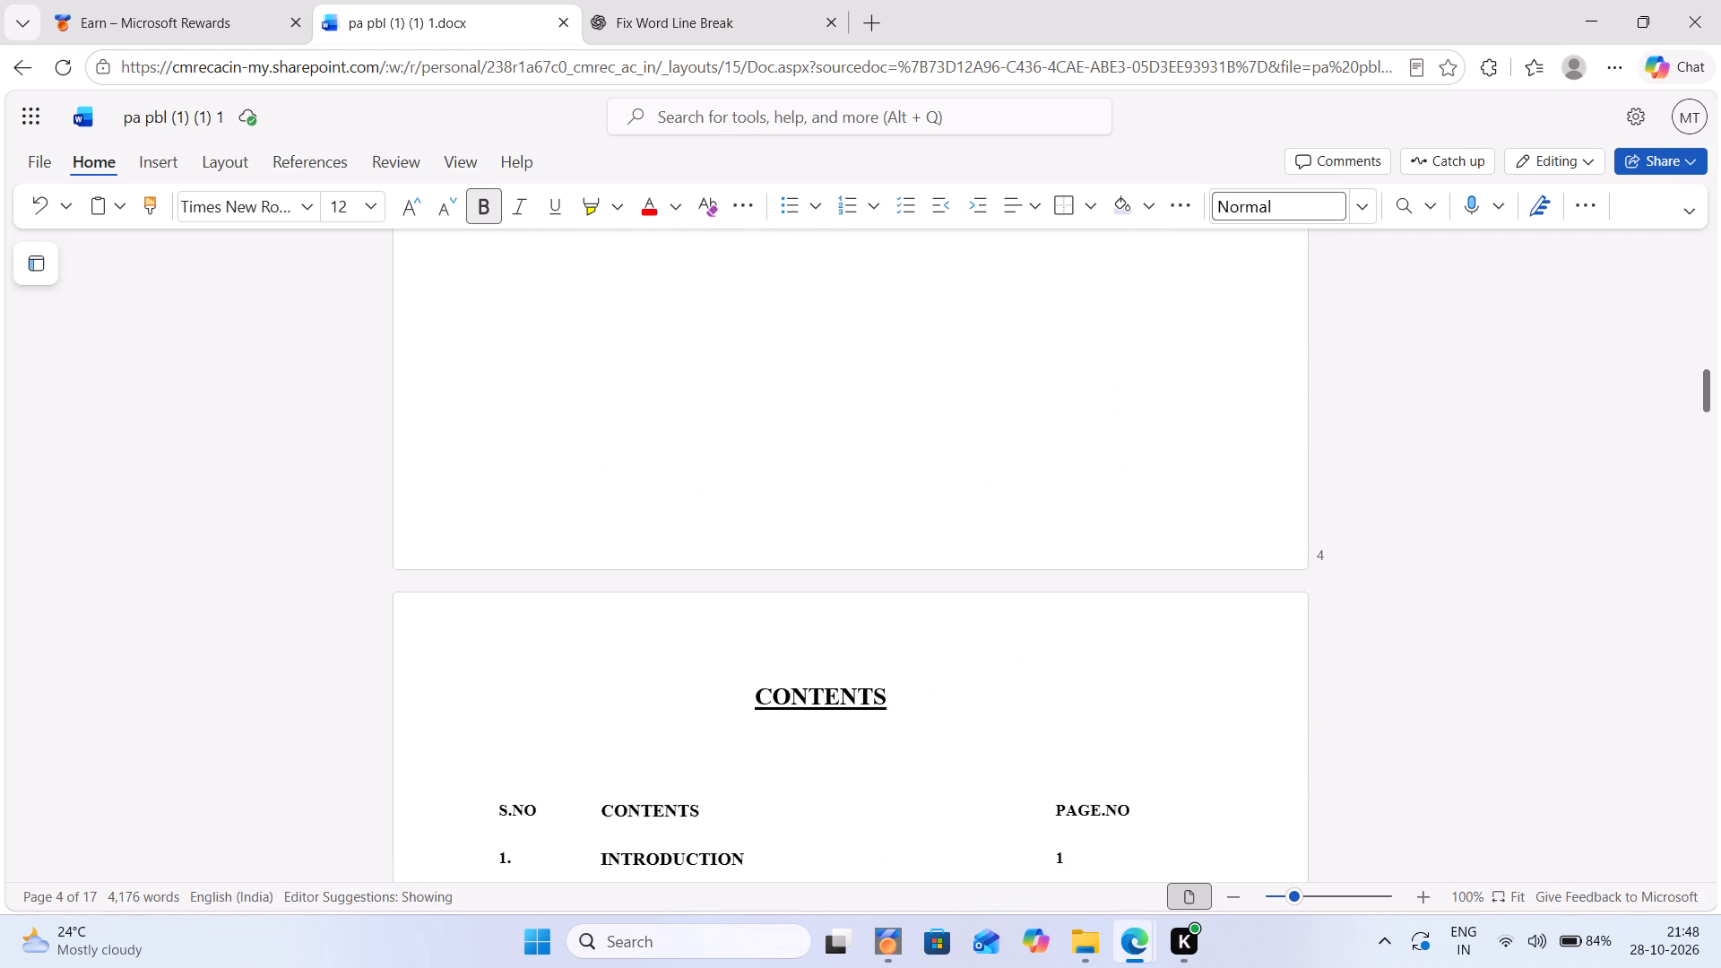
scroll(909, 475, up, 14)
scroll(909, 475, up, 12)
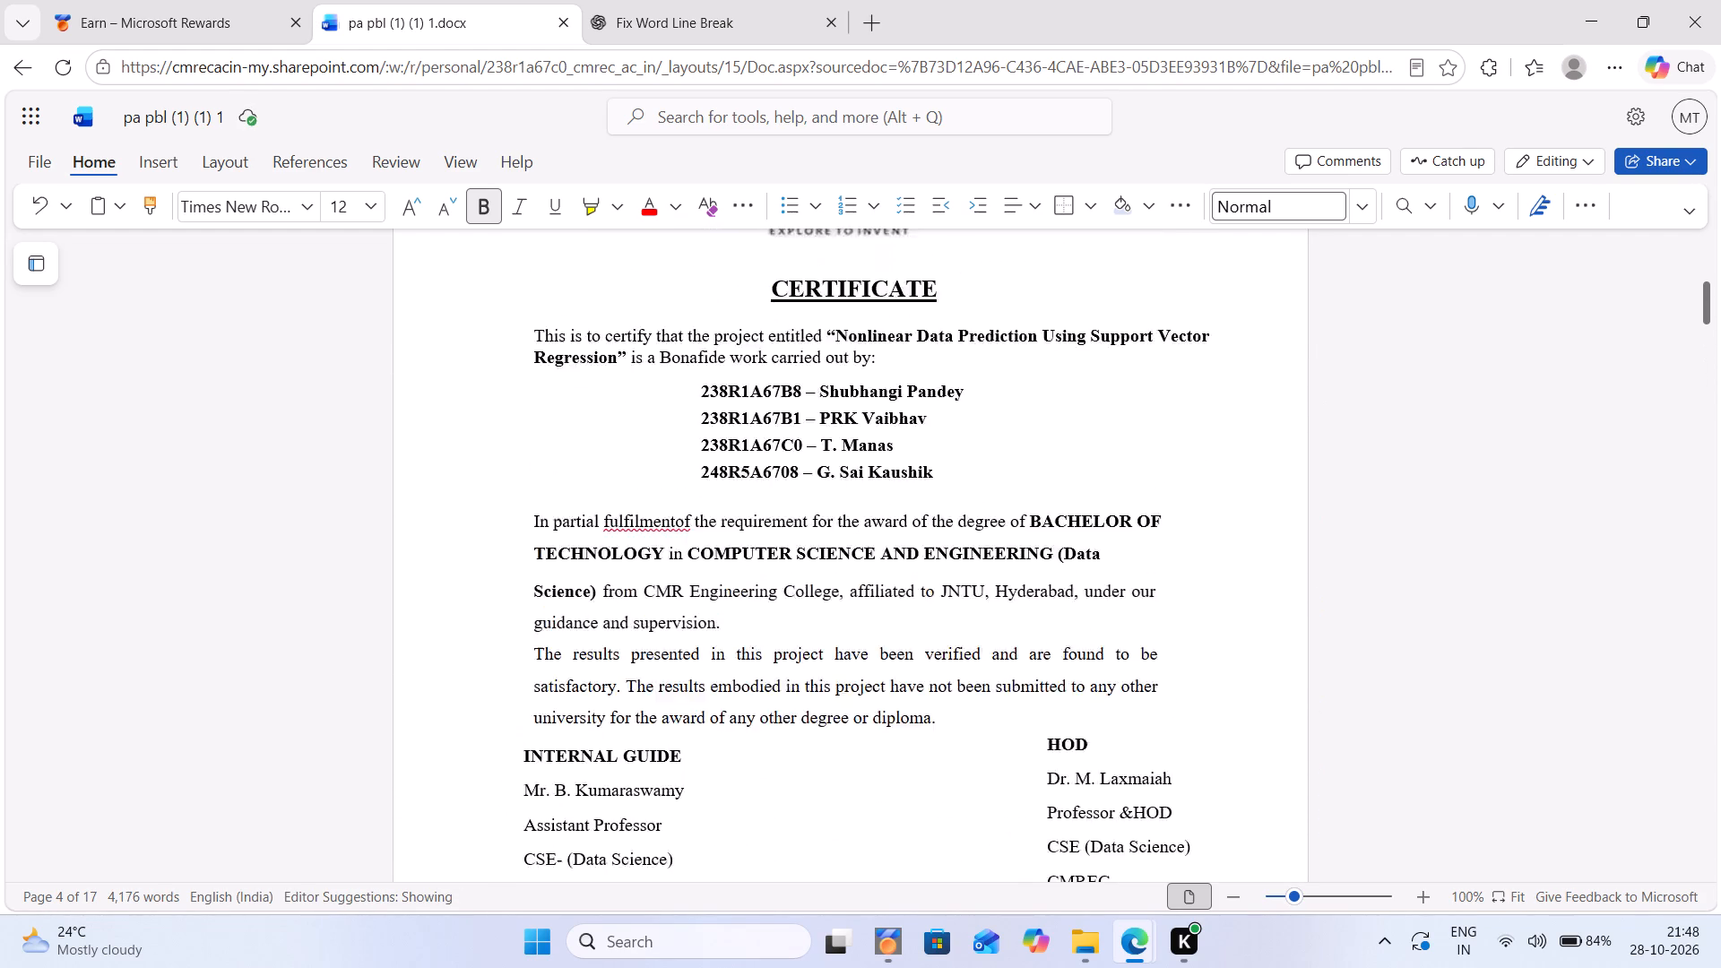
scroll(909, 475, up, 18)
scroll(908, 475, down, 14)
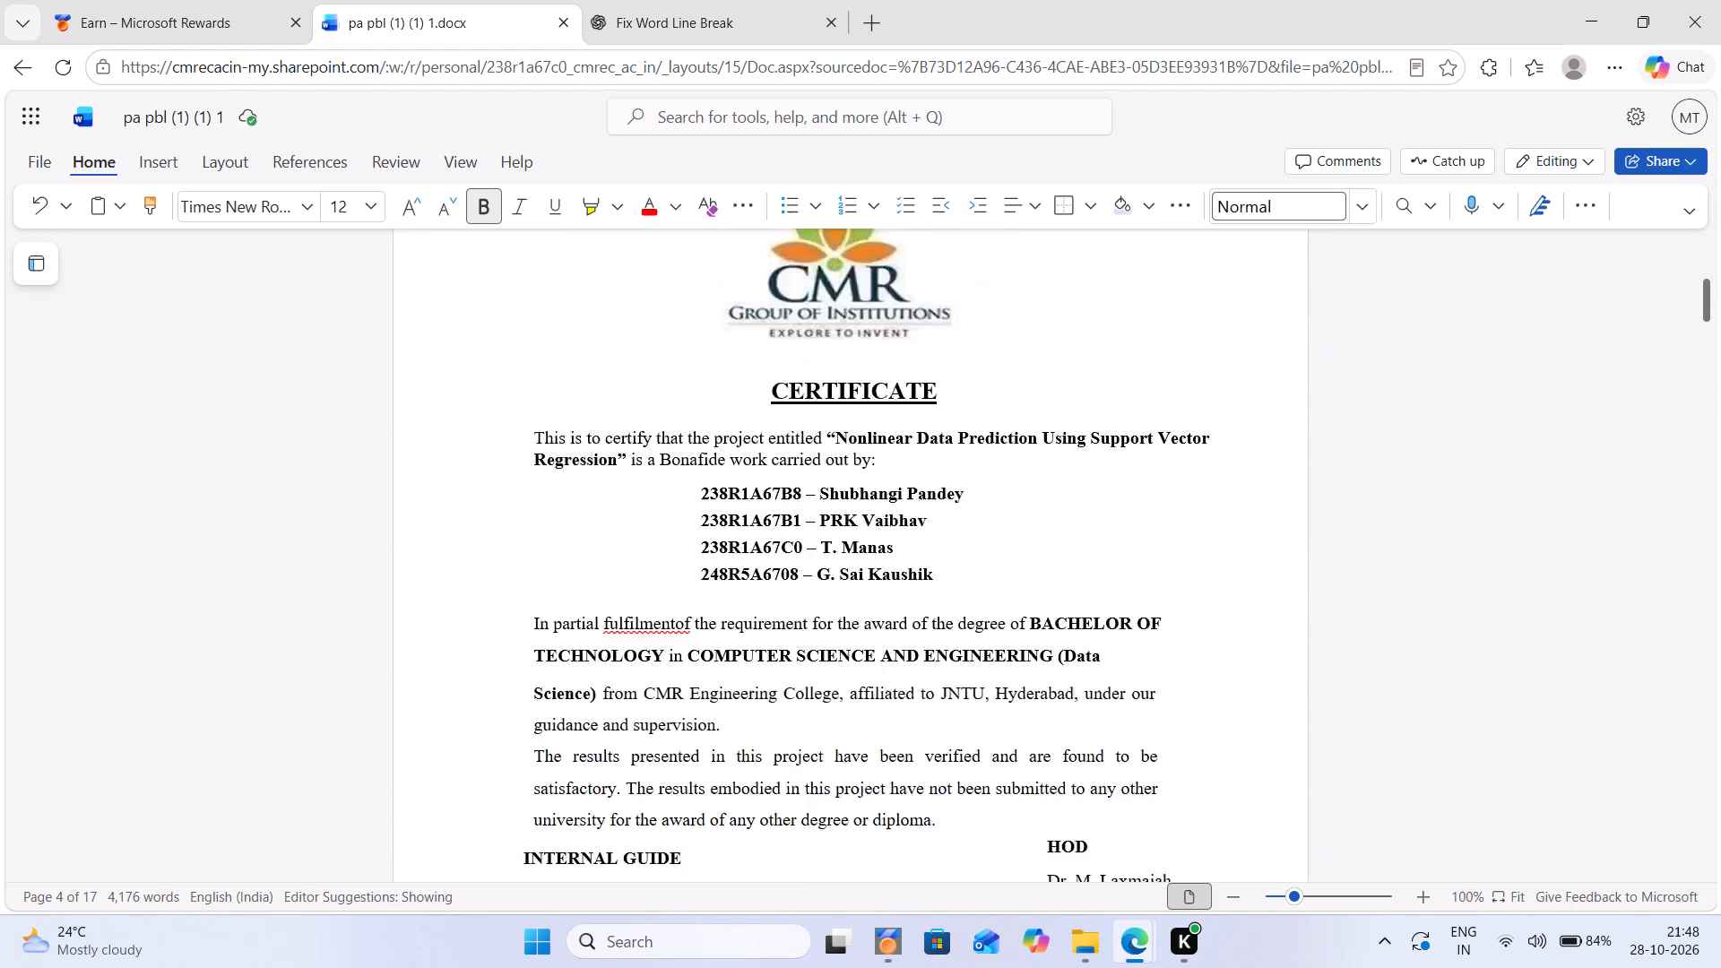
Insert the missing space between "fulfilment" and "of" in the CERTIFICATE text.
scroll(908, 474, down, 18)
scroll(908, 474, up, 12)
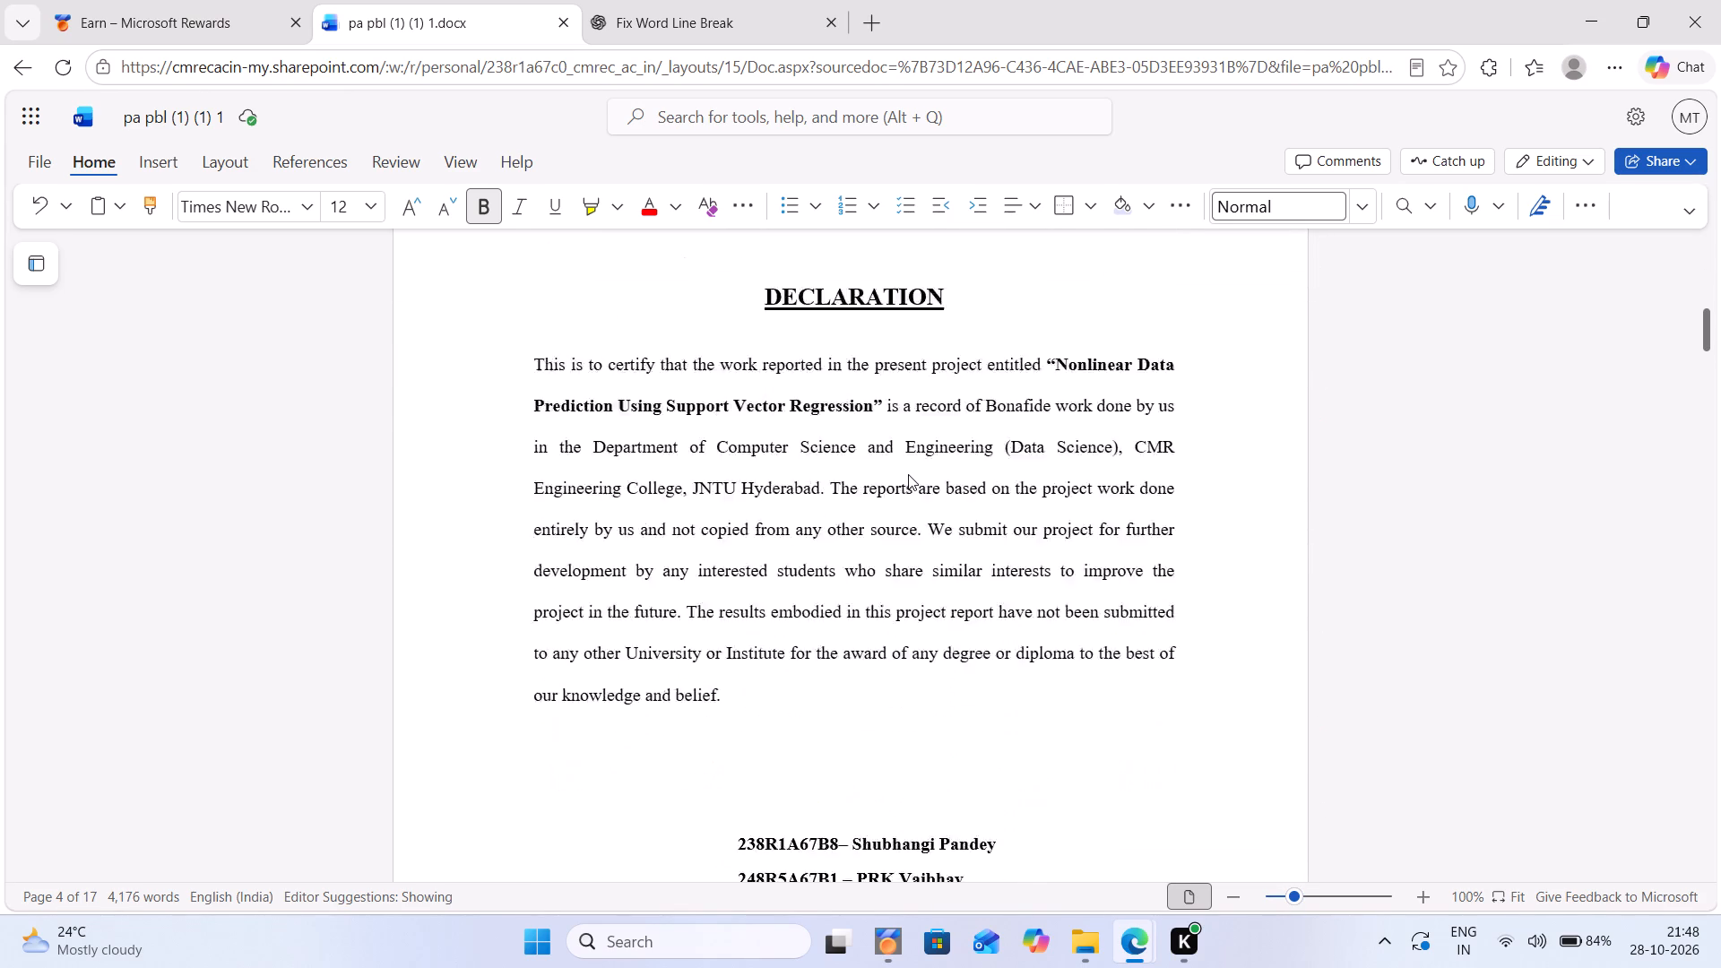
scroll(908, 474, up, 7)
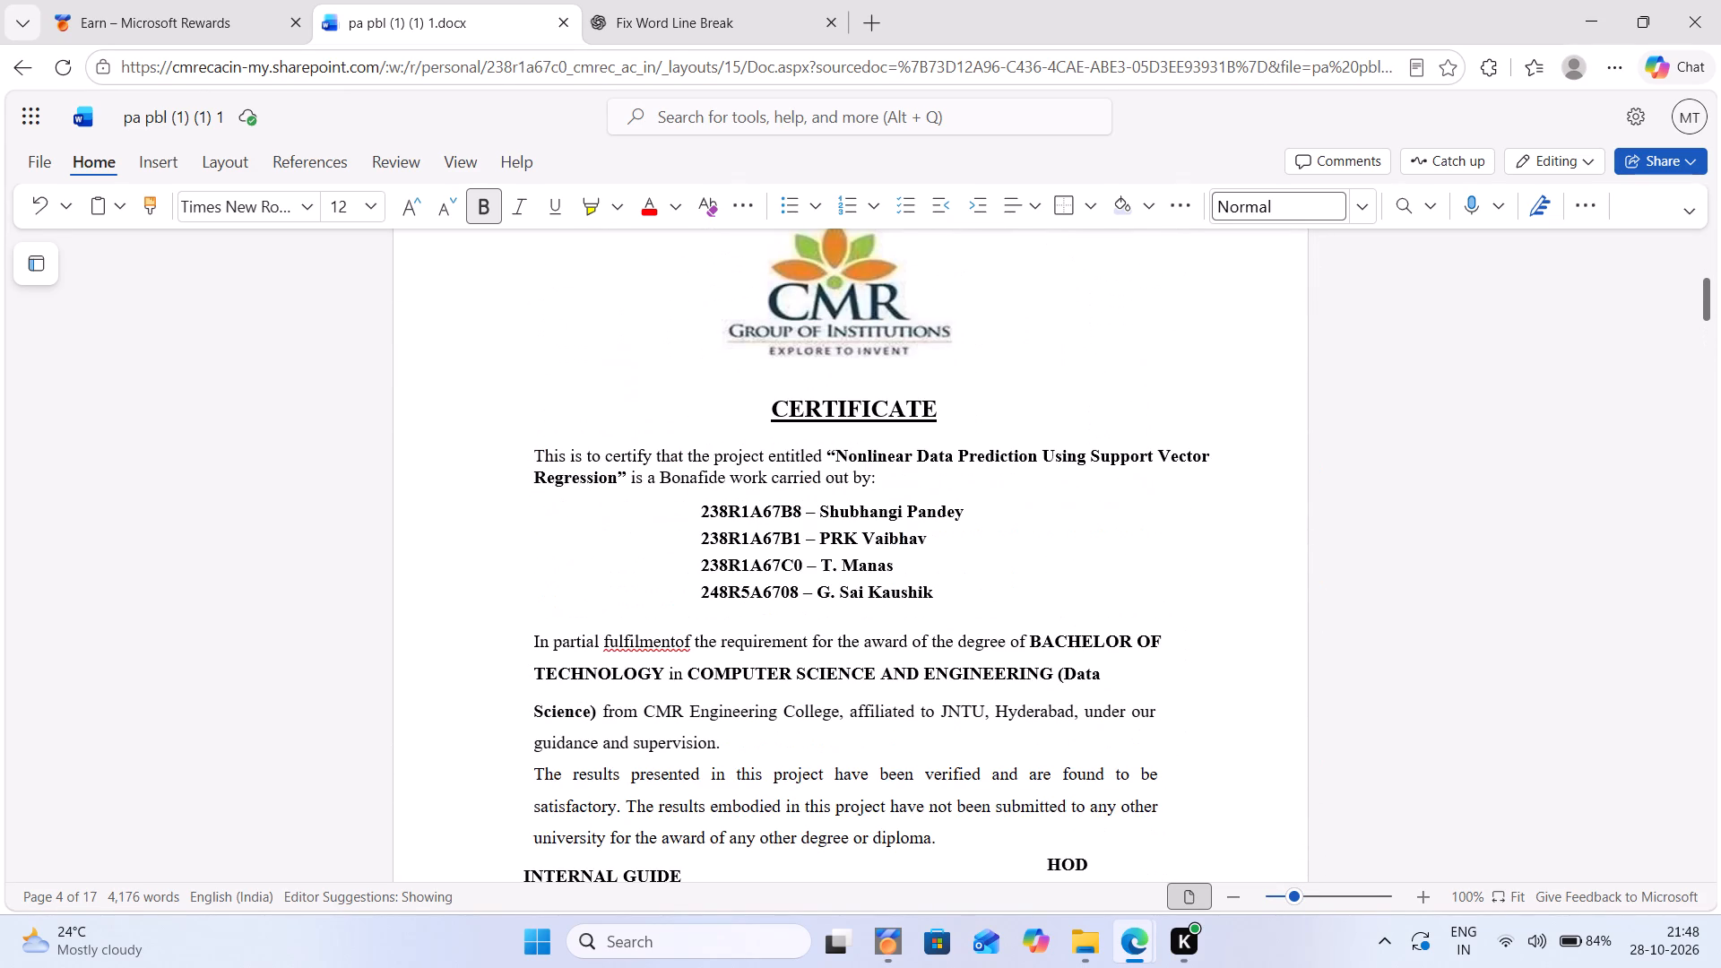
click(679, 647)
key(space)
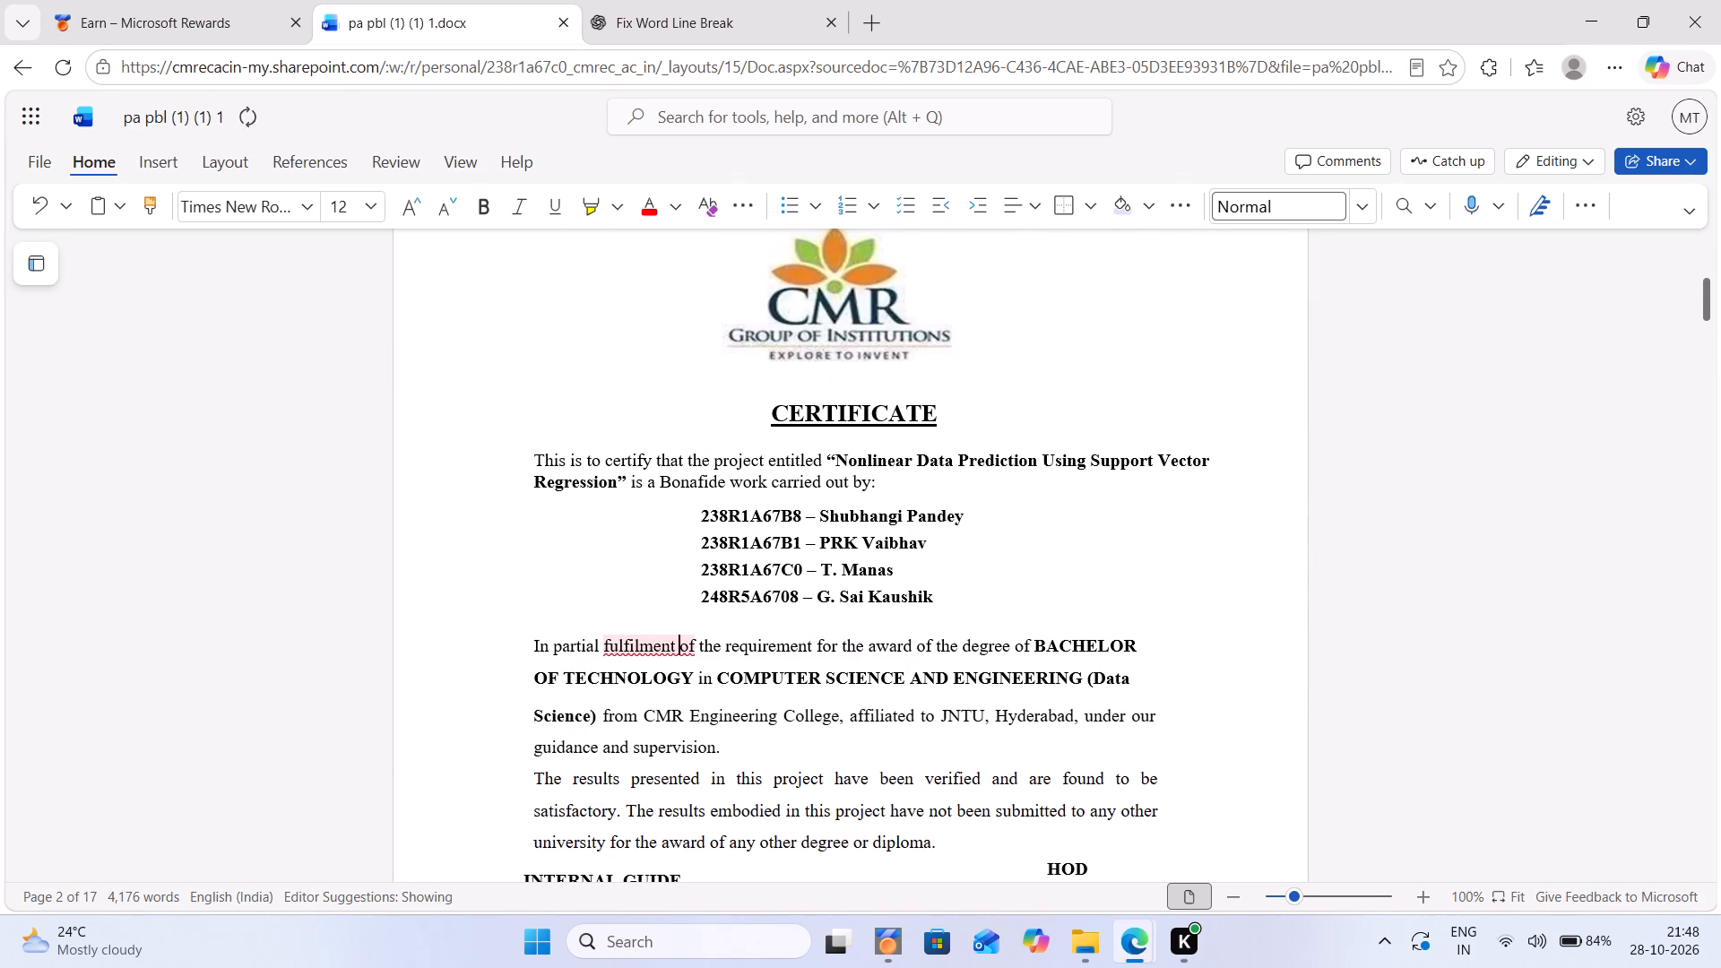
Insert five spaces before INTRODUCTION in the Chapter 1 heading to adjust its alignment.
scroll(679, 647, up, 3)
scroll(679, 647, down, 17)
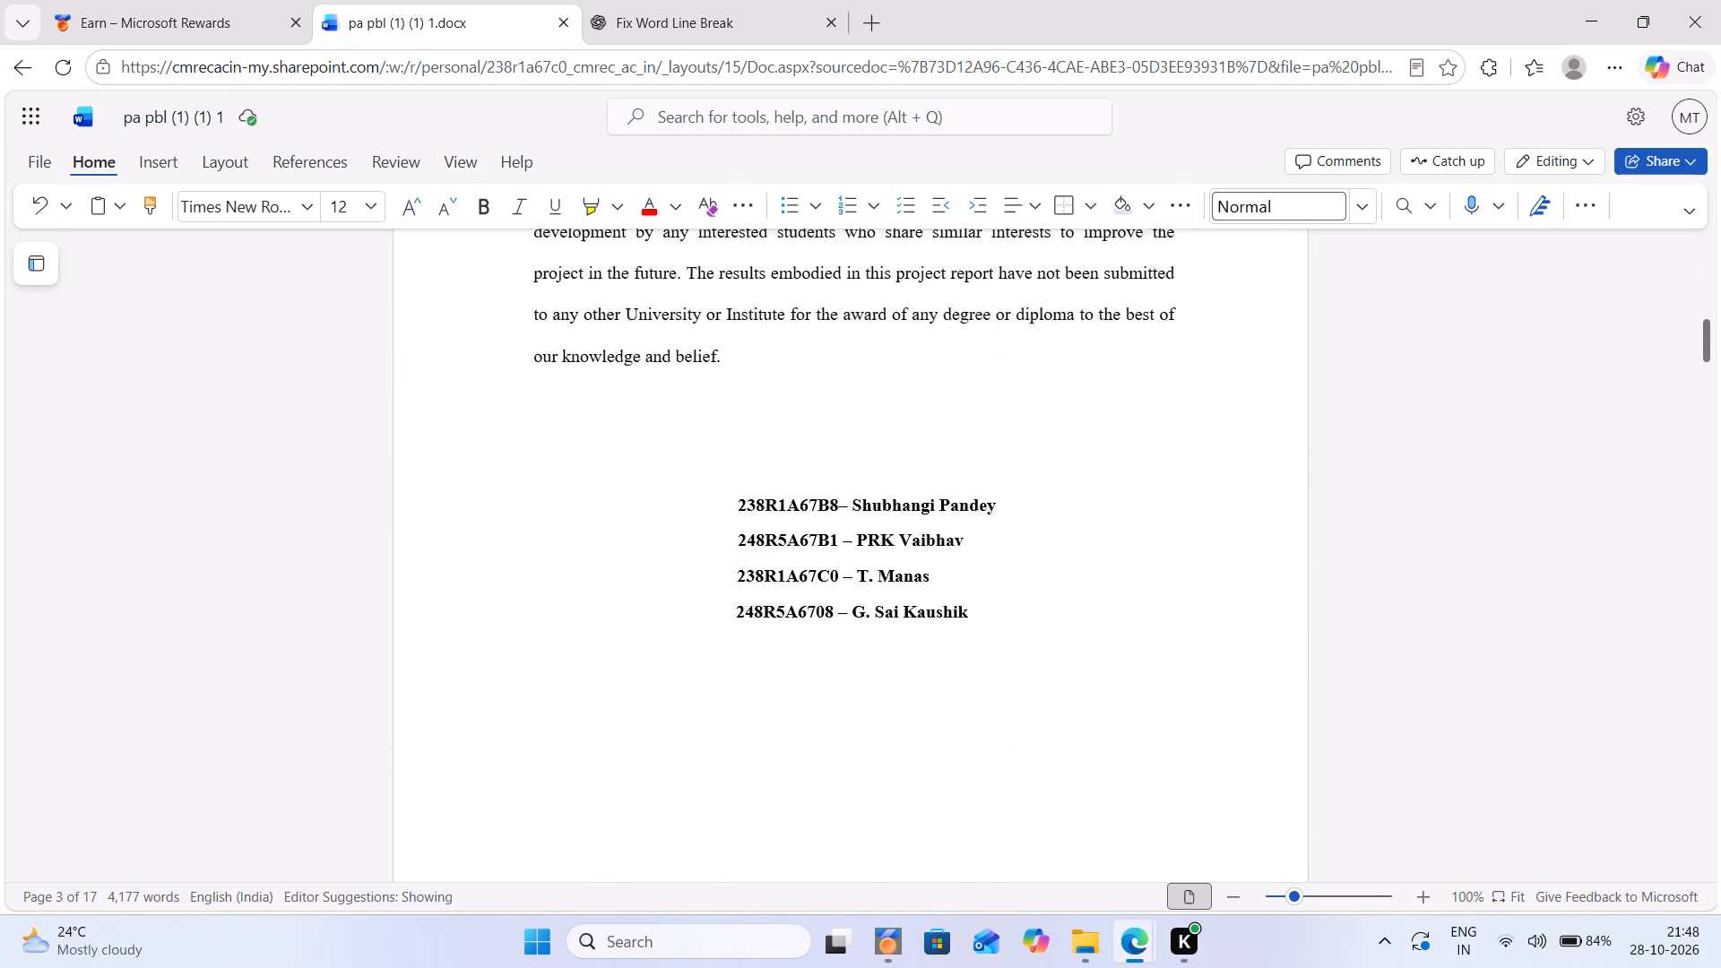
scroll(664, 601, down, 20)
scroll(664, 583, up, 11)
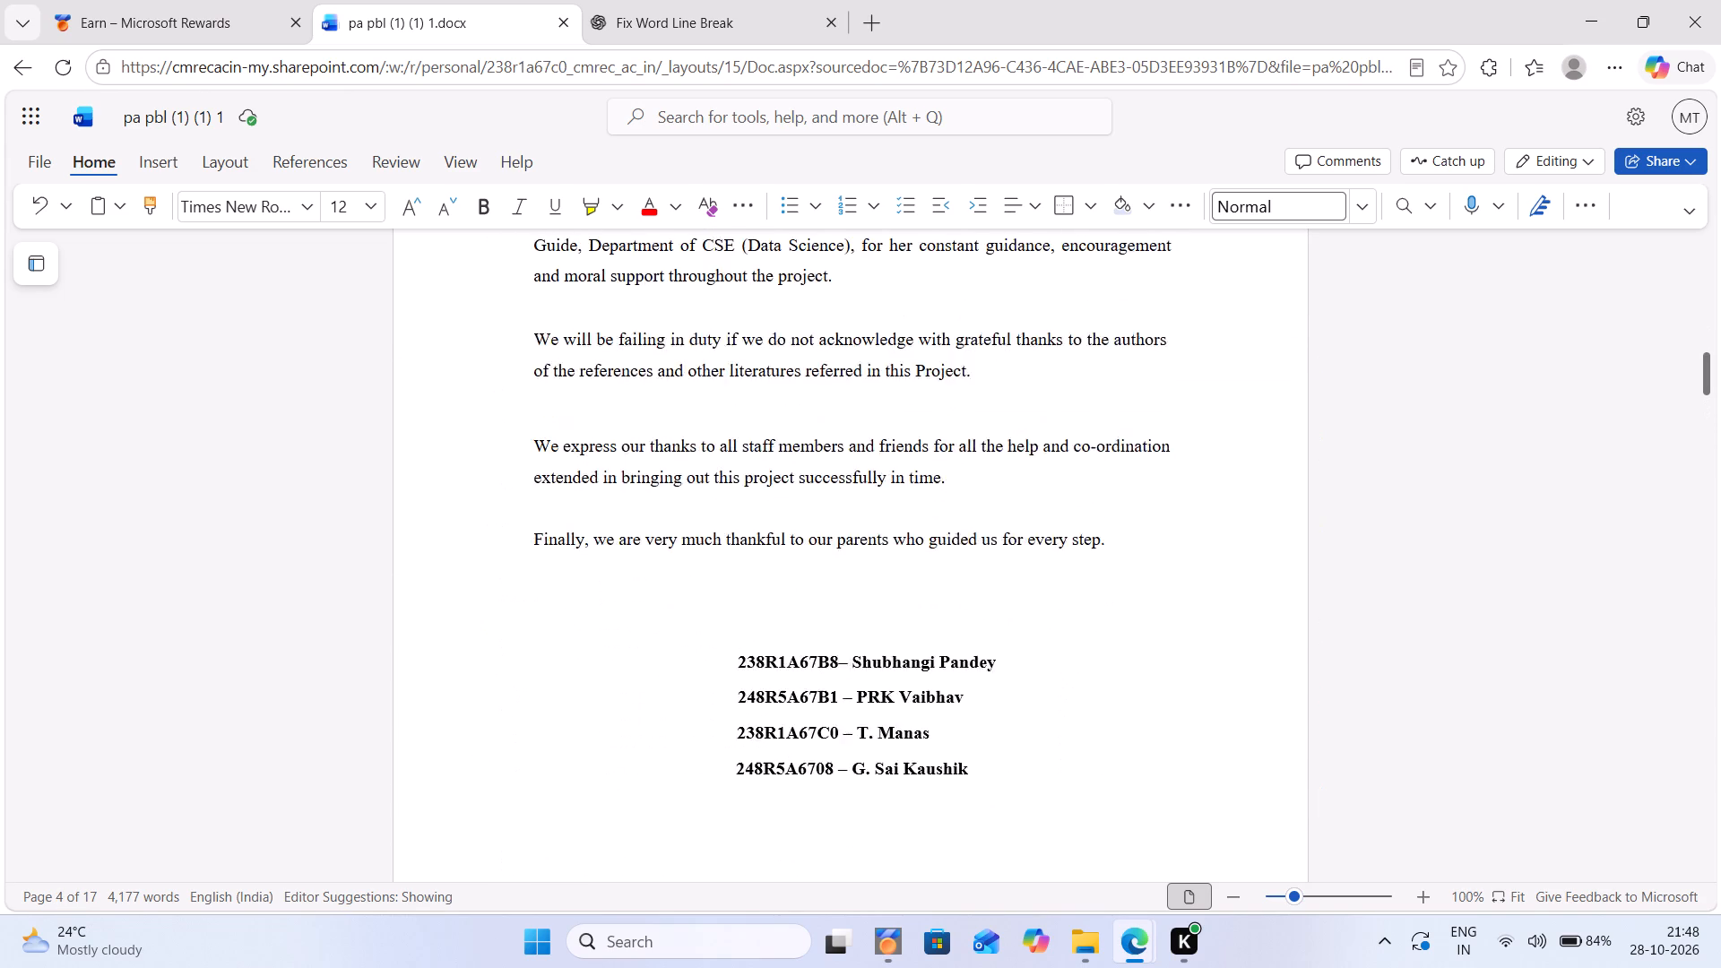
scroll(664, 583, up, 5)
scroll(664, 583, down, 20)
scroll(664, 583, down, 6)
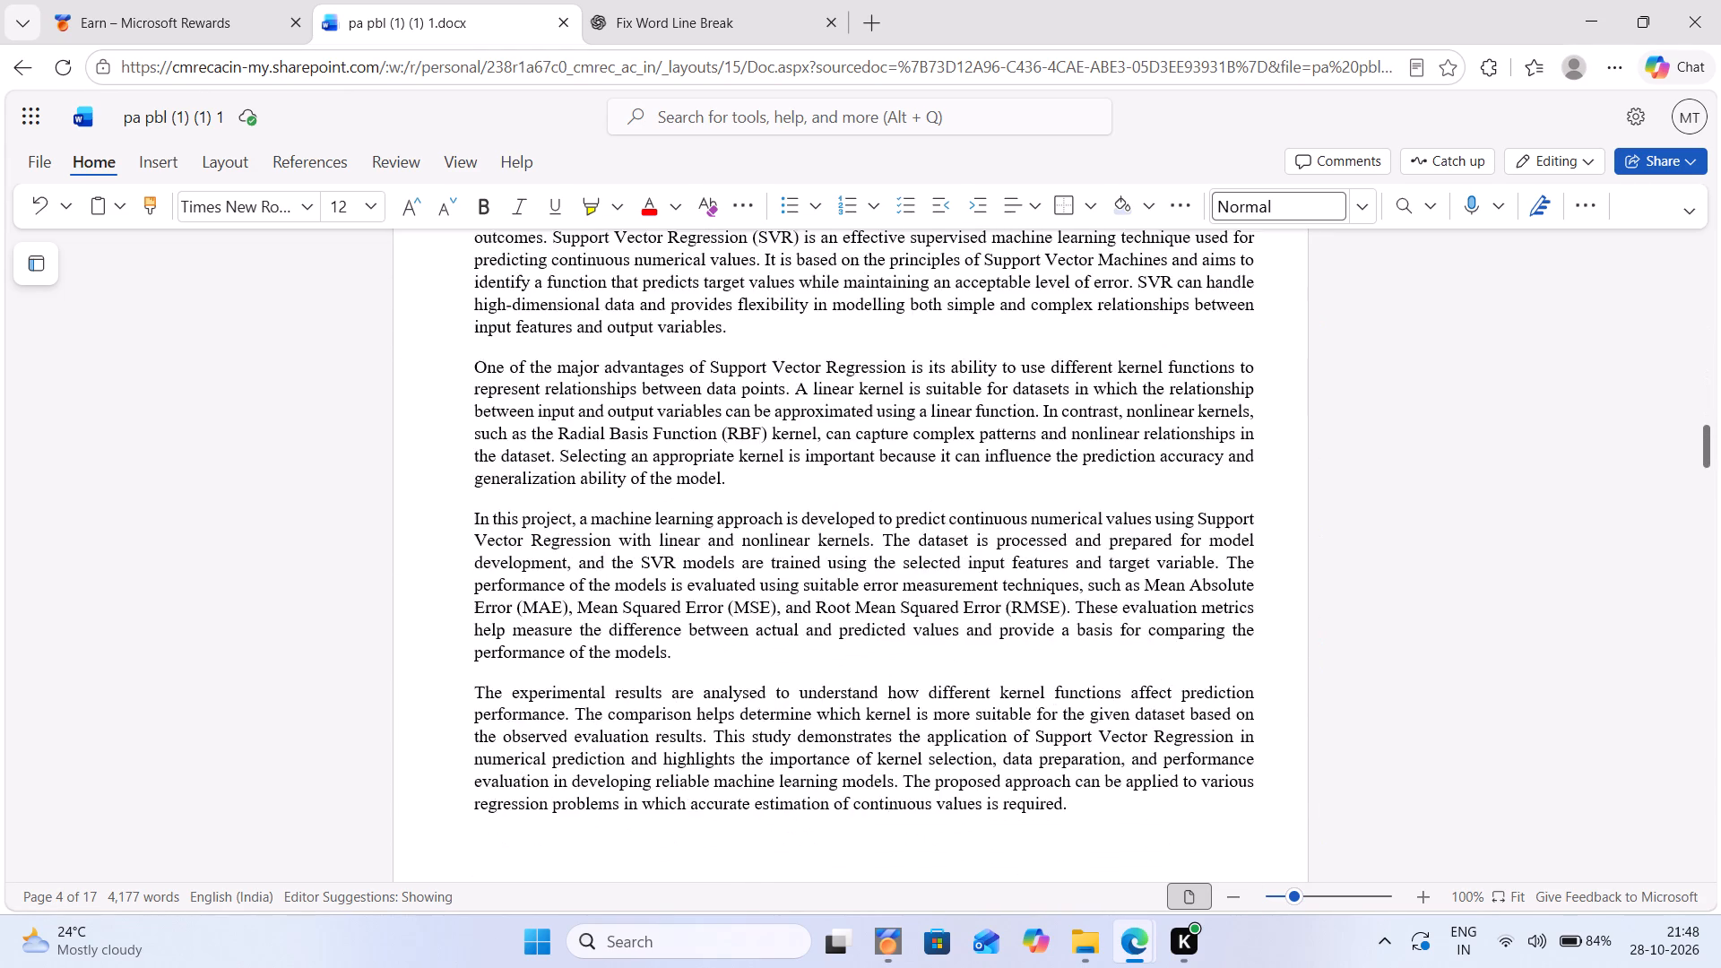
scroll(664, 583, down, 11)
scroll(664, 583, up, 5)
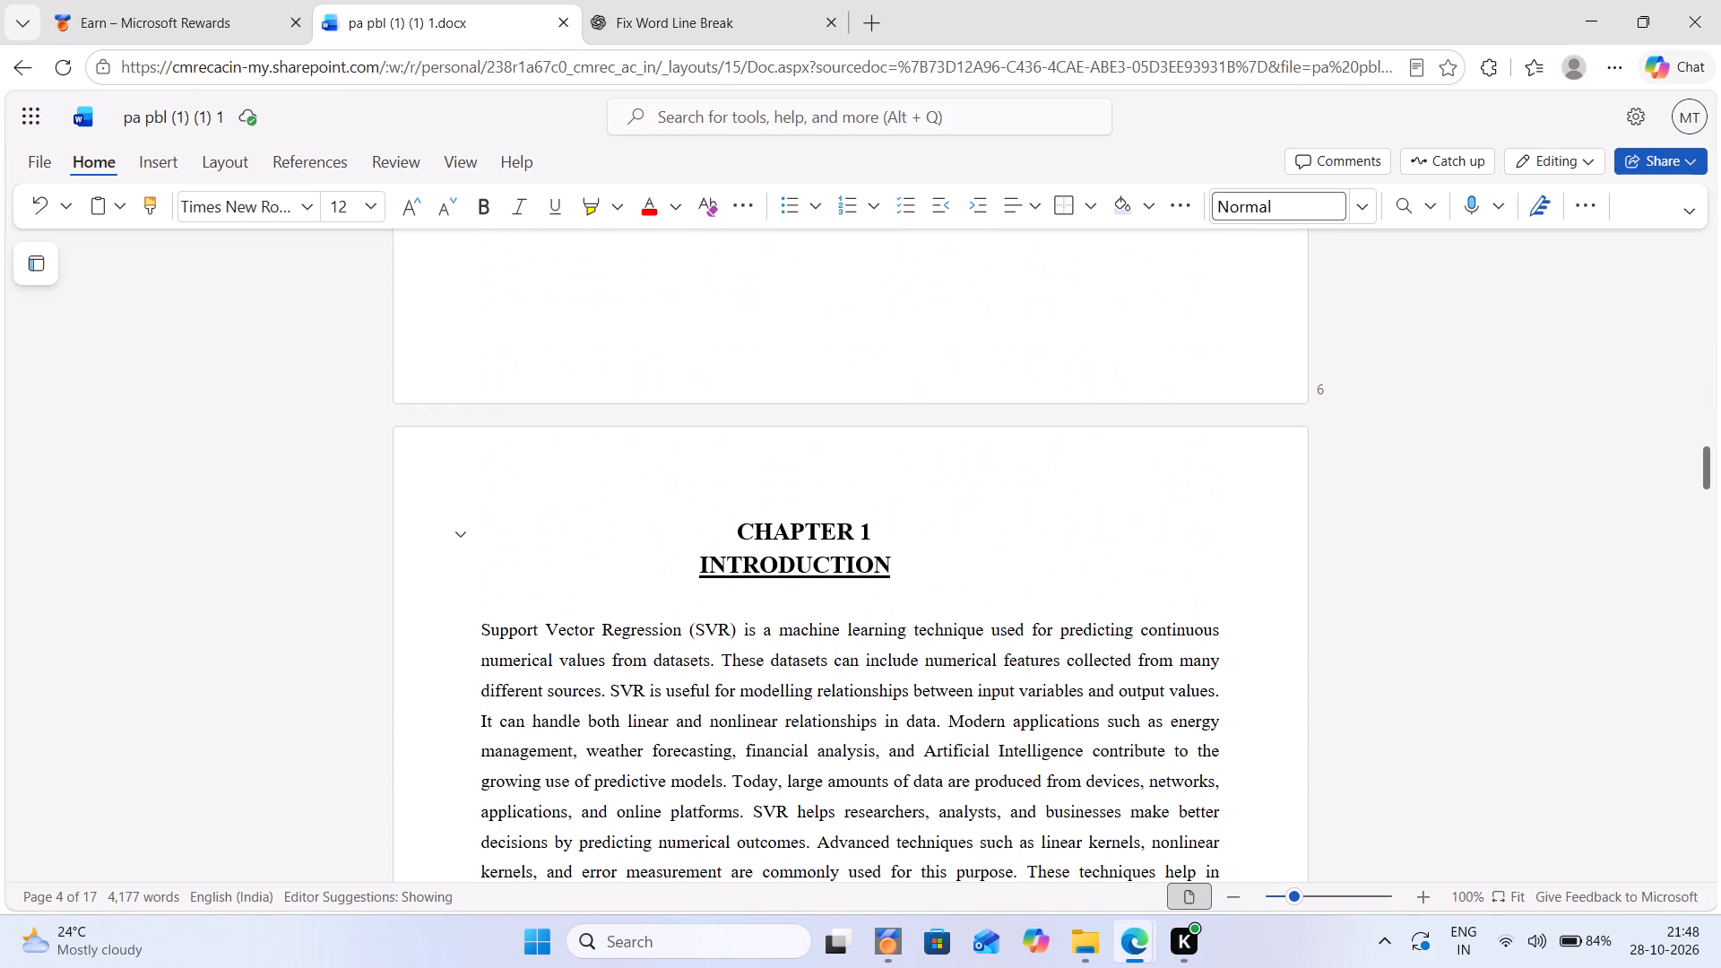
click(703, 558)
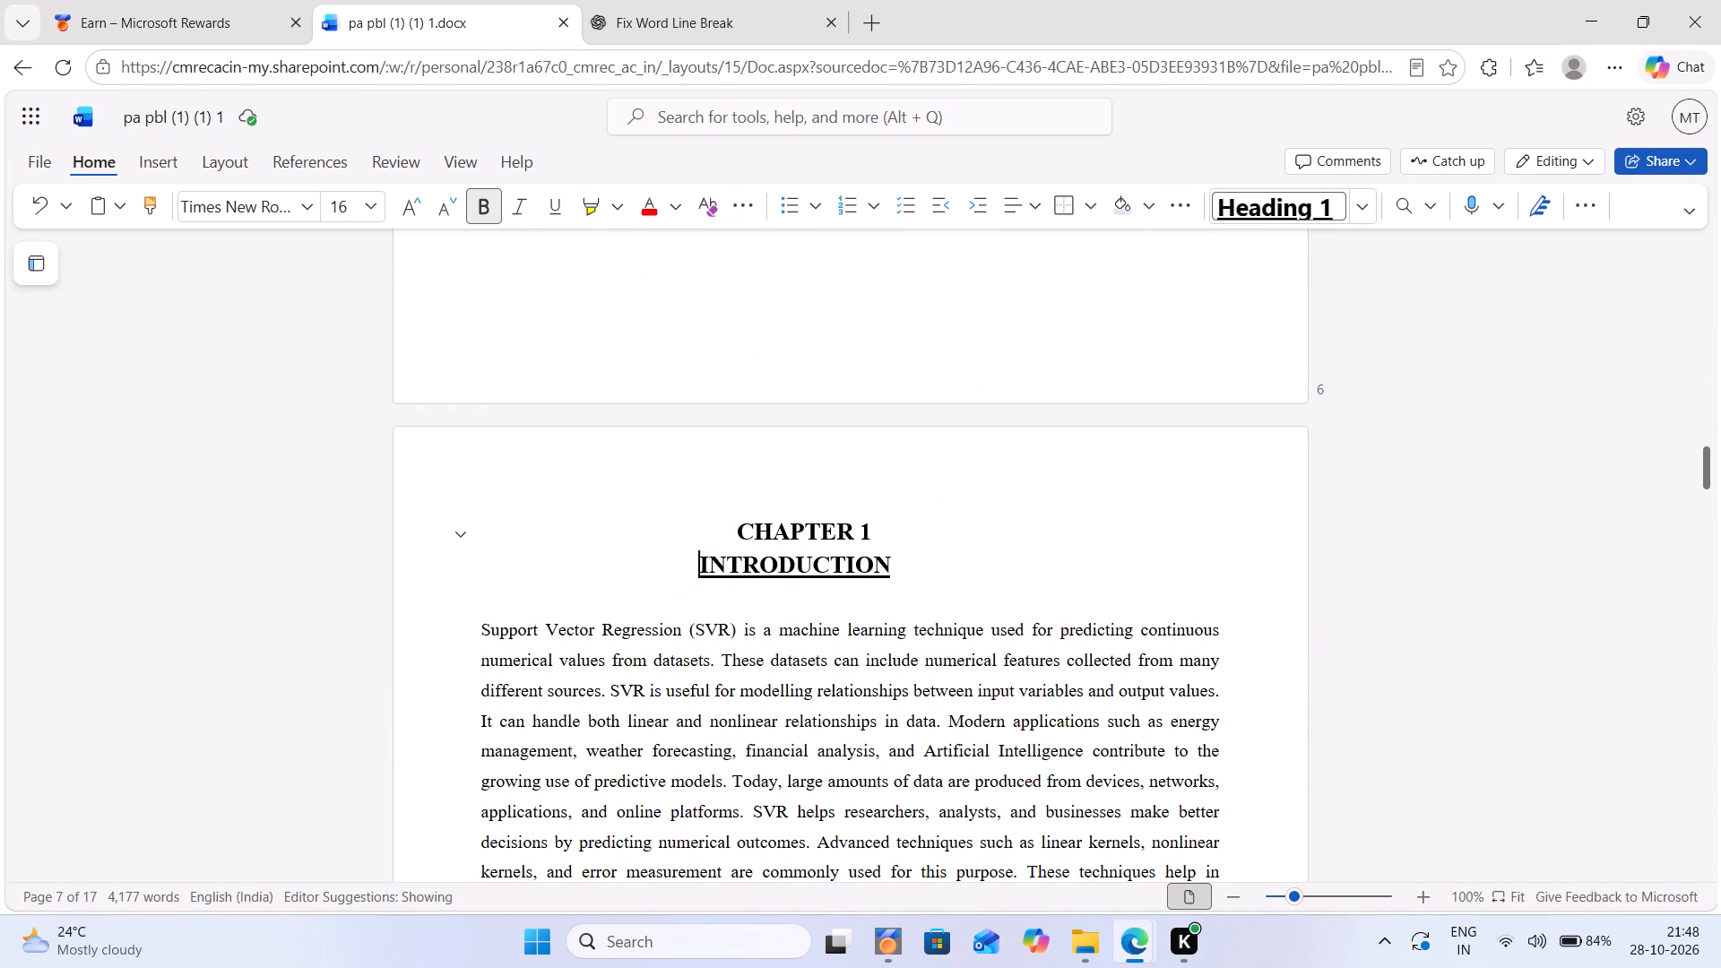
key(space)
key(space)
key(space)
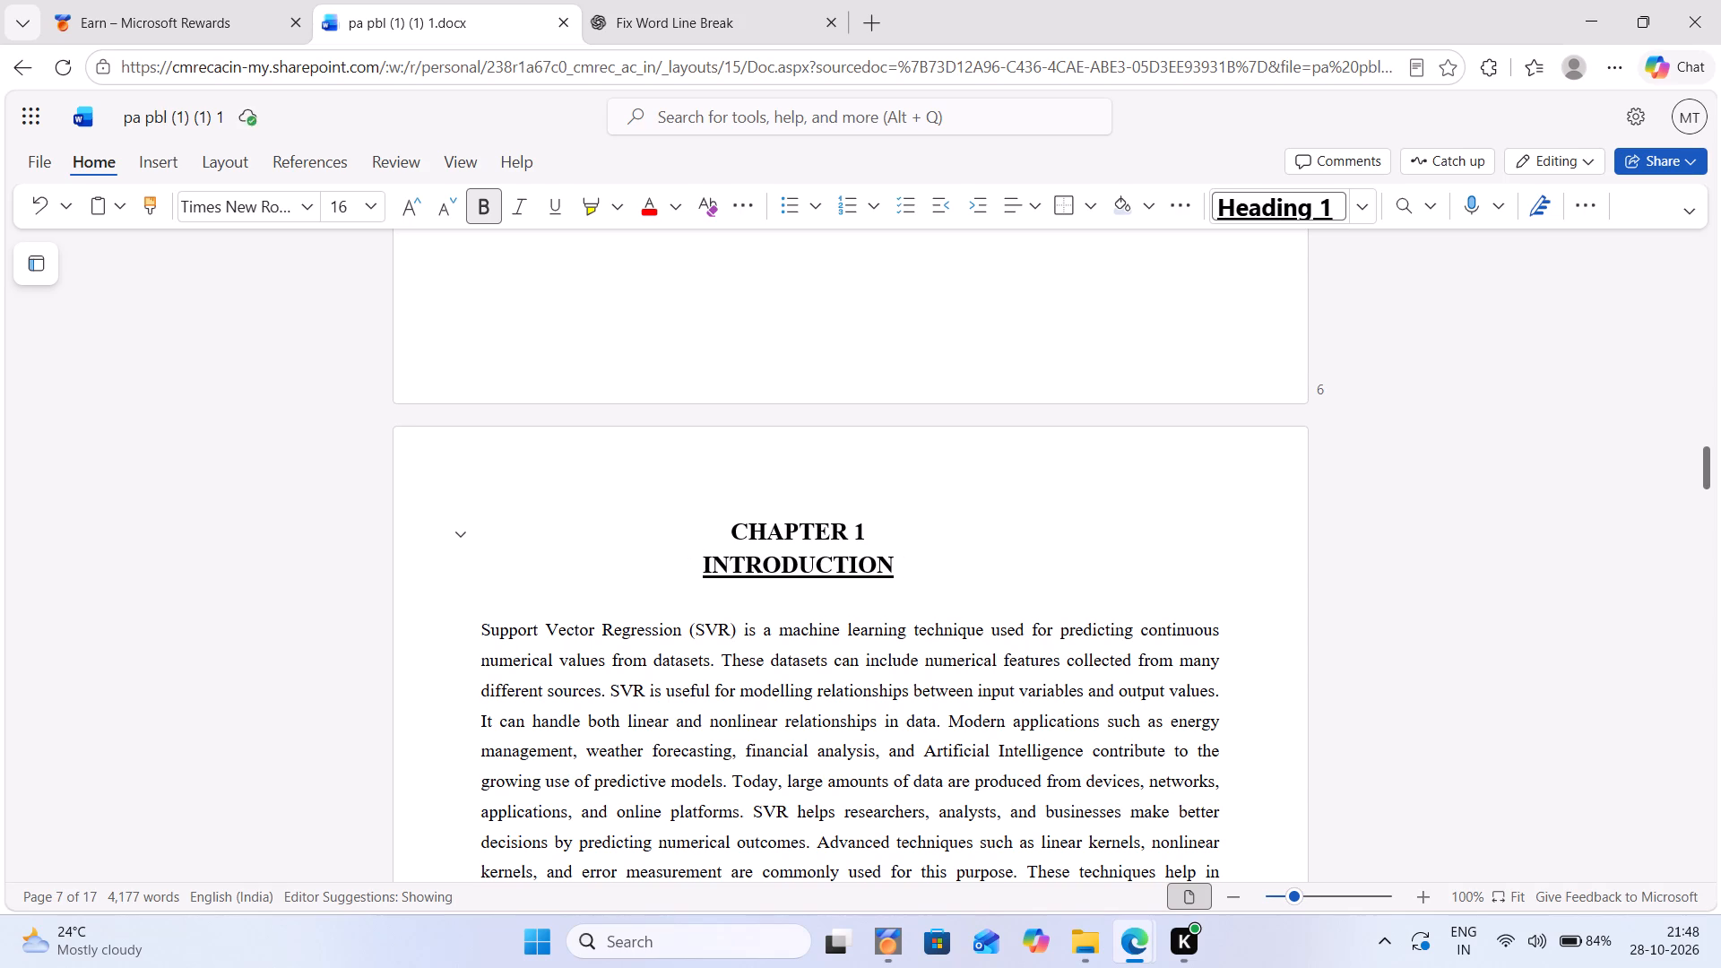
key(space)
key(space)
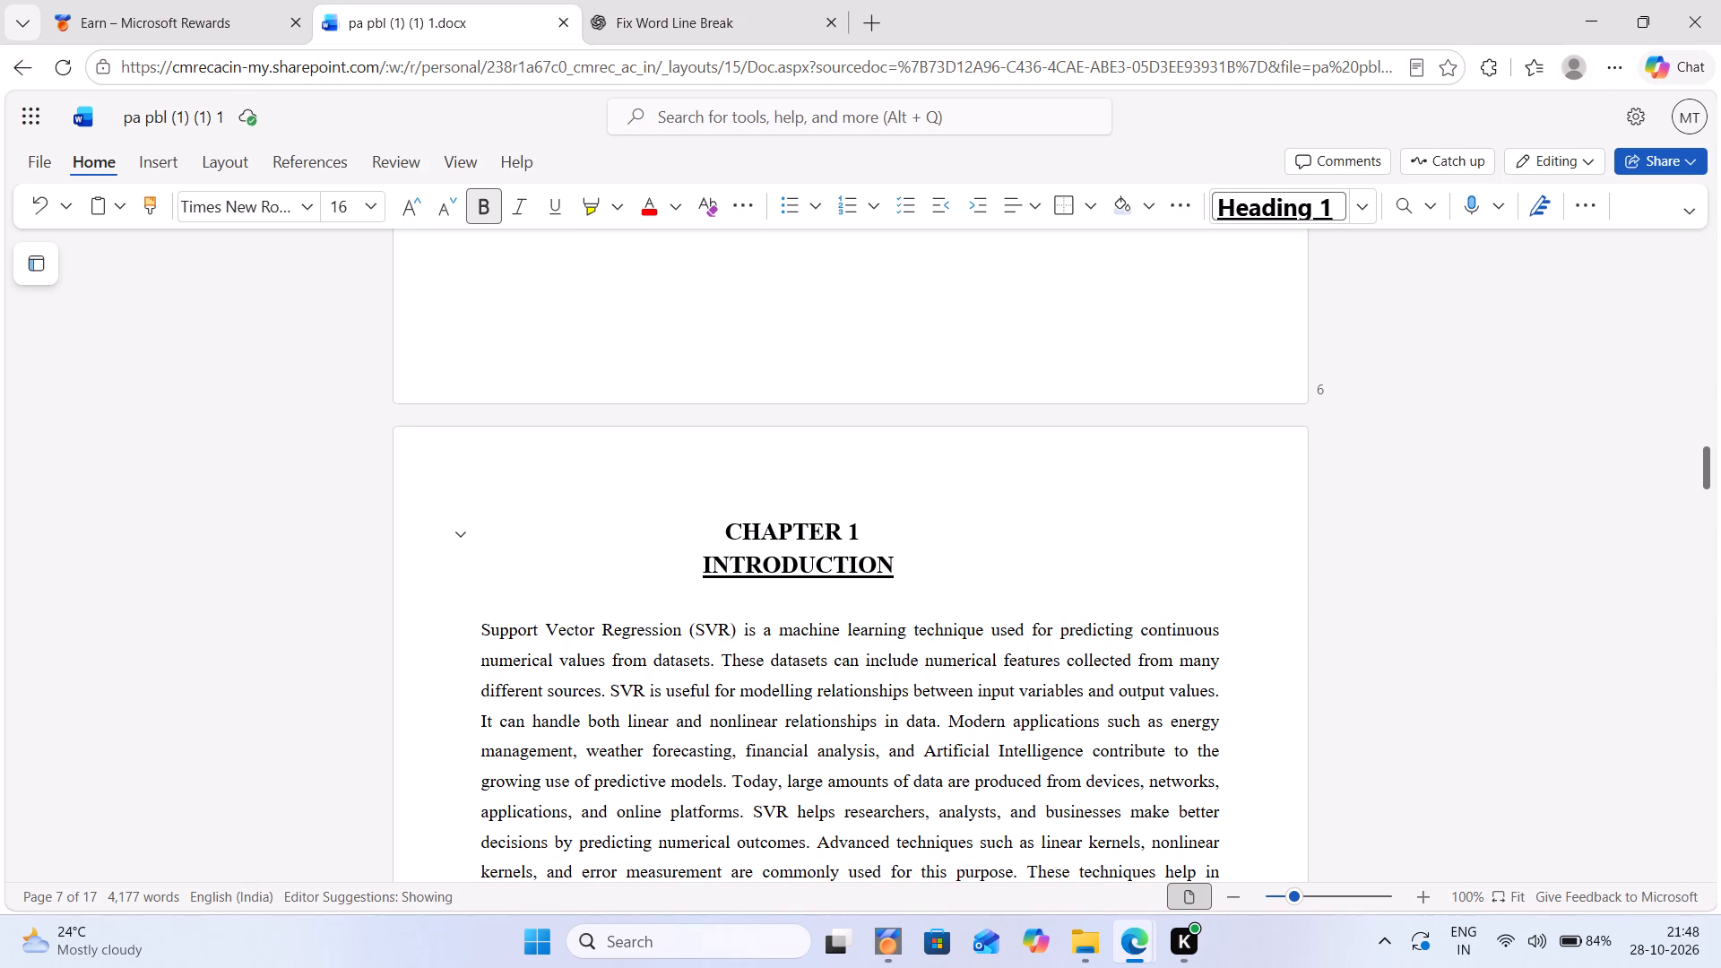
Apply the suggested spelling "analyse" to the flagged word in the first paragraph of Chapter 3, EXISTING SYSTEM.
scroll(1051, 554, up, 6)
scroll(897, 520, up, 6)
scroll(897, 520, down, 5)
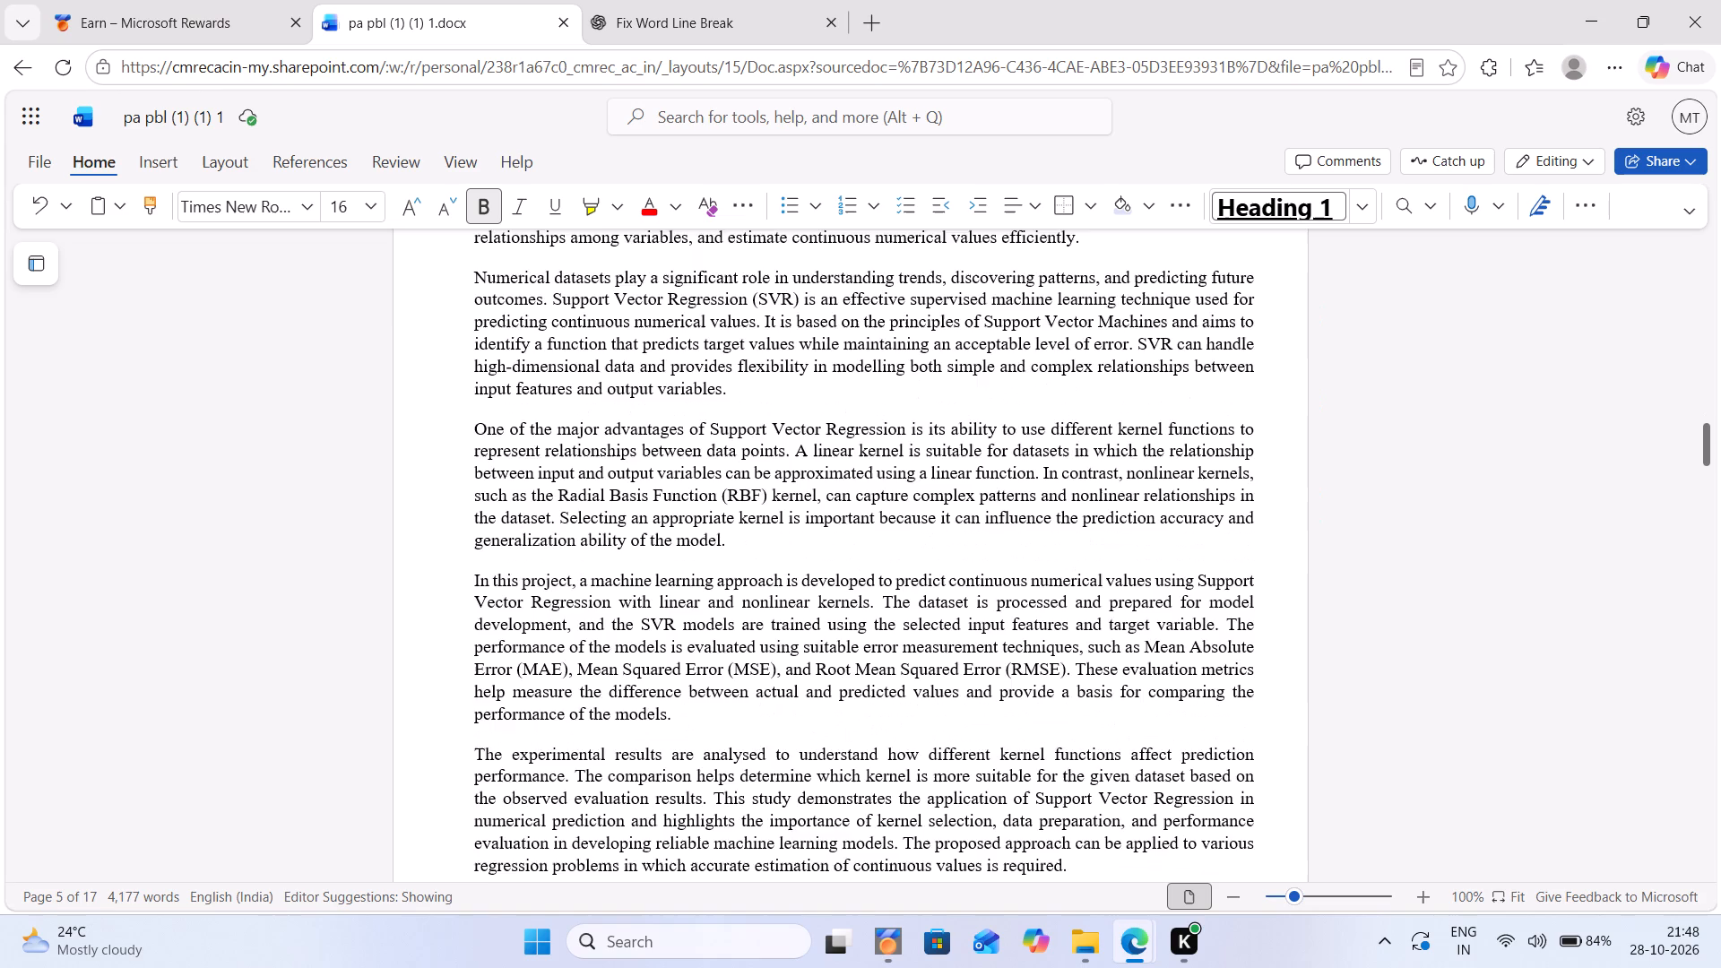
scroll(897, 520, down, 11)
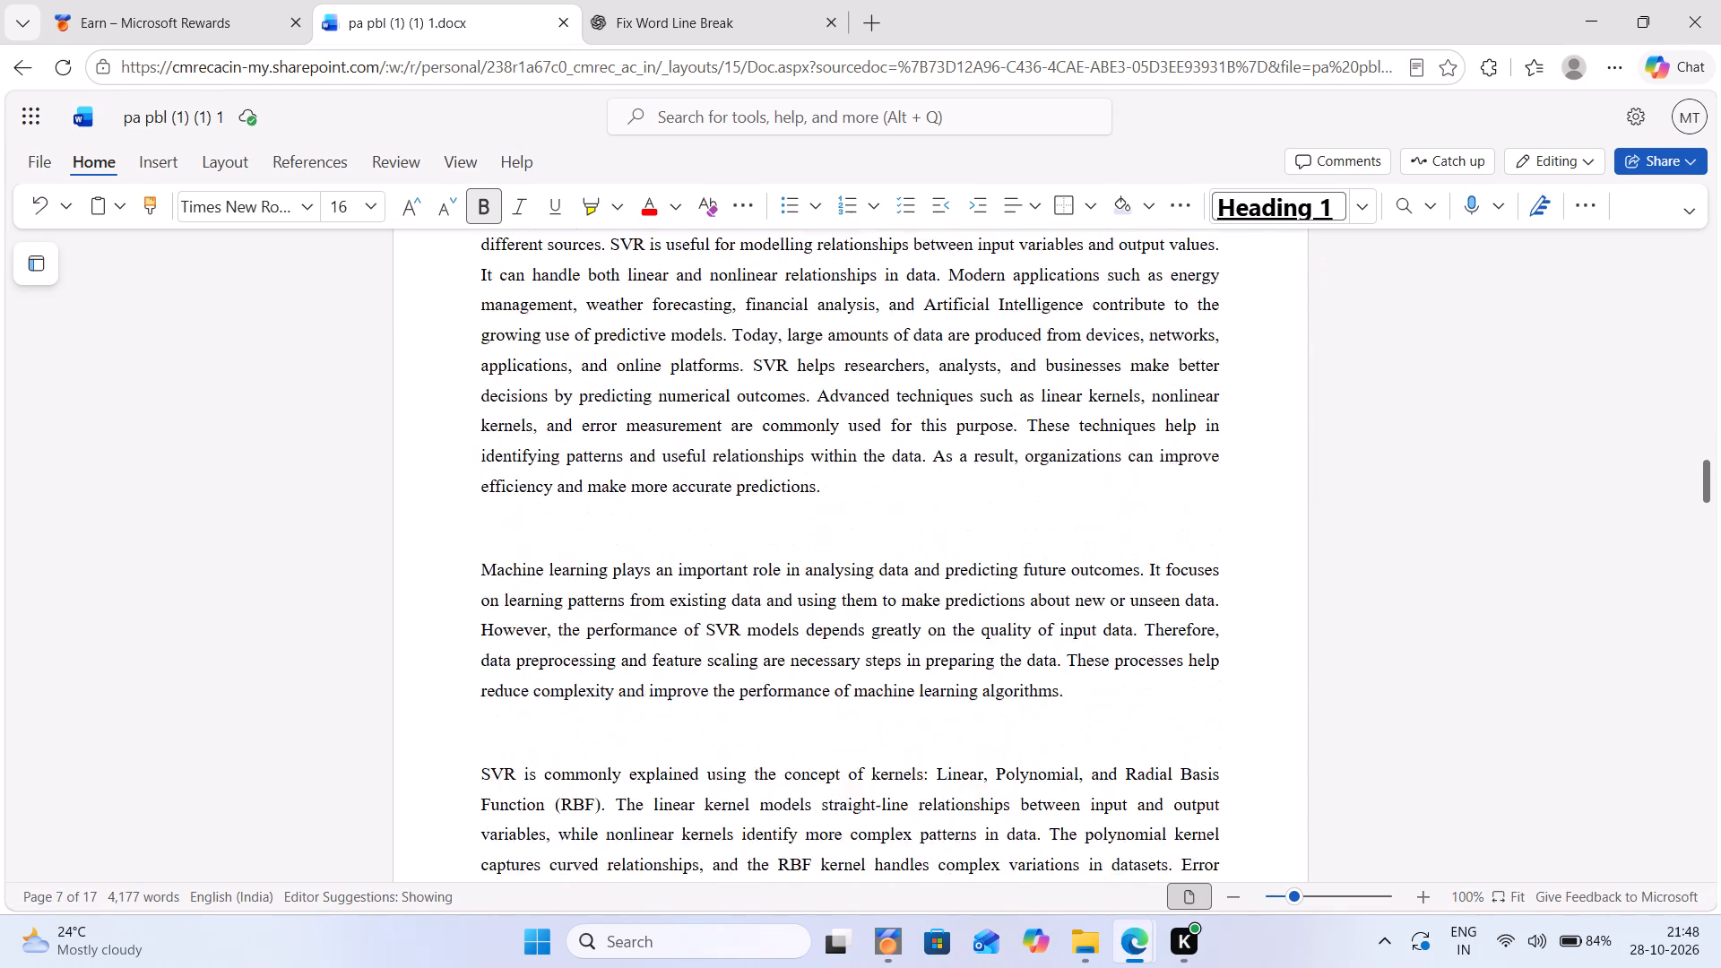
scroll(876, 488, down, 7)
scroll(876, 488, up, 5)
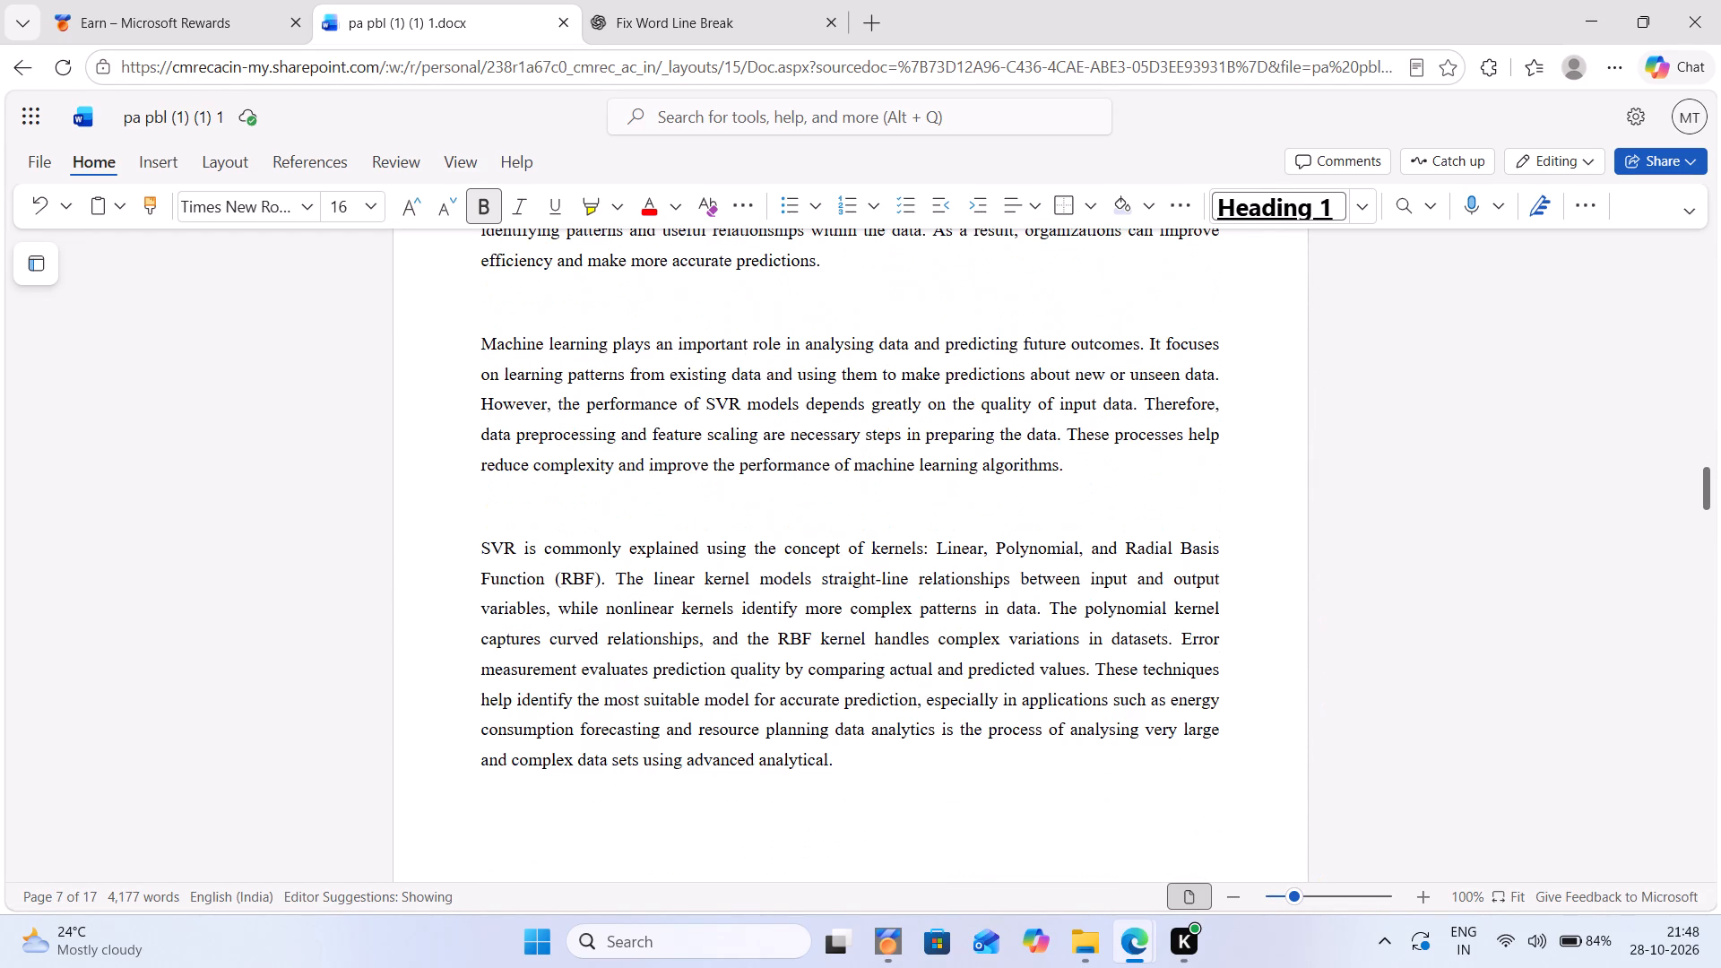
click(871, 546)
scroll(871, 546, down, 7)
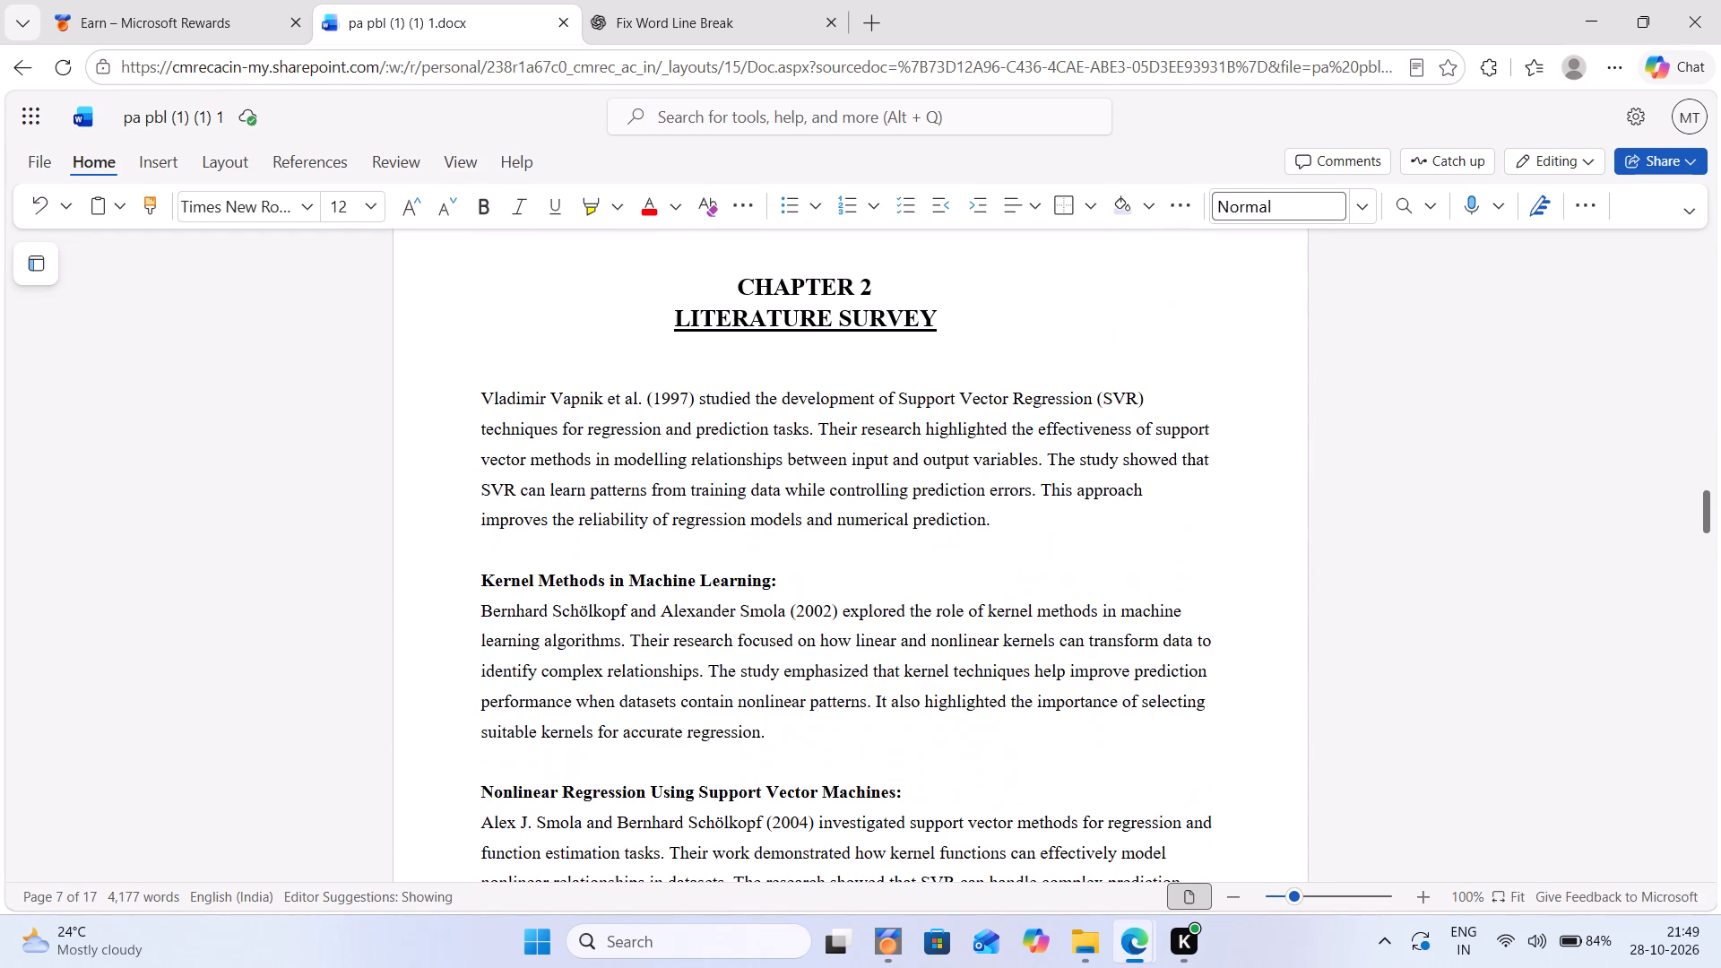
click(881, 492)
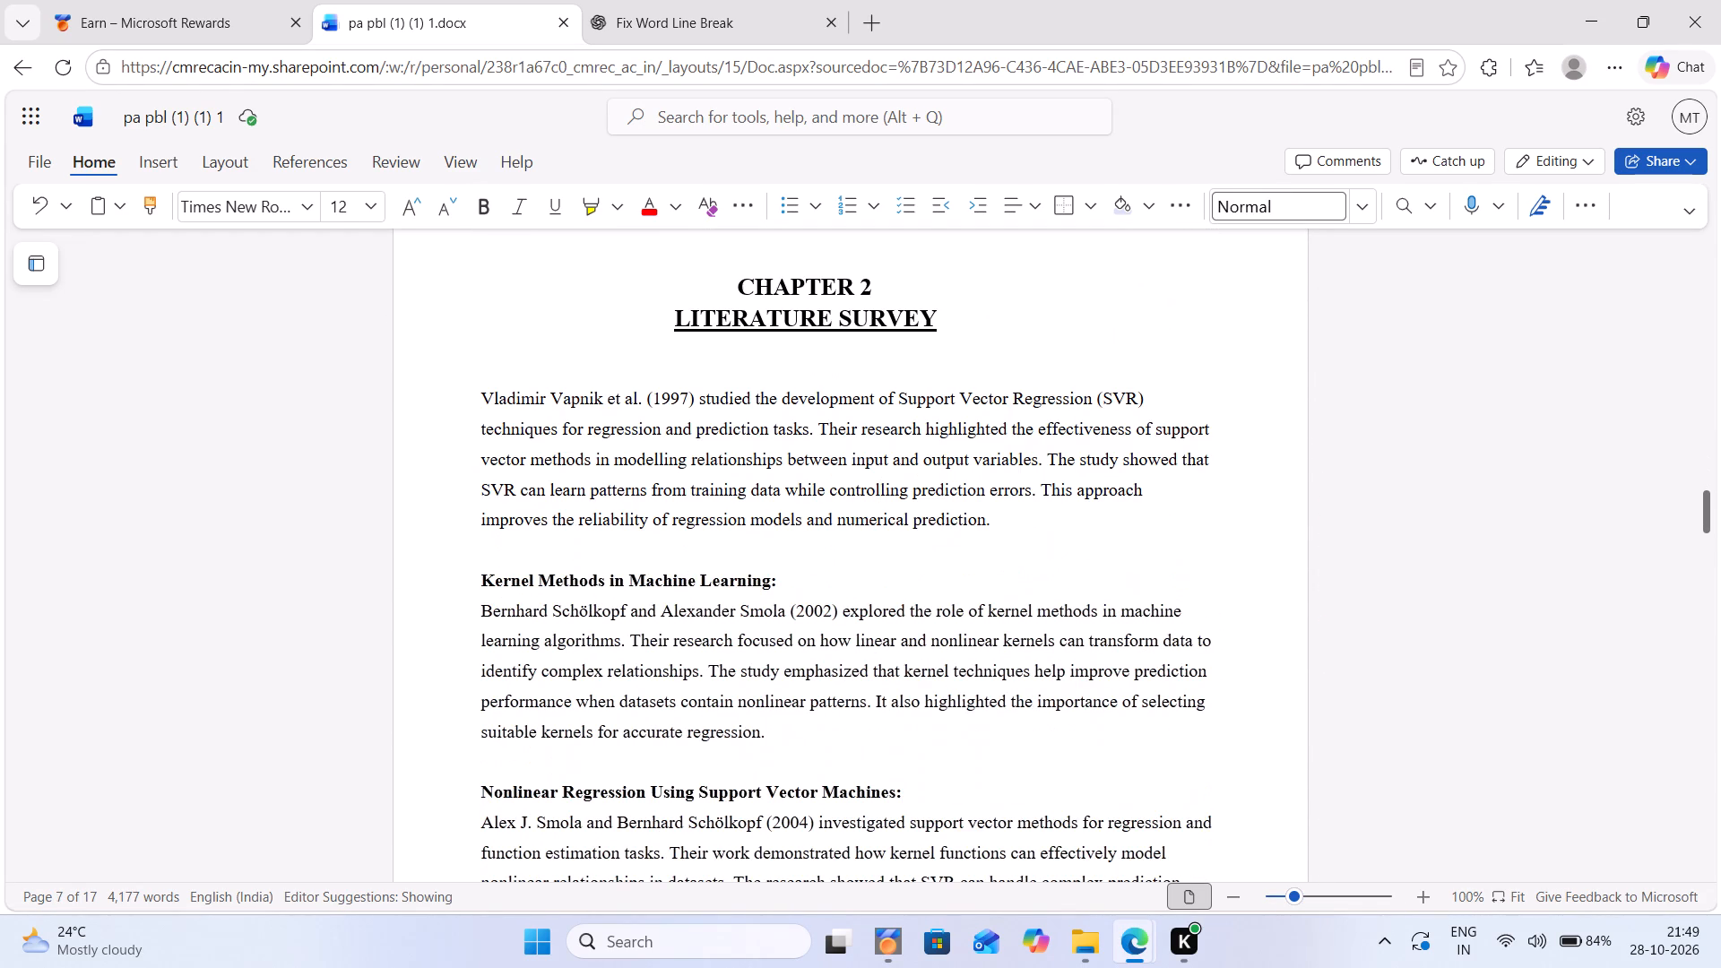
scroll(893, 393, down, 17)
scroll(893, 393, up, 4)
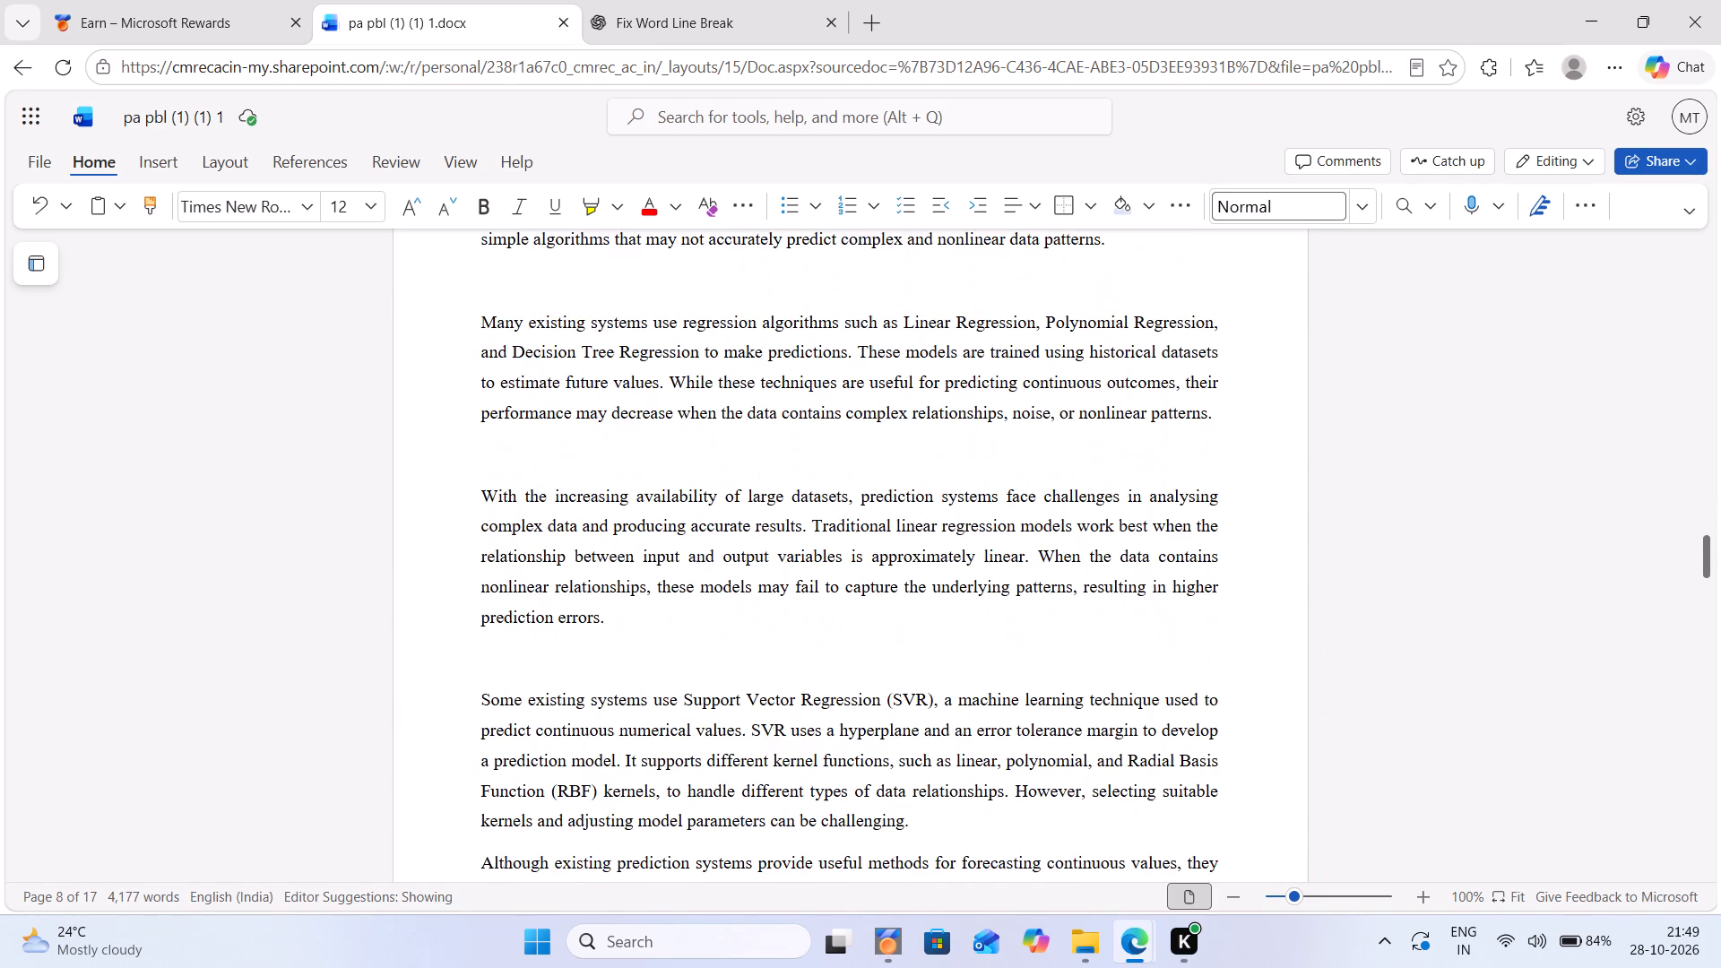
scroll(890, 393, up, 3)
click(815, 560)
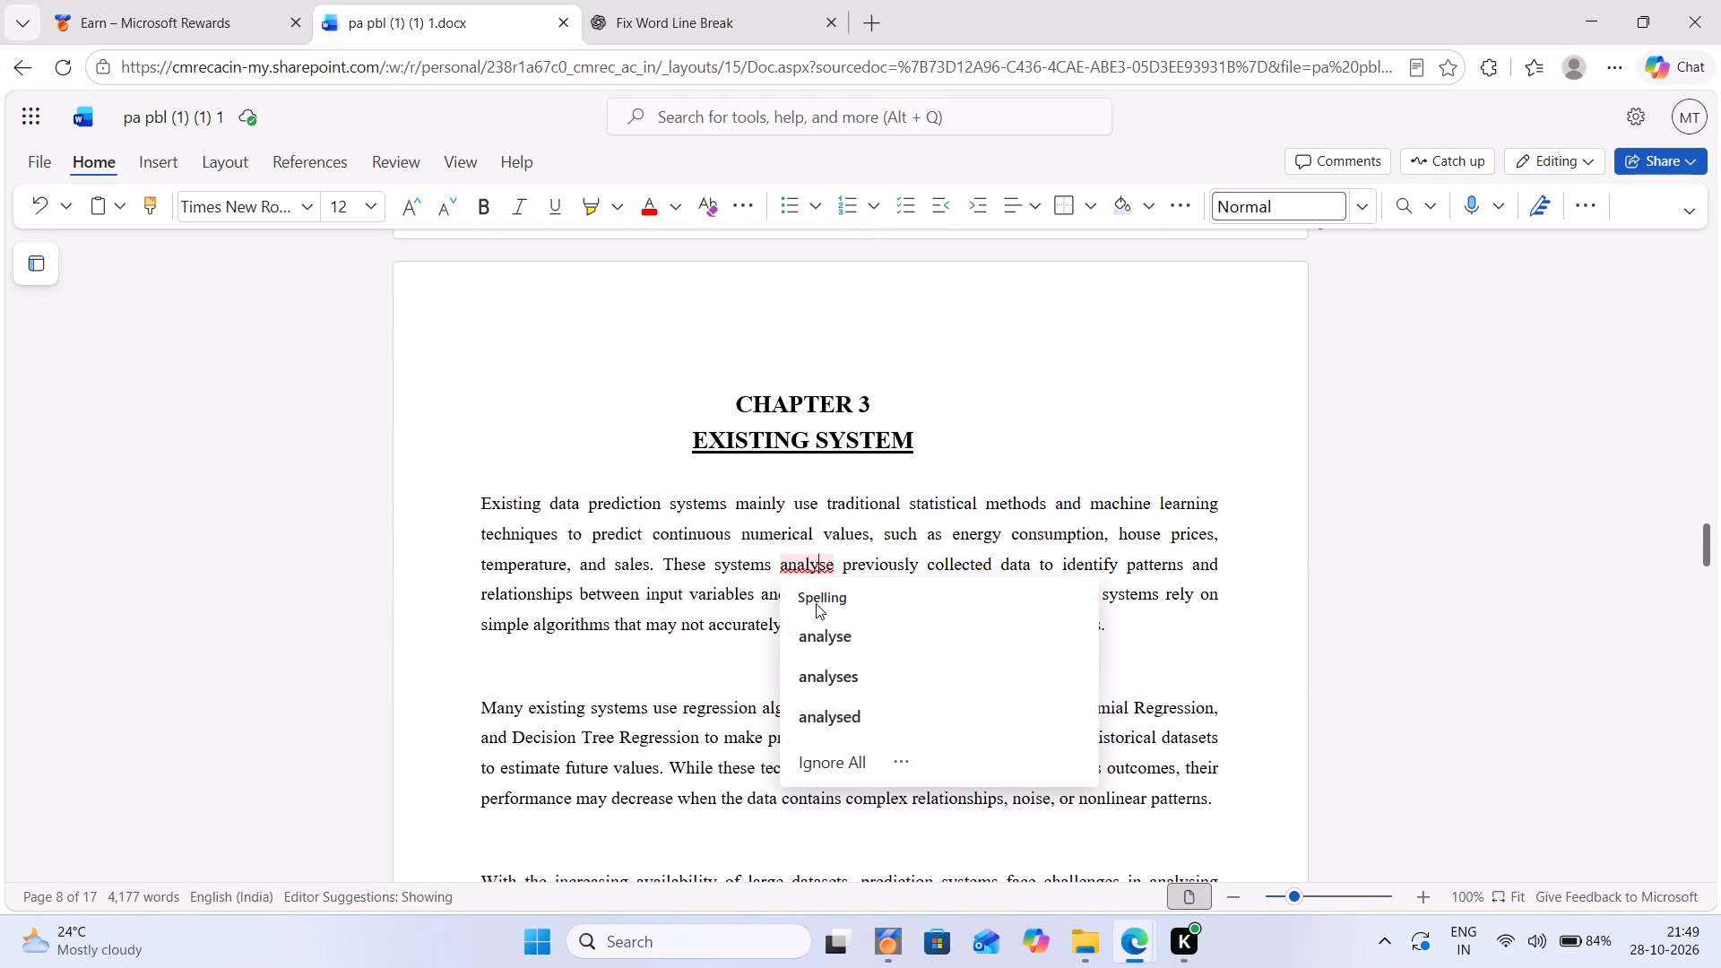
click(813, 624)
Review the layout, headings and spelling flags from the rest of Chapter 3 through to the reference list.
scroll(813, 624, down, 11)
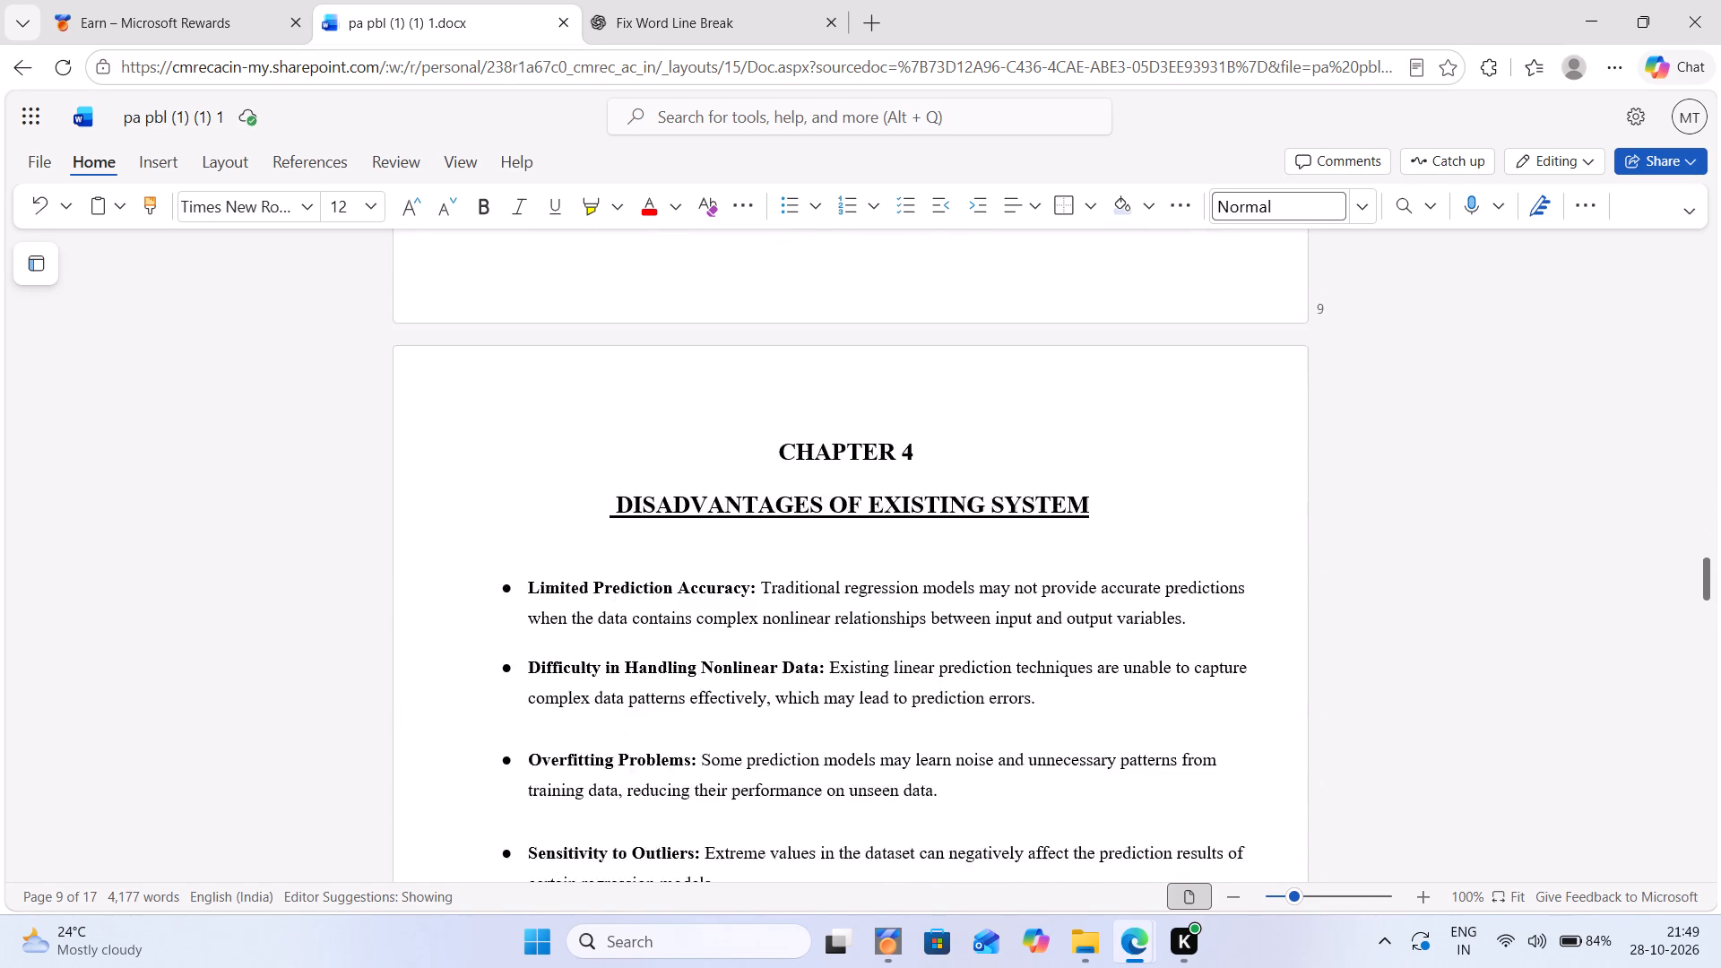
scroll(813, 624, down, 14)
scroll(813, 624, down, 7)
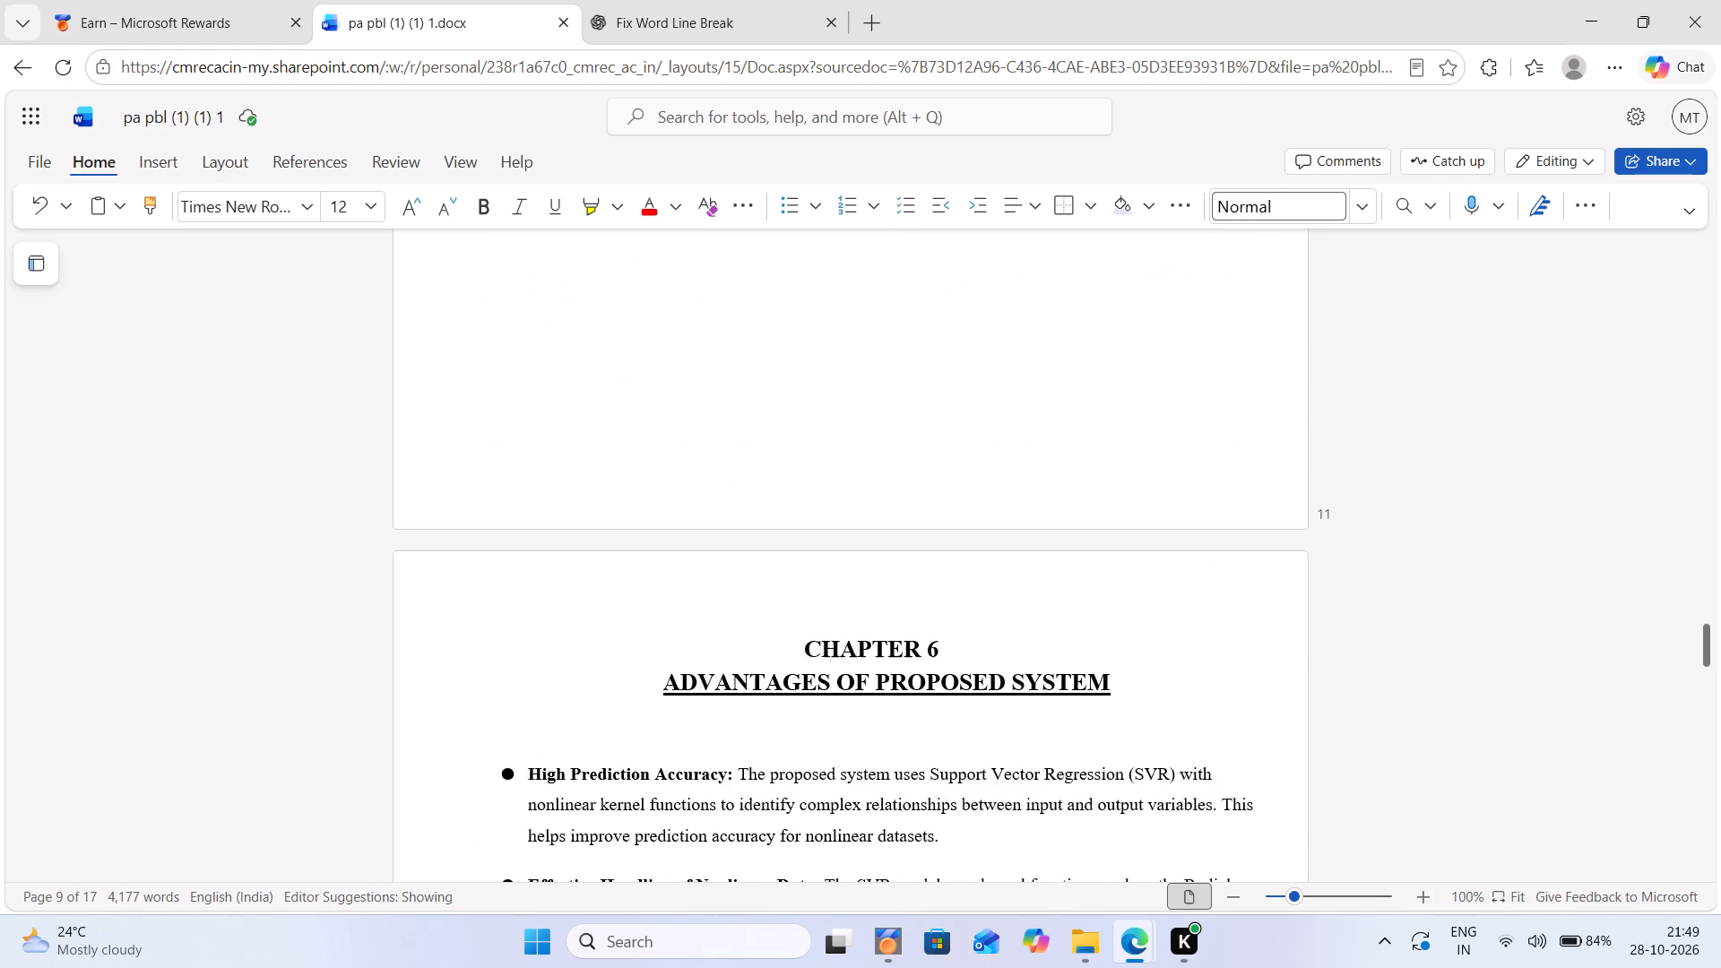
scroll(813, 624, down, 7)
scroll(813, 624, down, 14)
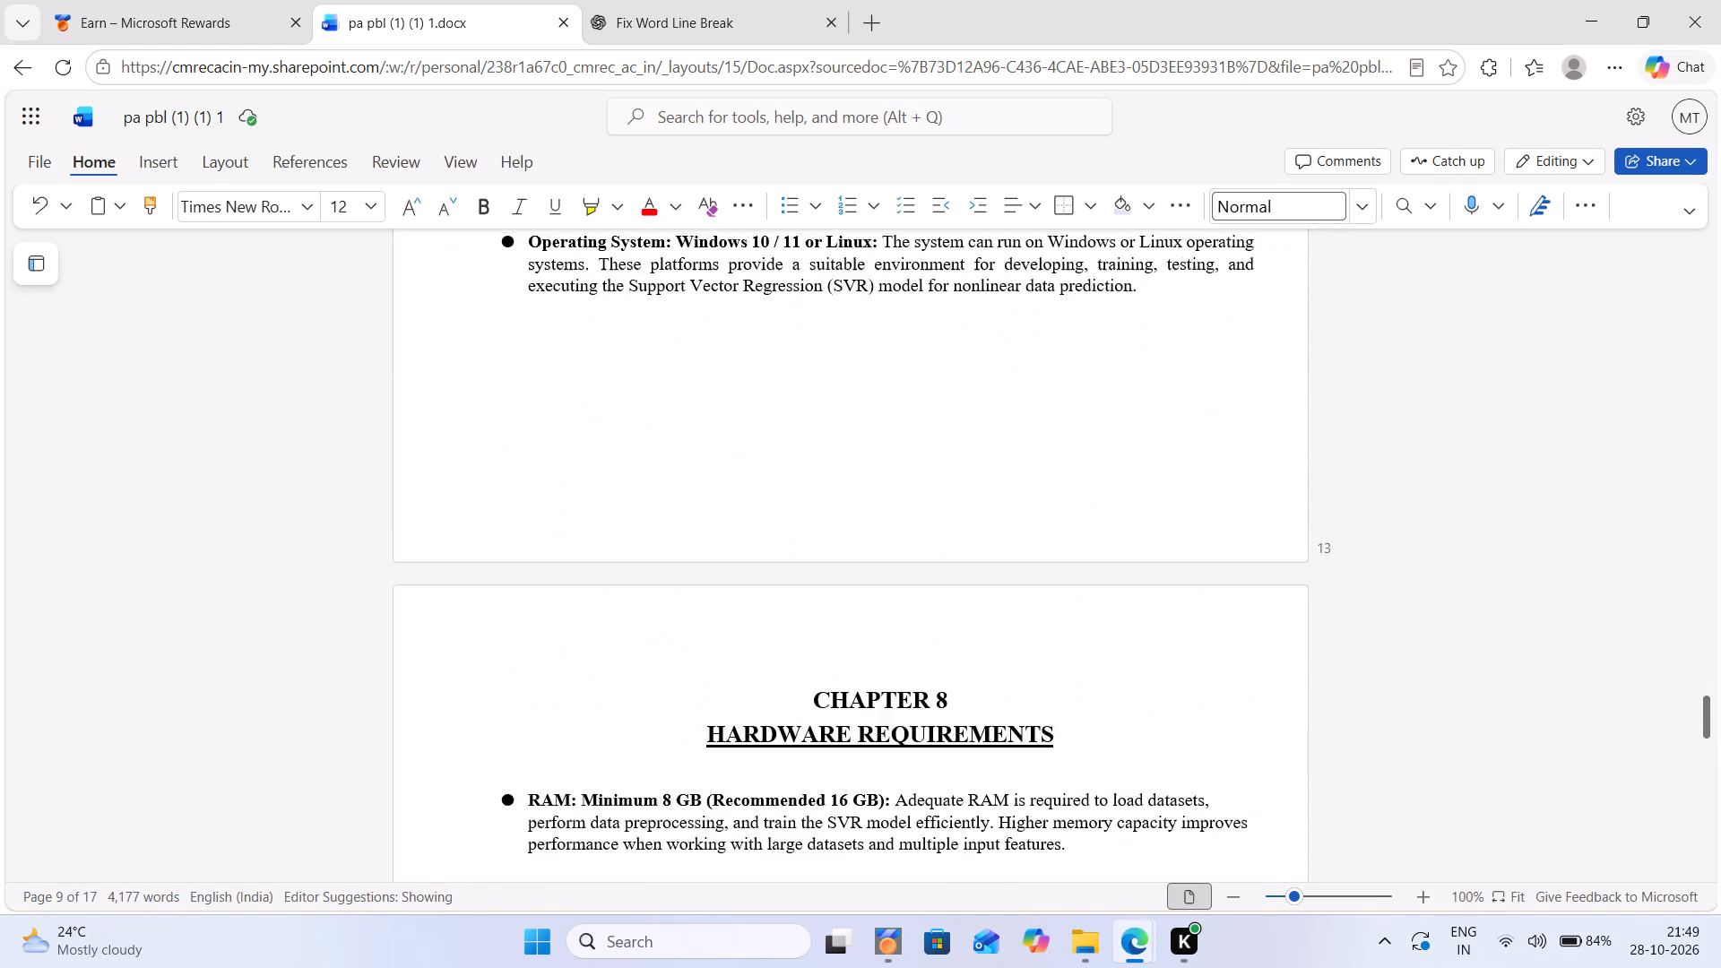
scroll(813, 624, down, 2)
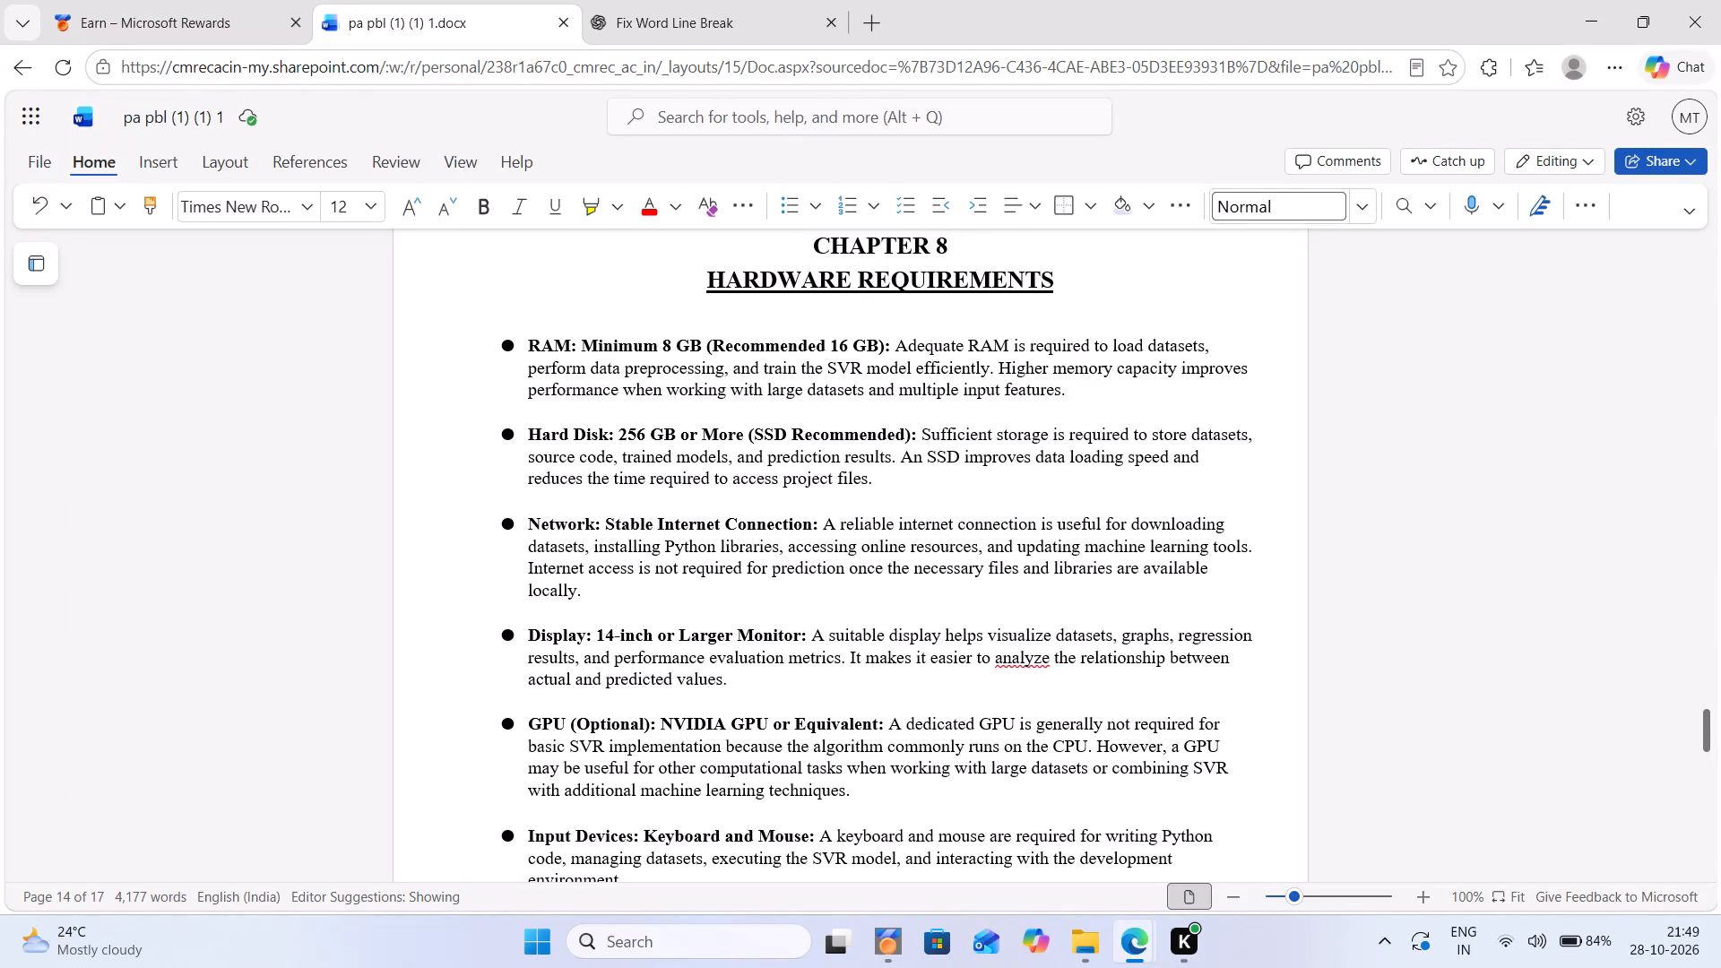
scroll(798, 512, down, 1)
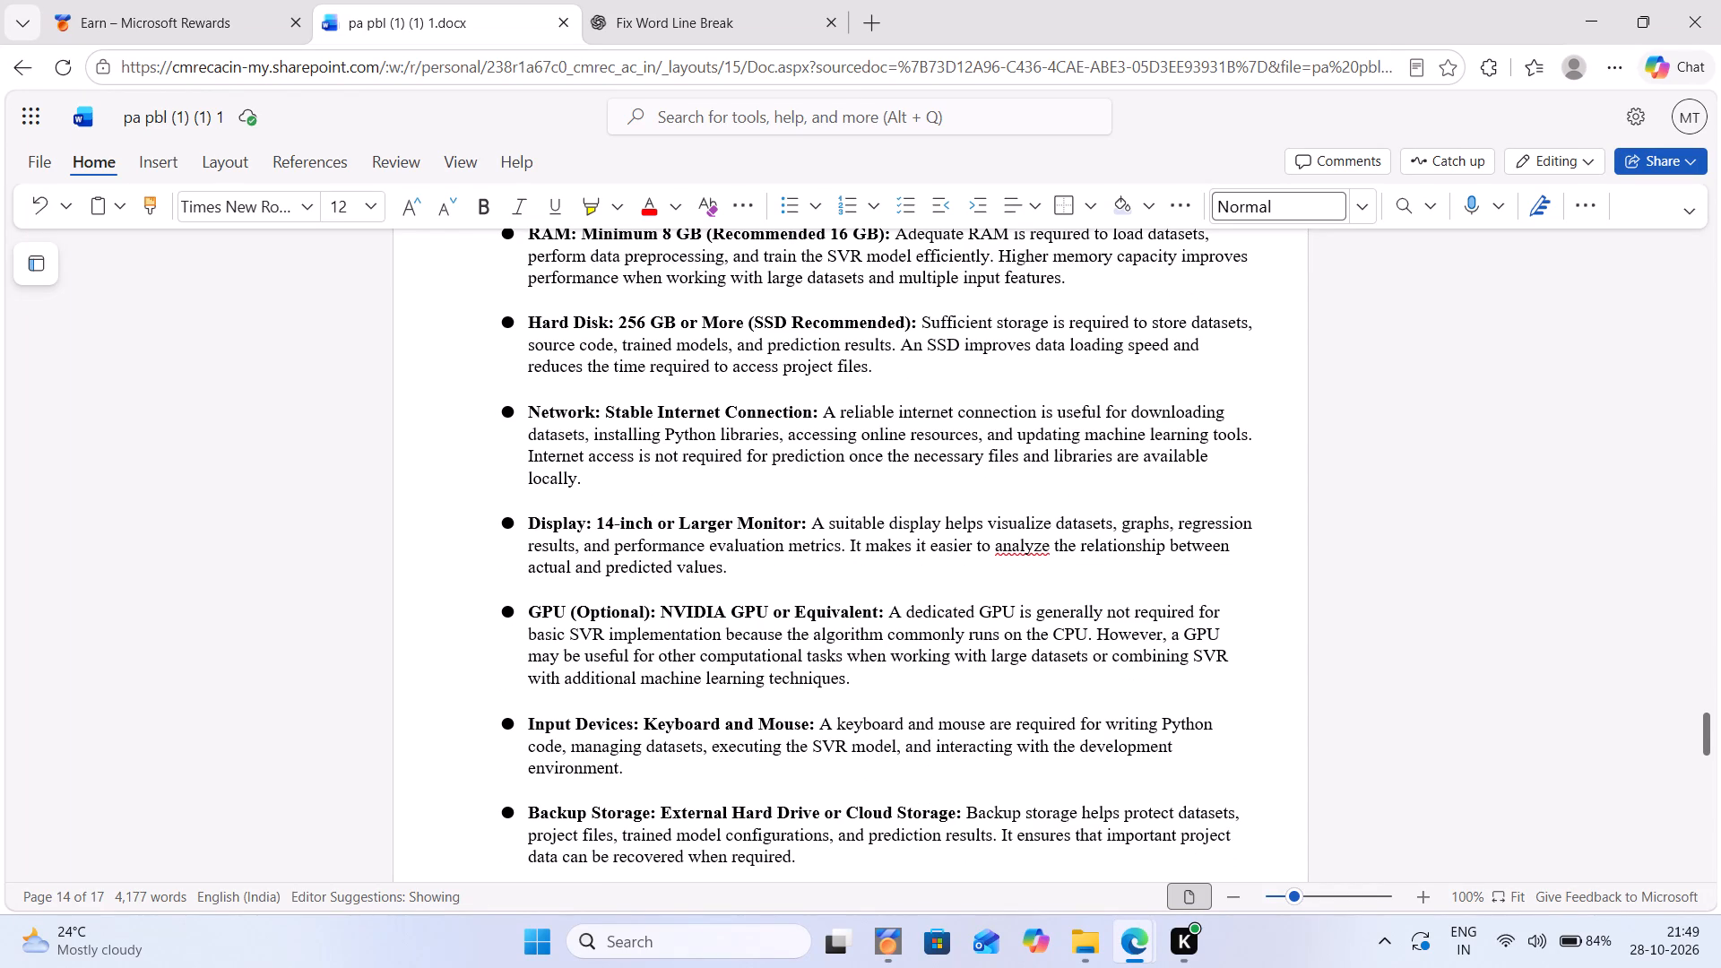
scroll(805, 488, down, 1)
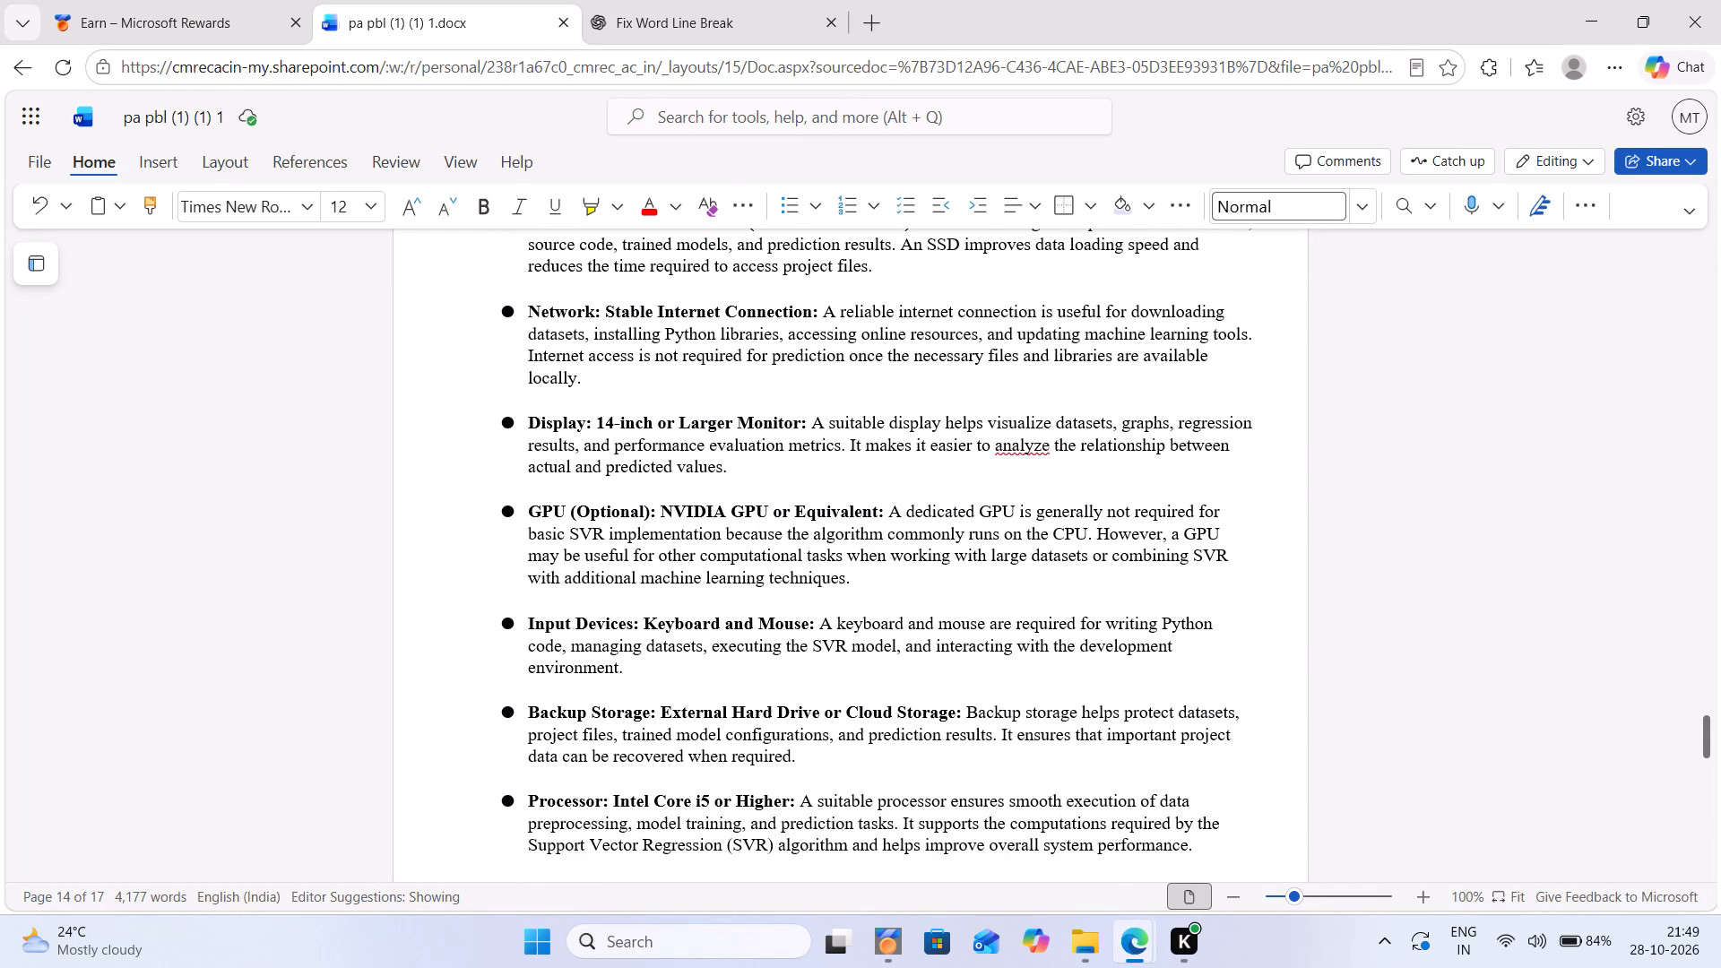
scroll(871, 433, down, 1)
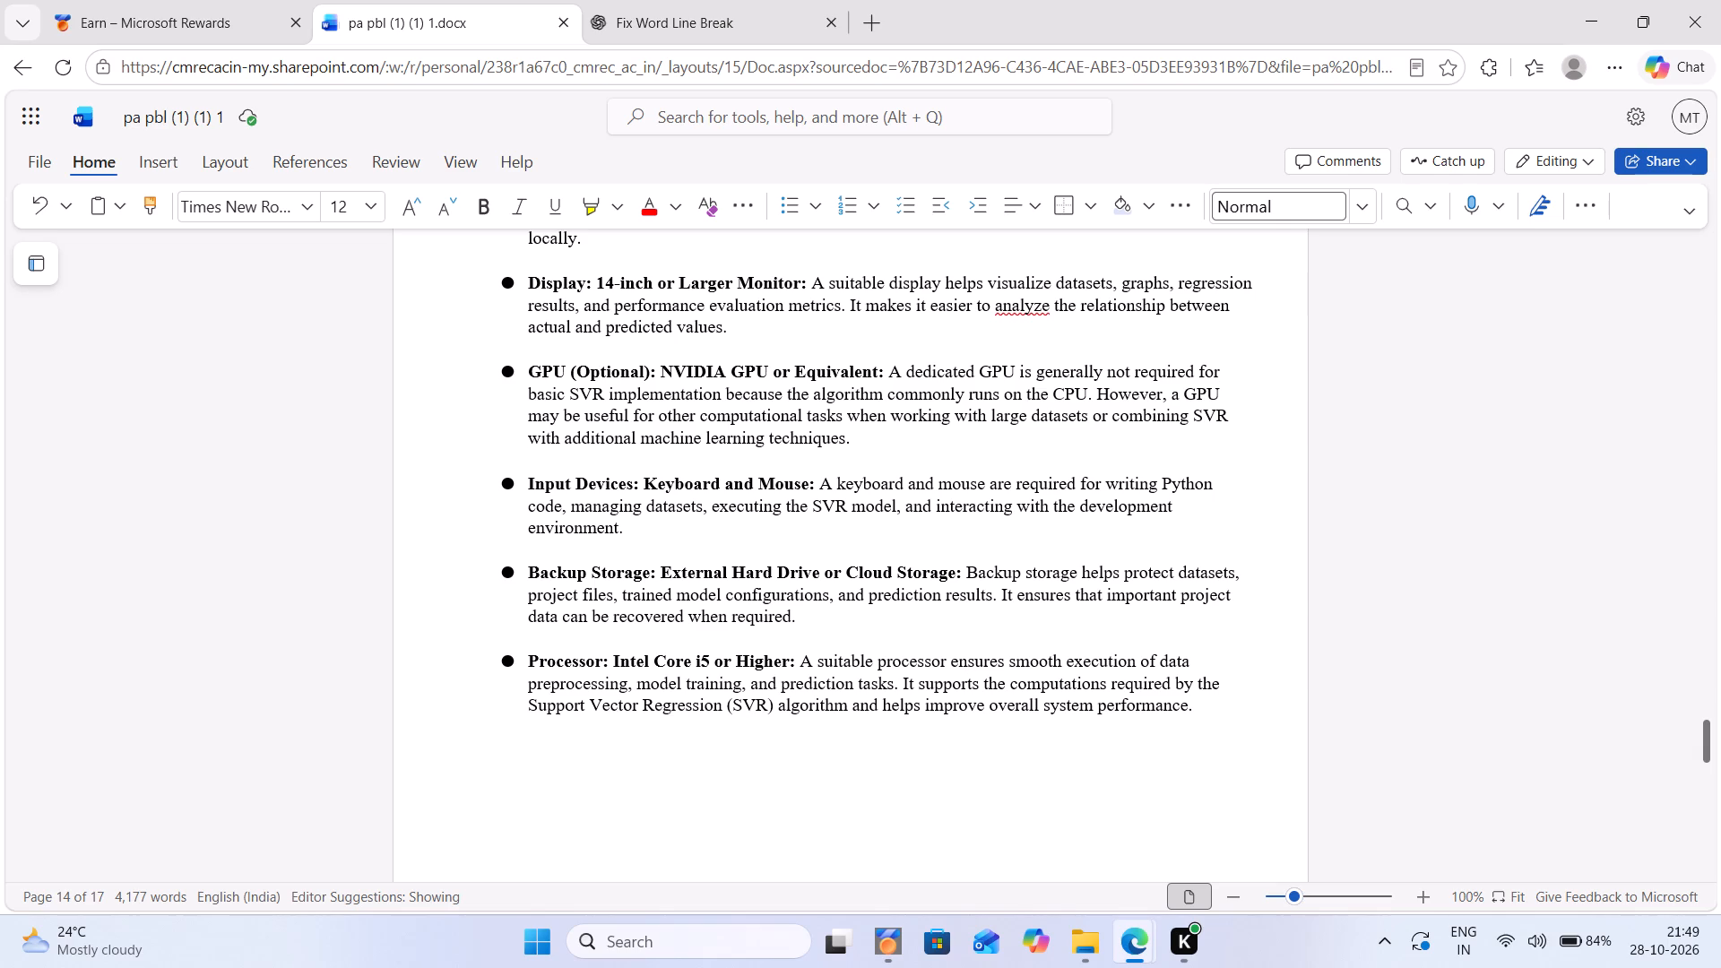
scroll(871, 433, down, 3)
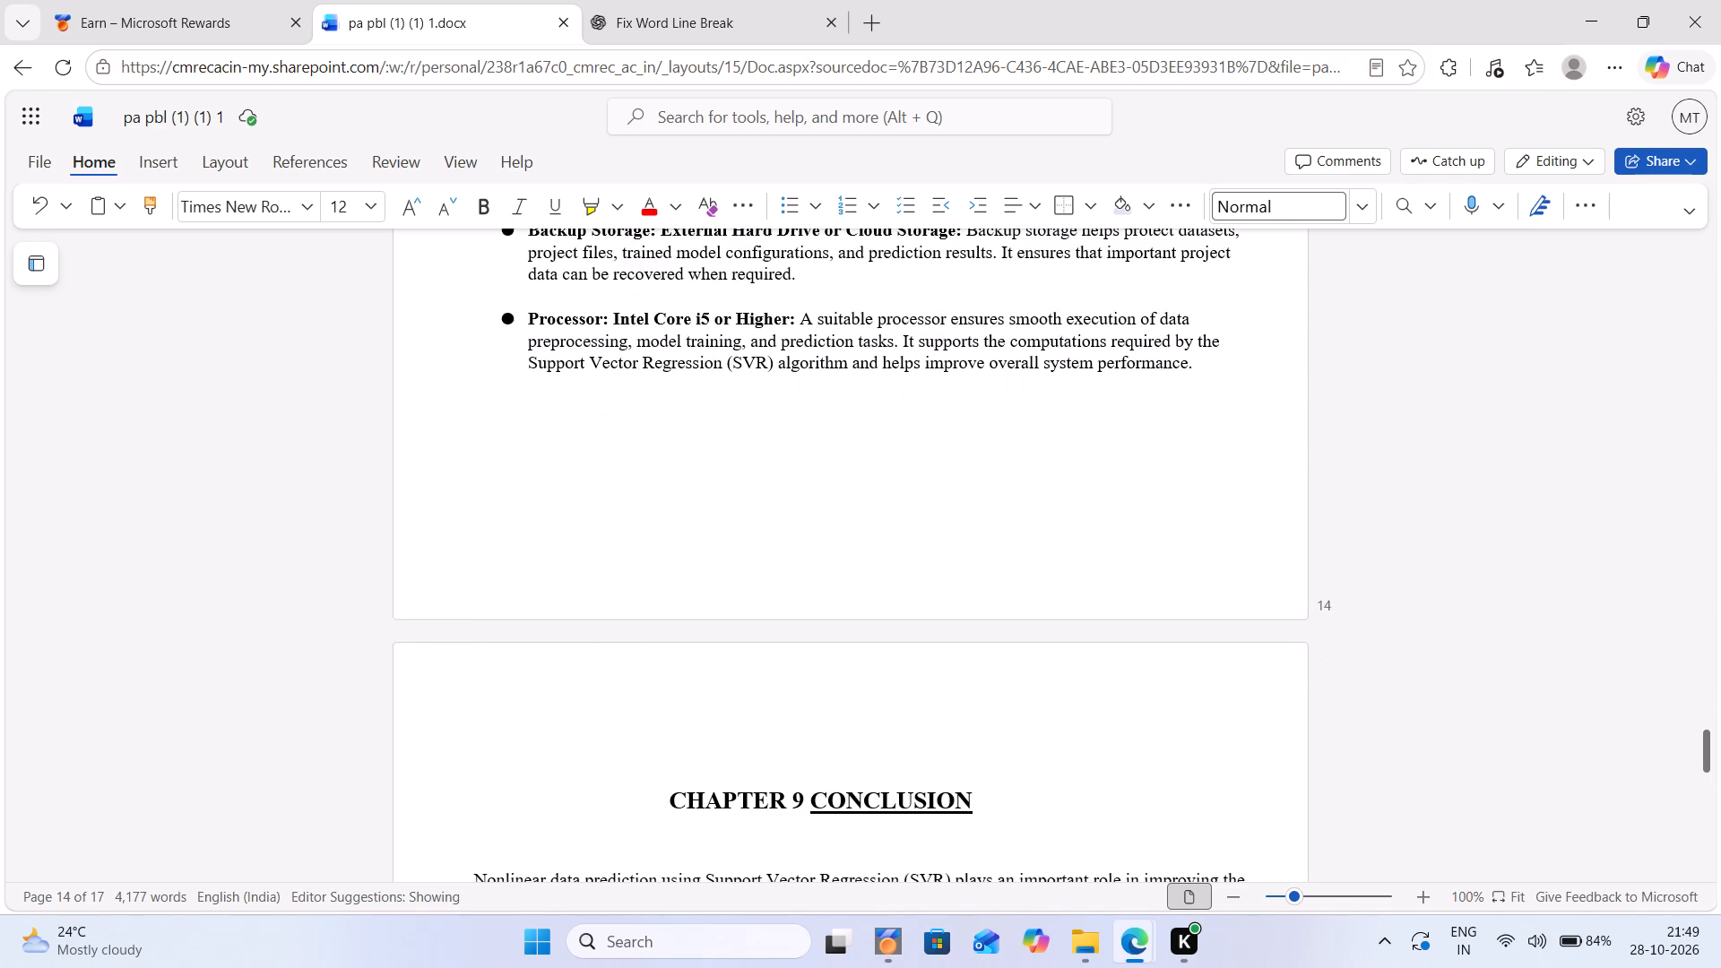
scroll(871, 433, down, 2)
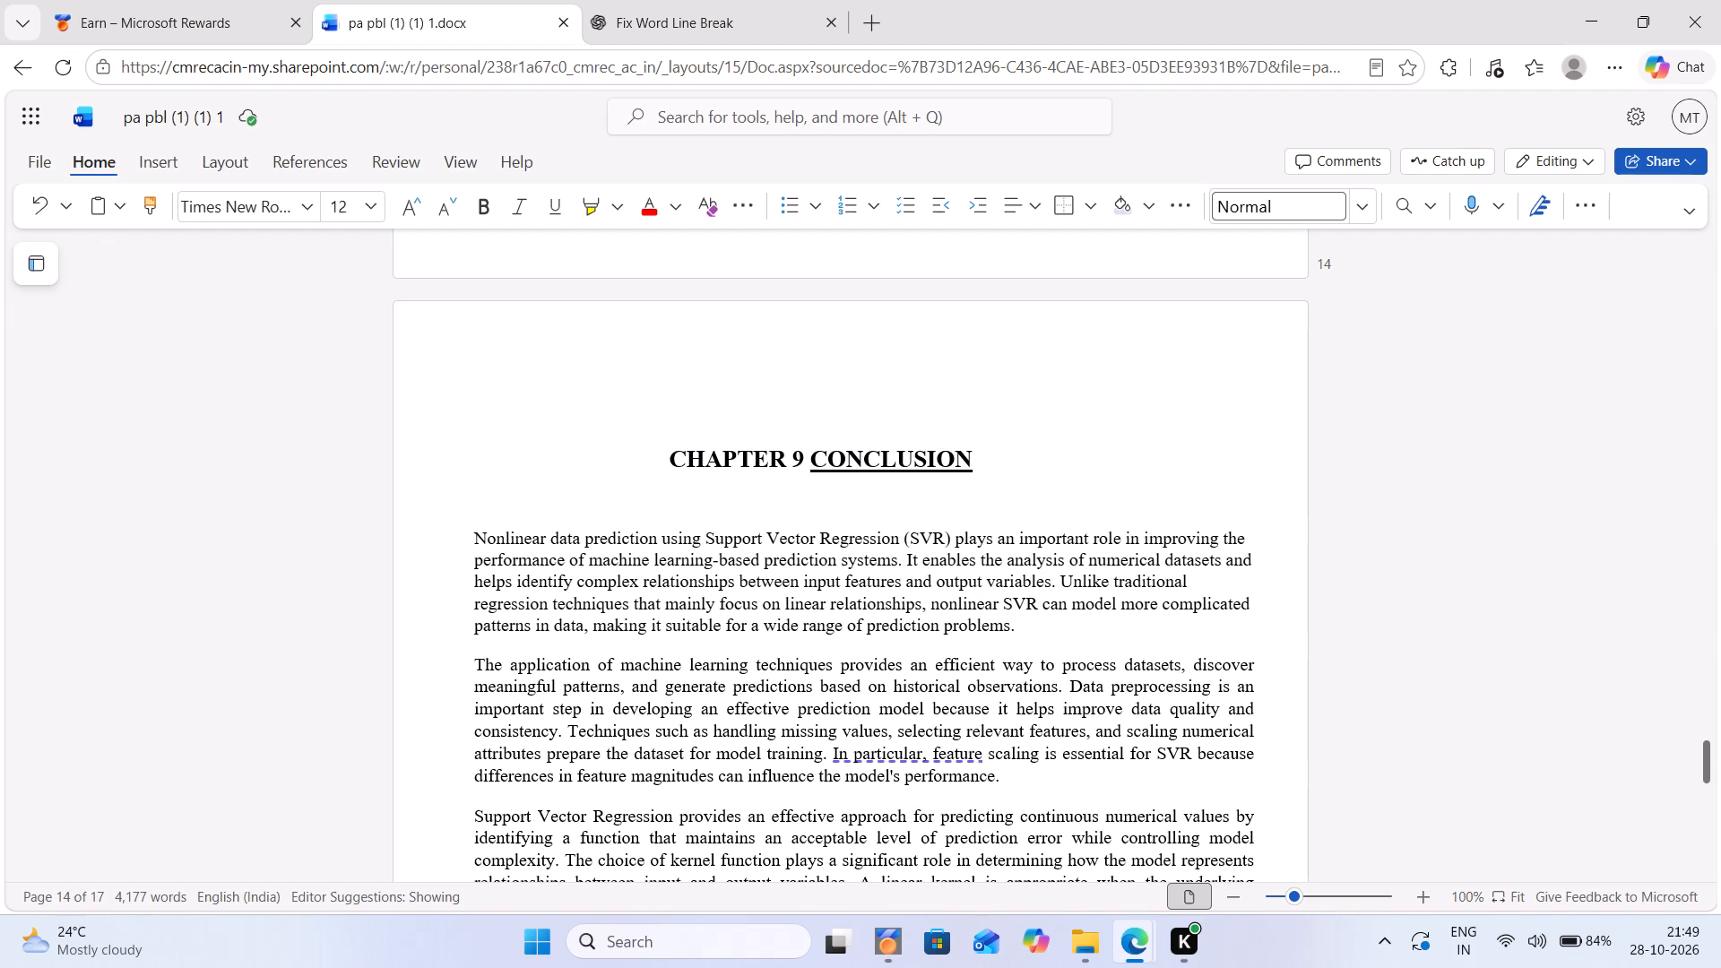
scroll(871, 433, down, 3)
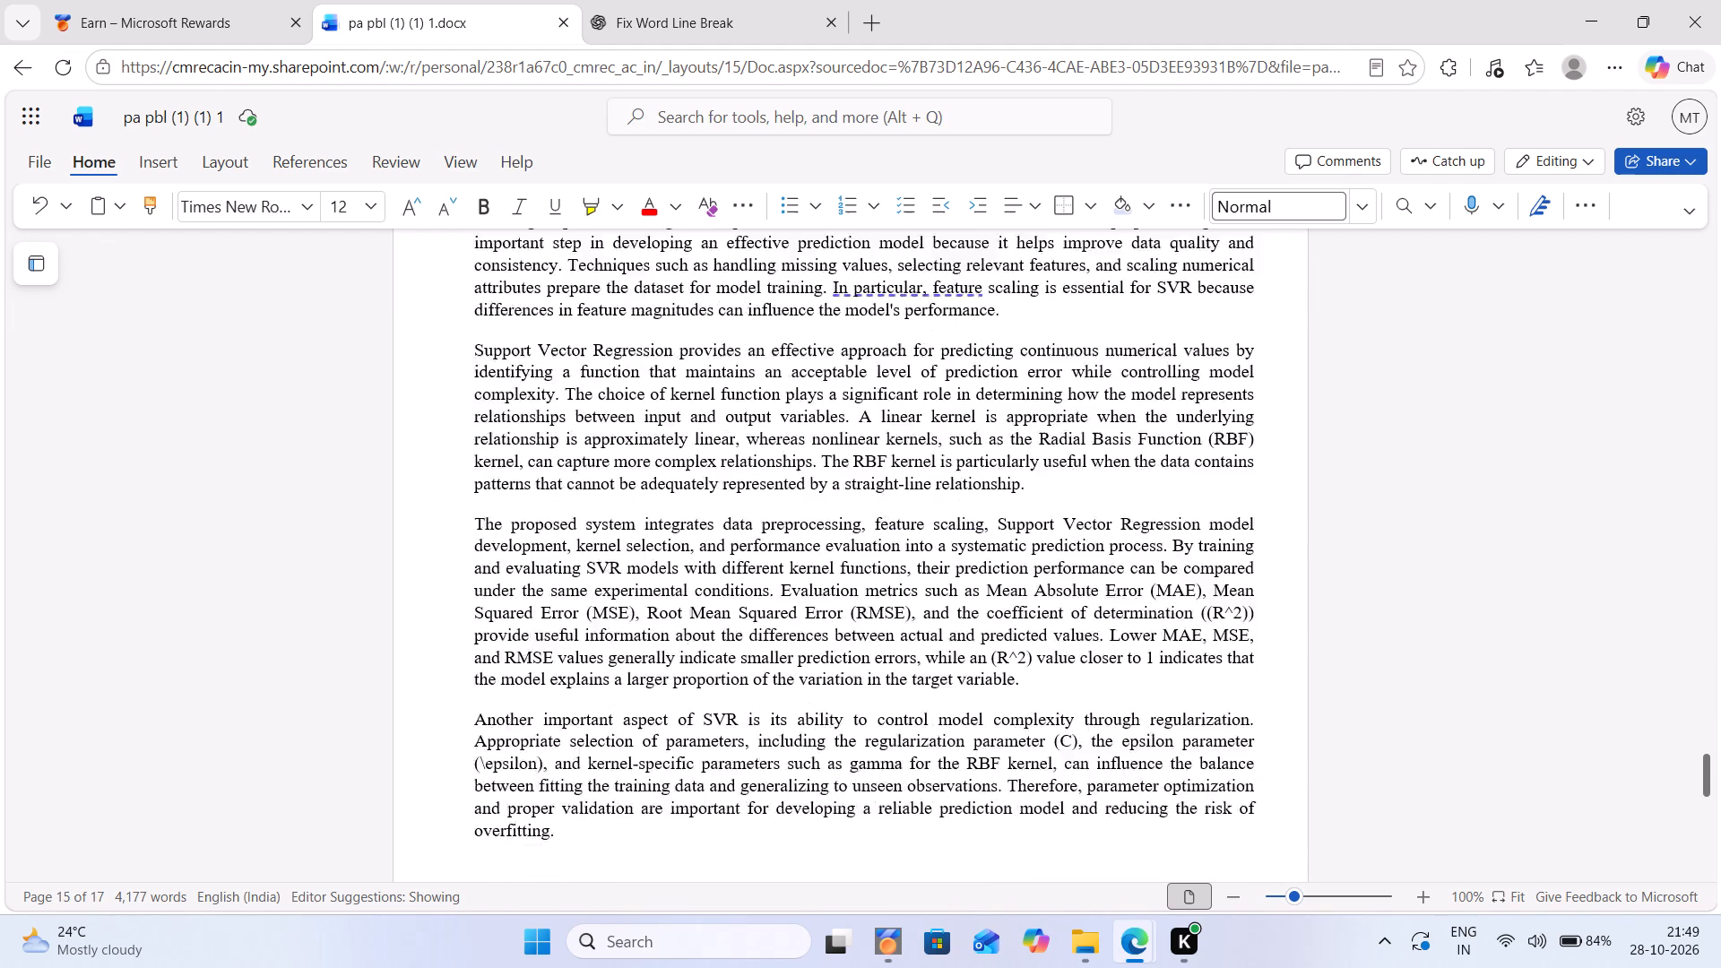
scroll(871, 433, down, 7)
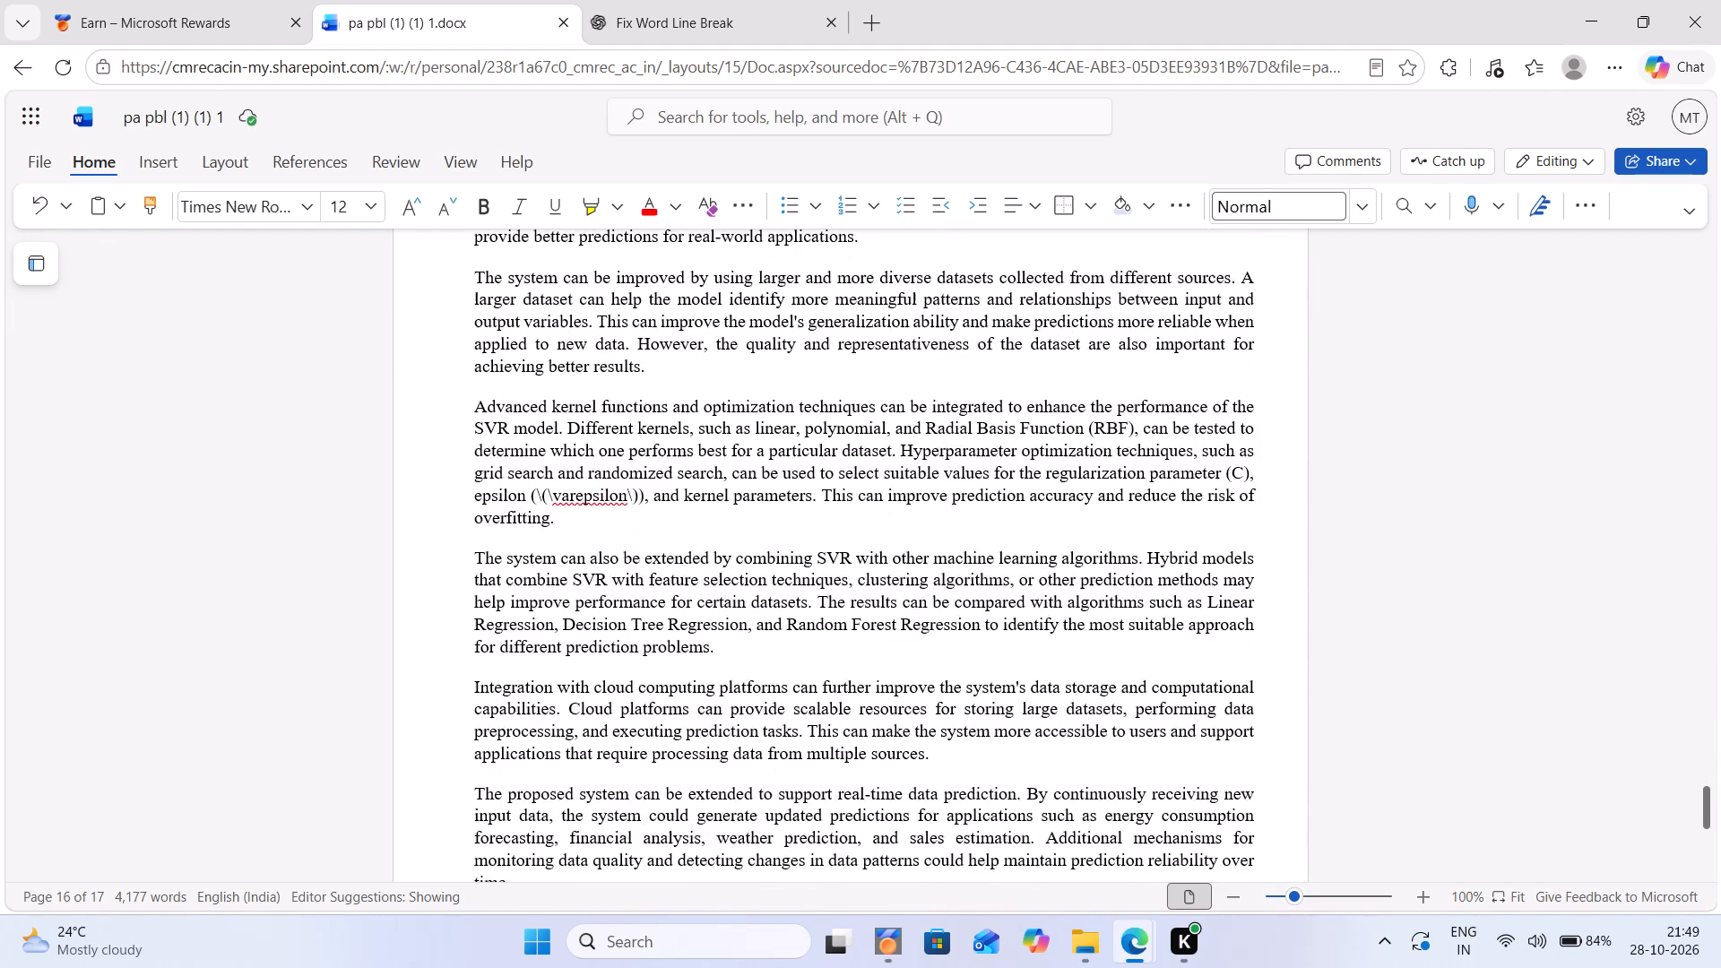
scroll(871, 433, down, 8)
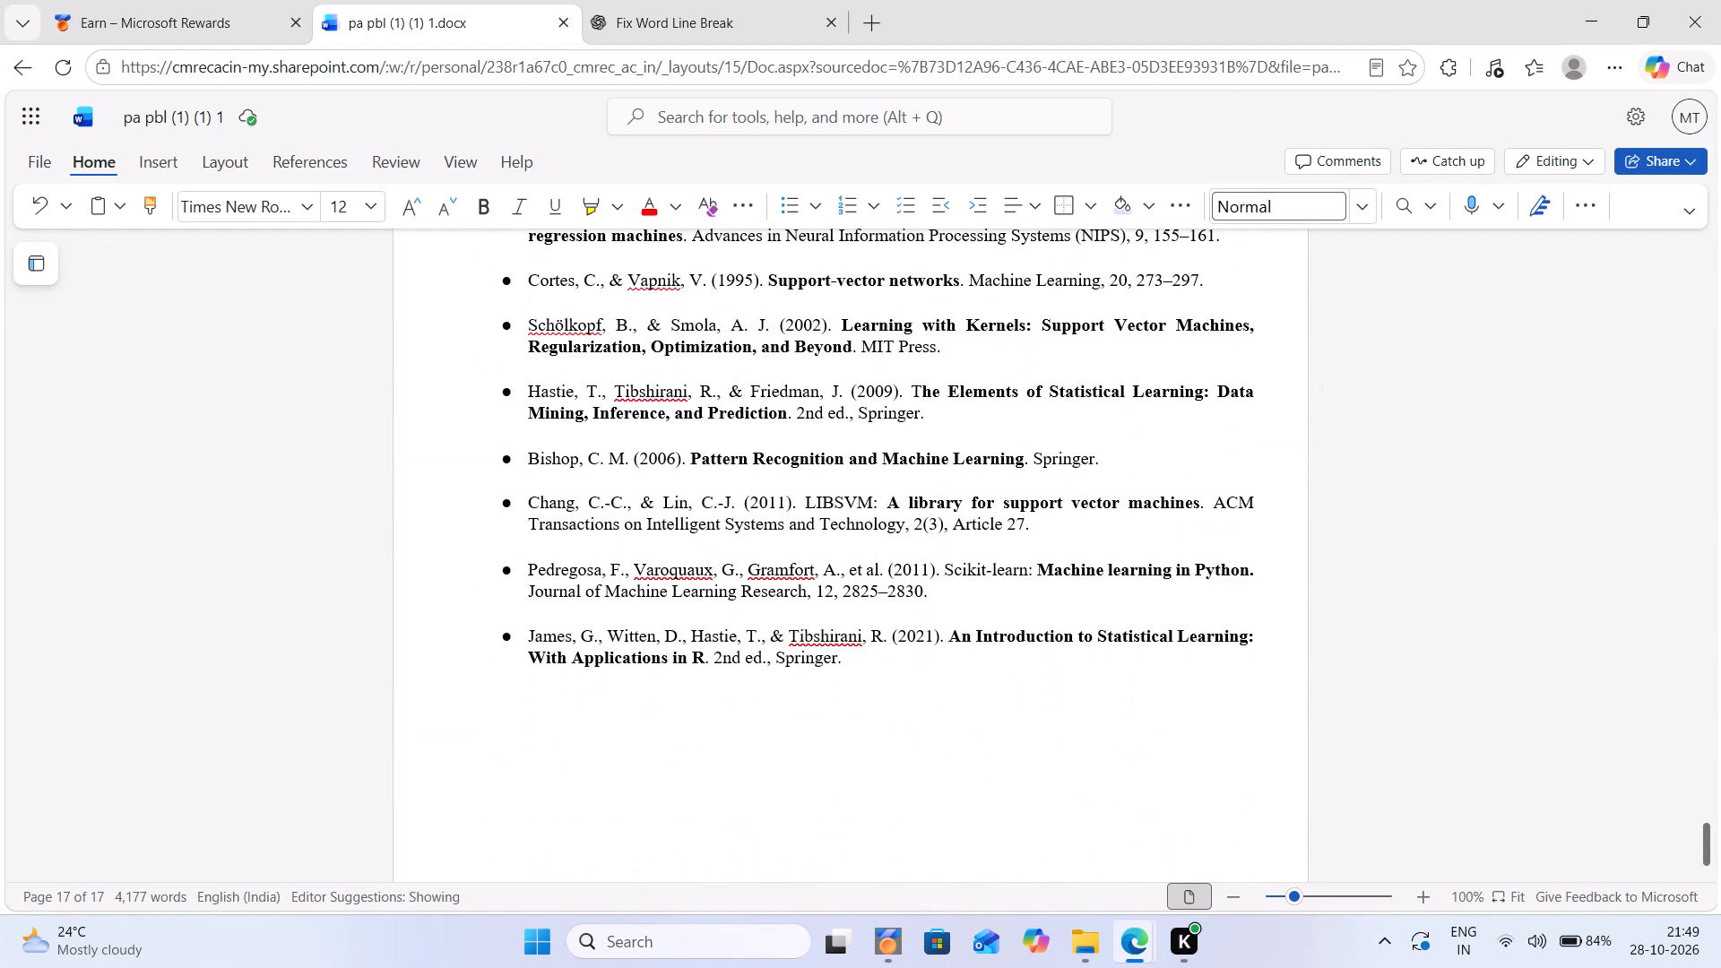
scroll(871, 433, down, 3)
Delete the stray "(\(\varepsilon\))" notation after "epsilon" in the kernel optimization paragraph of Chapter 10, FUTURE SCOPE.
scroll(871, 433, up, 6)
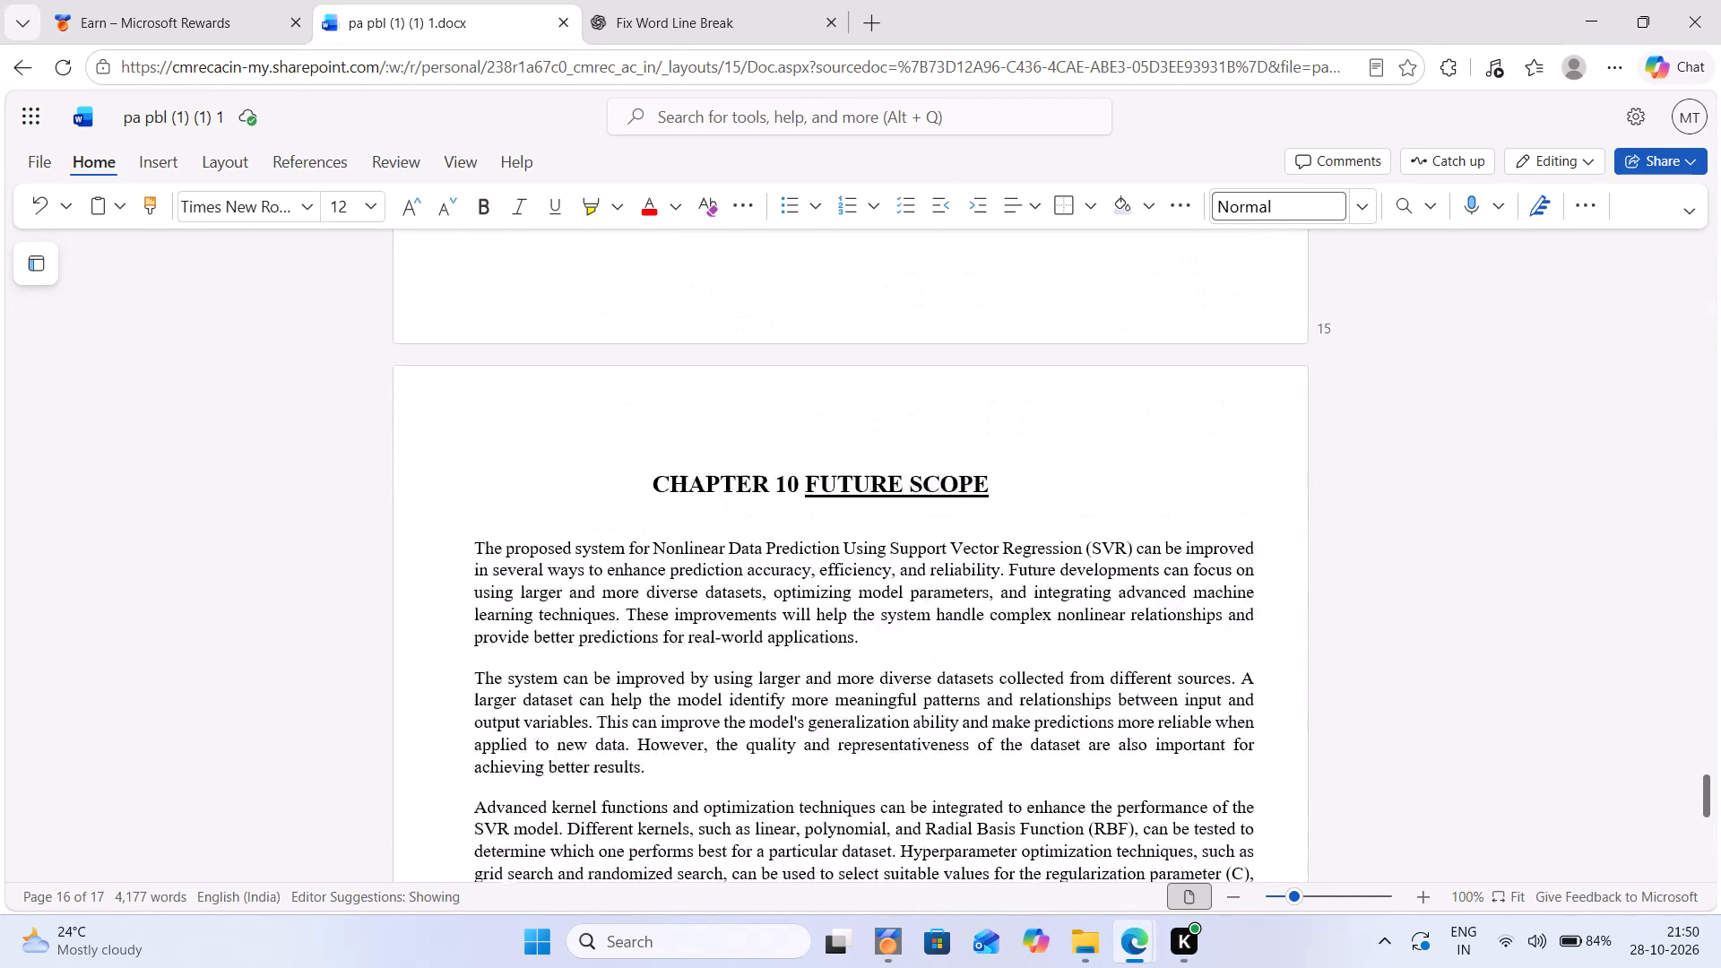
scroll(871, 433, up, 1)
scroll(871, 433, down, 3)
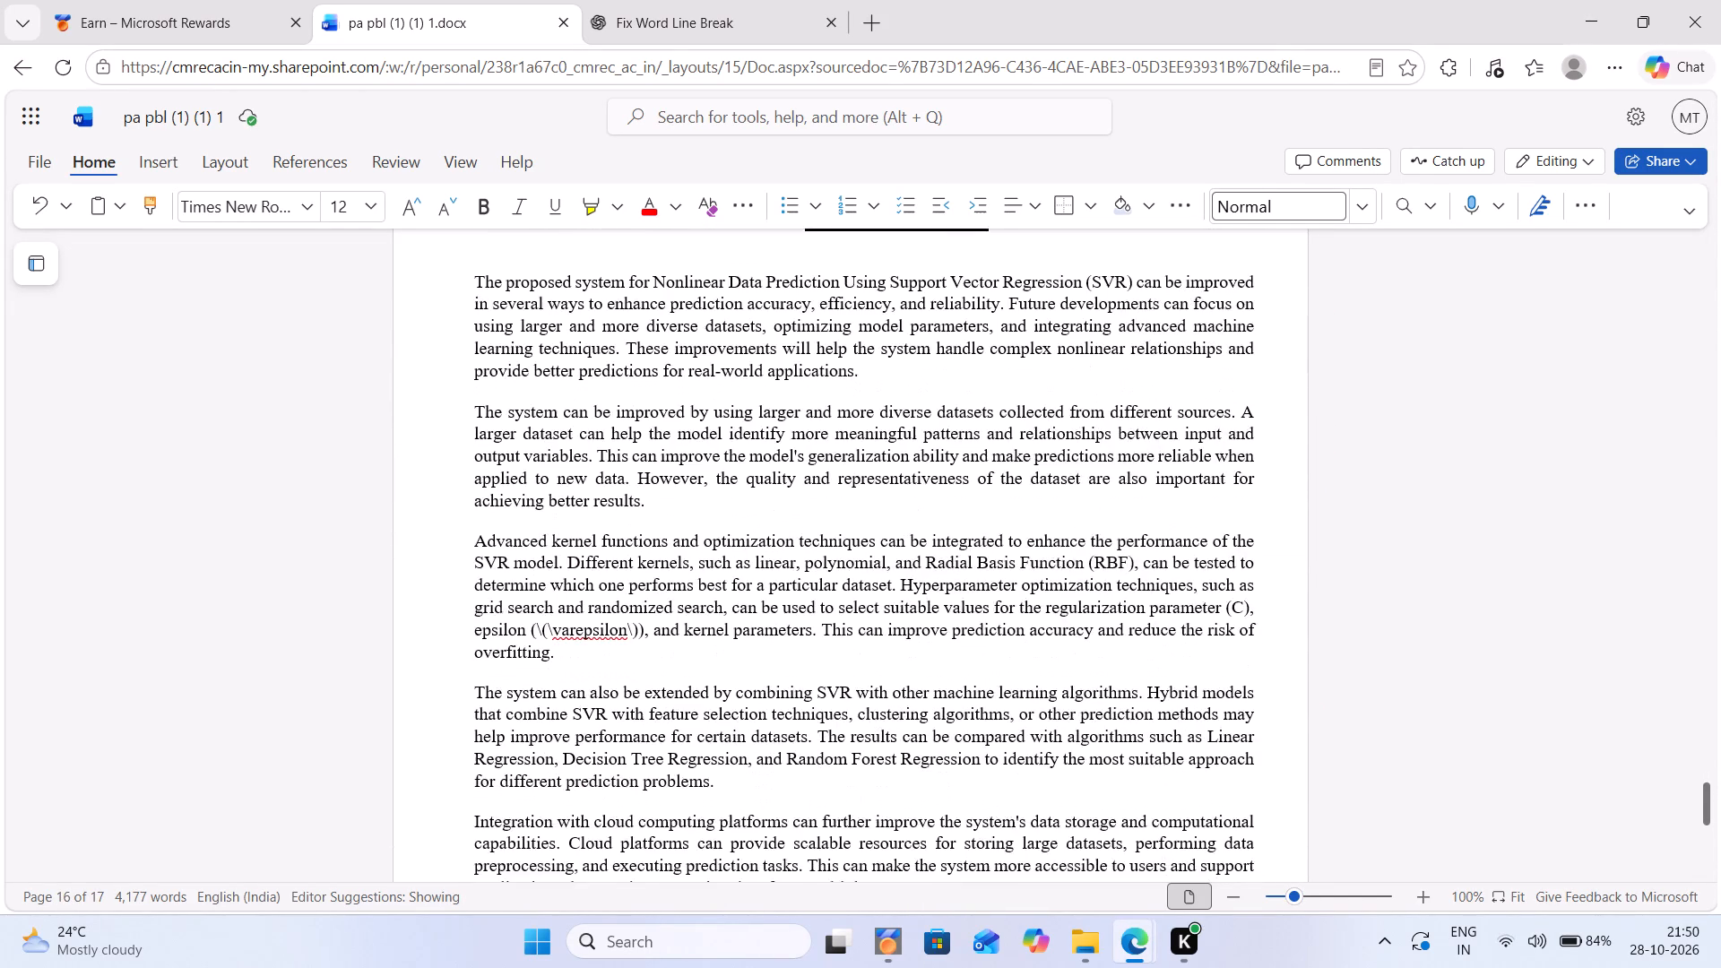
scroll(871, 433, down, 2)
scroll(871, 433, up, 2)
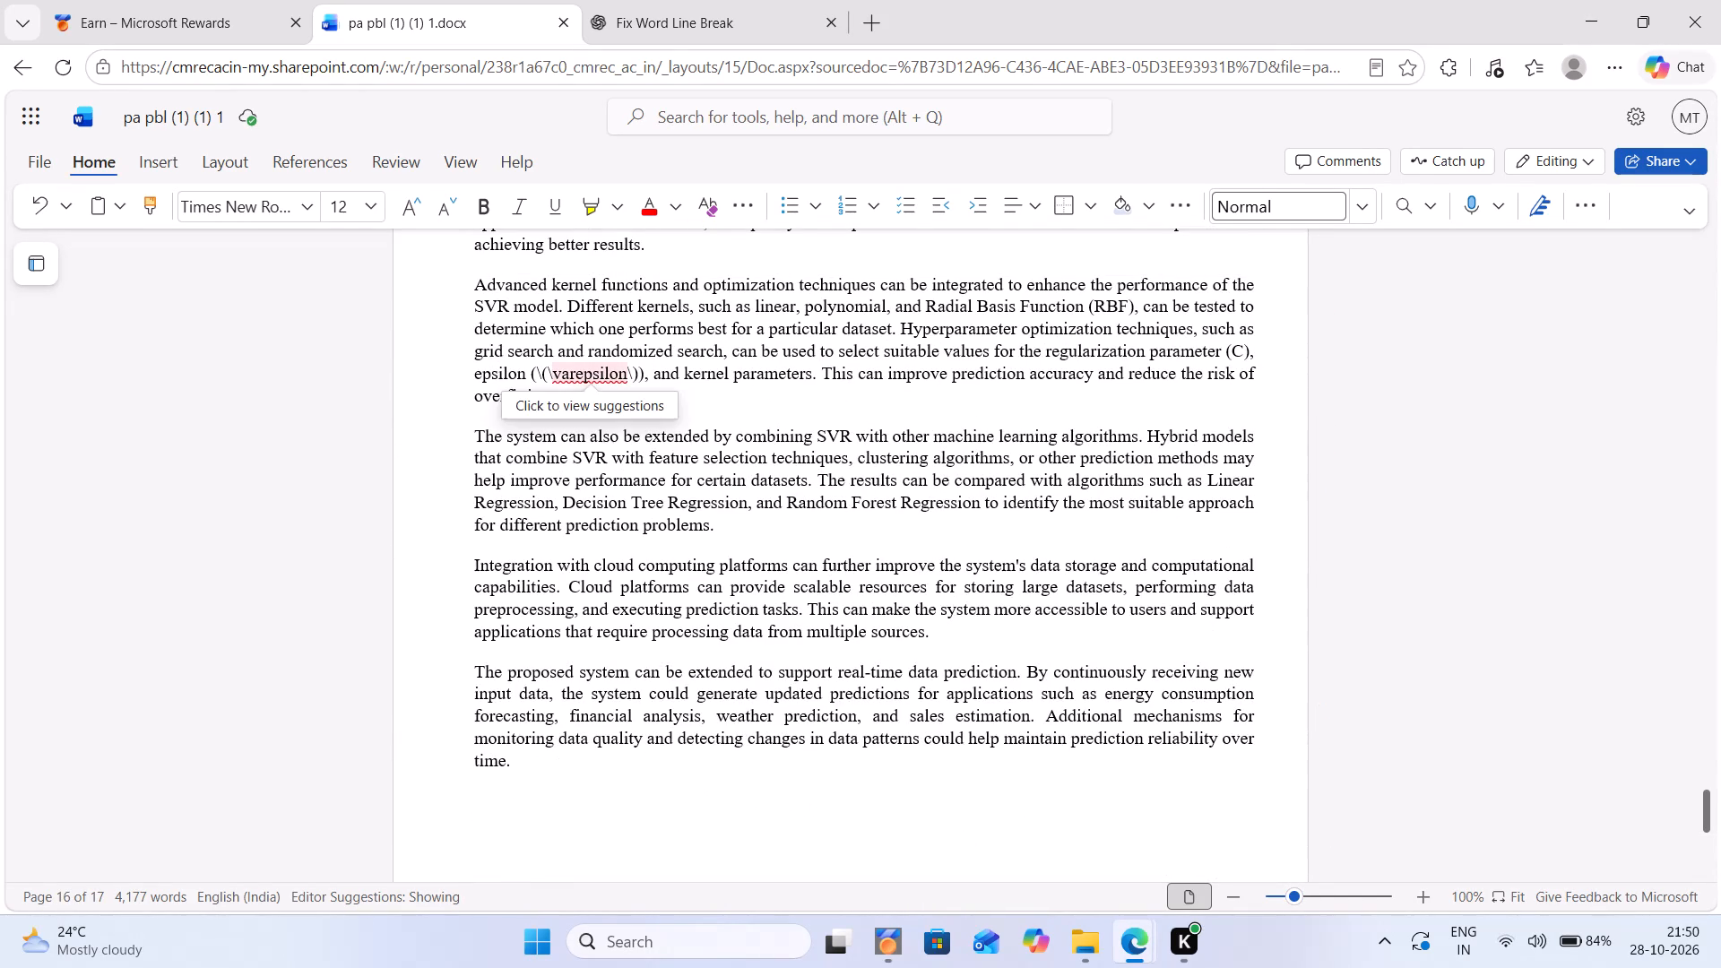
click(644, 379)
key(BackSpace)
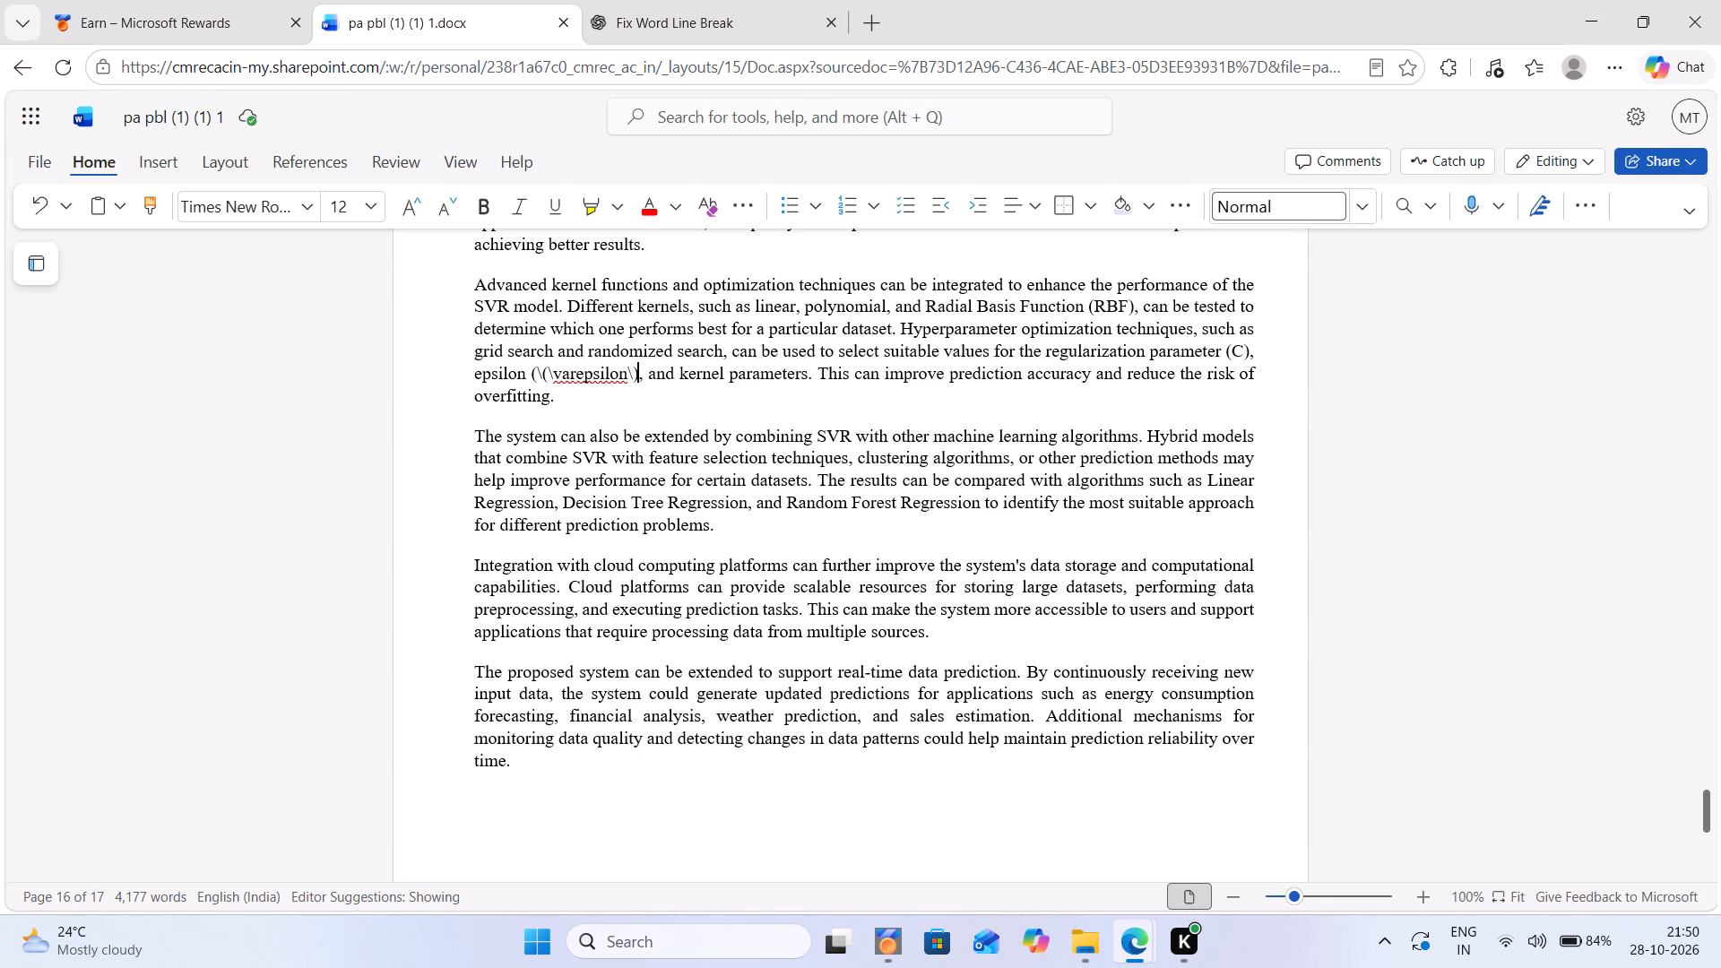
key(BackSpace)
key(BackSpace)
key(BackSpace)
key(BackSpace)
key(BackSpace)
key(BackSpace)
key(BackSpace)
key(BackSpace)
key(BackSpace)
key(BackSpace)
key(BackSpace)
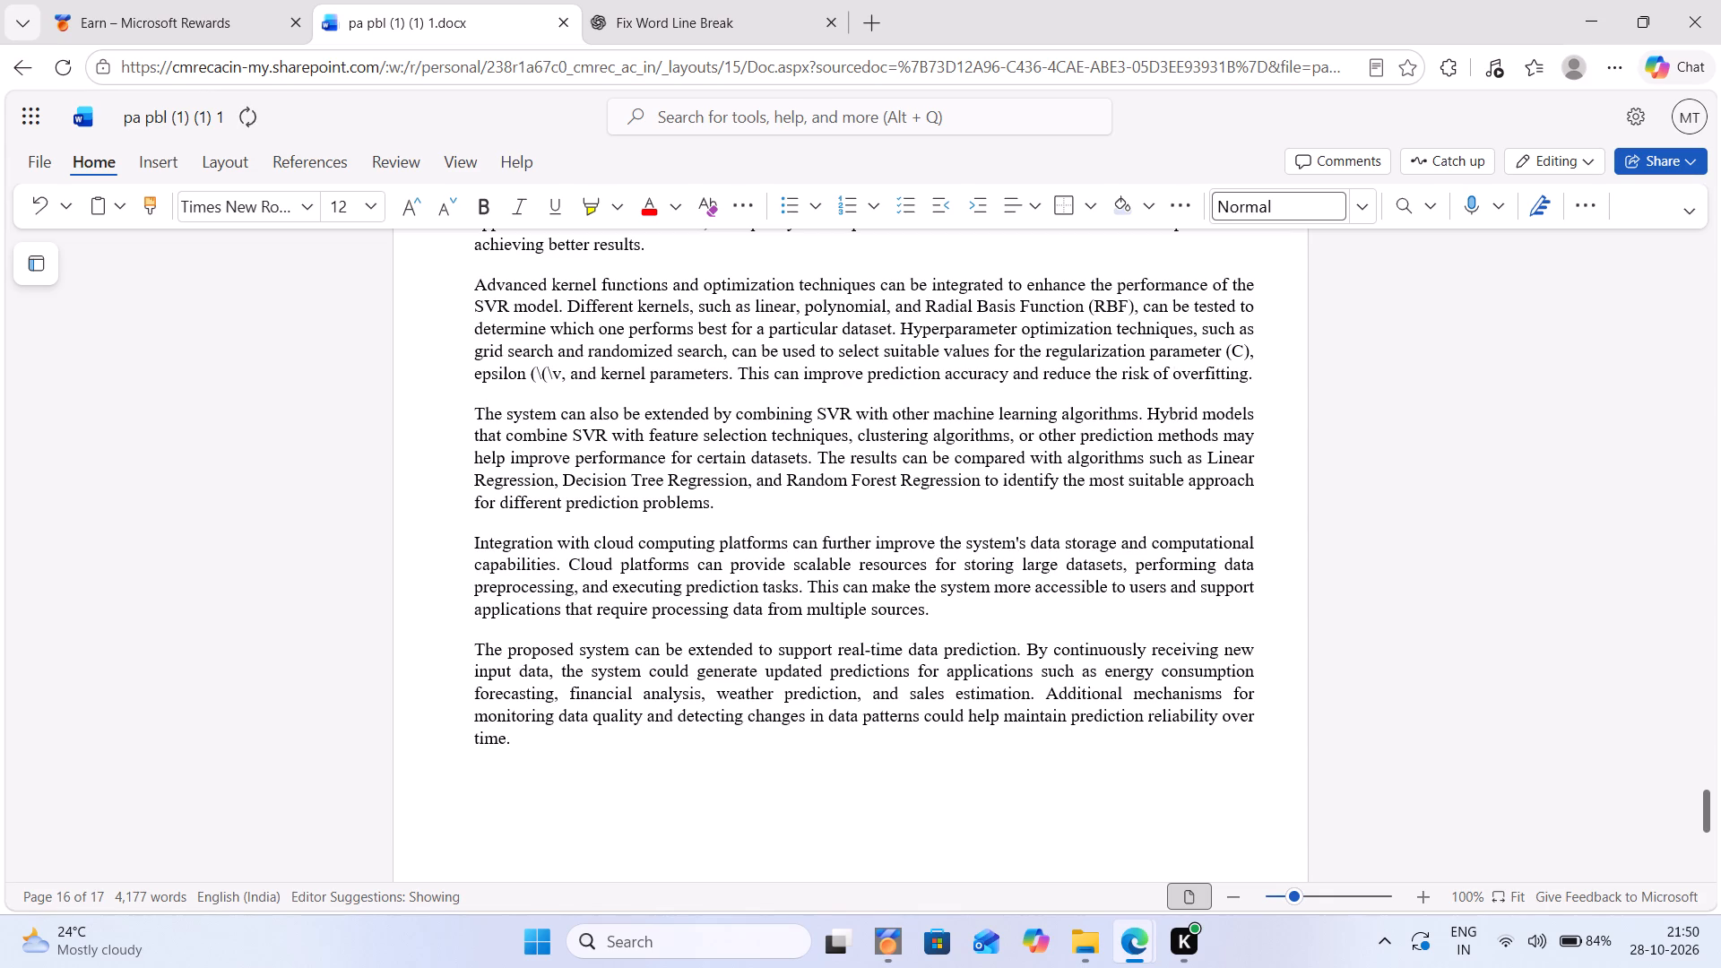
key(BackSpace)
key(BackSpace)
key(BackSpace)
key(BackSpace)
key(BackSpace)
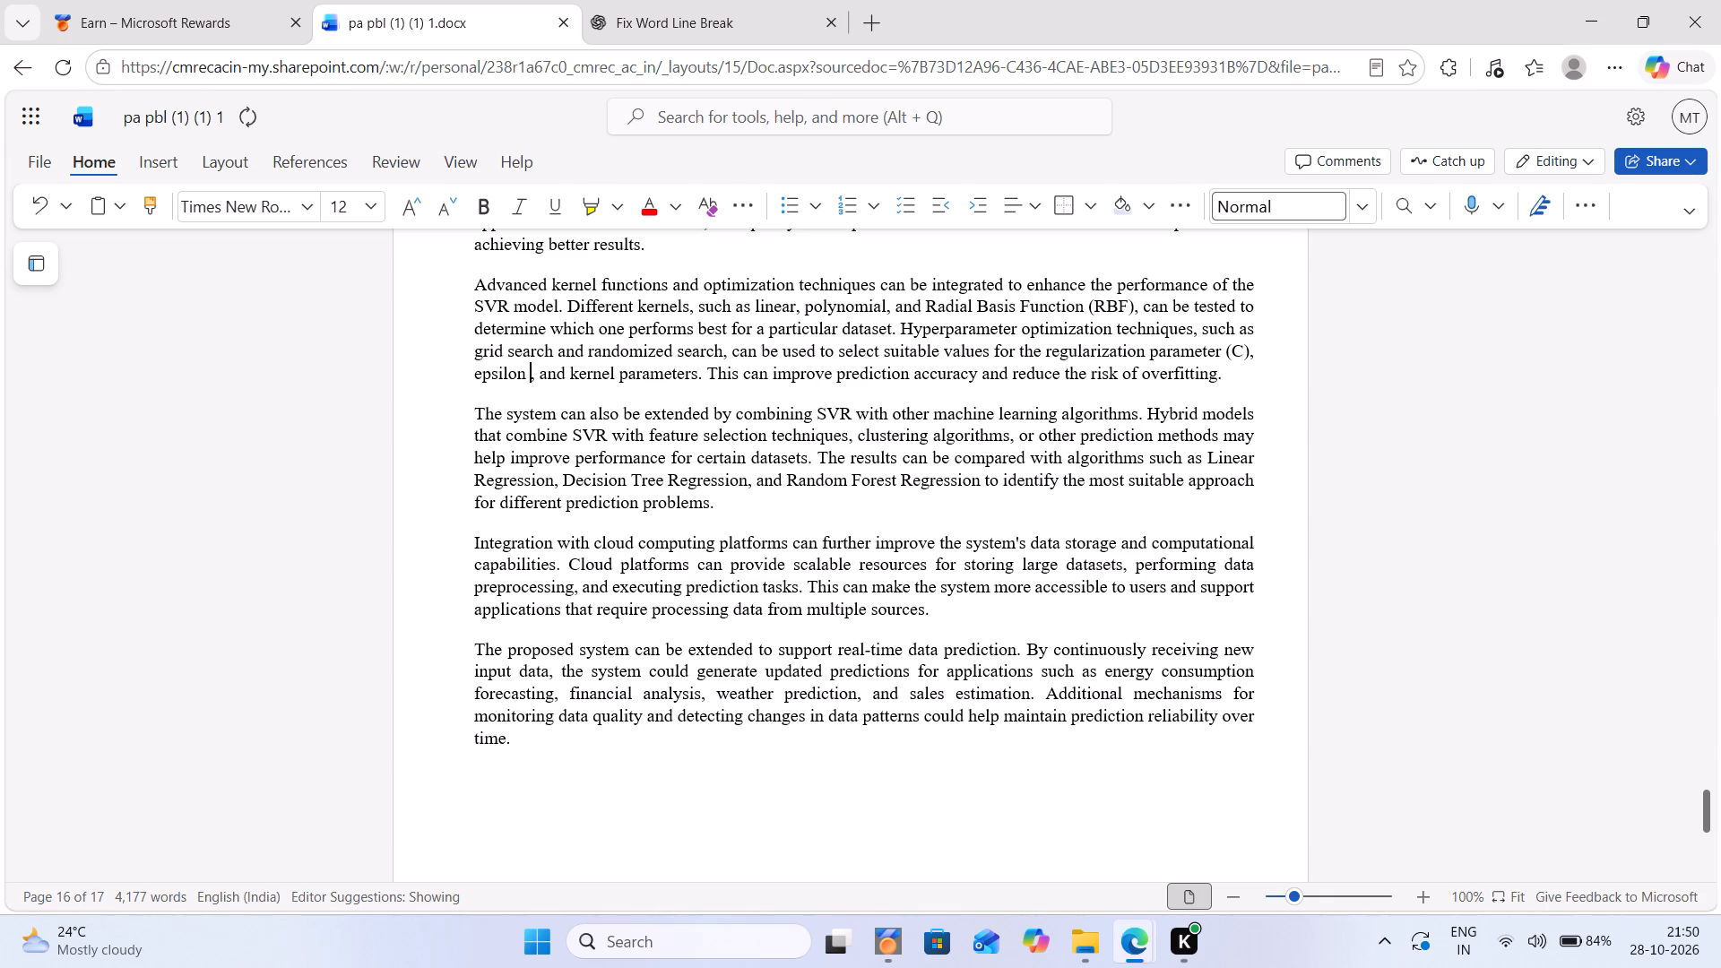
Delete the extra space after "epsilon" in the kernel optimization paragraph of Chapter 10, FUTURE SCOPE.
key(BackSpace)
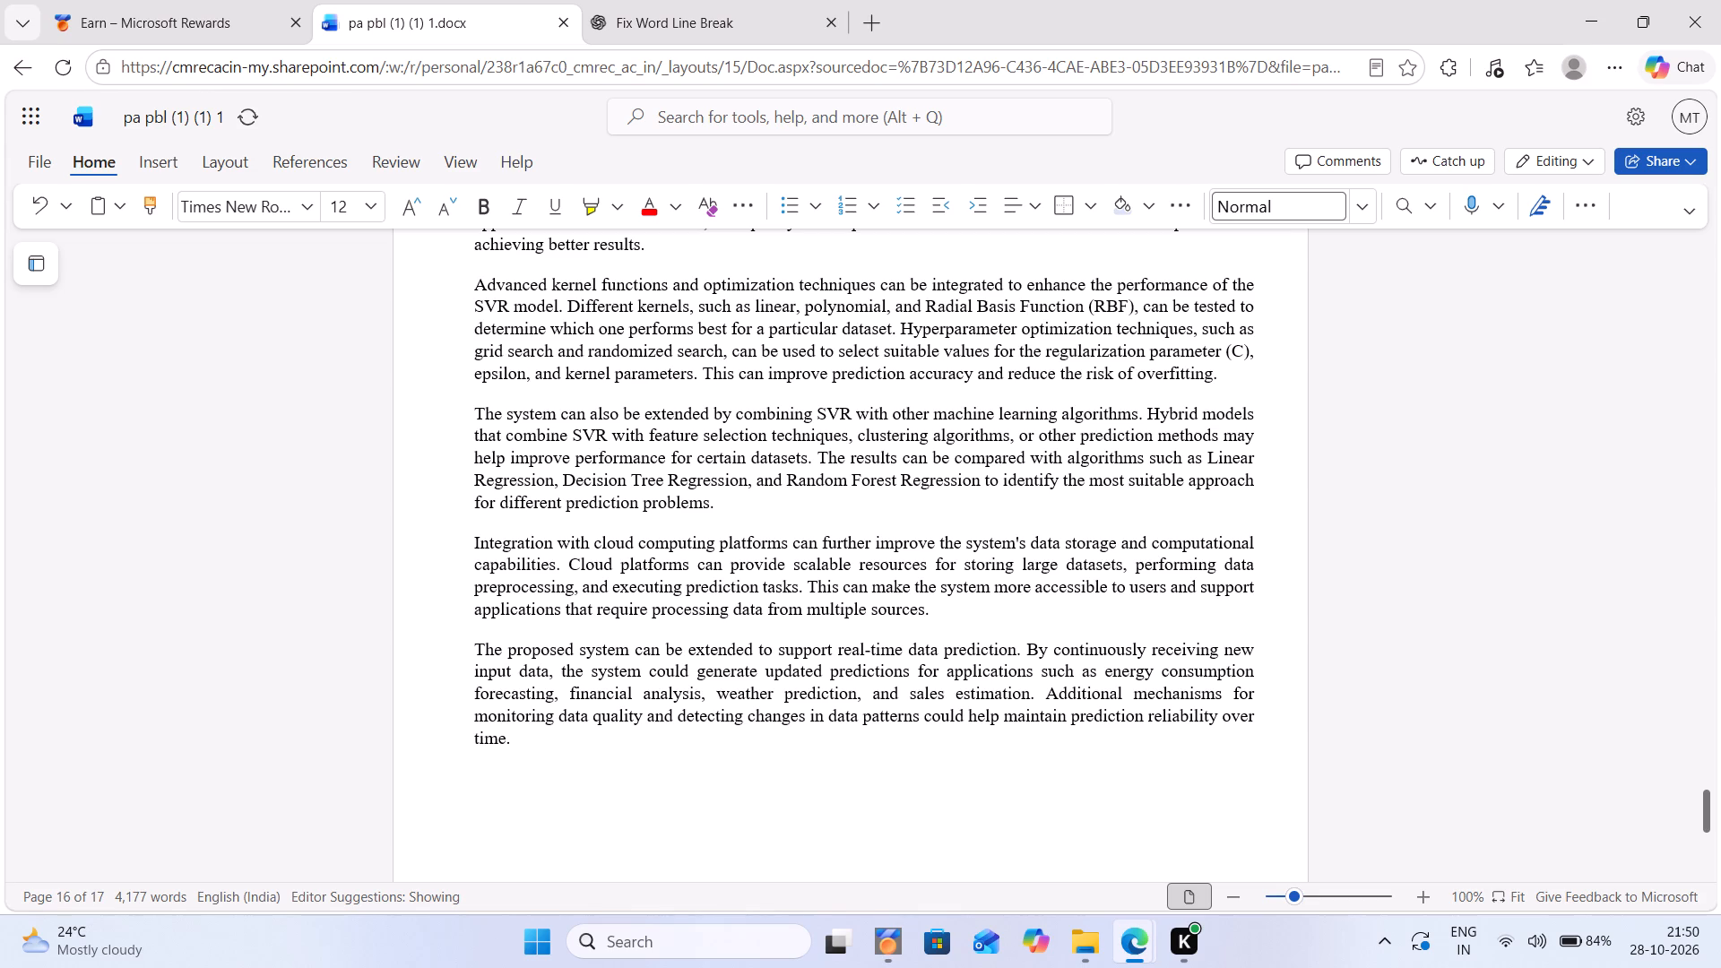
Download a Word (.docx) copy of the project report.
scroll(713, 495, up, 7)
scroll(713, 495, down, 15)
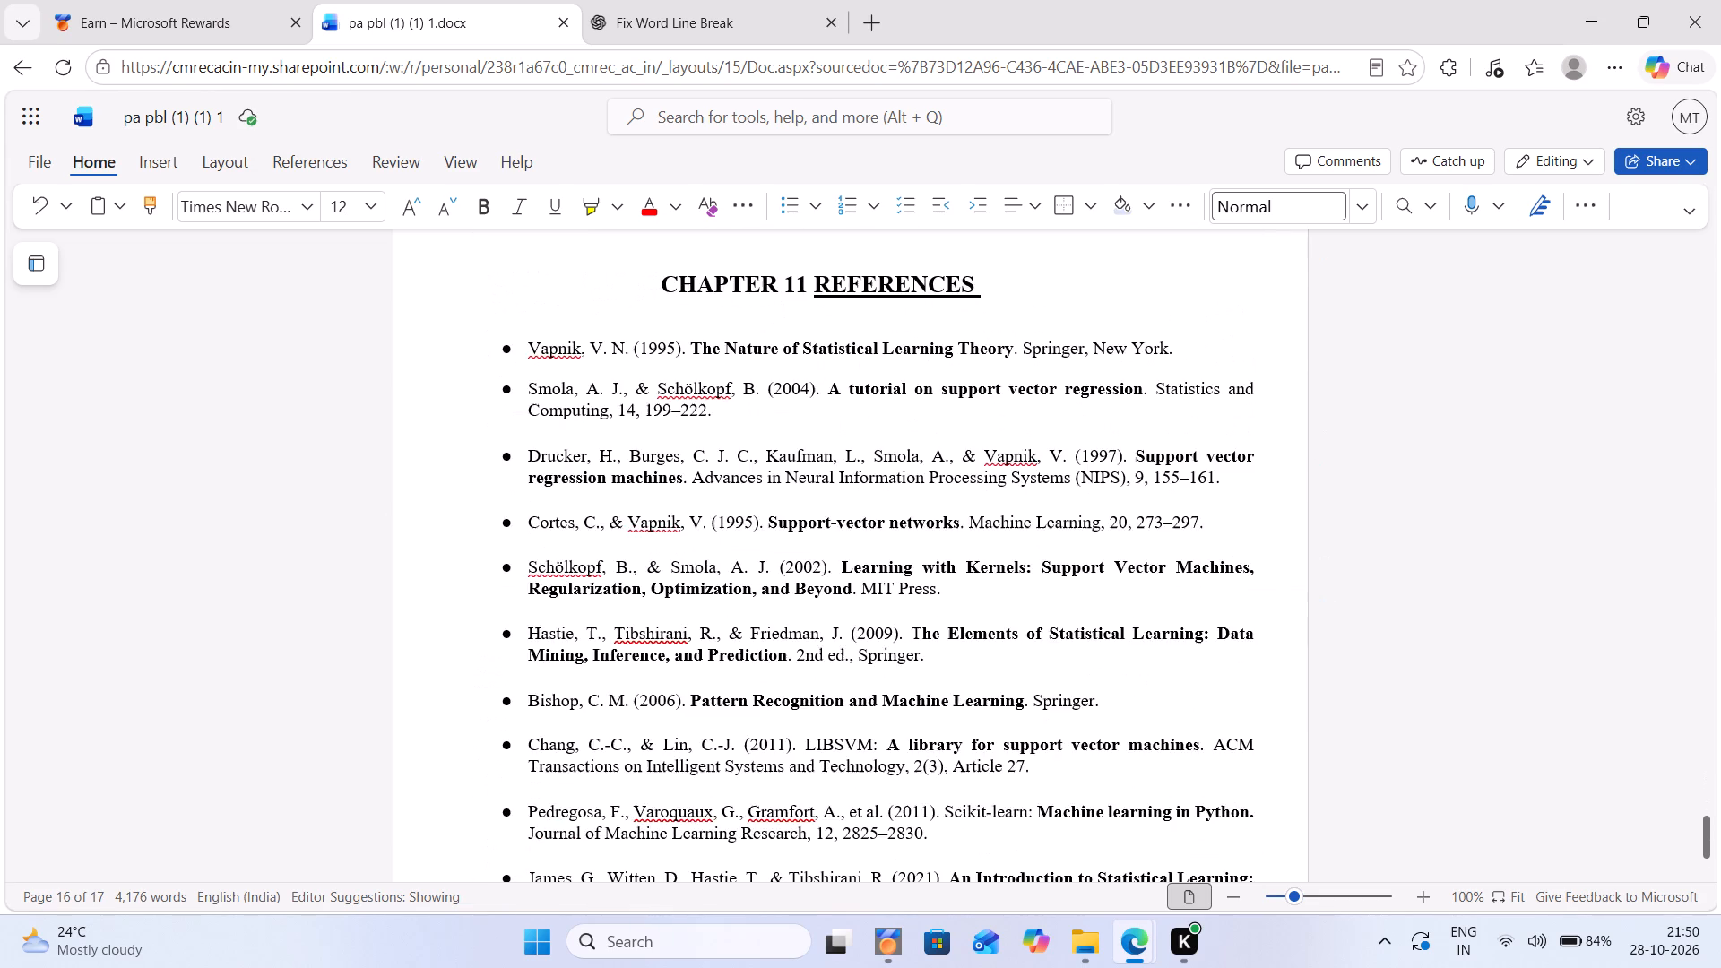
scroll(713, 495, up, 3)
scroll(713, 495, down, 12)
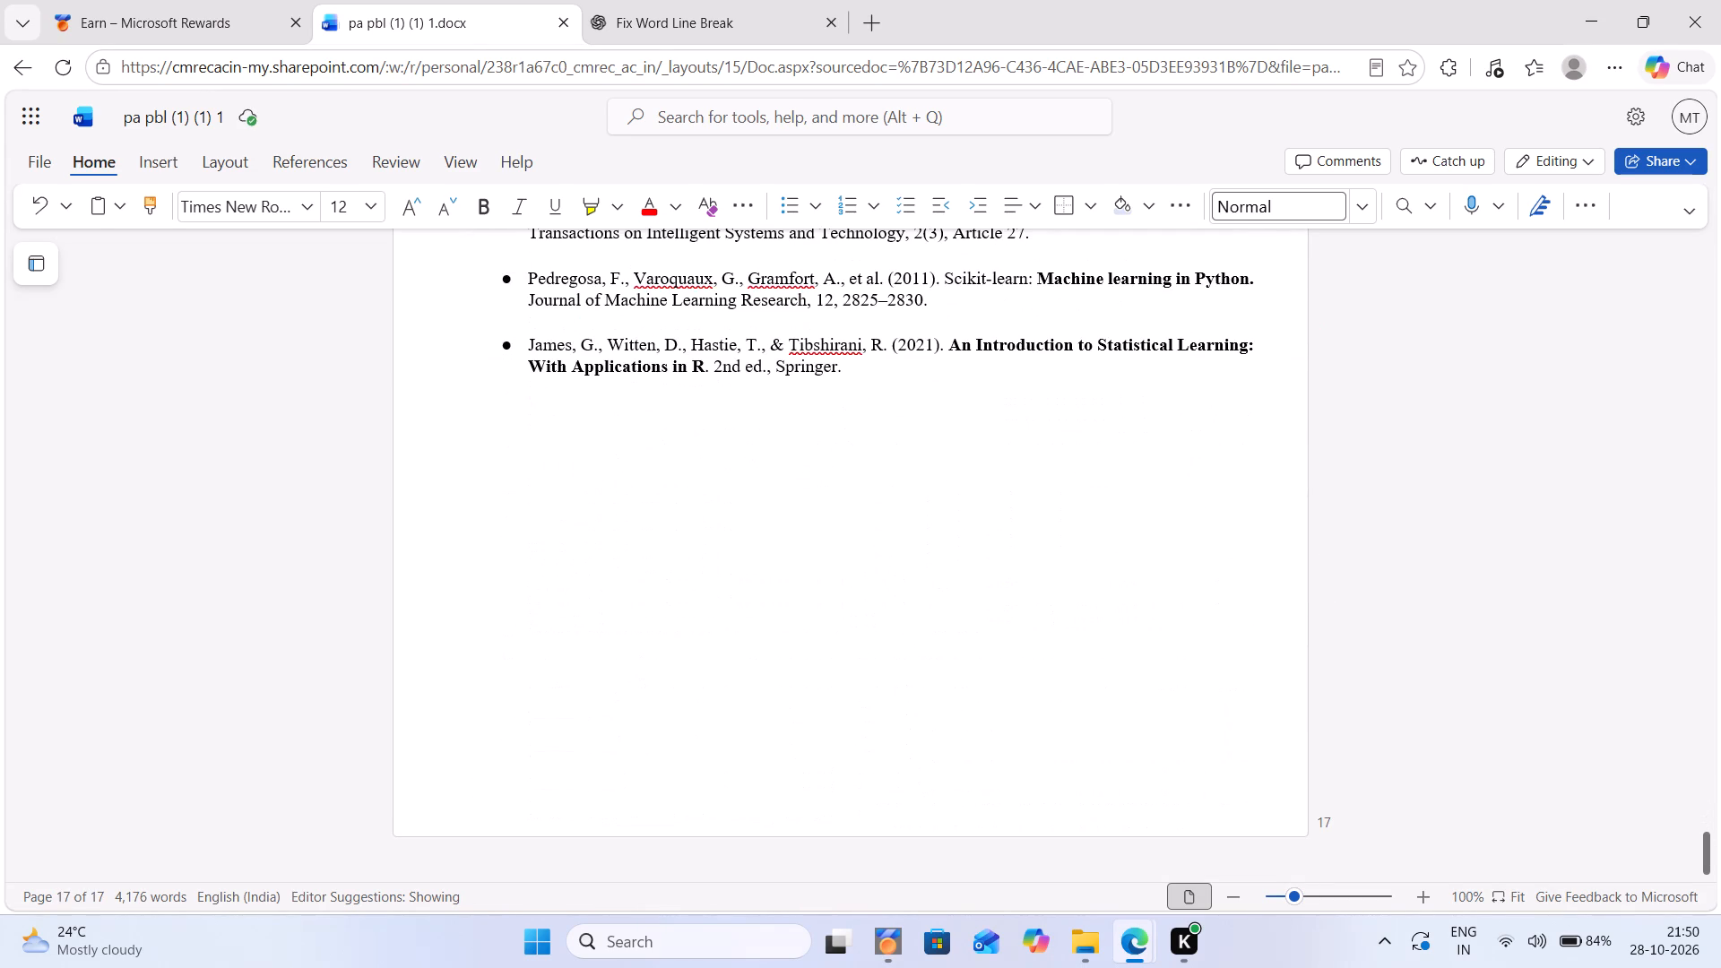
click(43, 171)
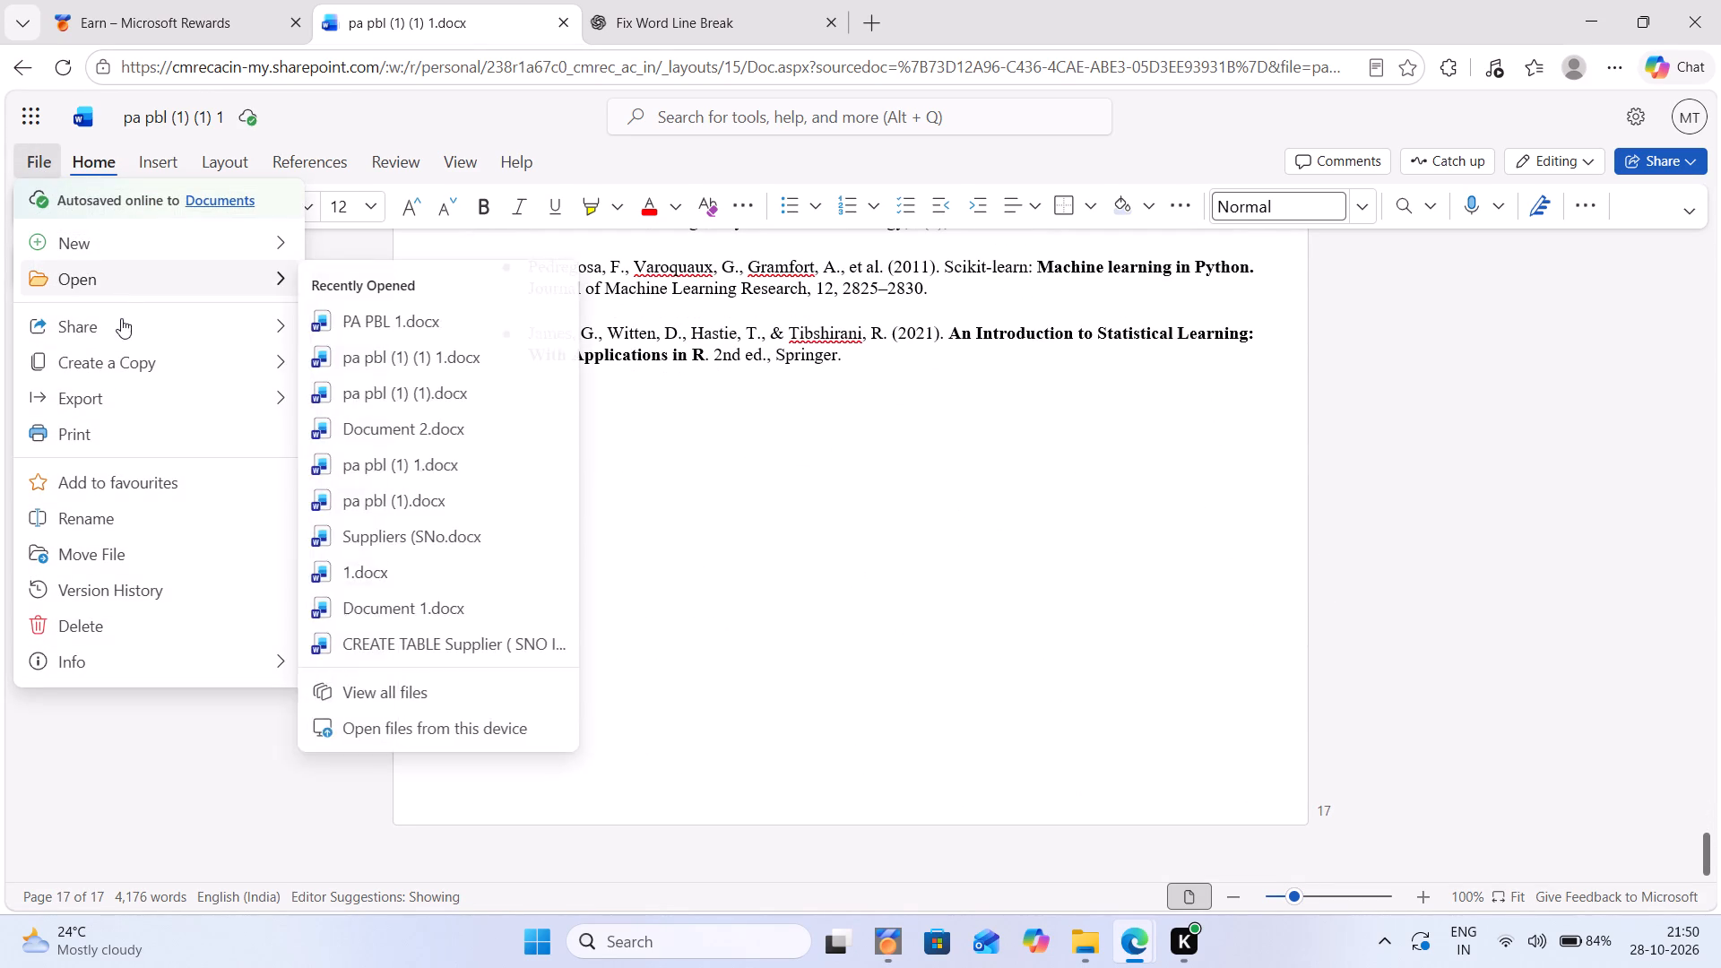
click(381, 403)
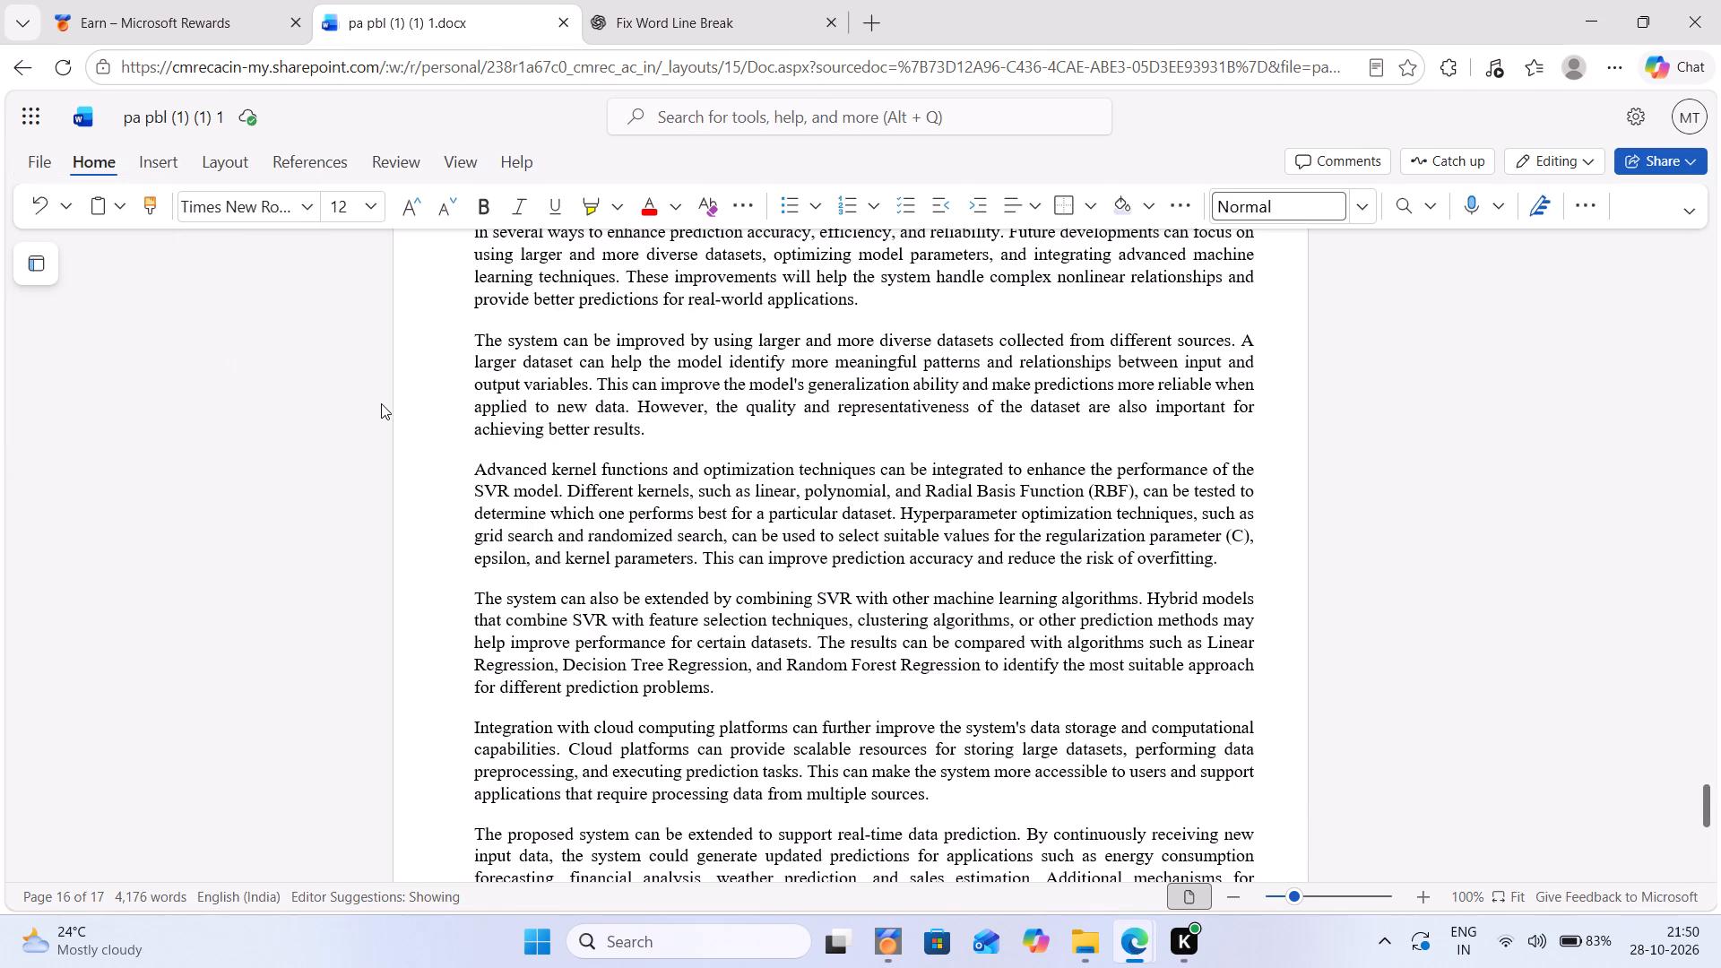
click(886, 546)
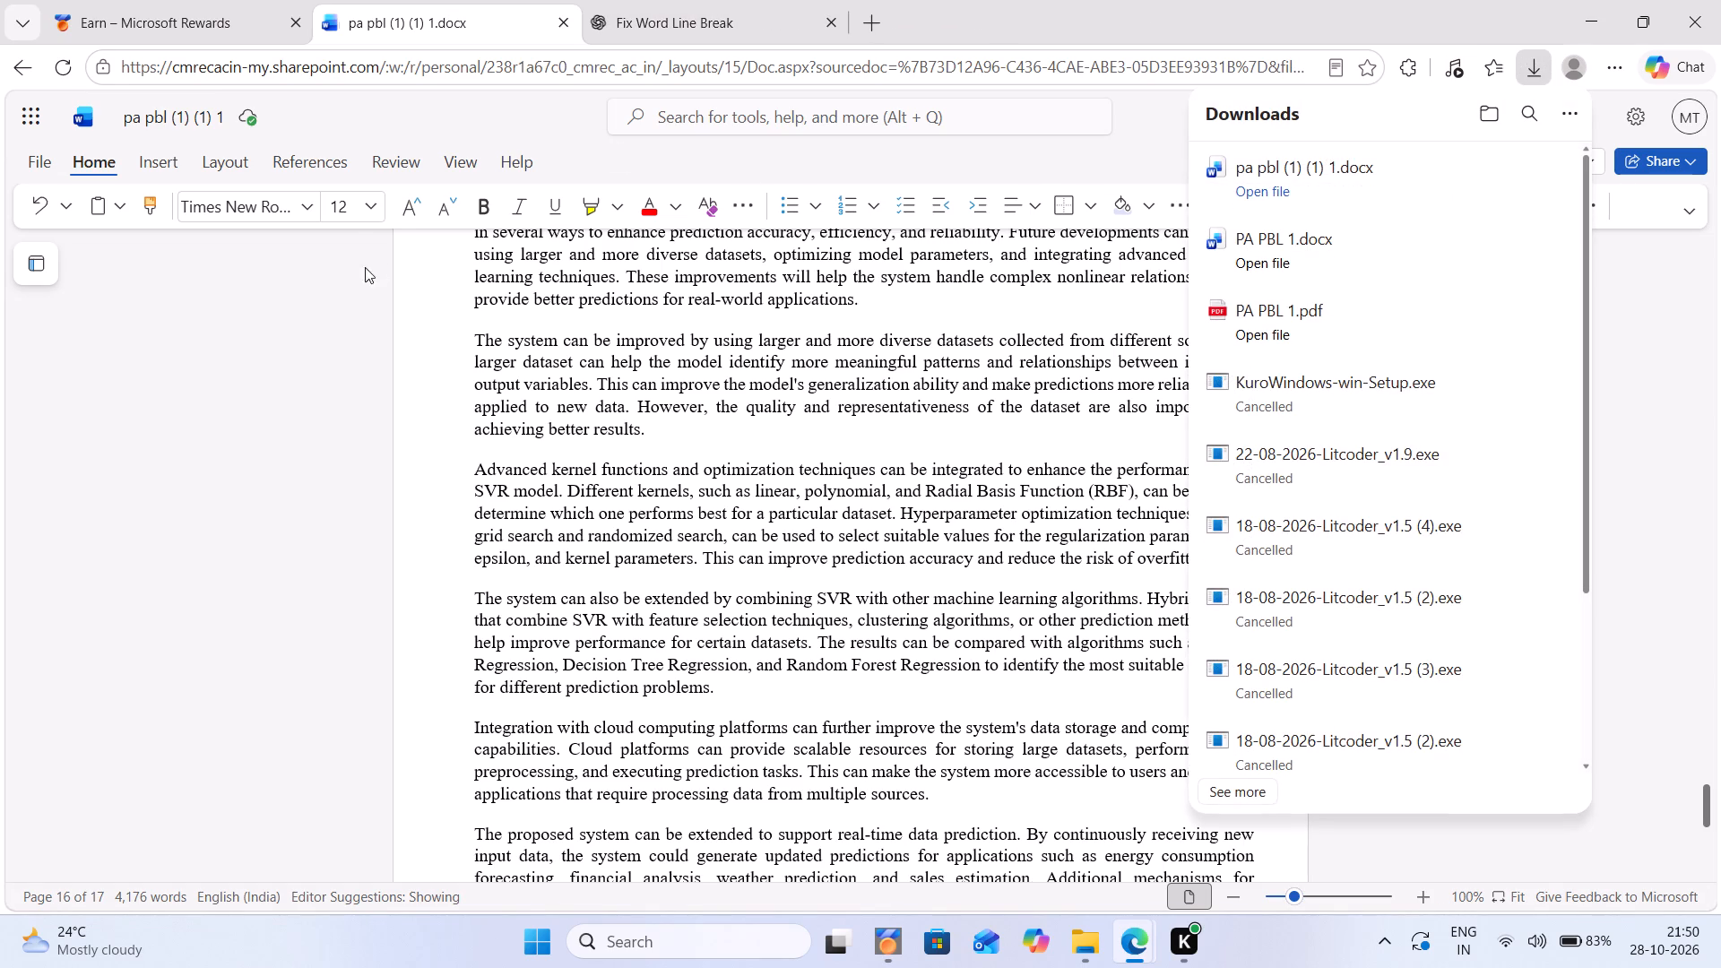
Export the project report as a PDF, download it, and return to the document.
click(40, 169)
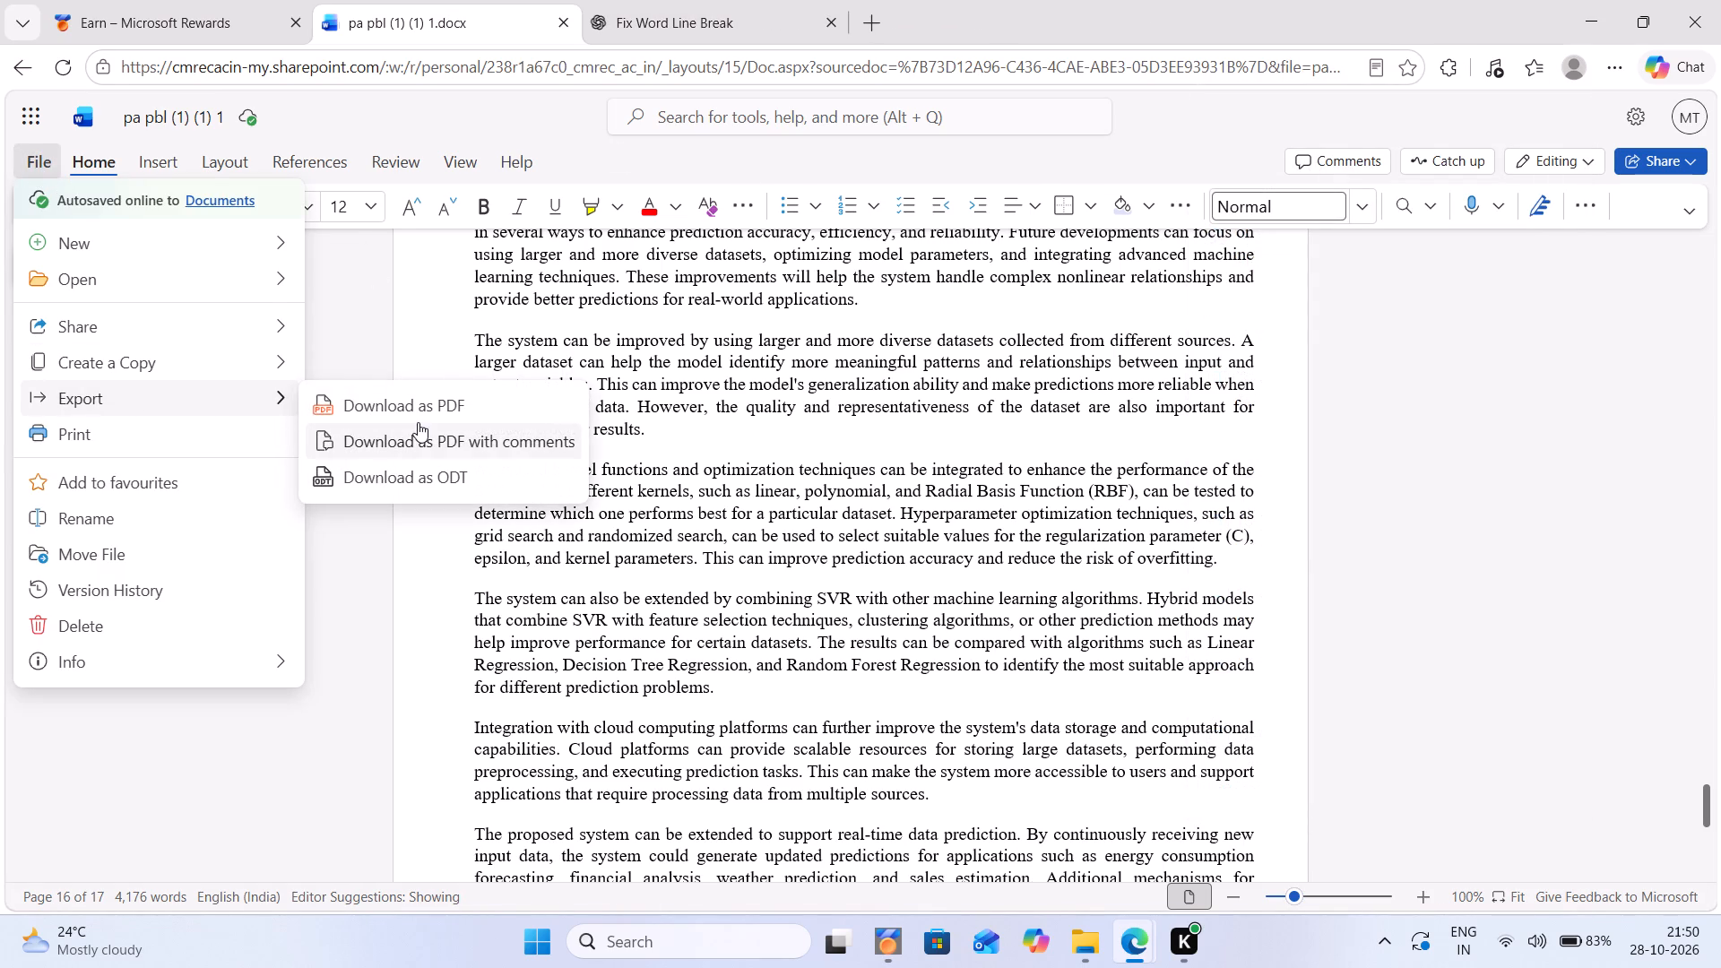
click(413, 404)
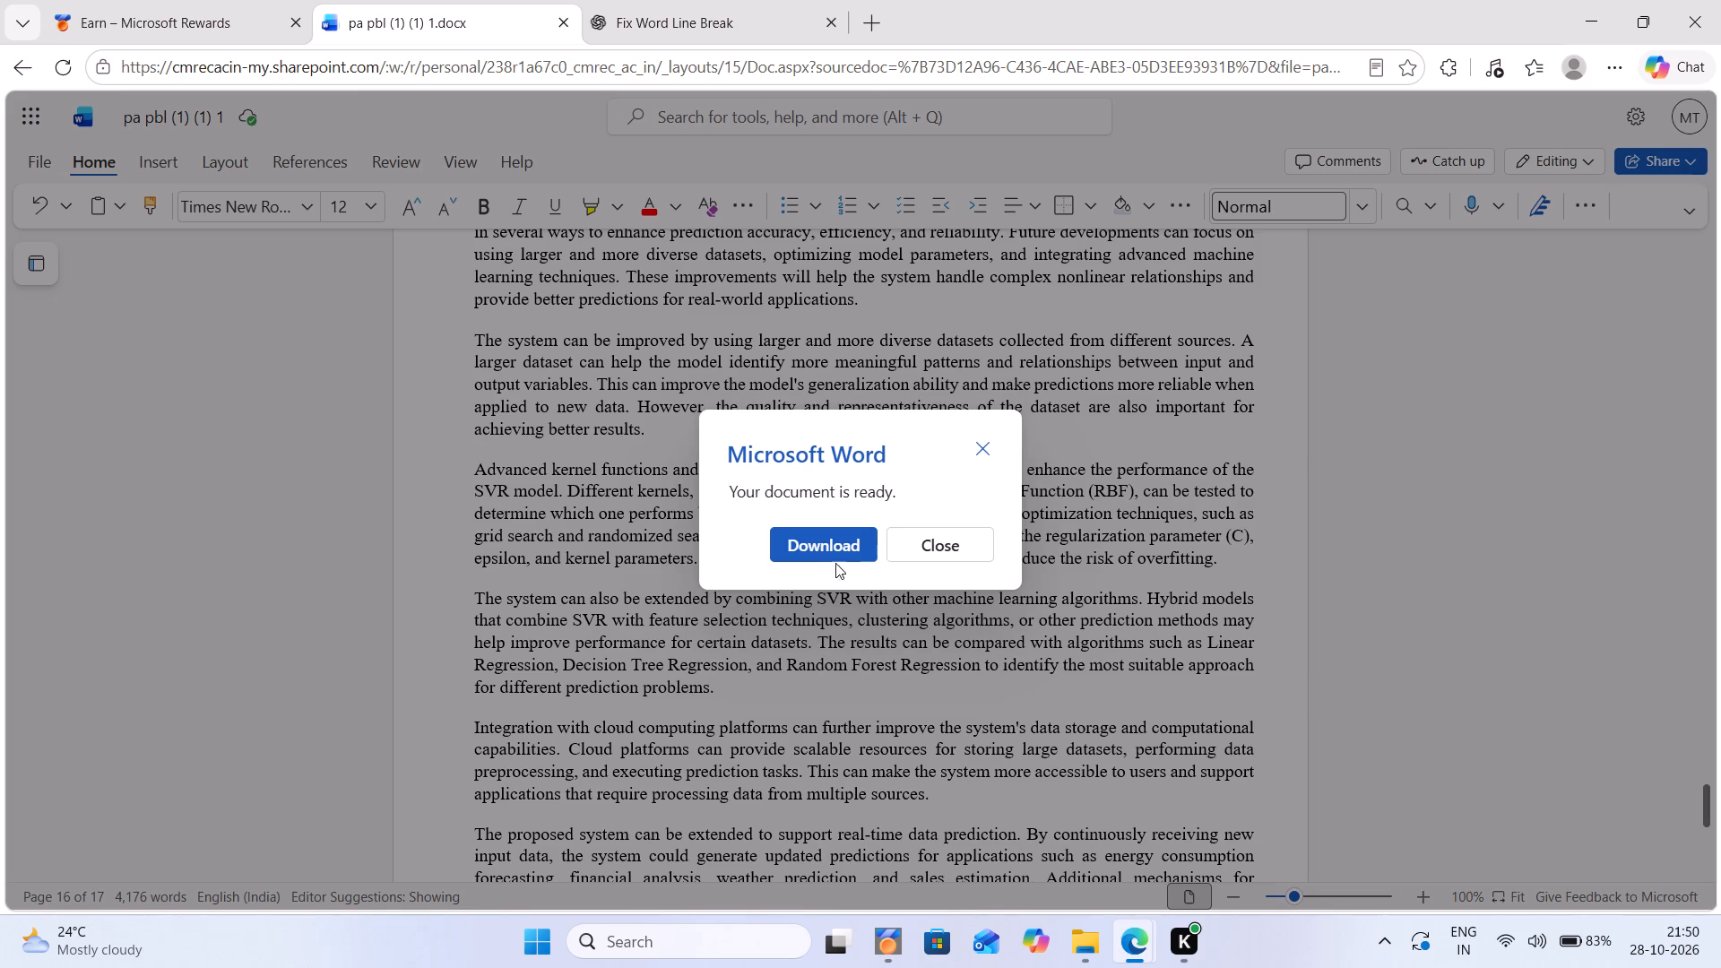
click(840, 543)
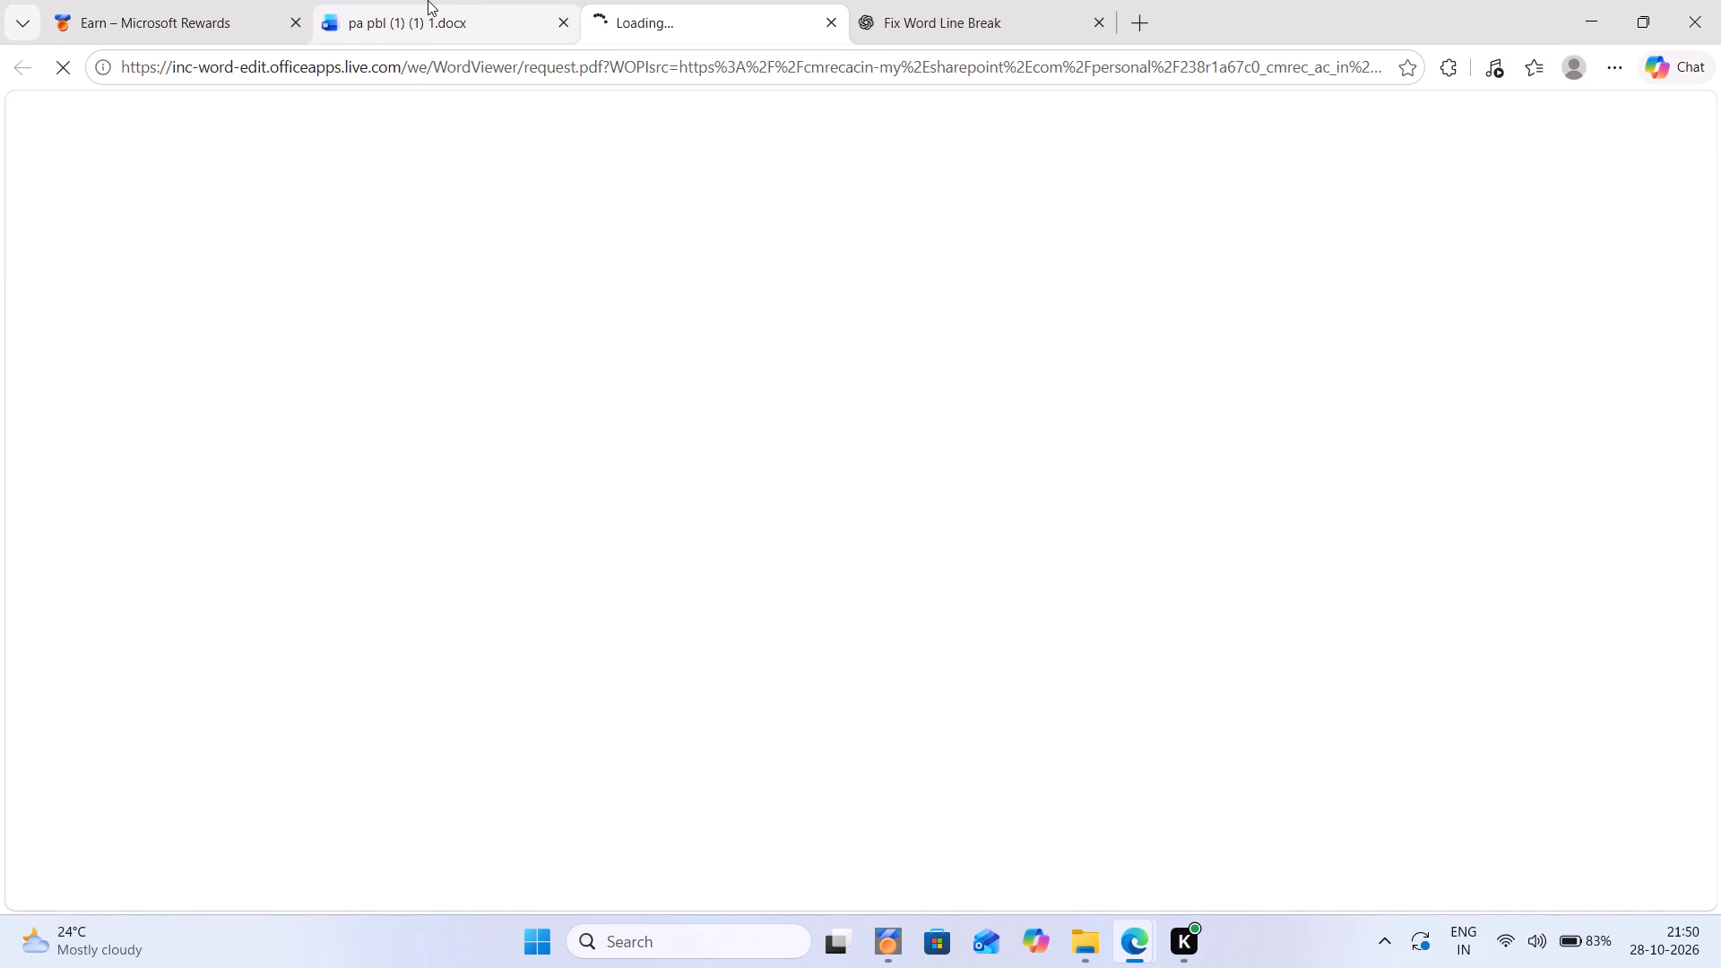
click(428, 0)
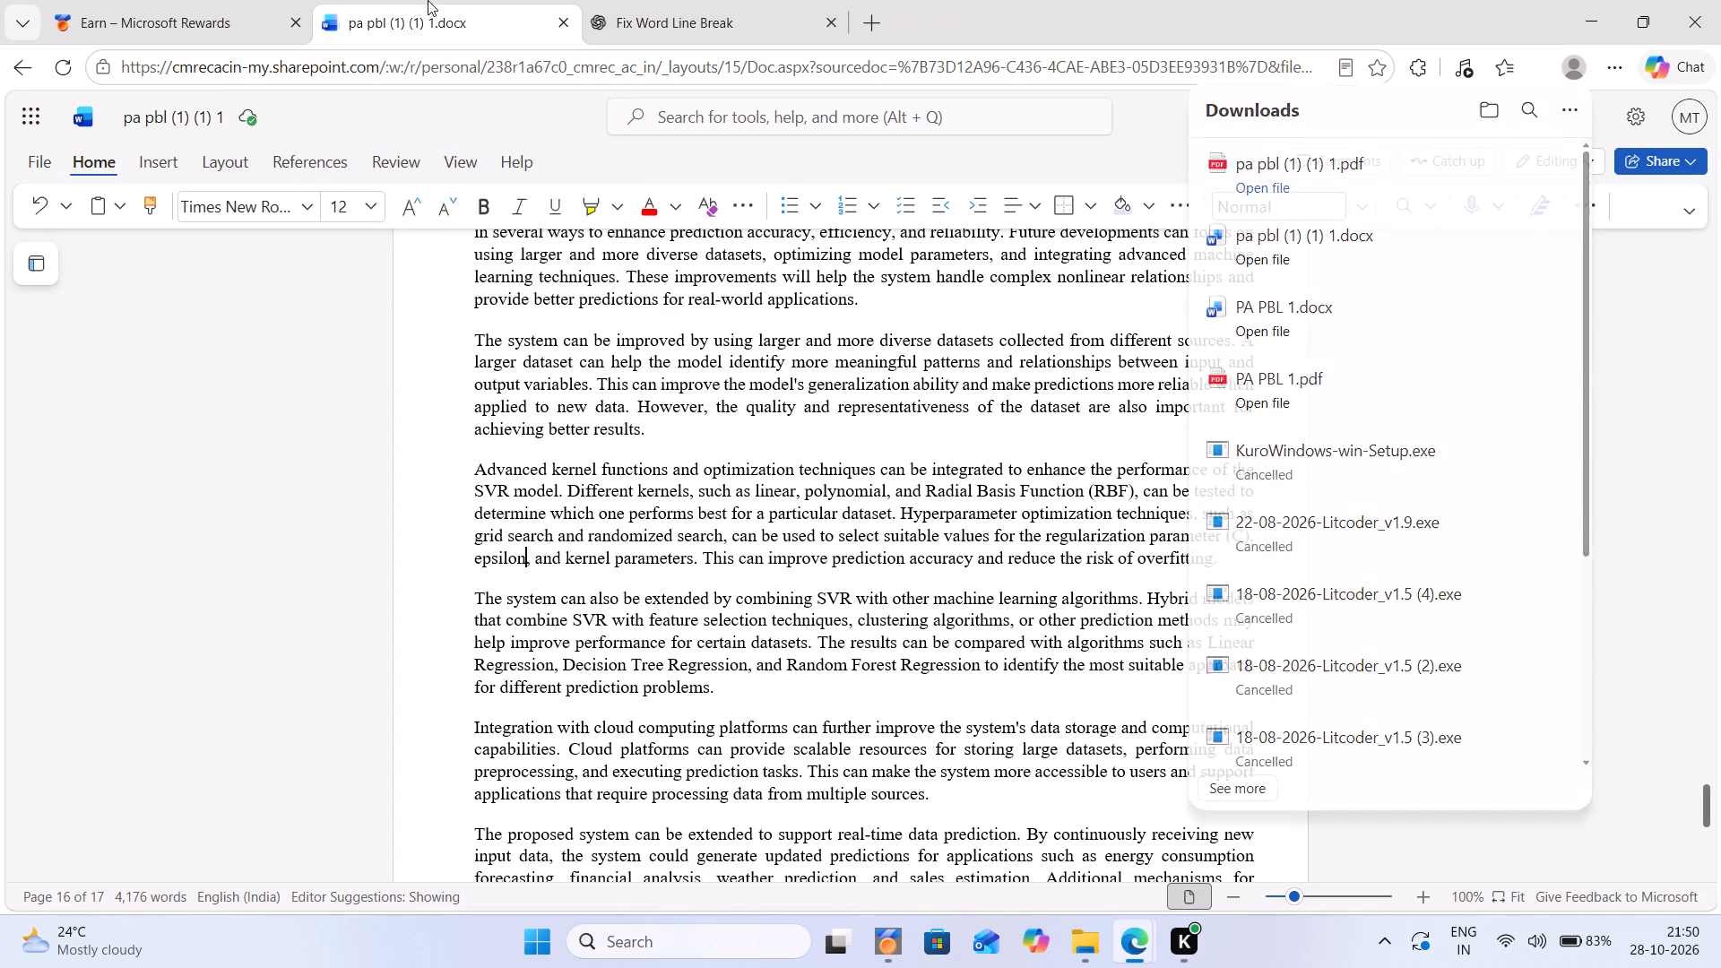
Review the layout of the report's front matter from the title page through the certificate, declaration, acknowledgment and contents to the abstract.
drag(1711, 795, 1653, 327)
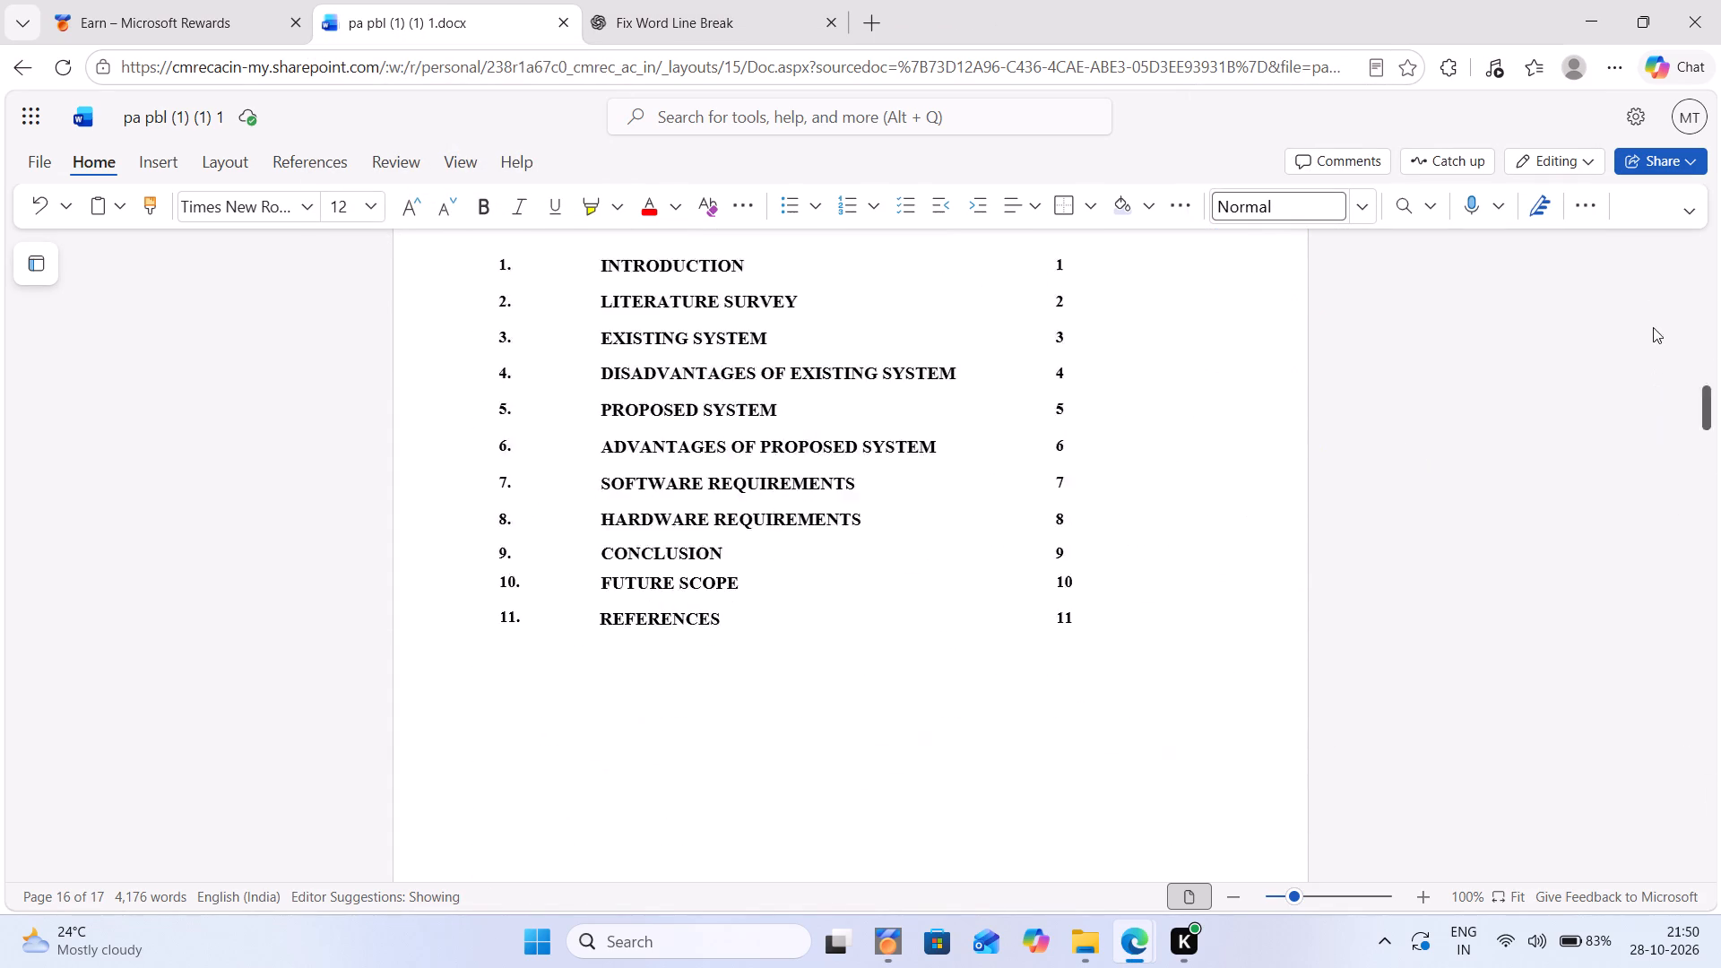
drag(1653, 327, 1649, 255)
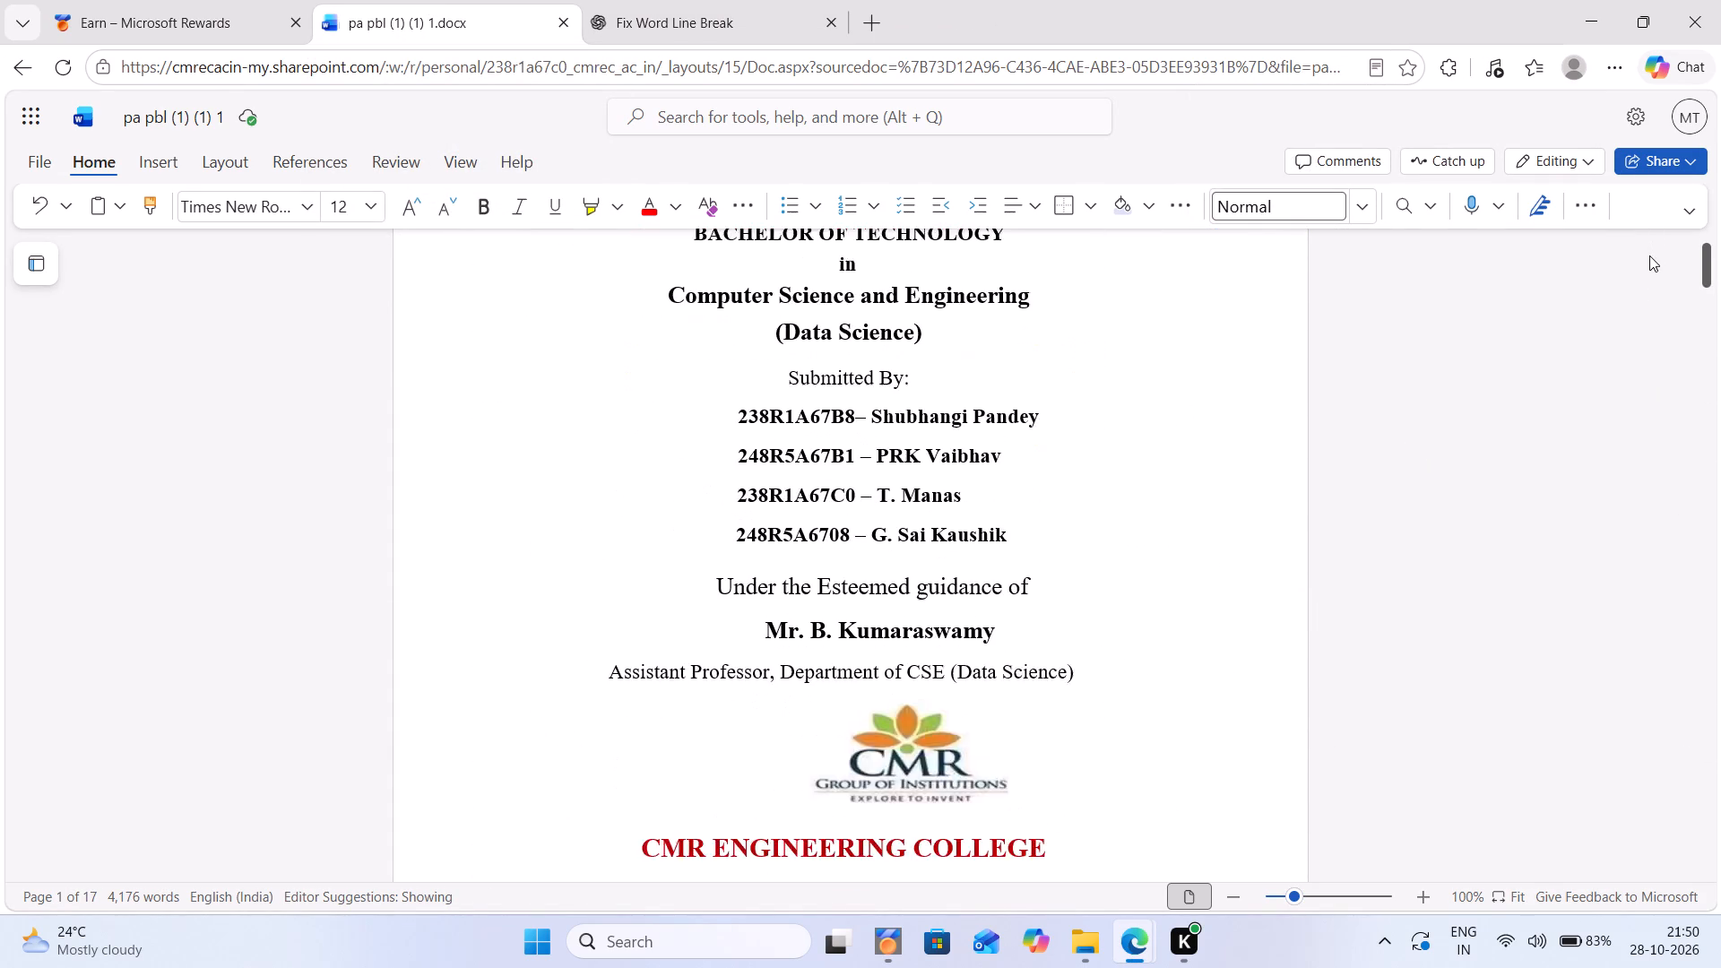
drag(1649, 255, 1645, 257)
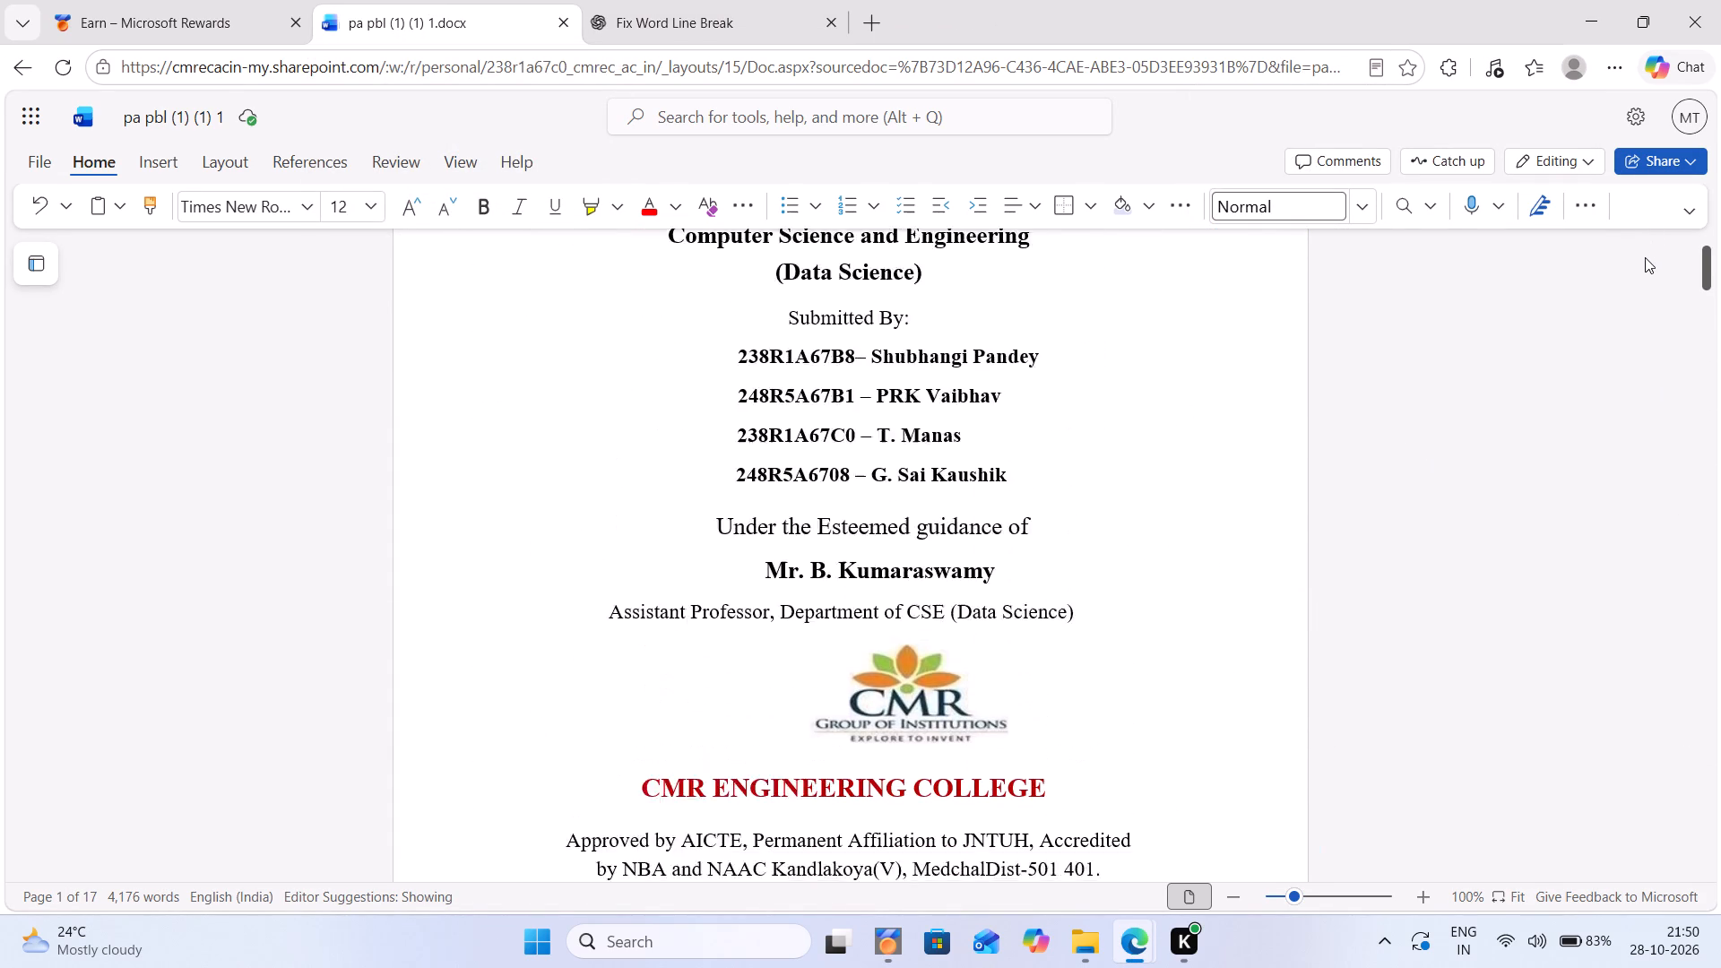
drag(1645, 257, 1652, 290)
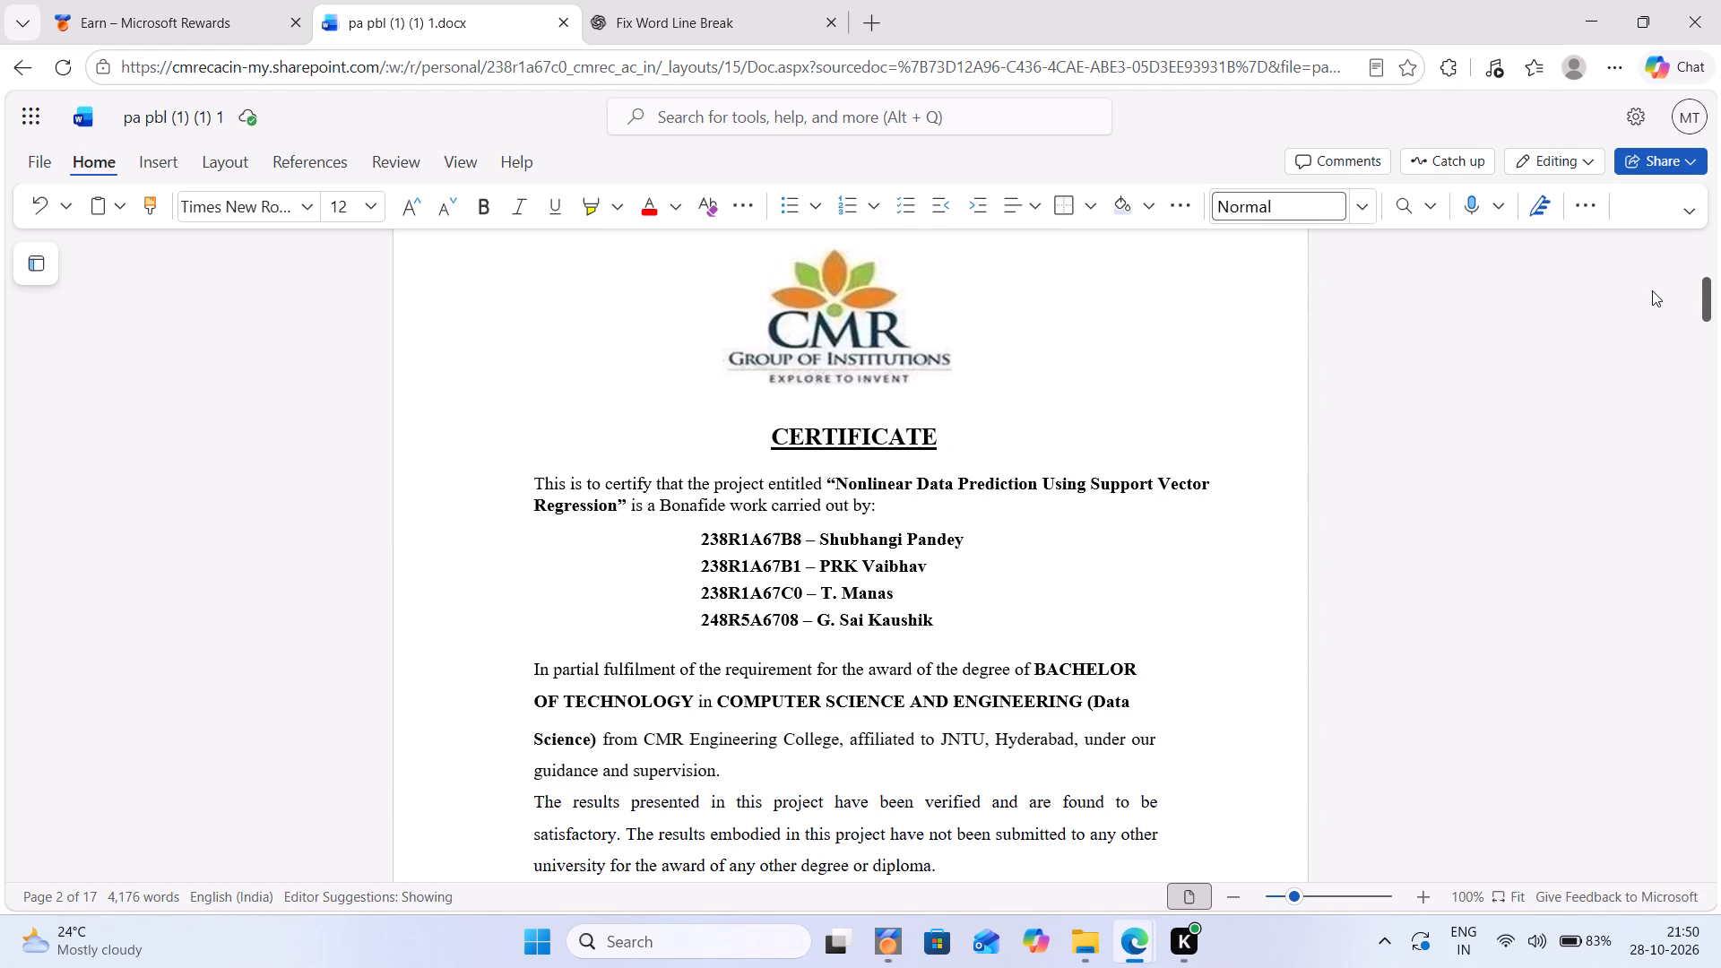
drag(1652, 290, 1646, 312)
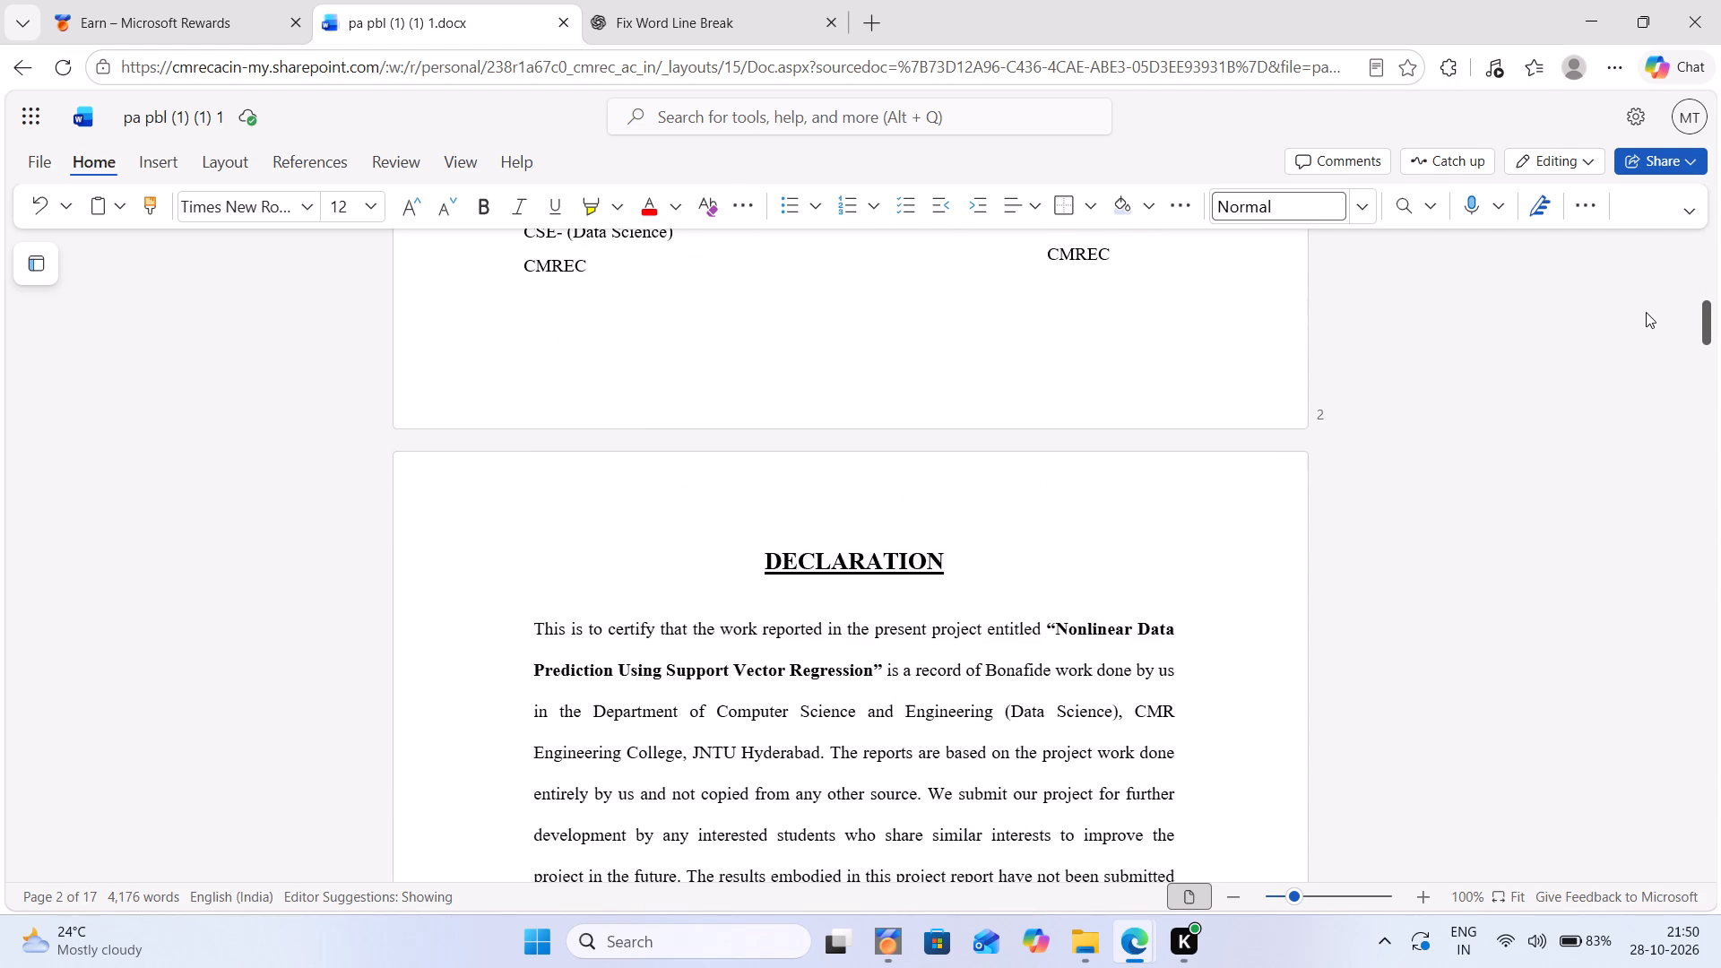
drag(1646, 312, 1642, 353)
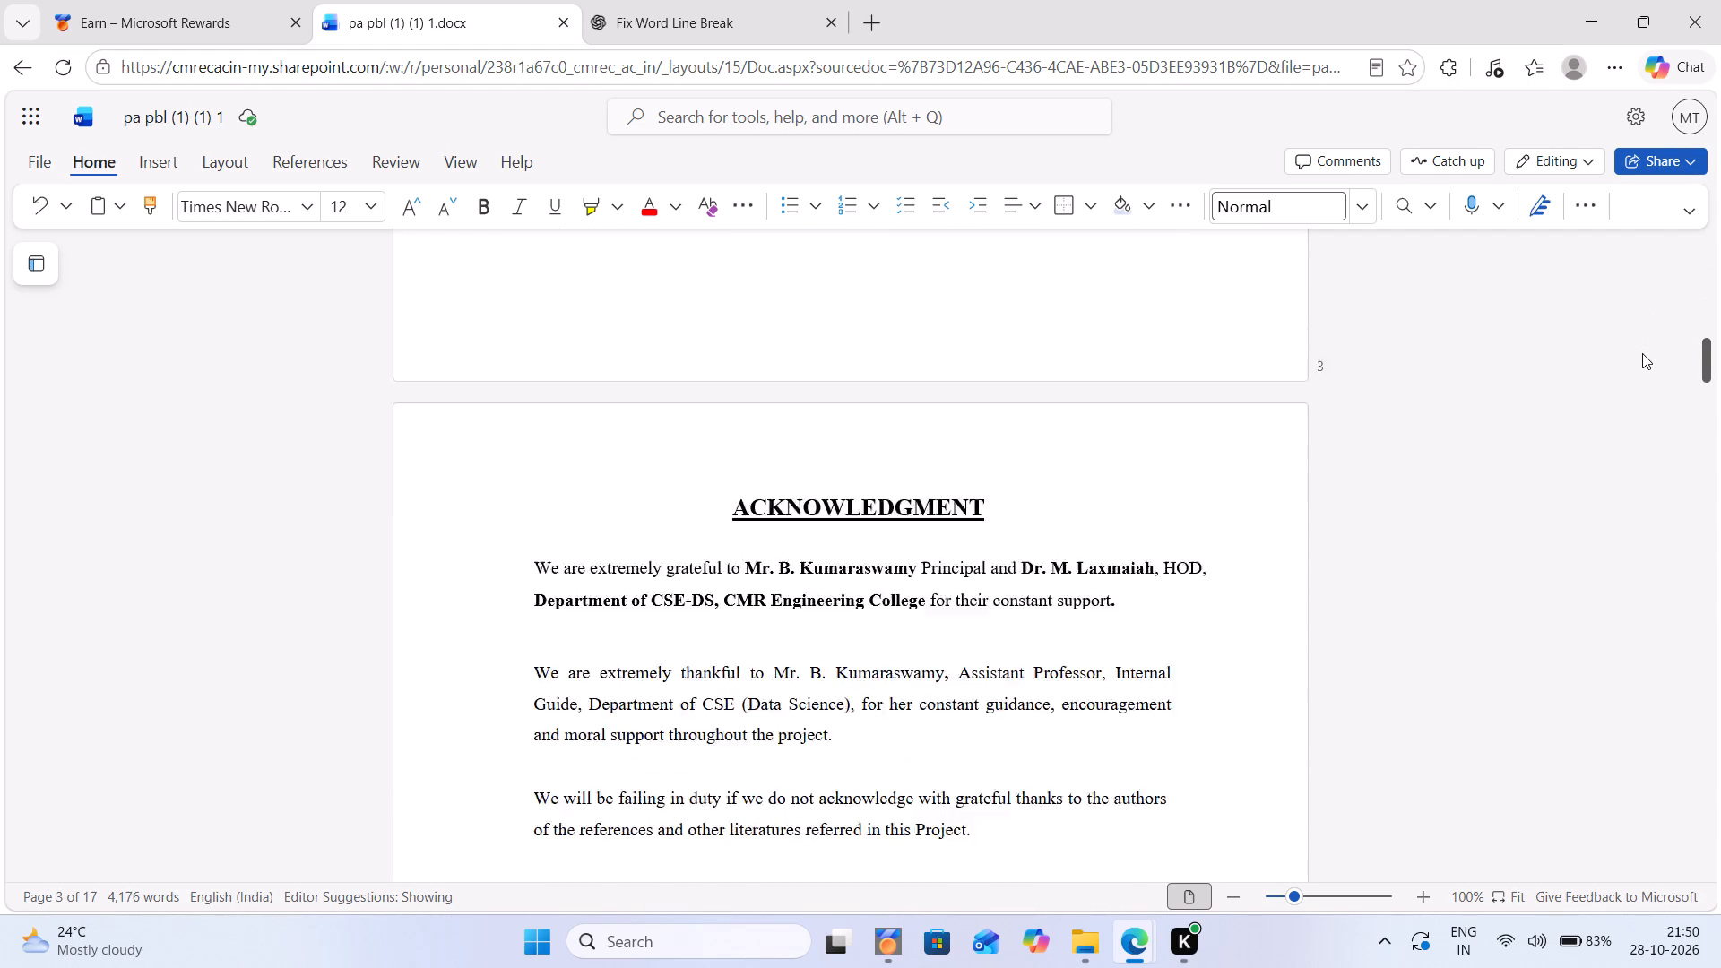
drag(1642, 353, 1632, 396)
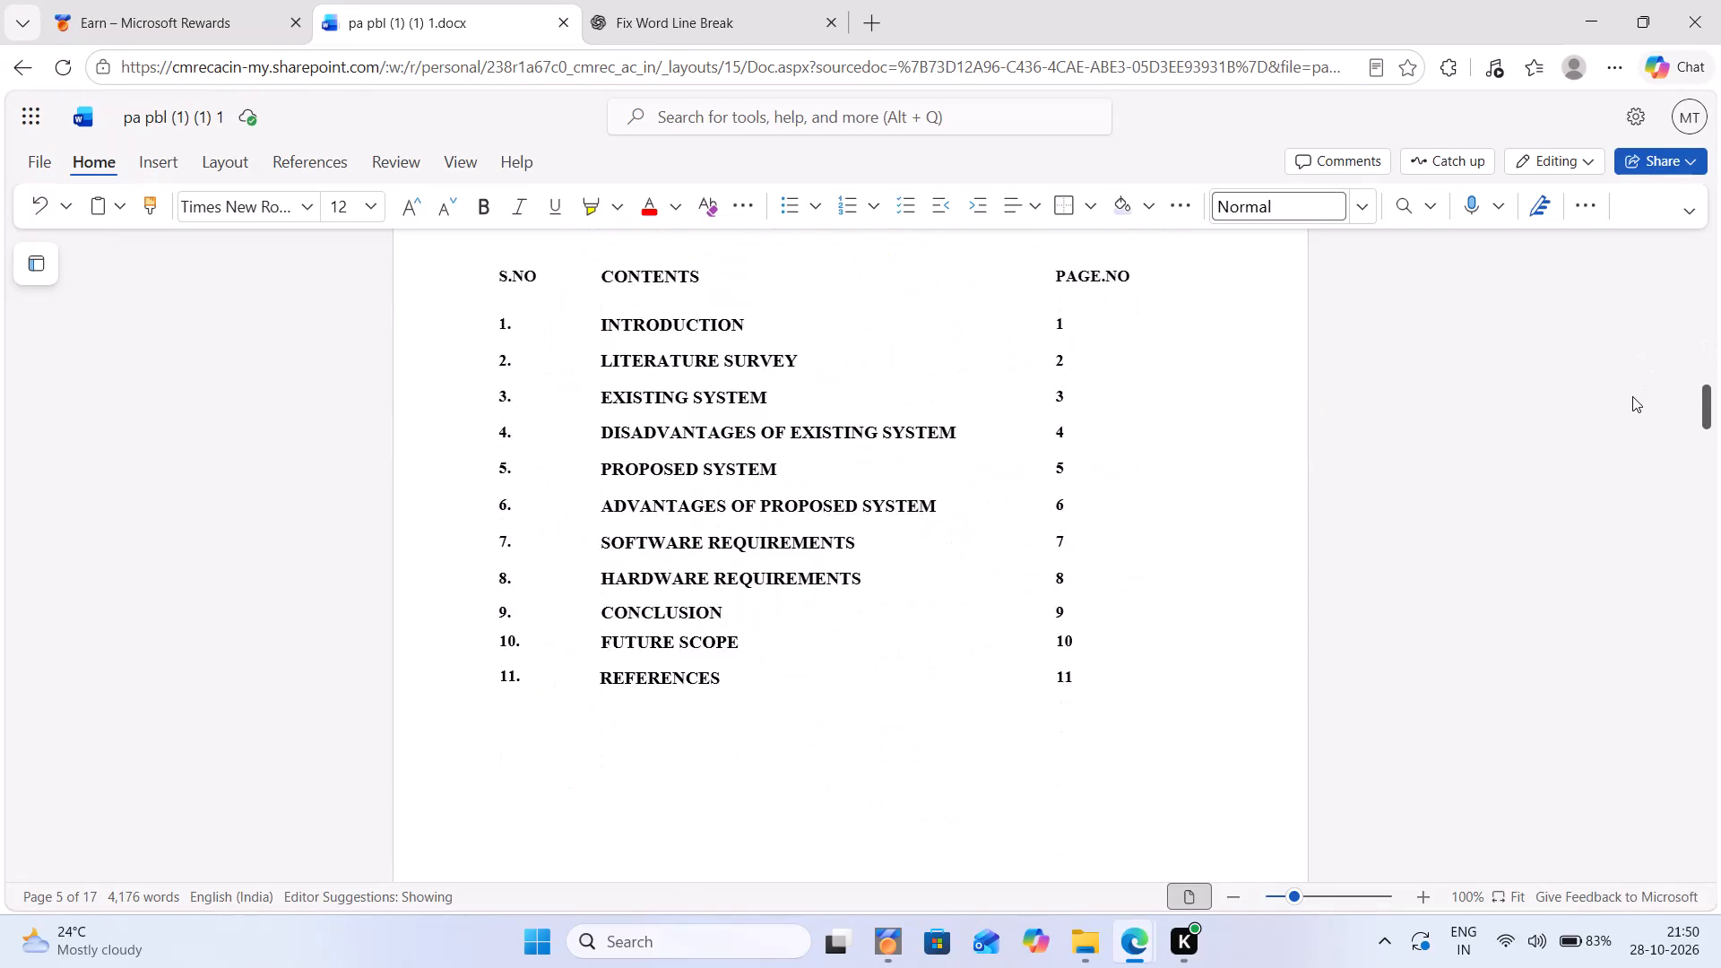
drag(1632, 396, 1625, 422)
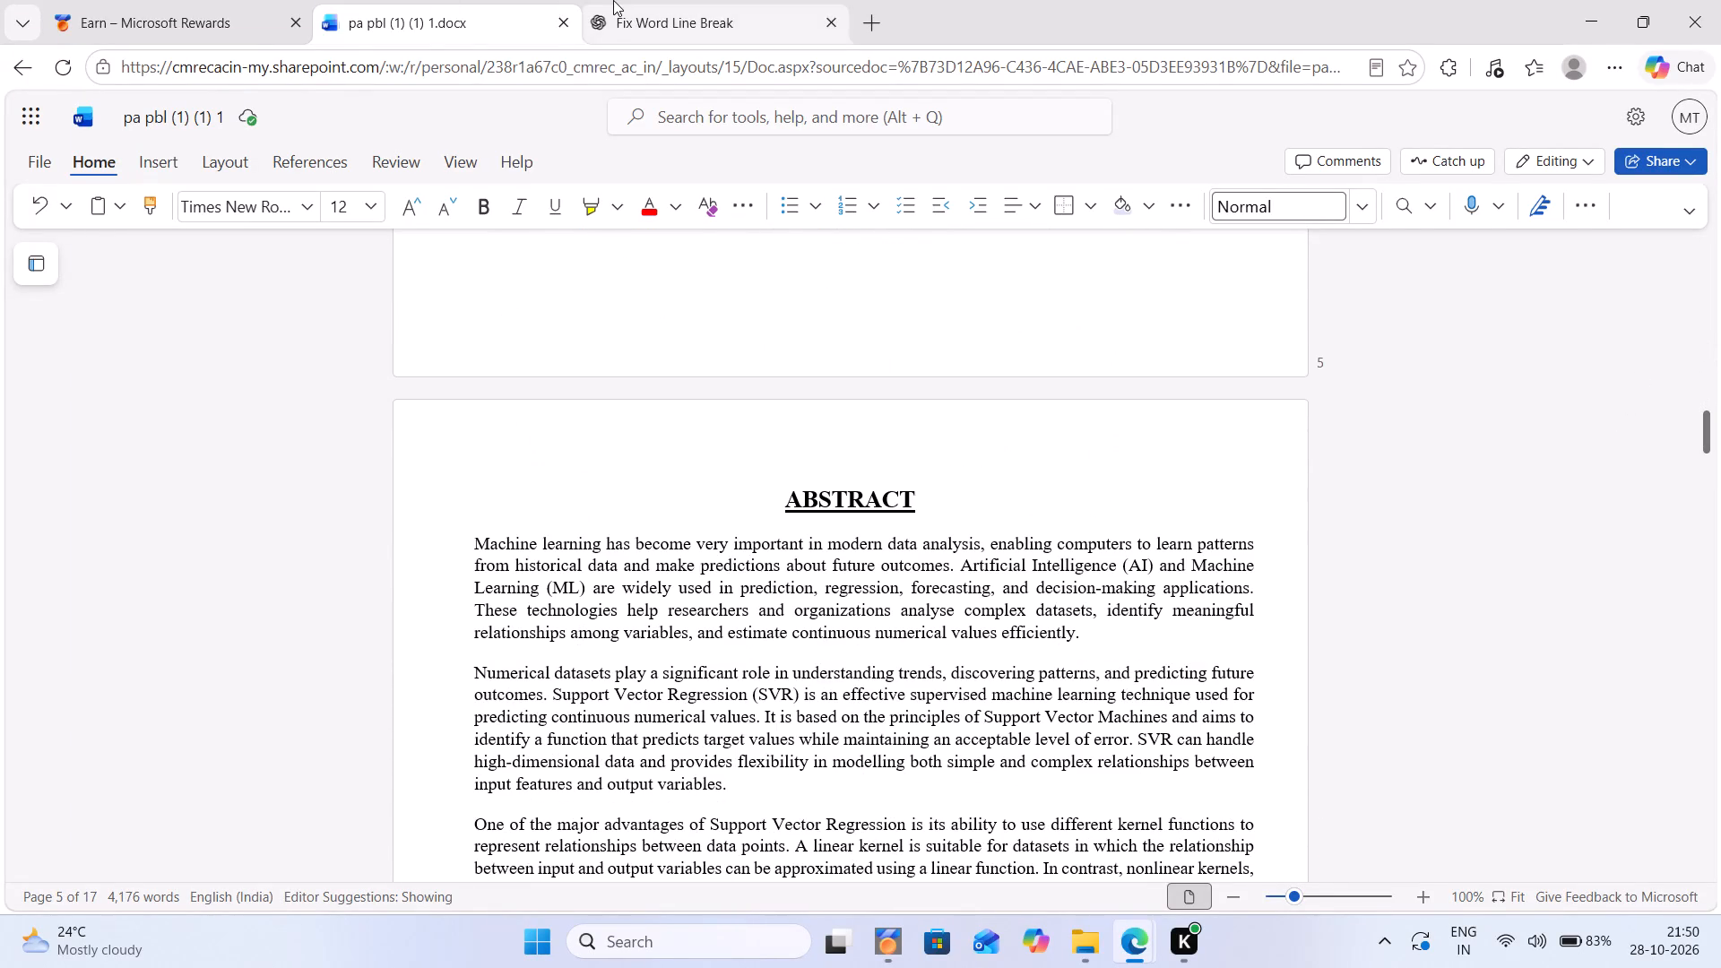
Switch to the ChatGPT conversation "Fix Word Line Break" holding the expanded report text.
click(613, 0)
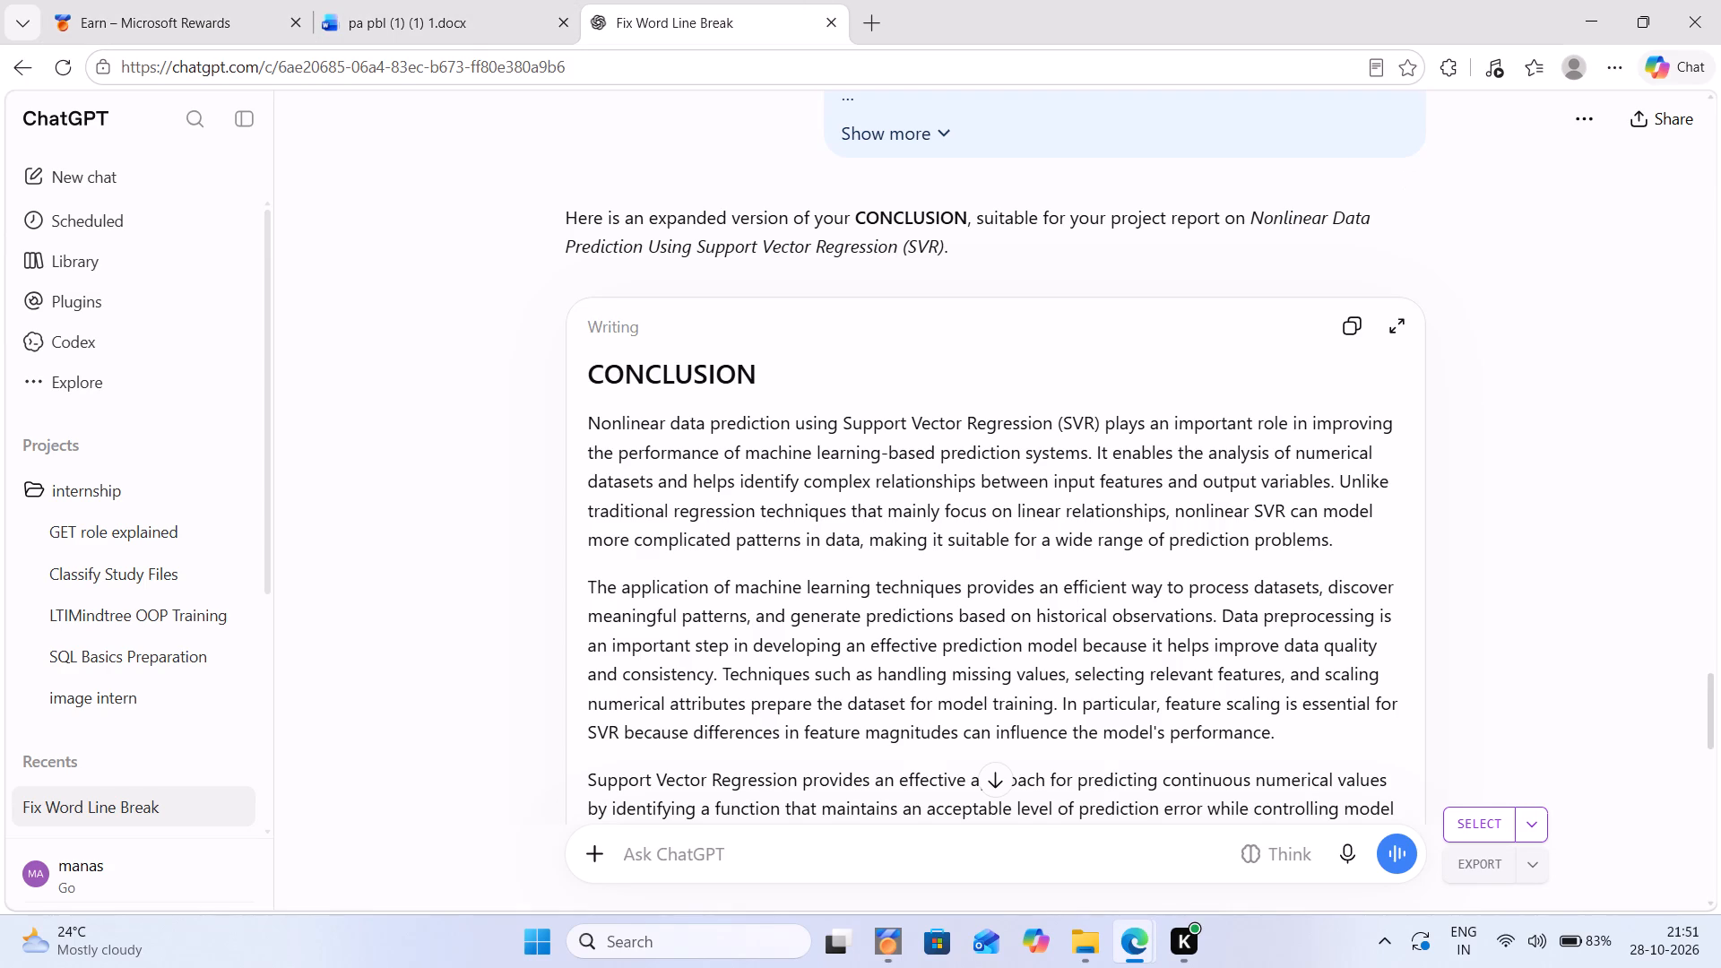